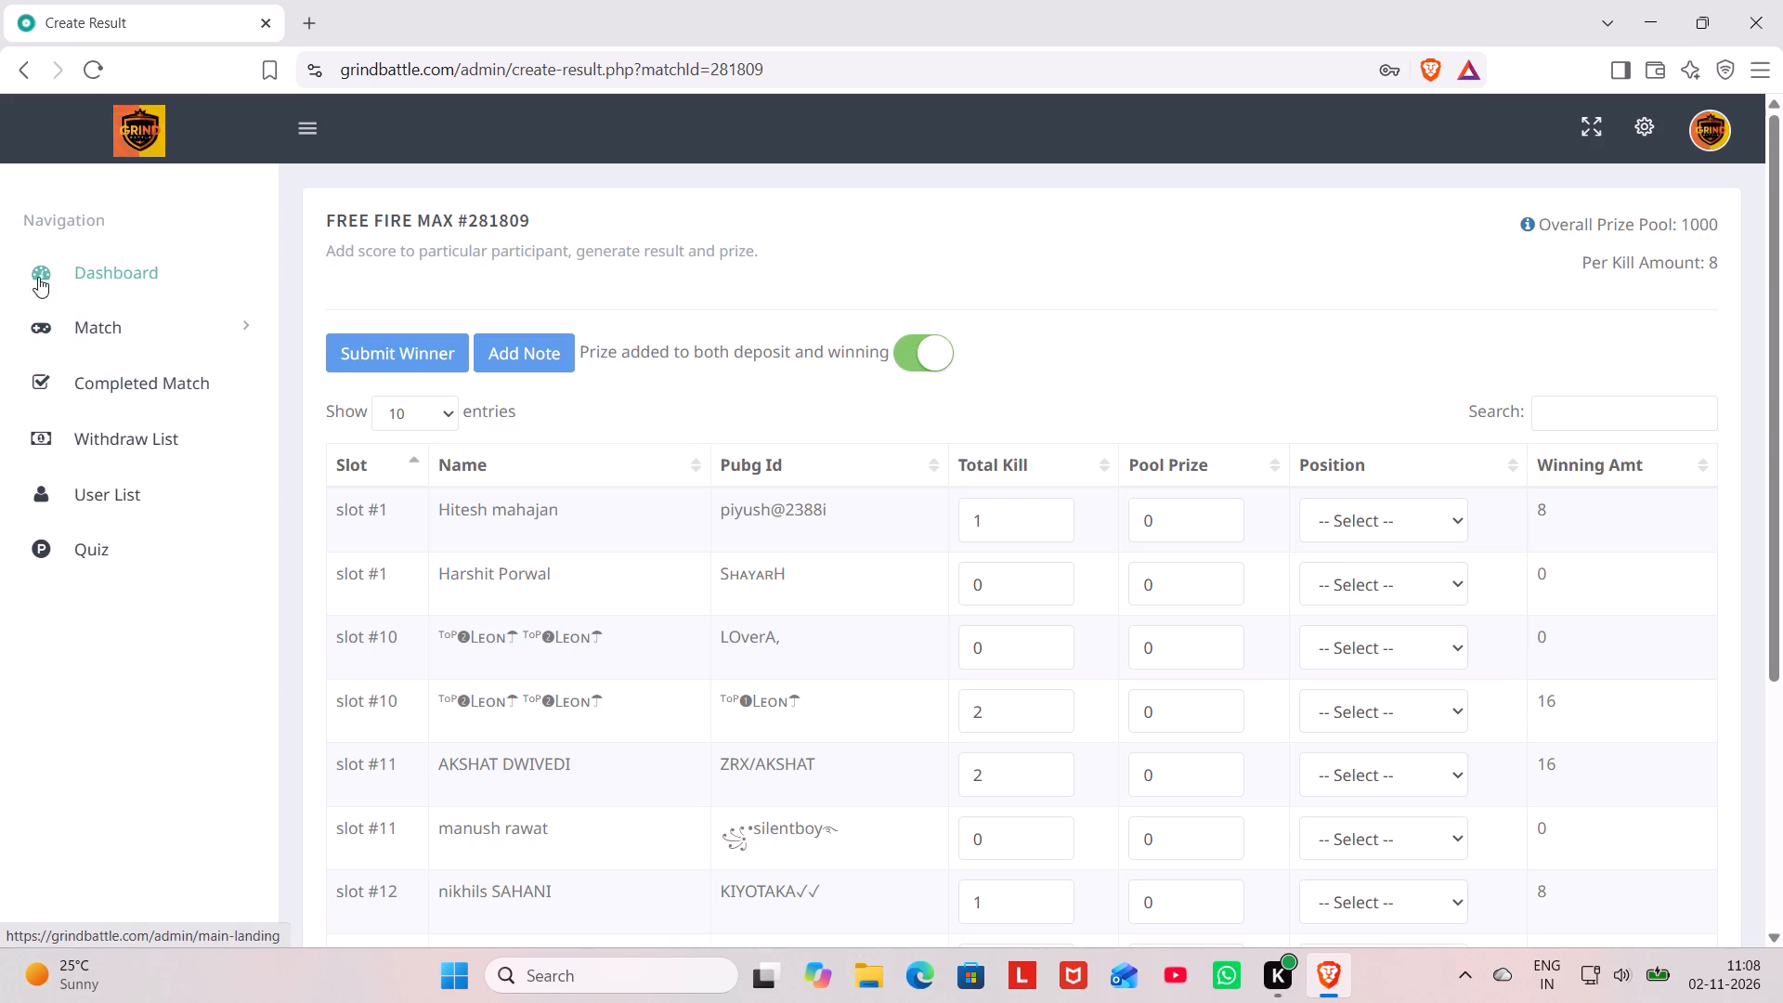
# Open the list of completed matches and get its keyword search ready for entry.
pyautogui.click(90, 385)
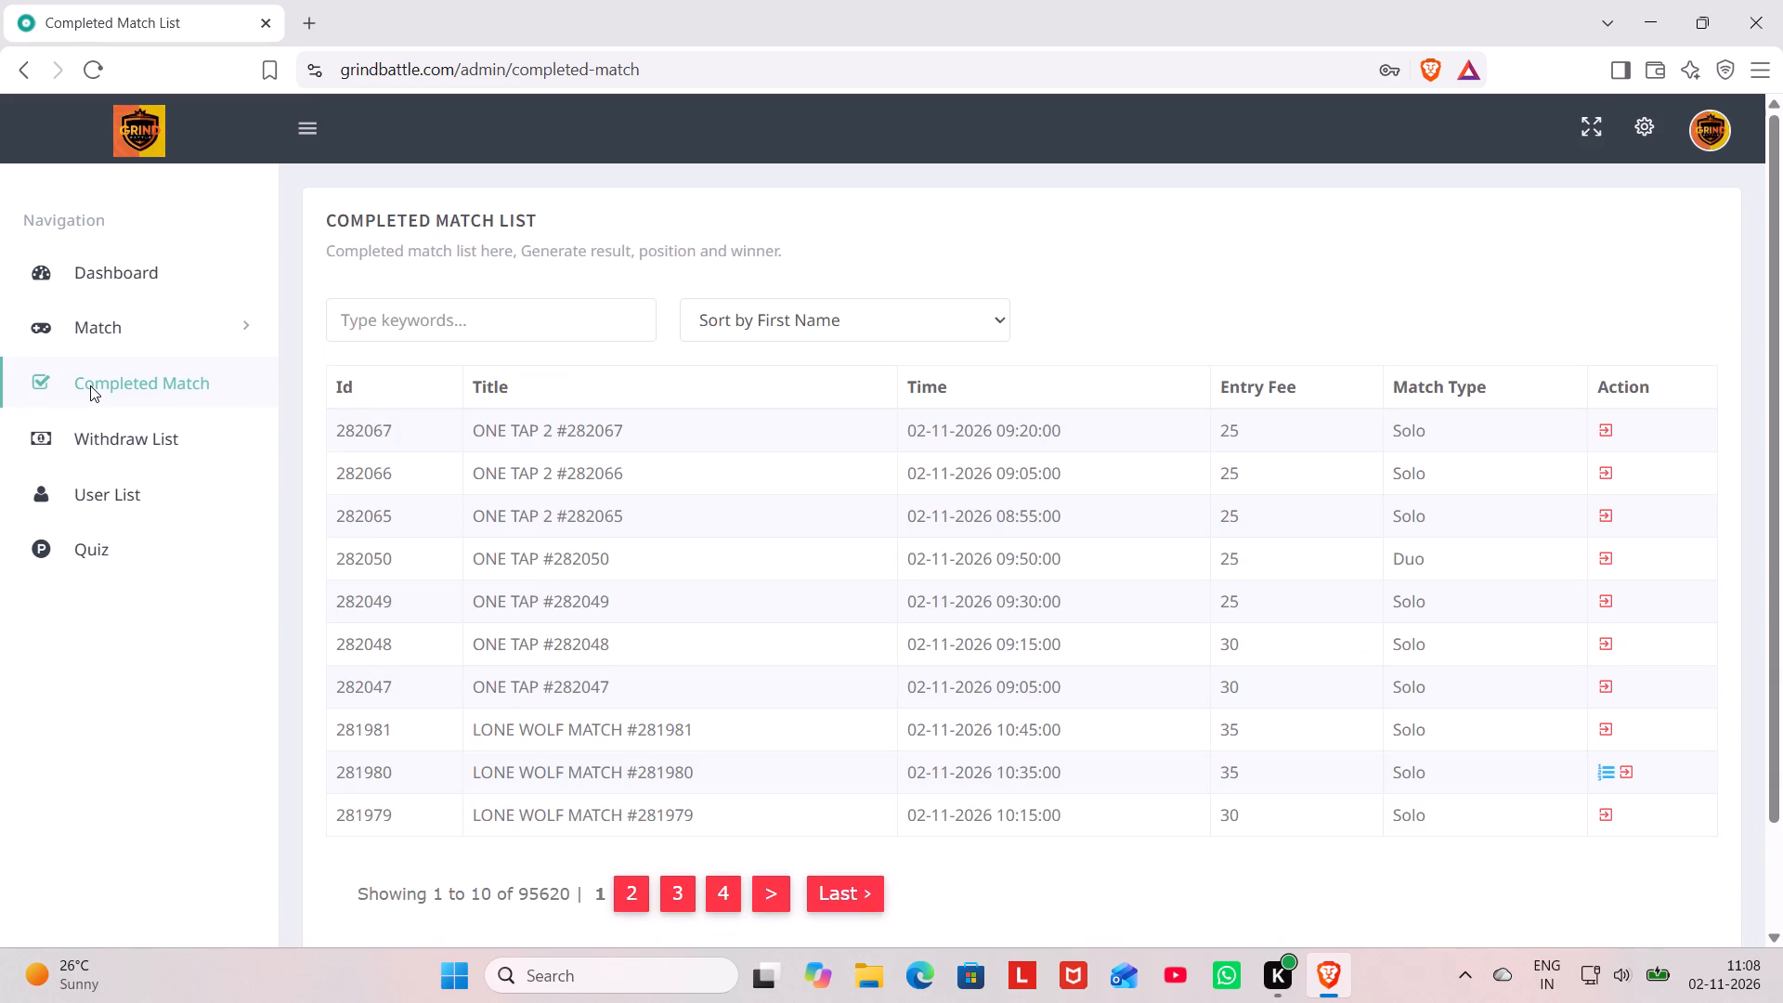
pyautogui.click(421, 314)
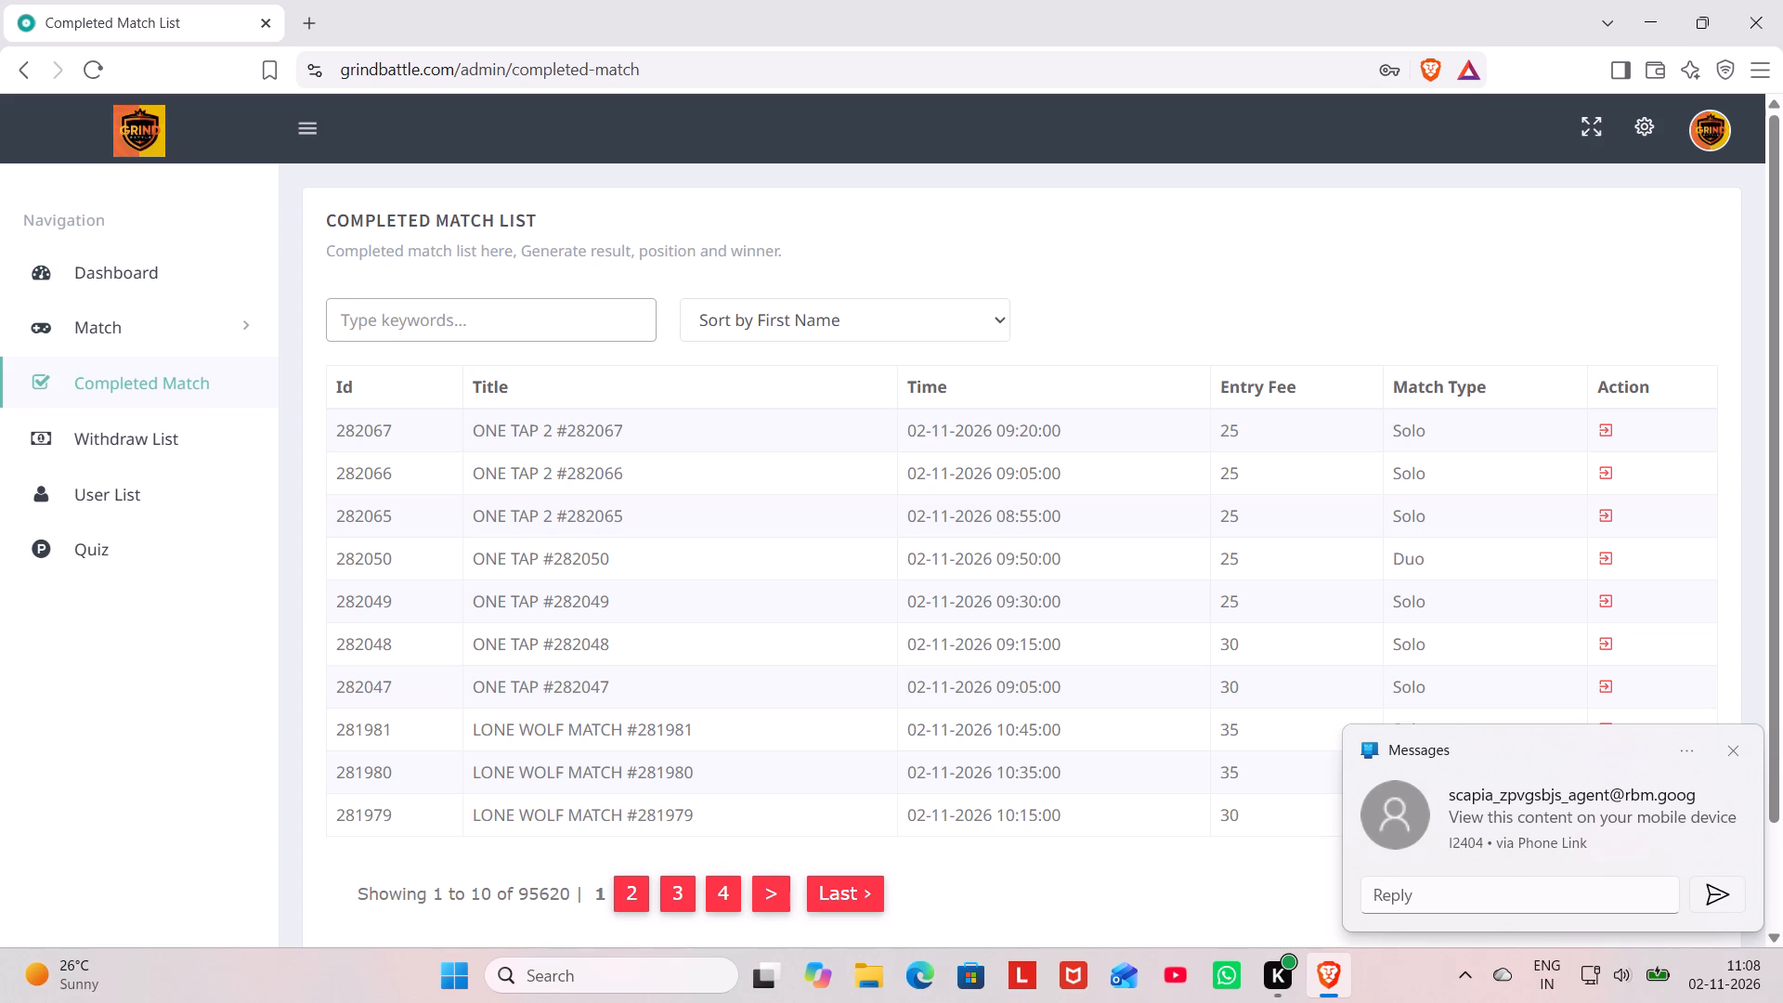
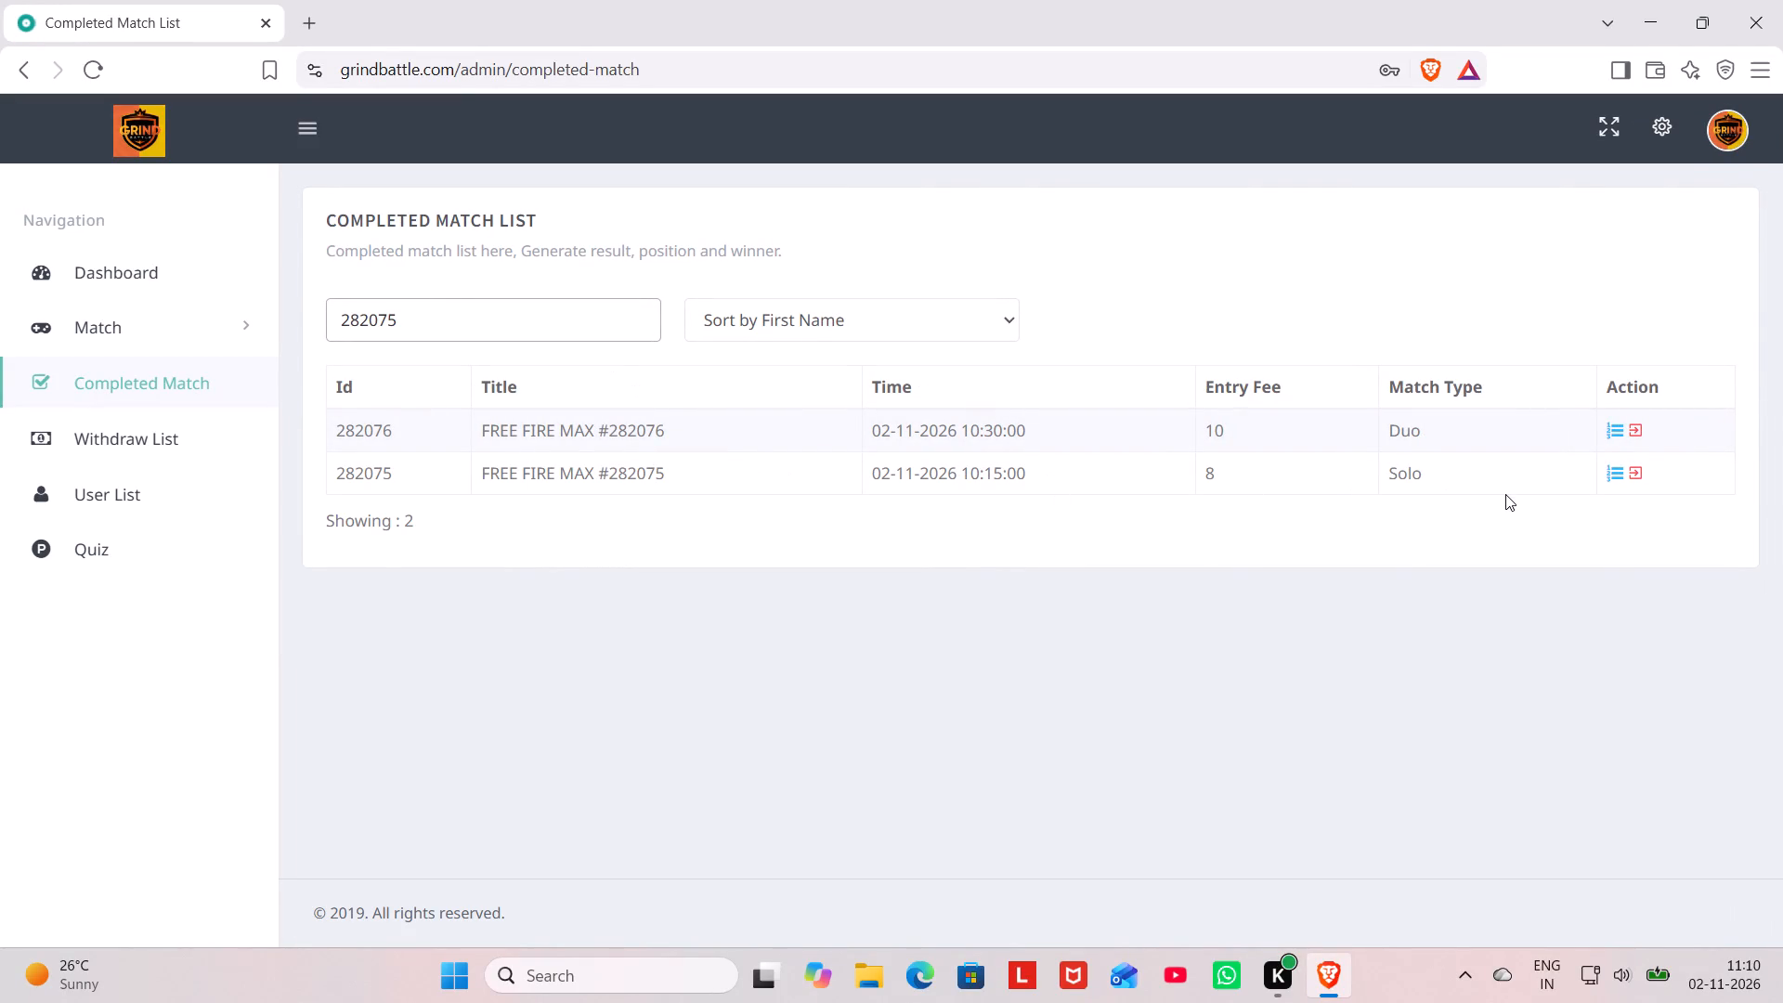
# Open the result entry page for match 282075 and show 50 participants per page.
pyautogui.click(1620, 477)
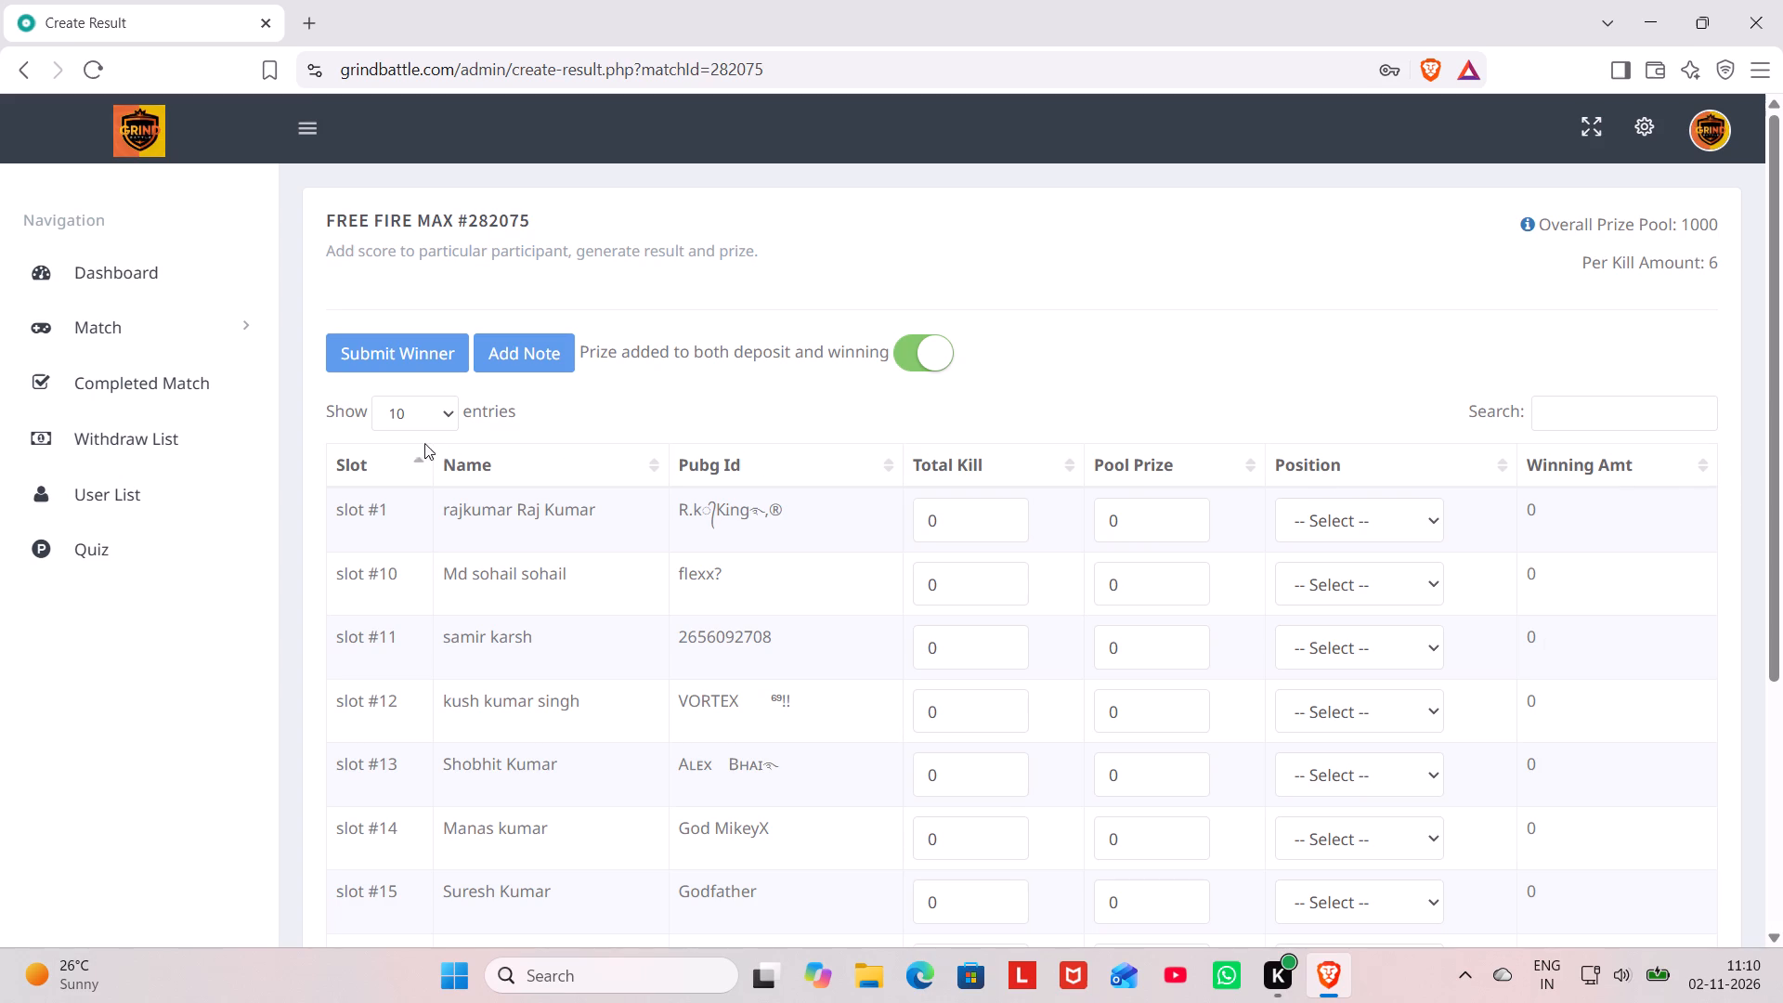
pyautogui.click(435, 404)
pyautogui.click(432, 506)
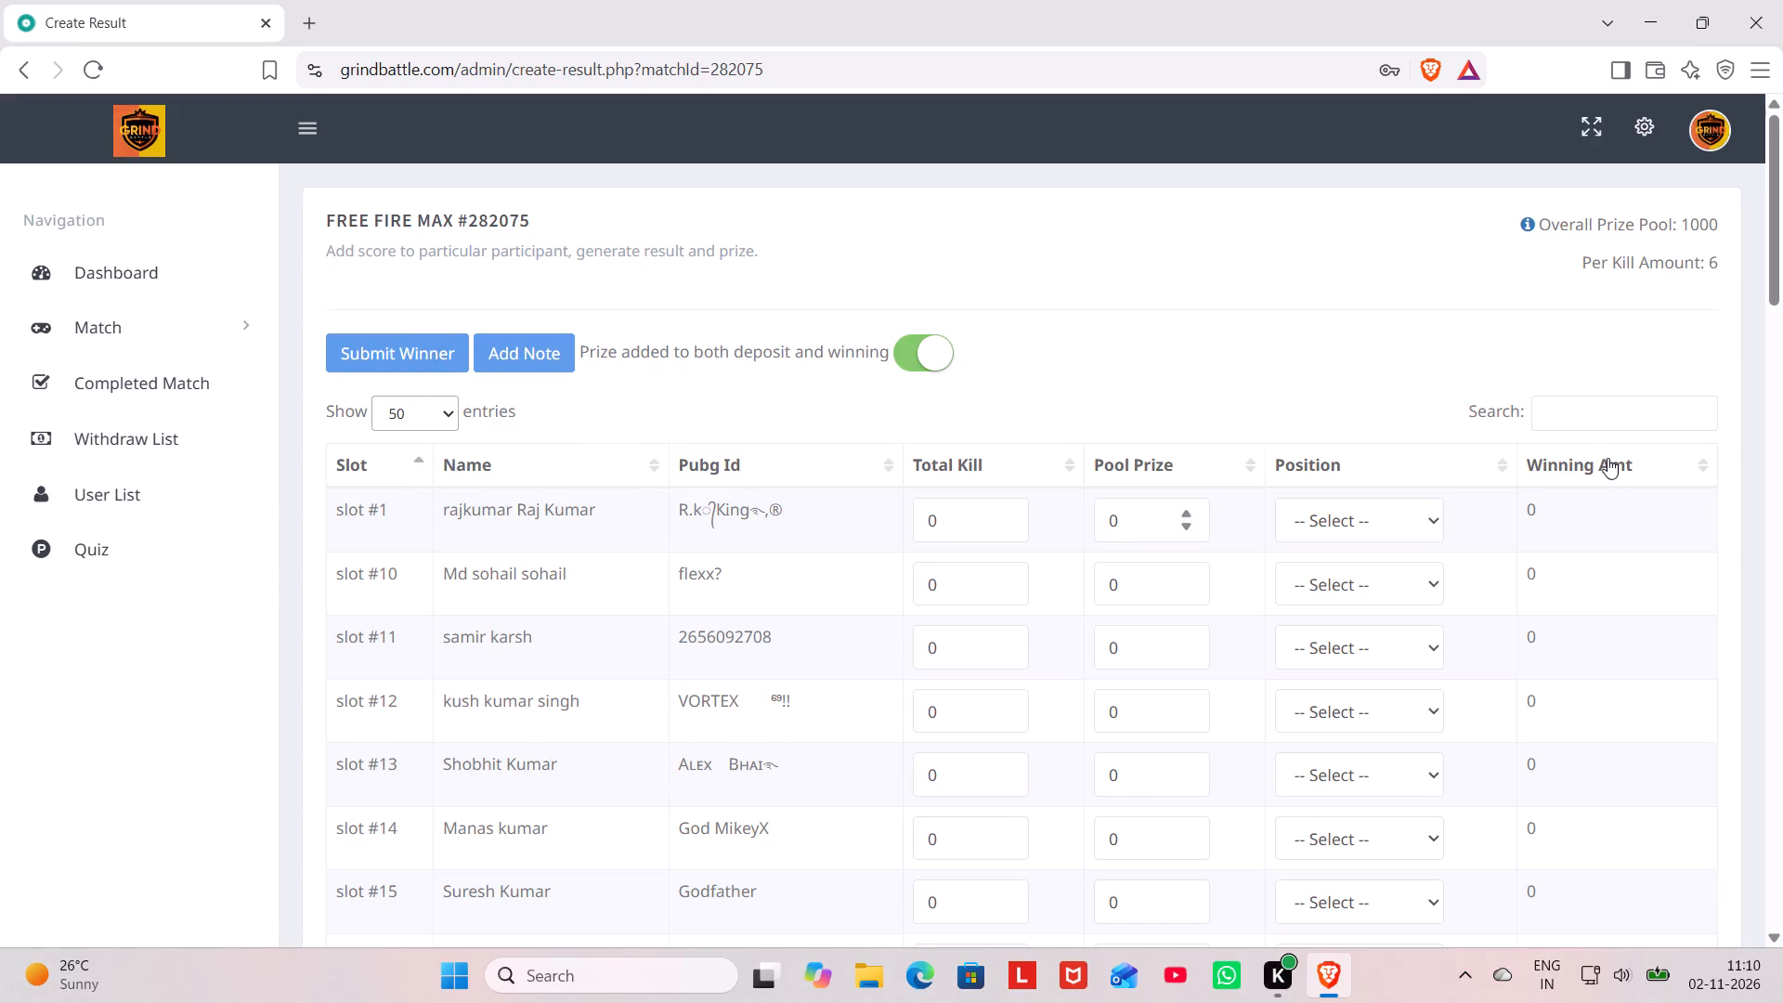
# Find the participant matching "rff" and enter 5 kills, a pool prize of 20 and the position Winner.
pyautogui.click(1619, 397)
pyautogui.write('rff')
pyautogui.click(990, 525)
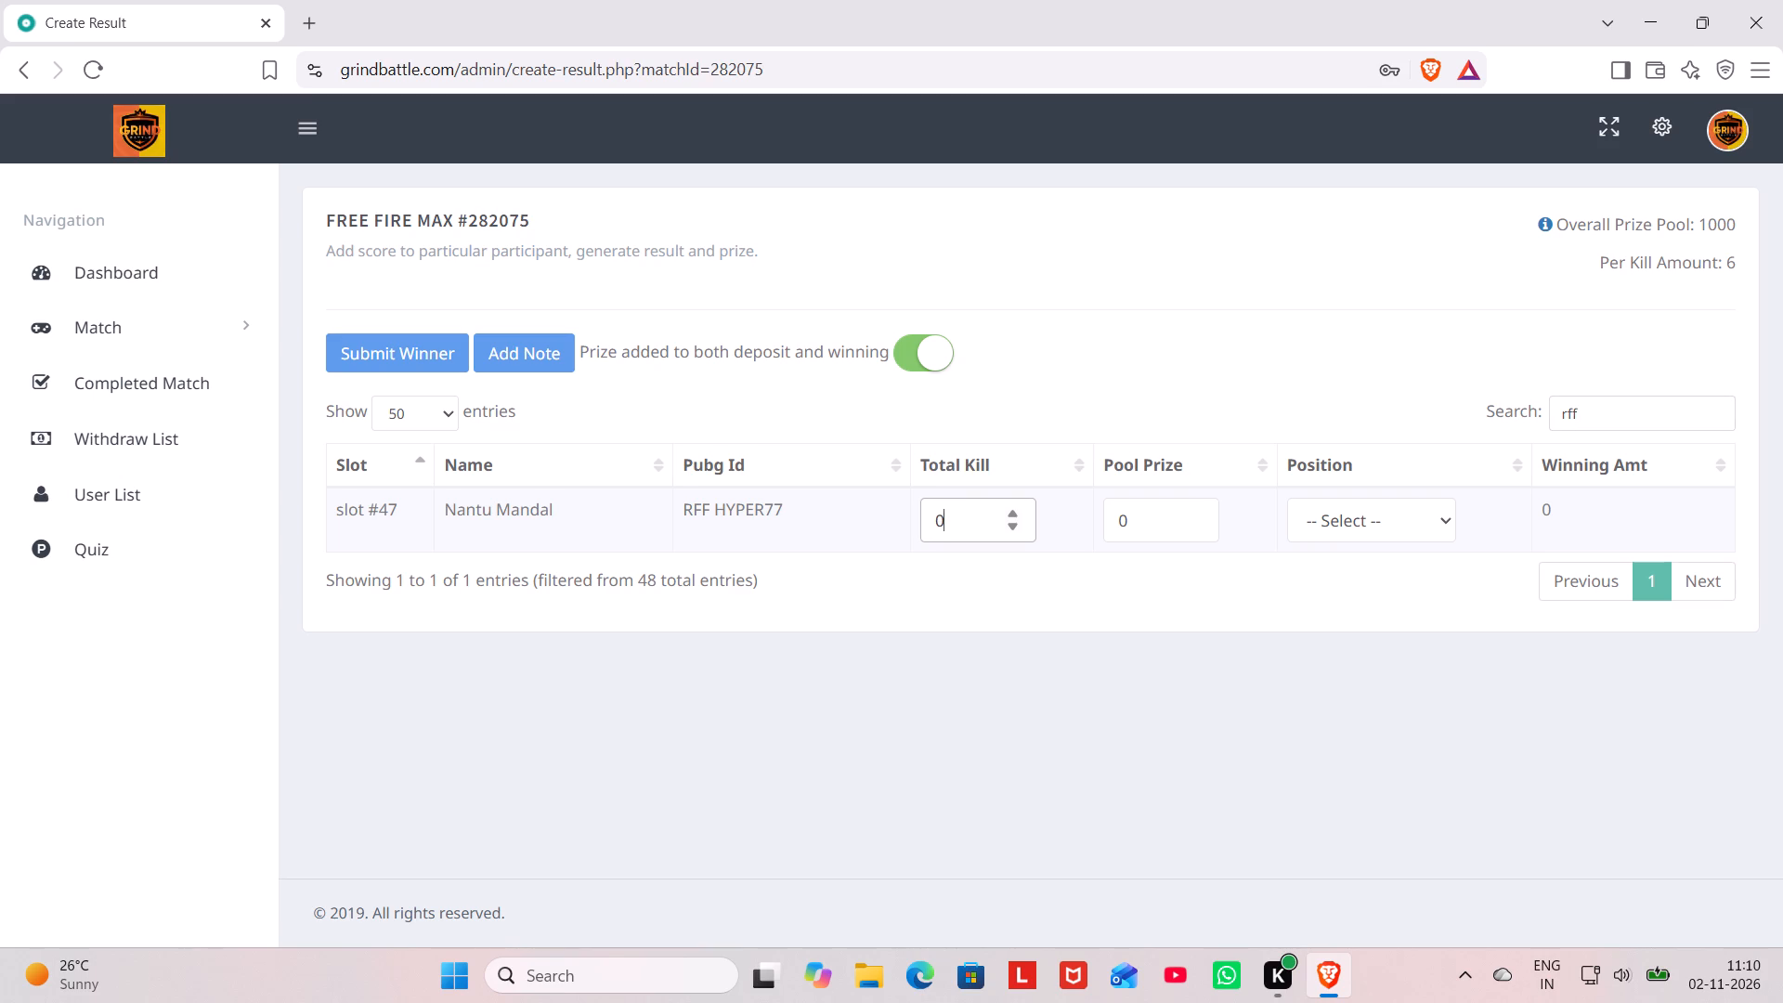
pyautogui.press('5')
pyautogui.press('Tab')
pyautogui.write('20')
pyautogui.press('Tab')
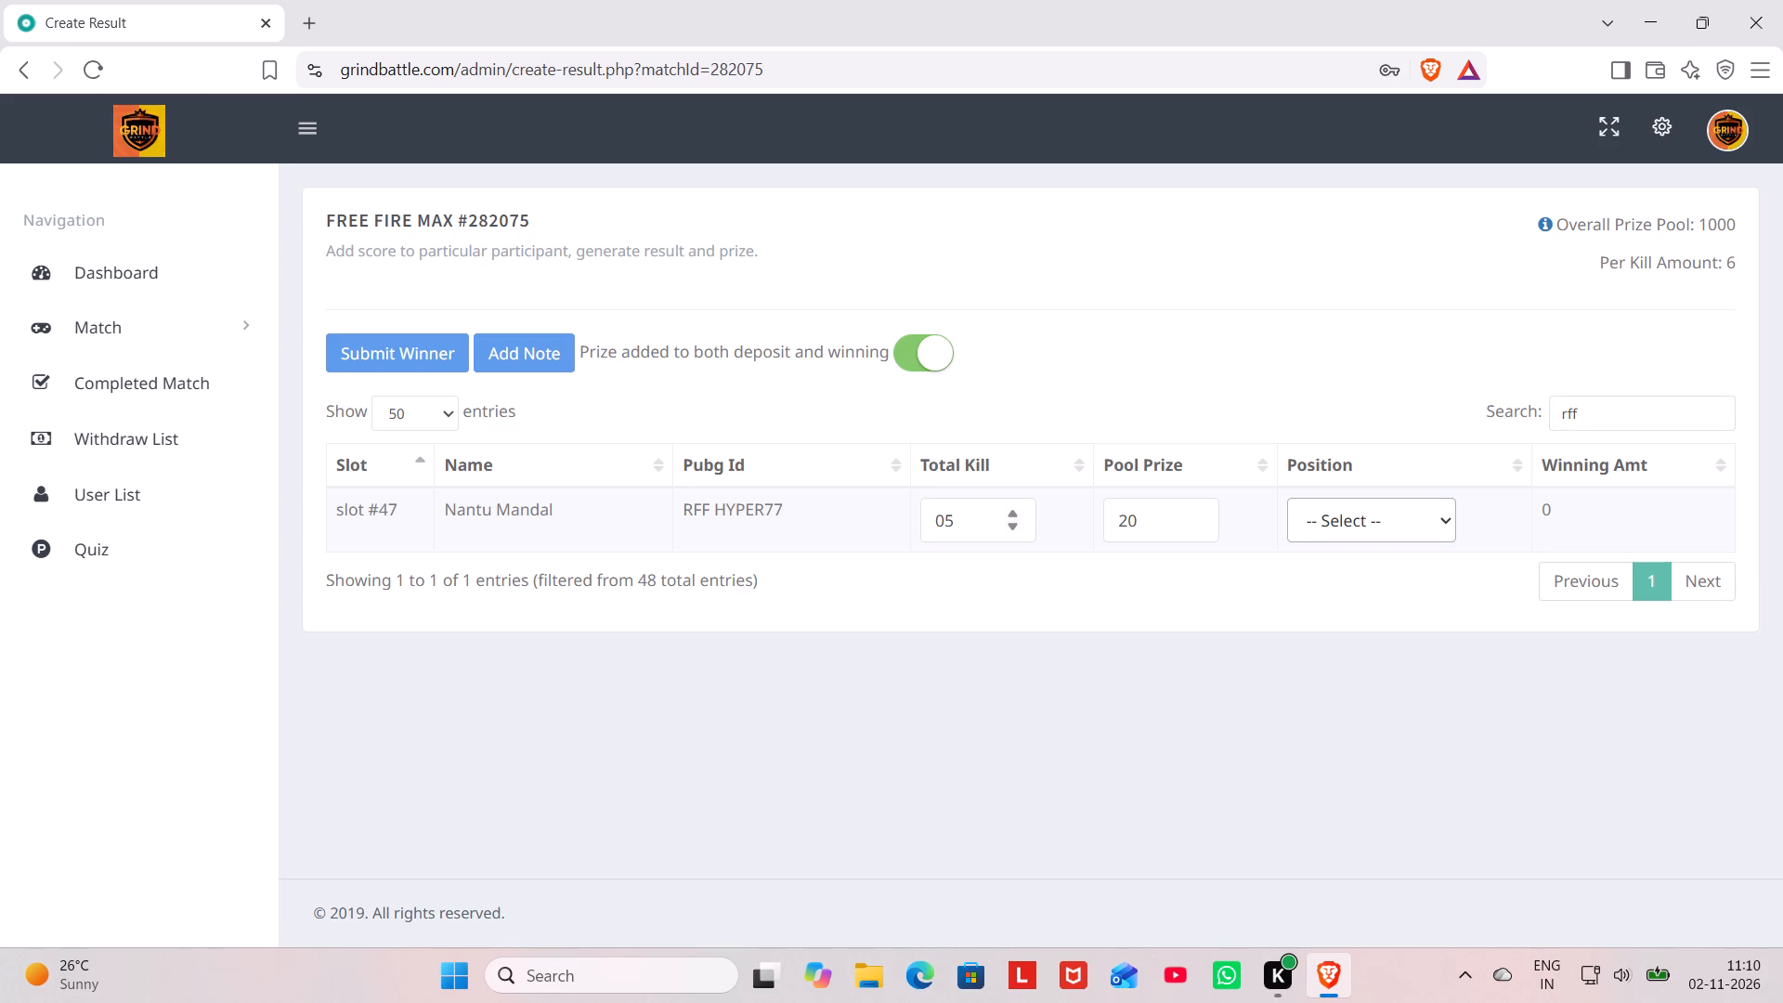
pyautogui.press('Down')
pyautogui.press('Tab')
# Find the participant matching "sem" and enter 1 kill, a pool prize of 10 and the position 1st Runner Up.
pyautogui.click(1594, 399)
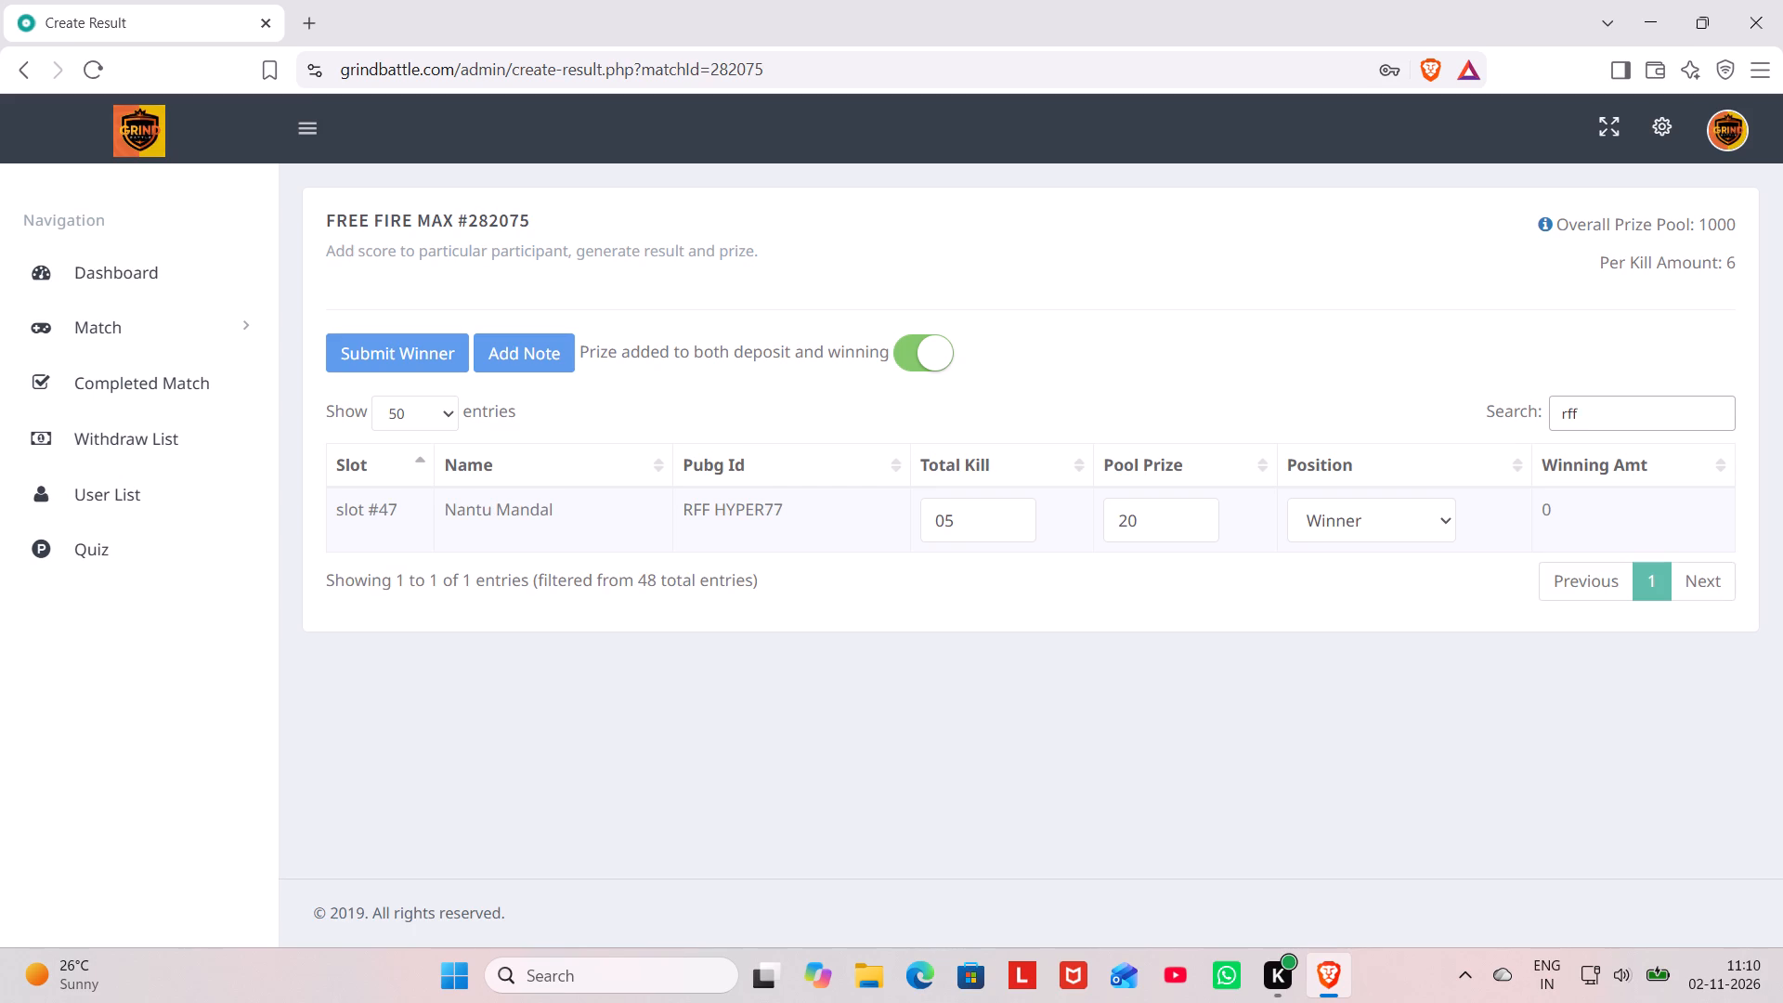
pyautogui.press('BackSpace')
pyautogui.press('BackSpace')
pyautogui.press('BackSpace')
pyautogui.press('BackSpace')
pyautogui.press('BackSpace')
pyautogui.write('sem')
pyautogui.click(996, 526)
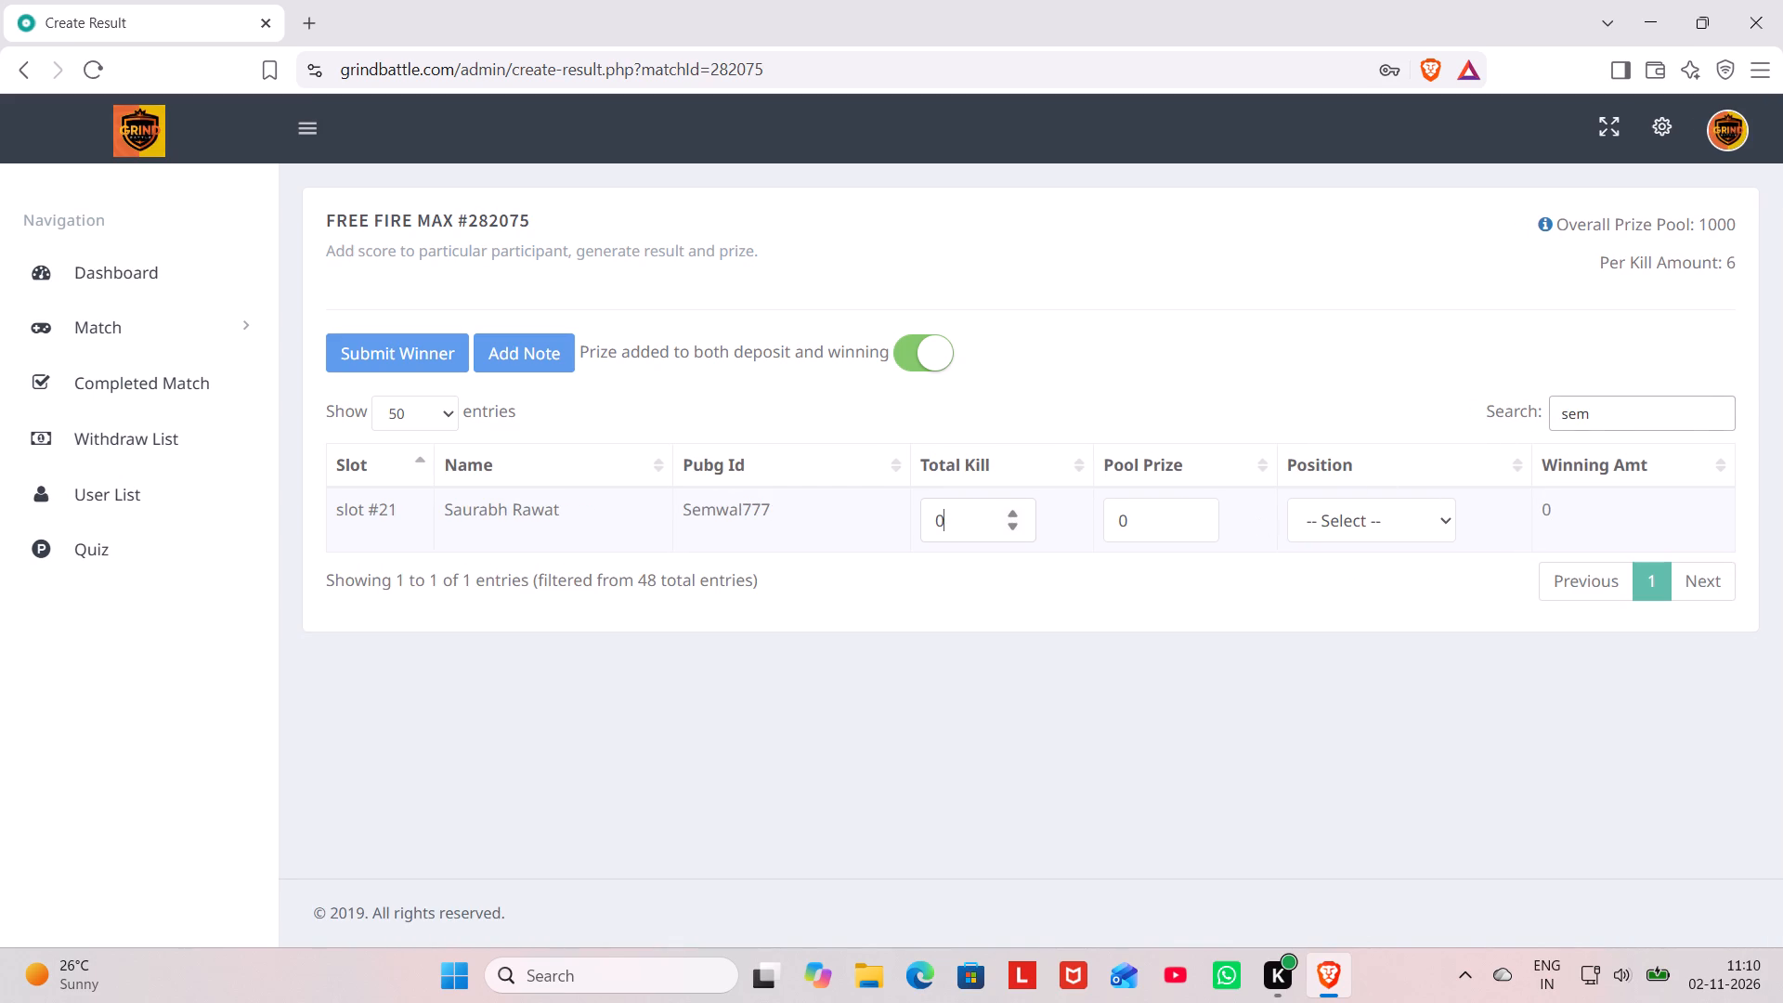
pyautogui.press('1')
pyautogui.press('Tab')
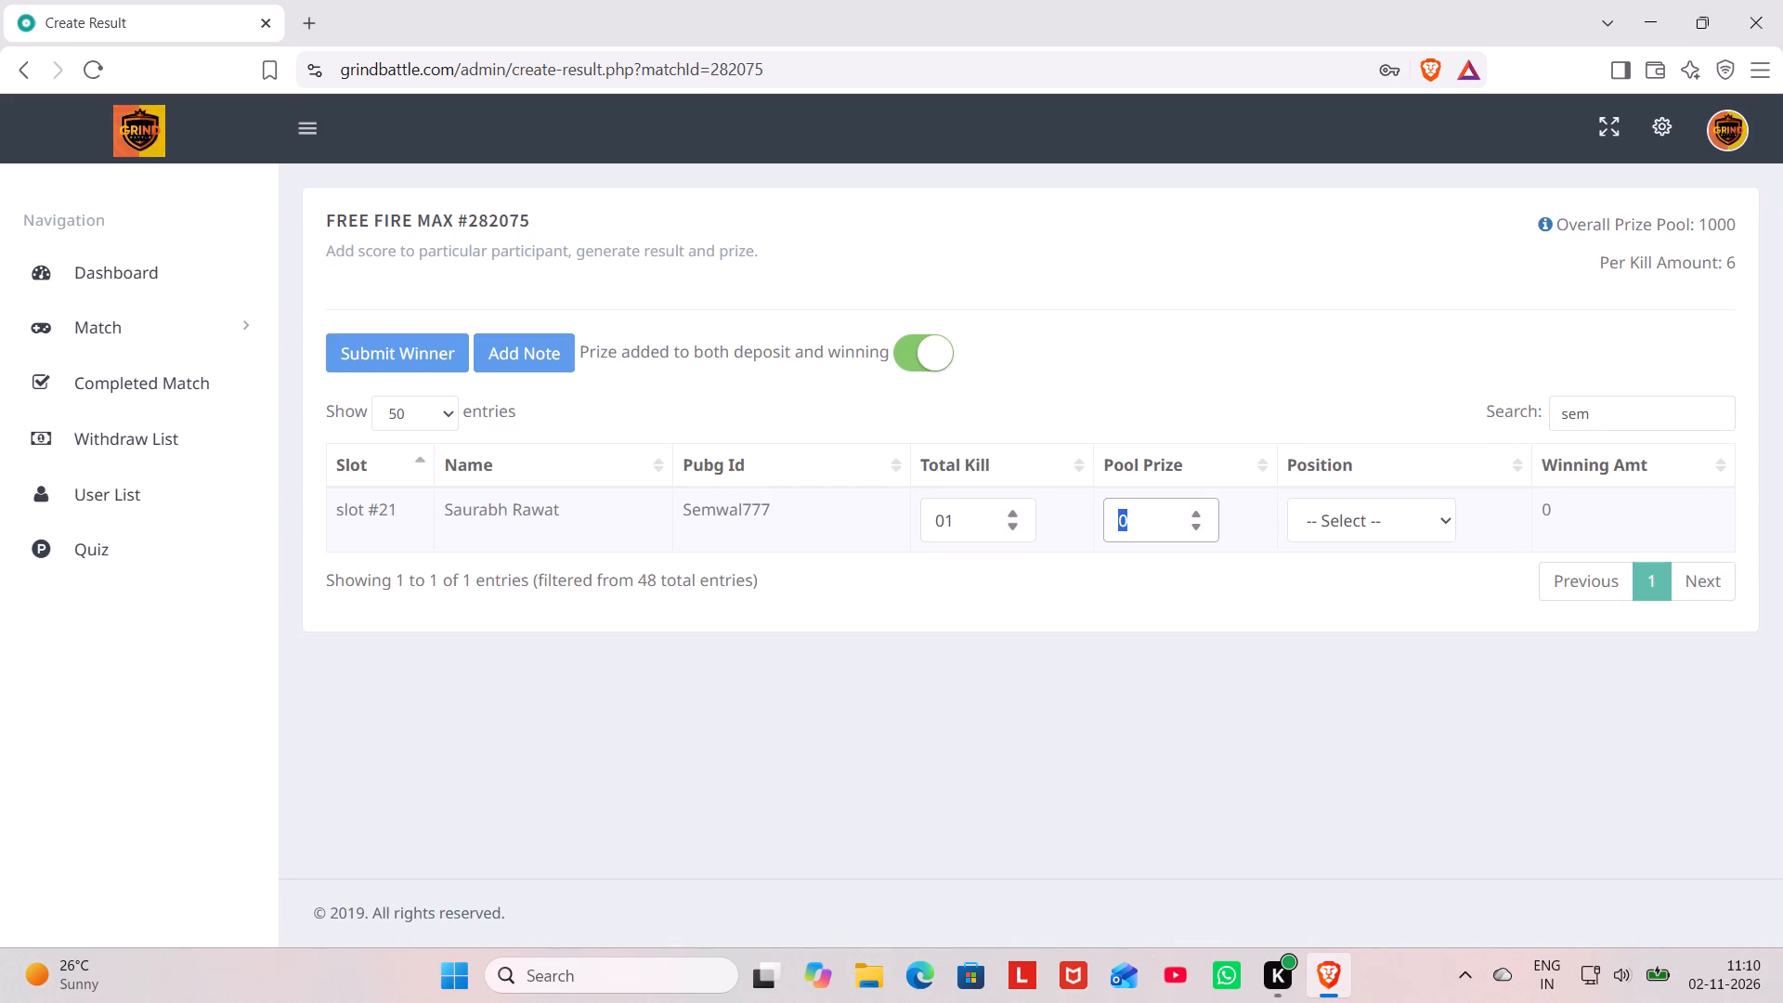
pyautogui.write('10')
pyautogui.press('Tab')
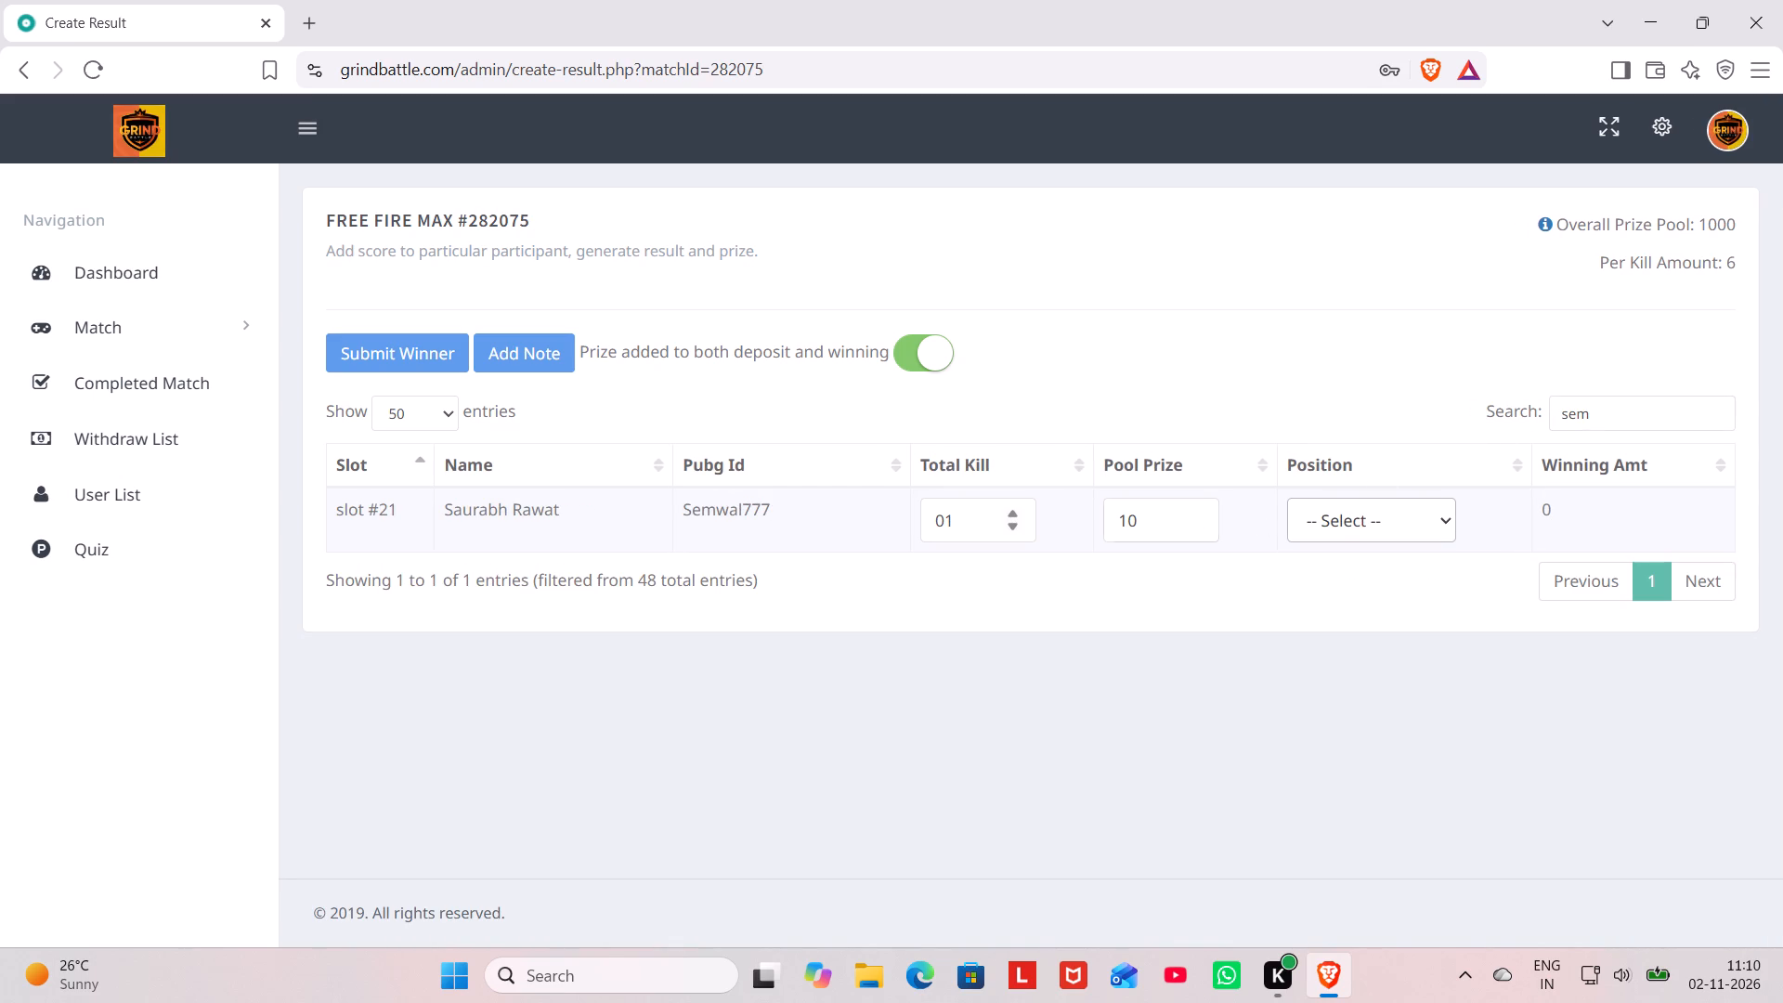
pyautogui.press('Down')
pyautogui.press('Down')
pyautogui.press('Tab')
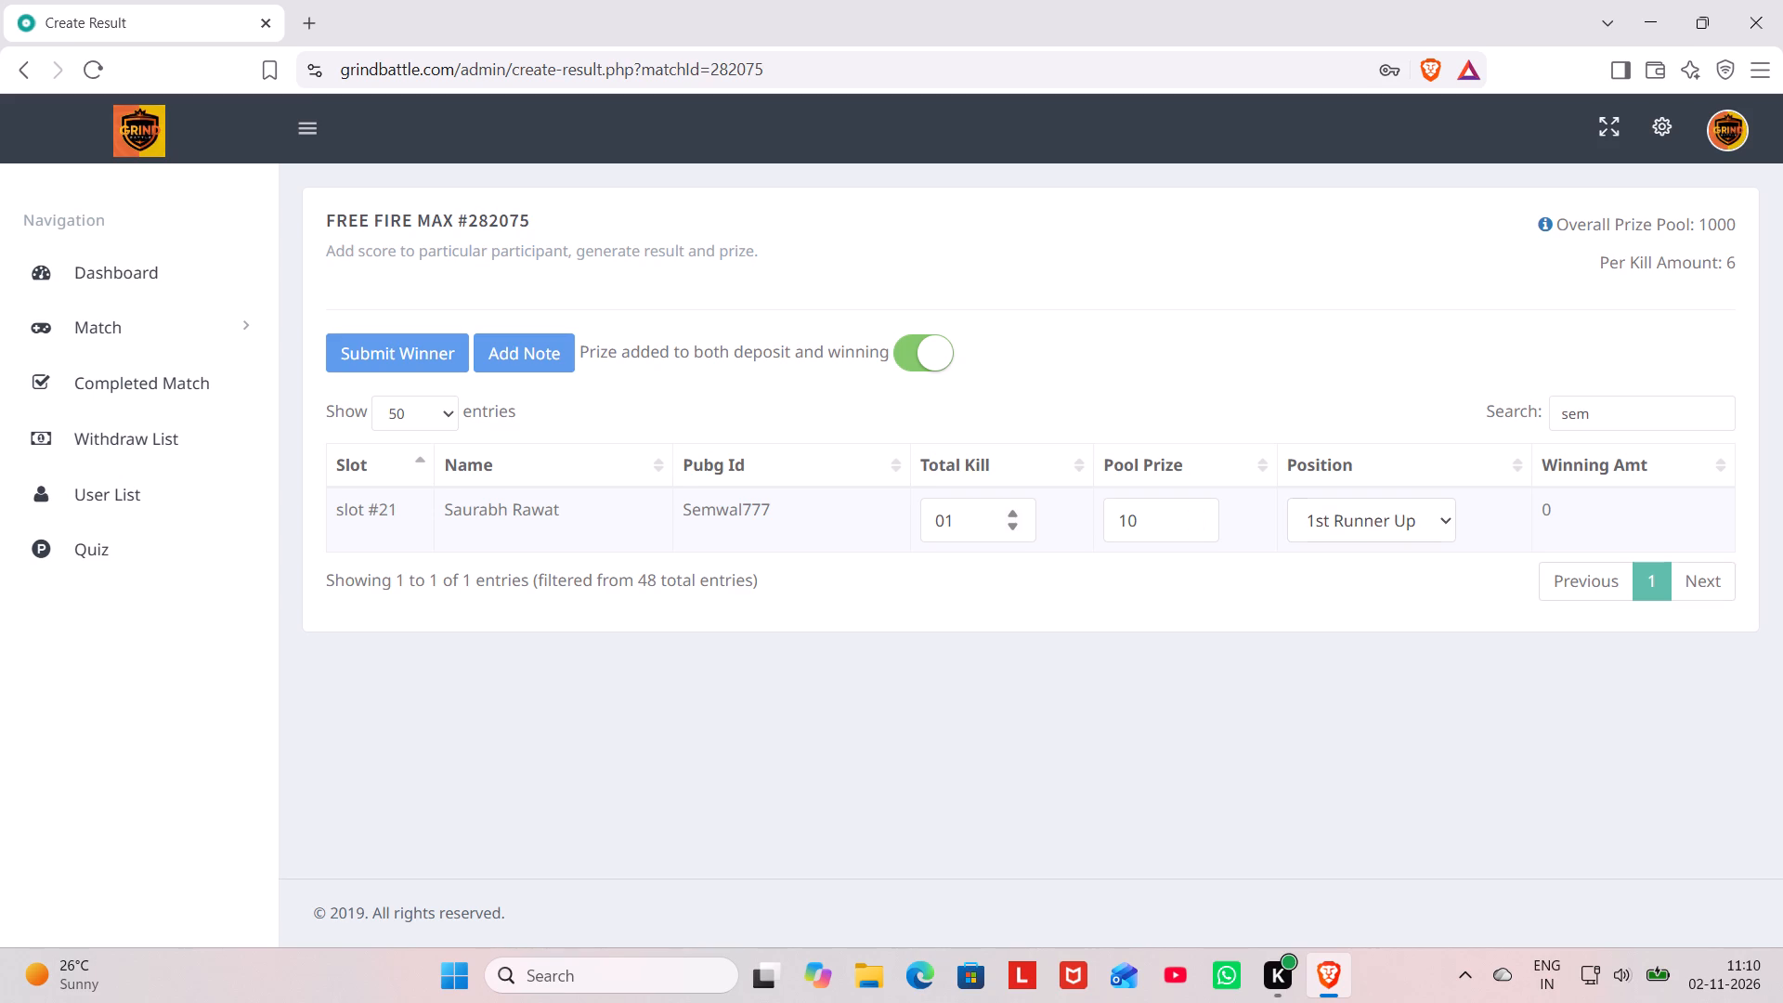
# Find the participant matching "hat" and set the total kills to 2.
pyautogui.click(1614, 410)
pyautogui.press('BackSpace')
pyautogui.press('BackSpace')
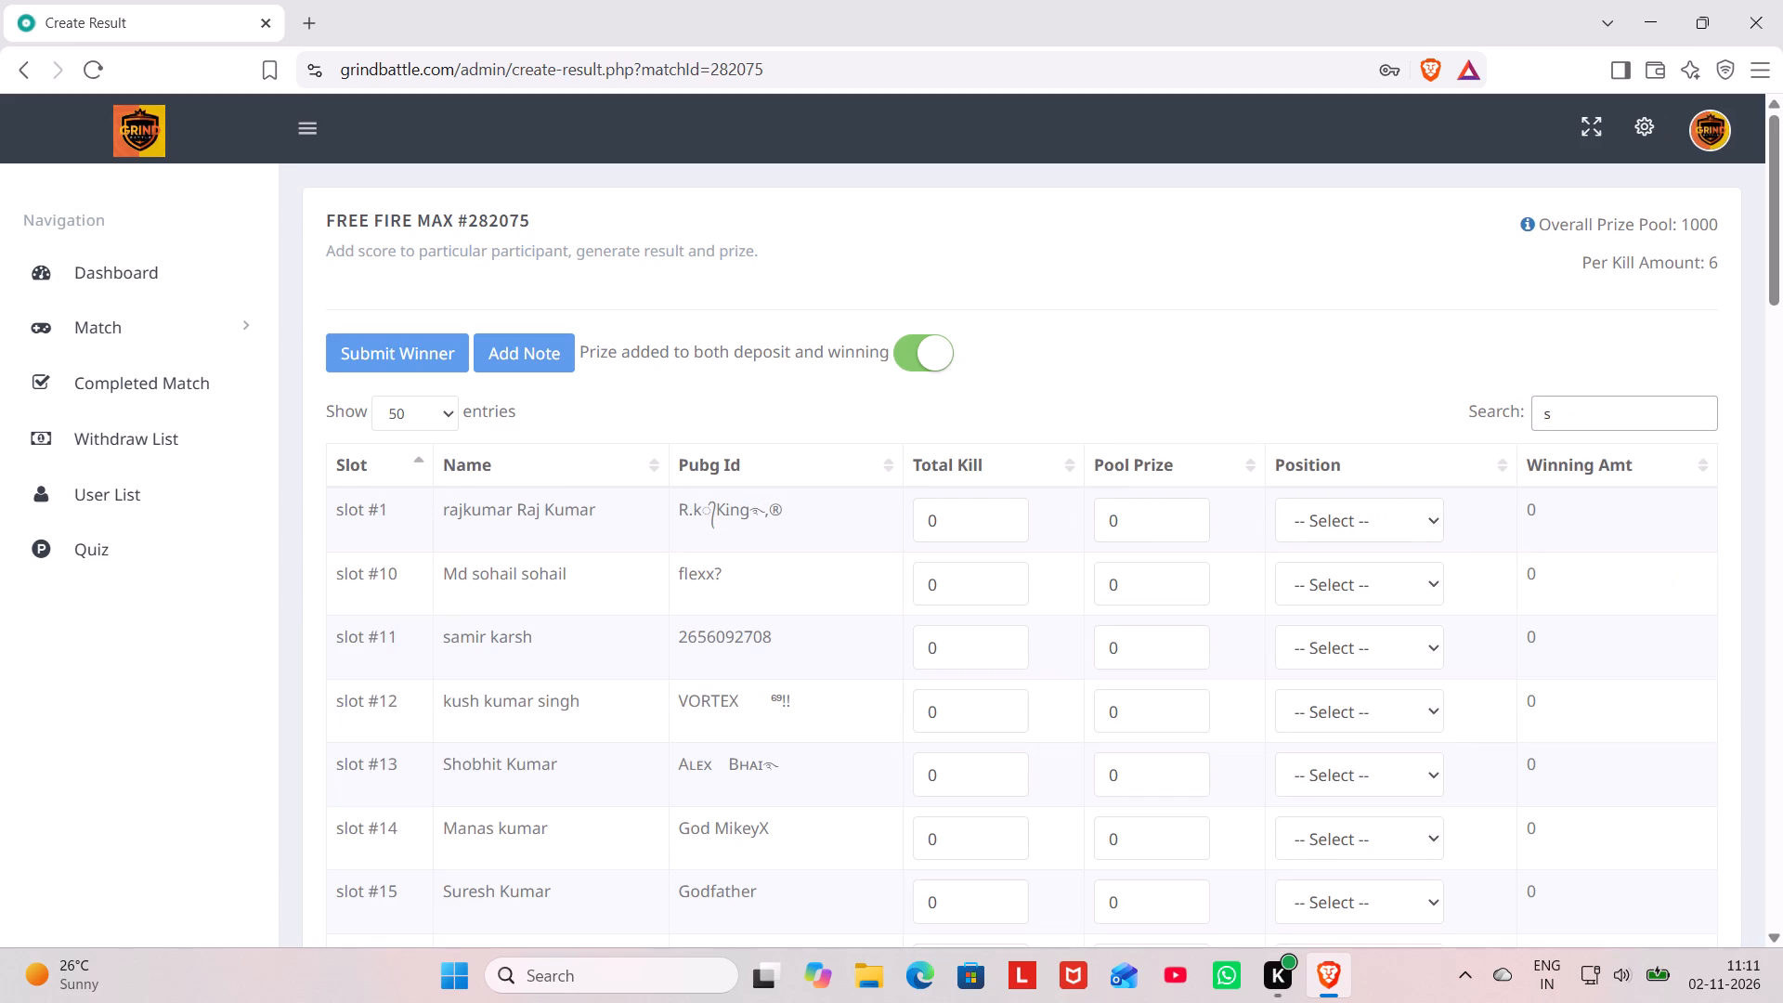
pyautogui.press('BackSpace')
pyautogui.write('ha')
pyautogui.press('t')
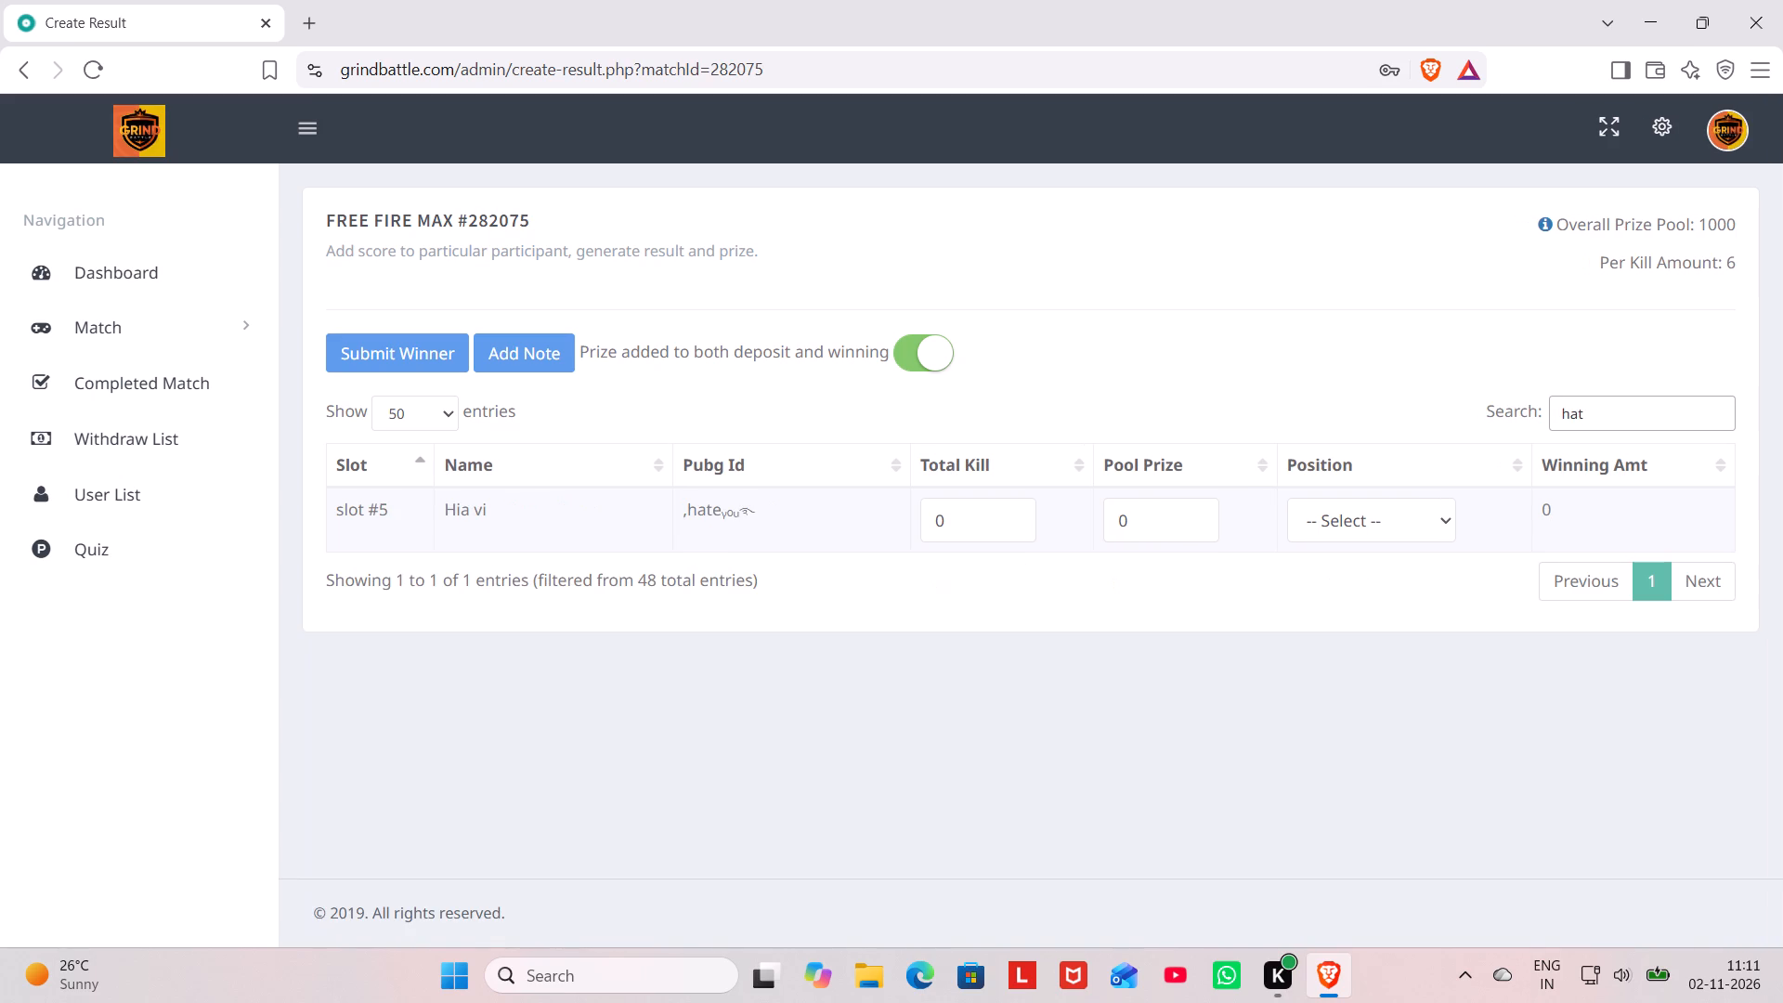
pyautogui.click(970, 517)
pyautogui.press('2')
pyautogui.press('Tab')
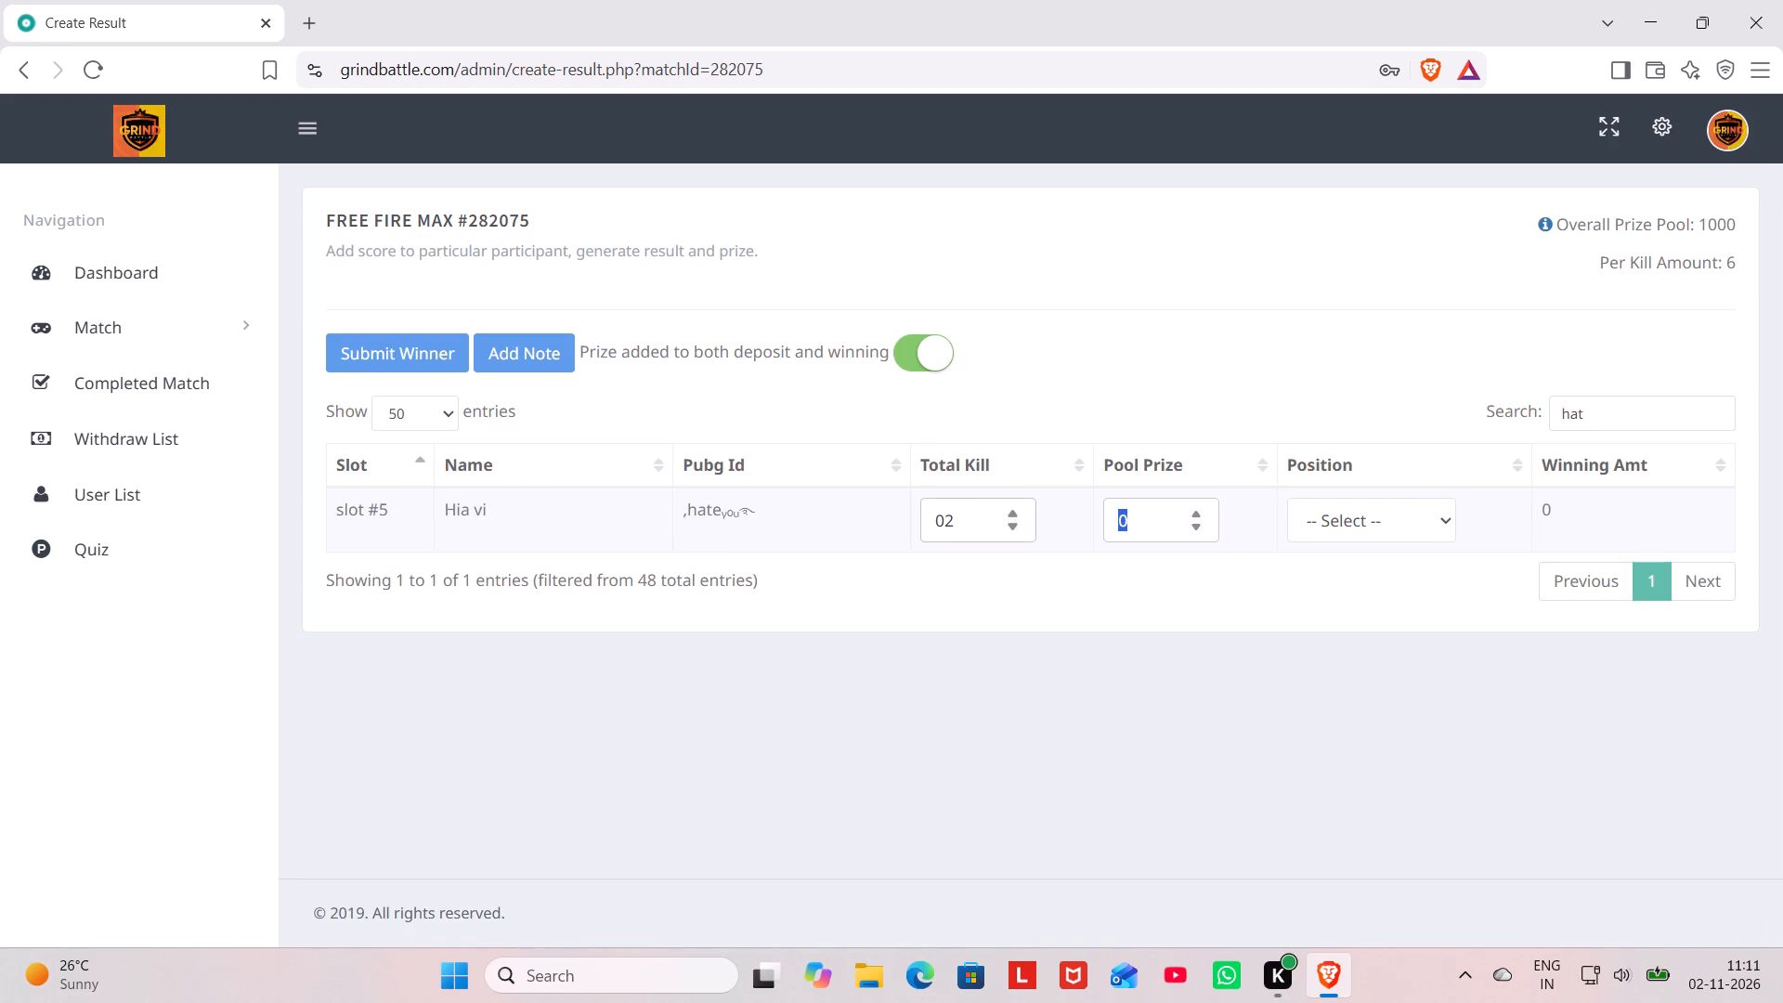
# Search the participants for "bl", "dee" and "dom" in turn, and clear the search to list everyone.
pyautogui.click(1626, 419)
pyautogui.press('BackSpace')
pyautogui.press('BackSpace')
pyautogui.press('BackSpace')
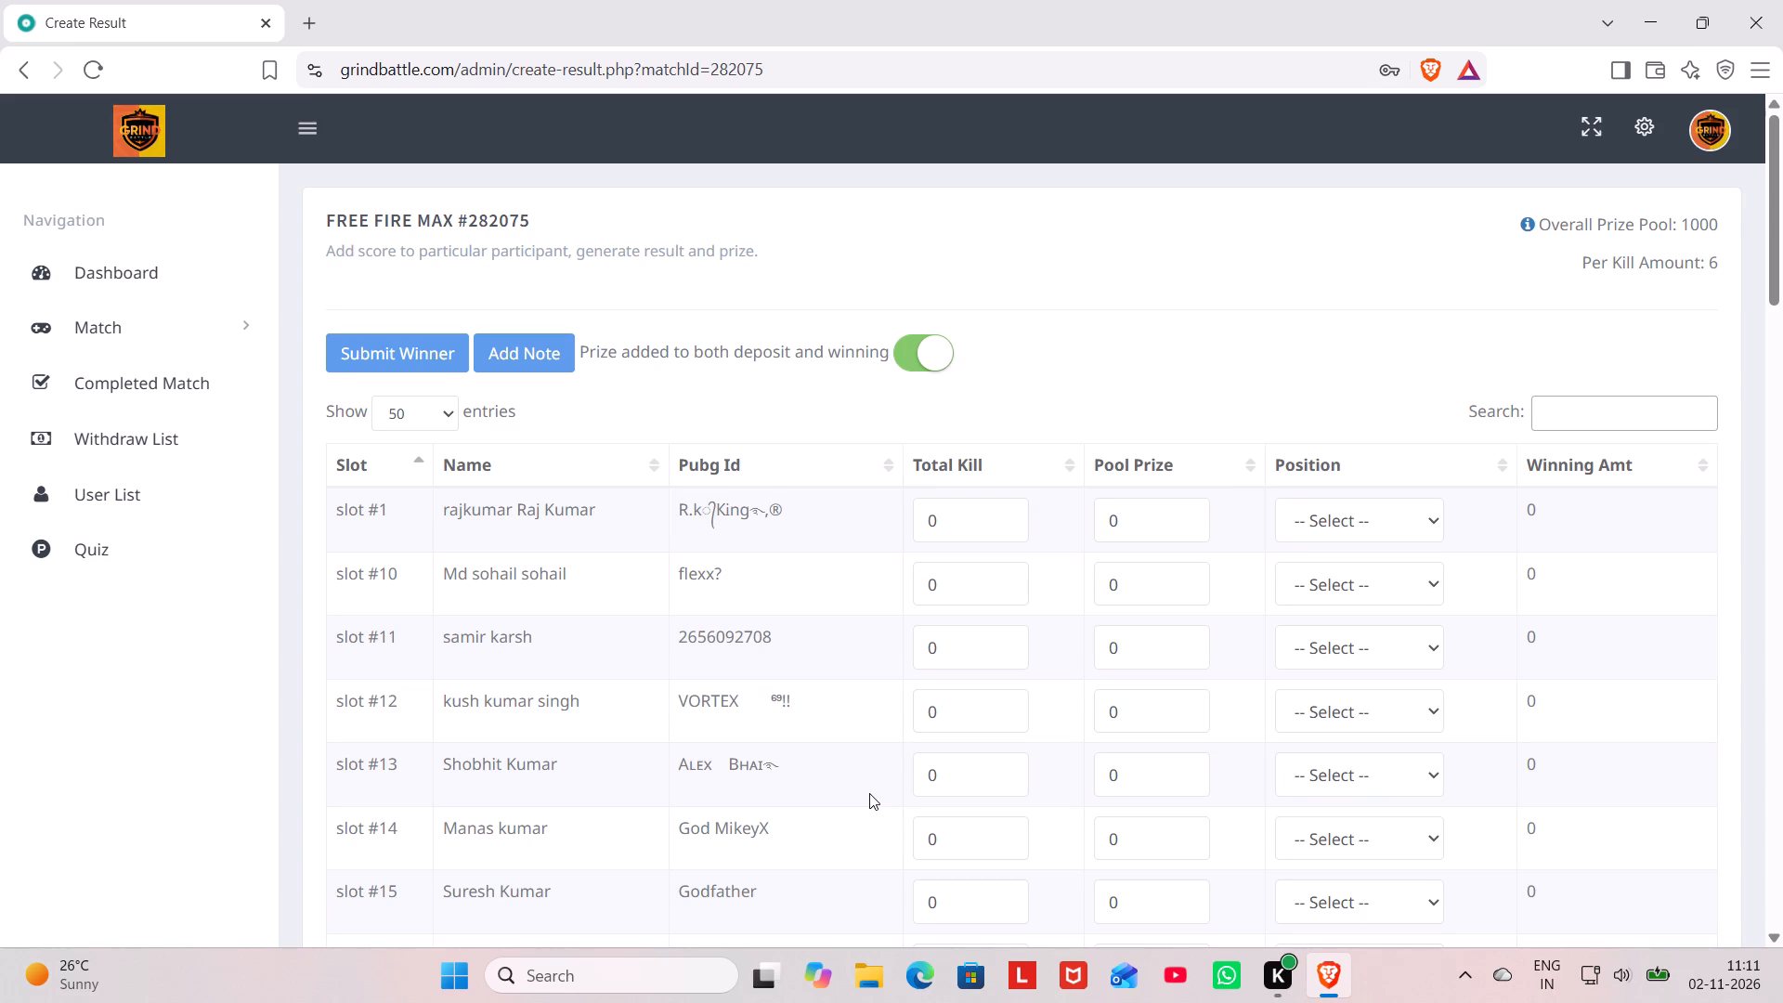
pyautogui.write('bl')
pyautogui.press('BackSpace')
pyautogui.press('BackSpace')
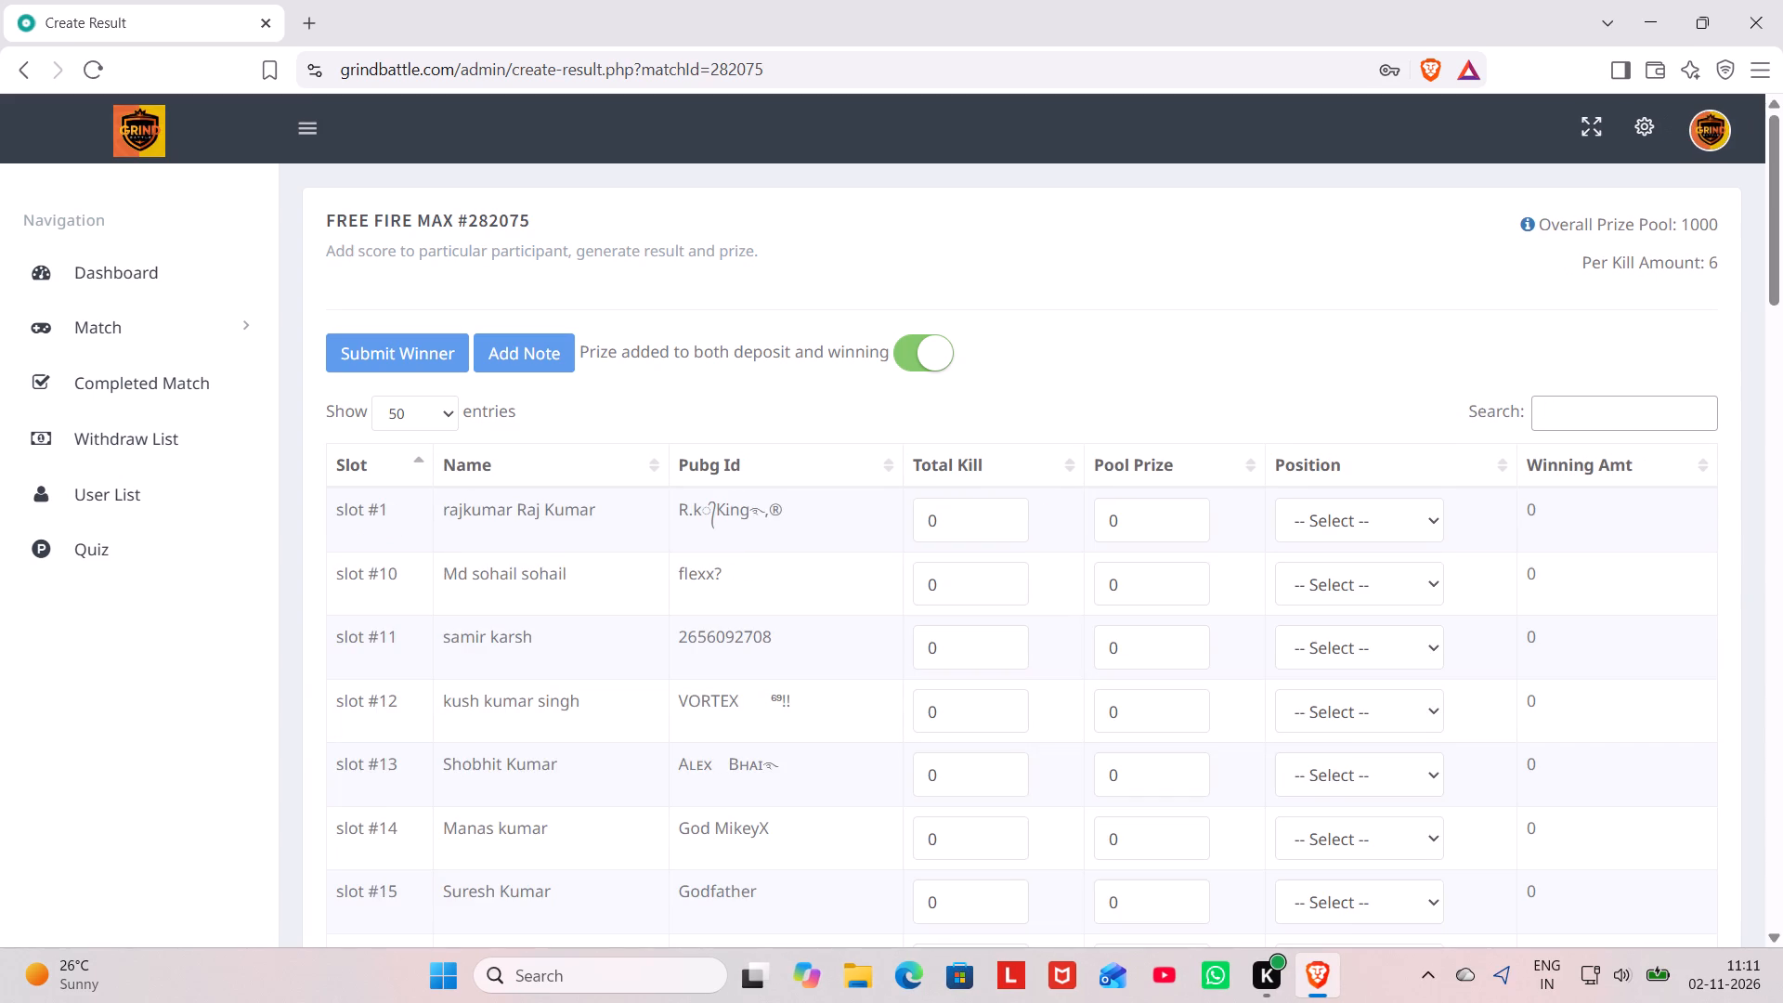
pyautogui.write('dee')
pyautogui.press('BackSpace')
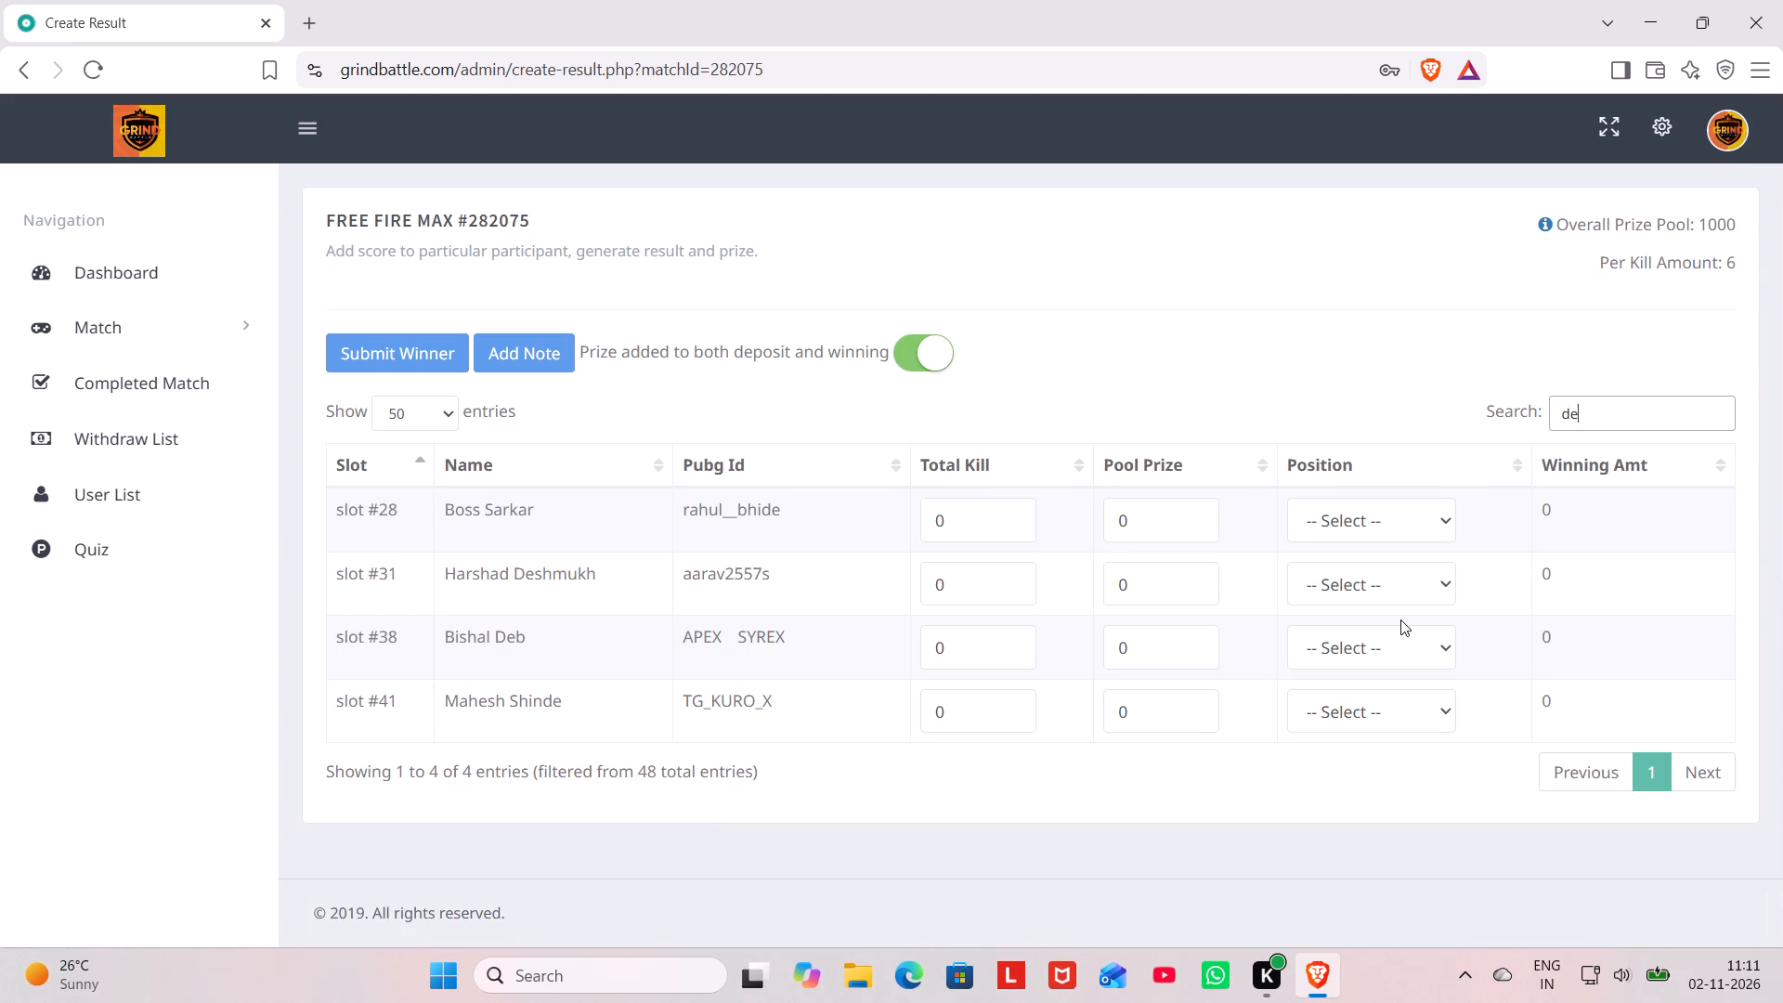
pyautogui.press('BackSpace')
pyautogui.press('BackSpace')
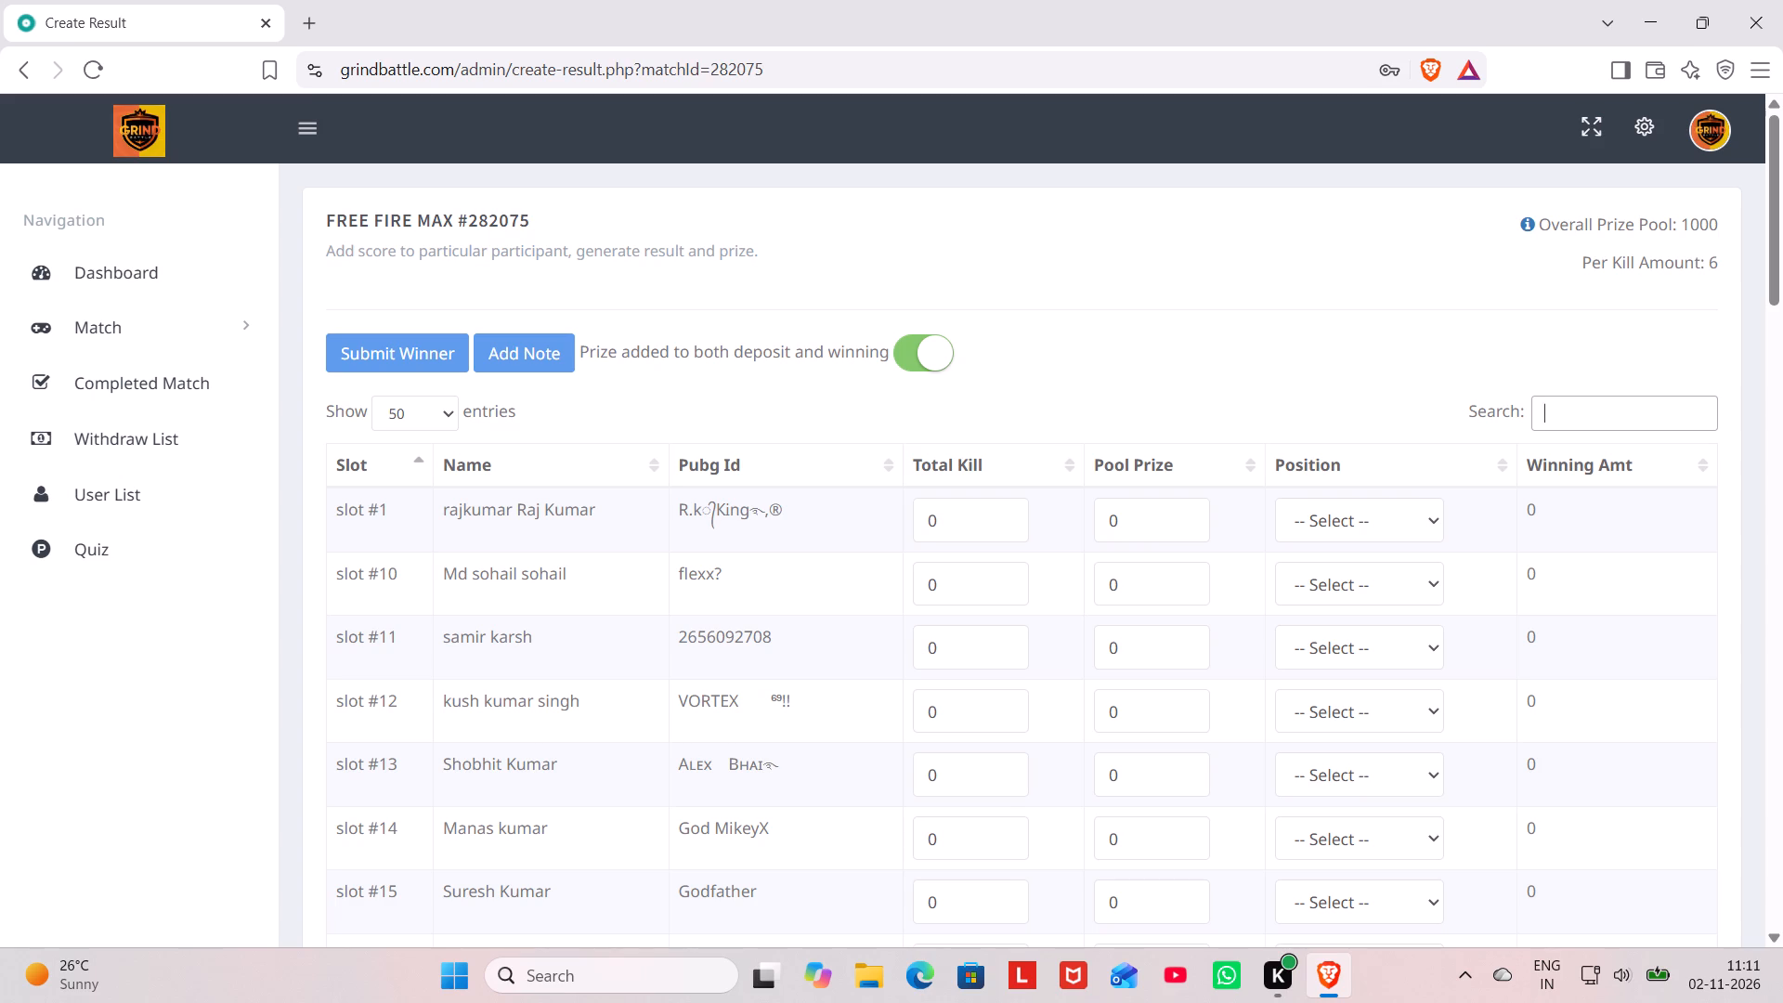
pyautogui.write('dom')
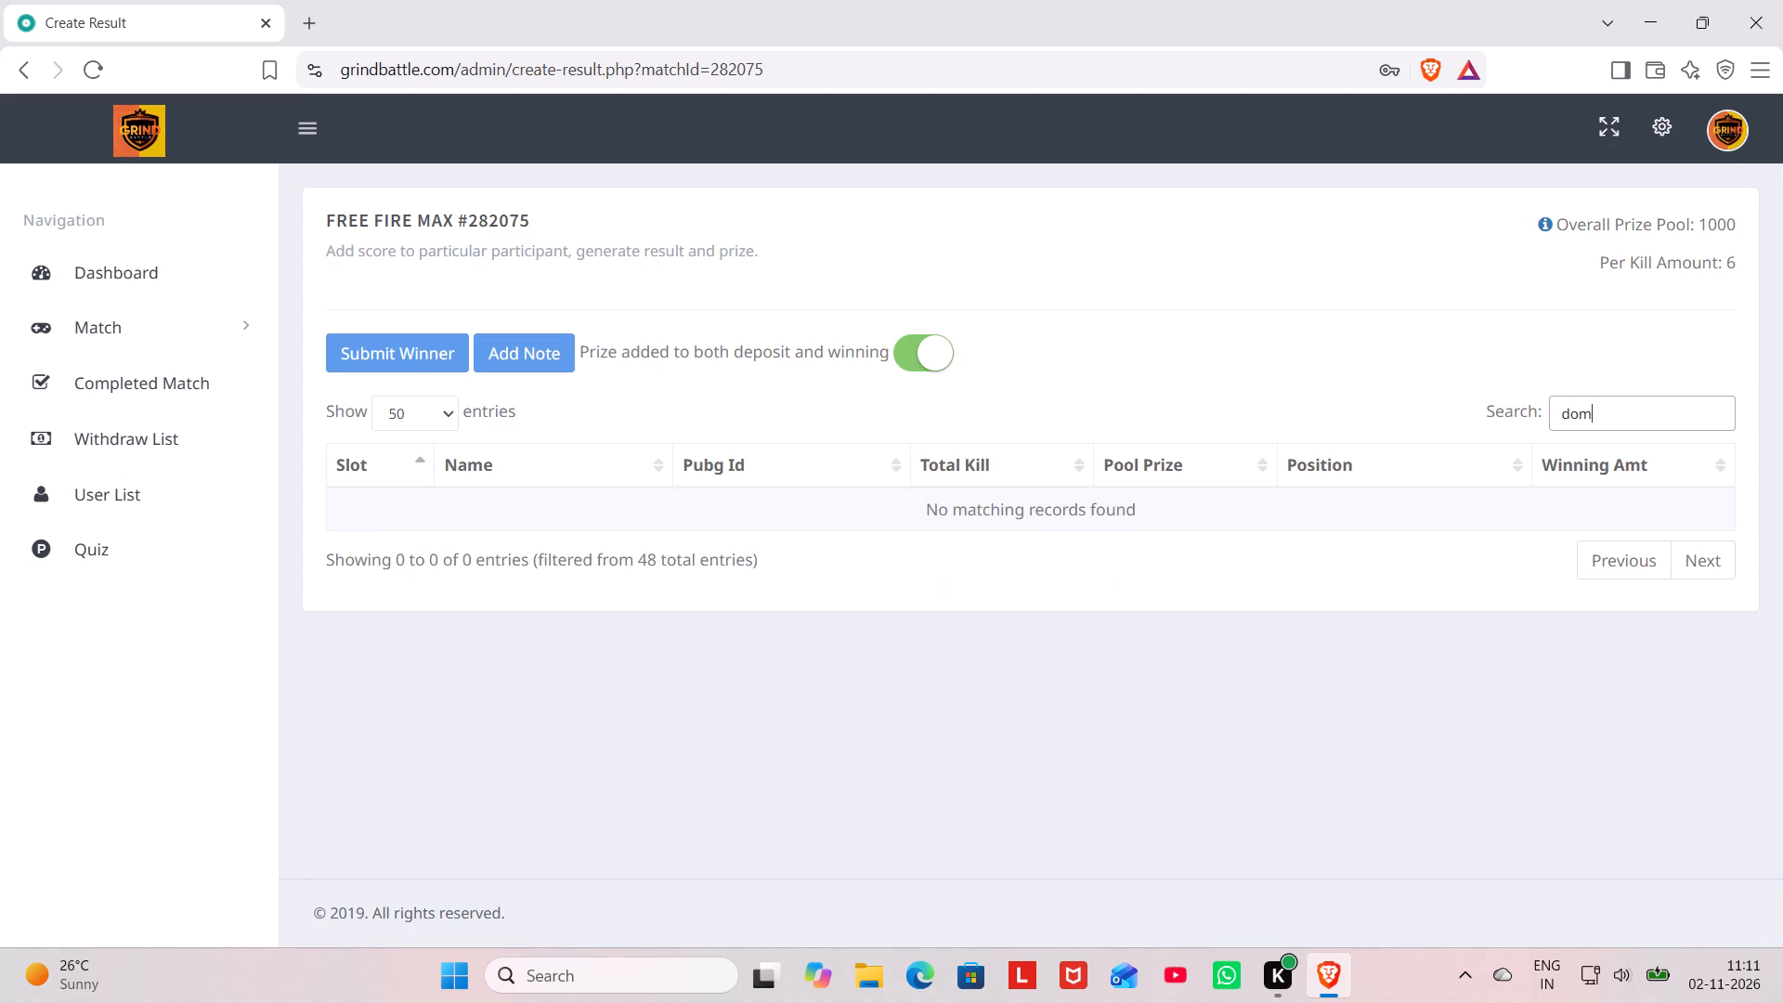
pyautogui.press('BackSpace')
pyautogui.press('BackSpace')
pyautogui.press('BackSpace')
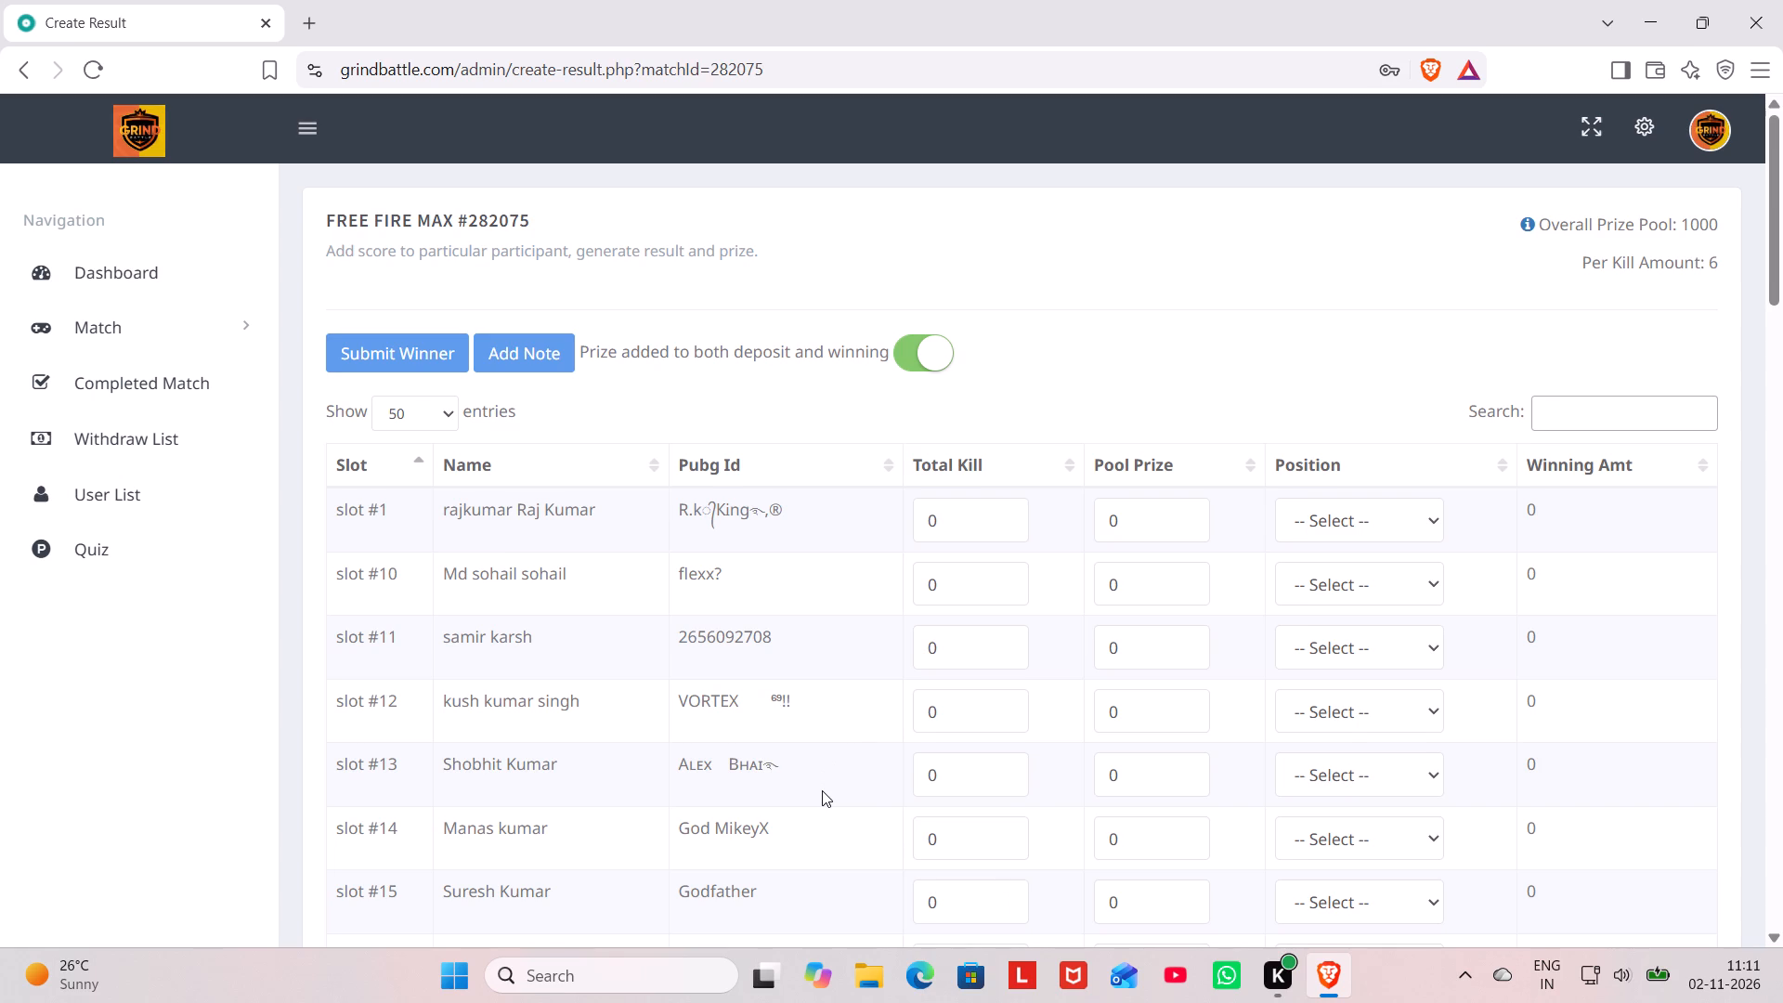
# Locate slot #4 in the full participant list and set its total kills to 3.
pyautogui.scroll(-3, 822, 790)
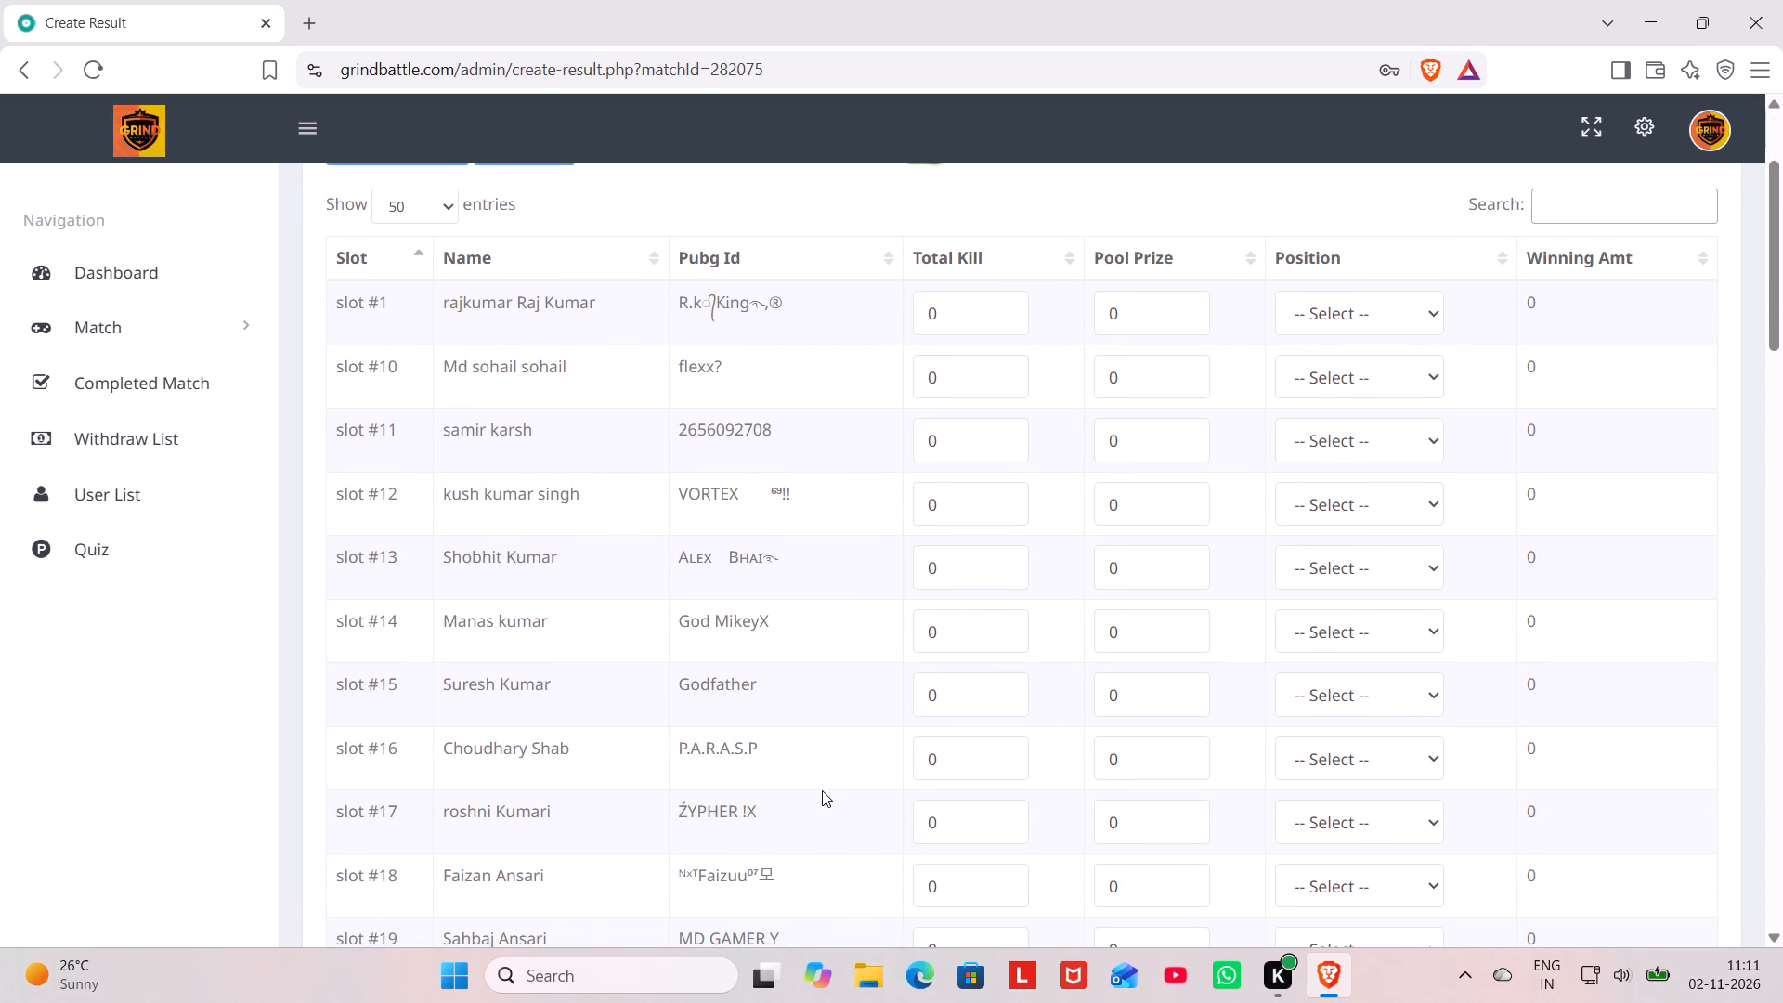
pyautogui.click(948, 817)
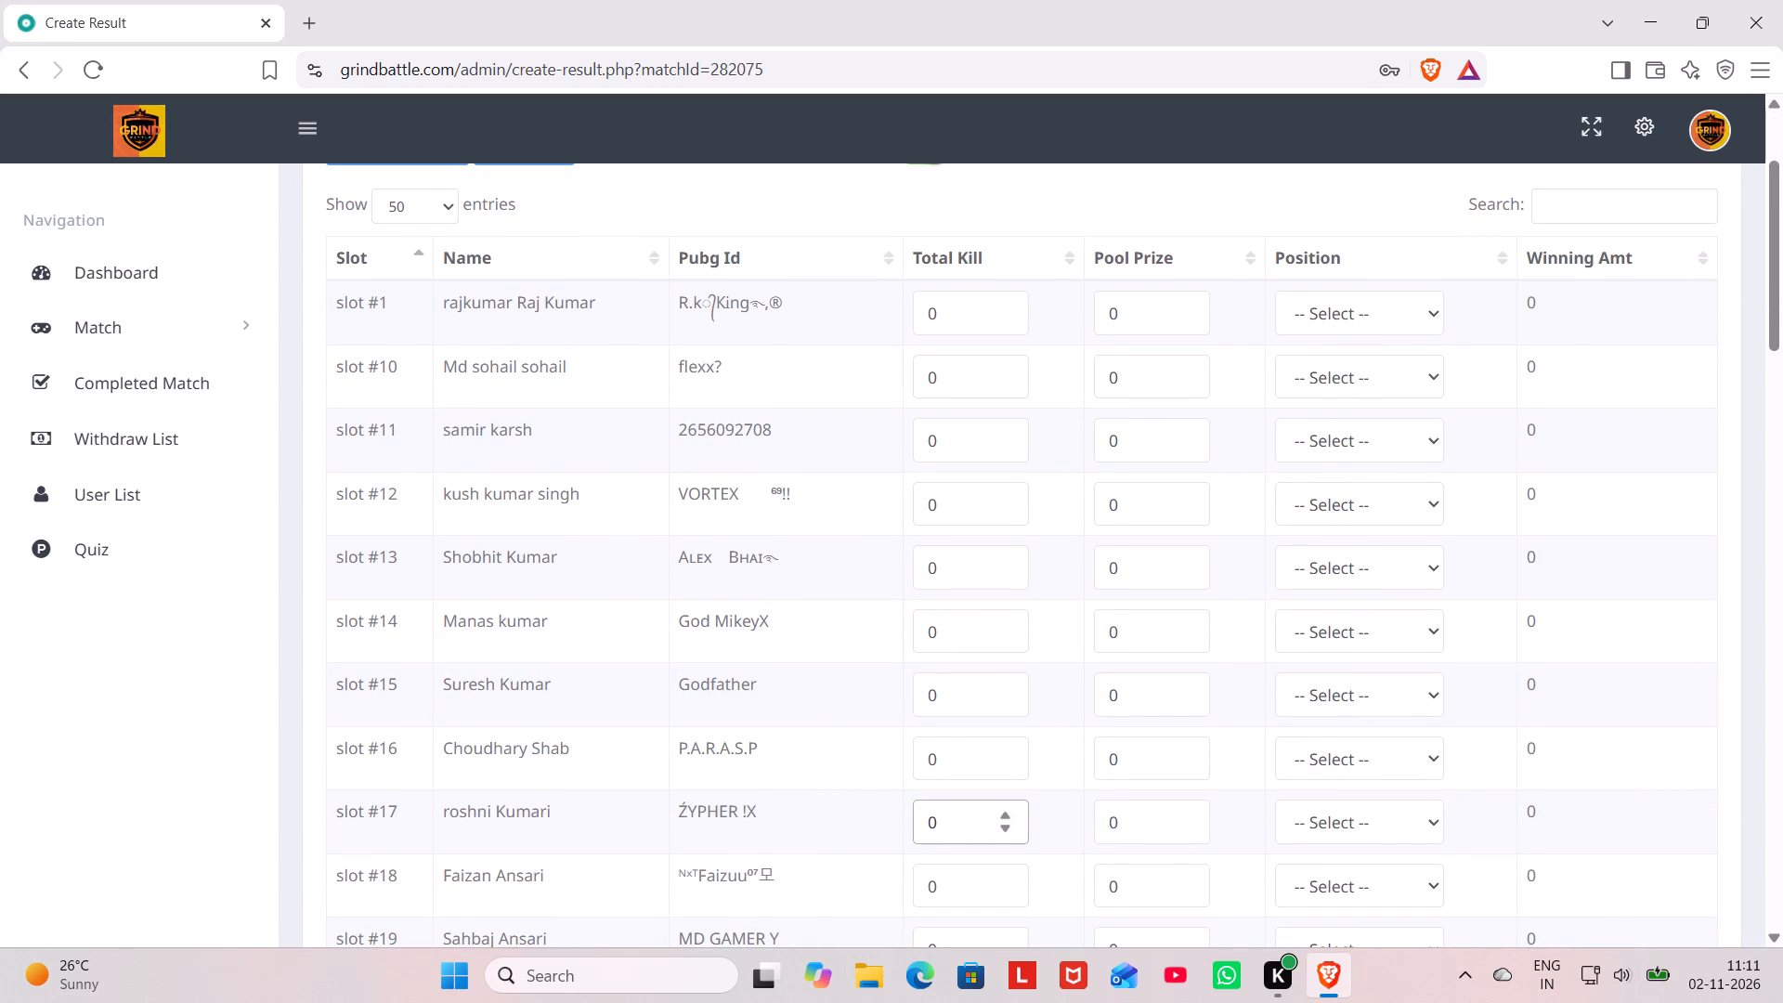
pyautogui.scroll(-4, 866, 860)
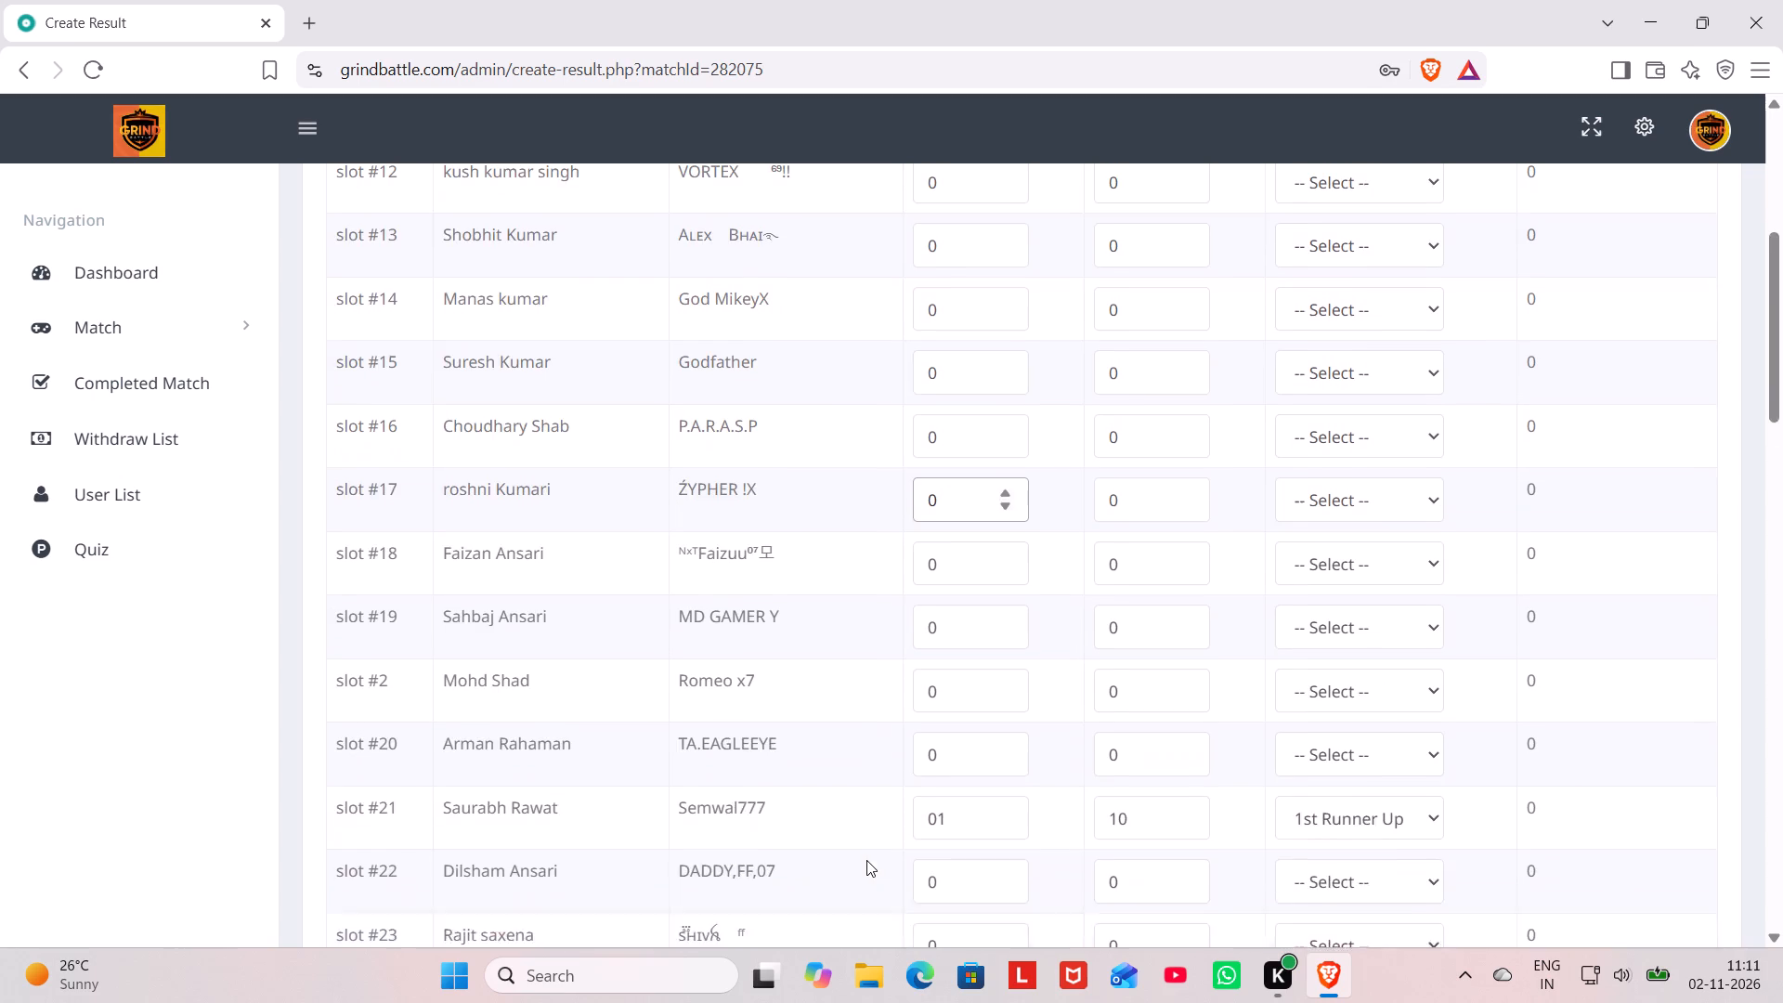
pyautogui.scroll(-3, 866, 860)
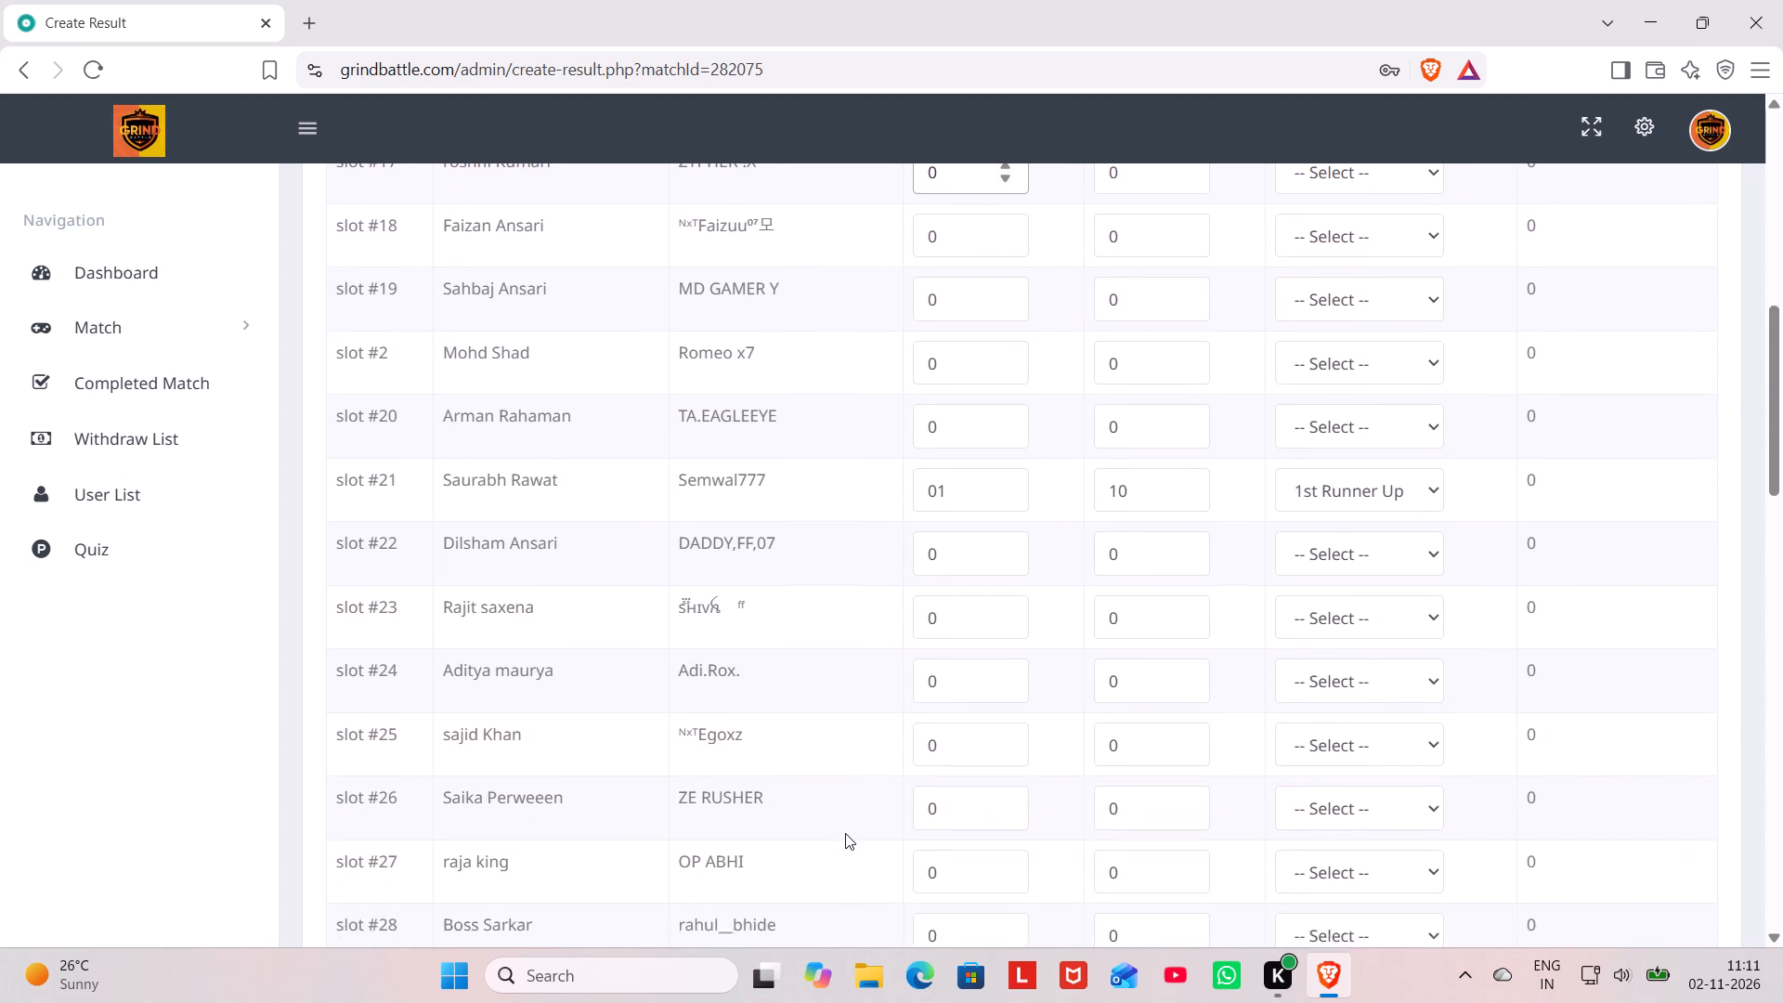
pyautogui.scroll(-5, 845, 833)
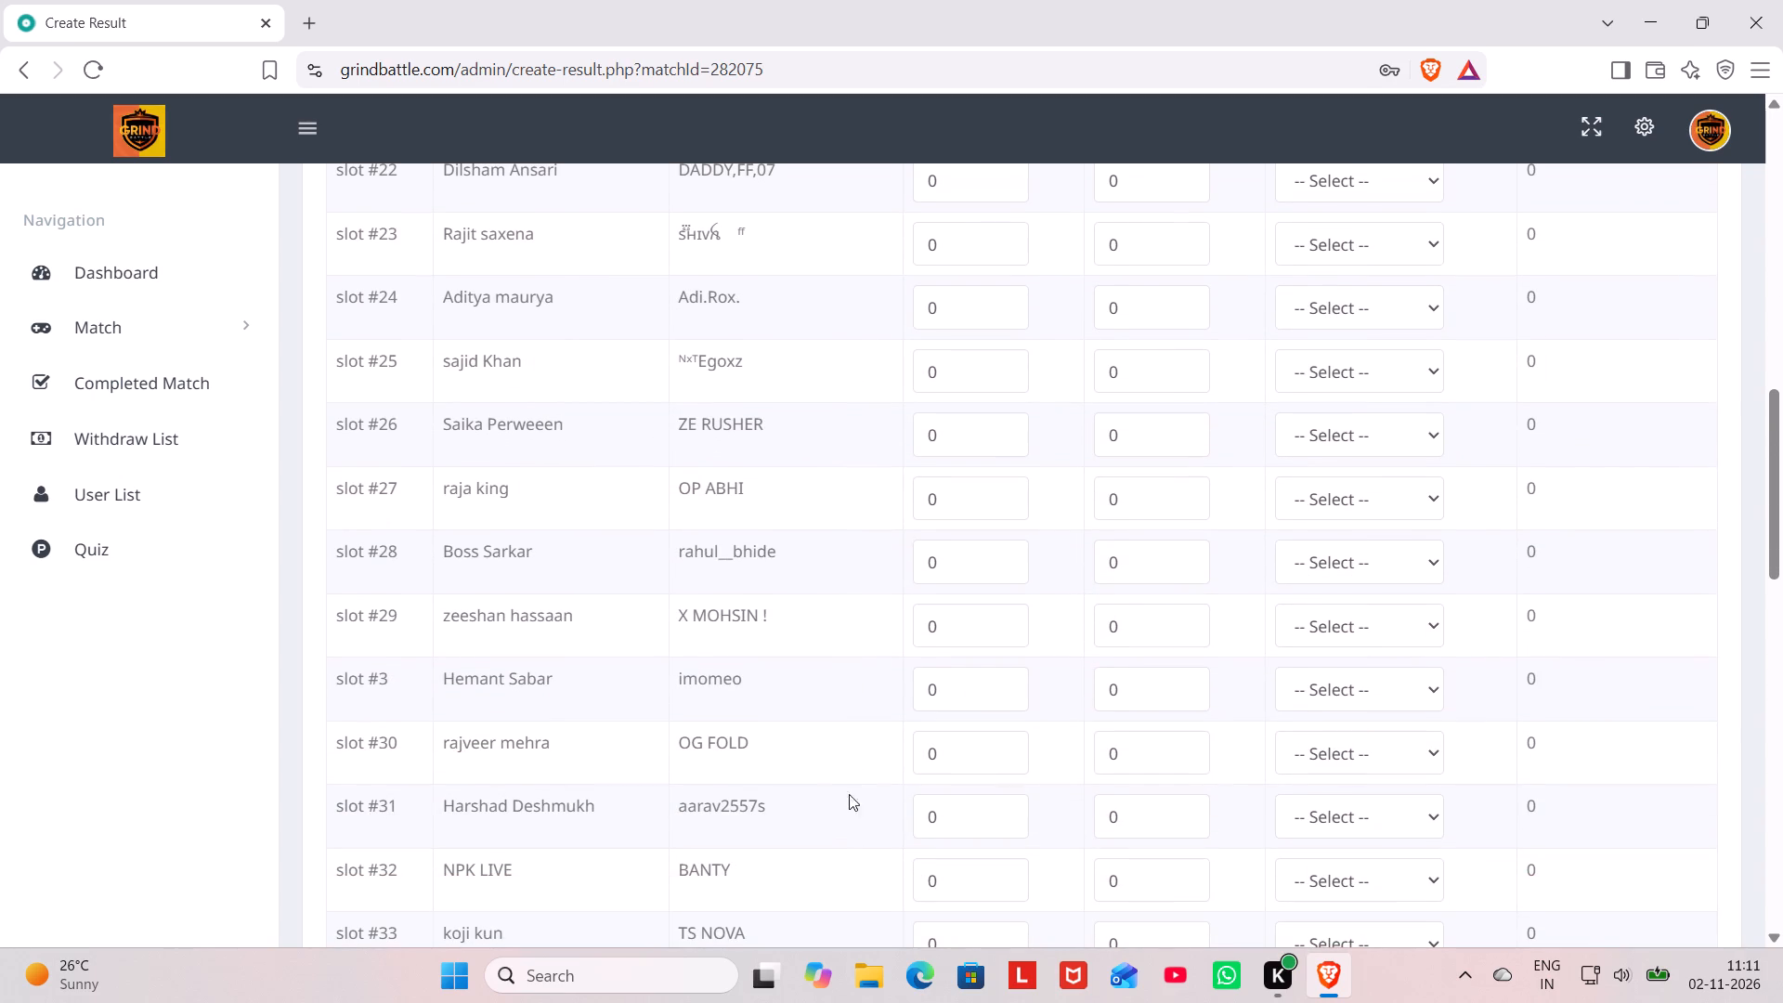
pyautogui.scroll(-4, 857, 746)
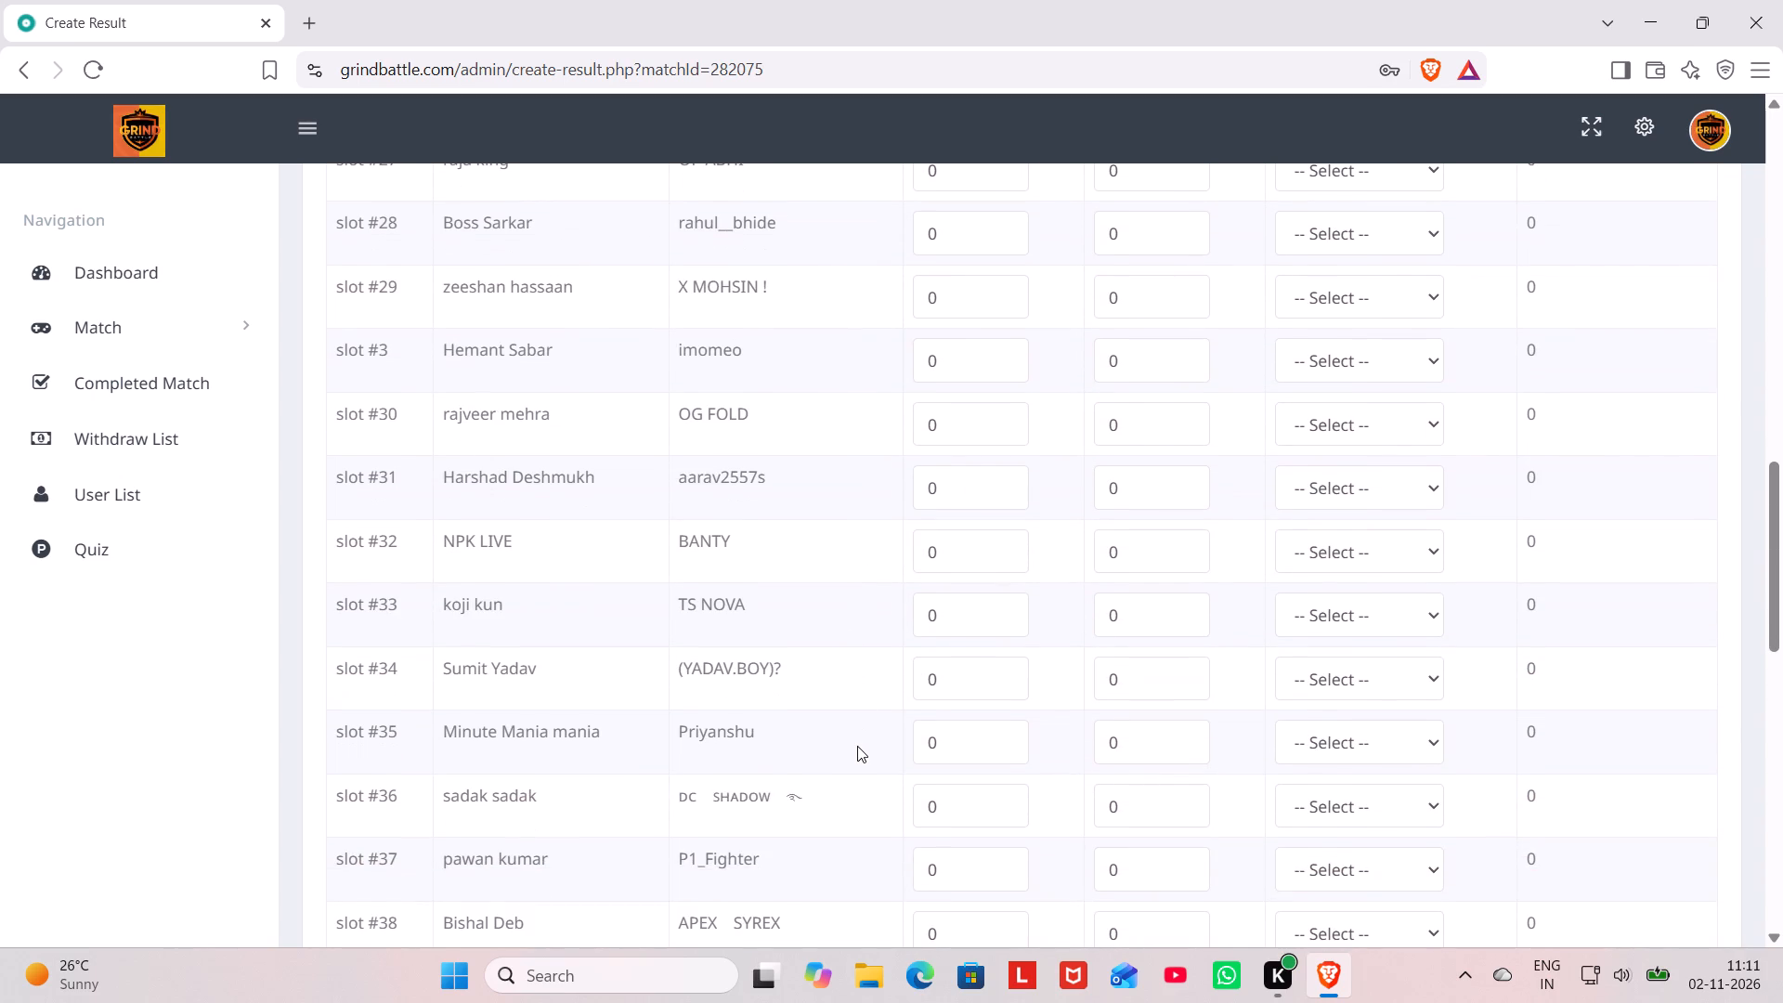
pyautogui.scroll(-4, 857, 746)
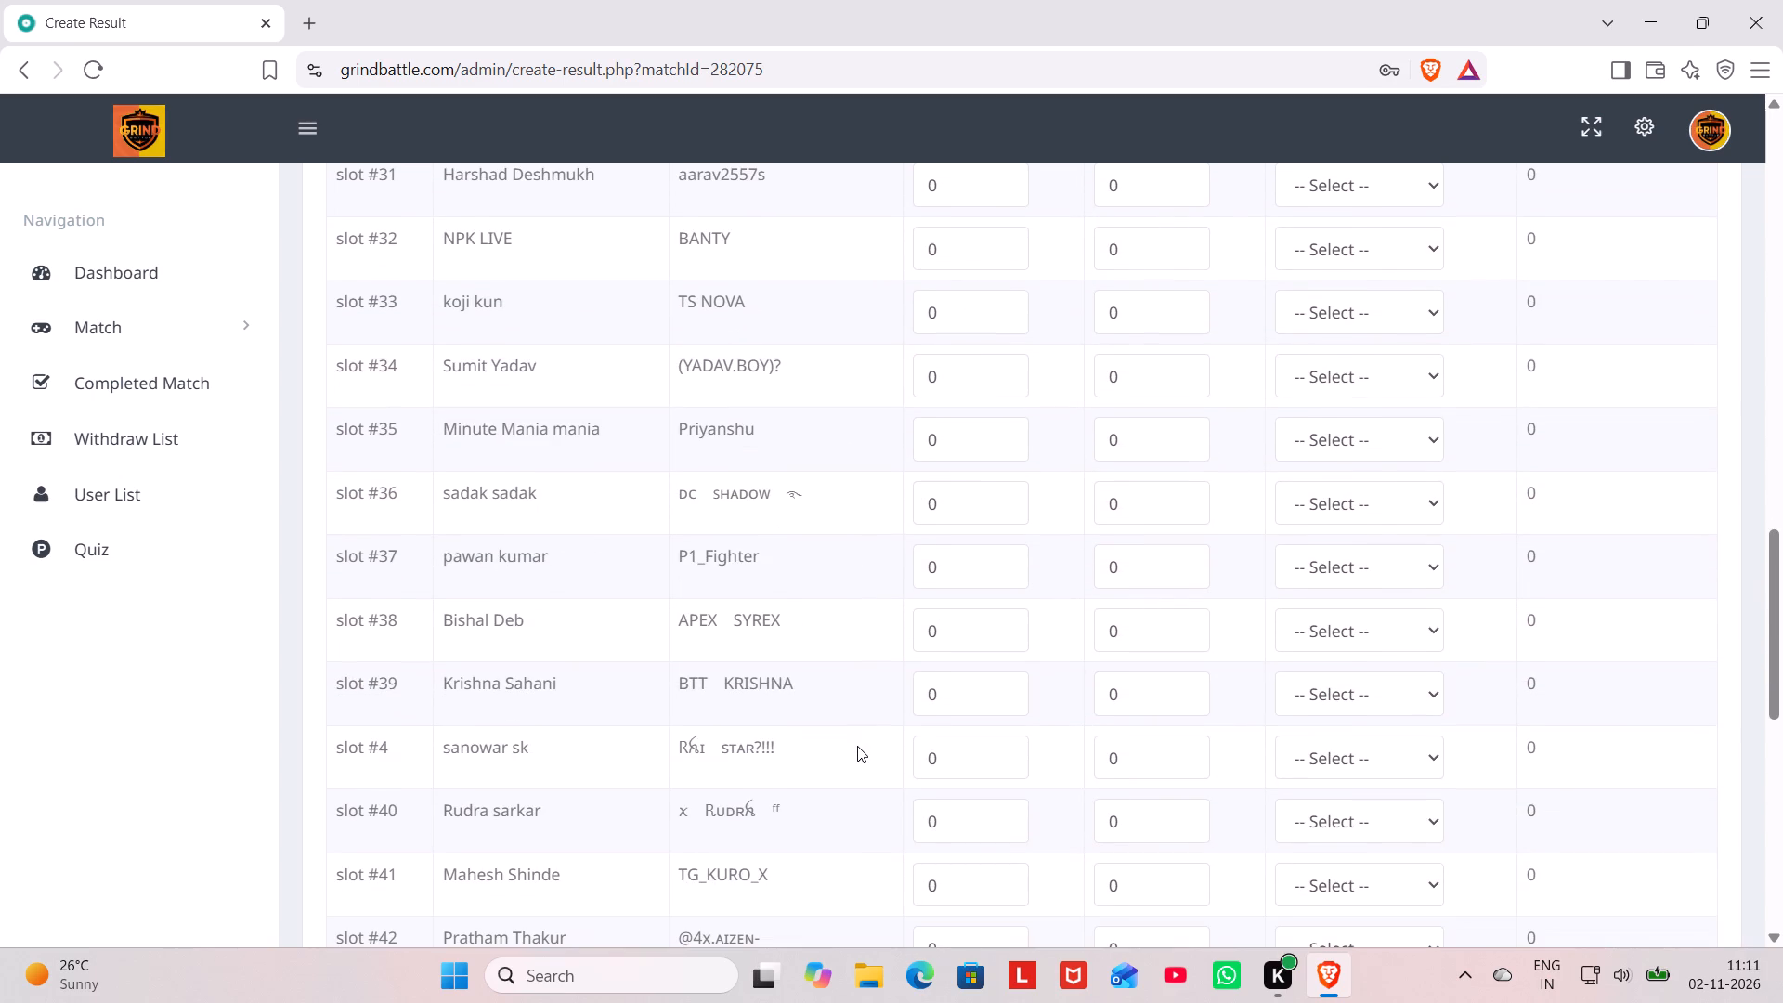
pyautogui.click(946, 757)
pyautogui.press('3')
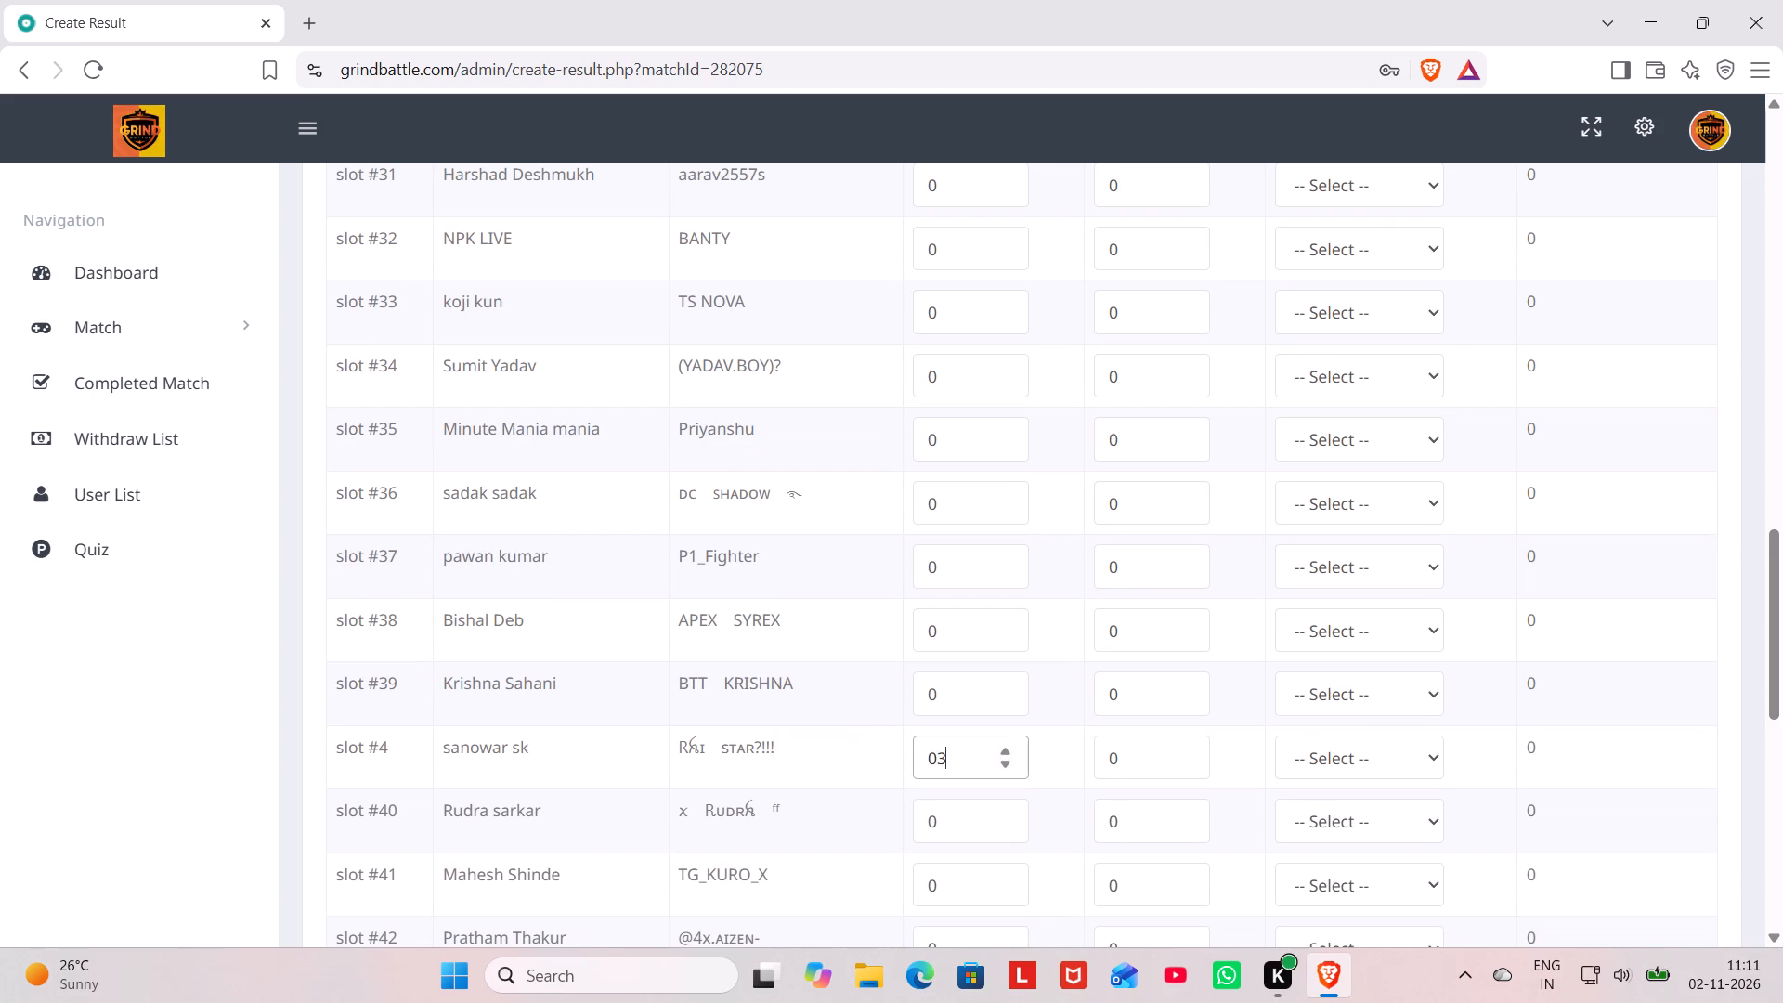
pyautogui.press('Tab')
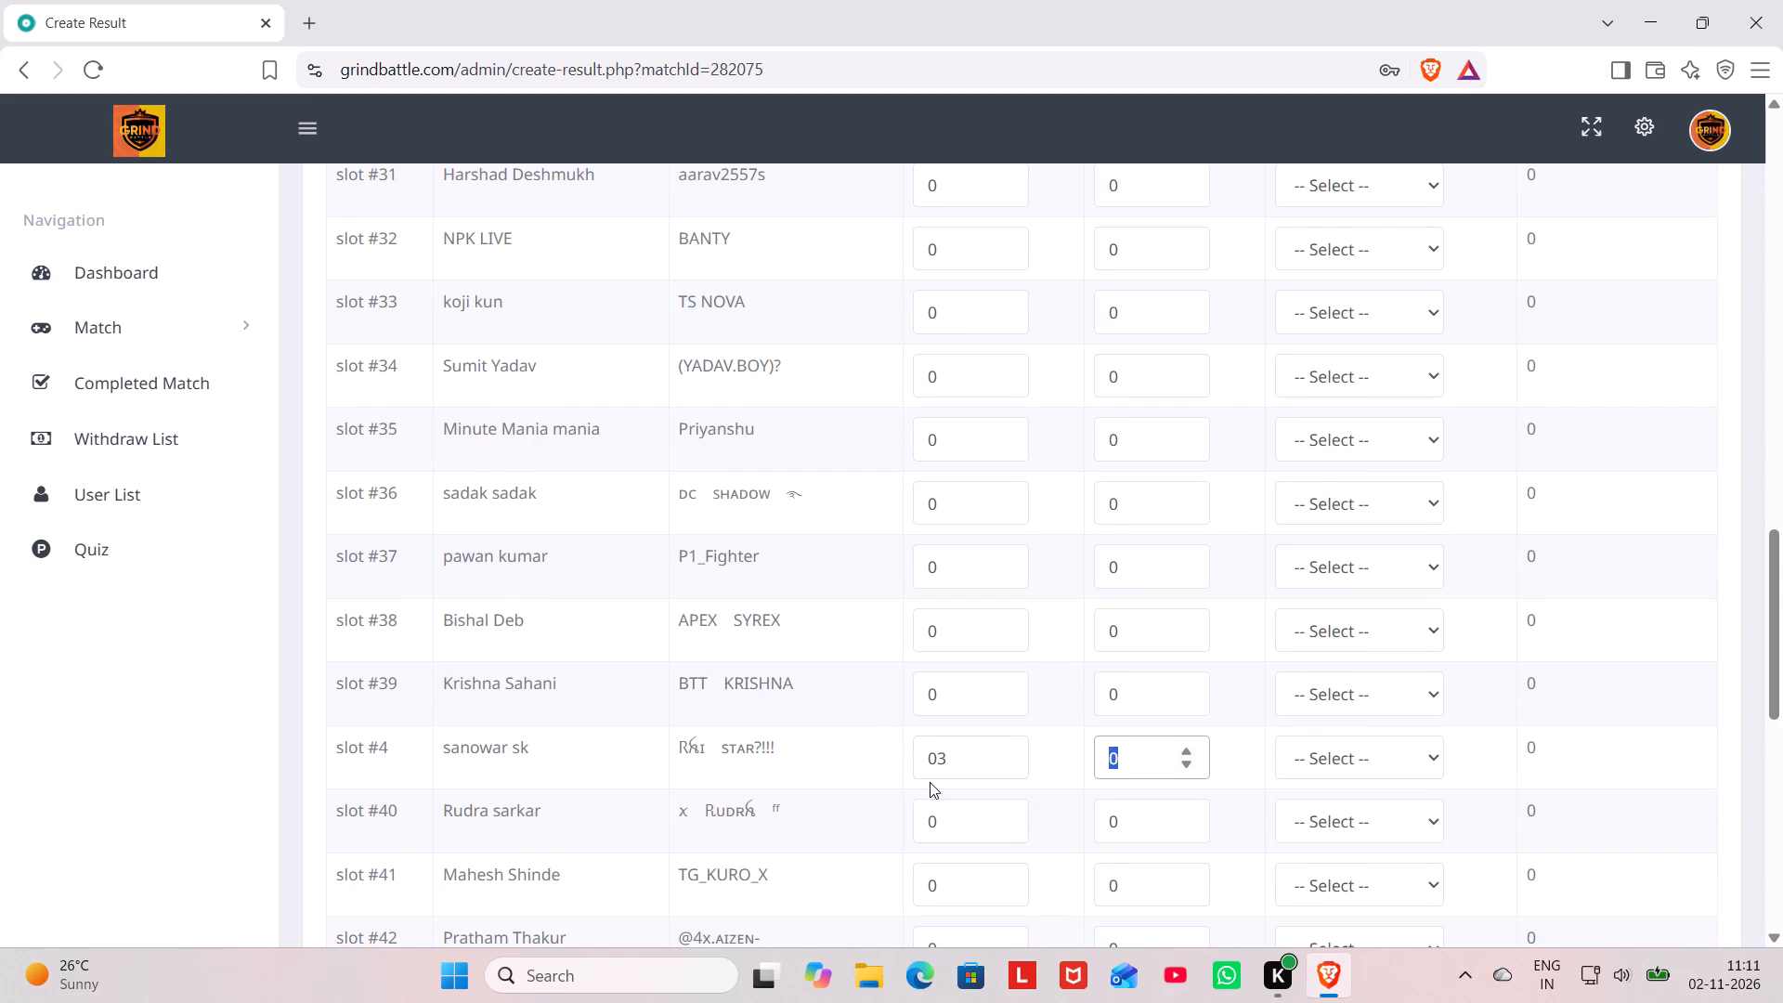
# Set the total kills of the DOMINATOR player in slot #46 to 5.
pyautogui.scroll(-5, 930, 782)
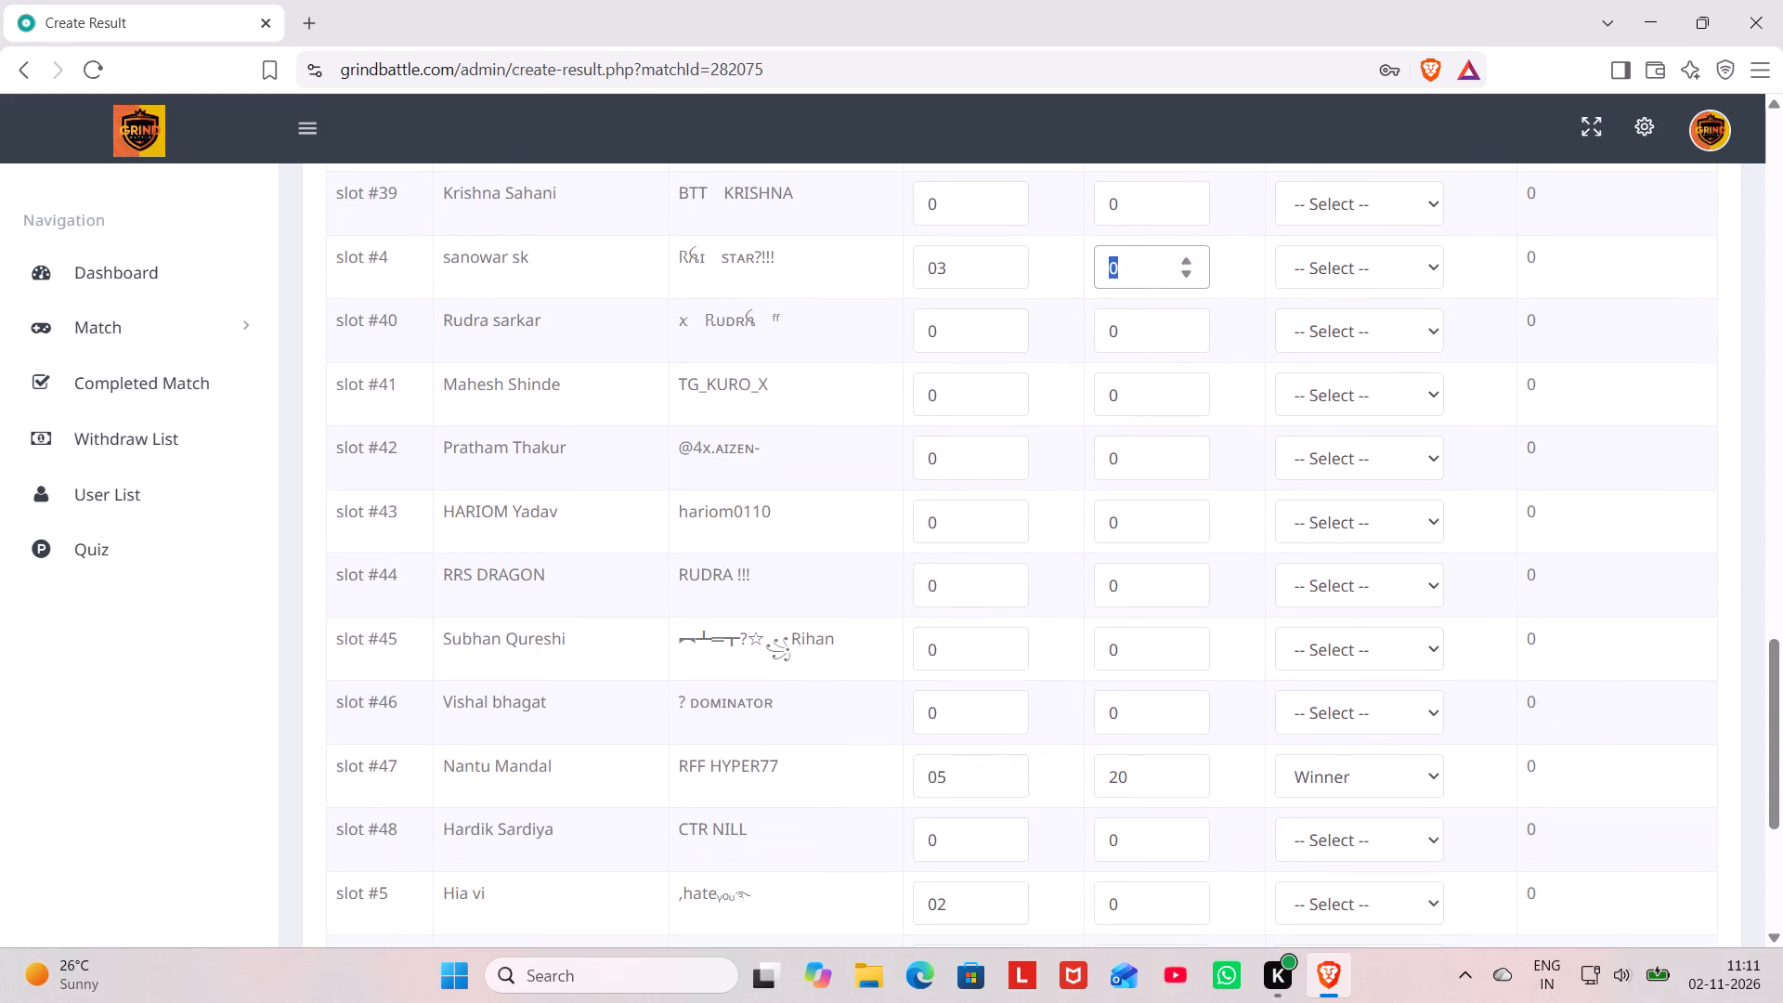
pyautogui.click(965, 694)
pyautogui.press('5')
pyautogui.press('Tab')
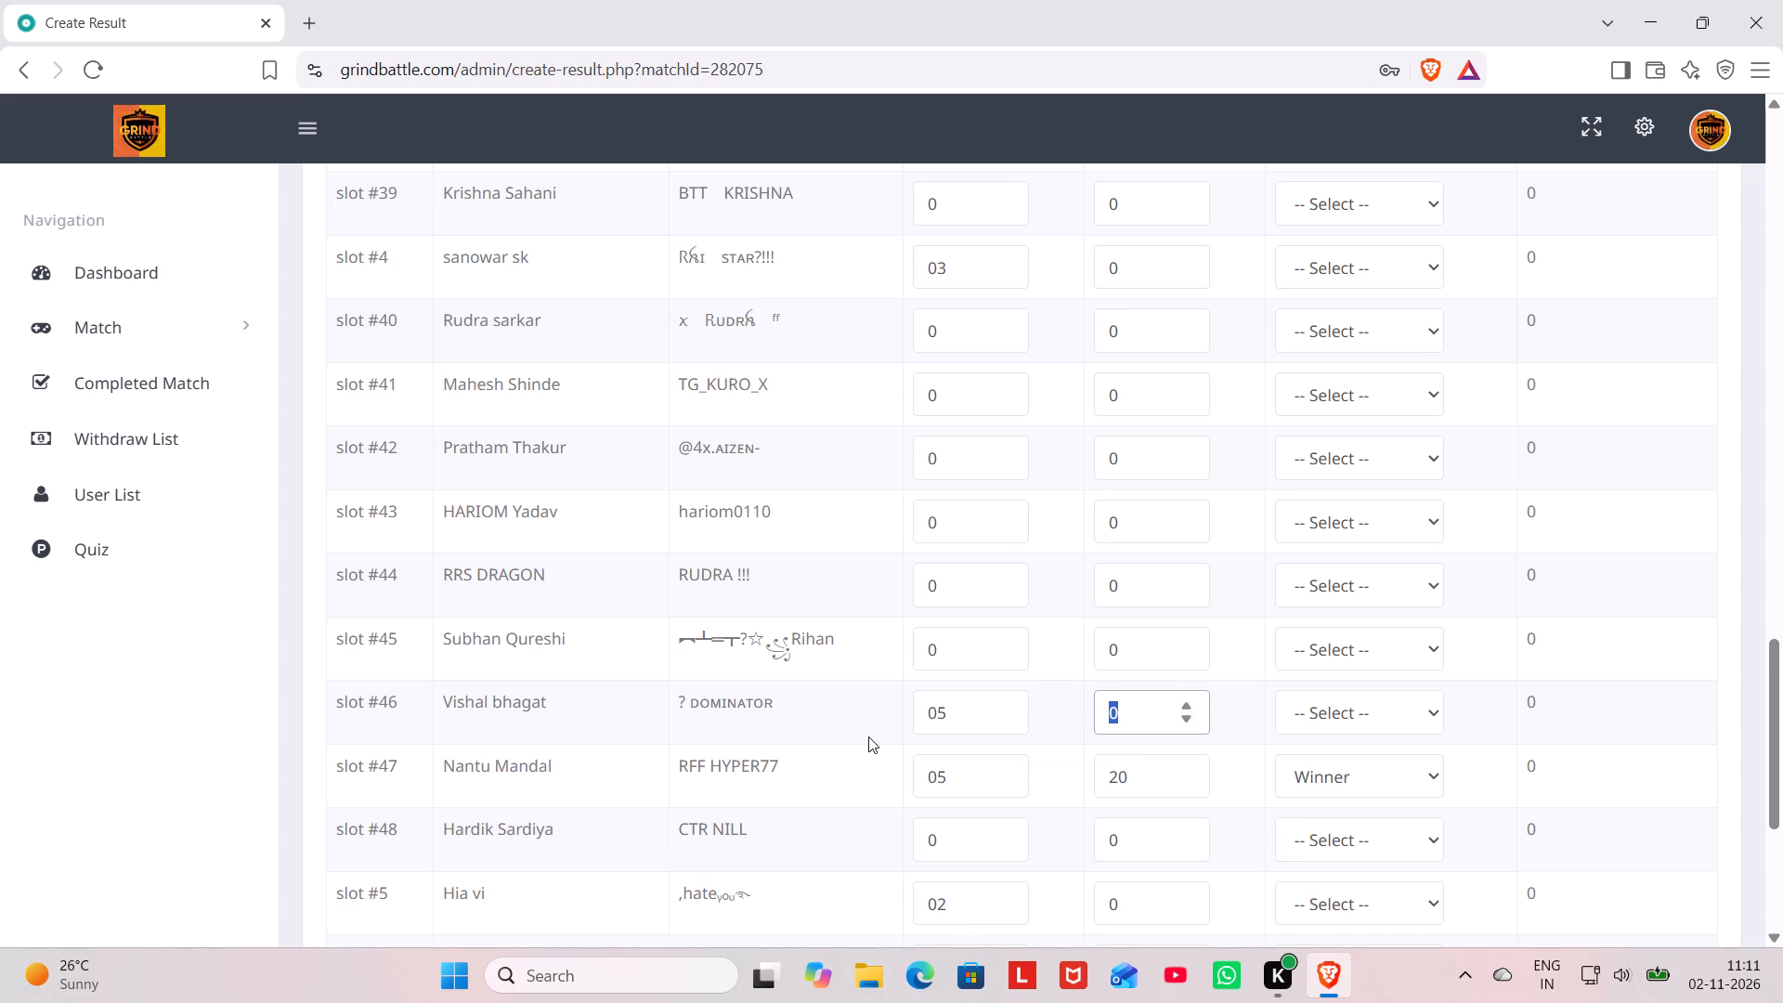
pyautogui.scroll(-2, 868, 736)
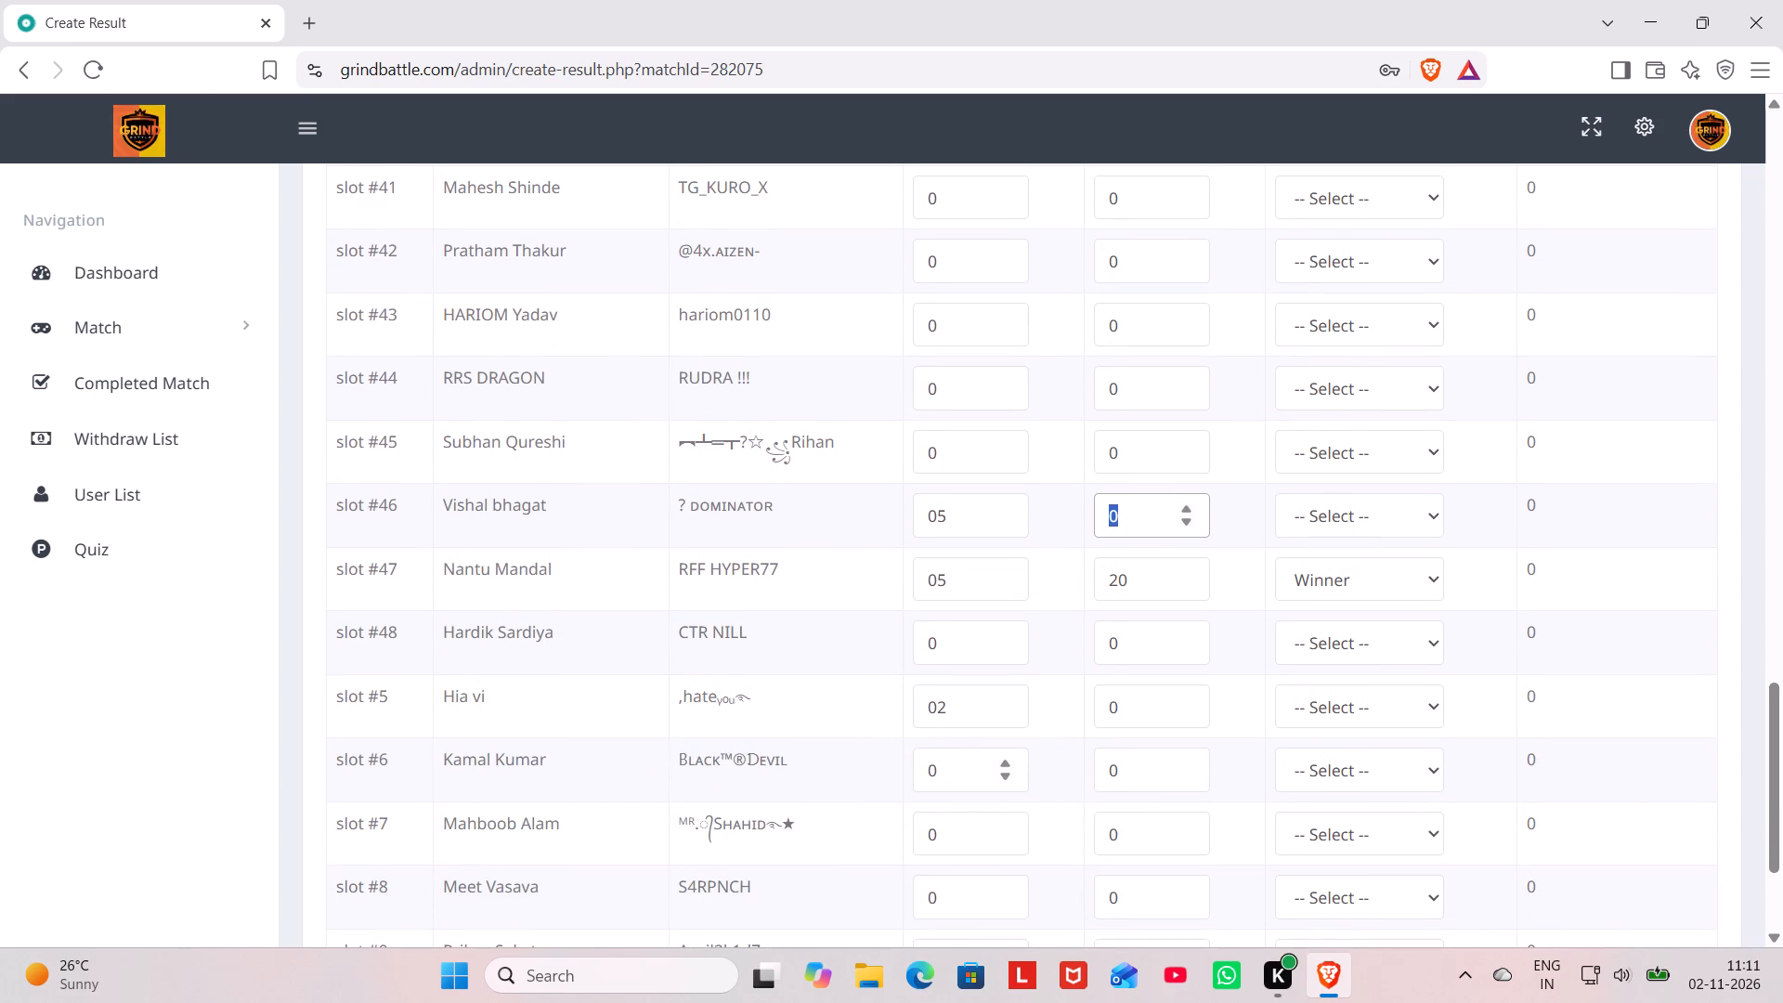
pyautogui.click(984, 790)
pyautogui.press('1')
pyautogui.press('Tab')
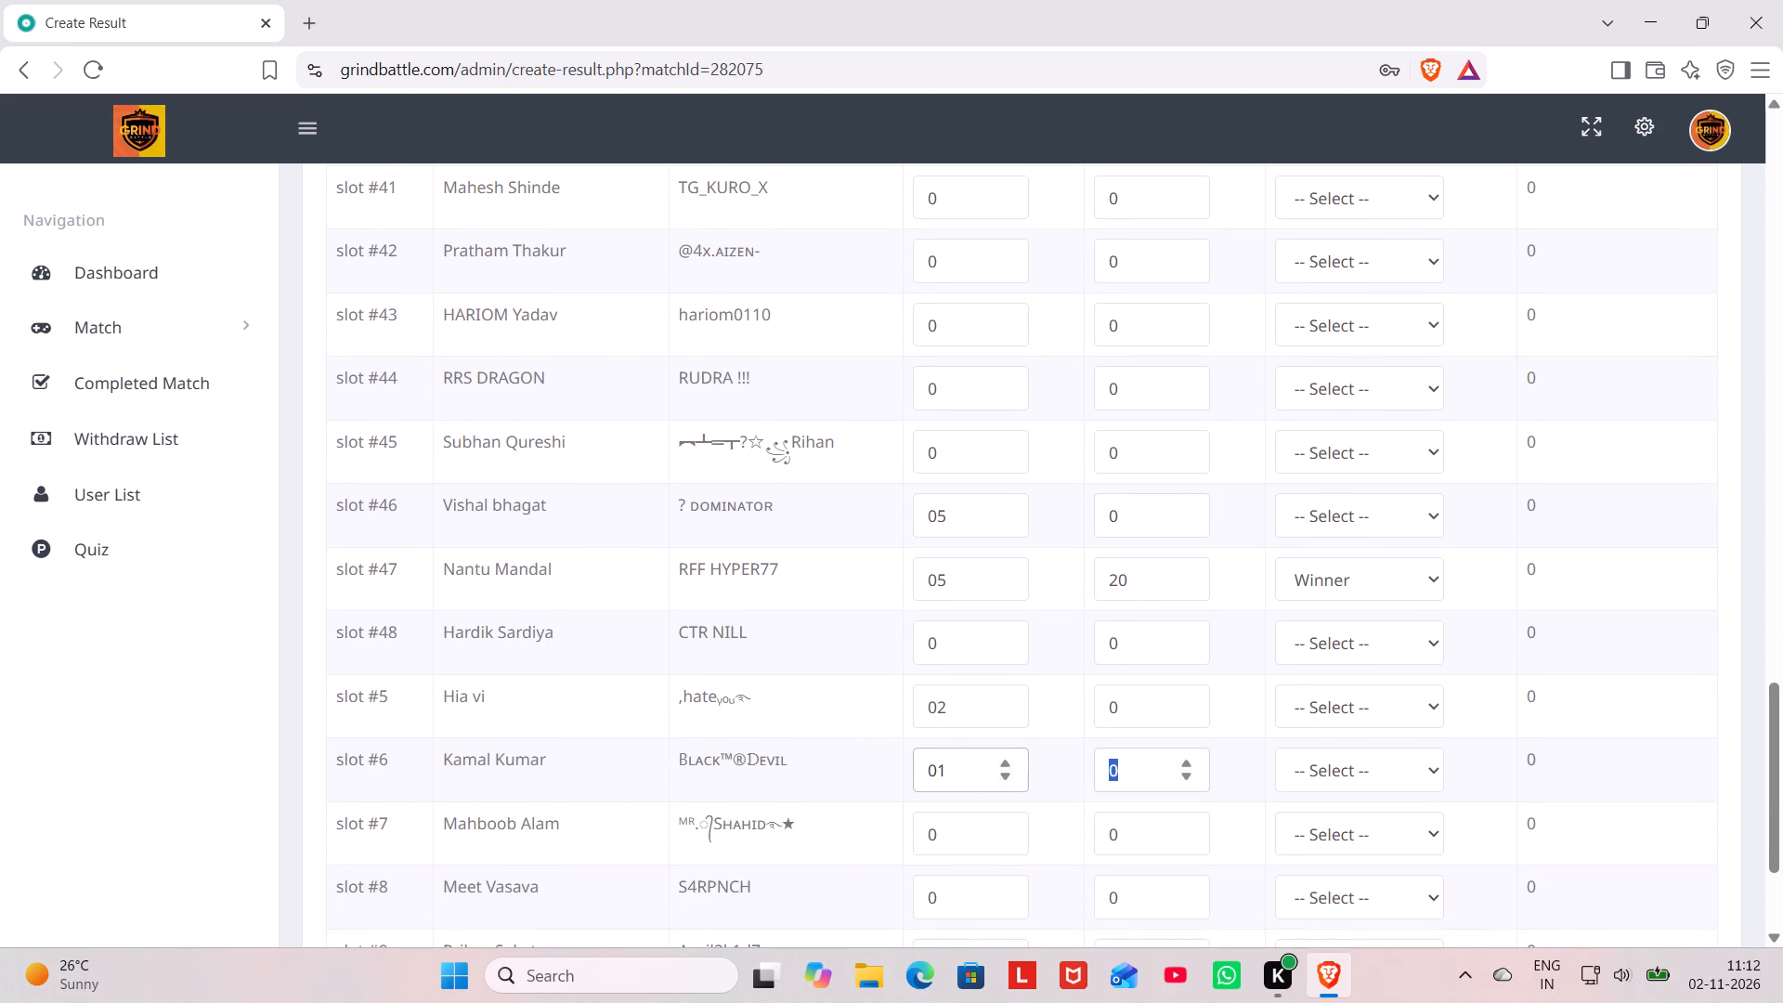
# Search the participants for "ba" and set the total kills of the BANTY player in slot #32 to 3.
pyautogui.scroll(3, 1199, 637)
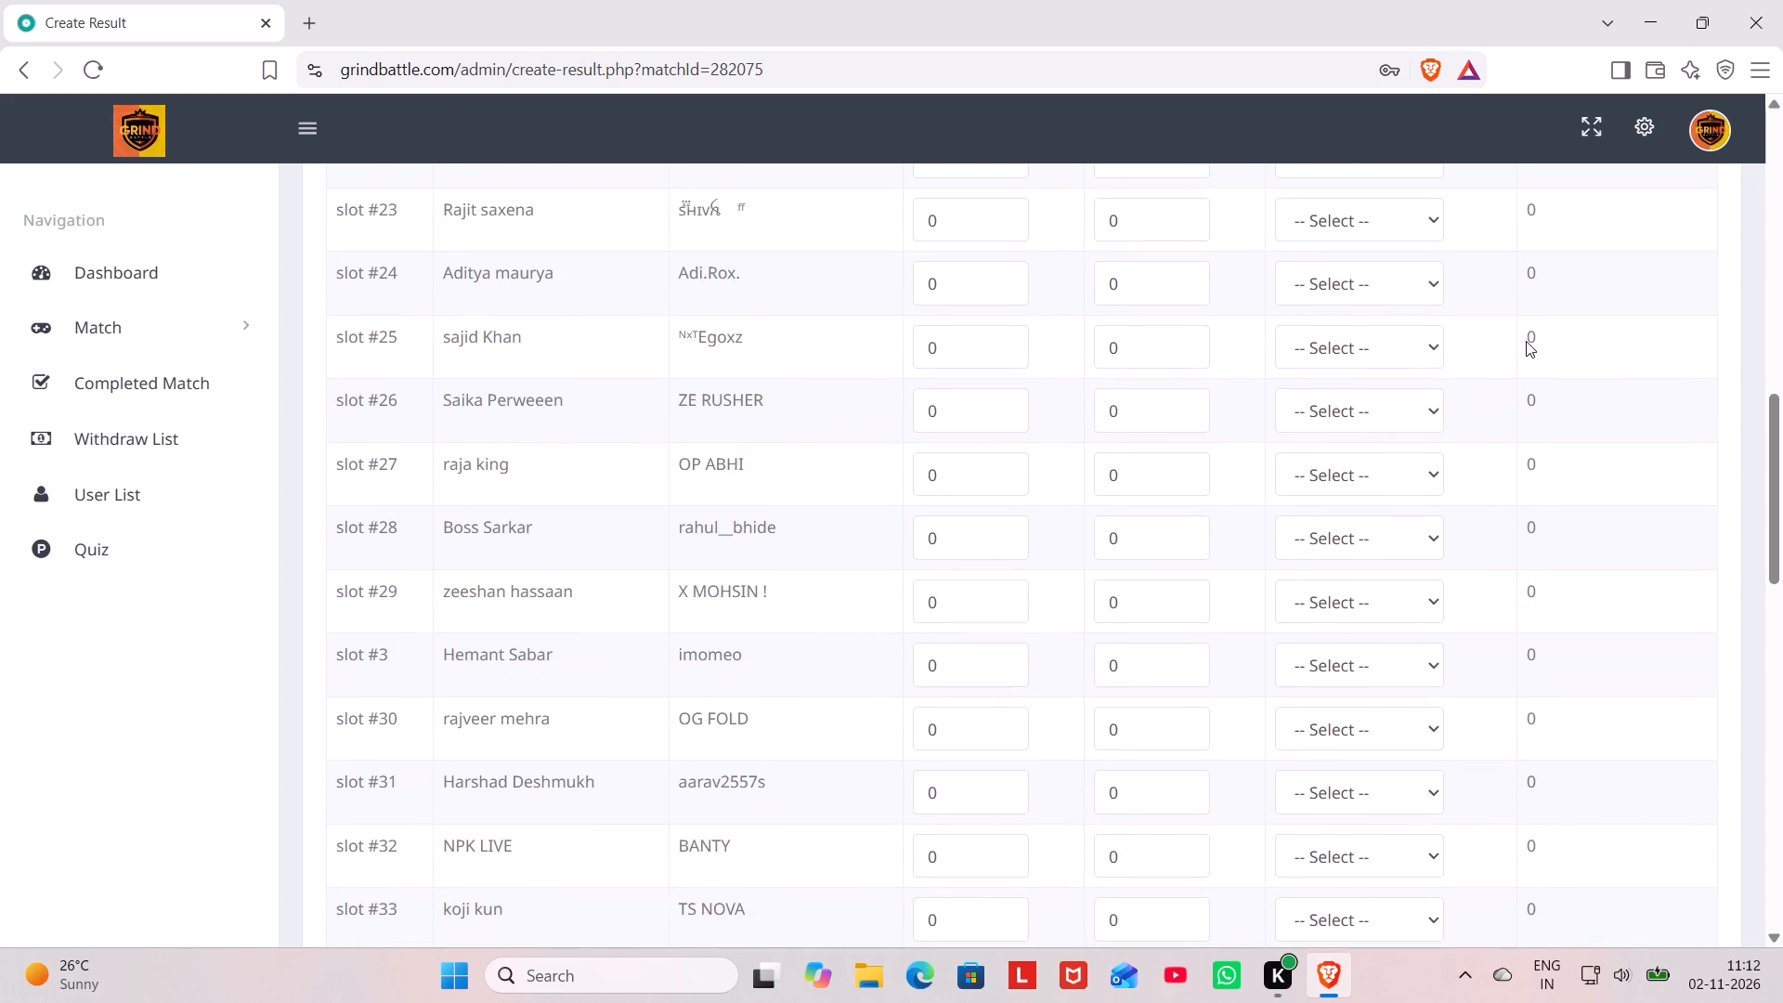
pyautogui.scroll(3, 1526, 341)
pyautogui.click(1561, 407)
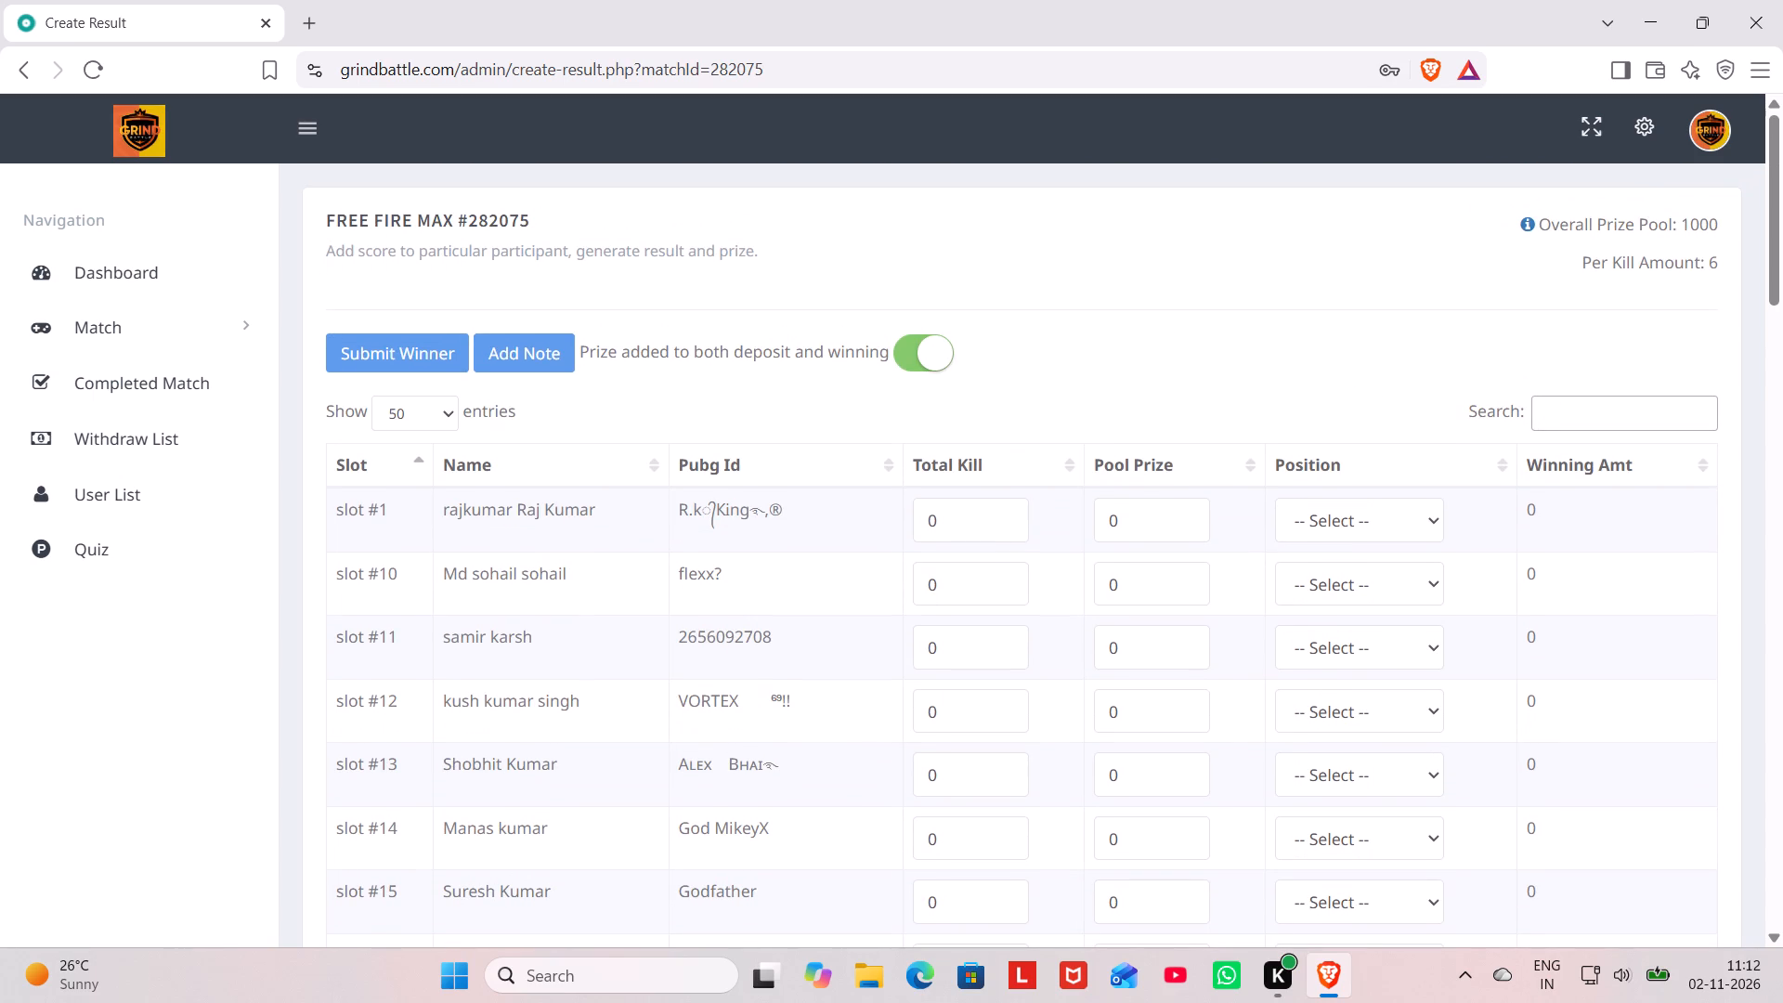
pyautogui.write('ba')
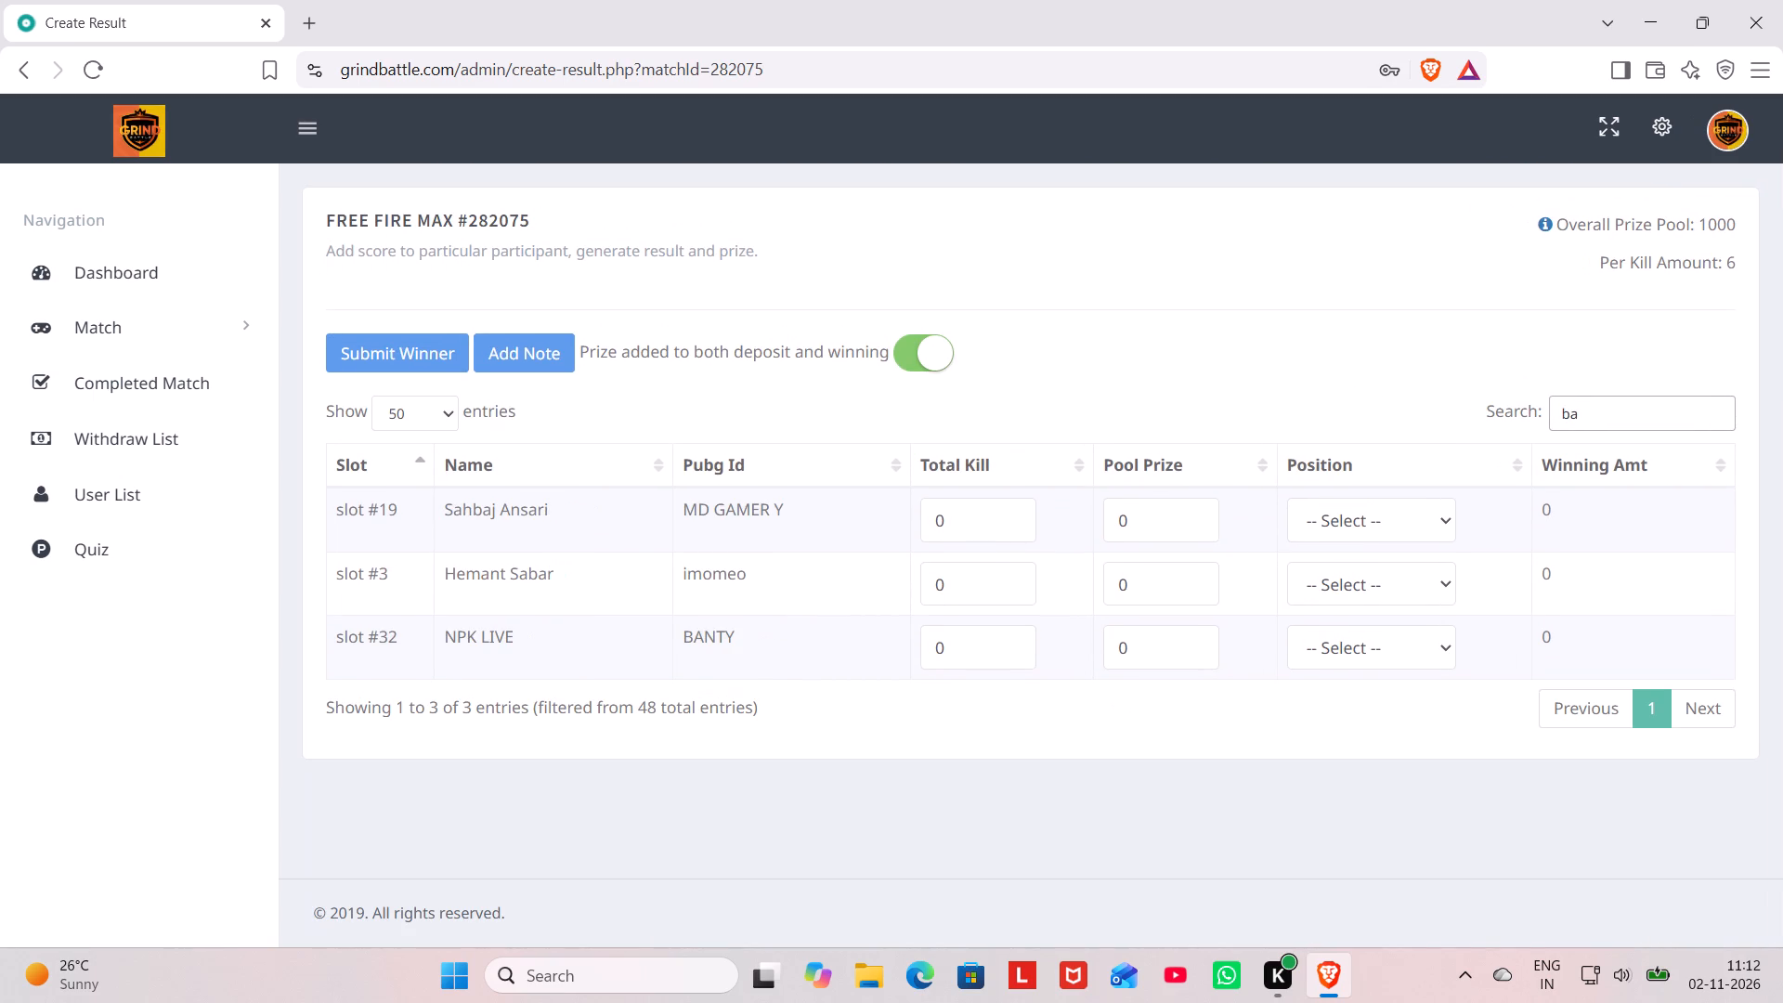
pyautogui.click(951, 646)
pyautogui.press('3')
pyautogui.press('Tab')
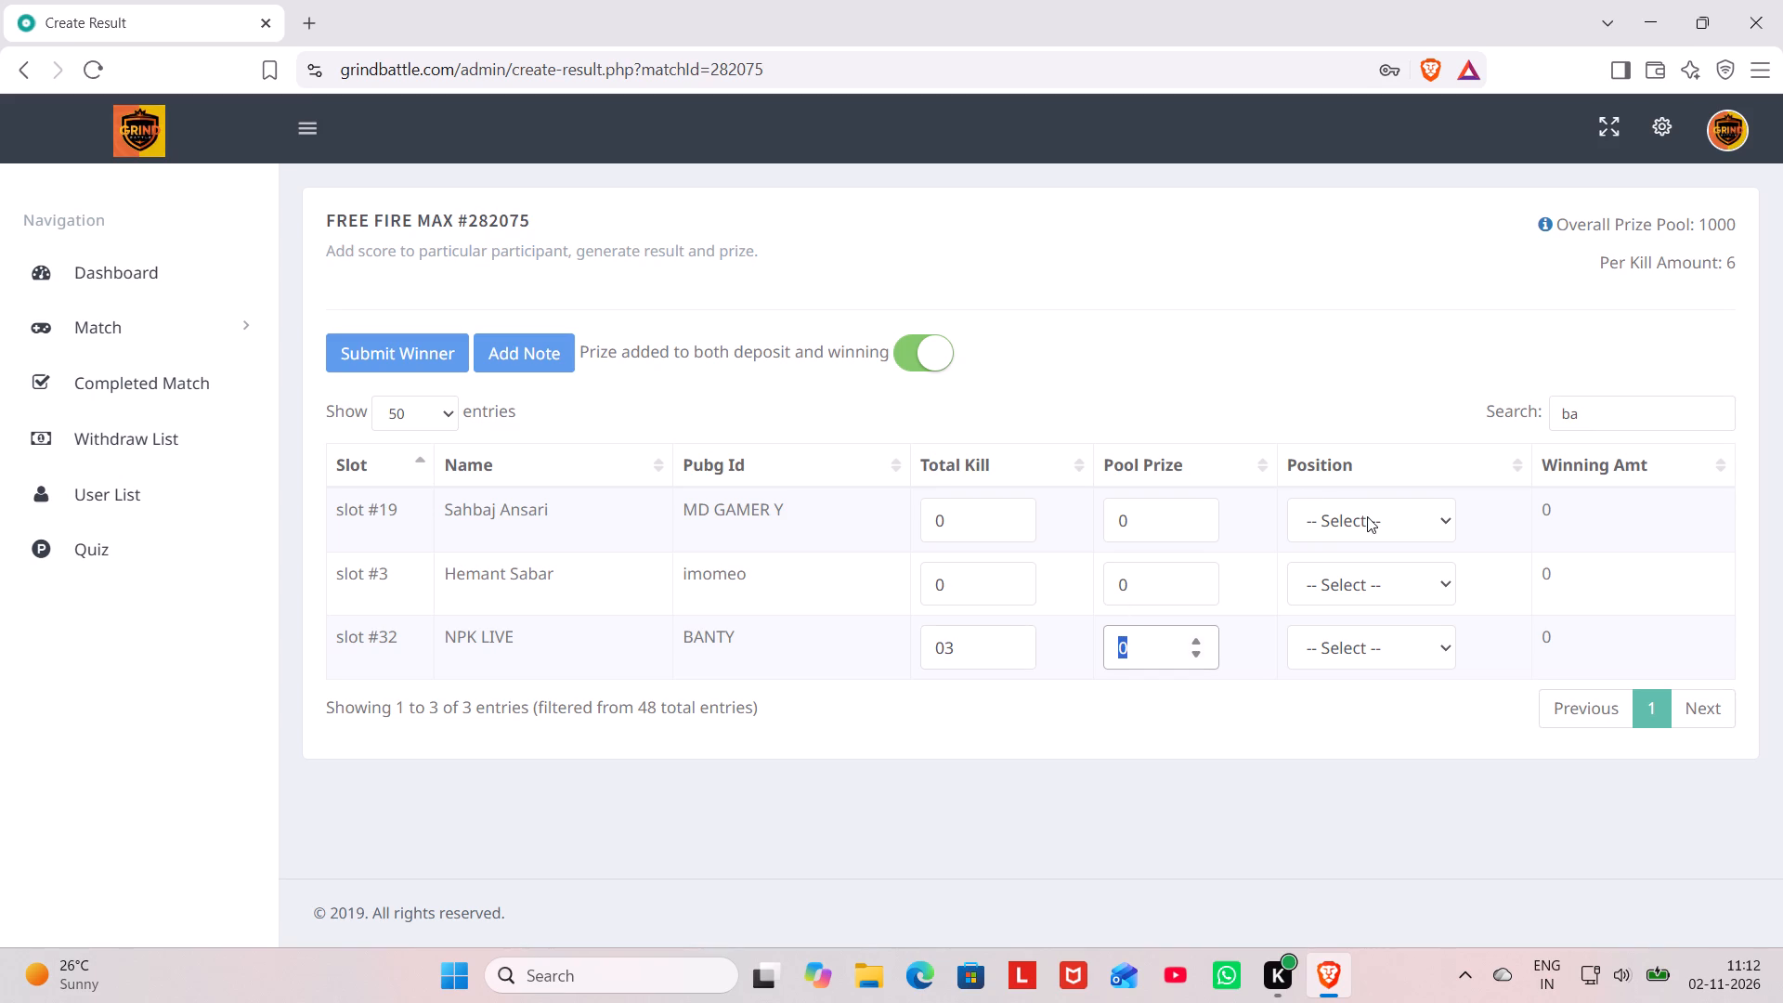
pyautogui.click(1618, 394)
pyautogui.click(1601, 418)
pyautogui.press('BackSpace')
pyautogui.press('BackSpace')
pyautogui.press('BackSpace')
pyautogui.write('op')
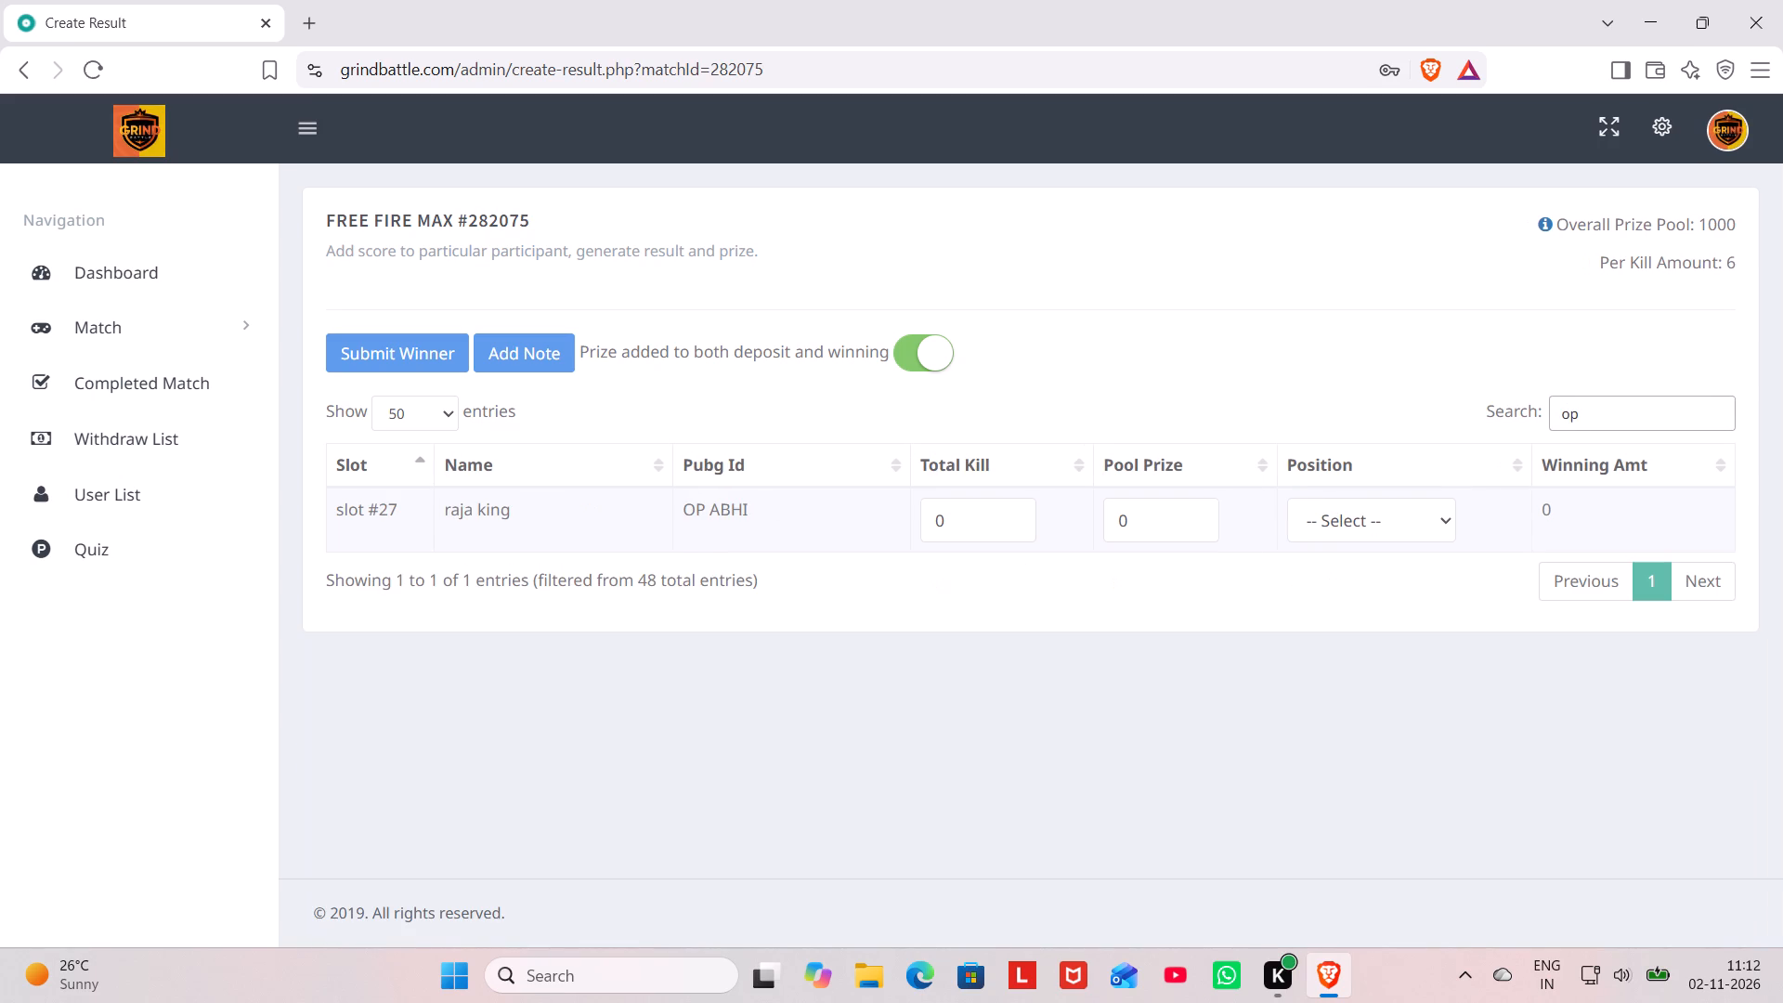
pyautogui.click(1004, 523)
pyautogui.press('Up')
pyautogui.press('Up')
pyautogui.press('Up')
pyautogui.press('Up')
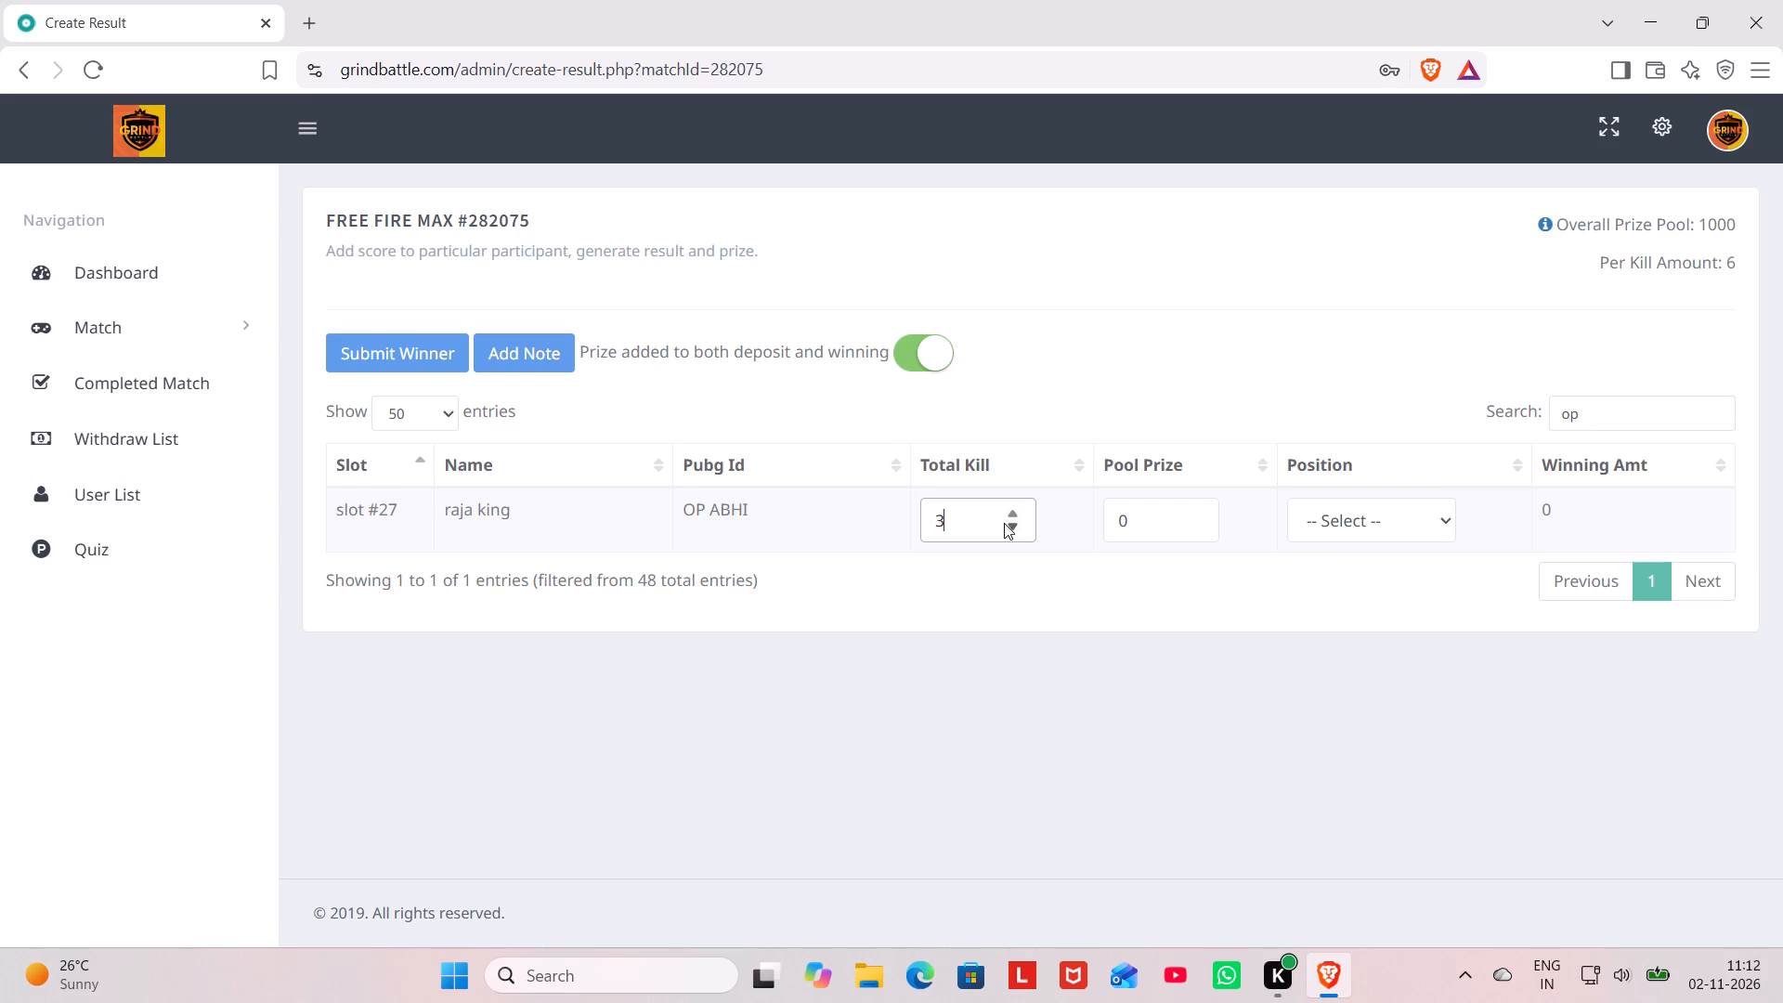
pyautogui.press('Up')
pyautogui.press('Tab')
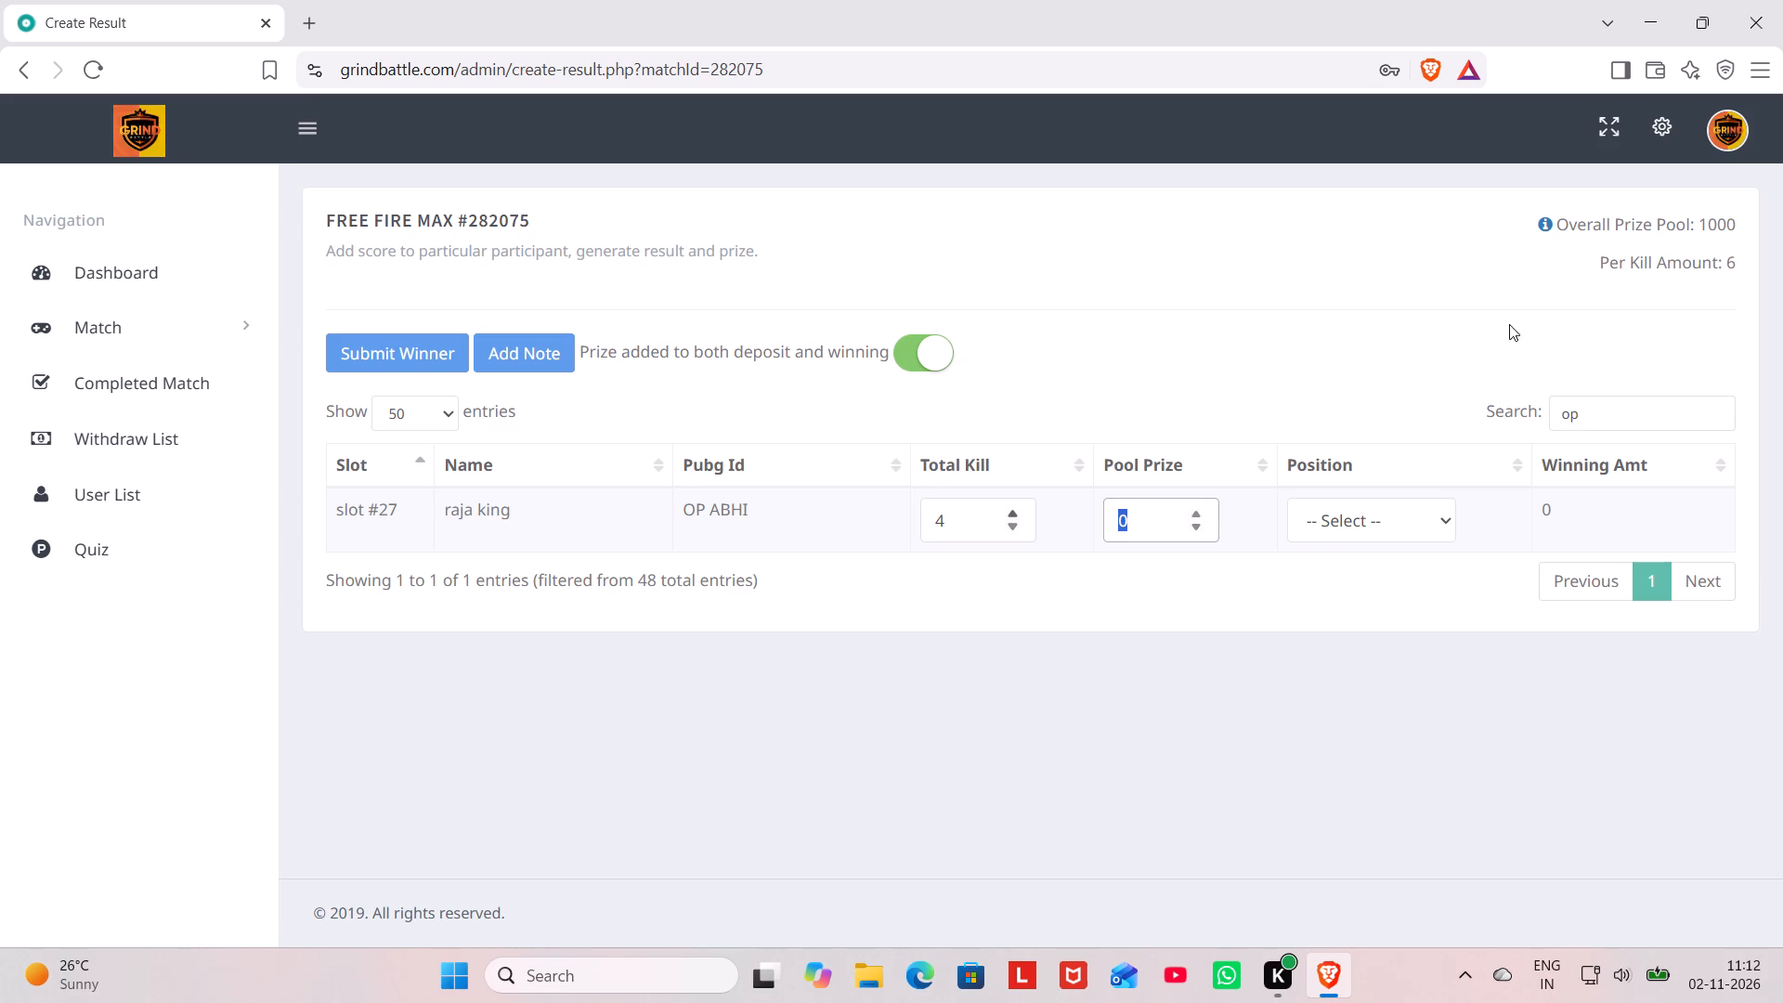
# Search the participants for "rud" and set the total kills of the Rudra player in slot #40 to 2.
pyautogui.click(1643, 404)
pyautogui.press('BackSpace')
pyautogui.press('BackSpace')
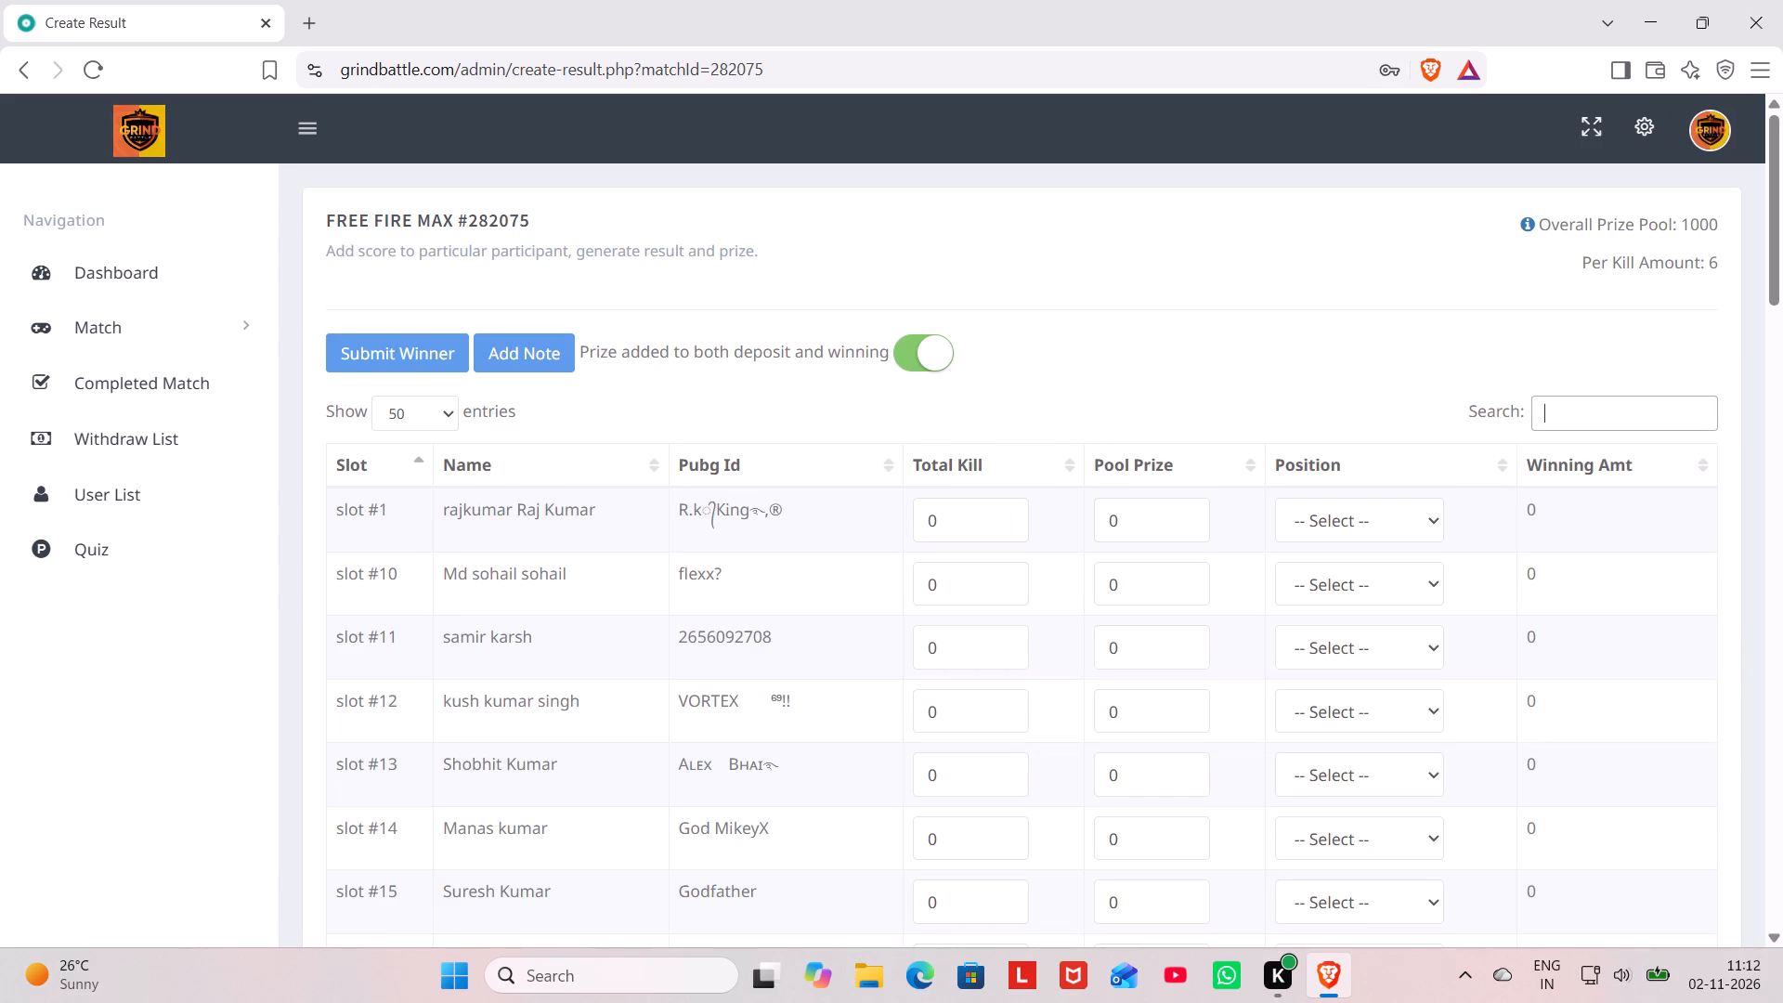
pyautogui.write('re')
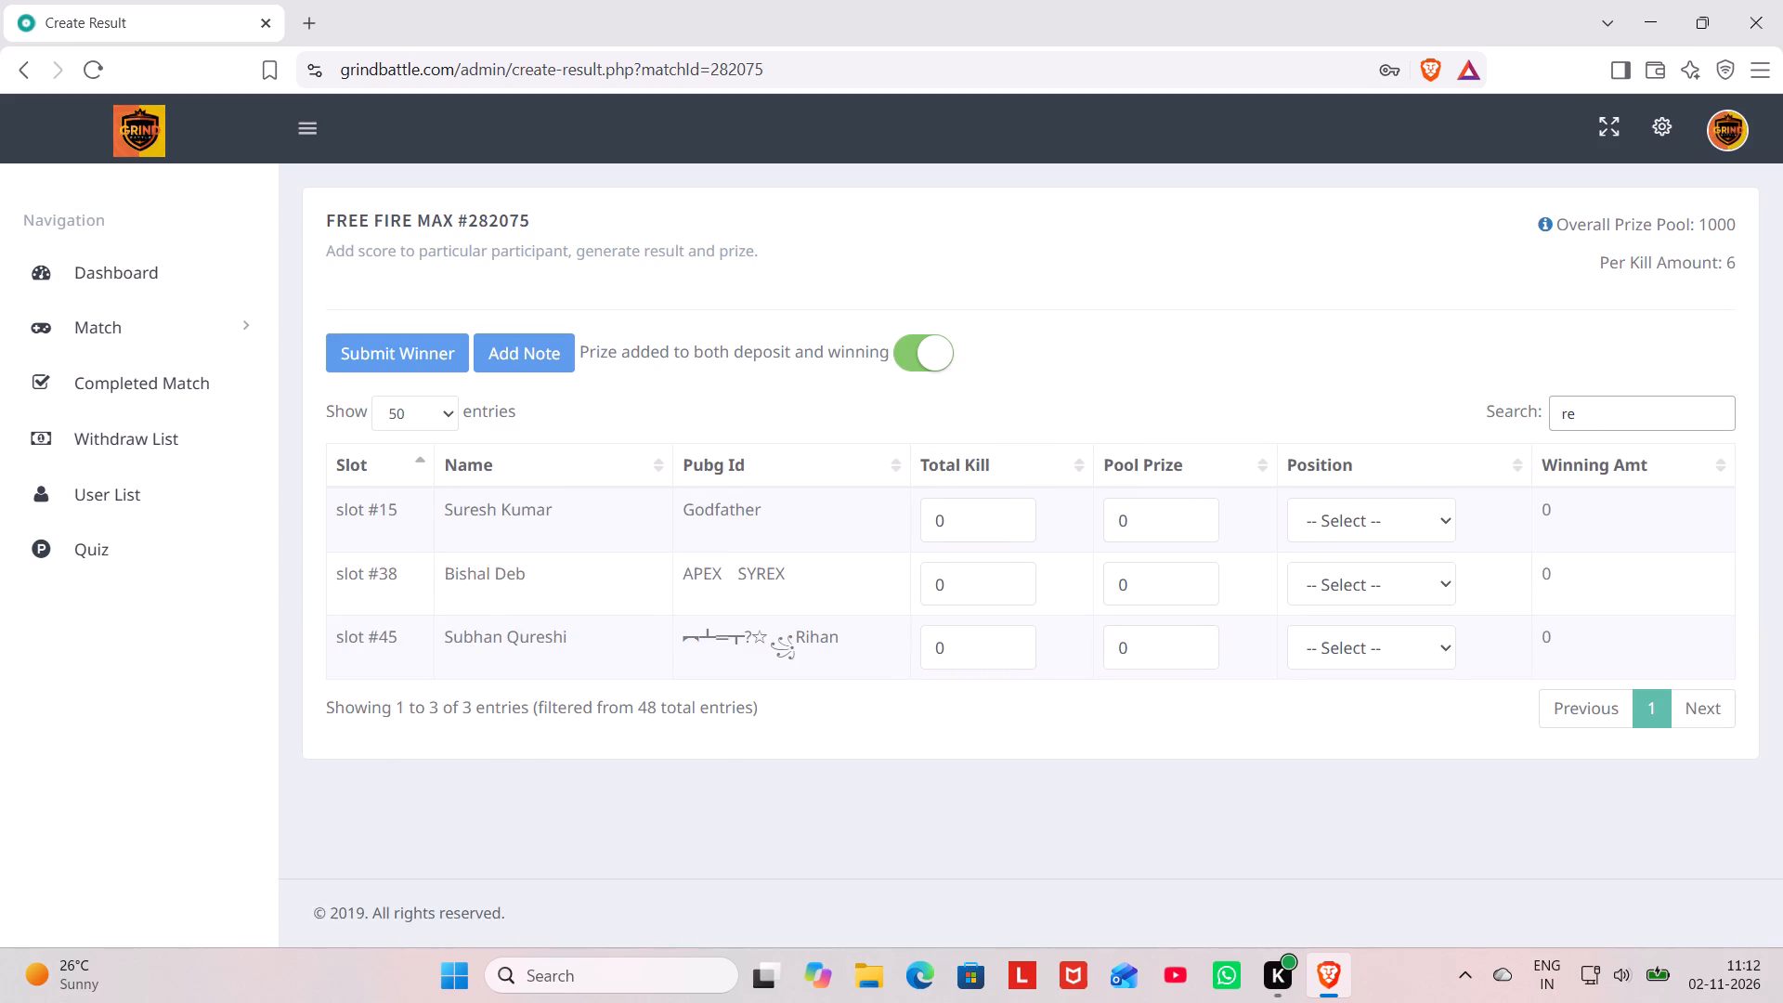
pyautogui.press('BackSpace')
pyautogui.write('ud')
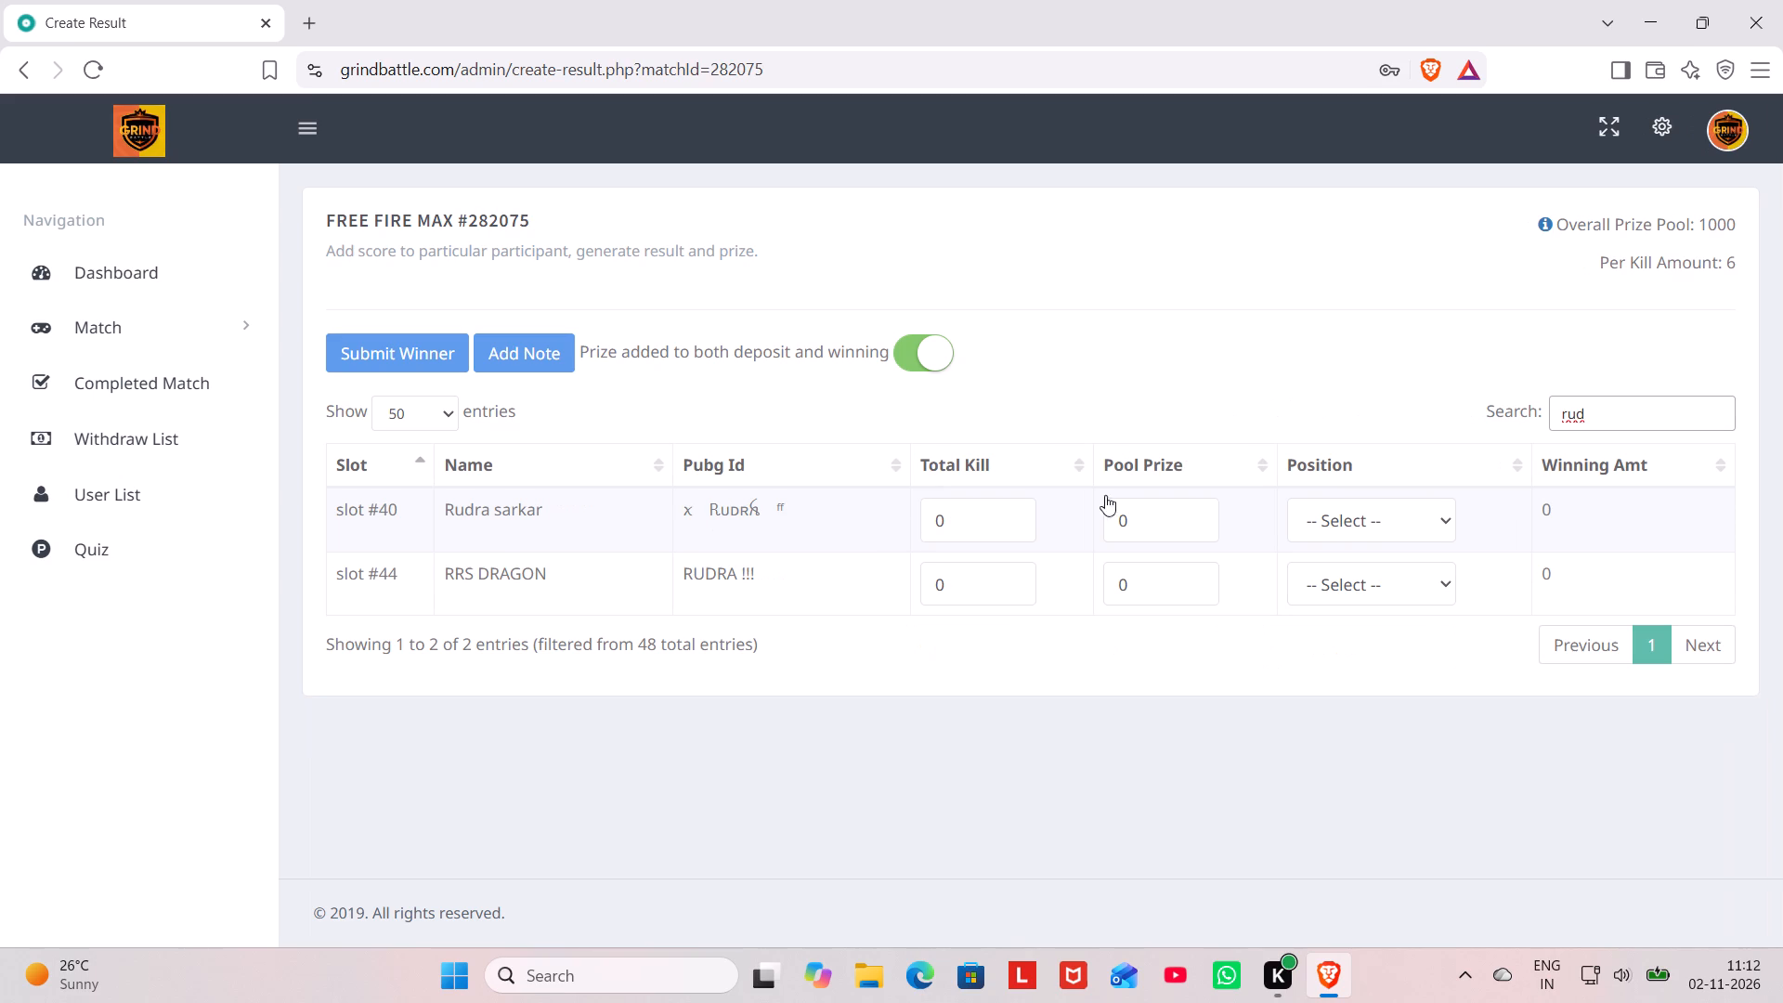
pyautogui.click(945, 515)
pyautogui.press('2')
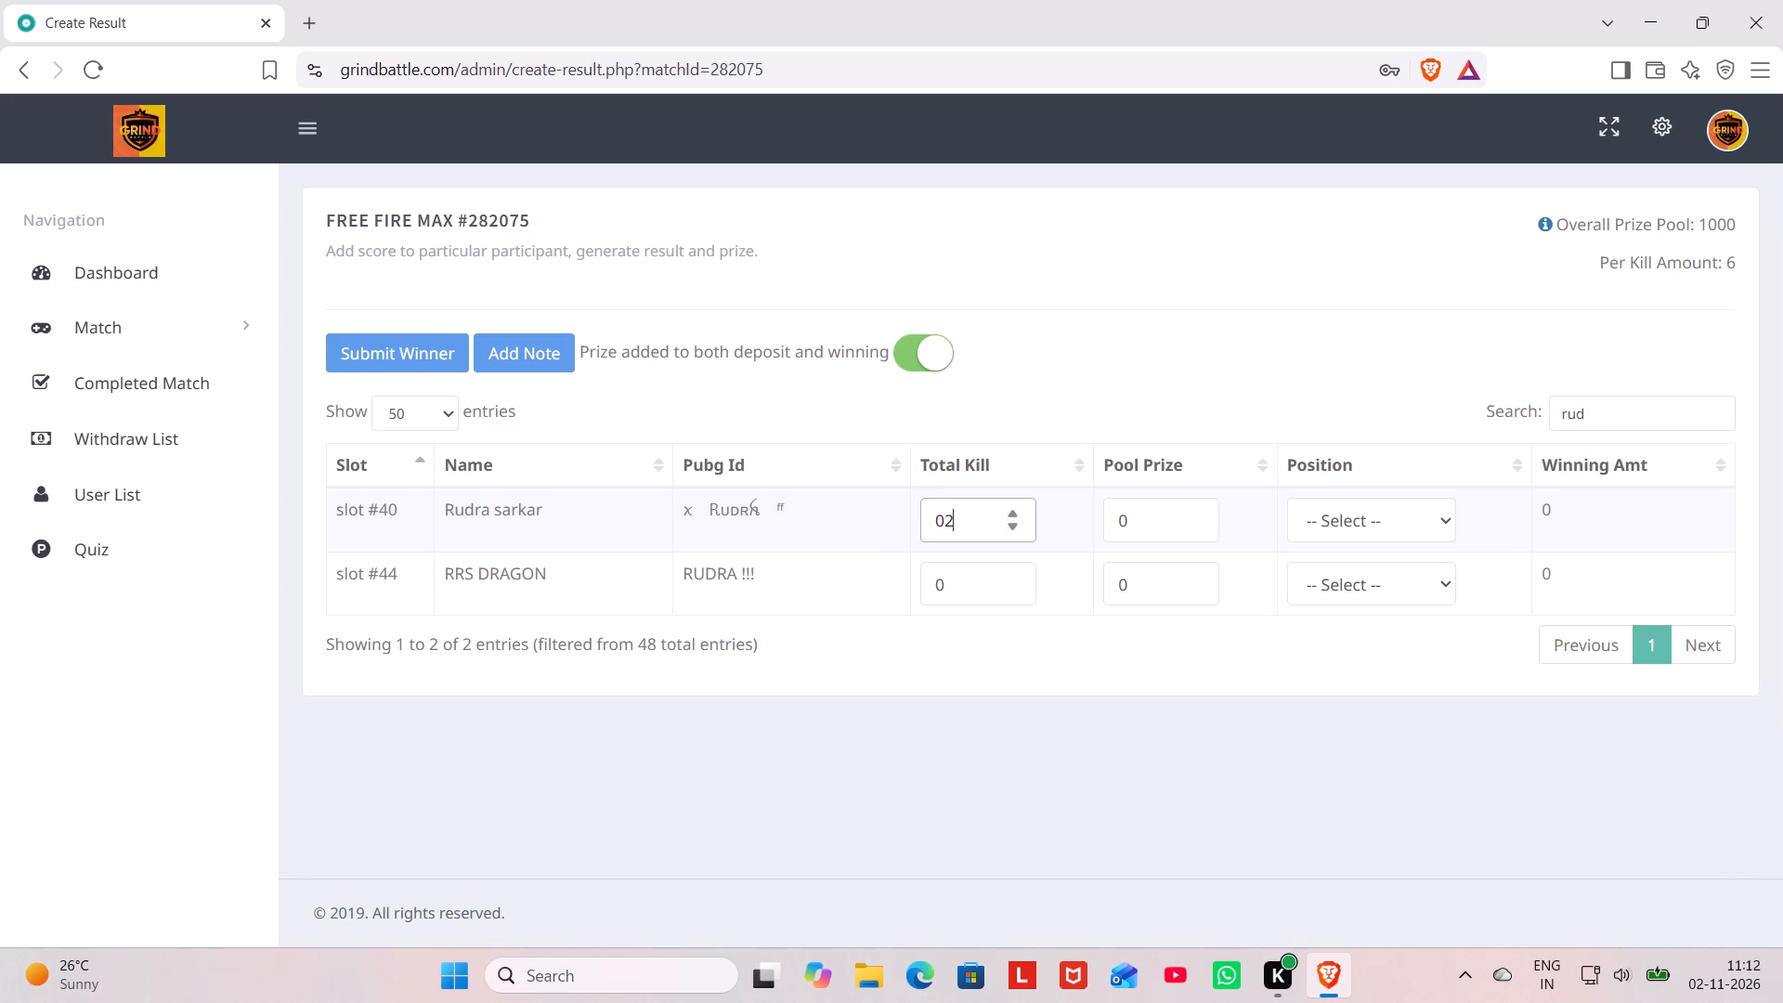
pyautogui.press('Tab')
# Search the participants for "p1" and set the total kills of the P1_Fighter player in slot #37 to 3.
pyautogui.click(1635, 413)
pyautogui.press('BackSpace')
pyautogui.press('BackSpace')
pyautogui.press('BackSpace')
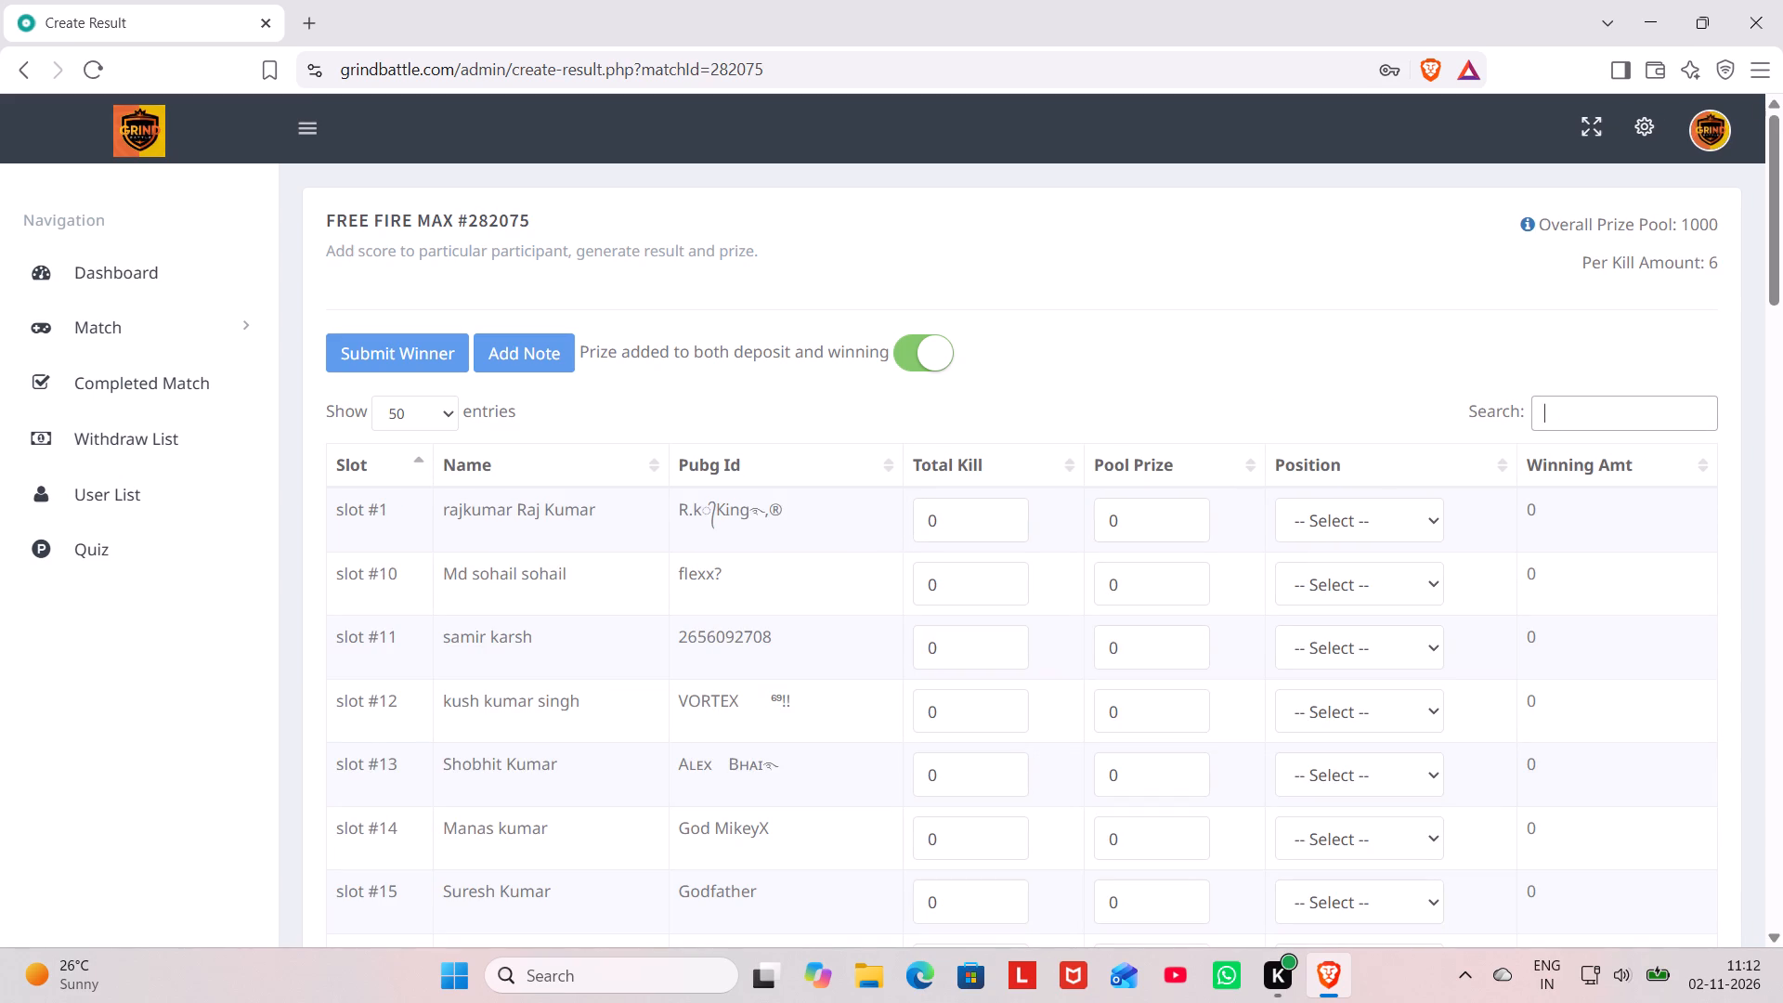
pyautogui.write('p1')
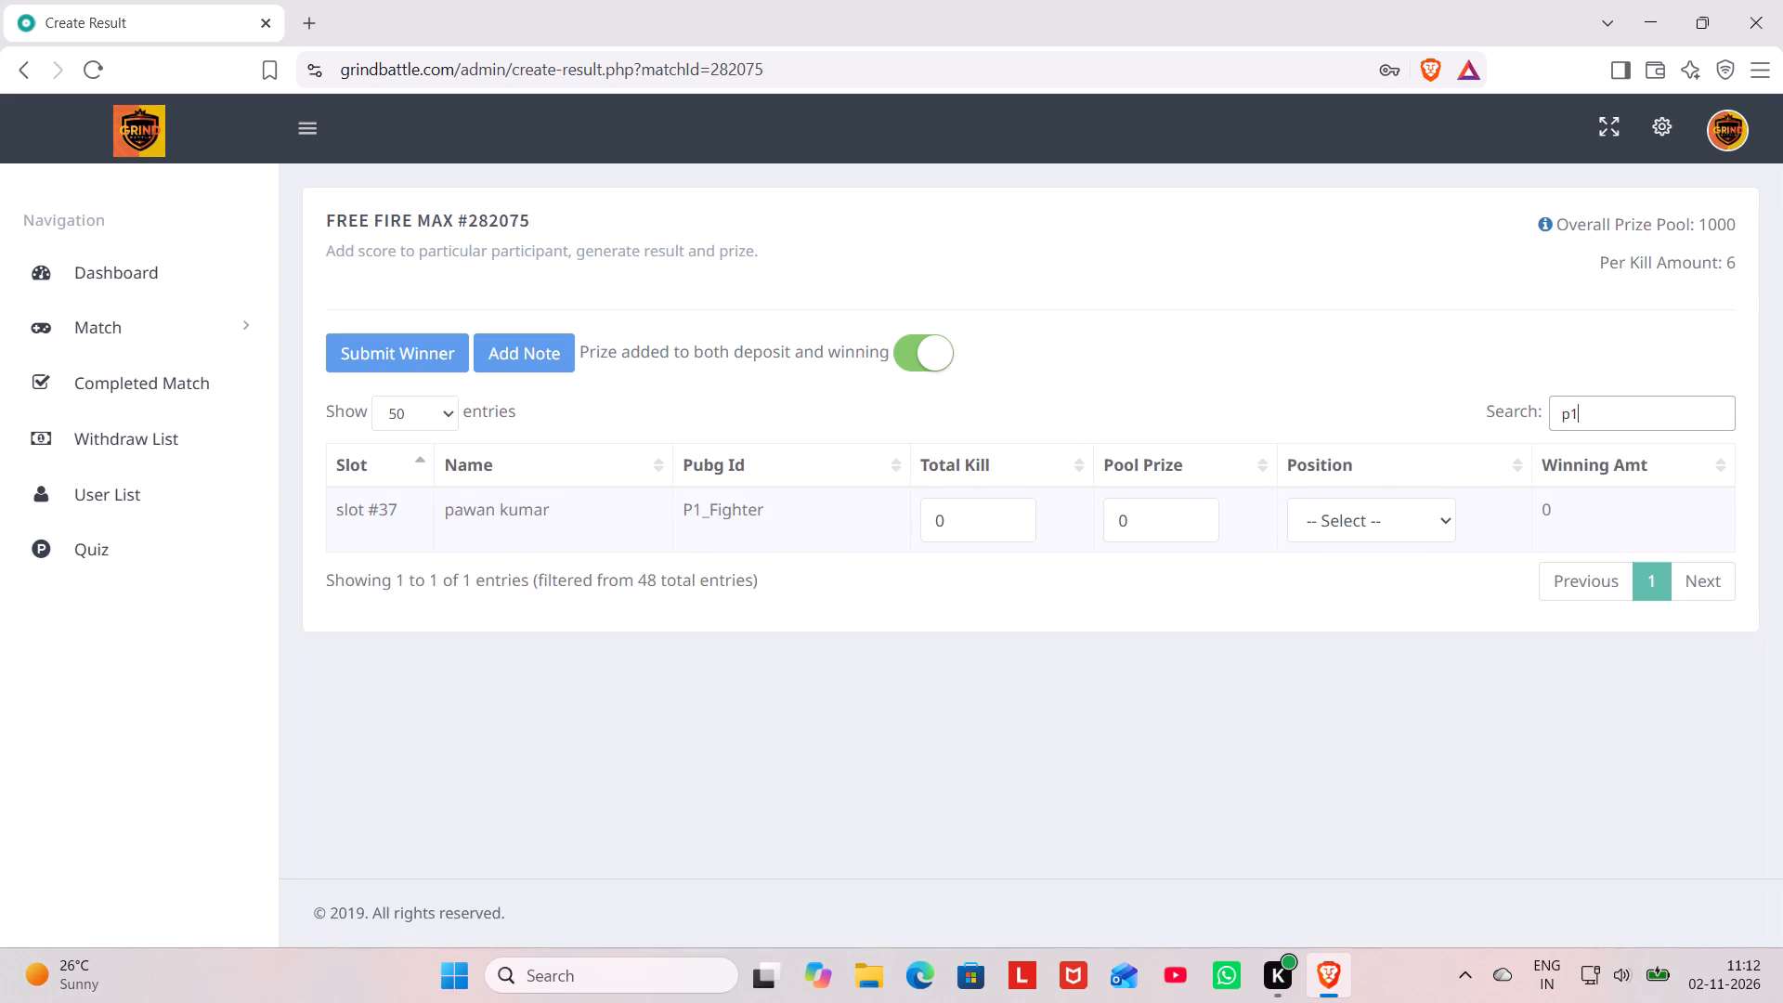
pyautogui.click(959, 518)
pyautogui.press('3')
pyautogui.press('Tab')
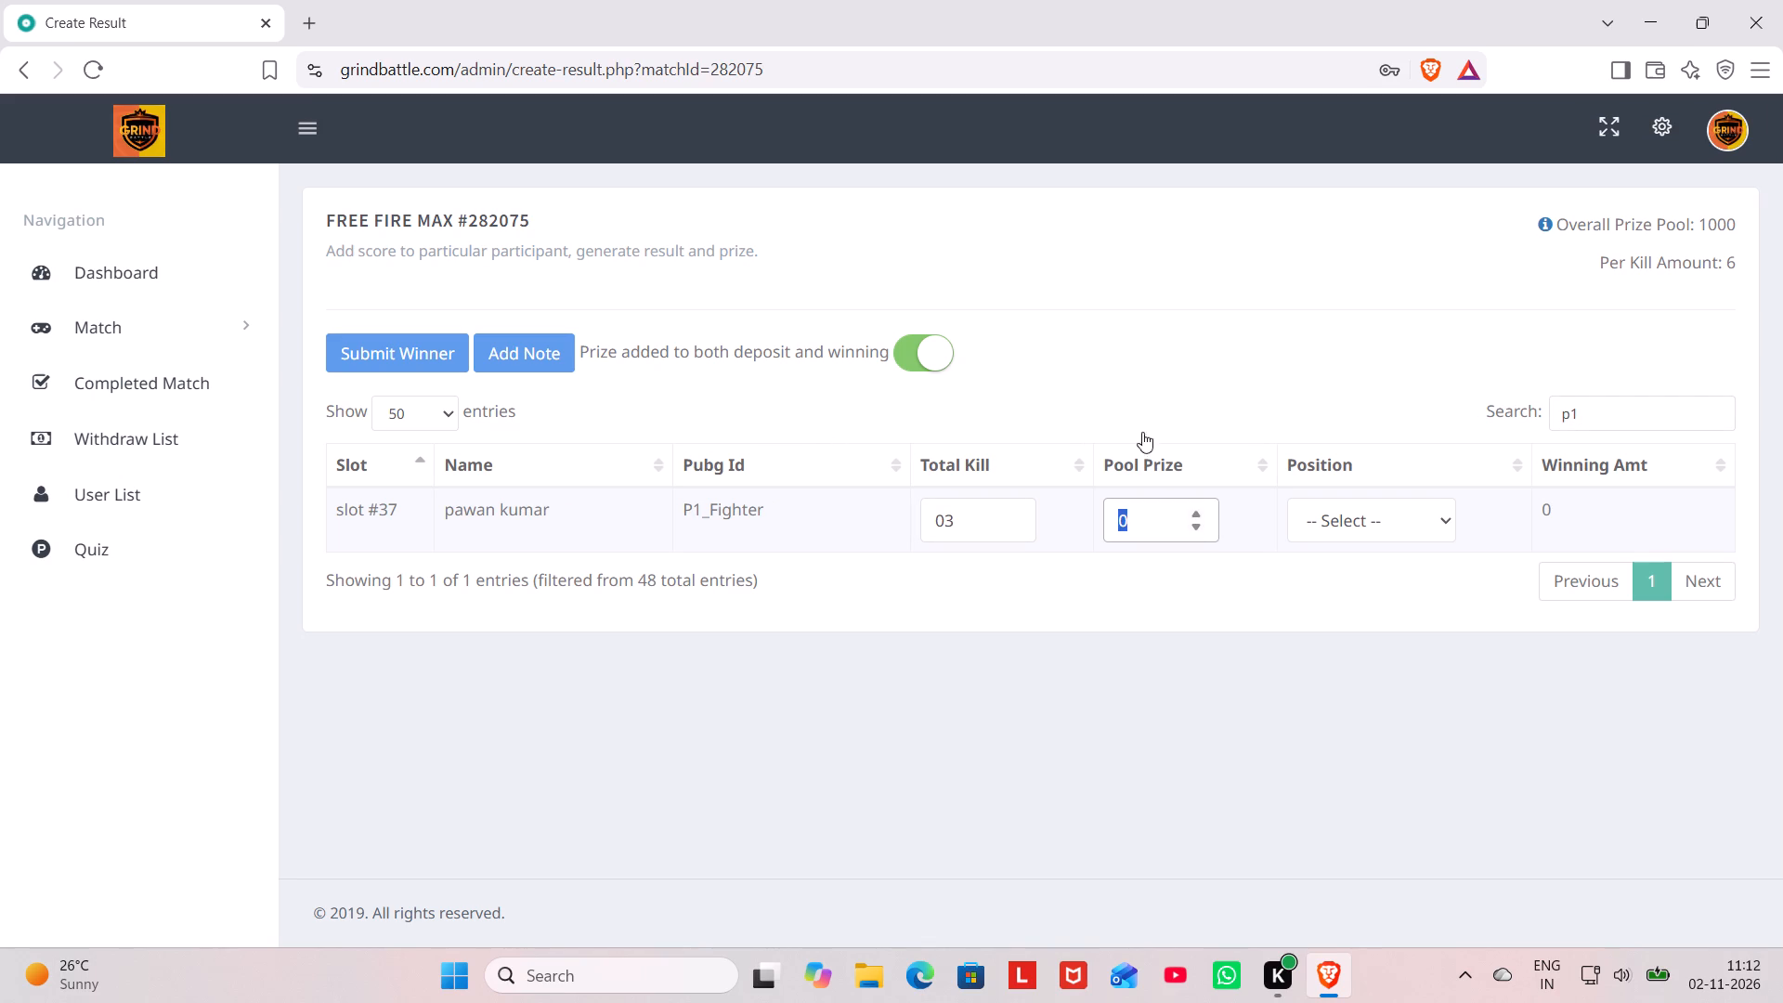
pyautogui.click(1598, 405)
pyautogui.press('BackSpace')
pyautogui.press('BackSpace')
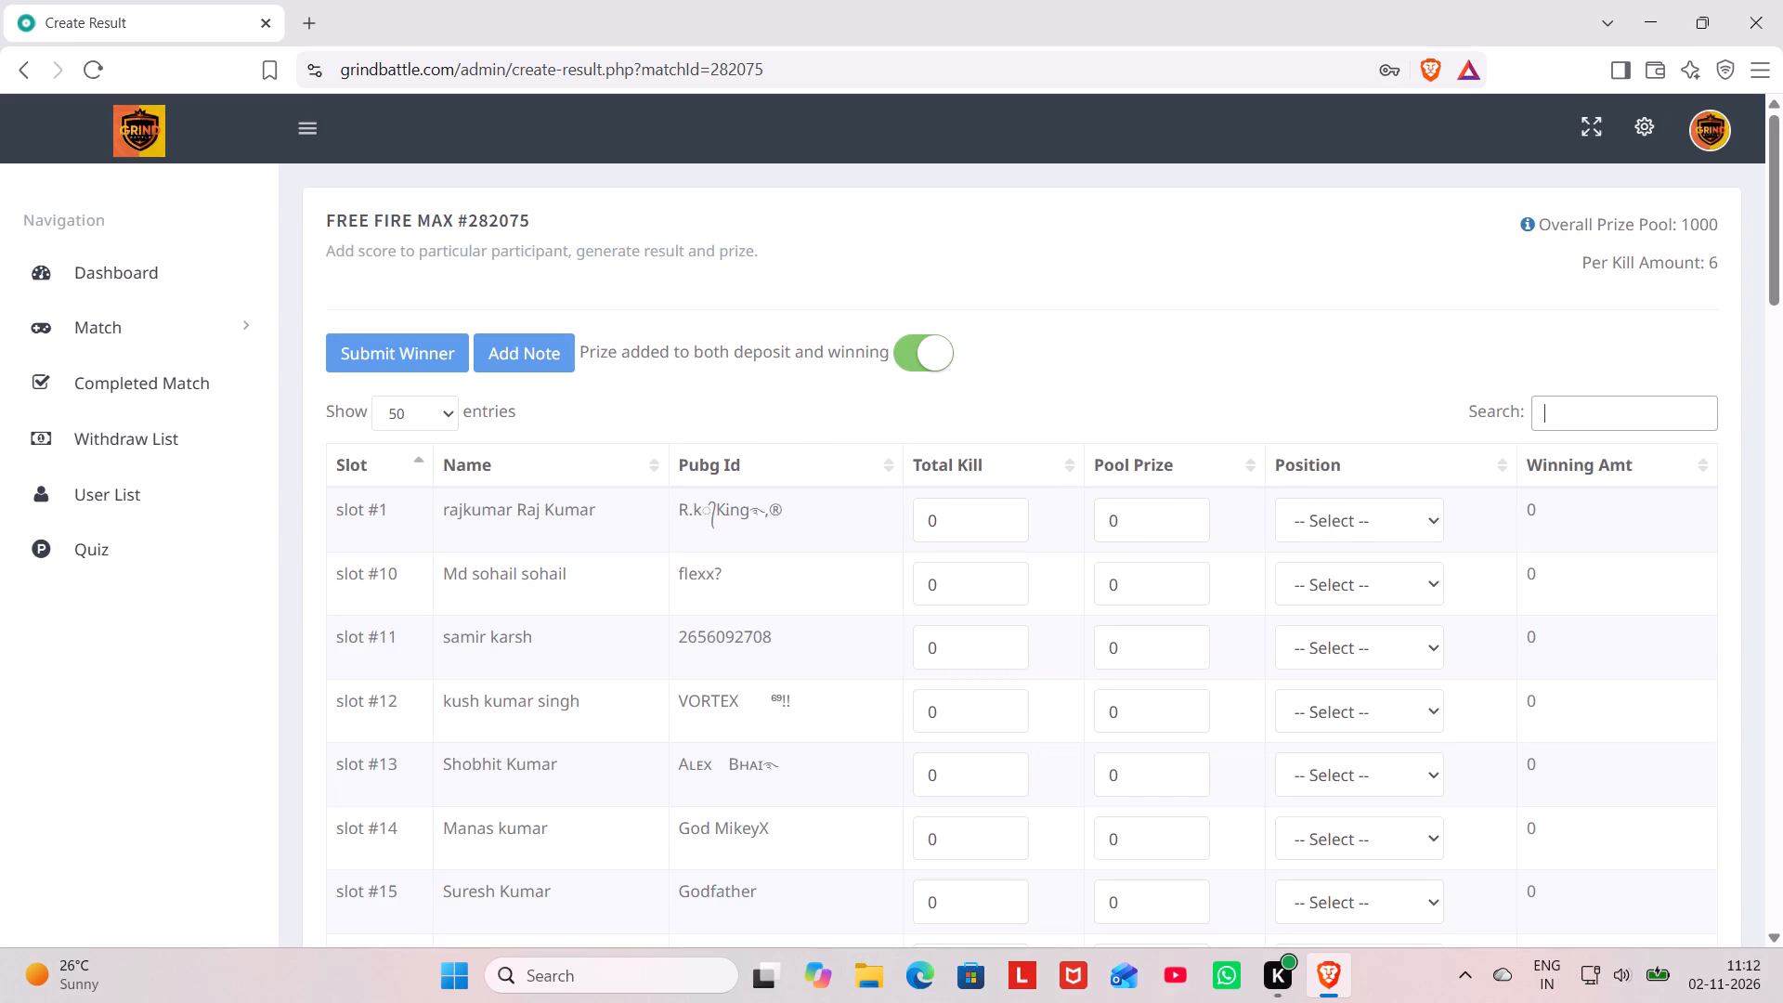
pyautogui.write('ze')
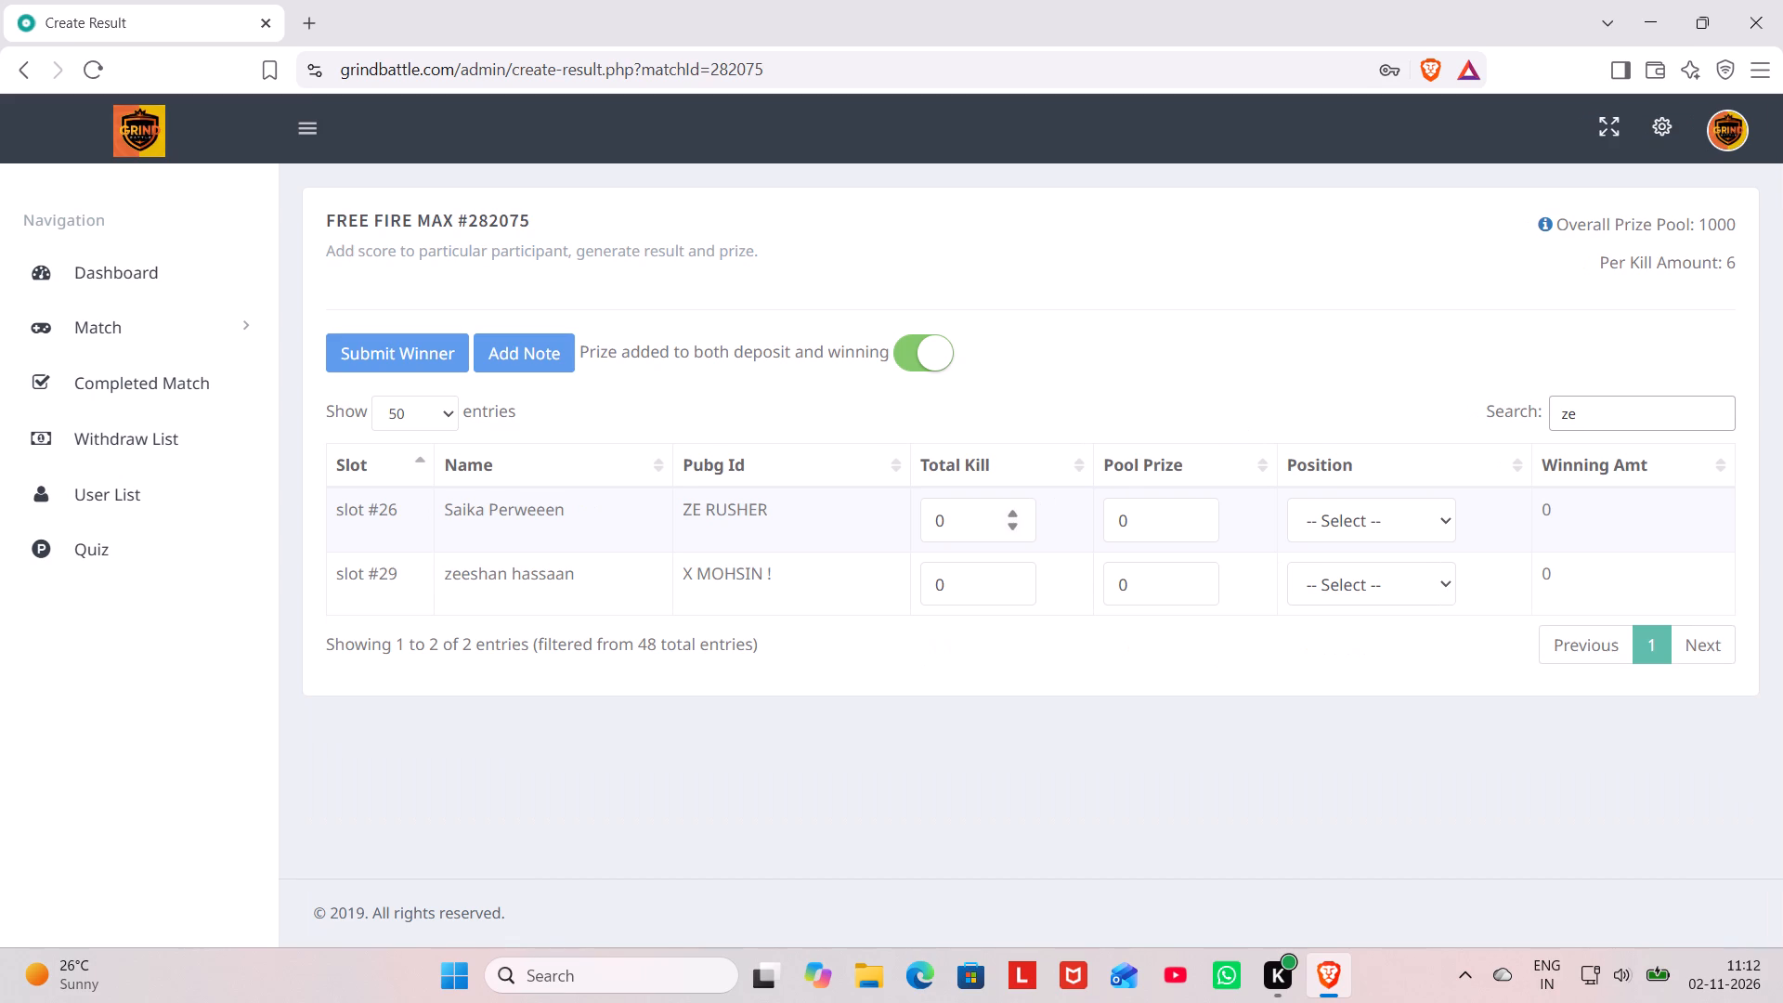
pyautogui.click(996, 521)
pyautogui.press('1')
pyautogui.press('Tab')
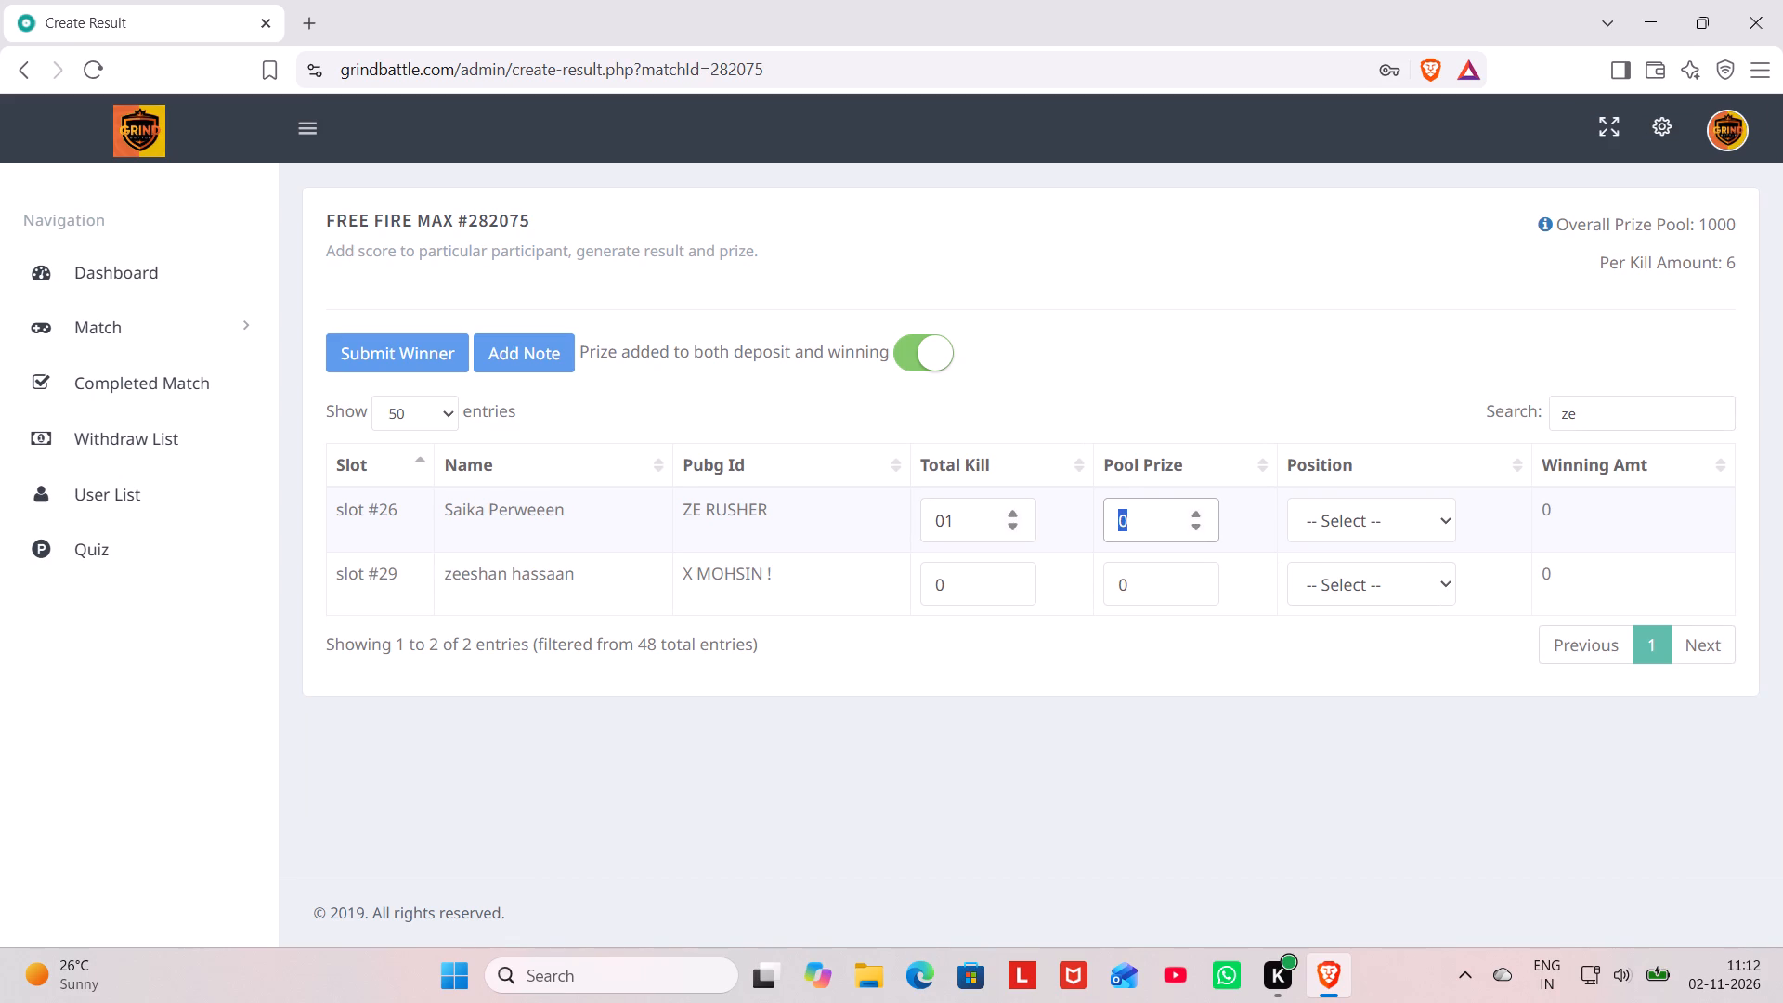
# Search the participants for "shah" and "mr" in turn, and clear the search to list everyone.
pyautogui.click(1628, 423)
pyautogui.press('BackSpace')
pyautogui.press('BackSpace')
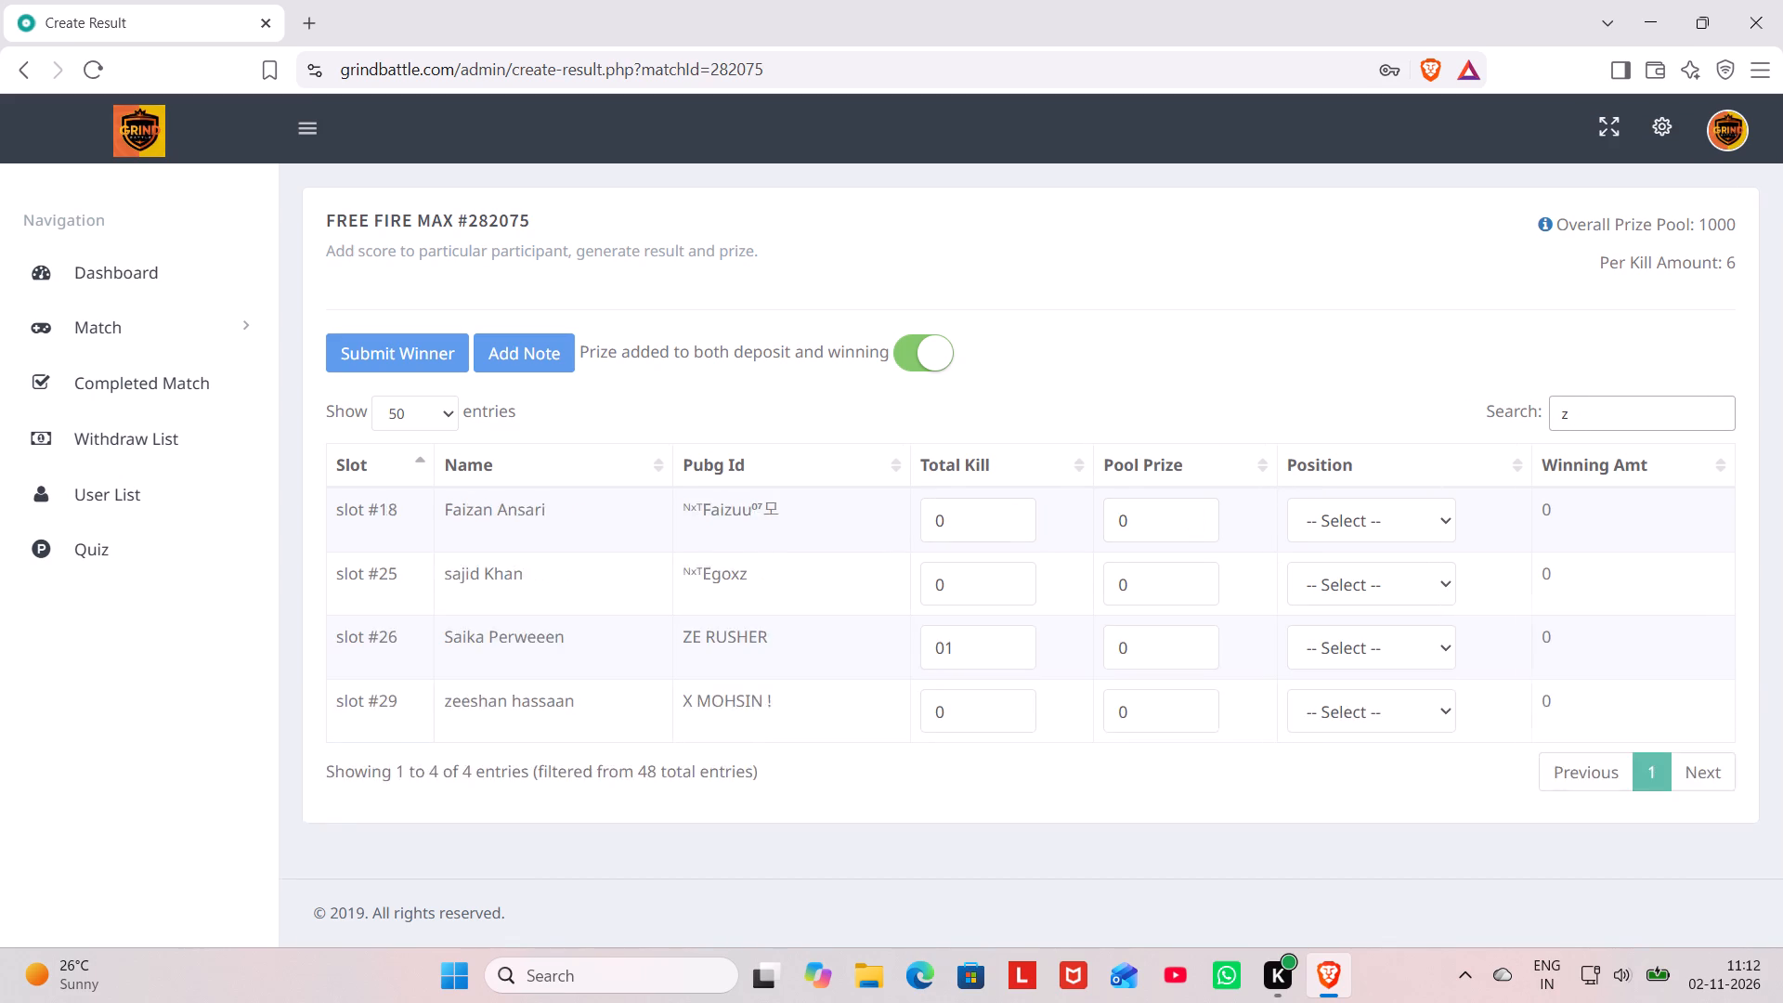
pyautogui.write('sh')
pyautogui.press('a')
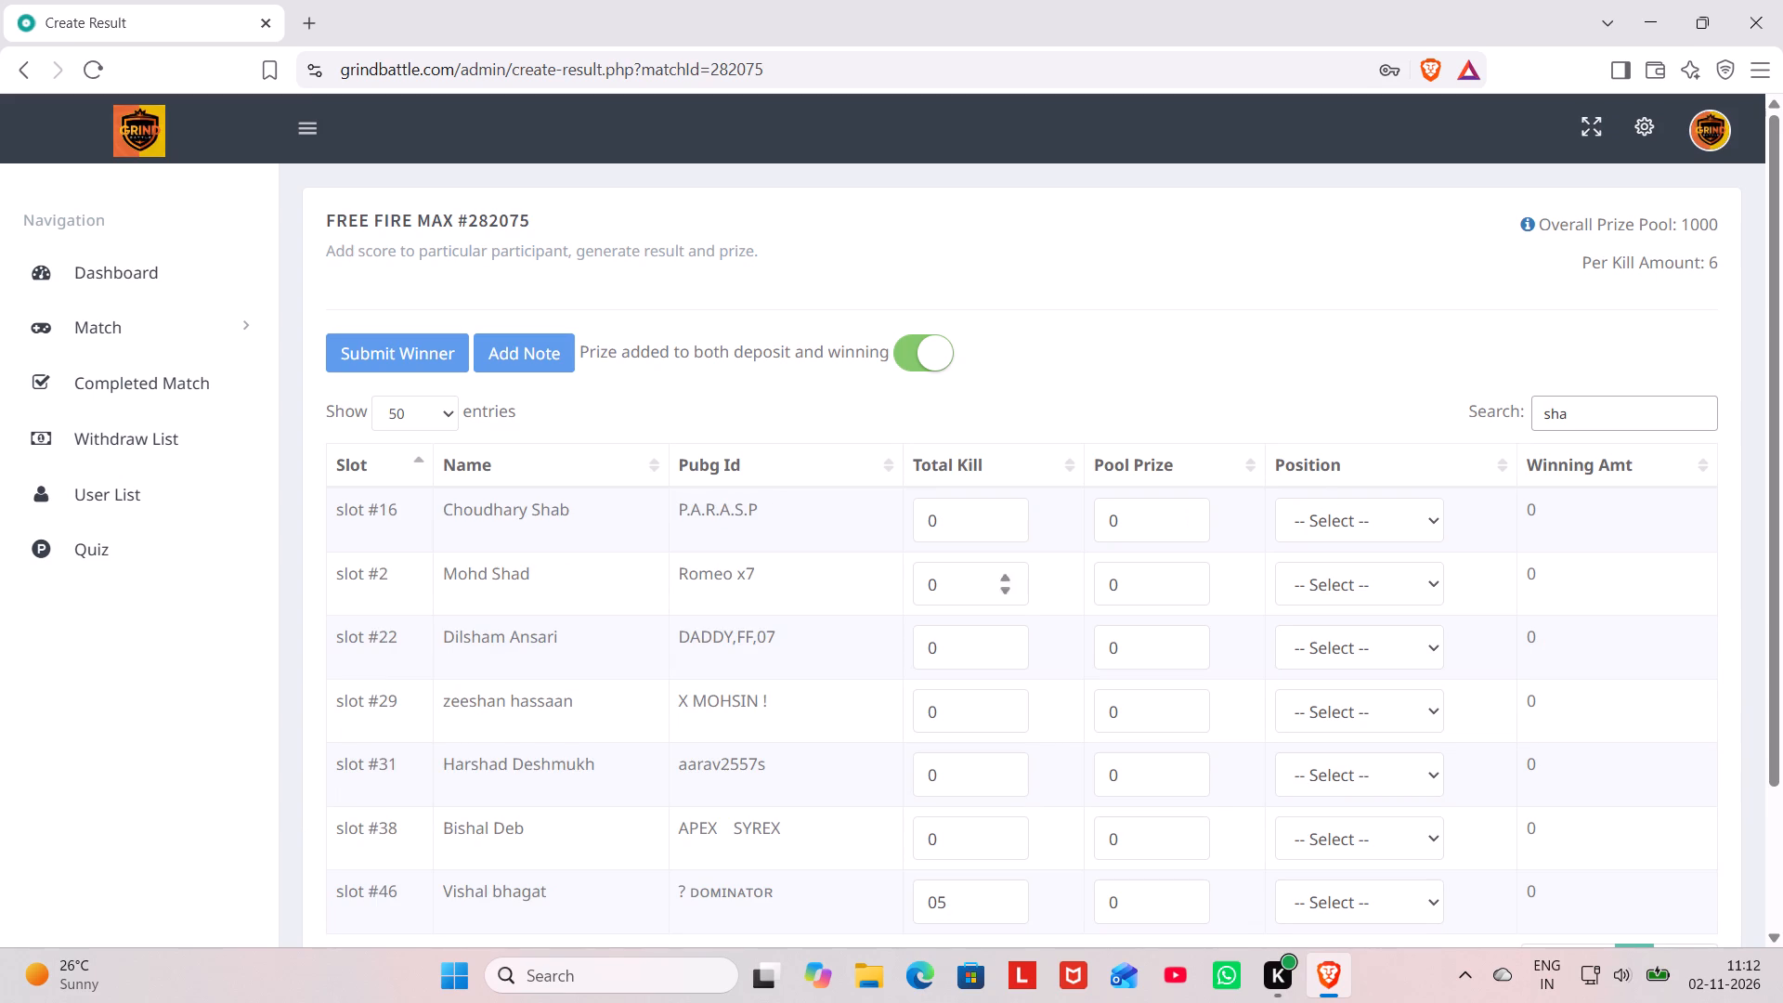
pyautogui.press('h')
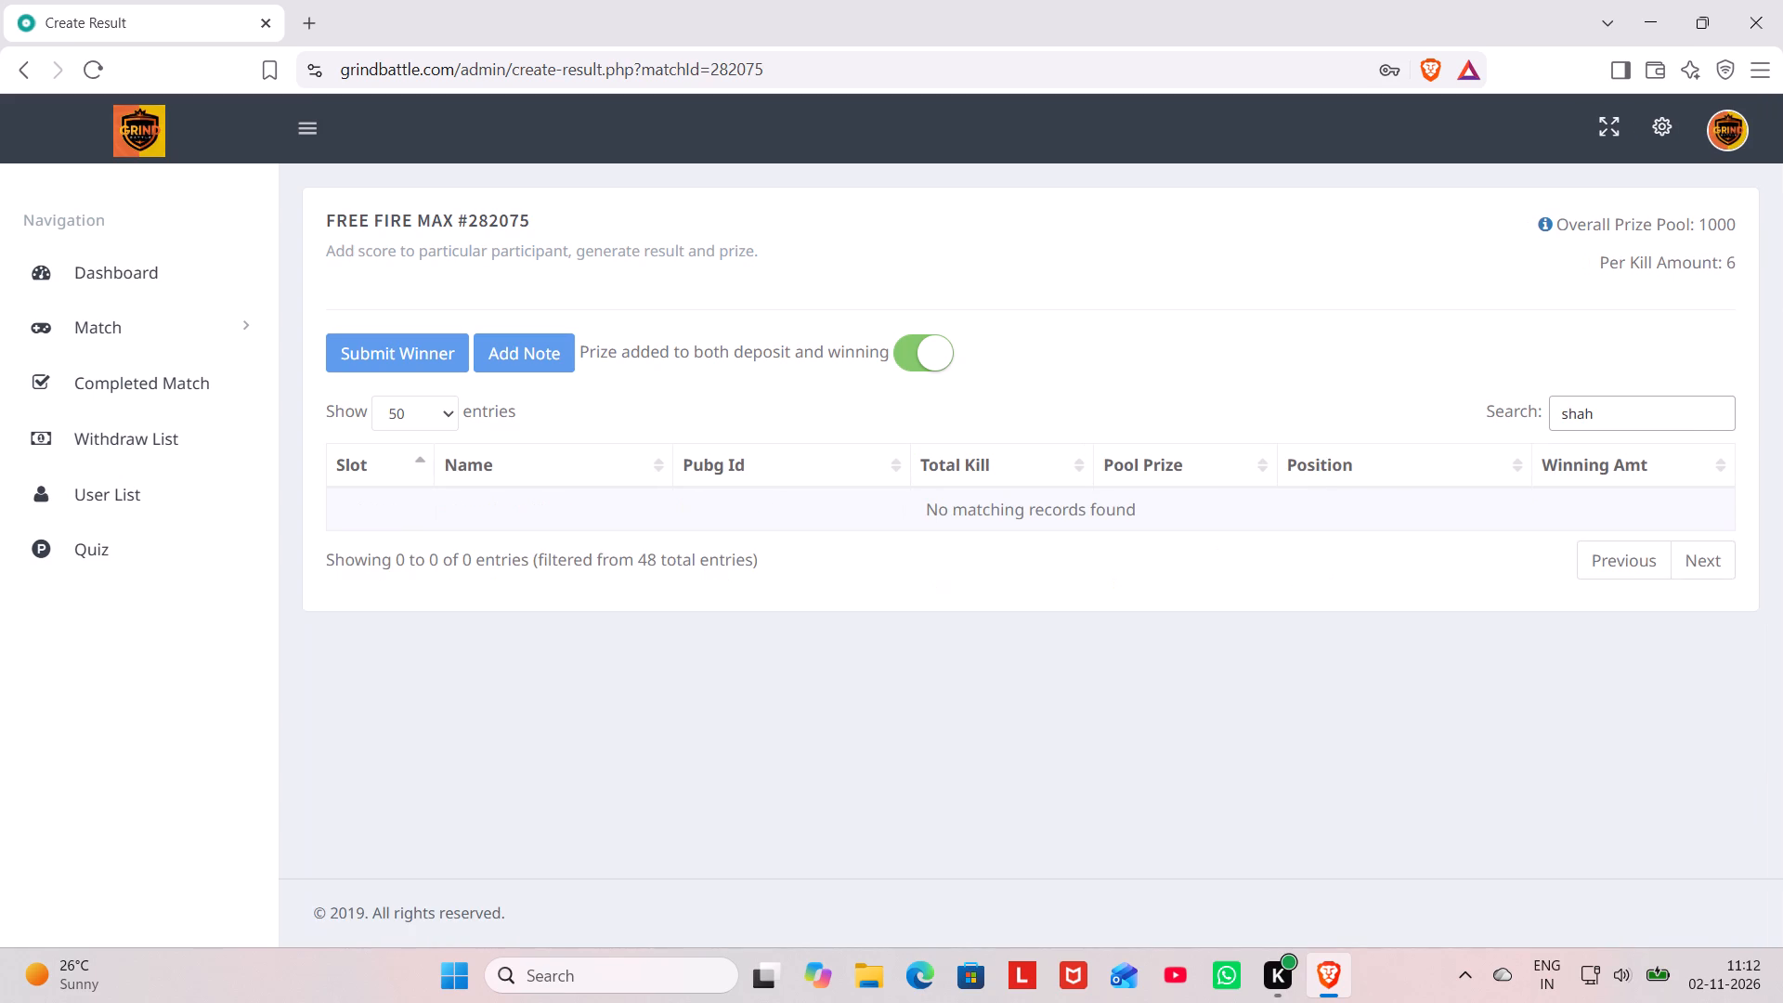
pyautogui.press('BackSpace')
pyautogui.press('BackSpace')
pyautogui.press('BackSpace')
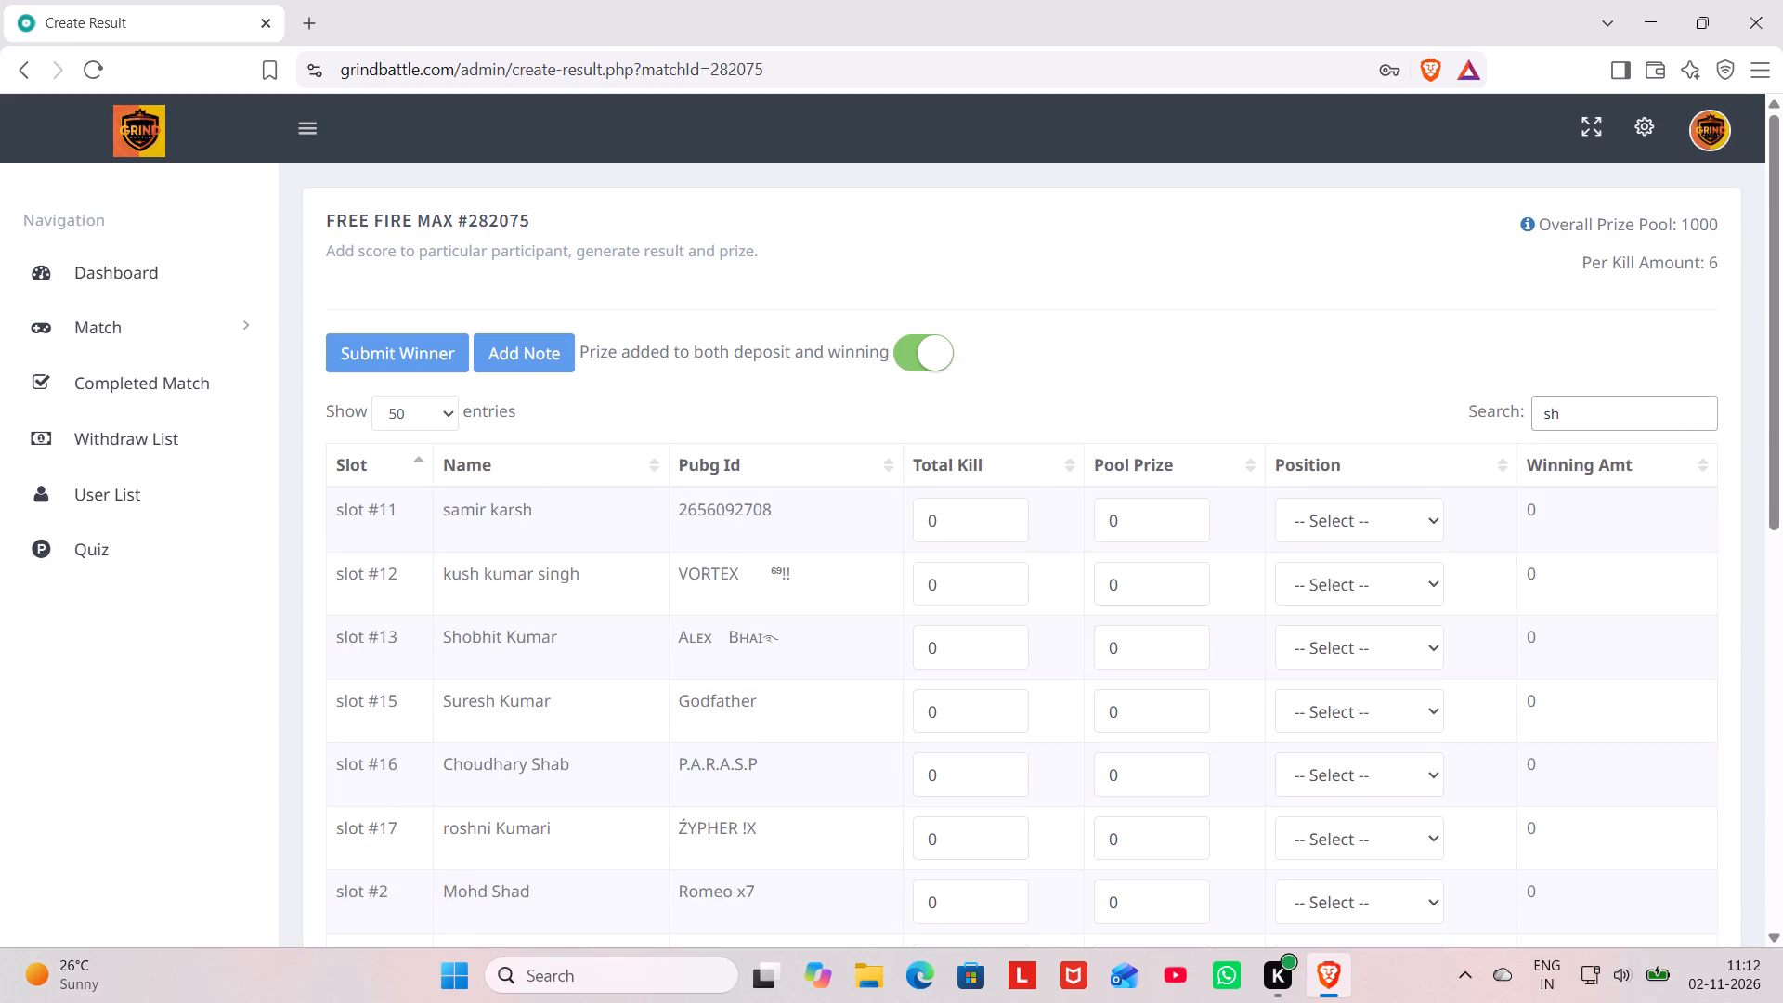
pyautogui.press('BackSpace')
pyautogui.write('mr')
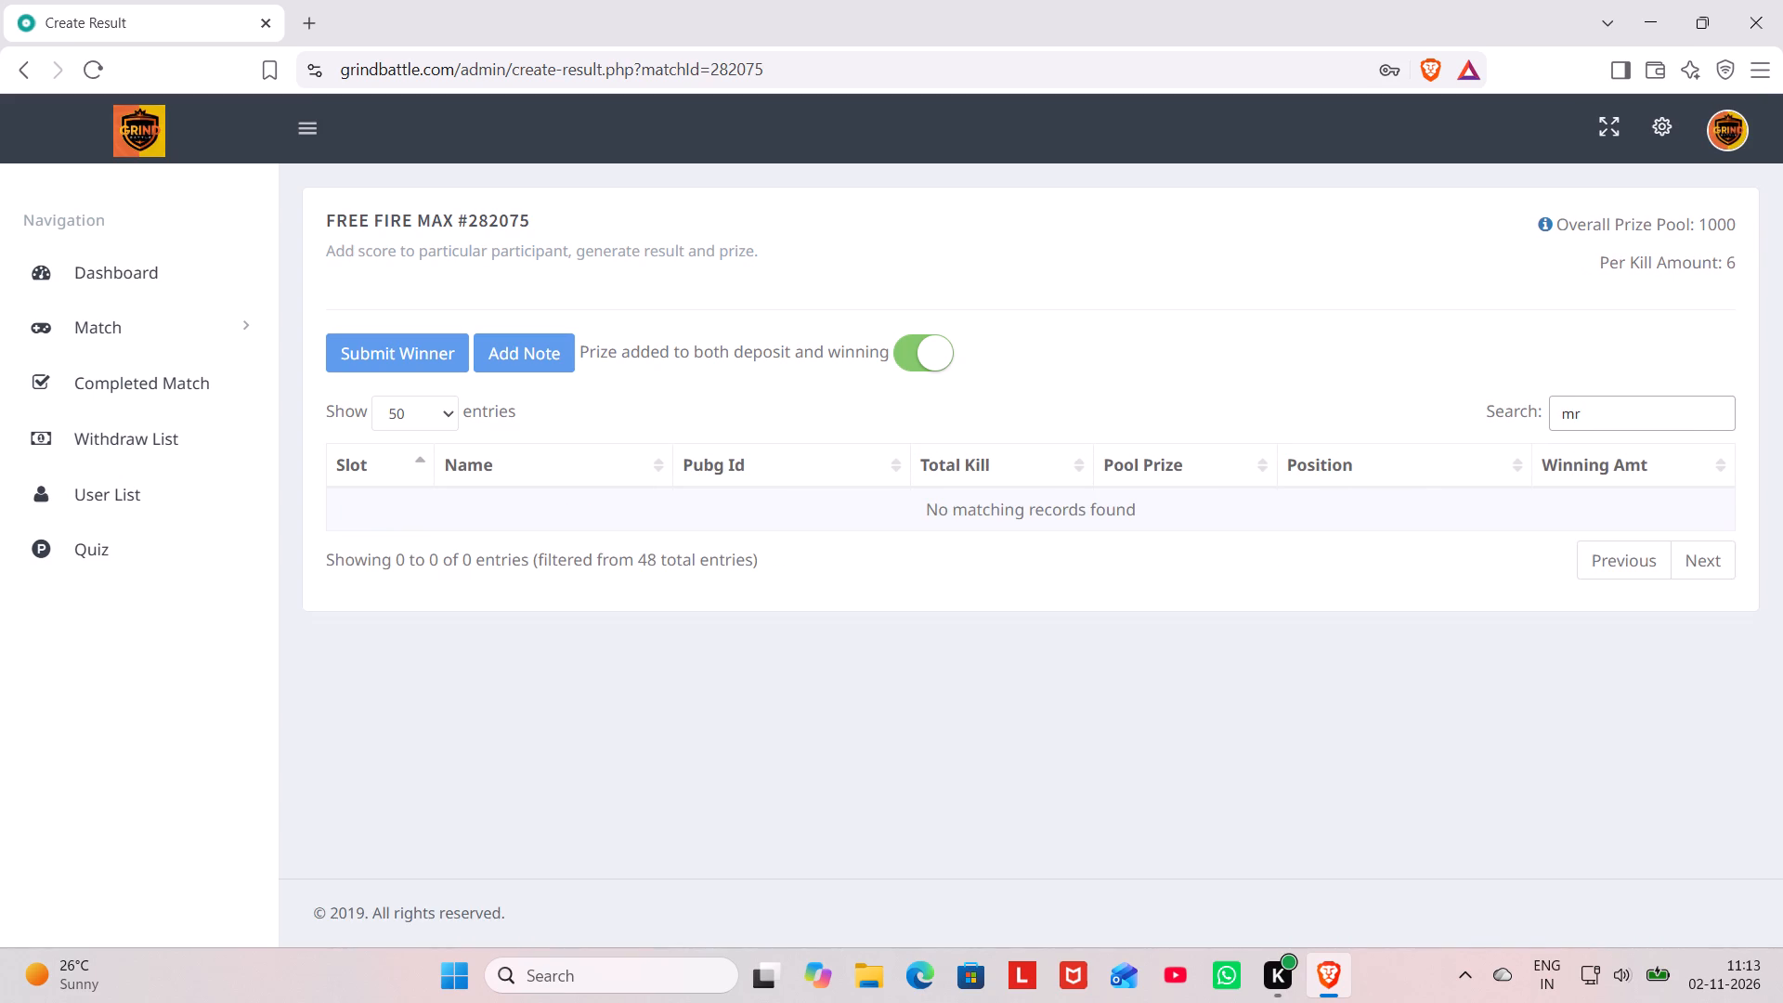
pyautogui.press('BackSpace')
pyautogui.press('BackSpace')
pyautogui.press('BackSpace')
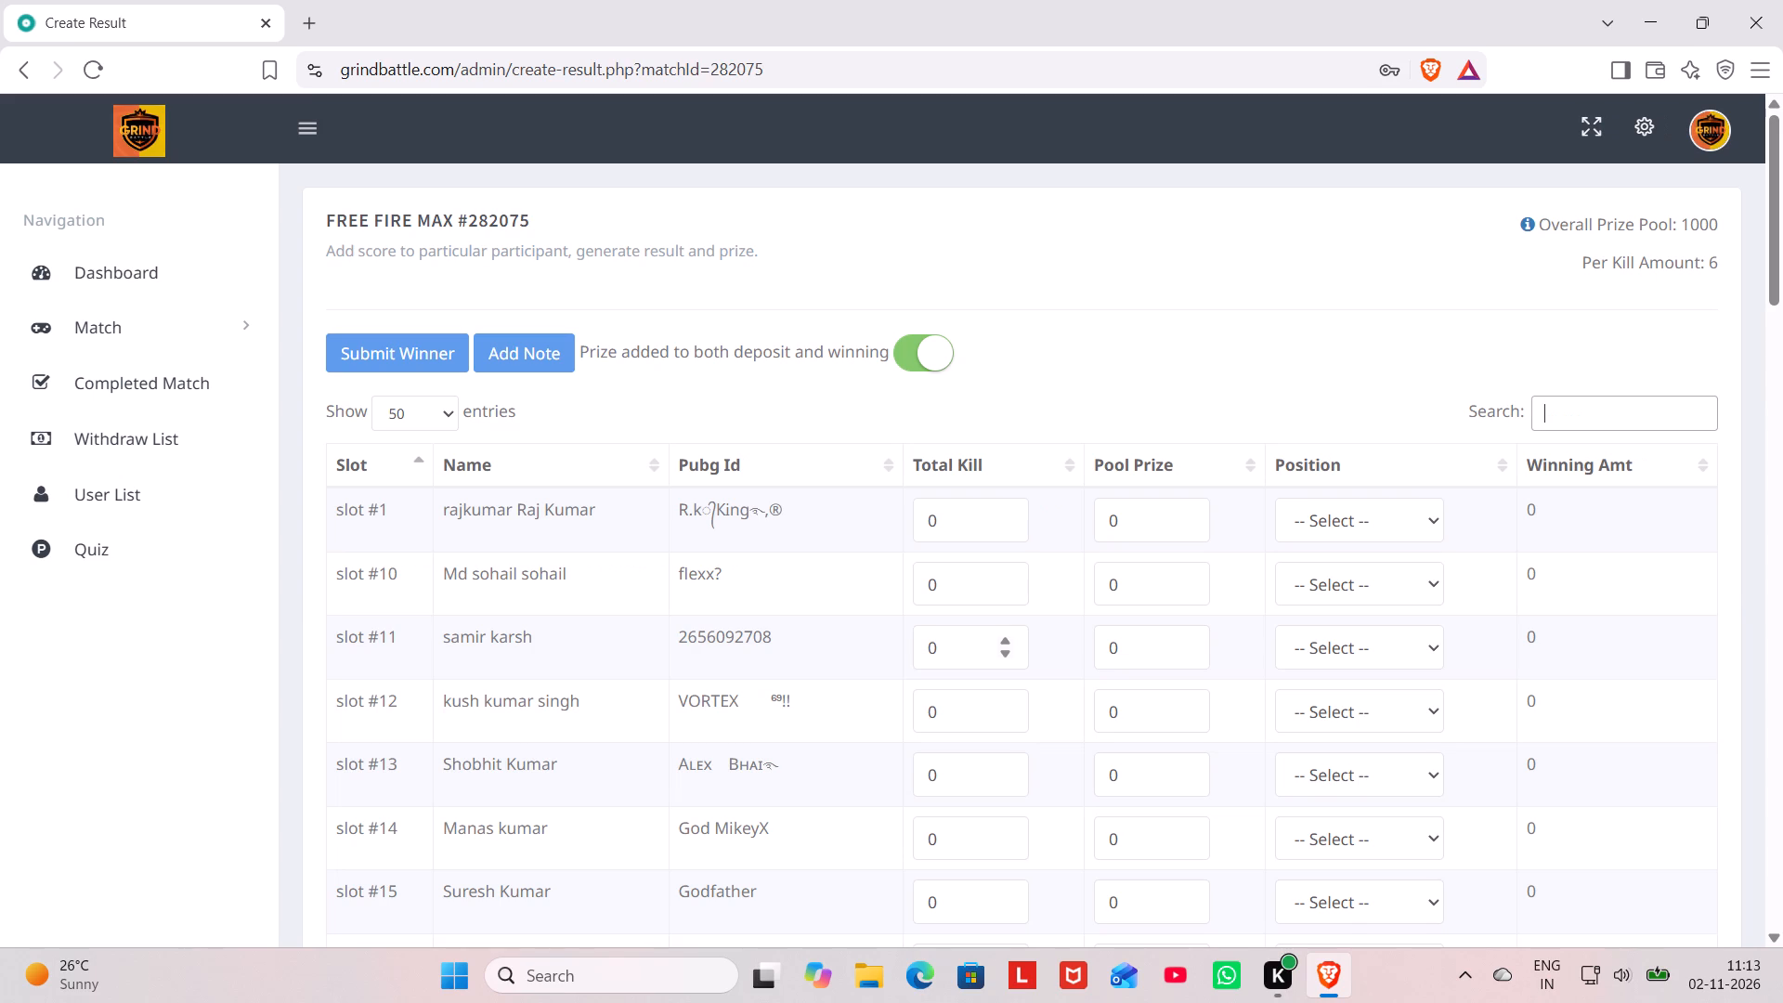
# Locate slot #23 in the full participant list and set its total kills to 2.
pyautogui.scroll(-1, 749, 711)
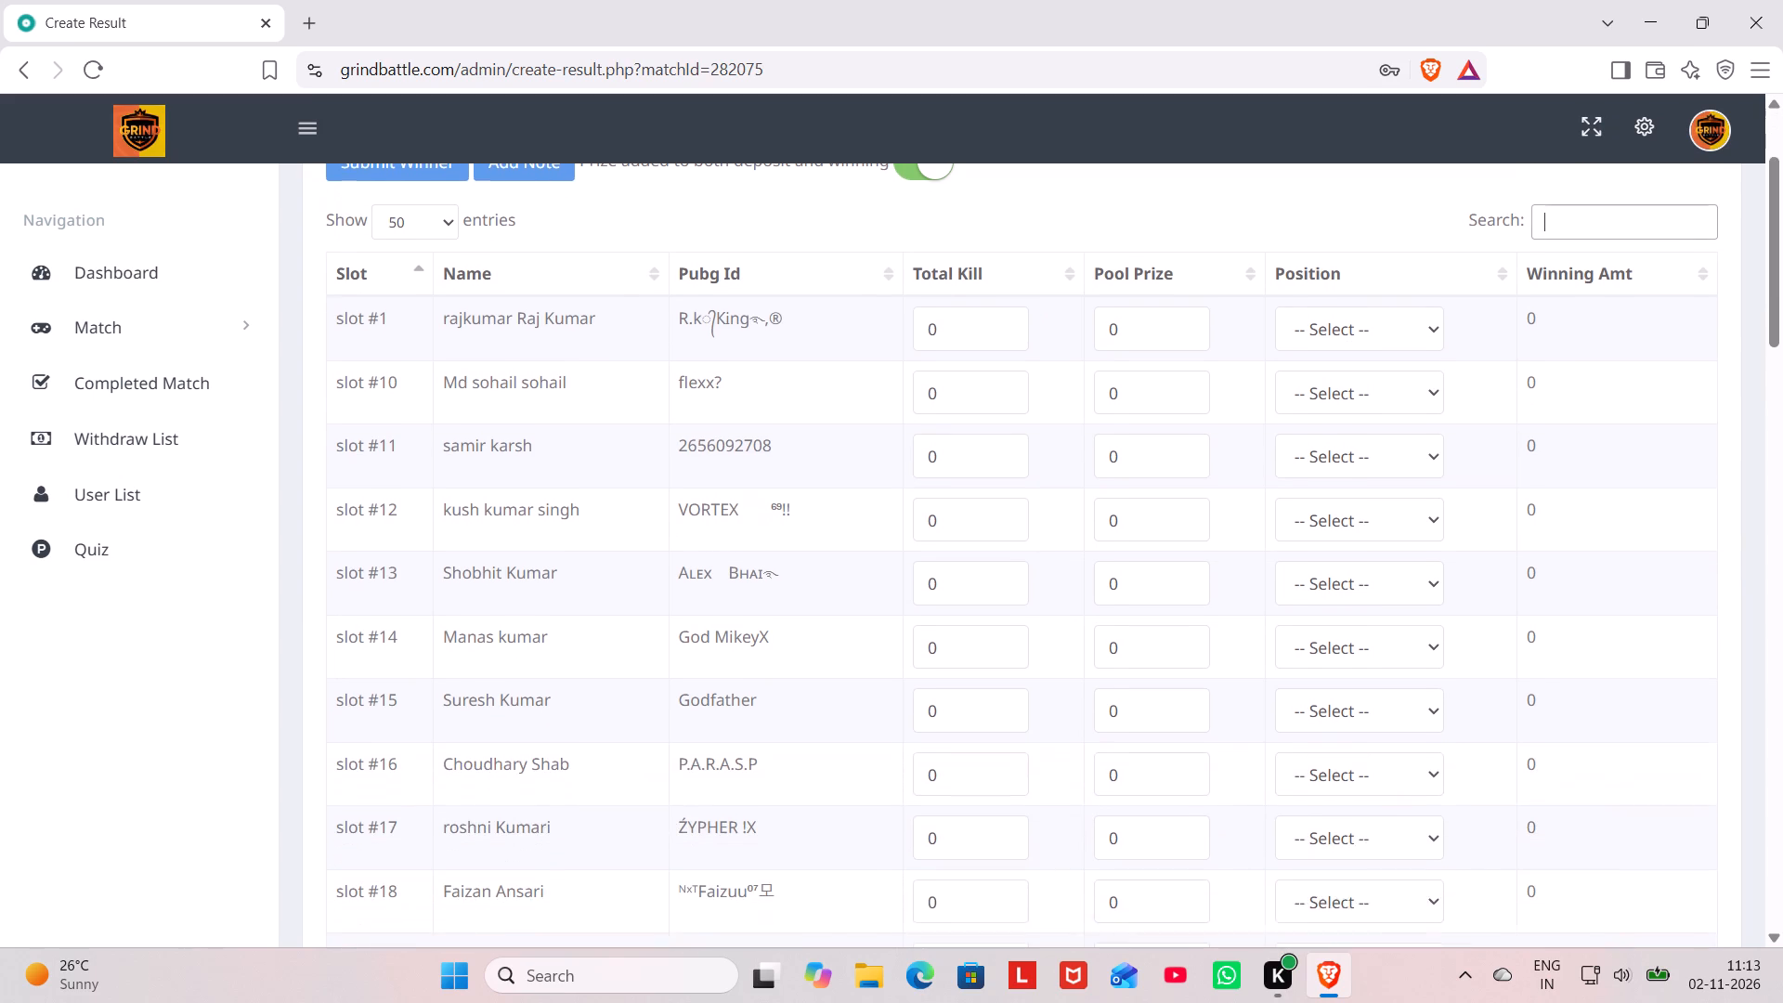
pyautogui.scroll(-1, 749, 711)
pyautogui.scroll(-3, 824, 832)
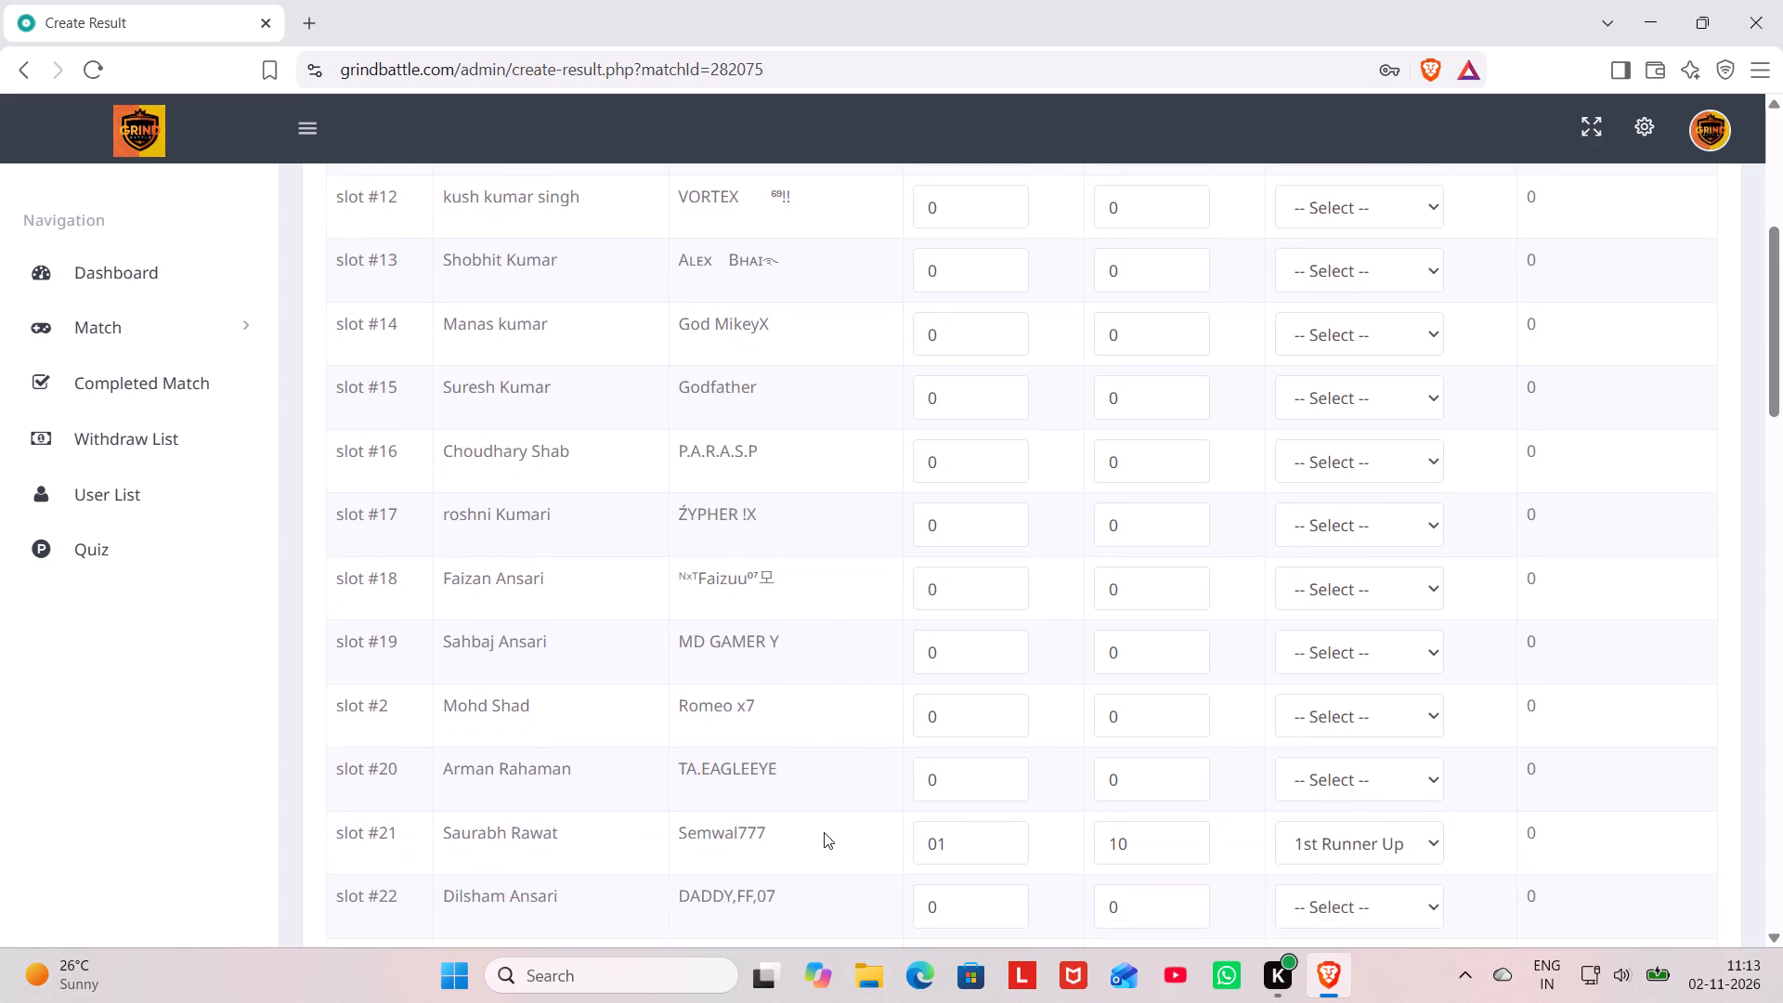
pyautogui.scroll(-3, 824, 832)
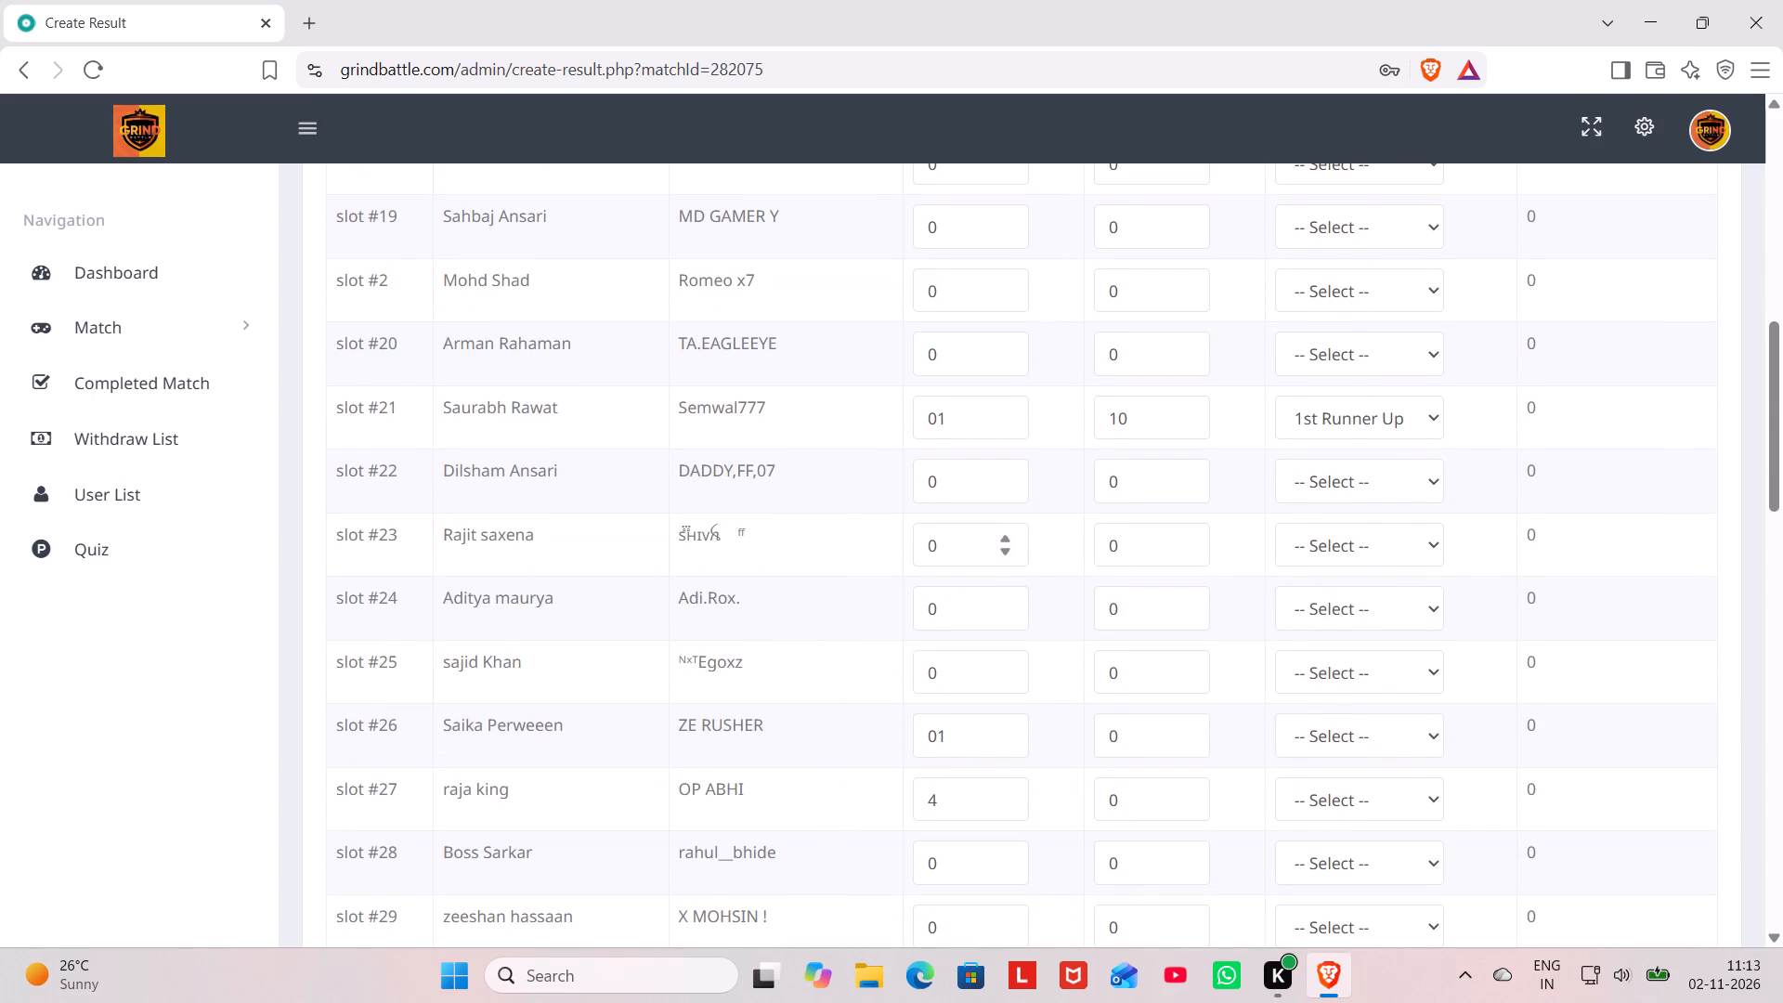
pyautogui.click(982, 546)
pyautogui.press('2')
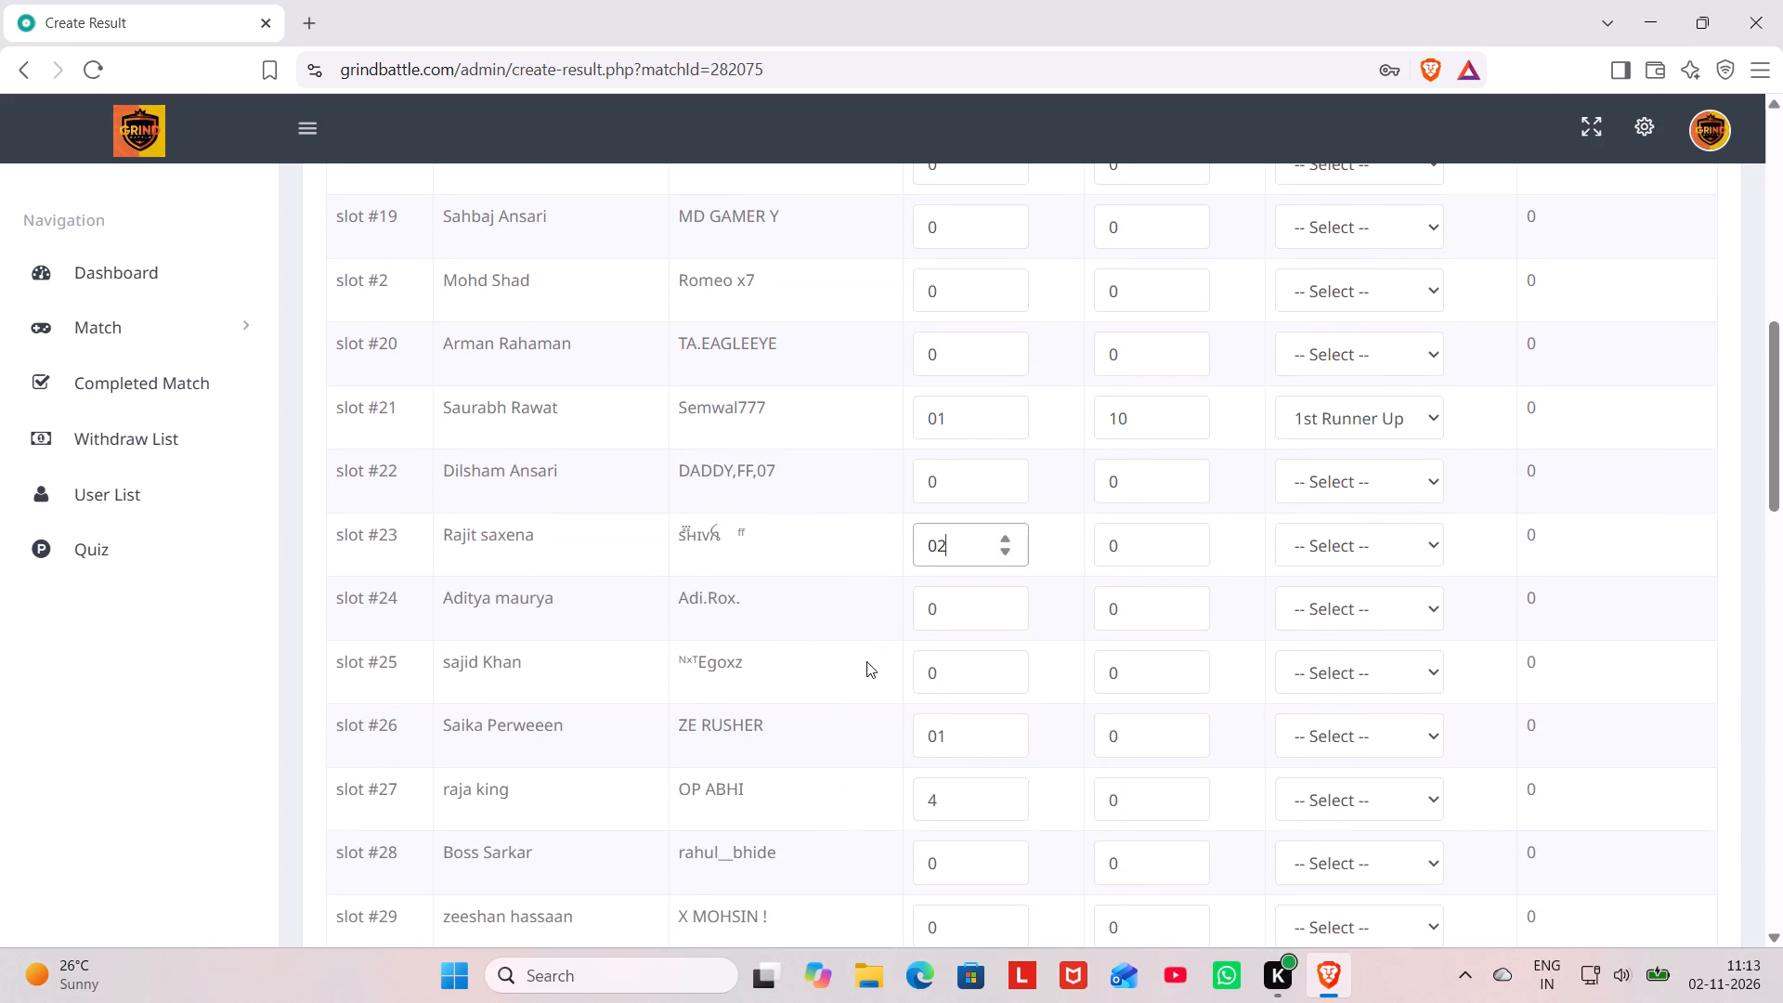
pyautogui.click(866, 661)
# Locate slot #7 in the full participant list and set its total kills to 3.
pyautogui.scroll(-4, 866, 661)
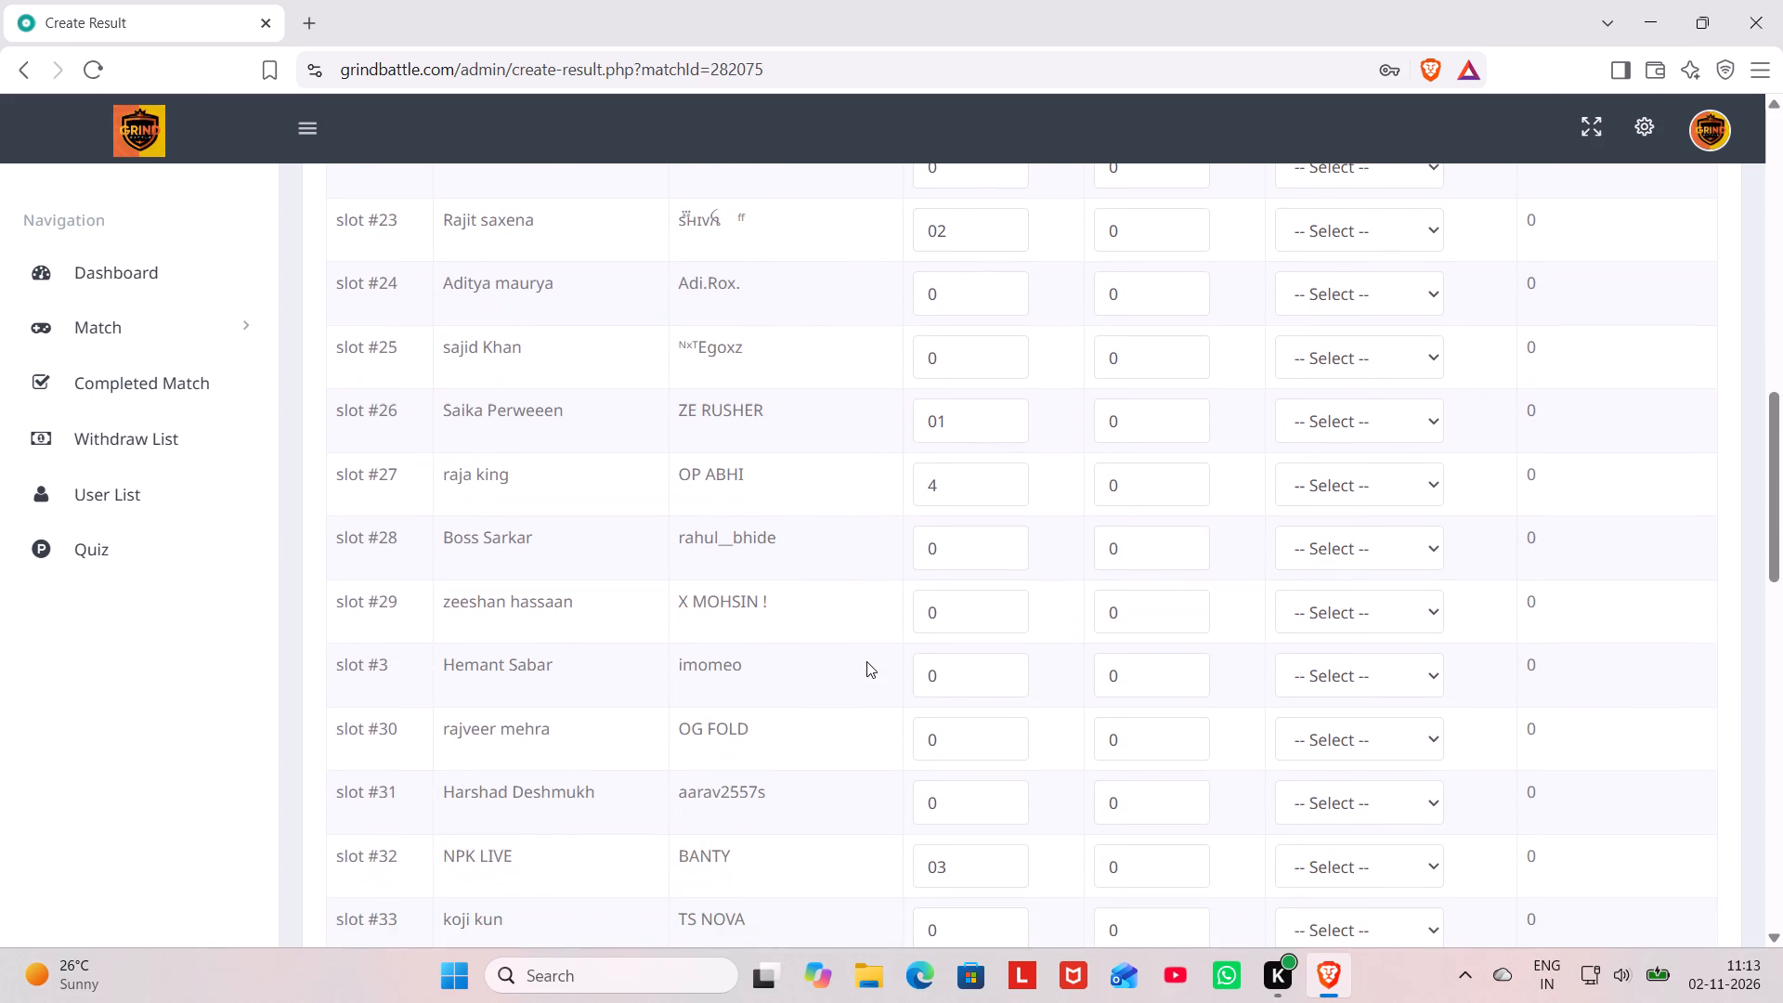
pyautogui.scroll(-5, 866, 661)
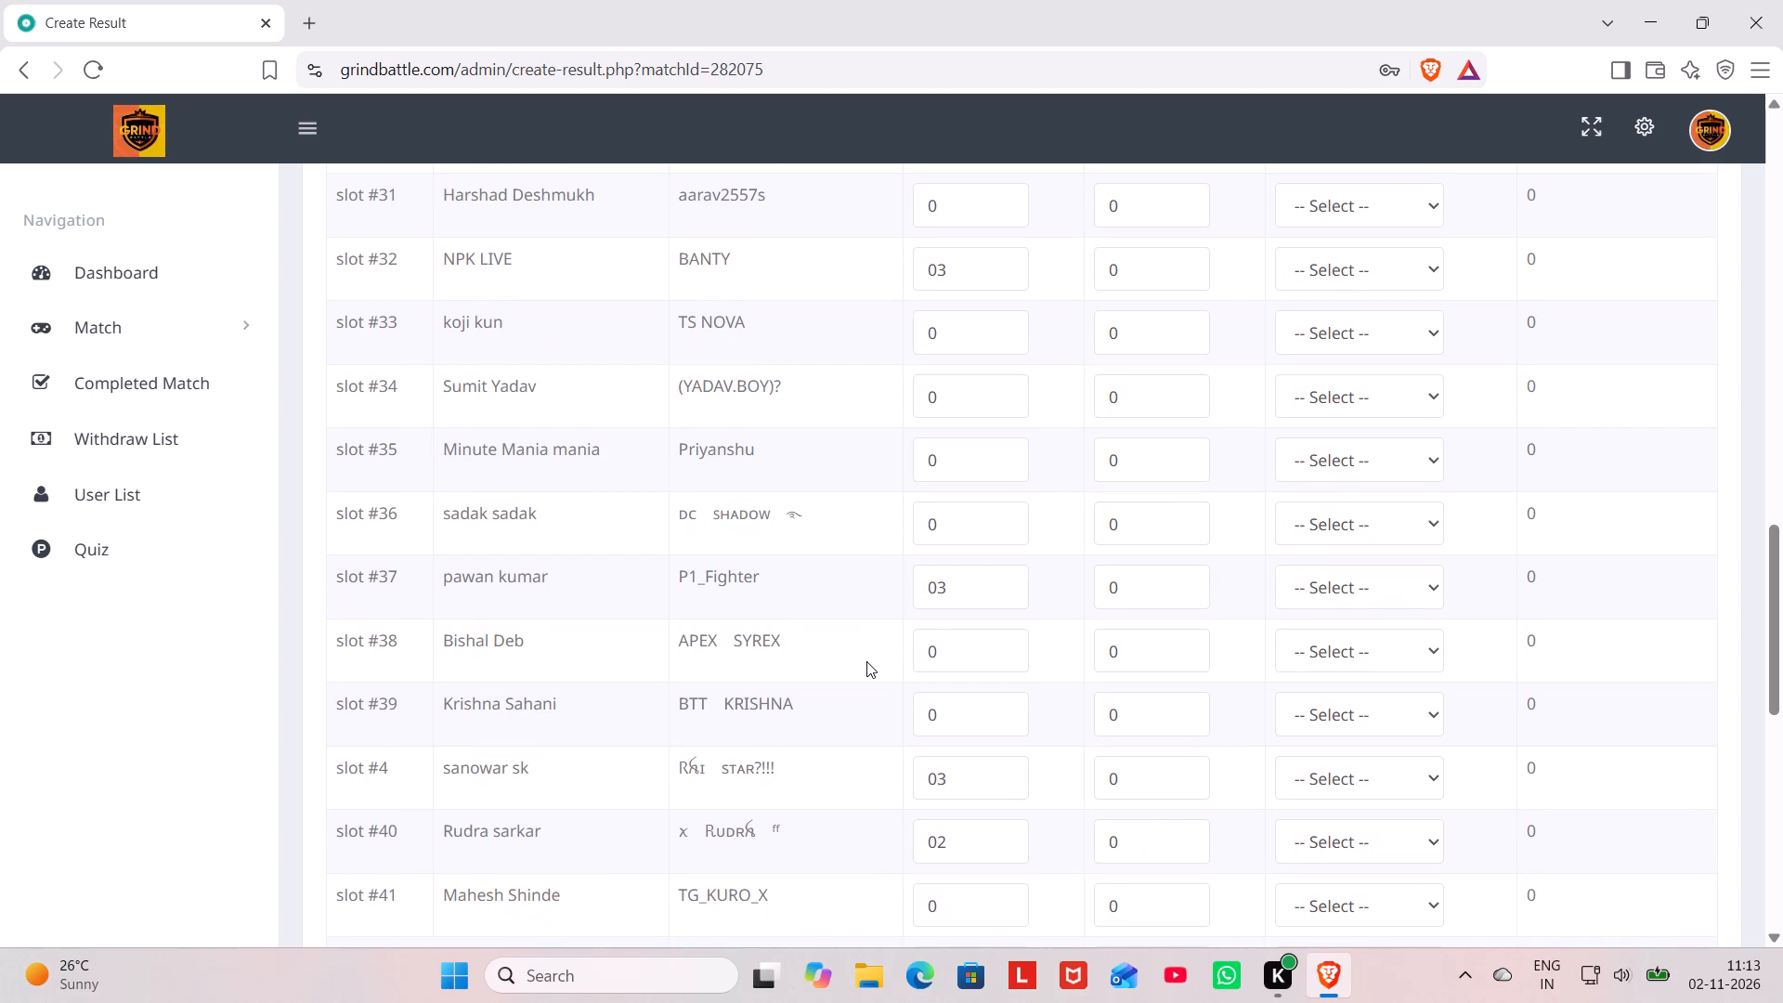
pyautogui.scroll(-4, 874, 787)
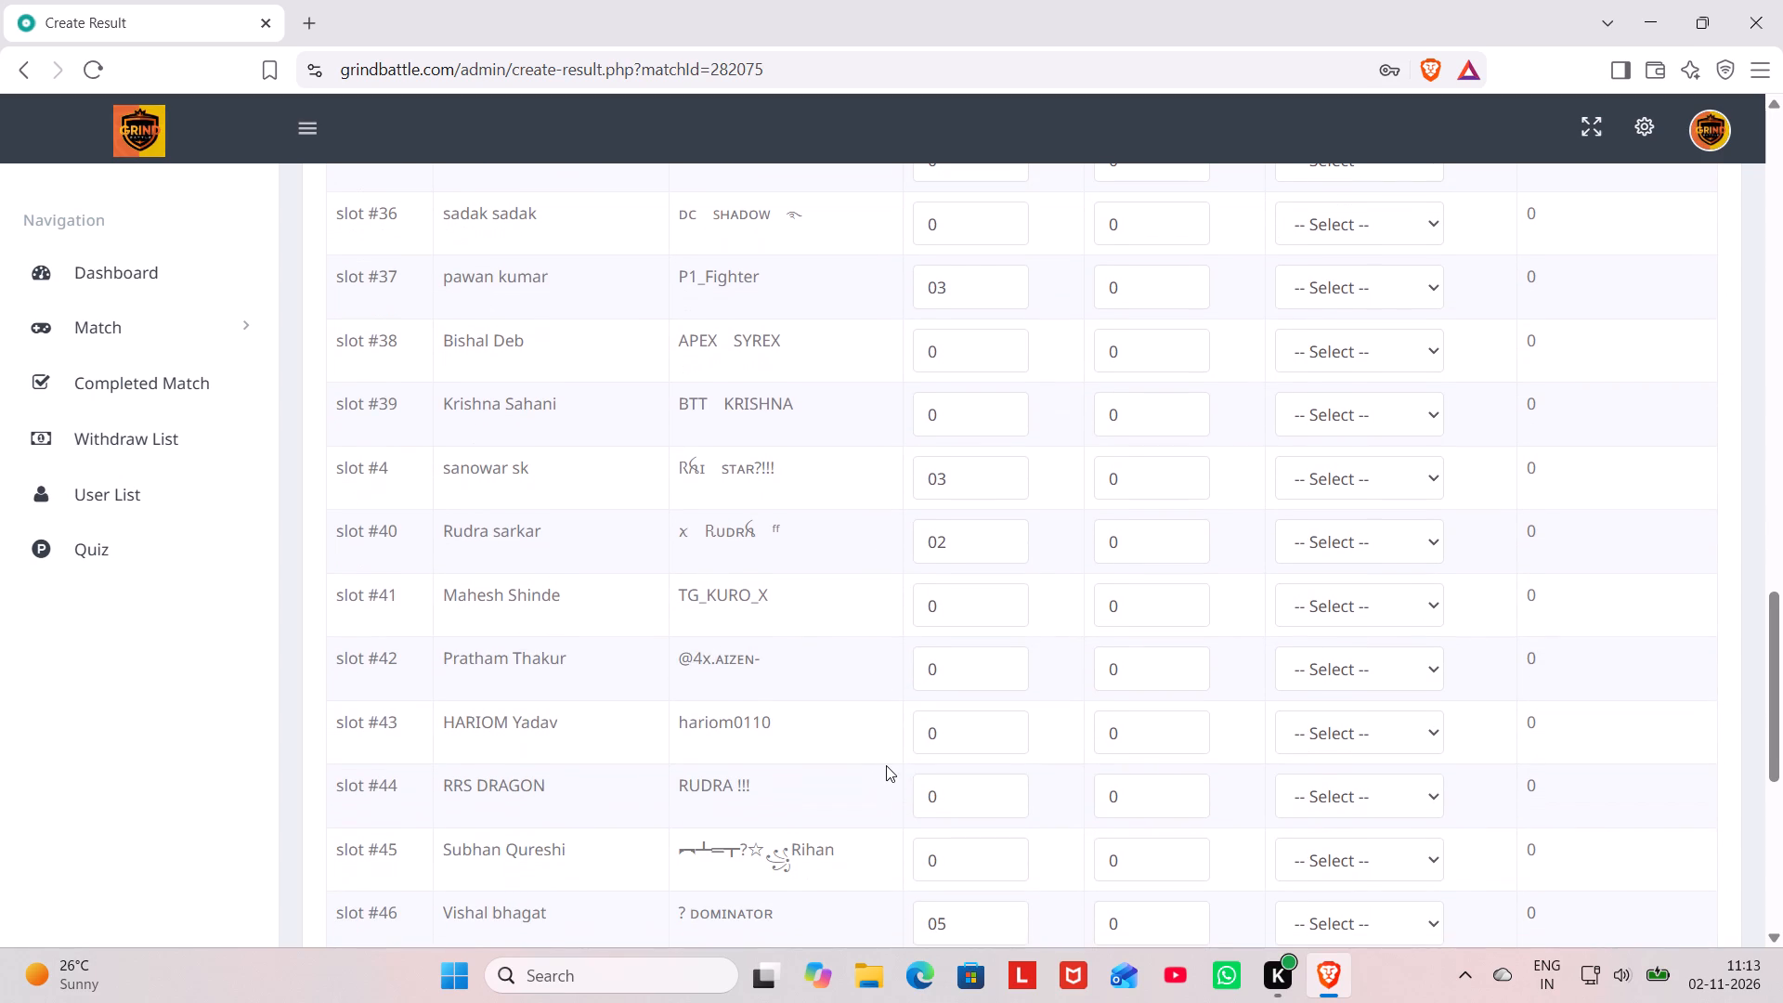
pyautogui.scroll(-7, 886, 765)
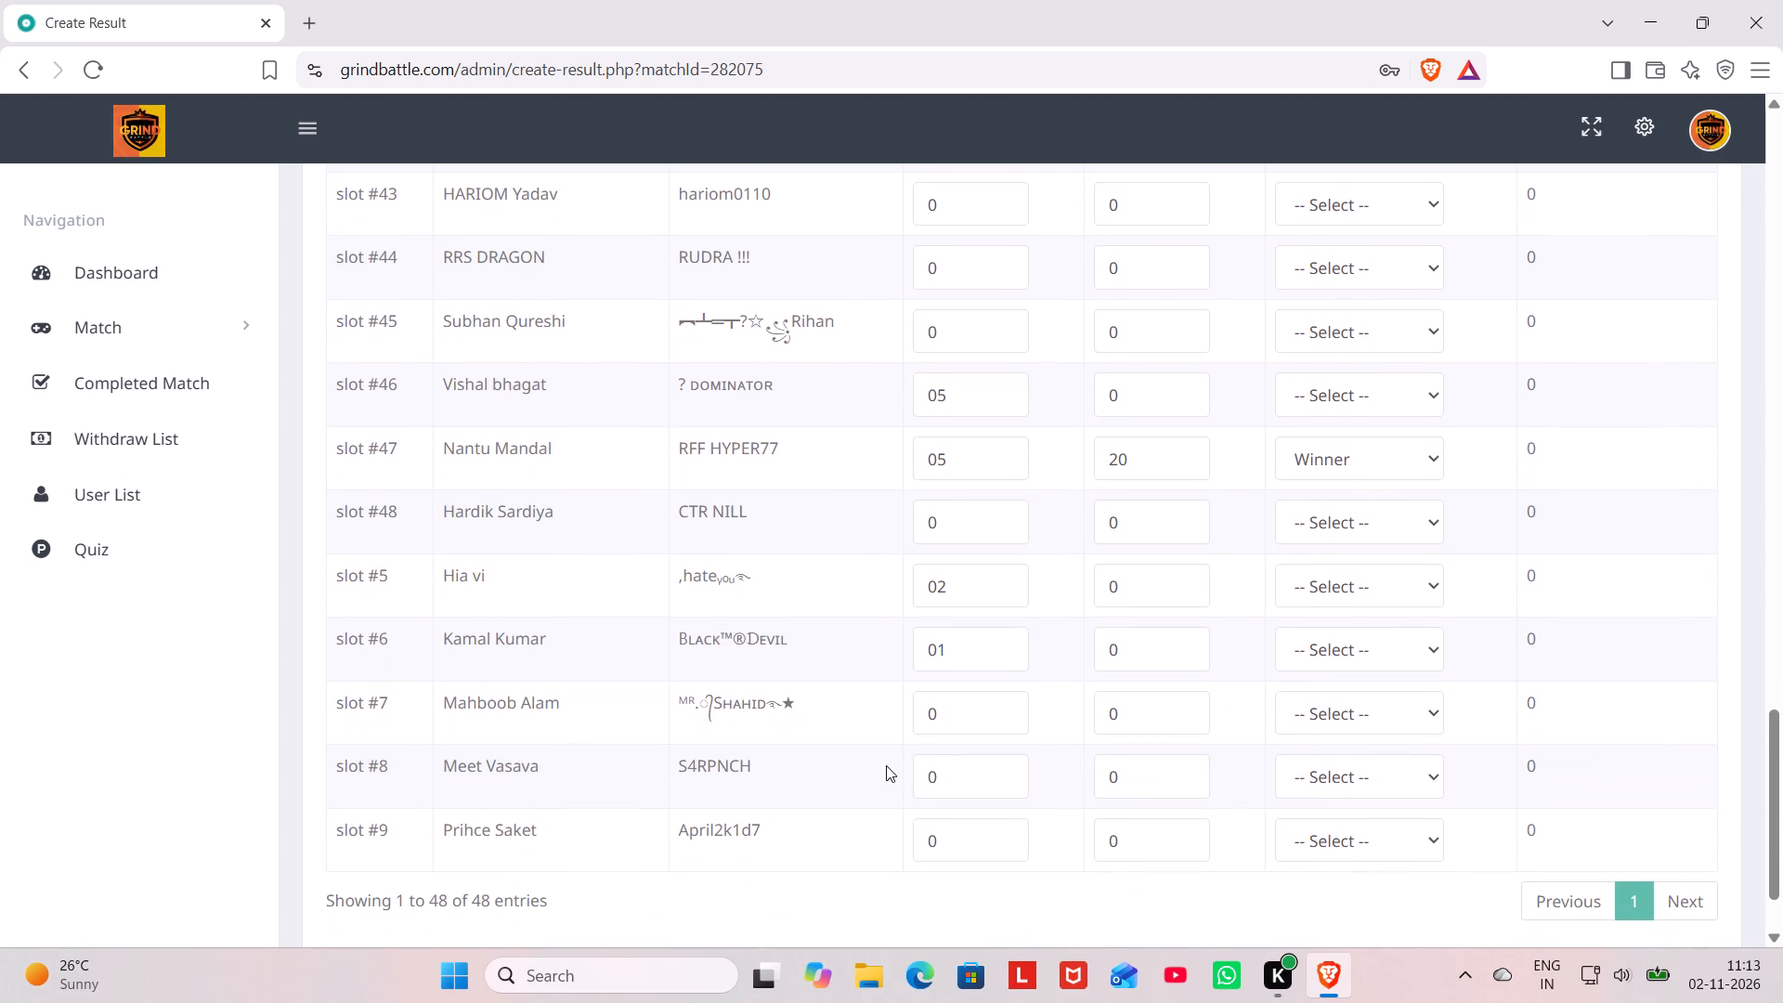
pyautogui.click(976, 711)
pyautogui.press('3')
pyautogui.press('Tab')
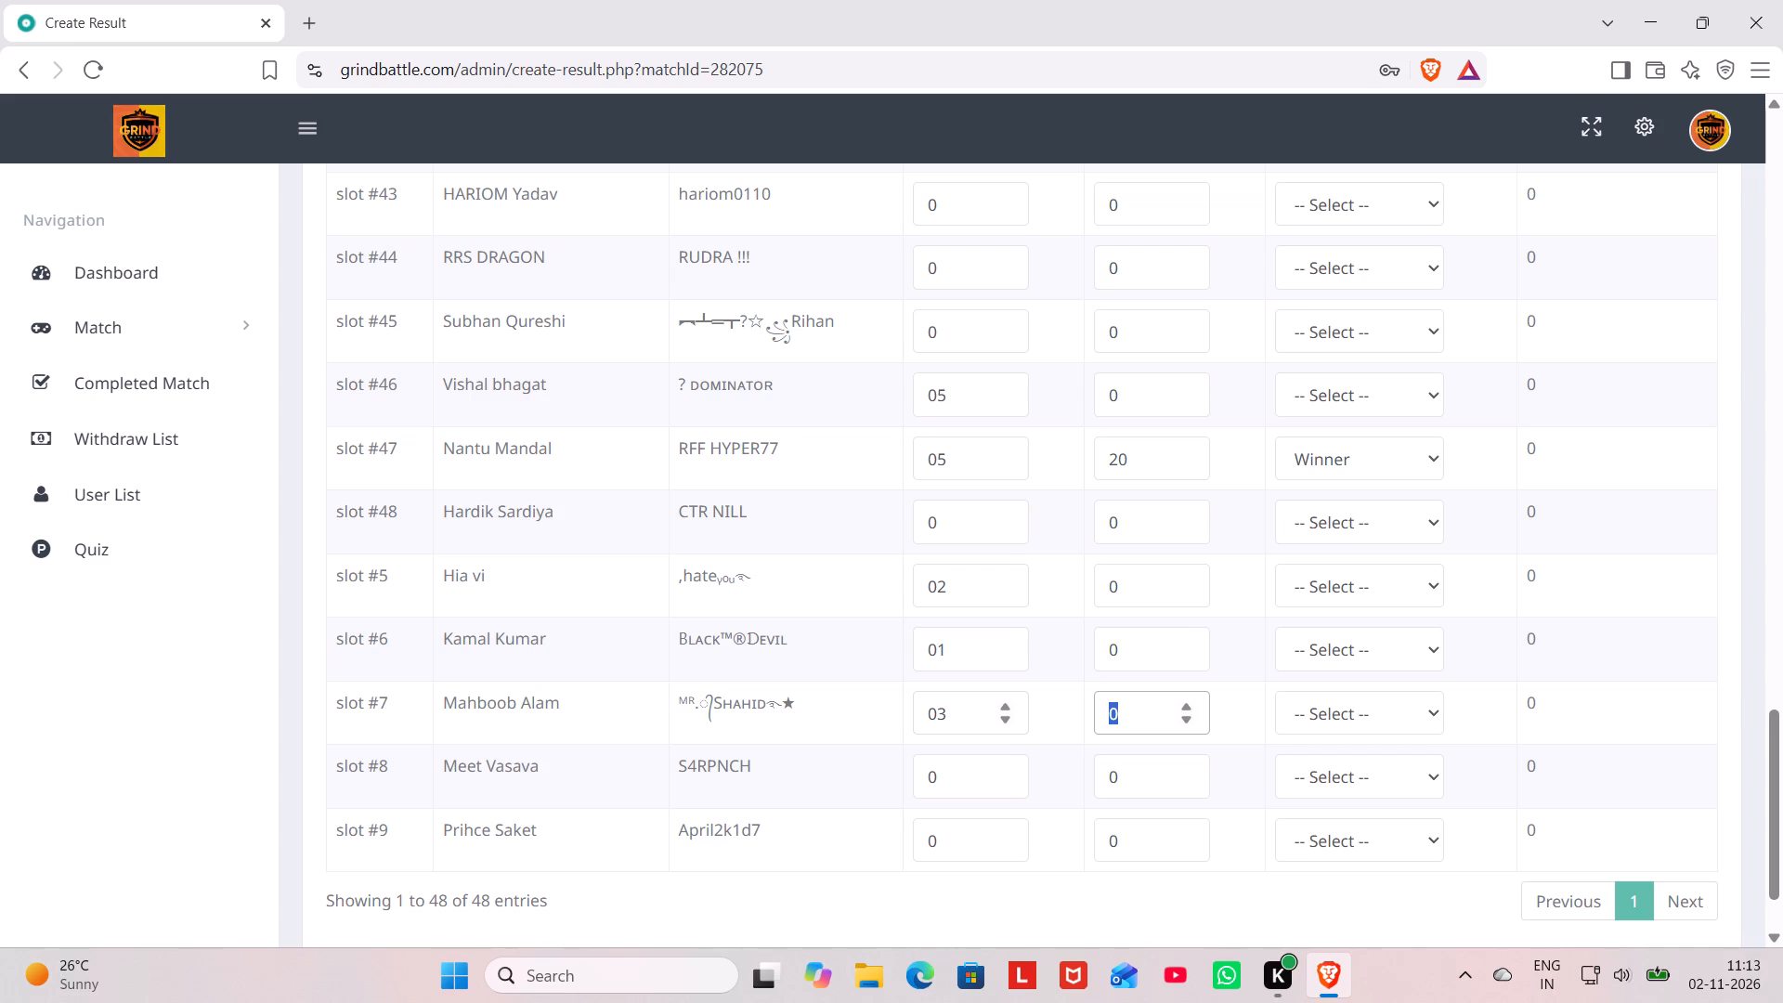
pyautogui.scroll(2, 874, 624)
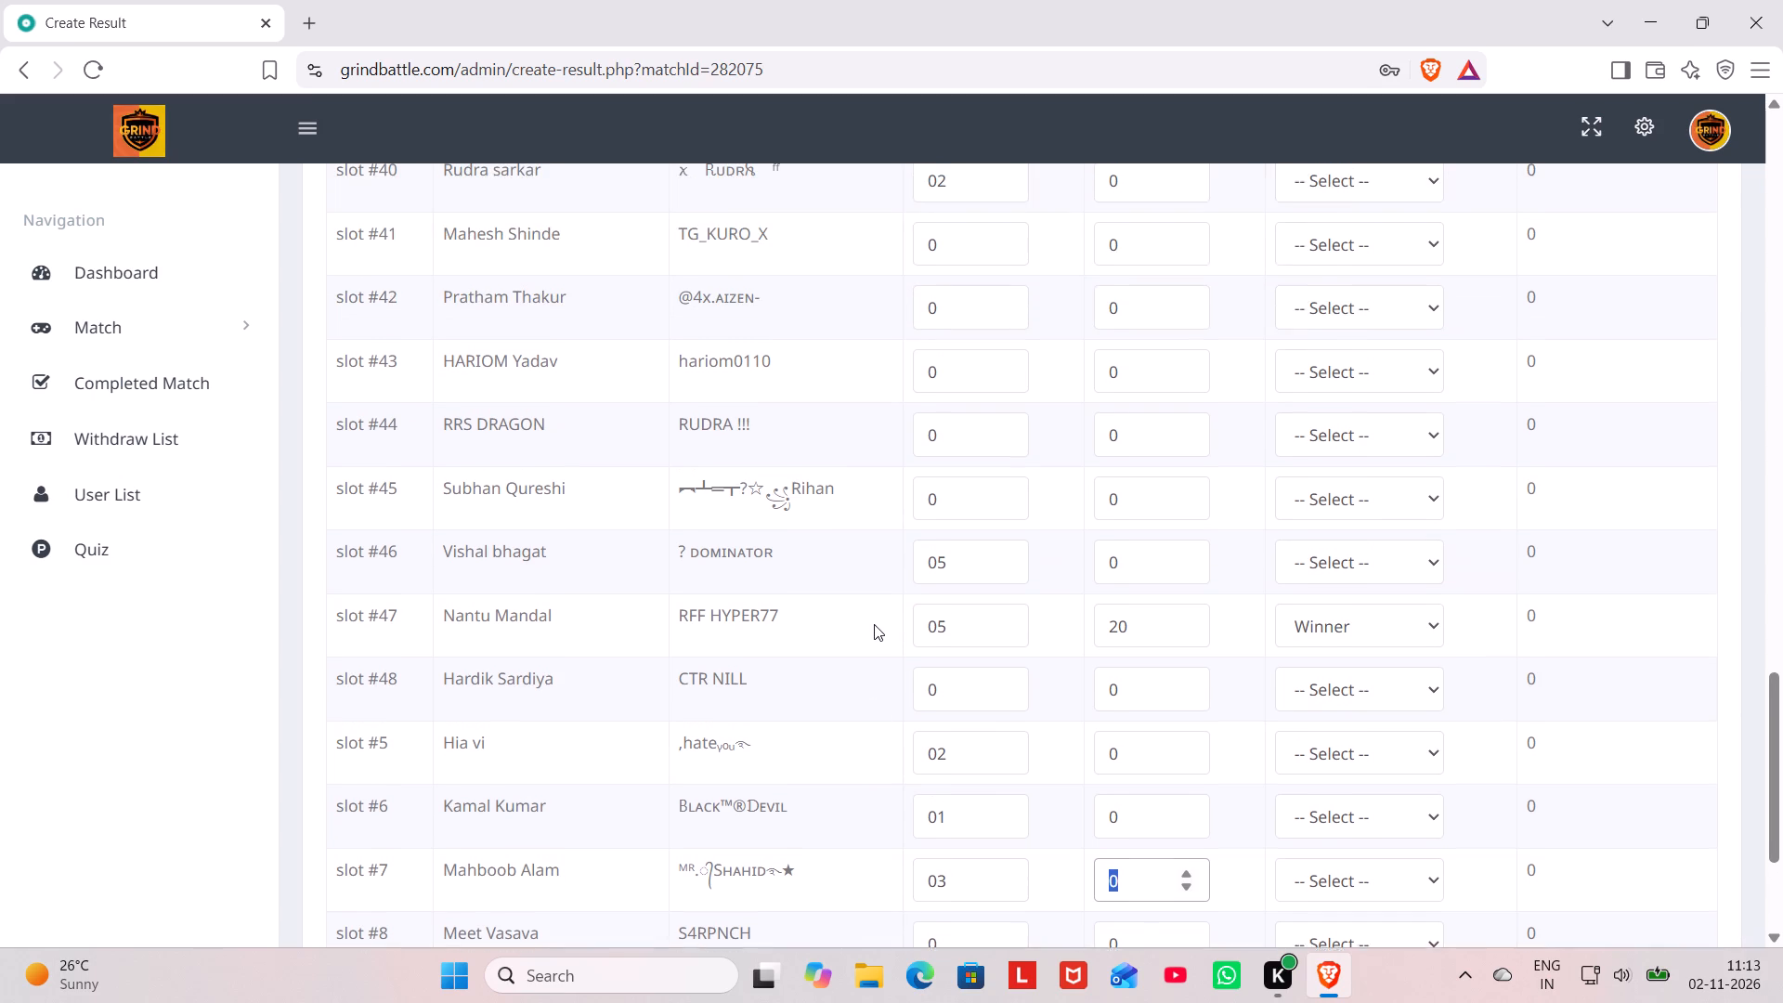
pyautogui.scroll(5, 874, 624)
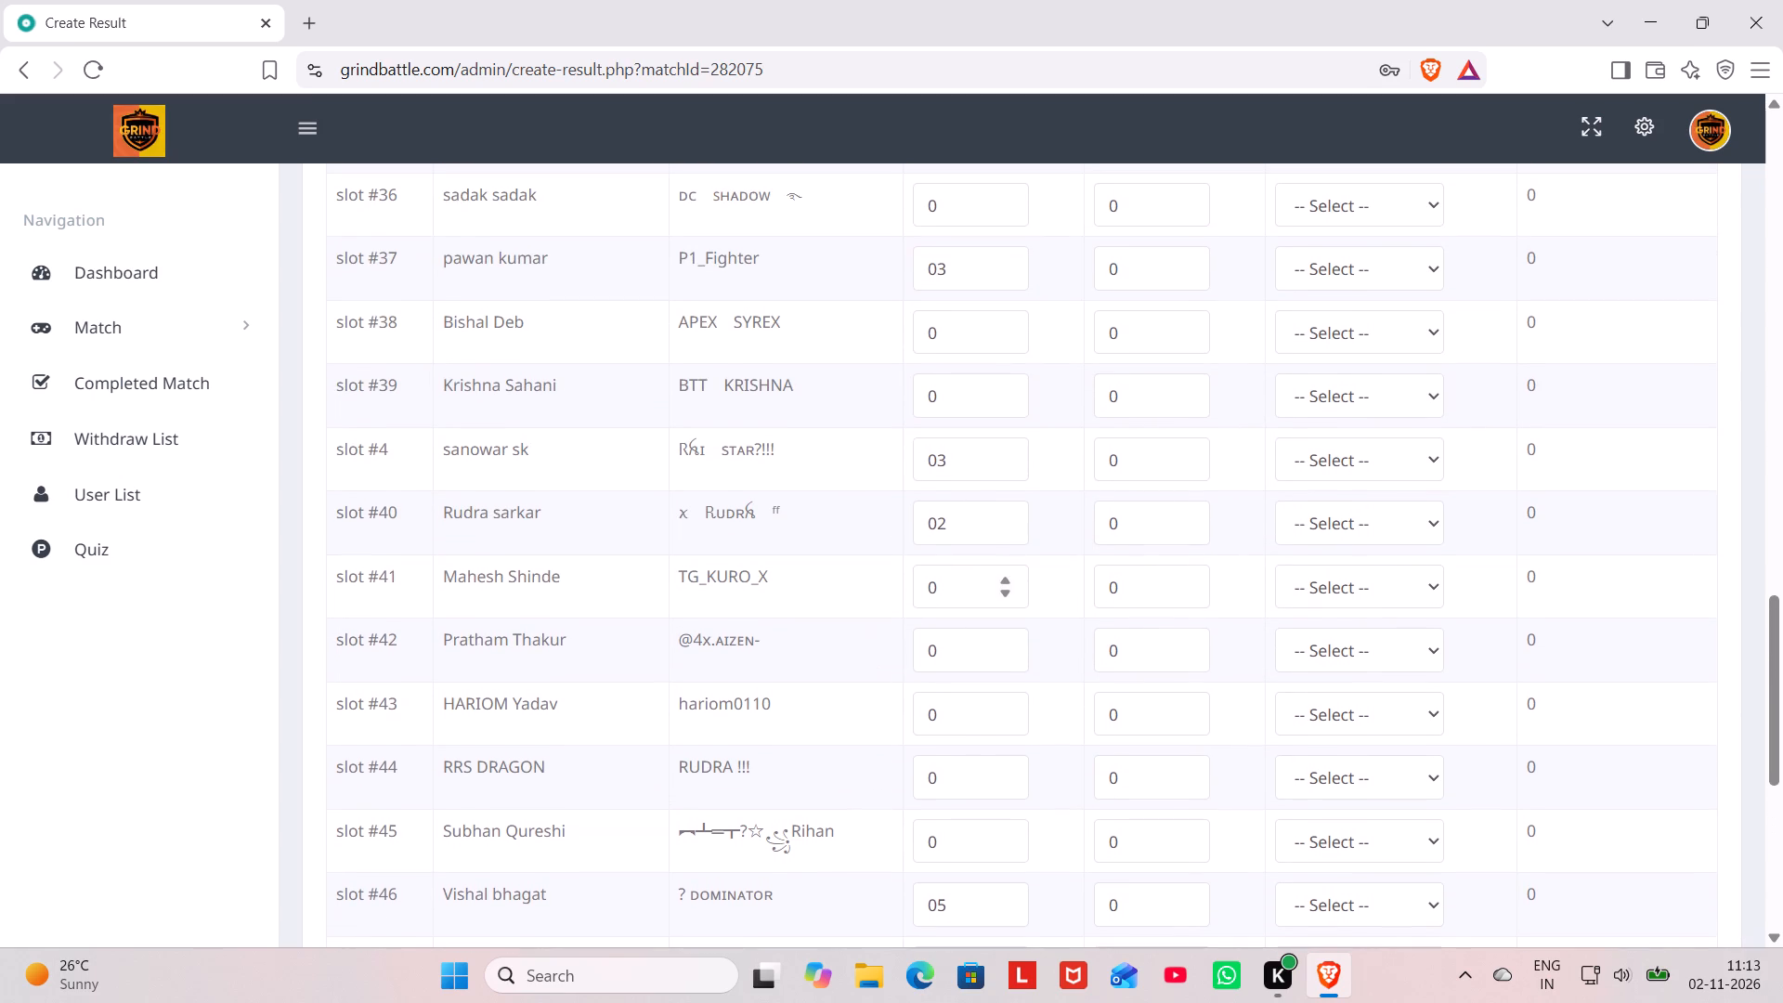
pyautogui.click(957, 575)
pyautogui.press('2')
pyautogui.press('Tab')
# Set the total kills of the VORTEX player in slot #12 to 1.
pyautogui.scroll(8, 867, 513)
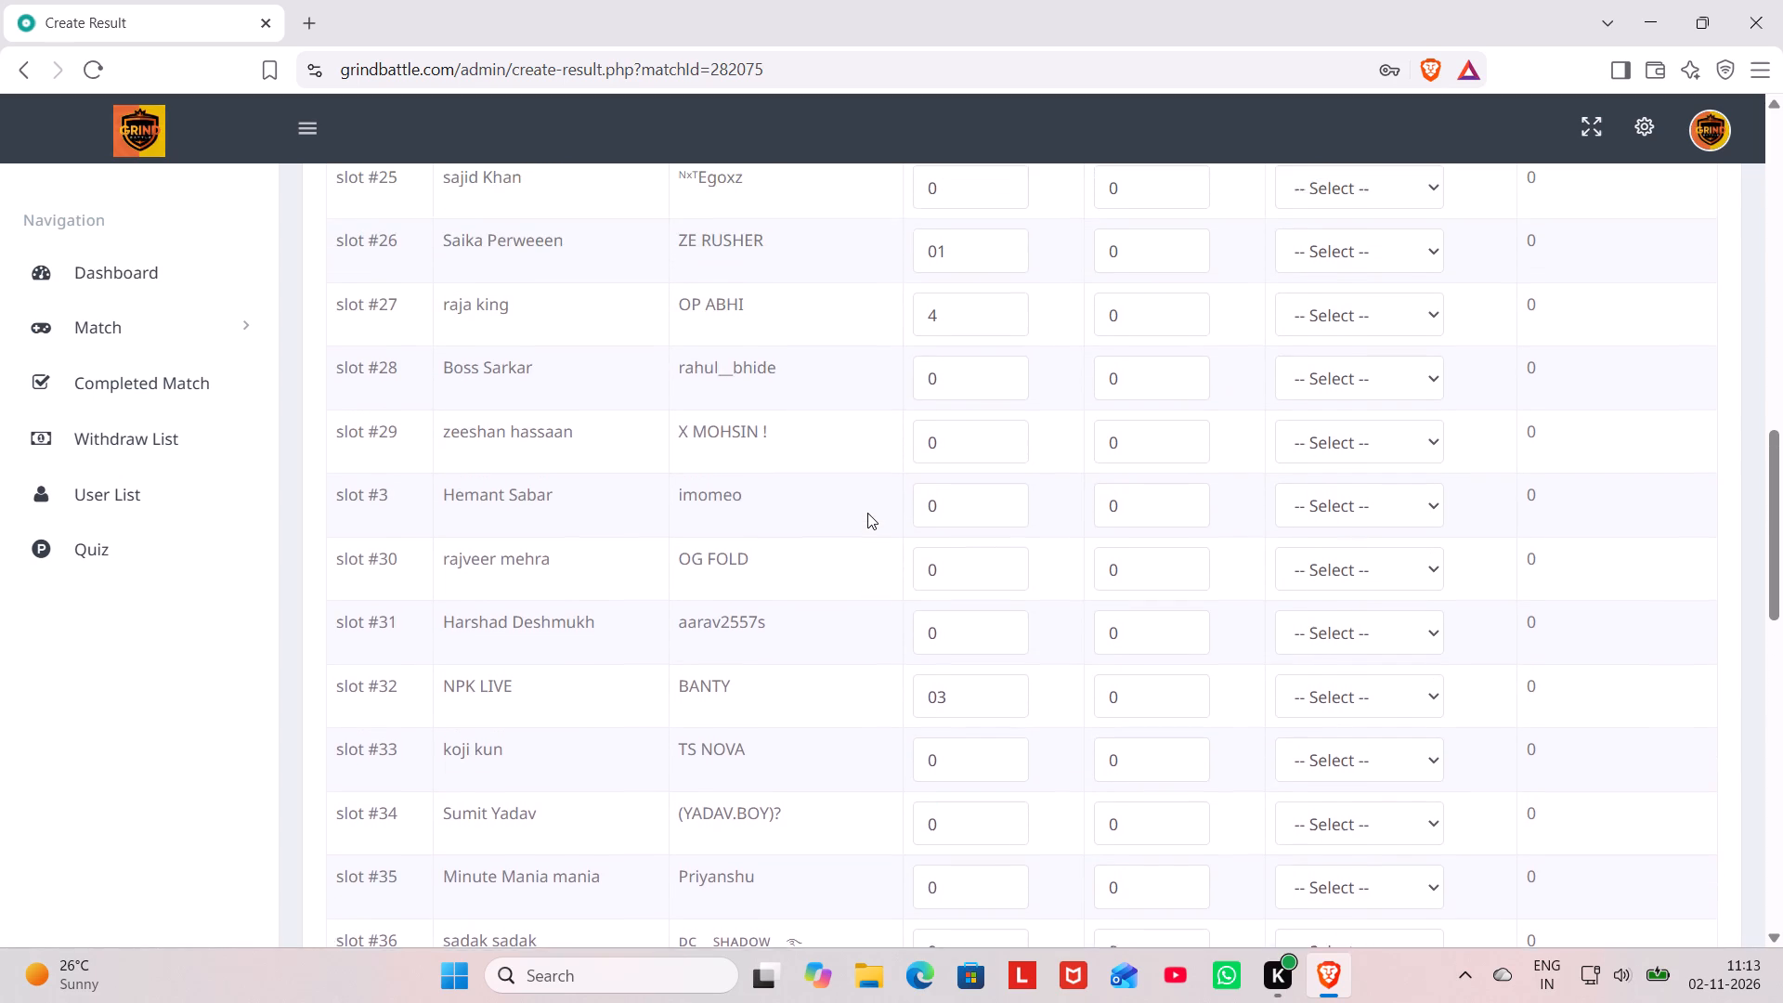
pyautogui.scroll(7, 867, 513)
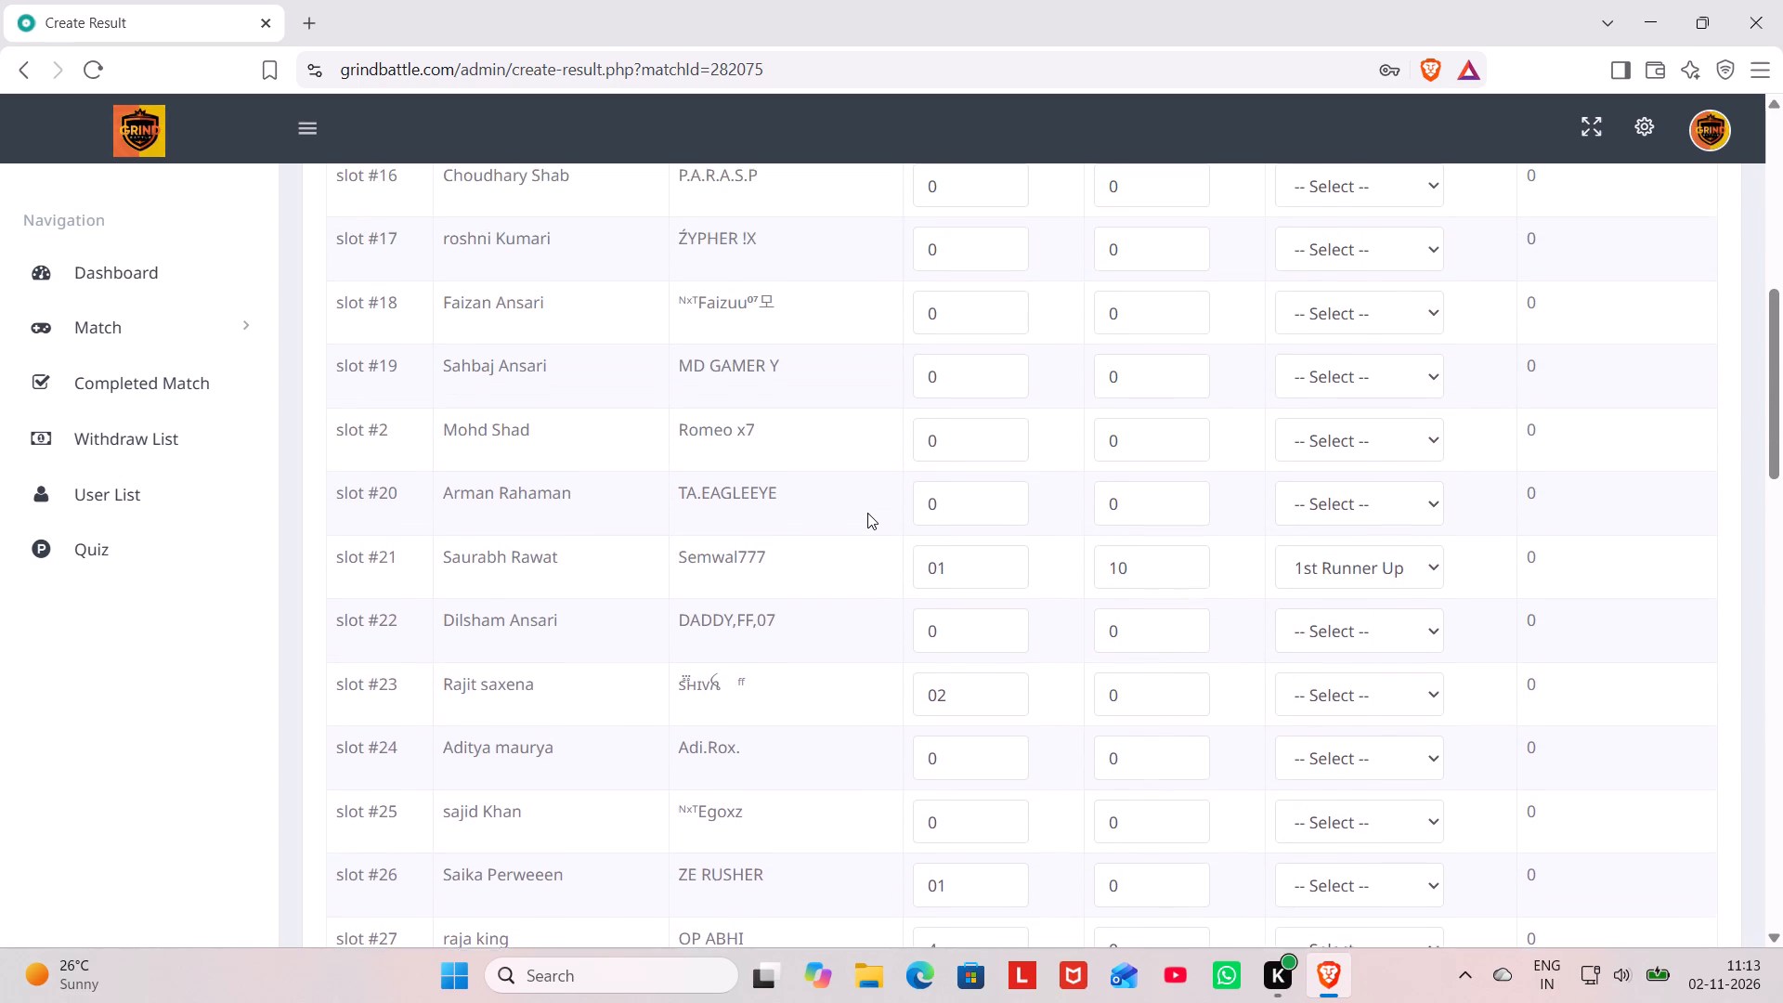
pyautogui.scroll(7, 867, 513)
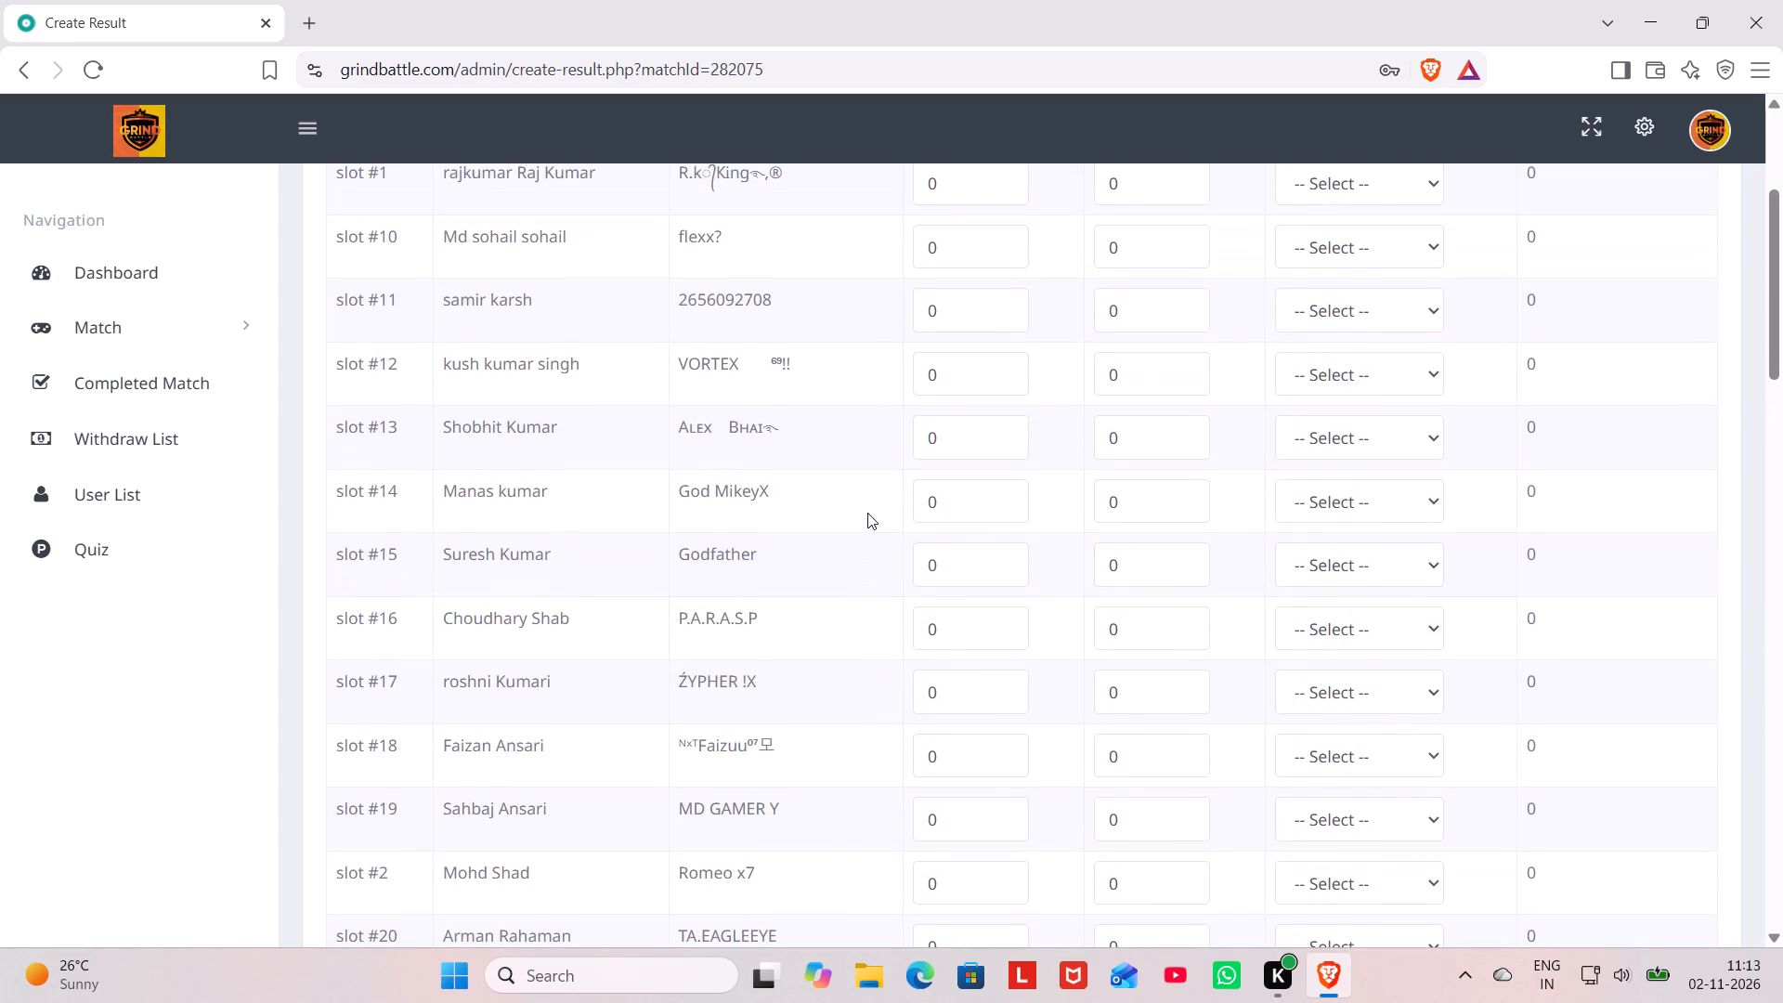
pyautogui.click(945, 395)
pyautogui.press('1')
pyautogui.press('Tab')
pyautogui.scroll(3, 994, 380)
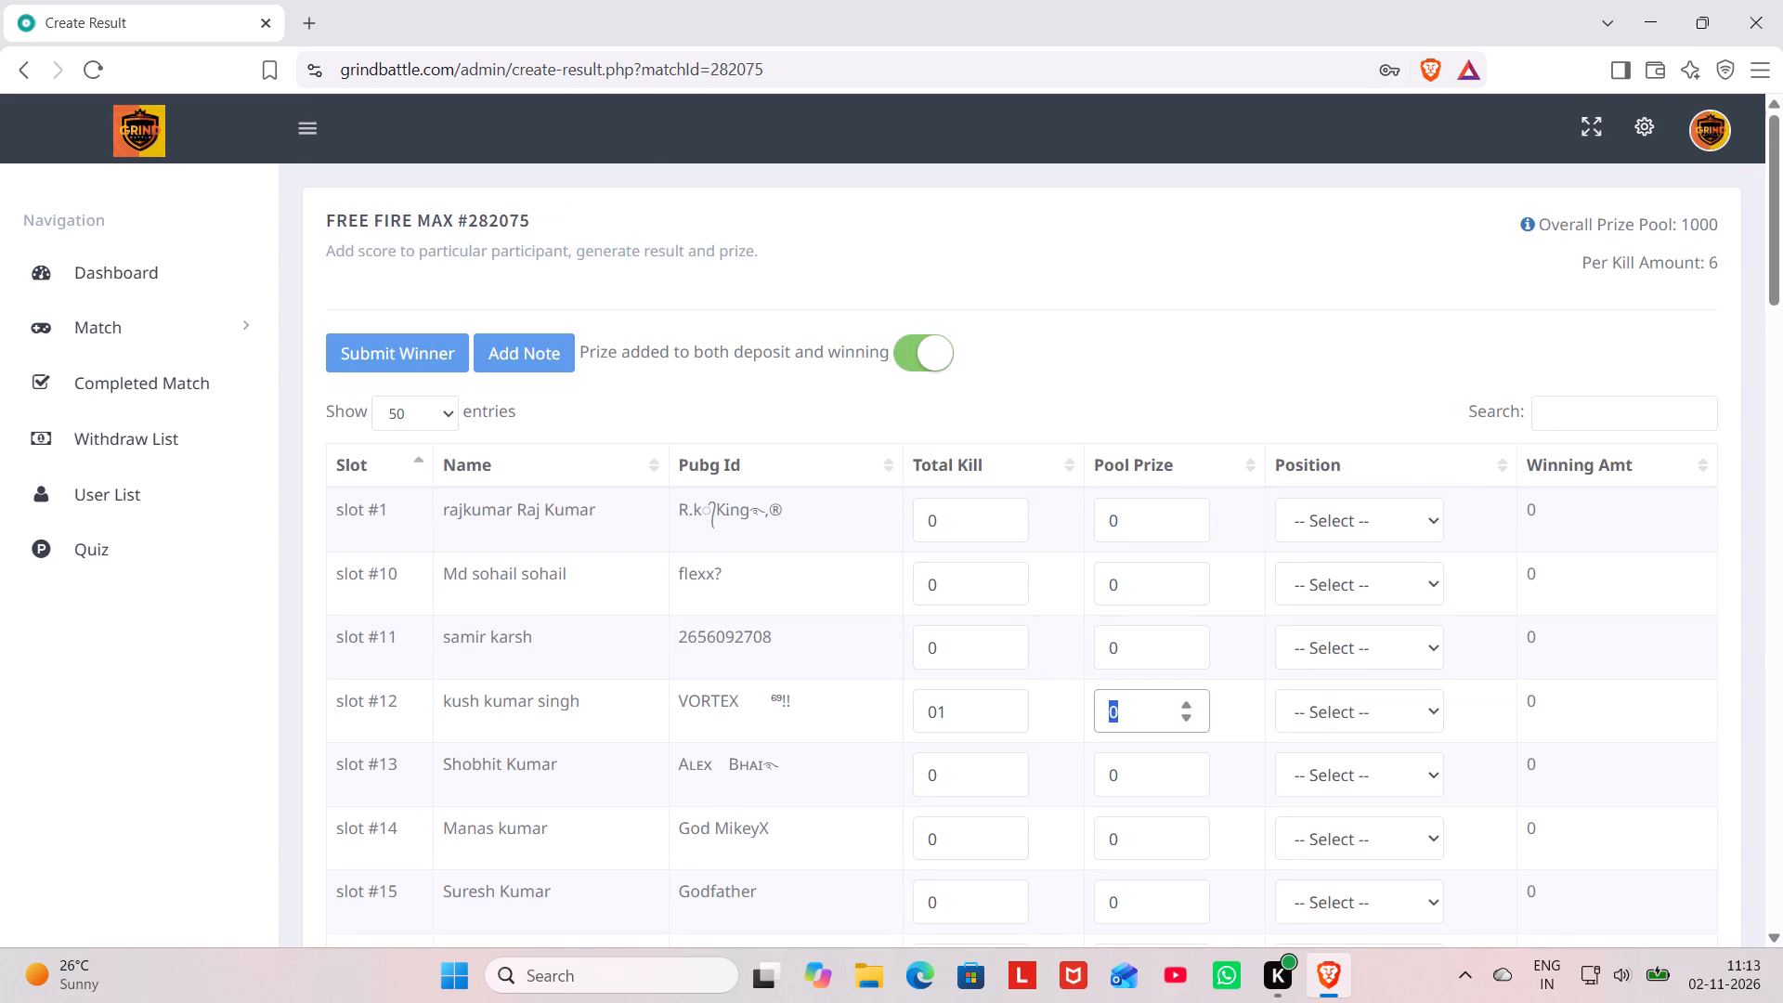
pyautogui.click(1553, 423)
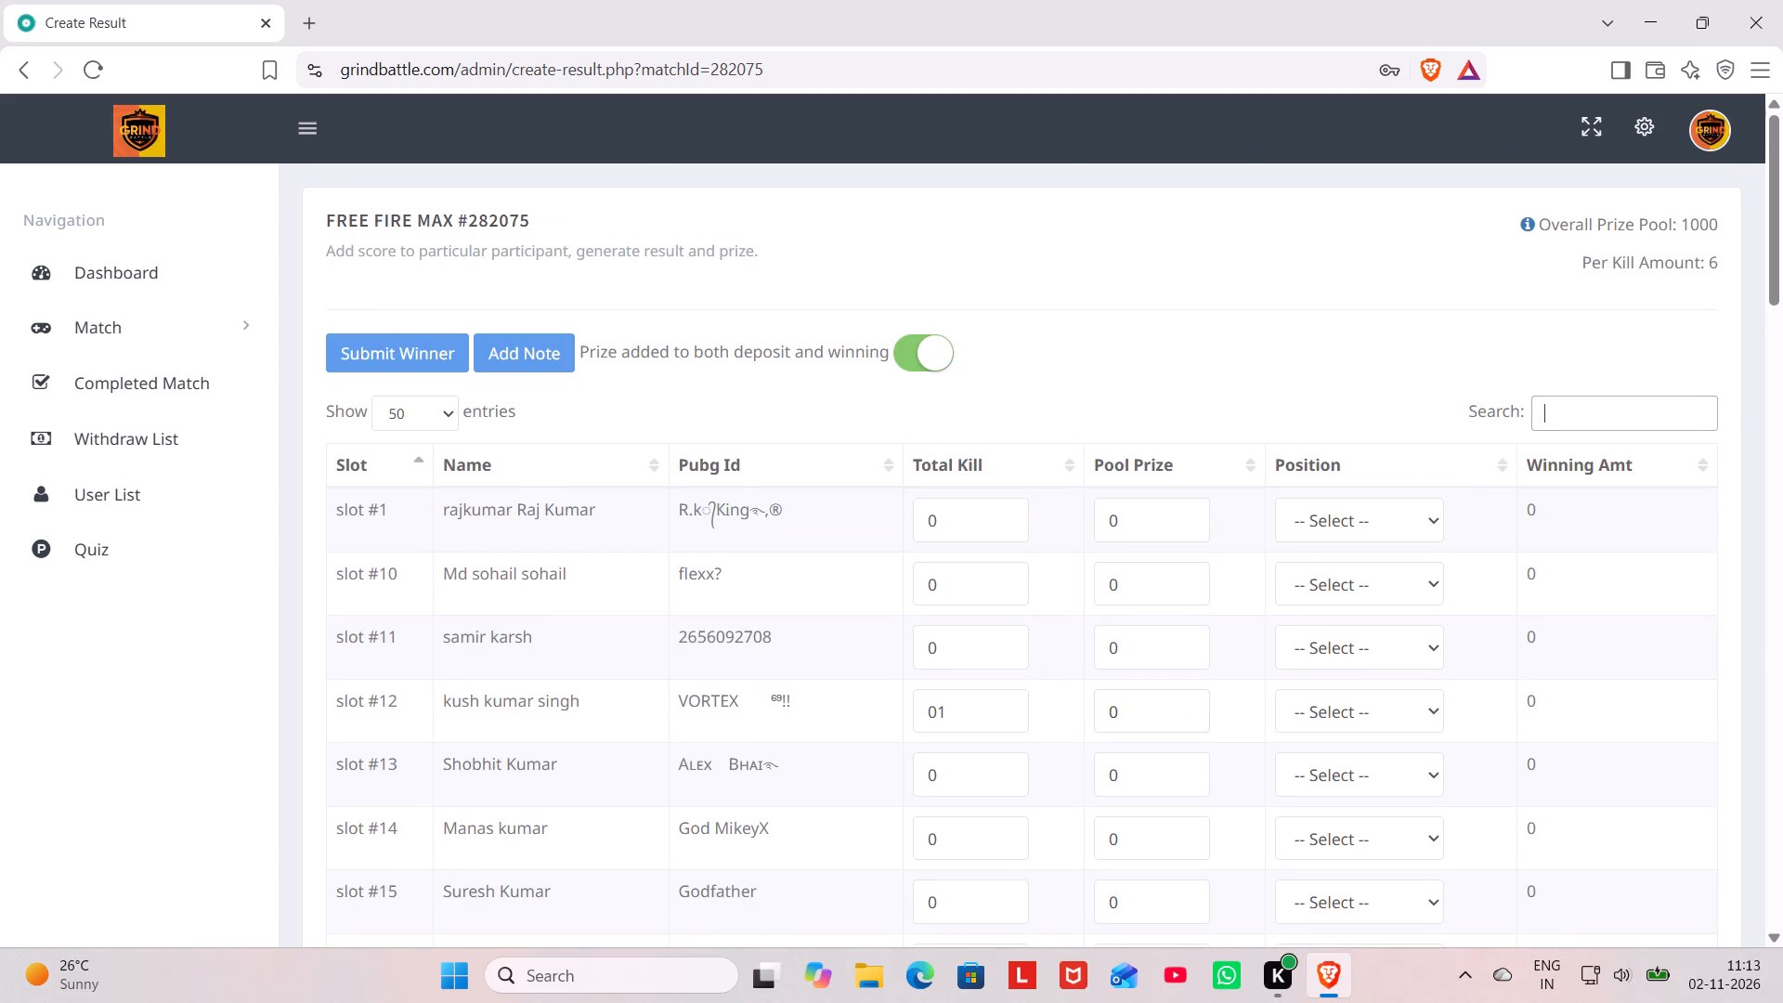
pyautogui.write('mo')
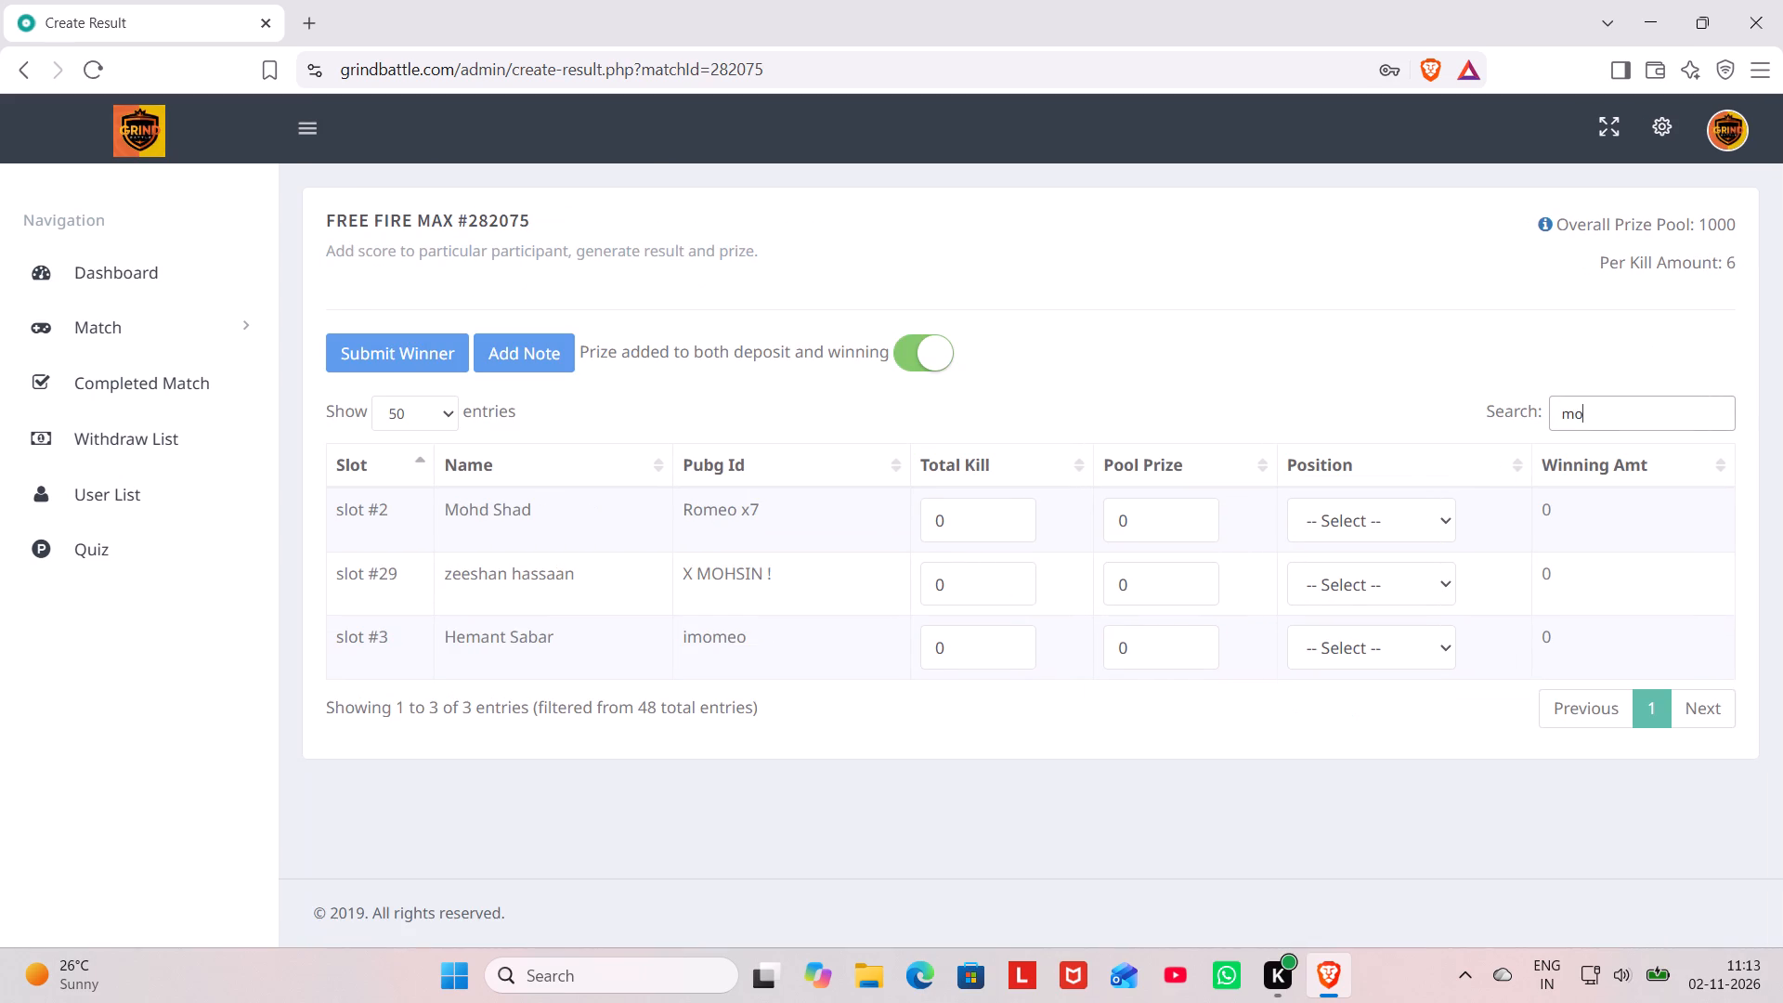
pyautogui.click(956, 604)
pyautogui.press('1')
pyautogui.press('Tab')
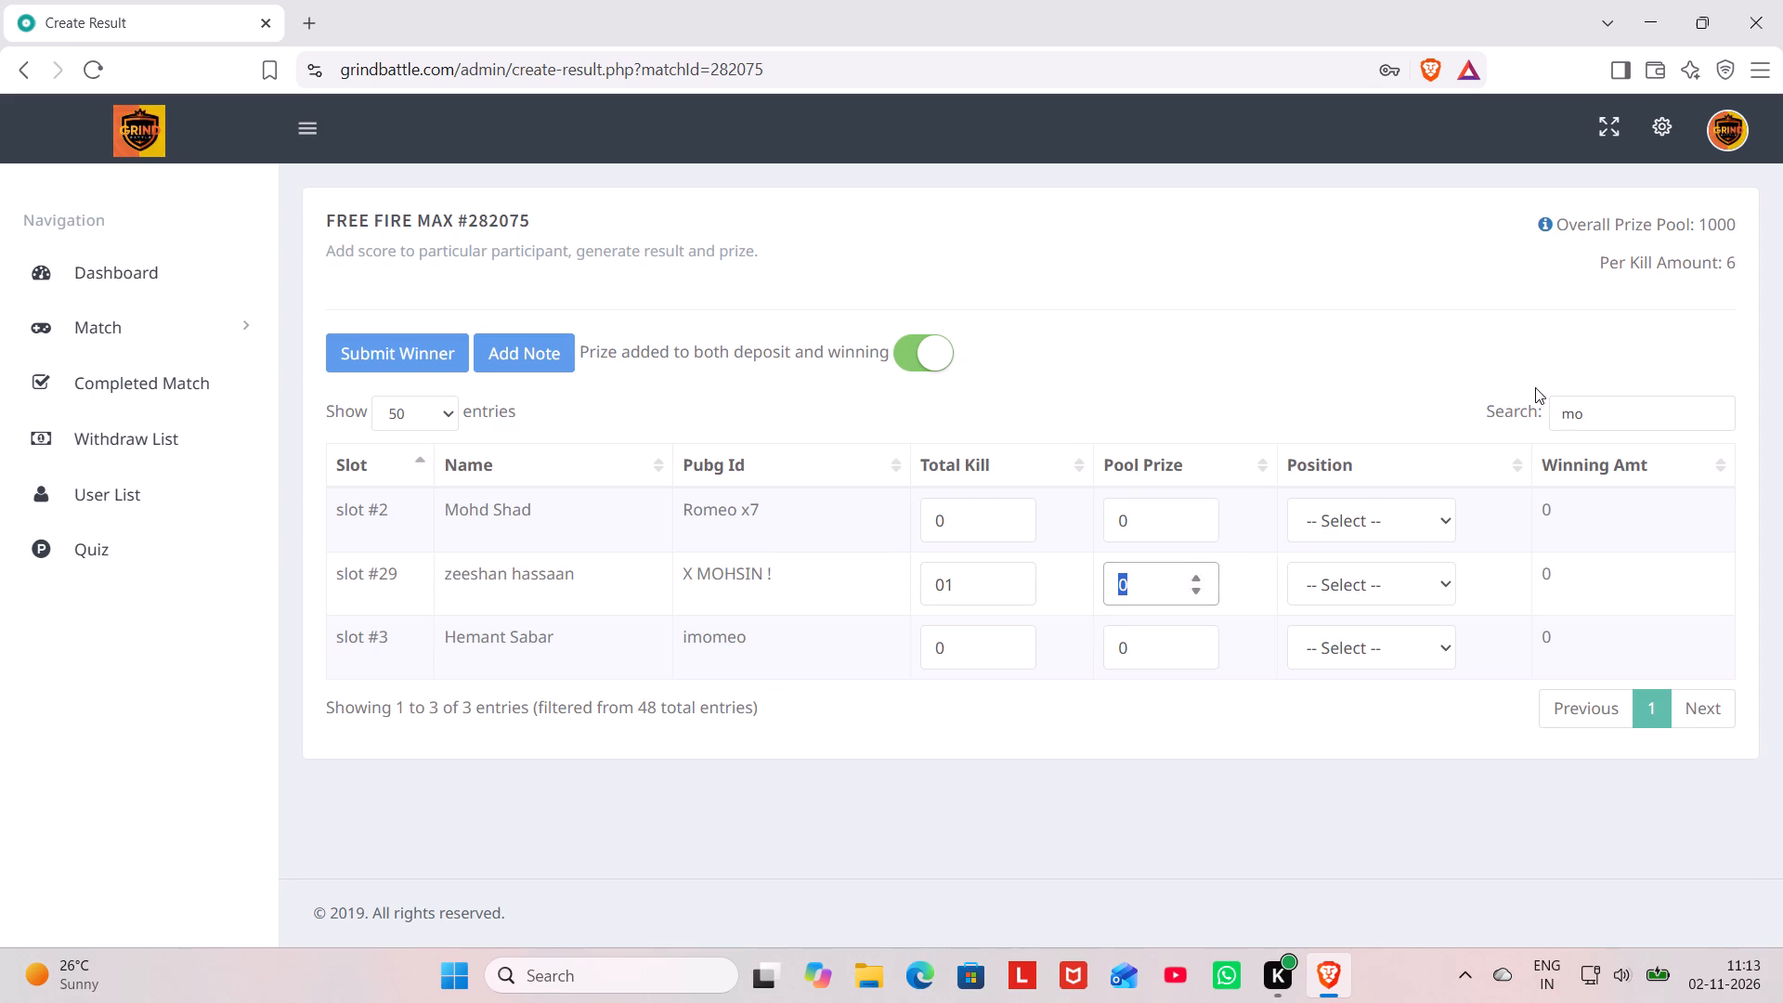
# Replace the participant search with "nx".
pyautogui.click(1601, 419)
pyautogui.press('BackSpace')
pyautogui.press('BackSpace')
pyautogui.press('BackSpace')
pyautogui.press('BackSpace')
pyautogui.press('BackSpace')
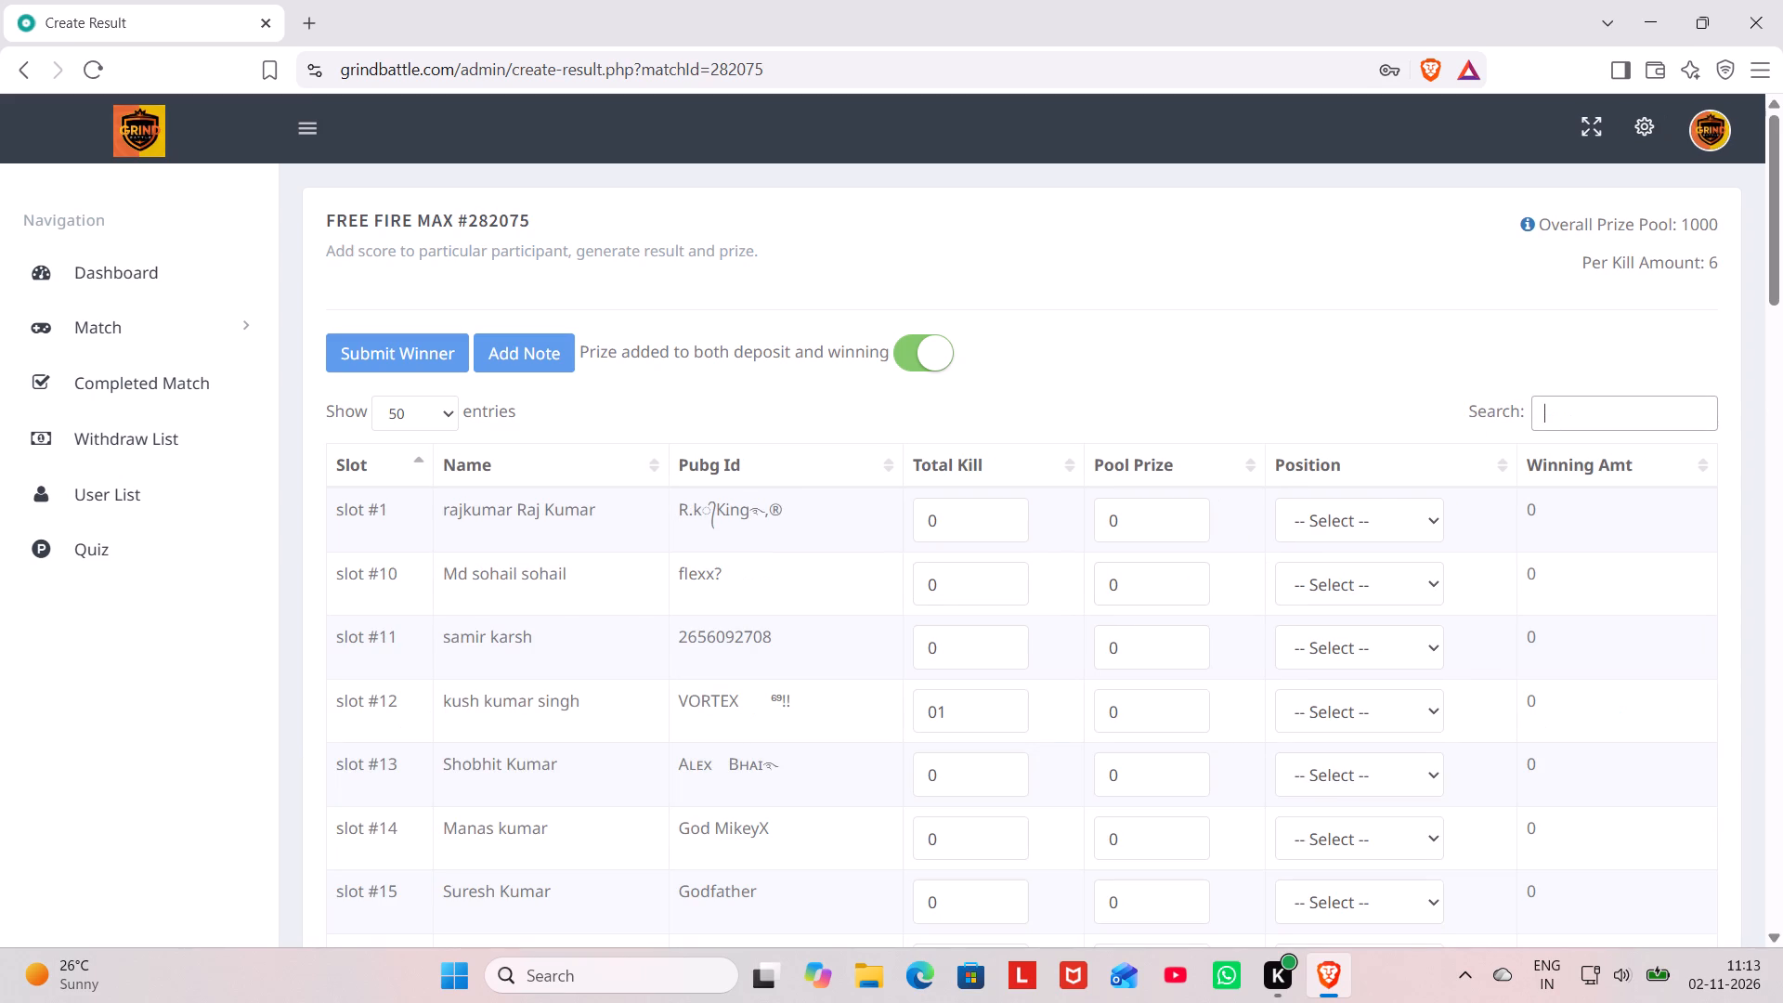
pyautogui.press('BackSpace')
pyautogui.write('nx')
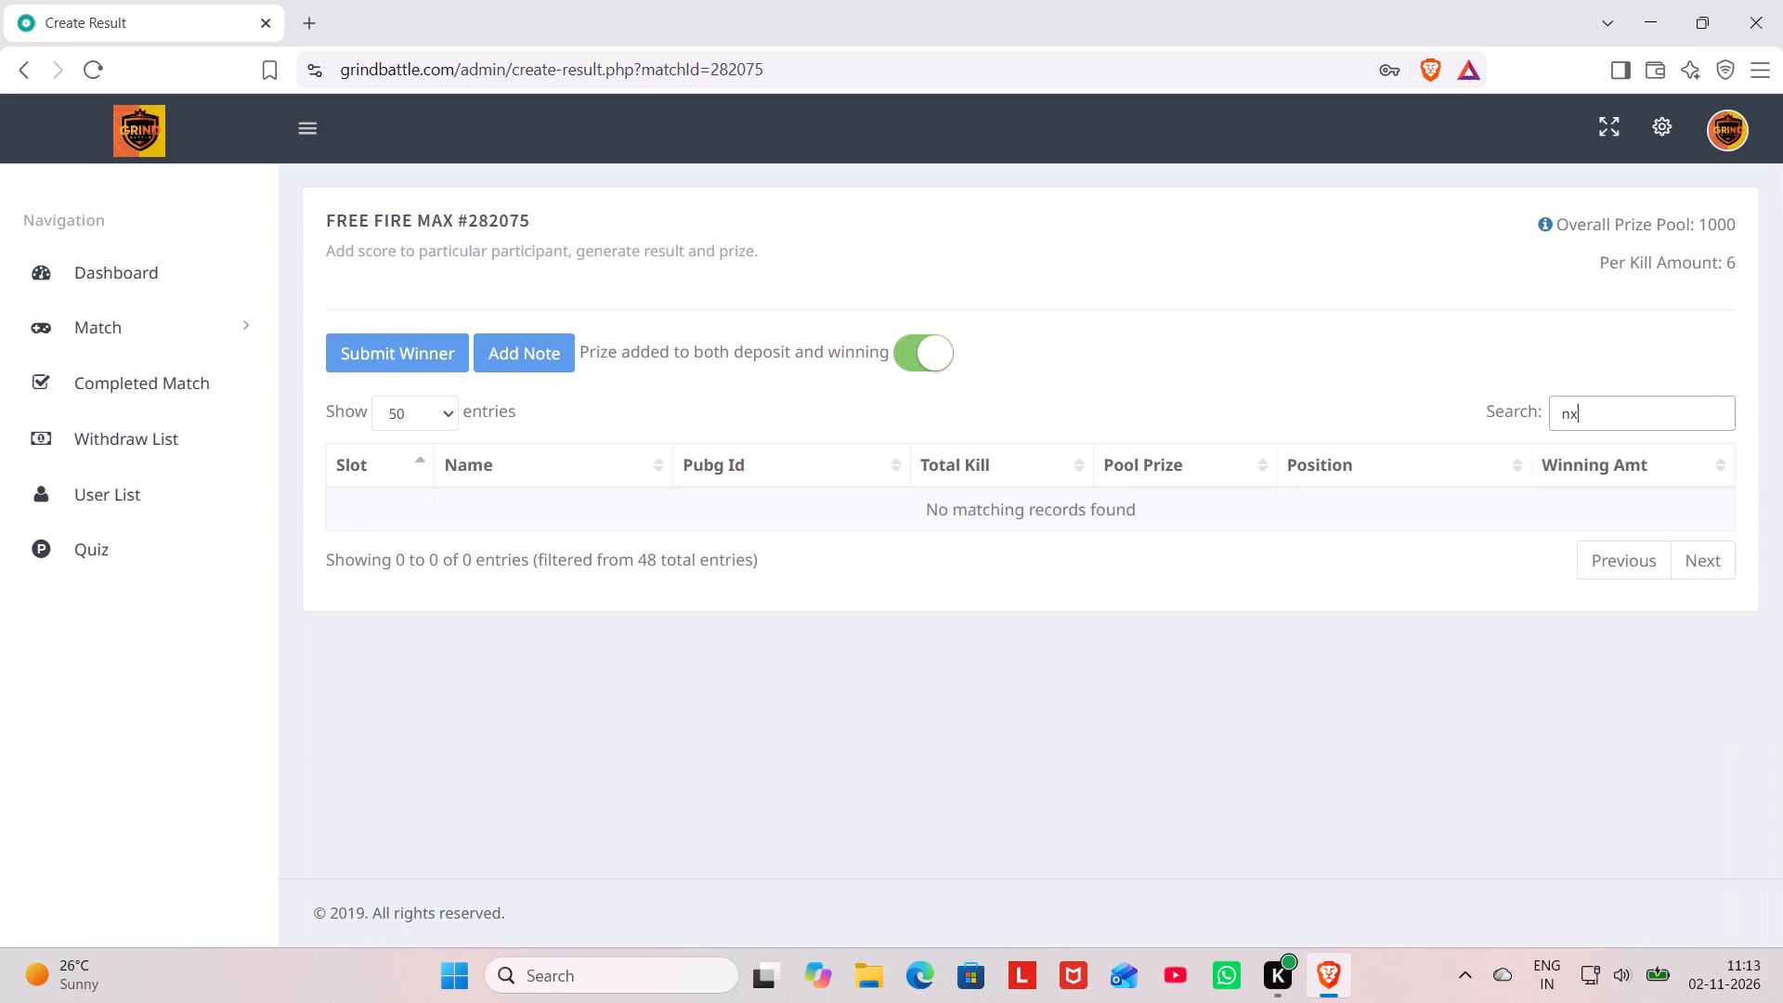
pyautogui.press('BackSpace')
pyautogui.press('BackSpace')
pyautogui.press('BackSpace')
pyautogui.press('BackSpace')
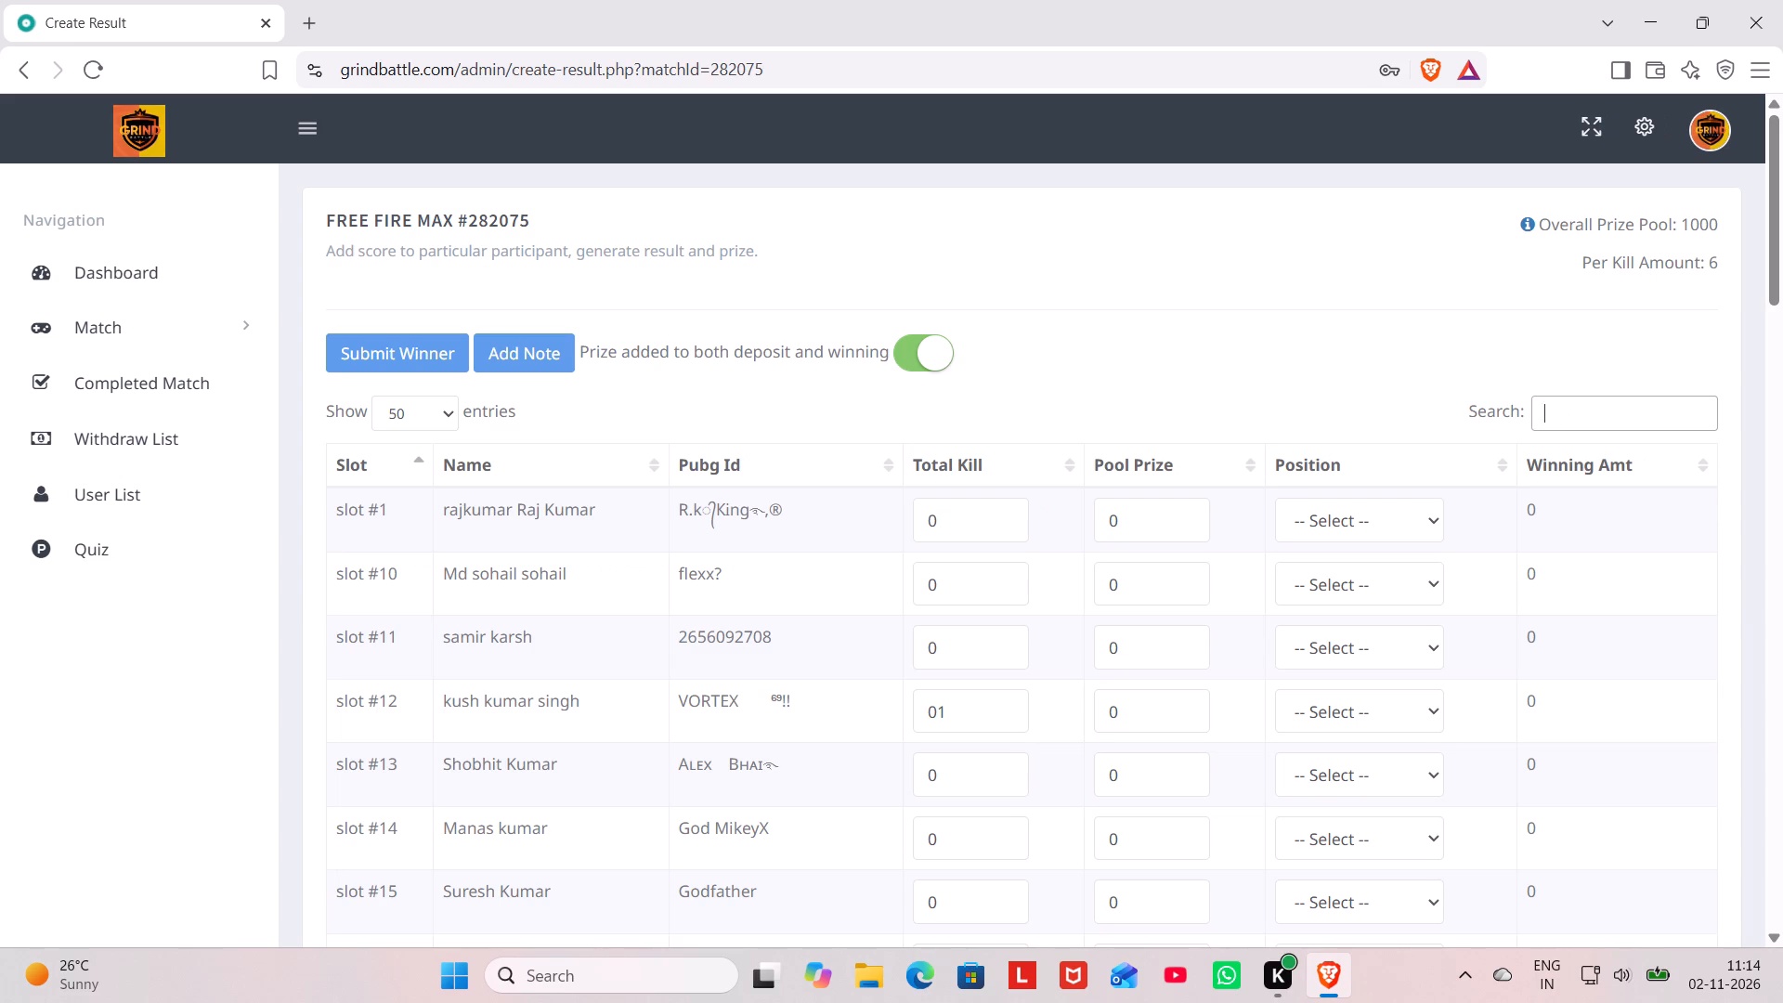
pyautogui.write('eg')
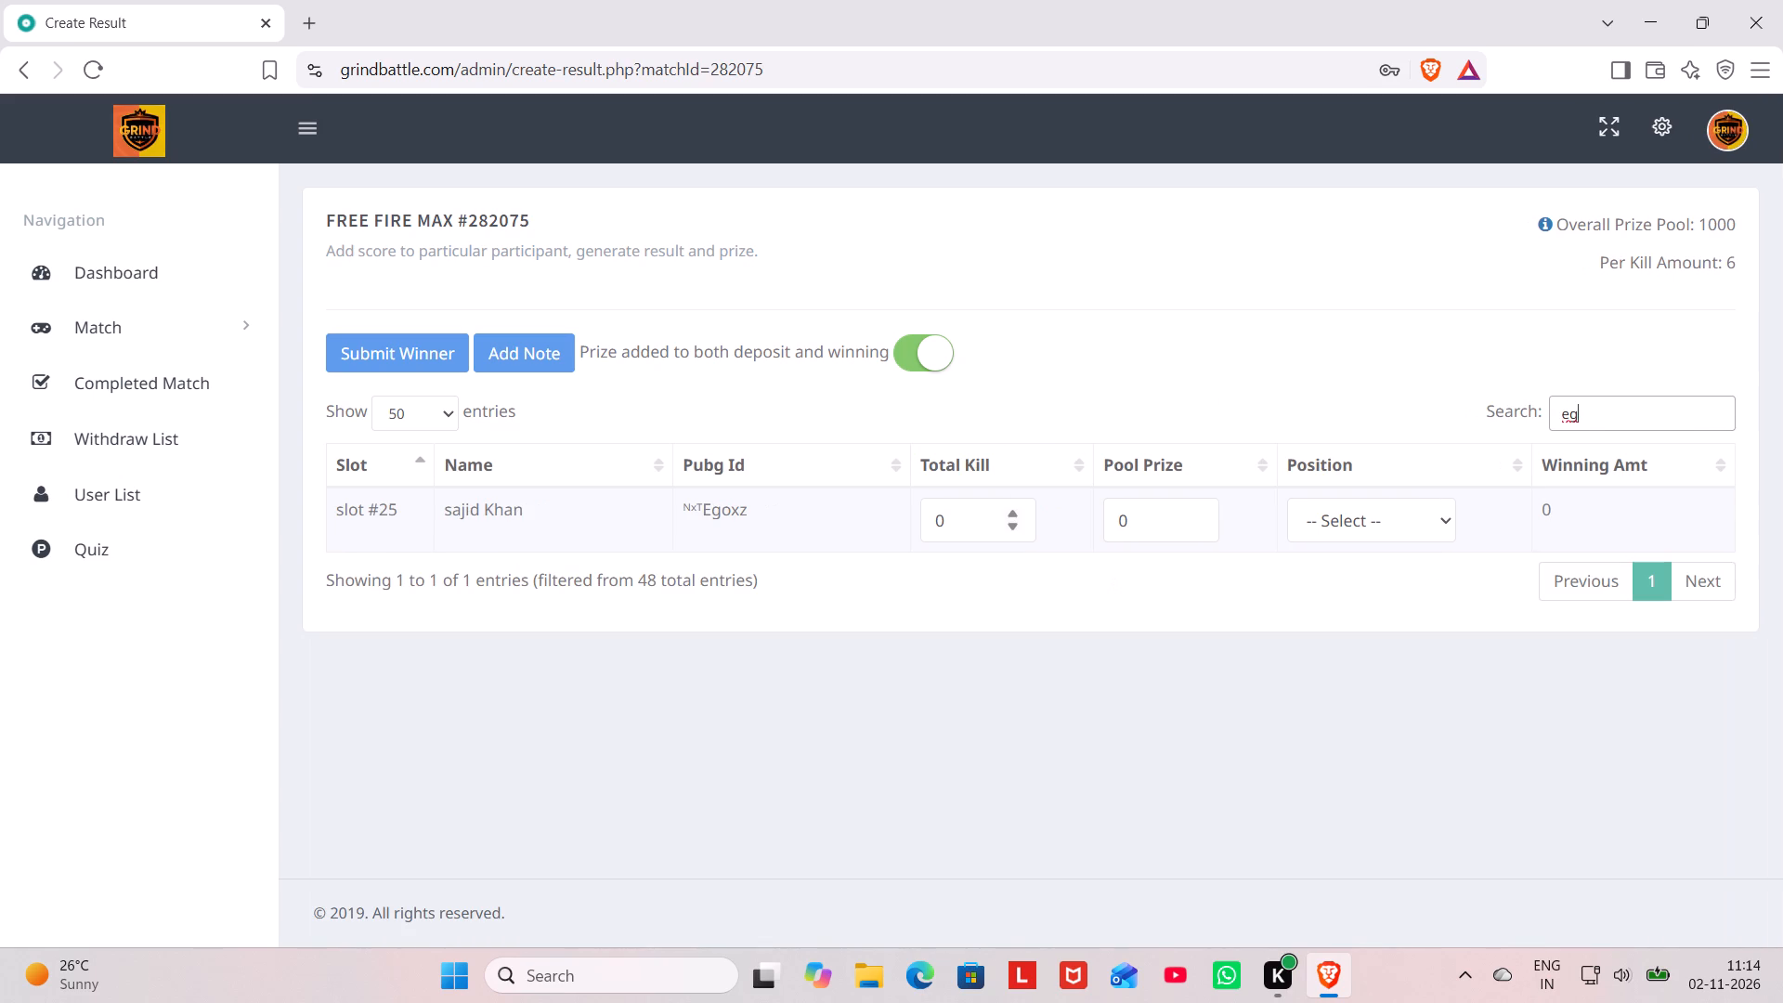
pyautogui.click(990, 518)
pyautogui.press('1')
pyautogui.press('Tab')
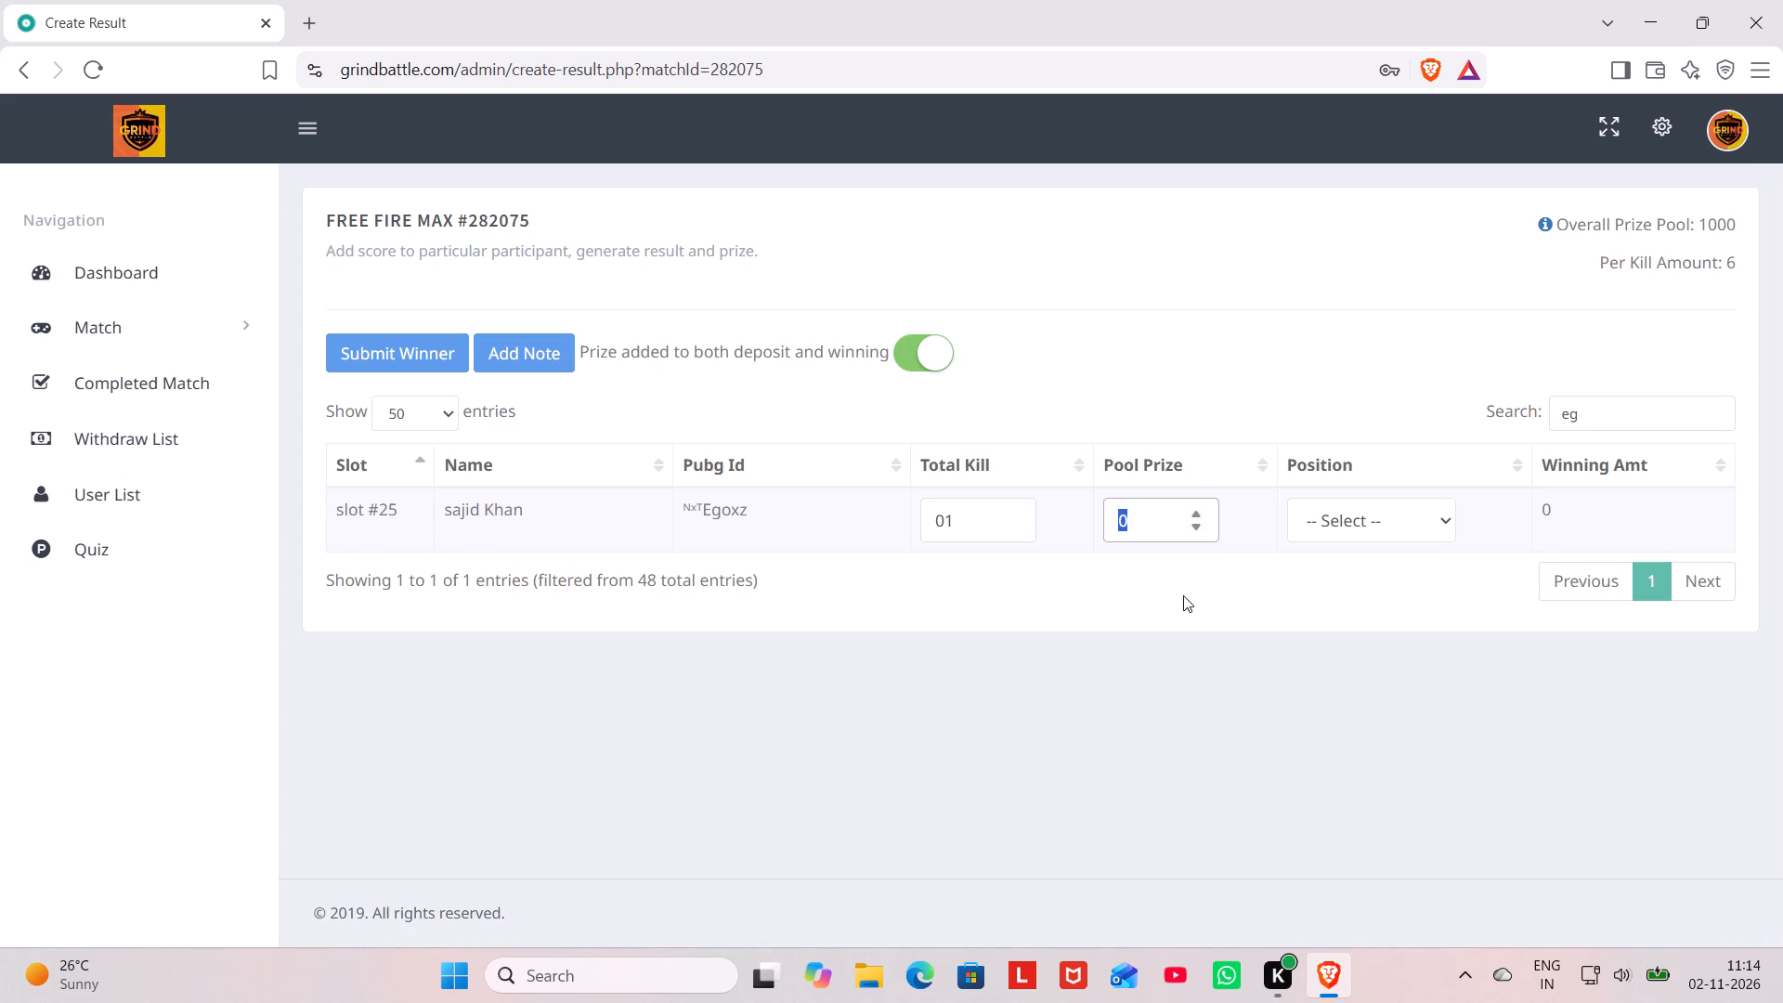
# Search the participants for "no" and set the total kills of the TS NOVA player in slot #33 to 1.
pyautogui.click(1592, 428)
pyautogui.press('BackSpace')
pyautogui.press('BackSpace')
pyautogui.press('BackSpace')
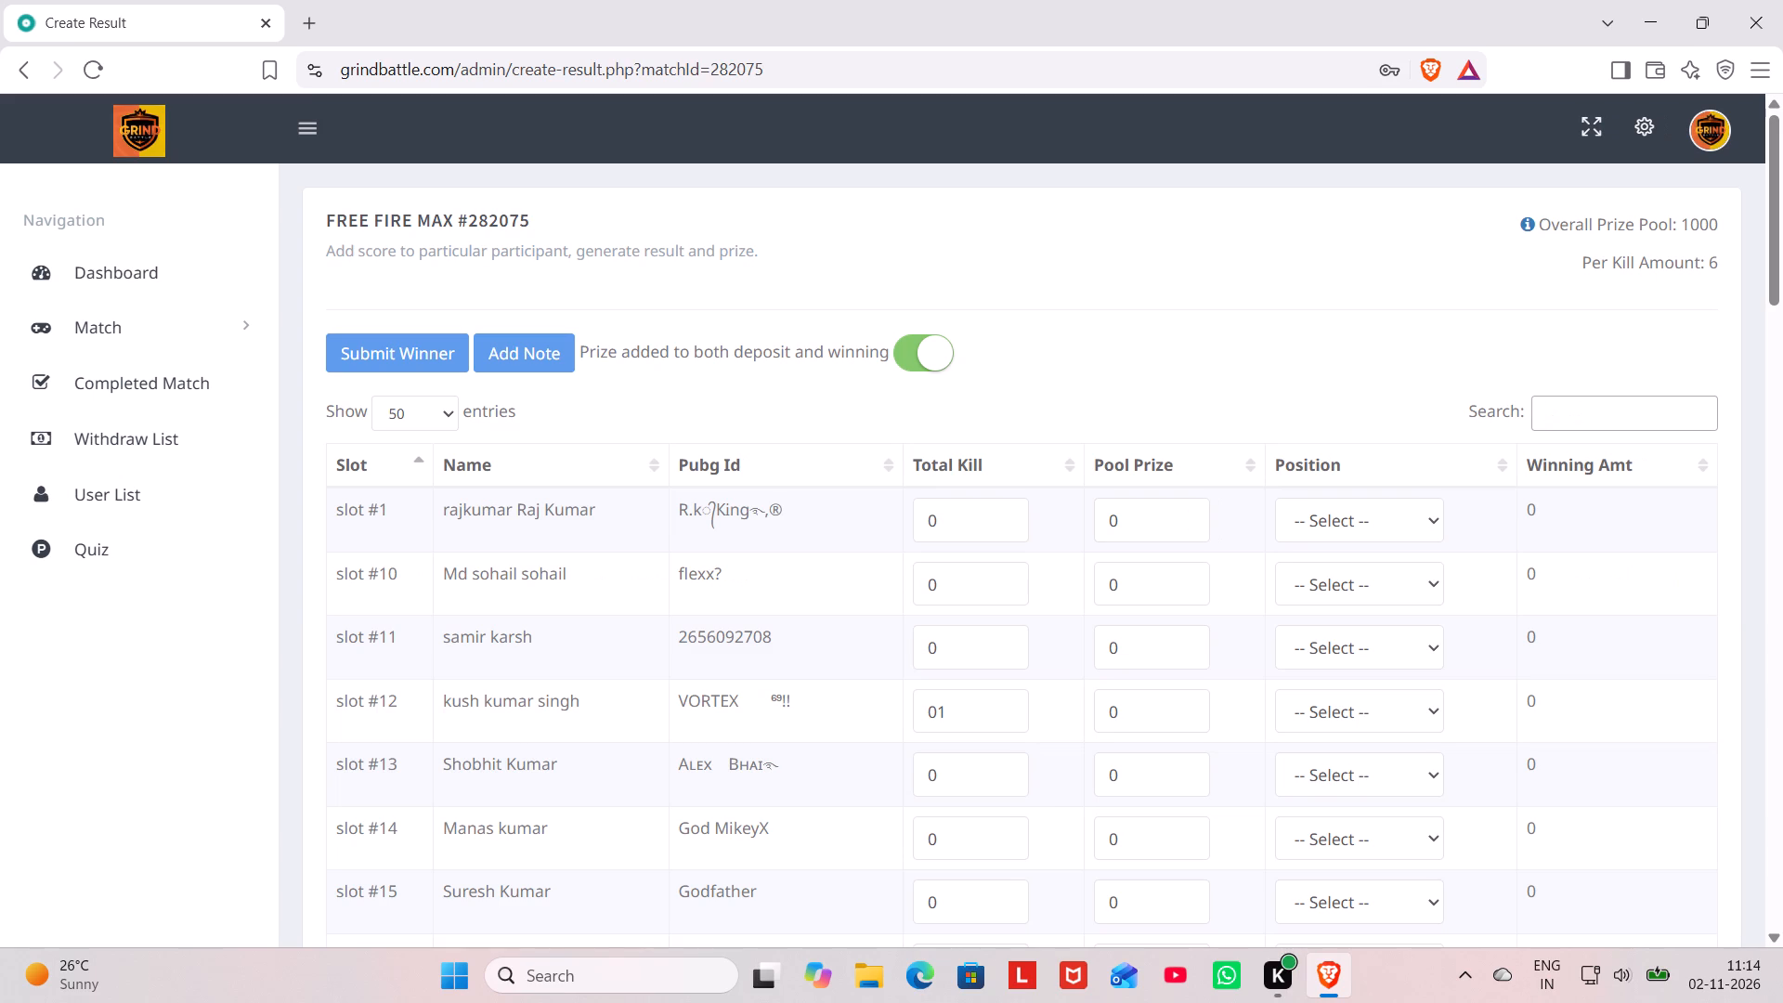
pyautogui.write('no')
pyautogui.click(981, 514)
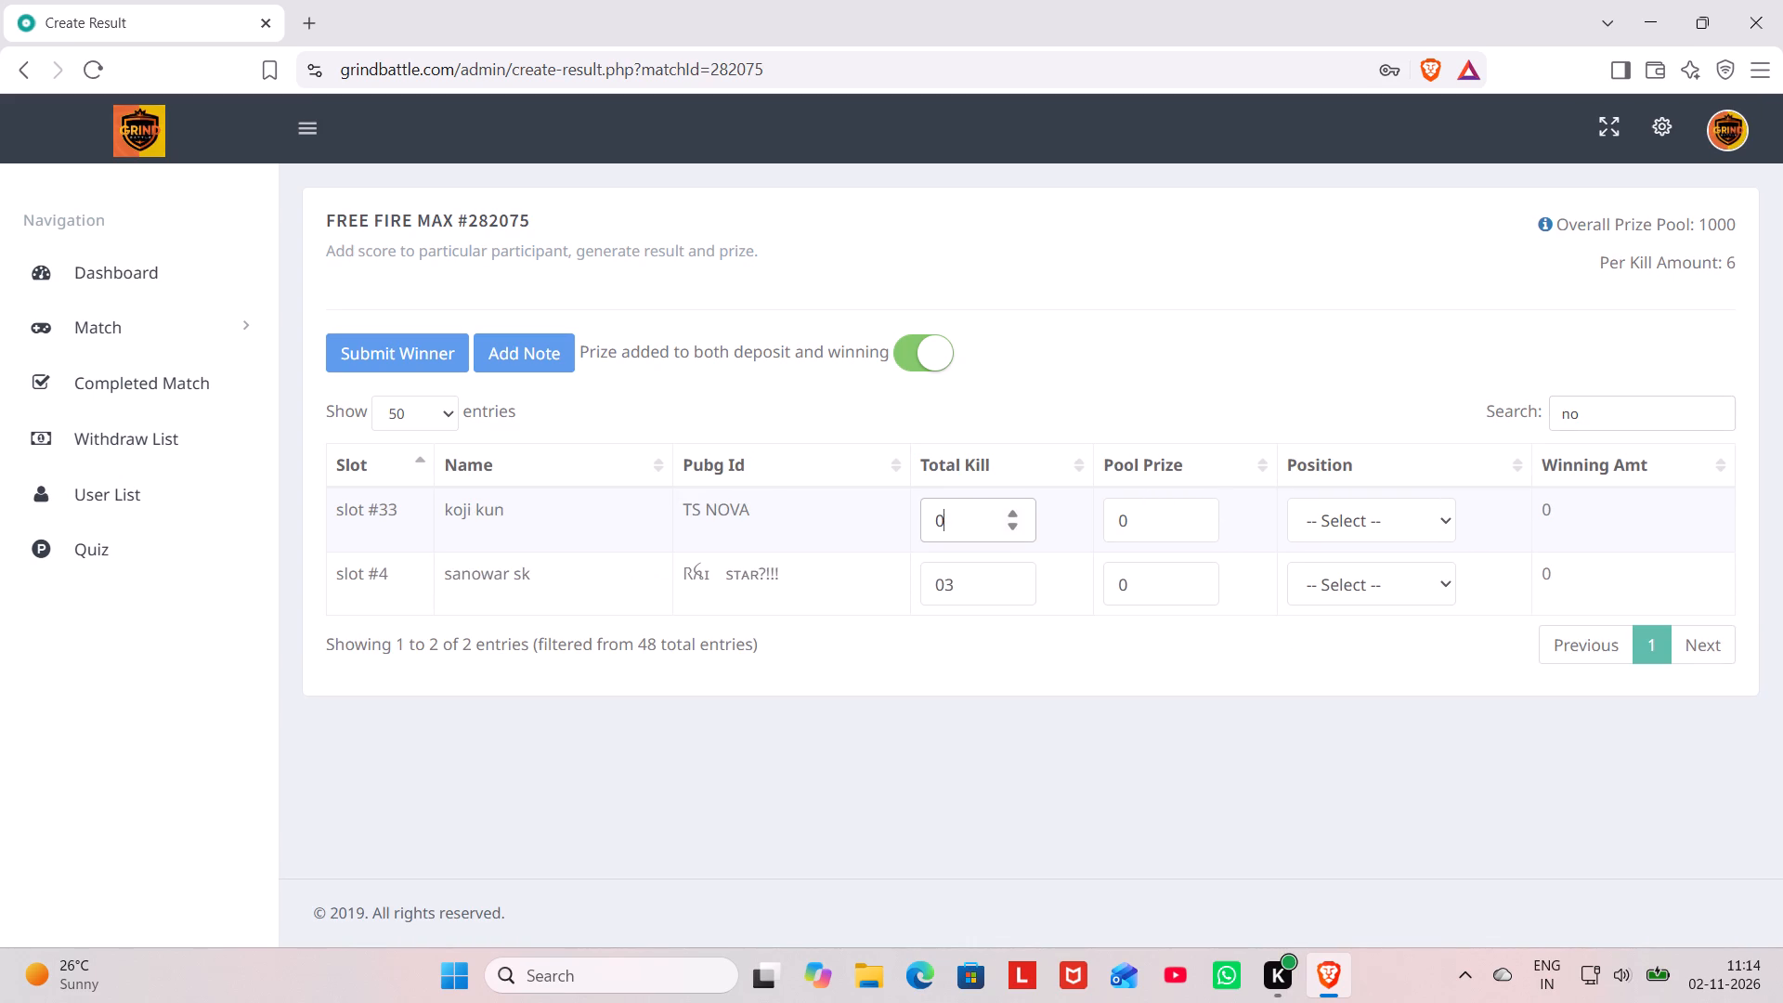
pyautogui.press('1')
pyautogui.press('Tab')
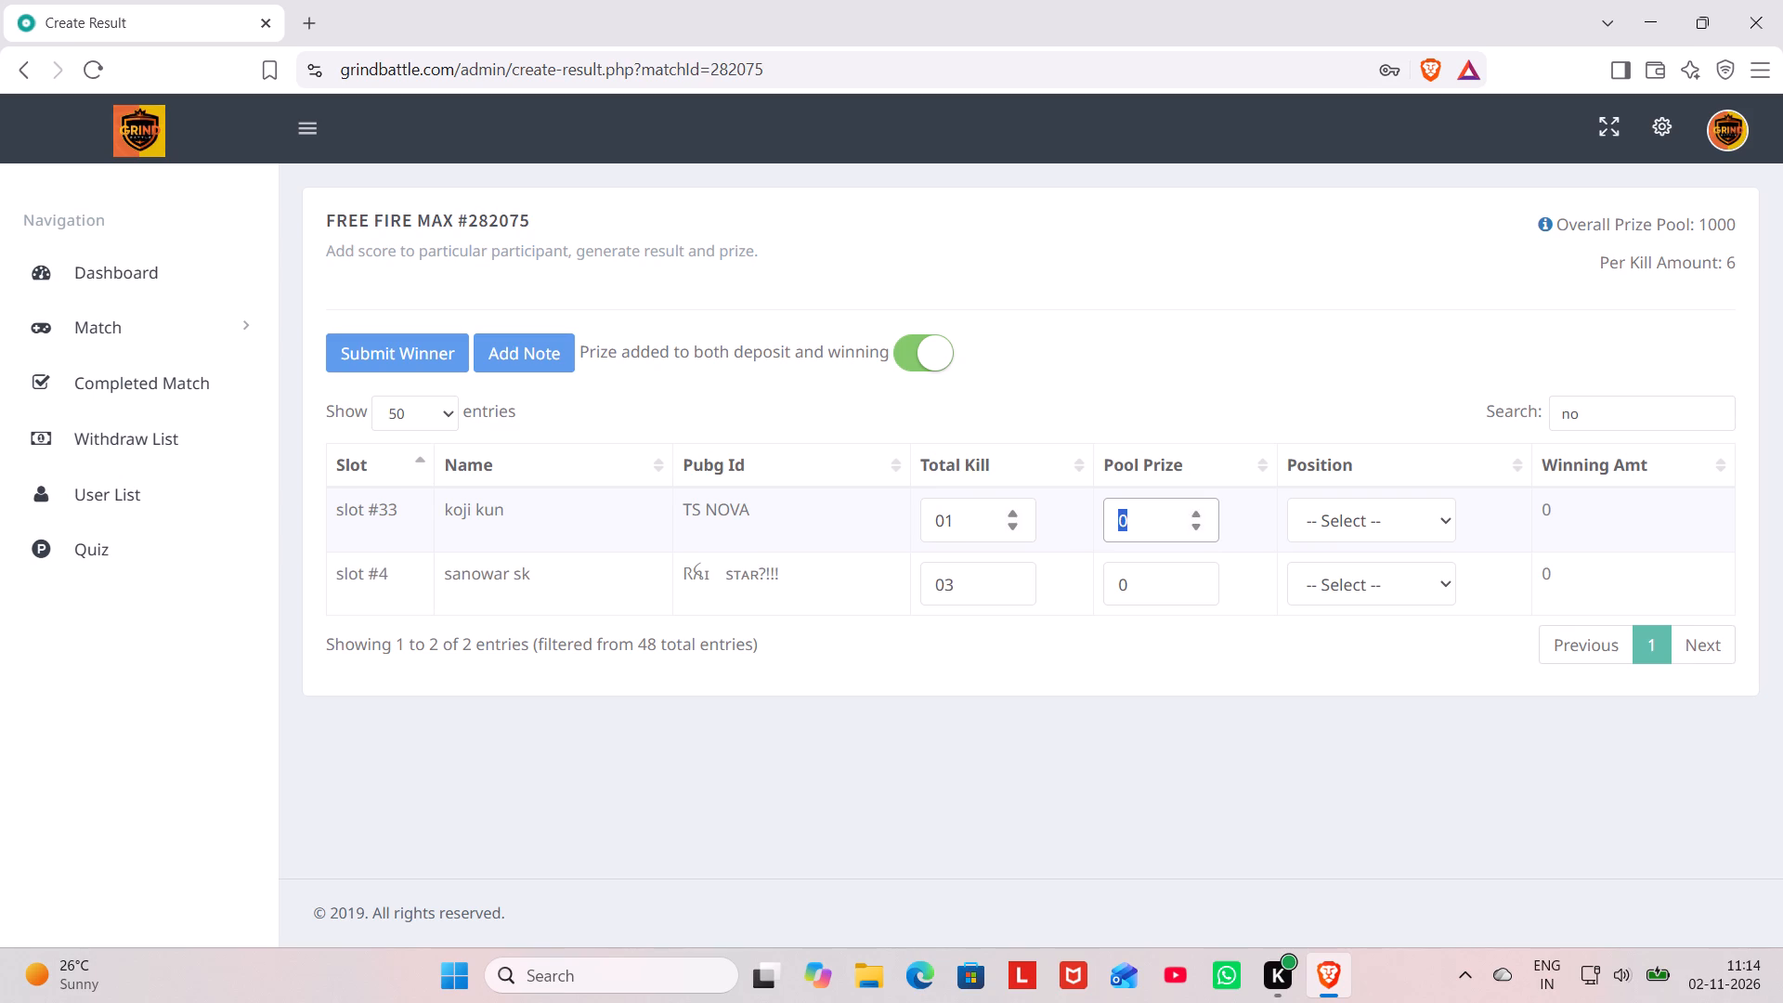
pyautogui.click(1634, 421)
pyautogui.press('BackSpace')
pyautogui.press('BackSpace')
pyautogui.press('BackSpace')
pyautogui.press('BackSpace')
pyautogui.write('kri')
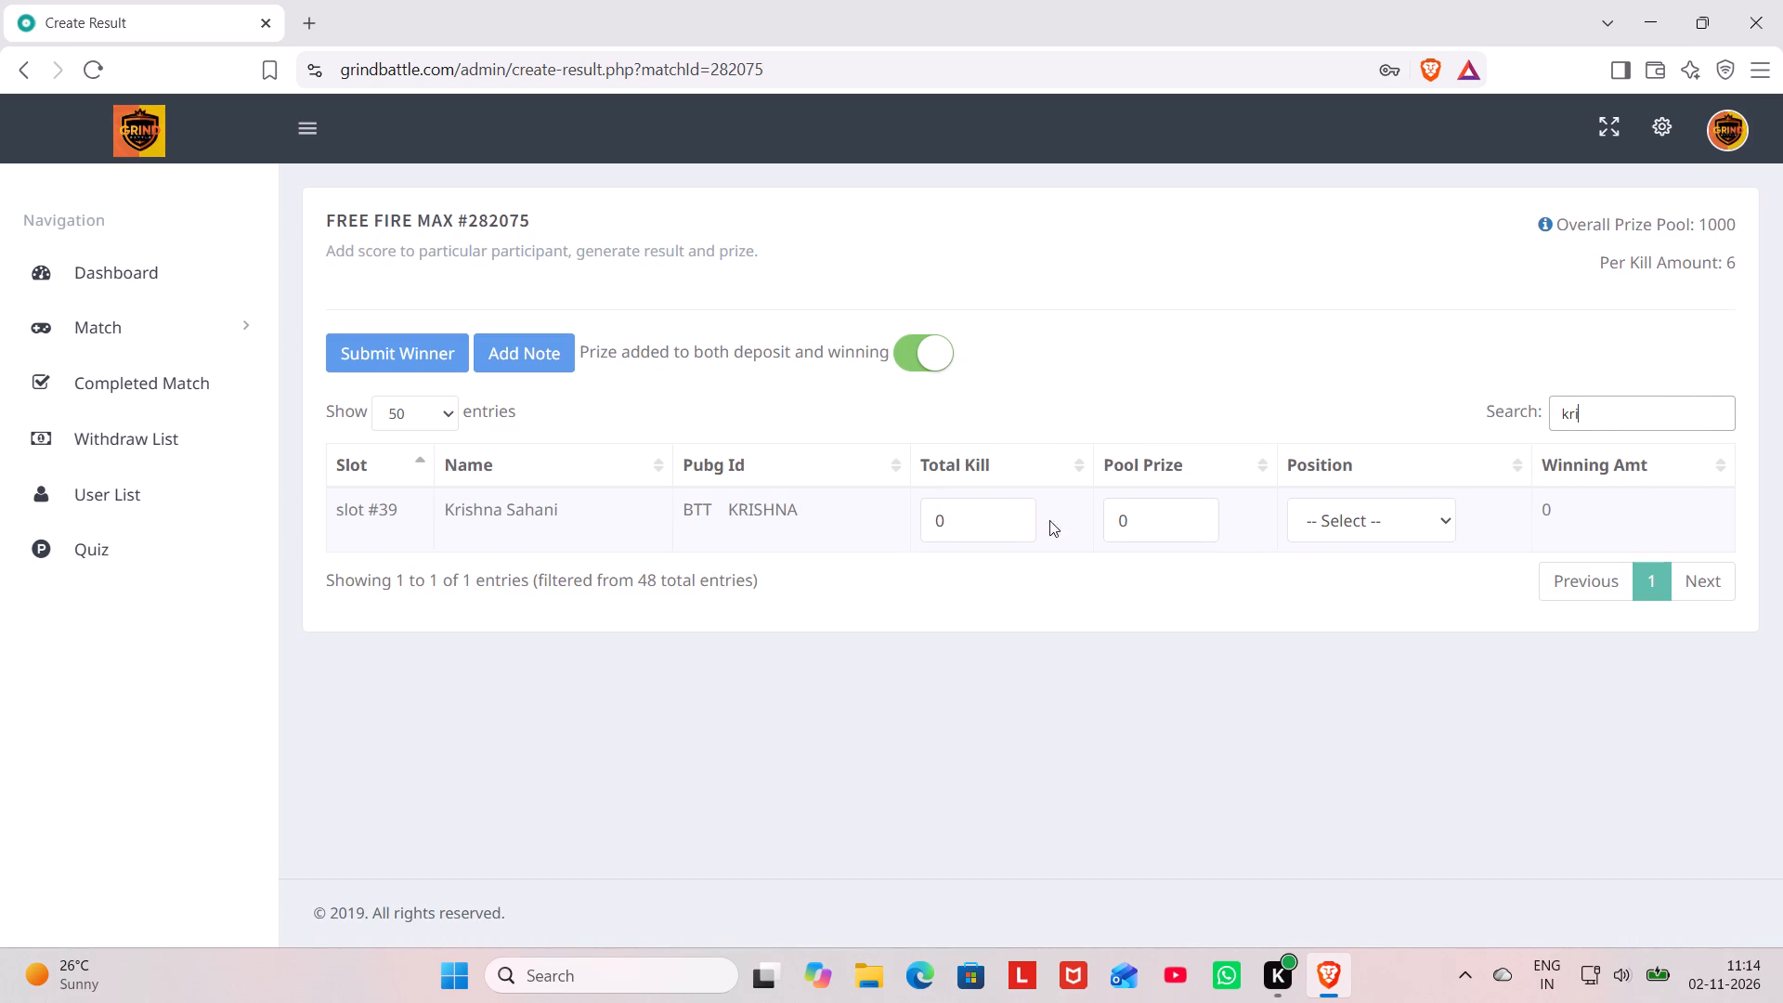
pyautogui.click(996, 534)
pyautogui.press('3')
pyautogui.press('Tab')
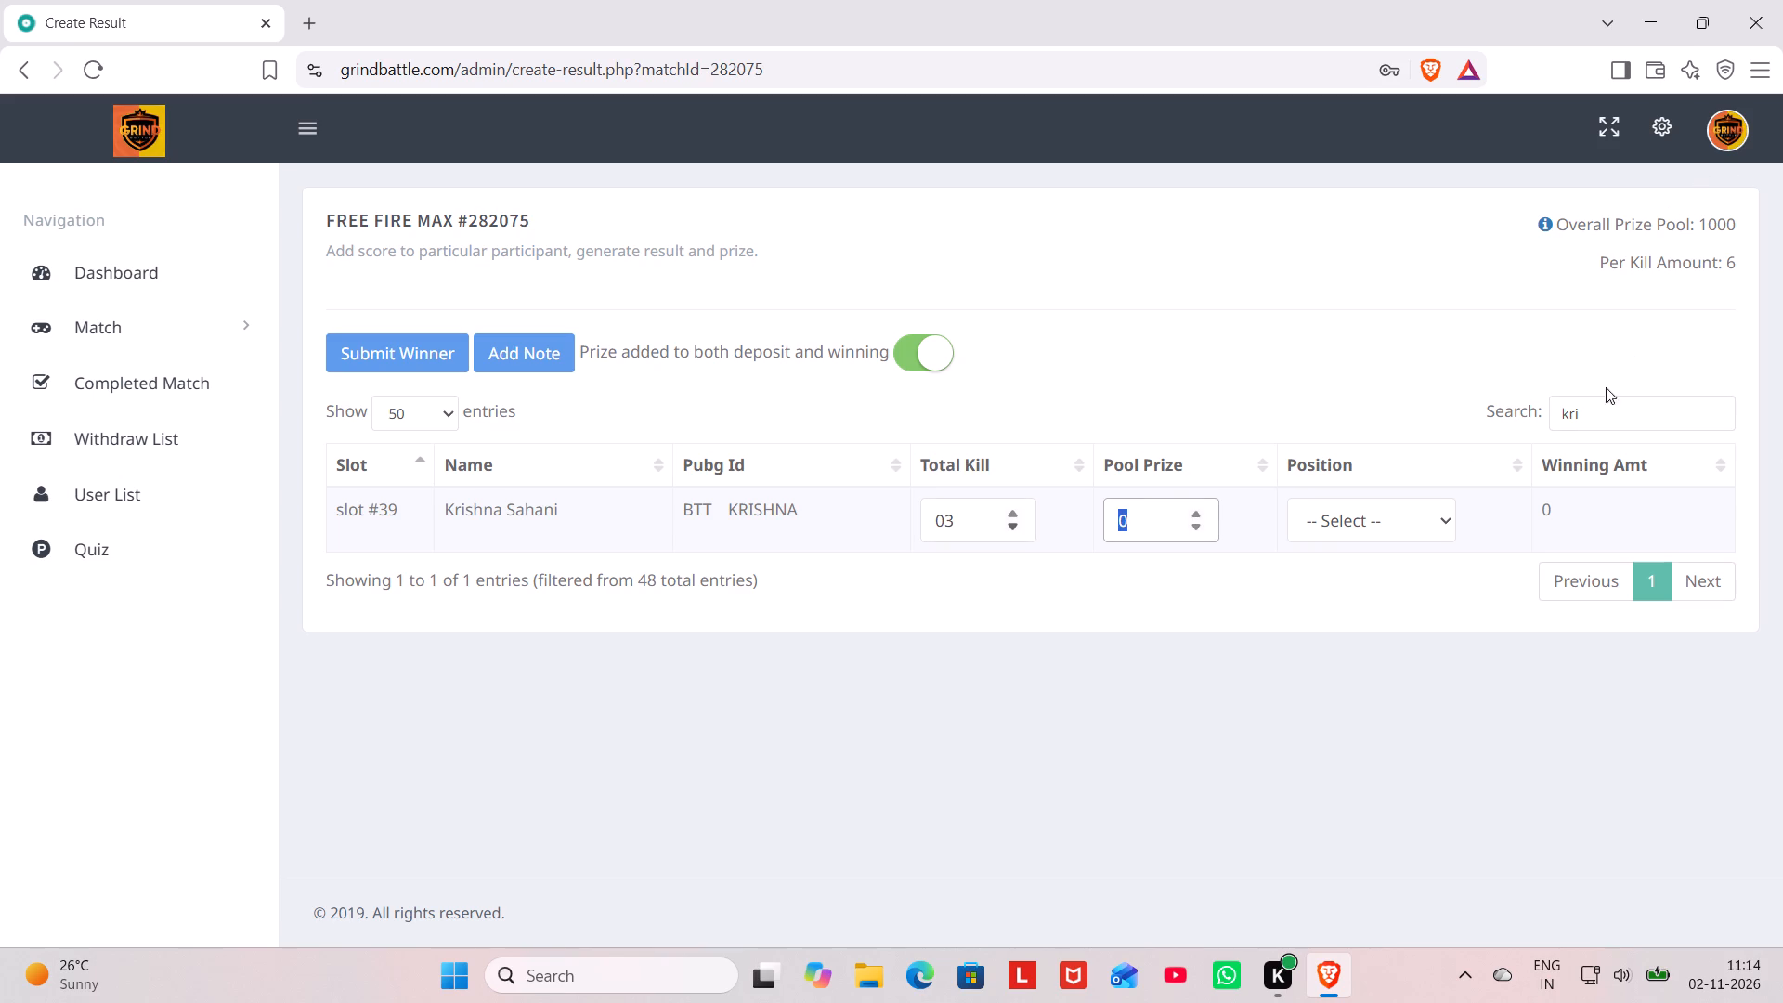
# Search the participants for "ro", and clear the search to list everyone.
pyautogui.click(1604, 413)
pyautogui.press('BackSpace')
pyautogui.press('BackSpace')
pyautogui.press('BackSpace')
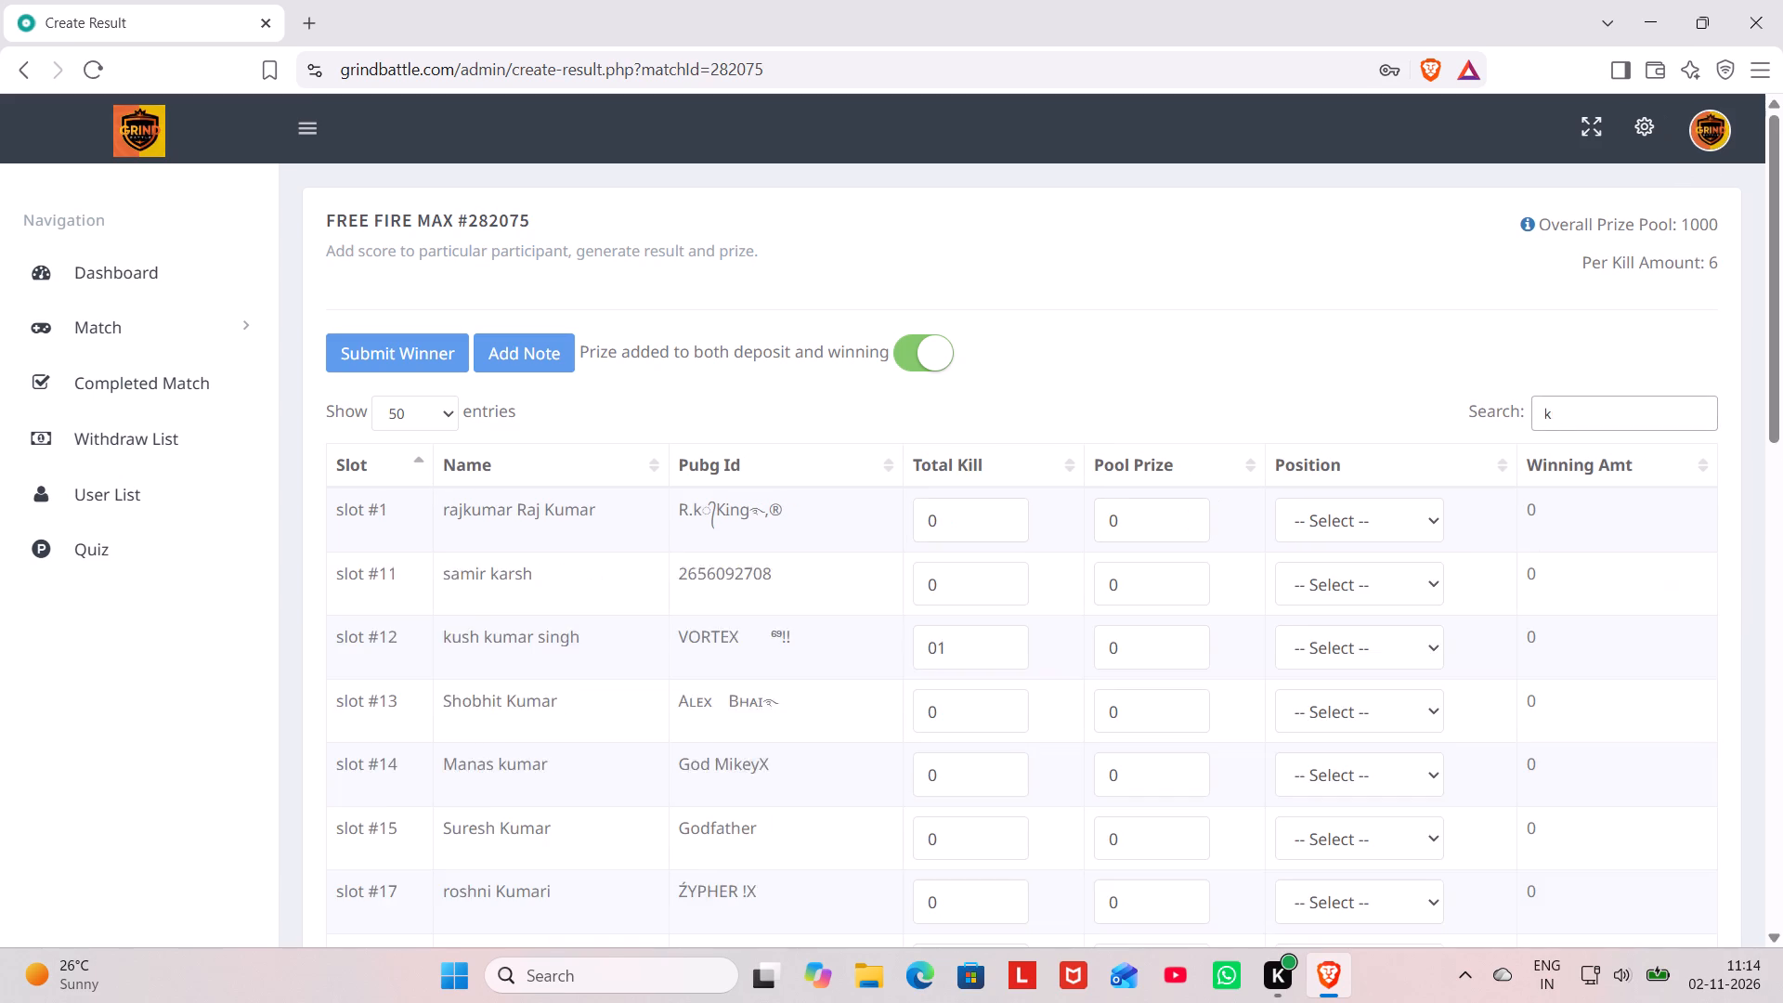
pyautogui.press('r')
pyautogui.press('o')
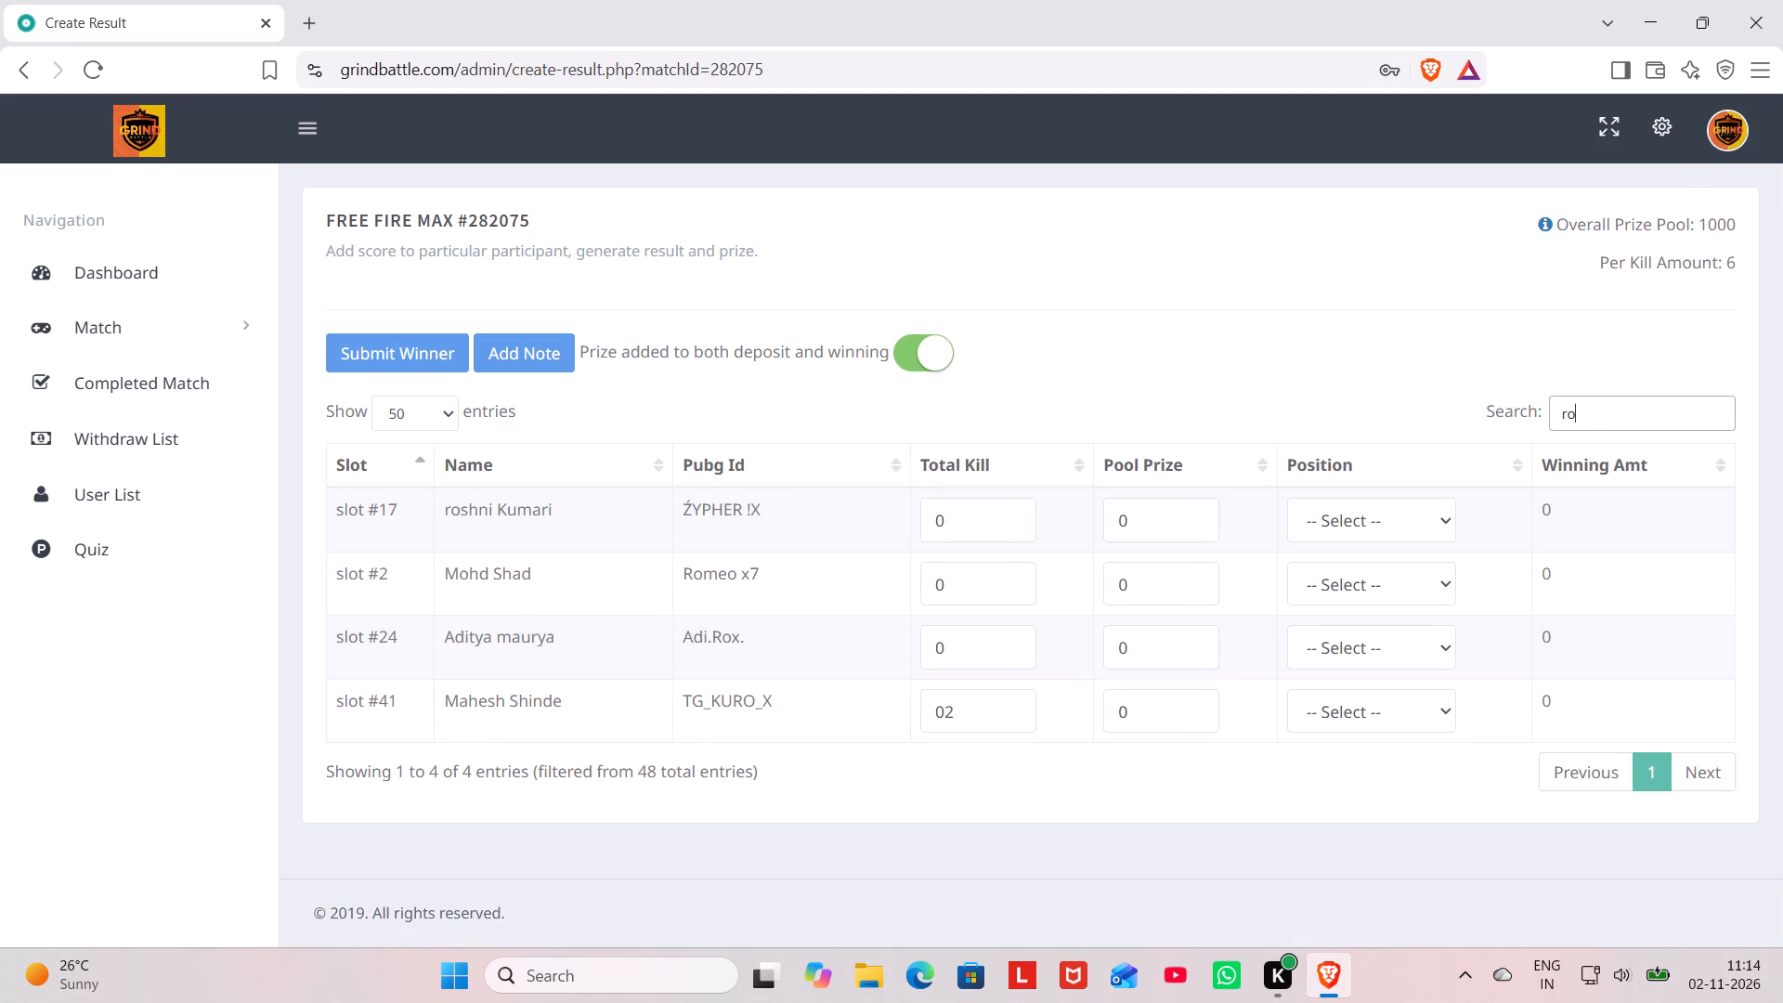
pyautogui.press('BackSpace')
pyautogui.press('BackSpace')
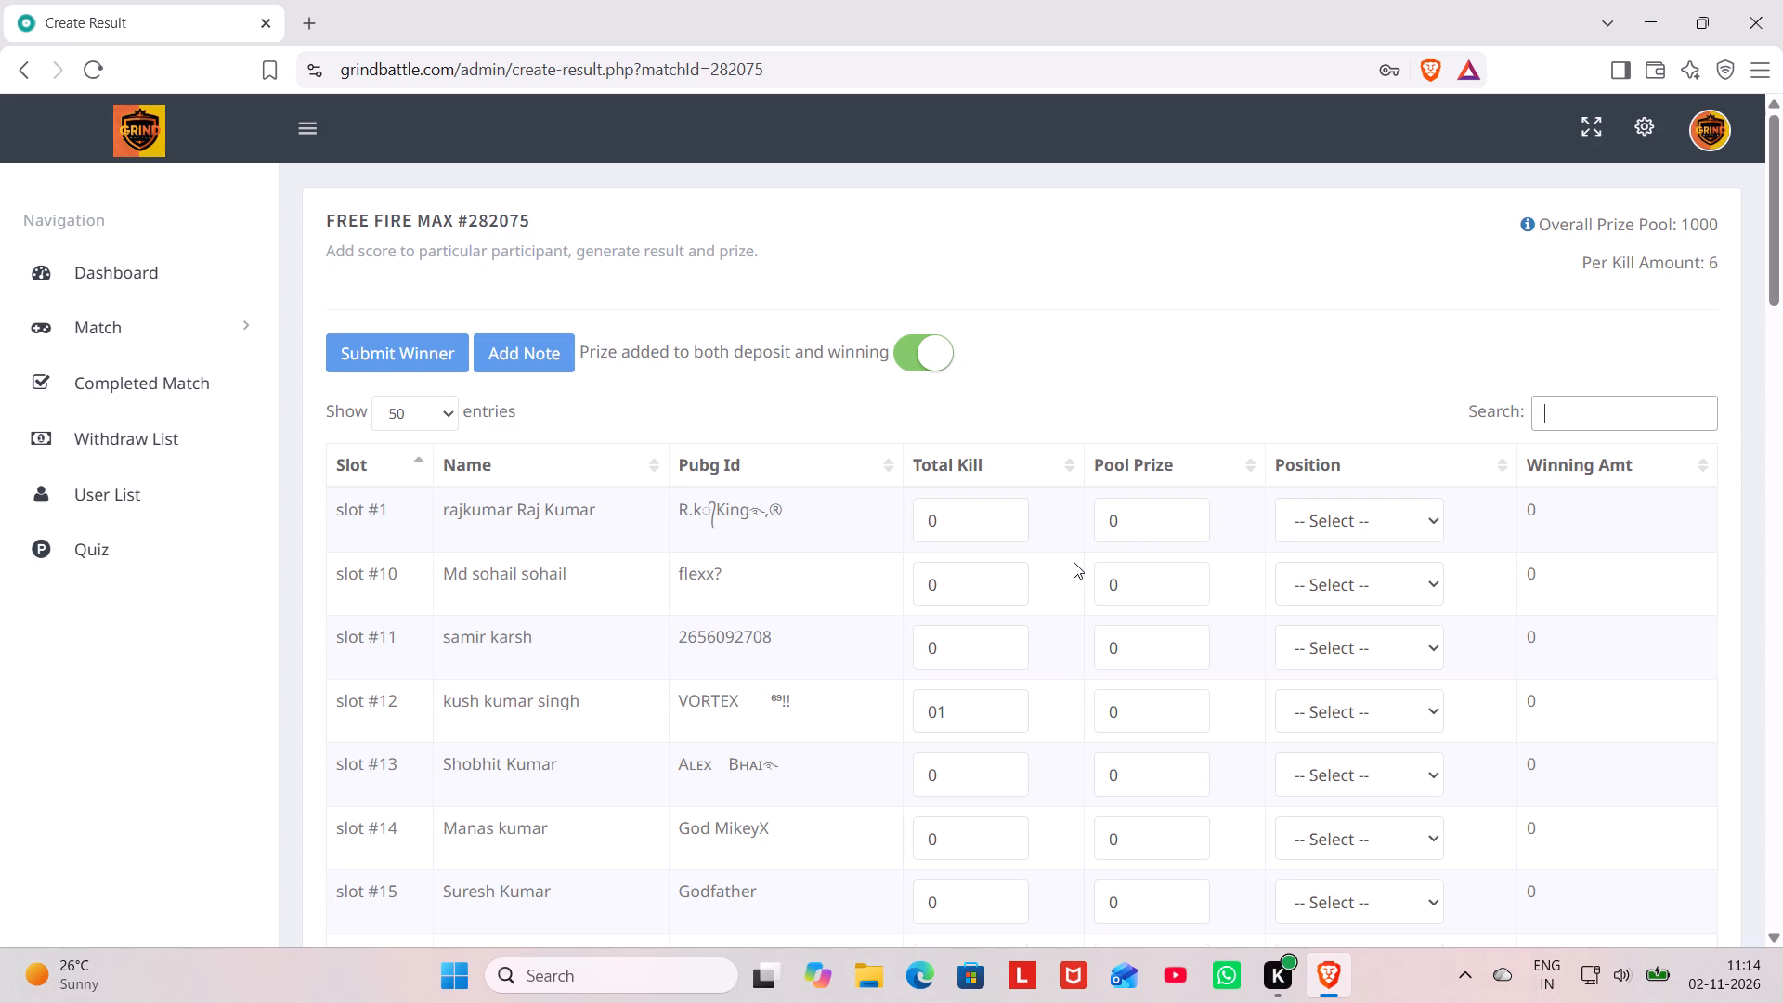
# Review the entered kills, pool prizes and positions across the full participant list of match #282075.
pyautogui.scroll(-2, 824, 753)
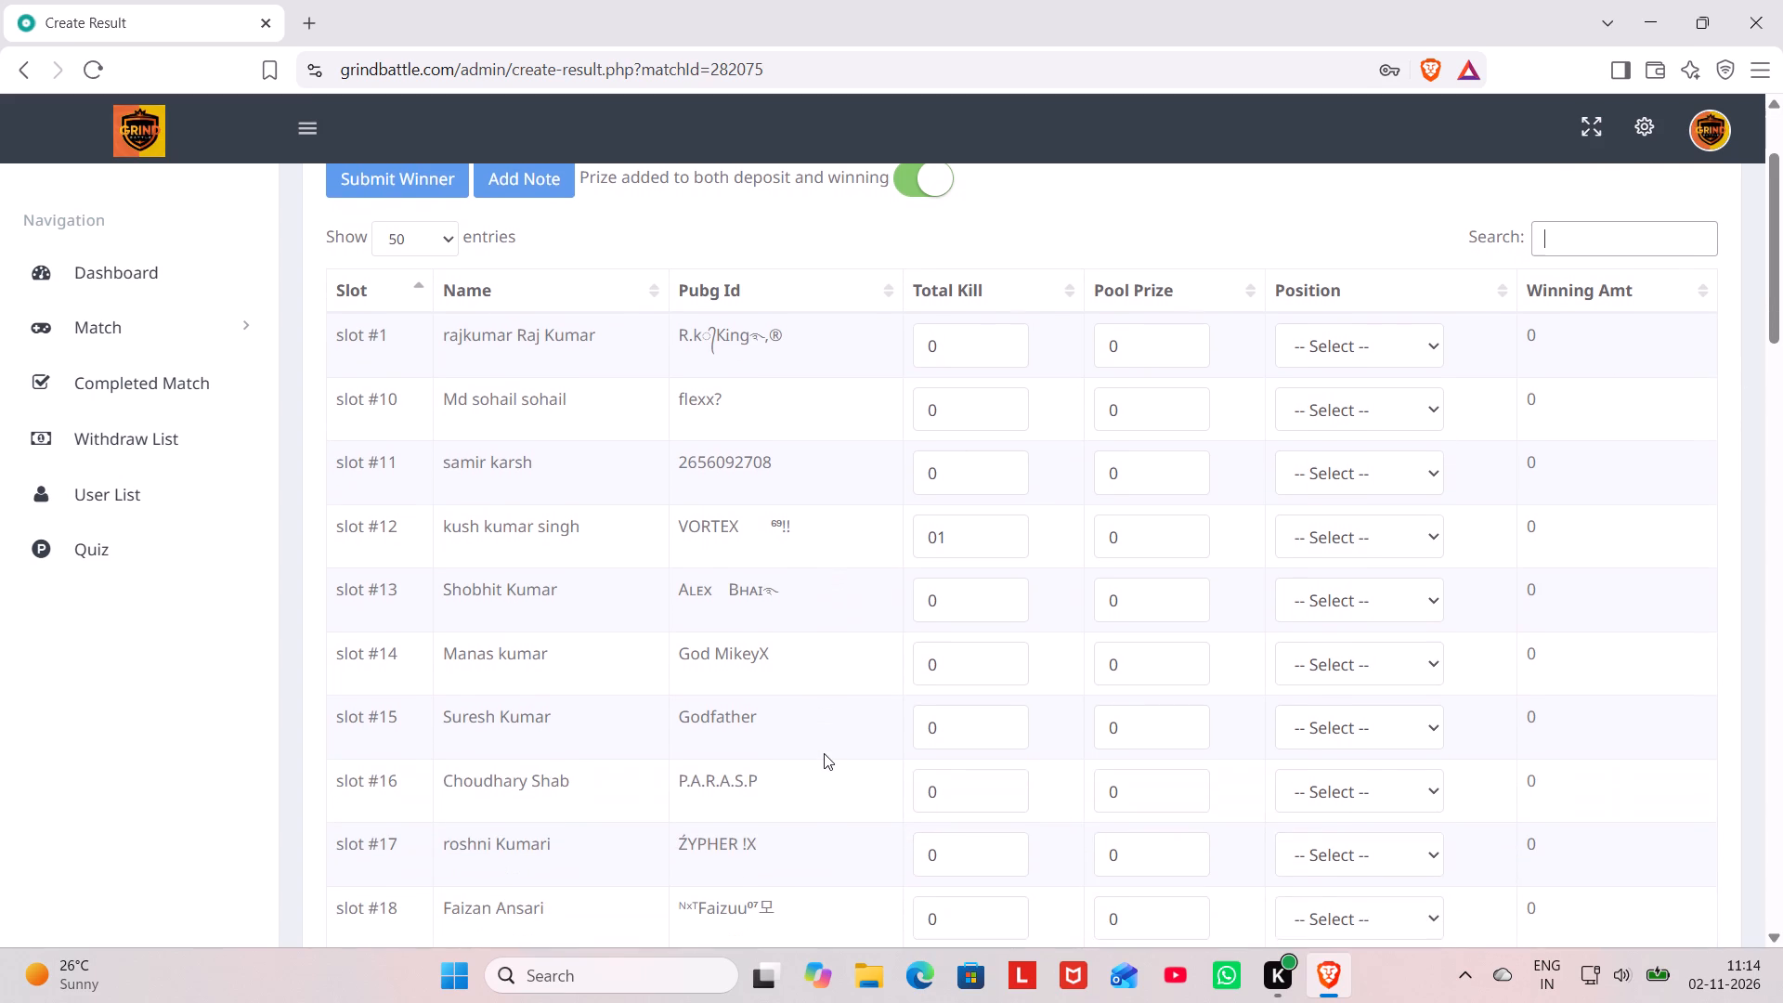
pyautogui.scroll(-3, 824, 753)
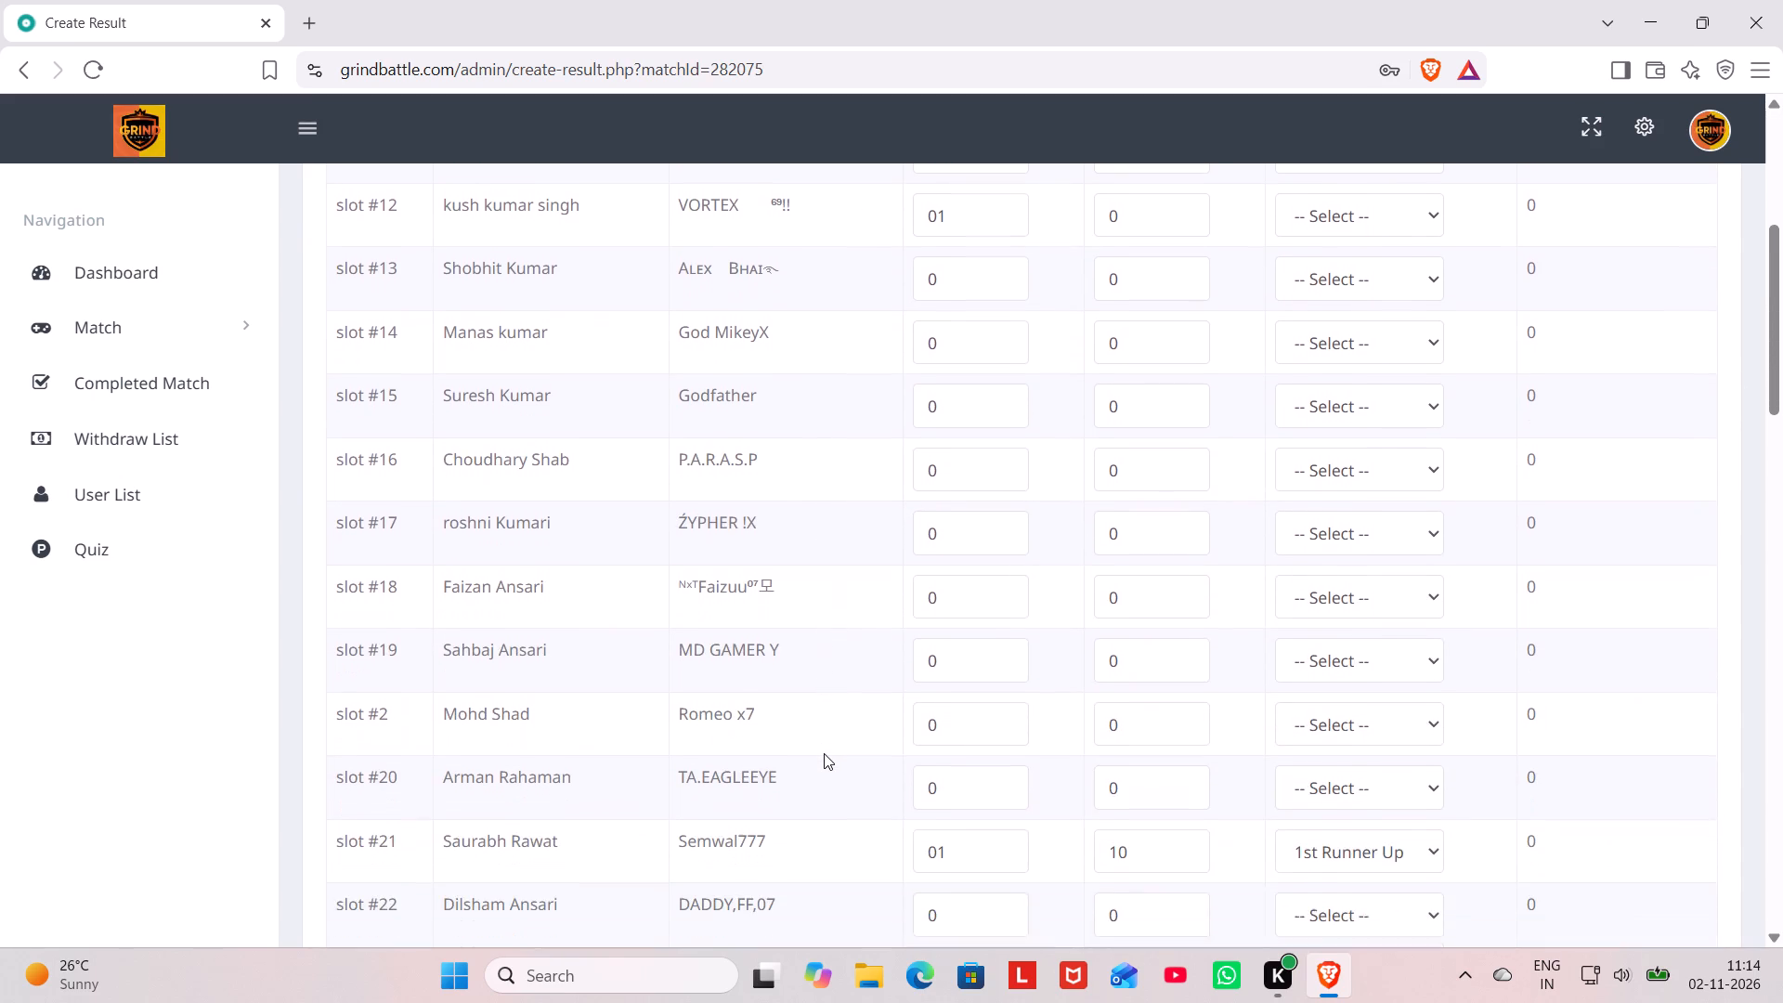
pyautogui.scroll(-4, 824, 753)
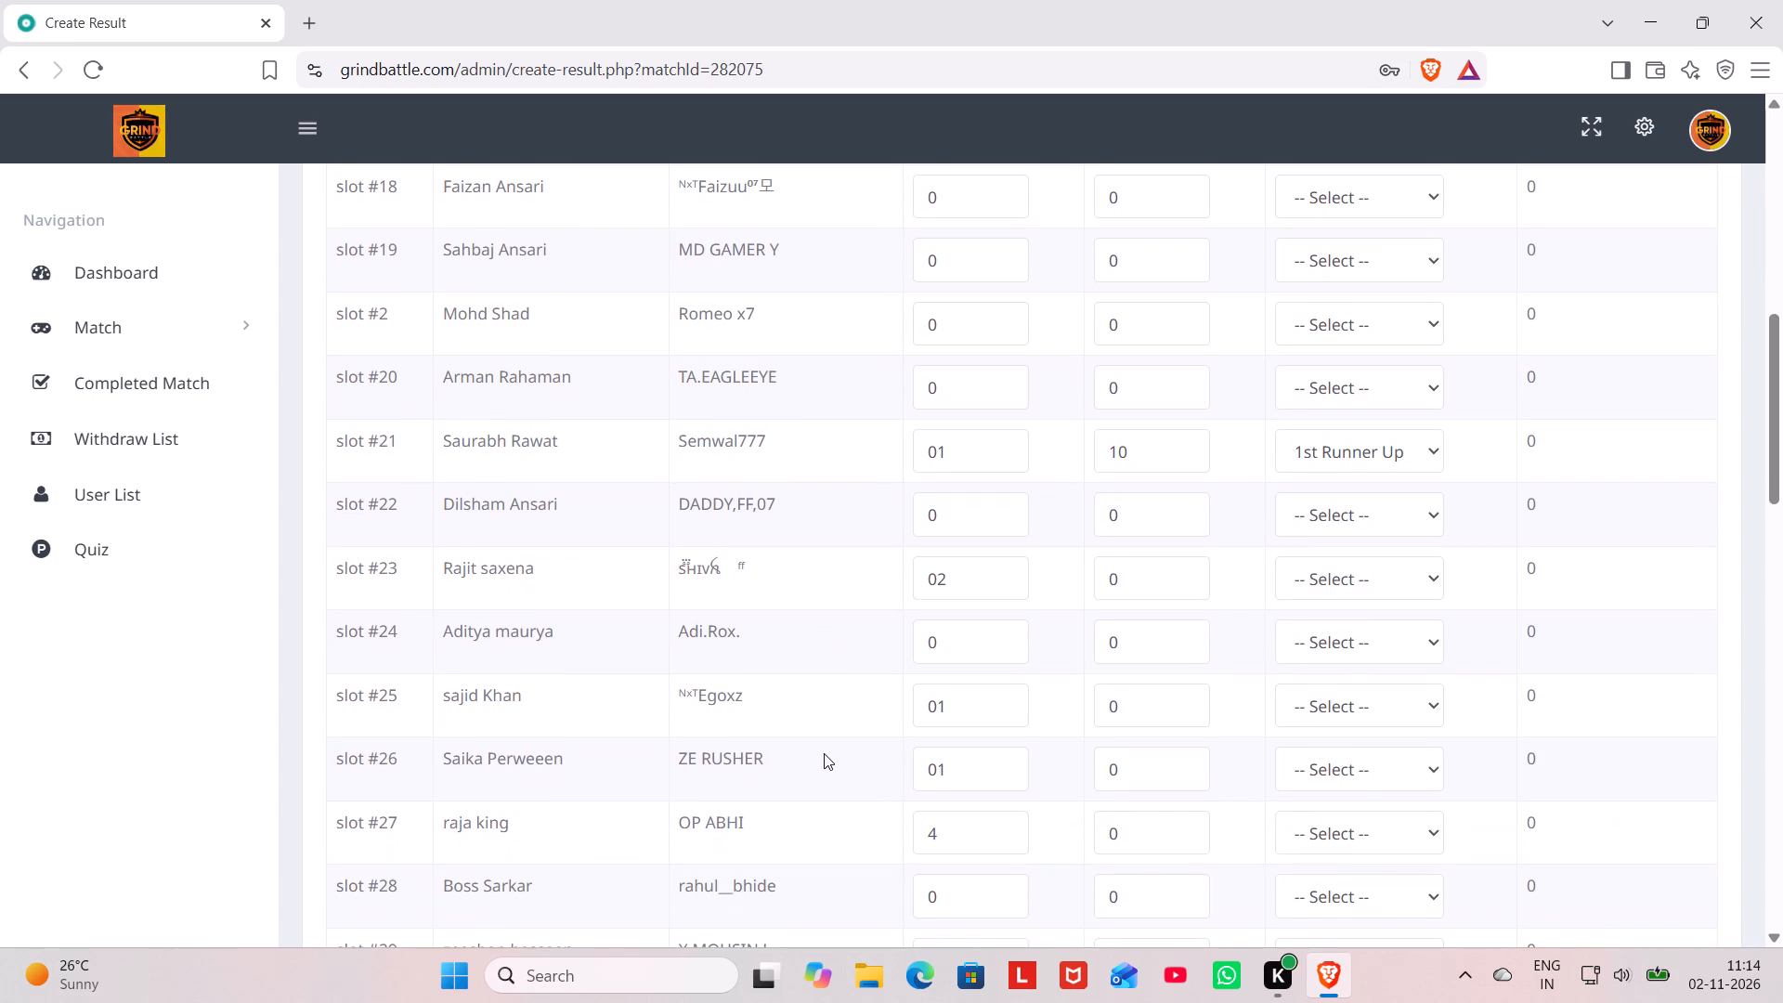
pyautogui.scroll(-3, 824, 753)
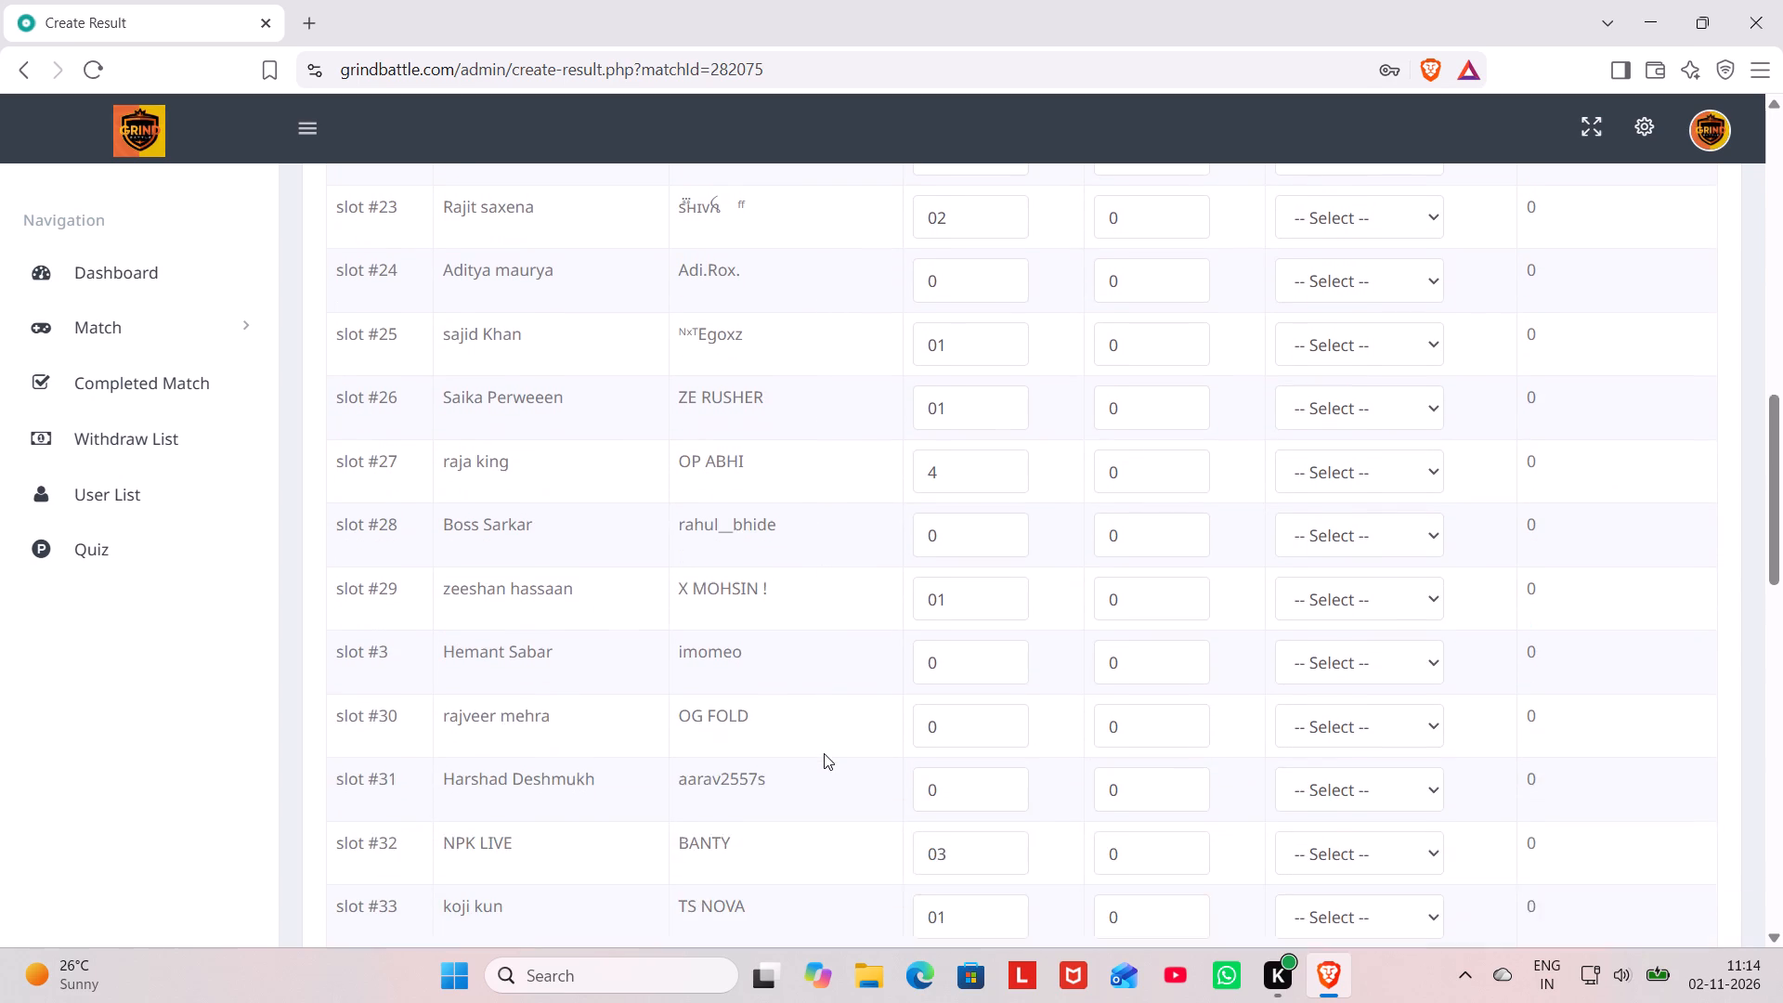
pyautogui.scroll(-3, 824, 753)
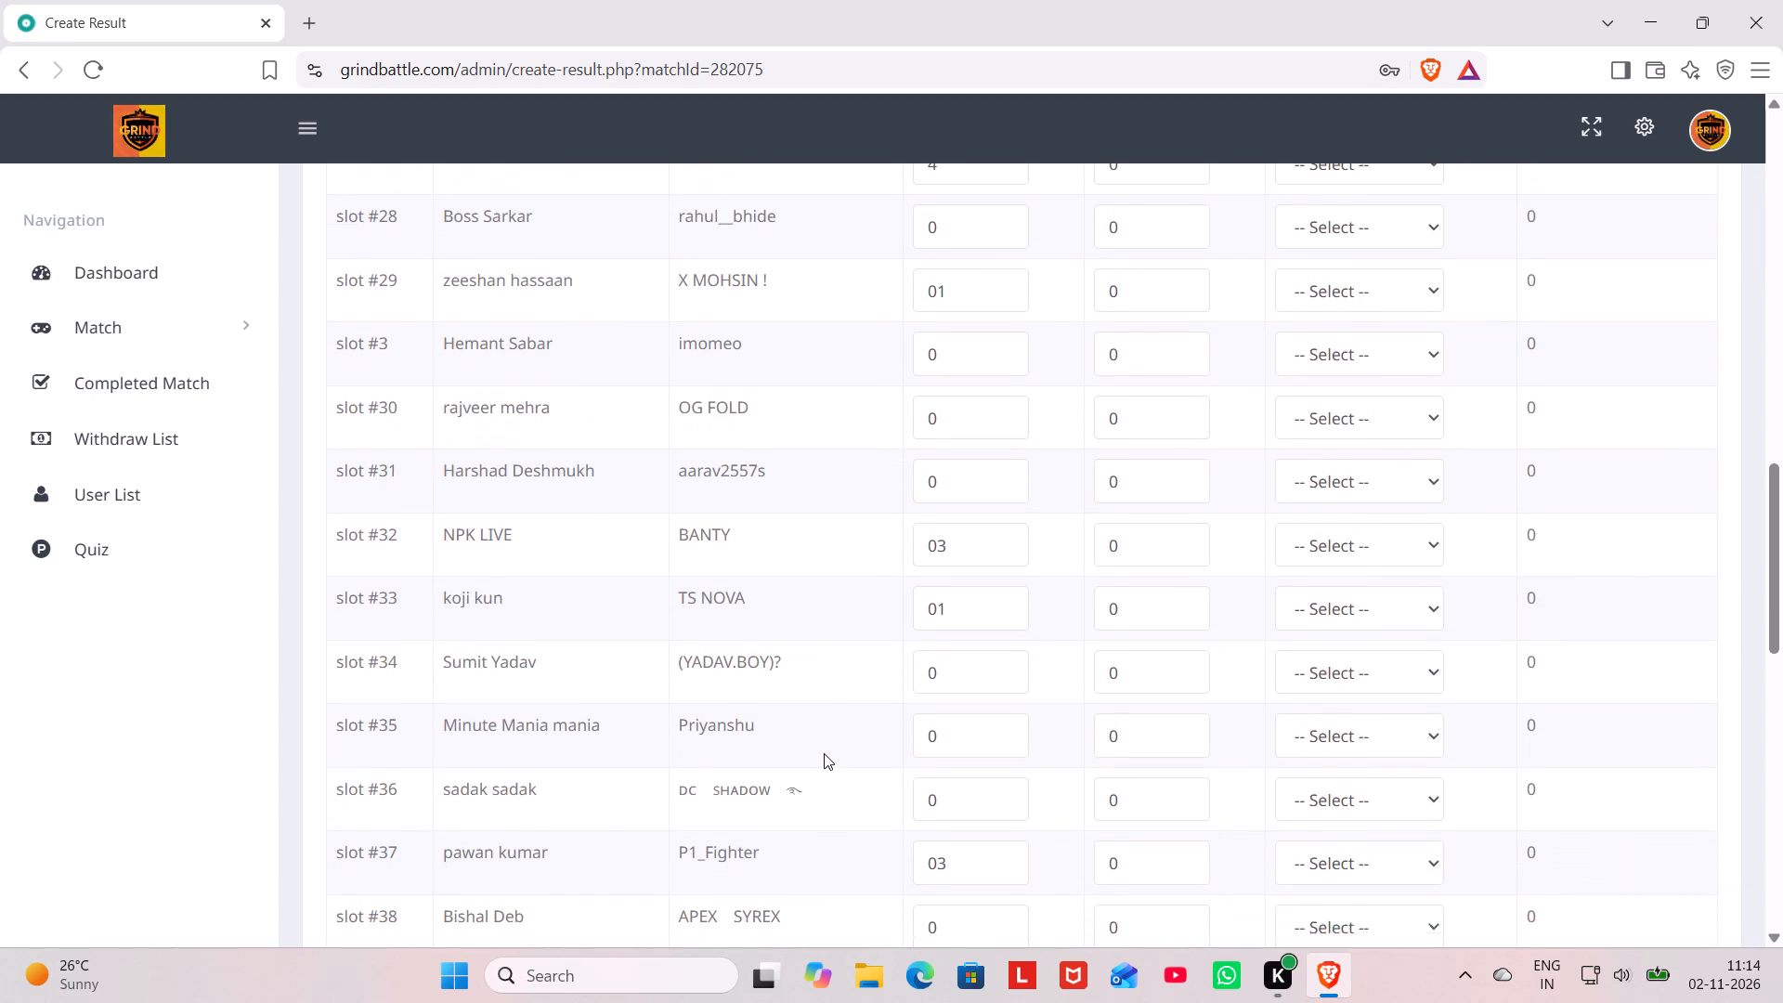
pyautogui.scroll(-3, 824, 753)
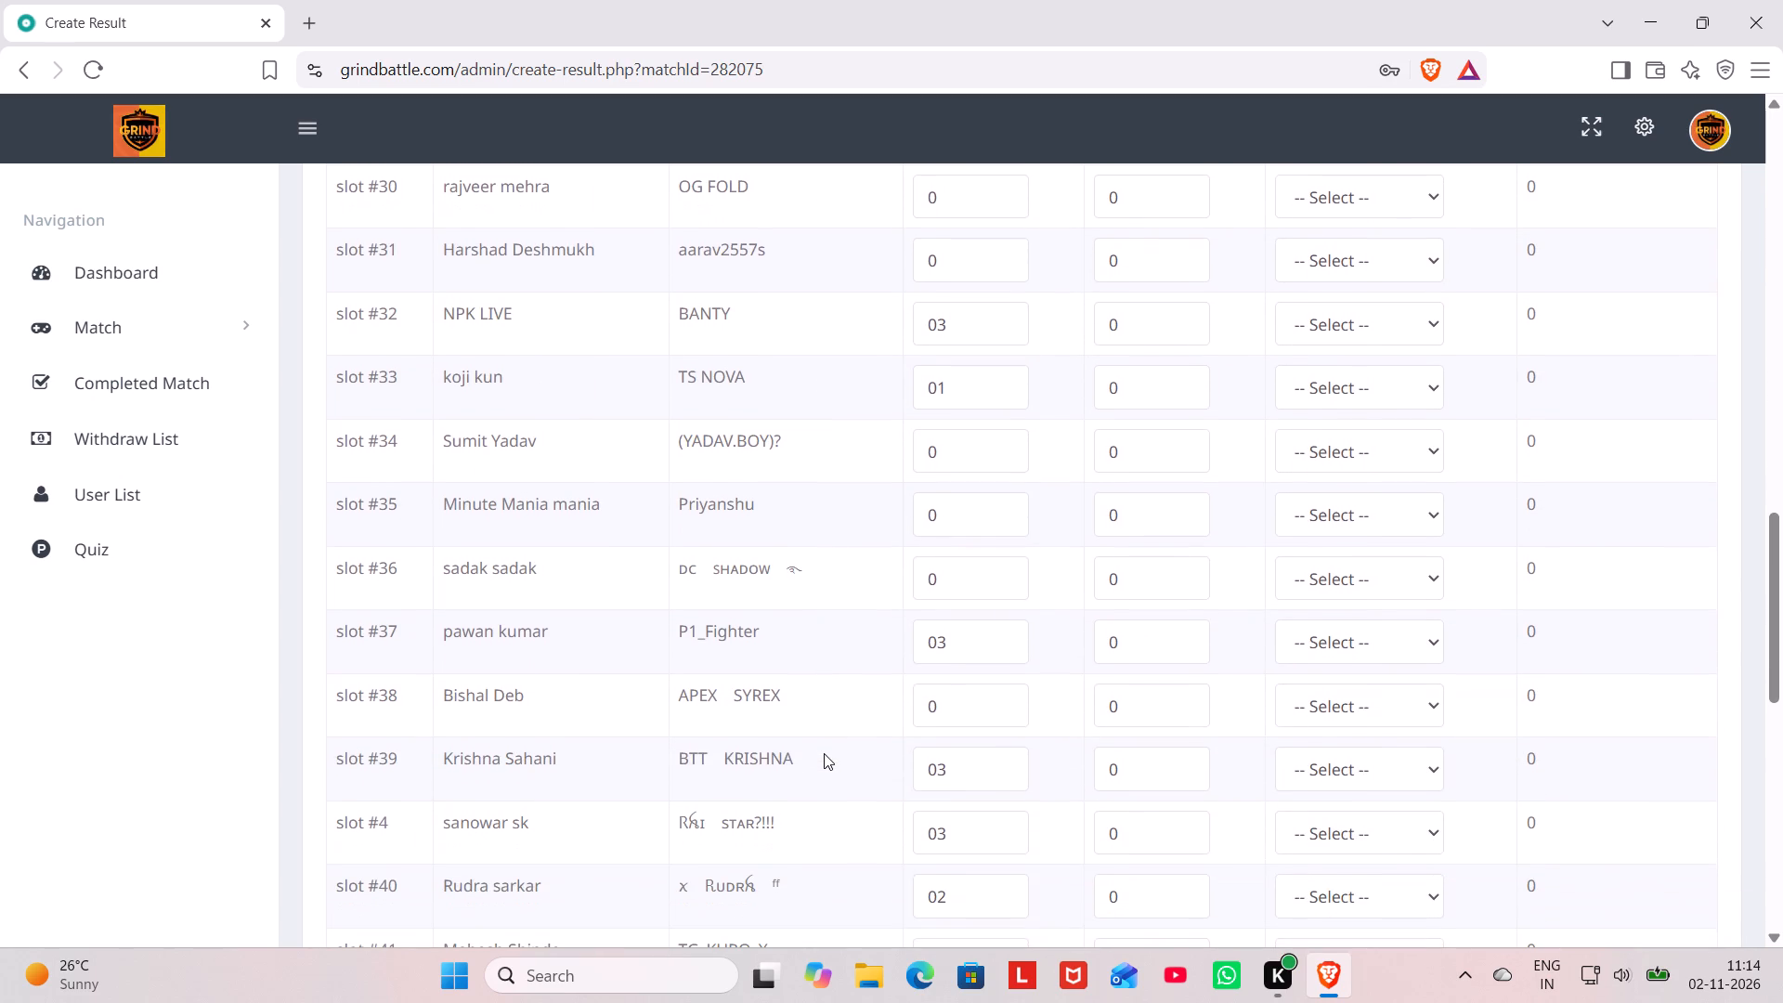
pyautogui.scroll(-3, 824, 753)
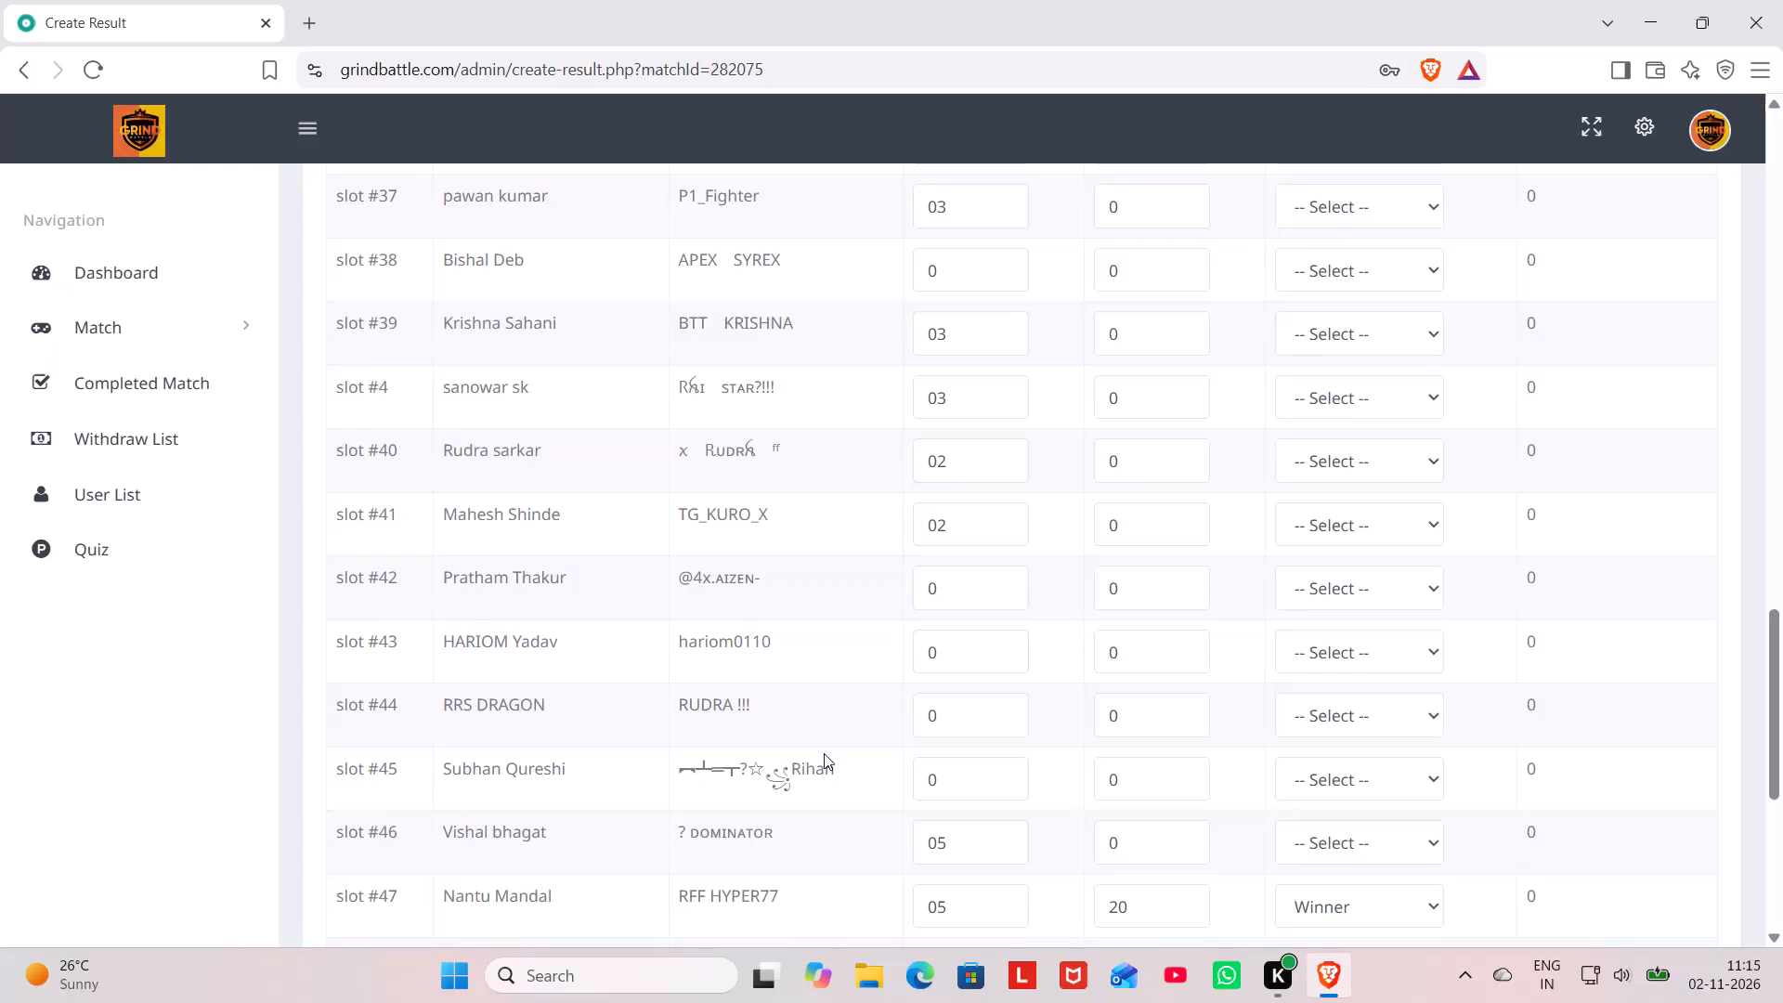
pyautogui.scroll(-3, 824, 753)
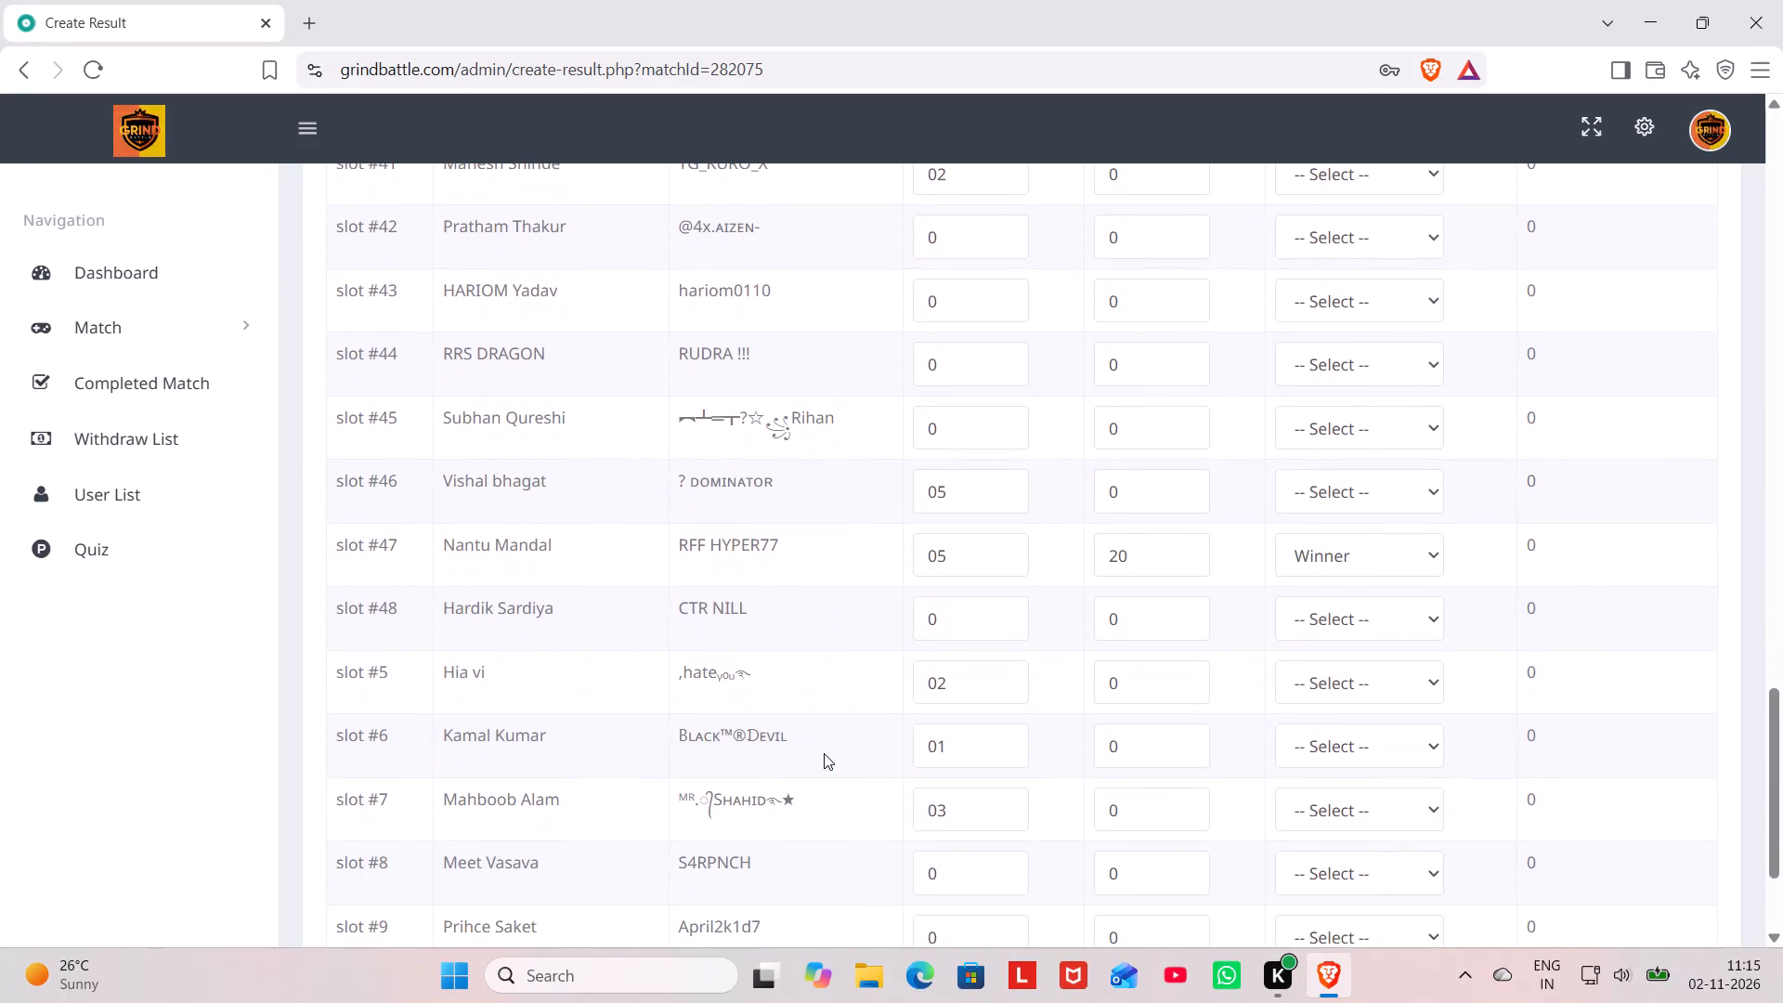
pyautogui.scroll(-1, 824, 753)
pyautogui.scroll(7, 824, 753)
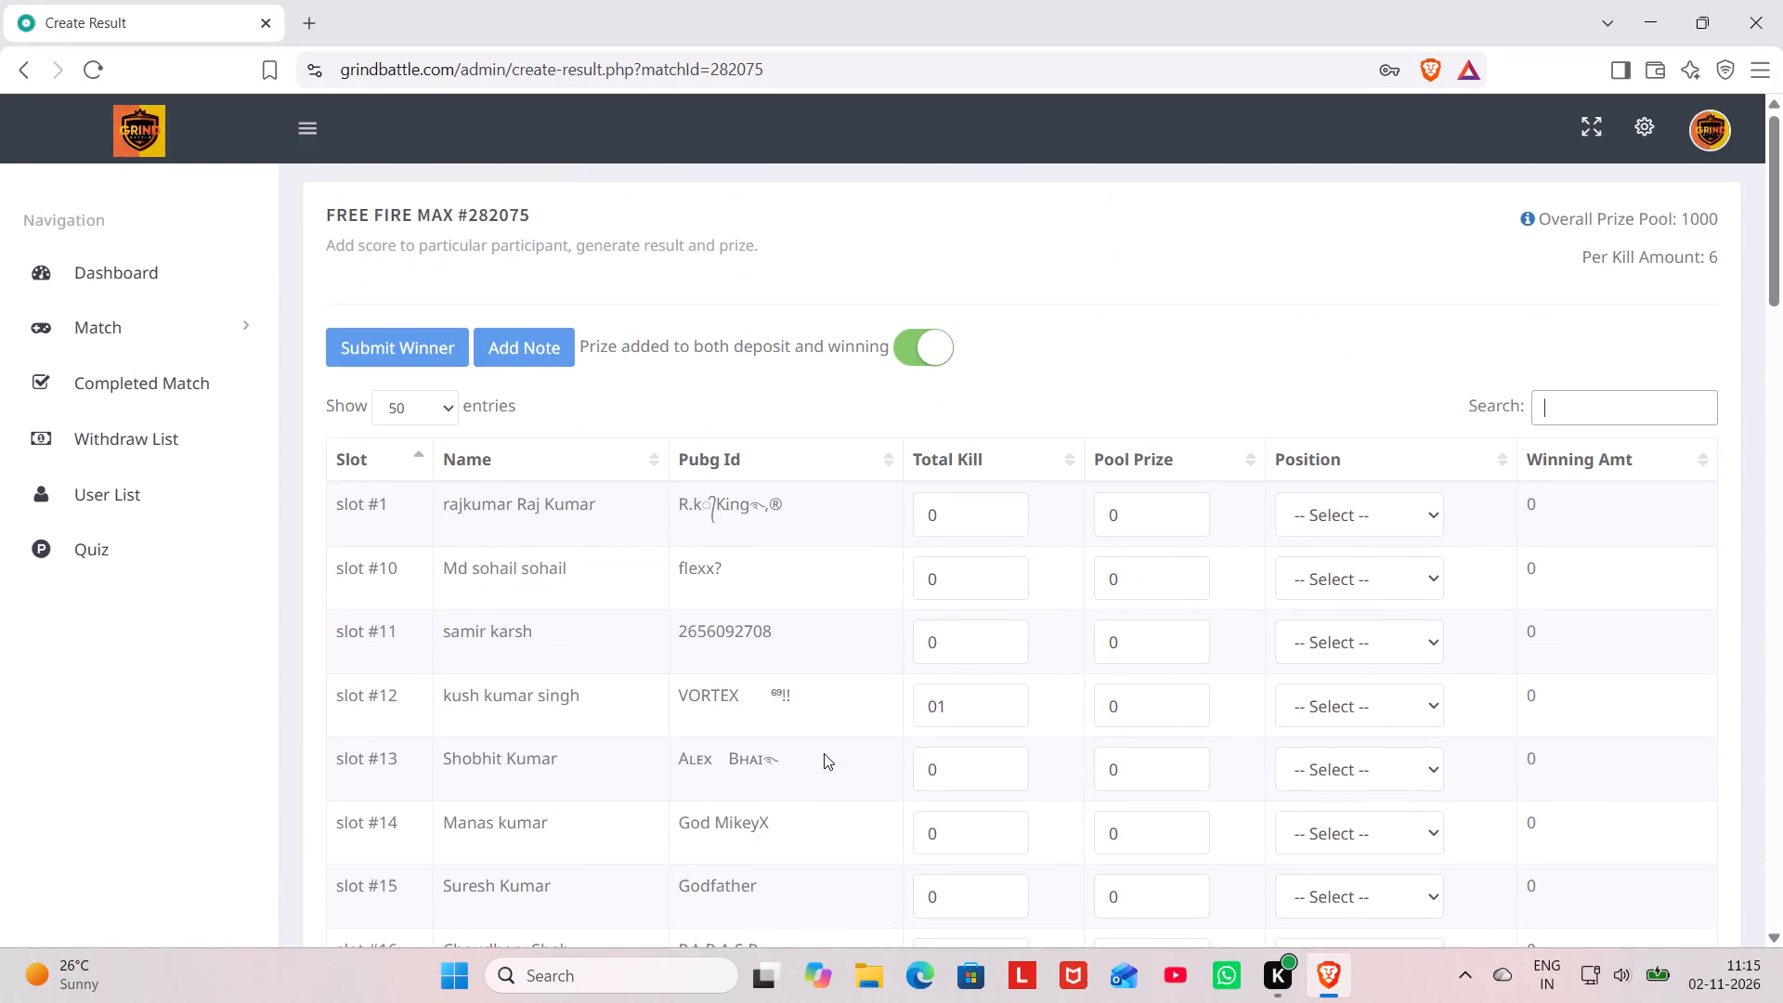
pyautogui.click(1168, 228)
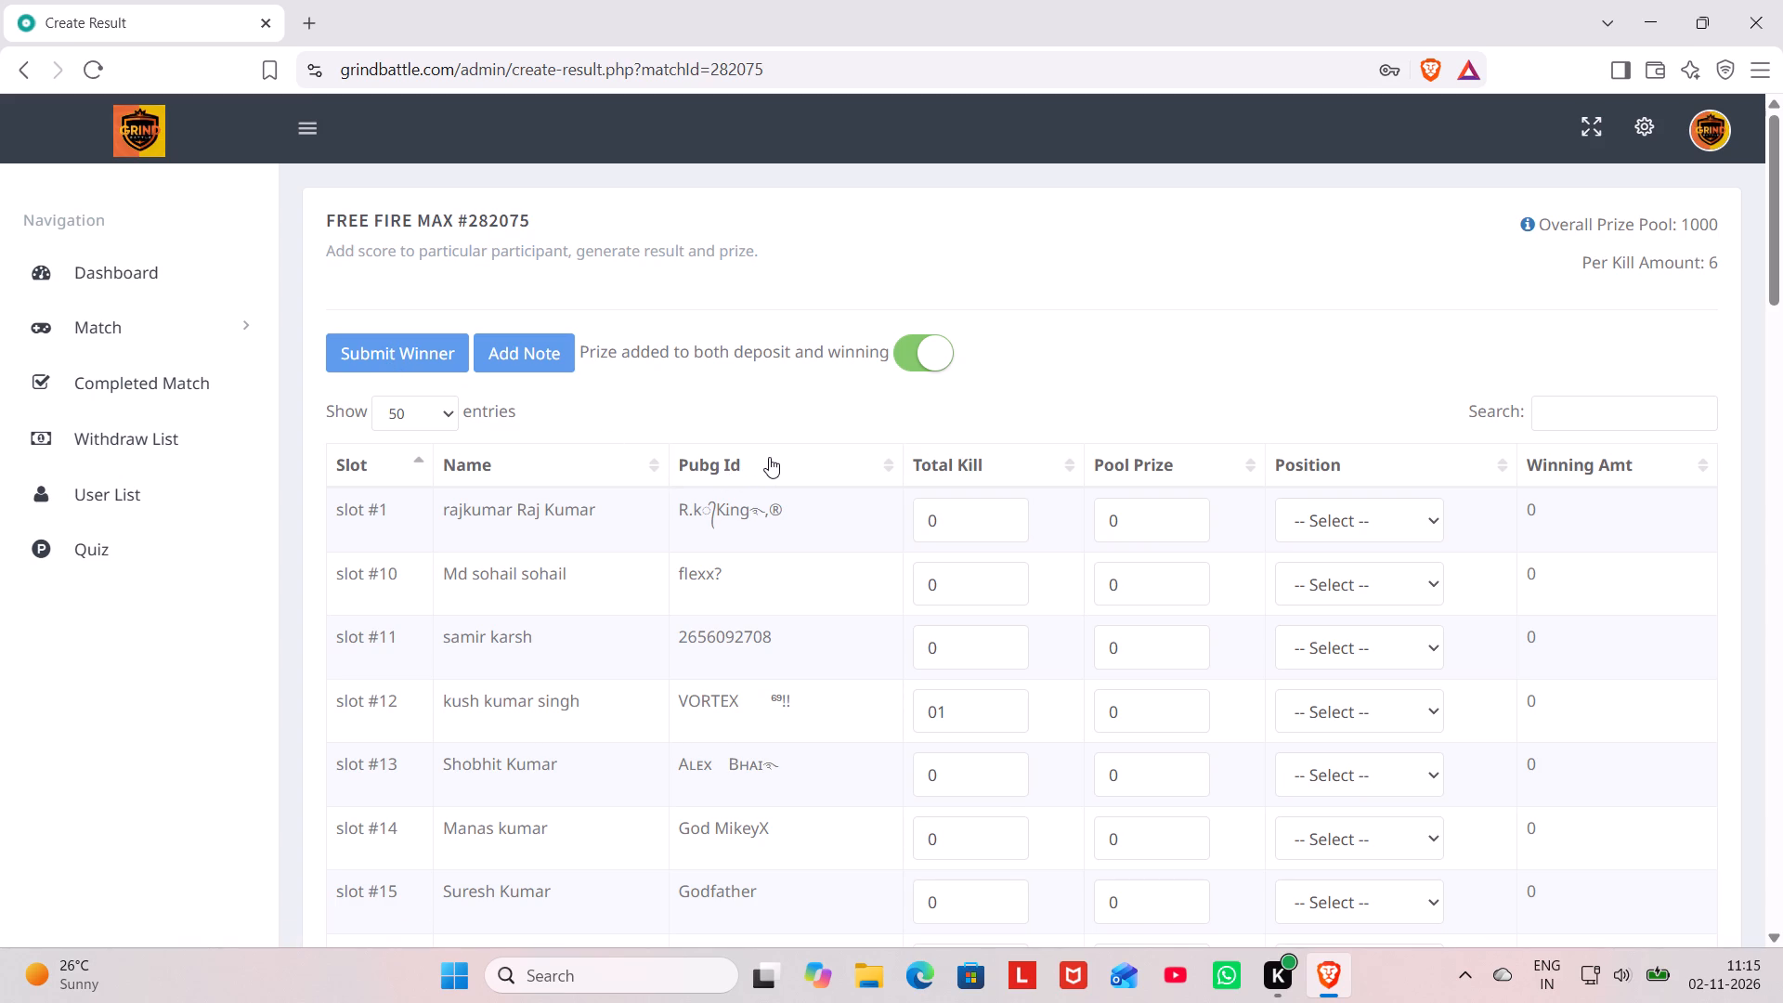
pyautogui.scroll(-4, 907, 463)
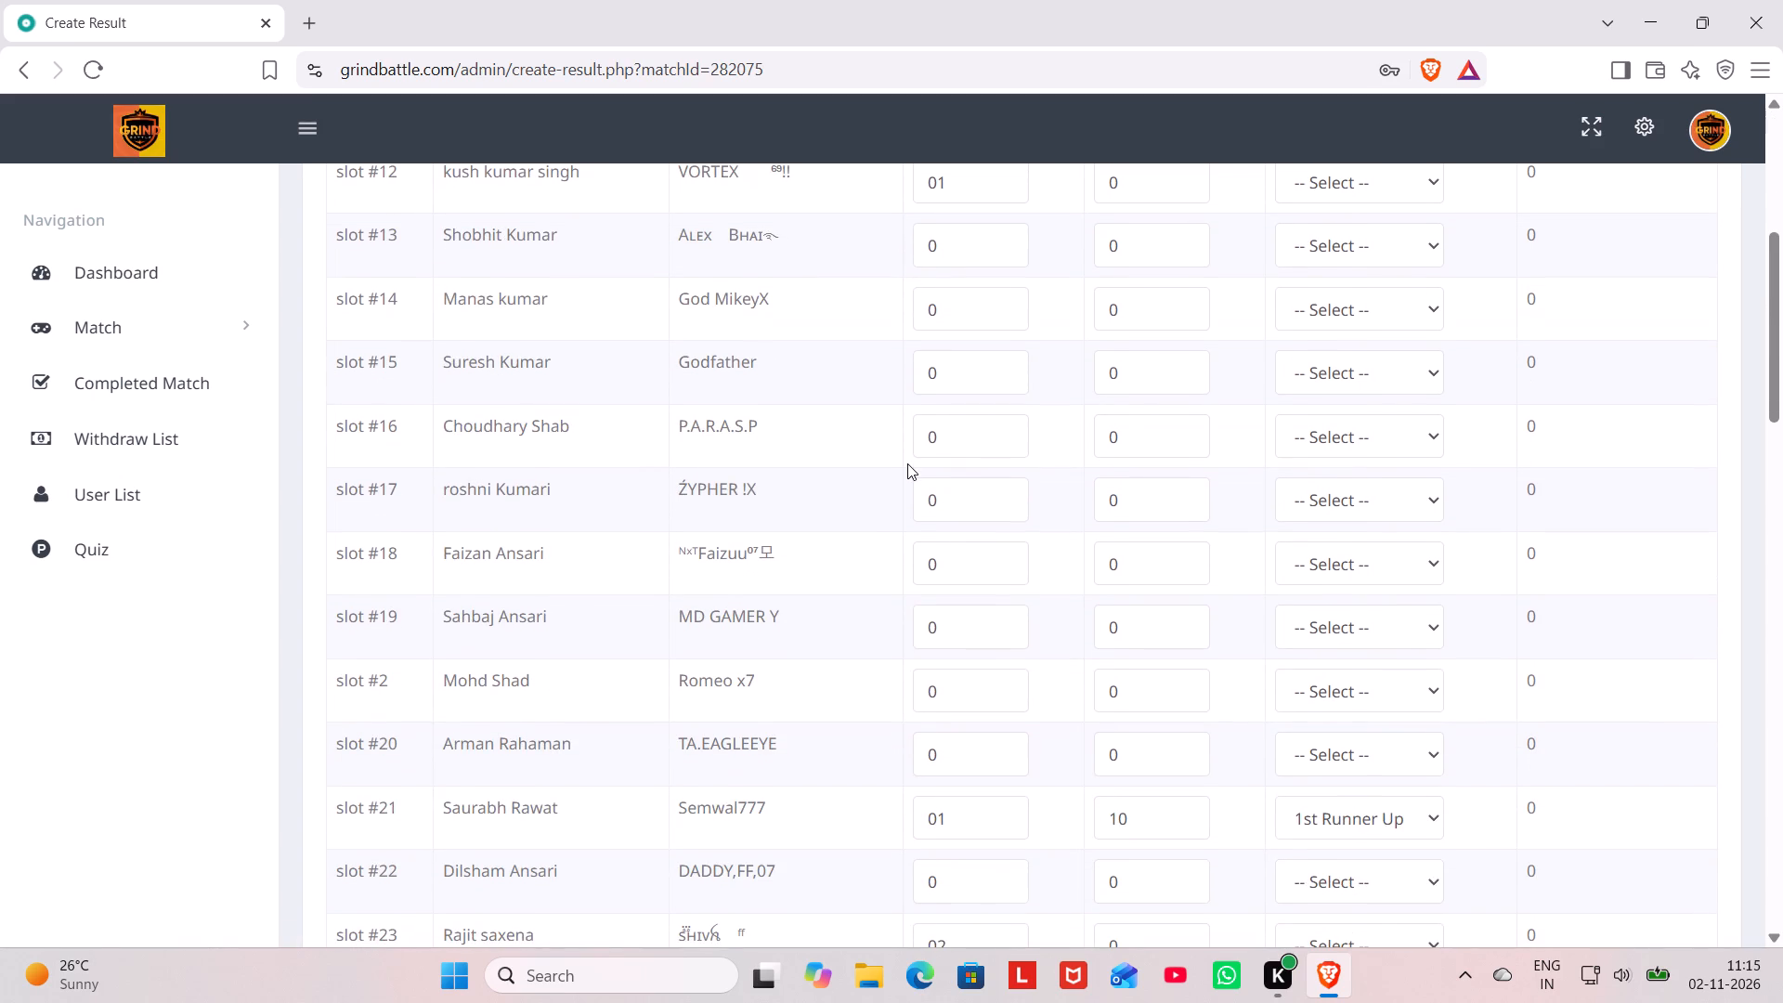
pyautogui.scroll(-5, 907, 463)
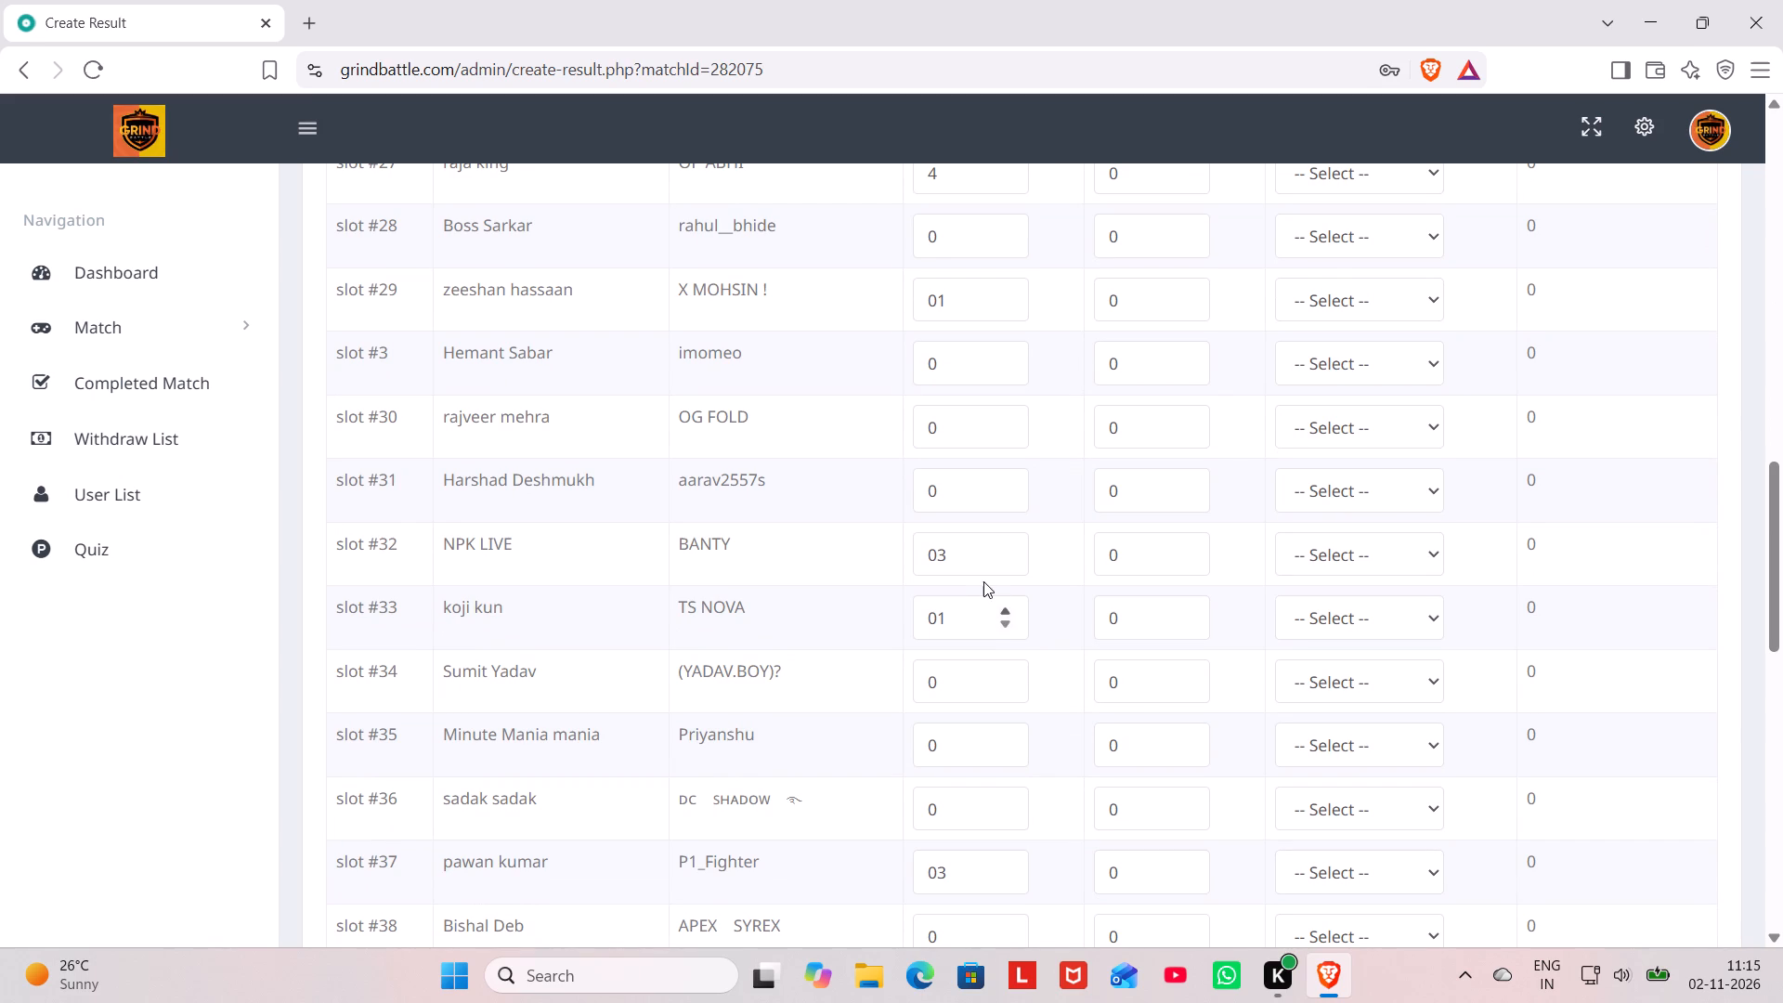
pyautogui.scroll(6, 1329, 341)
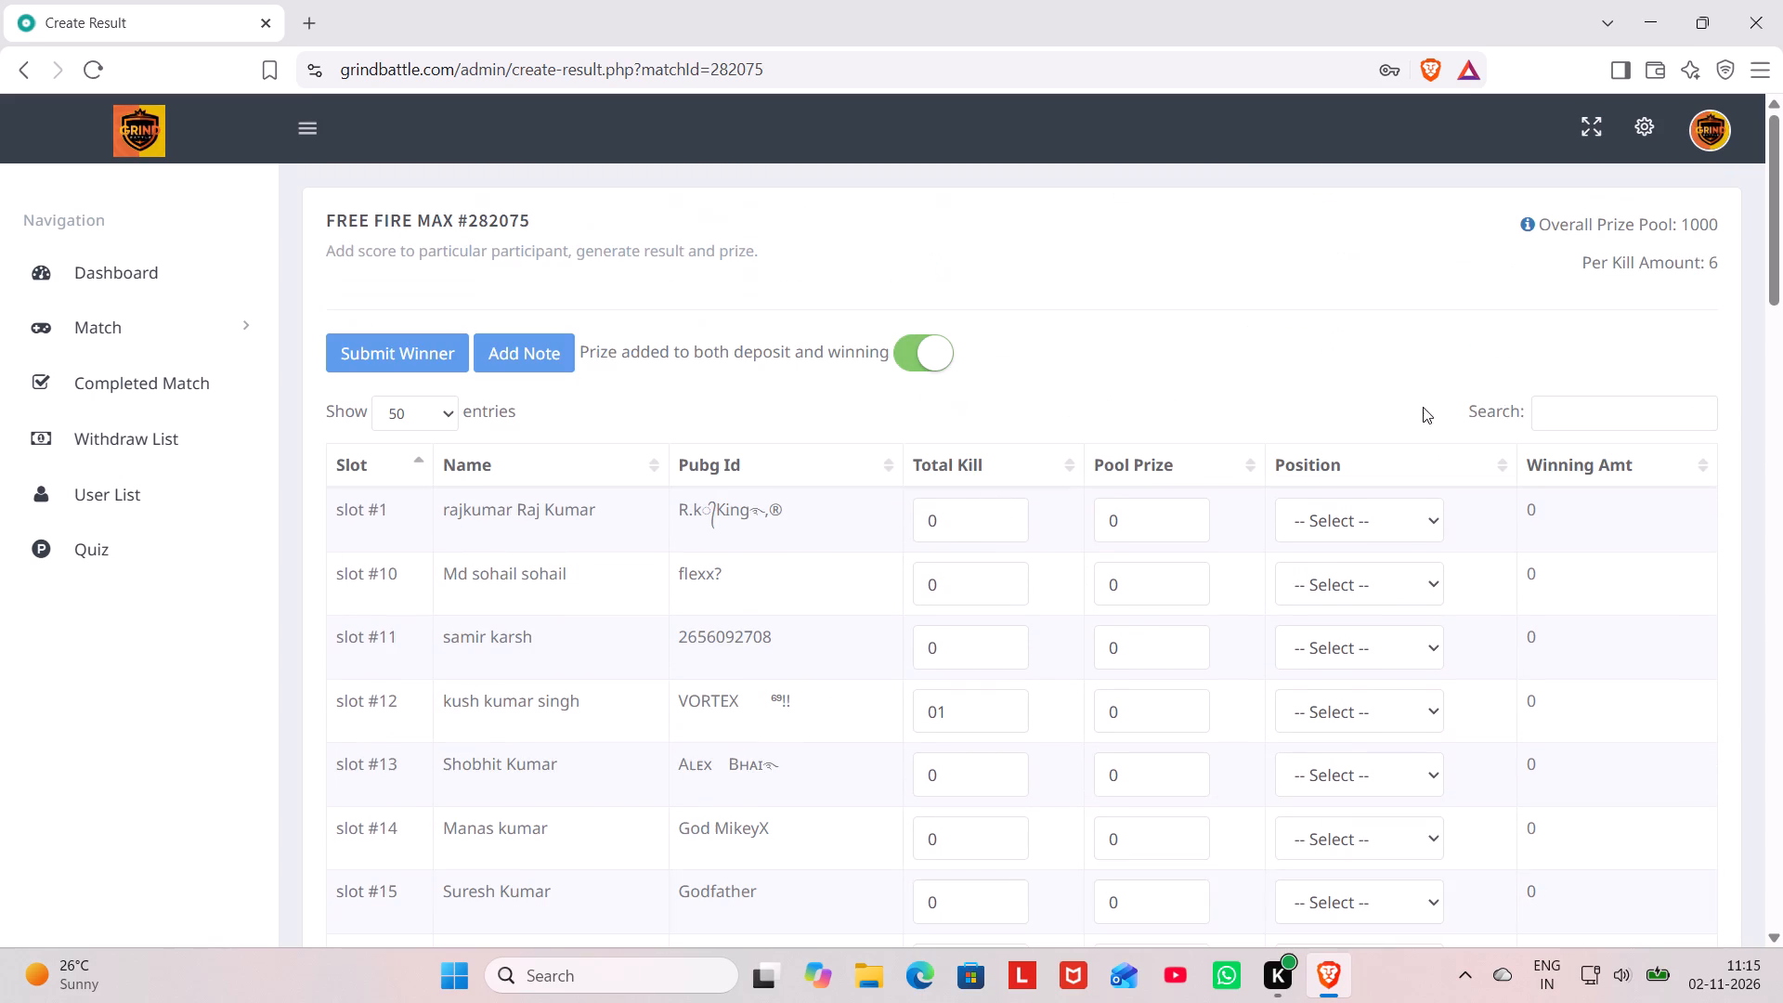
pyautogui.click(1554, 410)
pyautogui.write('kr')
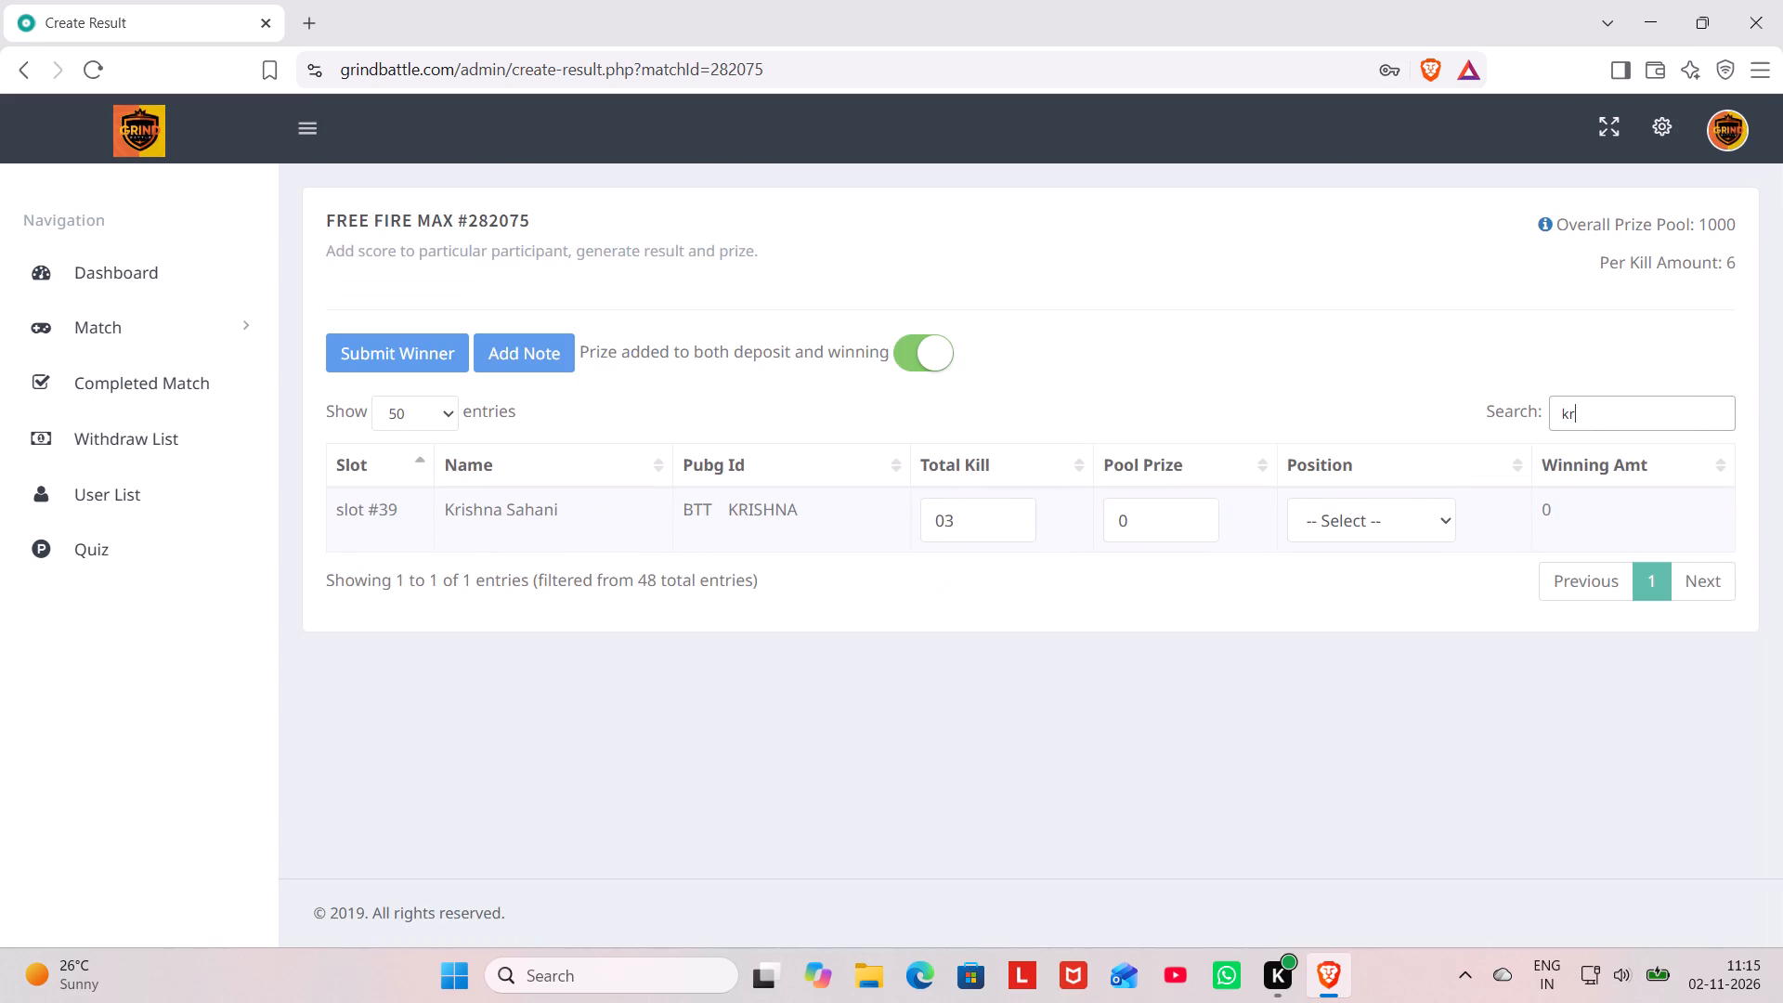
pyautogui.click(981, 517)
pyautogui.press('BackSpace')
pyautogui.press('Tab')
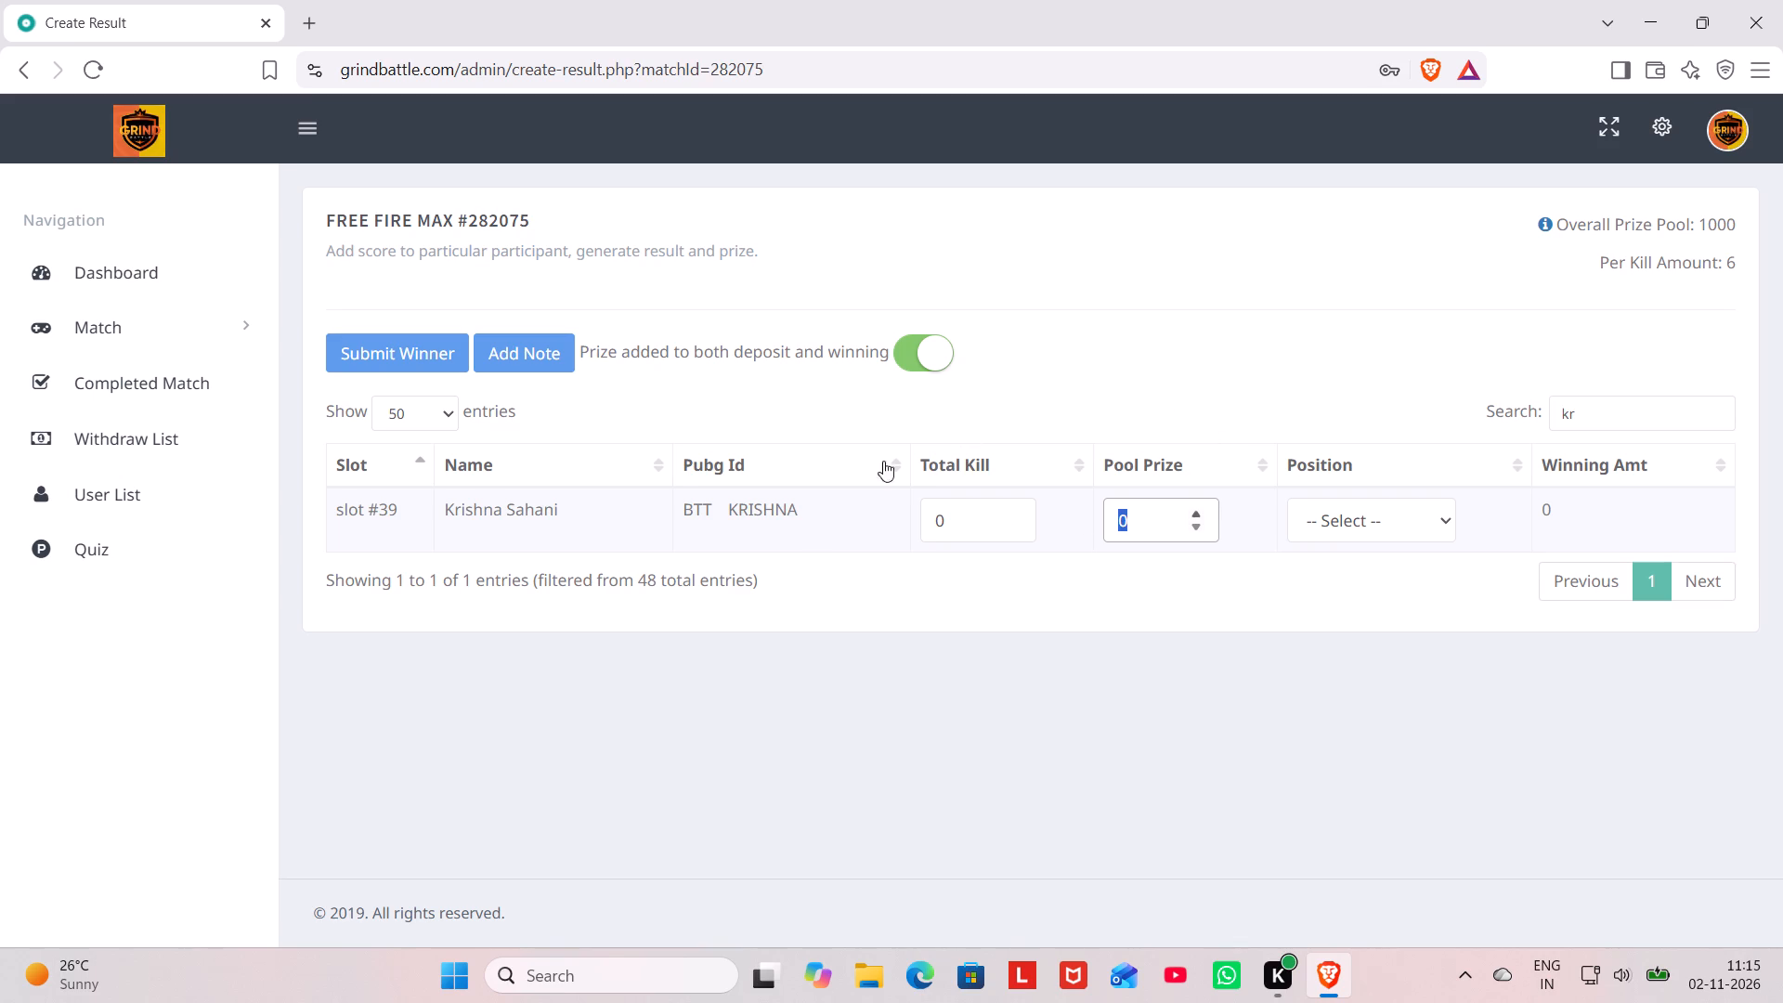
pyautogui.click(1586, 405)
pyautogui.press('BackSpace')
pyautogui.press('BackSpace')
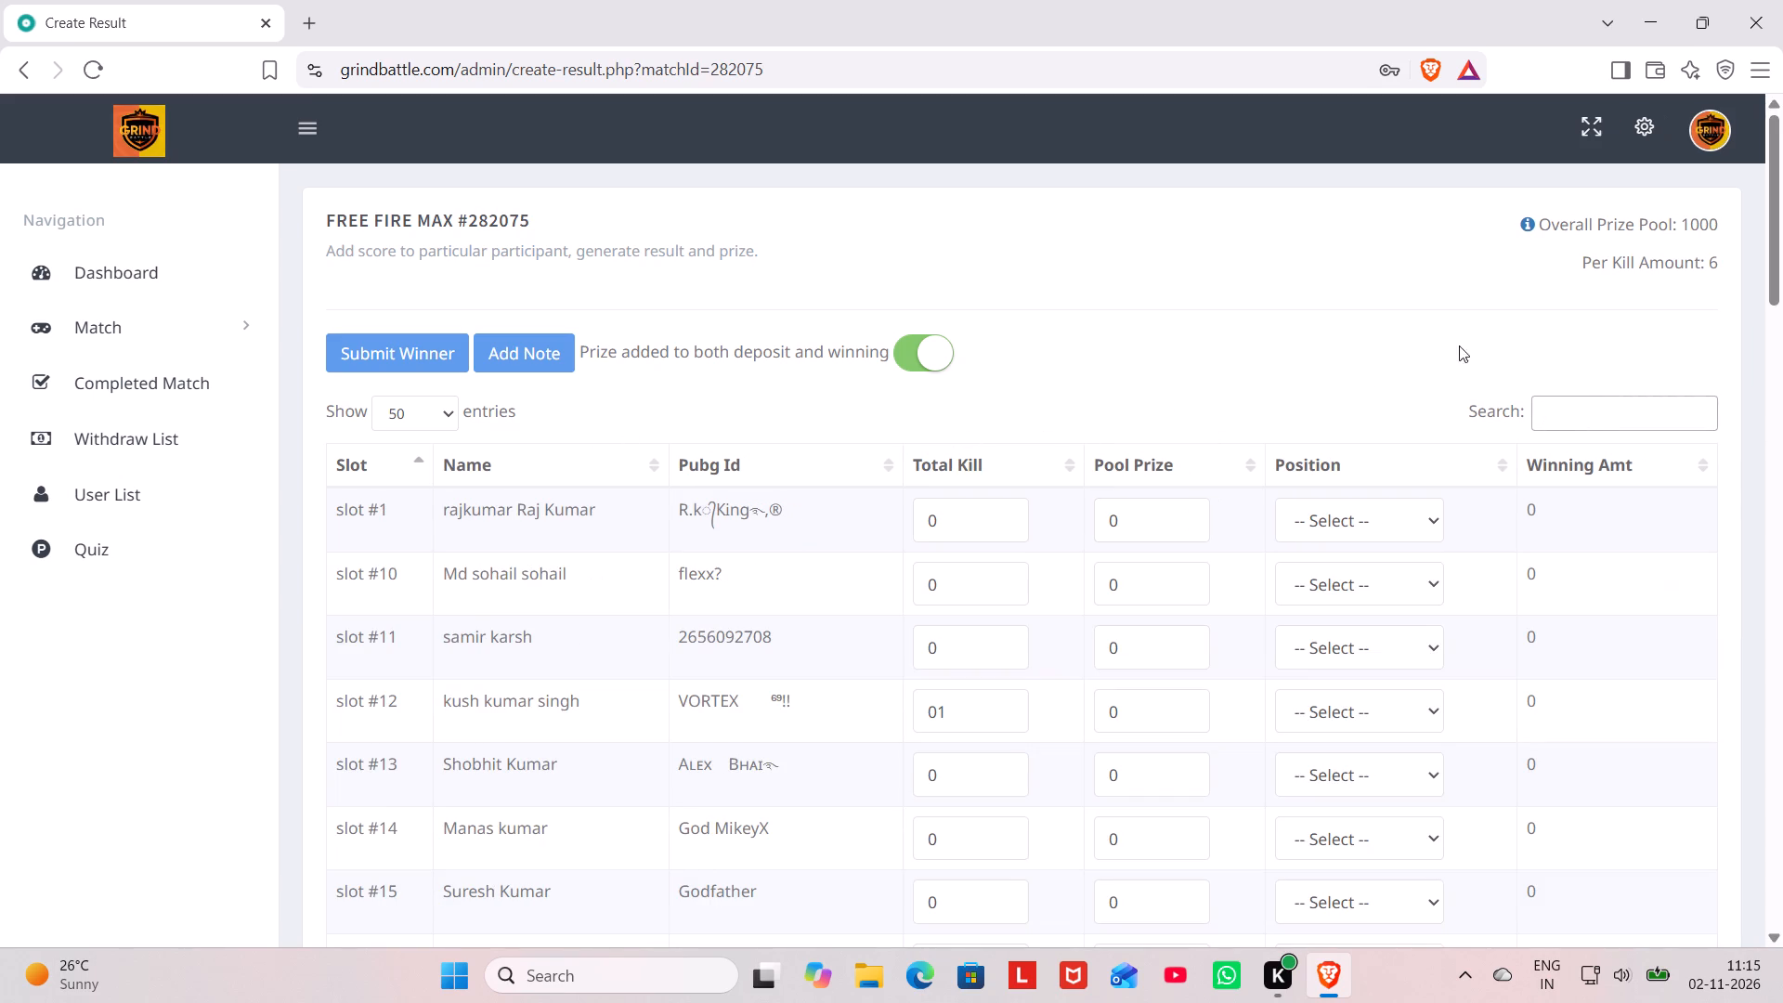
pyautogui.click(1411, 348)
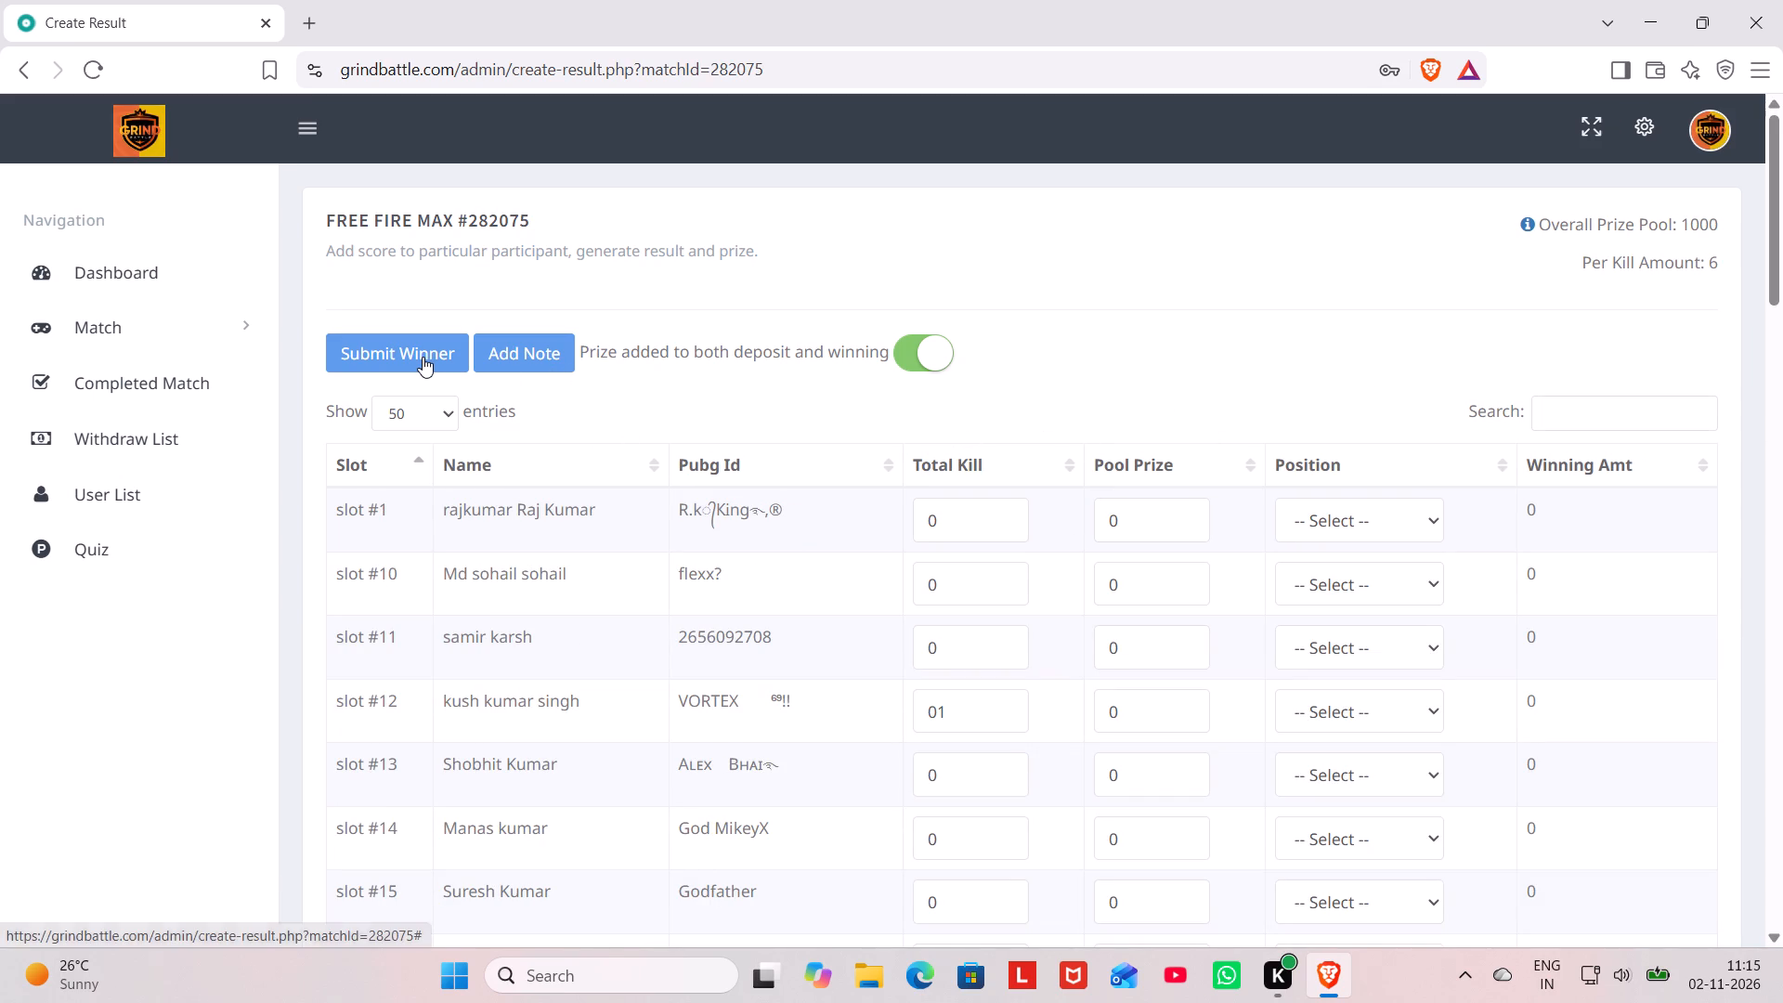
# Submit the winners and results of match FREE FIRE MAX #282075.
pyautogui.click(423, 357)
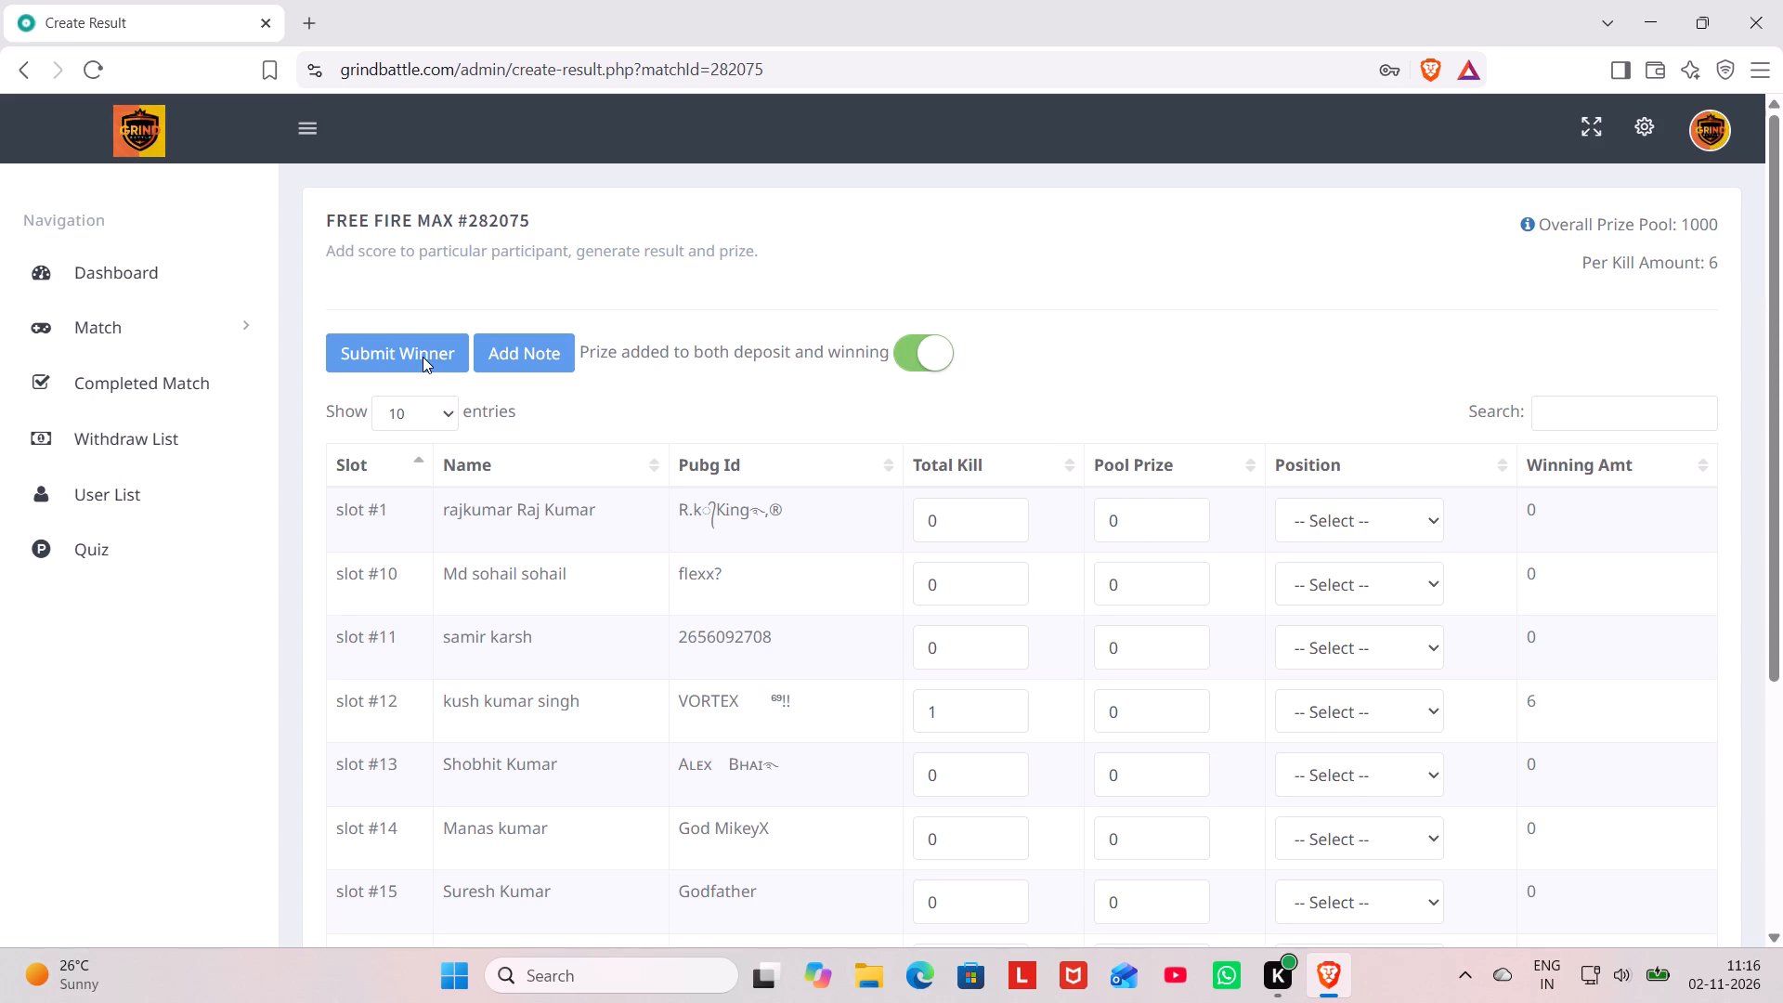
pyautogui.click(501, 344)
pyautogui.click(639, 326)
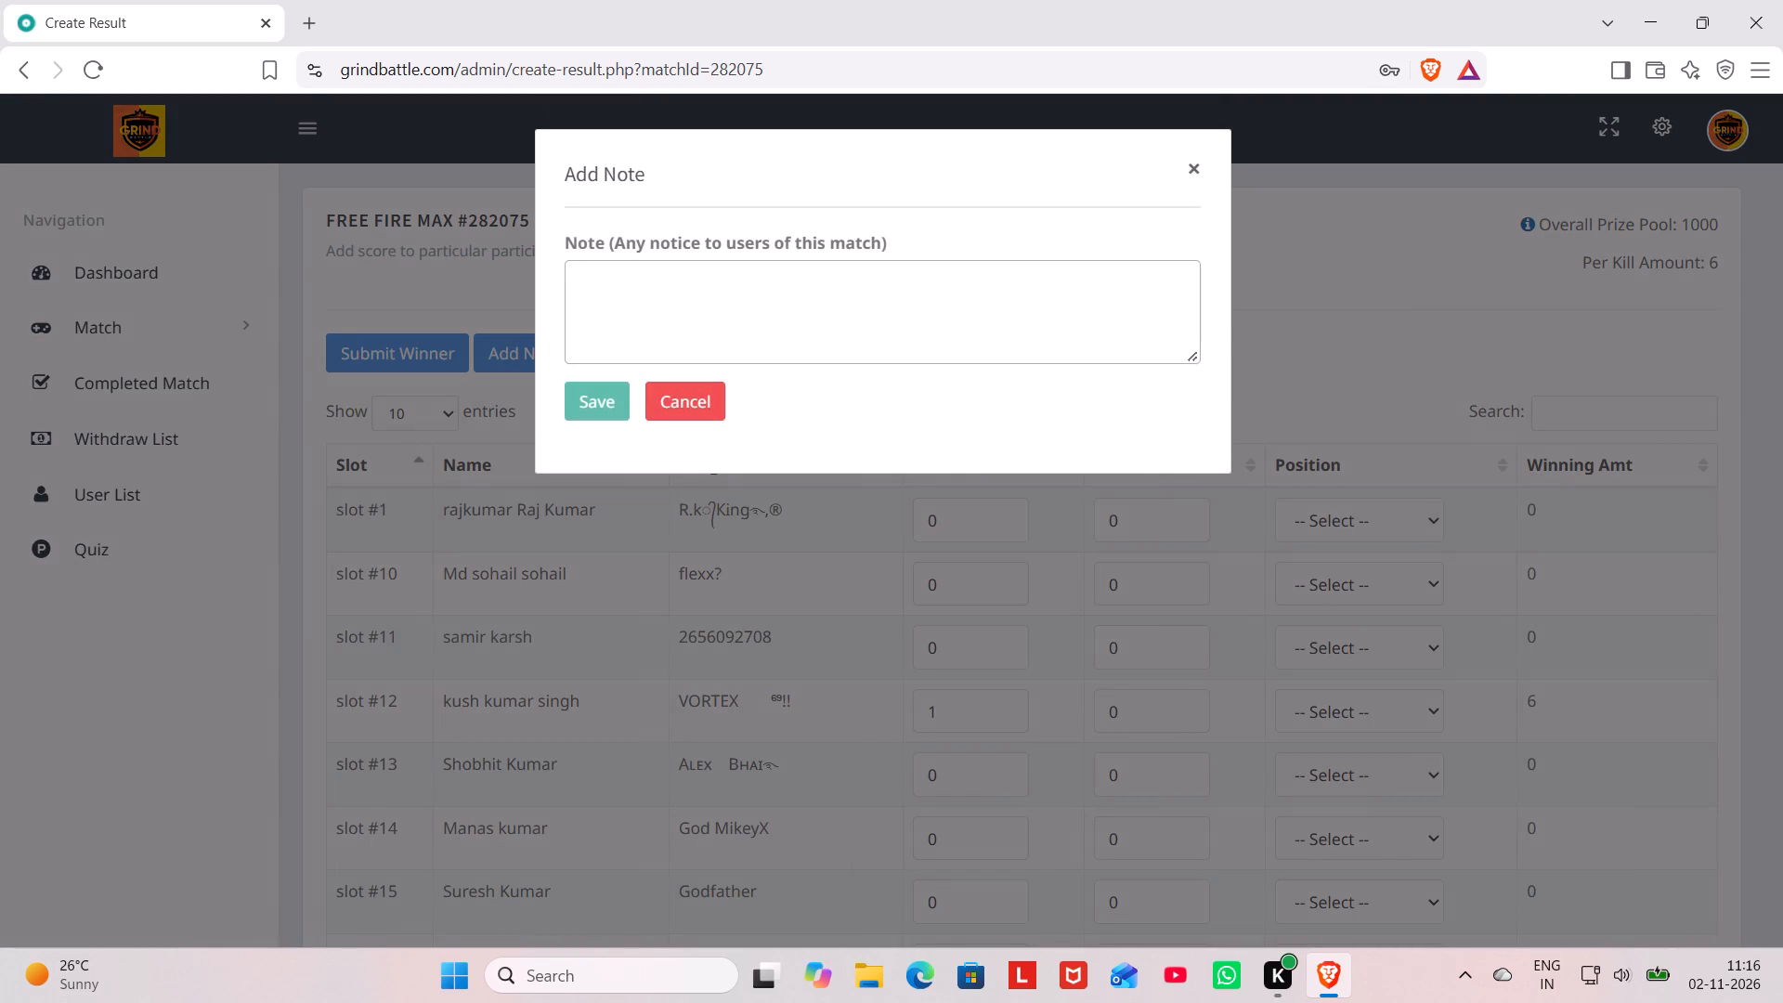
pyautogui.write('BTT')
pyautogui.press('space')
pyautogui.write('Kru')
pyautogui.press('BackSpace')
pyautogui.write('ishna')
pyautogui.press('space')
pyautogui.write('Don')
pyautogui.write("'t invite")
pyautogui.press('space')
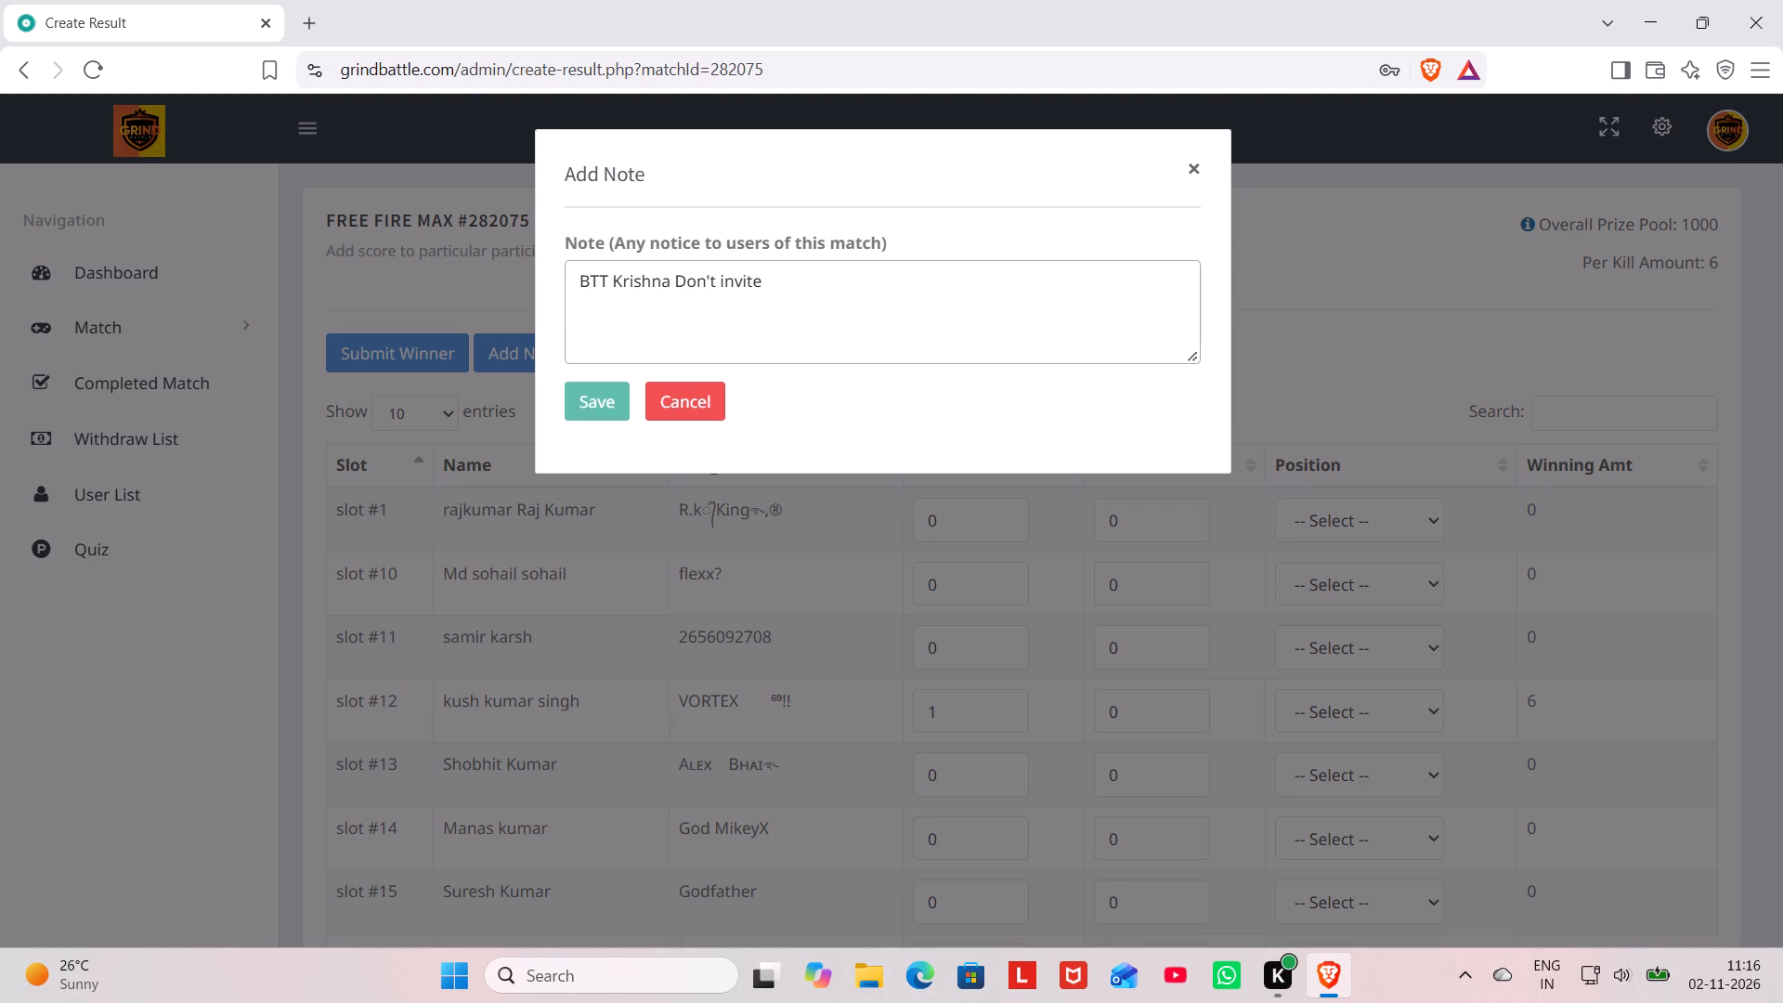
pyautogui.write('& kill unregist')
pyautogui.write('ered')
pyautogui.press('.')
pyautogui.click(579, 395)
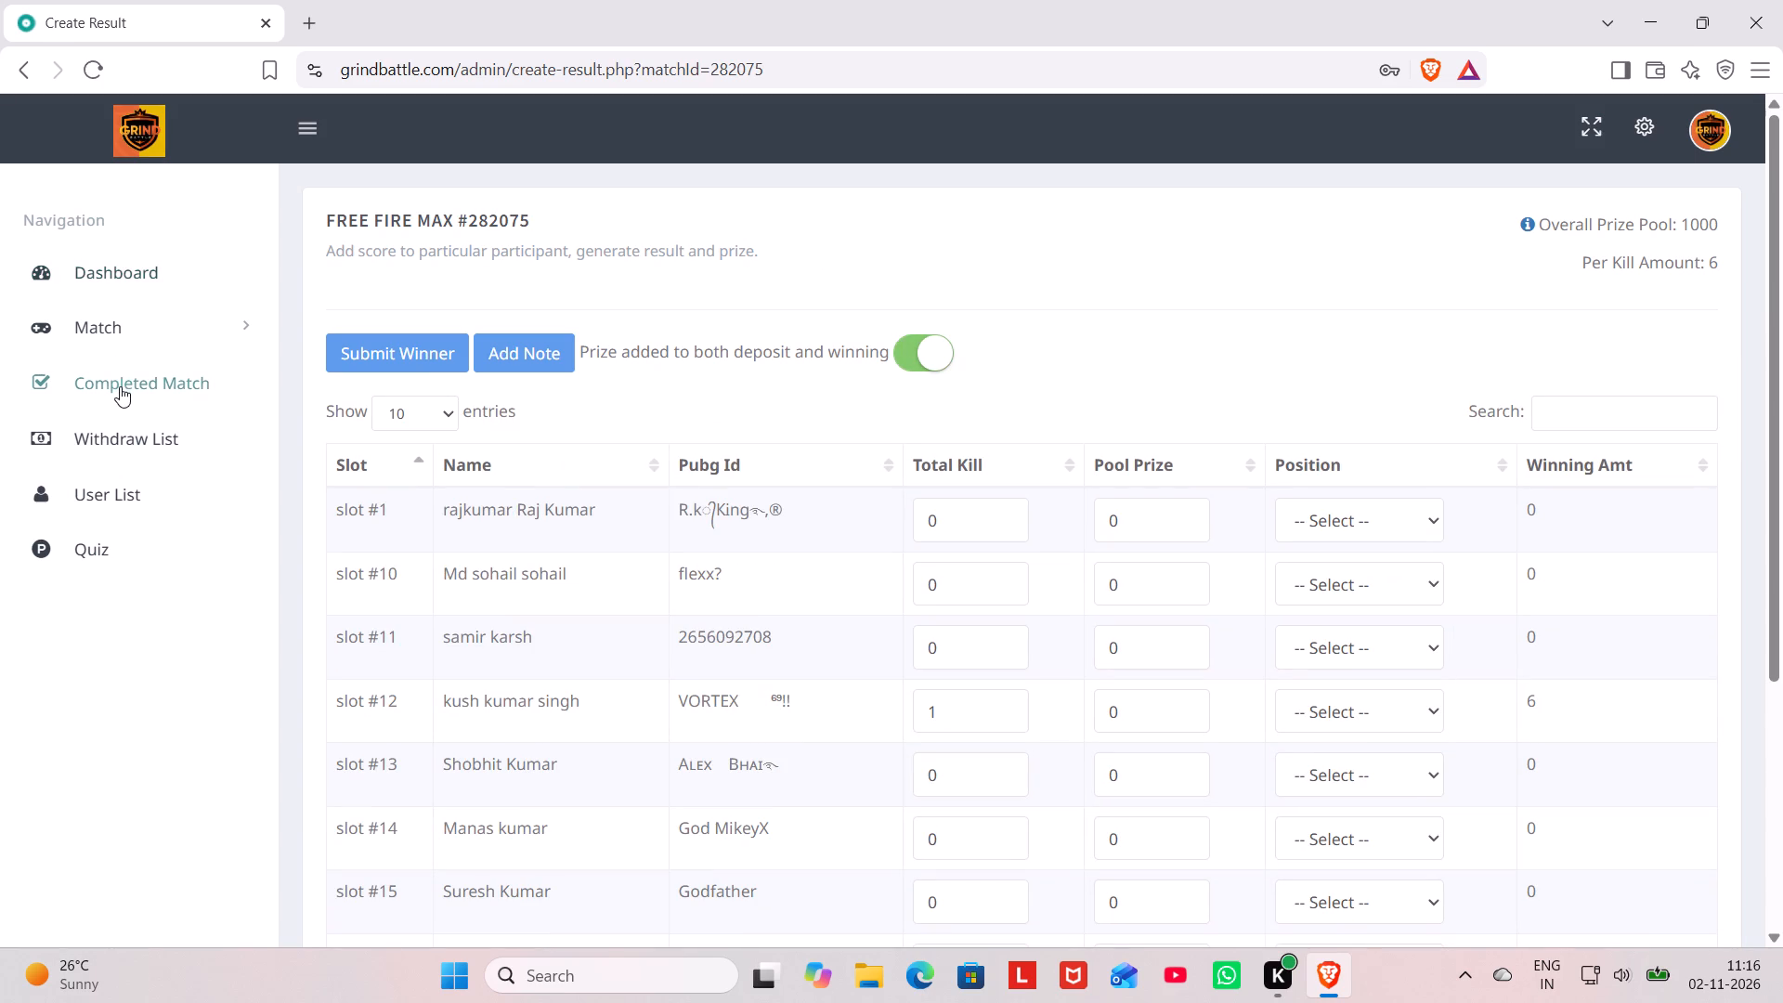
# Search the completed matches for 281813 and open the result entry page of FREE FIRE MAX 2 #281813.
pyautogui.click(120, 386)
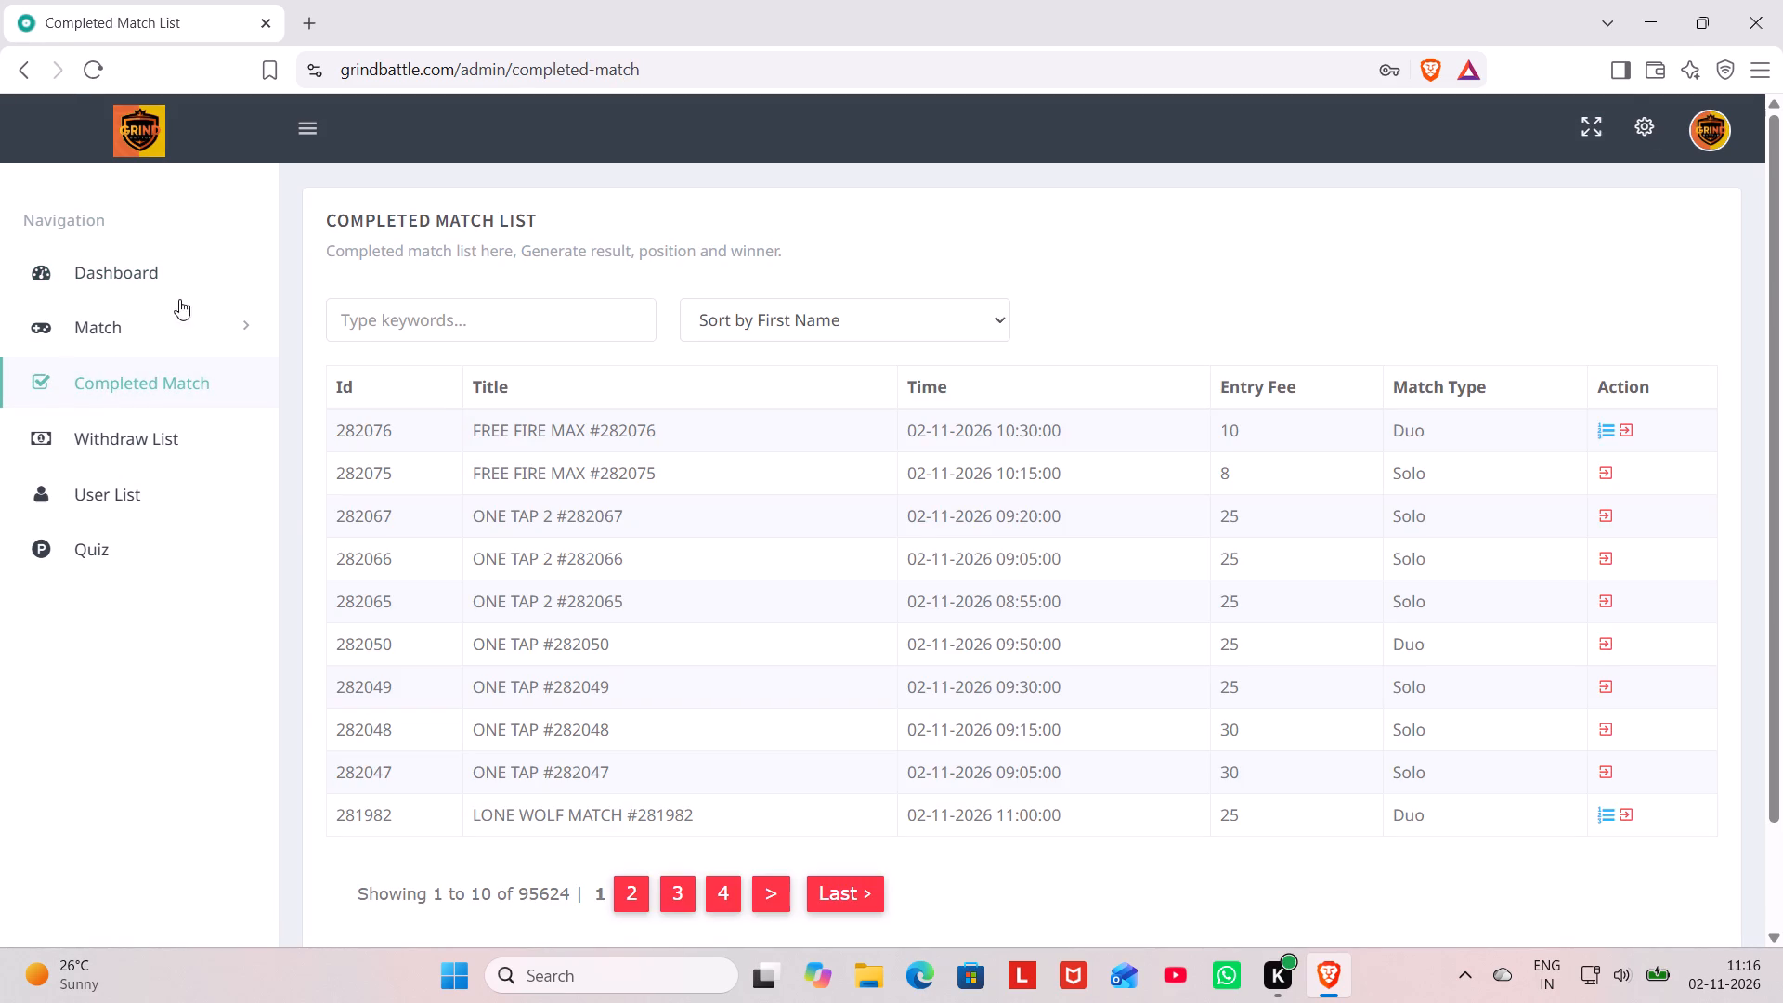
pyautogui.click(395, 314)
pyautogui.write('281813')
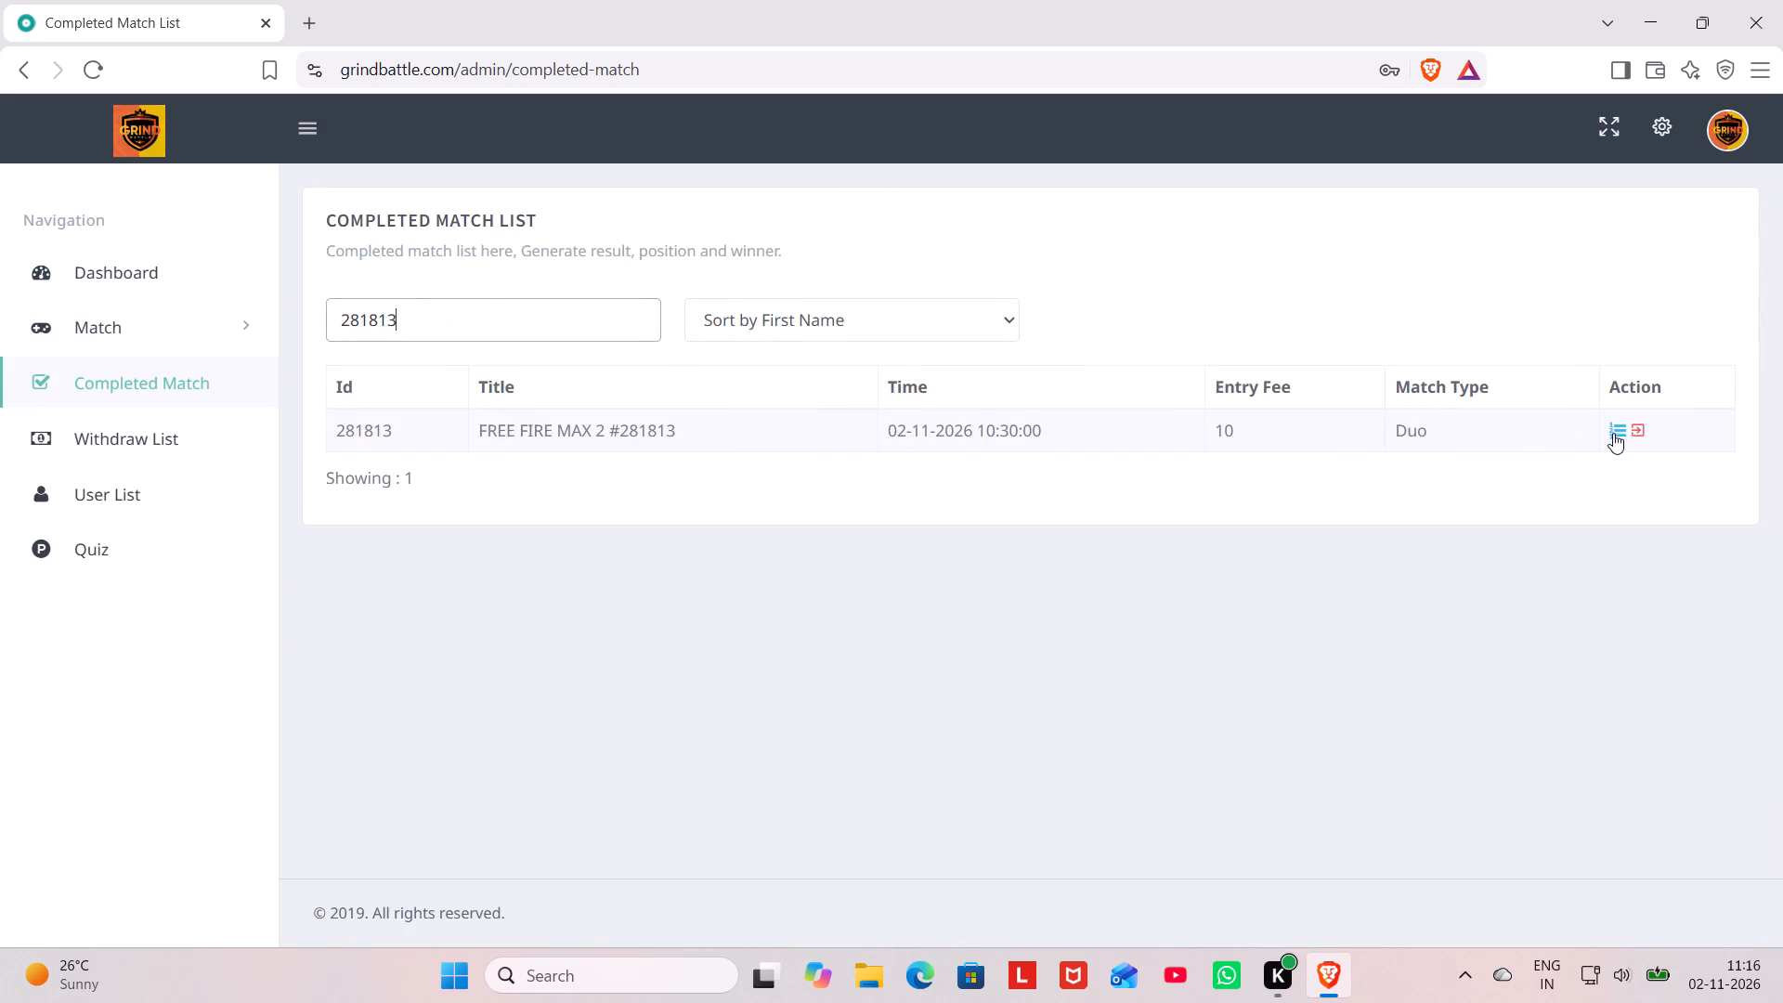
pyautogui.click(1617, 423)
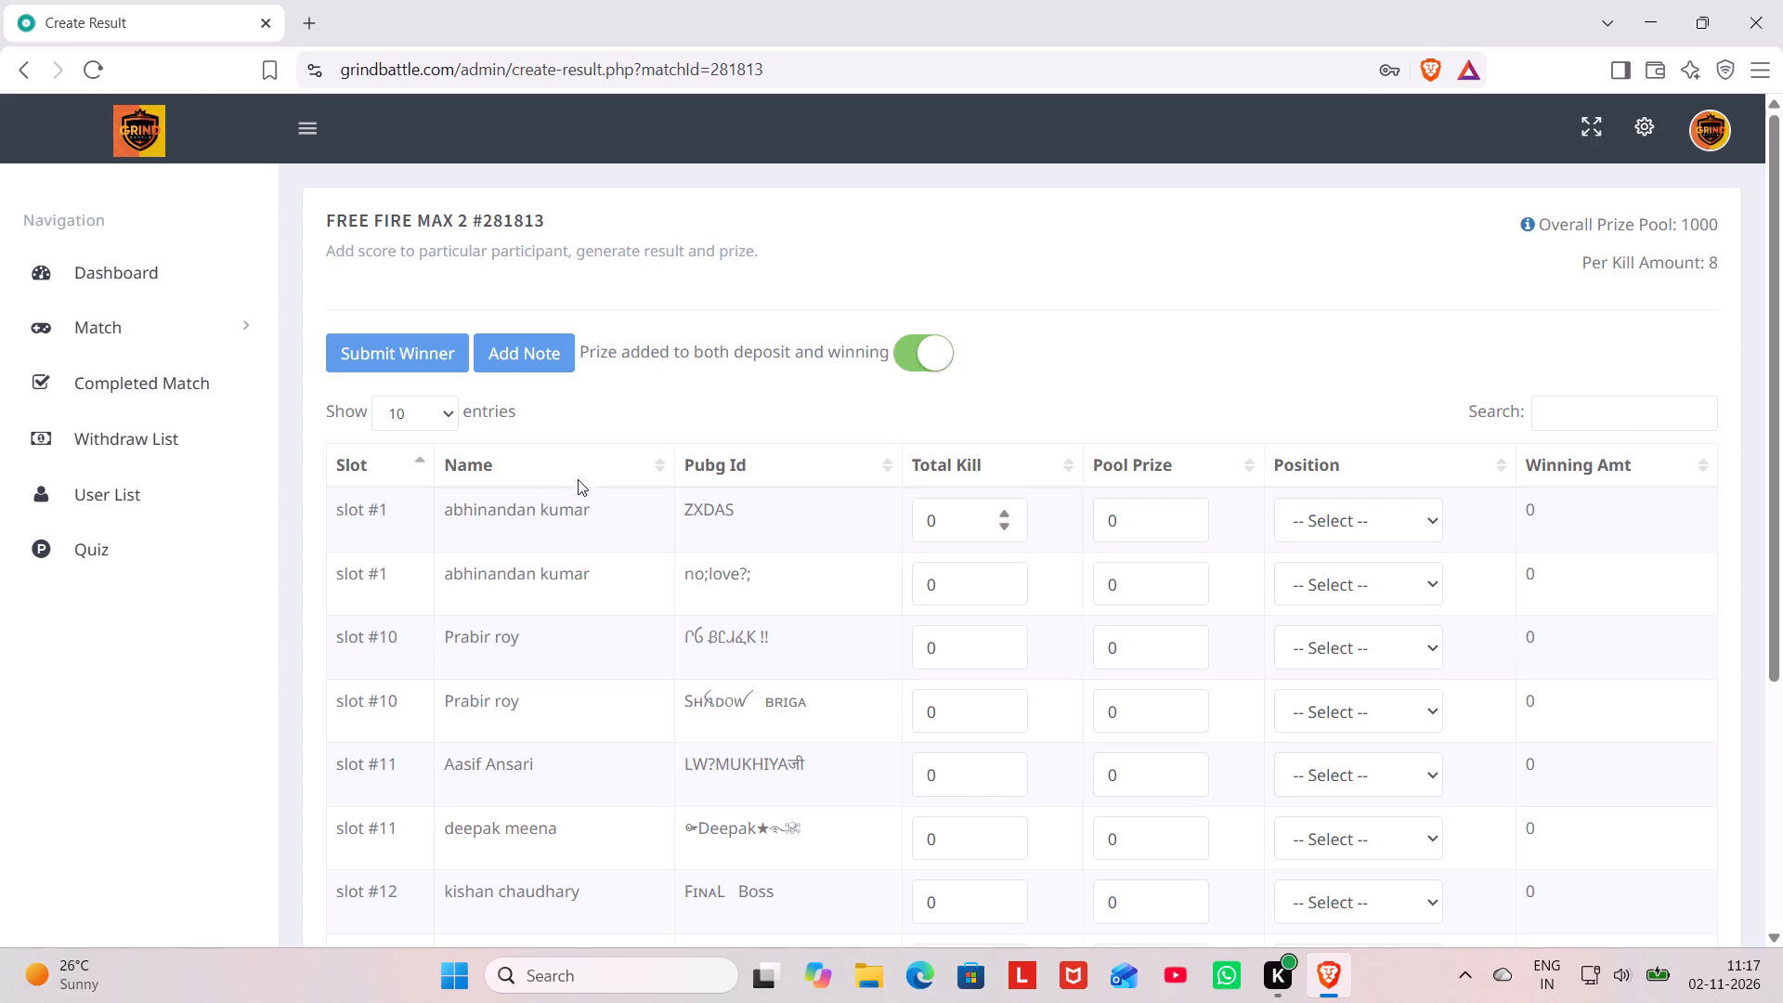
# Set the participant list of match #281813 to show 50 entries.
pyautogui.click(433, 425)
pyautogui.click(437, 505)
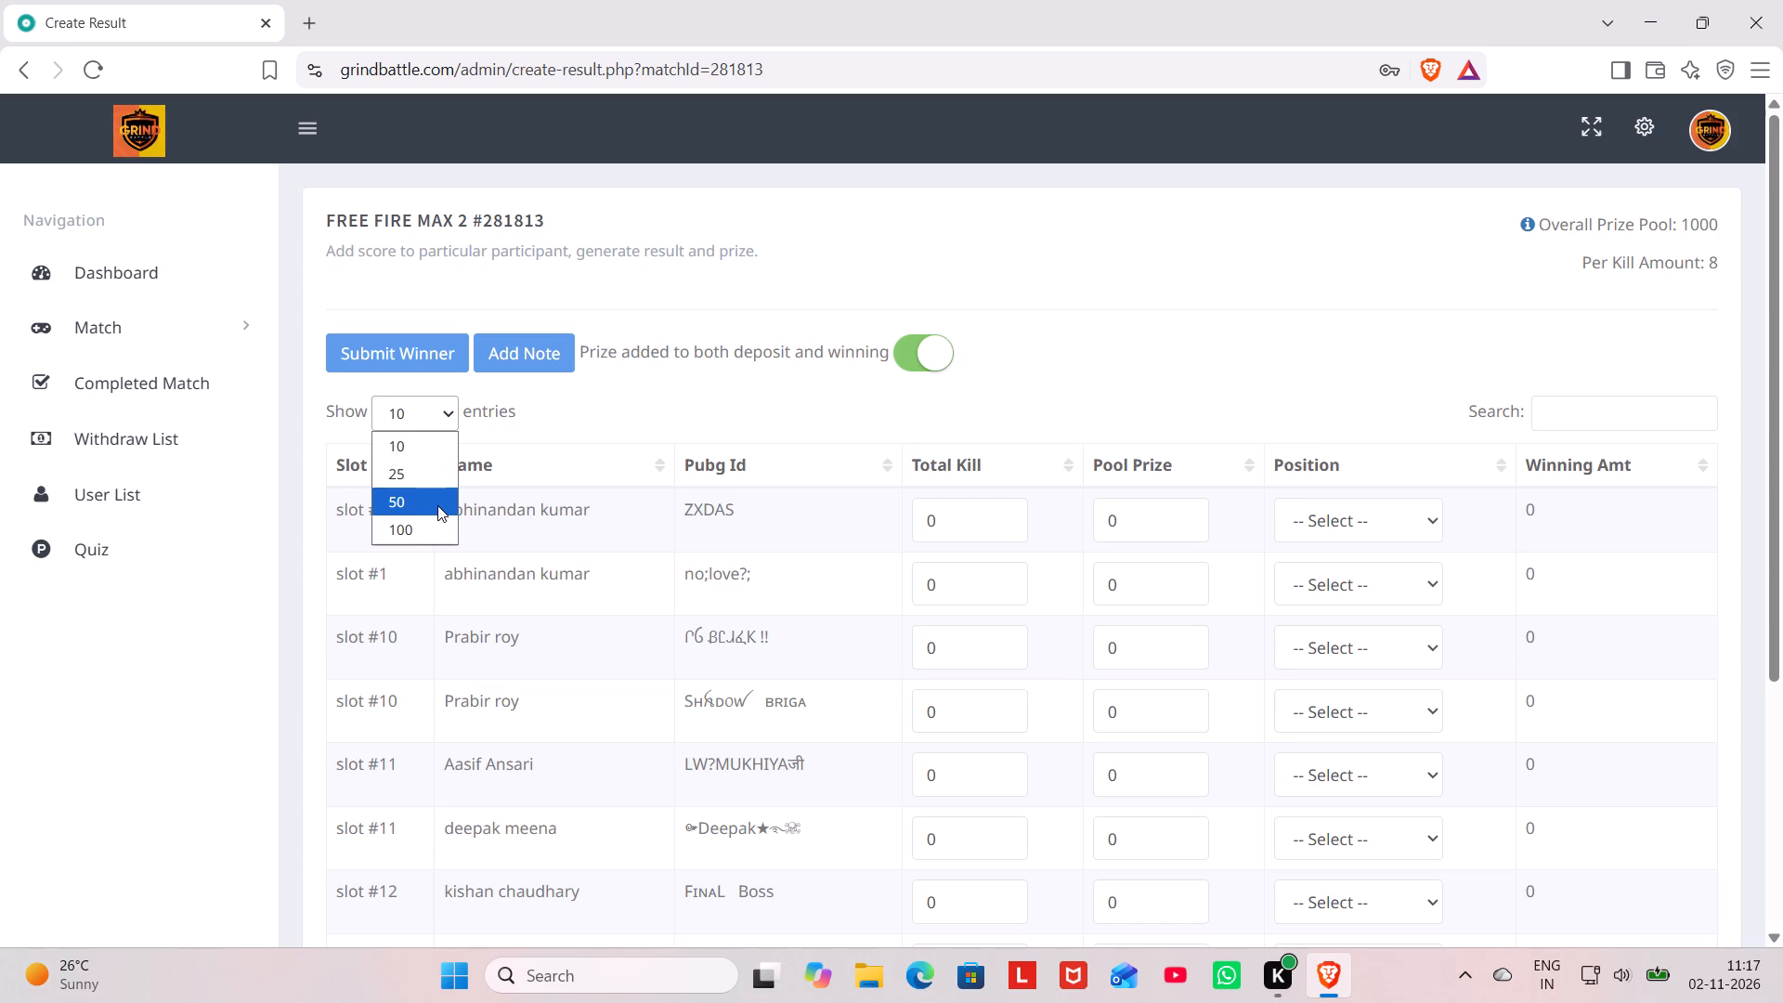
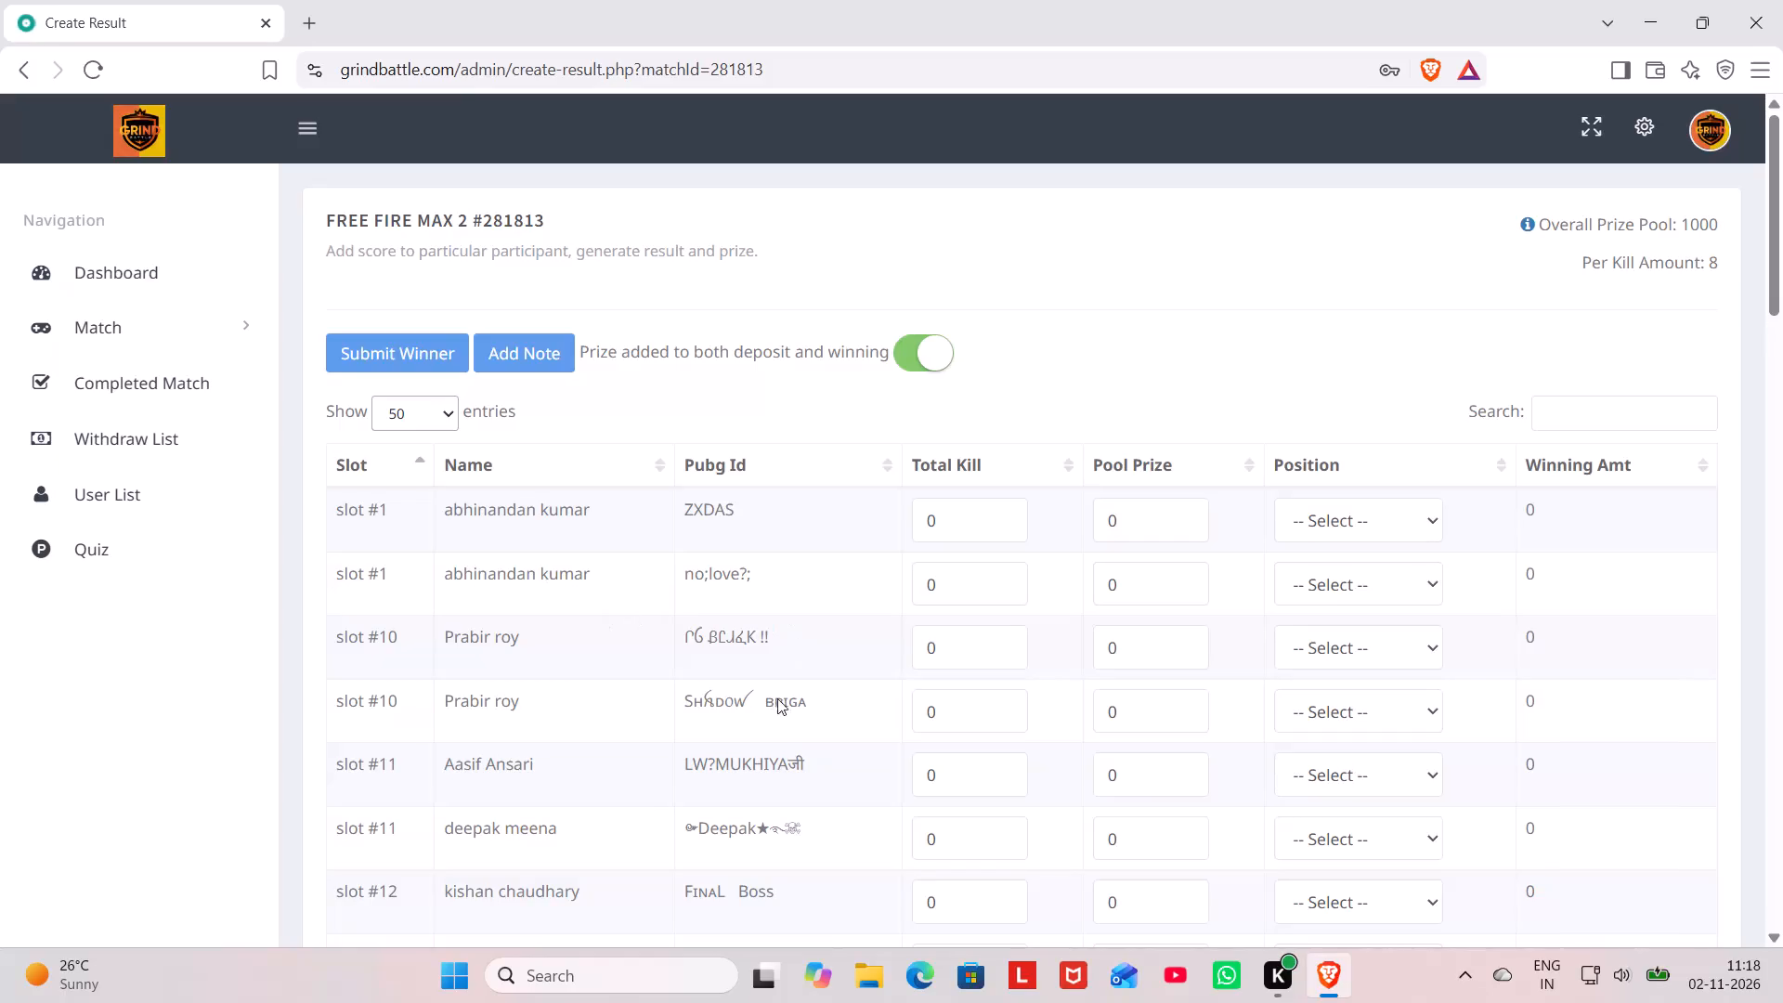
pyautogui.scroll(-3, 838, 679)
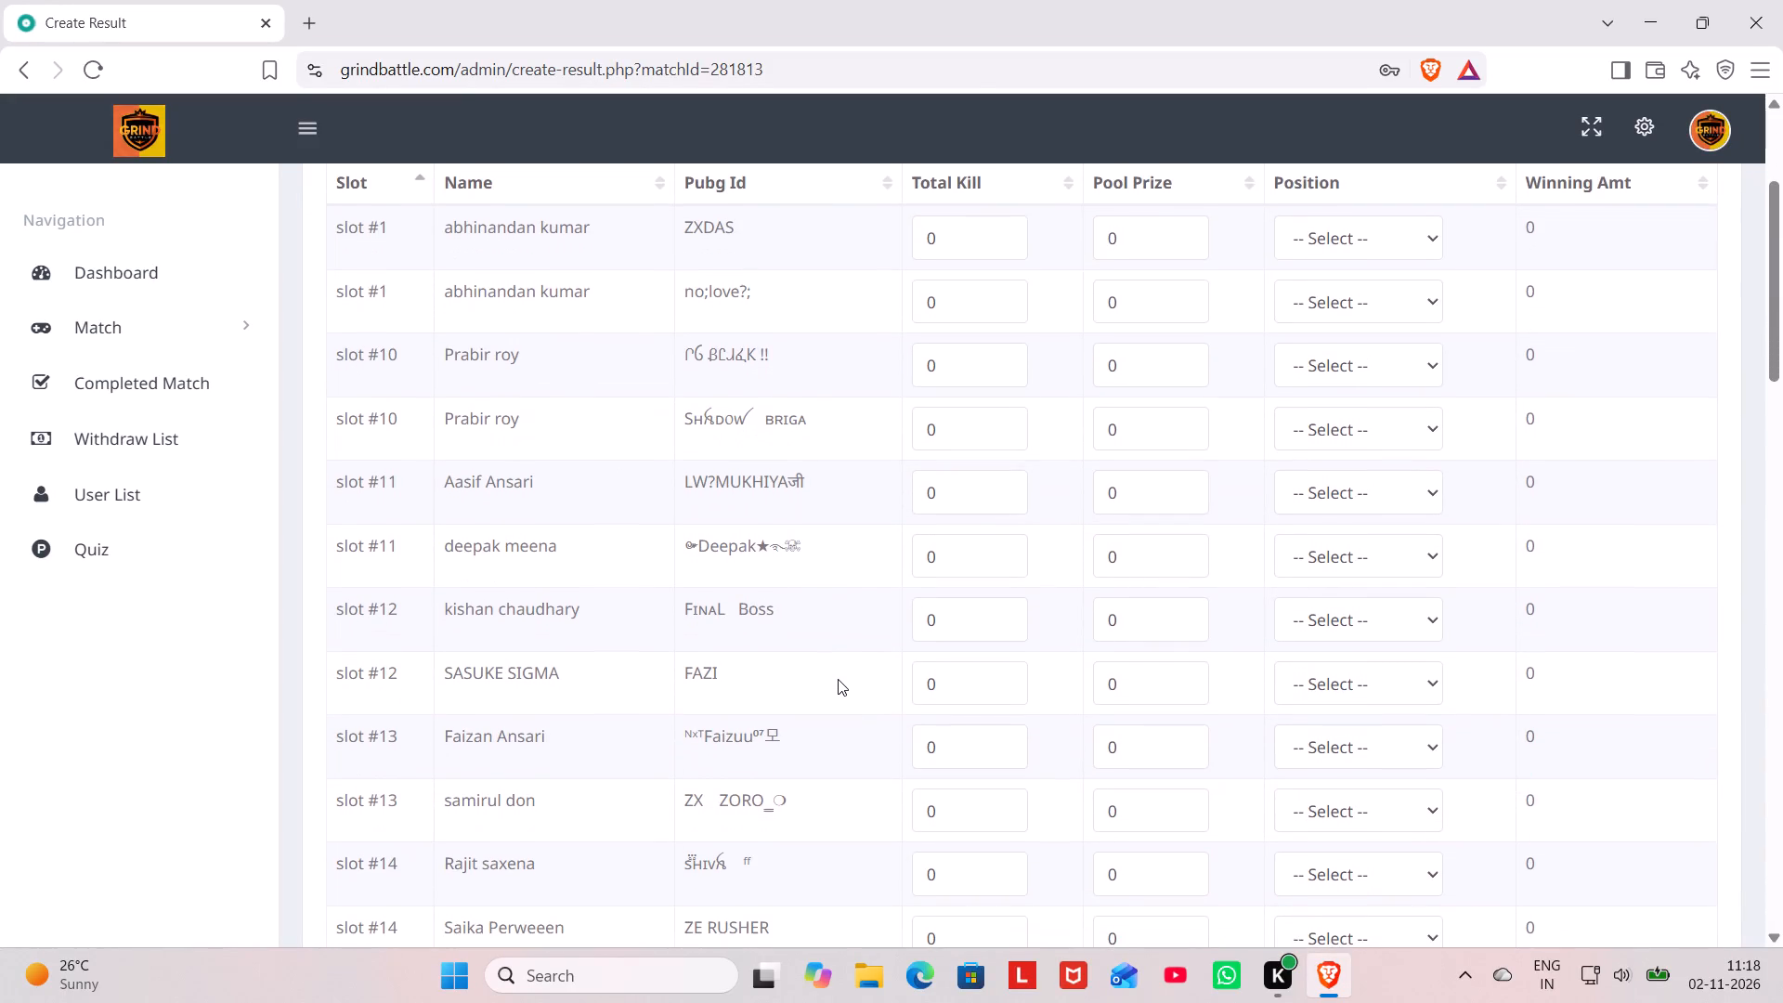
pyautogui.scroll(-2, 838, 679)
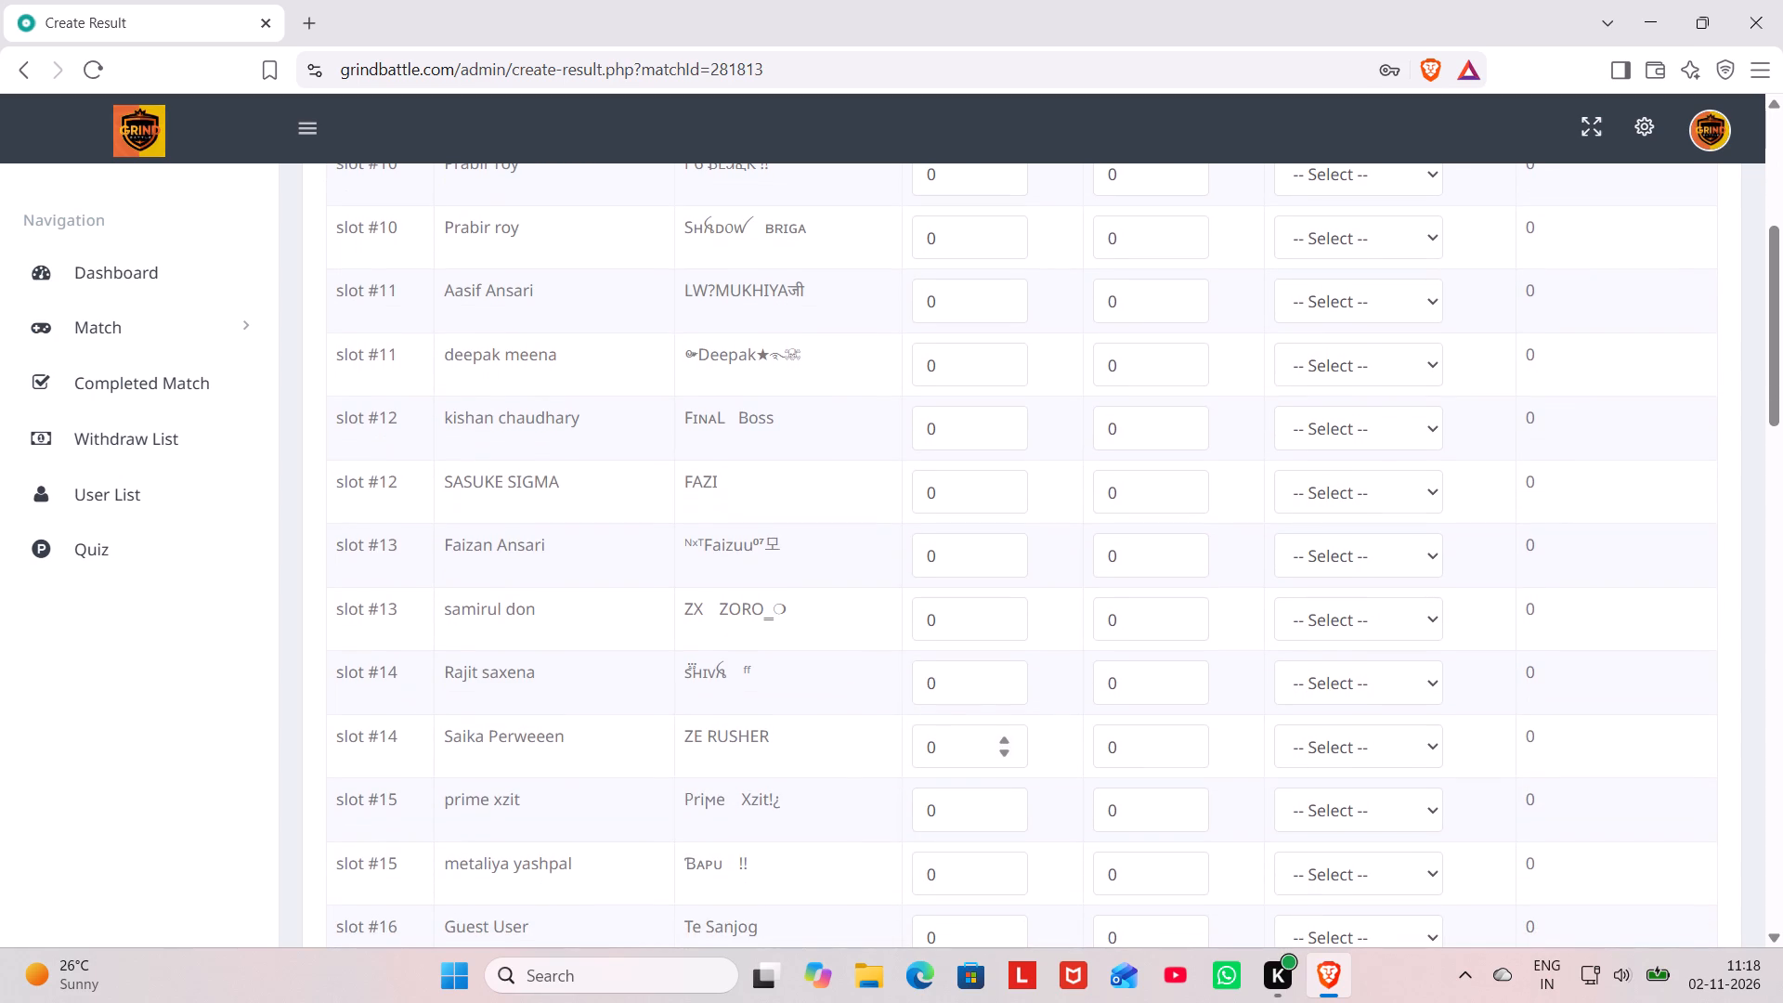
pyautogui.click(977, 749)
pyautogui.press('4')
pyautogui.press('Tab')
pyautogui.write('30')
pyautogui.press('Tab')
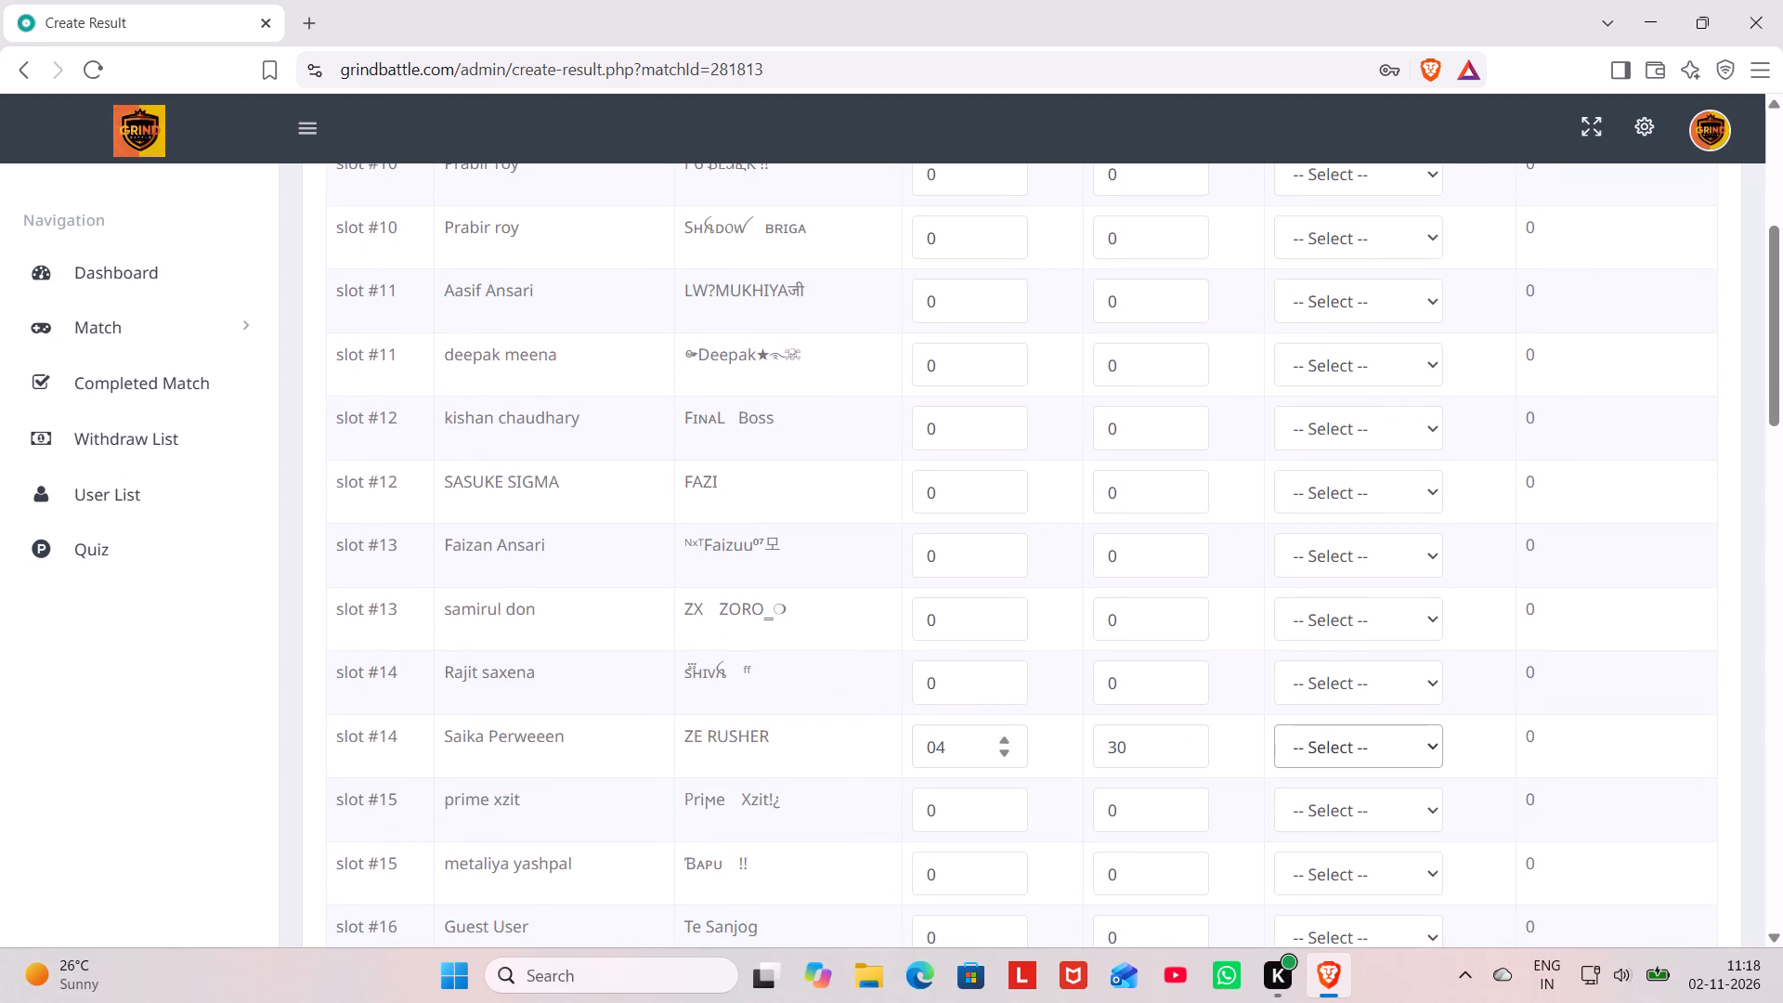
pyautogui.press('Down')
pyautogui.press('Tab')
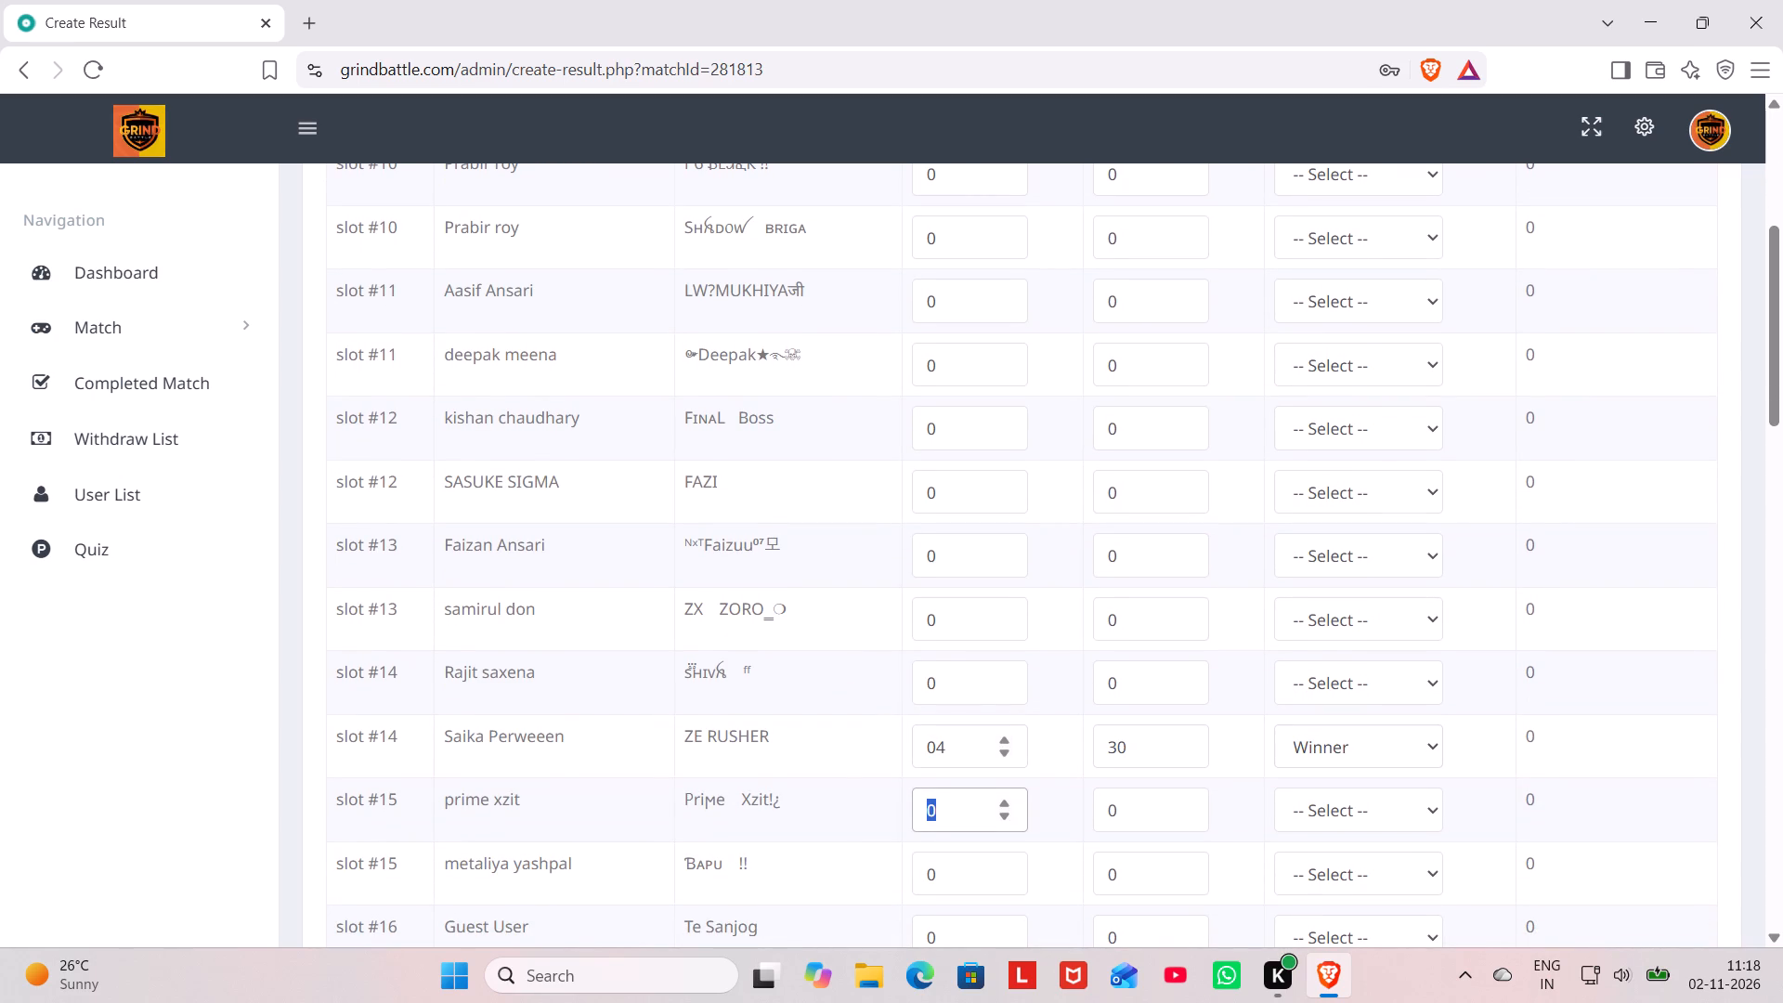
pyautogui.scroll(-2, 844, 674)
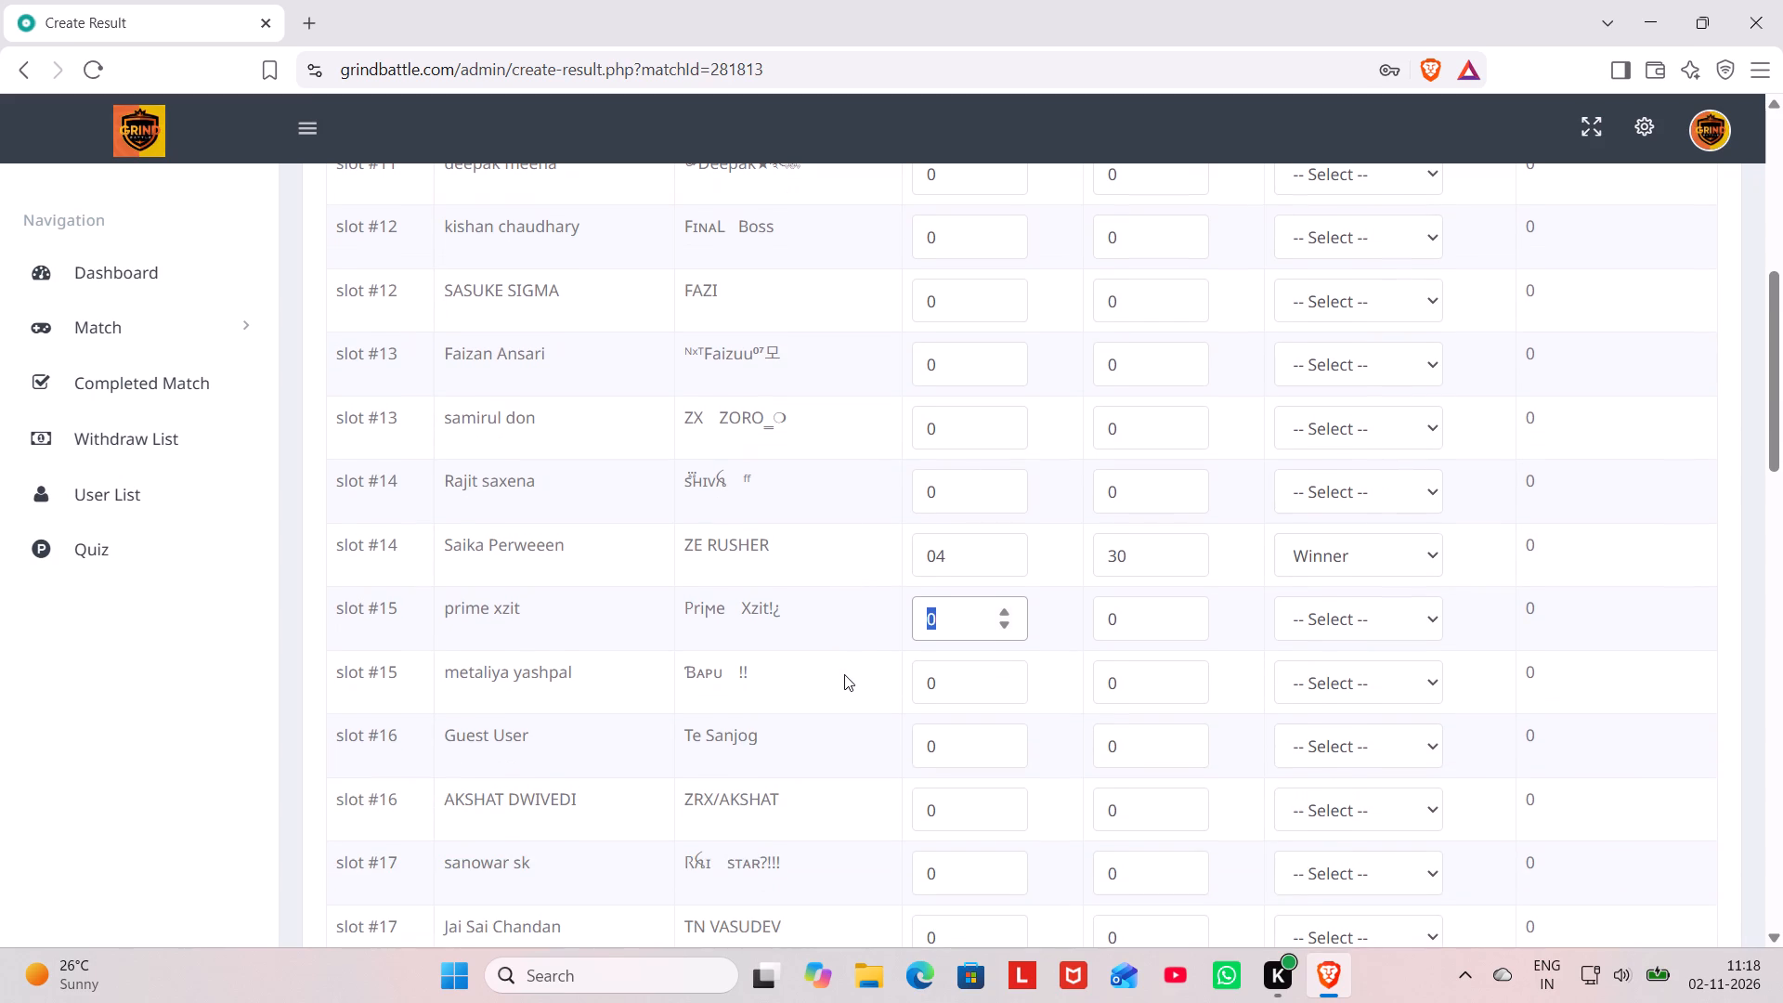
pyautogui.scroll(-1, 844, 674)
pyautogui.hscroll(2, 844, 674)
pyautogui.scroll(-1, 844, 674)
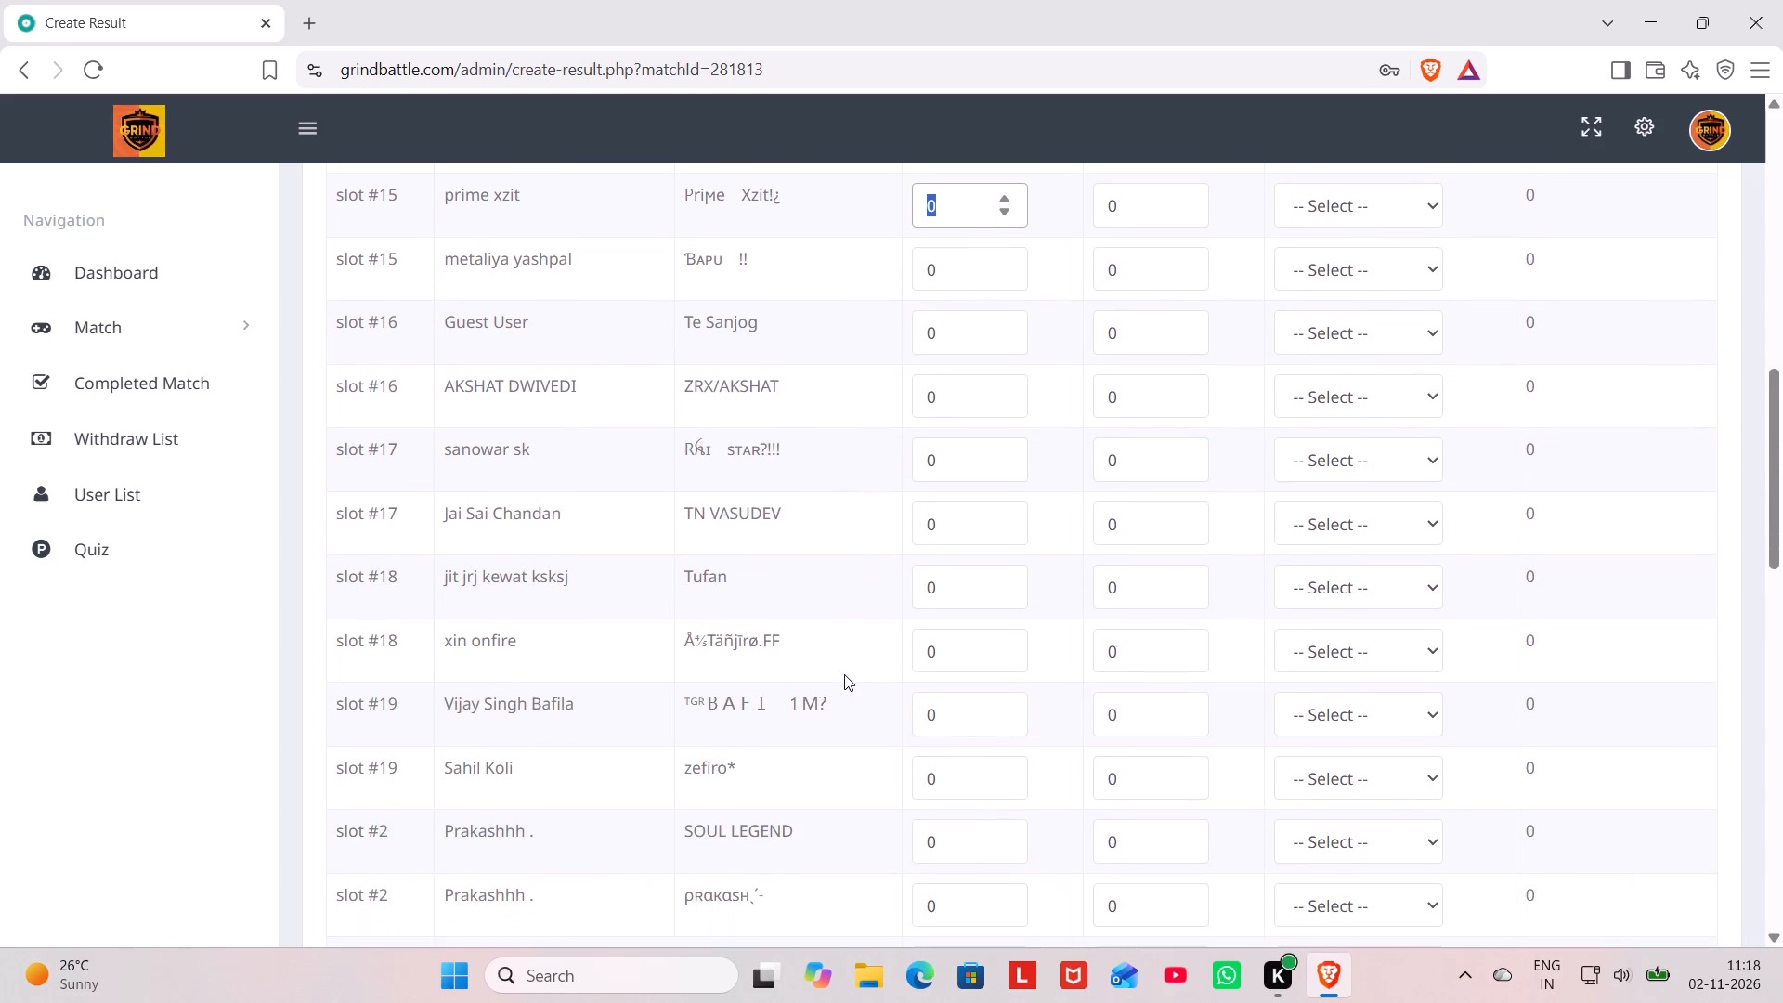
pyautogui.scroll(-3, 844, 674)
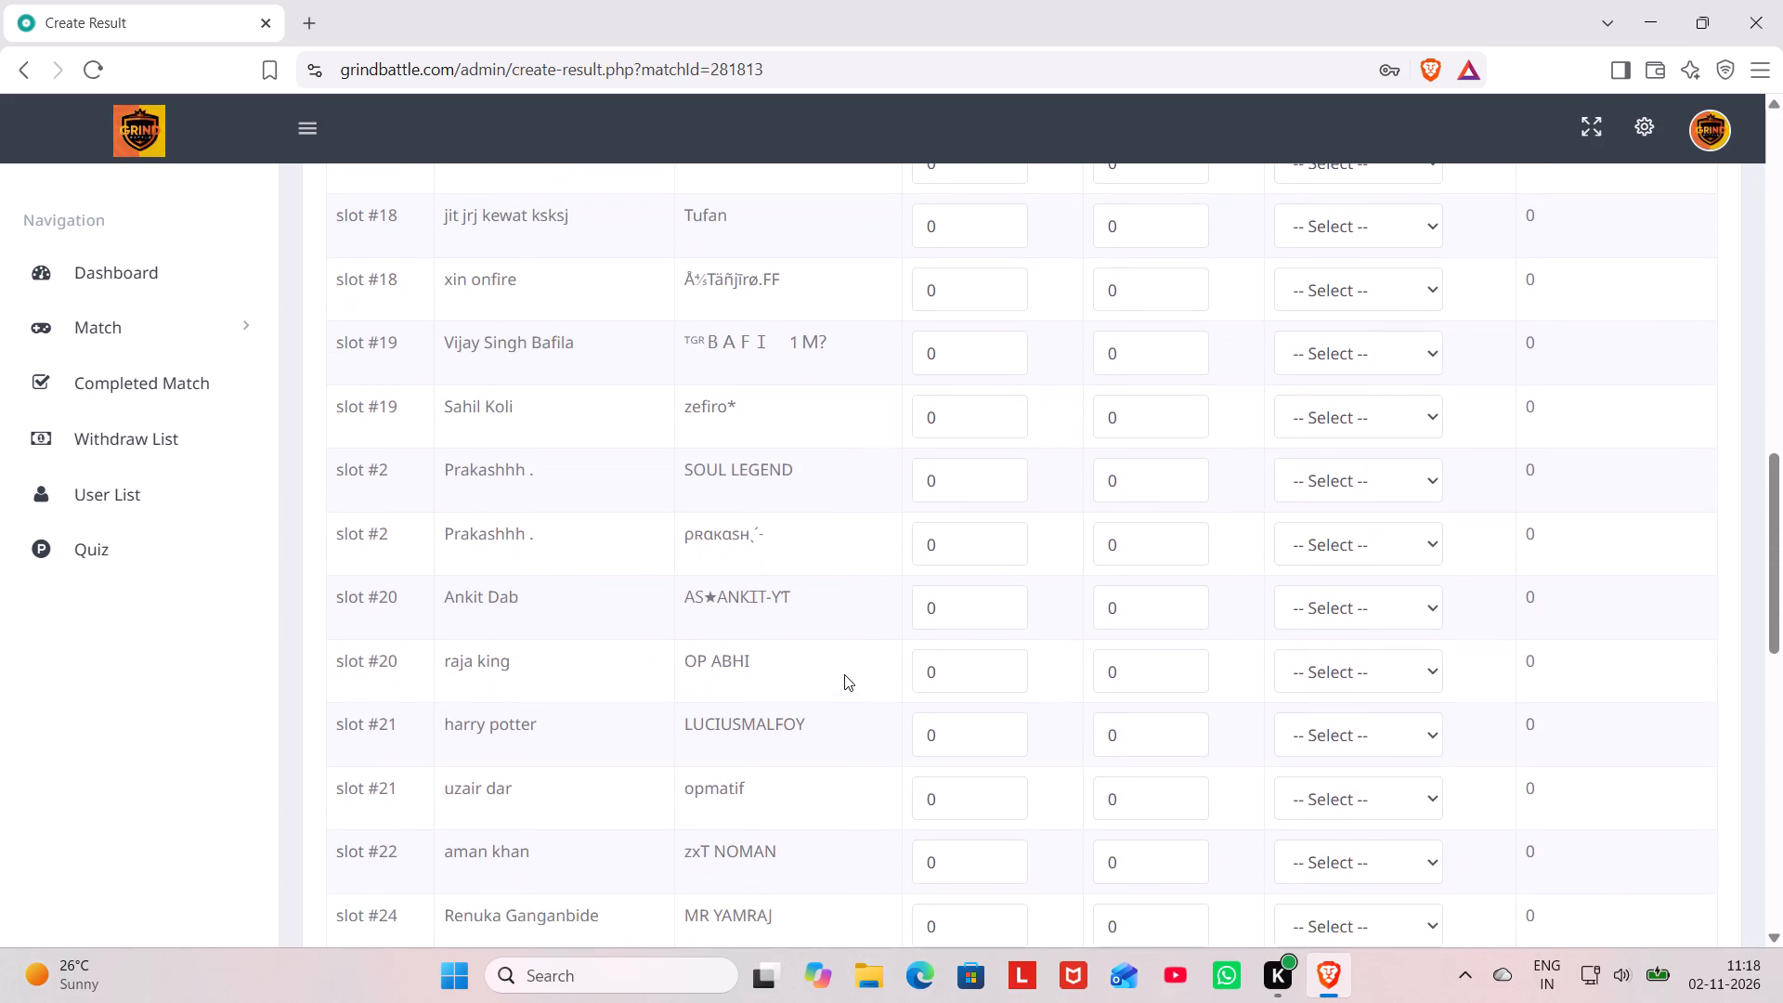
pyautogui.scroll(-1, 844, 674)
pyautogui.scroll(3, 844, 674)
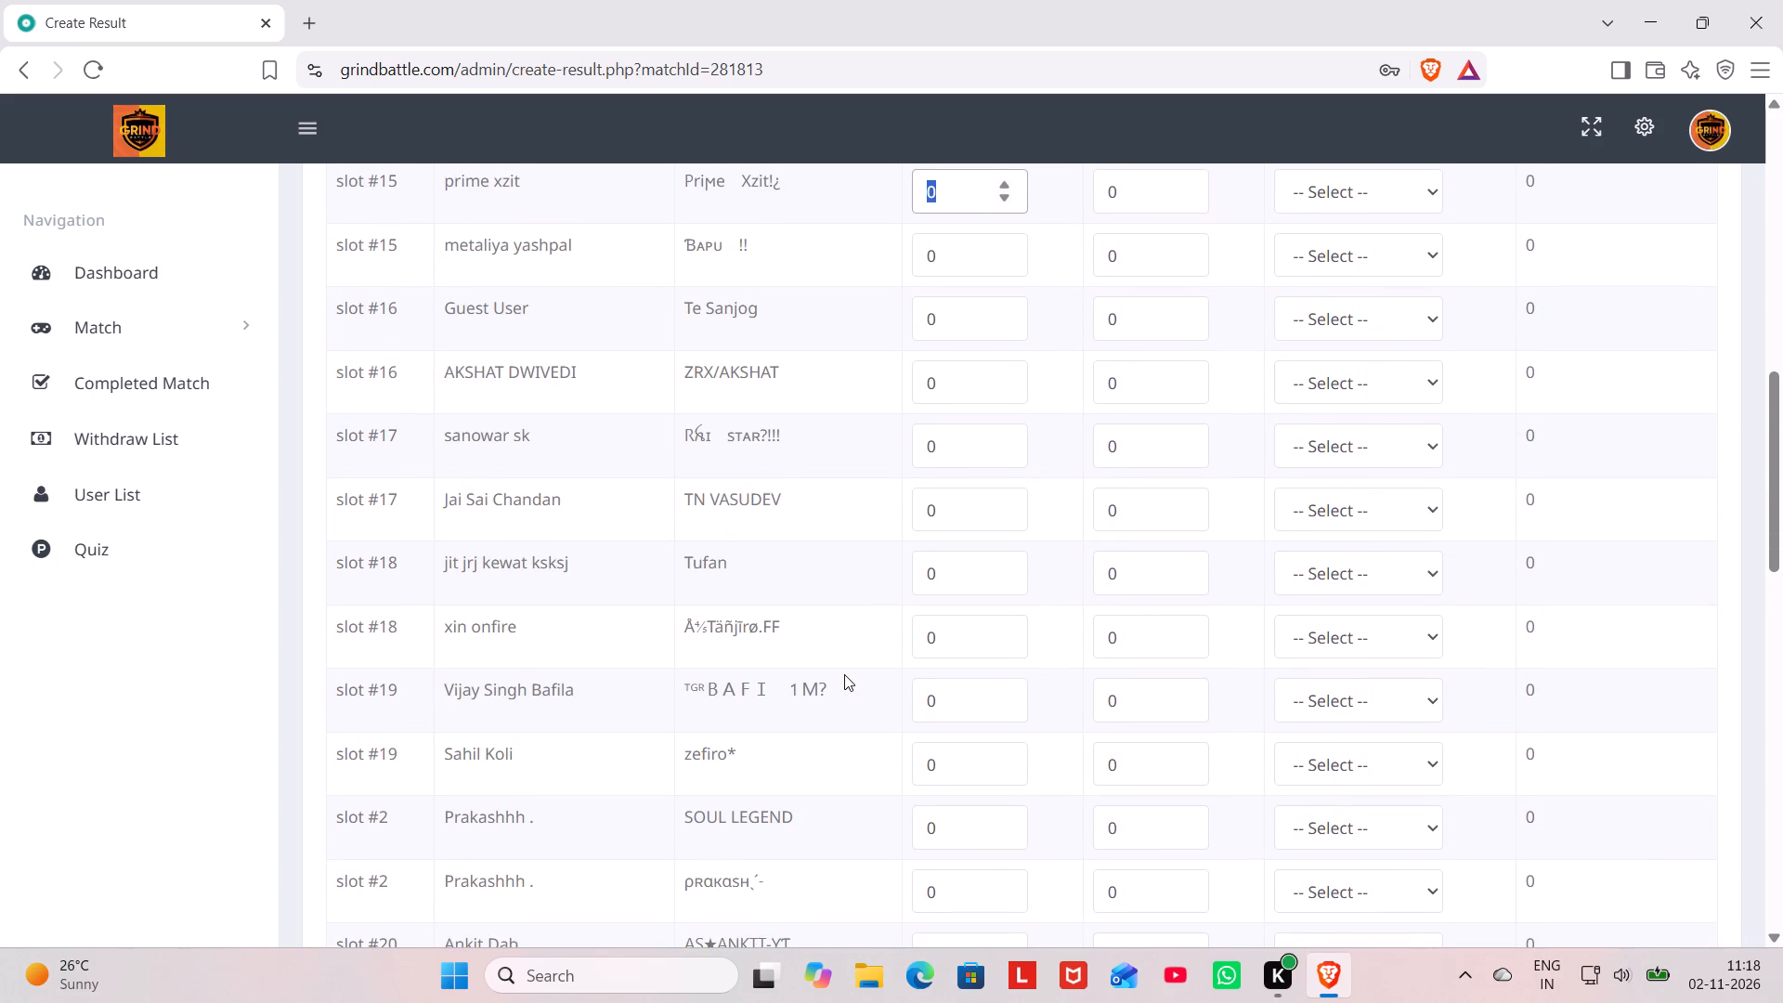
pyautogui.hscroll(1, 844, 674)
pyautogui.scroll(-2, 844, 674)
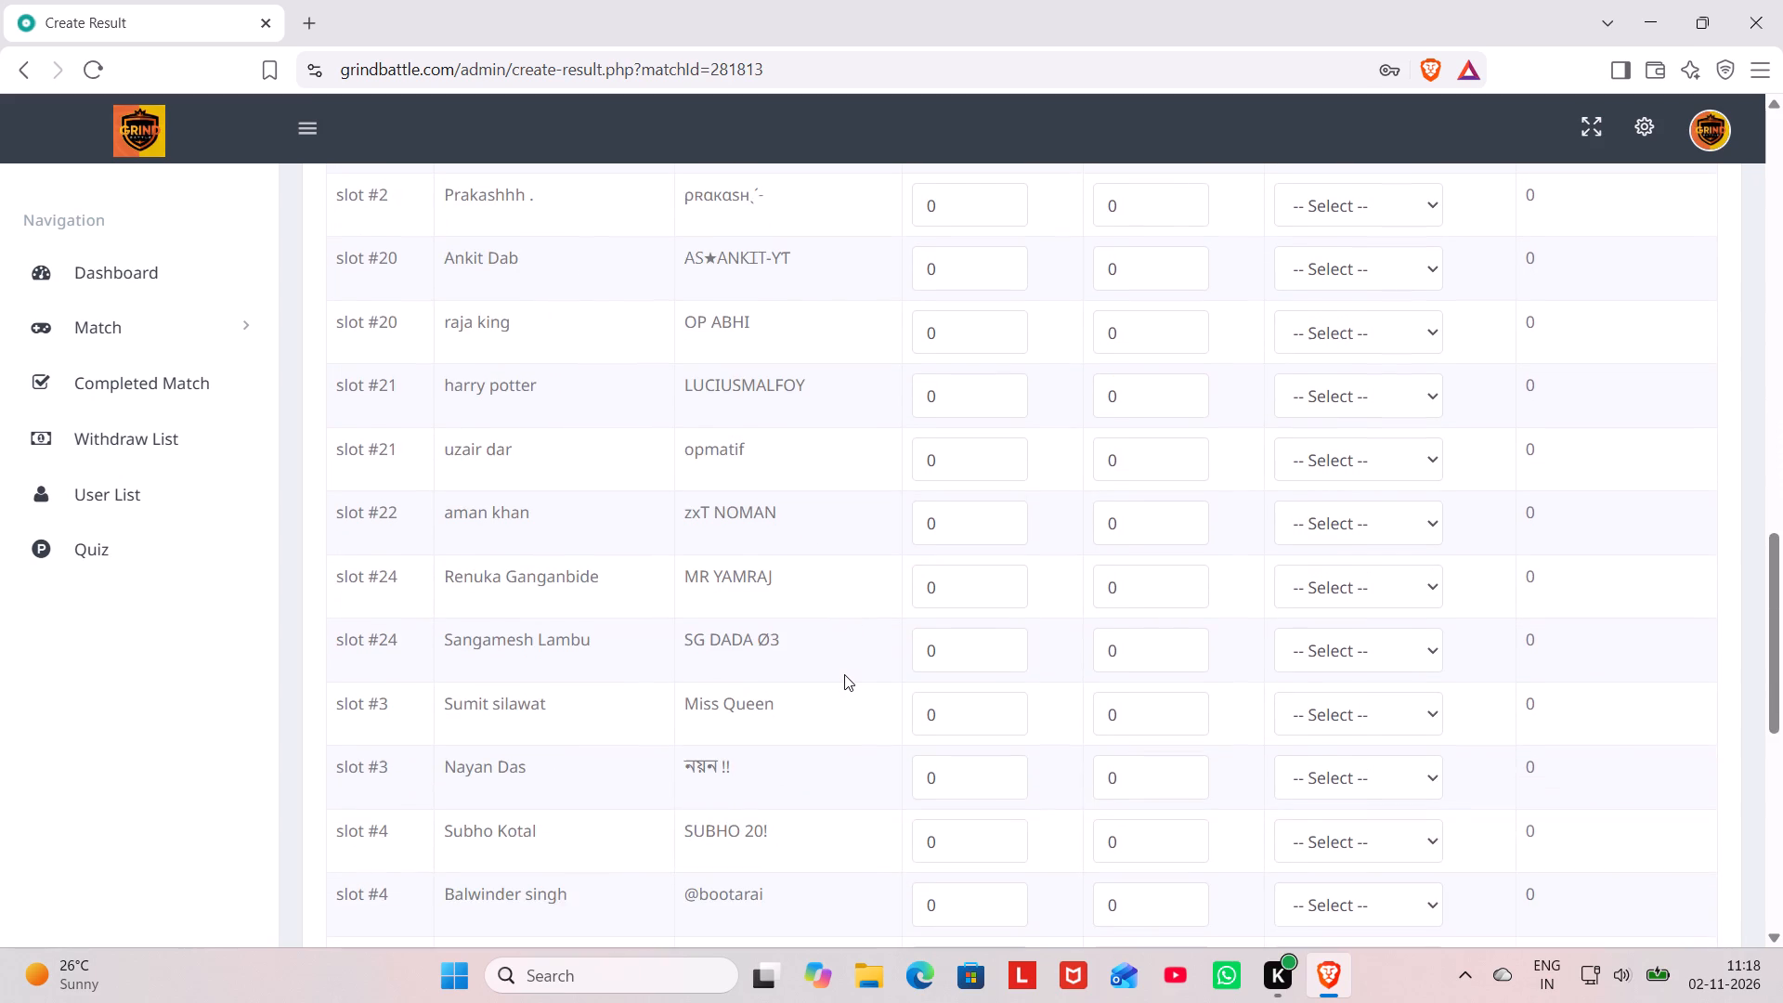
pyautogui.scroll(-2, 844, 674)
pyautogui.click(971, 578)
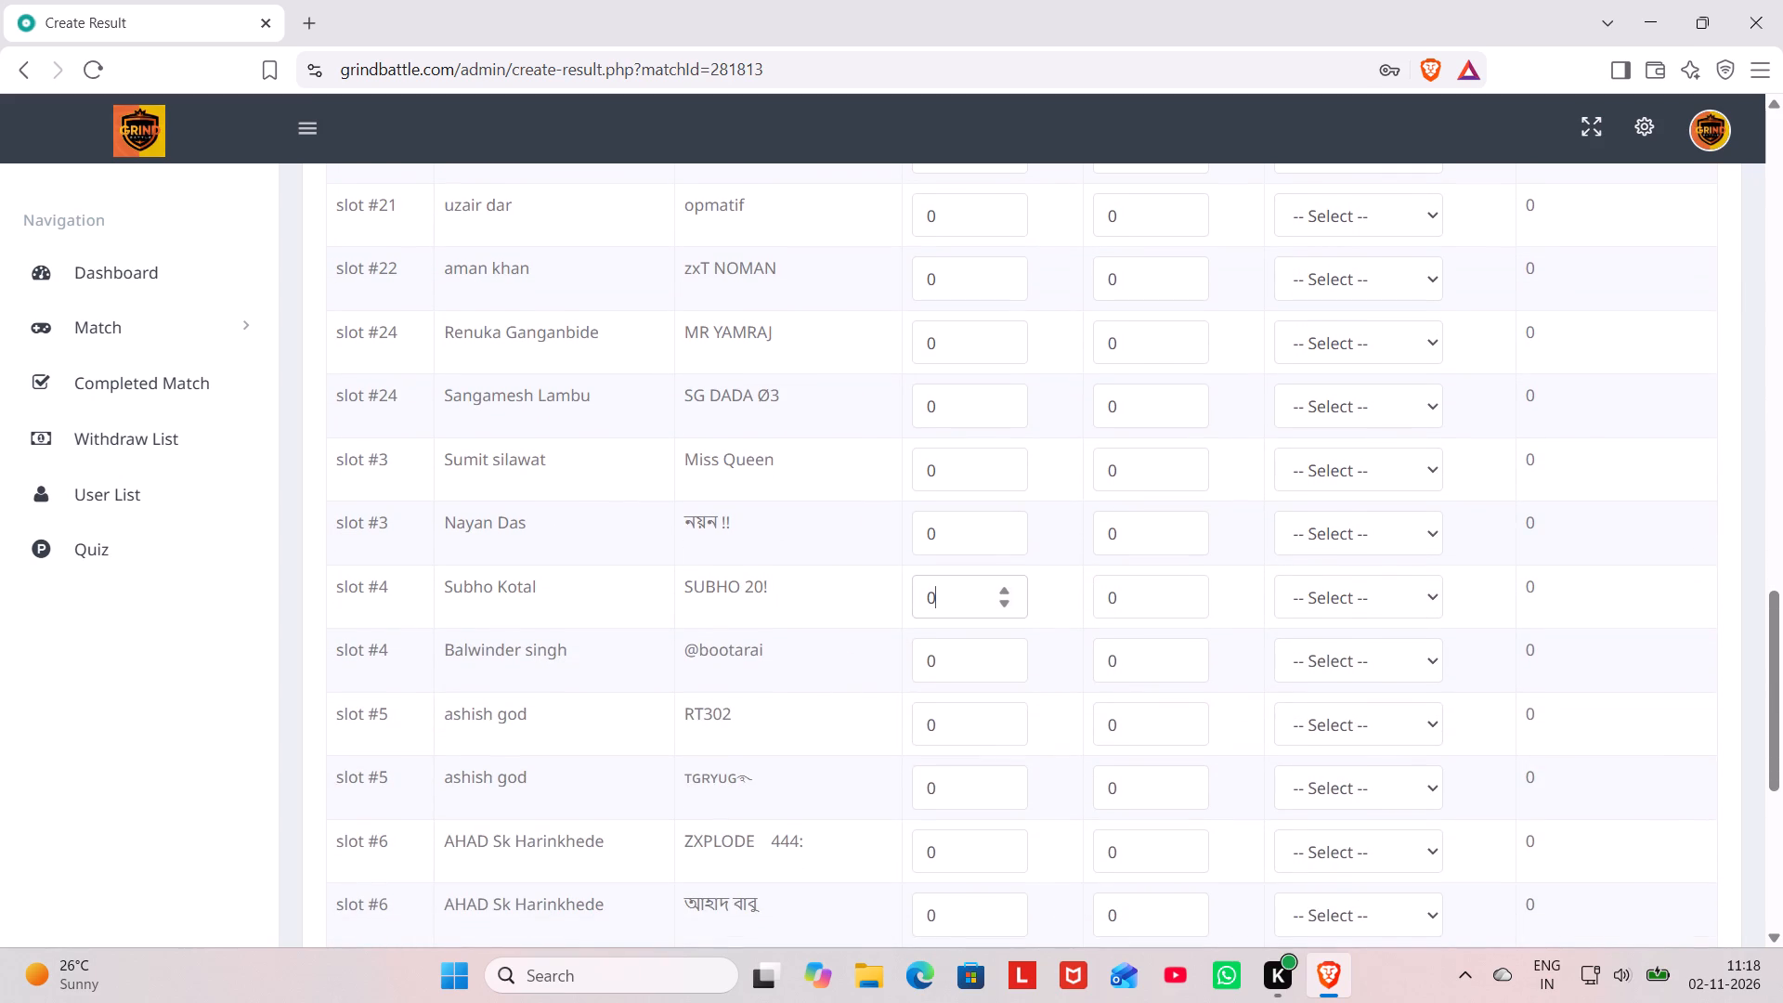
pyautogui.press('3')
pyautogui.press('Tab')
pyautogui.write('30')
pyautogui.press('Tab')
pyautogui.press('Down')
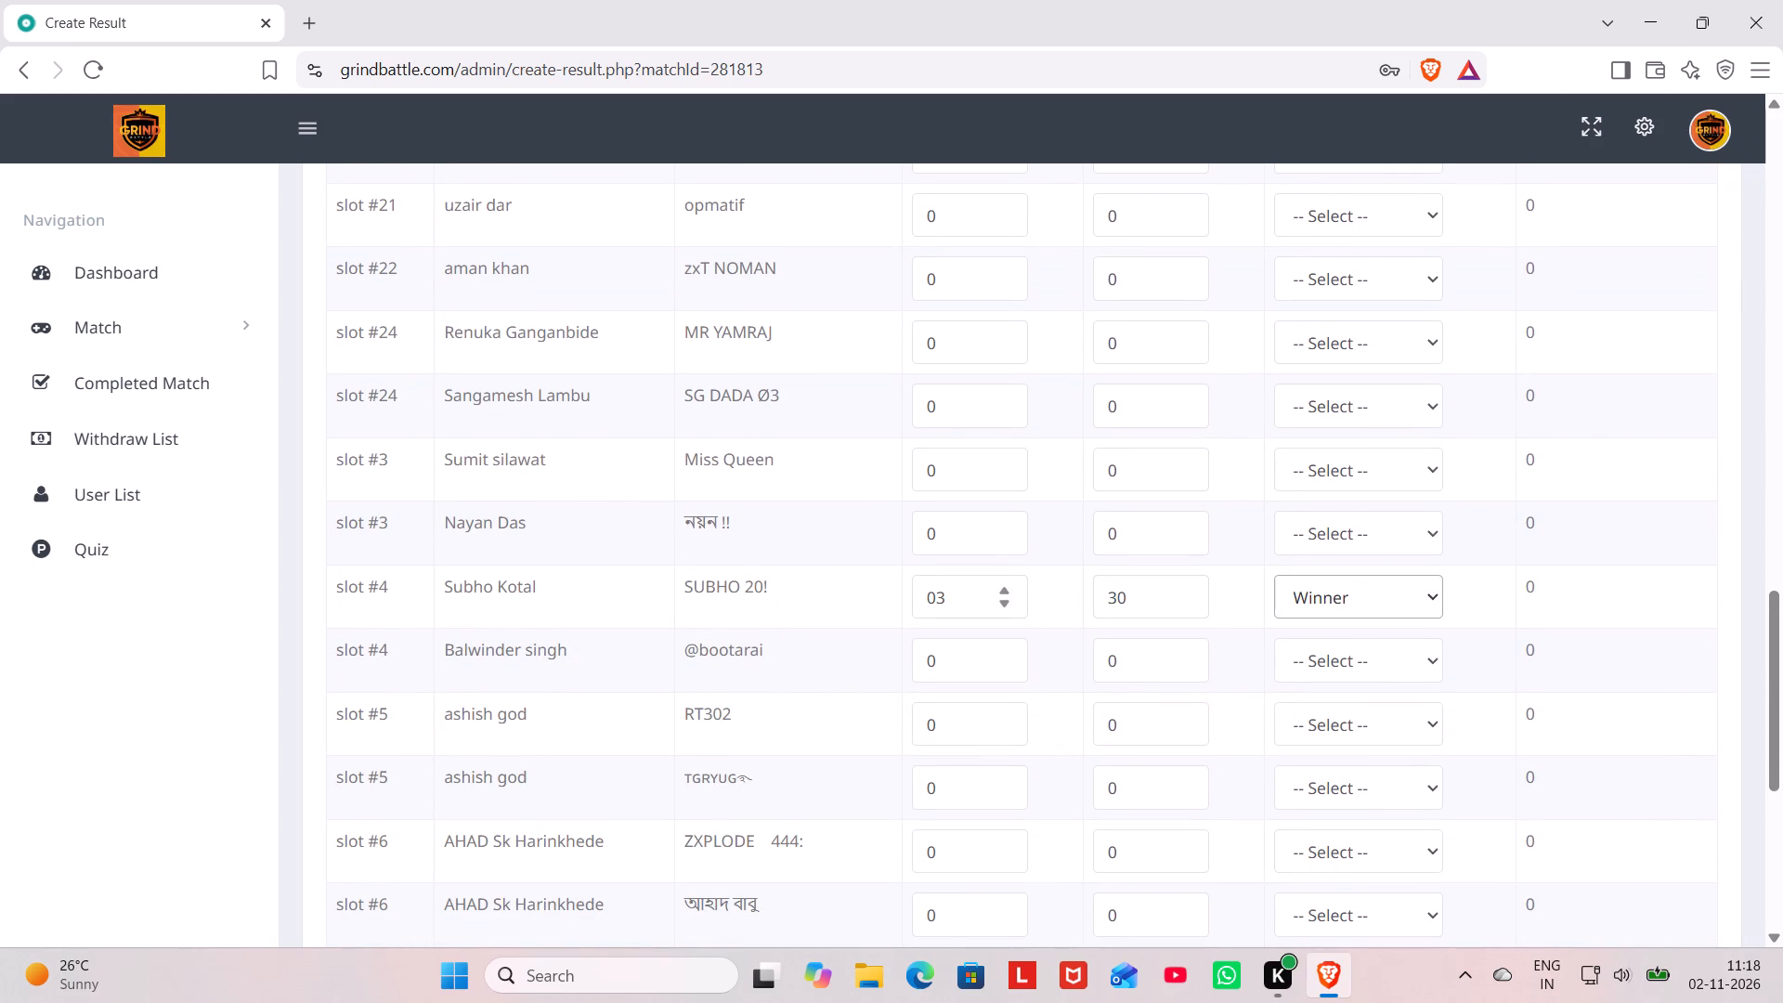
pyautogui.press('Tab')
pyautogui.scroll(6, 1109, 511)
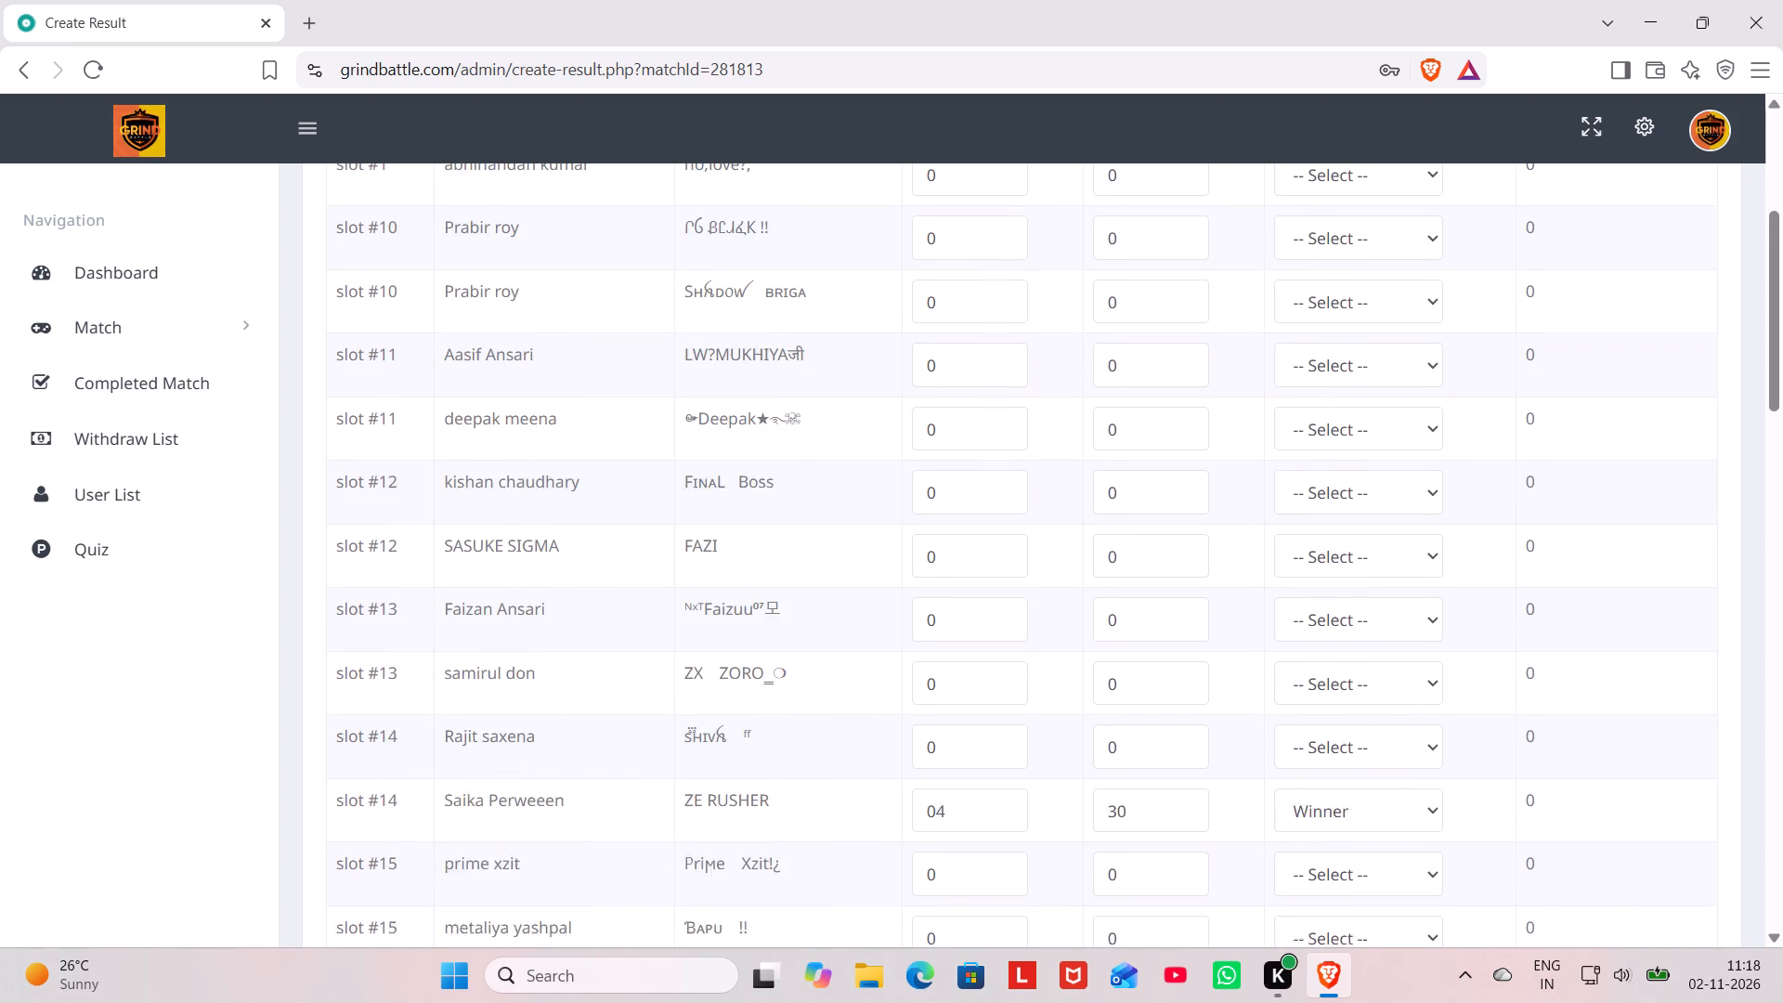
pyautogui.scroll(3, 1568, 367)
pyautogui.click(1575, 402)
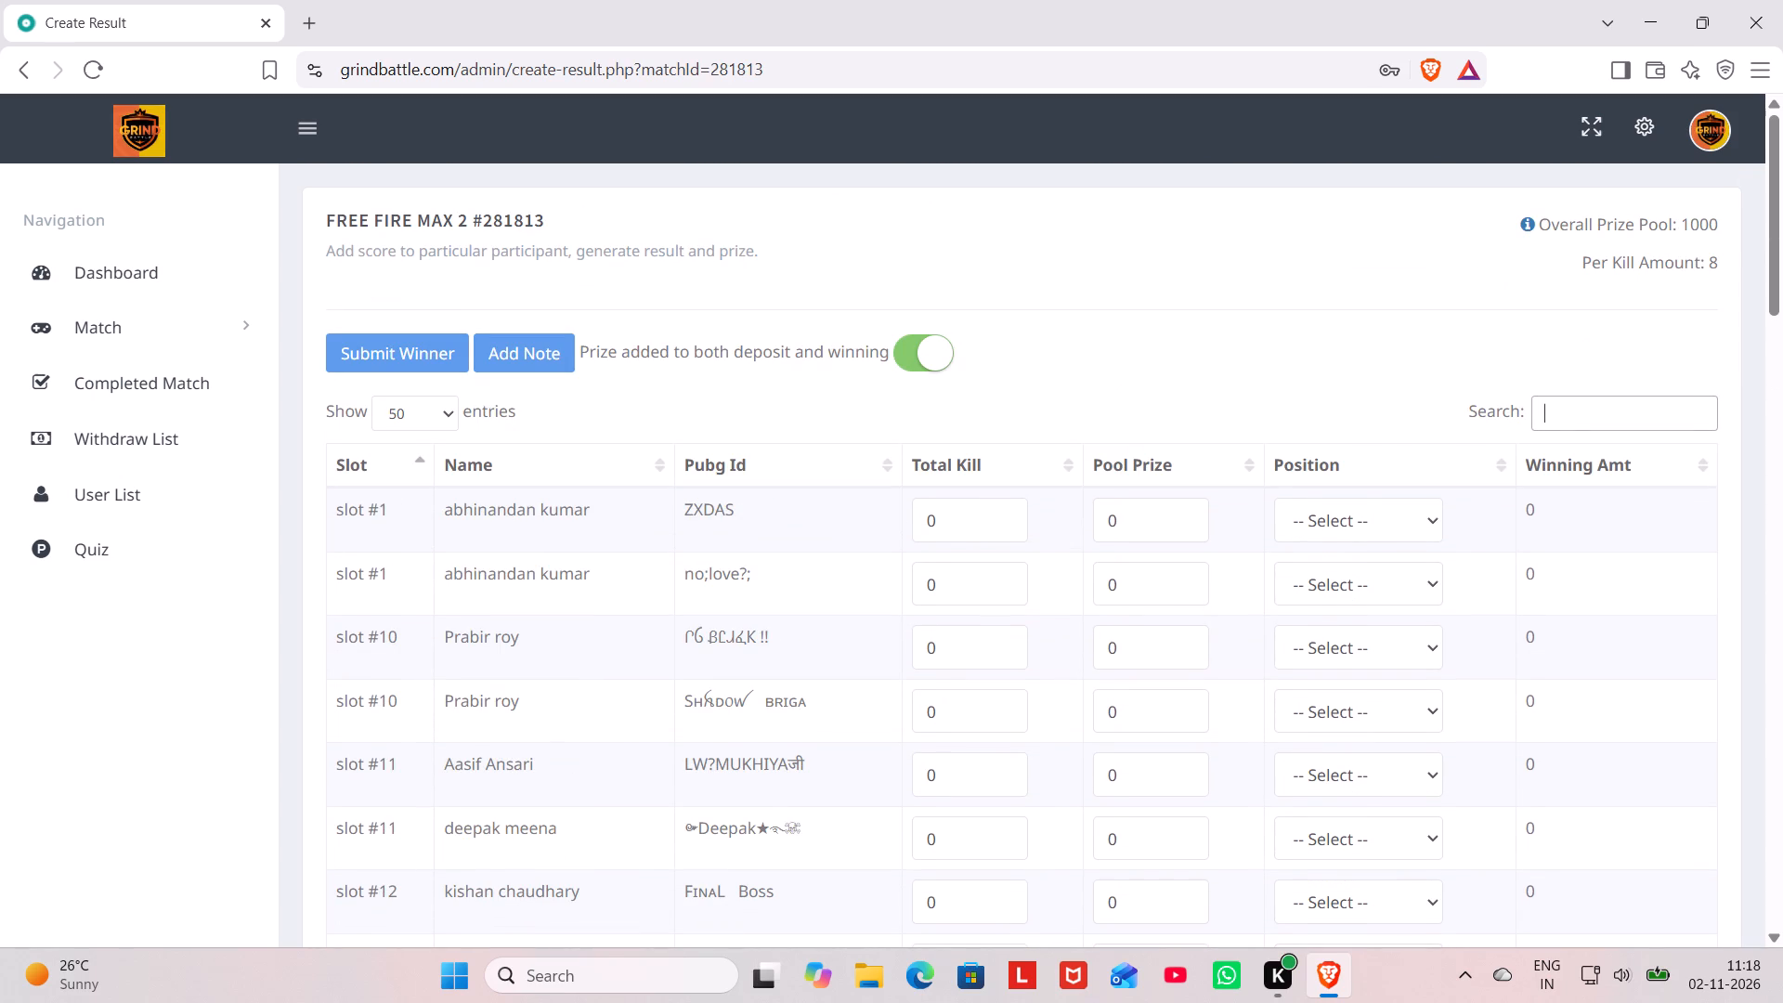
pyautogui.write('op')
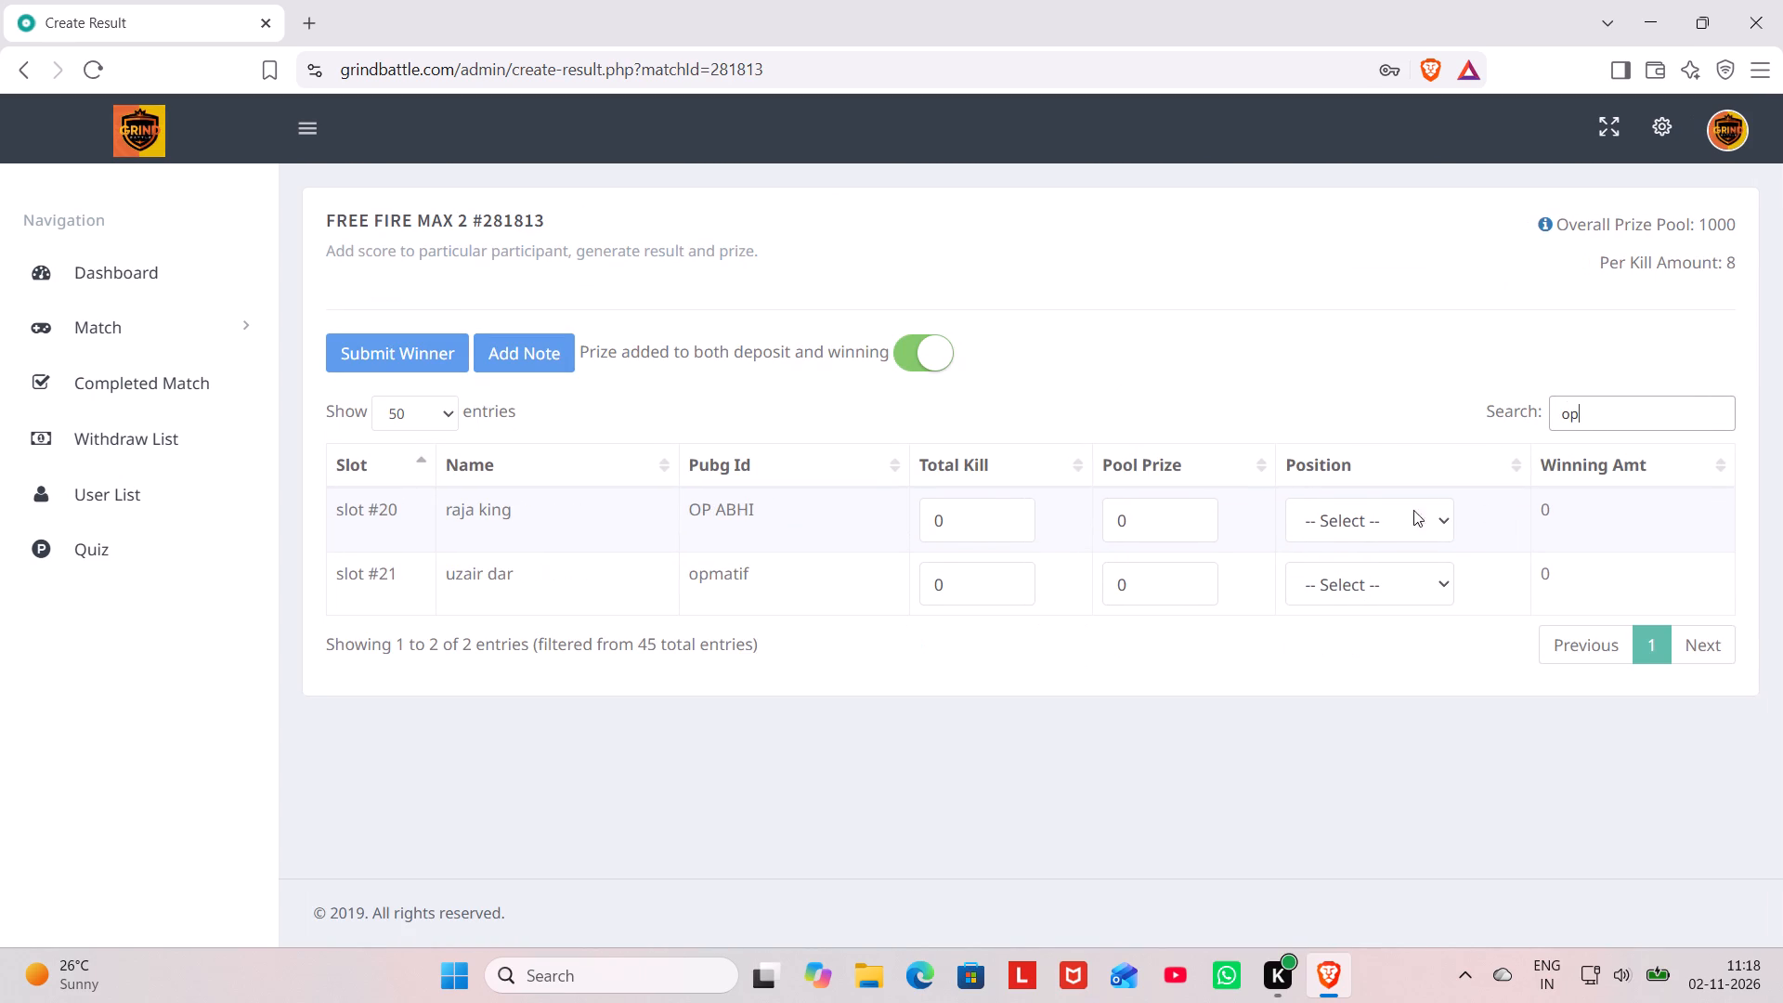
pyautogui.click(994, 516)
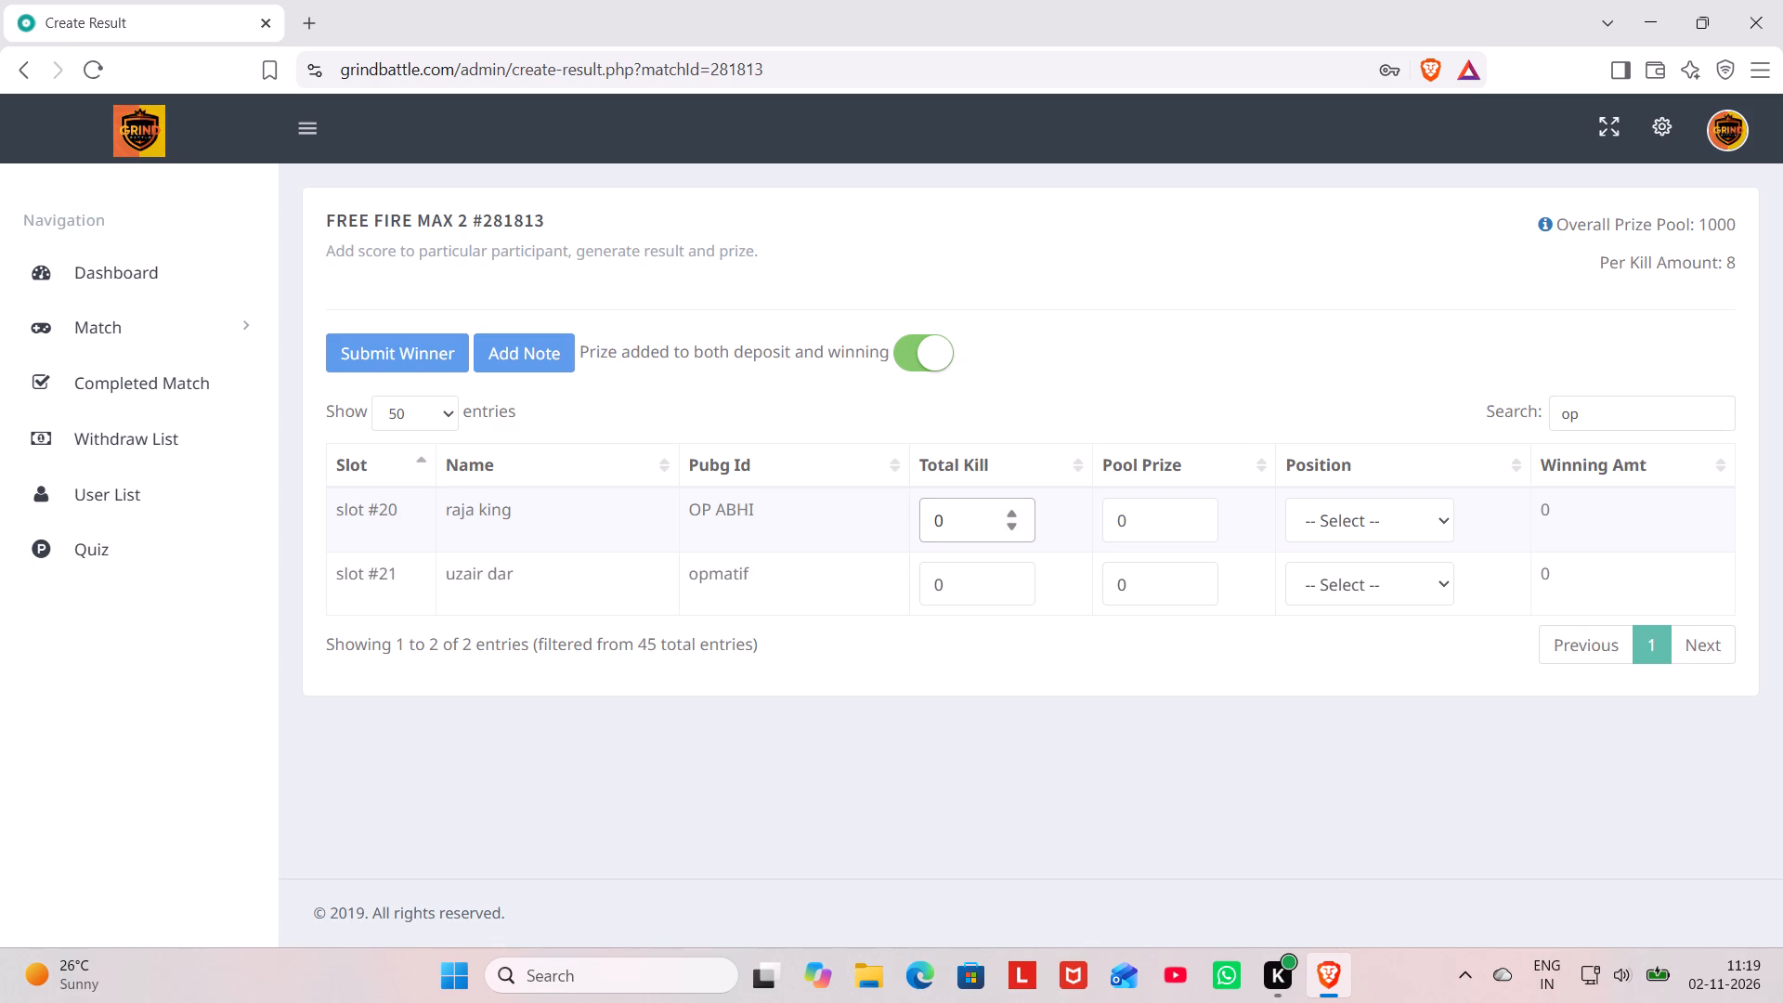
pyautogui.press('7')
pyautogui.press('Tab')
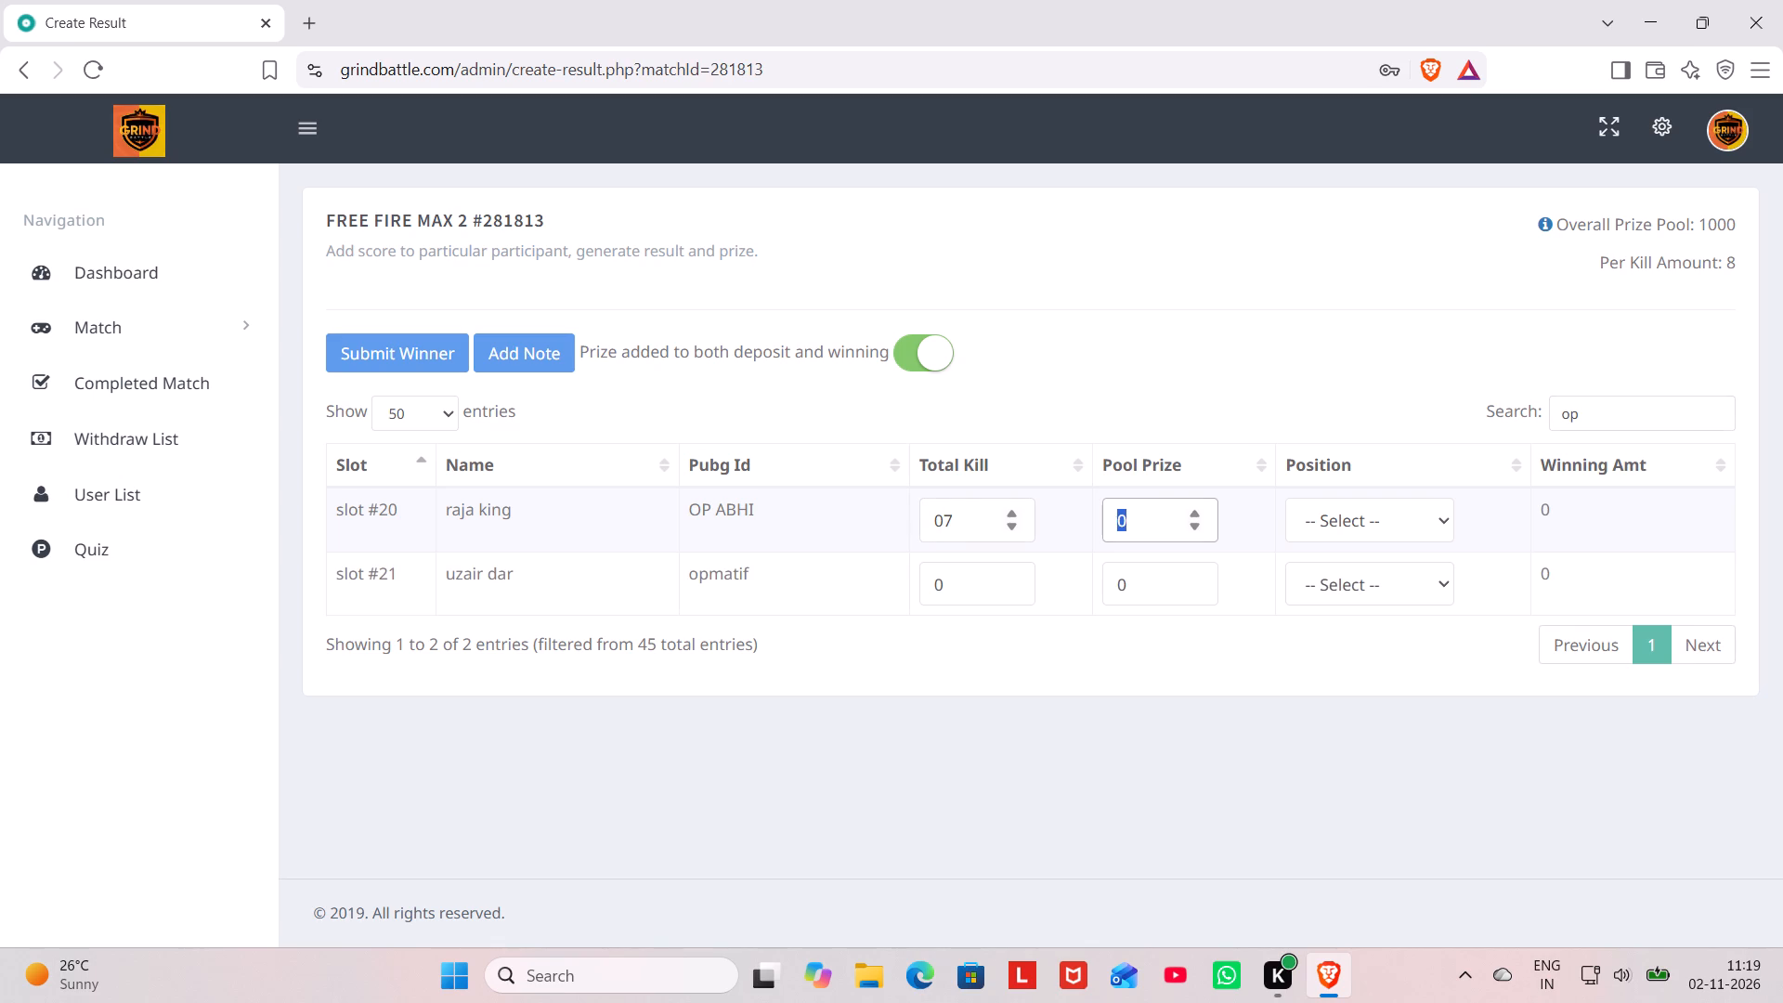
pyautogui.click(1604, 421)
pyautogui.press('BackSpace')
pyautogui.press('BackSpace')
pyautogui.write('no')
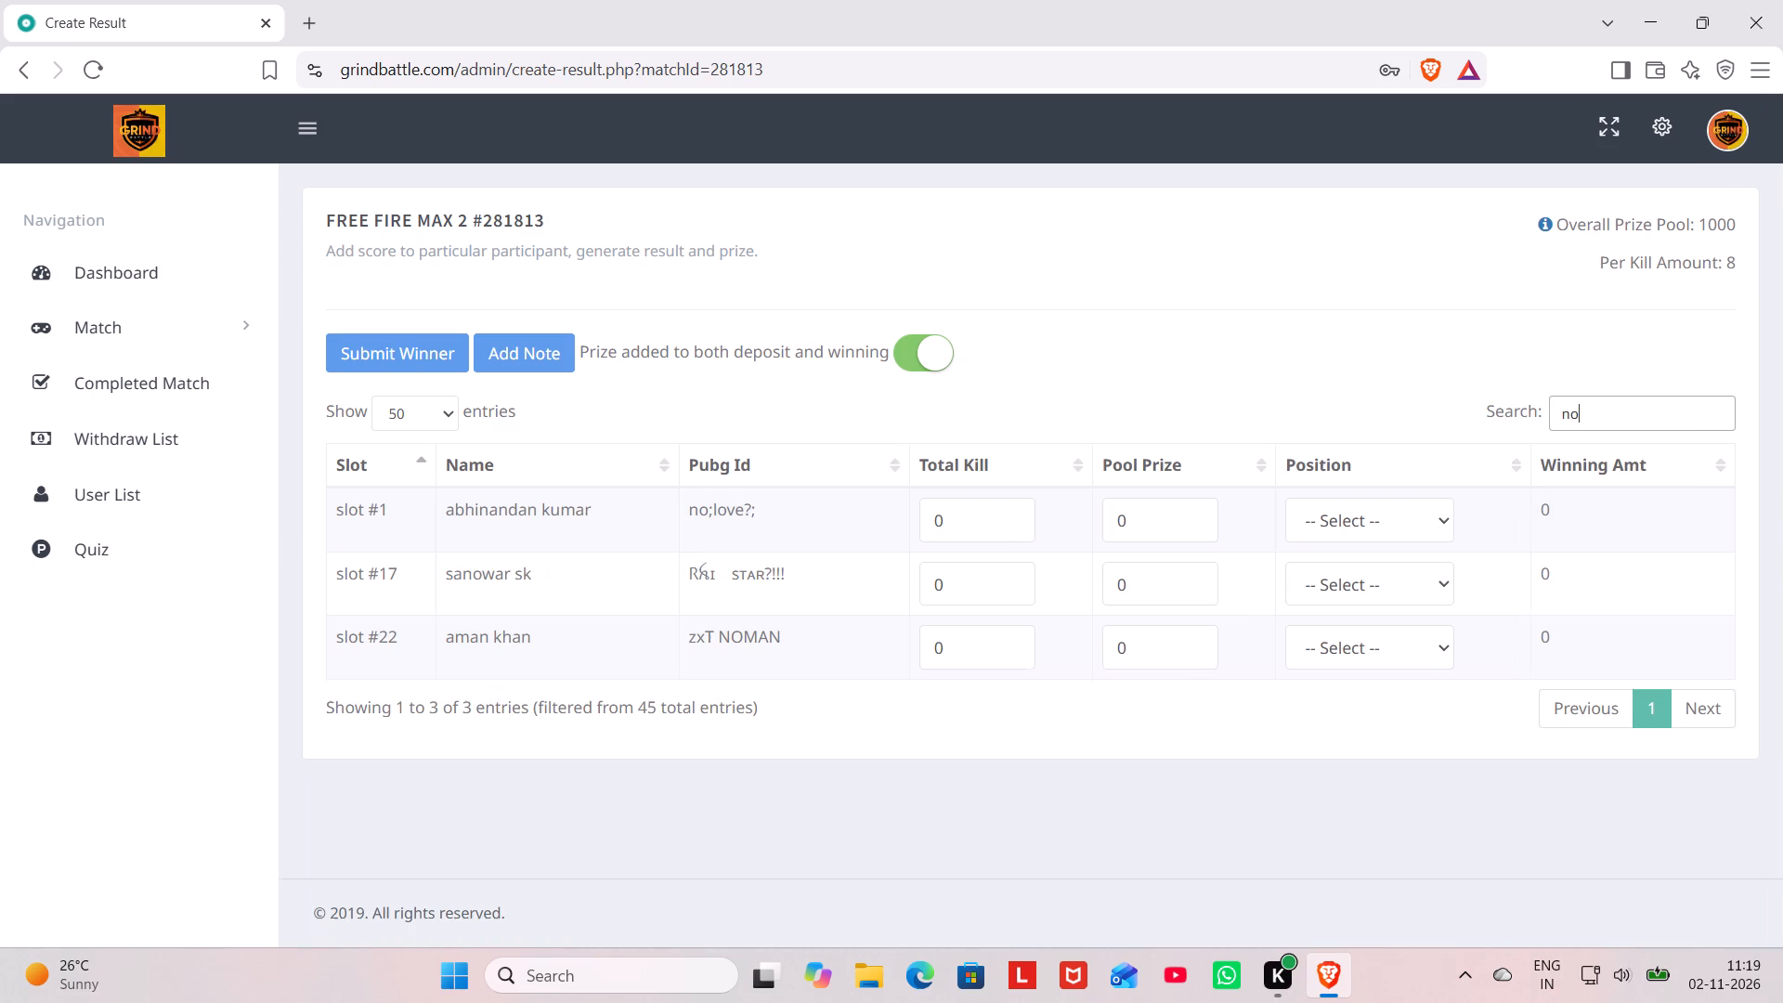
pyautogui.click(959, 578)
pyautogui.press('2')
pyautogui.press('Tab')
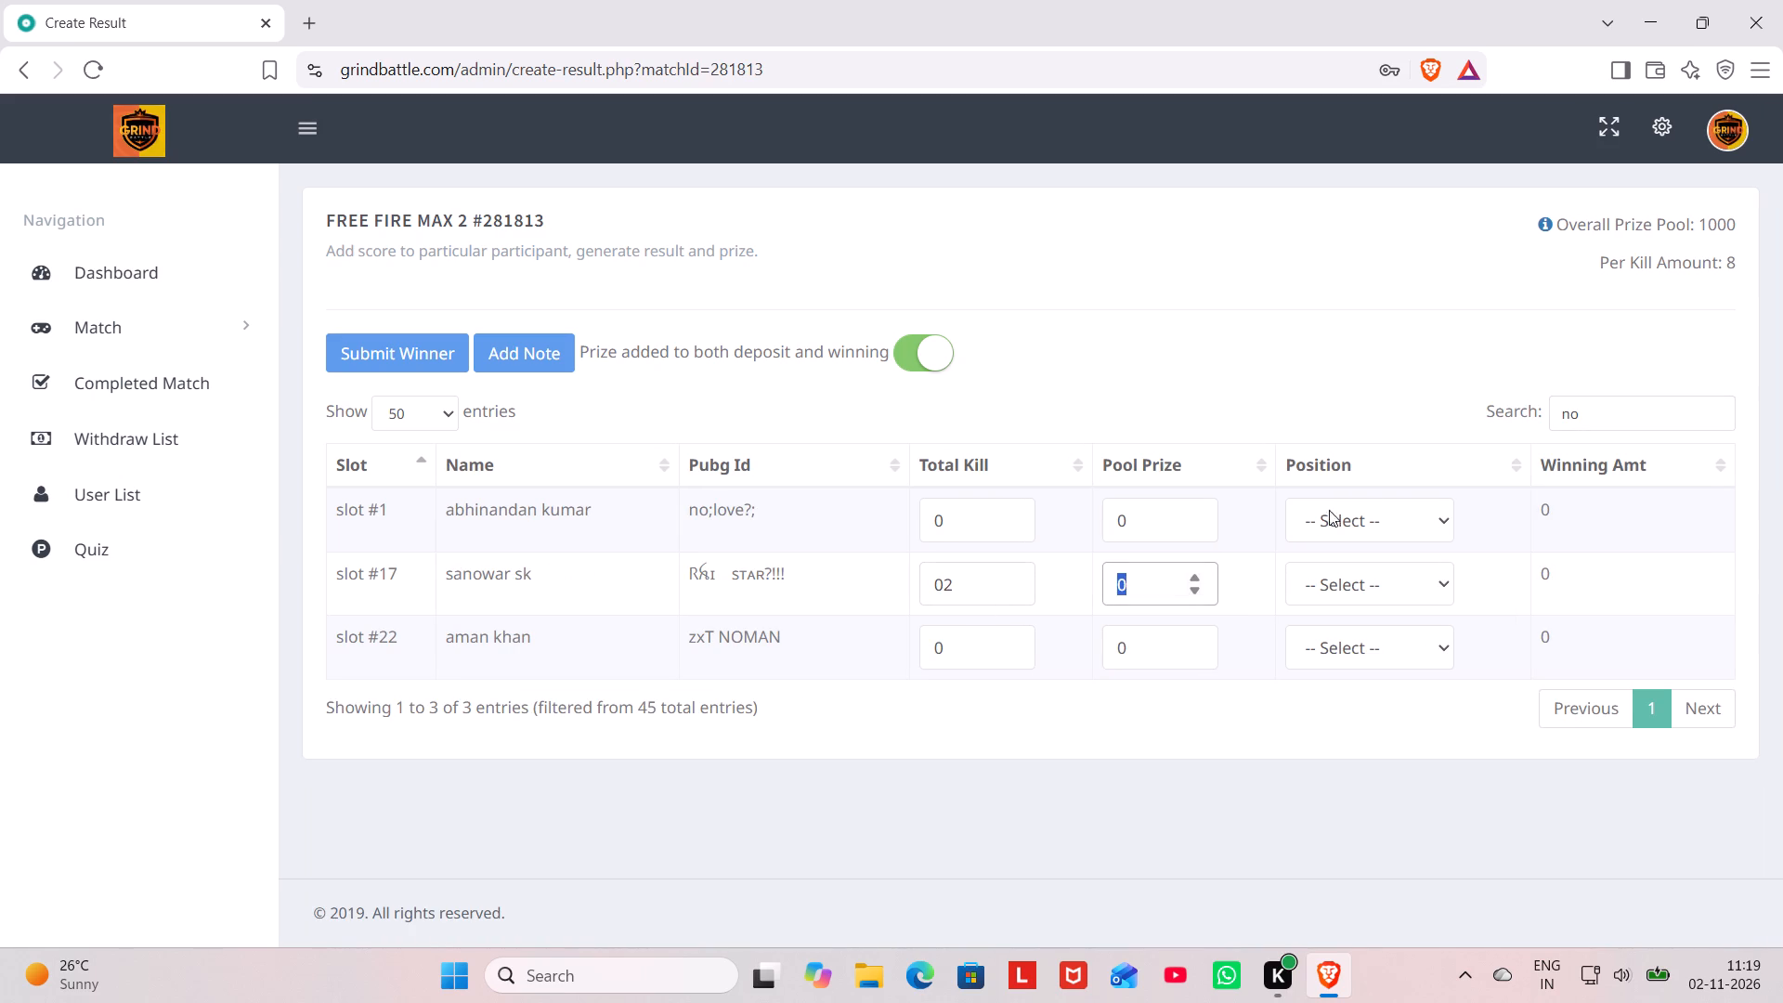
# Search the participants for "lu" and enter 4 total kills for LUCIUSMALFOY in slot #21.
pyautogui.click(1596, 418)
pyautogui.press('BackSpace')
pyautogui.press('BackSpace')
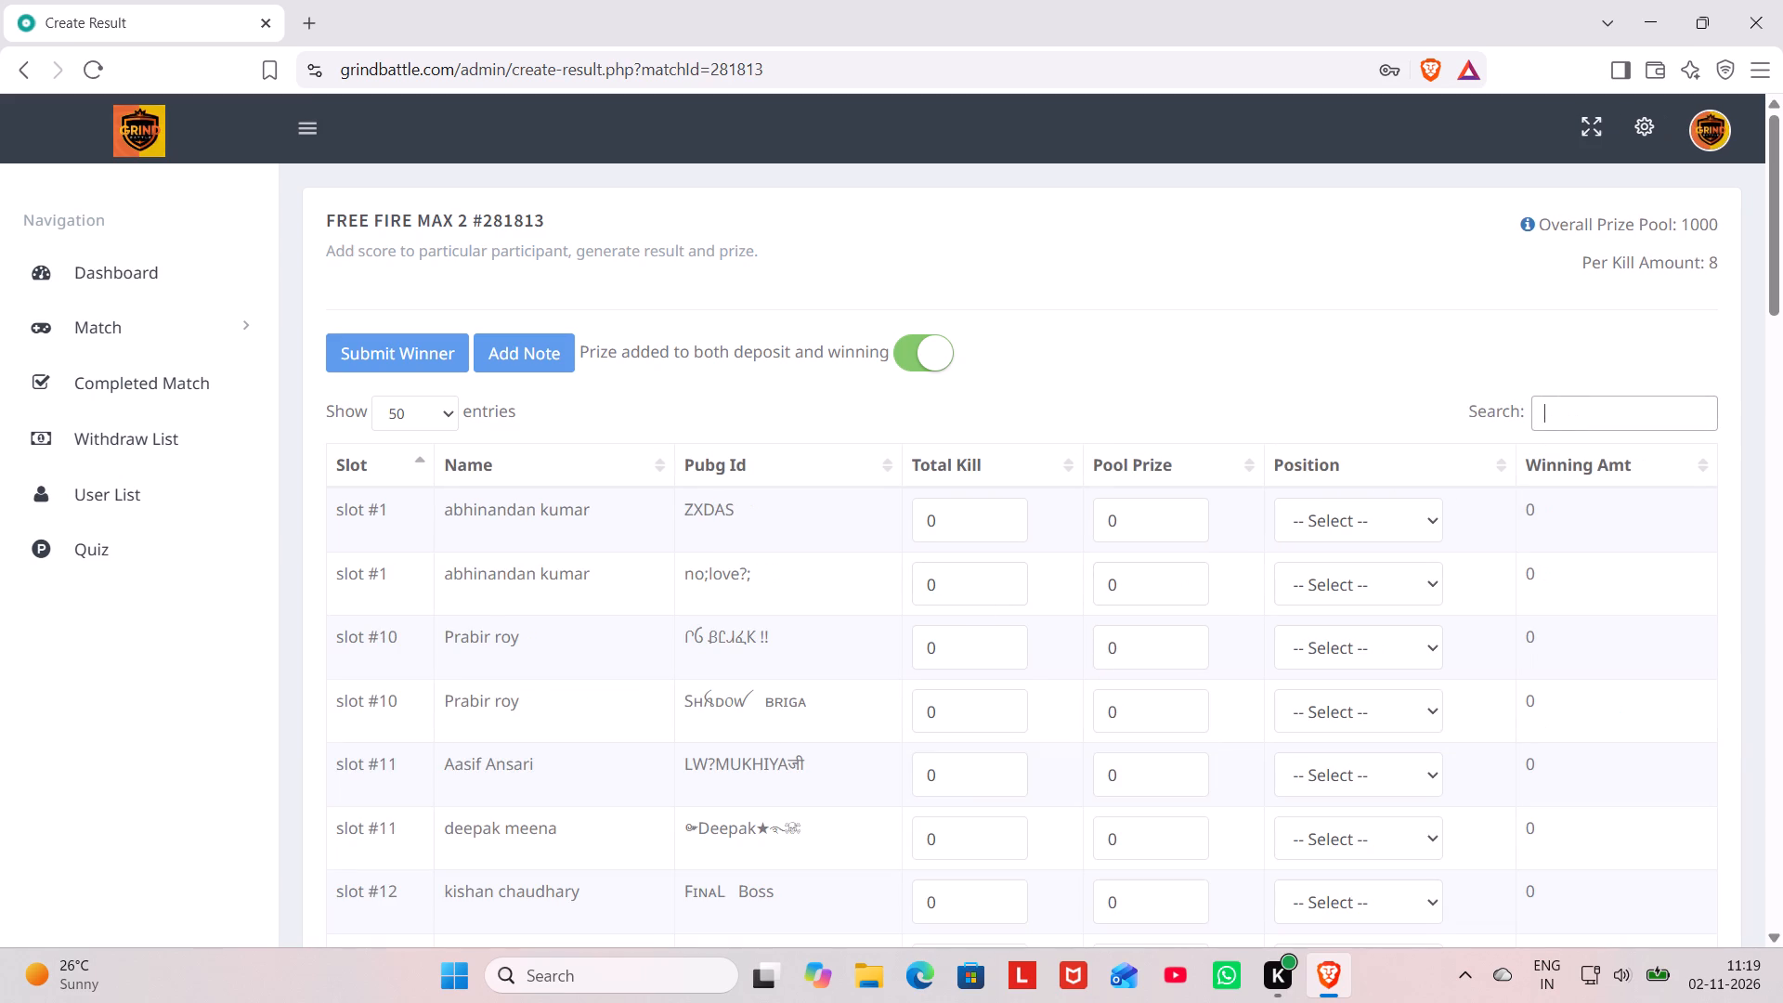
pyautogui.write('lu')
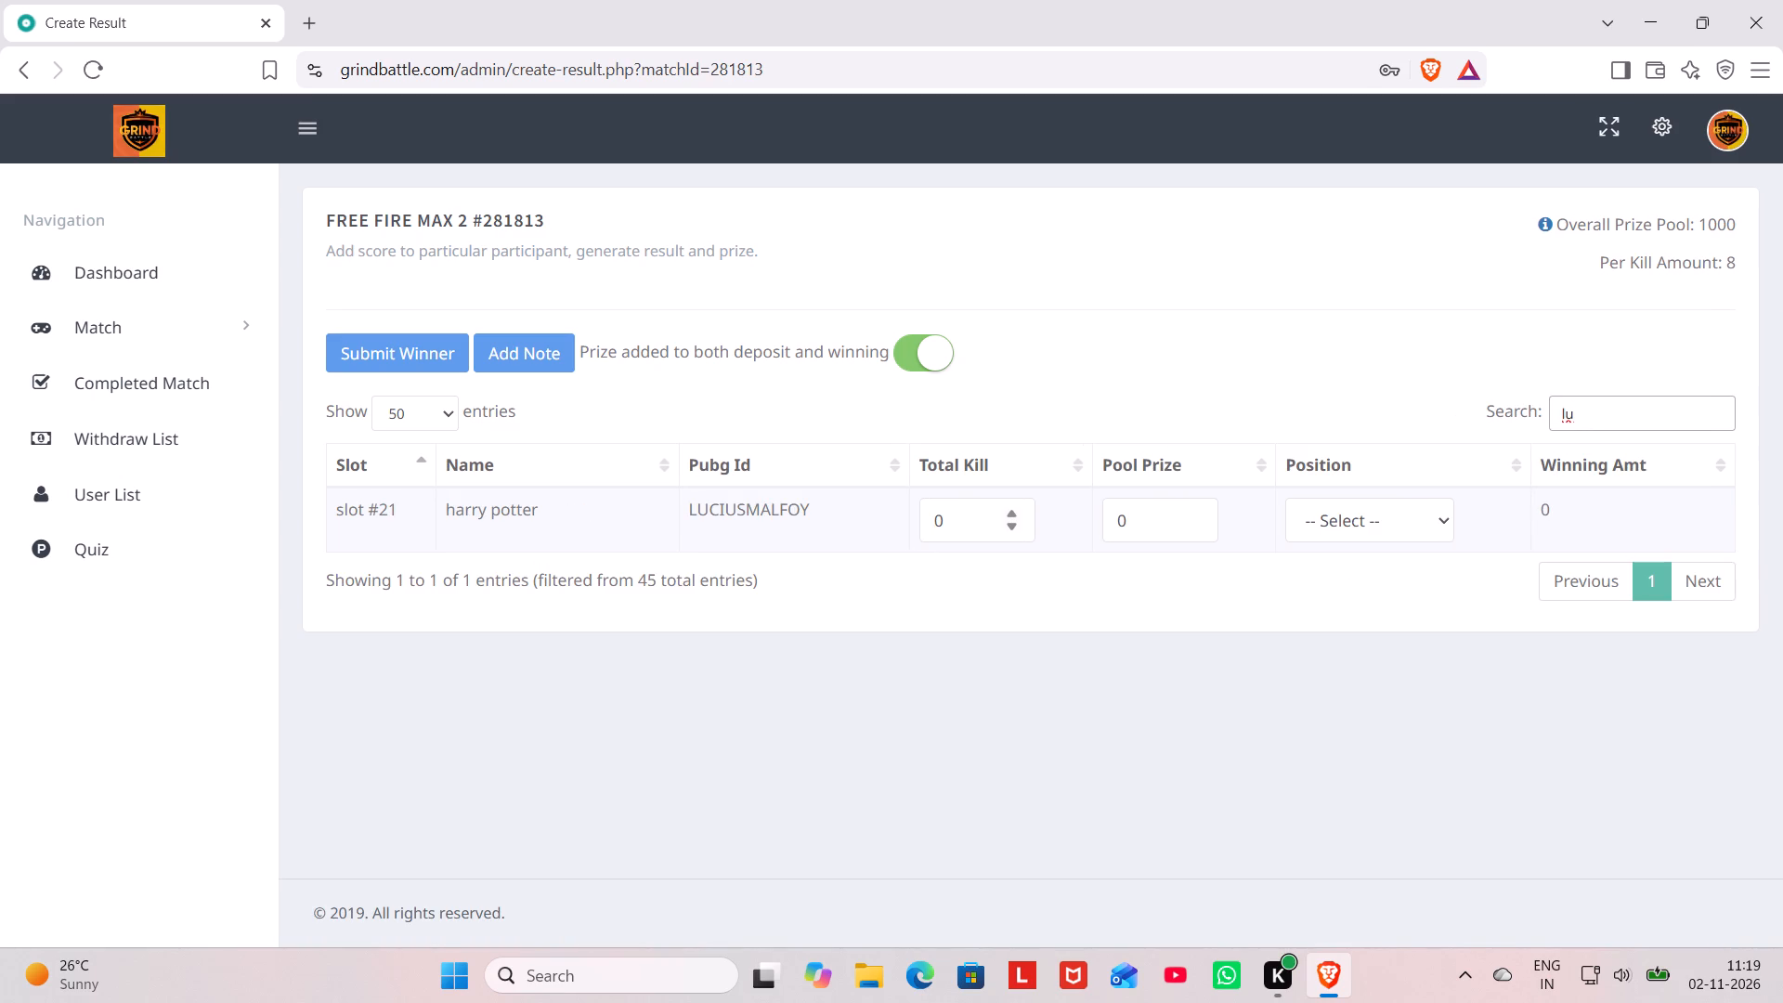
pyautogui.click(947, 513)
pyautogui.press('4')
pyautogui.press('Tab')
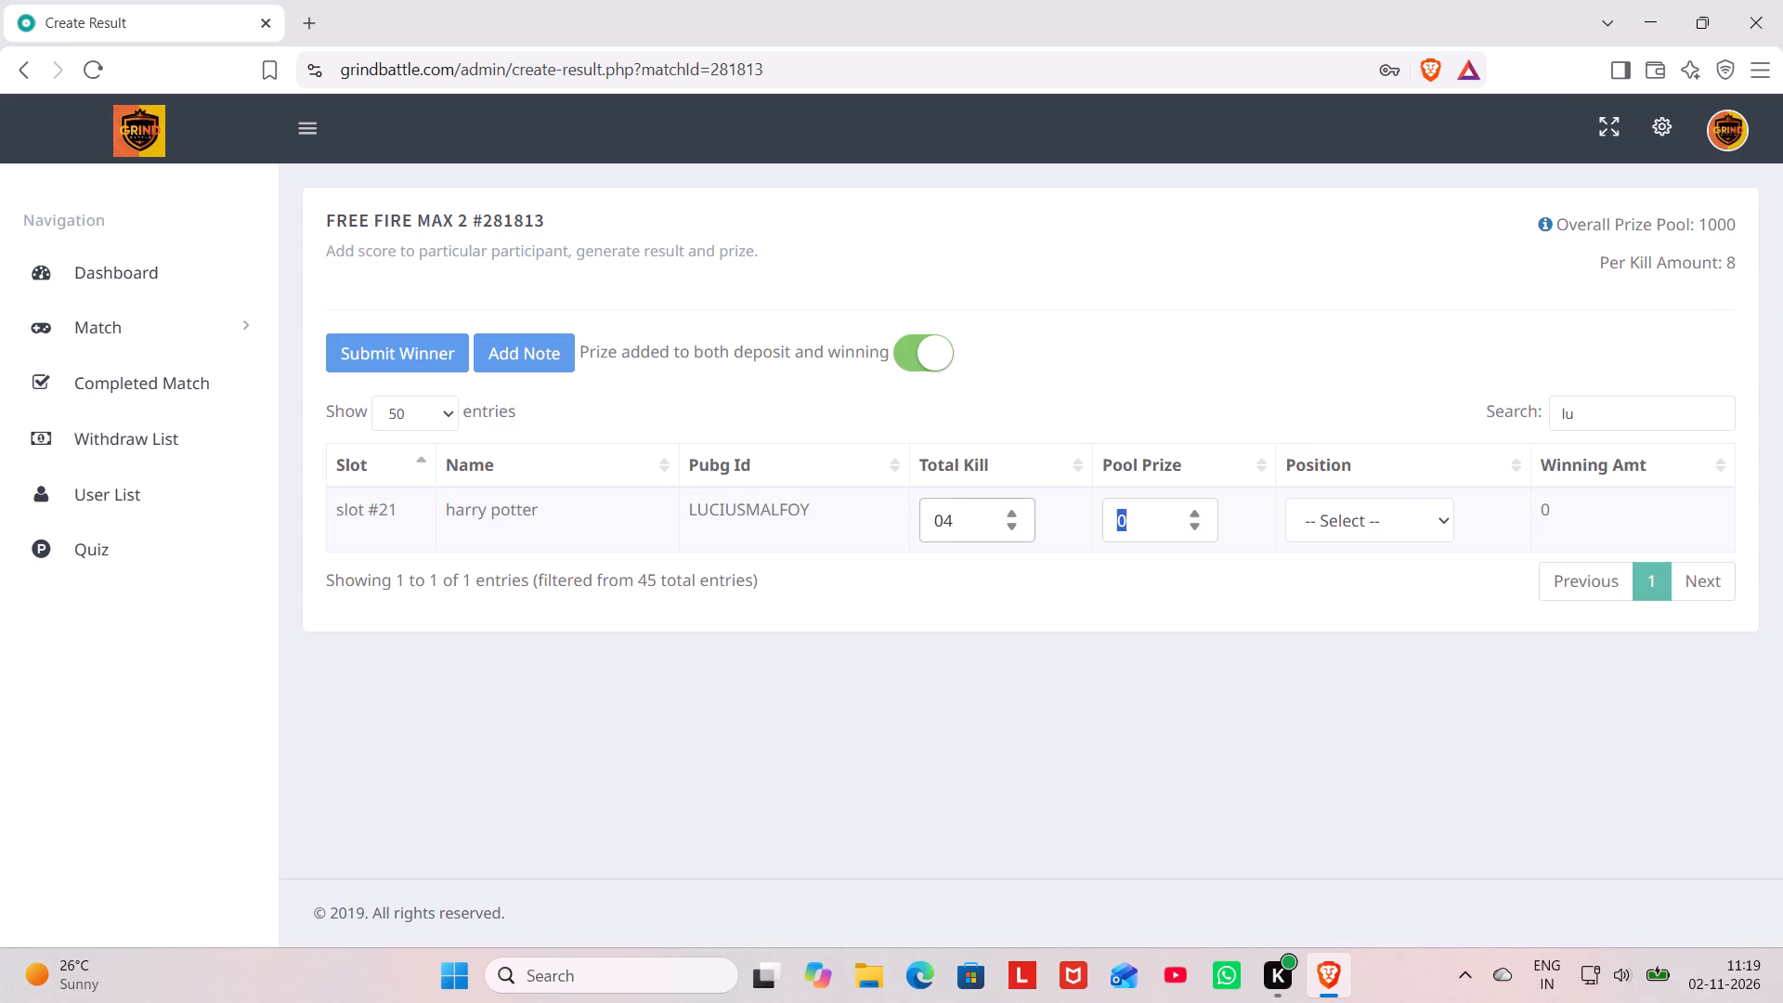
# Search the participants for "tu" and enter 1 total kill for Tufan in slot #18.
pyautogui.click(1589, 429)
pyautogui.press('BackSpace')
pyautogui.press('BackSpace')
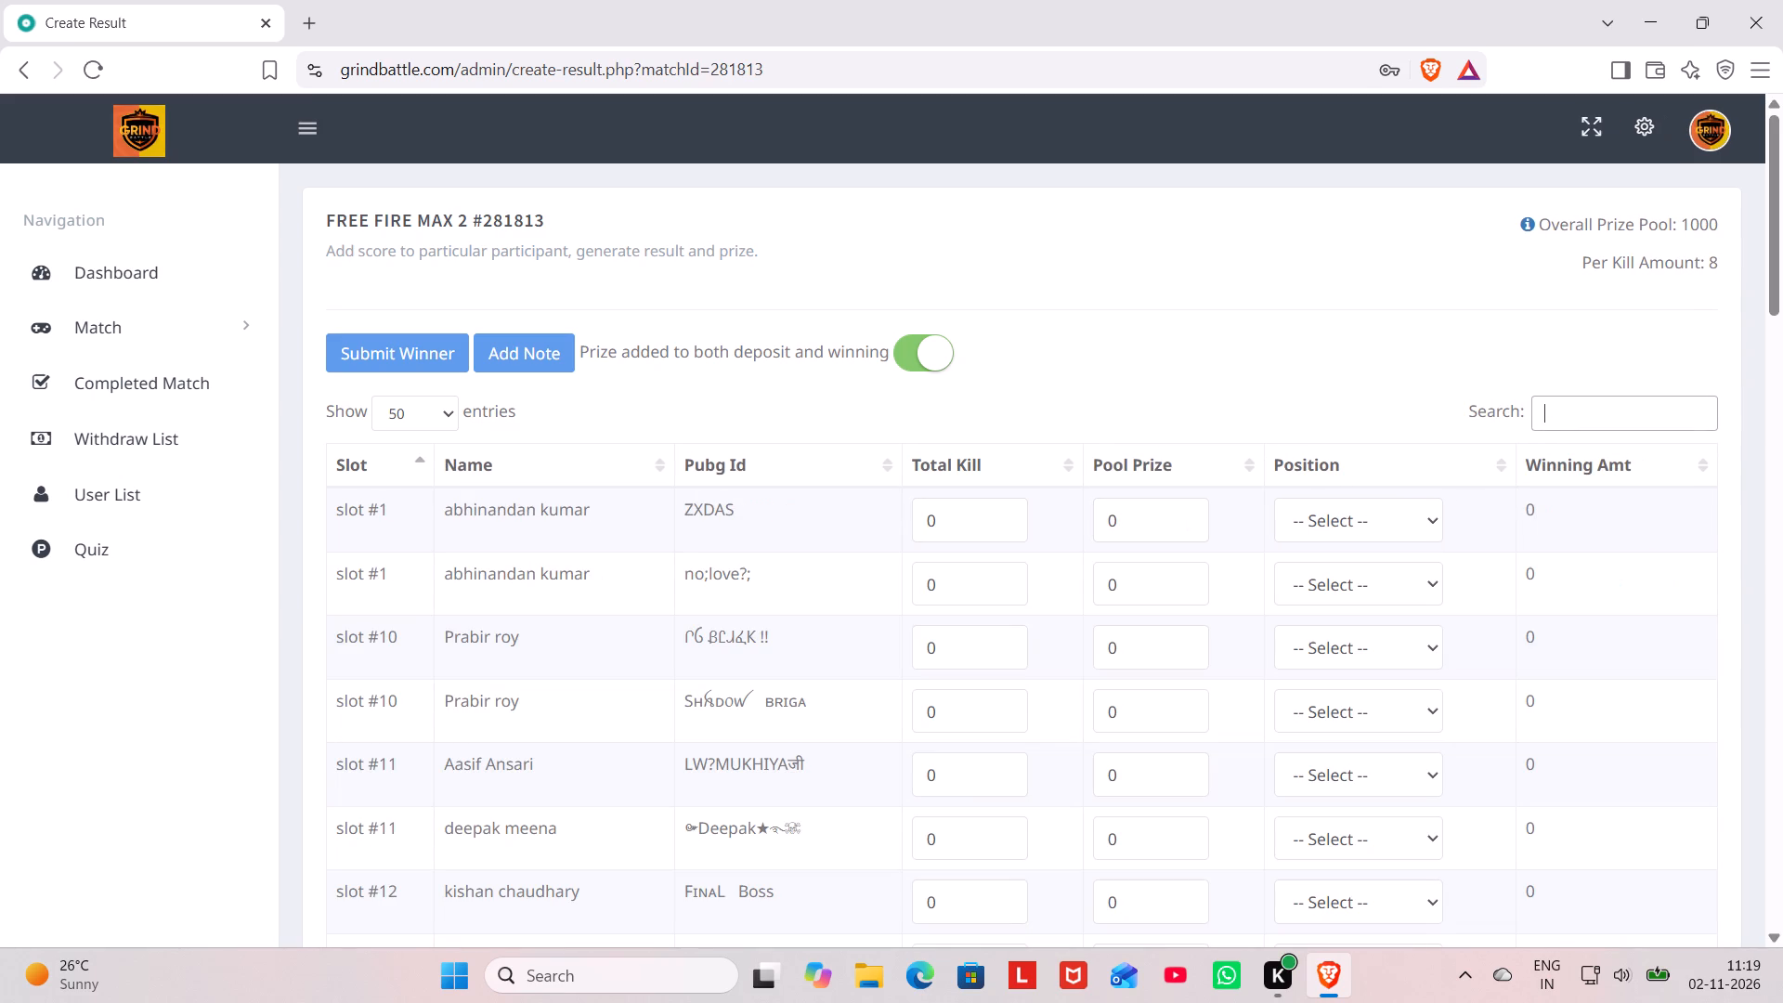
pyautogui.write('tu')
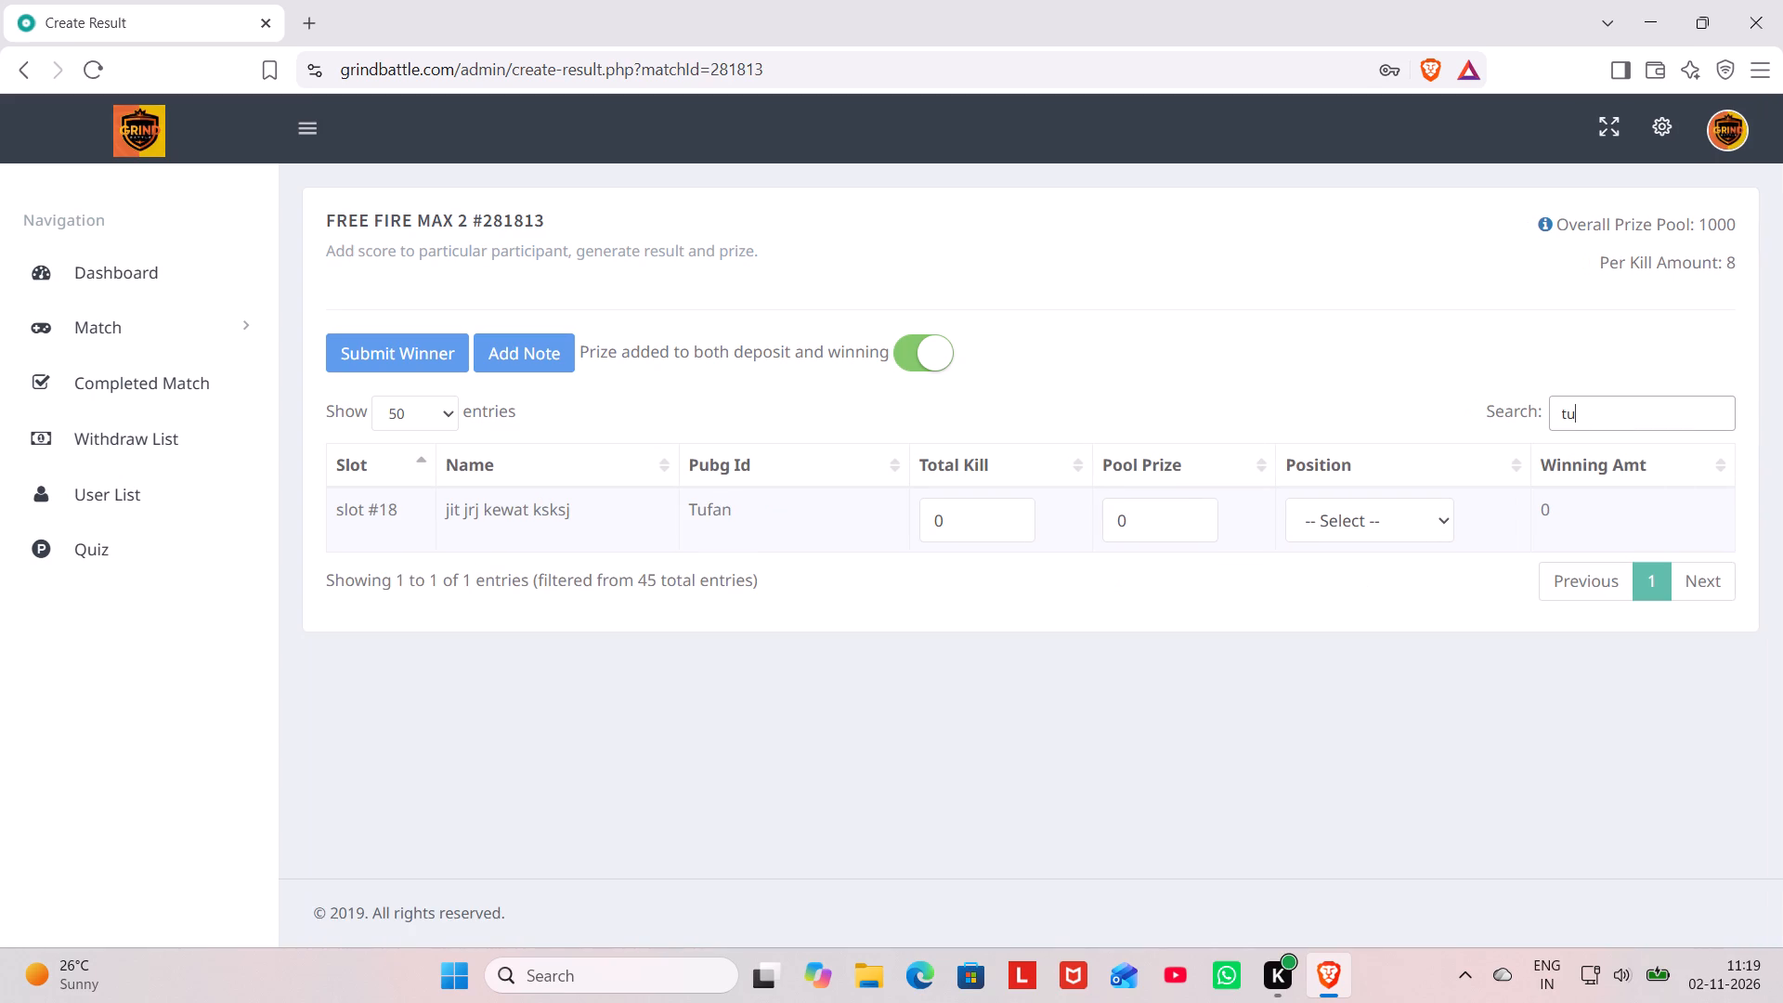
pyautogui.click(975, 515)
pyautogui.press('1')
pyautogui.press('Tab')
pyautogui.click(1604, 413)
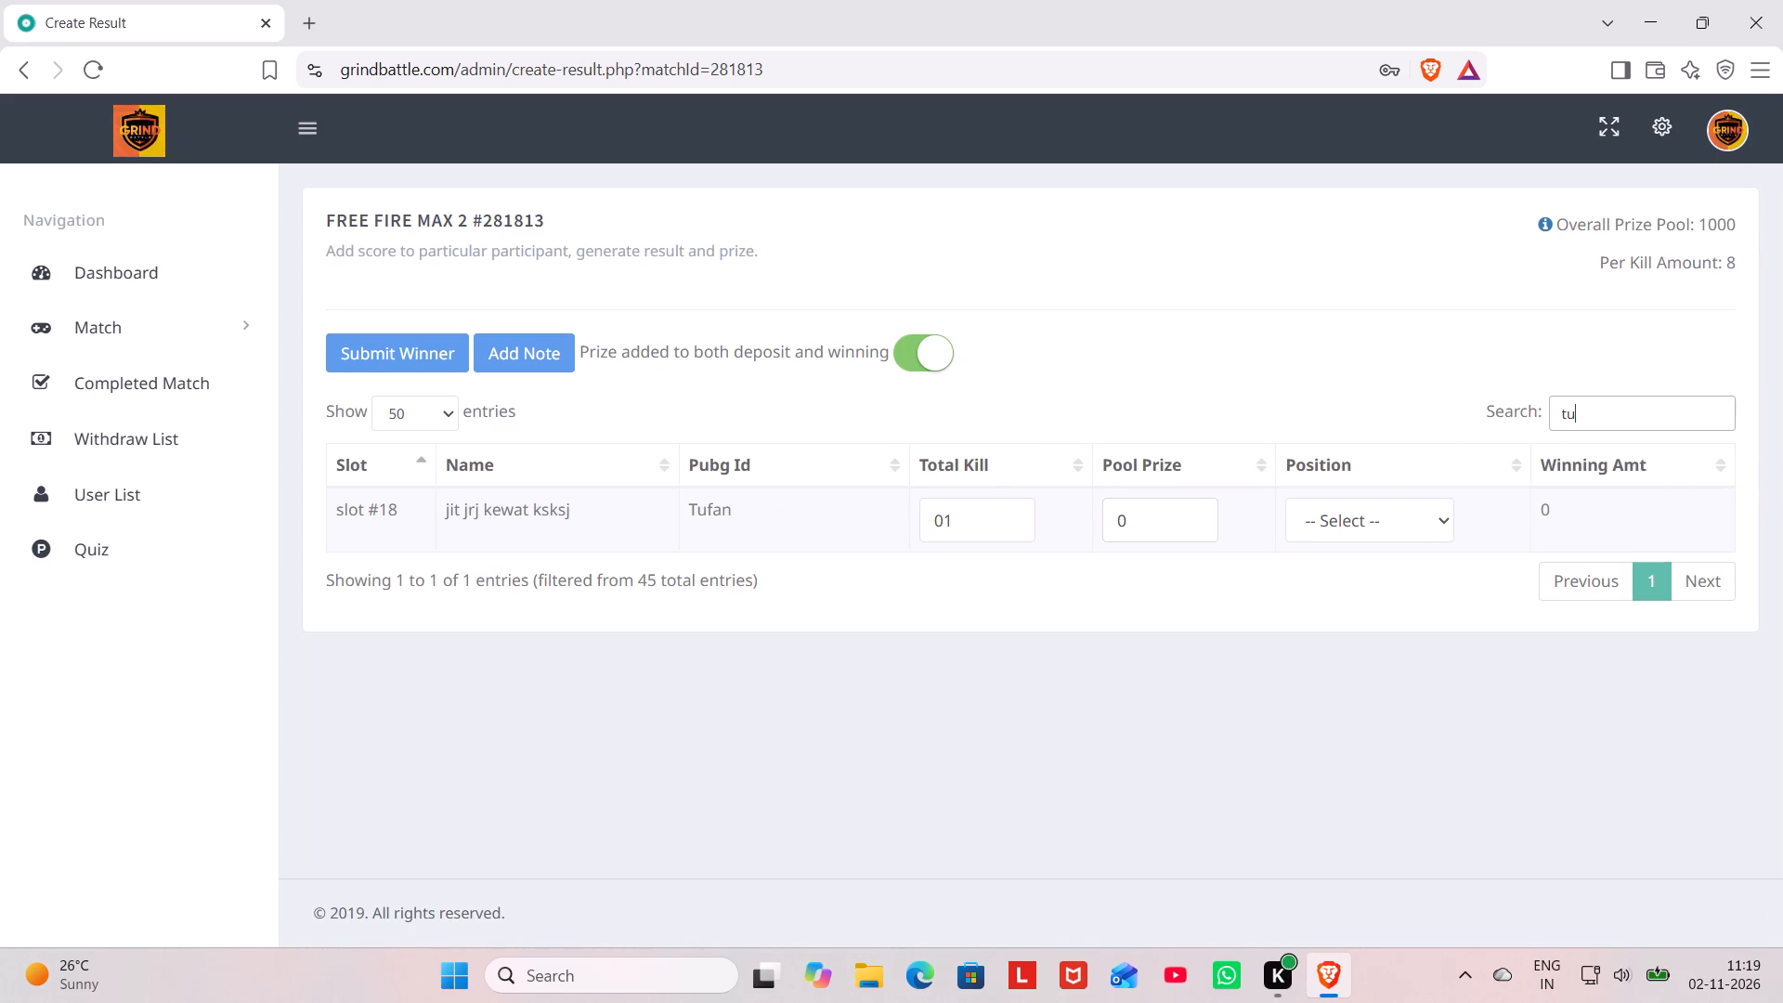
pyautogui.press('\\')
pyautogui.press('BackSpace')
pyautogui.press('BackSpace')
pyautogui.press('BackSpace')
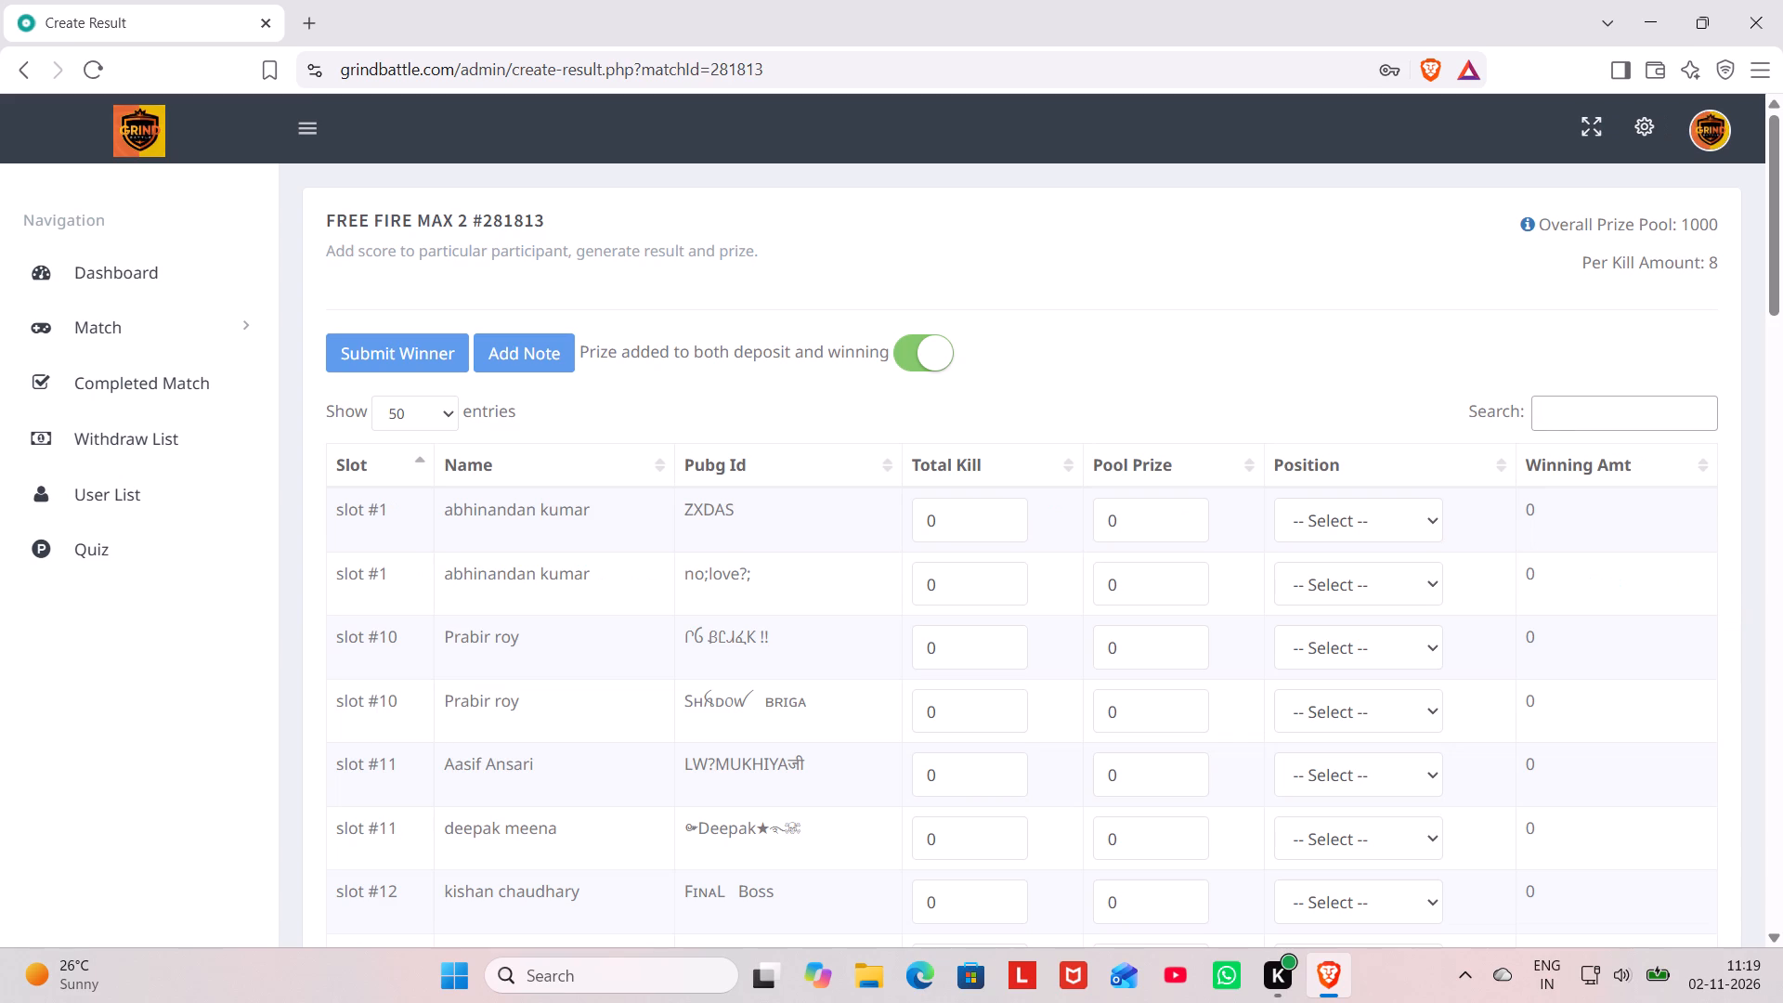
pyautogui.write('tn')
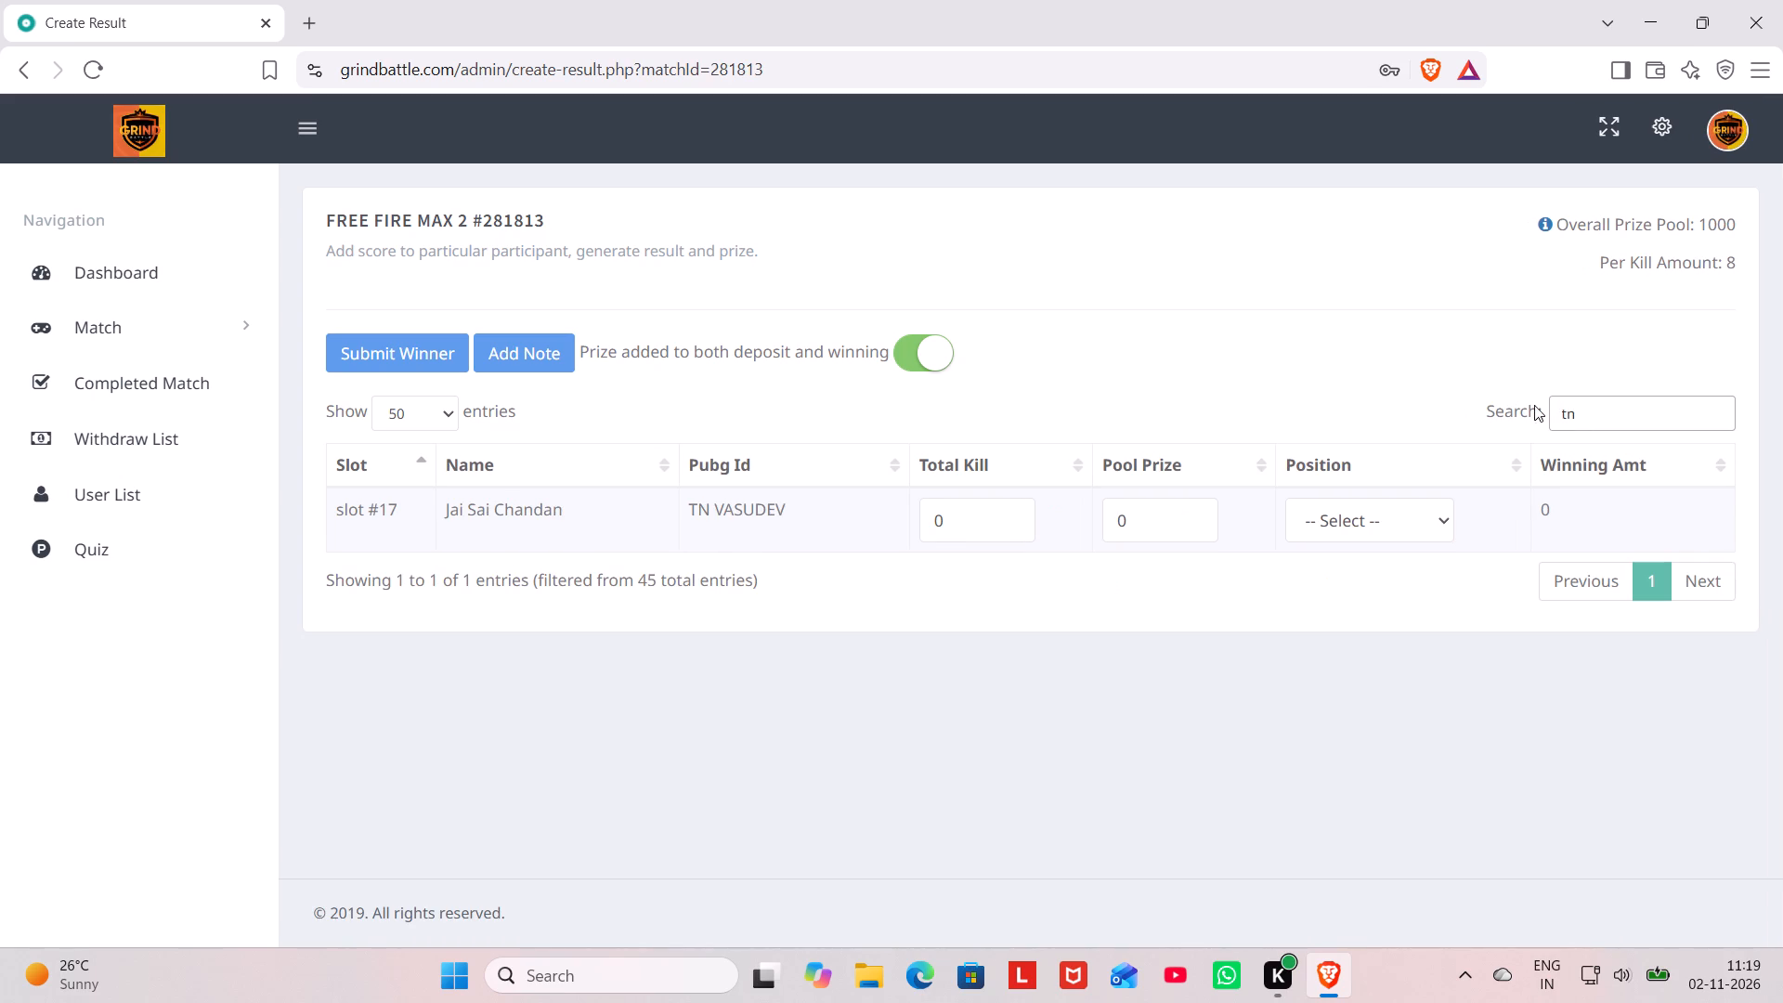
pyautogui.click(971, 518)
pyautogui.press('1')
pyautogui.press('Tab')
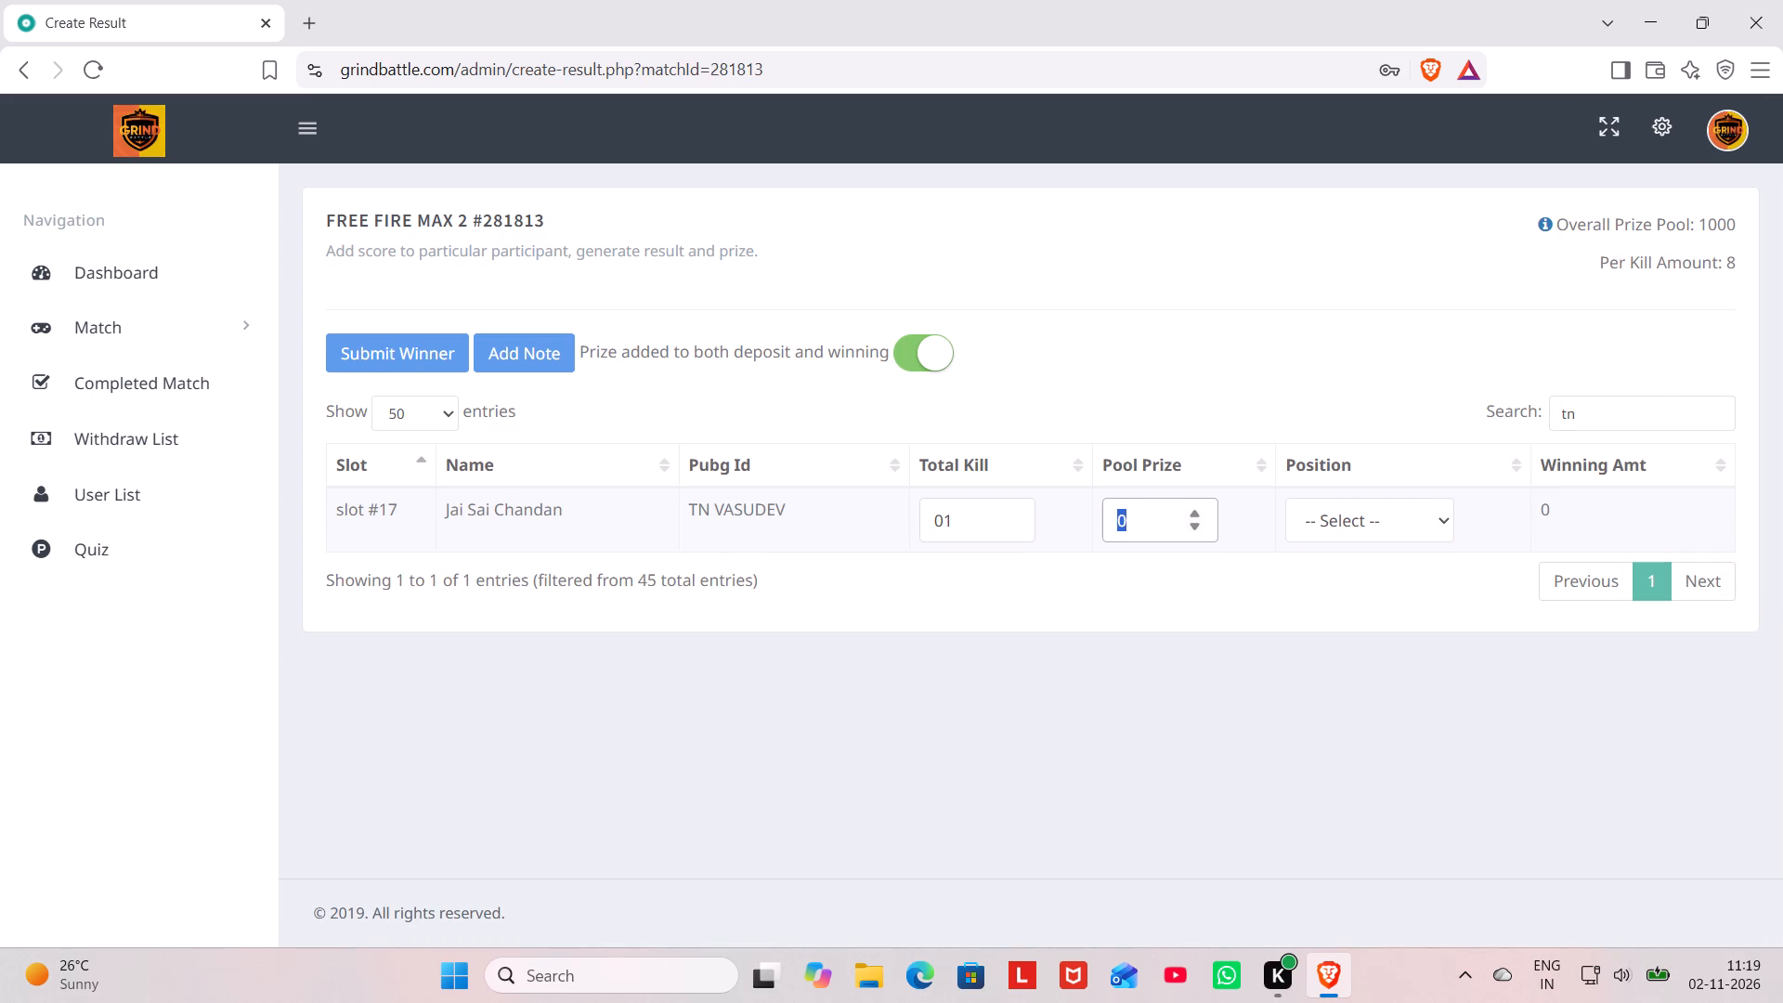
# Search the participants for "shi".
pyautogui.click(1620, 420)
pyautogui.press('BackSpace')
pyautogui.press('BackSpace')
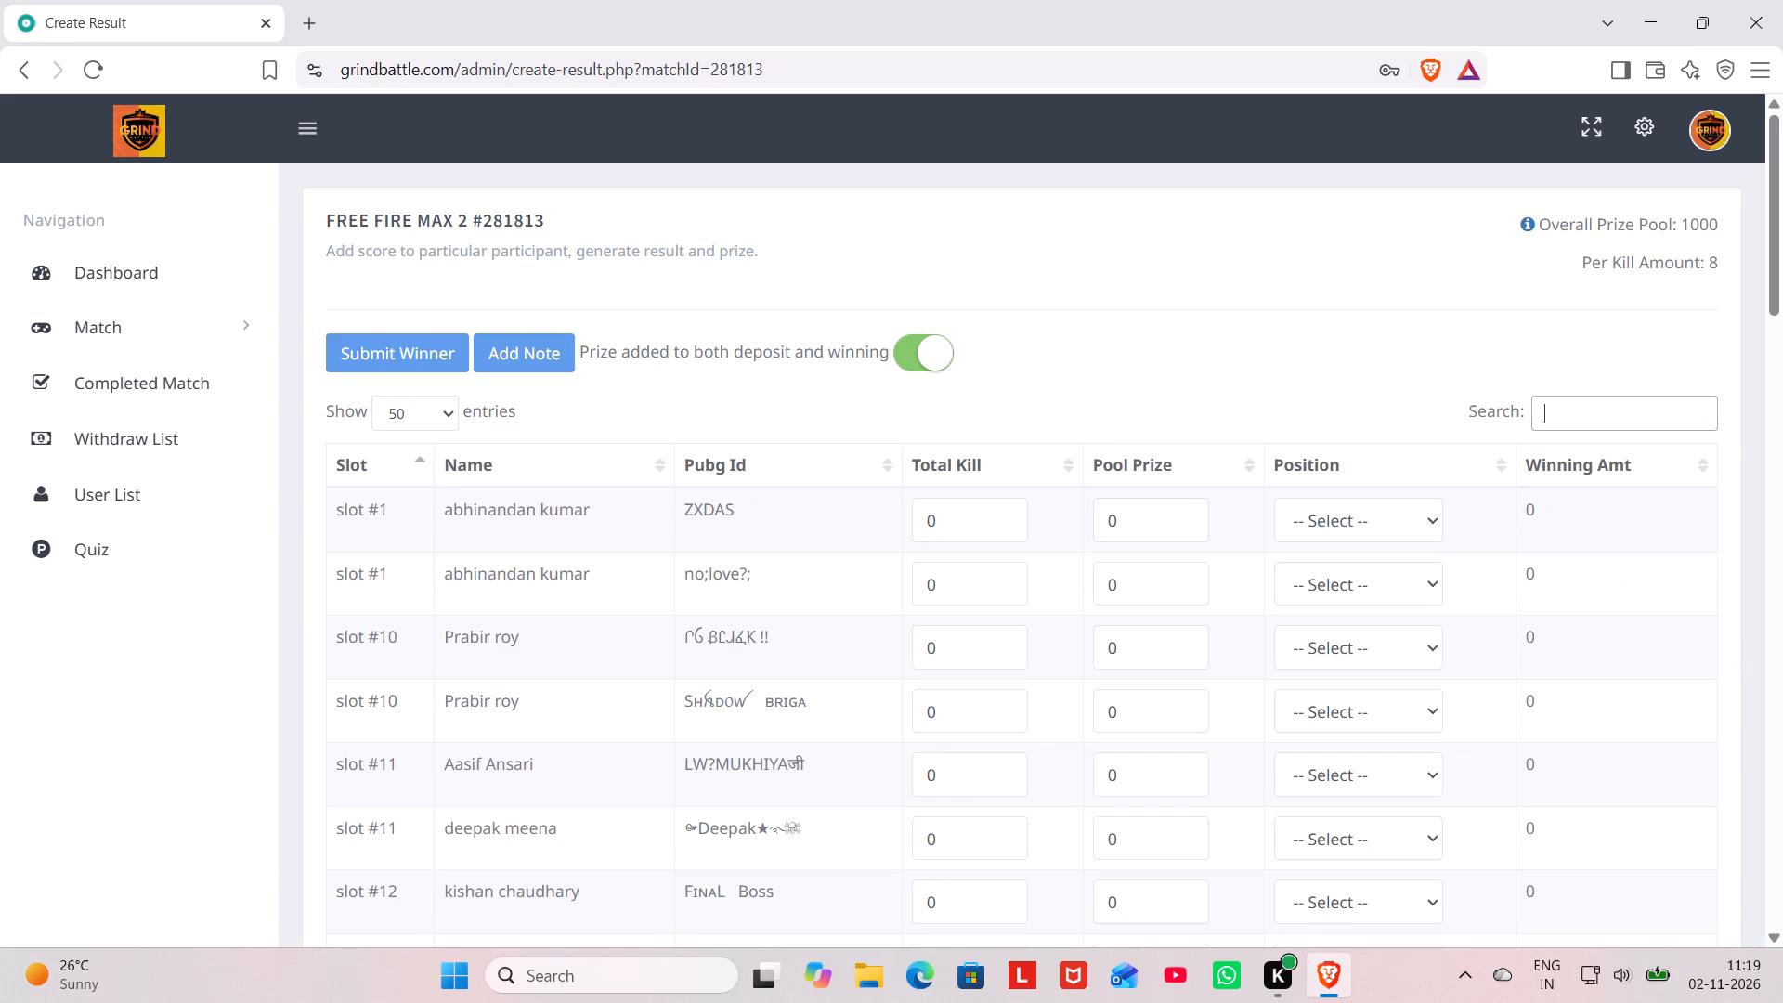
pyautogui.write('sh')
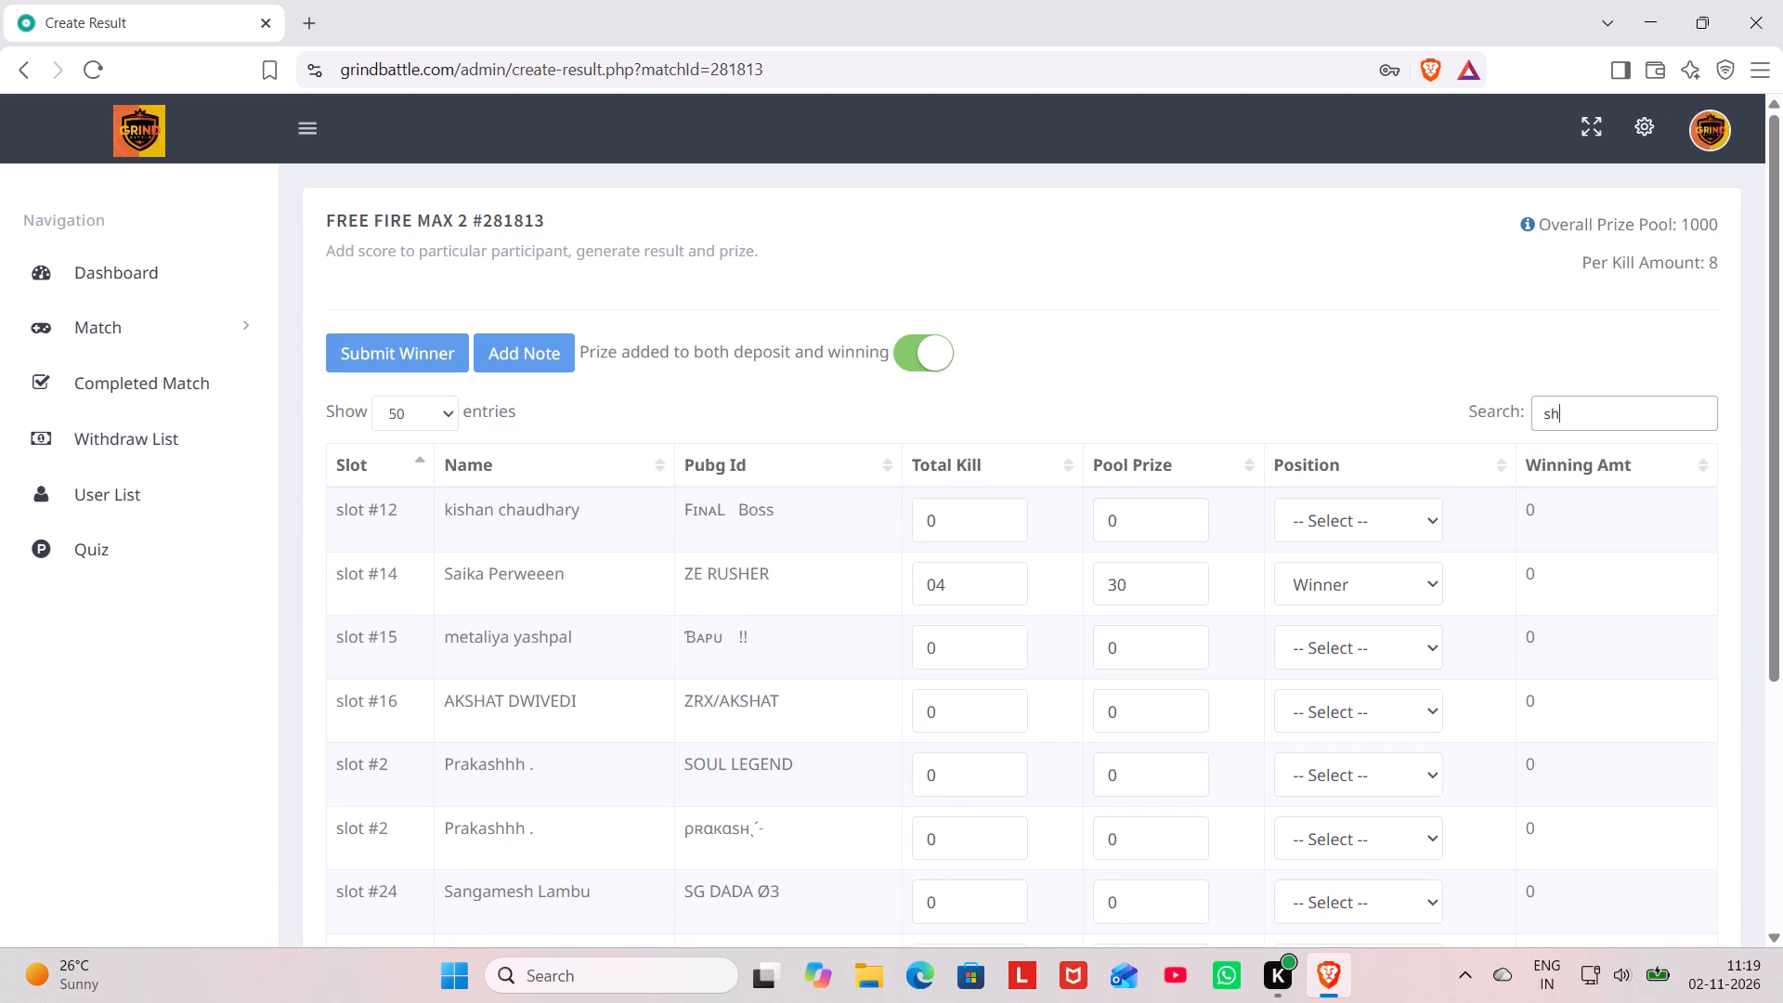
pyautogui.press('i')
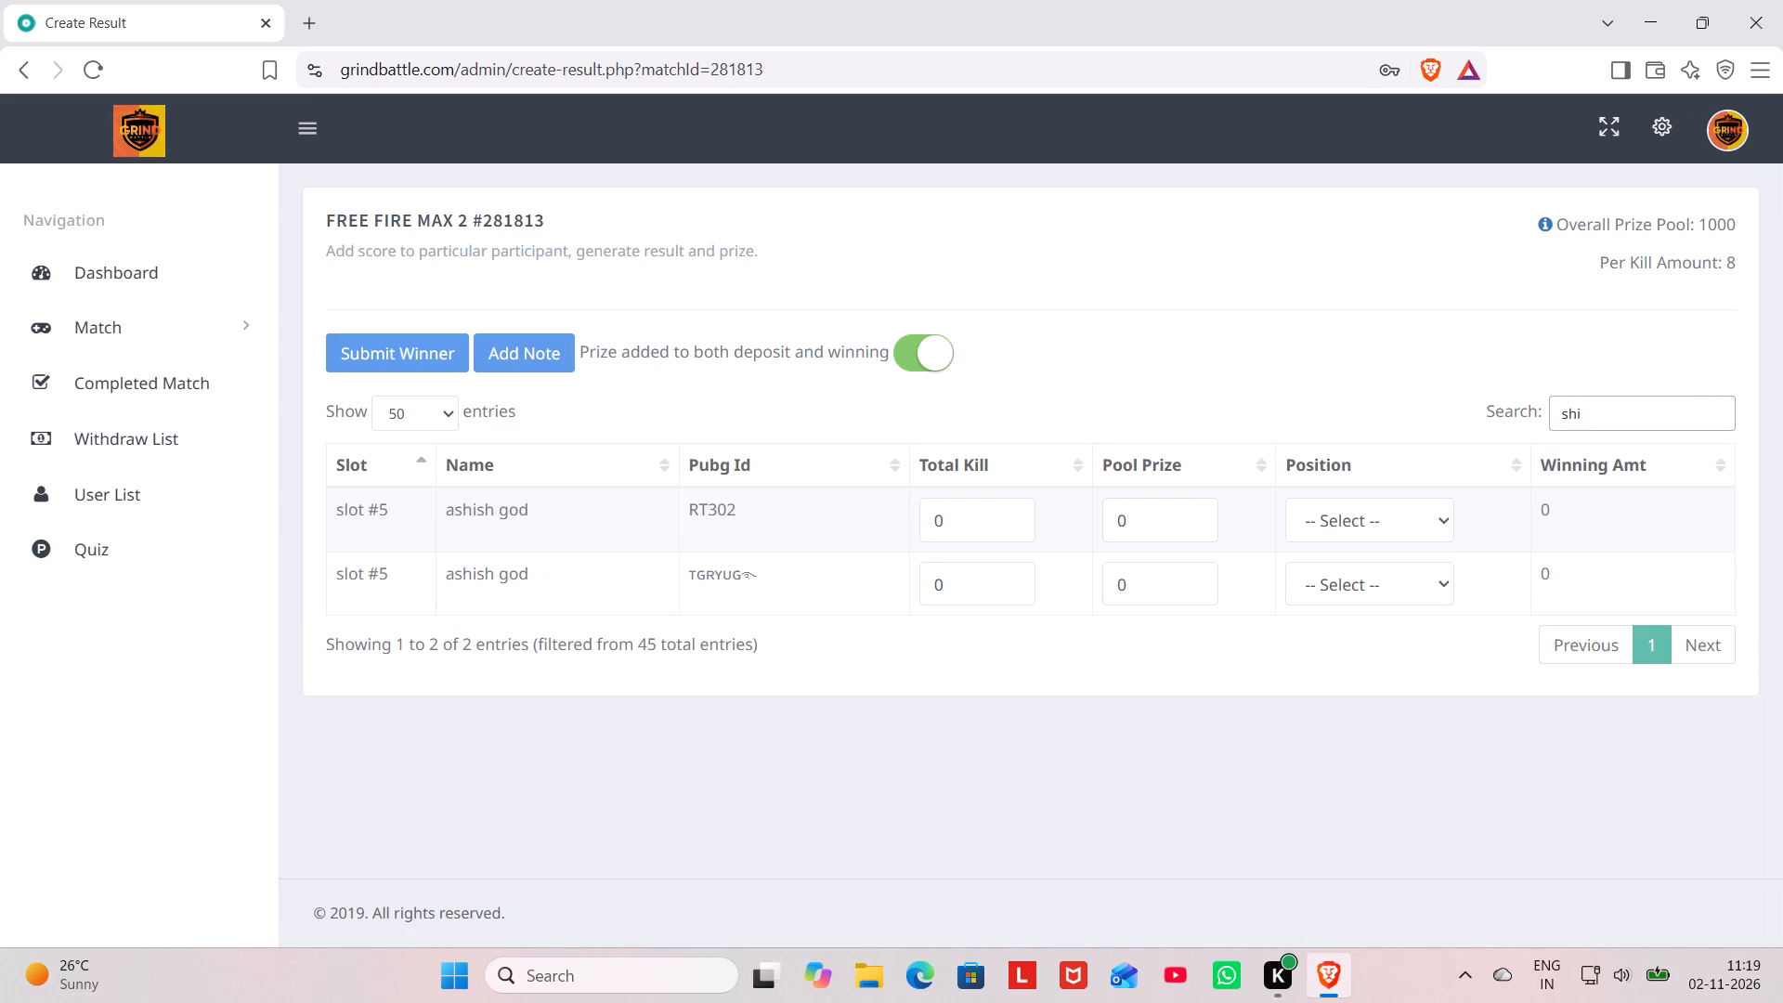
pyautogui.press('BackSpace')
pyautogui.press('BackSpace')
pyautogui.press('BackSpace')
pyautogui.press('BackSpace')
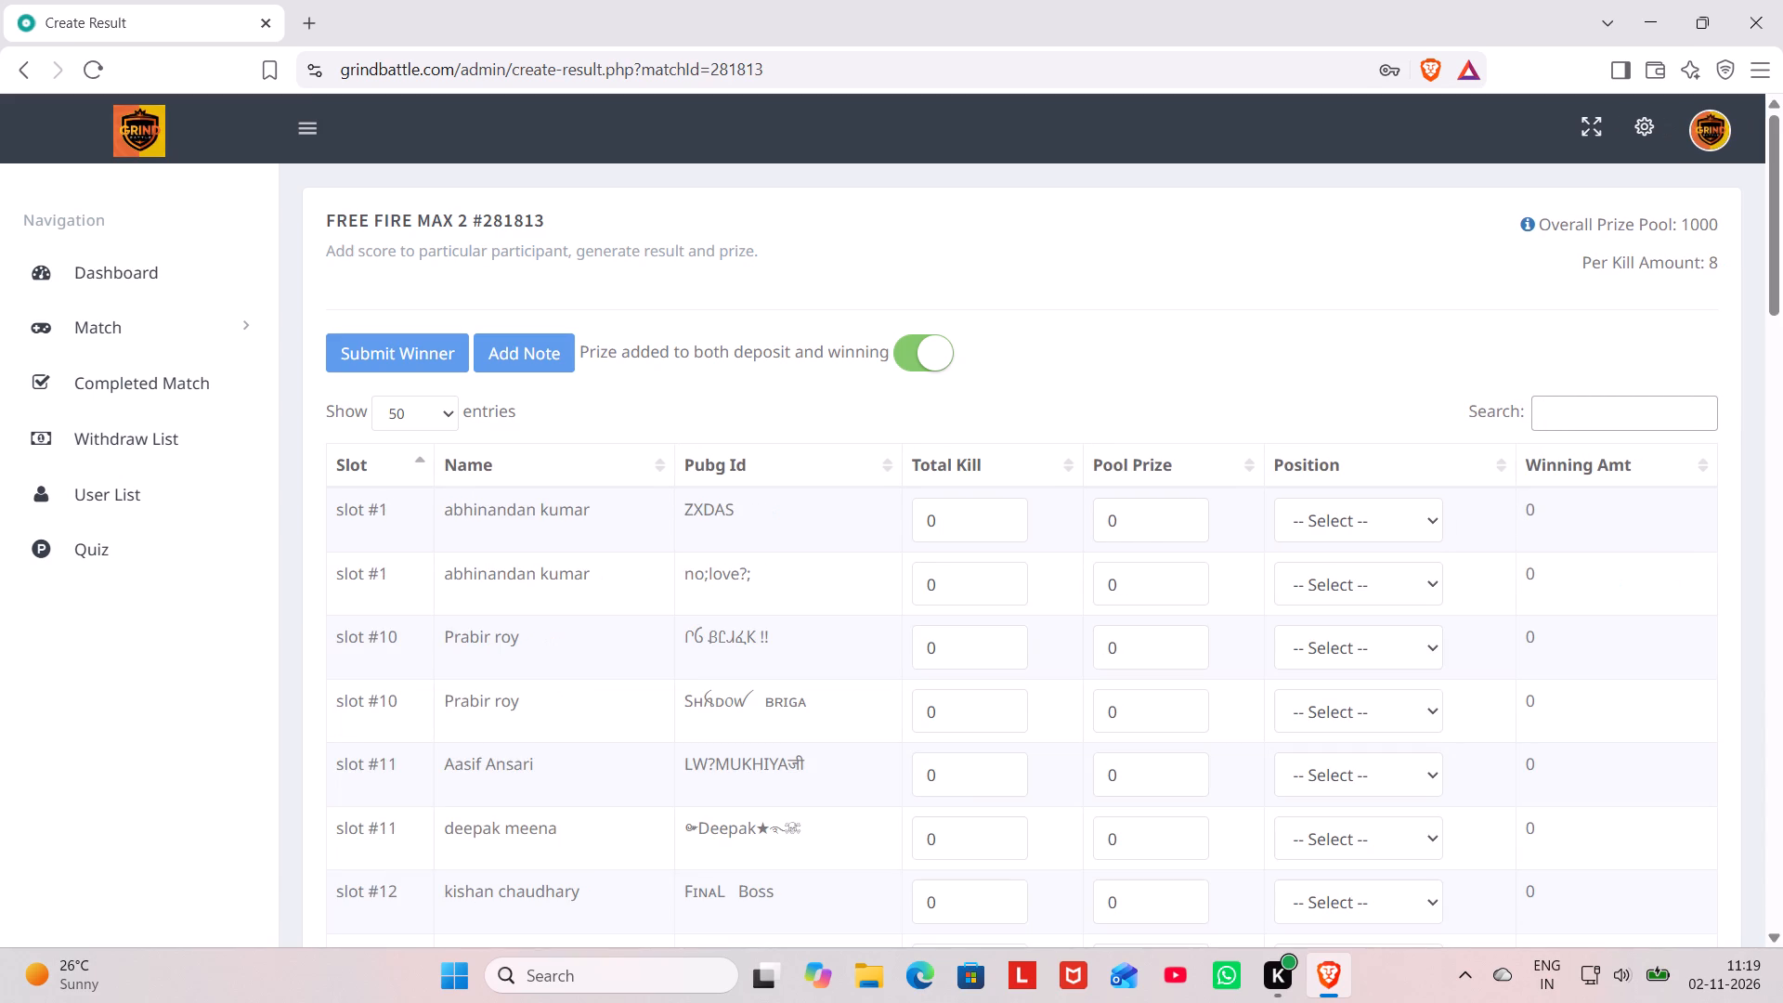
pyautogui.write('yam')
pyautogui.click(988, 524)
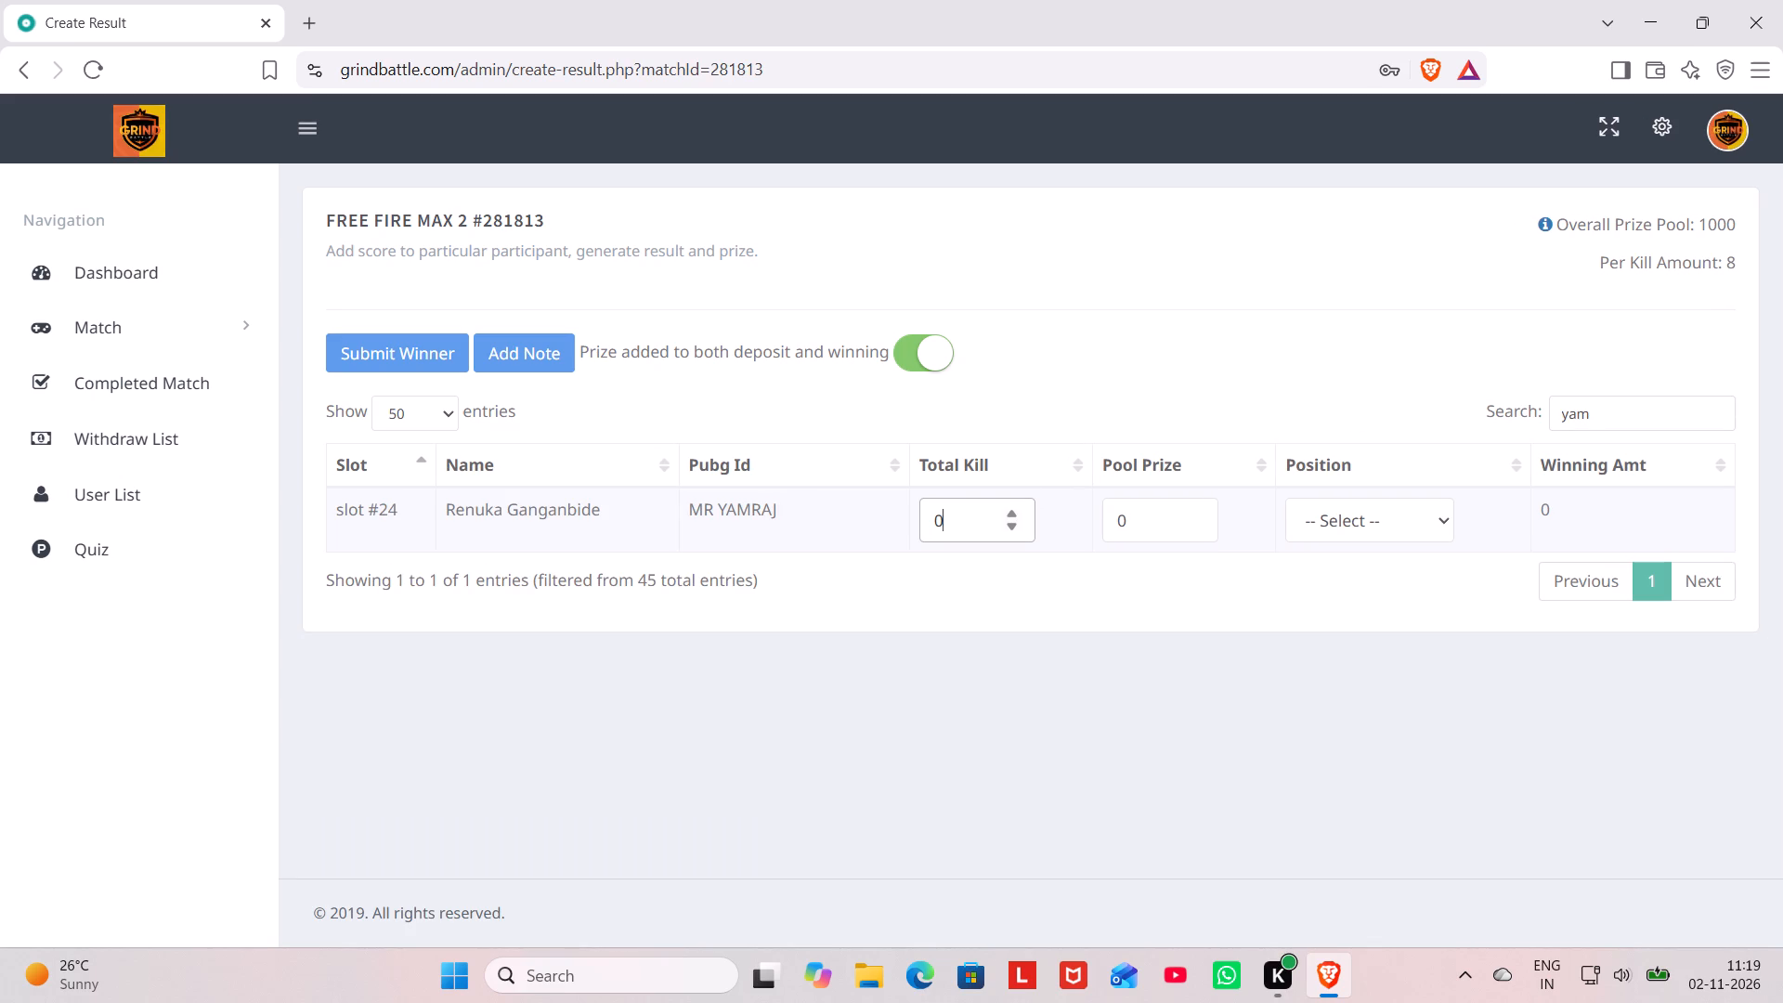
pyautogui.press('2')
pyautogui.press('Tab')
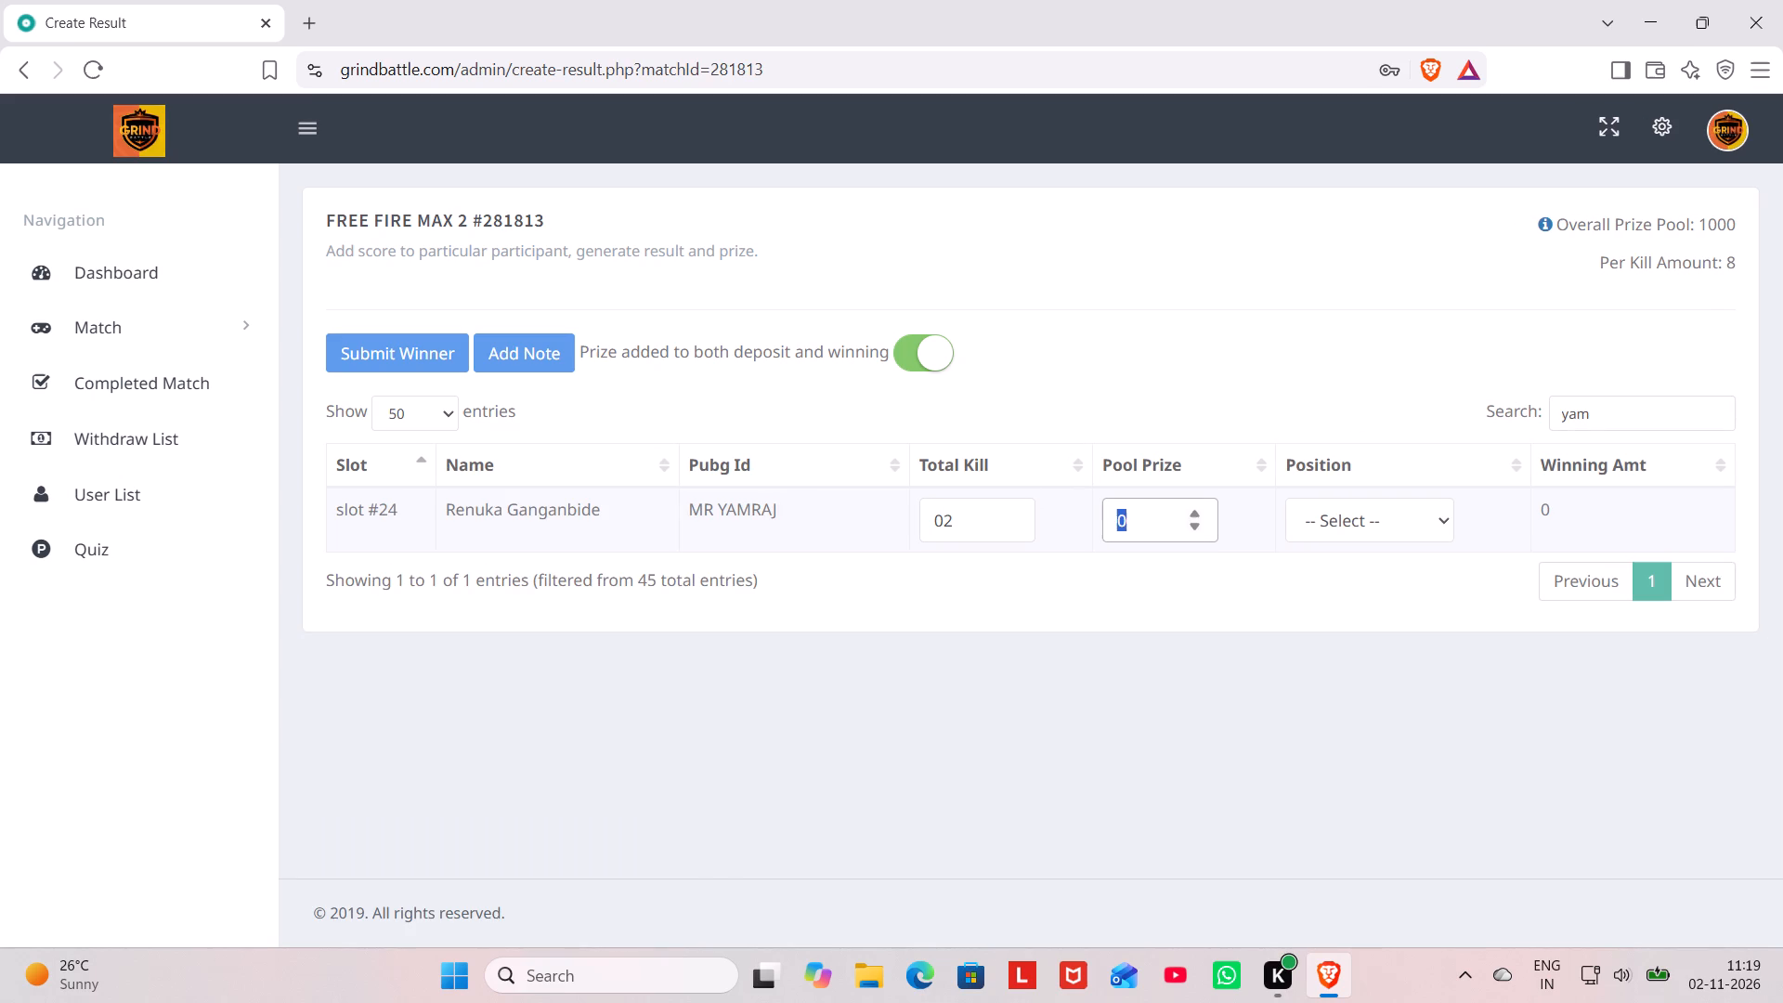
pyautogui.click(1607, 424)
pyautogui.press('BackSpace')
pyautogui.press('BackSpace')
pyautogui.press('BackSpace')
pyautogui.press('BackSpace')
pyautogui.press('BackSpace')
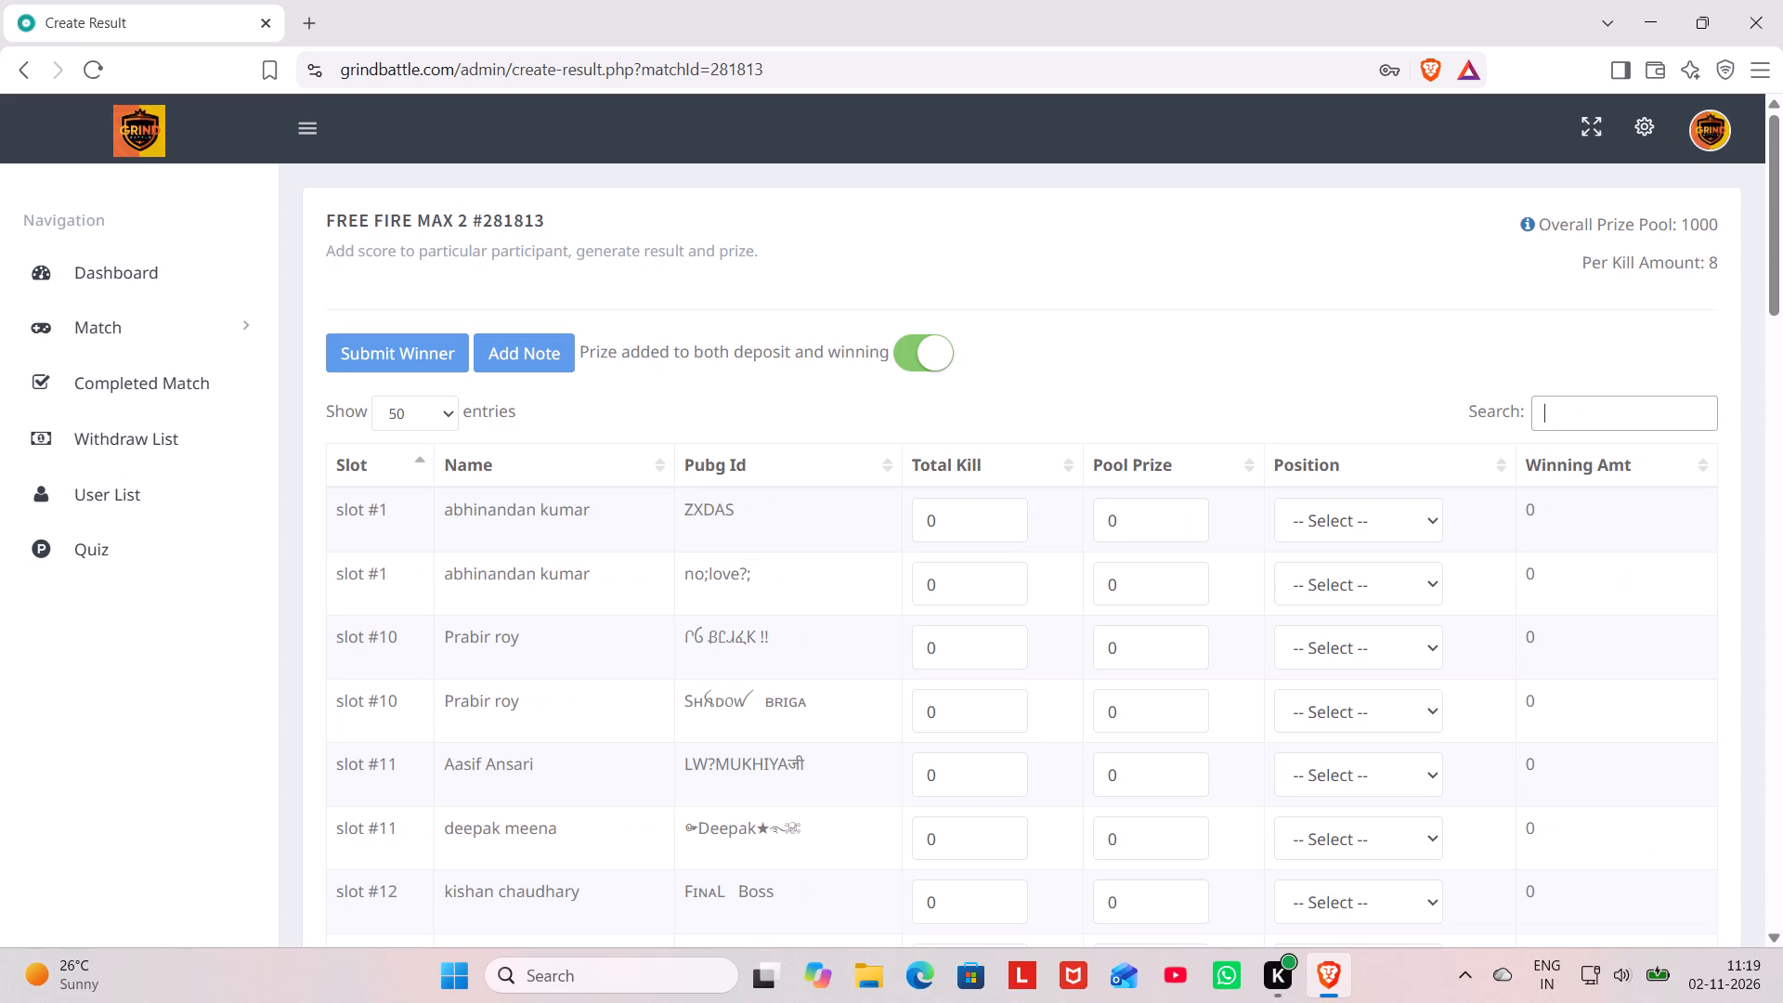
pyautogui.write('lw')
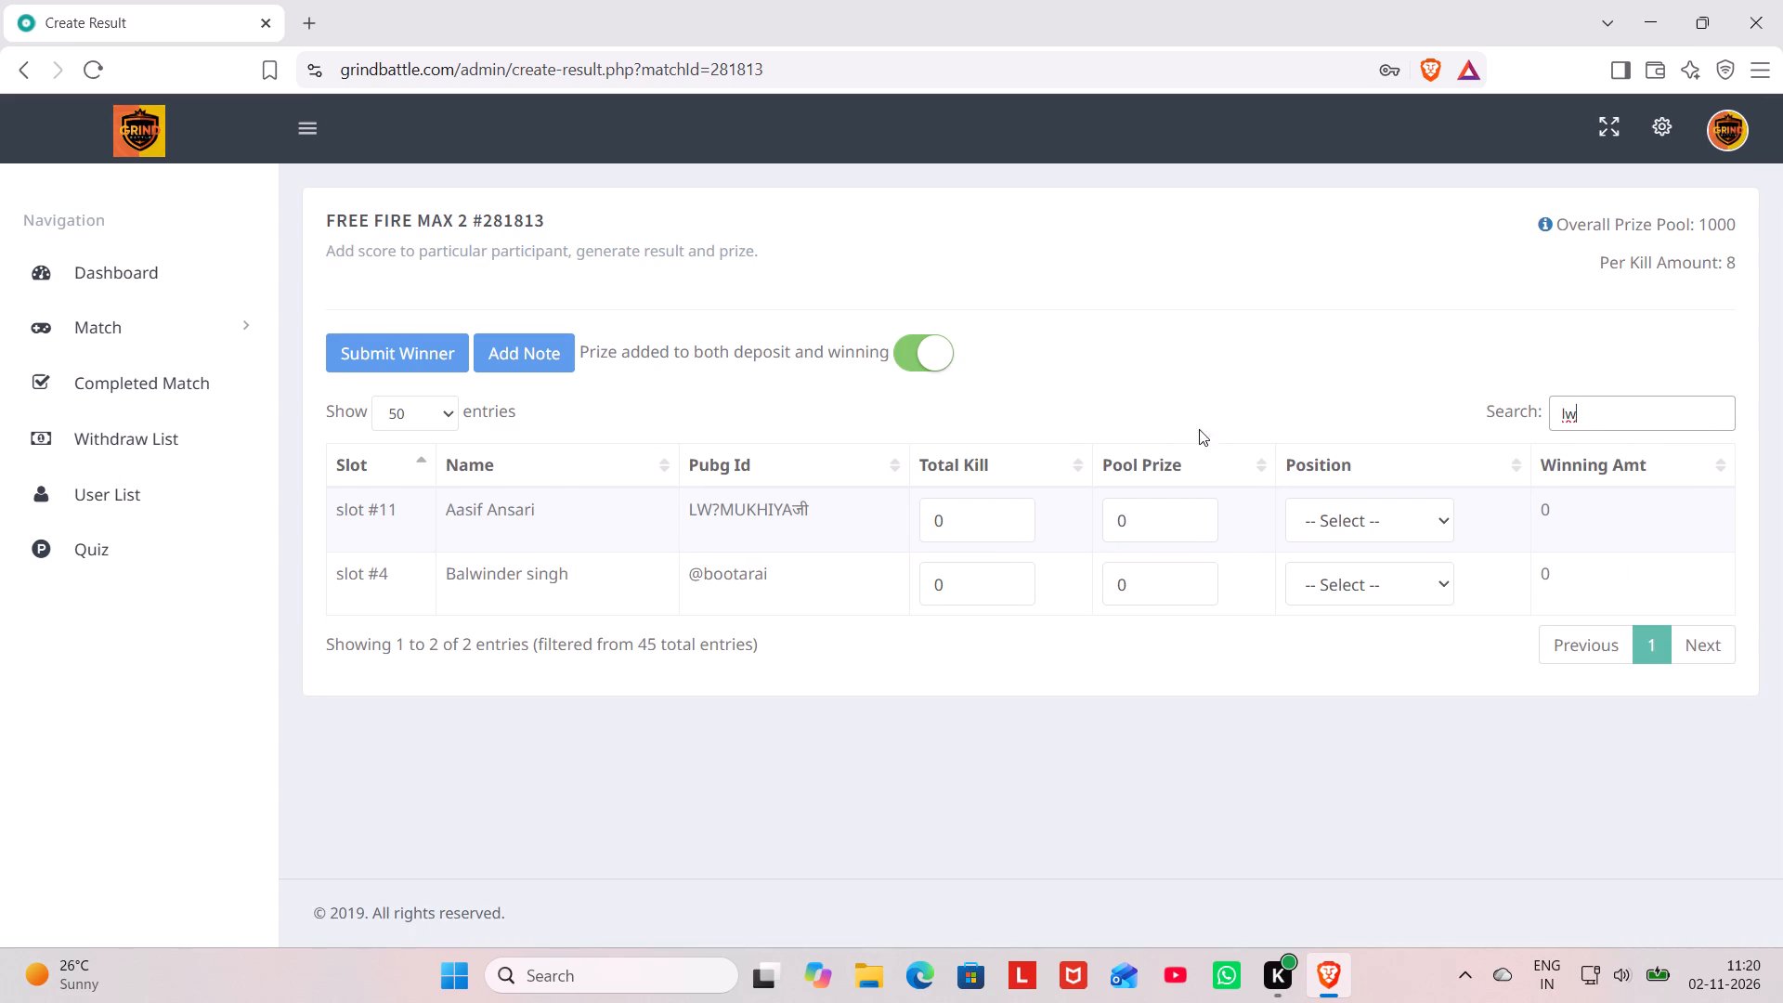
pyautogui.click(996, 524)
pyautogui.press('1')
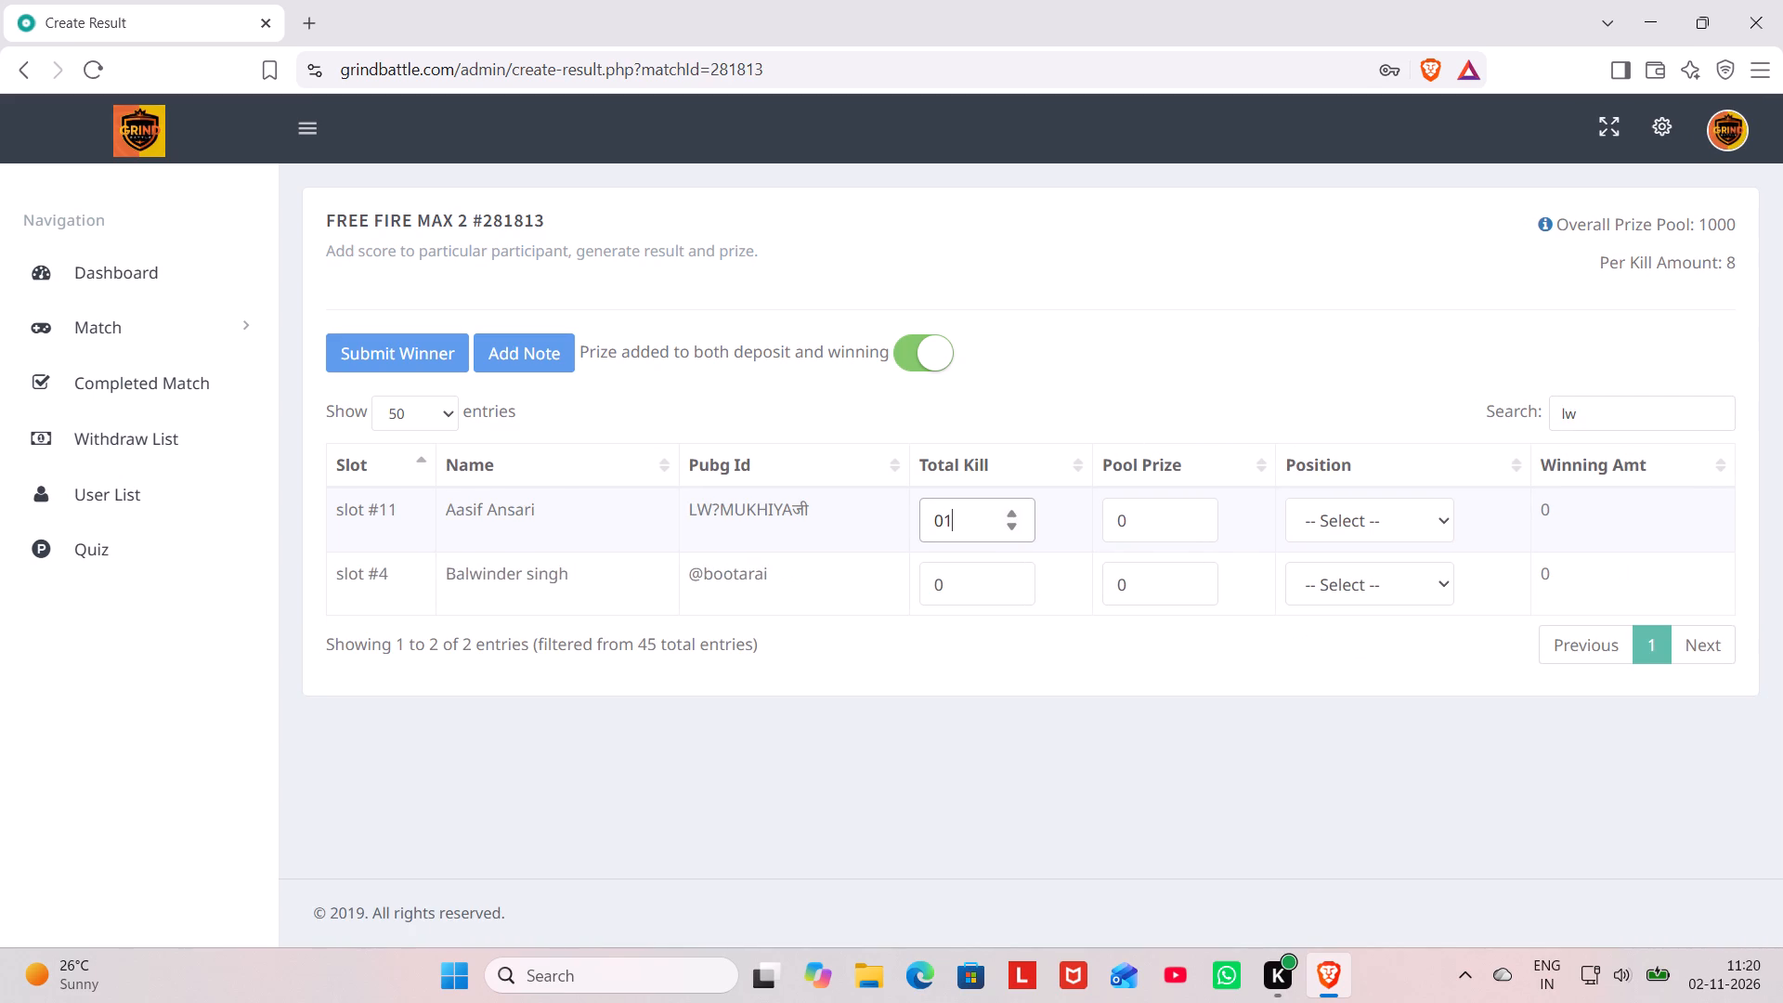
pyautogui.press('Tab')
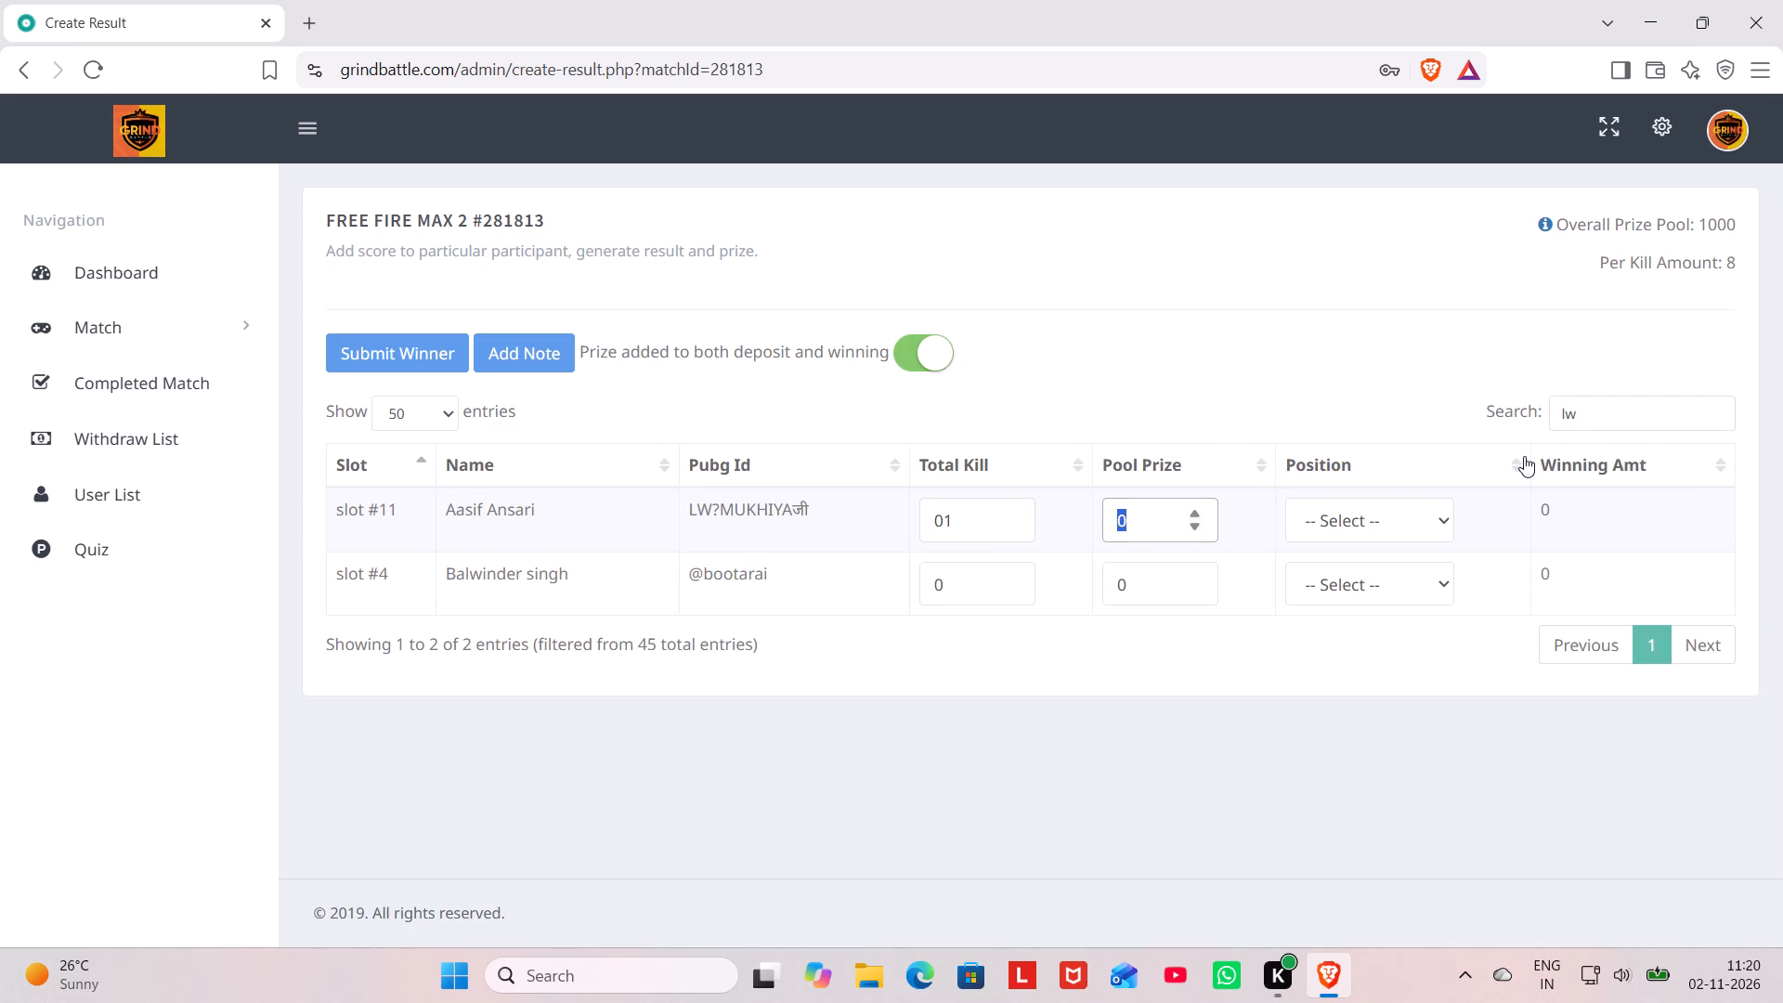
pyautogui.click(1608, 407)
pyautogui.press('BackSpace')
pyautogui.press('BackSpace')
pyautogui.press('BackSpace')
pyautogui.press('BackSpace')
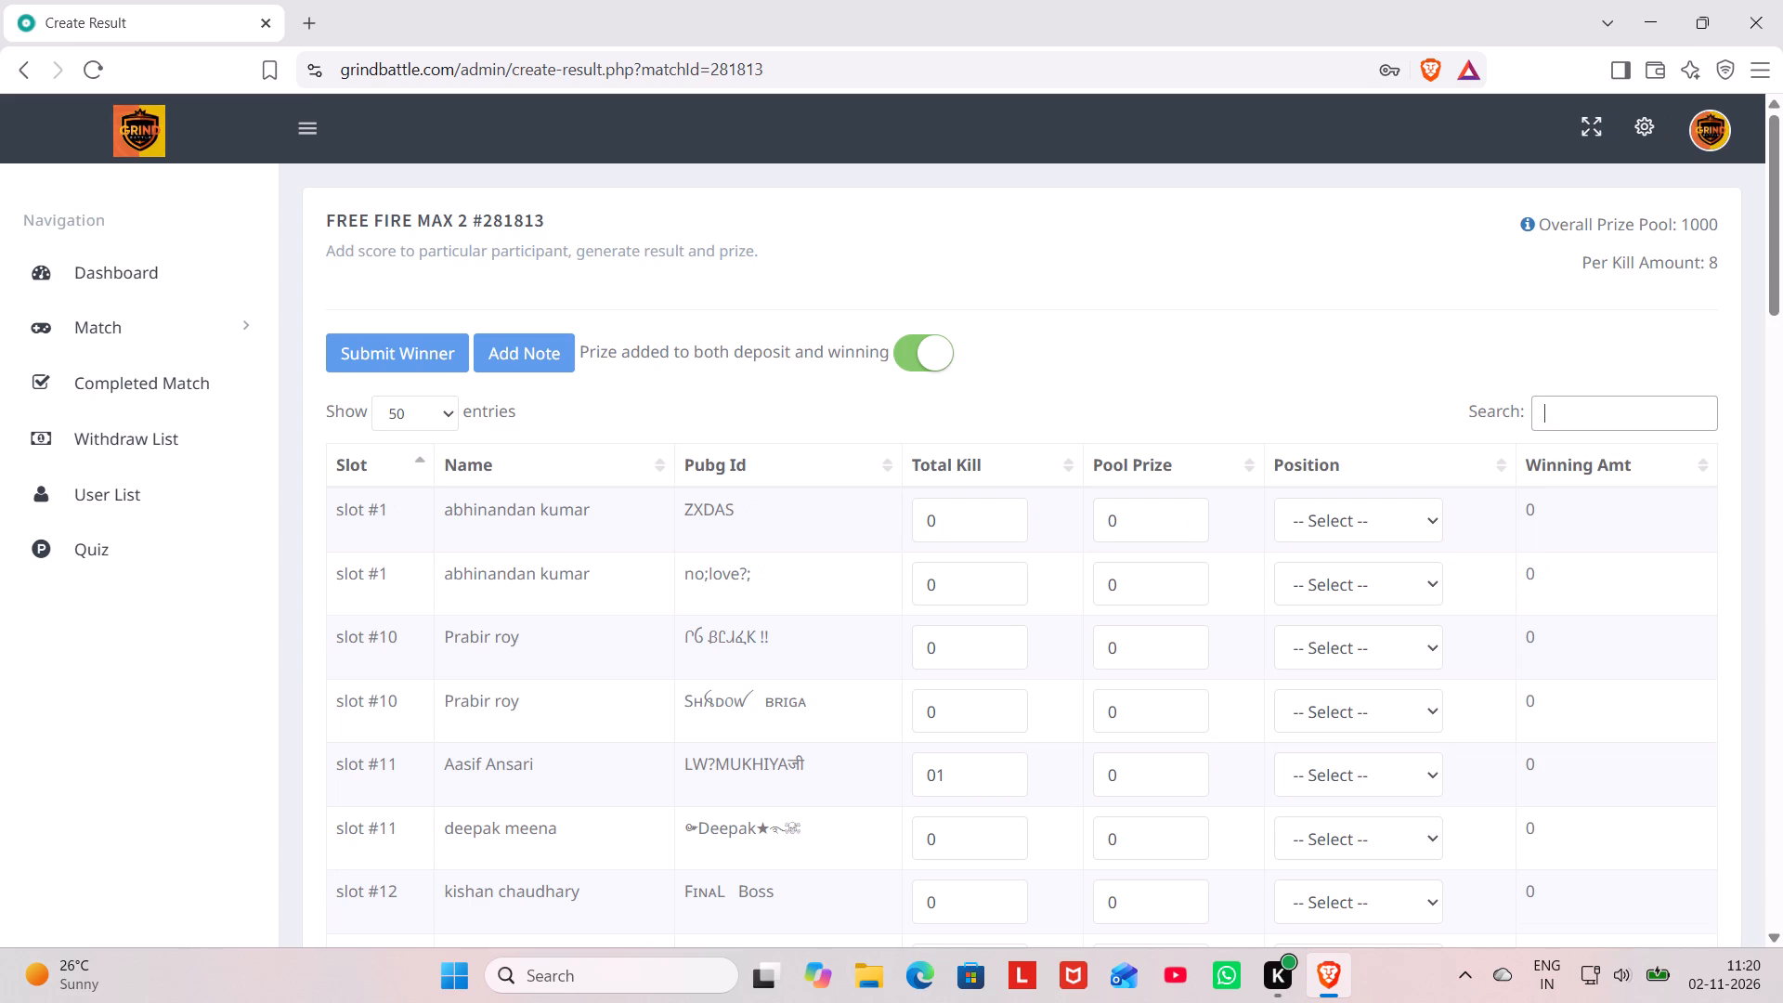
pyautogui.write('zx')
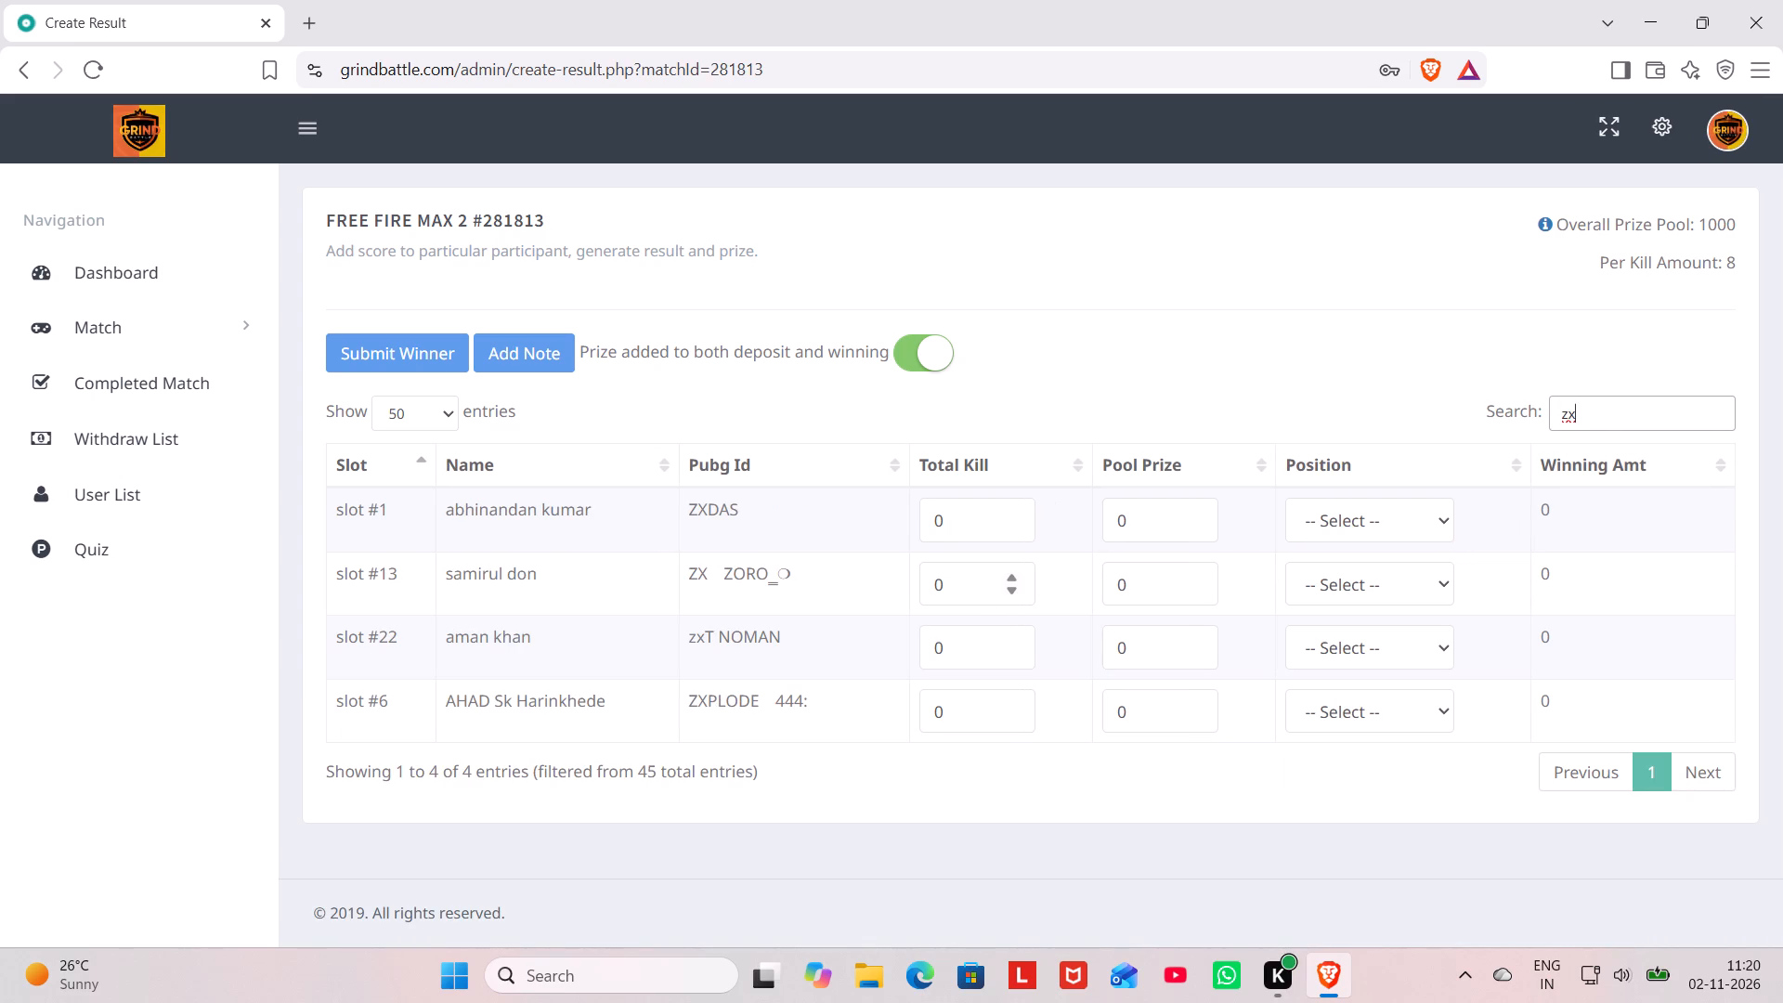
pyautogui.click(970, 593)
pyautogui.press('2')
pyautogui.press('Tab')
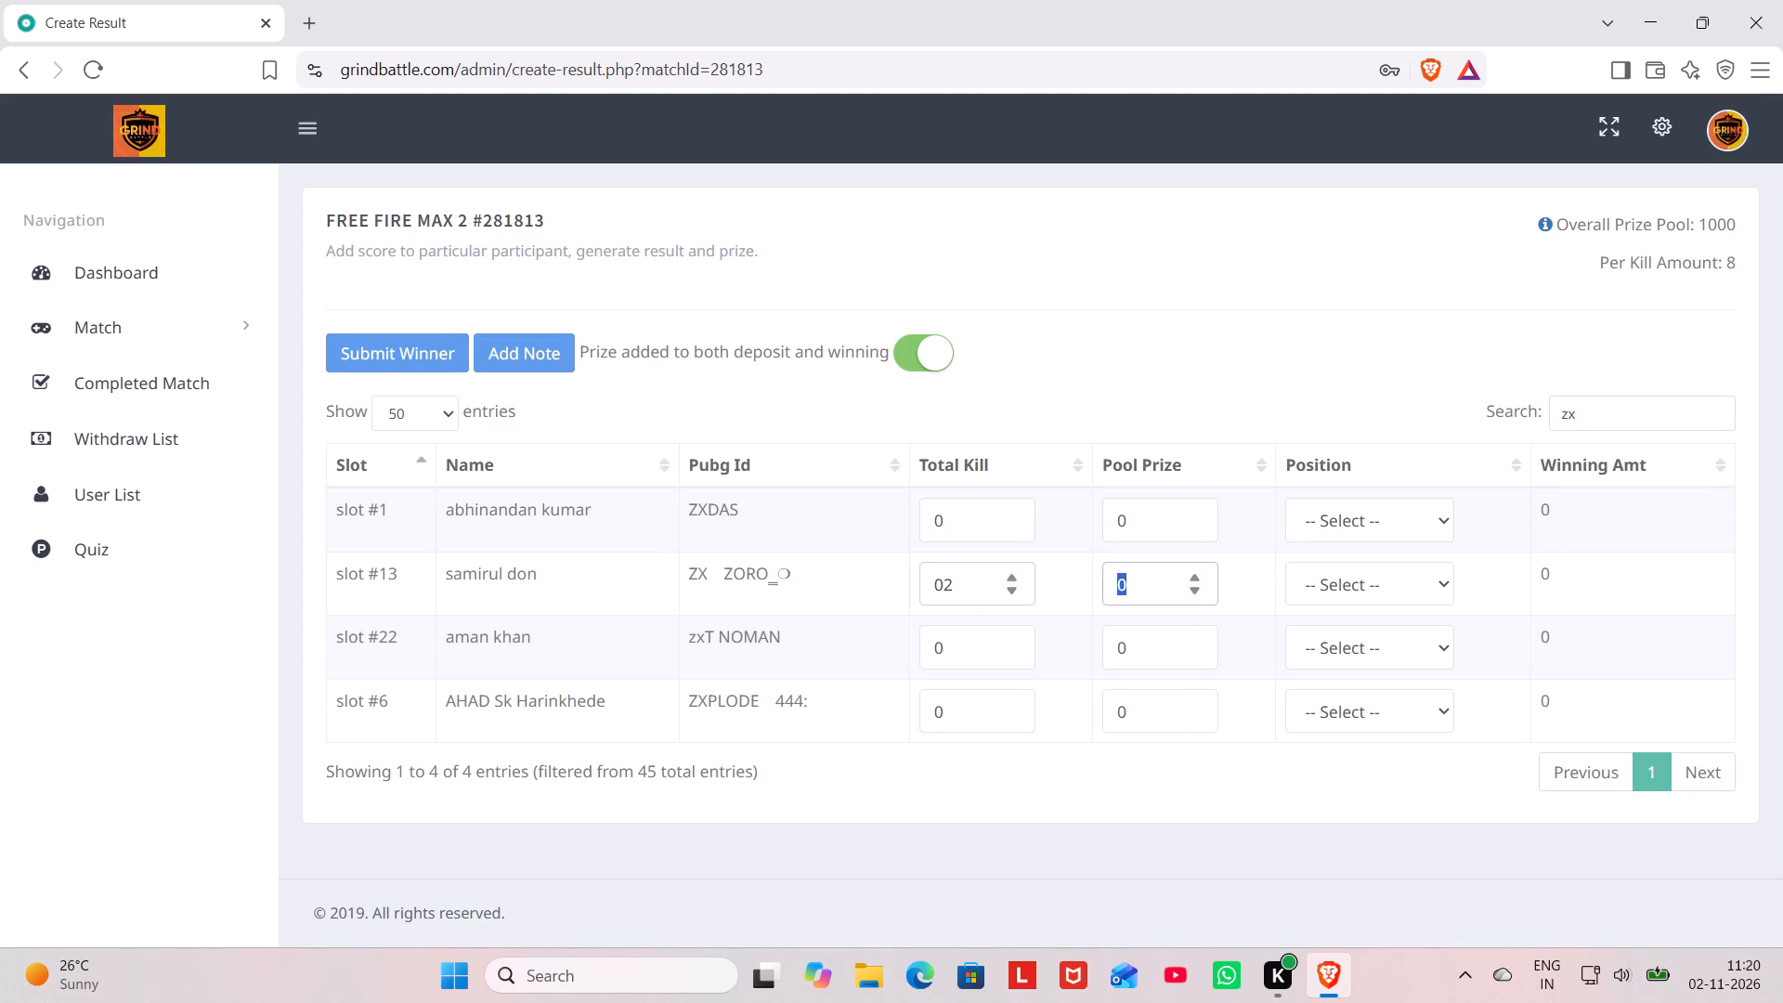
pyautogui.click(1602, 419)
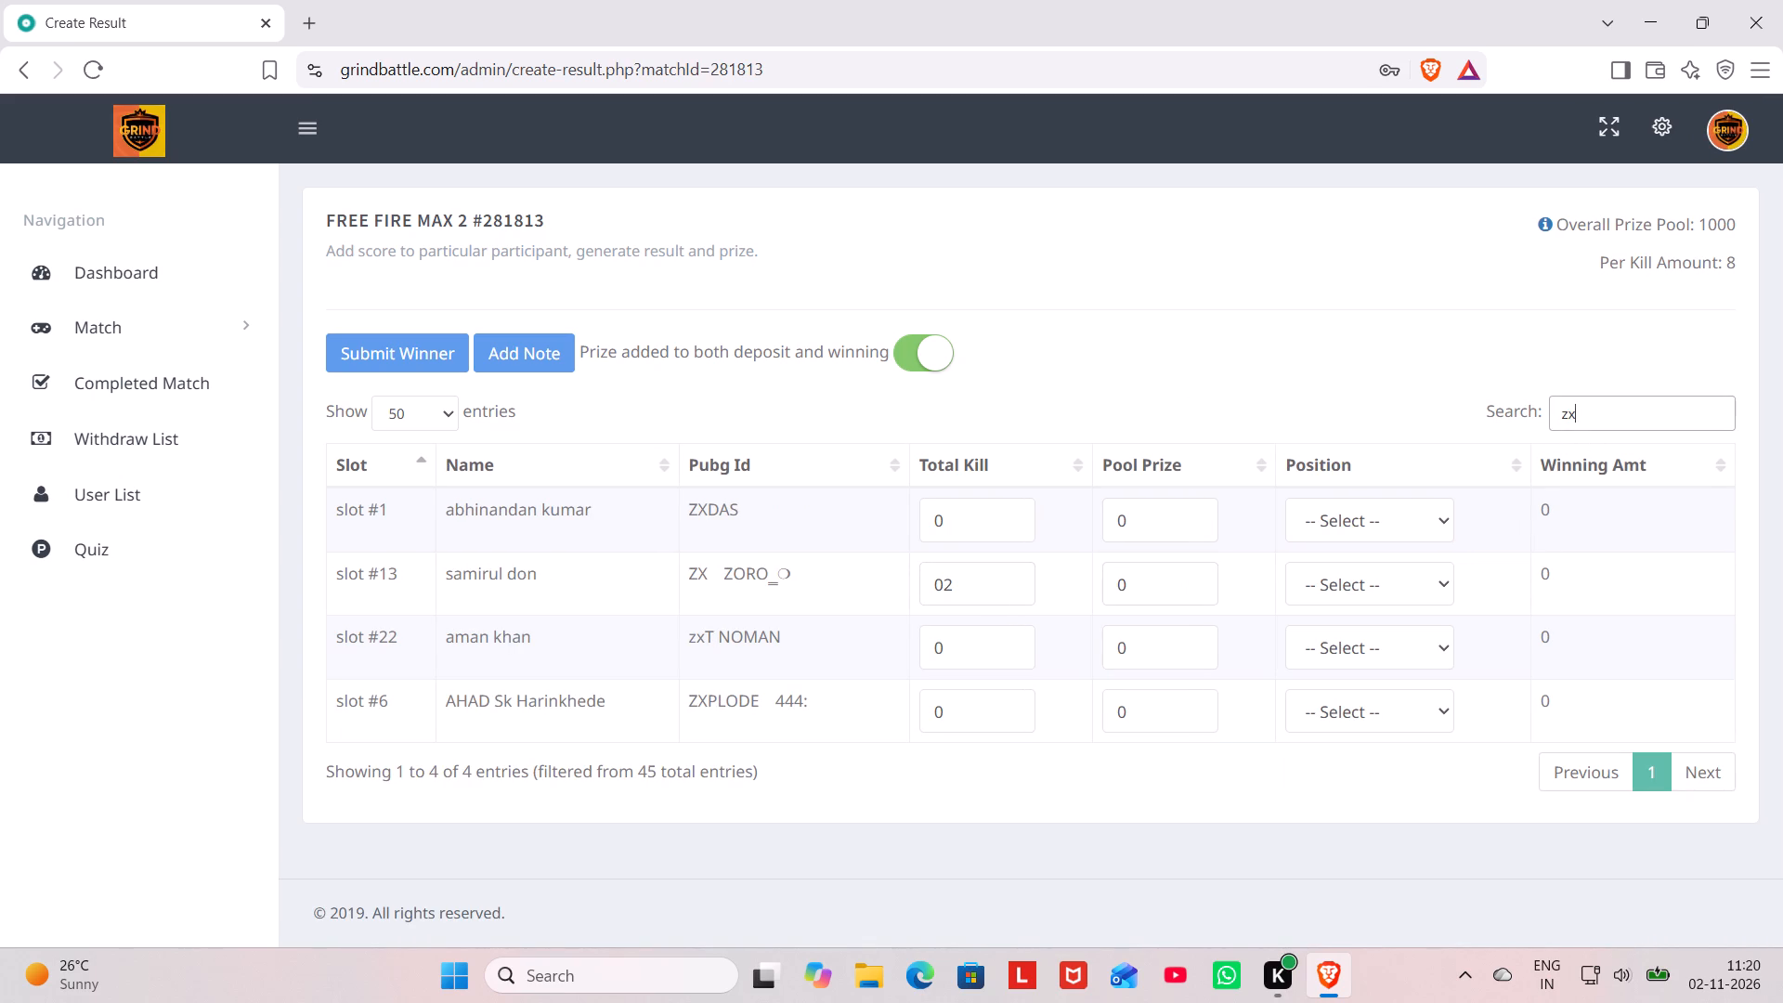
pyautogui.press('BackSpace')
pyautogui.press('BackSpace')
pyautogui.press('BackSpace')
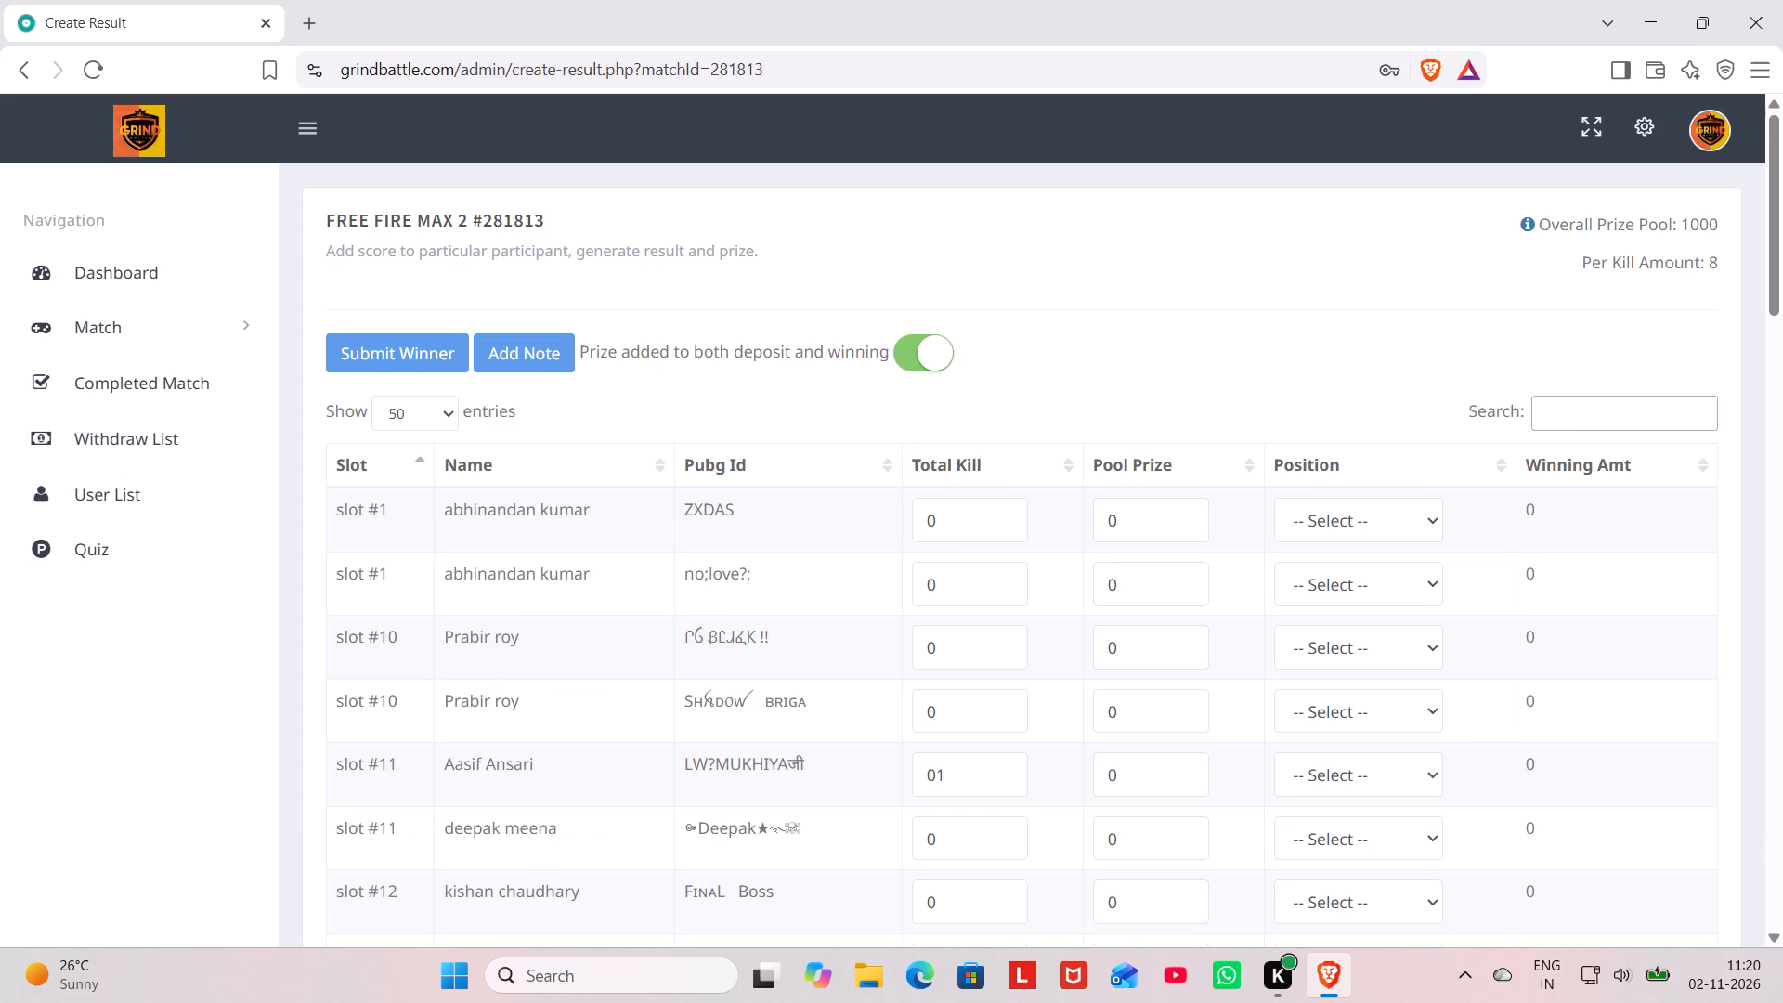
pyautogui.write('fa')
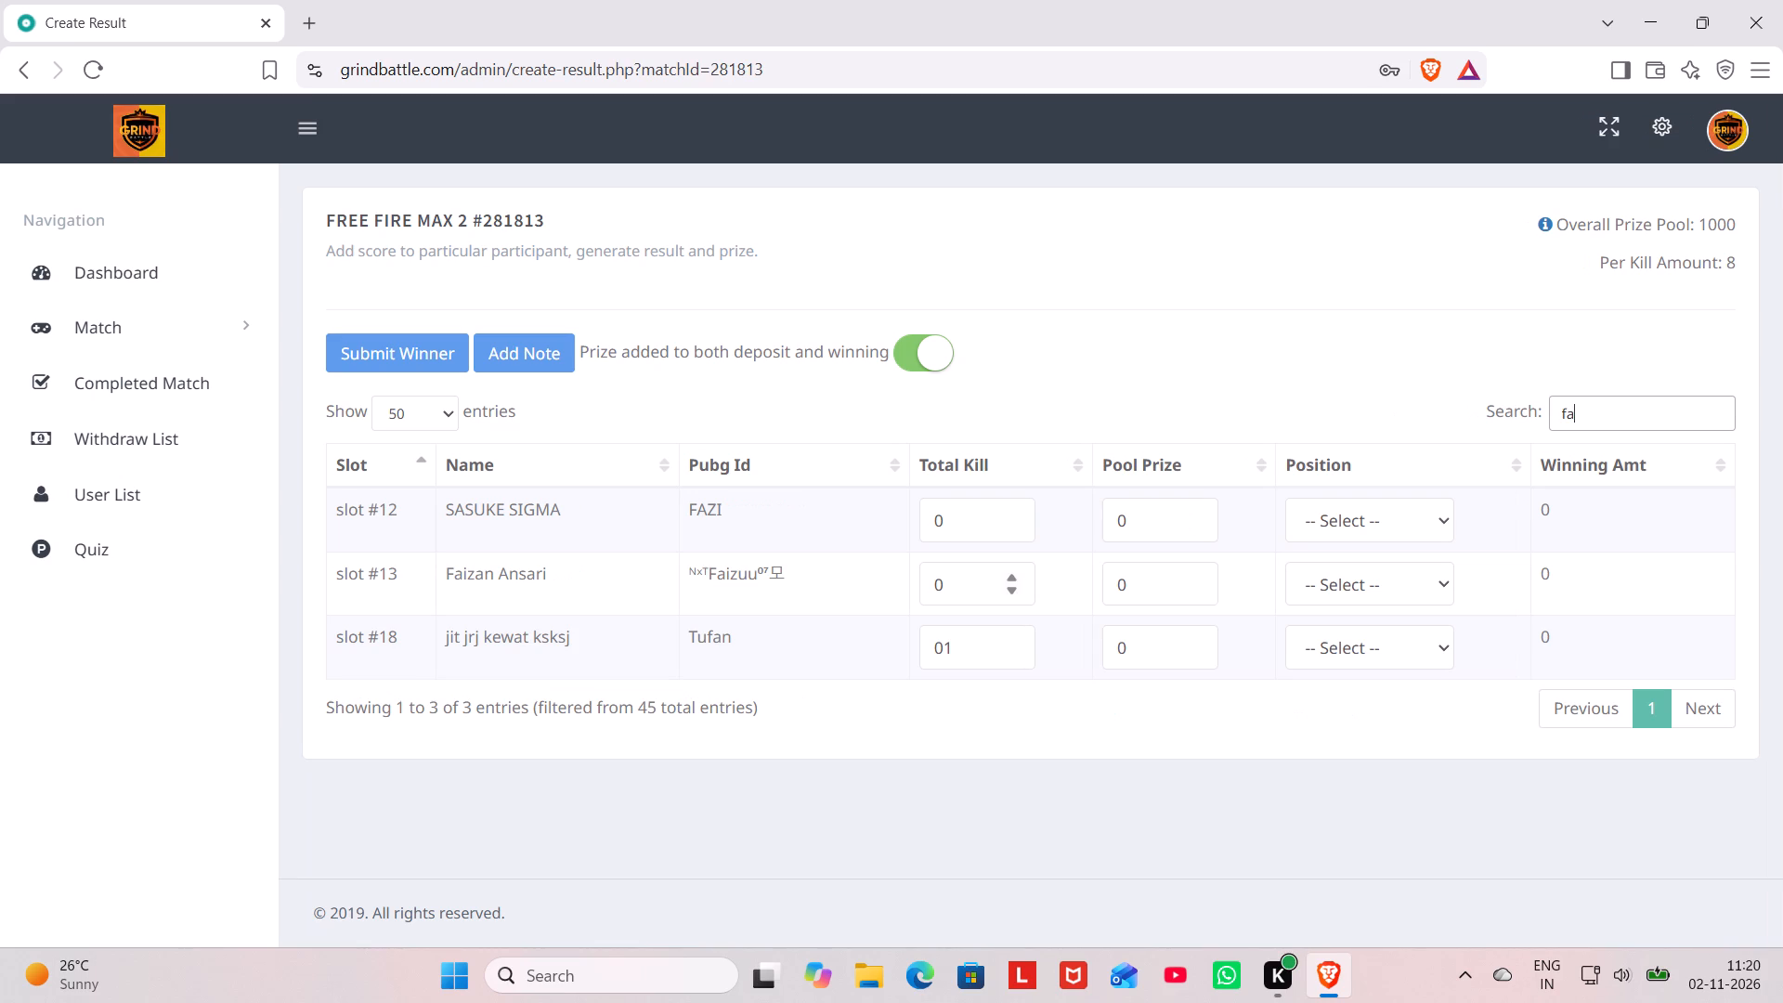
pyautogui.click(996, 576)
pyautogui.press('1')
pyautogui.press('Tab')
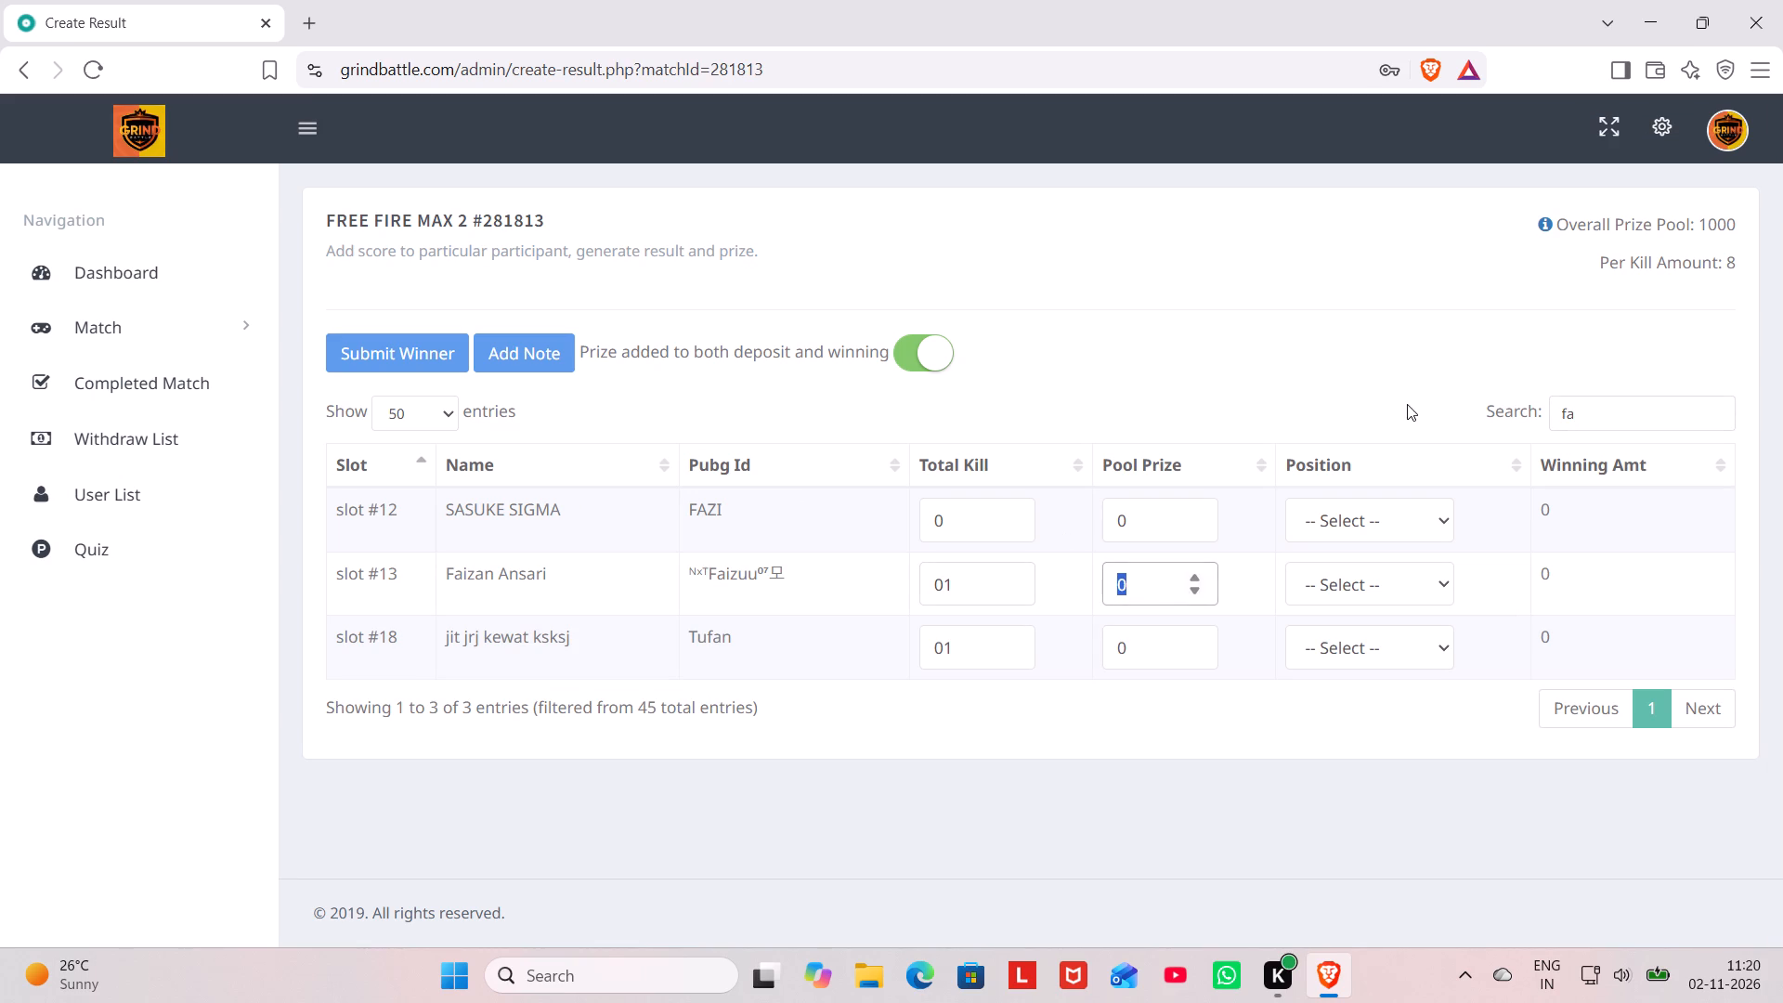
pyautogui.click(1594, 405)
pyautogui.press('BackSpace')
pyautogui.press('BackSpace')
pyautogui.press('BackSpace')
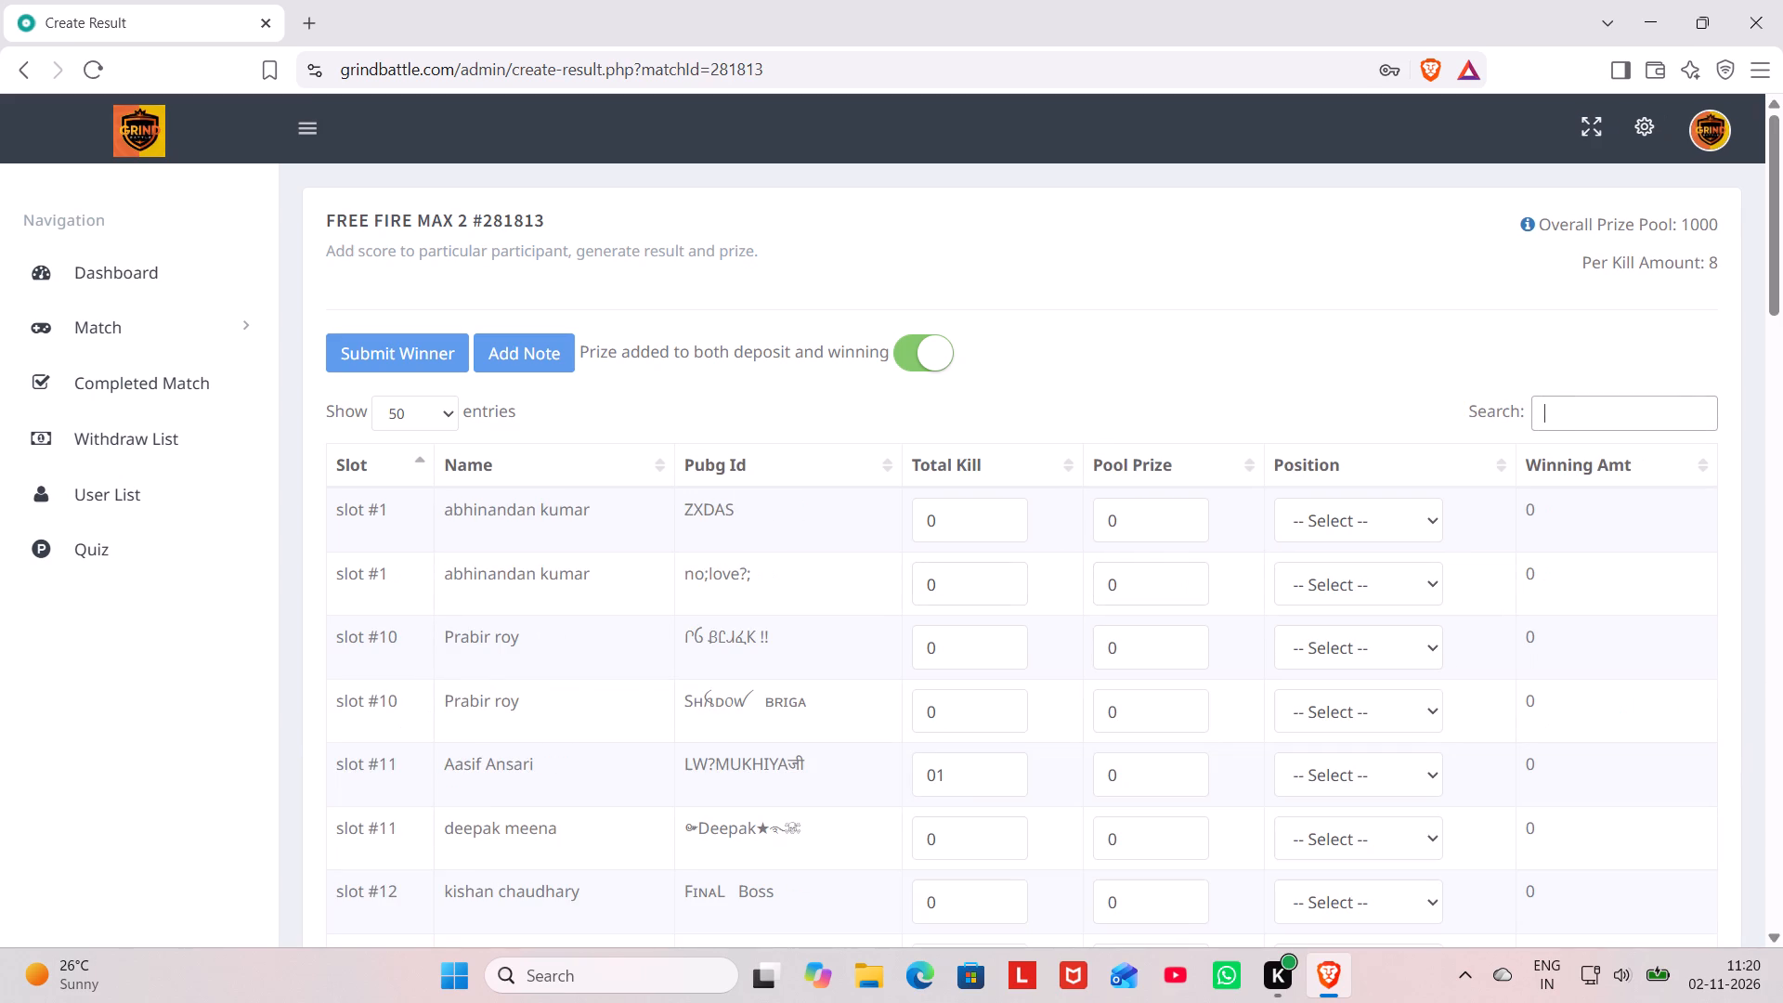
pyautogui.hotkey('shift', '@')
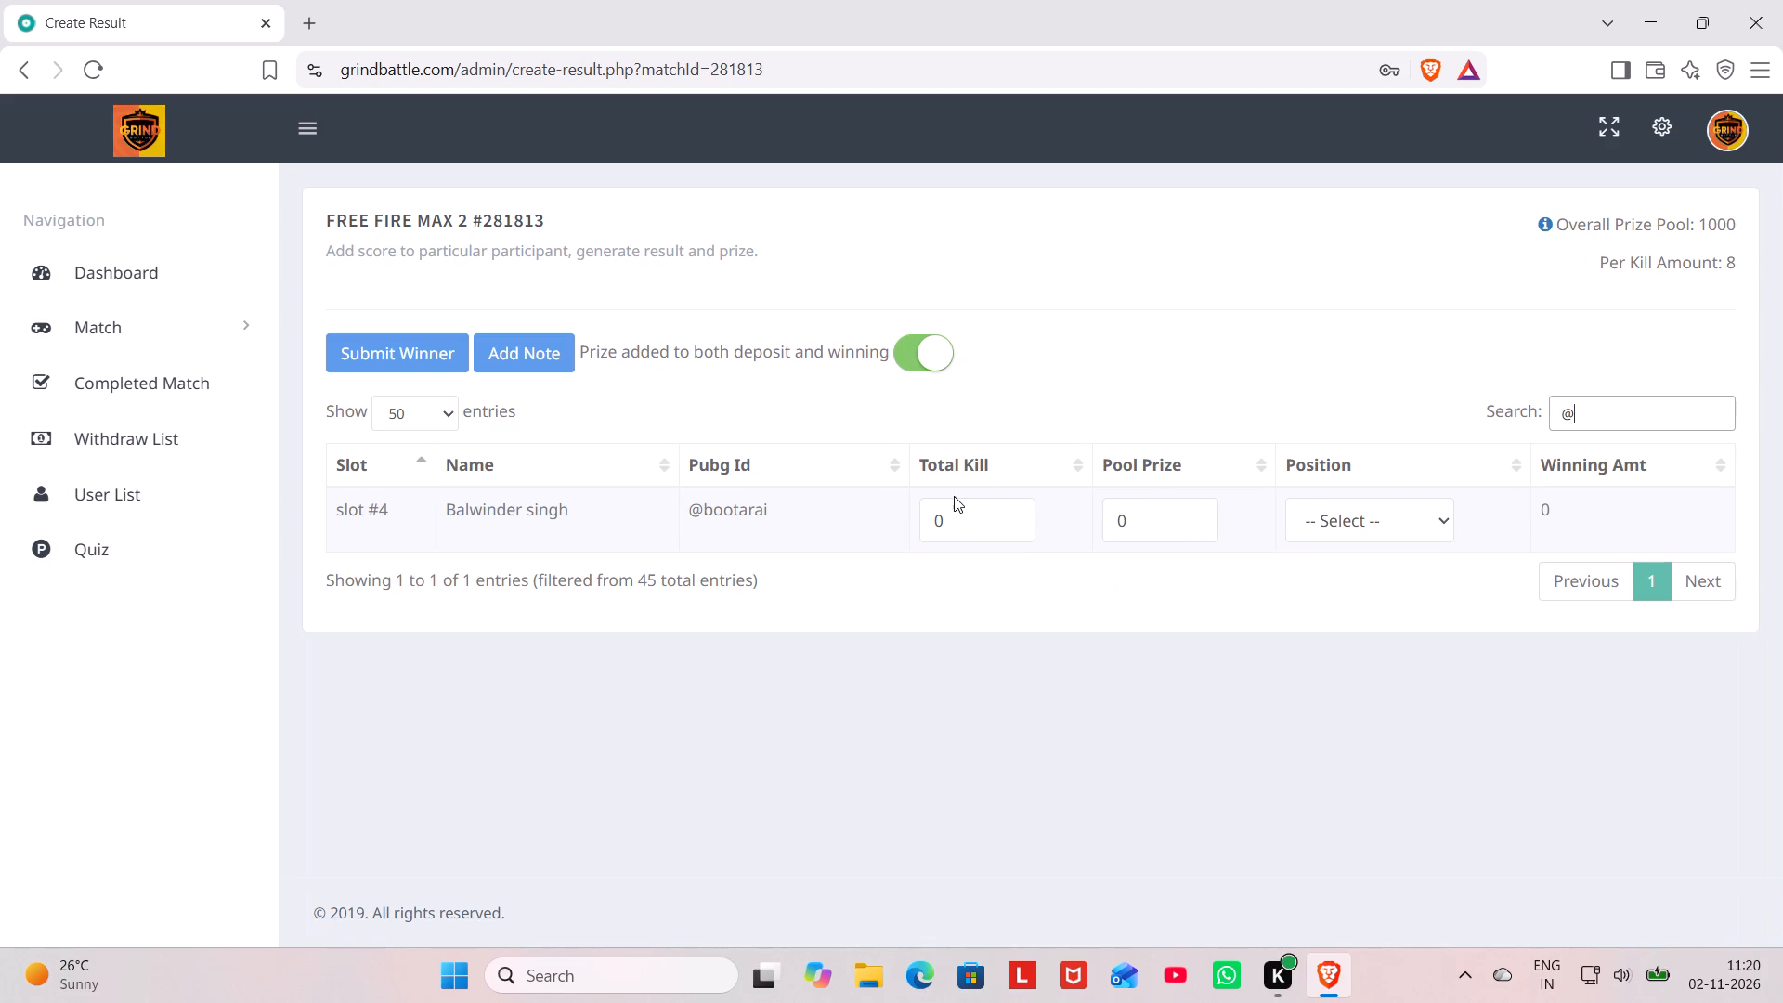
pyautogui.click(959, 505)
pyautogui.press('1')
pyautogui.press('Tab')
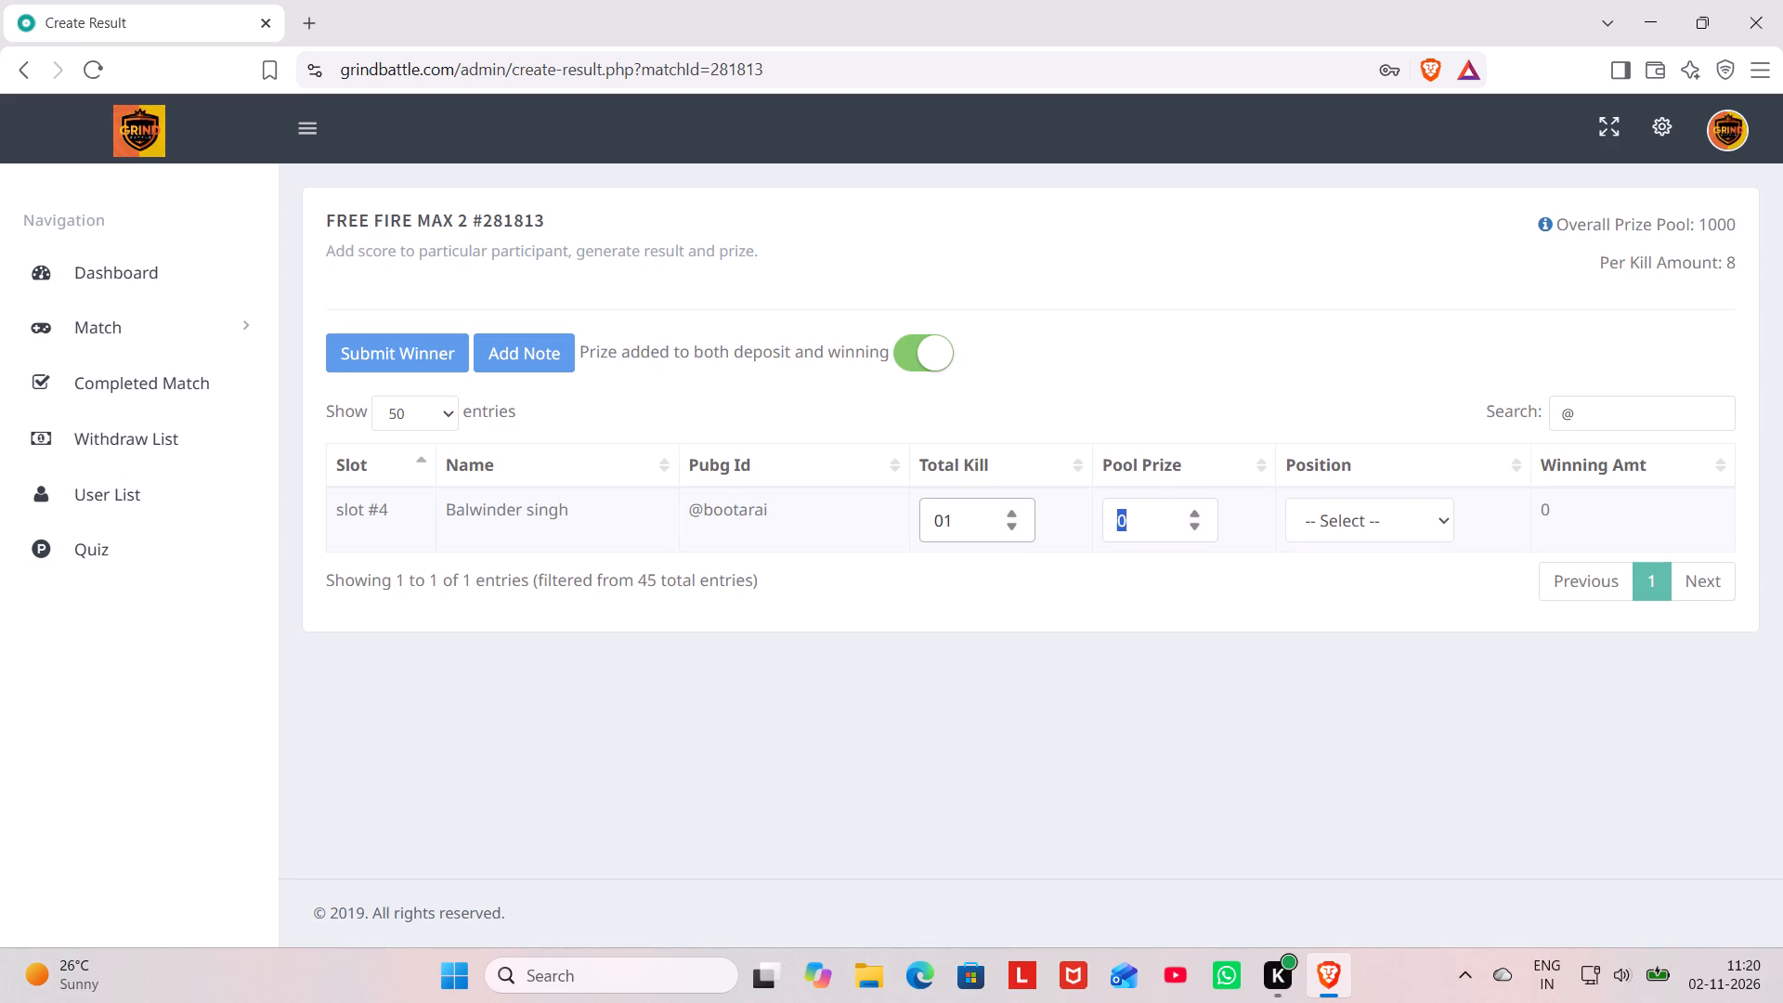
# Search the participants for "as" and look through the matching players.
pyautogui.click(1581, 423)
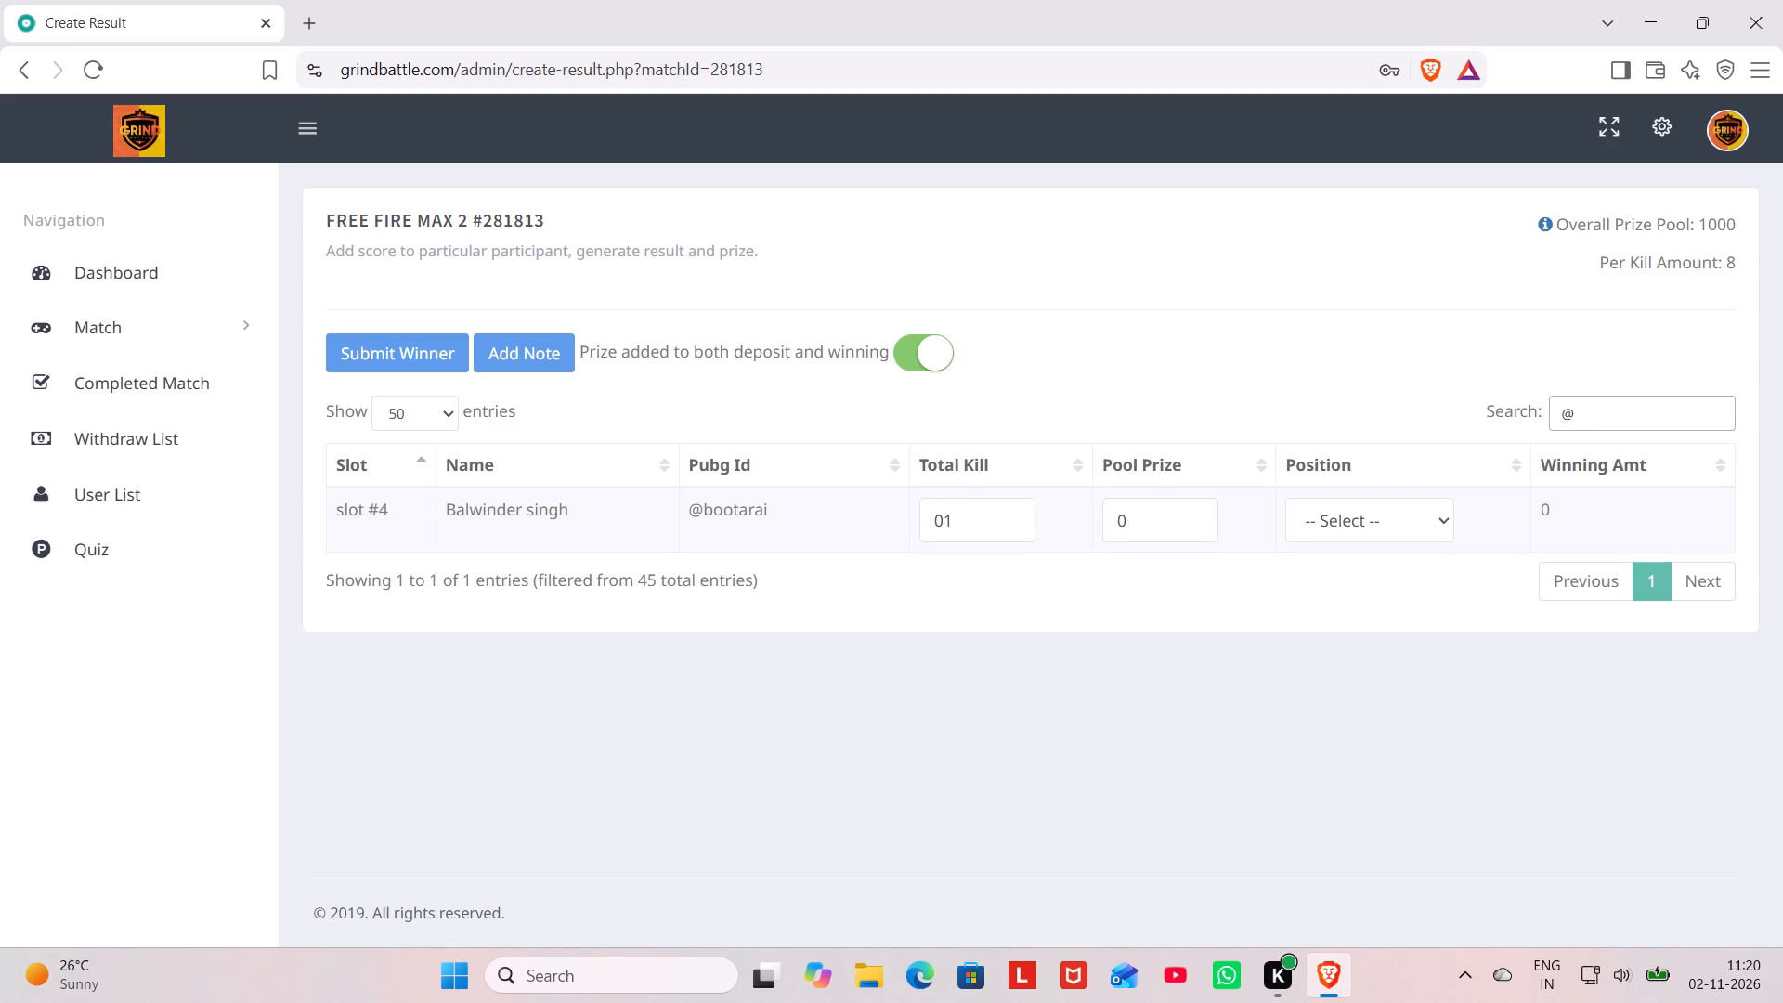
pyautogui.press('BackSpace')
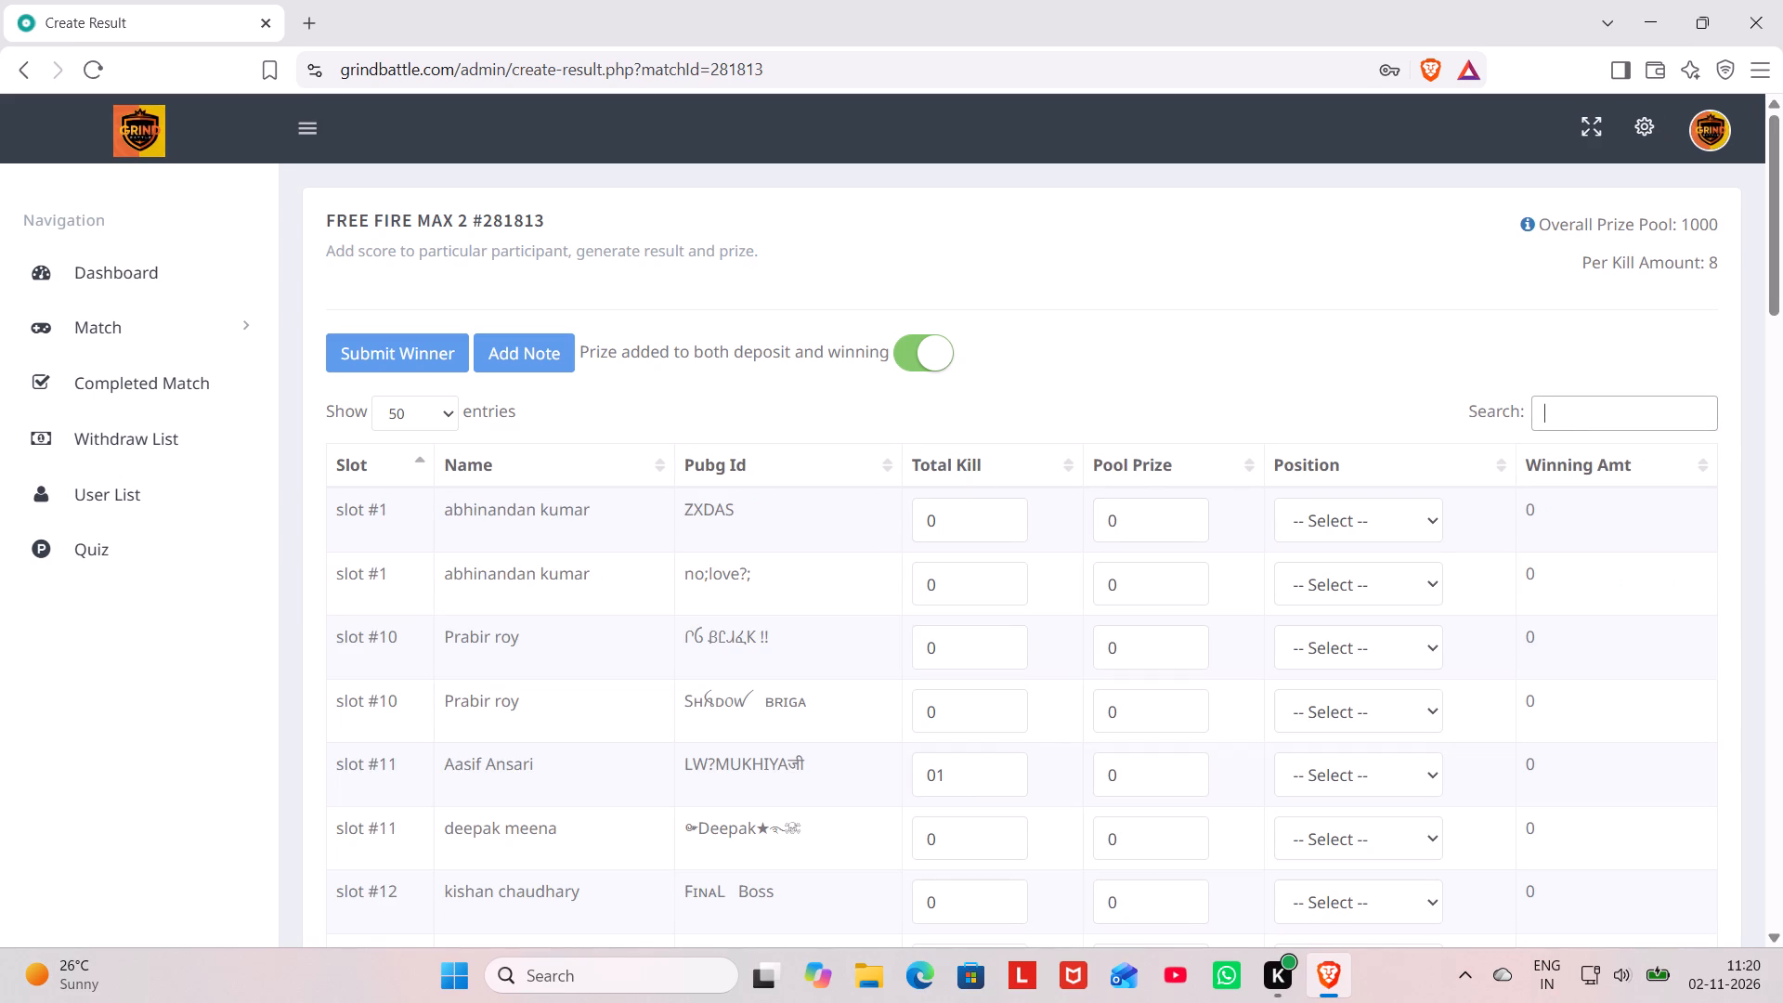
pyautogui.write('as')
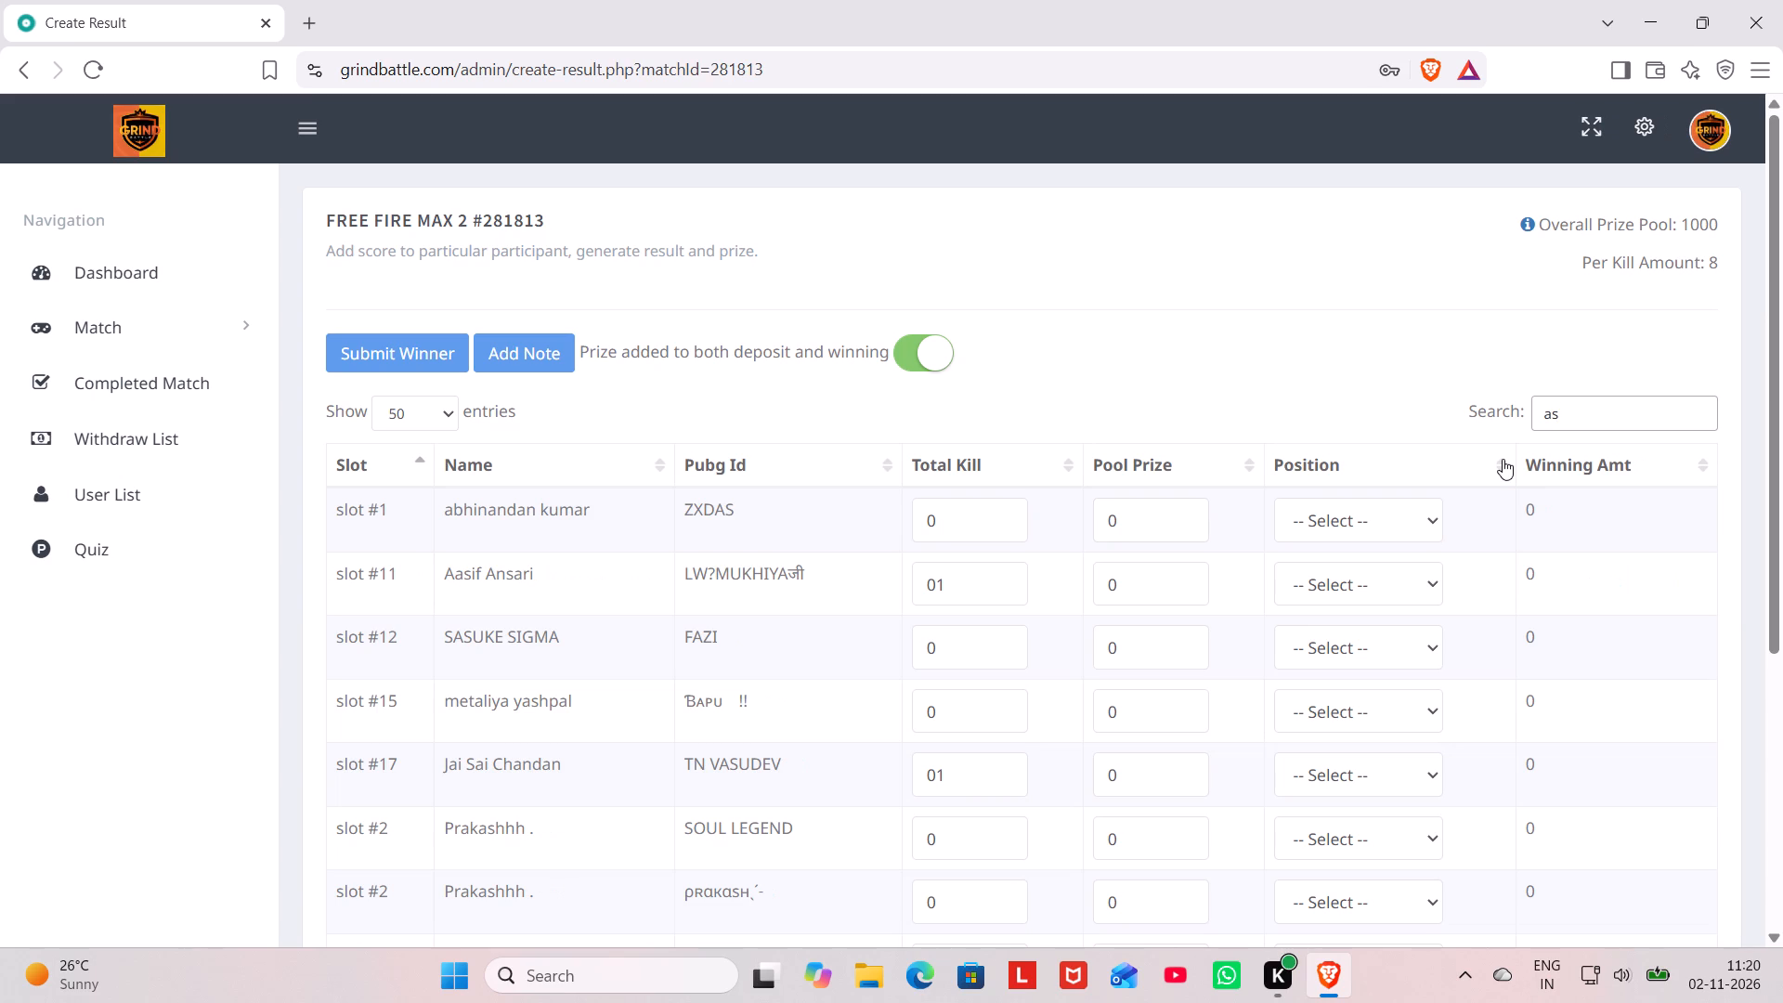
pyautogui.scroll(-4, 1132, 641)
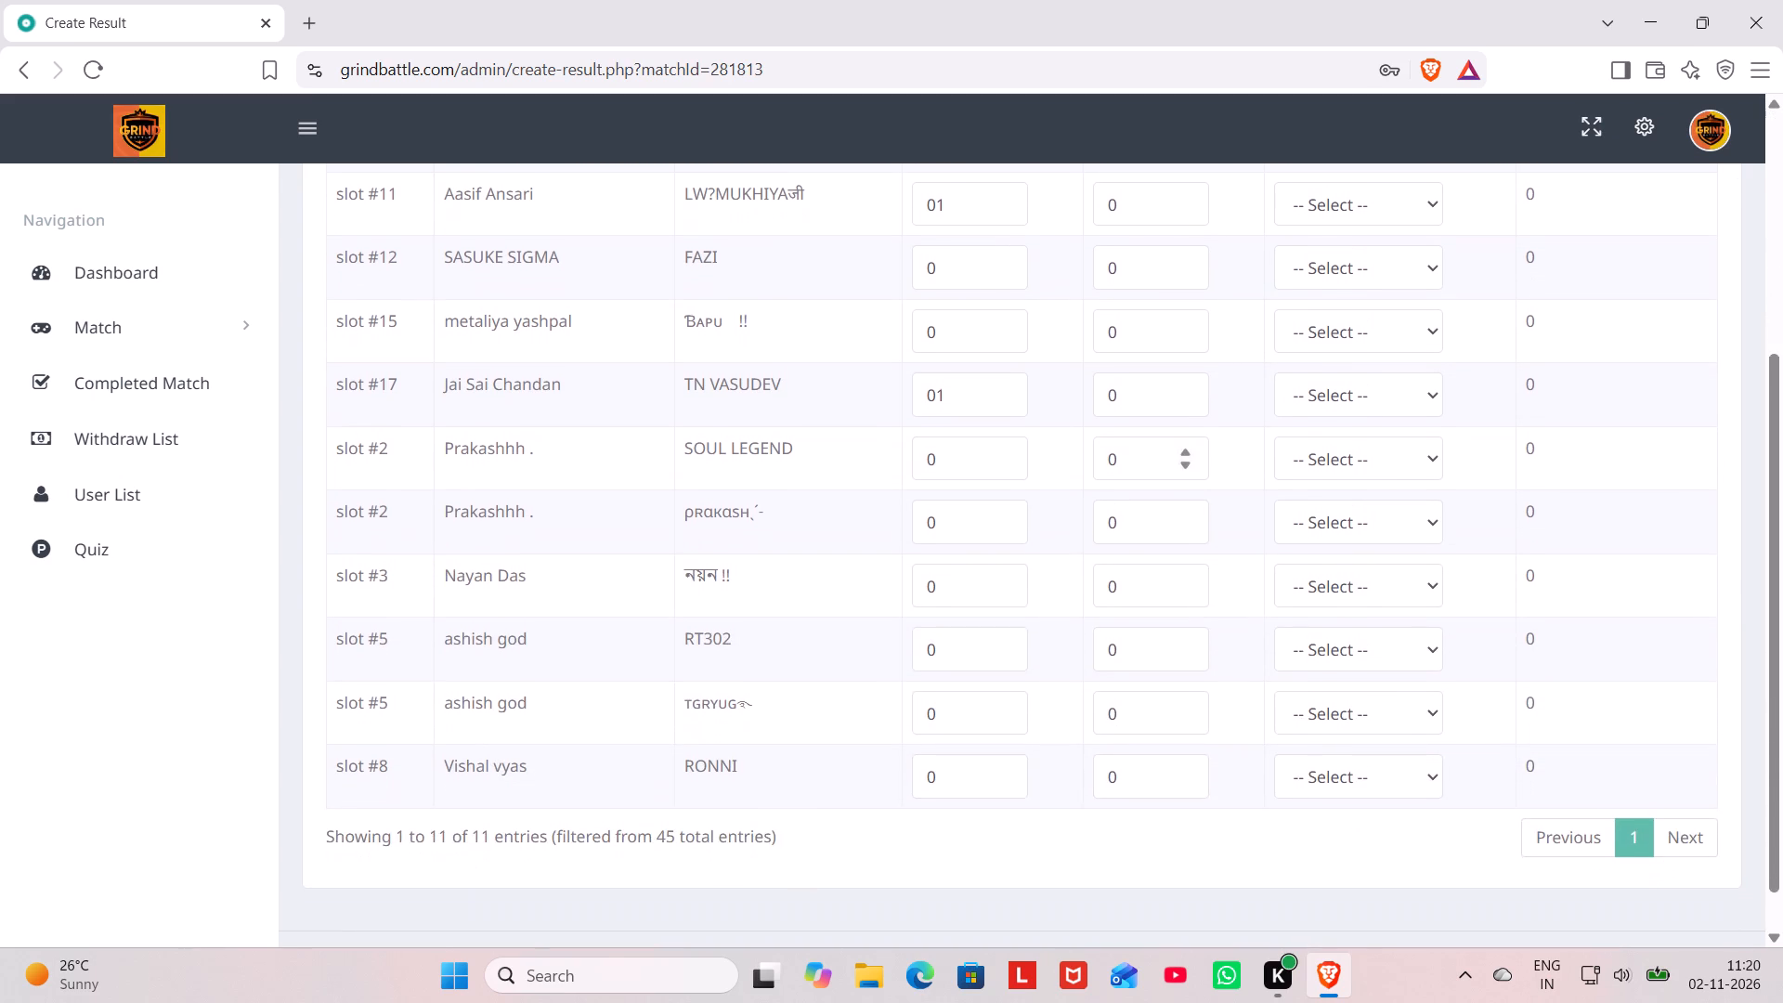
pyautogui.scroll(2, 1132, 641)
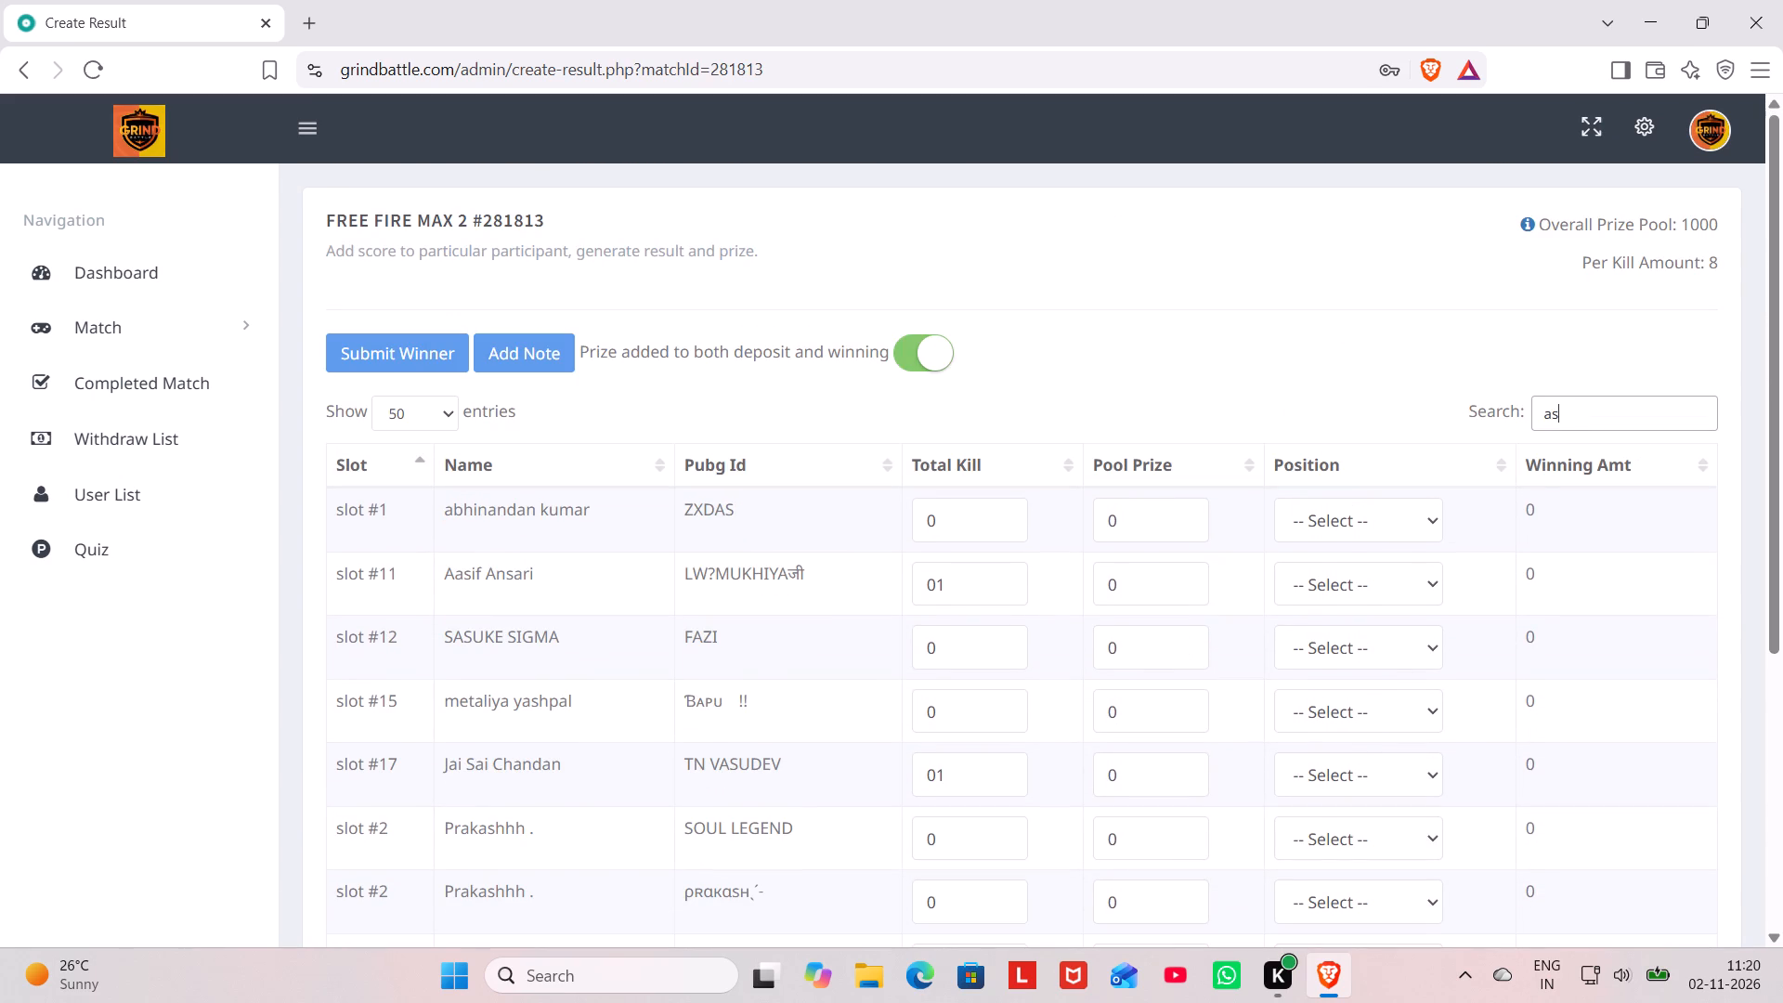
pyautogui.click(1626, 412)
pyautogui.press('BackSpace')
pyautogui.press('BackSpace')
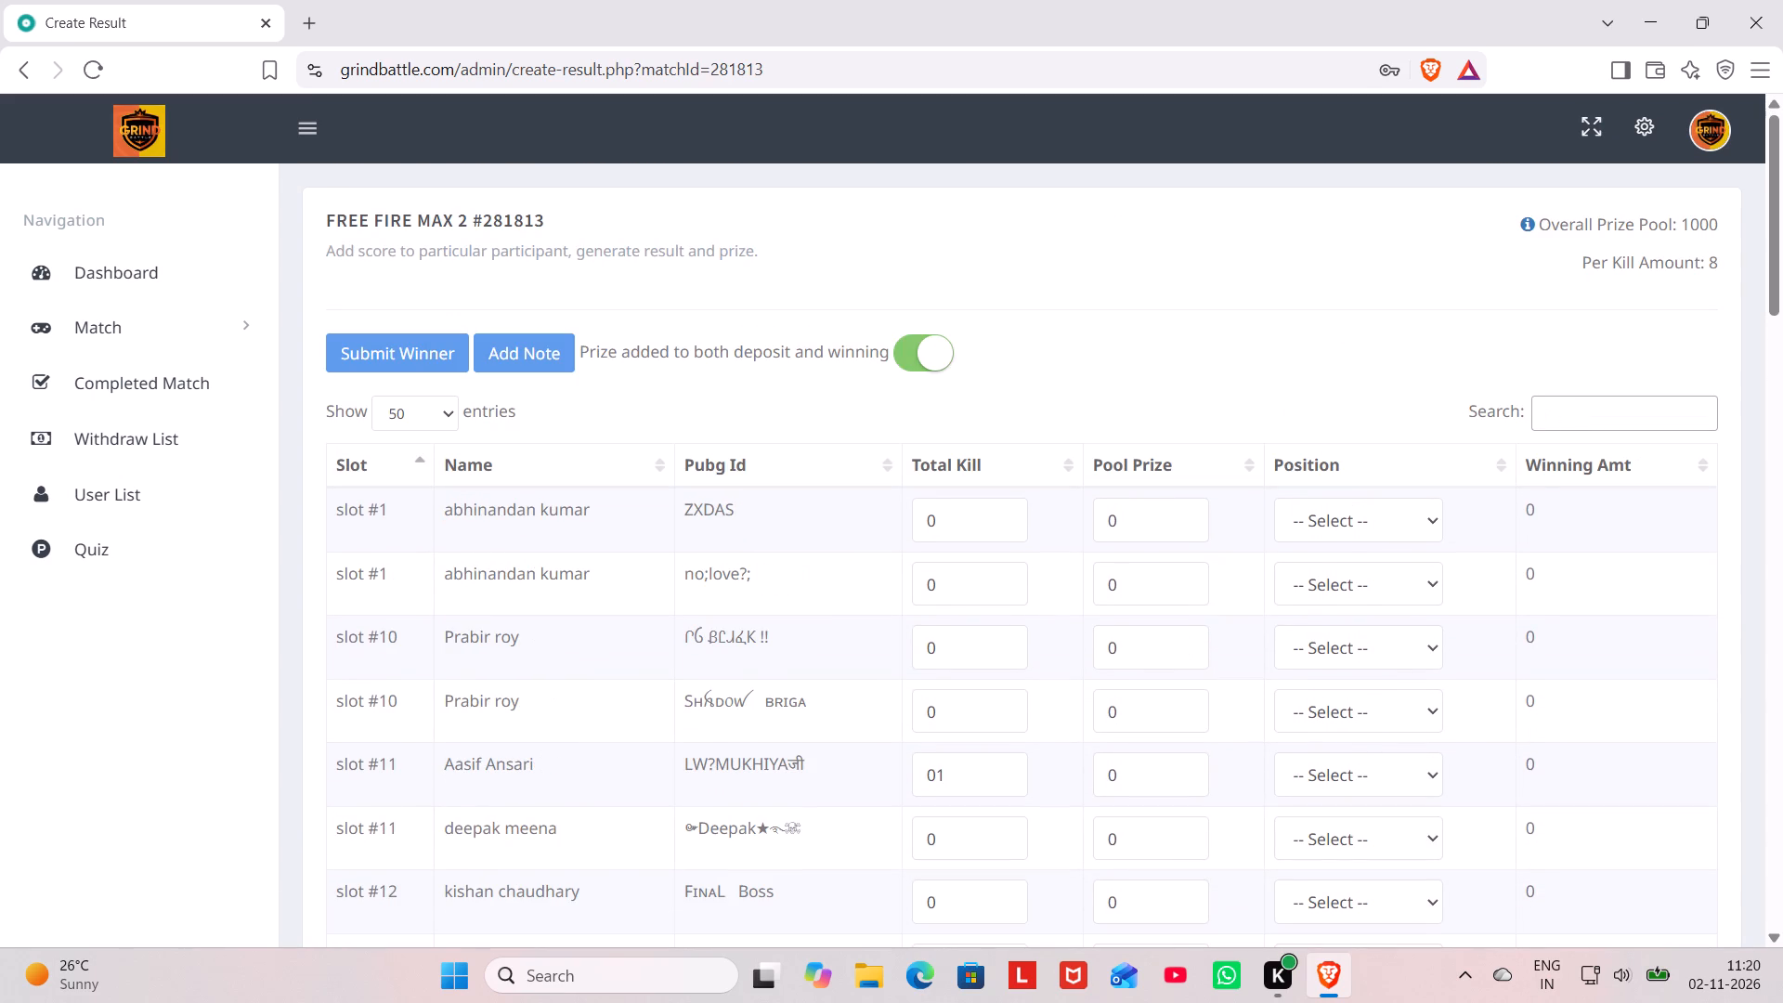
pyautogui.press('a')
pyautogui.write('nk')
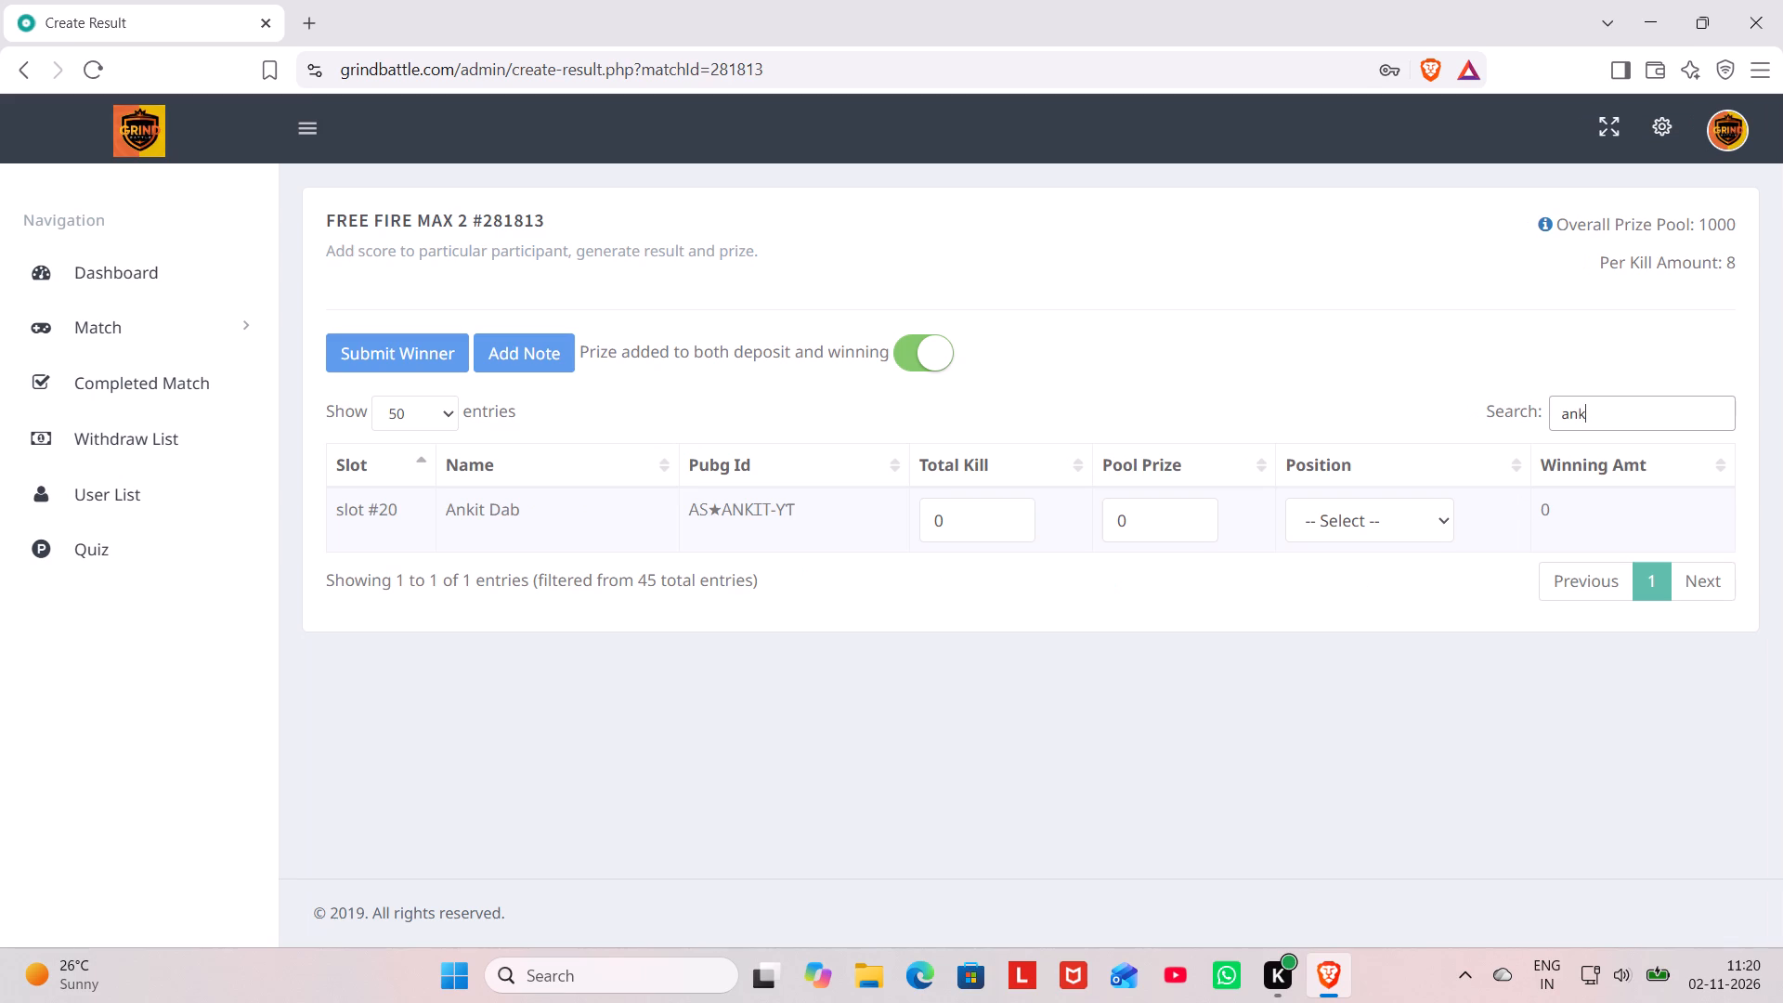
pyautogui.click(993, 504)
pyautogui.press('1')
pyautogui.press('Tab')
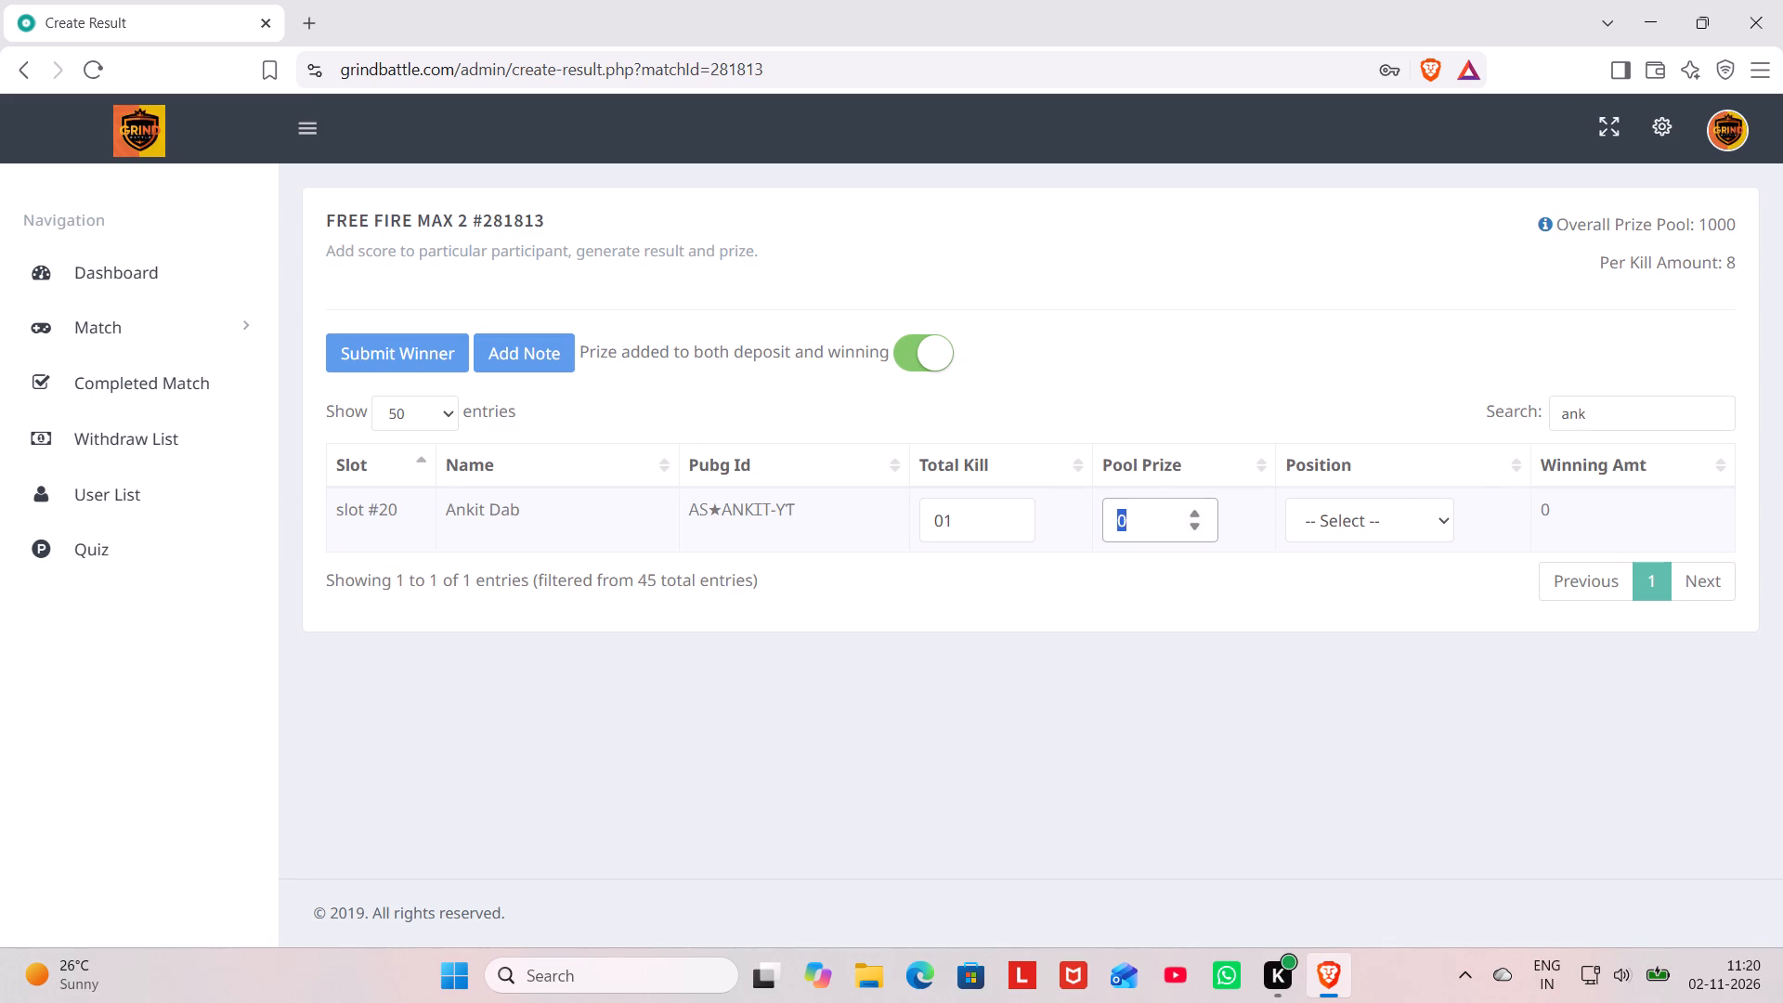
pyautogui.click(1589, 415)
pyautogui.press('BackSpace')
pyautogui.press('BackSpace')
pyautogui.press('BackSpace')
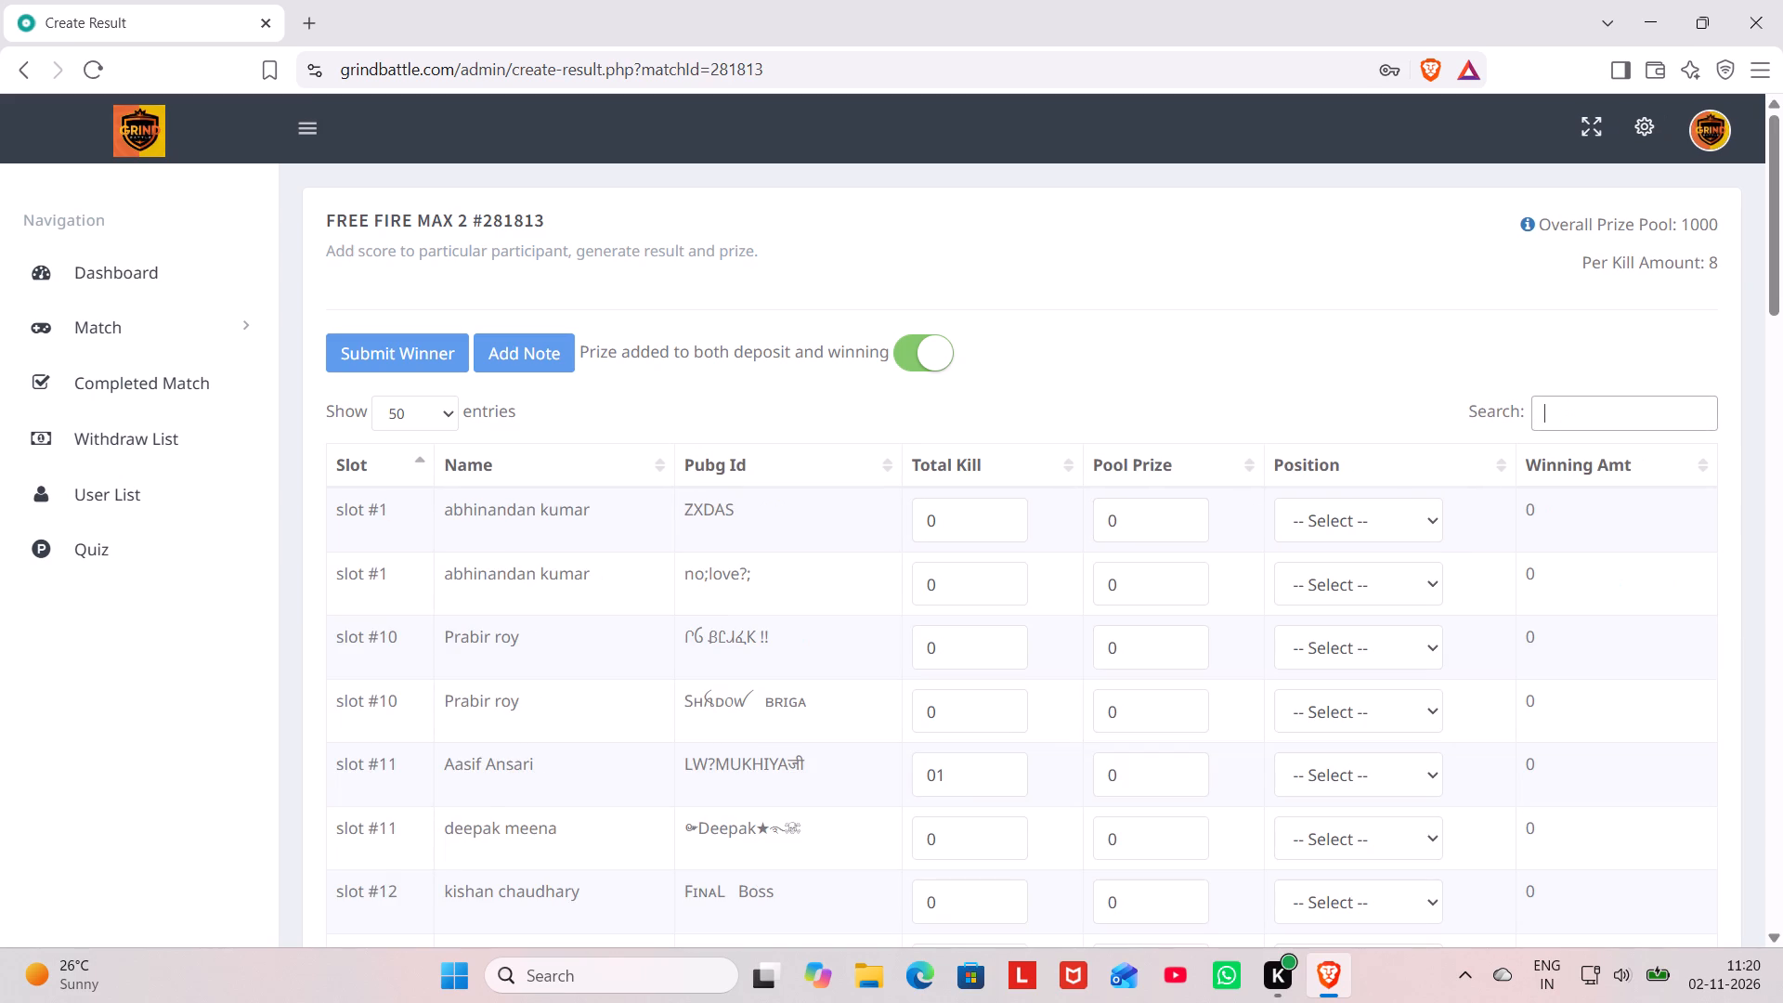
pyautogui.scroll(-2, 927, 731)
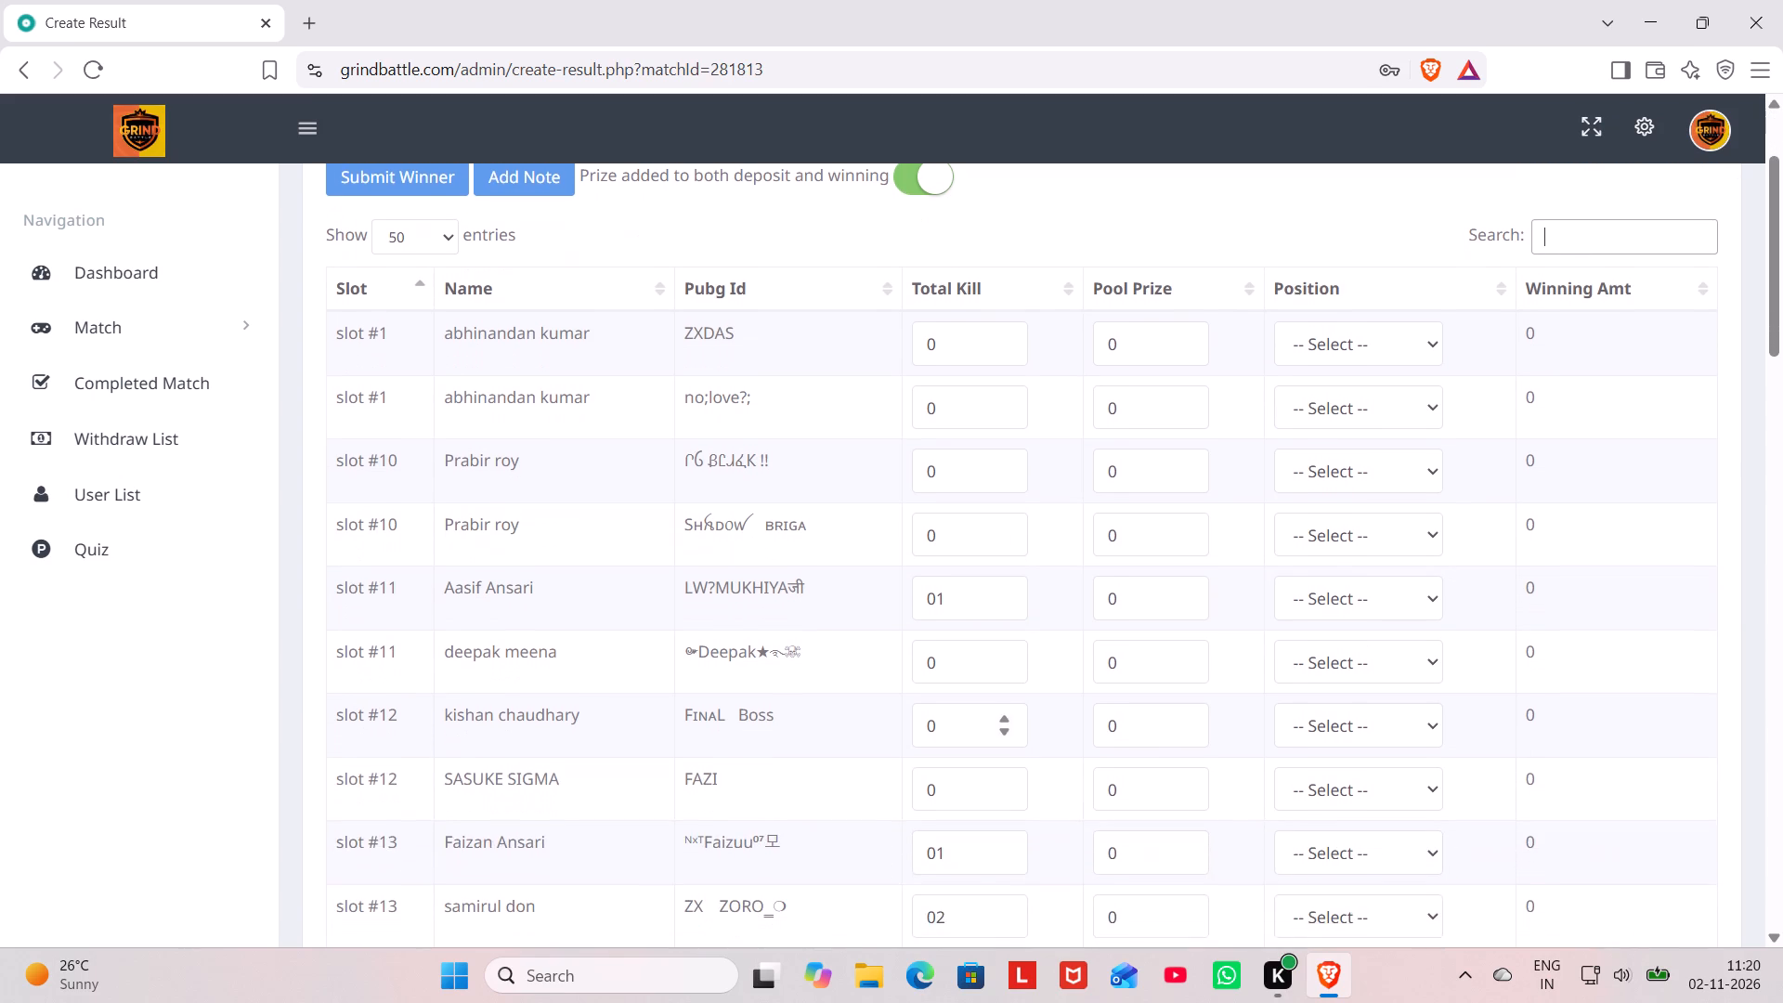
pyautogui.scroll(-4, 927, 731)
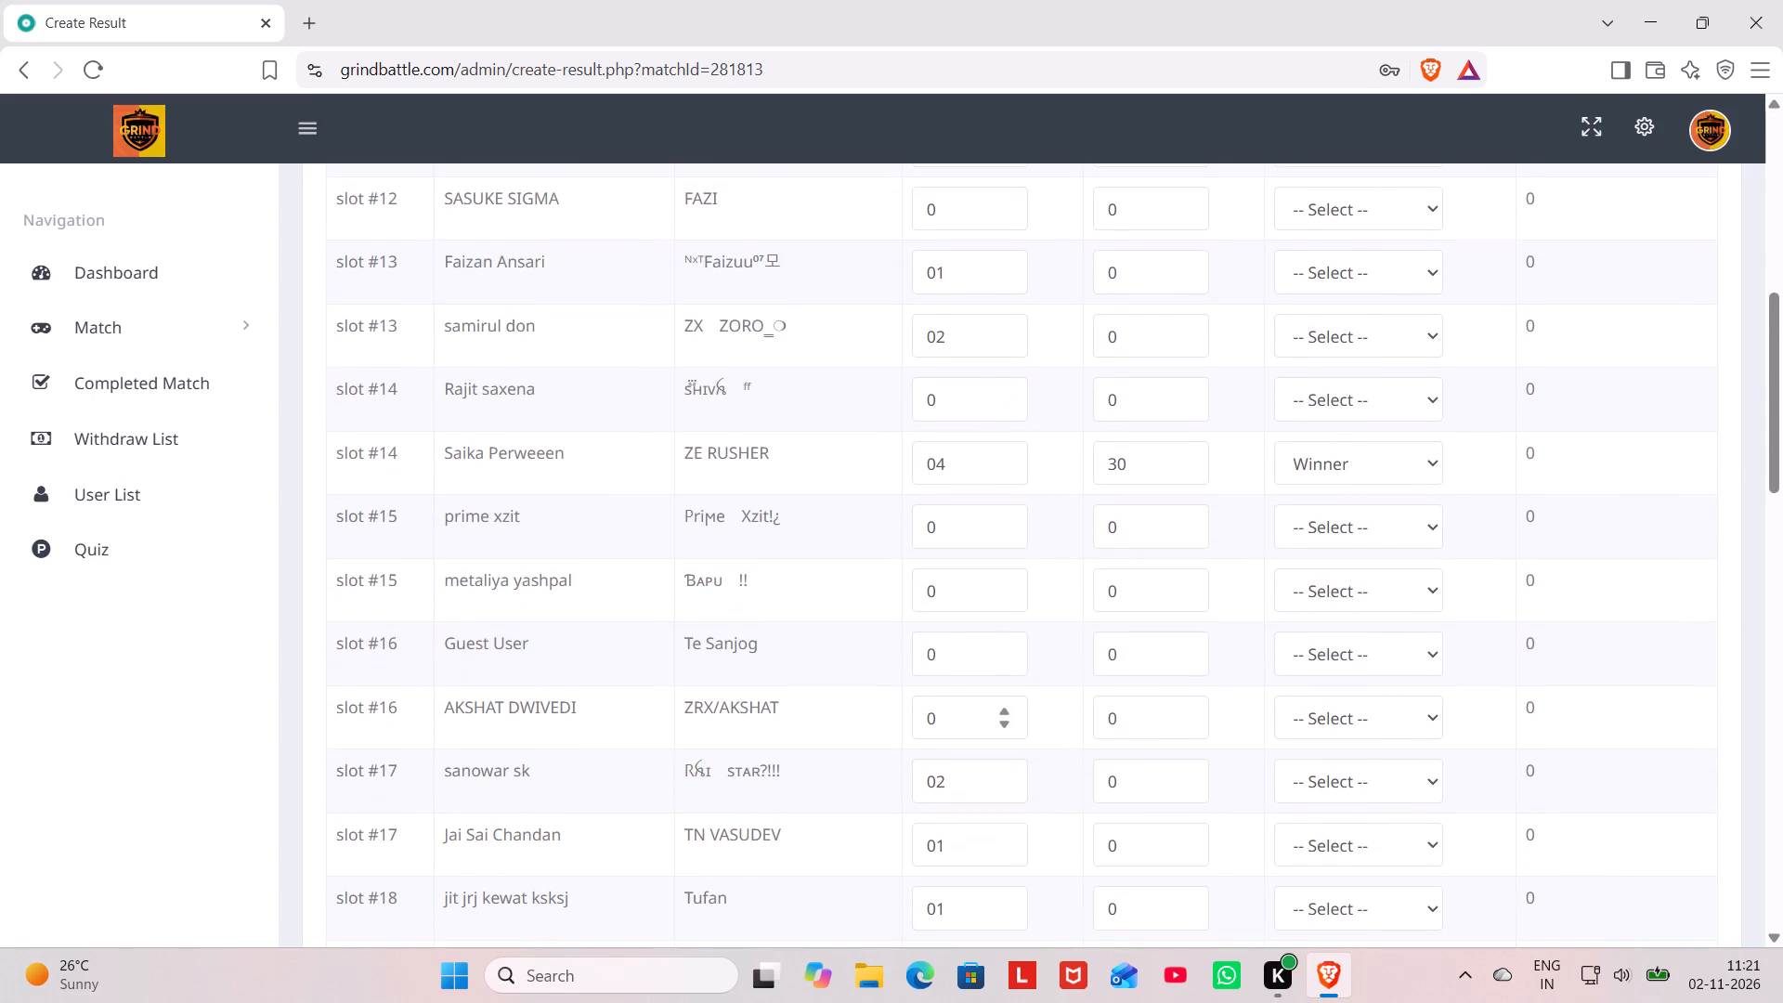
pyautogui.scroll(-2, 927, 731)
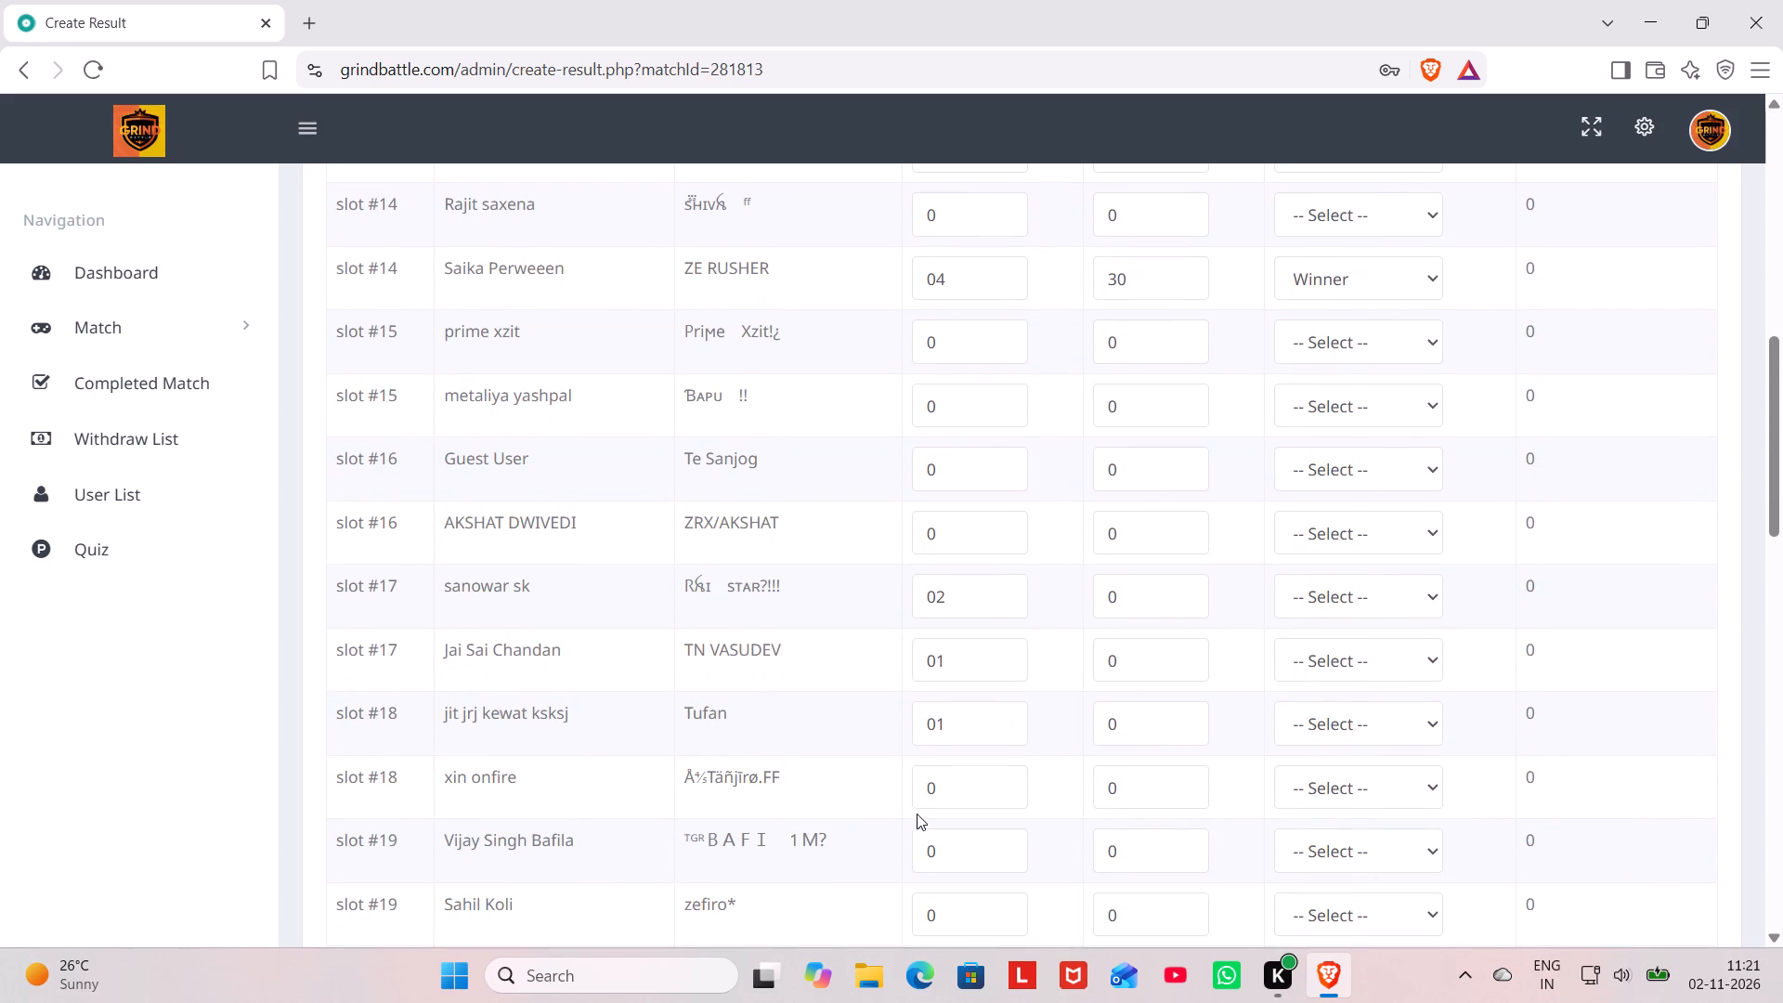
pyautogui.click(951, 784)
pyautogui.press('1')
pyautogui.press('Tab')
# Enter 3 total kills for RONNI in slot #8.
pyautogui.scroll(-3, 748, 796)
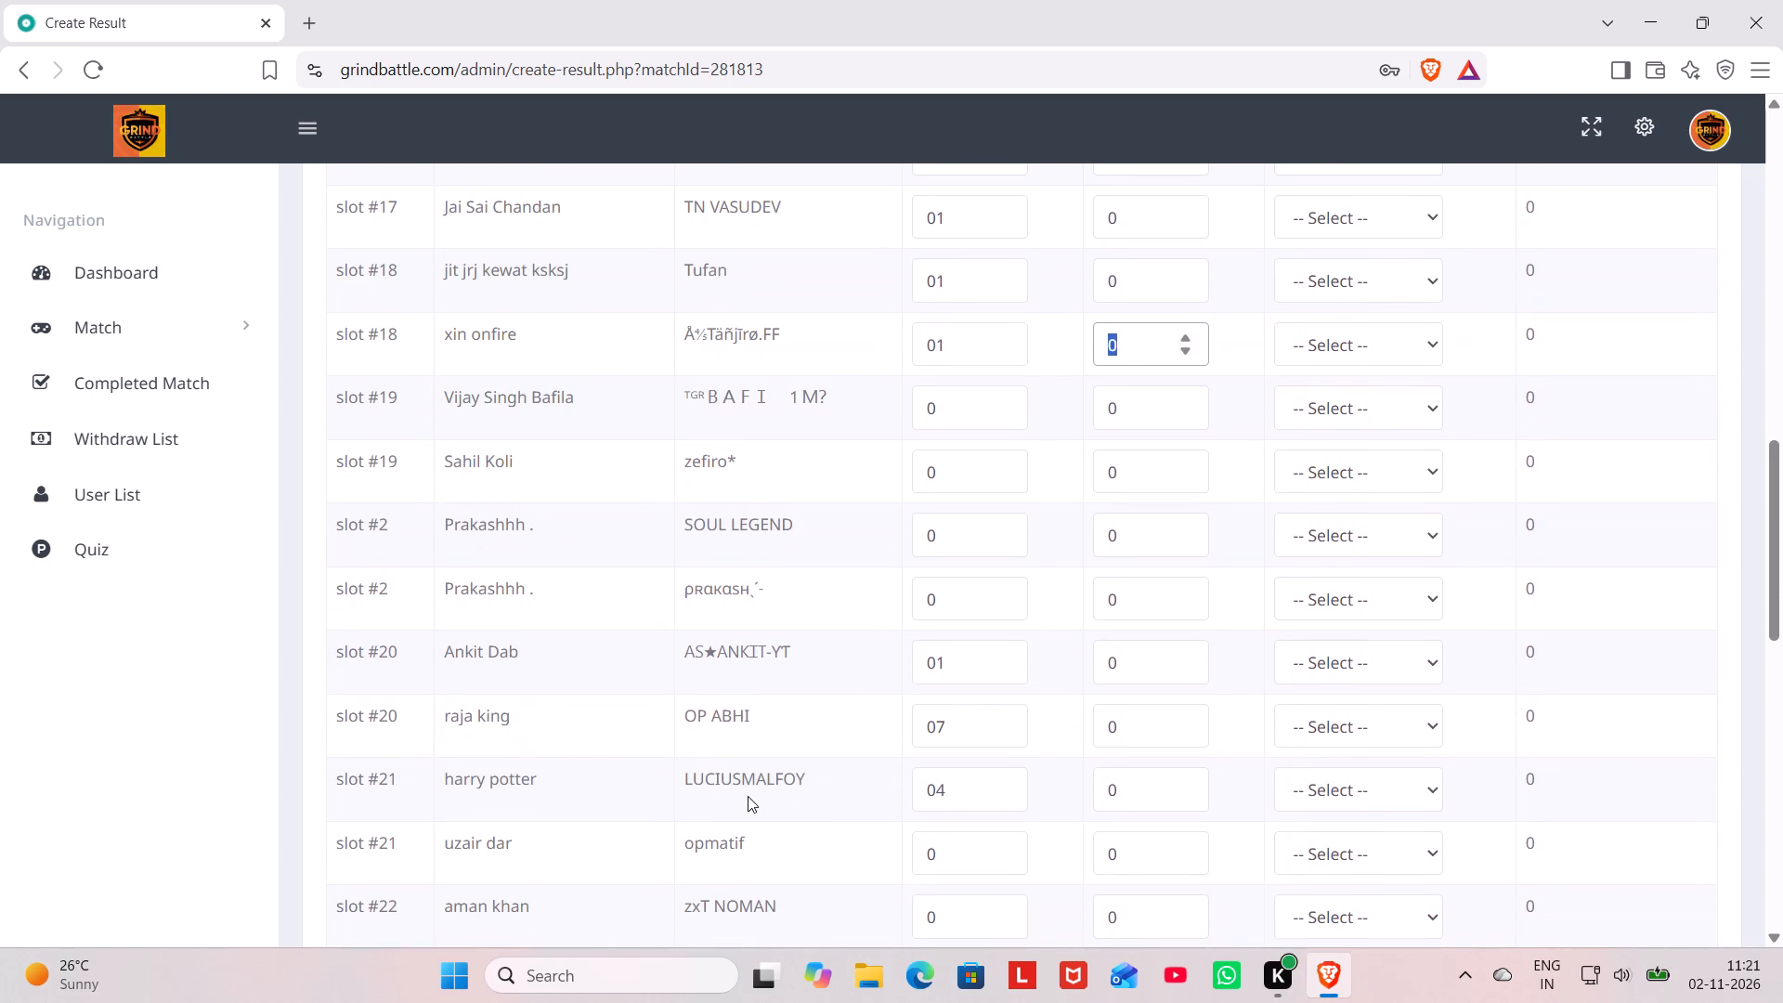
pyautogui.scroll(-3, 837, 810)
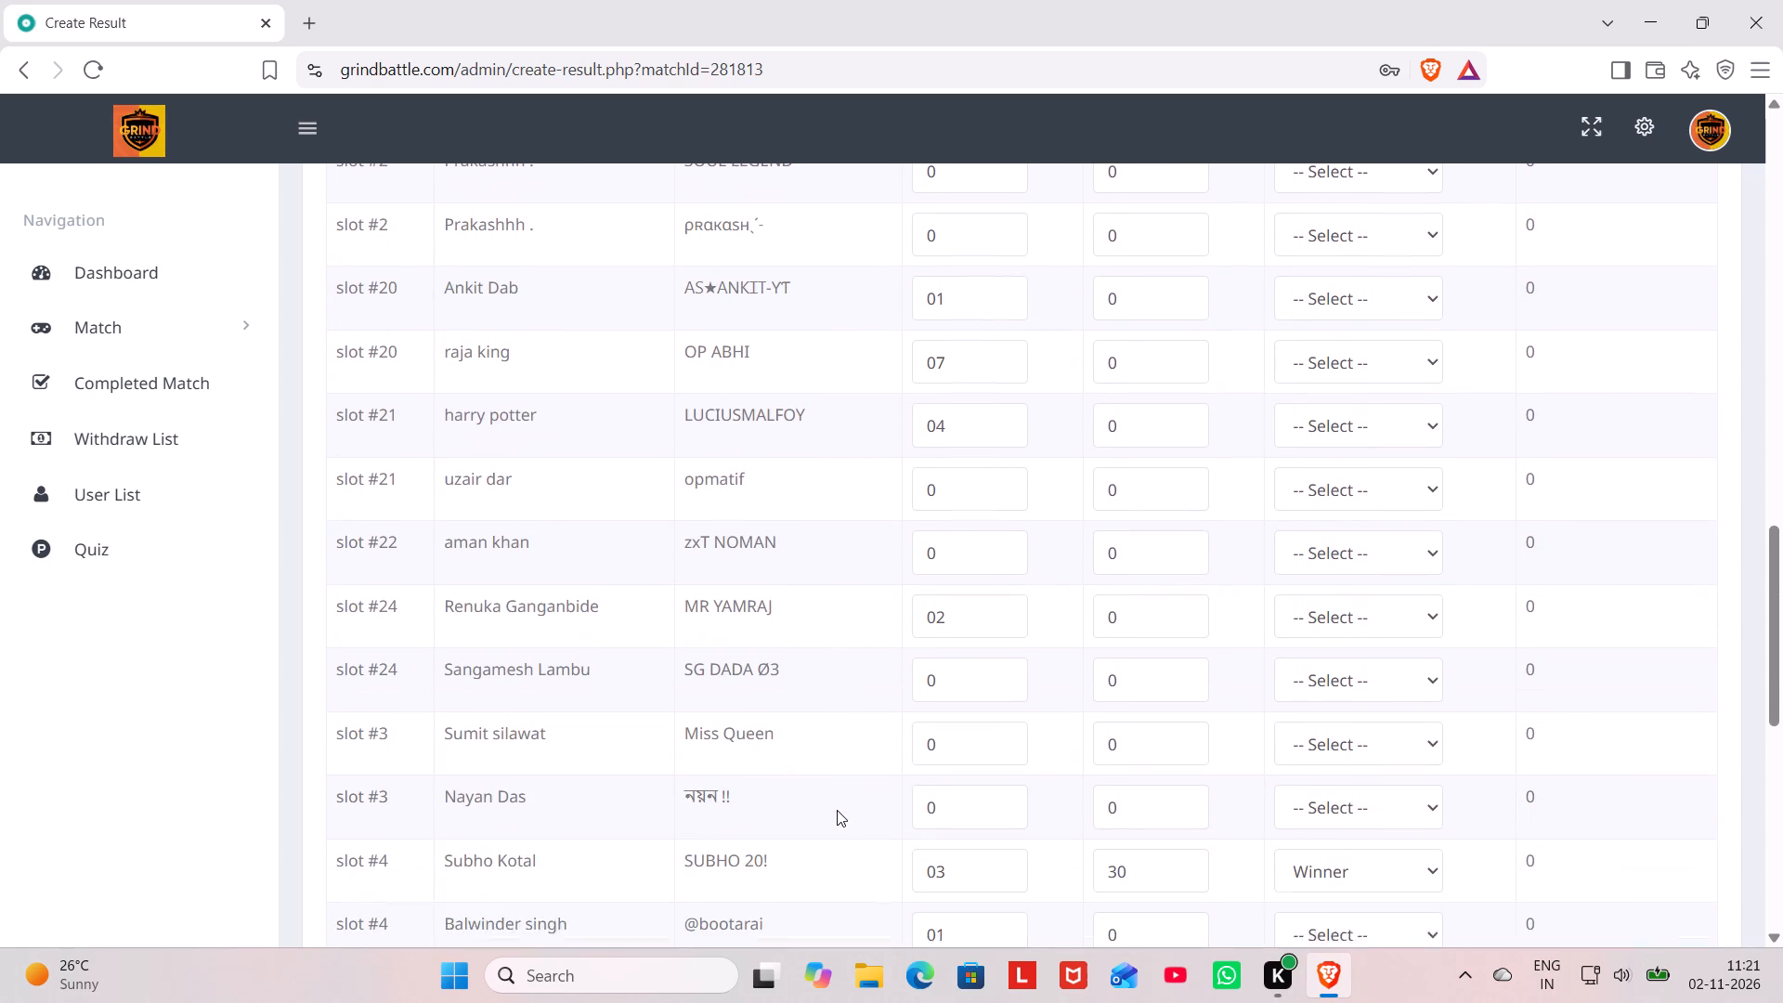
pyautogui.scroll(-4, 837, 810)
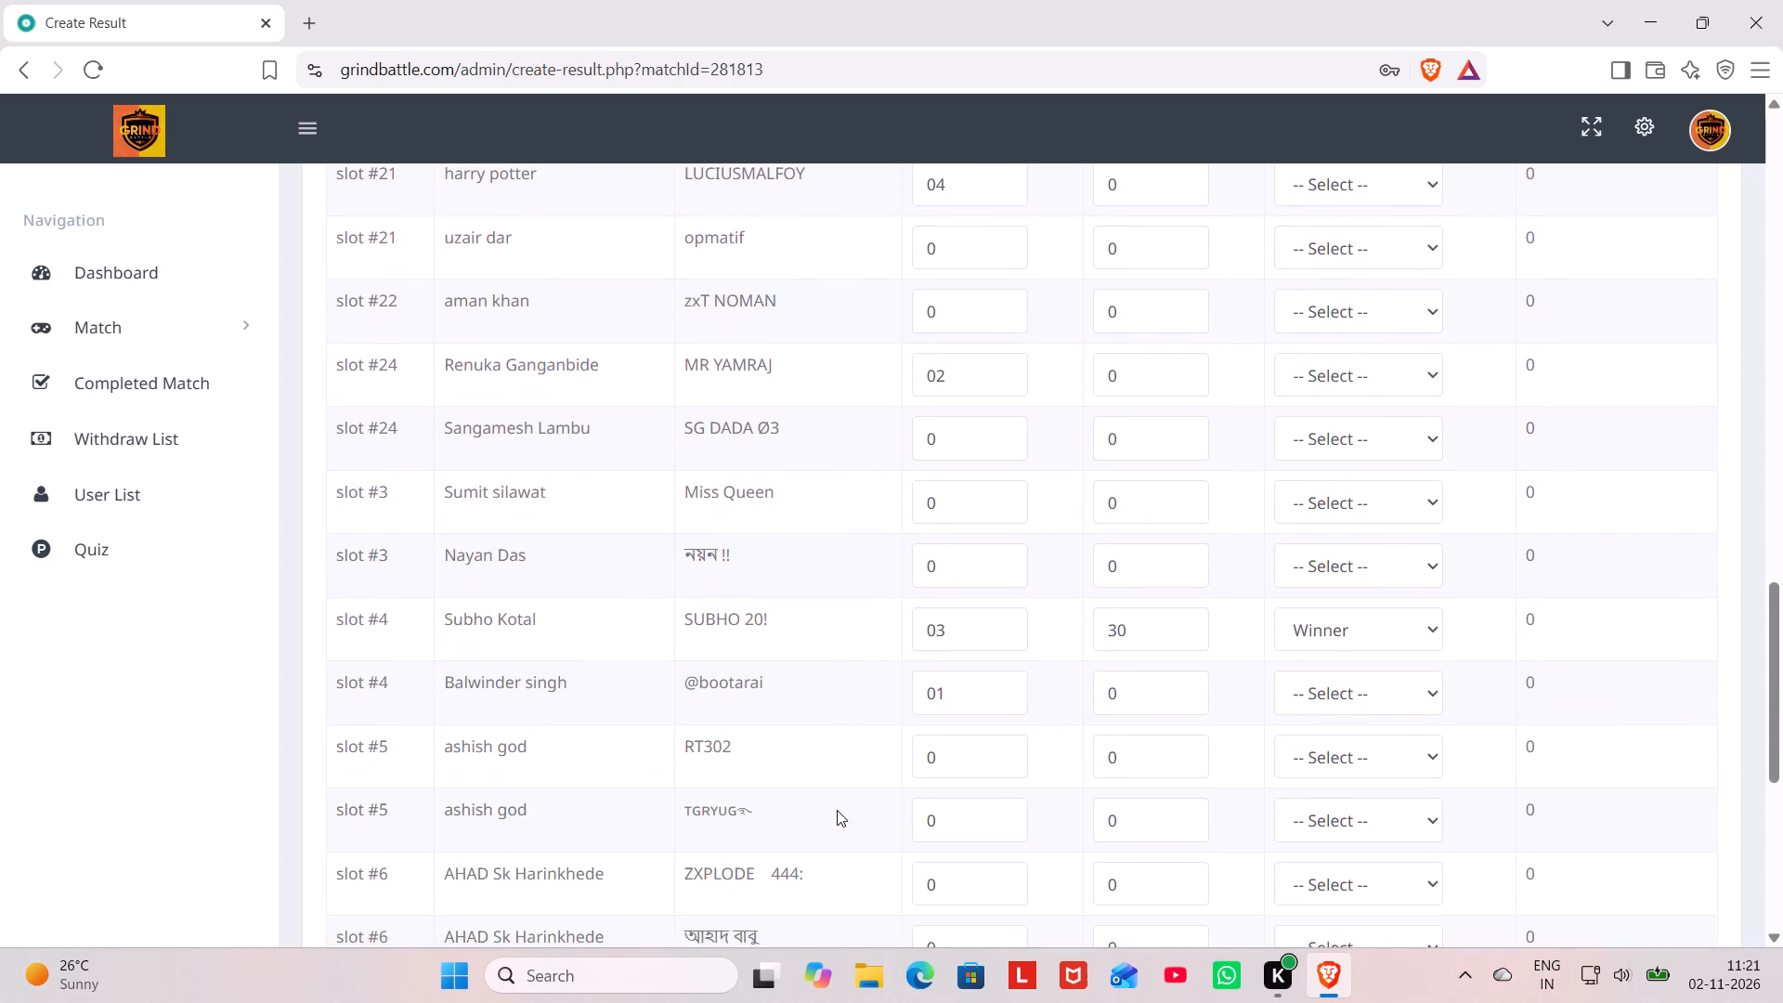
pyautogui.scroll(-3, 837, 810)
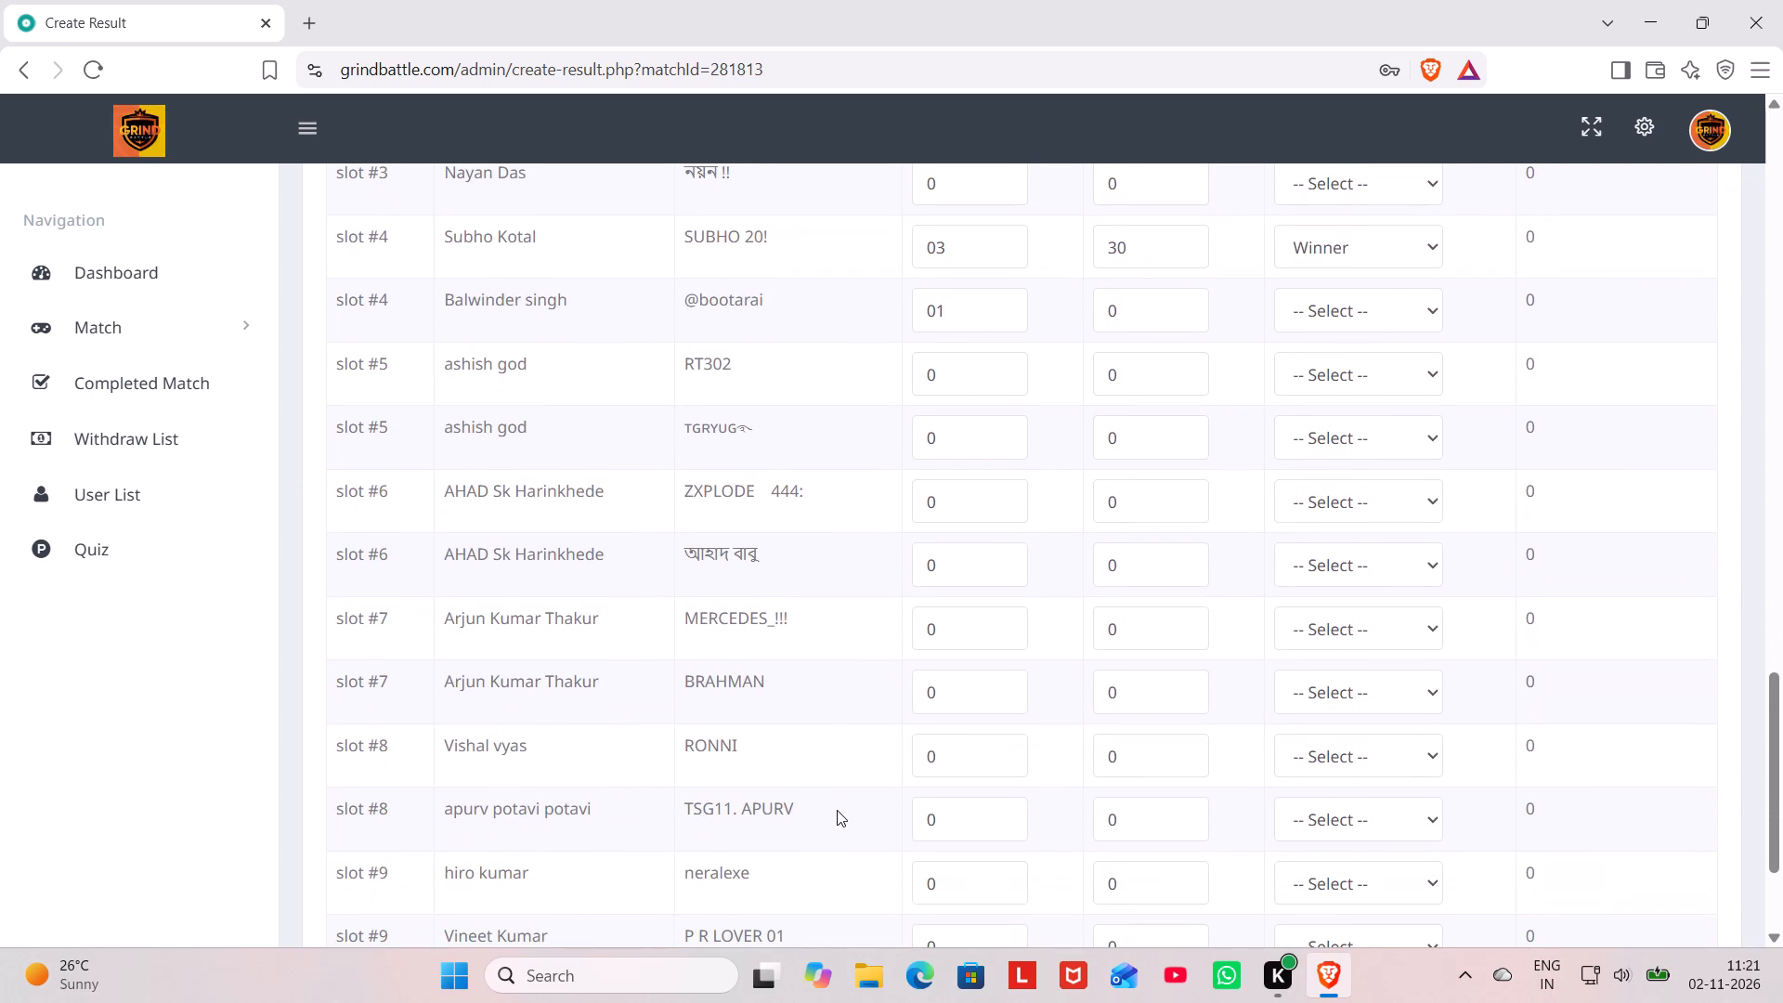
pyautogui.scroll(-2, 837, 810)
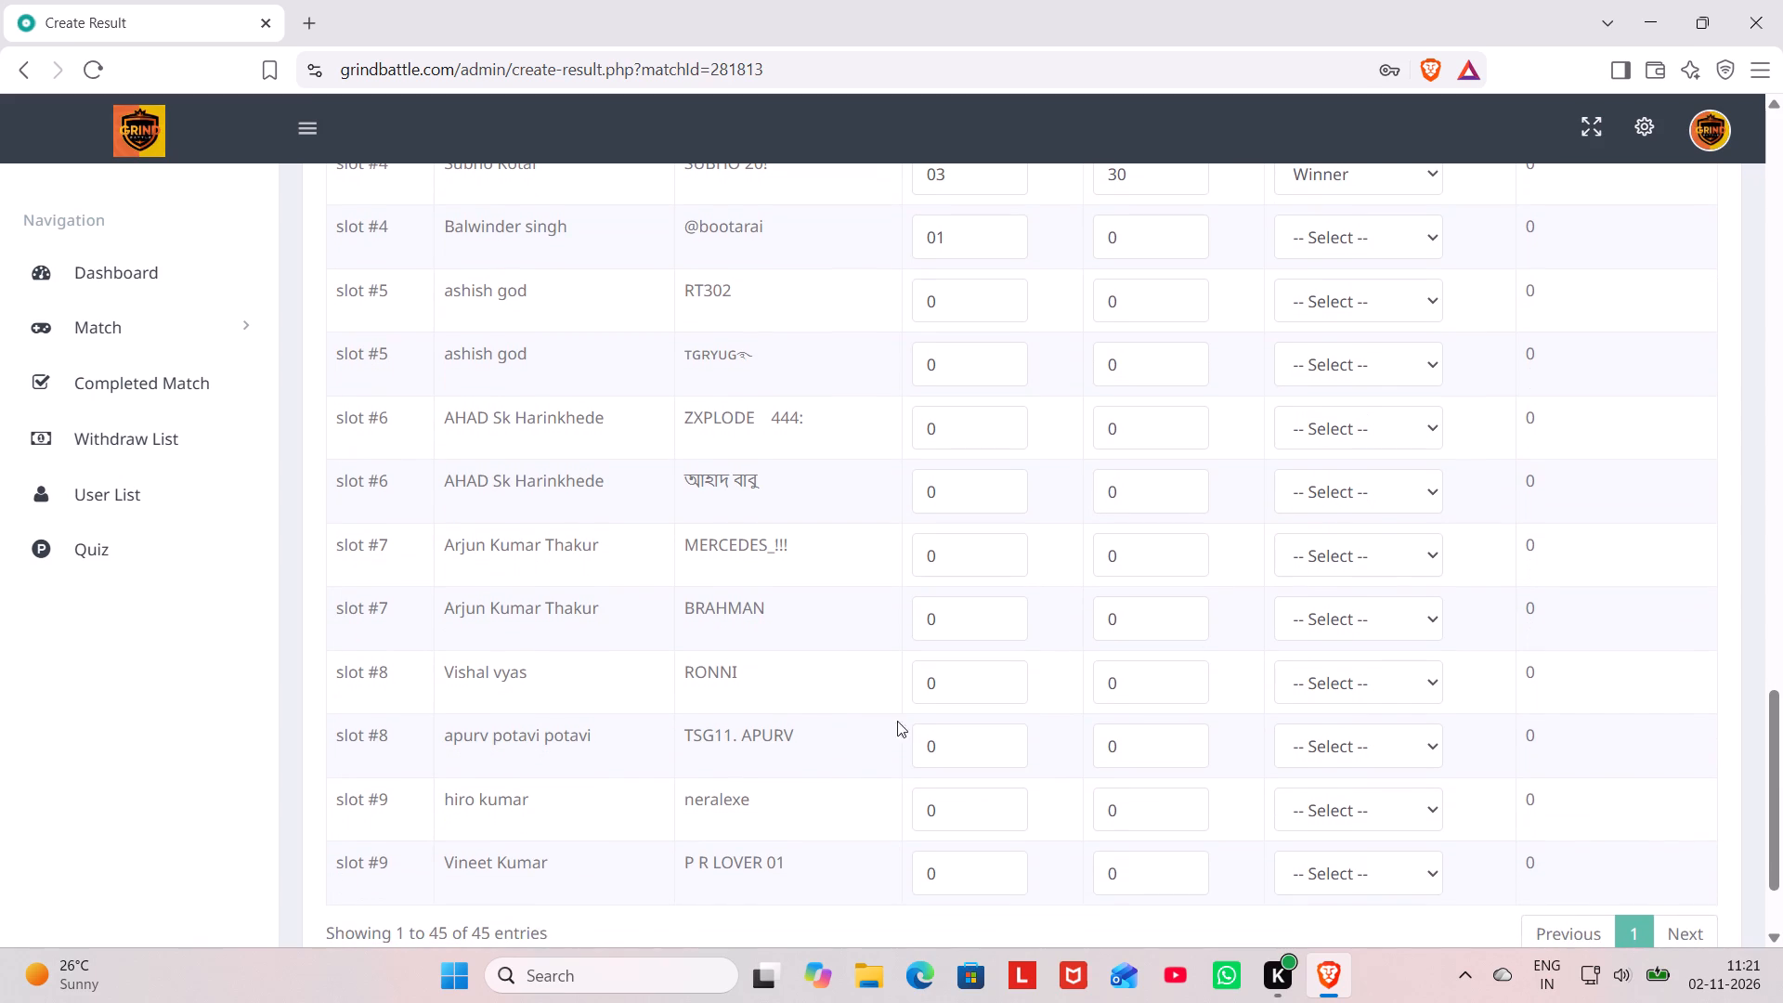
pyautogui.click(950, 673)
pyautogui.press('3')
pyautogui.press('Tab')
pyautogui.scroll(-1, 836, 685)
pyautogui.scroll(1, 836, 685)
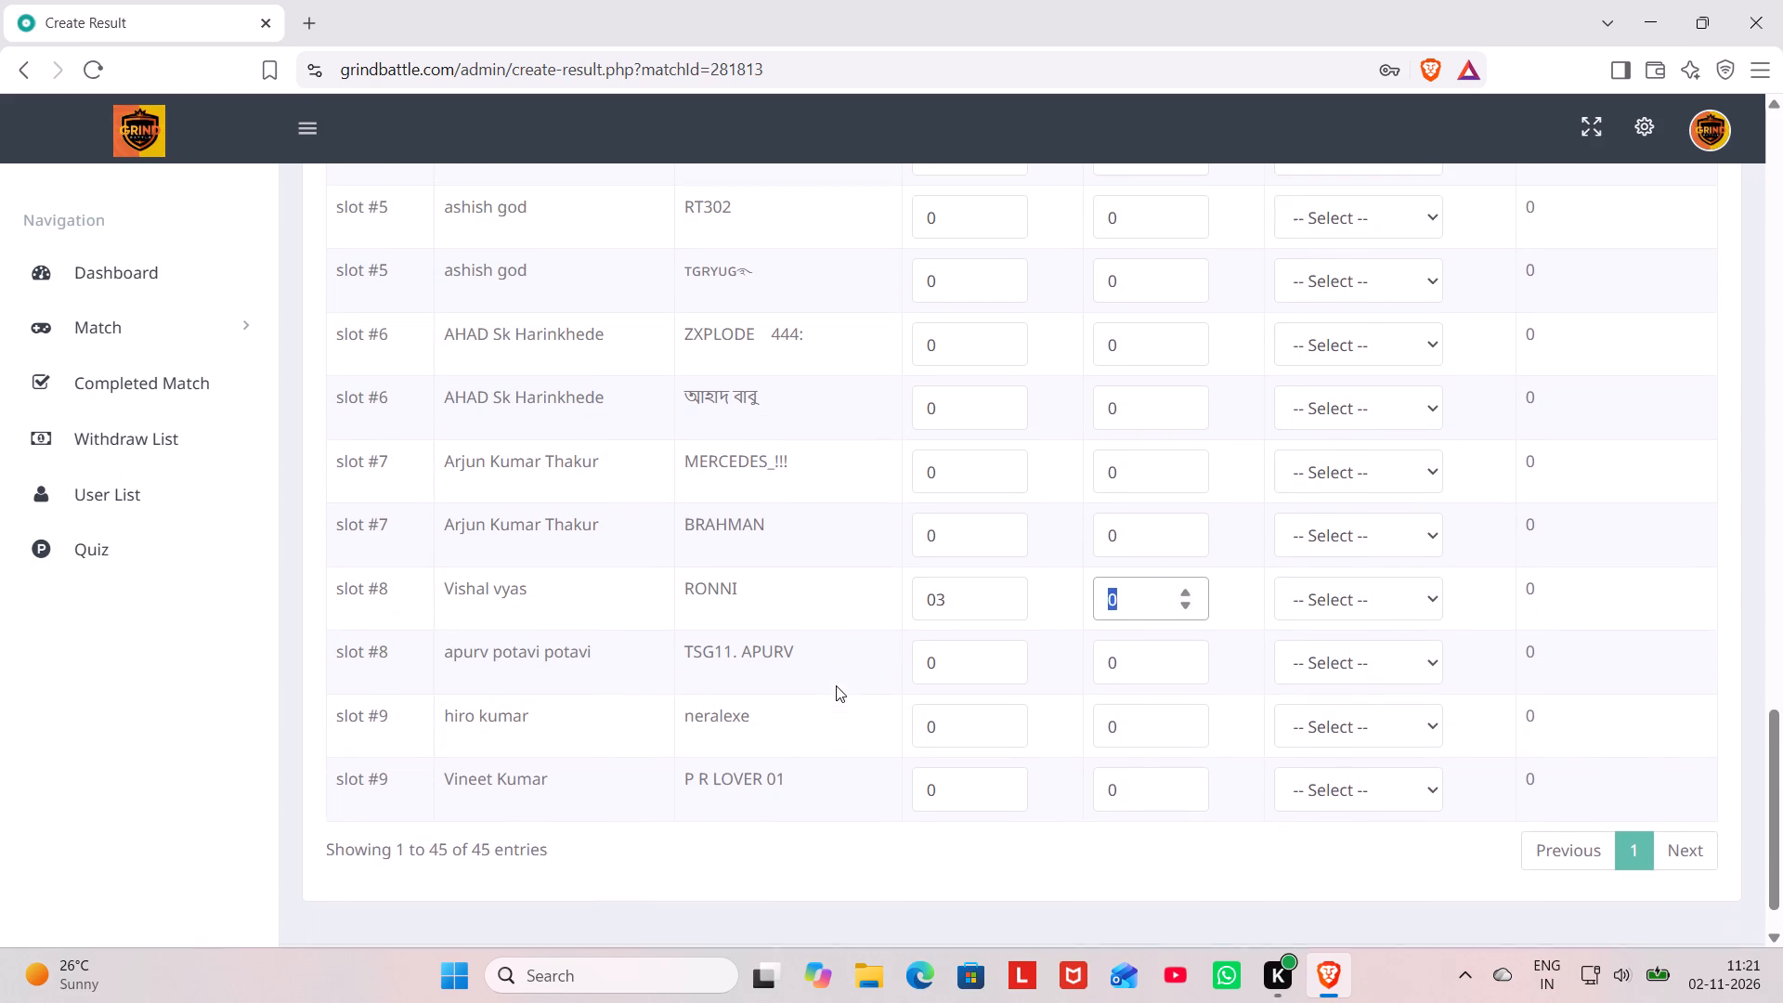
pyautogui.scroll(4, 836, 685)
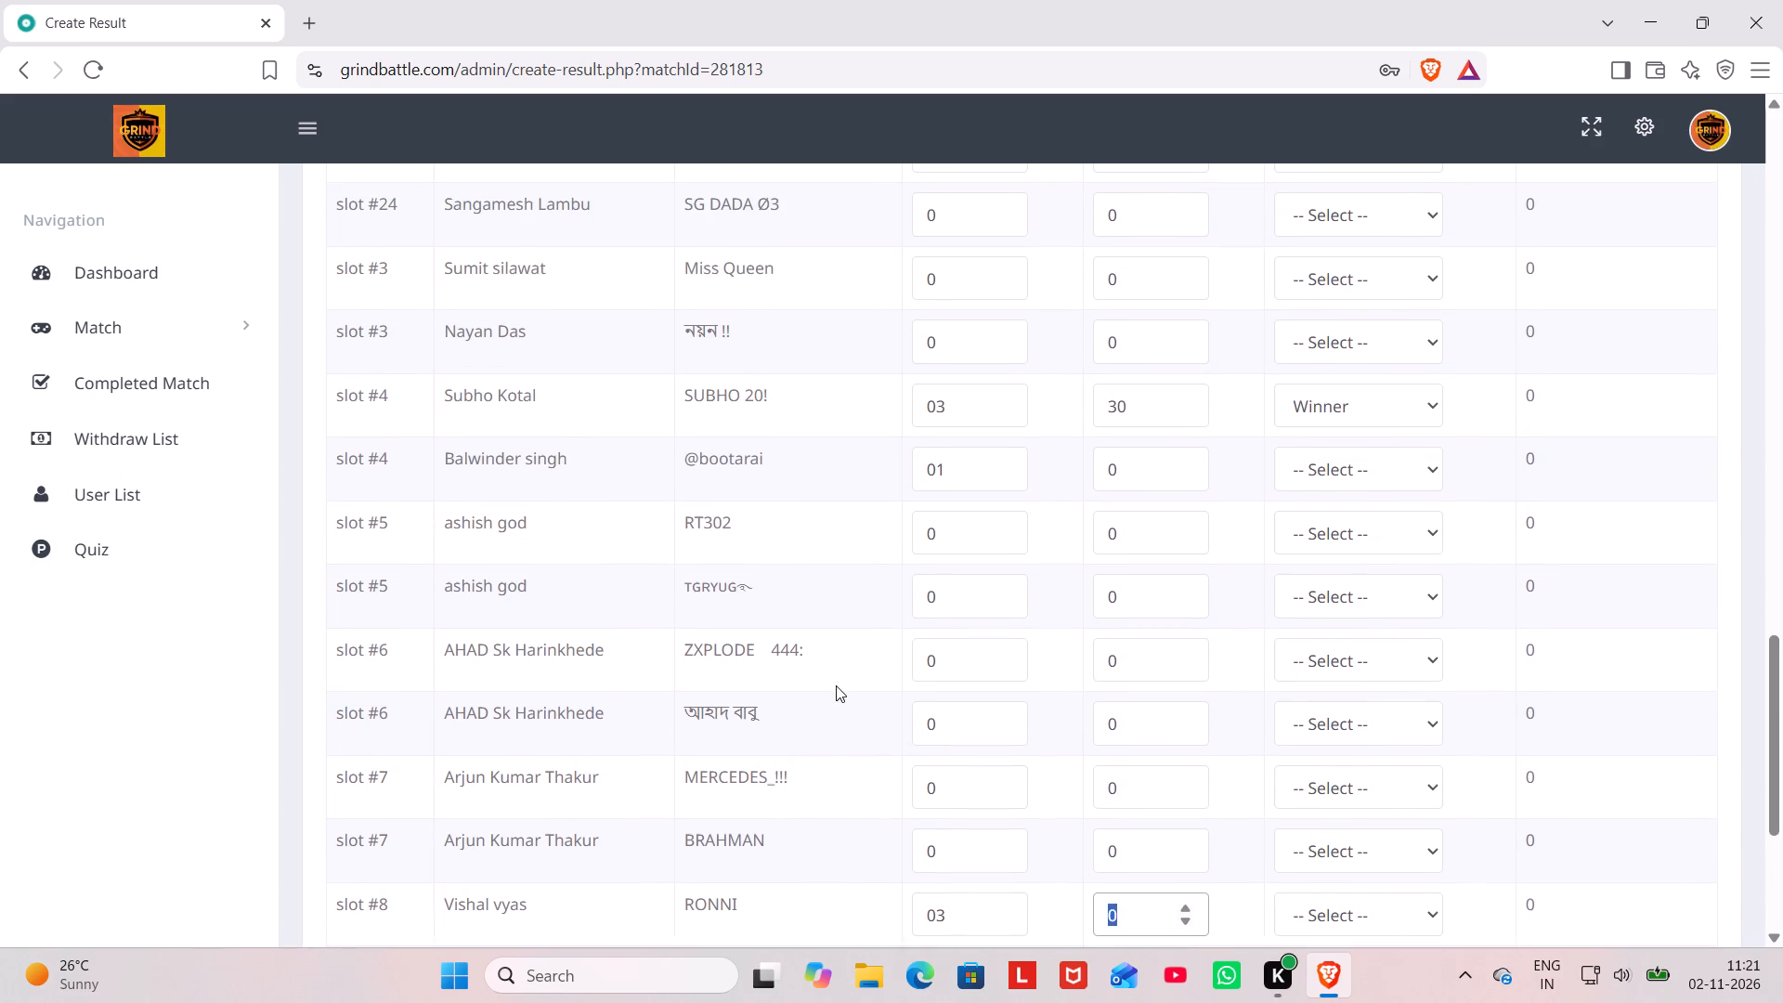
pyautogui.scroll(3, 836, 685)
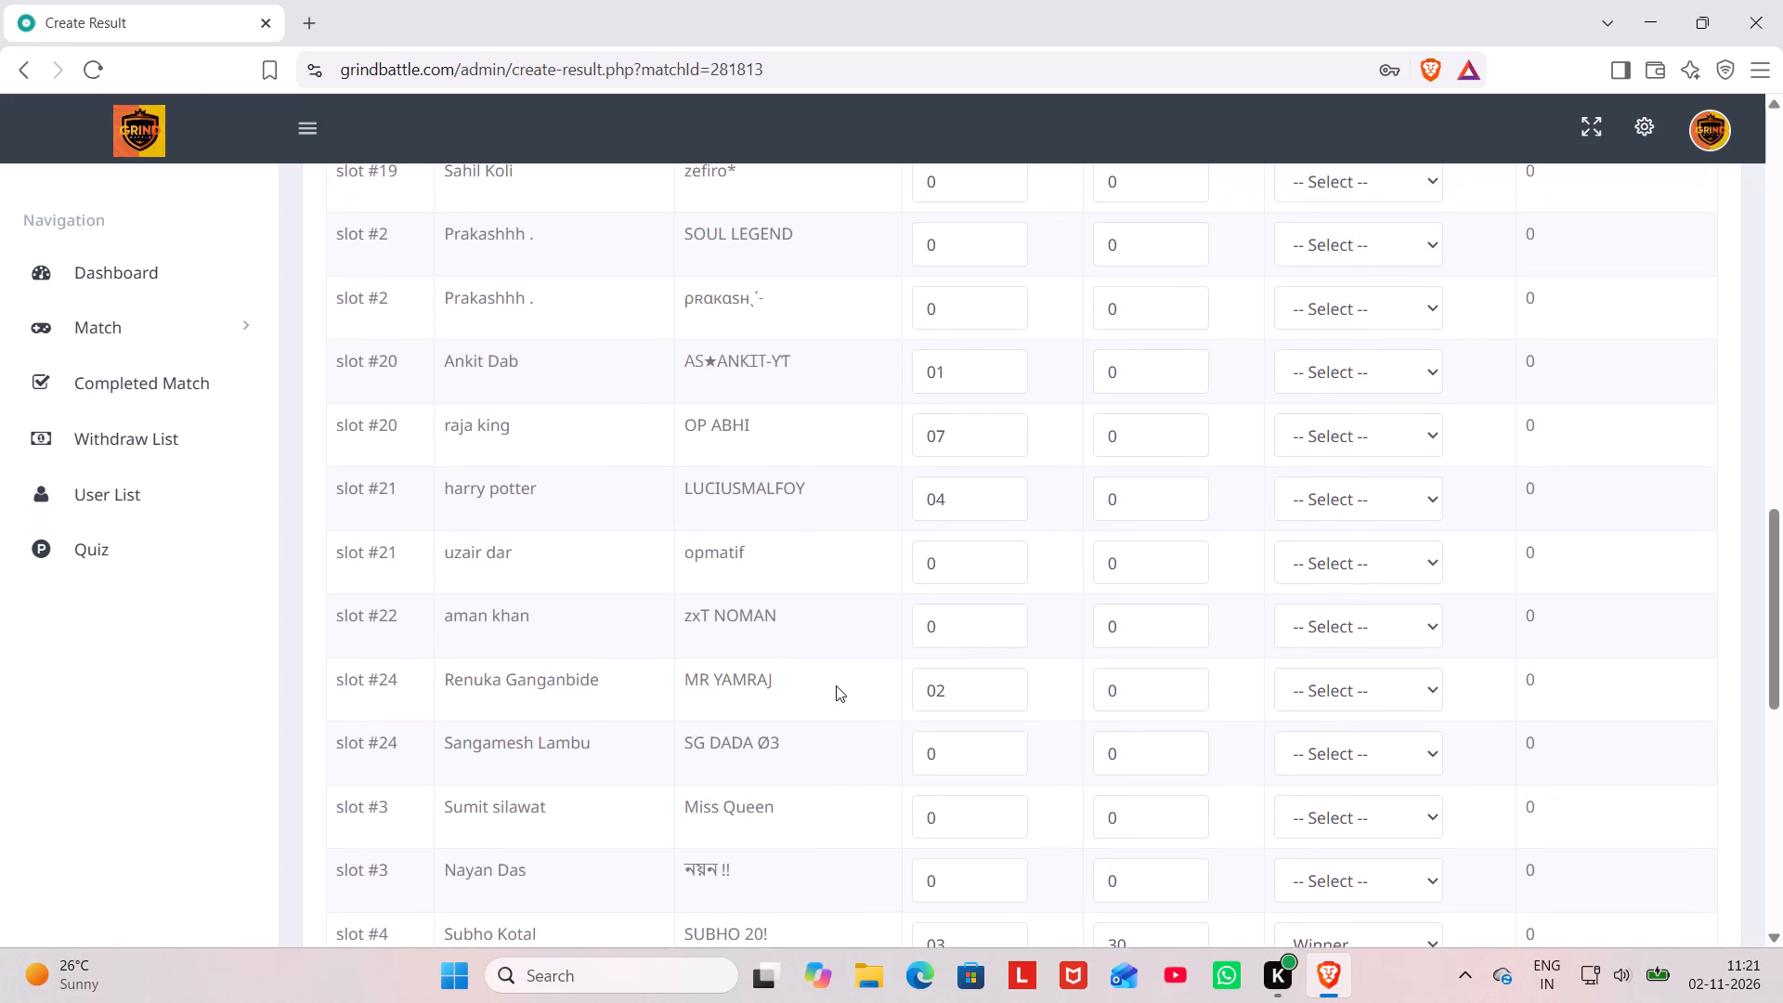
pyautogui.scroll(3, 836, 685)
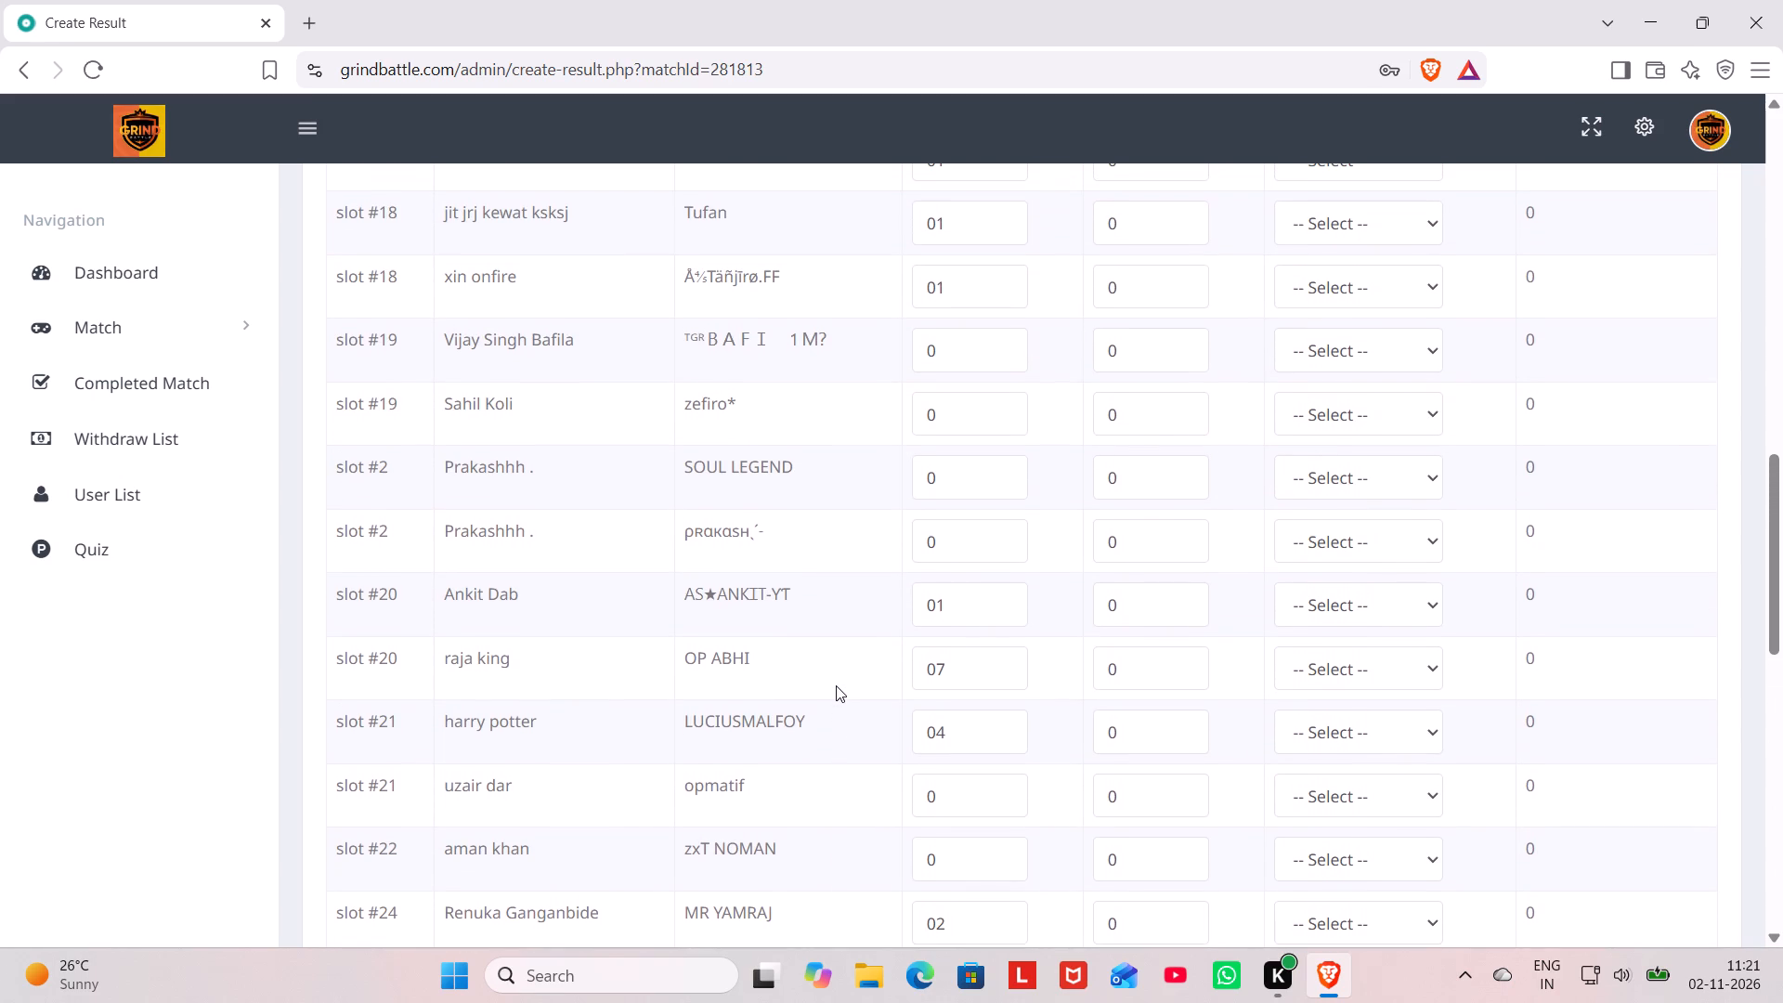
pyautogui.scroll(2, 836, 685)
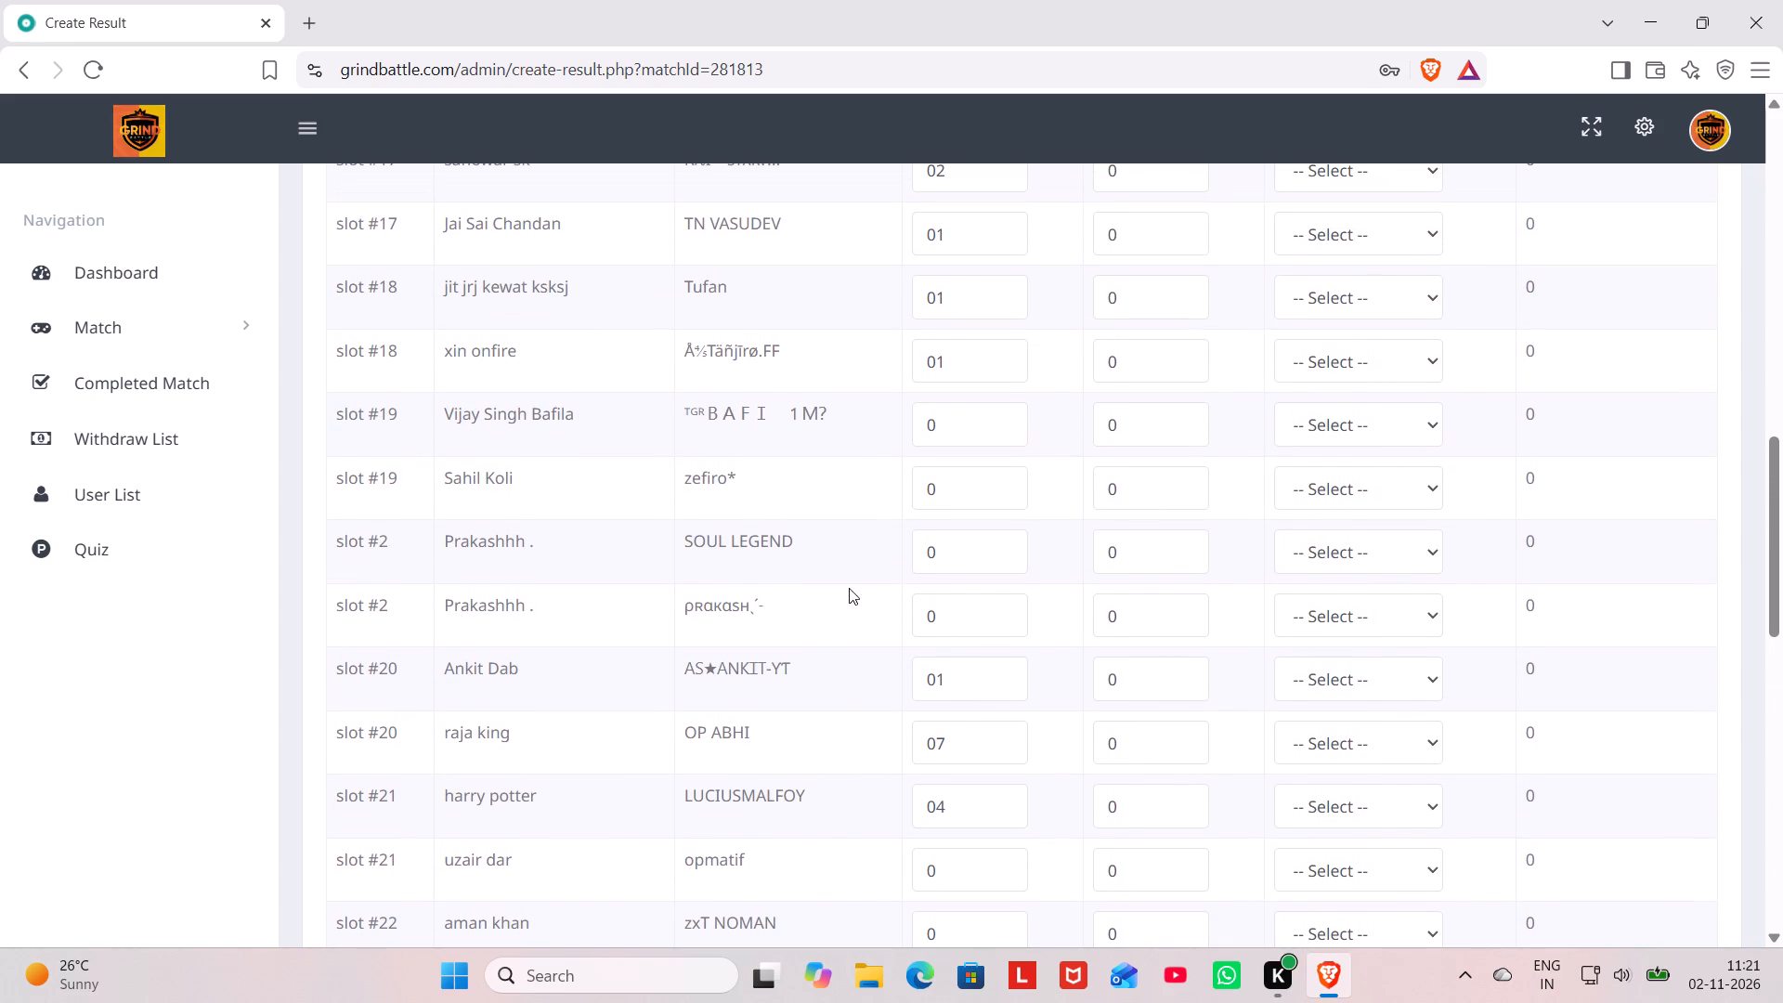
pyautogui.scroll(4, 837, 465)
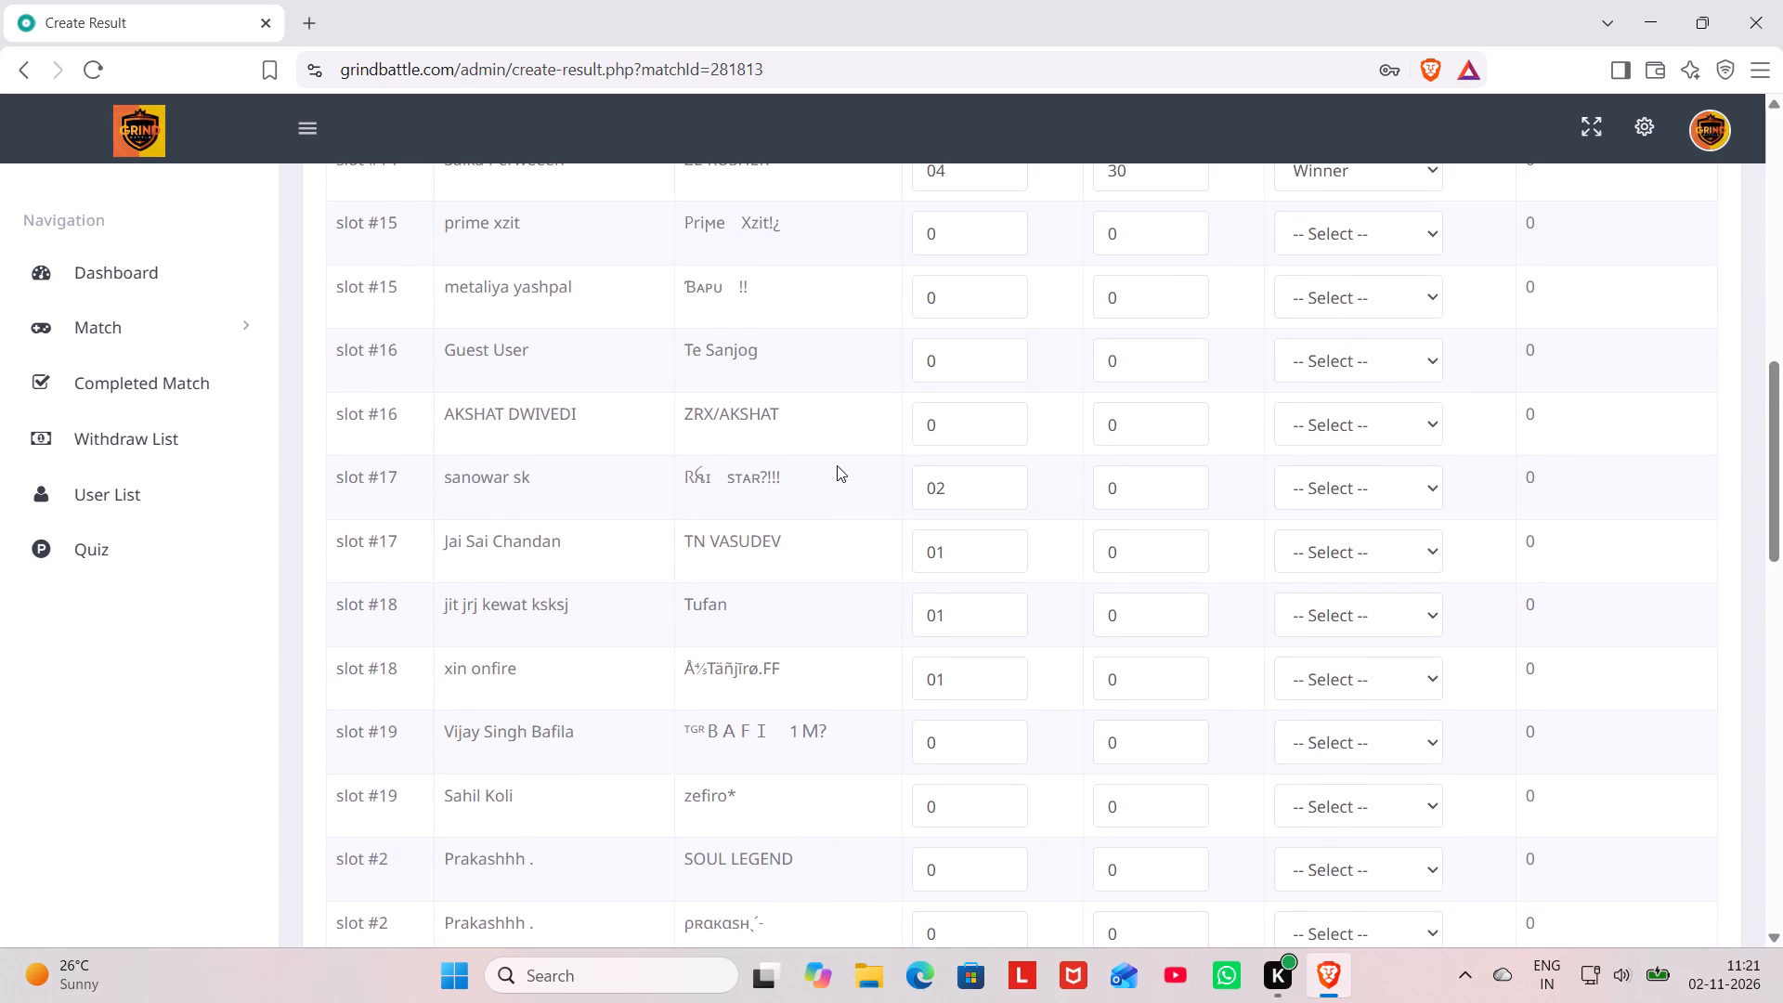
pyautogui.scroll(1, 837, 465)
pyautogui.click(944, 478)
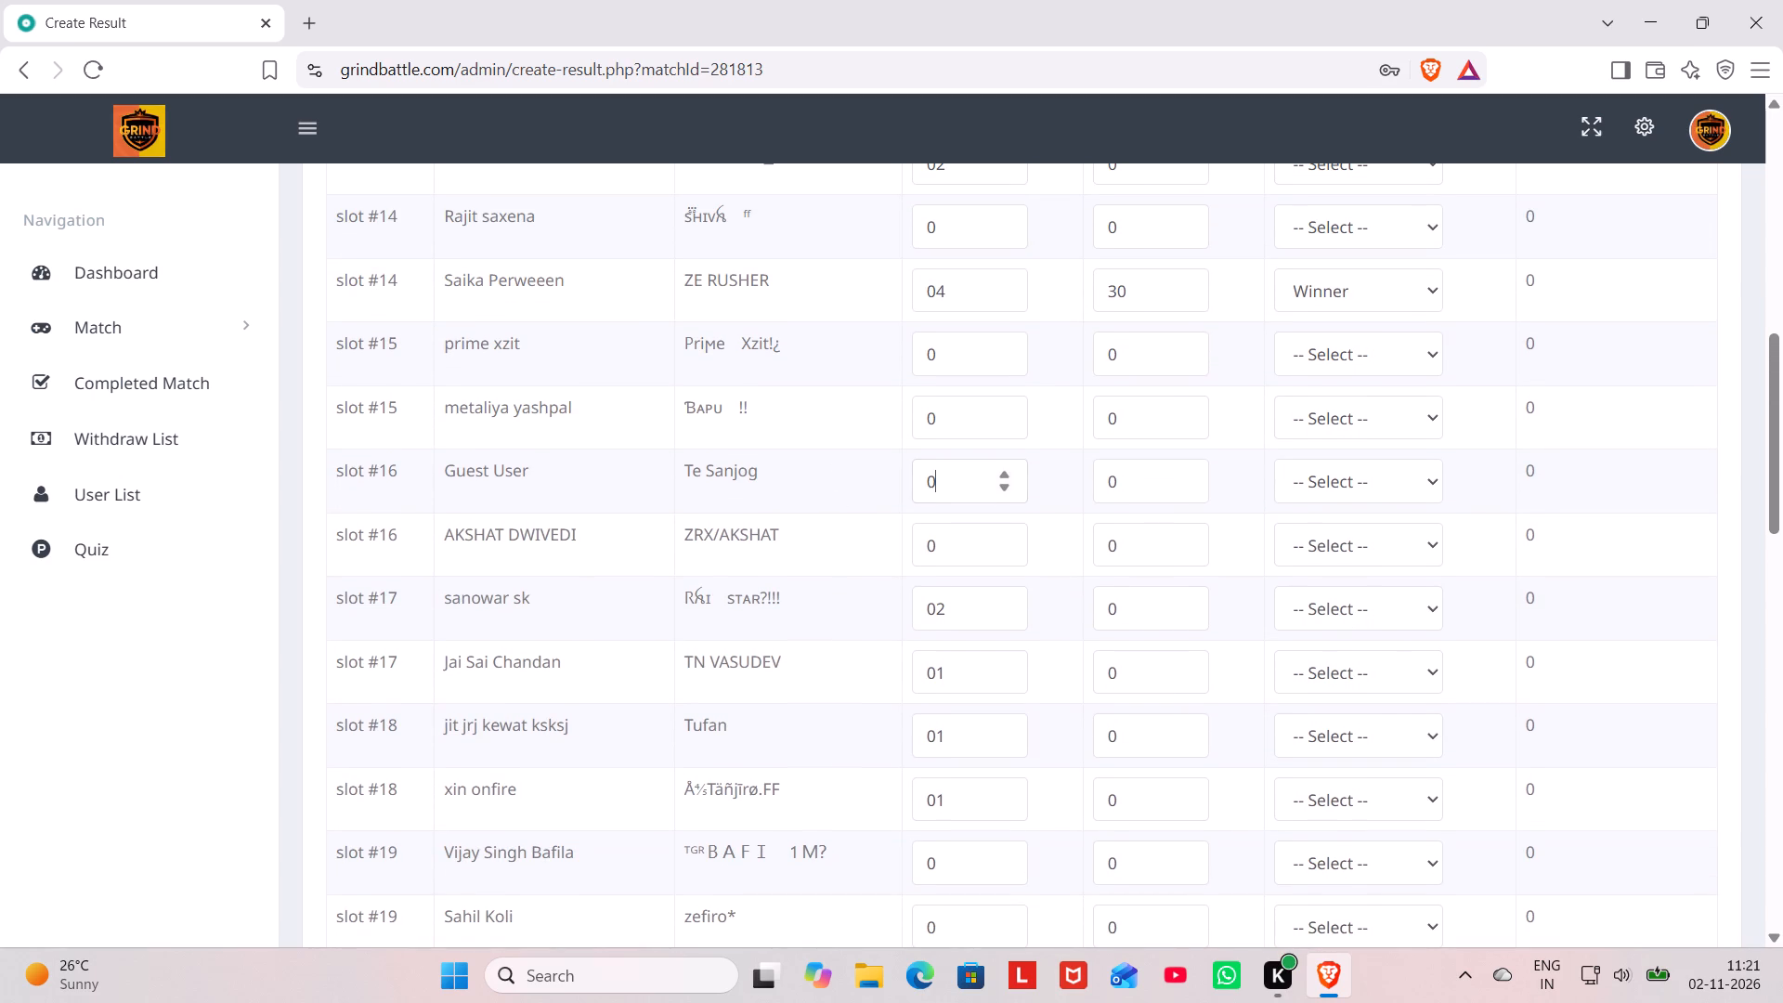
pyautogui.press('1')
pyautogui.press('Tab')
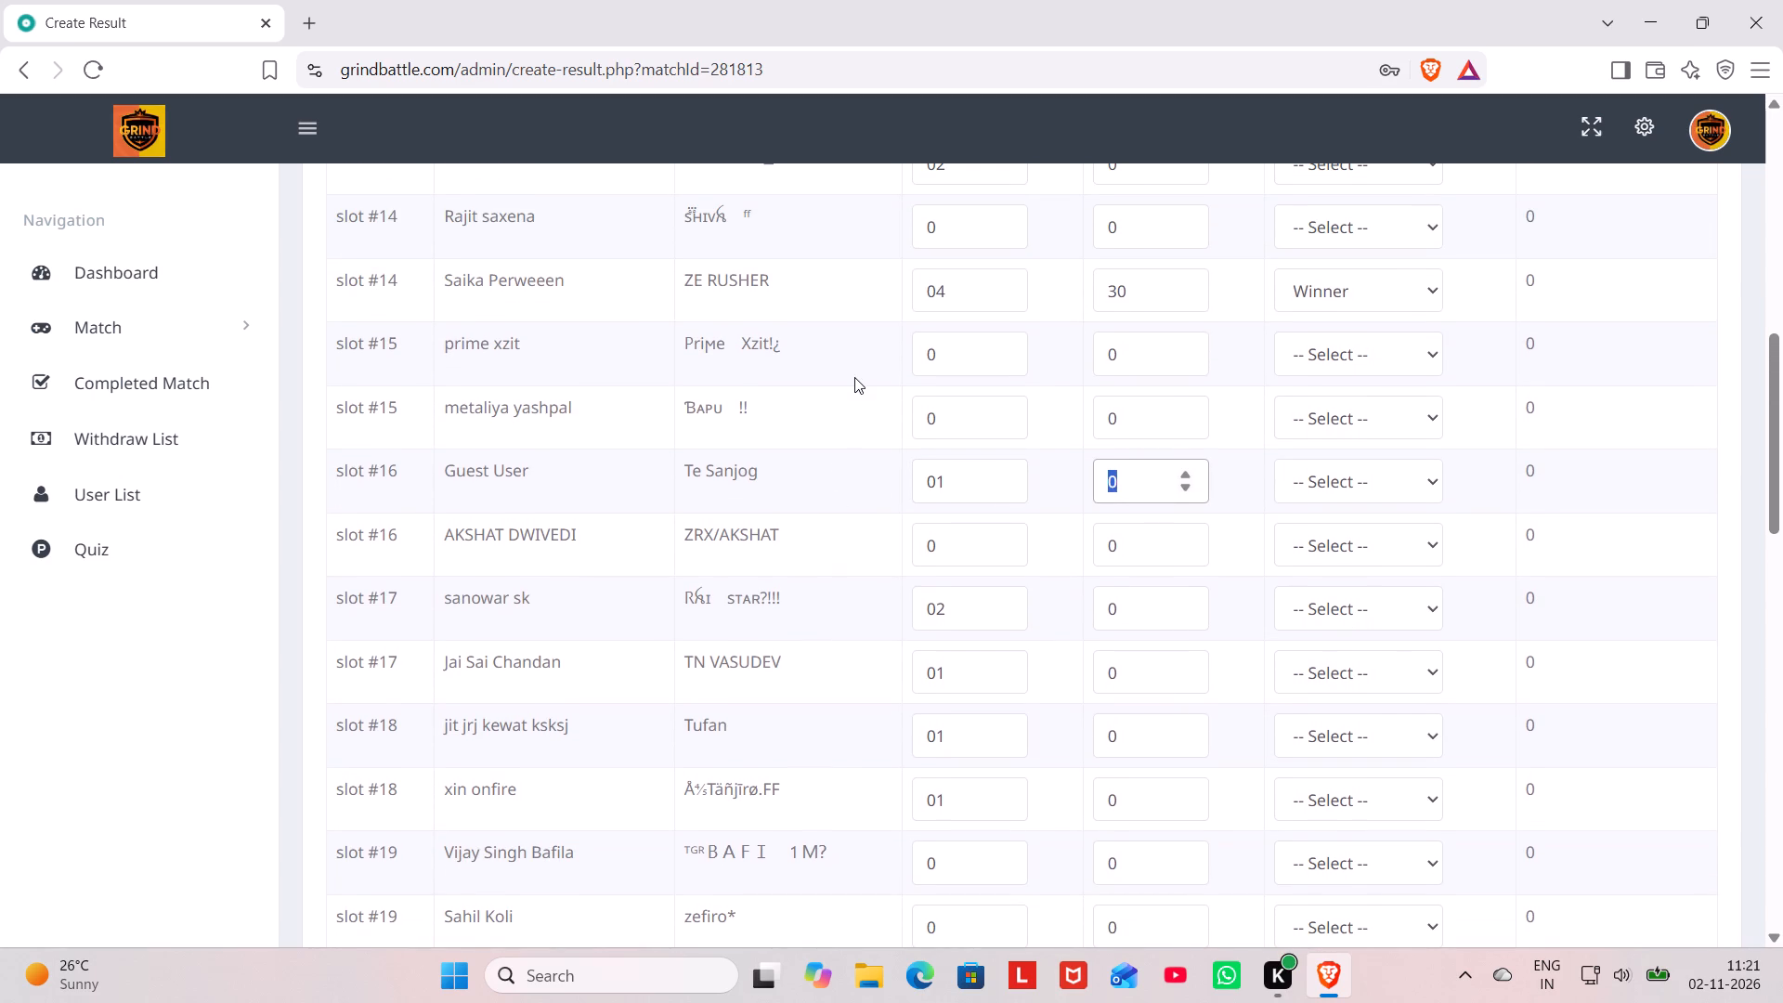
pyautogui.scroll(2, 854, 377)
pyautogui.click(959, 405)
pyautogui.press('1')
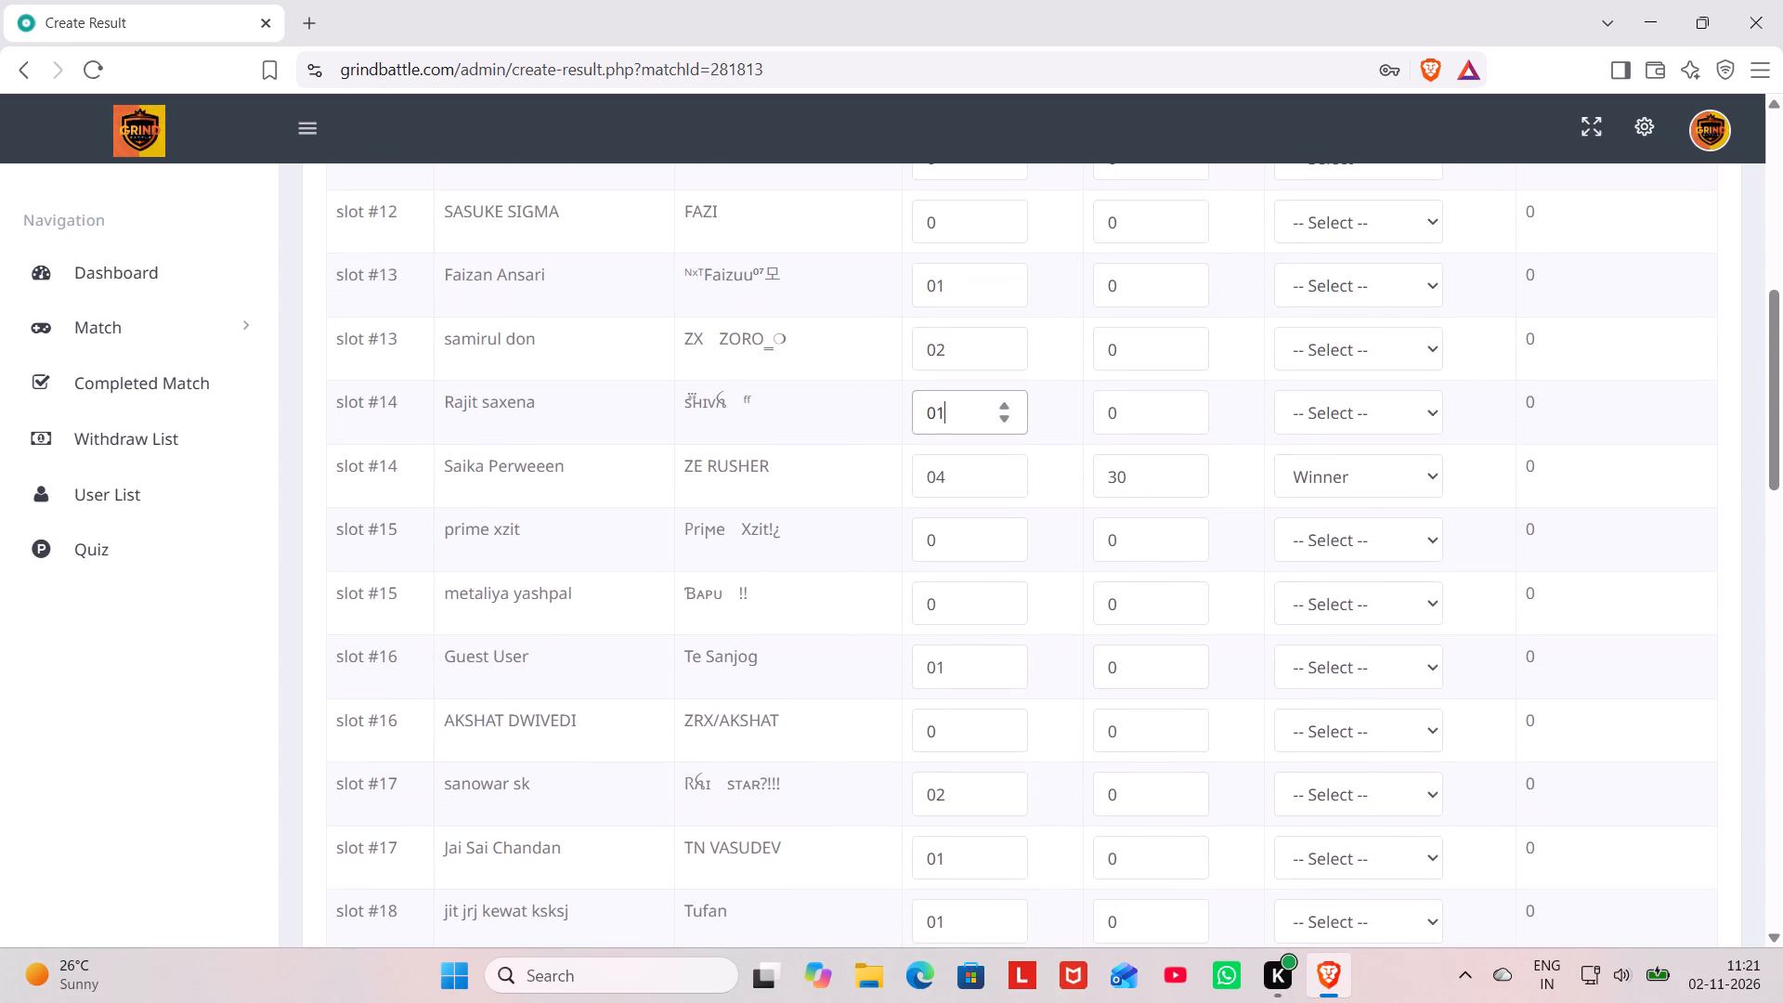
pyautogui.press('Tab')
# Review the participant list and submit the winner results for FREE FIRE MAX 2 #281813.
pyautogui.scroll(2, 855, 448)
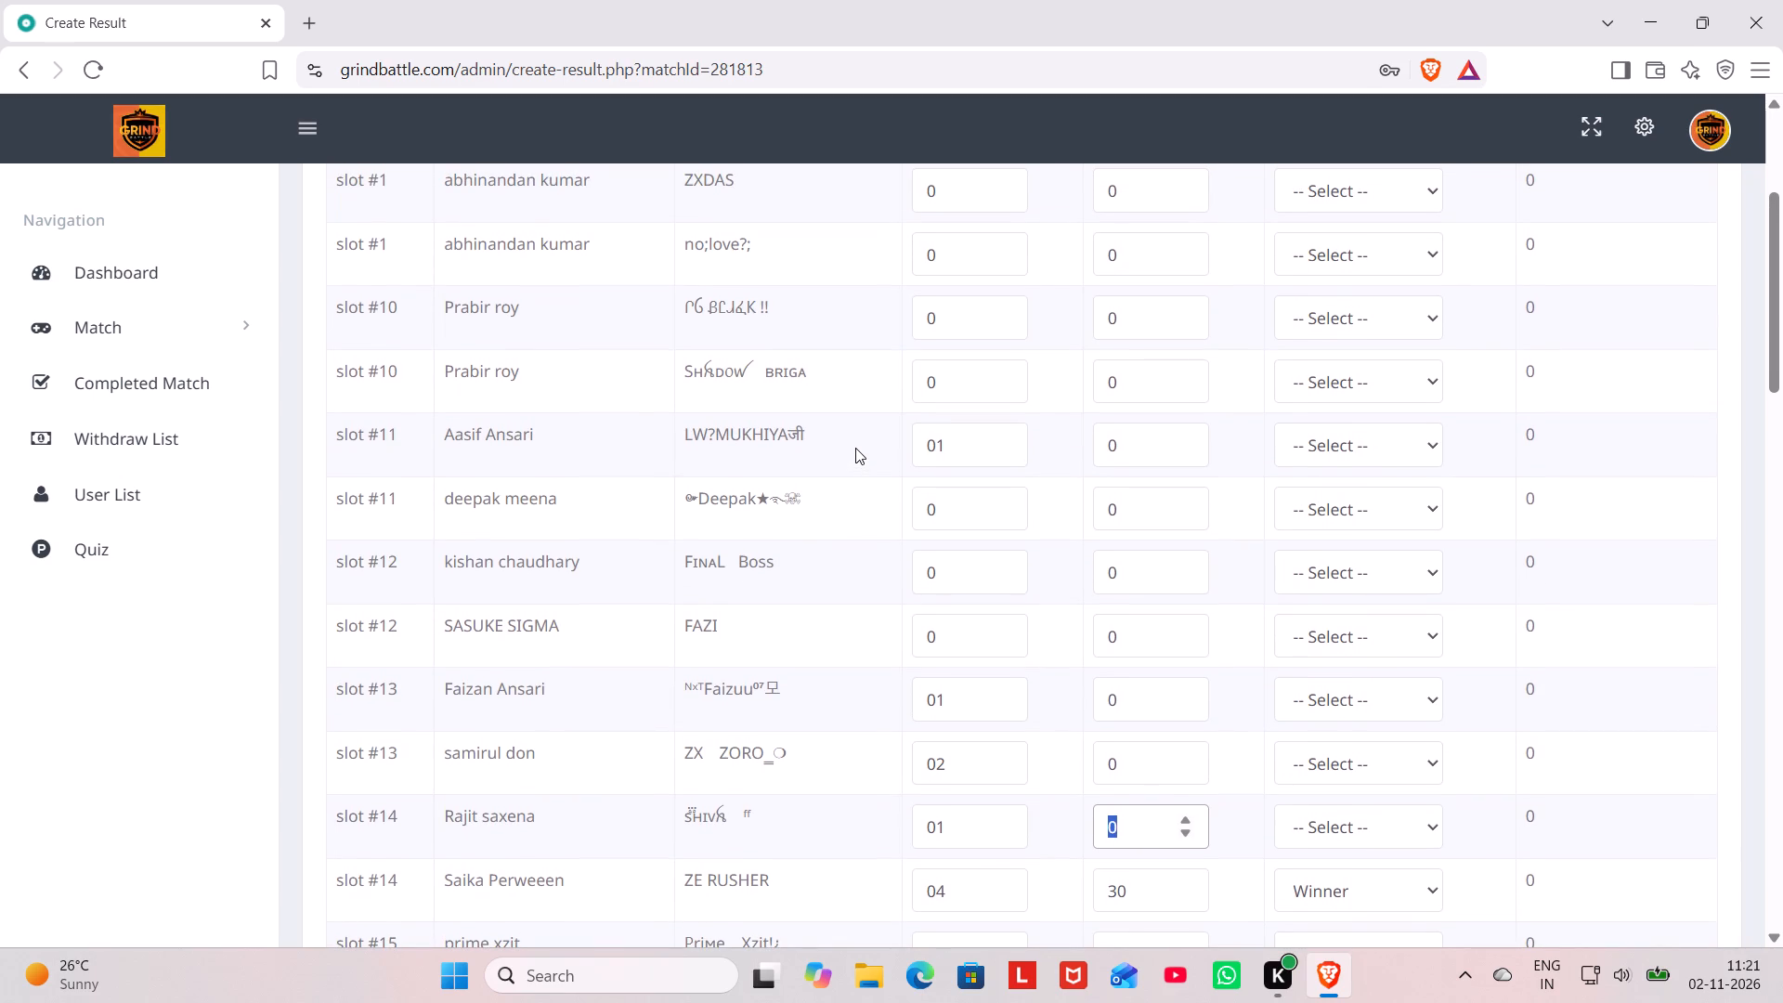
pyautogui.scroll(4, 766, 380)
pyautogui.click(1142, 226)
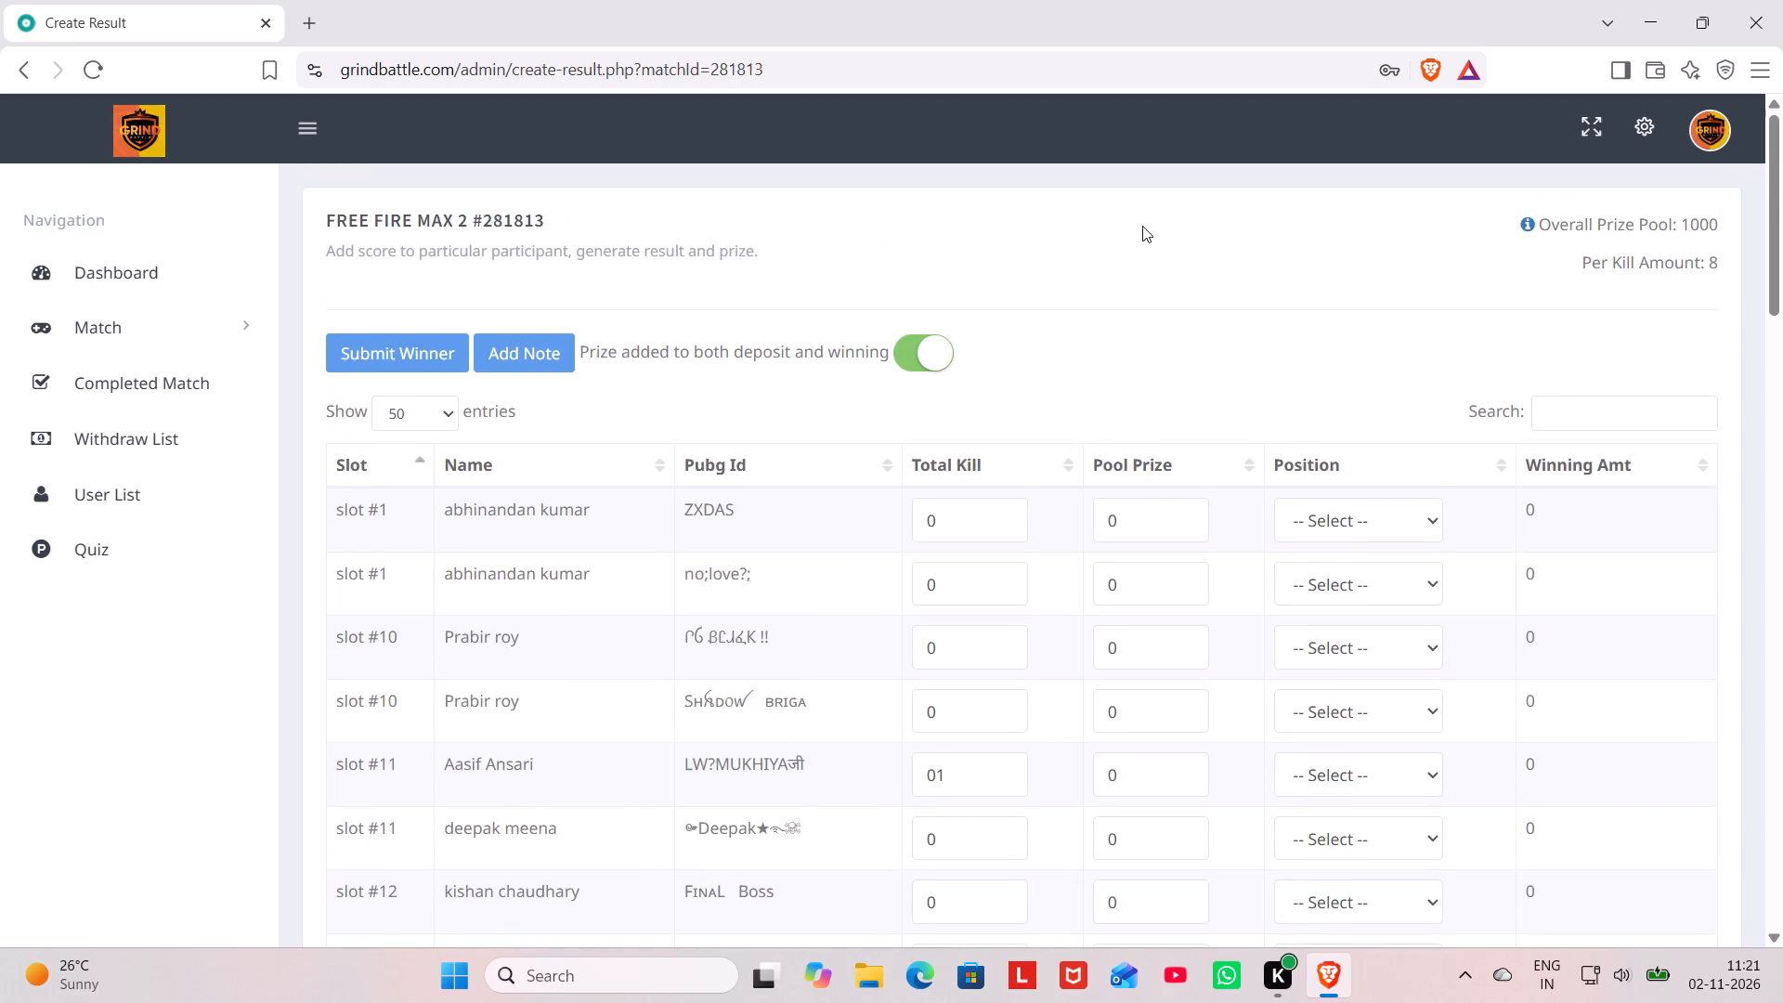
pyautogui.scroll(-4, 1142, 226)
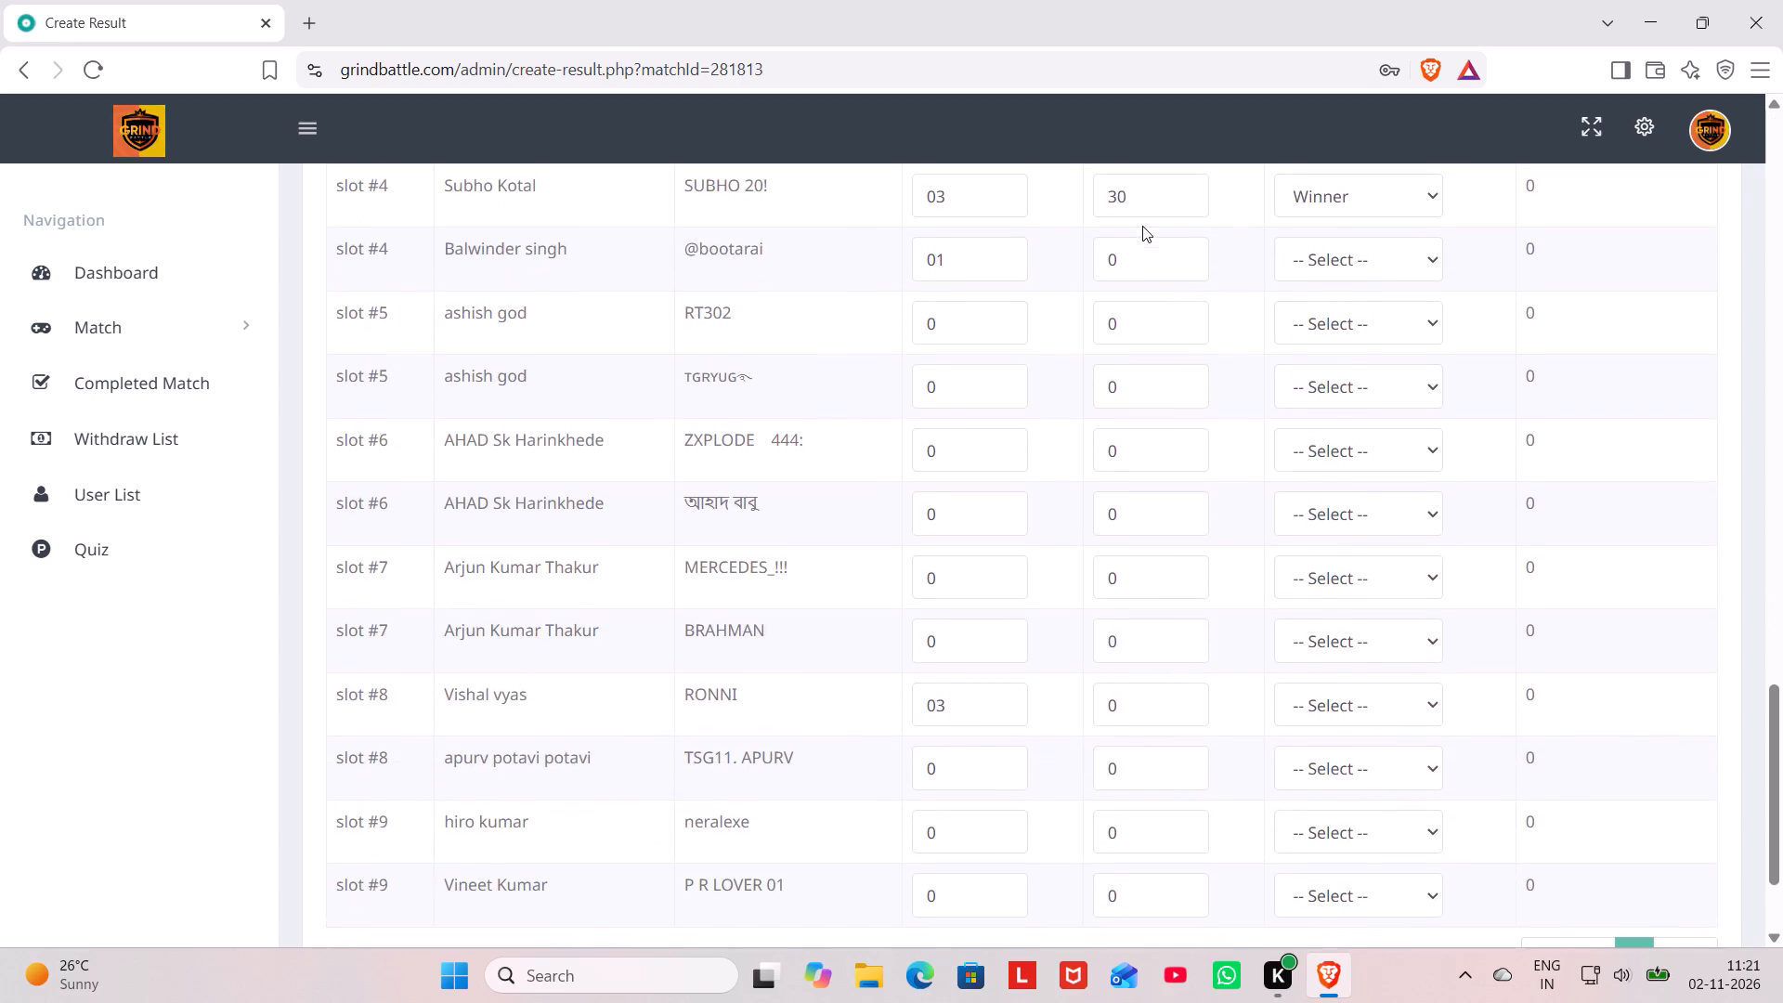
pyautogui.scroll(18, 1142, 226)
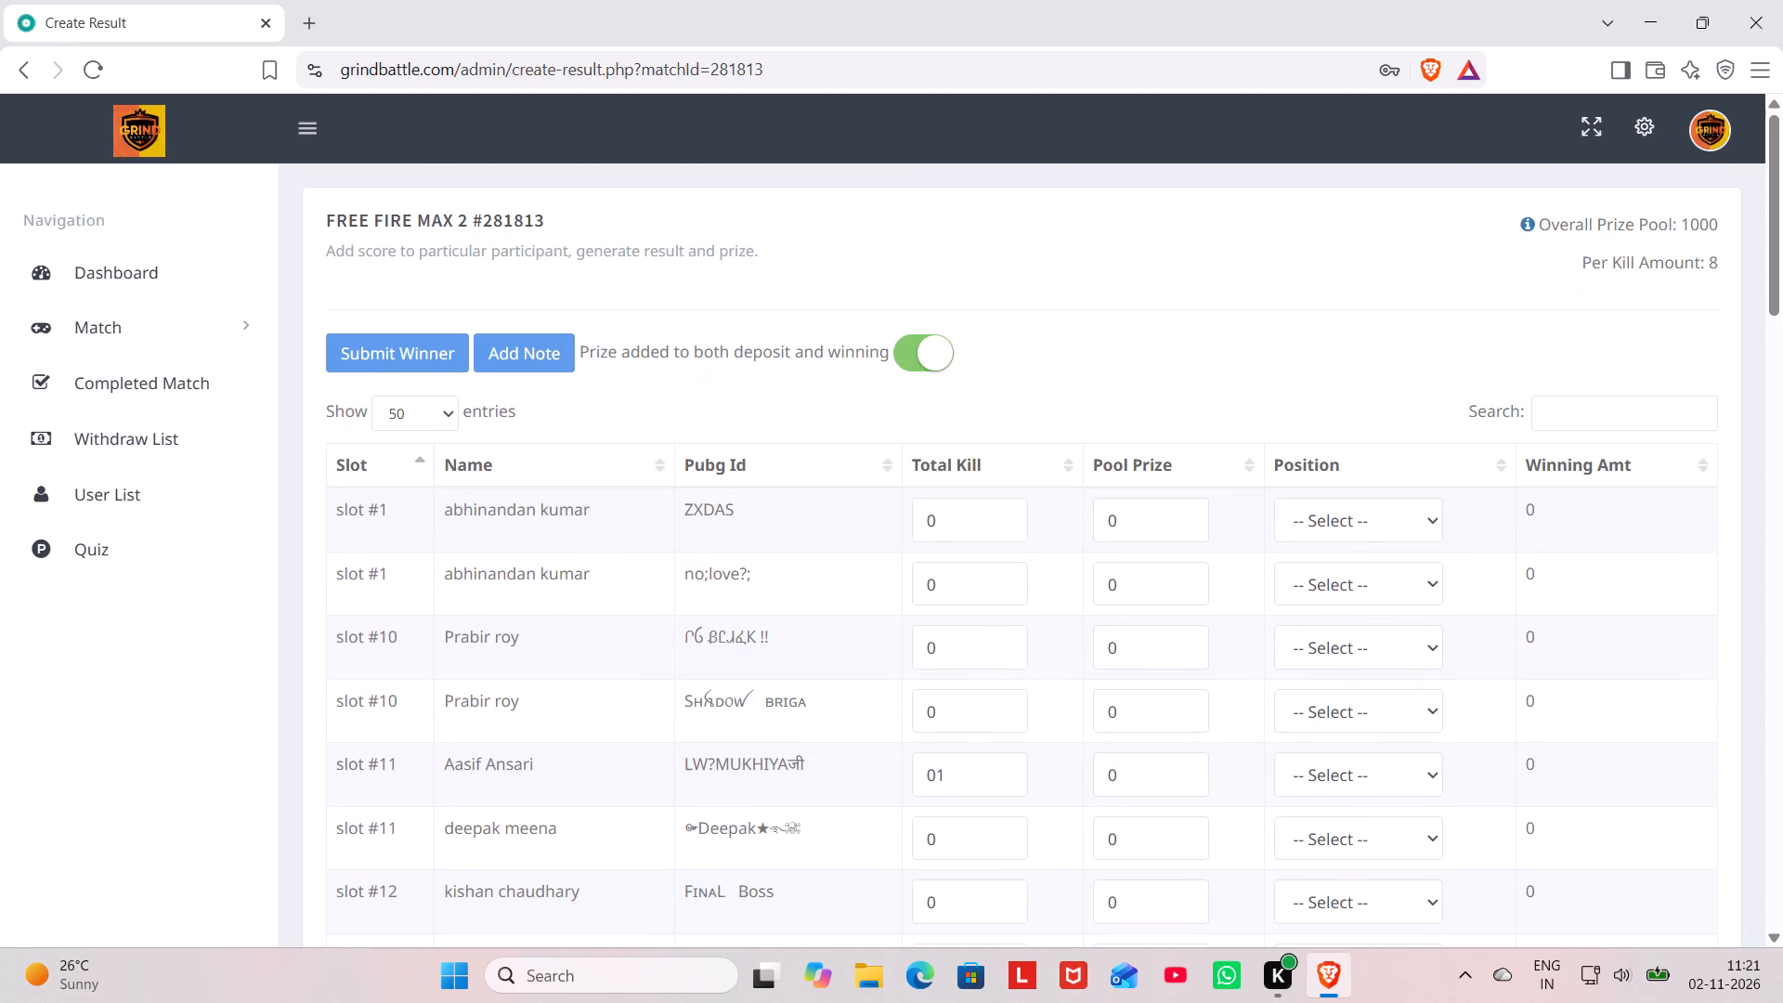
pyautogui.click(431, 350)
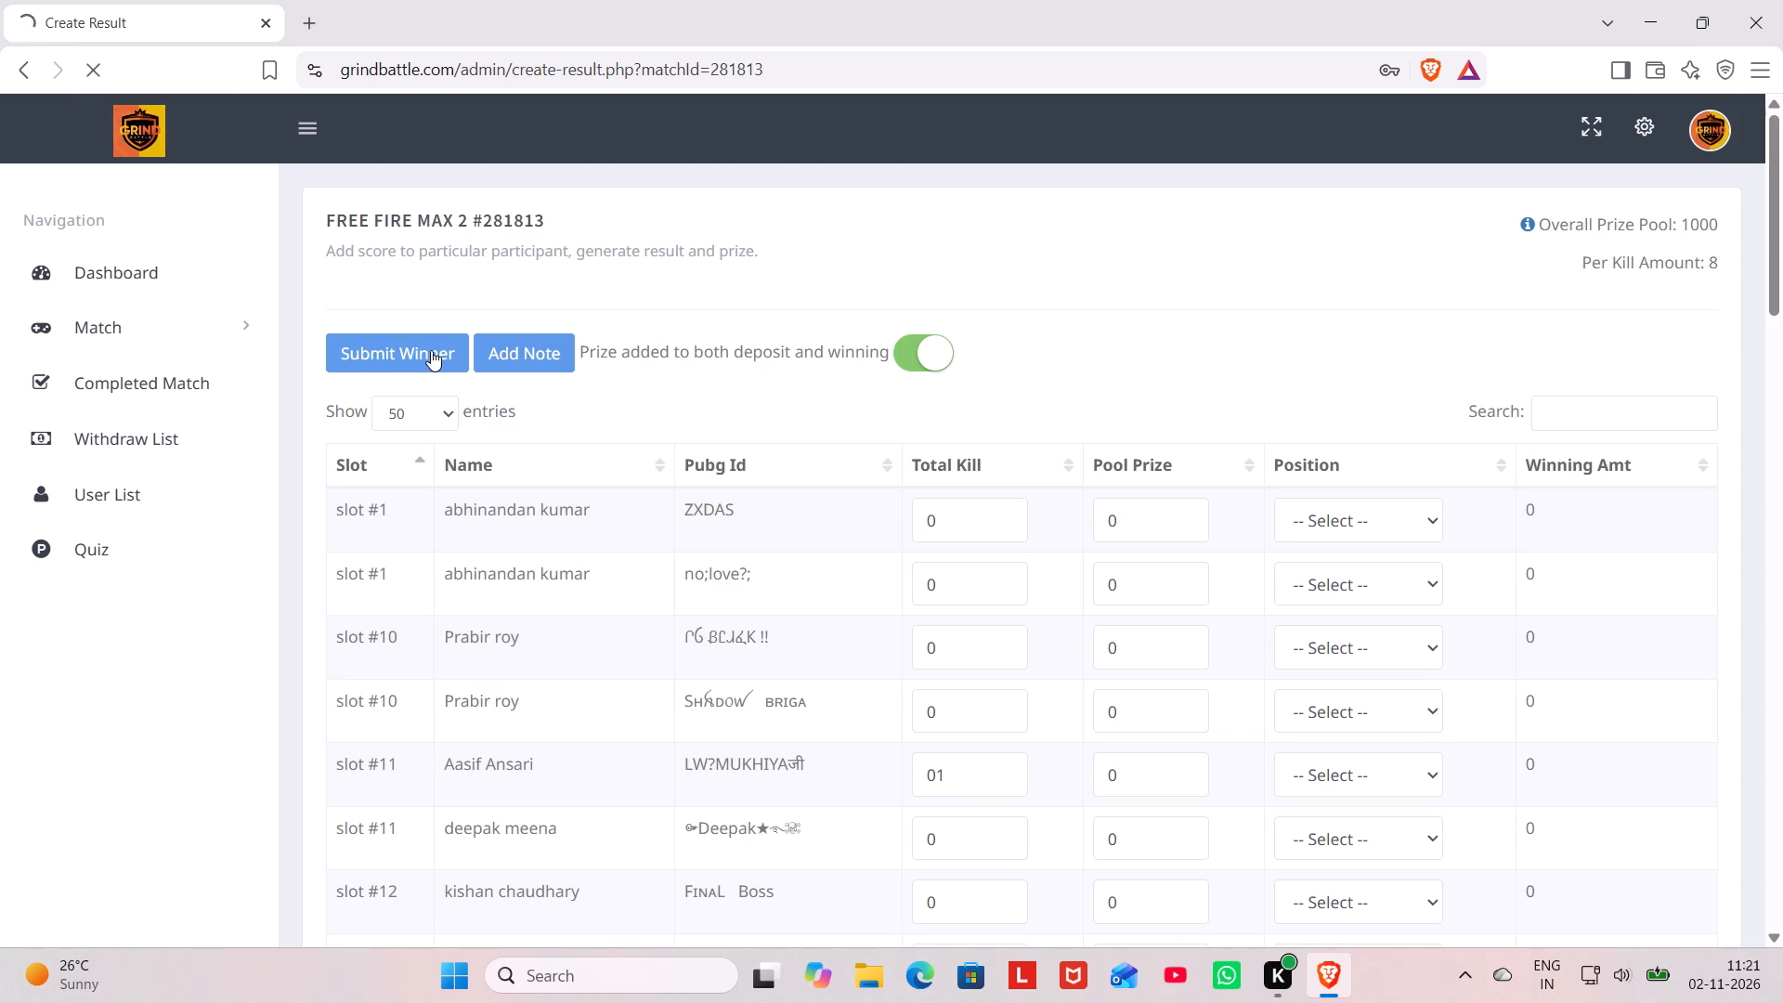
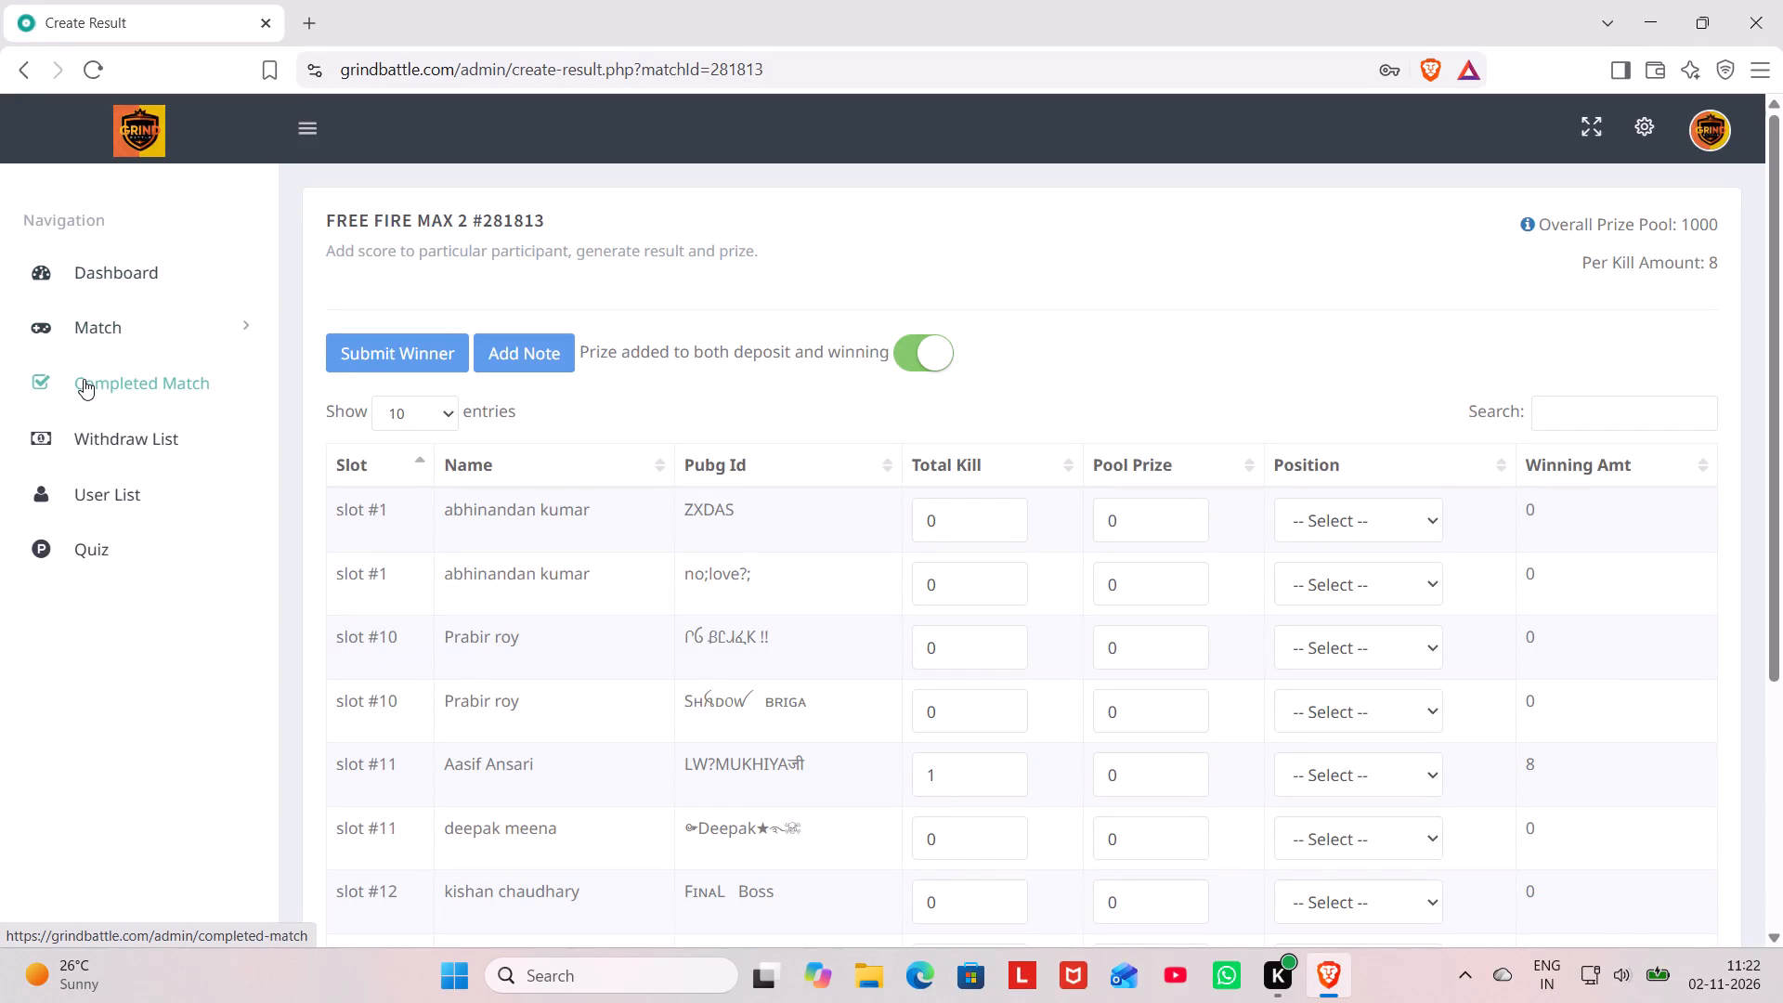
# Find match 282076 in the completed match list and open its result entry page.
pyautogui.scroll(-2, 701, 627)
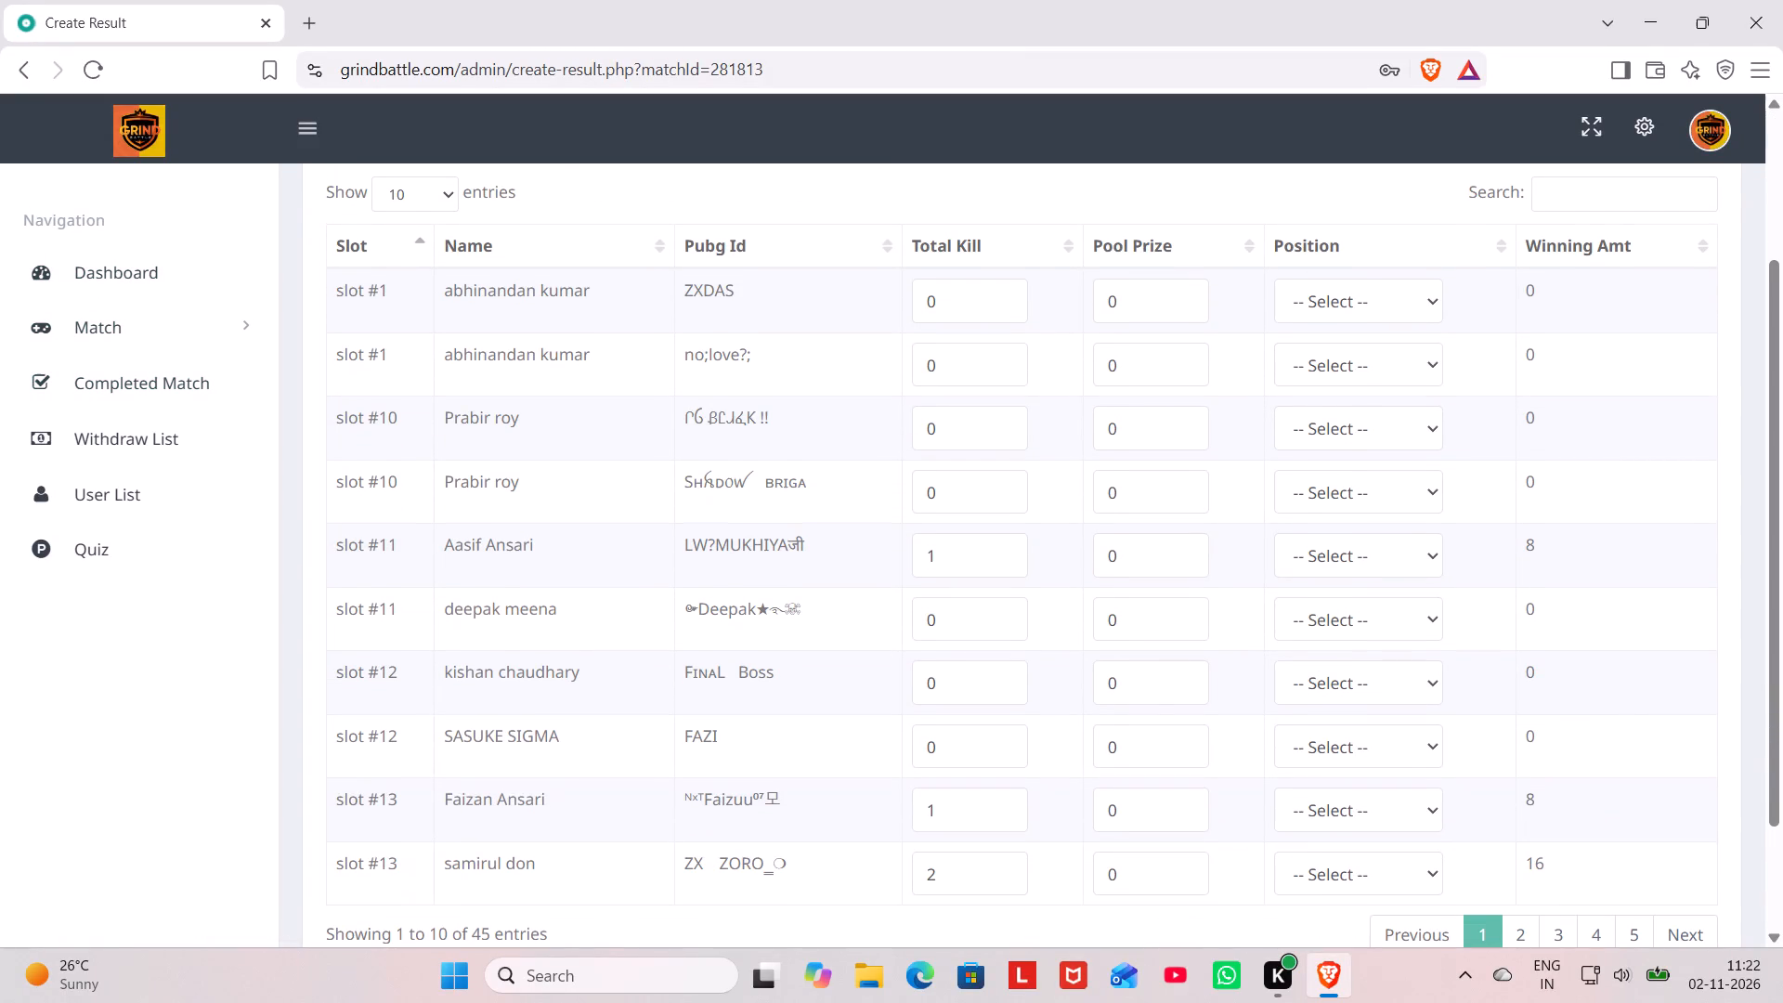
pyautogui.scroll(2, 701, 627)
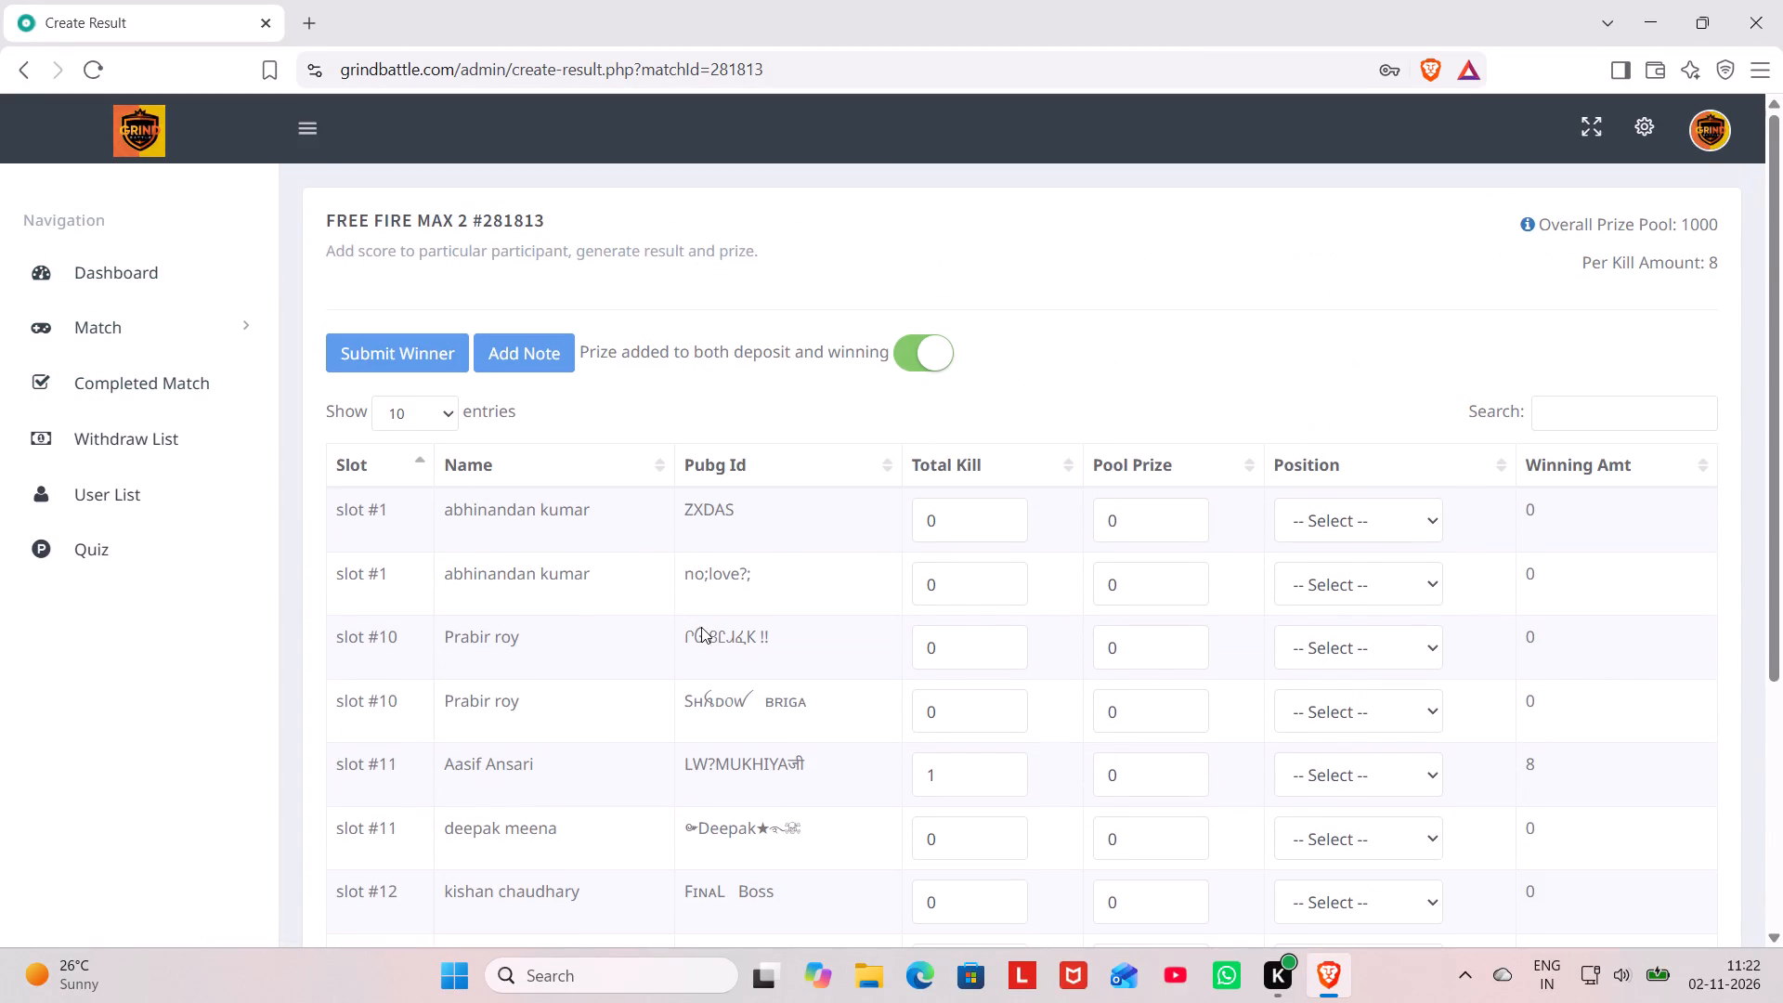
pyautogui.click(139, 364)
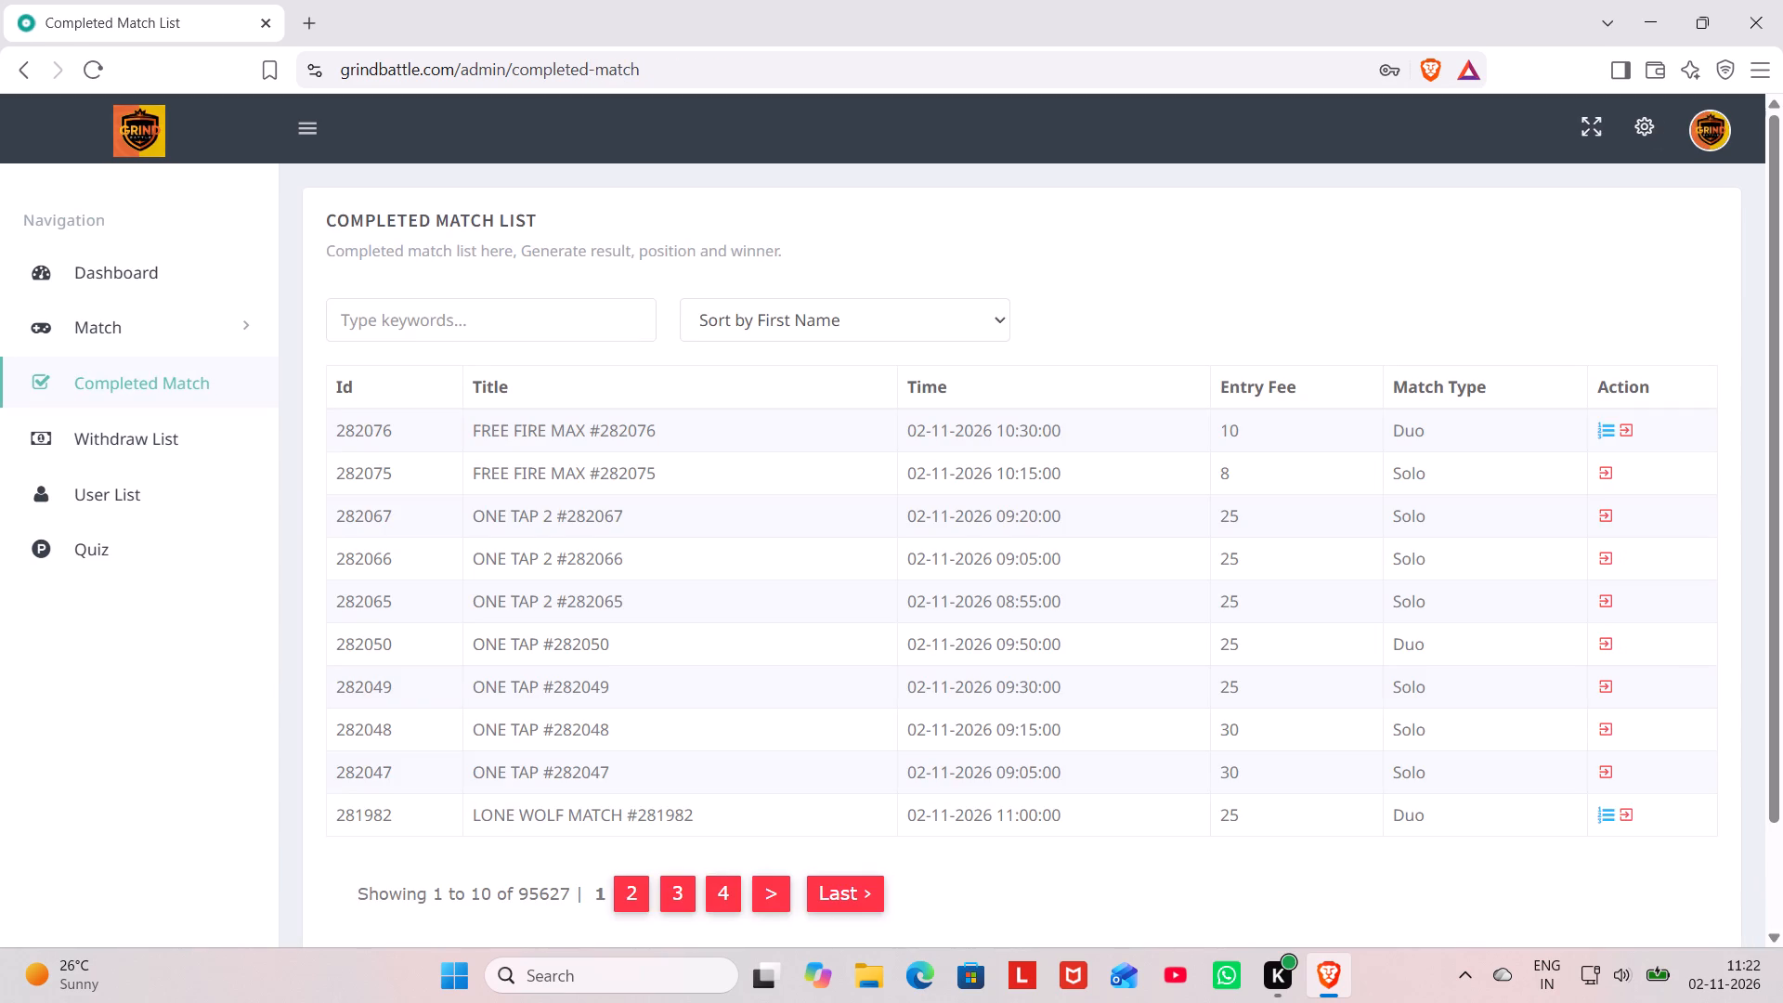
pyautogui.click(462, 320)
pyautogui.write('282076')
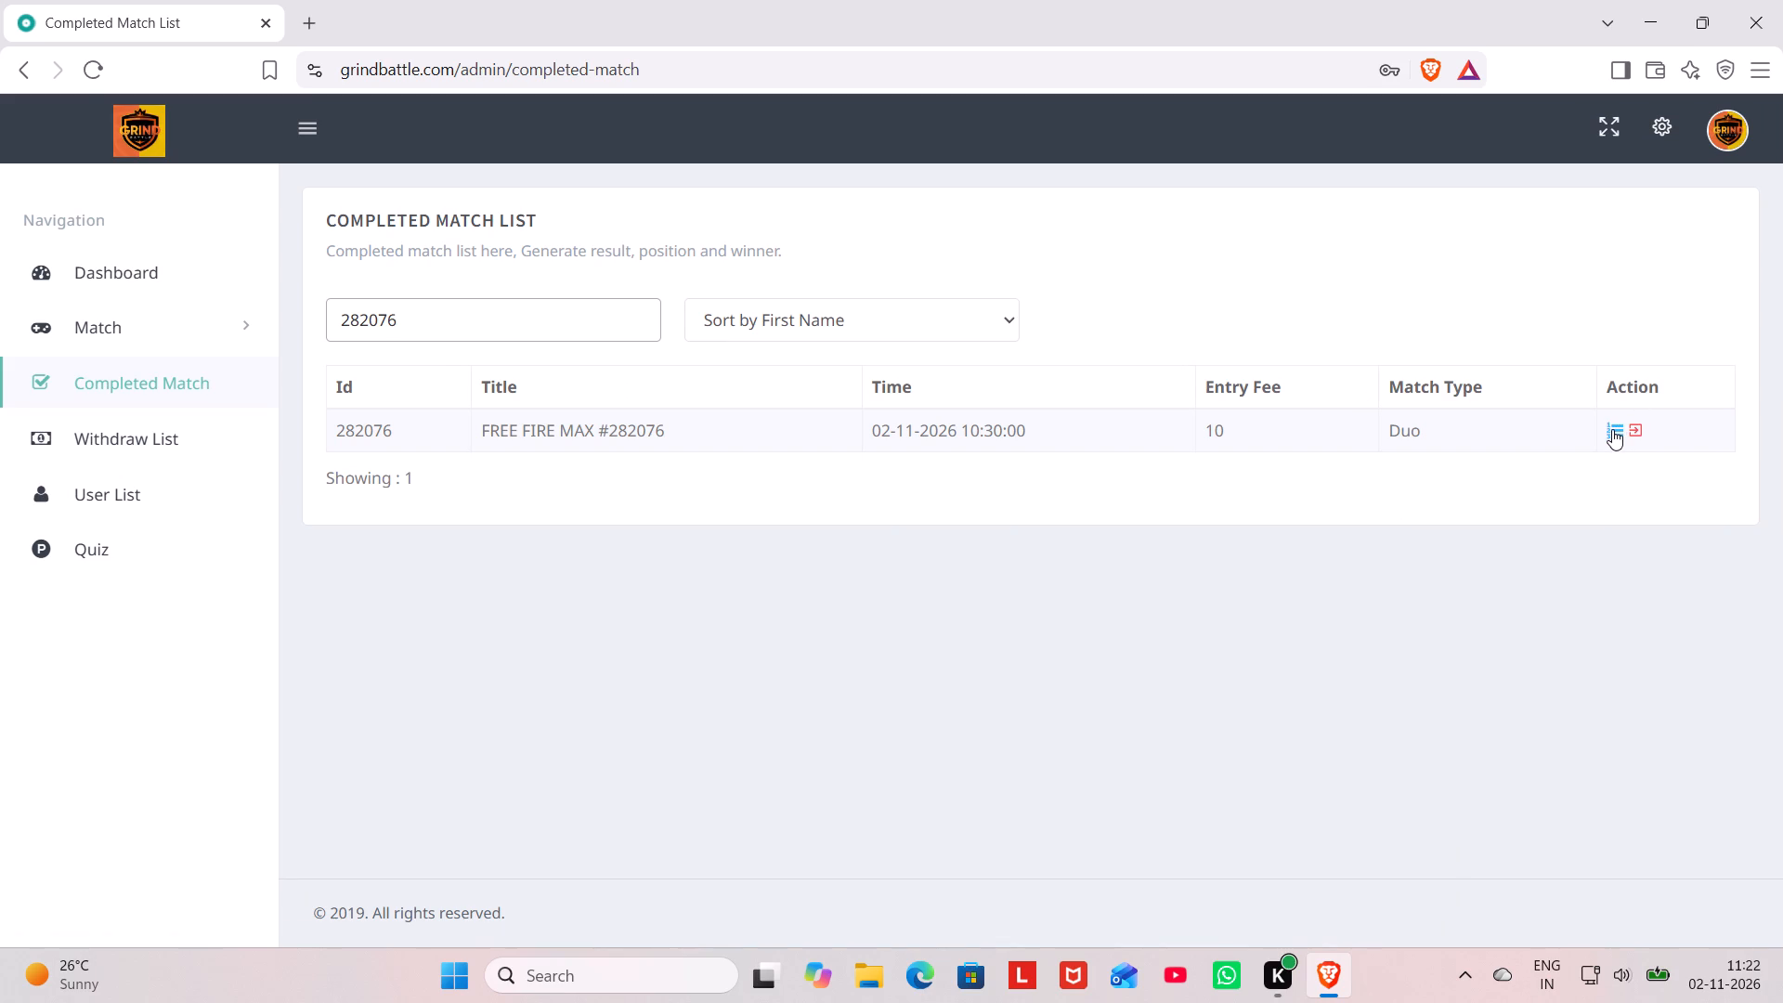
pyautogui.click(1612, 429)
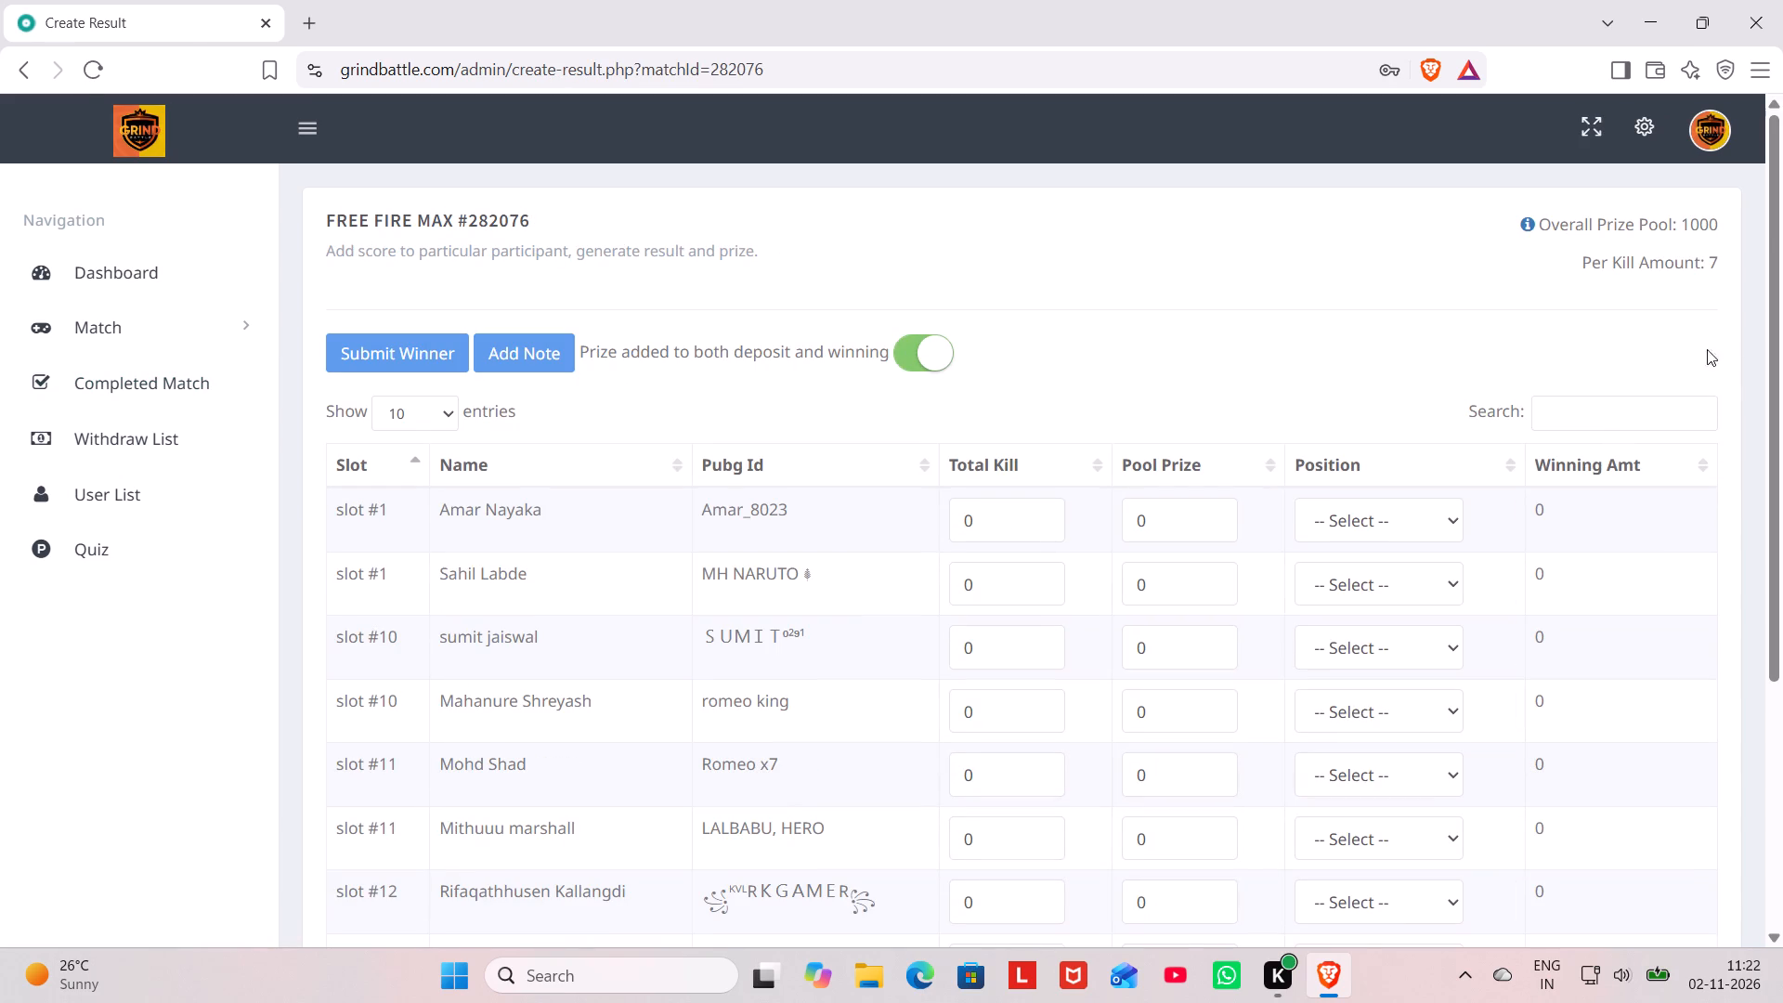
# Set the participant table of FREE FIRE MAX #282076 to show 50 entries.
pyautogui.click(449, 419)
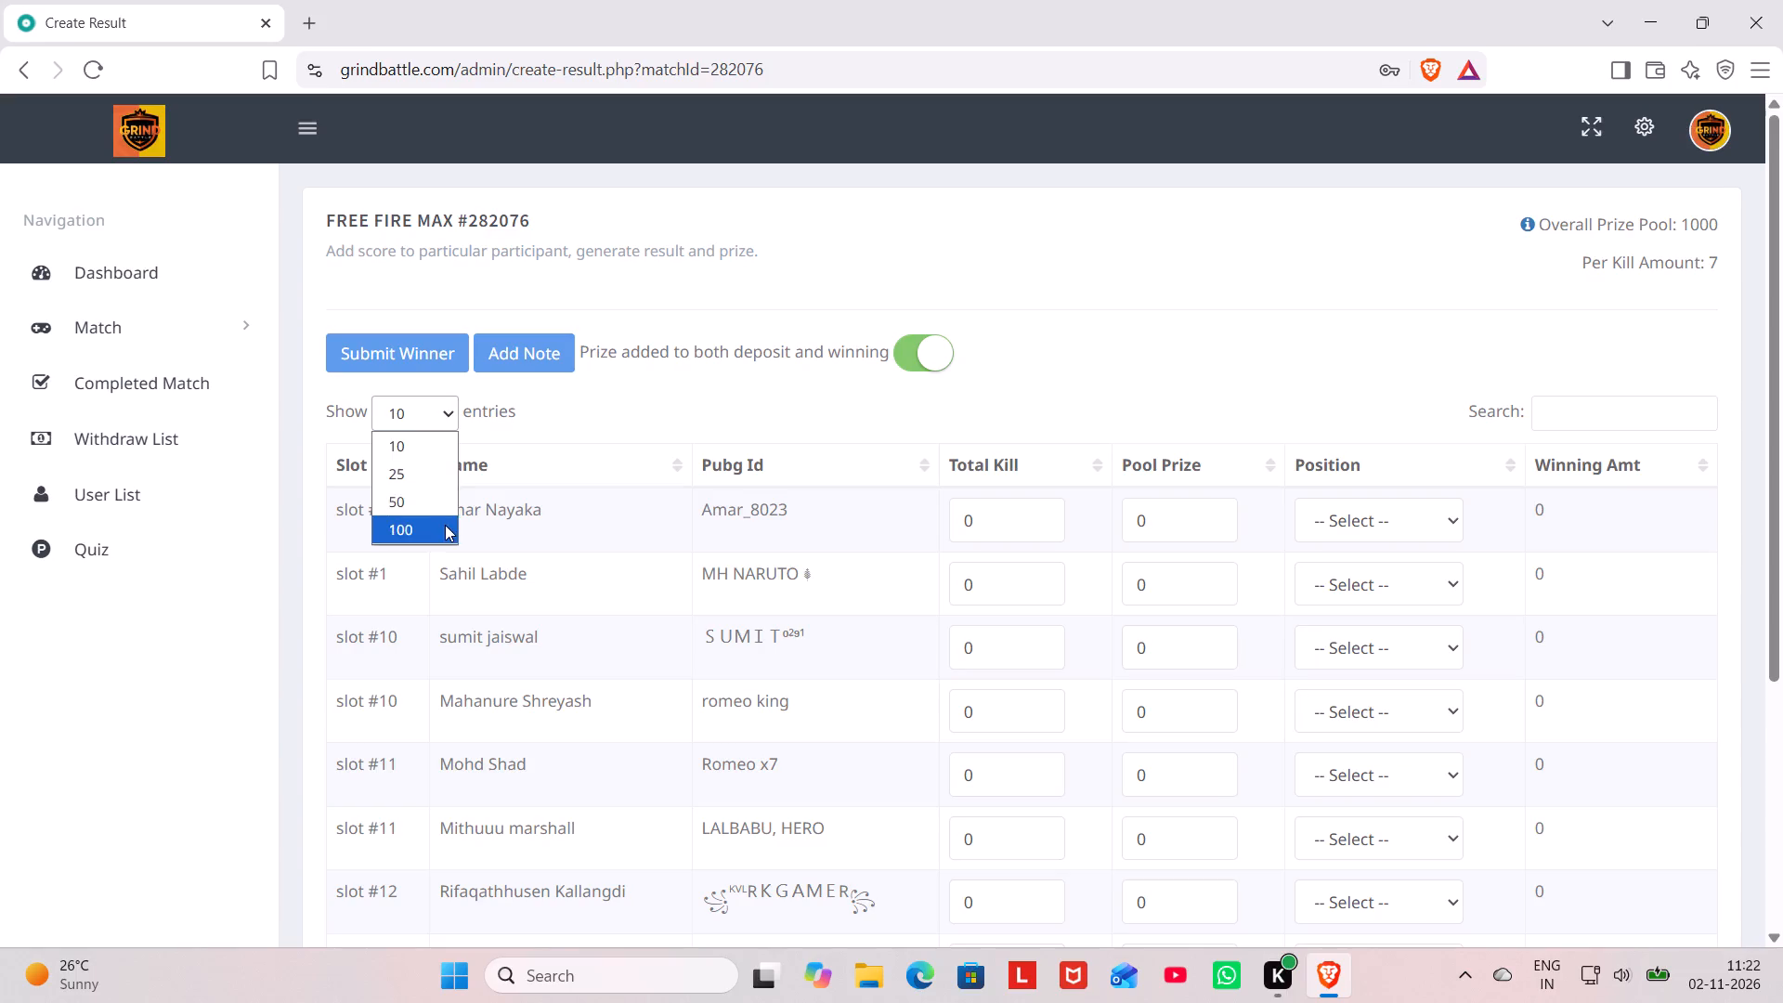
pyautogui.click(453, 509)
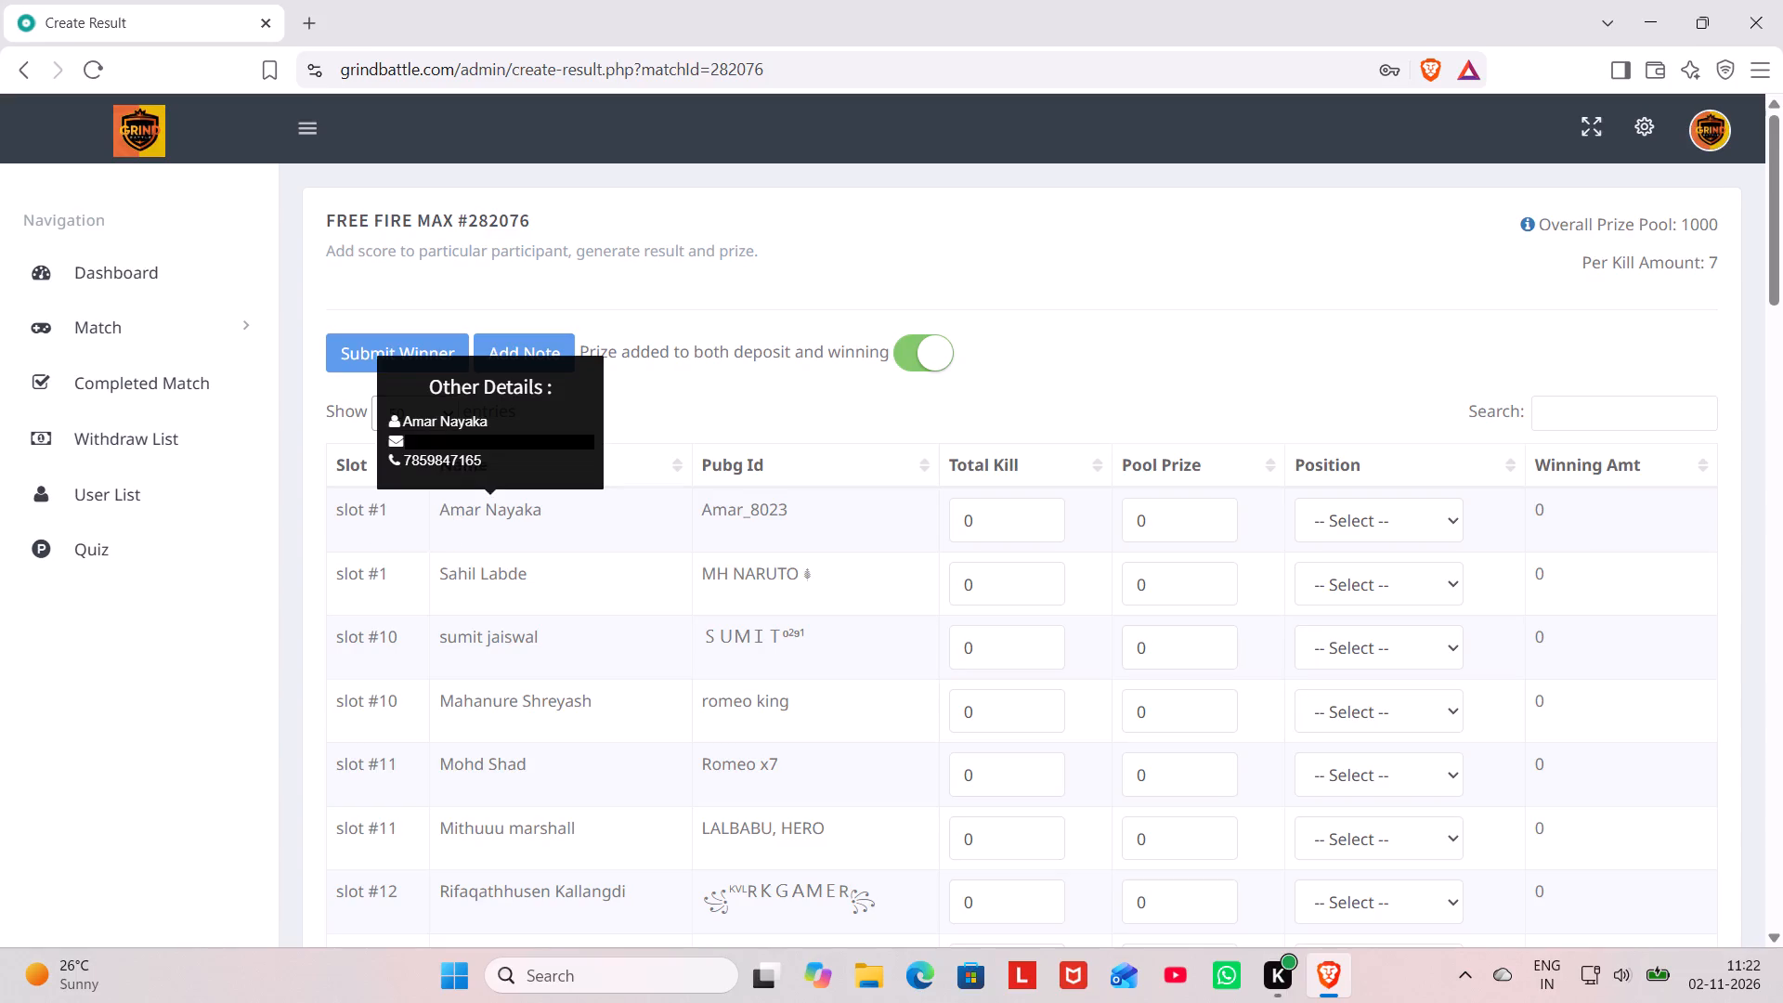
pyautogui.click(1099, 351)
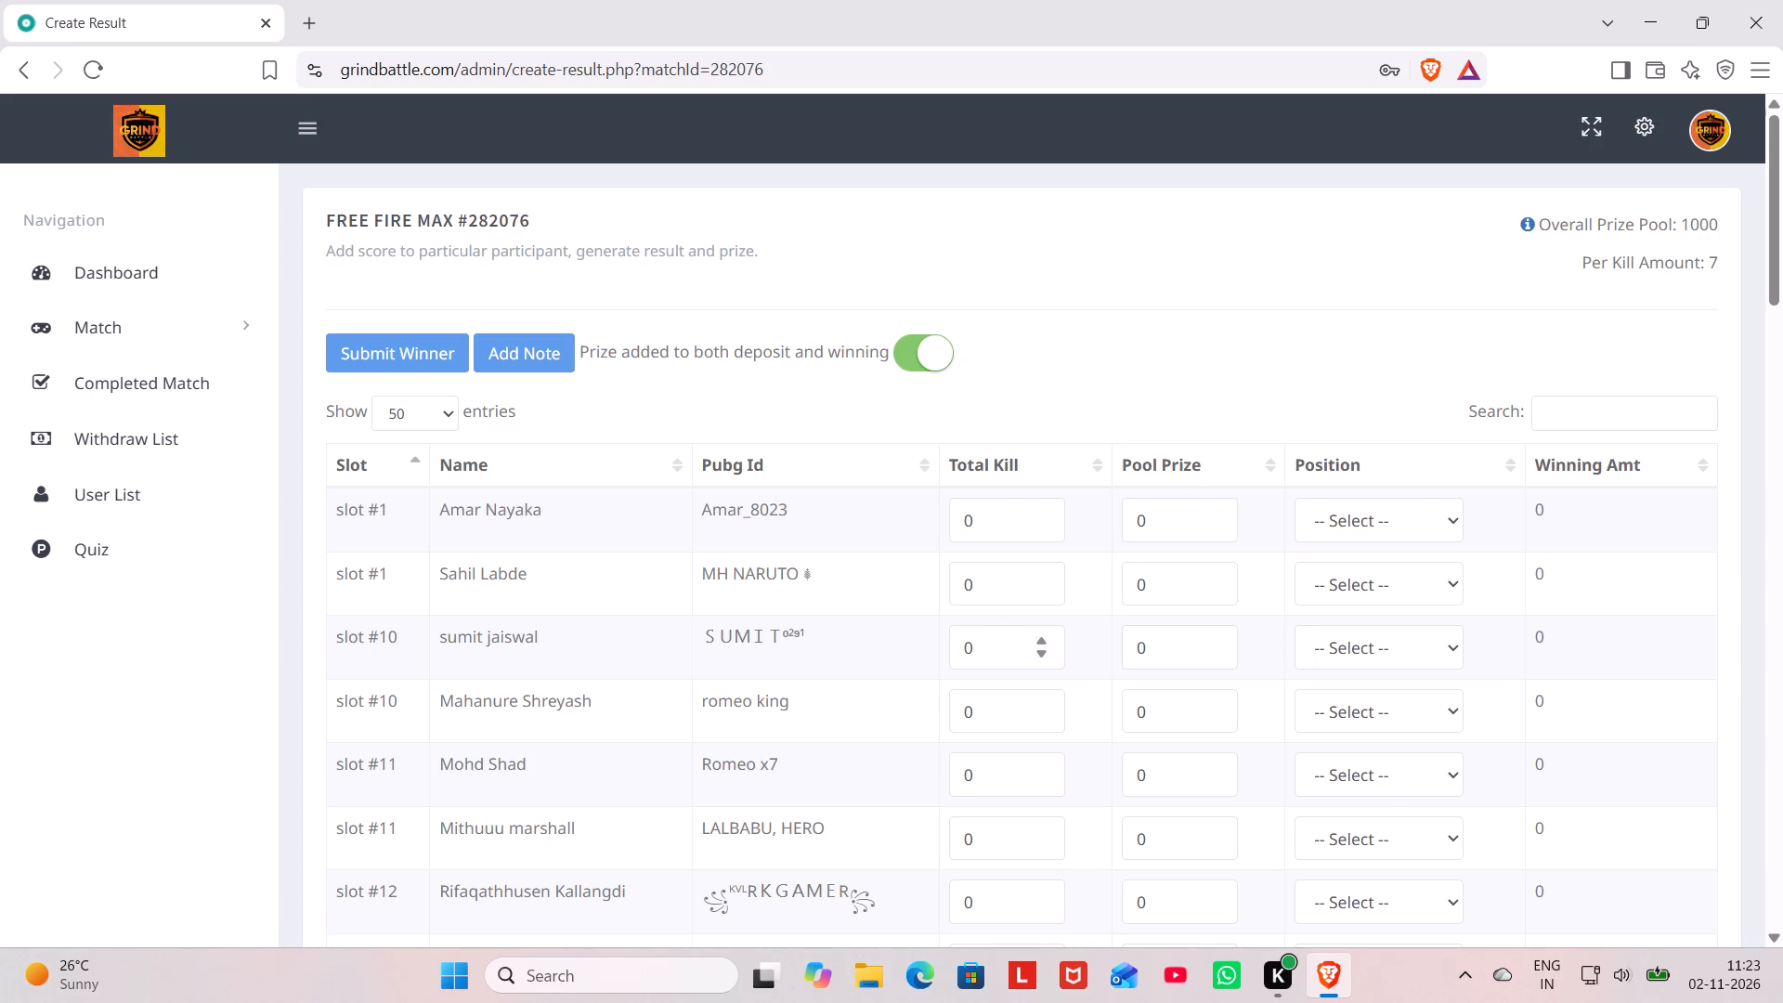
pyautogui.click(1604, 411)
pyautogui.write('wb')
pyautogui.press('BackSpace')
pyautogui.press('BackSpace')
pyautogui.scroll(-4, 1223, 678)
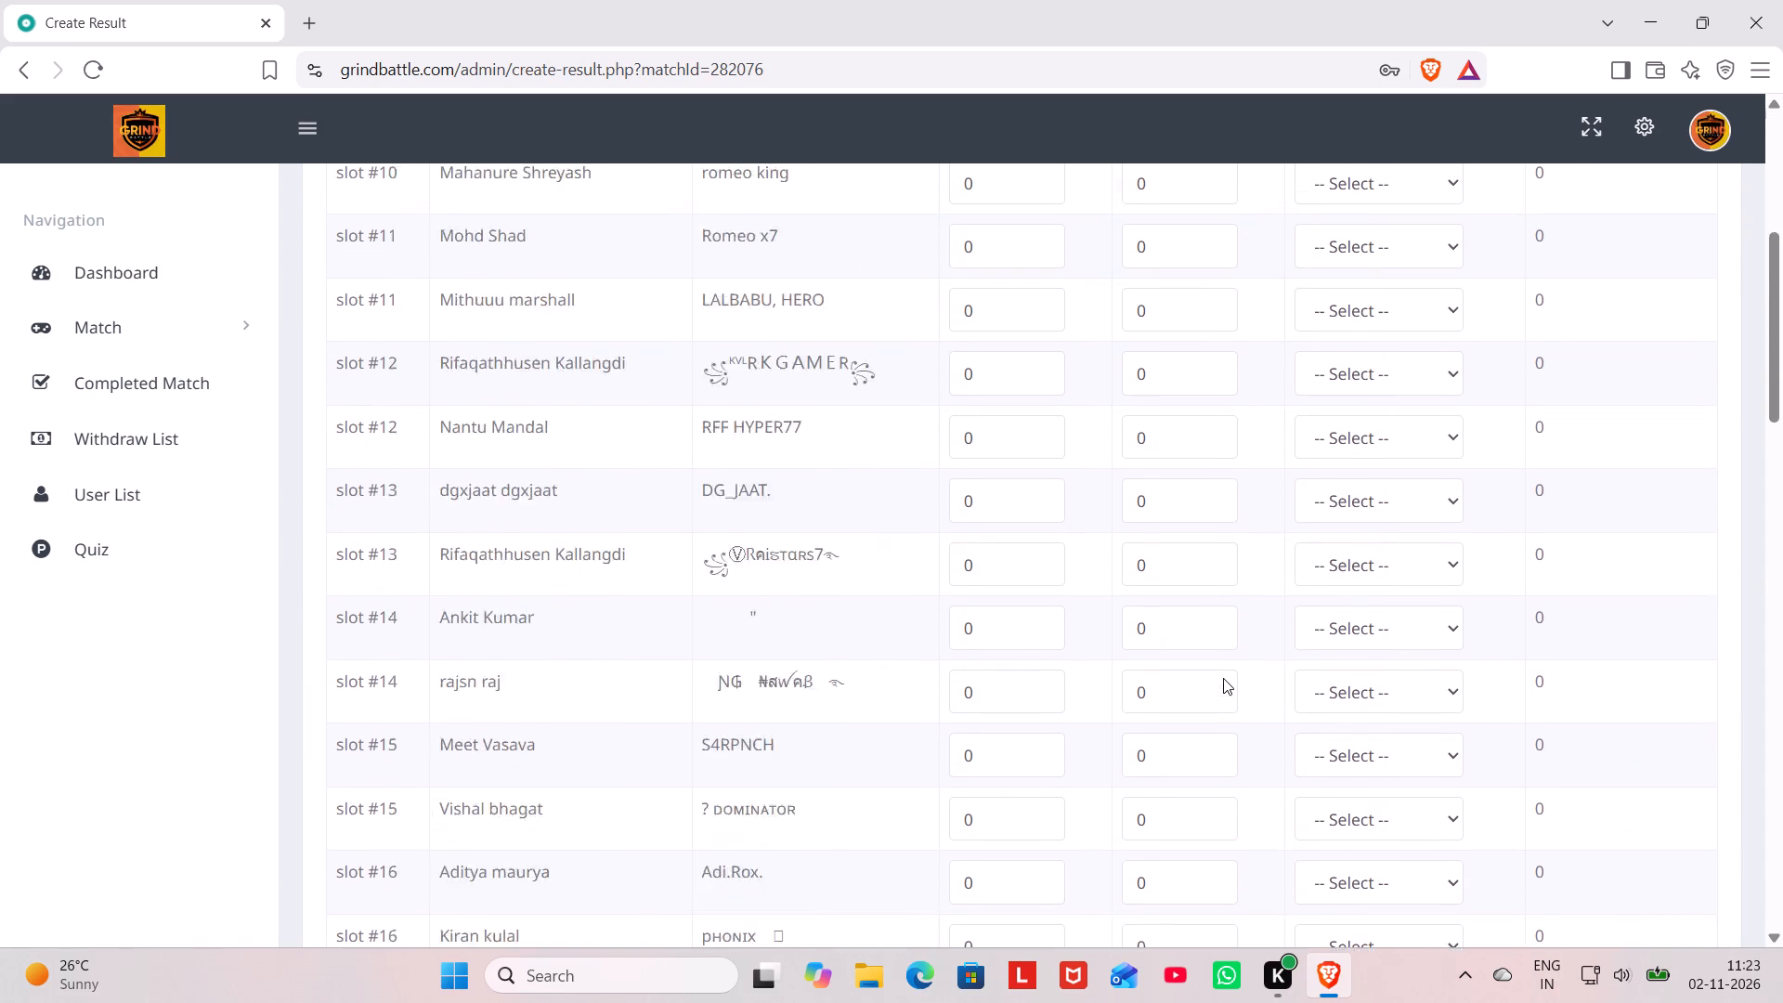
pyautogui.scroll(-3, 1223, 678)
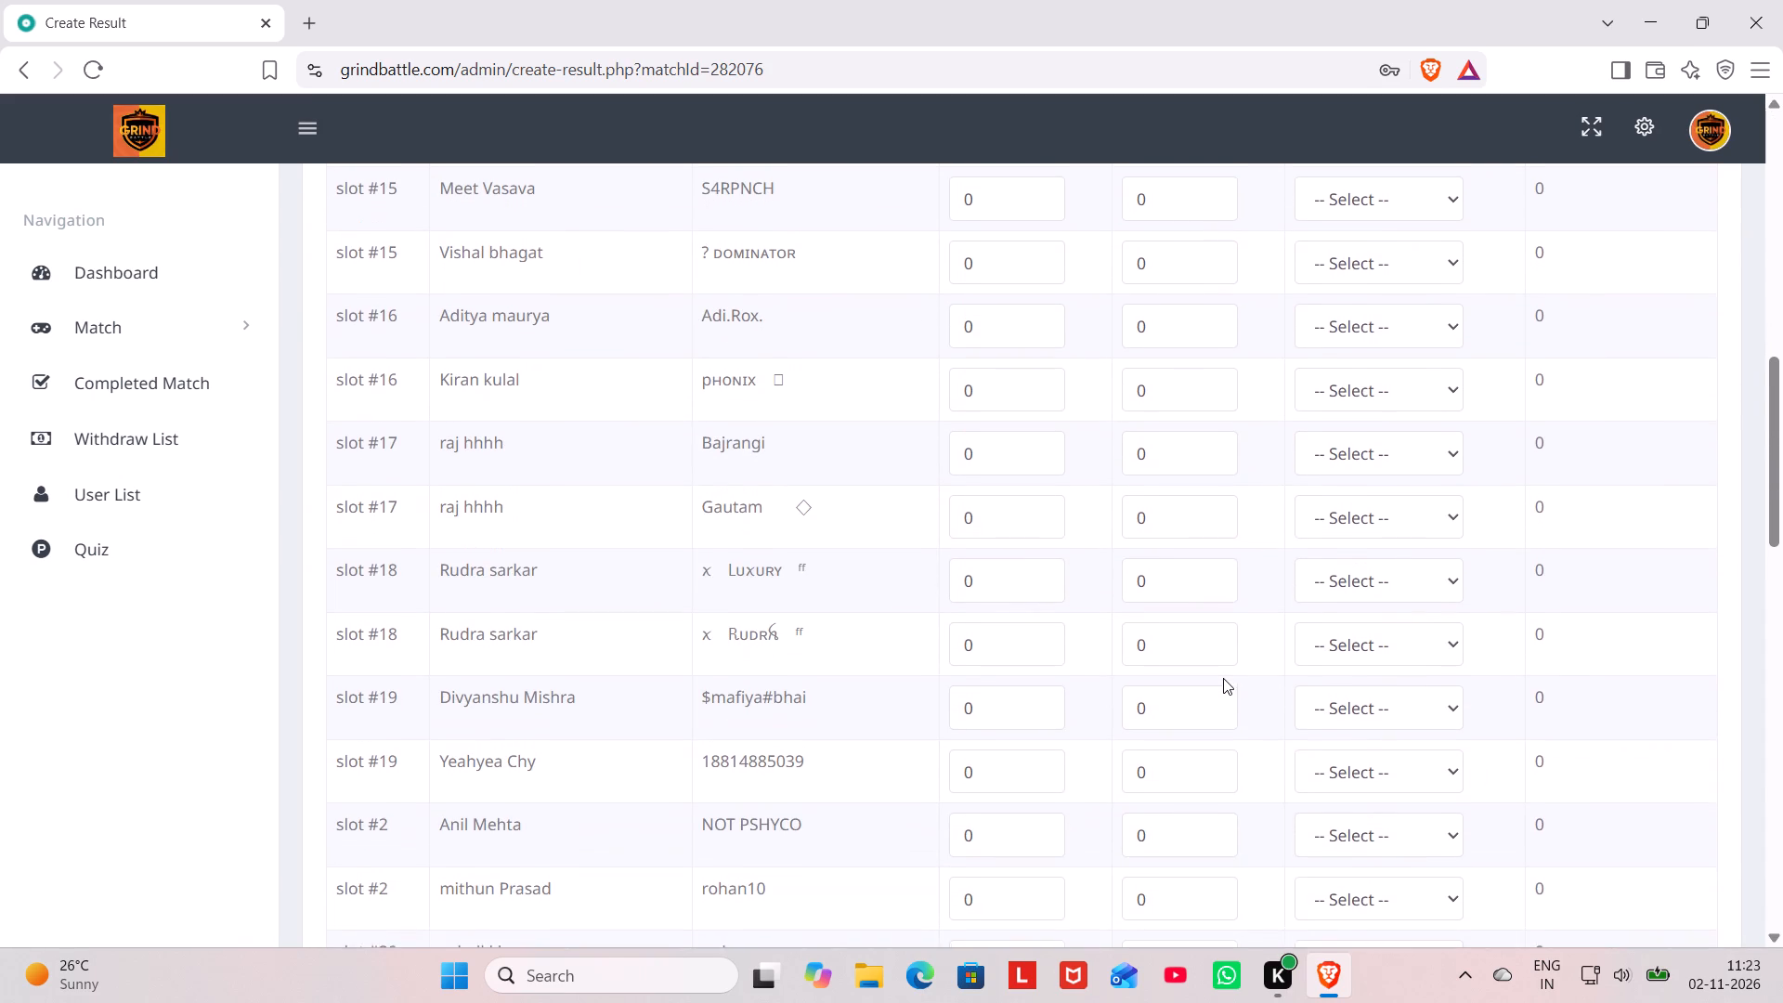
pyautogui.scroll(-7, 1223, 678)
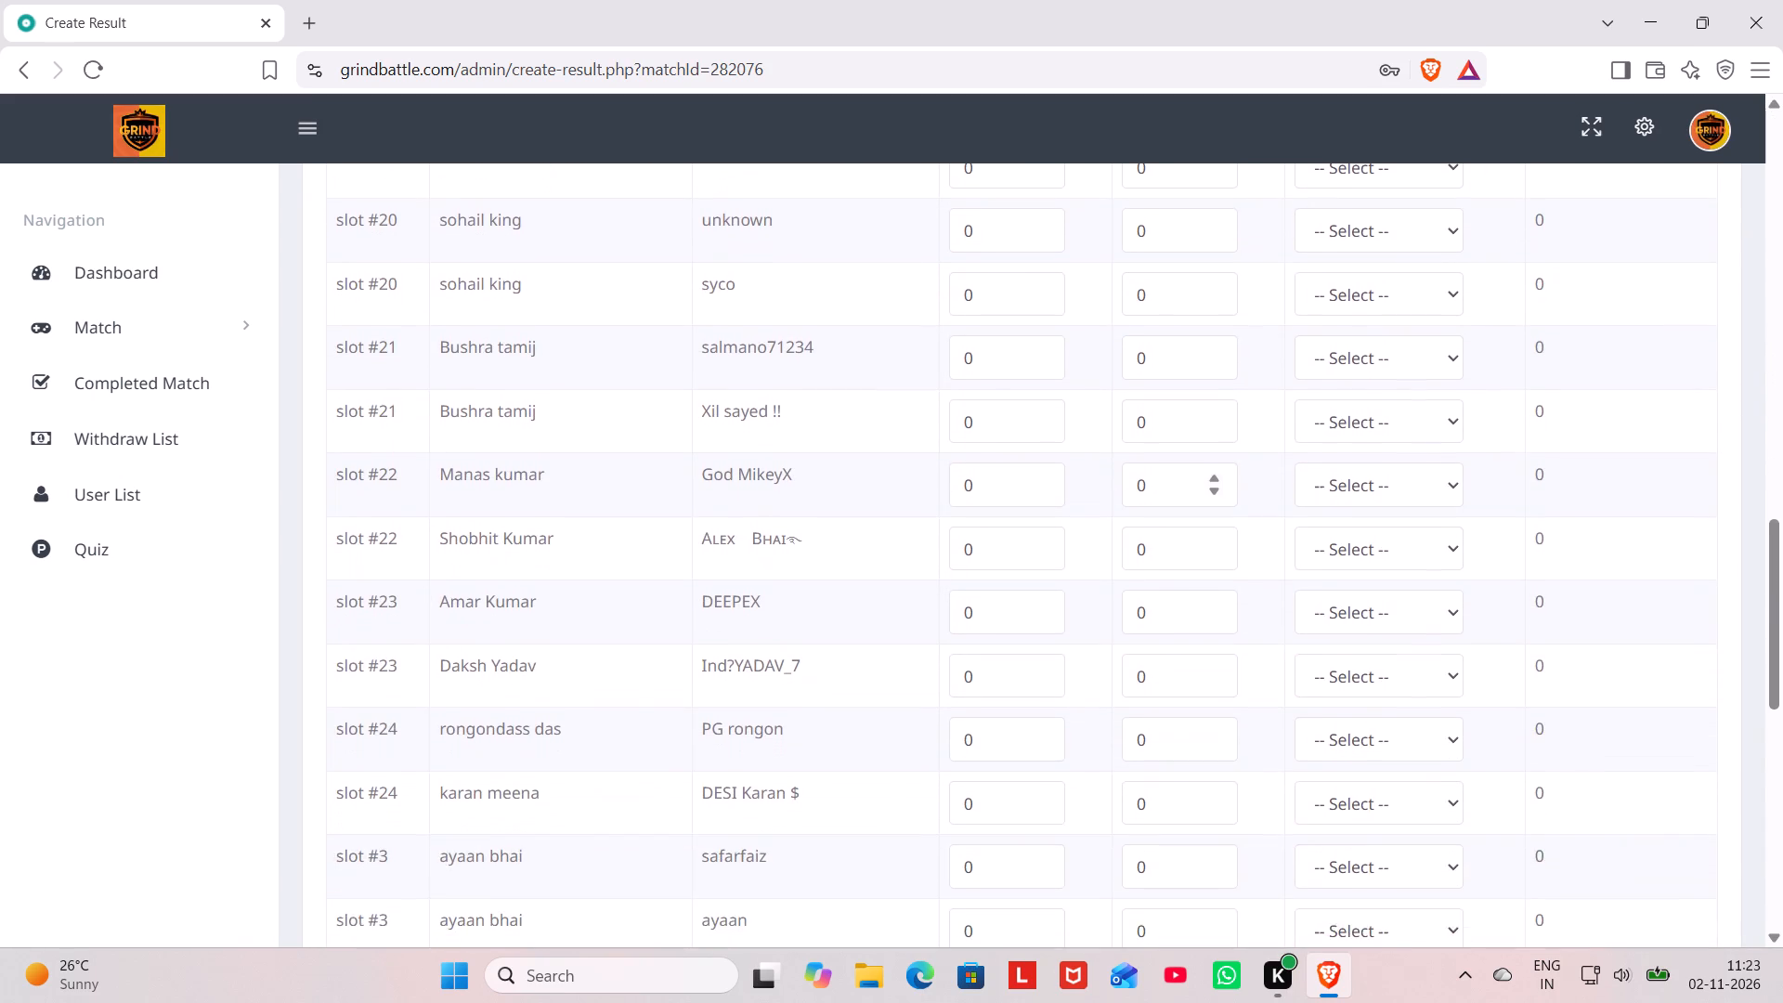
pyautogui.scroll(-6, 1223, 678)
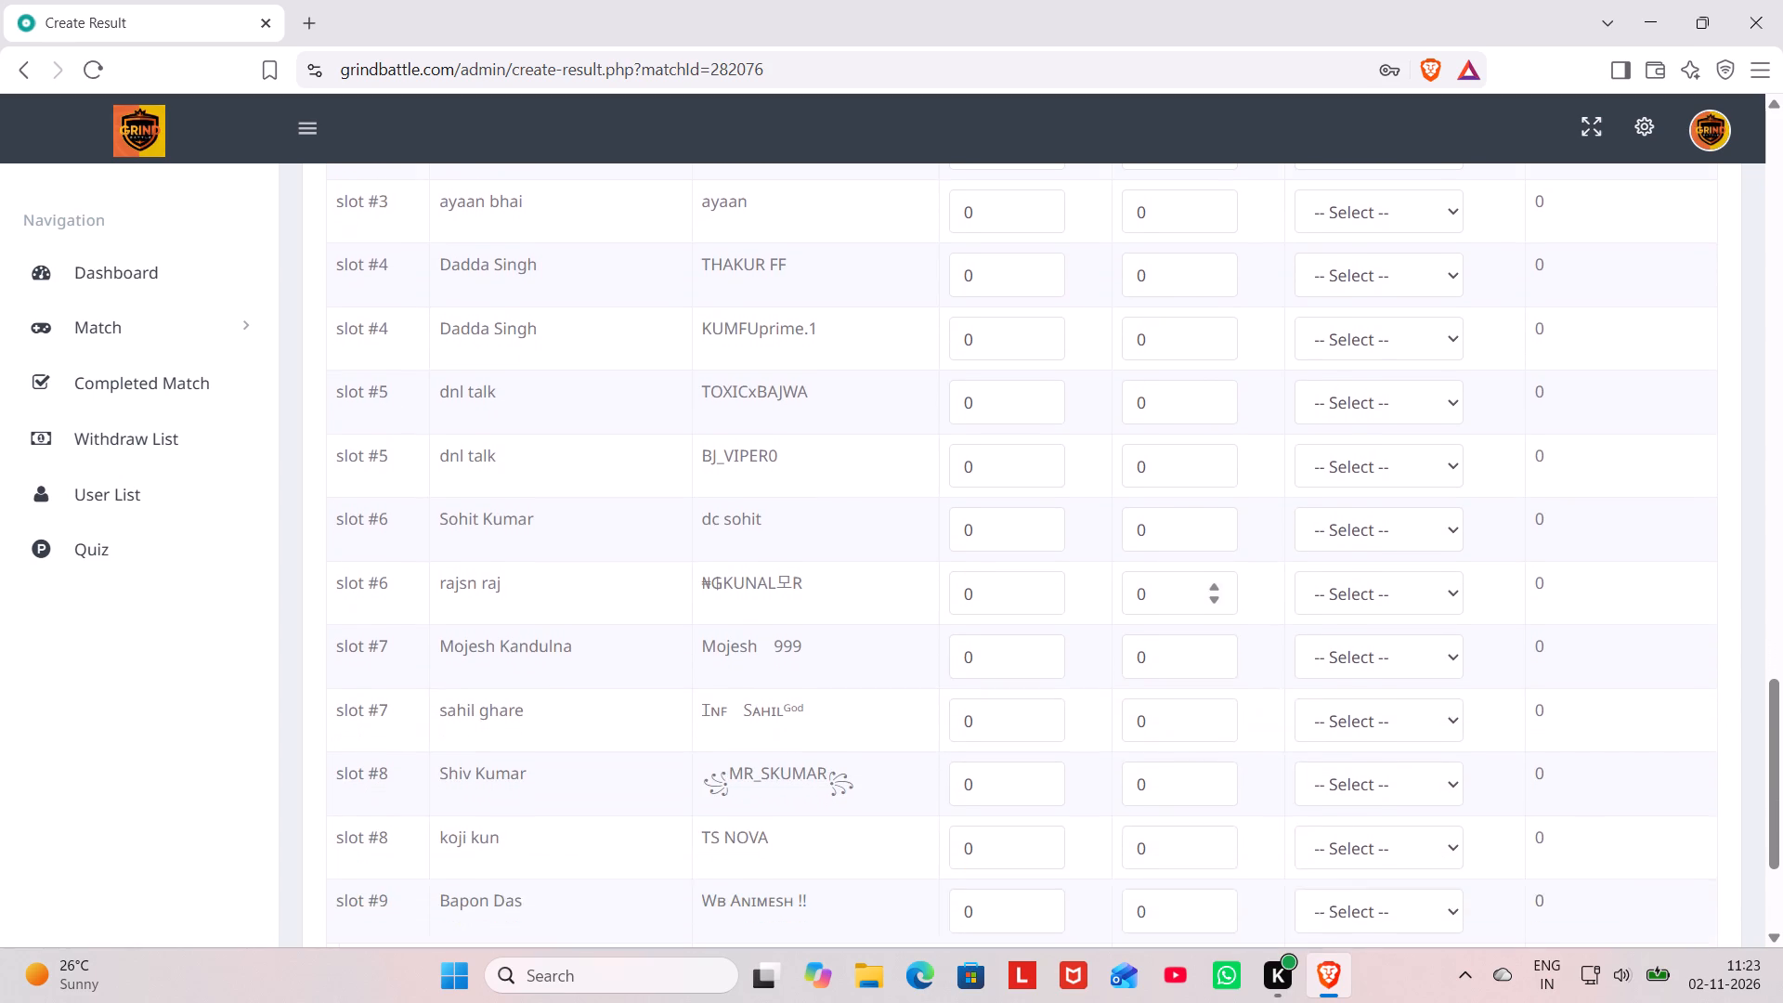
pyautogui.scroll(-2, 1223, 678)
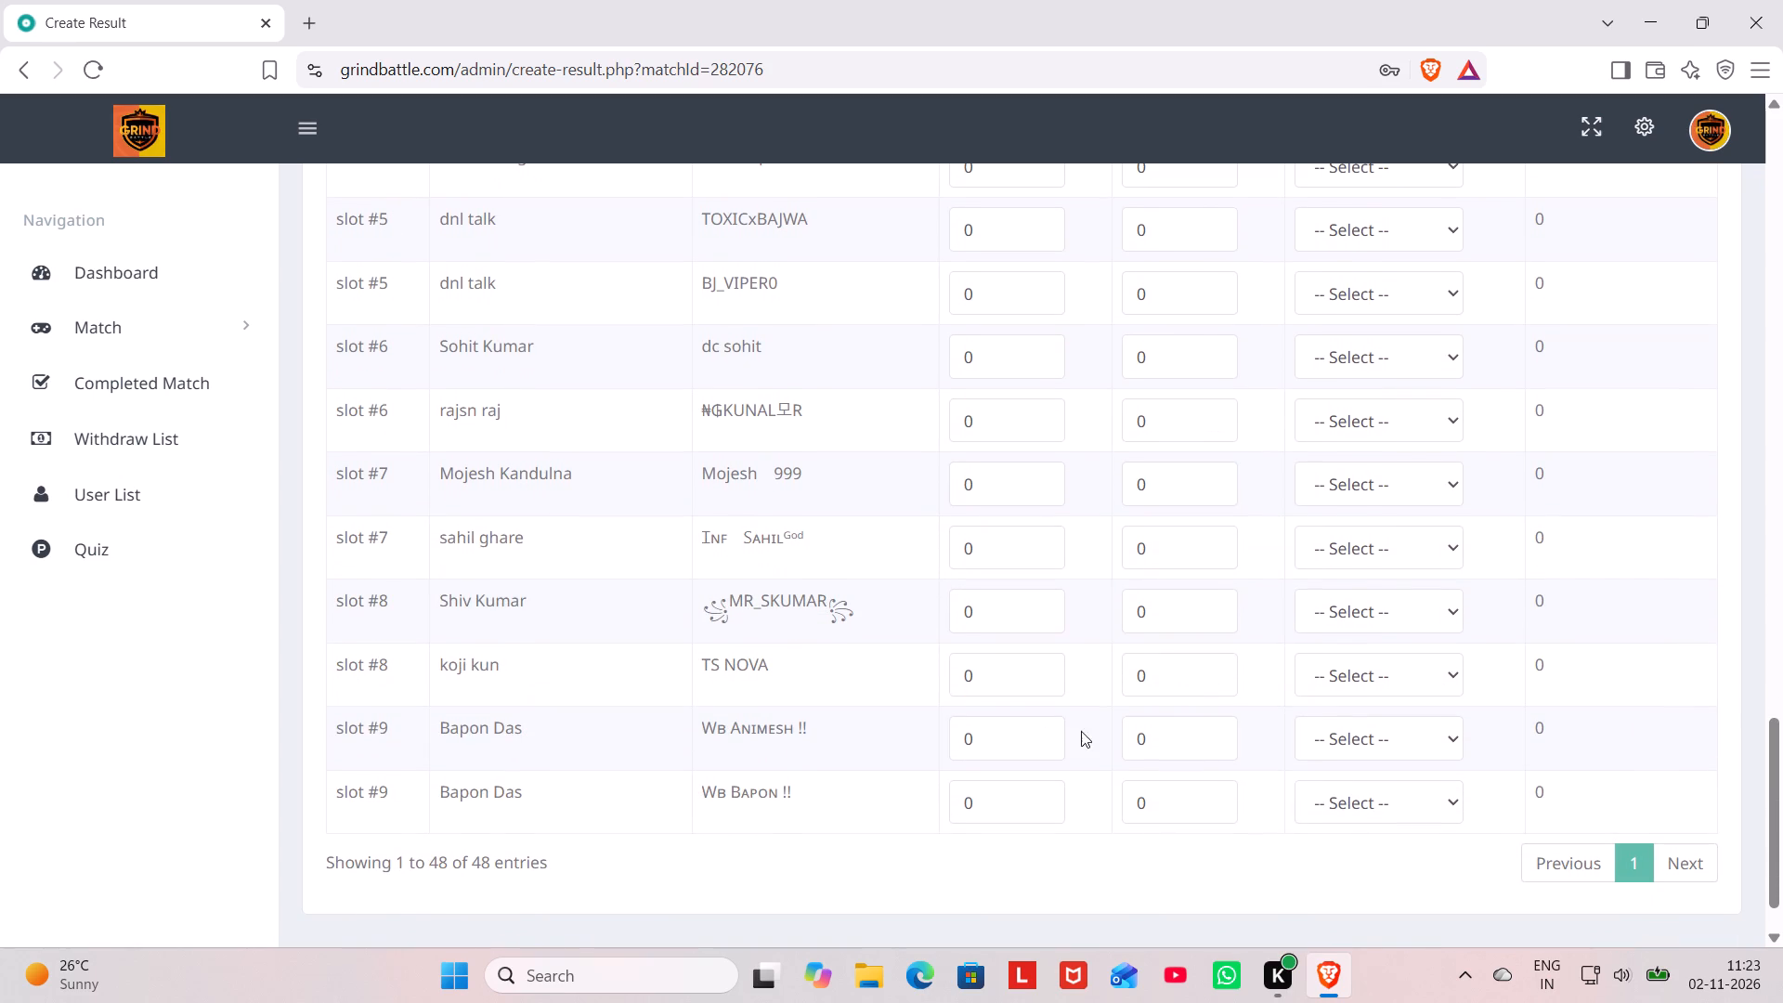
pyautogui.click(1019, 741)
pyautogui.press('2')
pyautogui.press('Tab')
pyautogui.write('20')
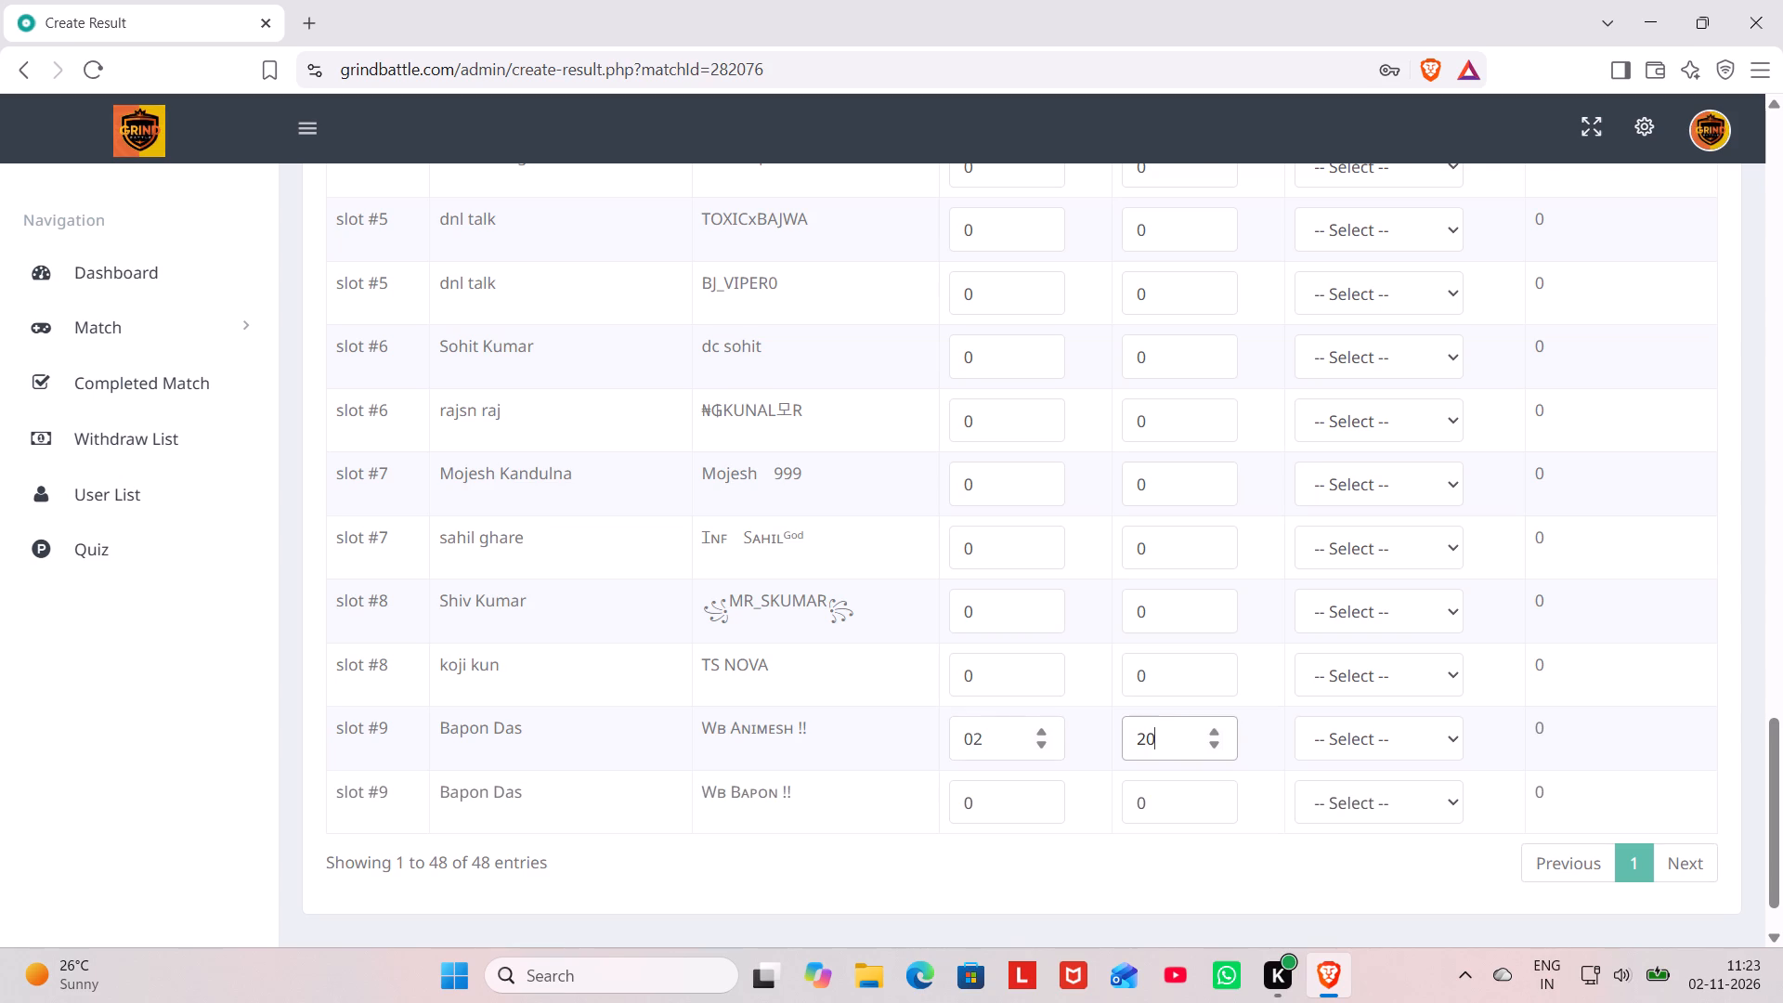
pyautogui.press('Tab')
pyautogui.press('Down')
pyautogui.press('Tab')
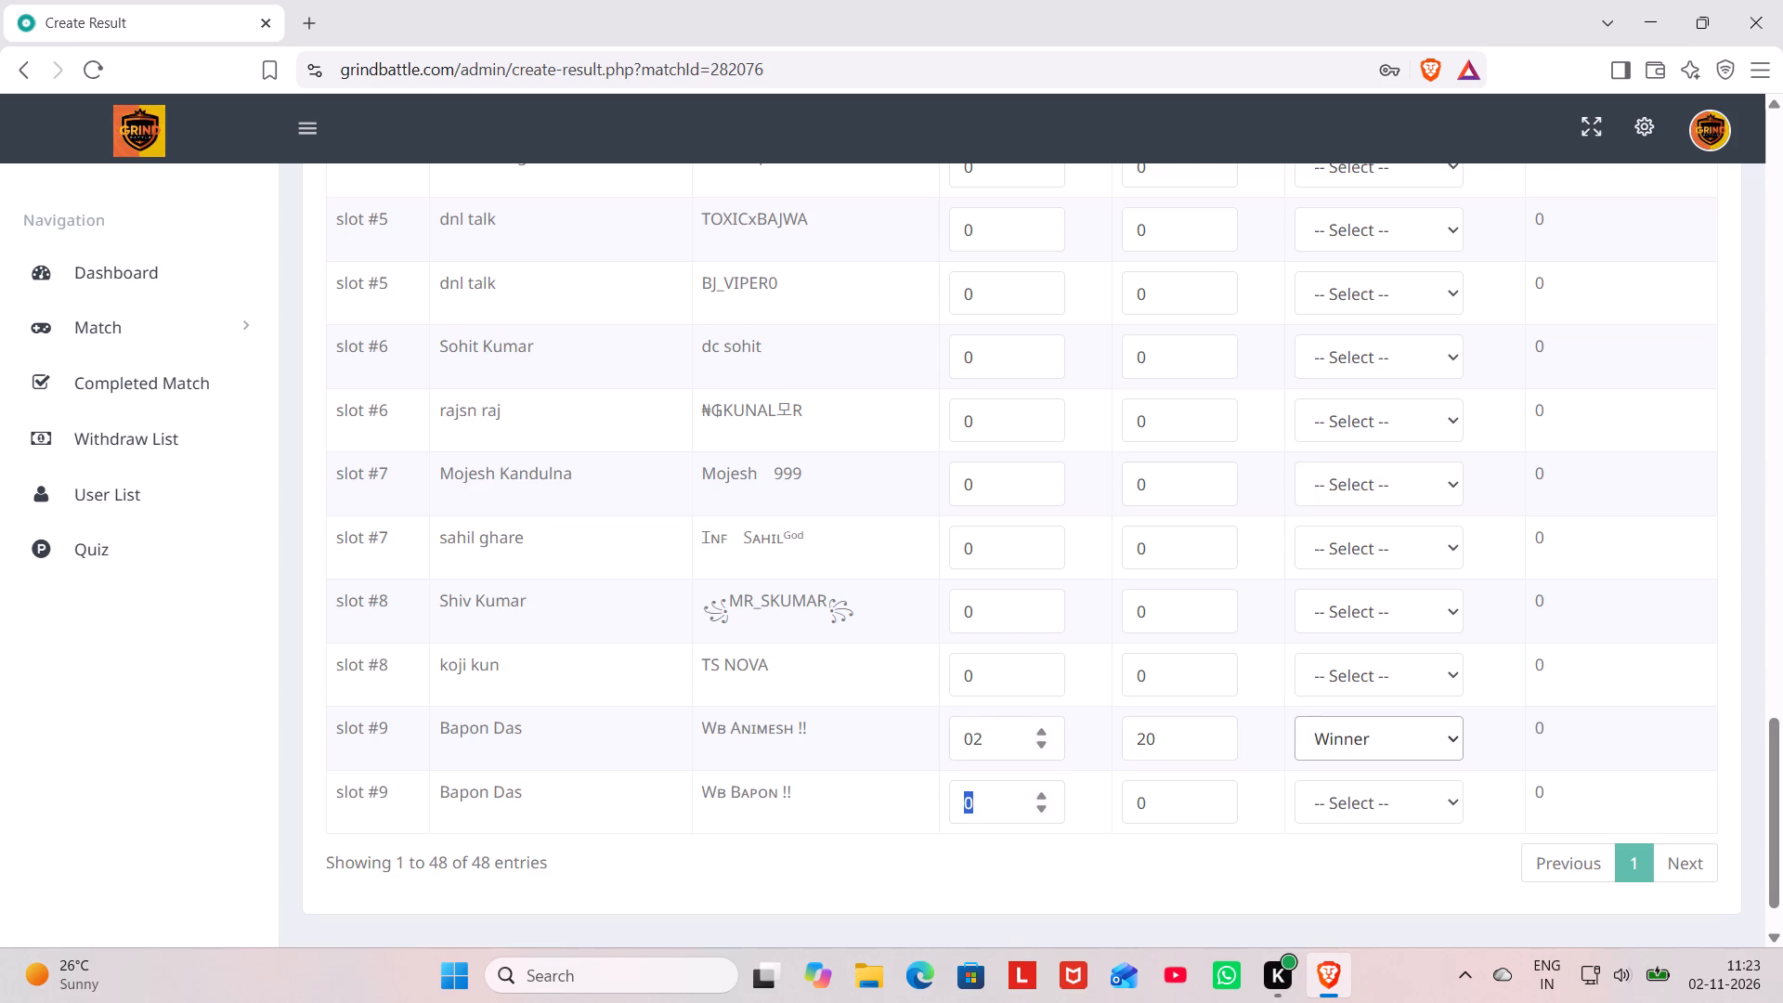
pyautogui.press('5')
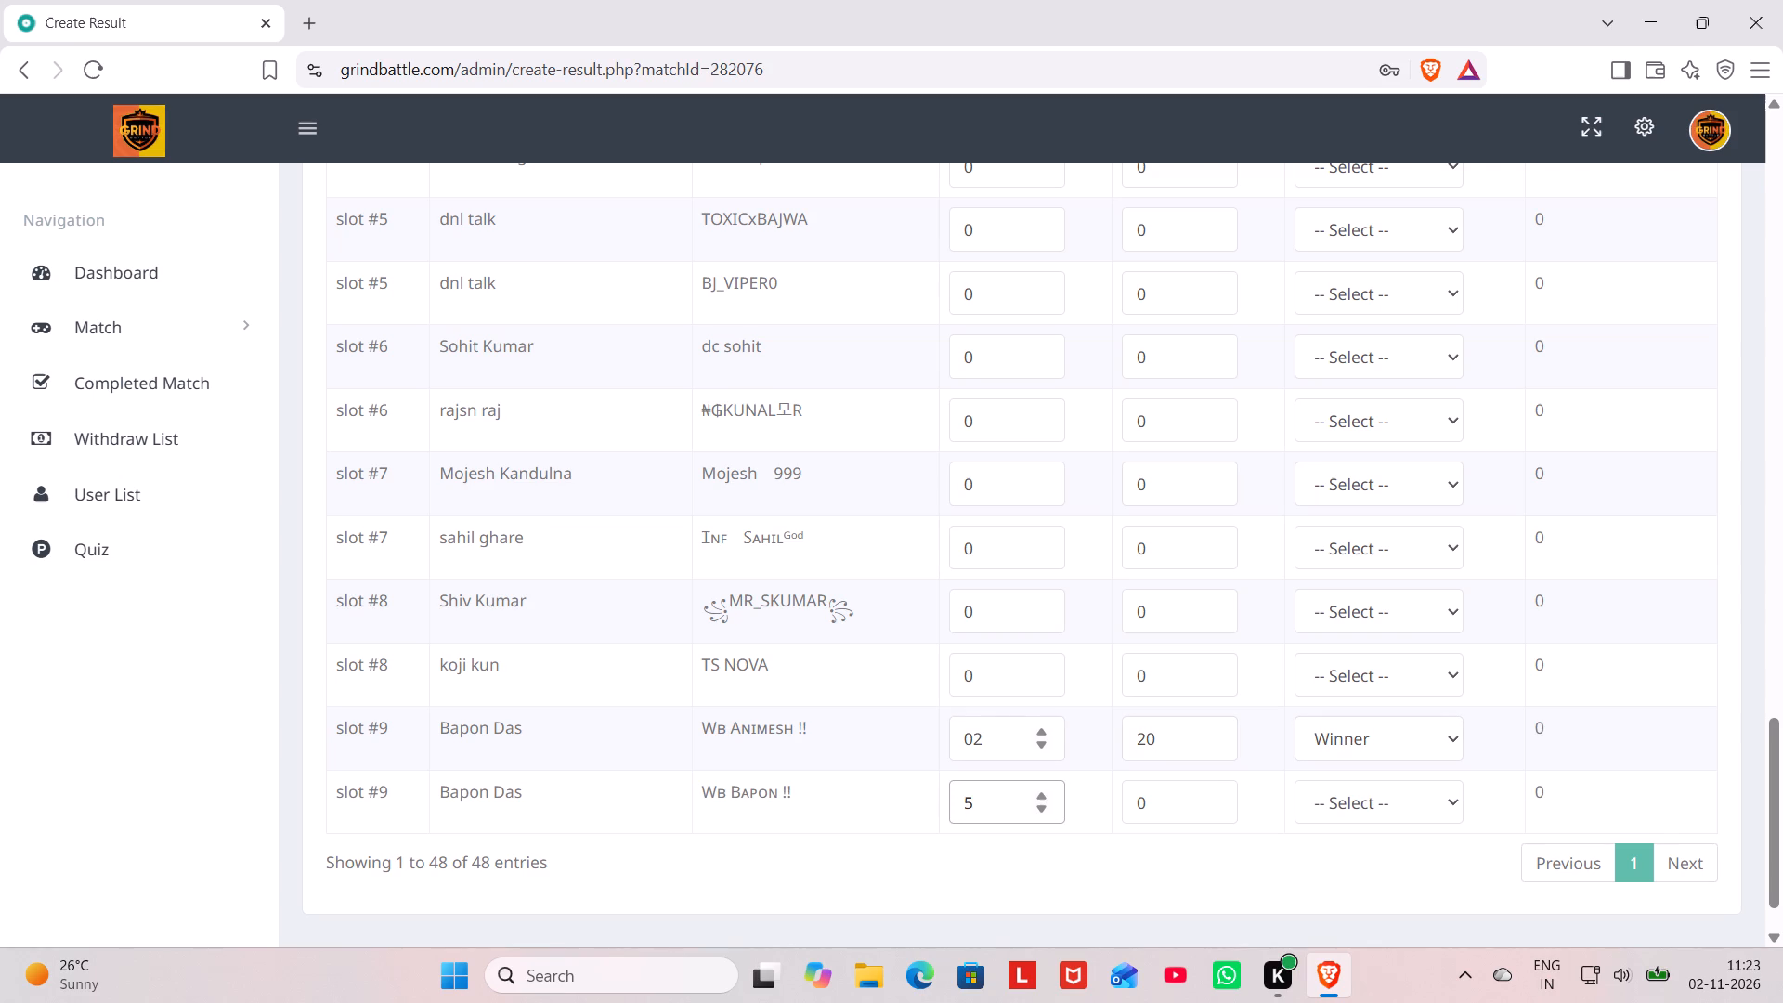
pyautogui.press('BackSpace')
pyautogui.write('05')
pyautogui.press('Tab')
pyautogui.write('20')
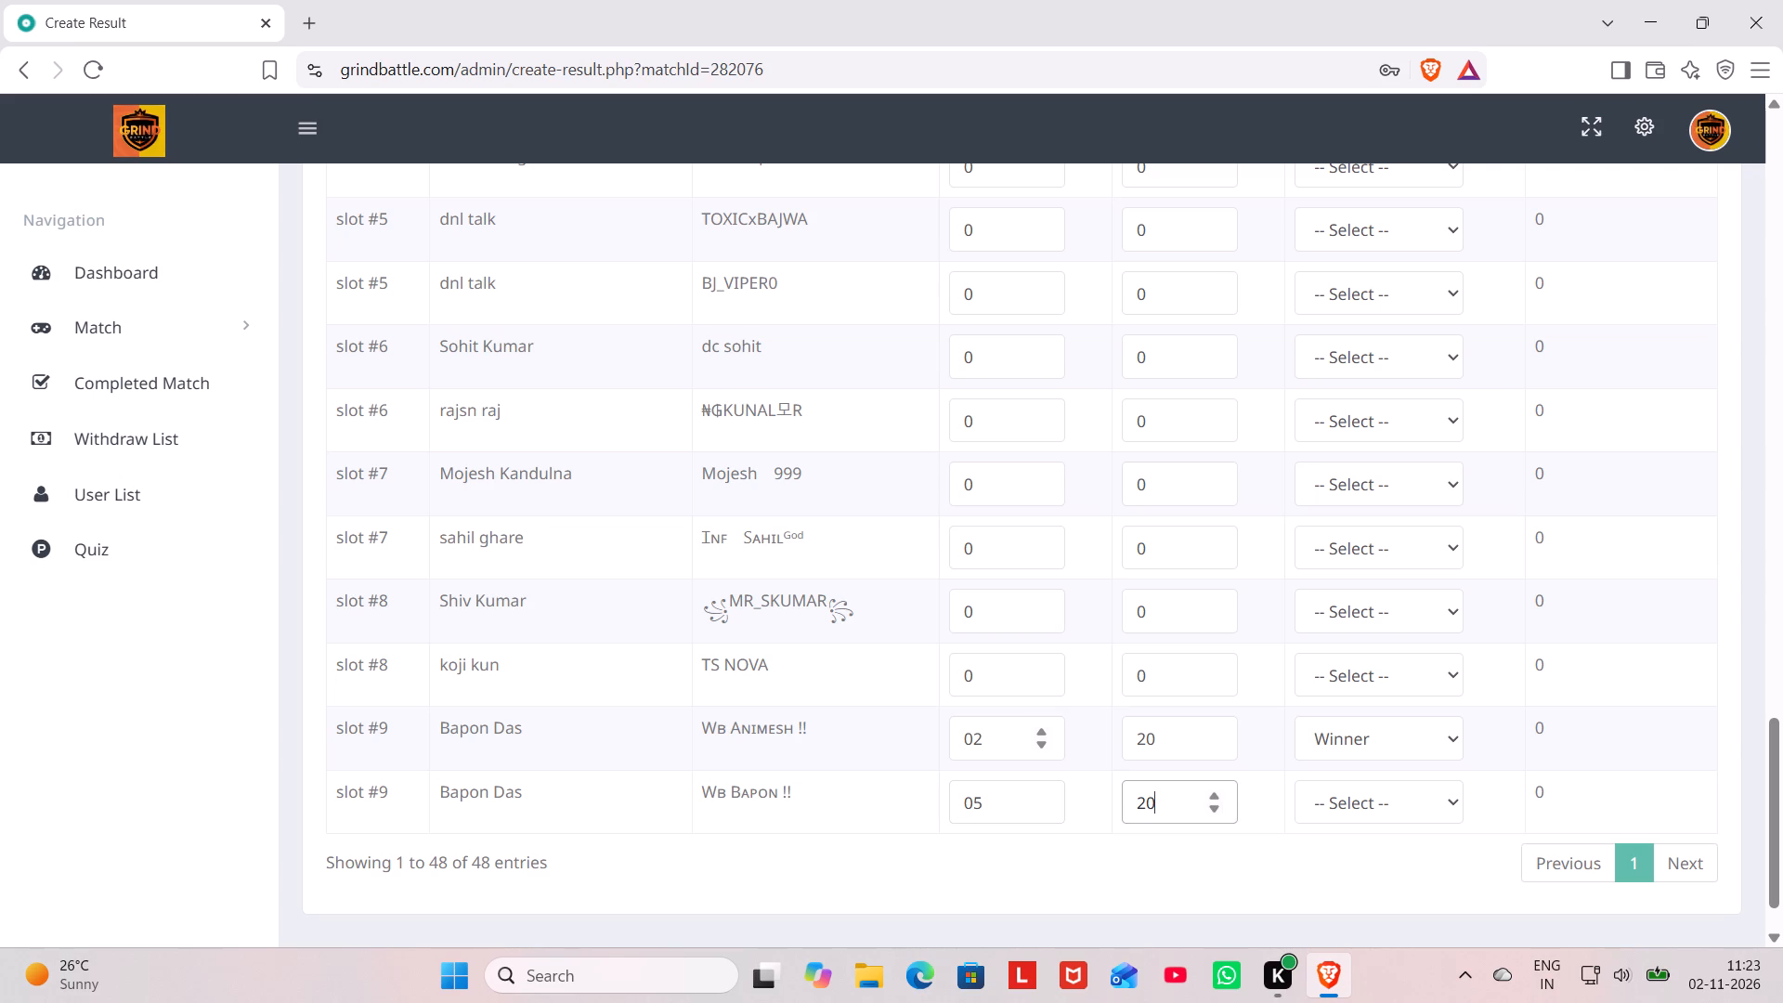
pyautogui.press('Tab')
pyautogui.press('Down')
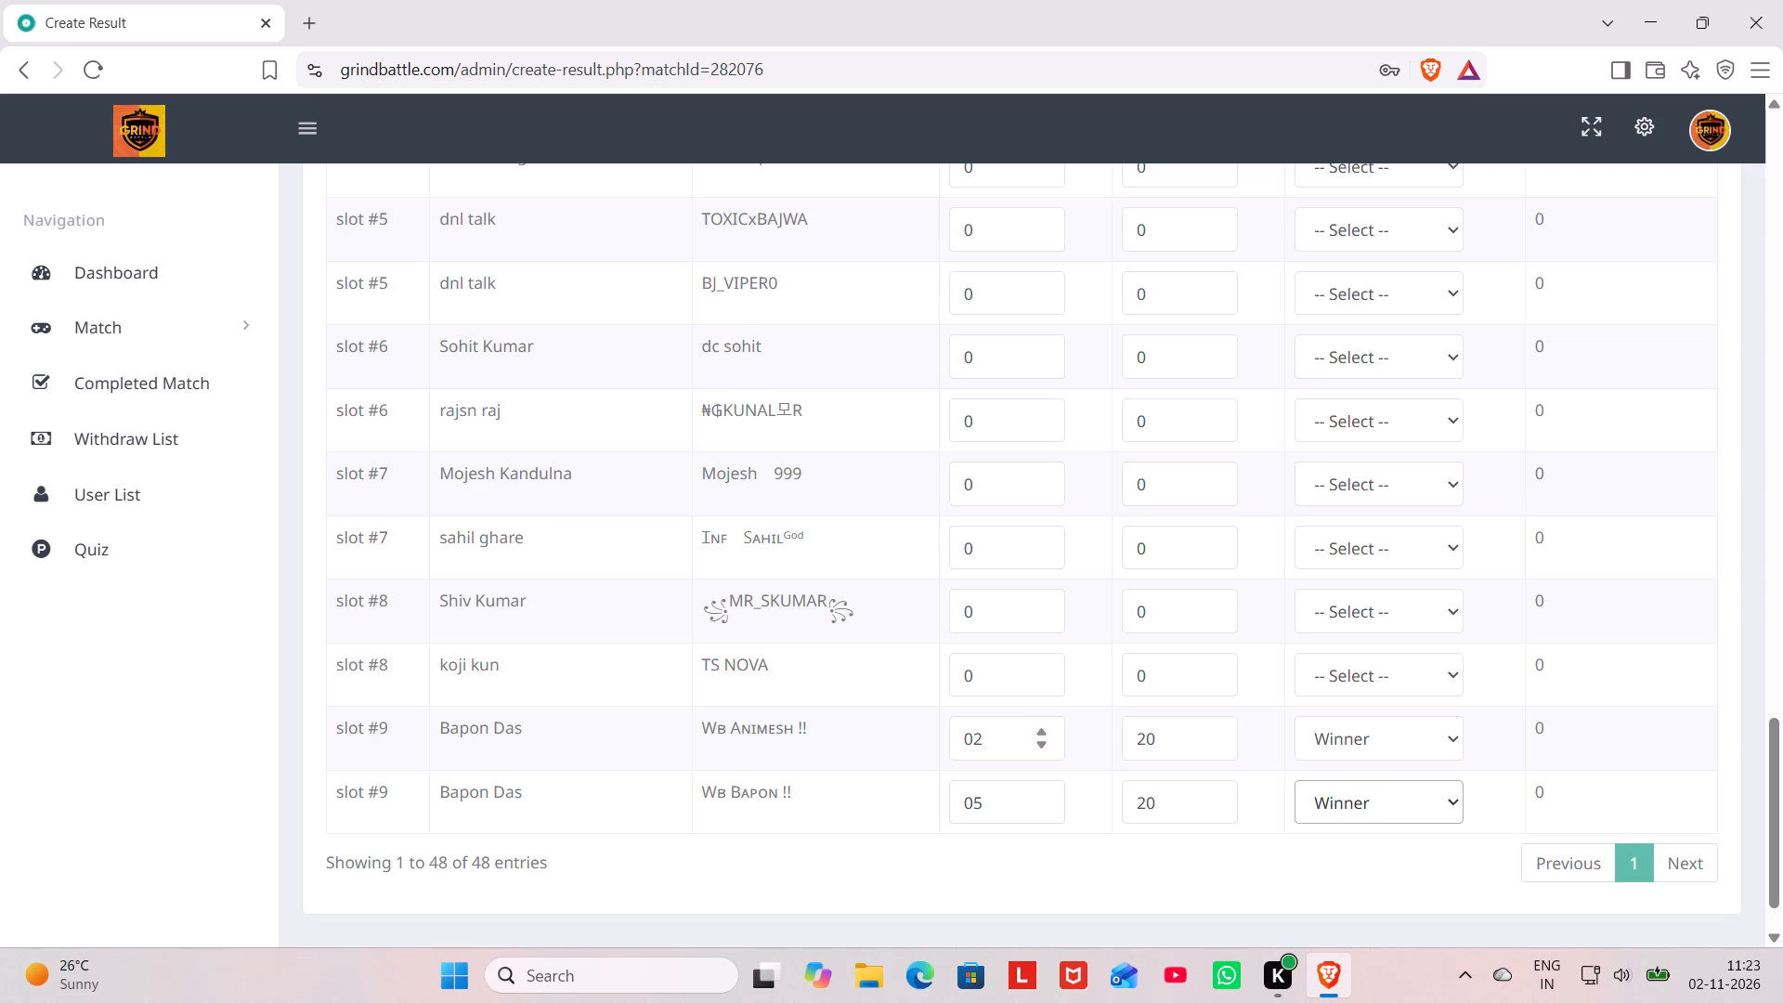
pyautogui.press('Tab')
# Enter 7 total kills for DESI Karan $ in slot #24.
pyautogui.scroll(4, 1146, 516)
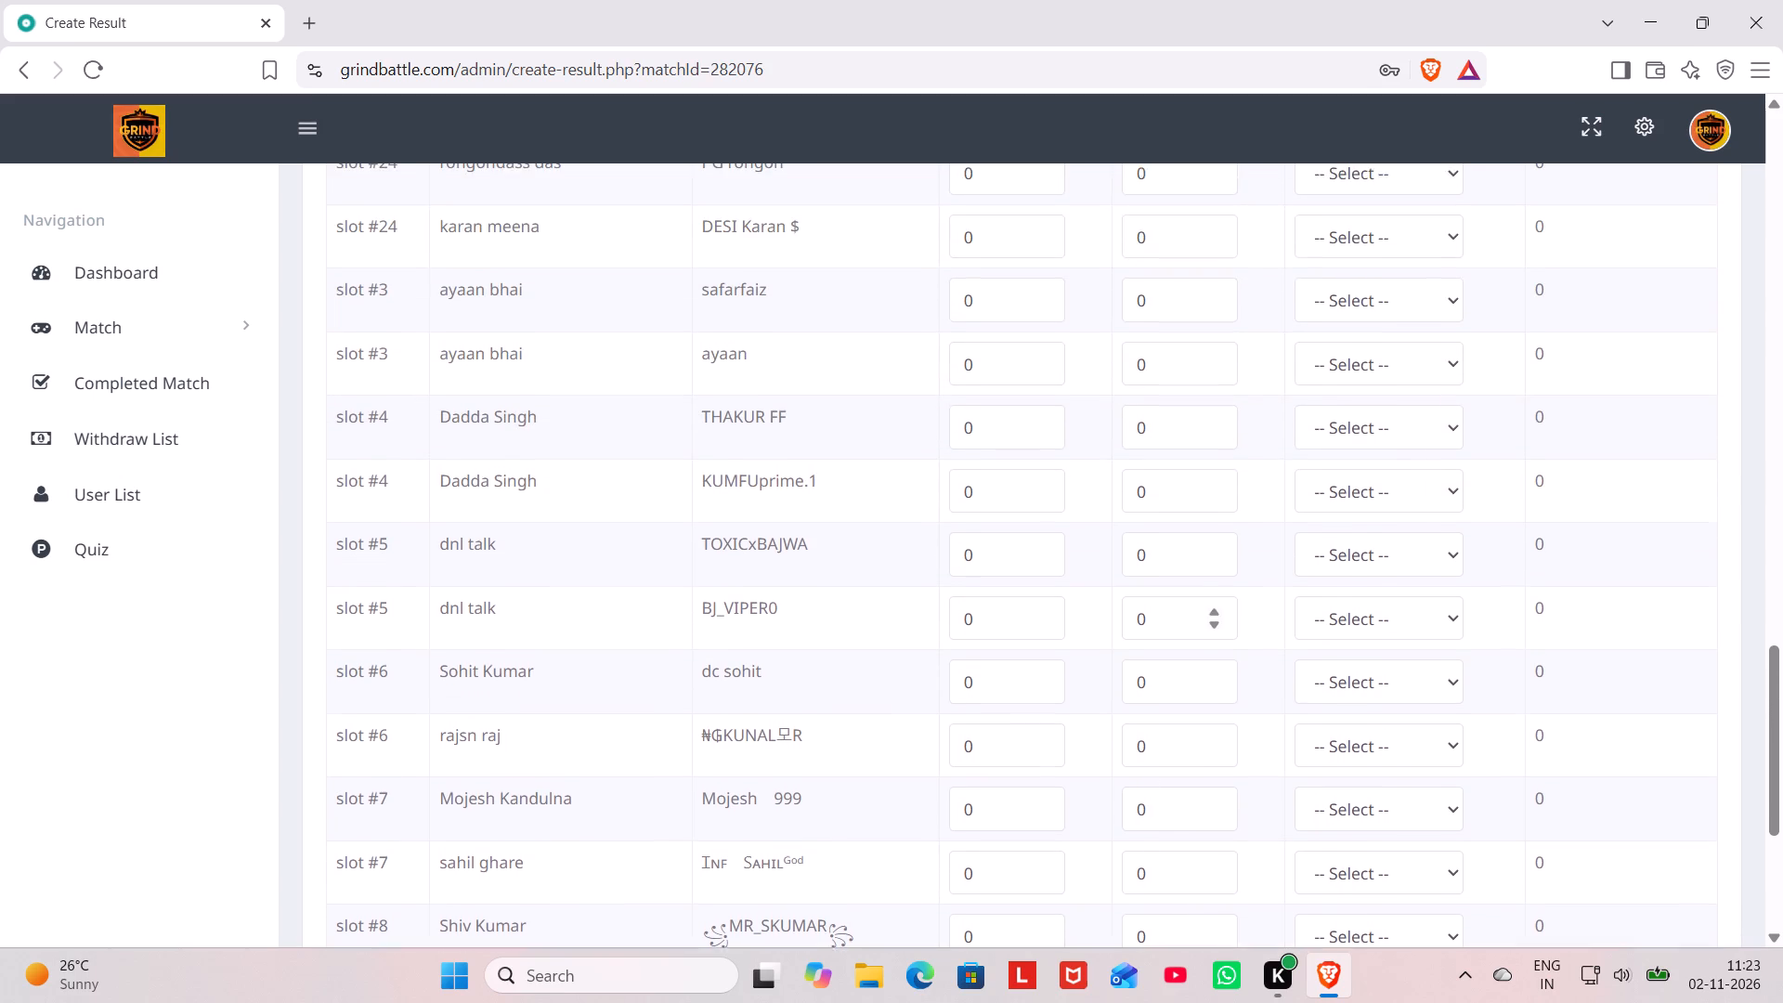
pyautogui.scroll(2, 1146, 516)
pyautogui.click(1020, 575)
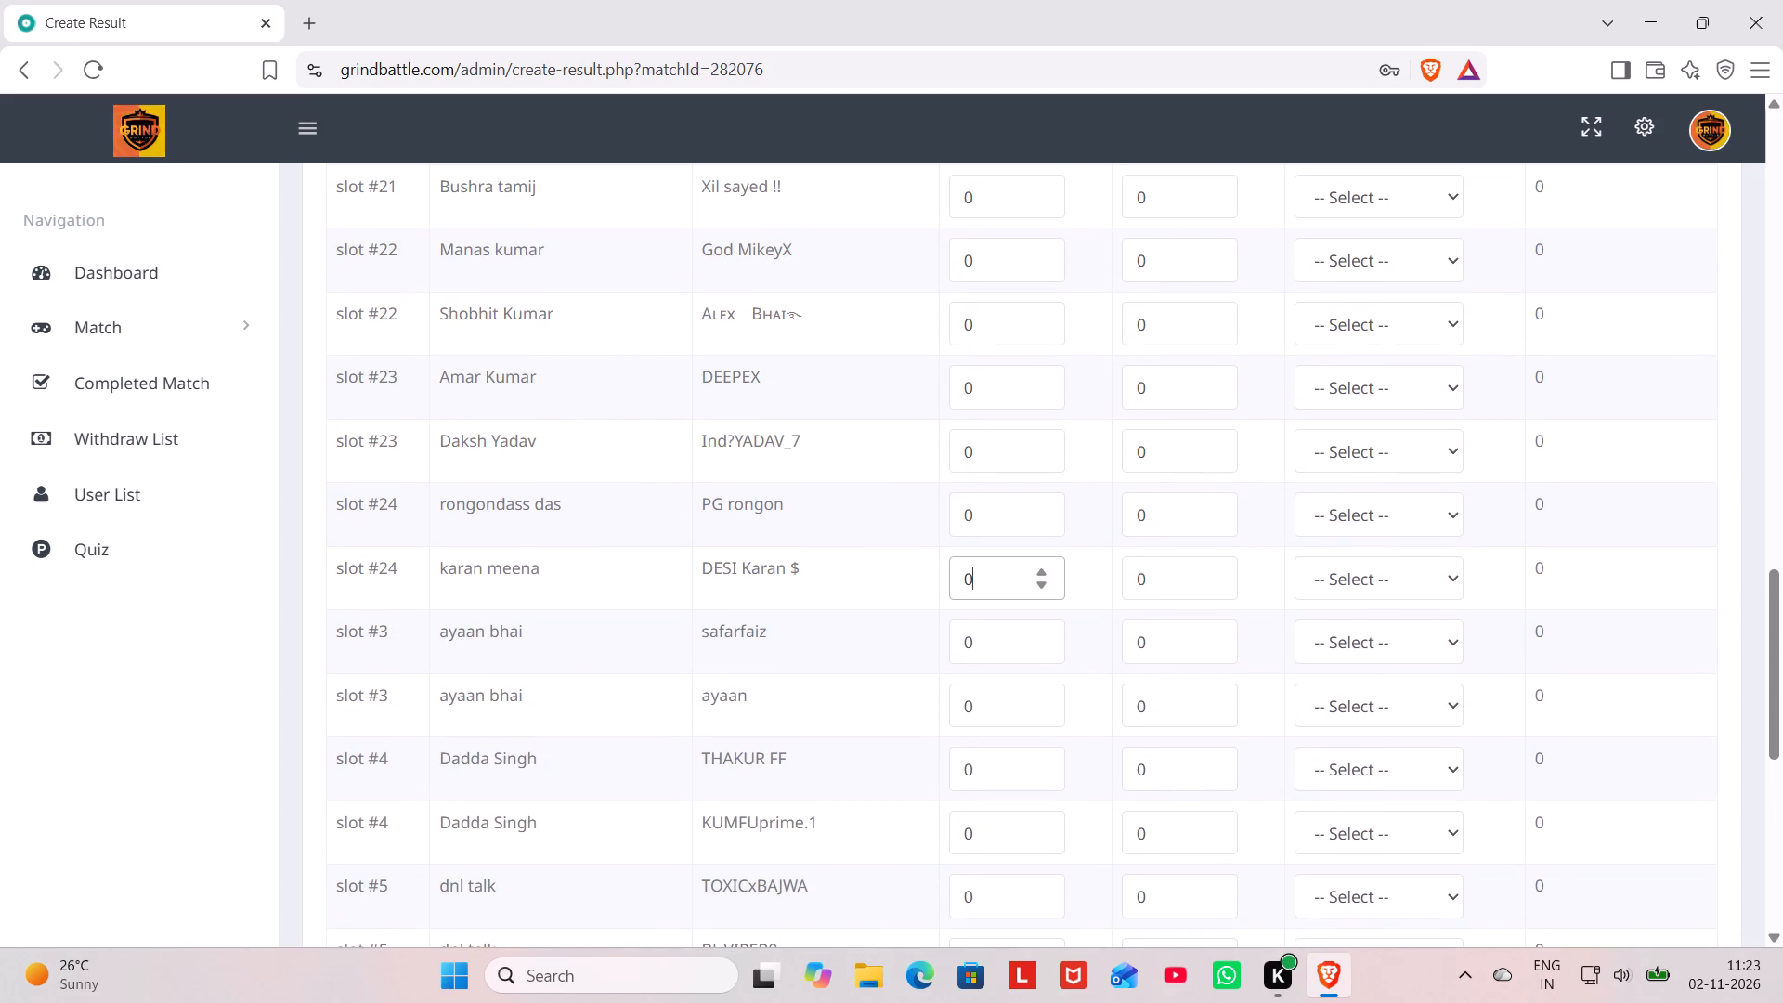
pyautogui.press('7')
pyautogui.press('Tab')
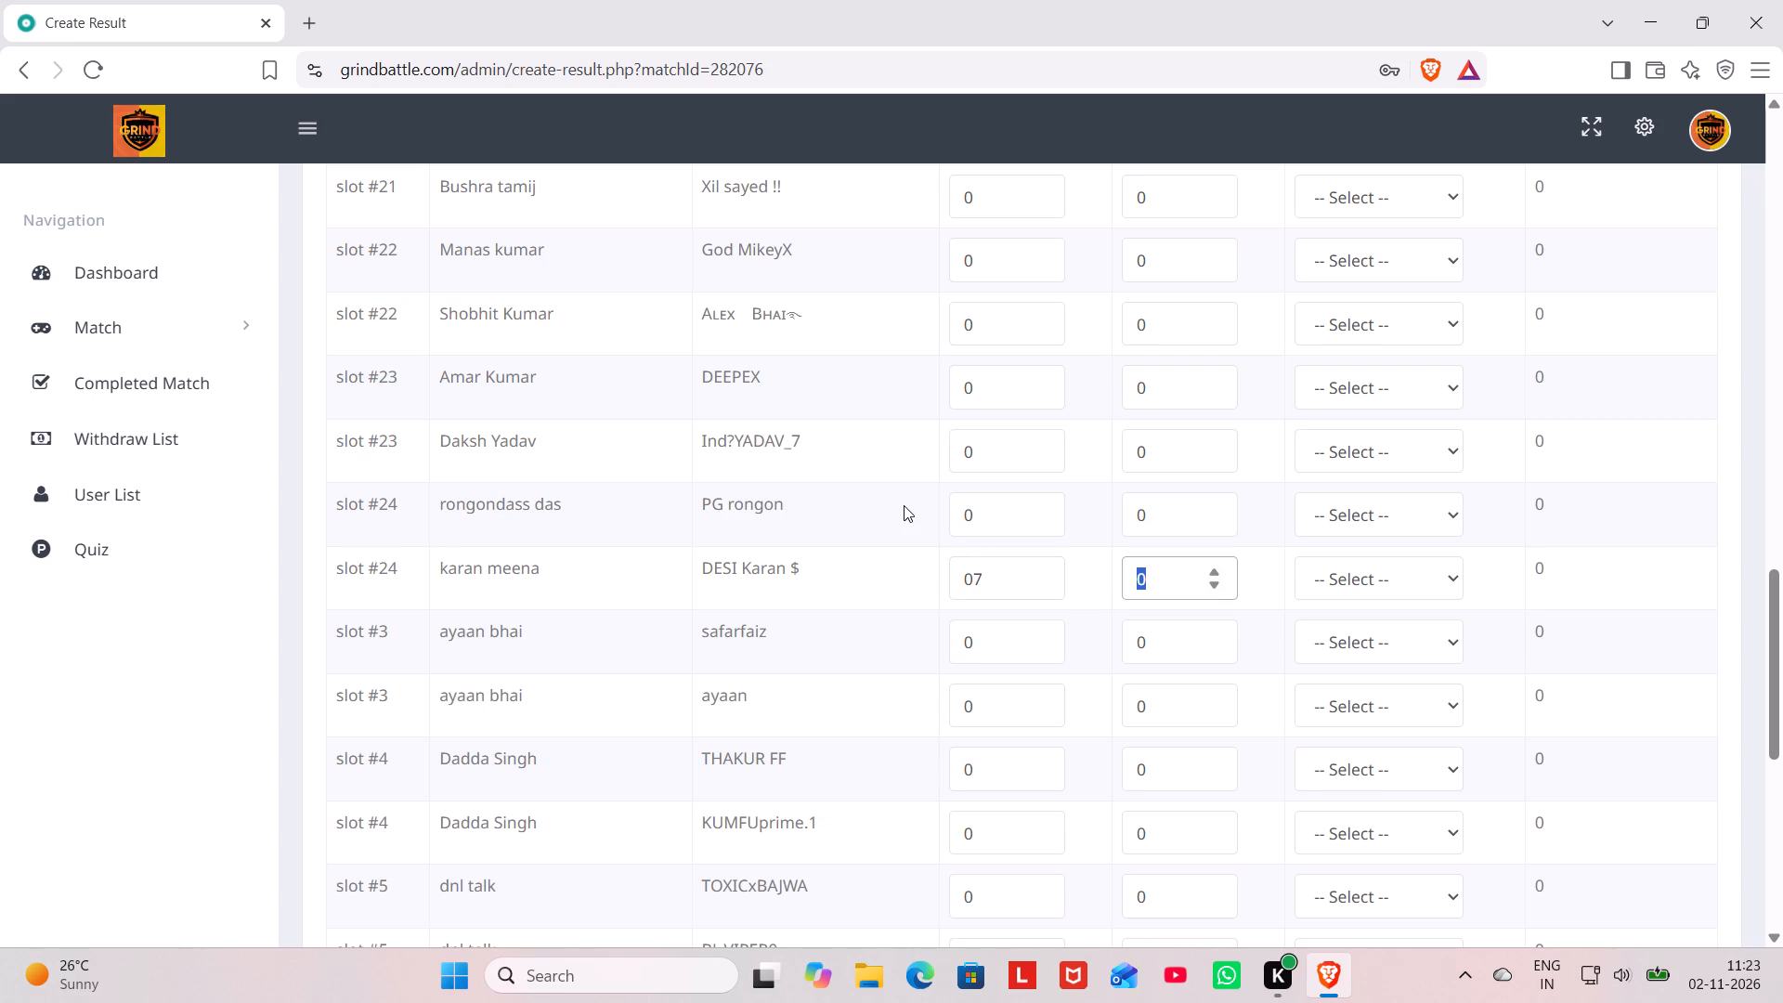
pyautogui.scroll(1, 904, 505)
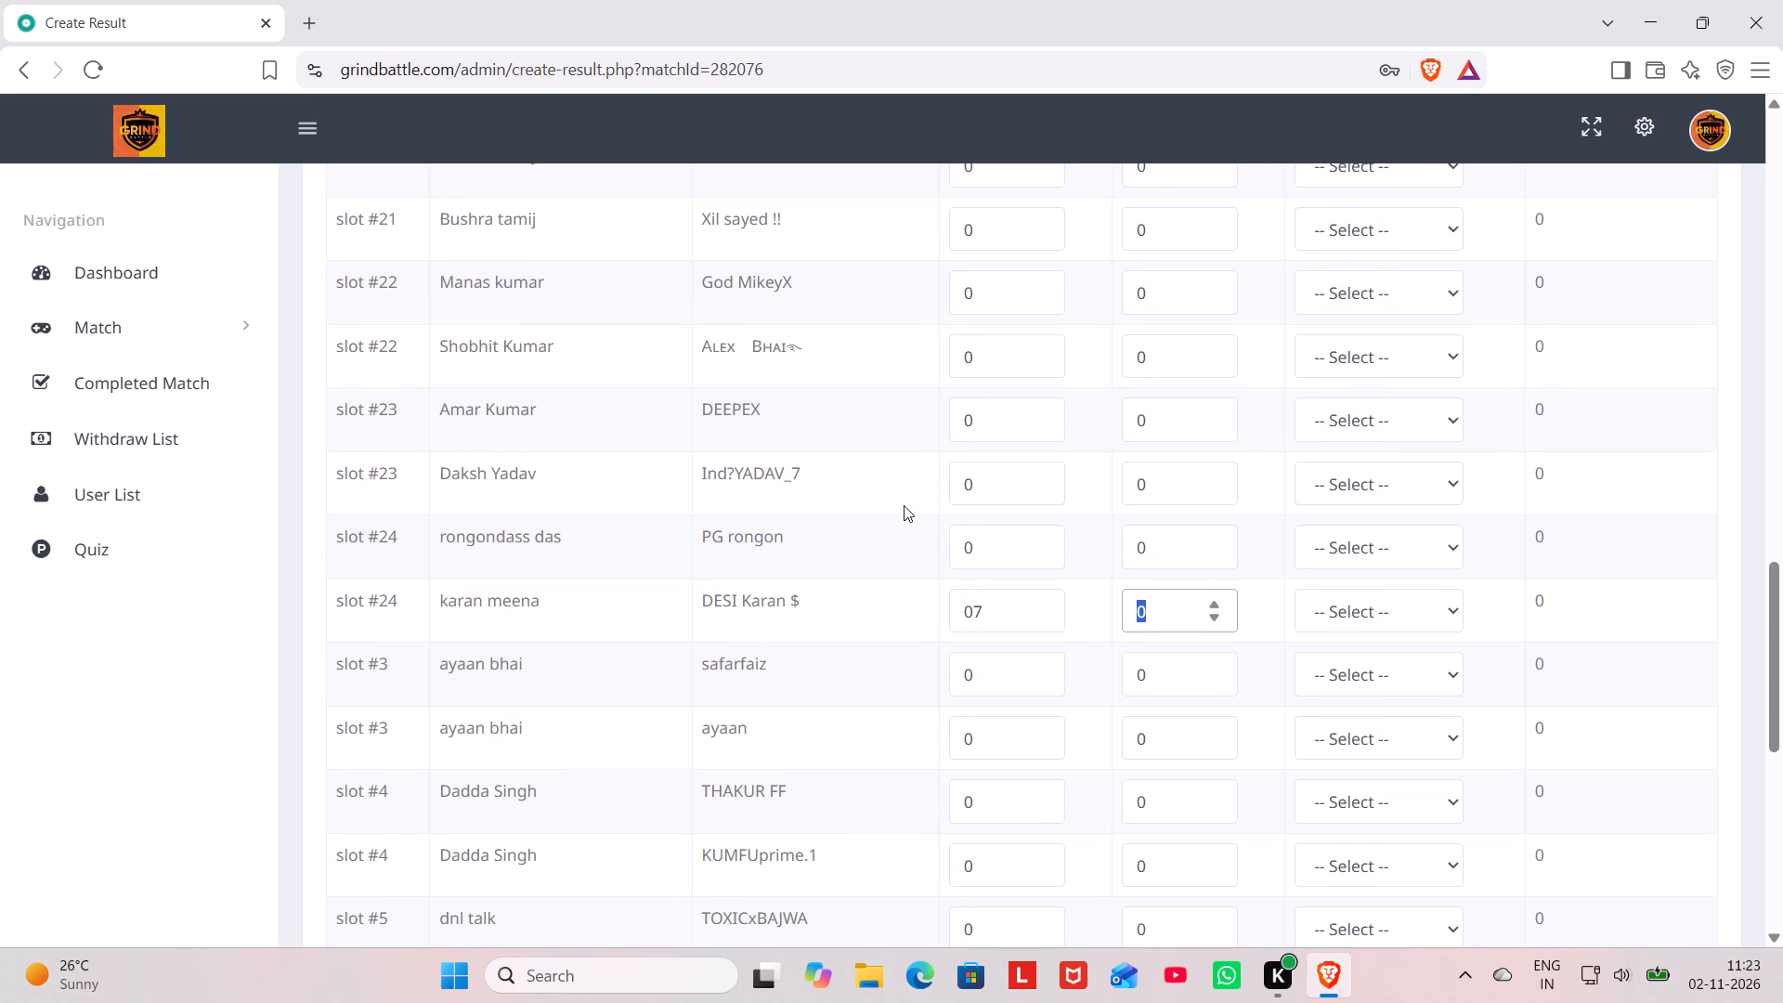
pyautogui.scroll(2, 904, 505)
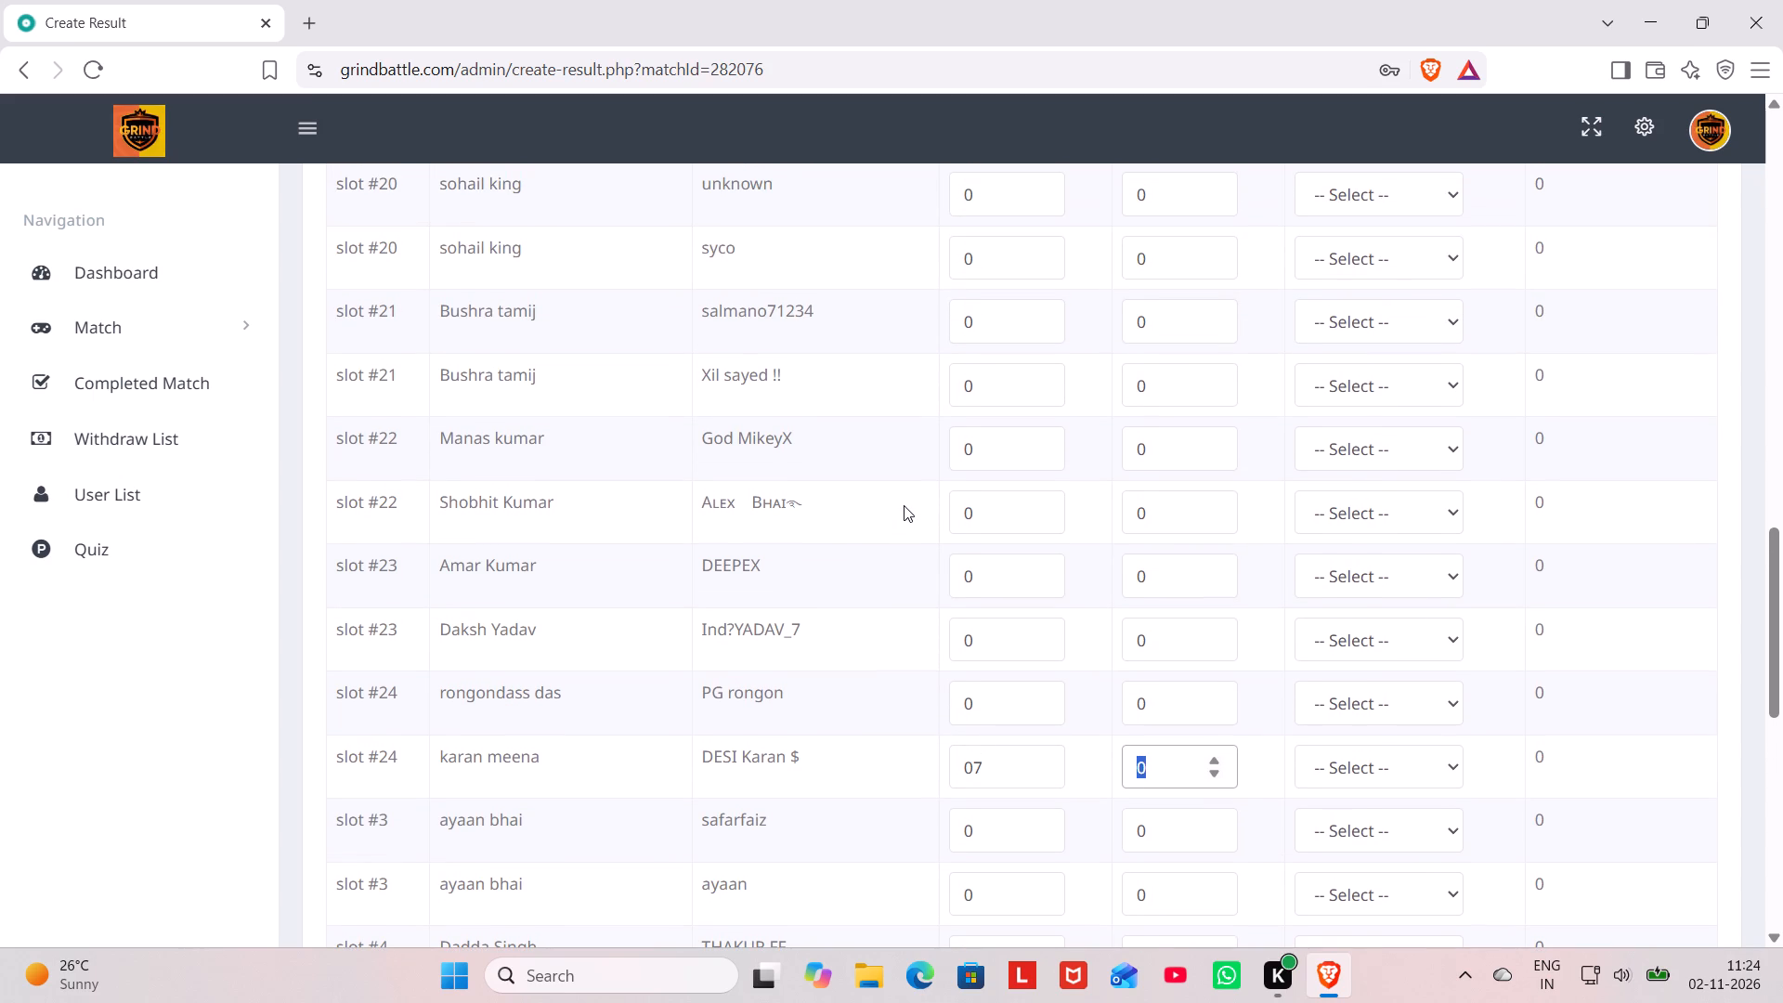
pyautogui.scroll(2, 904, 505)
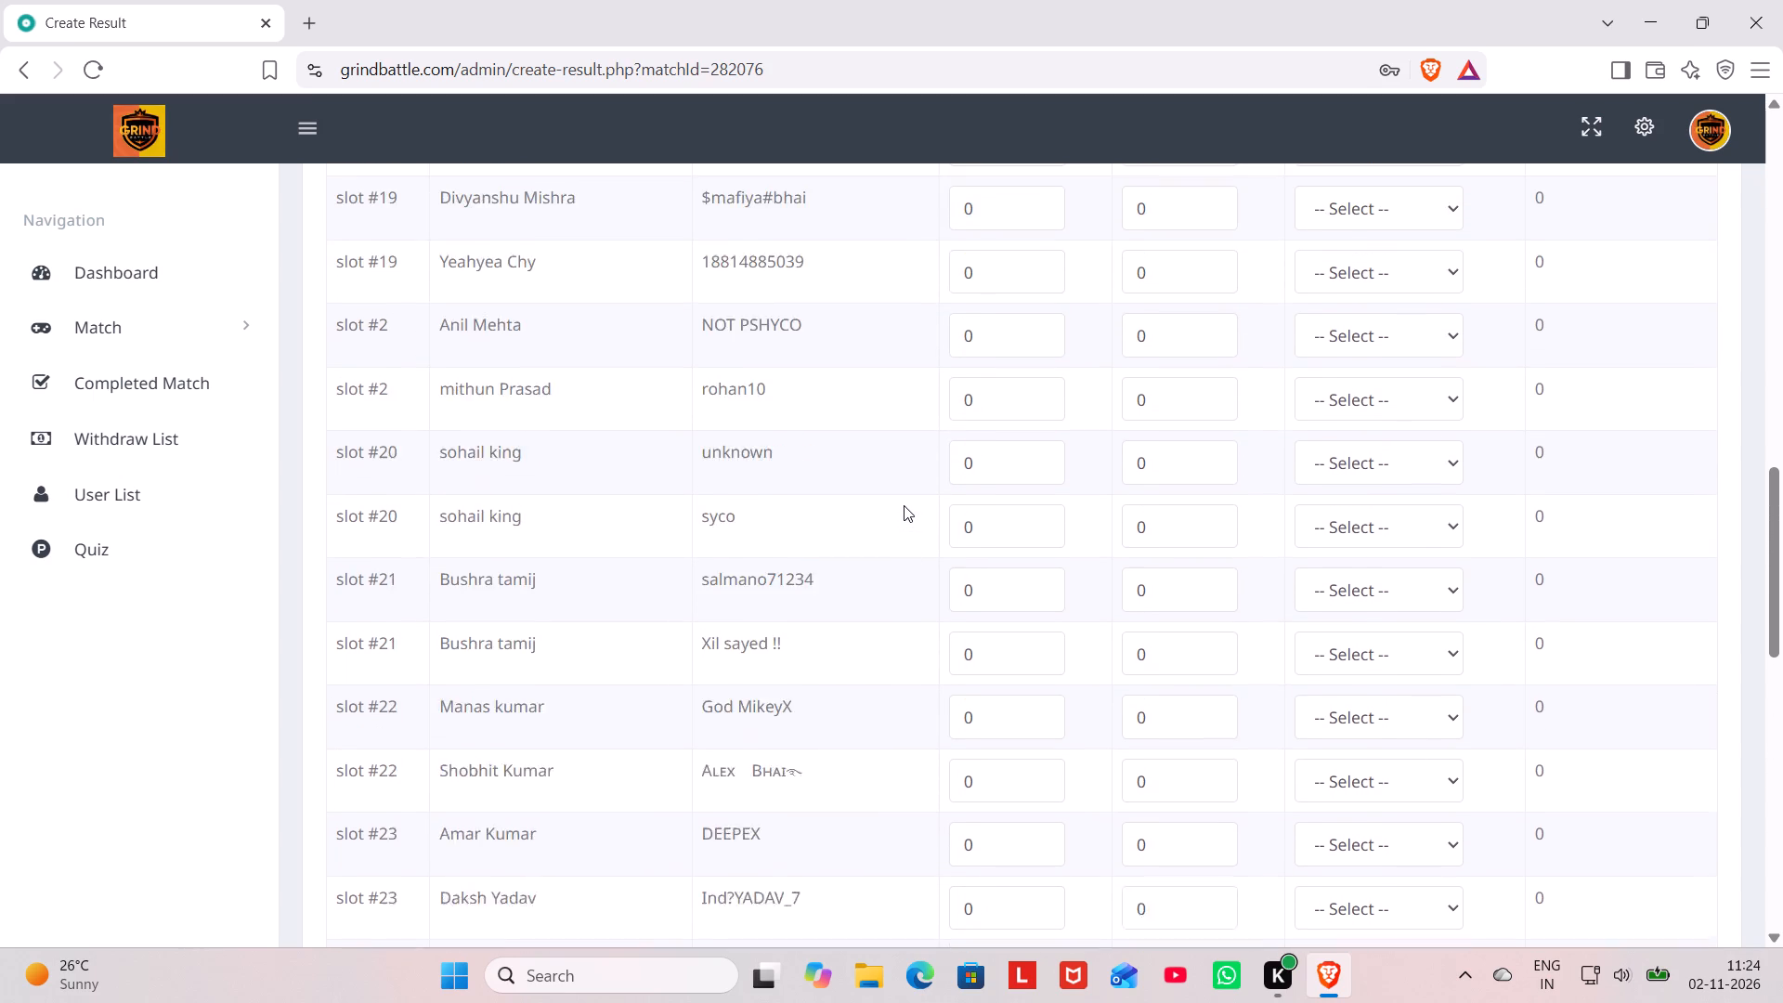
pyautogui.scroll(5, 904, 505)
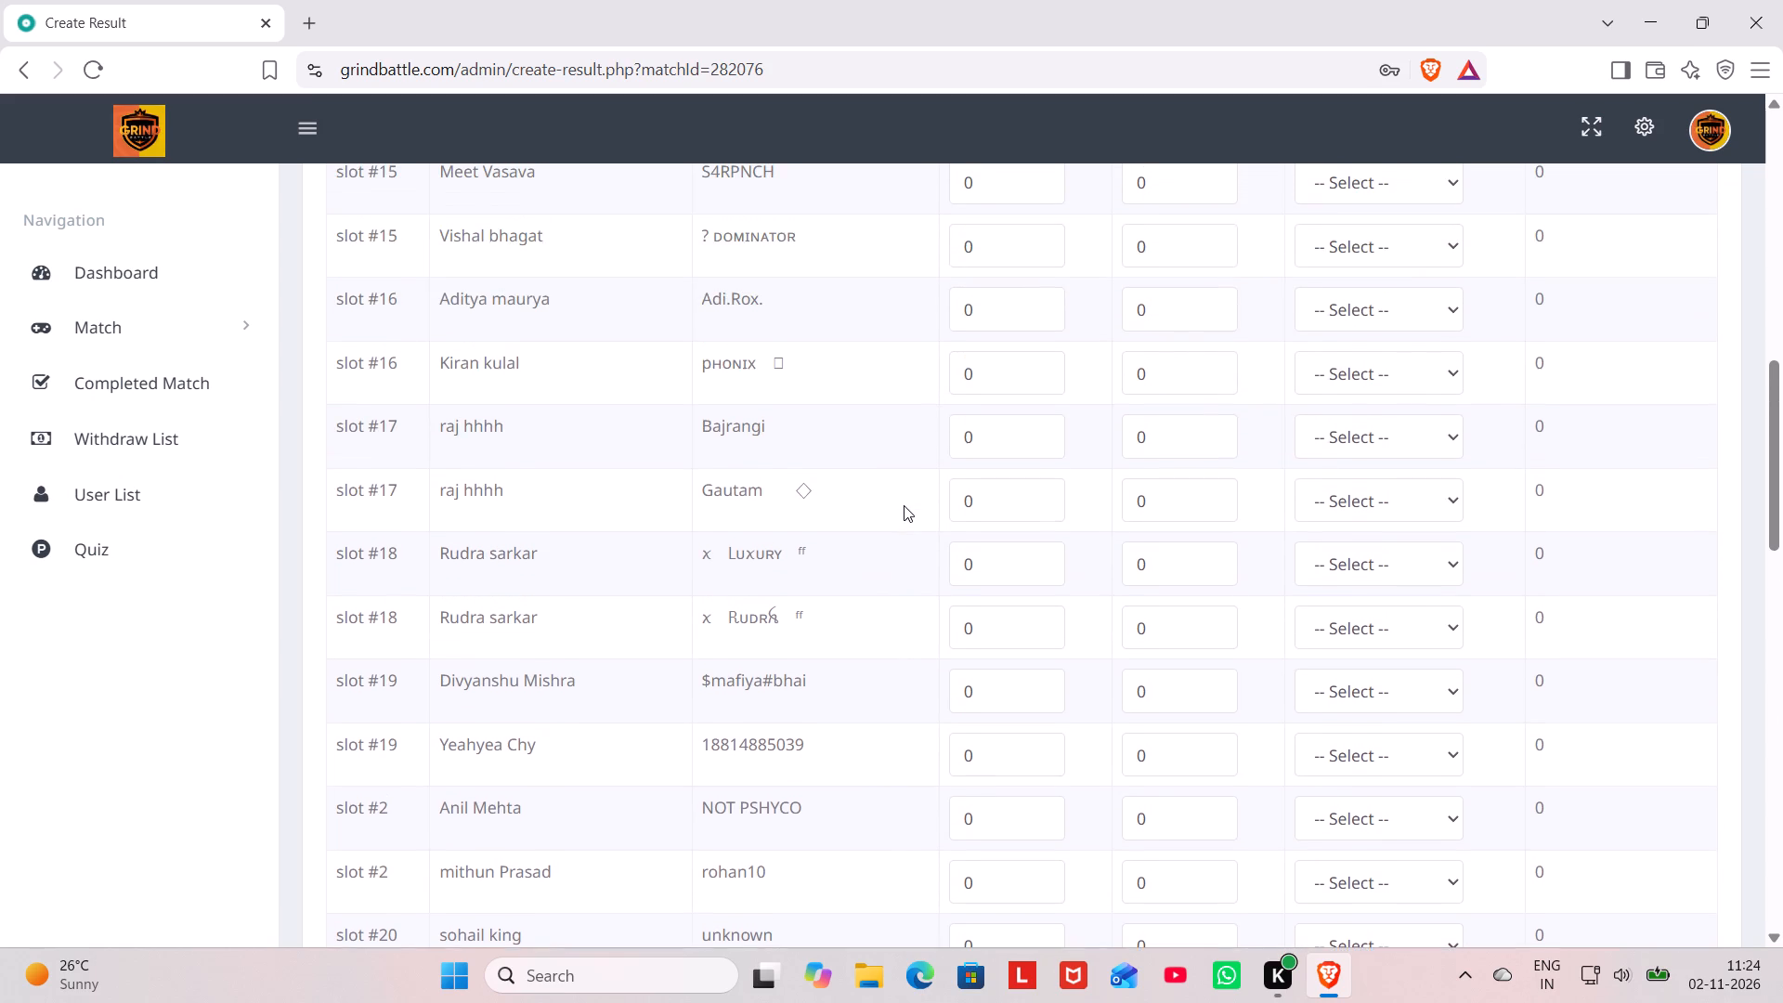
pyautogui.scroll(3, 904, 505)
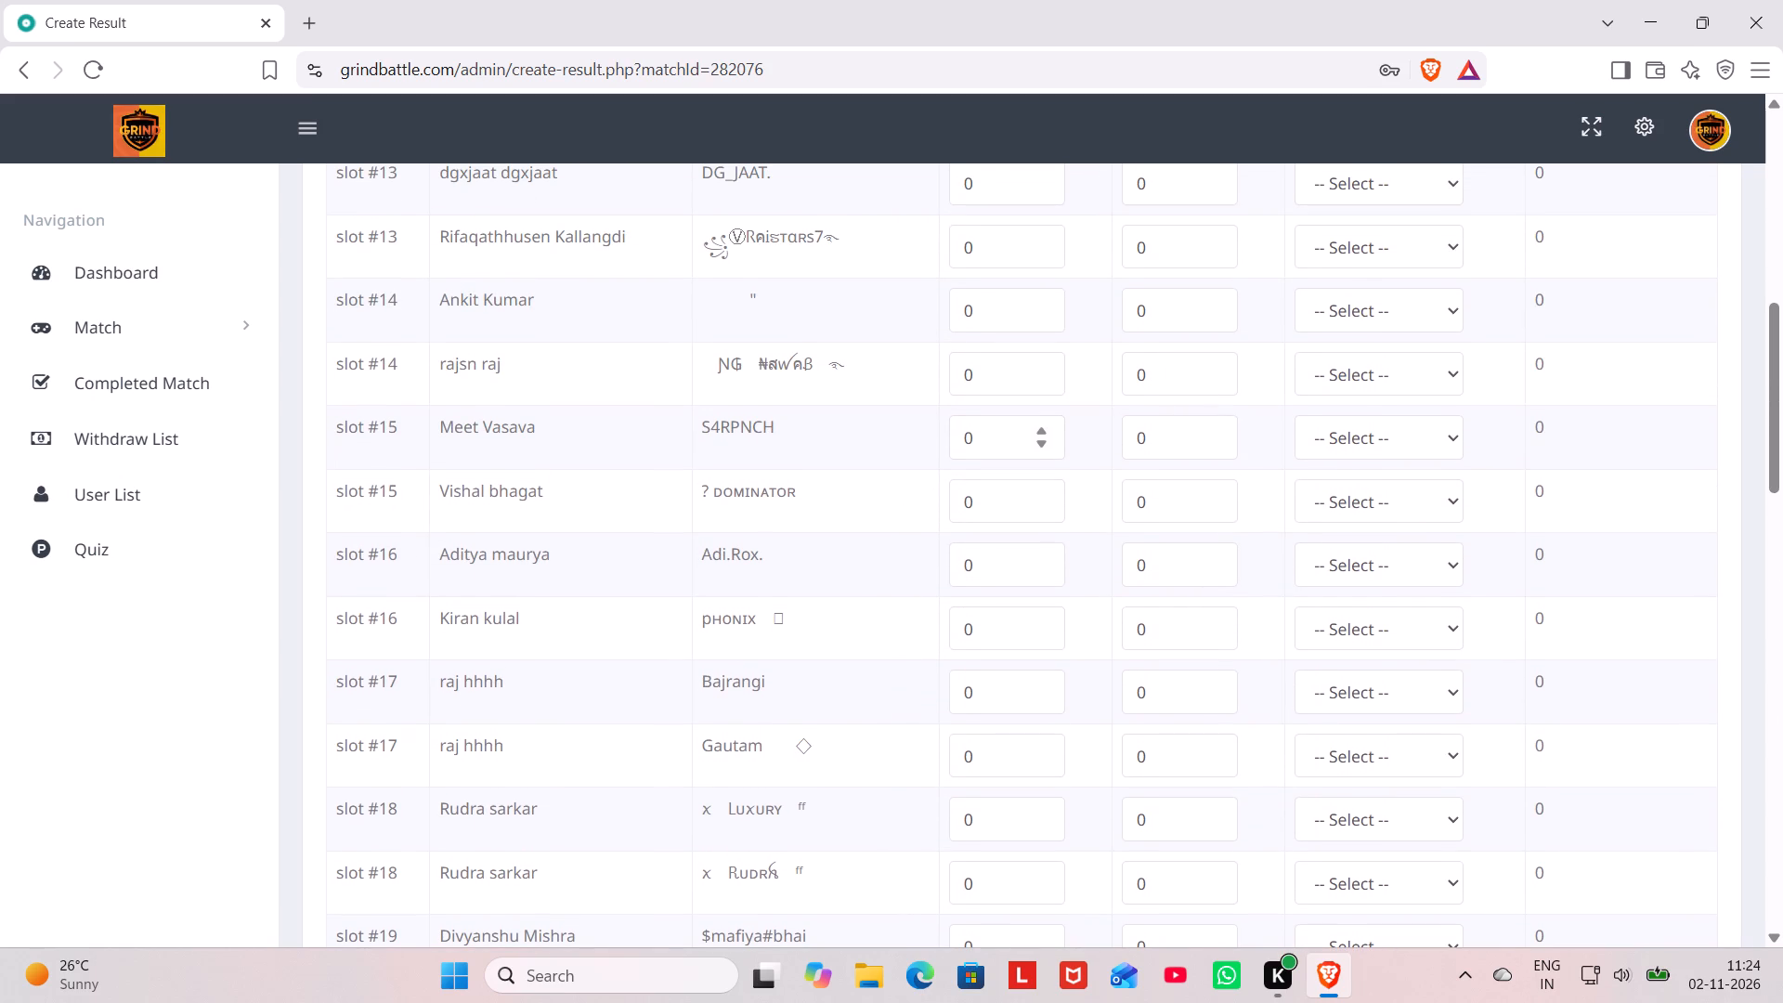
pyautogui.click(979, 443)
pyautogui.press('3')
pyautogui.press('Tab')
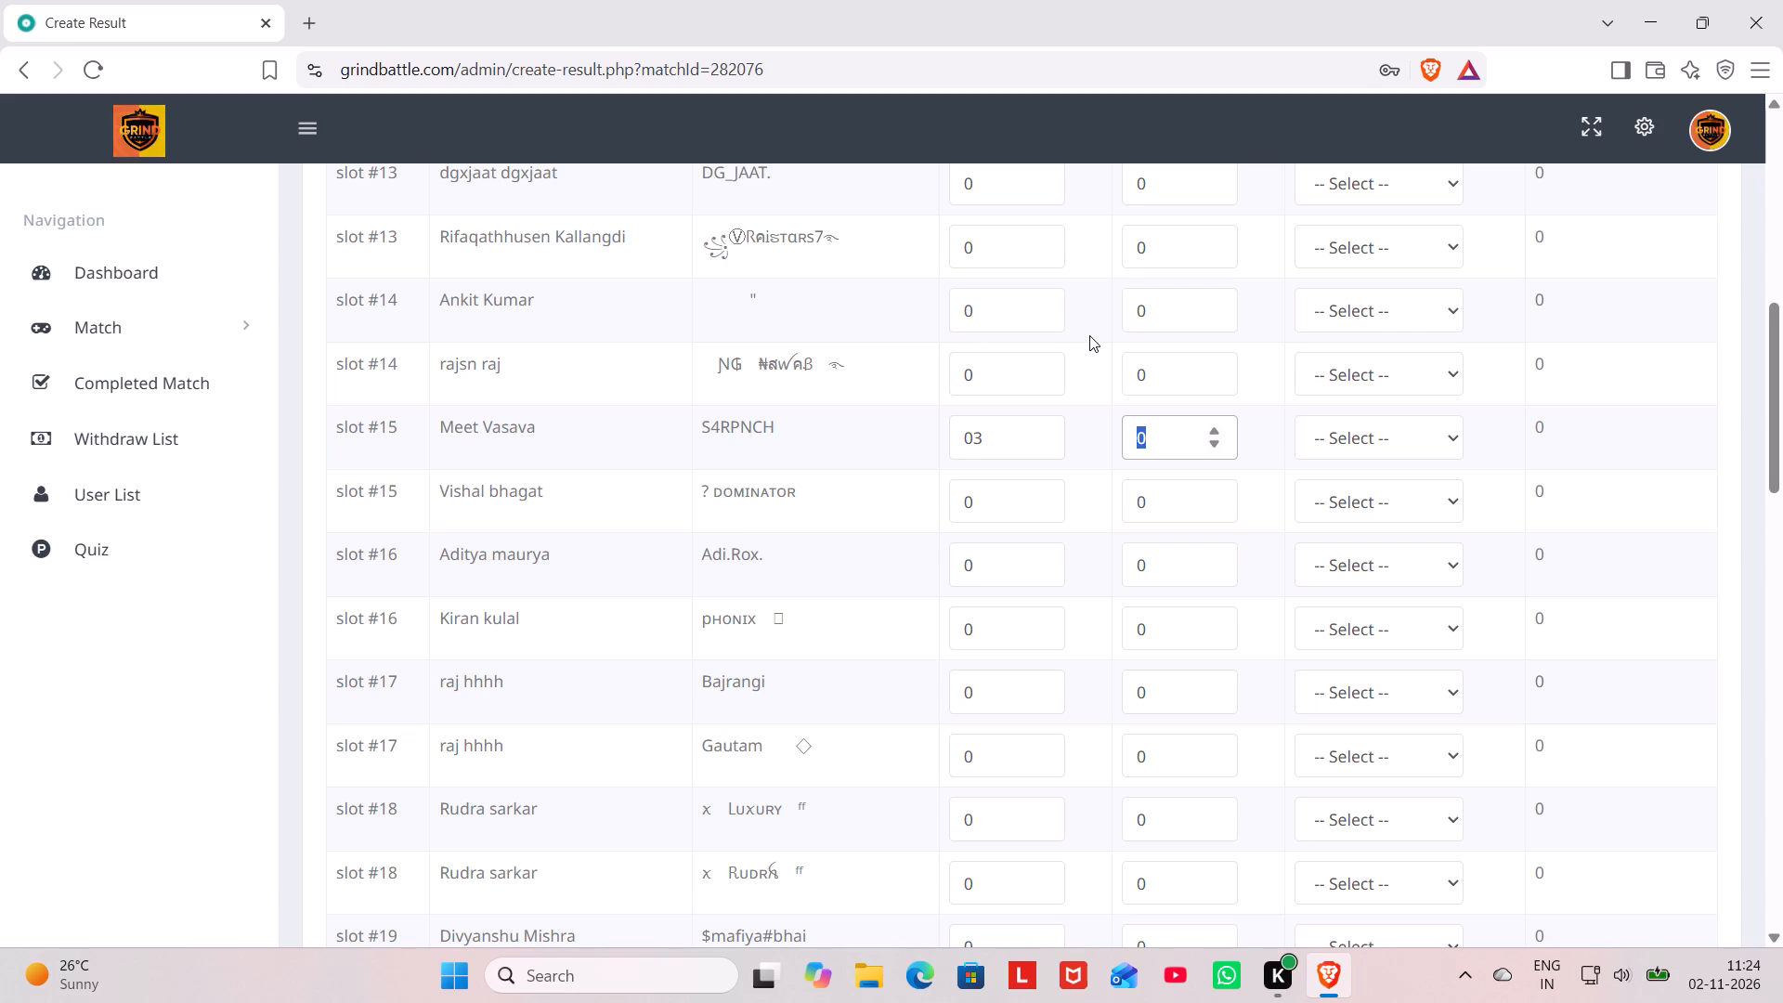
pyautogui.scroll(5, 1089, 335)
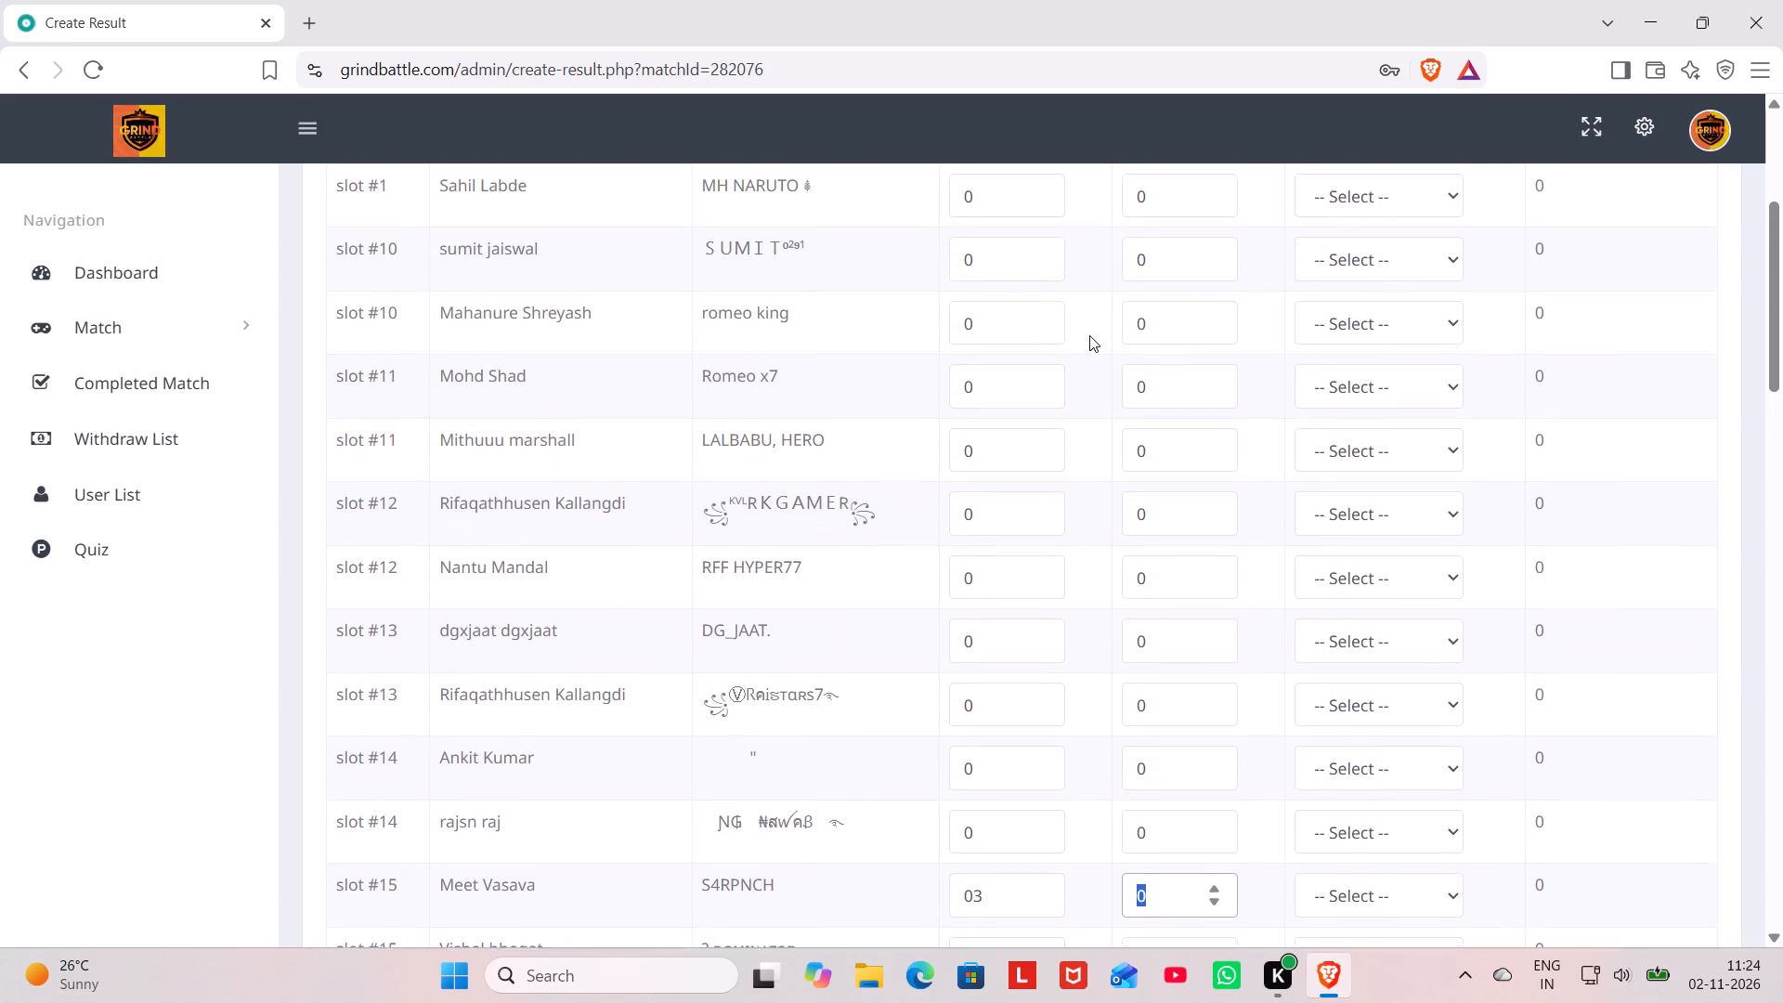
pyautogui.scroll(3, 1089, 335)
pyautogui.click(1007, 434)
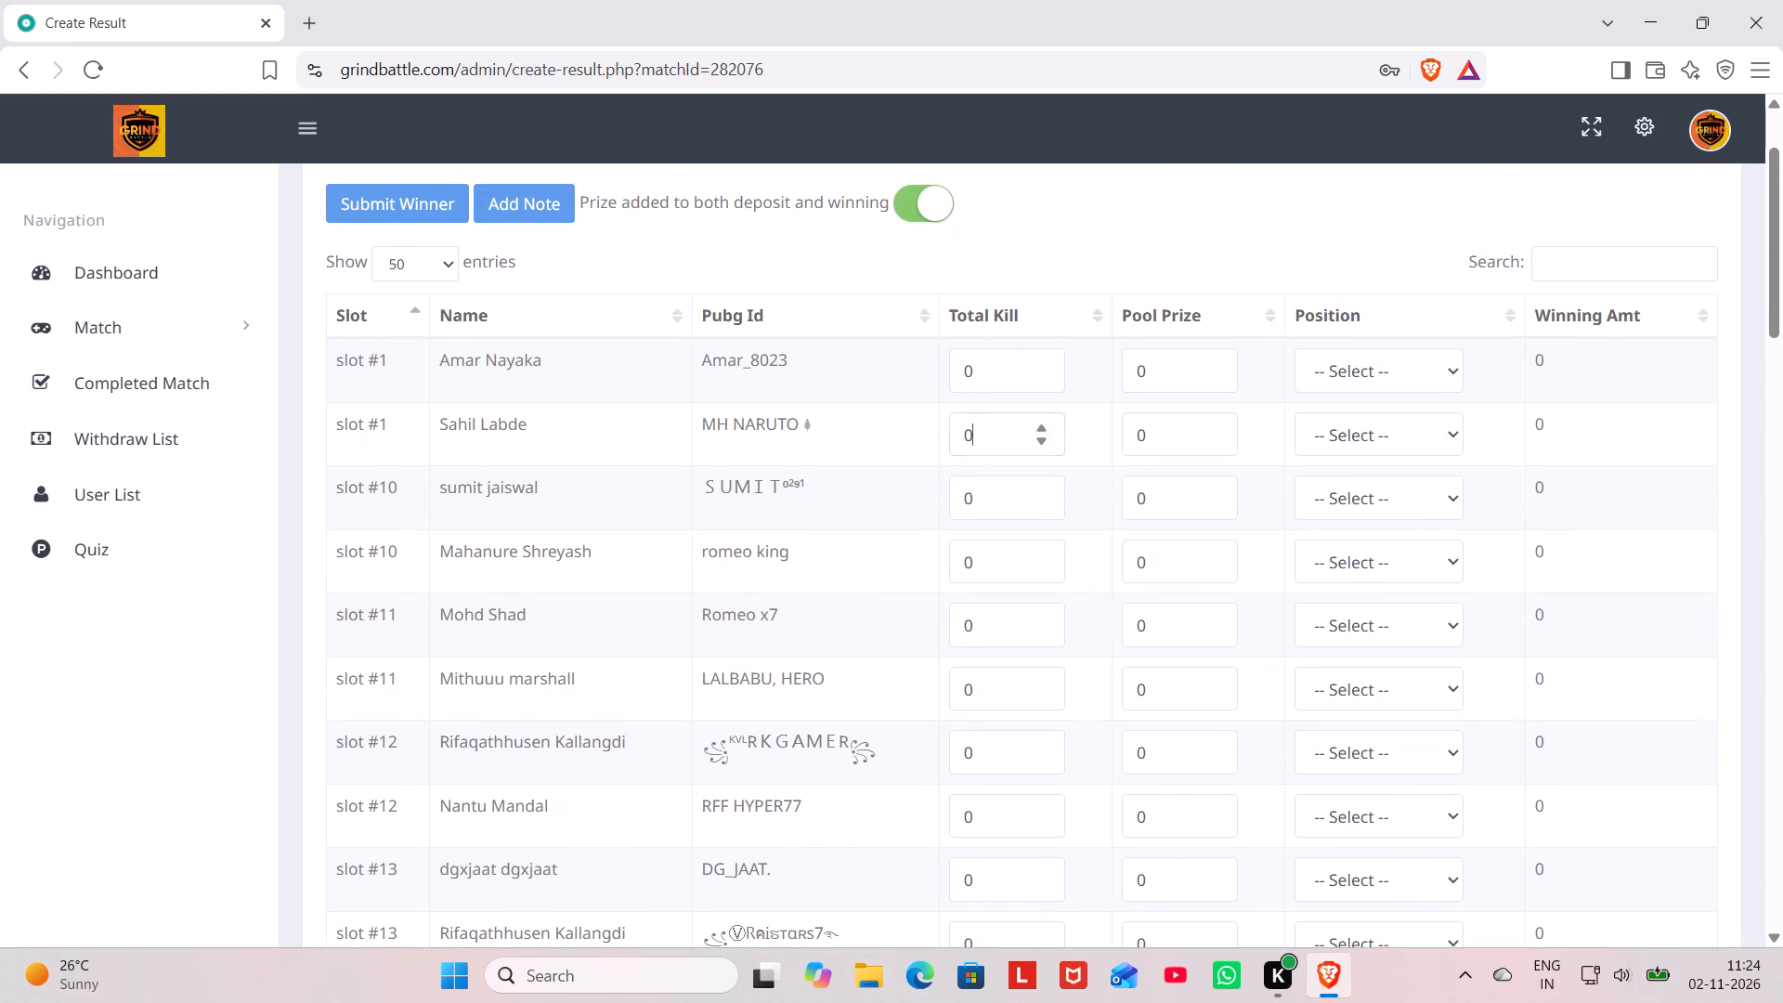
pyautogui.press('1')
pyautogui.press('Tab')
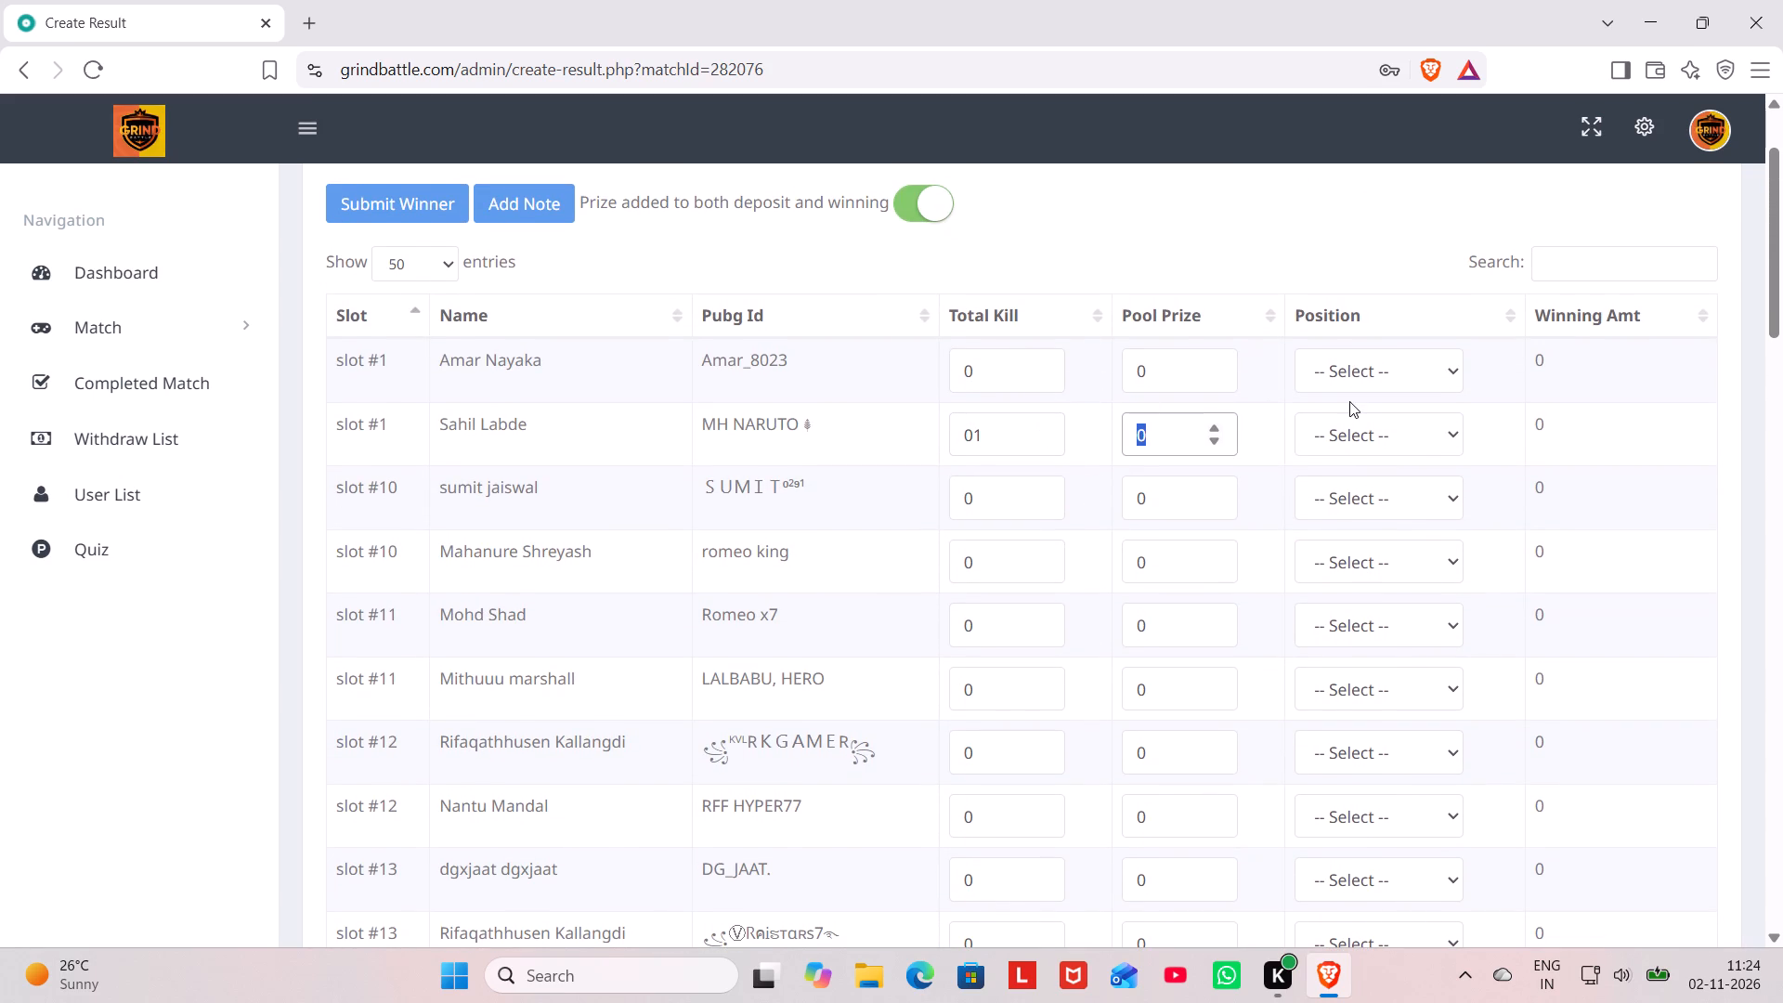
pyautogui.click(1608, 266)
pyautogui.press('n')
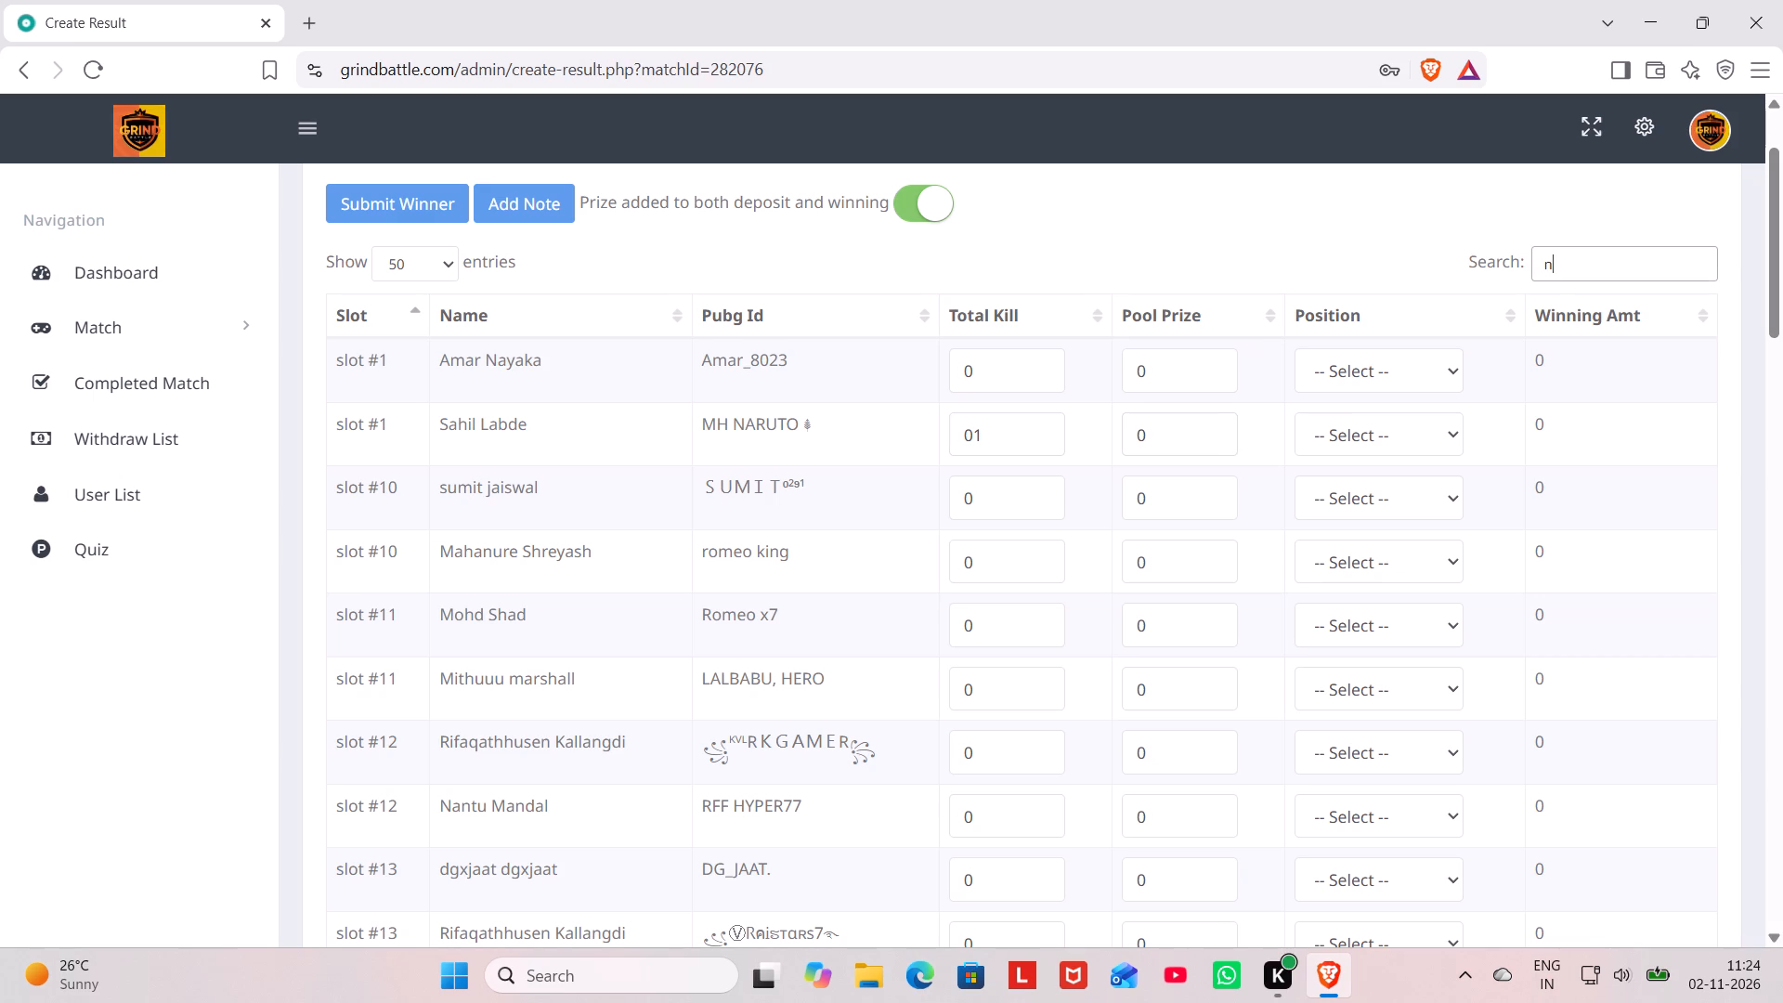
pyautogui.press('BackSpace')
pyautogui.write('mo')
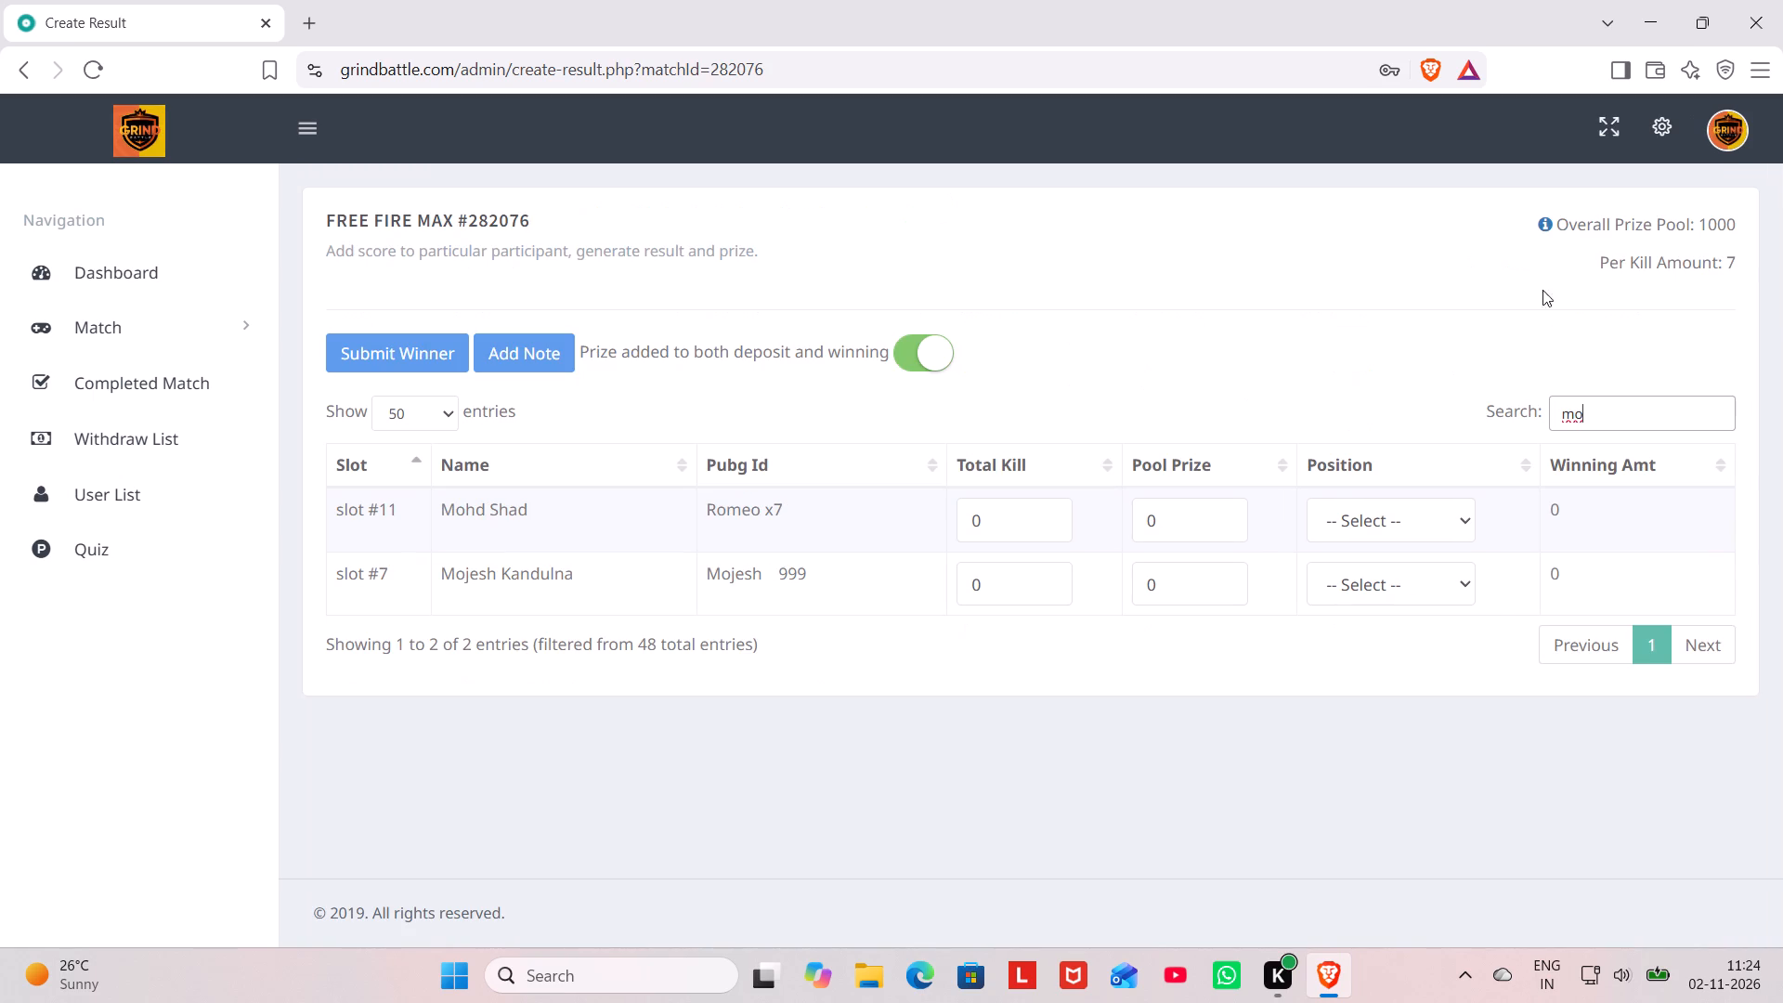
pyautogui.click(1011, 589)
pyautogui.press('2')
pyautogui.press('Tab')
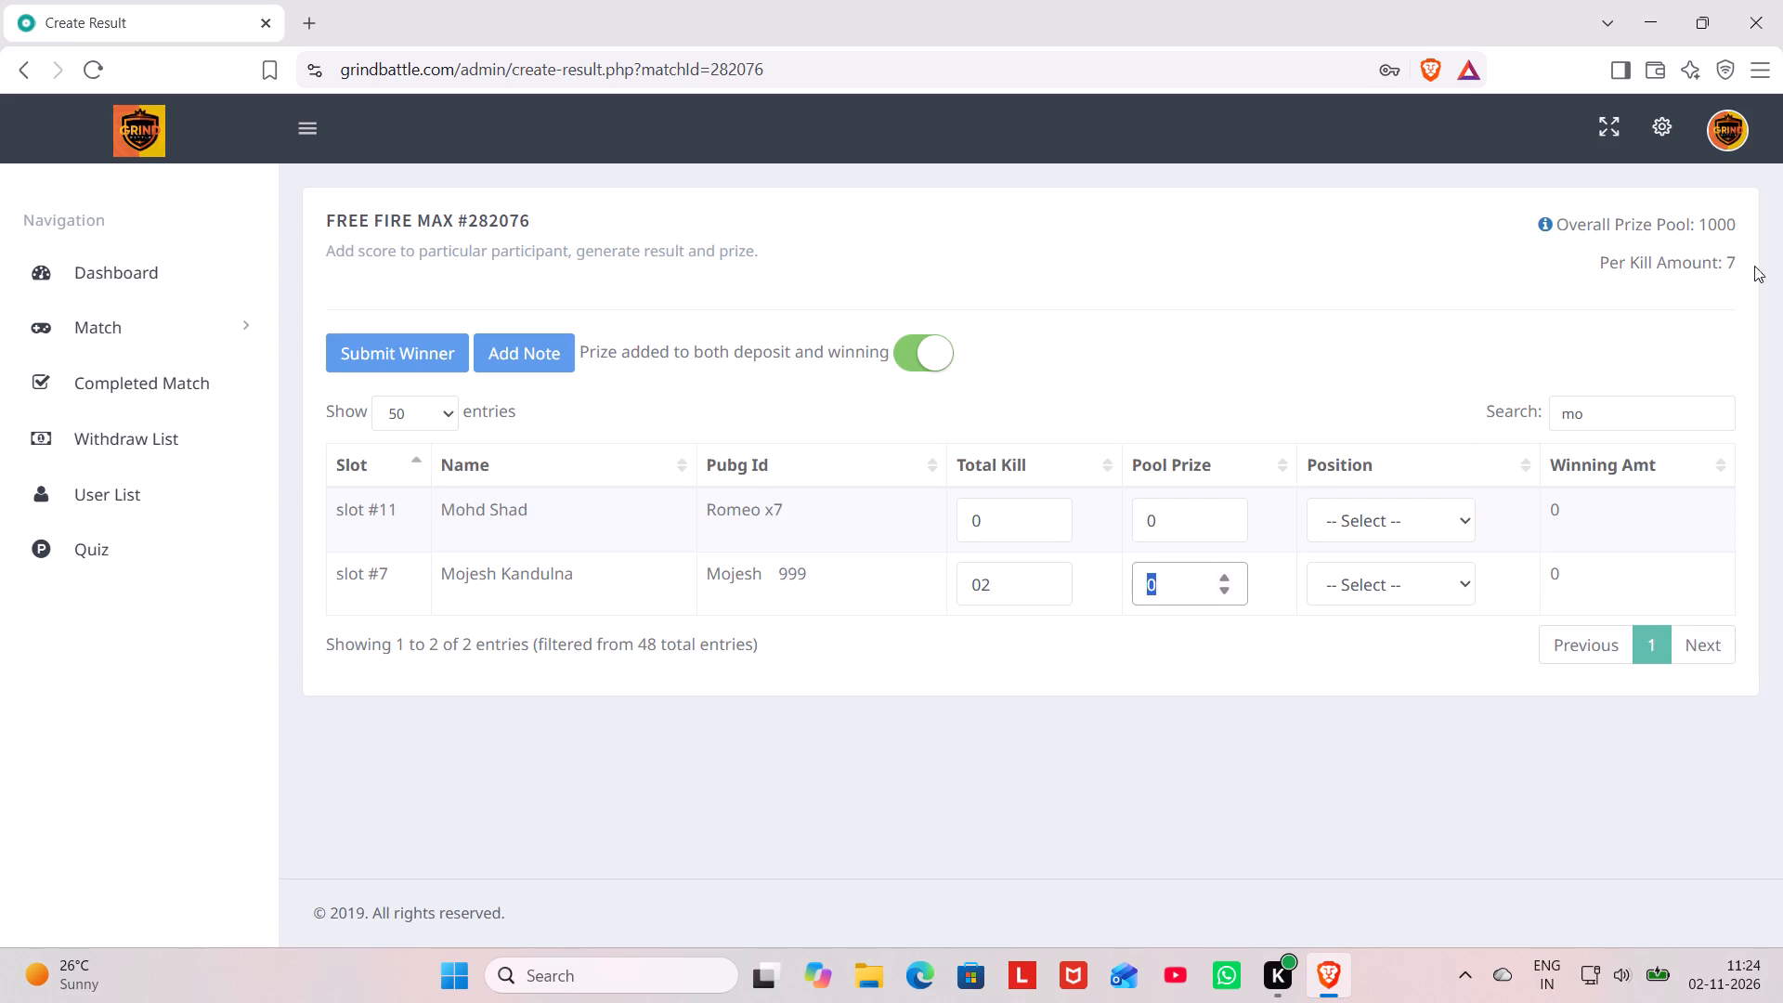
pyautogui.click(1619, 411)
pyautogui.press('BackSpace')
pyautogui.press('BackSpace')
pyautogui.press('BackSpace')
pyautogui.press('BackSpace')
pyautogui.press('BackSpace')
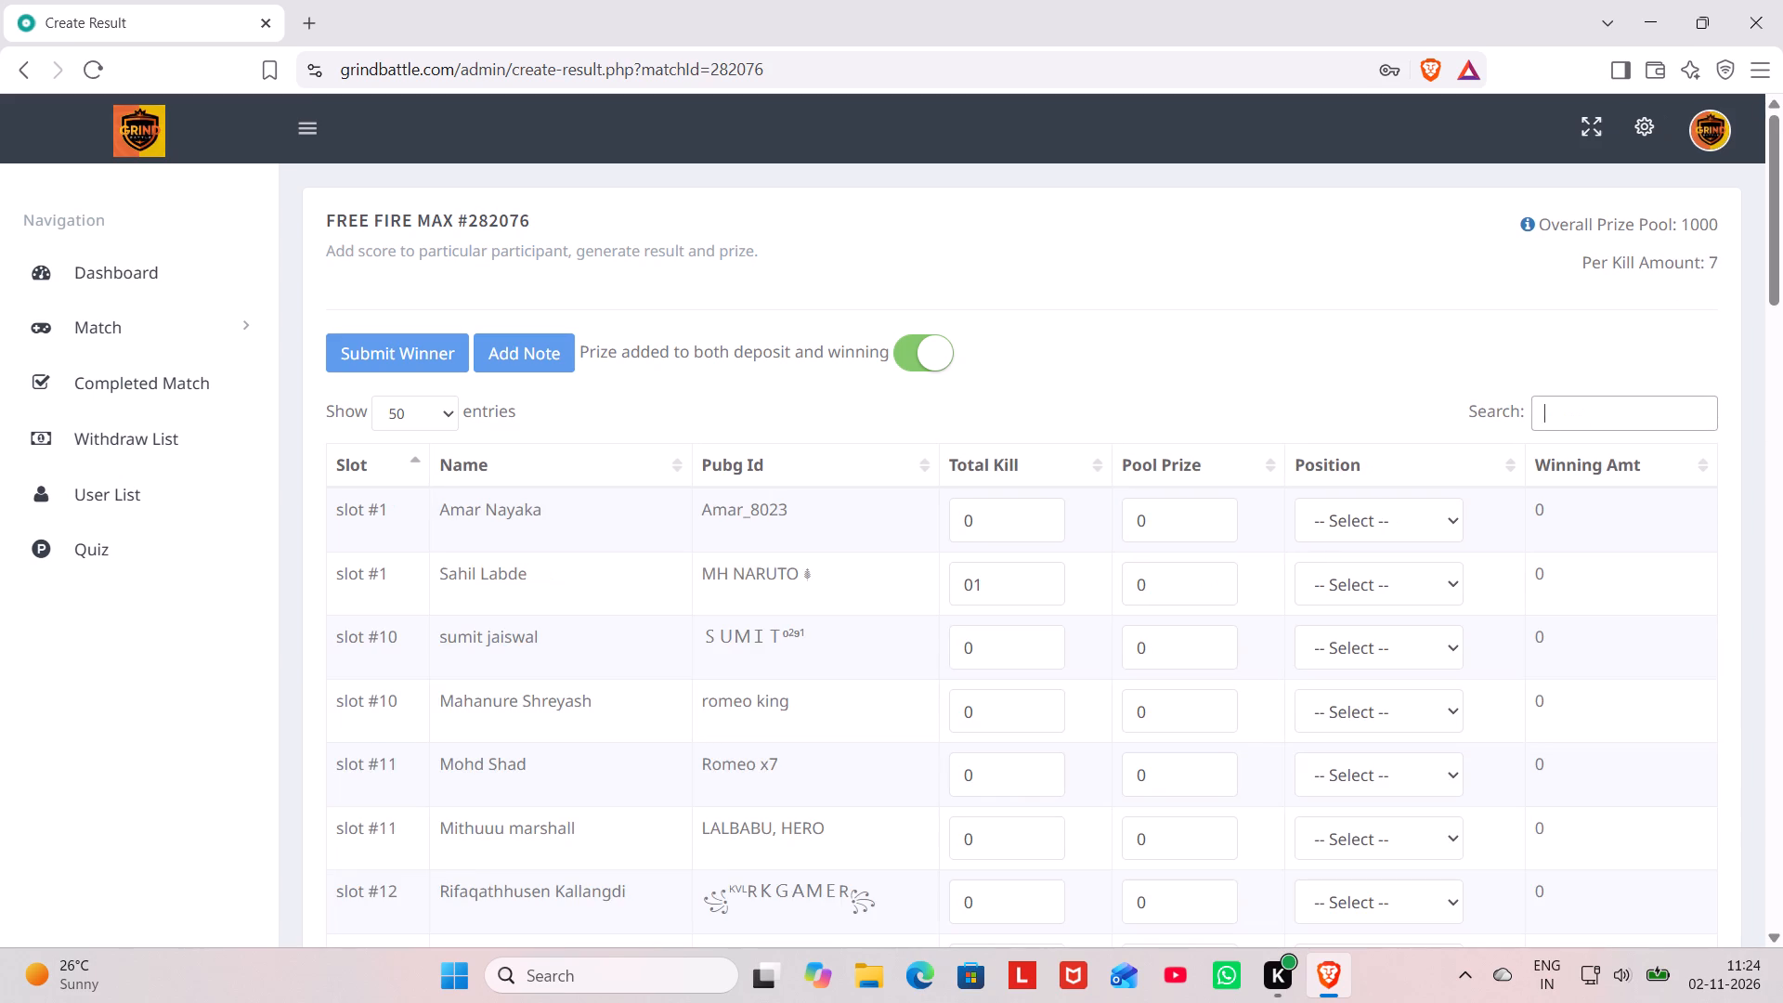
pyautogui.write('kum')
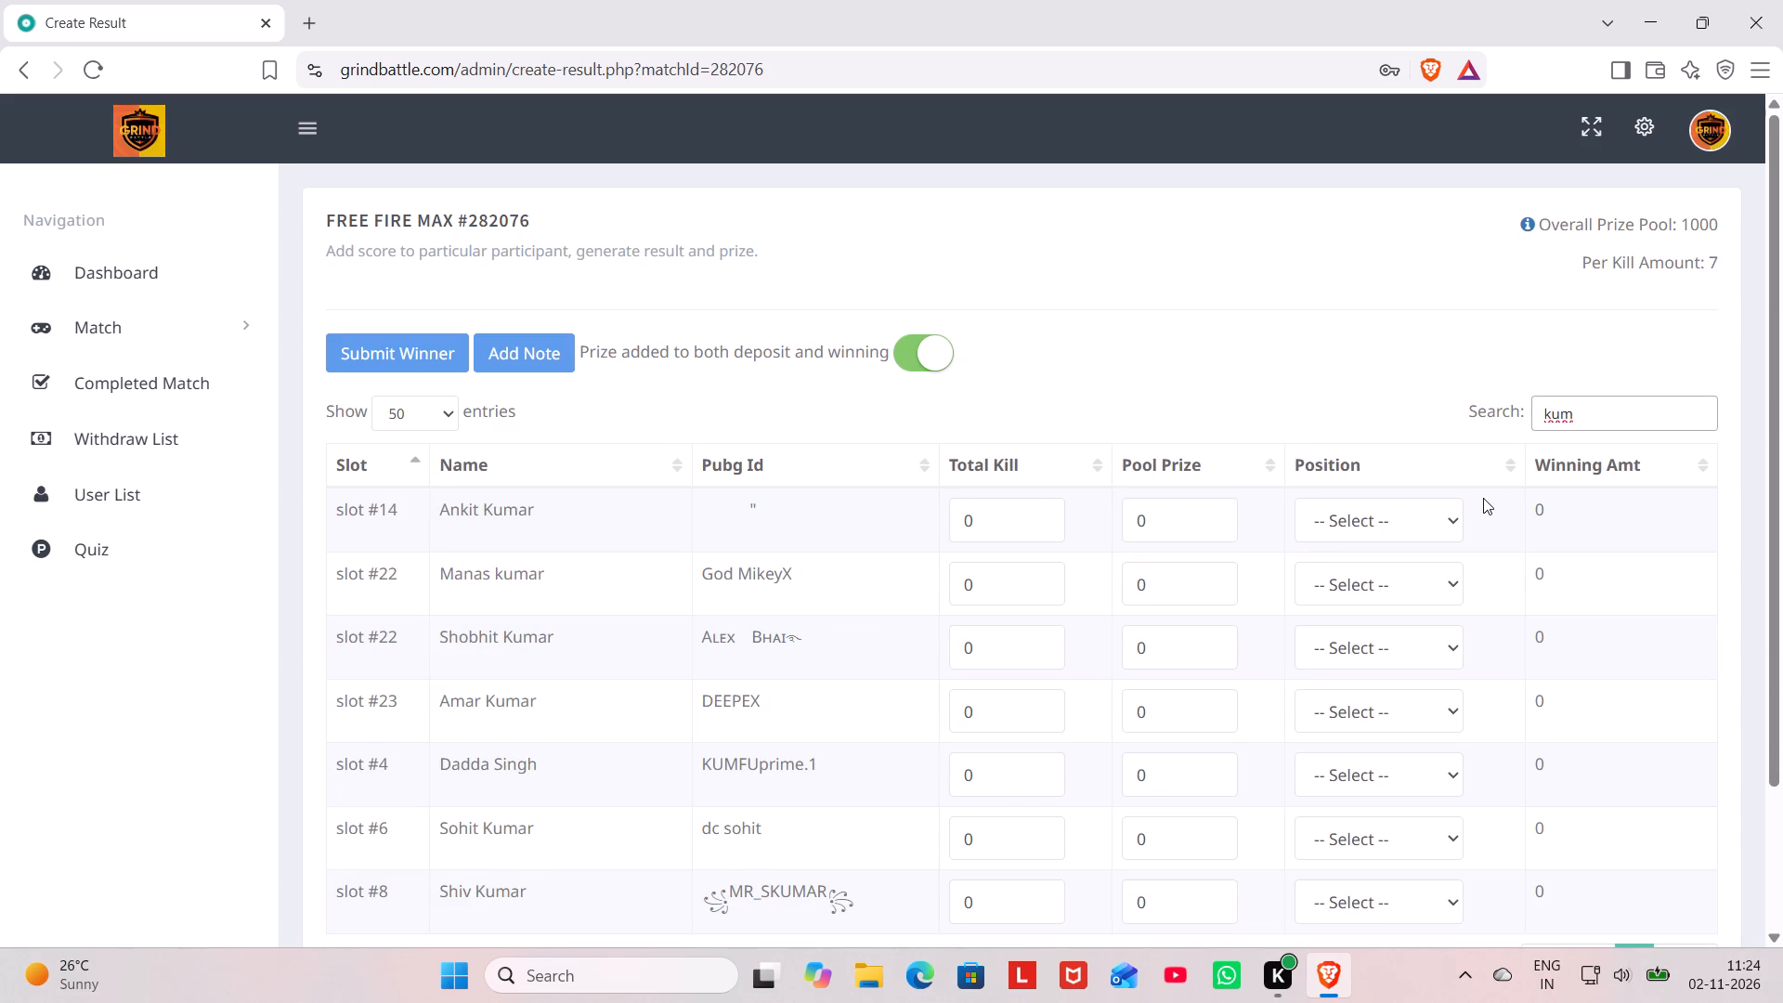
pyautogui.click(1006, 765)
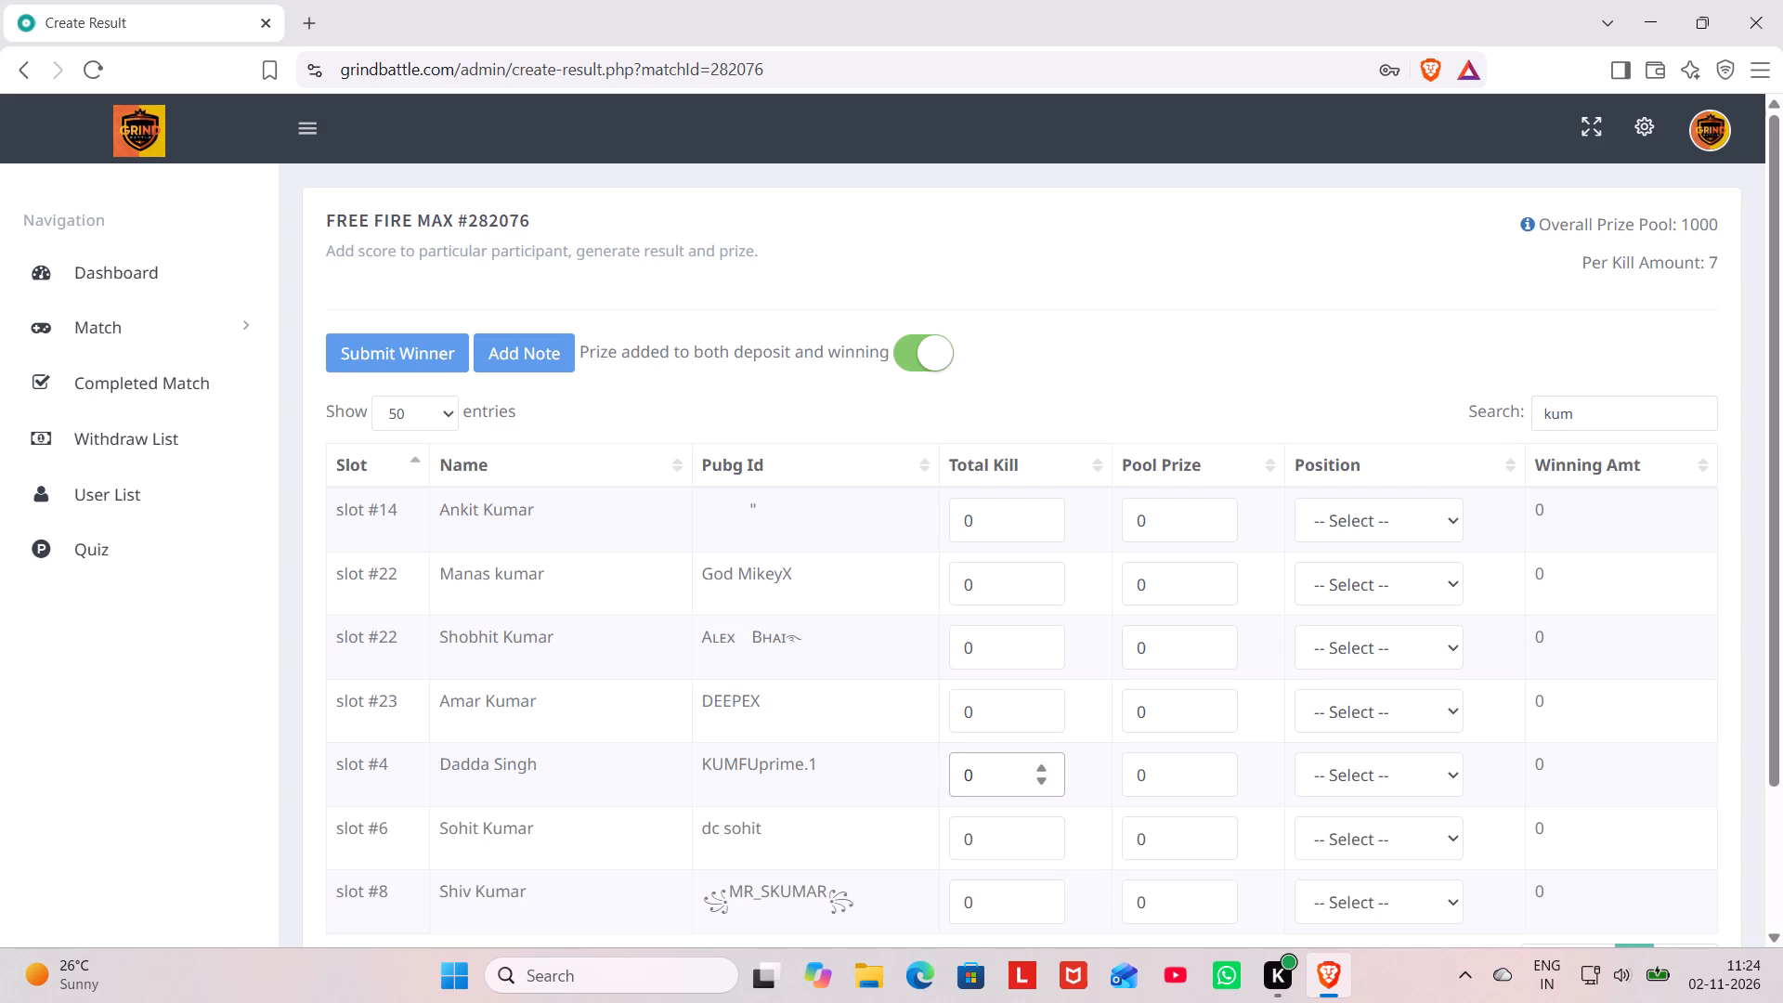
pyautogui.press('2')
pyautogui.press('Tab')
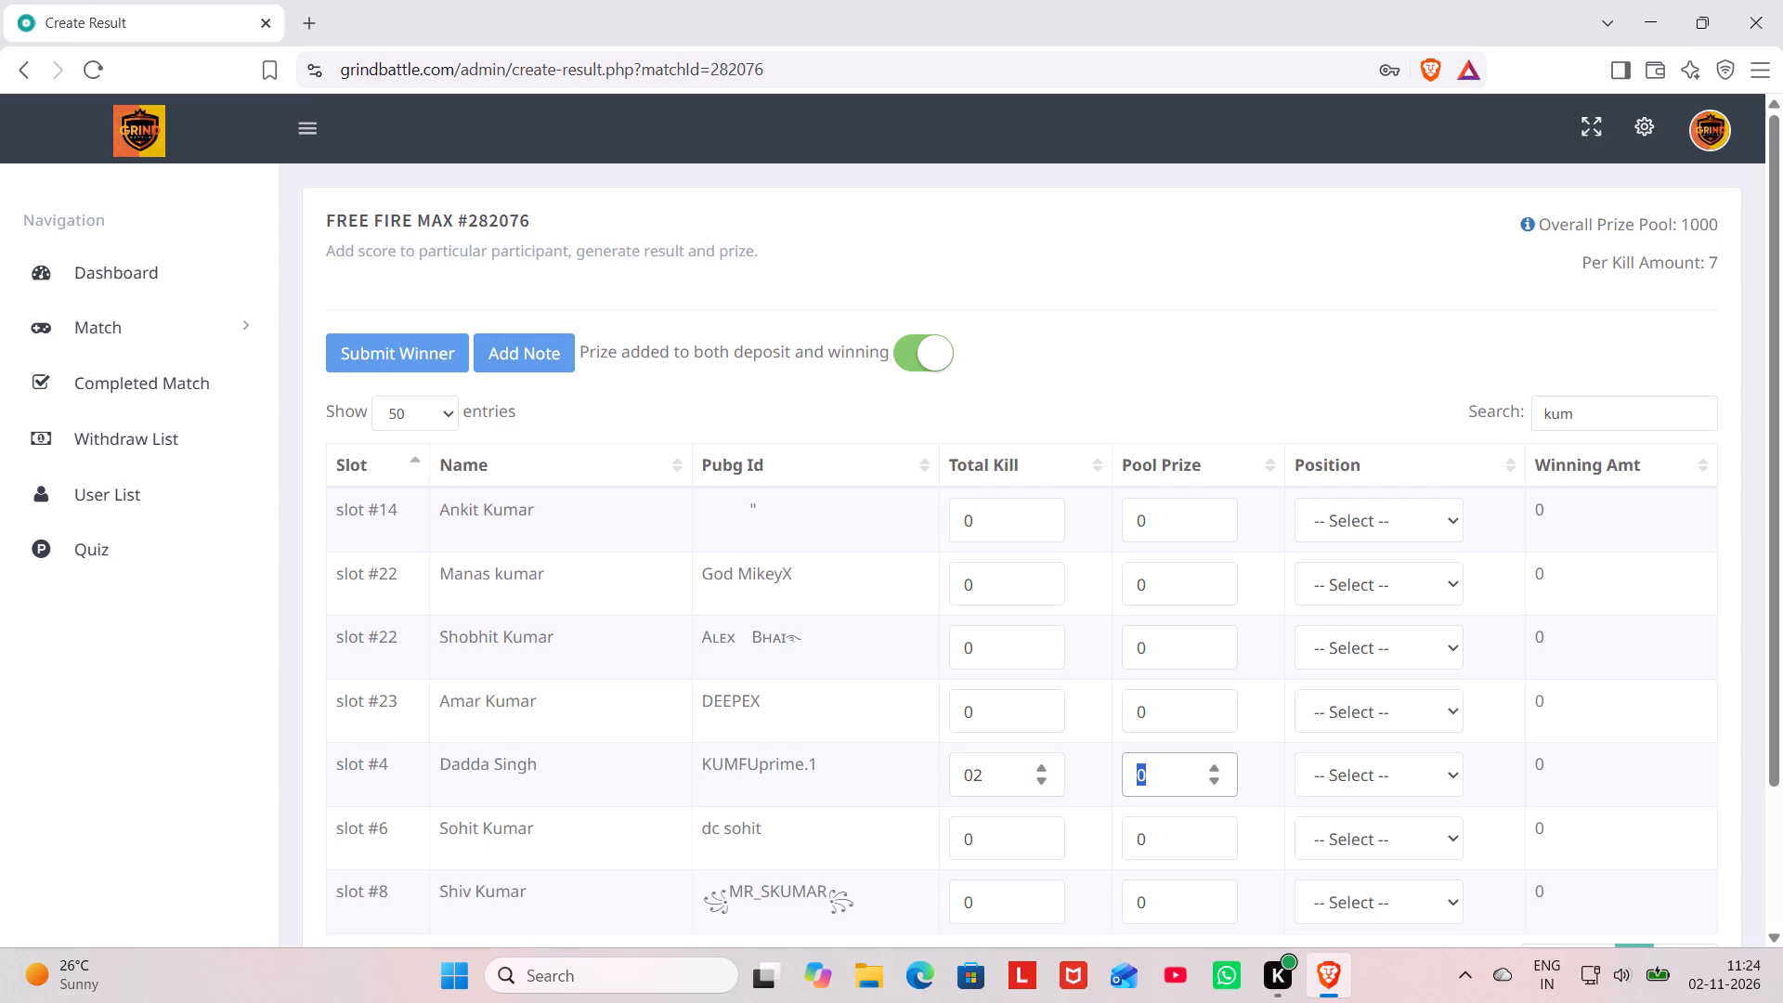
# Enter 1 total kill for DEEPEX in slot #23.
pyautogui.click(1592, 402)
pyautogui.press('BackSpace')
pyautogui.press('BackSpace')
pyautogui.press('BackSpace')
pyautogui.press('BackSpace')
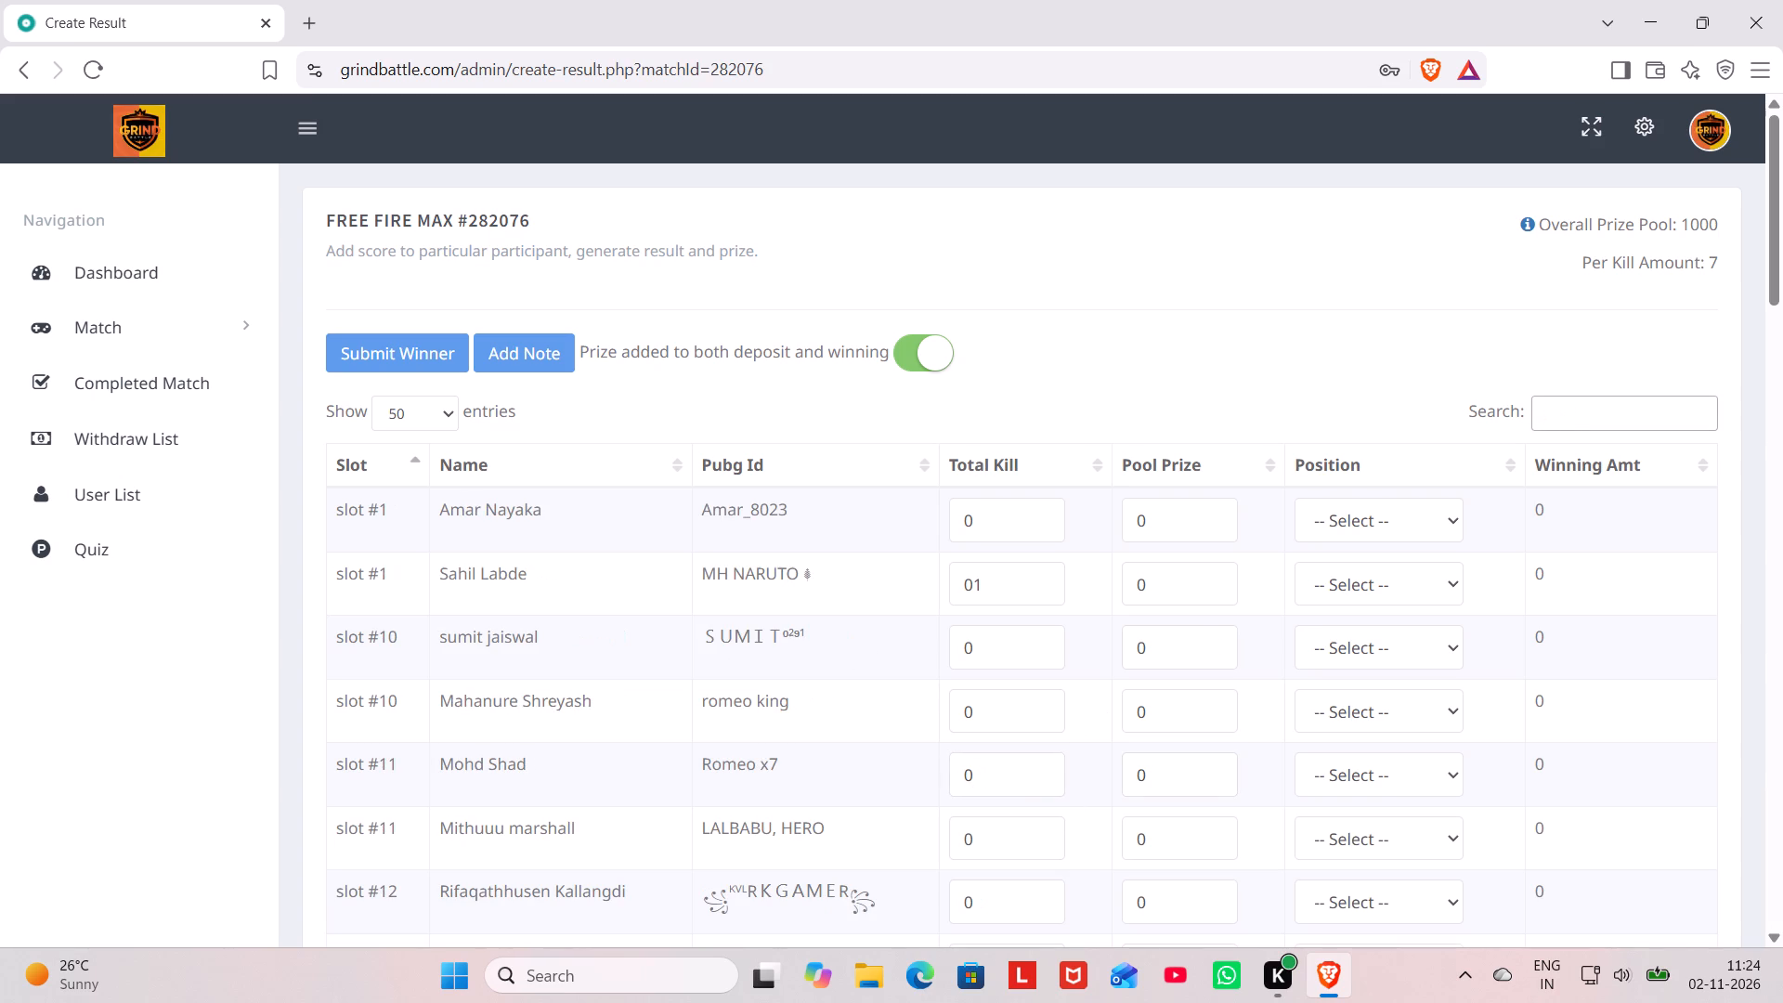
pyautogui.write('dee')
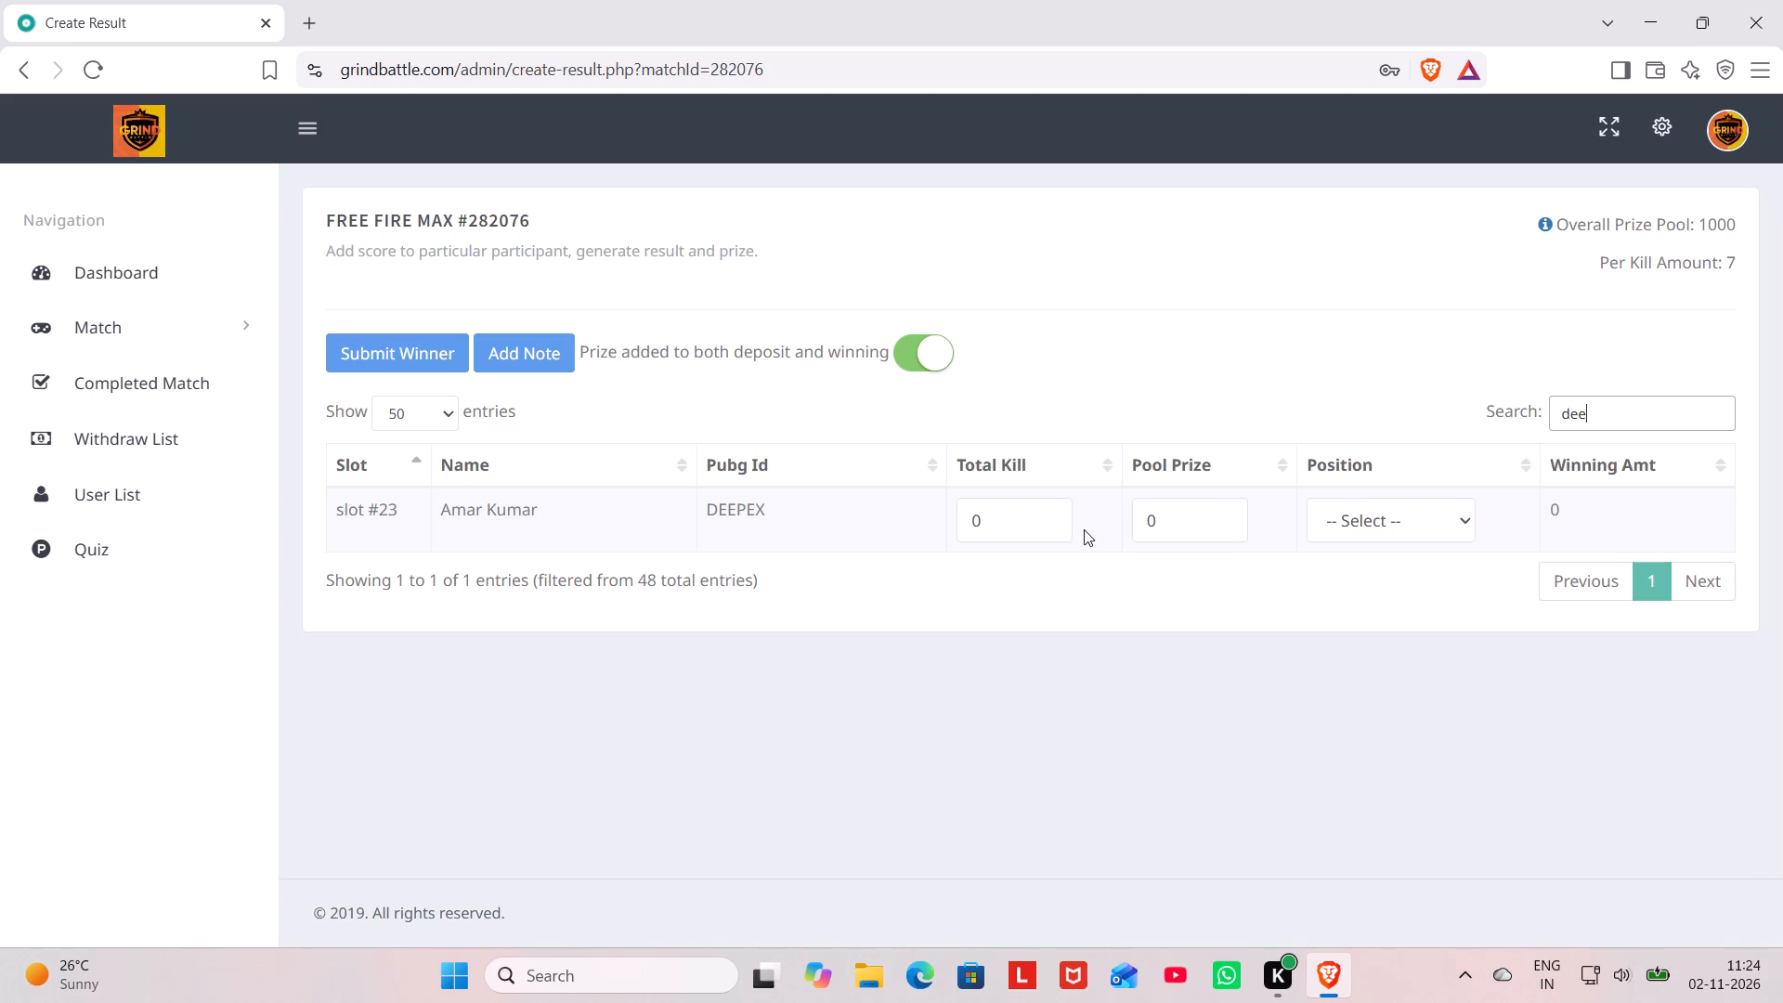
pyautogui.click(1010, 525)
pyautogui.press('1')
pyautogui.press('Tab')
# Clear the participant search and enter 2 total kills for ? DOMINATOR in slot #15.
pyautogui.click(1587, 416)
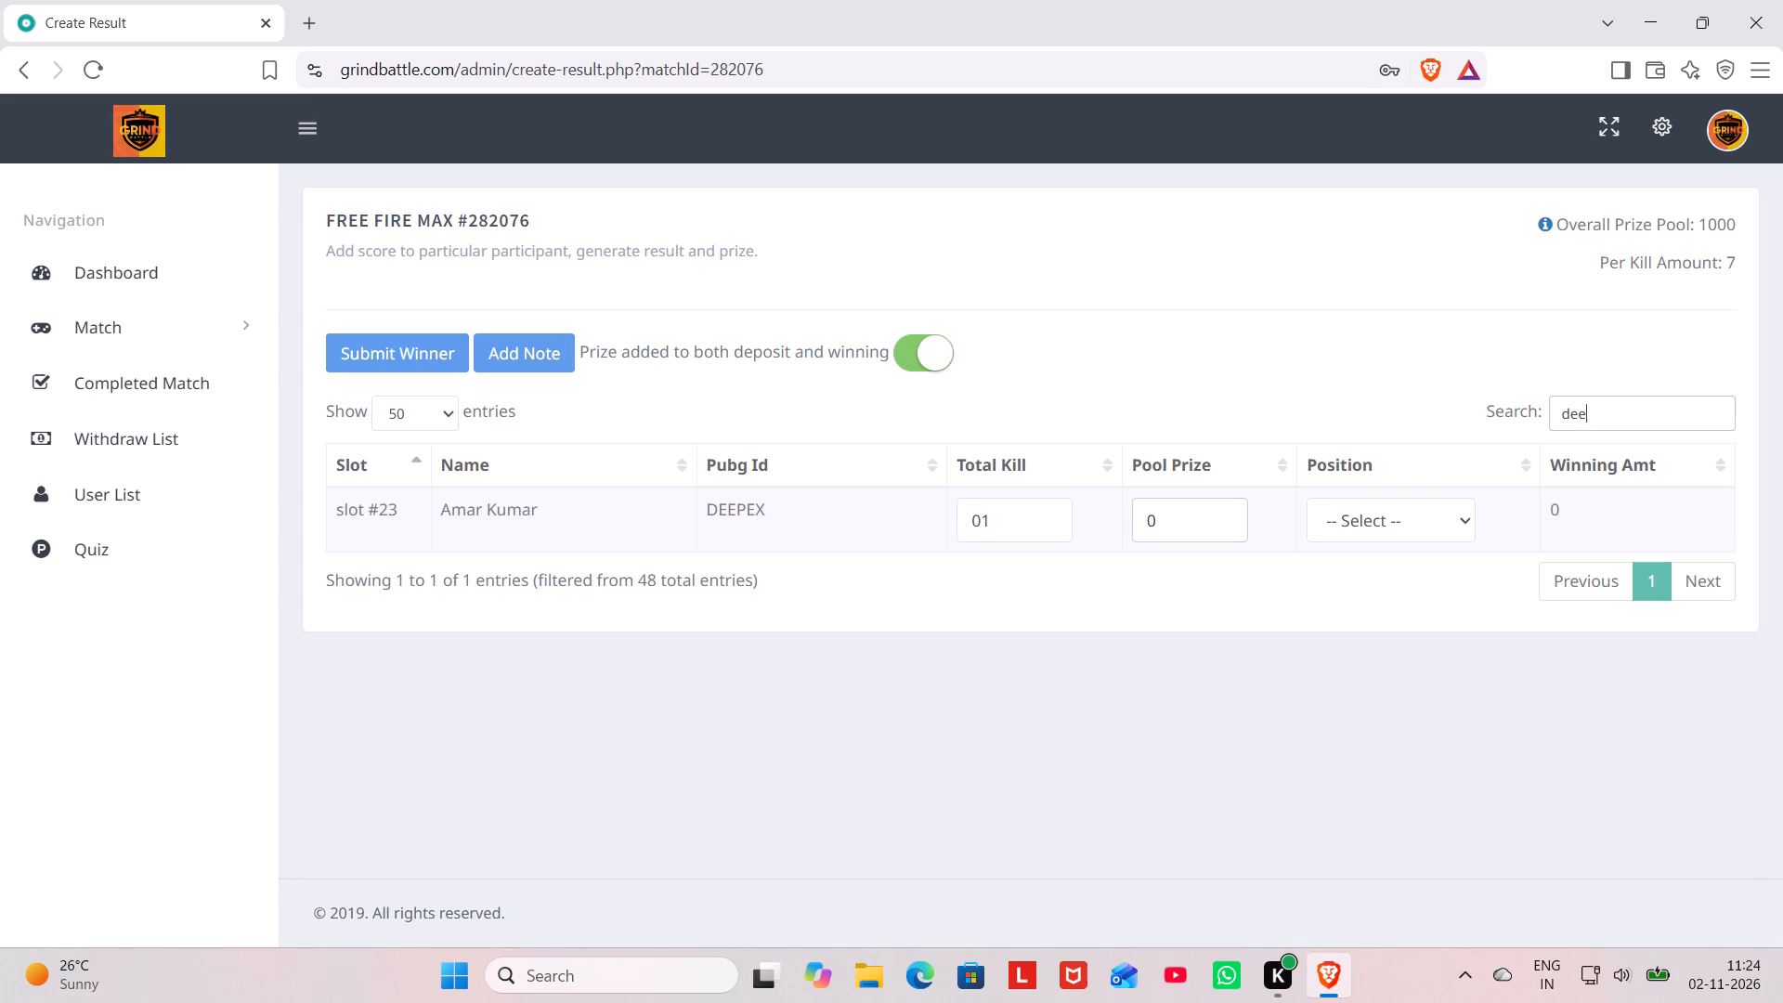
pyautogui.press('BackSpace')
pyautogui.press('BackSpace')
pyautogui.press('BackSpace')
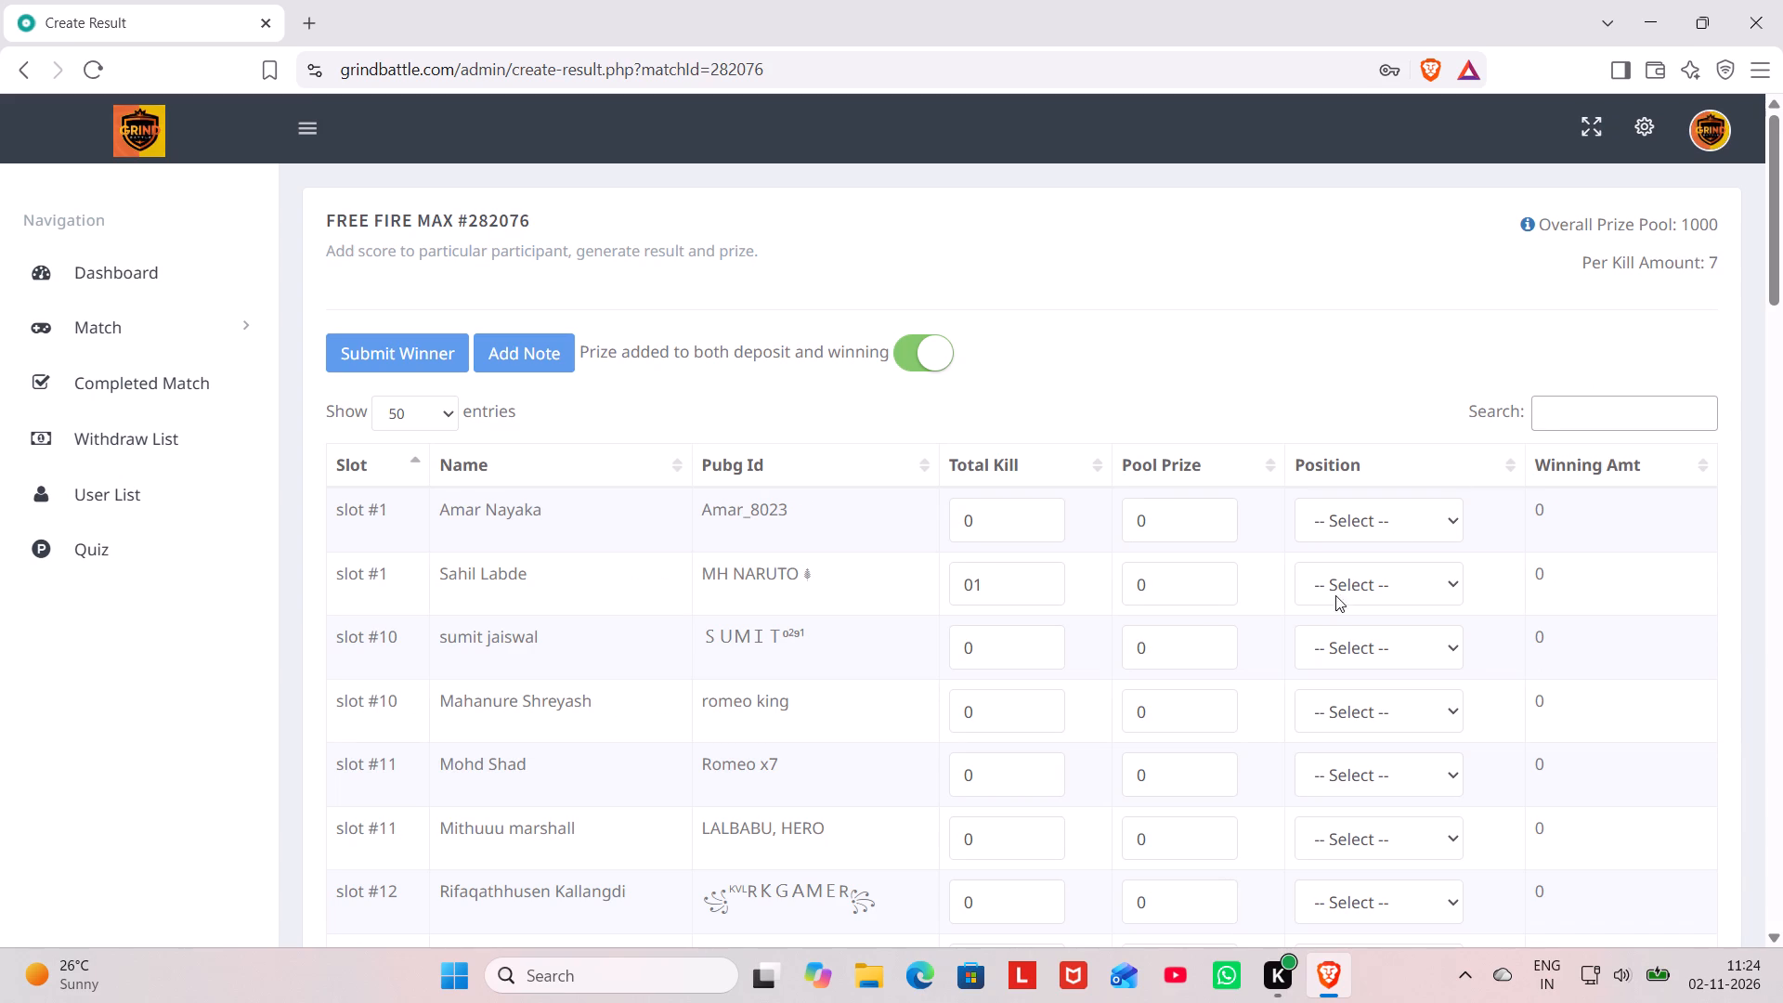
pyautogui.scroll(-3, 921, 790)
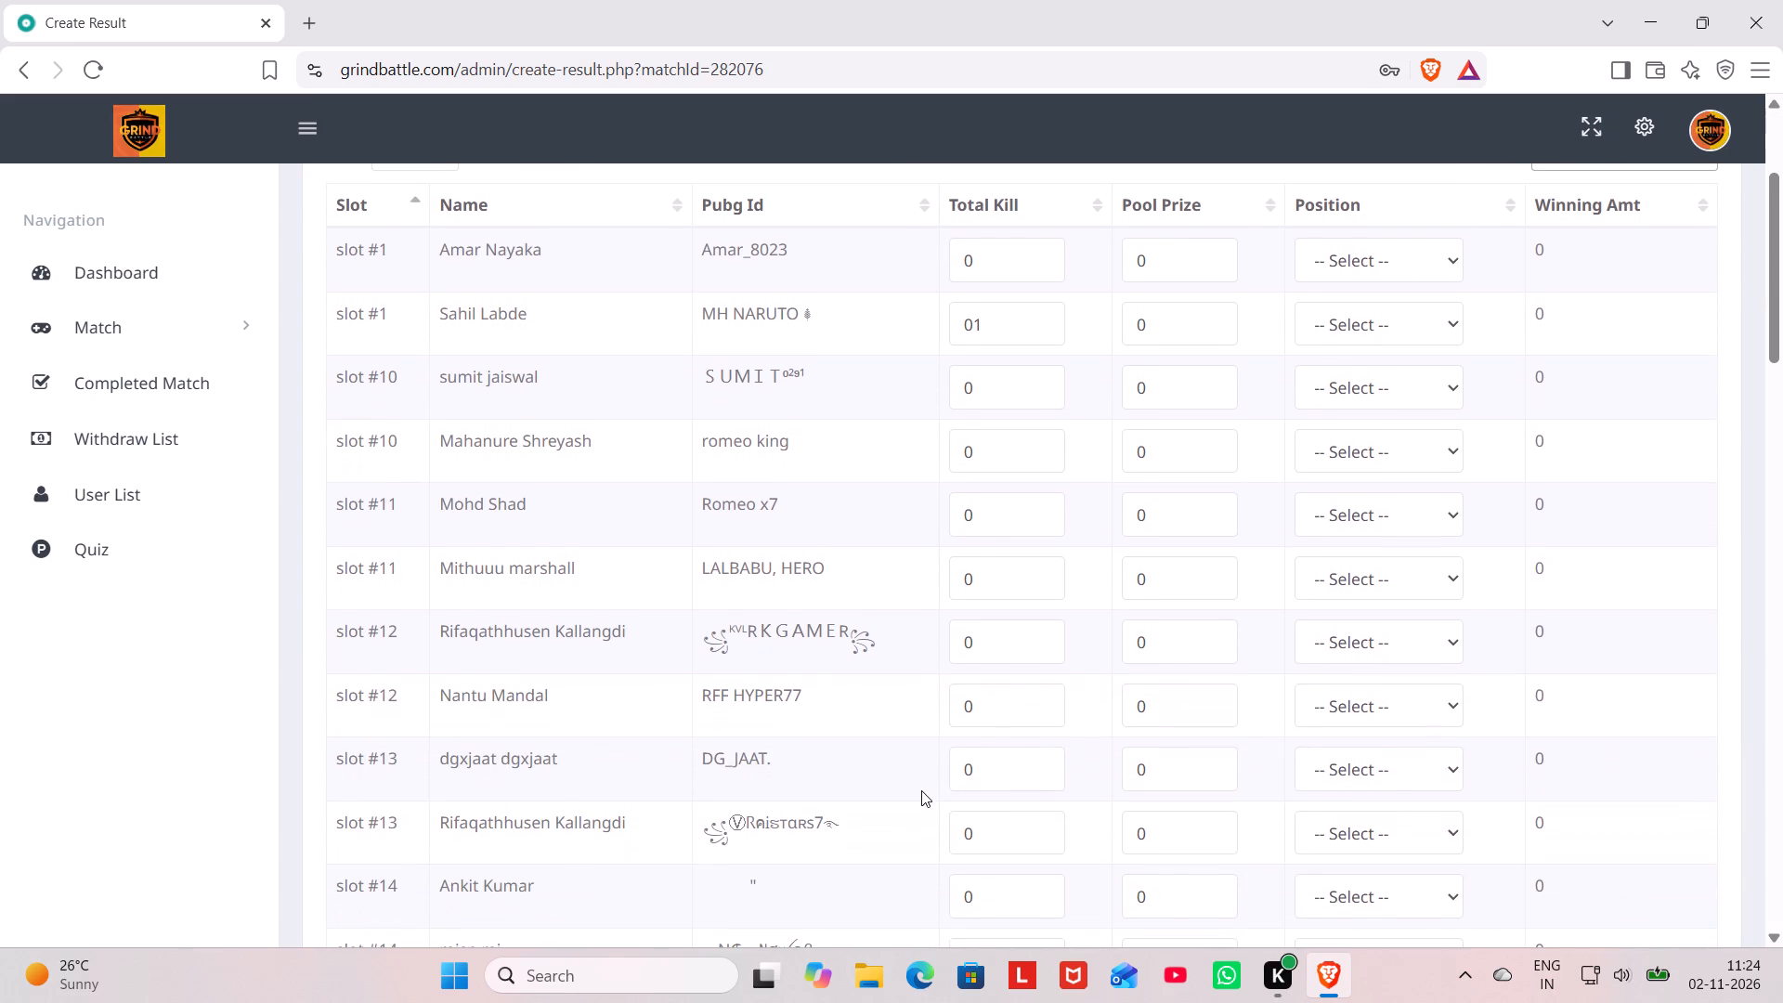
pyautogui.scroll(-3, 921, 790)
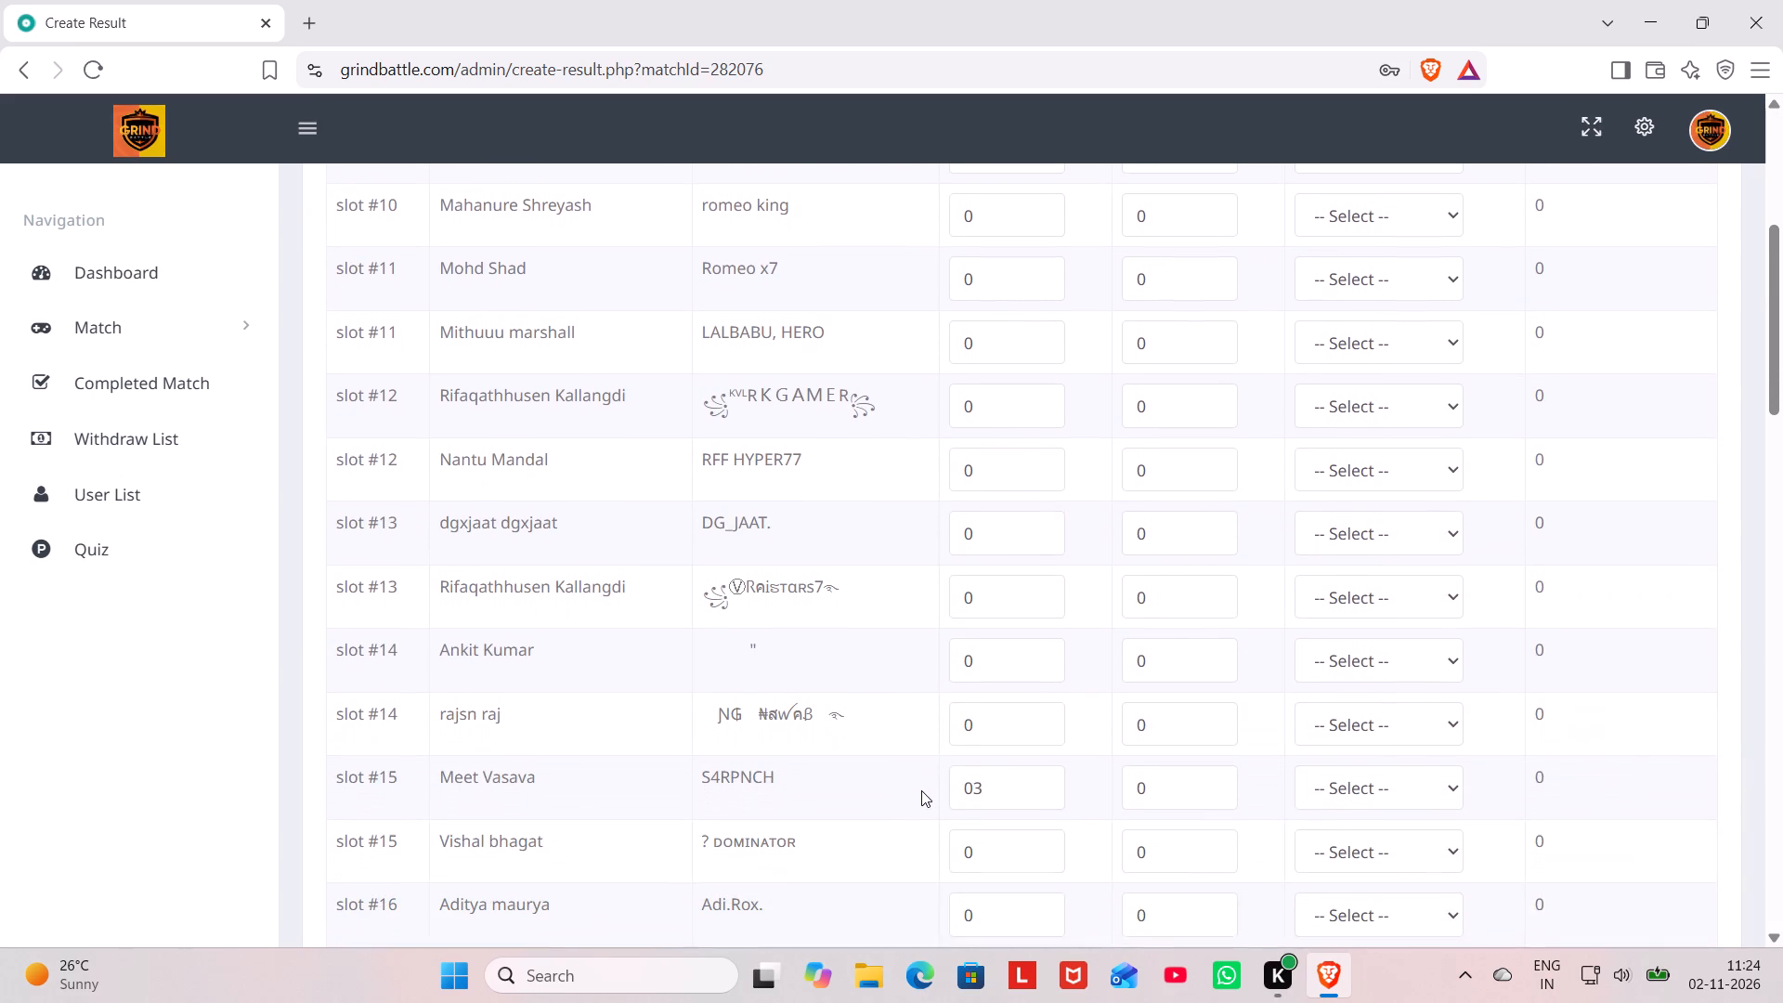
pyautogui.scroll(-1, 921, 790)
pyautogui.click(1004, 771)
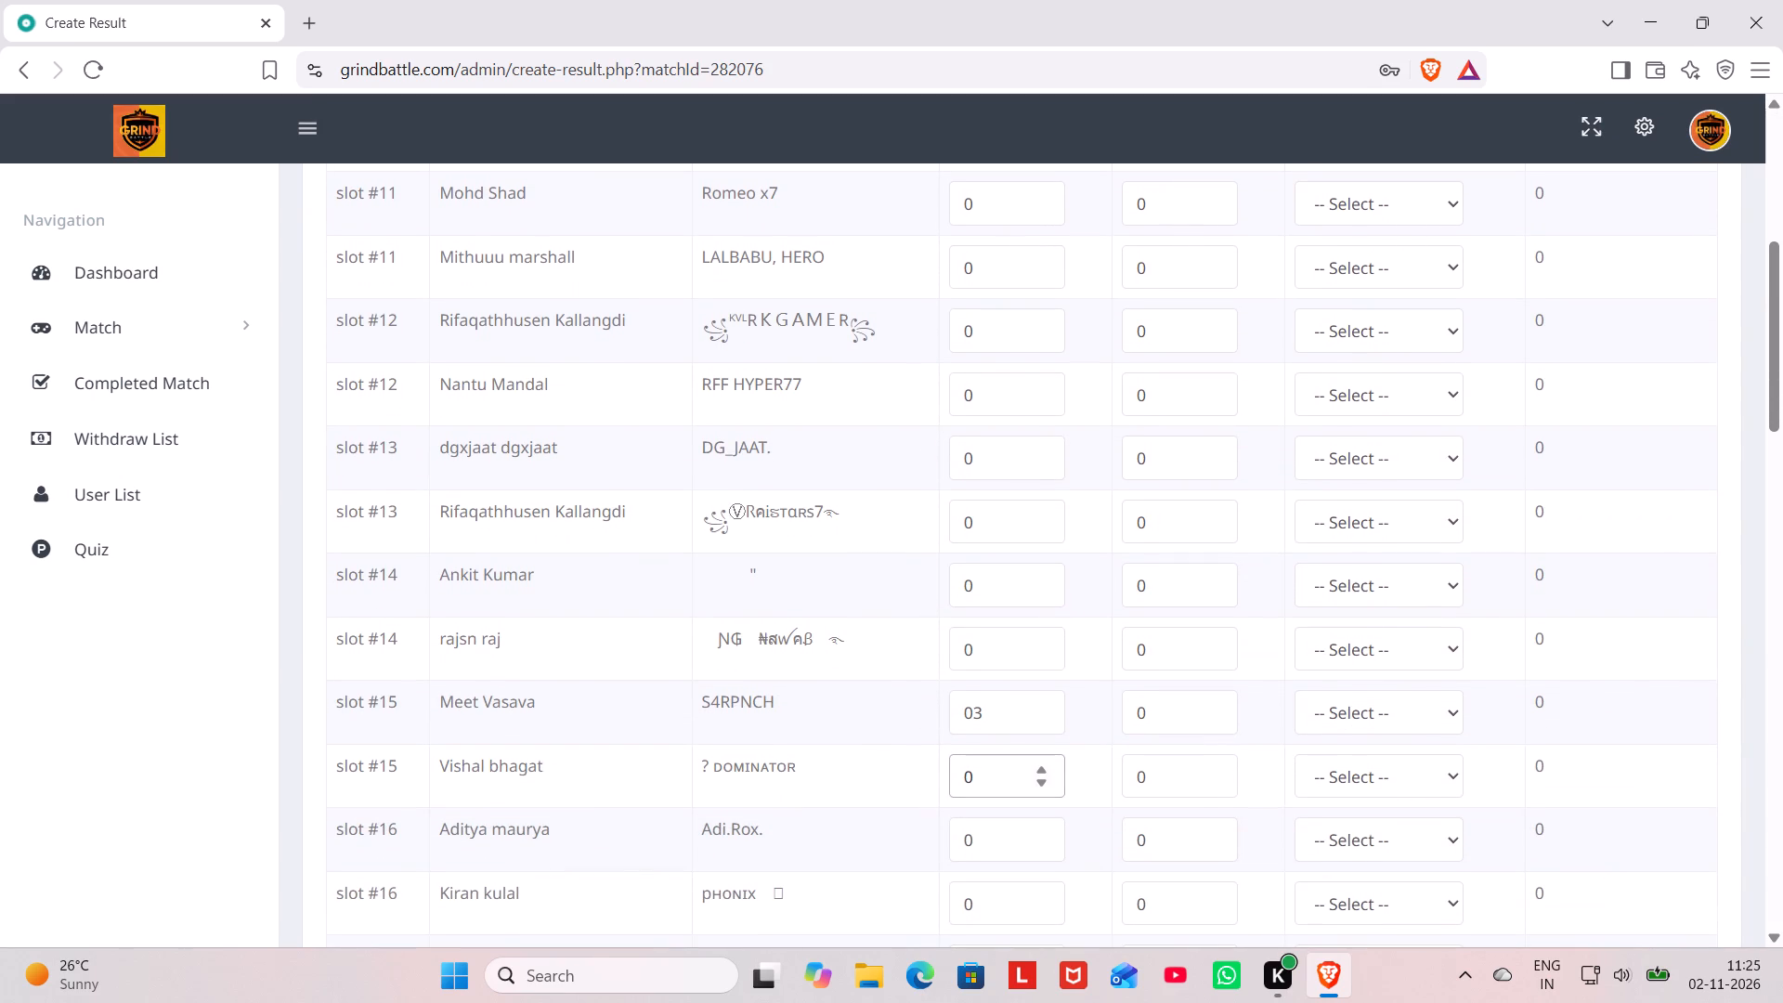
pyautogui.press('2')
pyautogui.press('Tab')
# Enter 6 total kills for Gautam in slot #17.
pyautogui.scroll(-3, 891, 771)
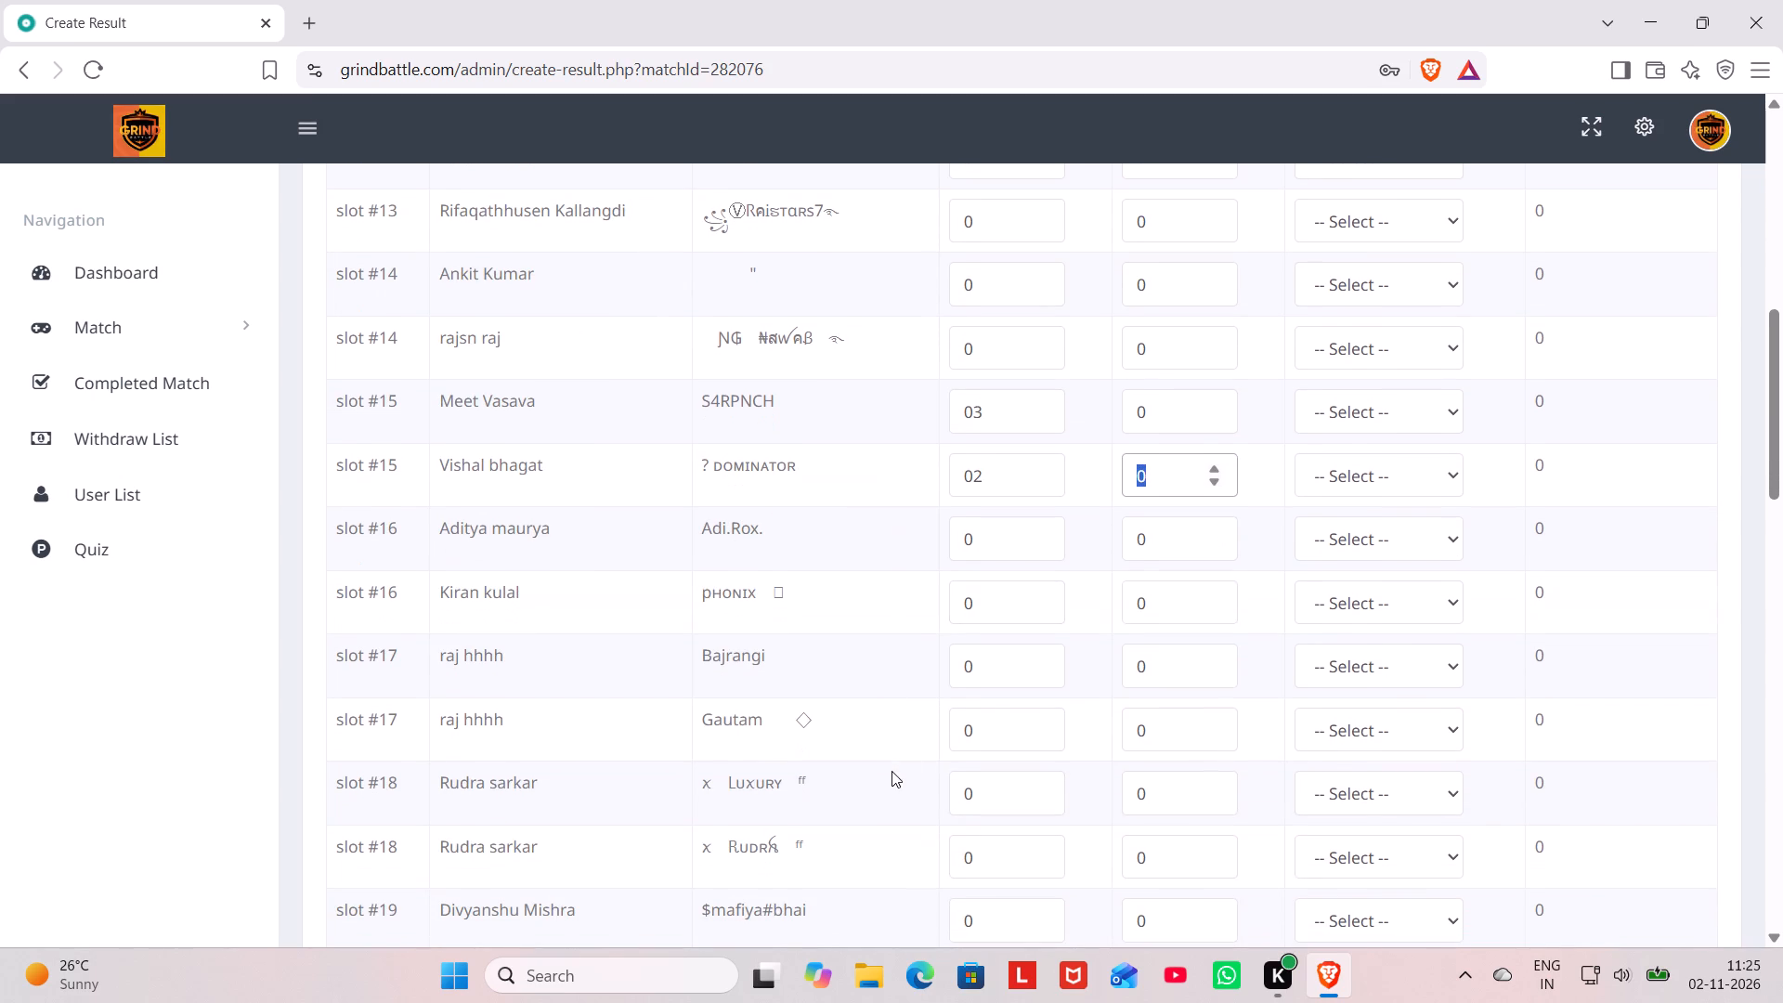
pyautogui.click(996, 723)
pyautogui.press('6')
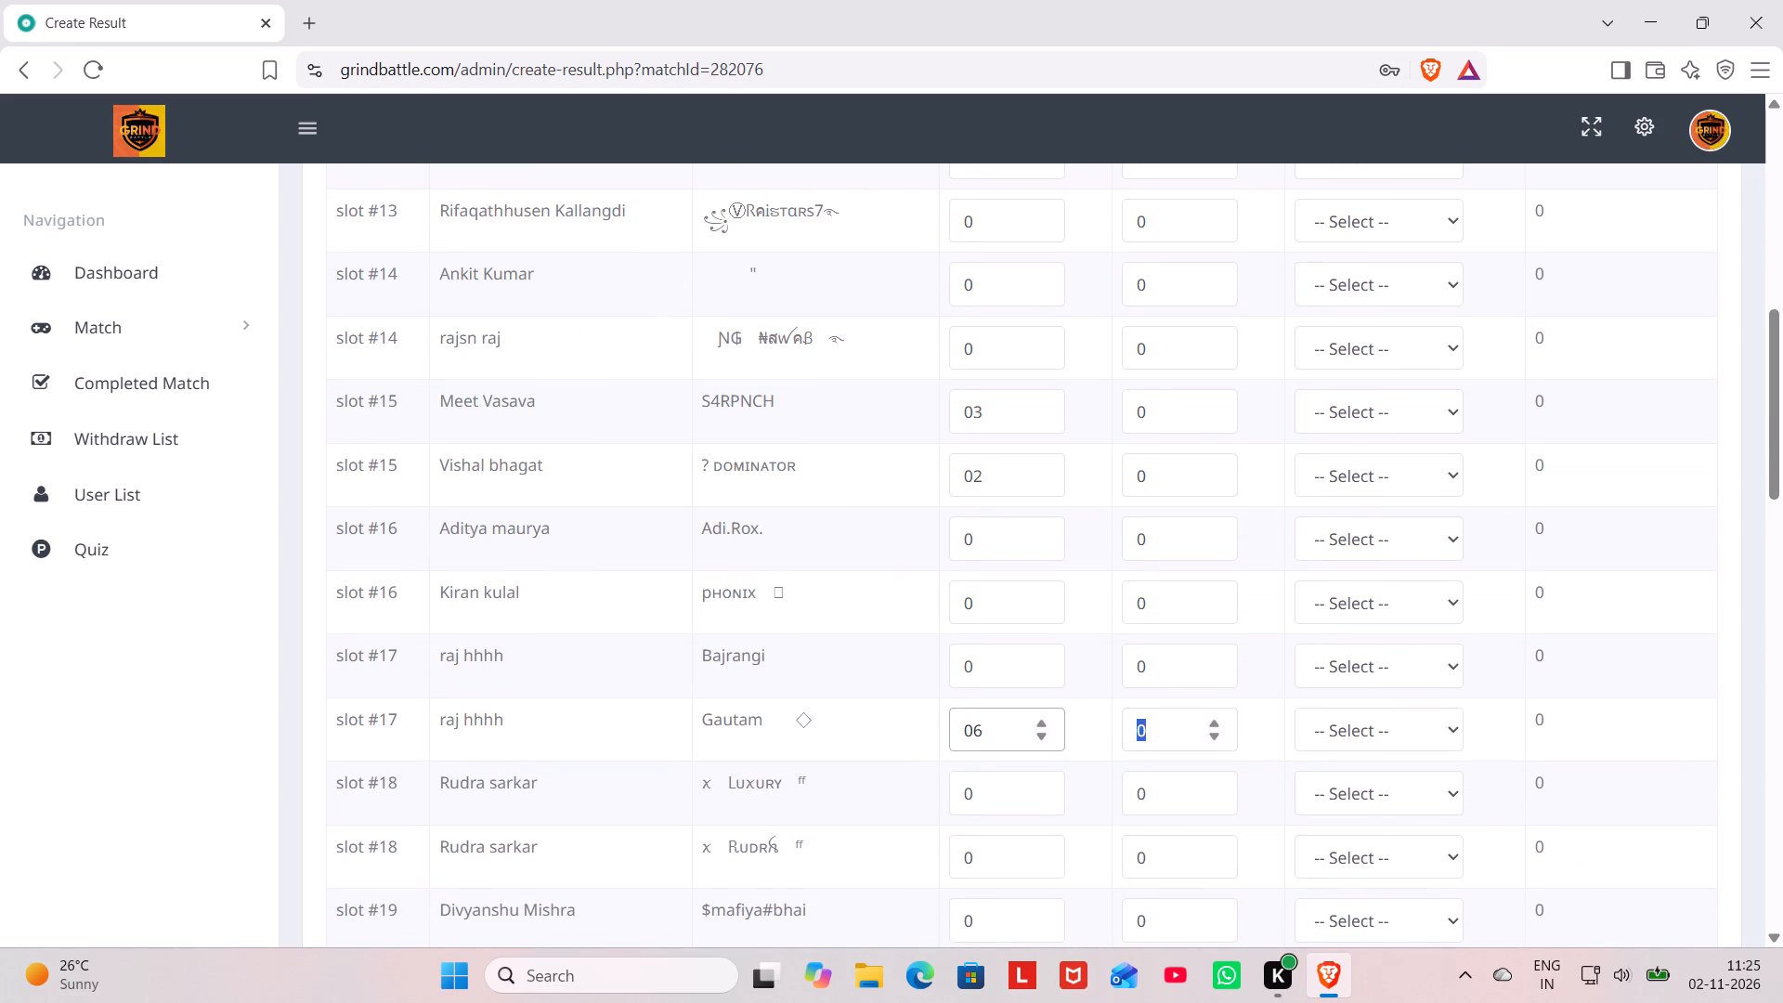
pyautogui.press('Tab')
pyautogui.scroll(-1, 924, 749)
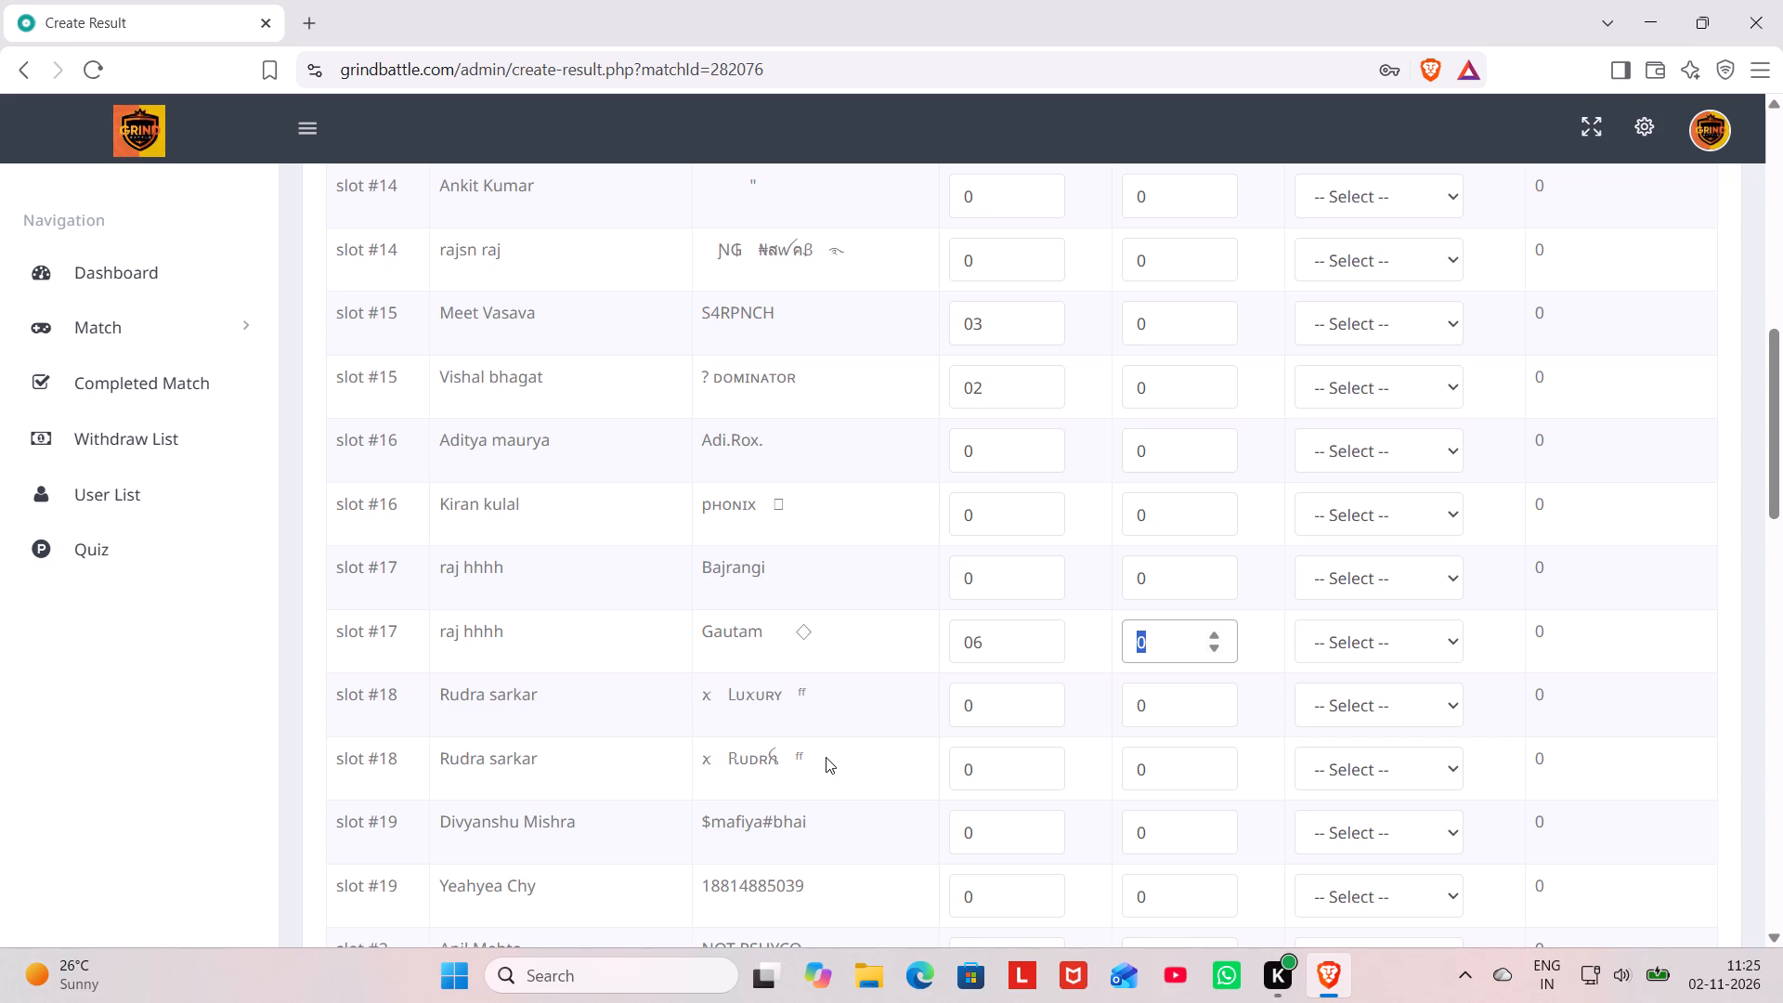
pyautogui.scroll(3, 814, 396)
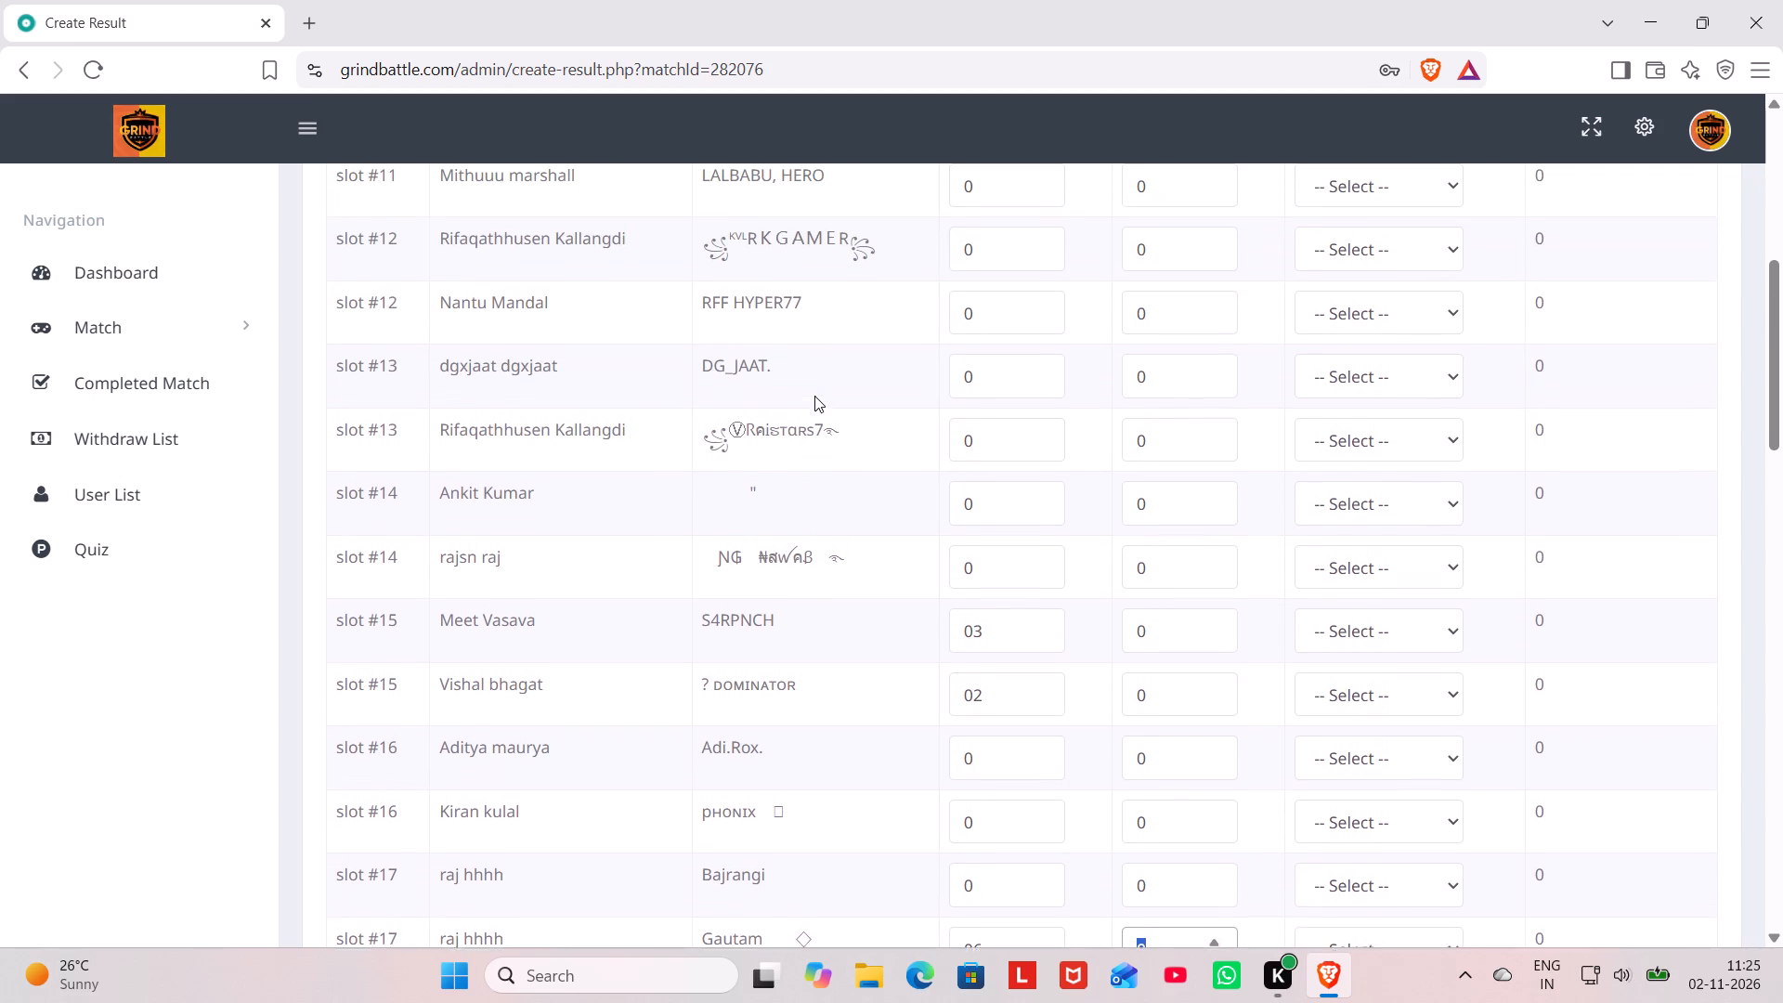
pyautogui.scroll(1, 814, 396)
pyautogui.hscroll(1, 814, 396)
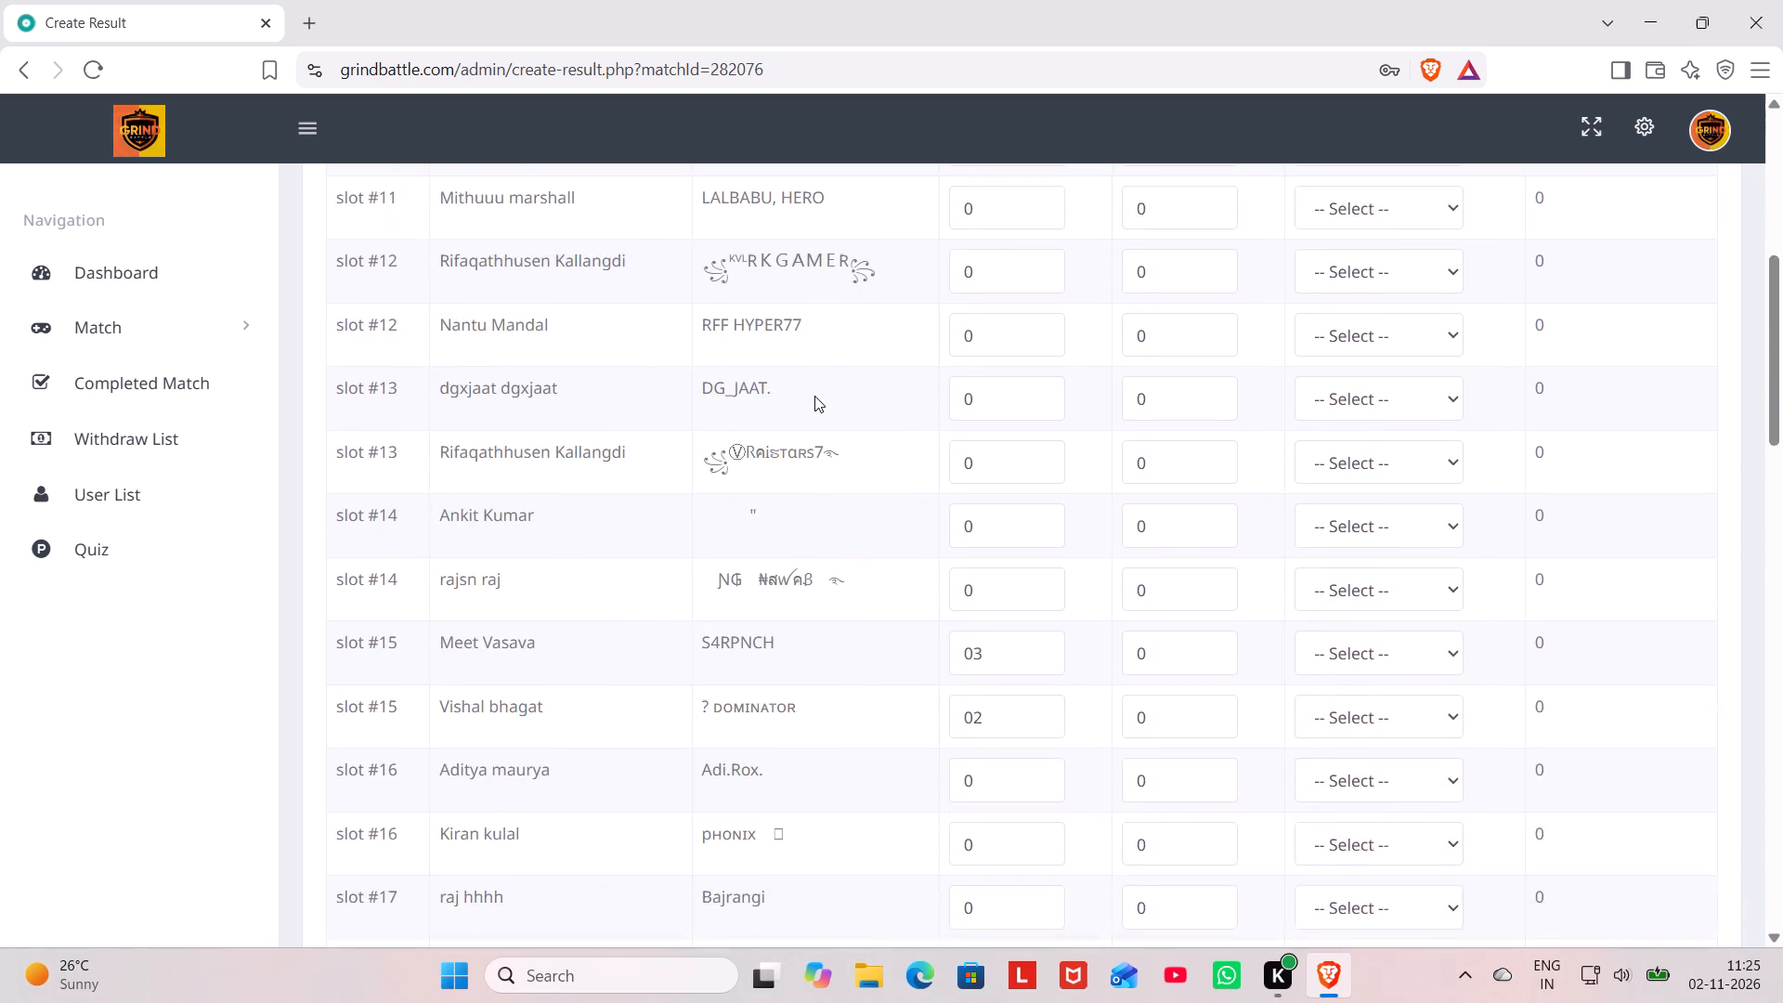
pyautogui.scroll(-2, 814, 396)
pyautogui.scroll(-1, 850, 625)
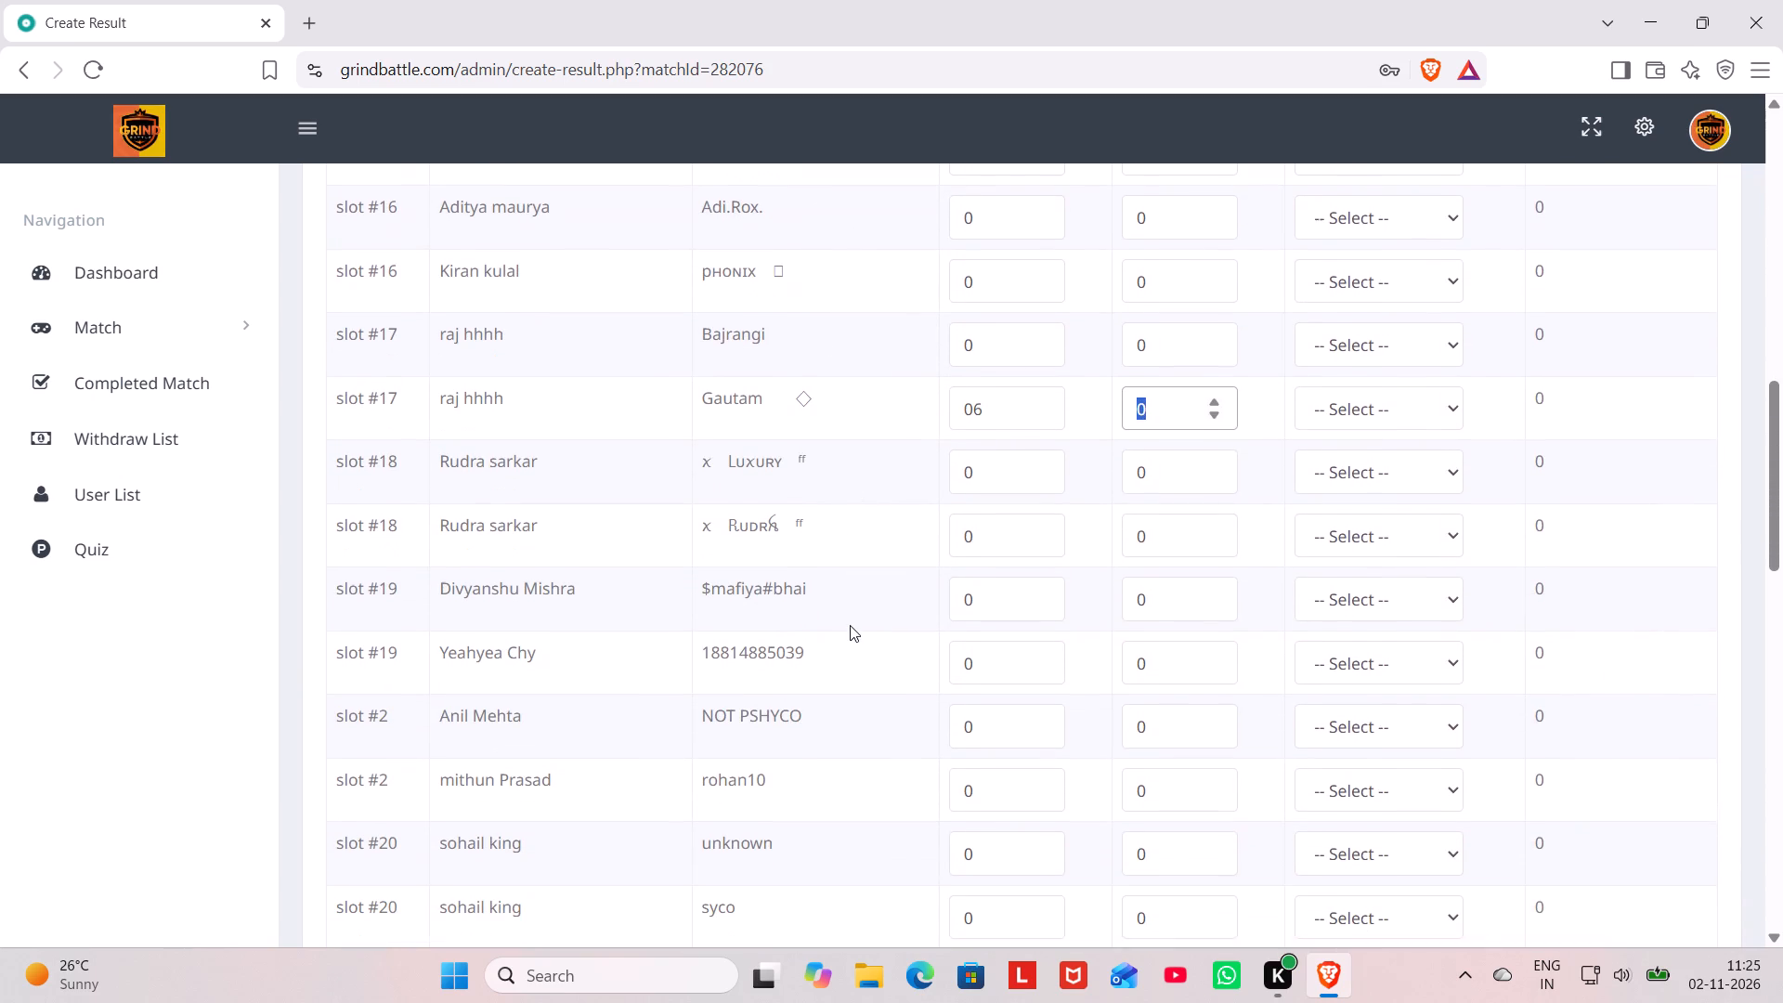
pyautogui.scroll(-4, 850, 625)
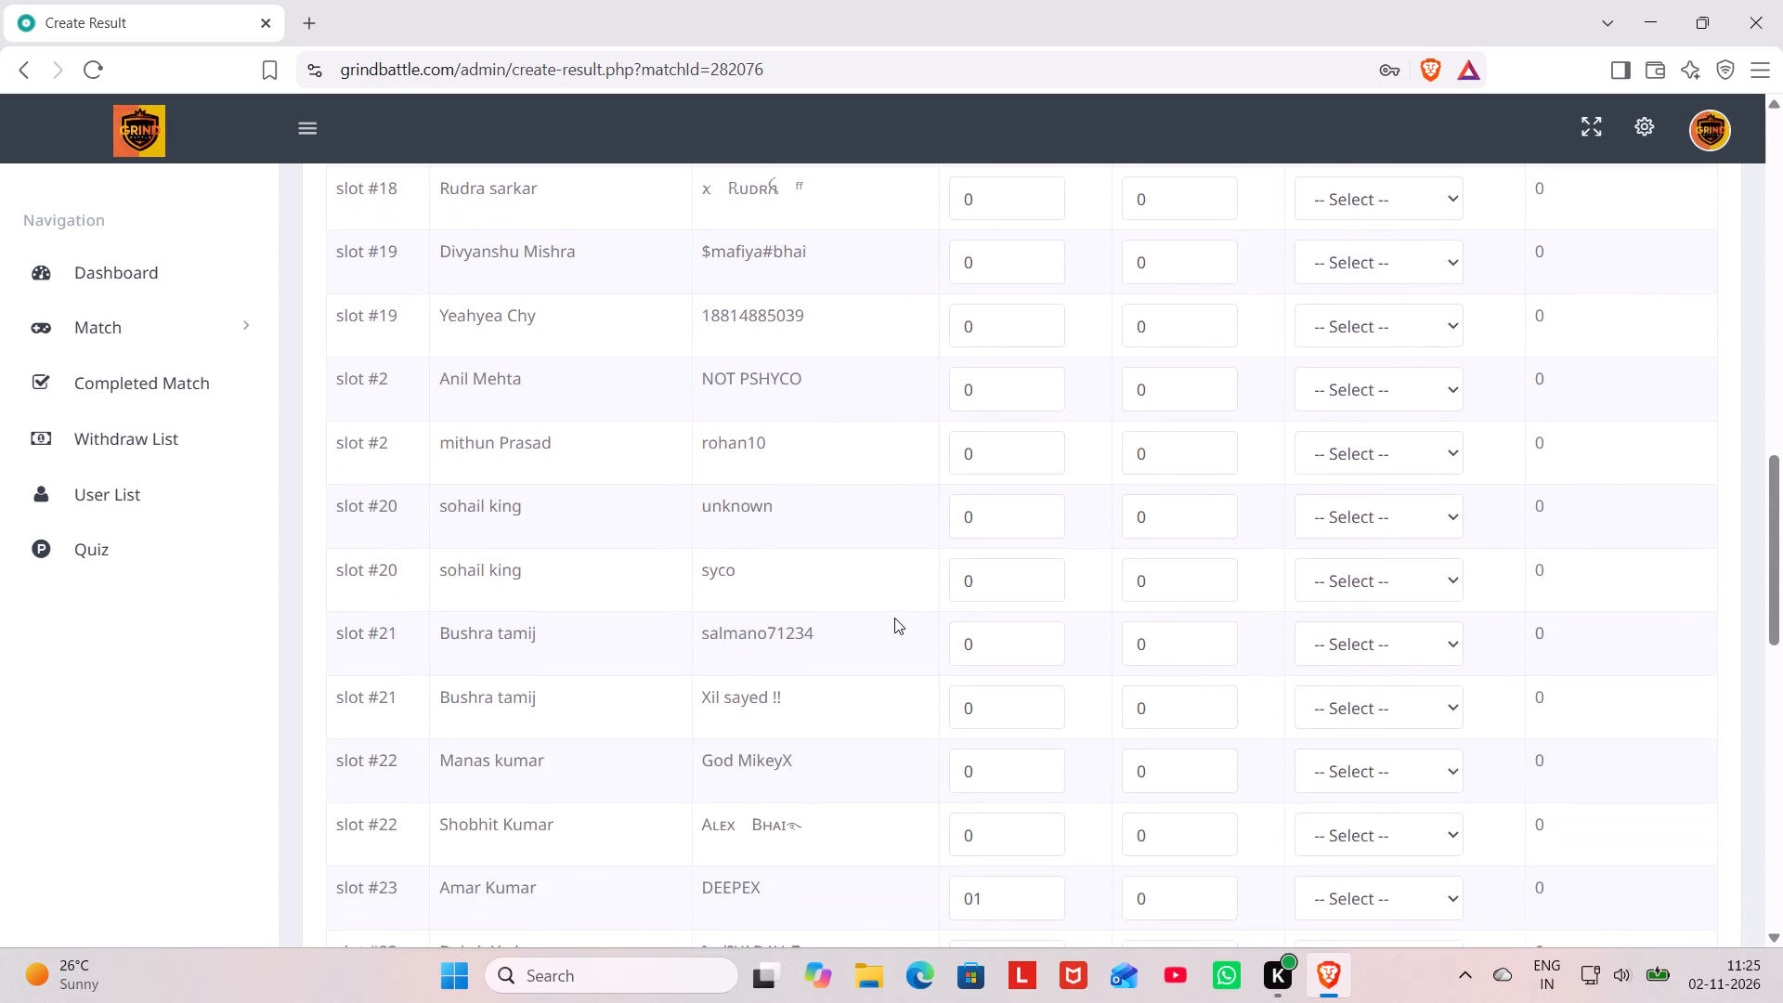
pyautogui.scroll(-2, 894, 618)
pyautogui.click(975, 645)
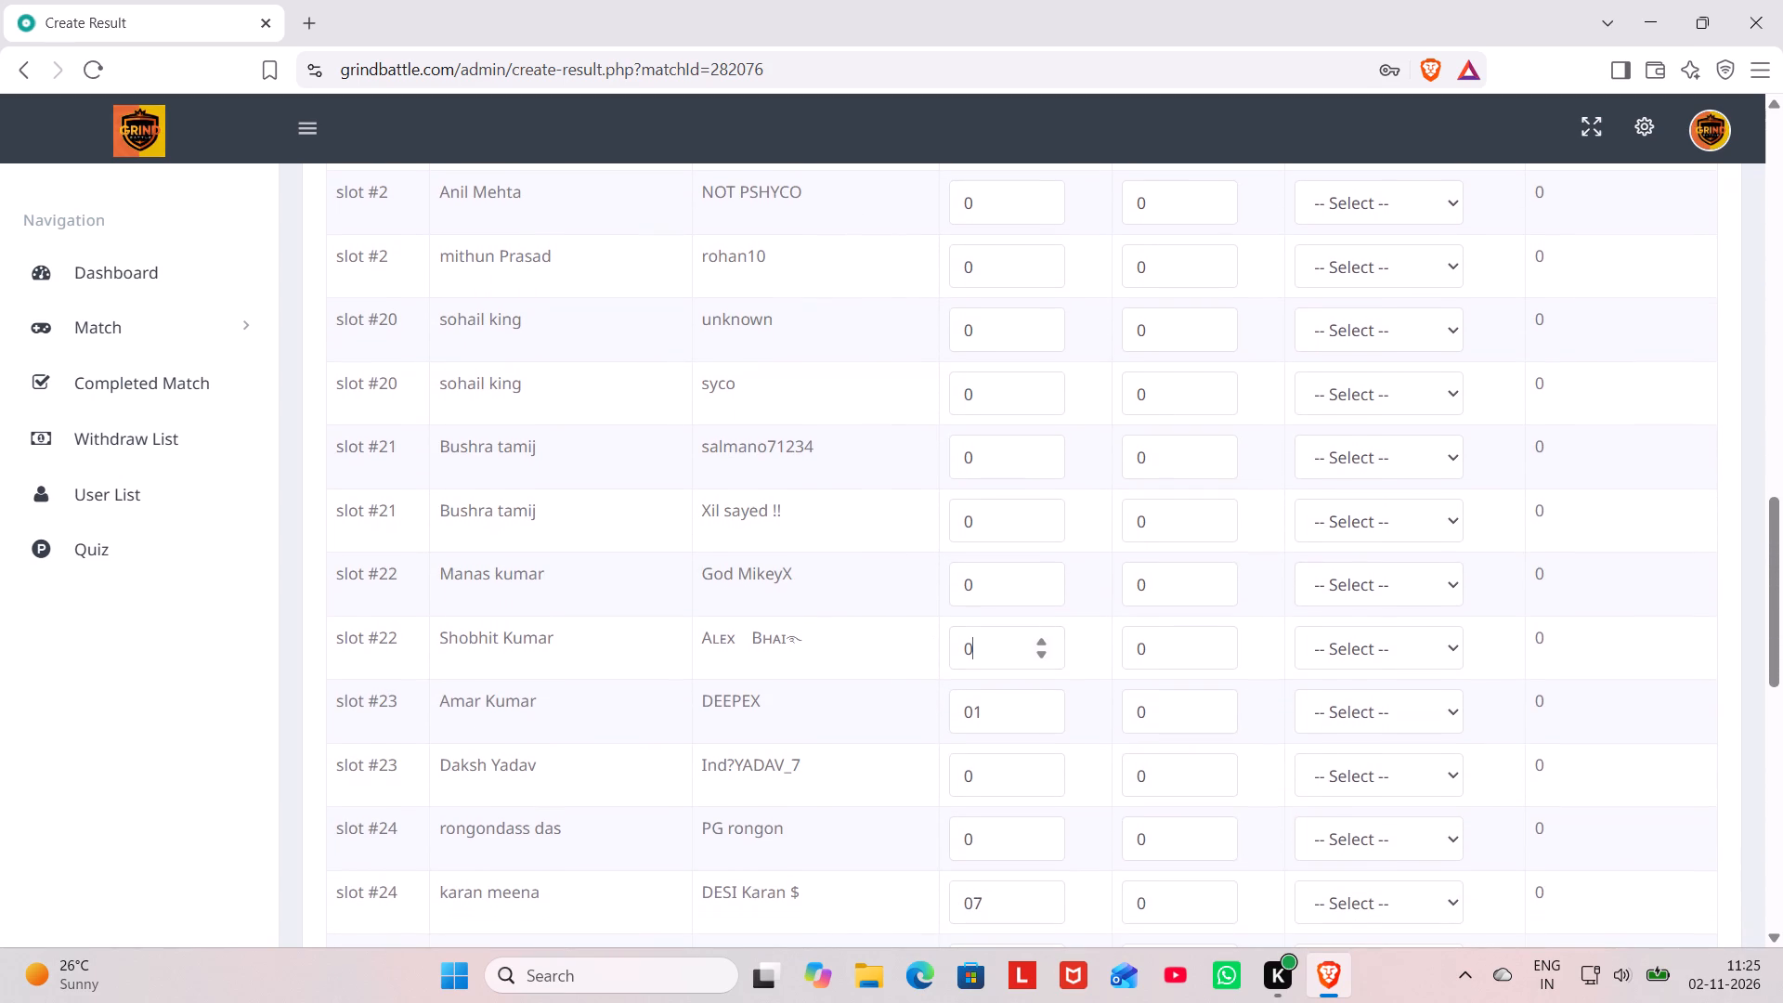
pyautogui.press('1')
pyautogui.press('Tab')
pyautogui.click(1007, 835)
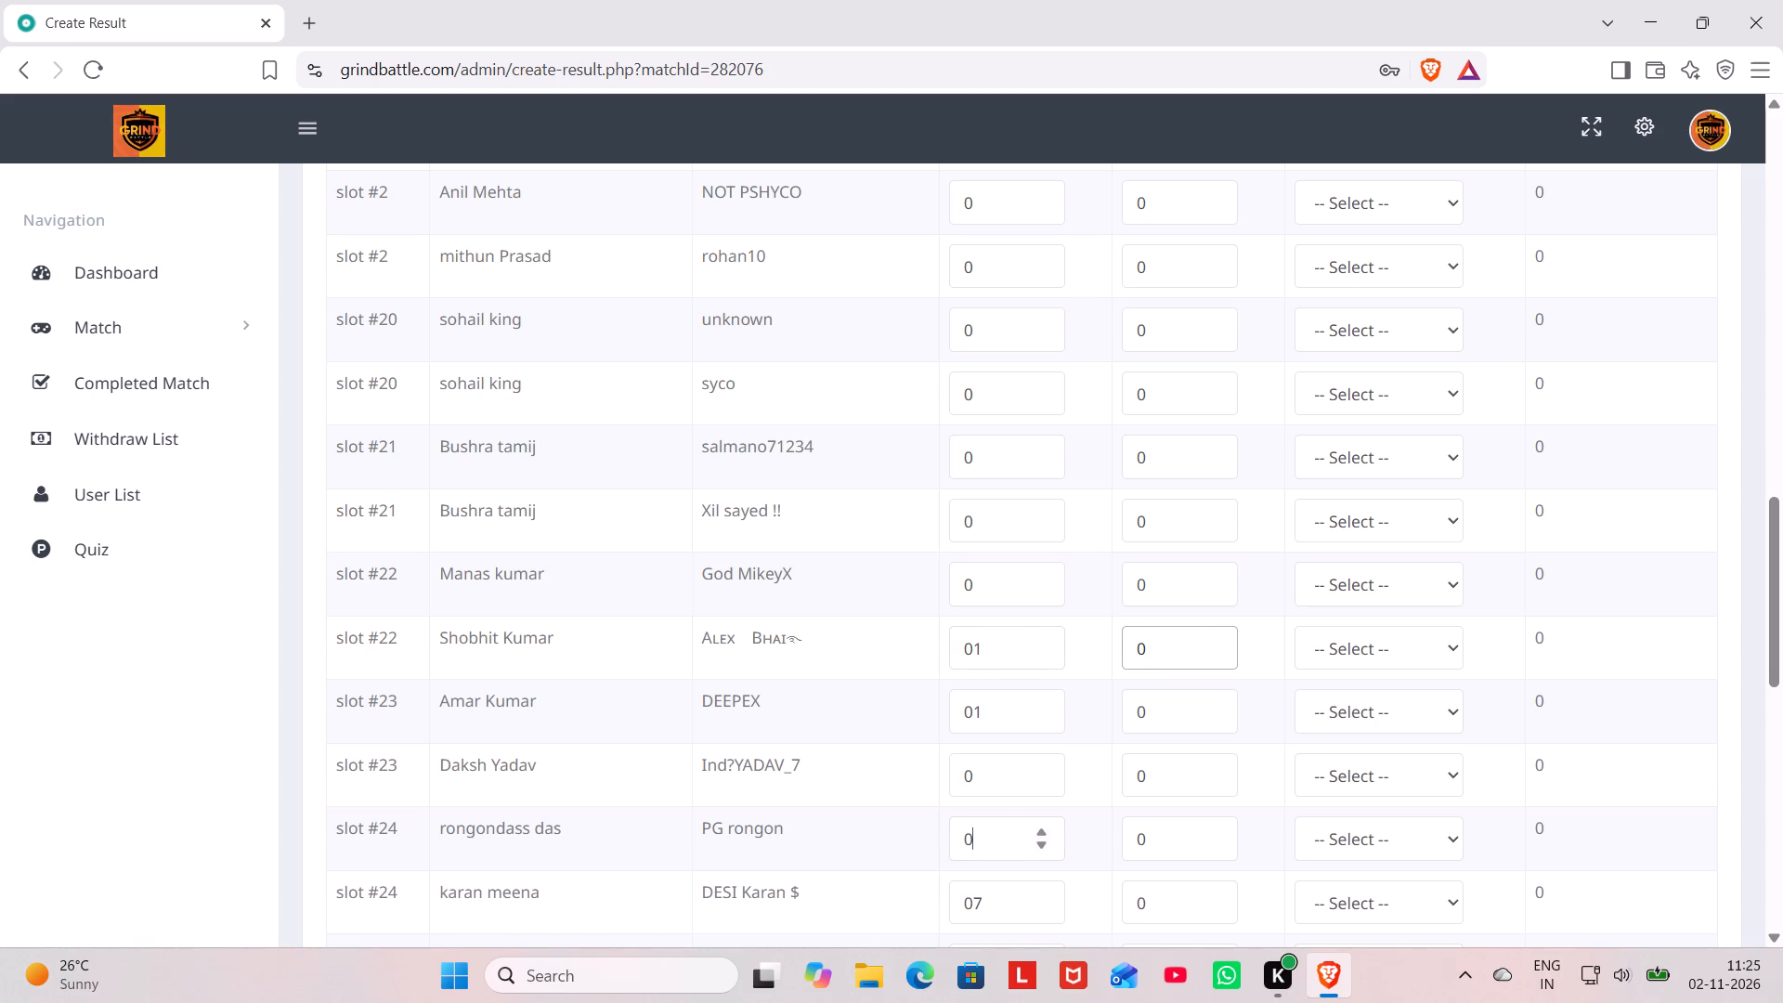
pyautogui.press('1')
pyautogui.press('Tab')
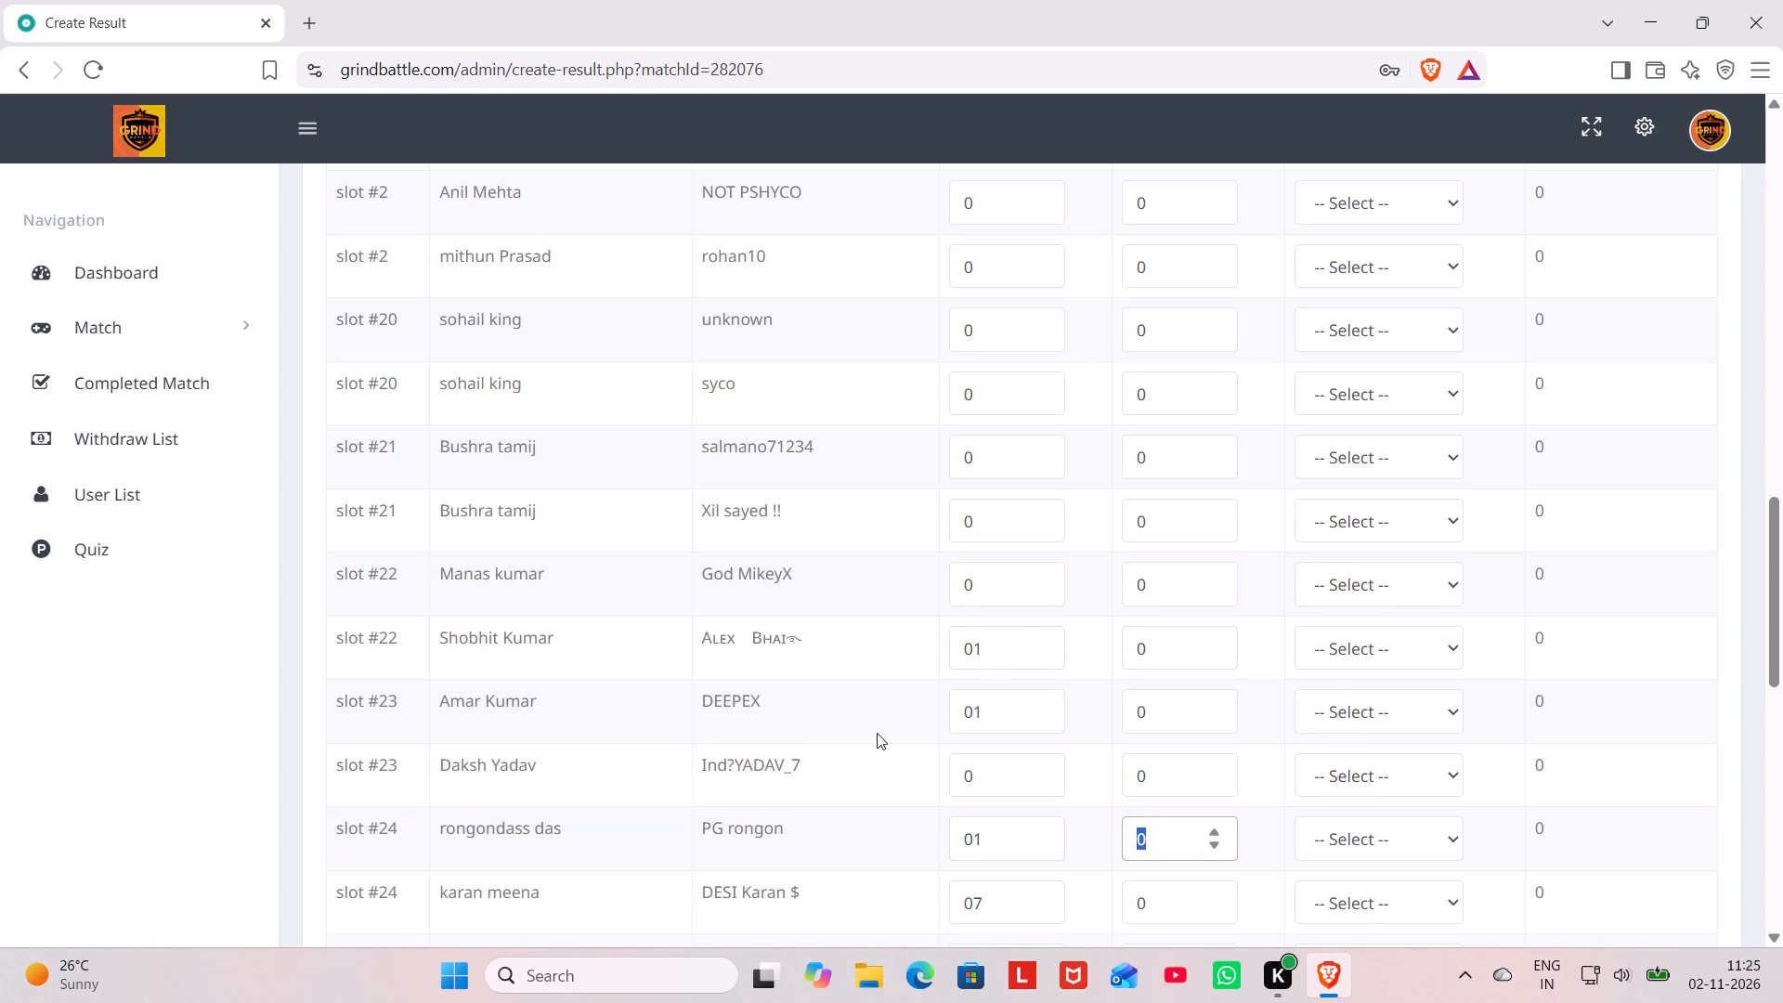
# Enter 1 total kill for safarfaiz and 3 total kills for ayaan, both in slot #3.
pyautogui.scroll(-3, 877, 733)
pyautogui.click(993, 719)
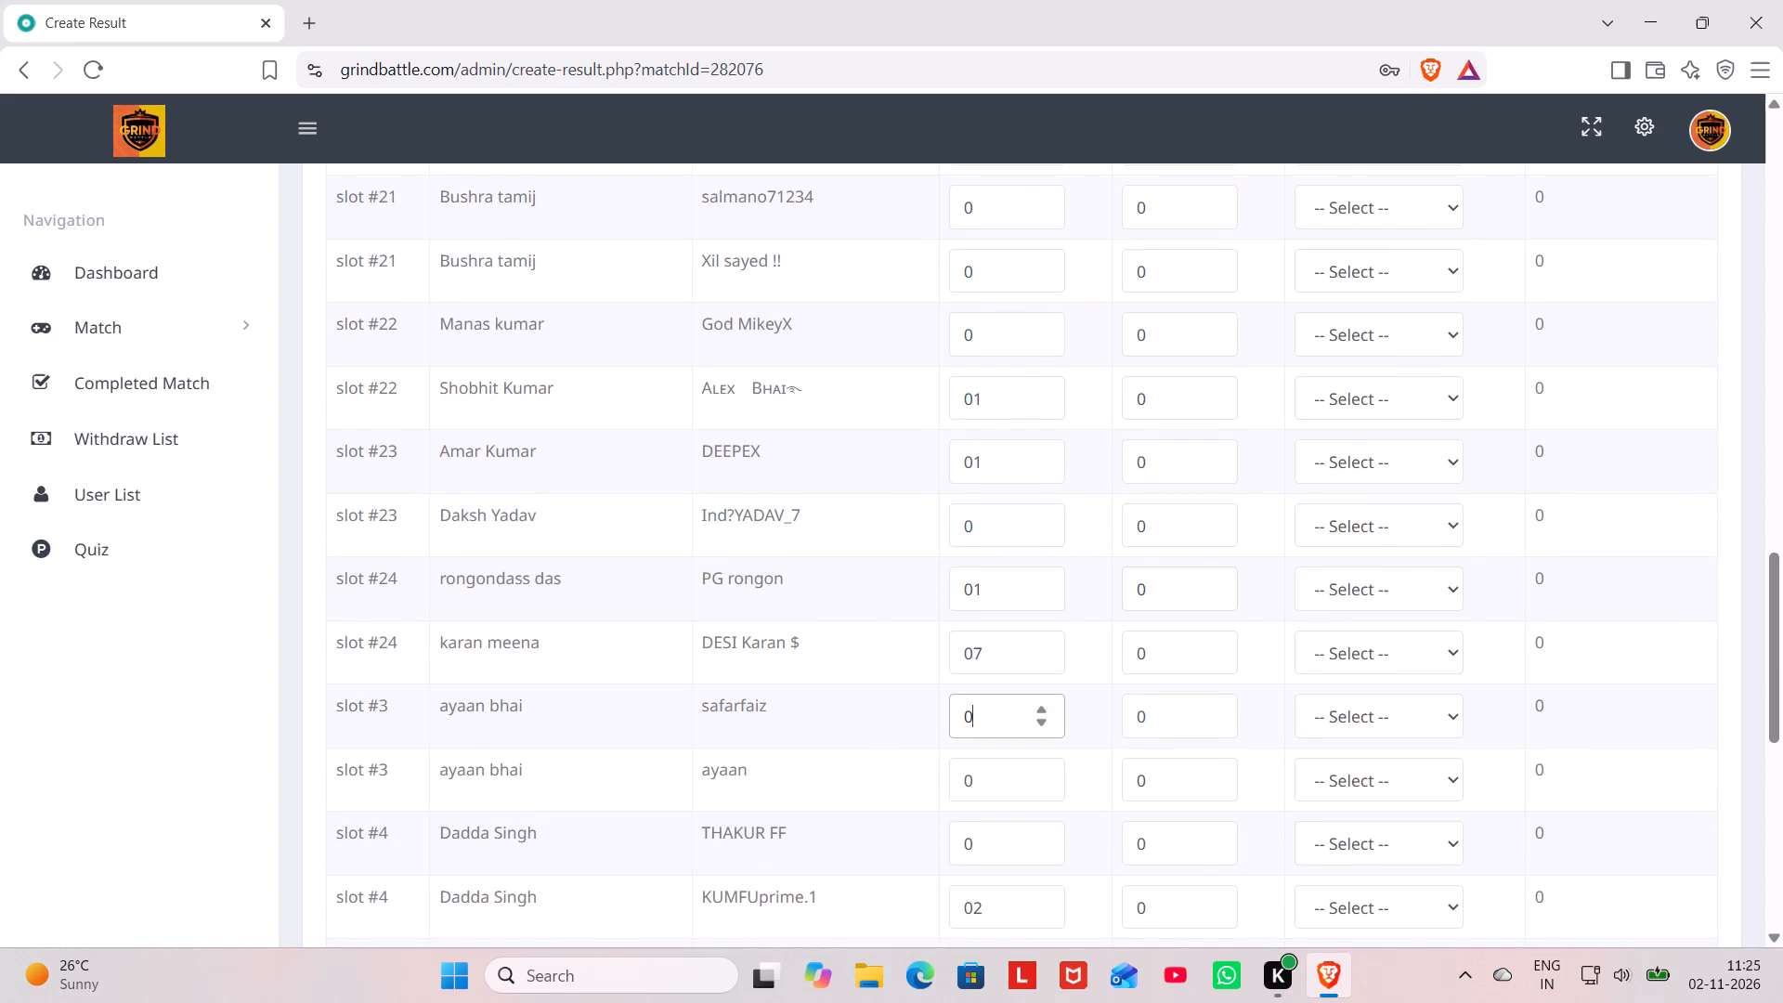
pyautogui.press('1')
pyautogui.press('Tab')
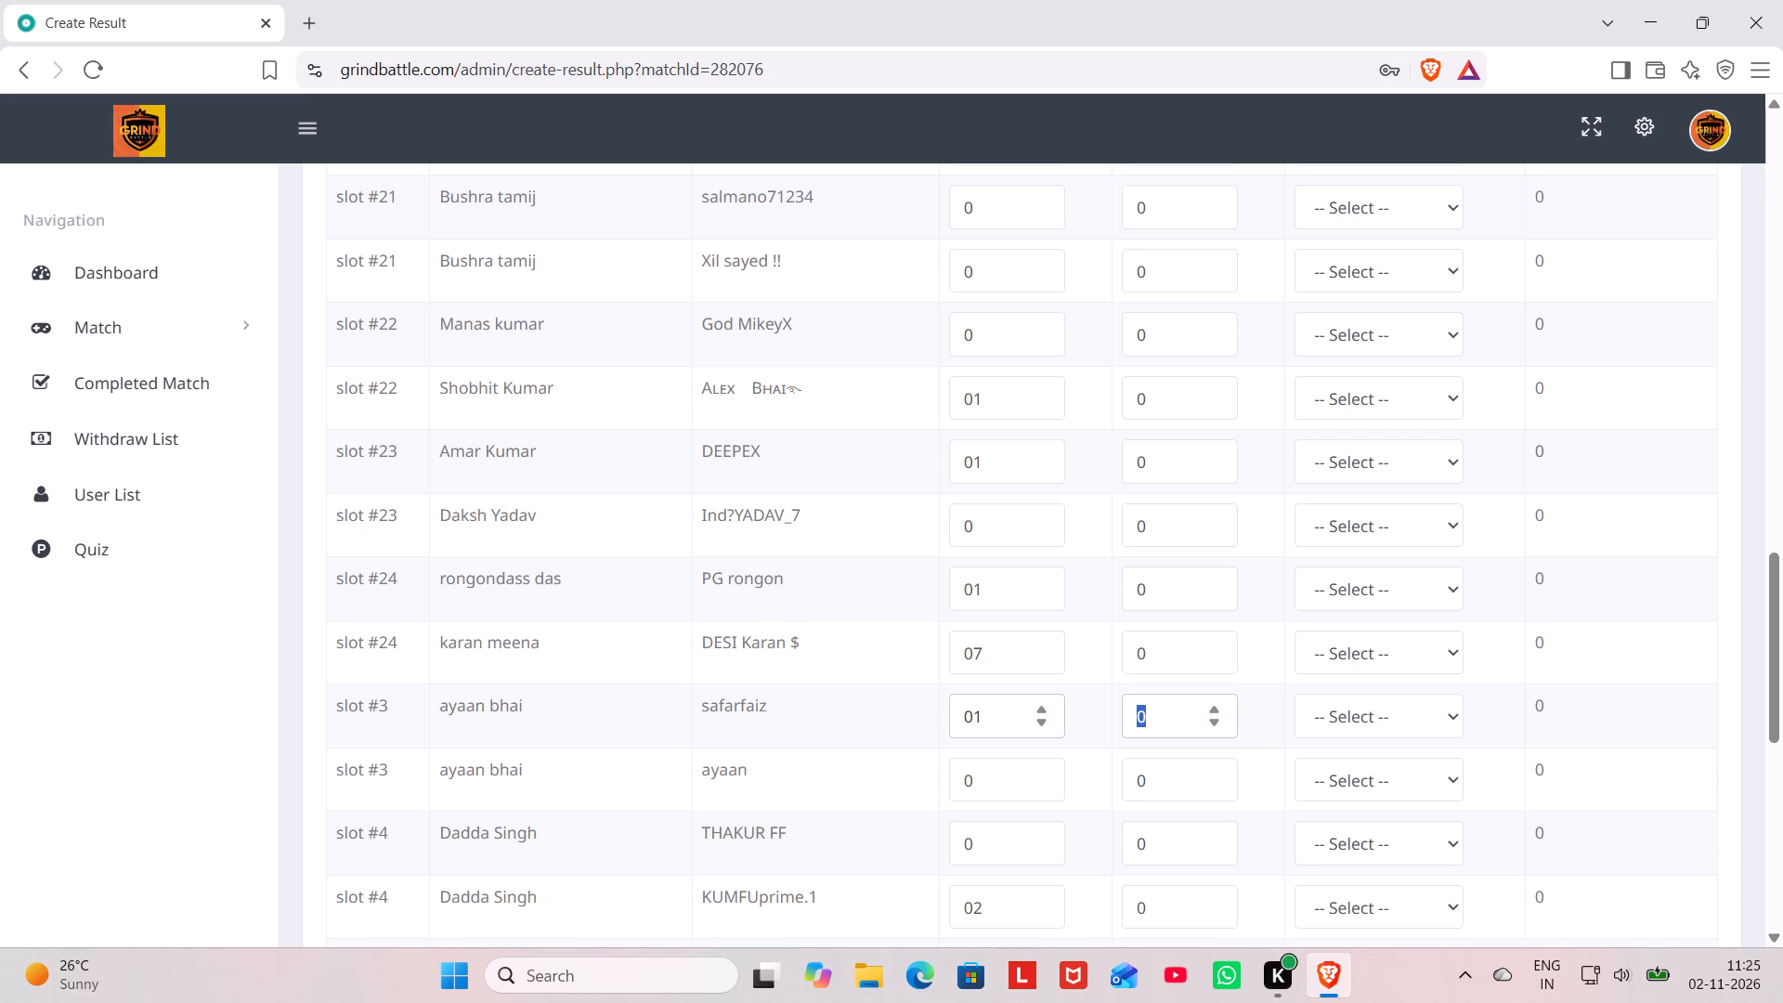
pyautogui.click(1018, 788)
pyautogui.press('3')
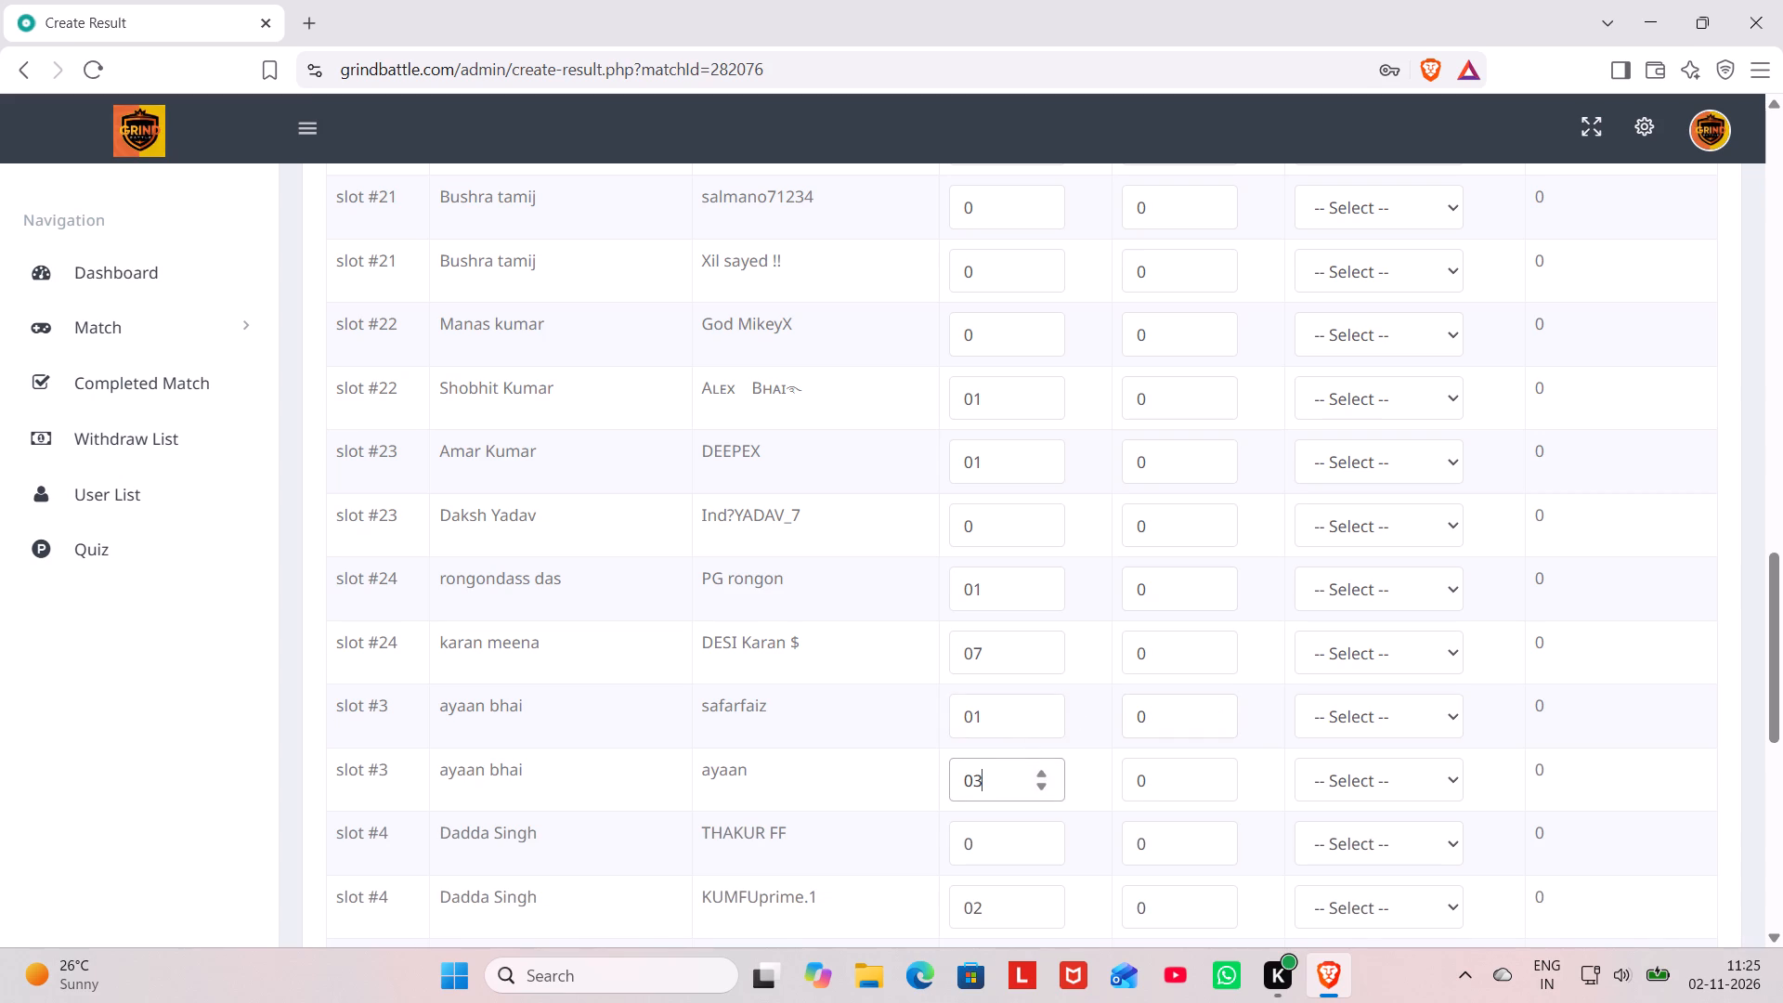
pyautogui.press('Tab')
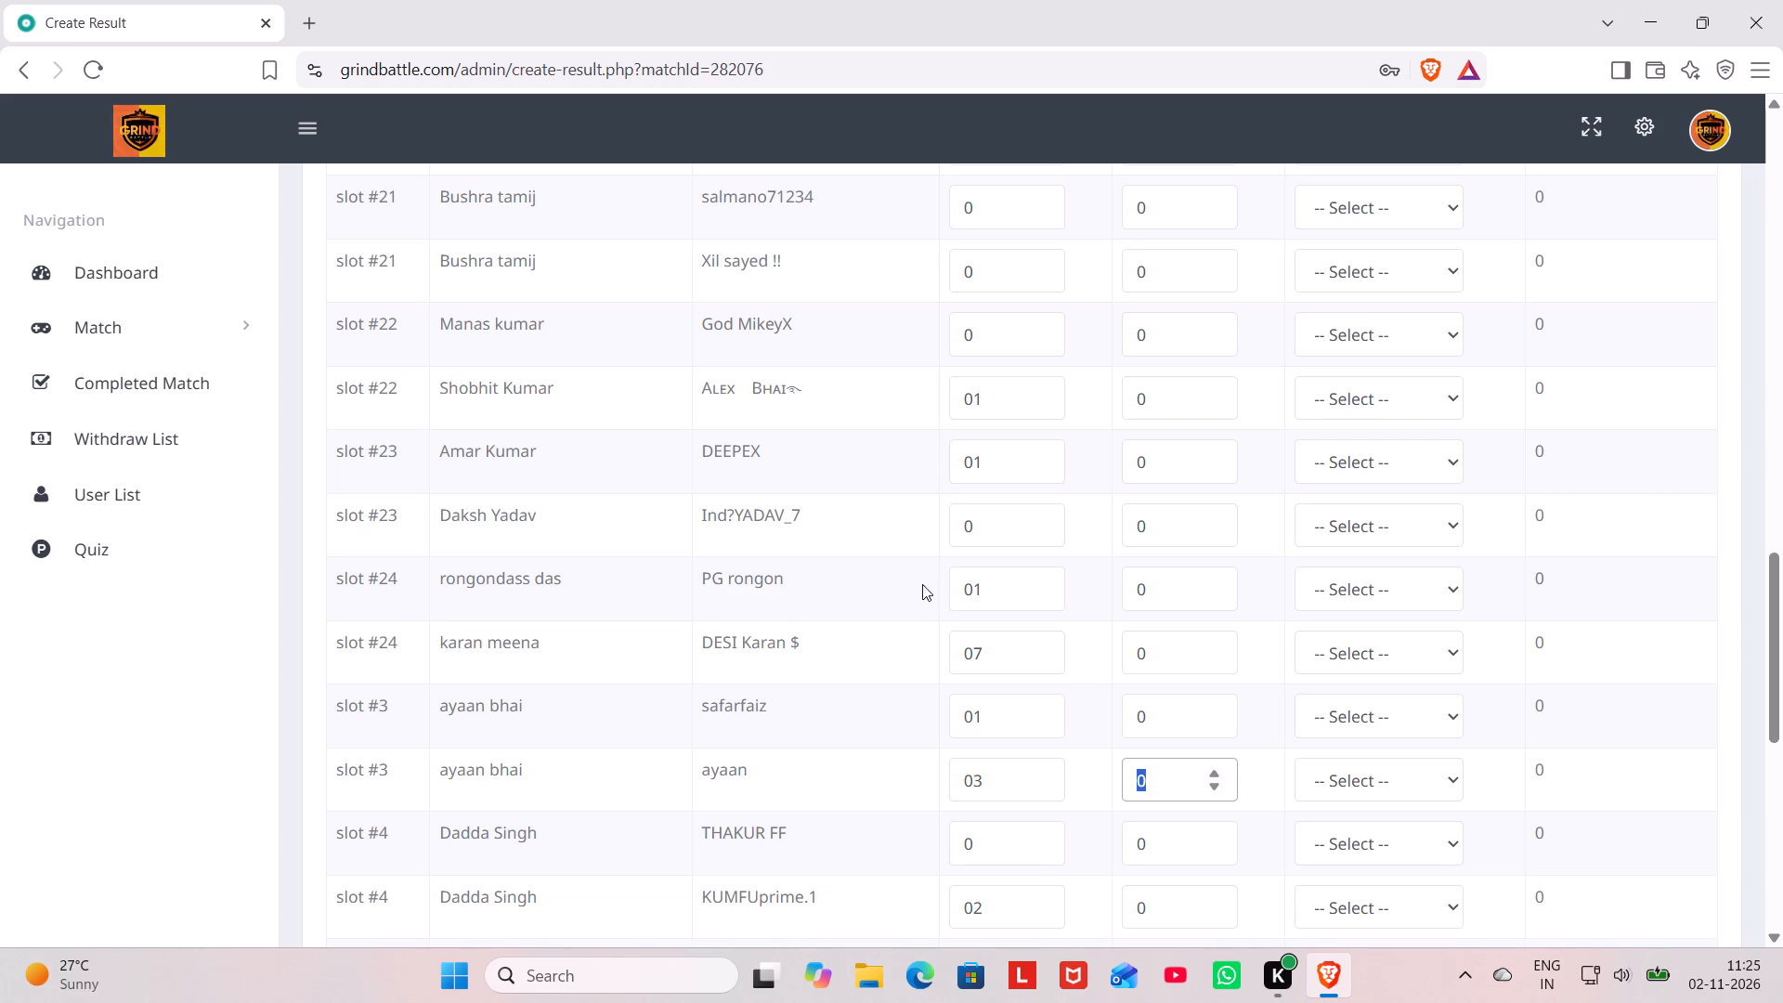
# Enter 2 total kills for x Rudra in slot #18.
pyautogui.scroll(6, 900, 577)
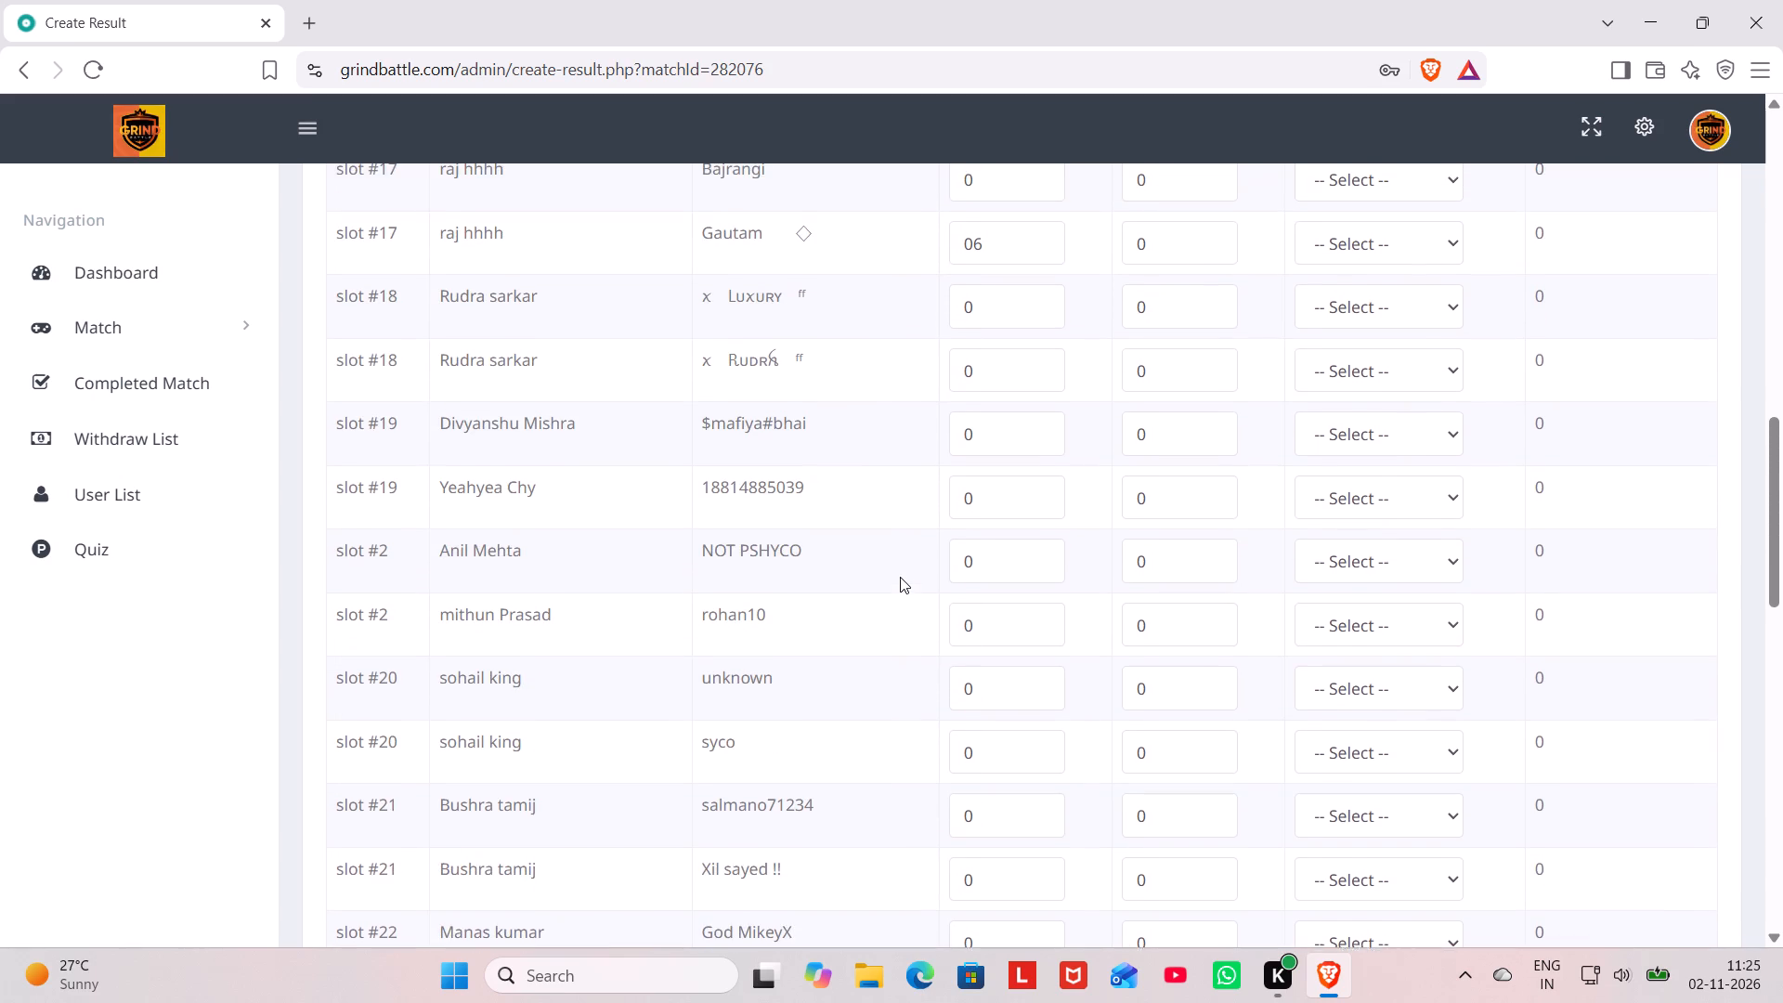
pyautogui.scroll(1, 900, 577)
pyautogui.click(1003, 517)
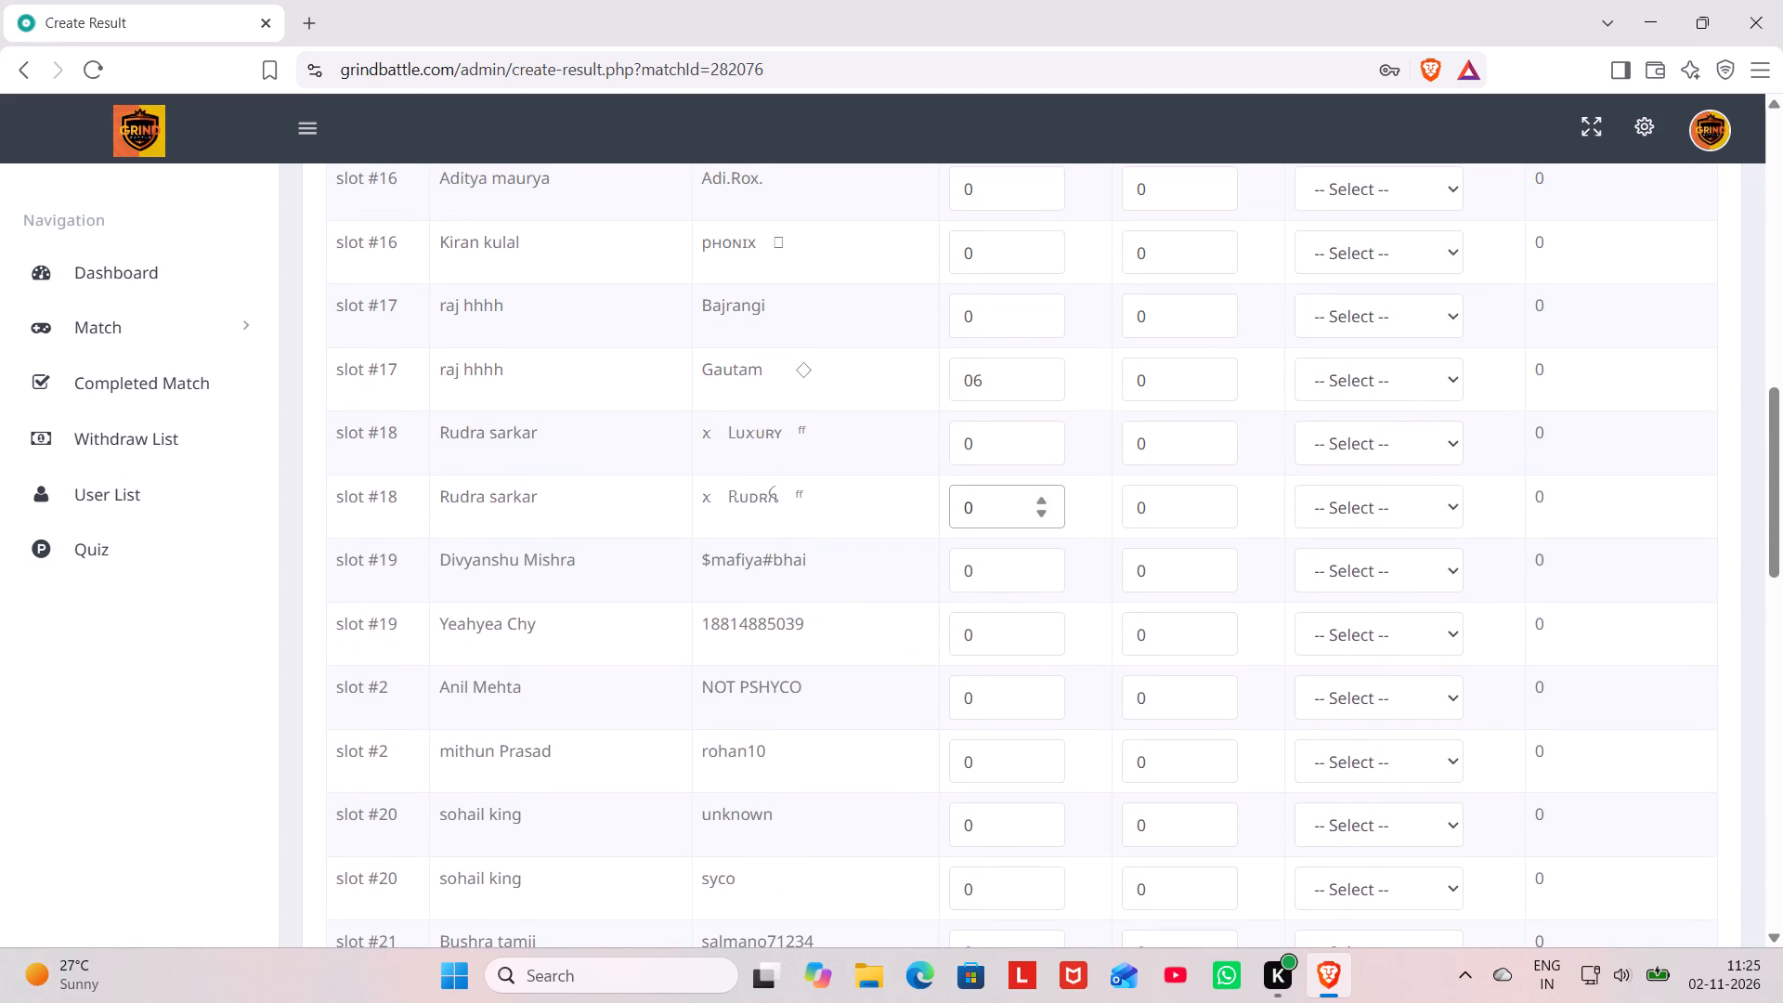
pyautogui.press('2')
pyautogui.press('Tab')
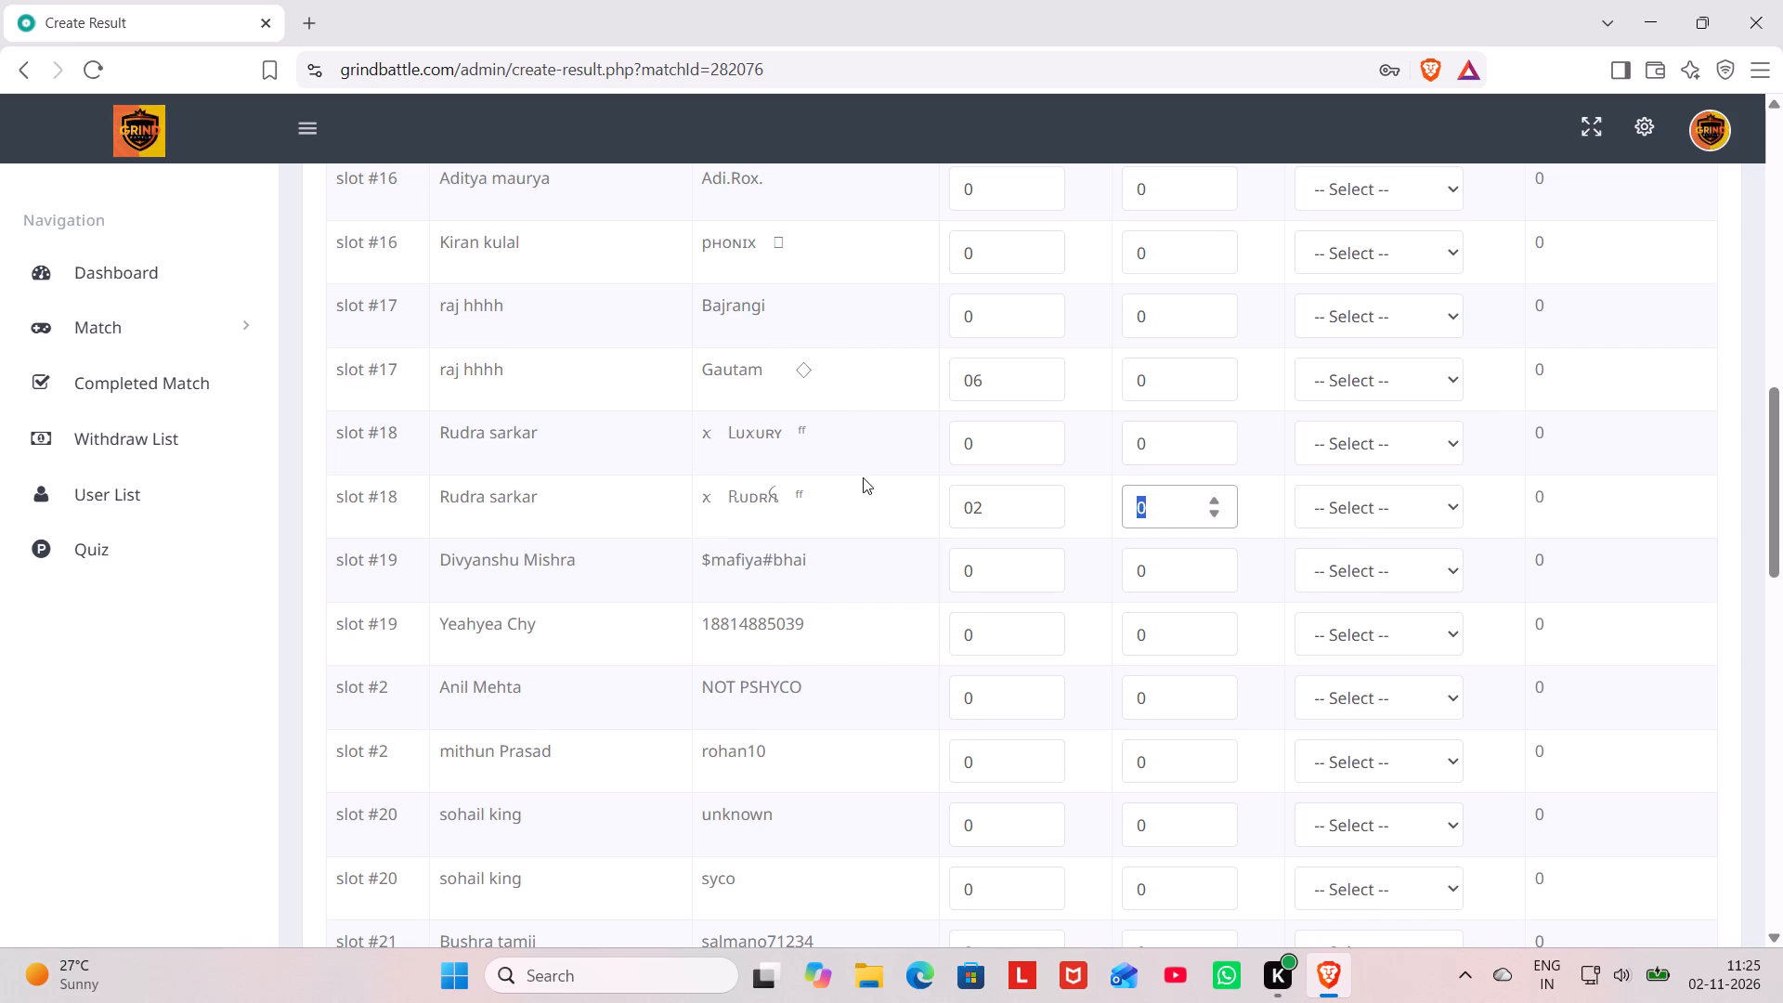
pyautogui.scroll(2, 863, 477)
pyautogui.click(1004, 404)
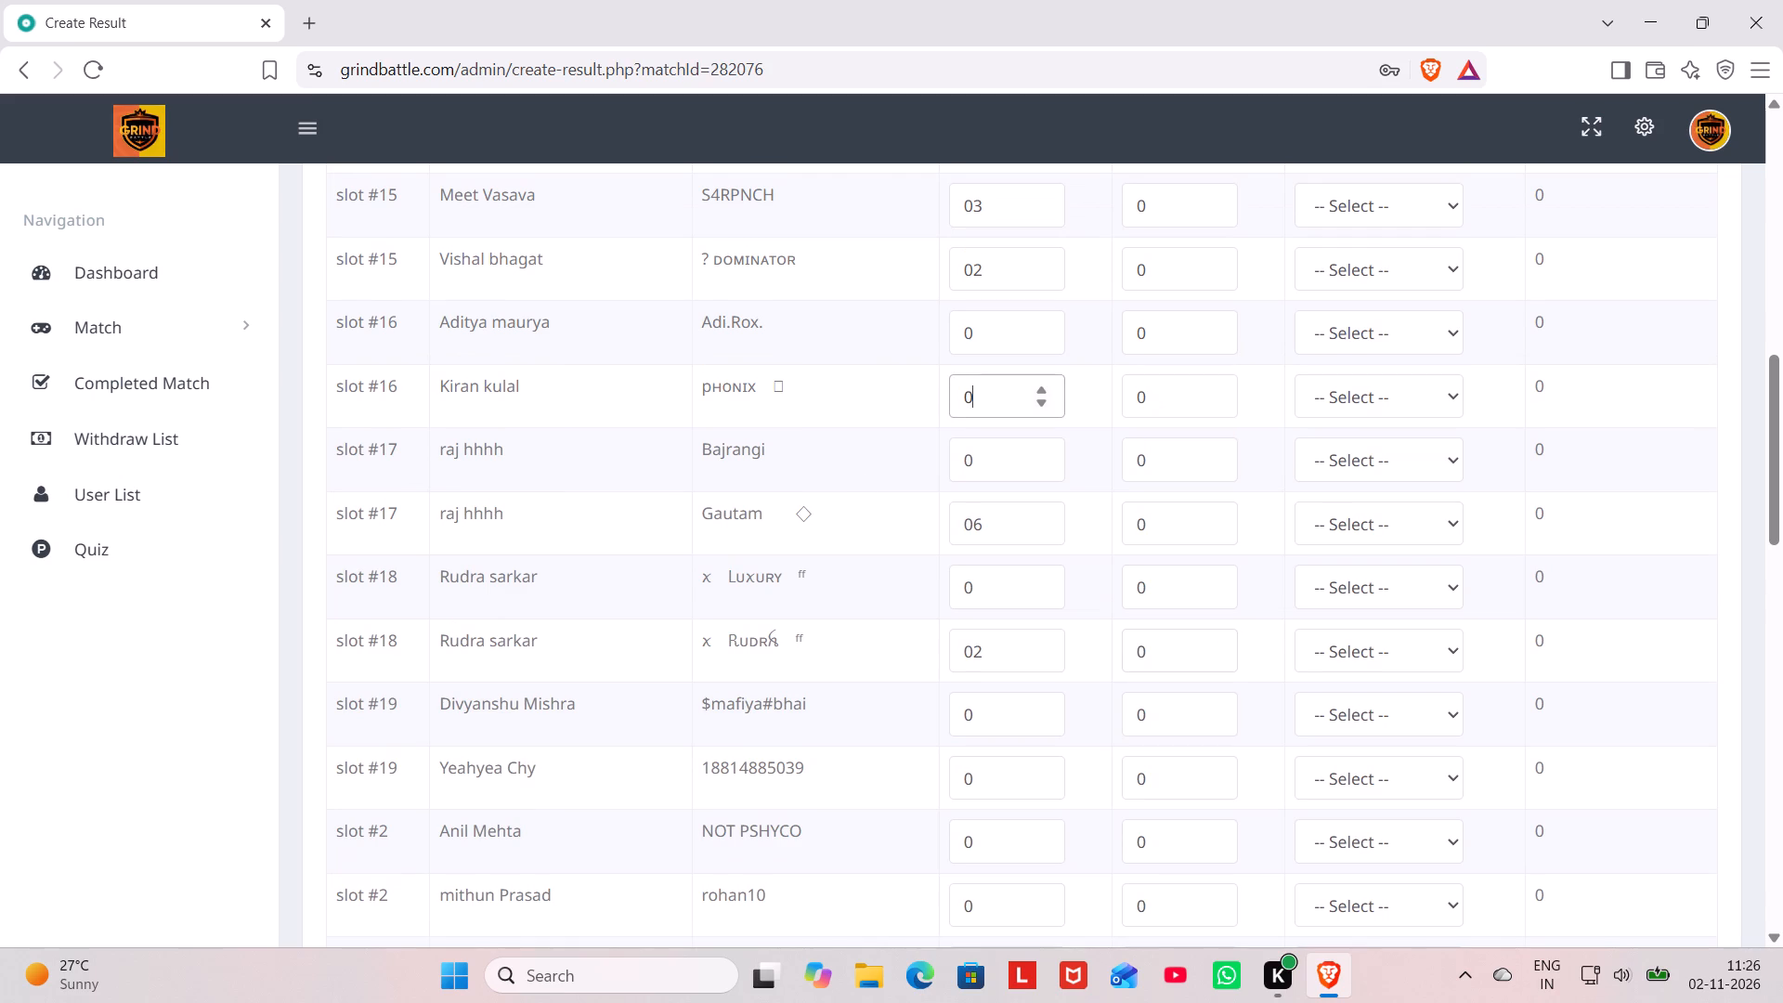
pyautogui.press('1')
pyautogui.press('Tab')
pyautogui.scroll(2, 1036, 371)
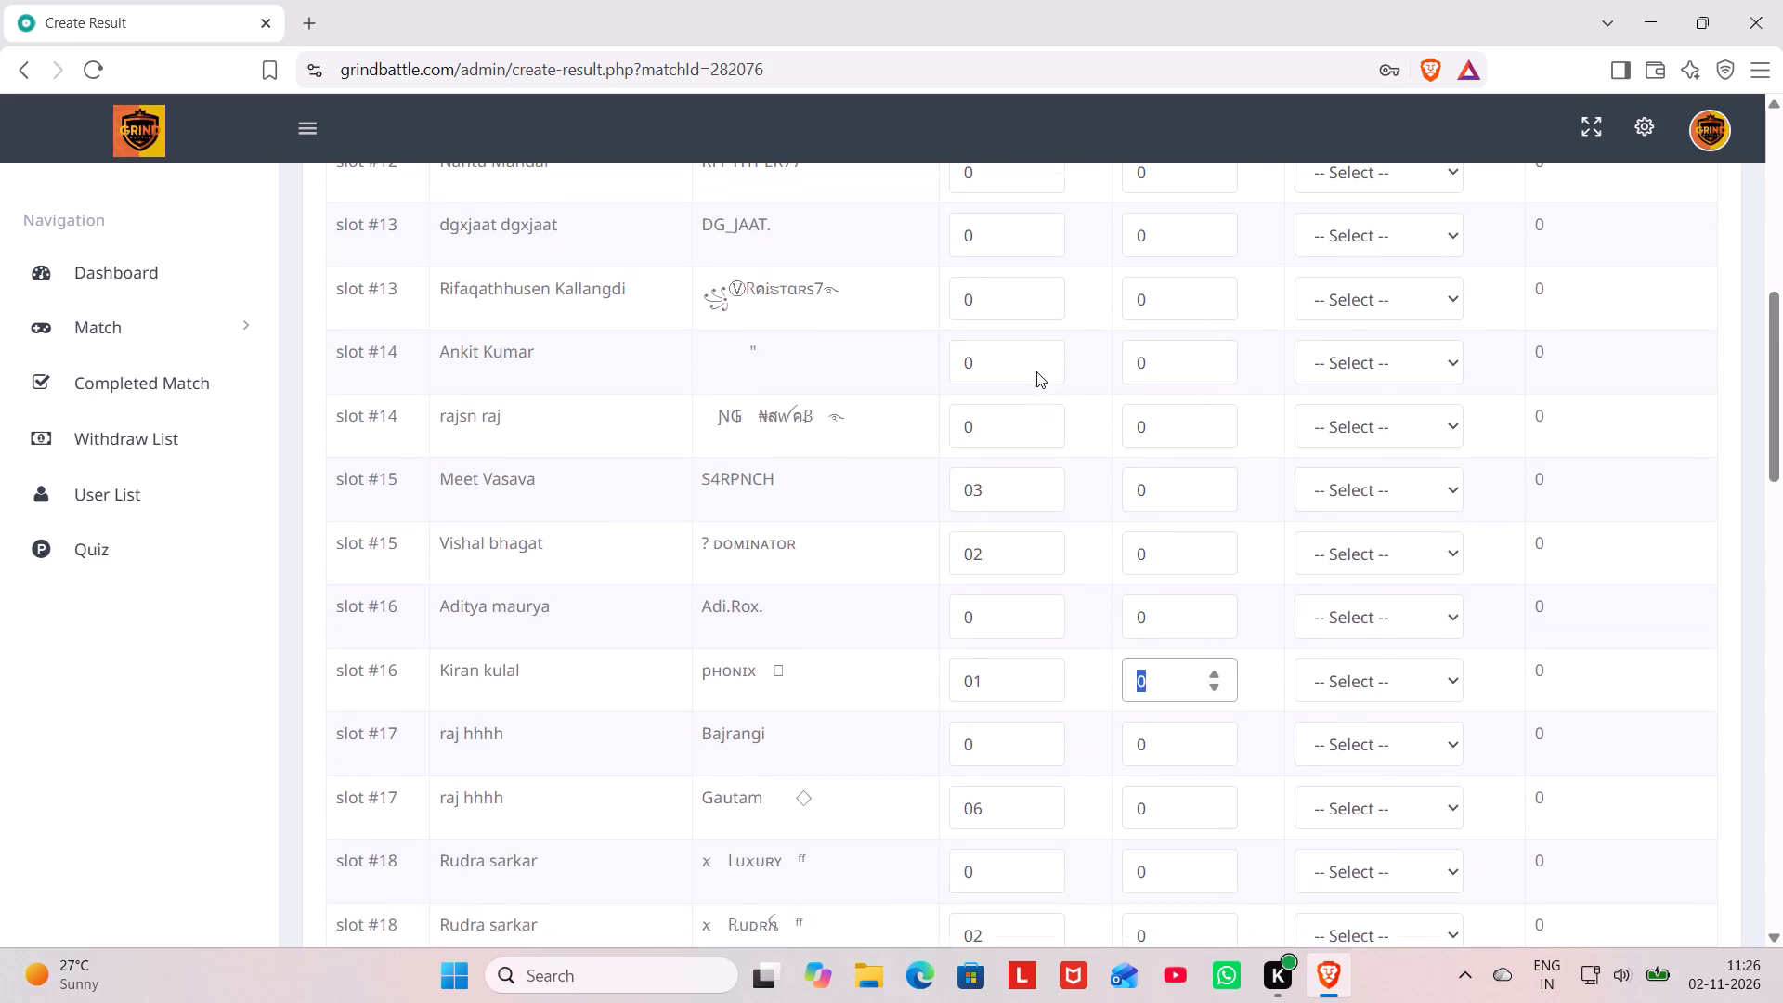
pyautogui.scroll(6, 1036, 371)
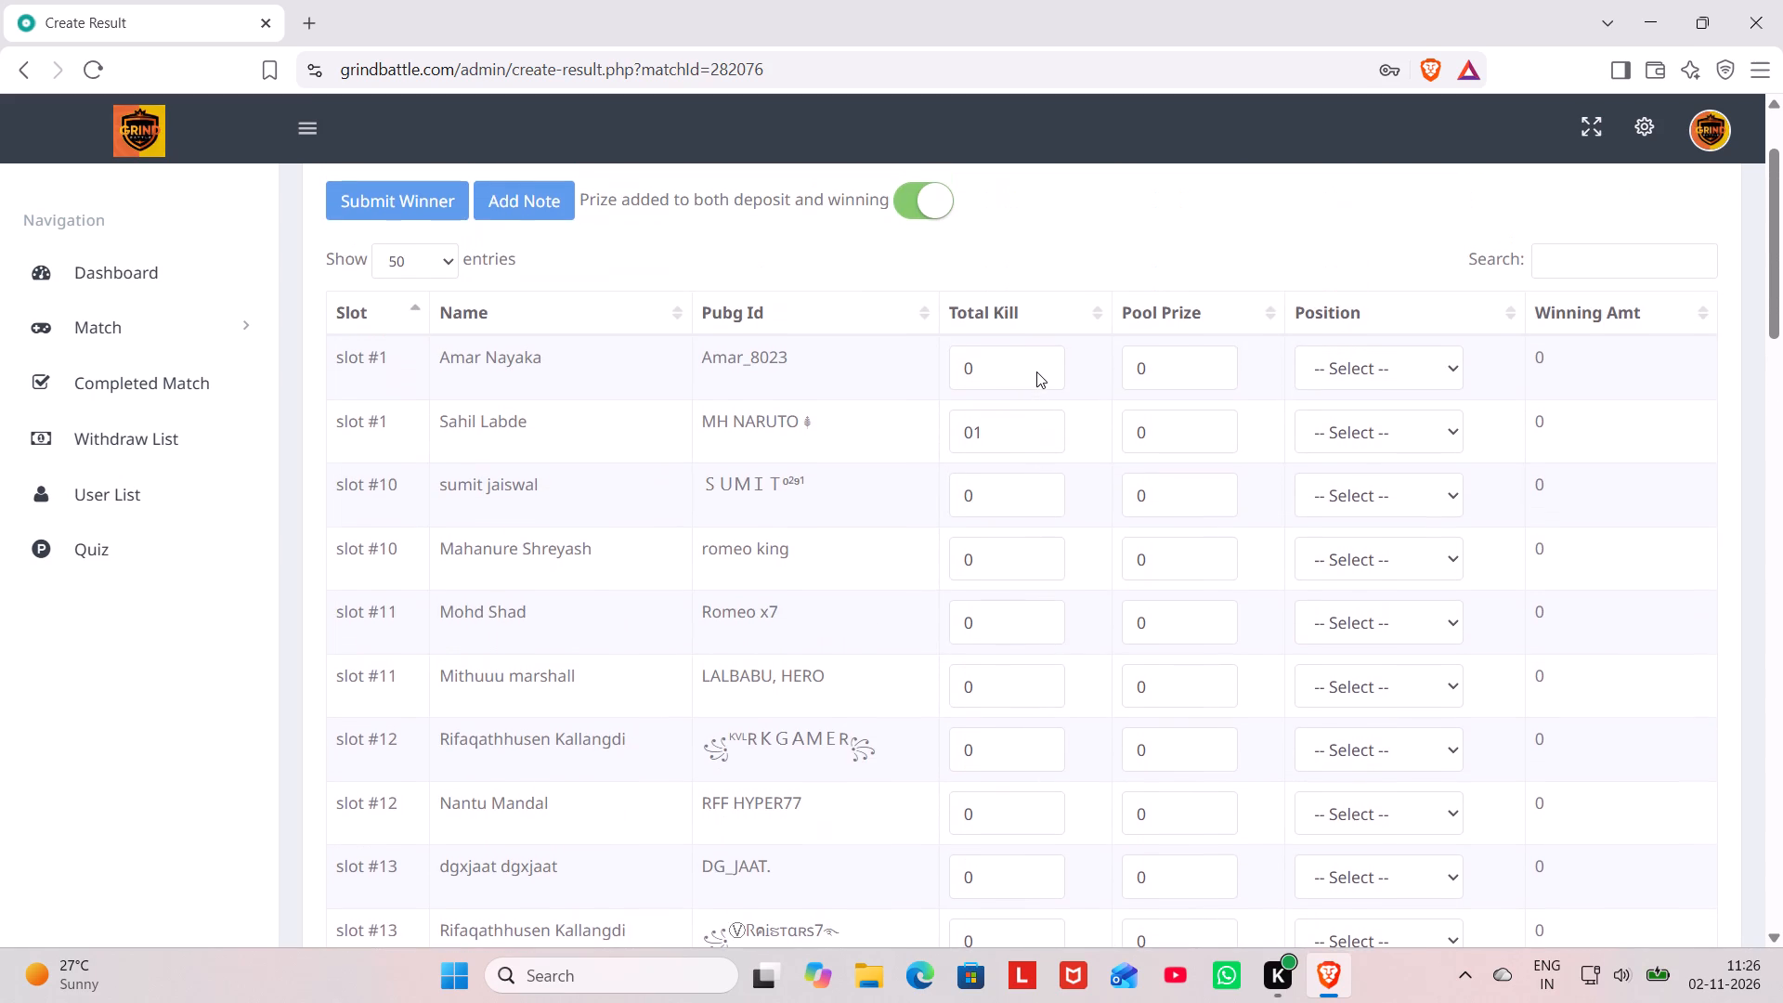
pyautogui.scroll(1, 1036, 371)
pyautogui.click(1600, 256)
pyautogui.write('nov')
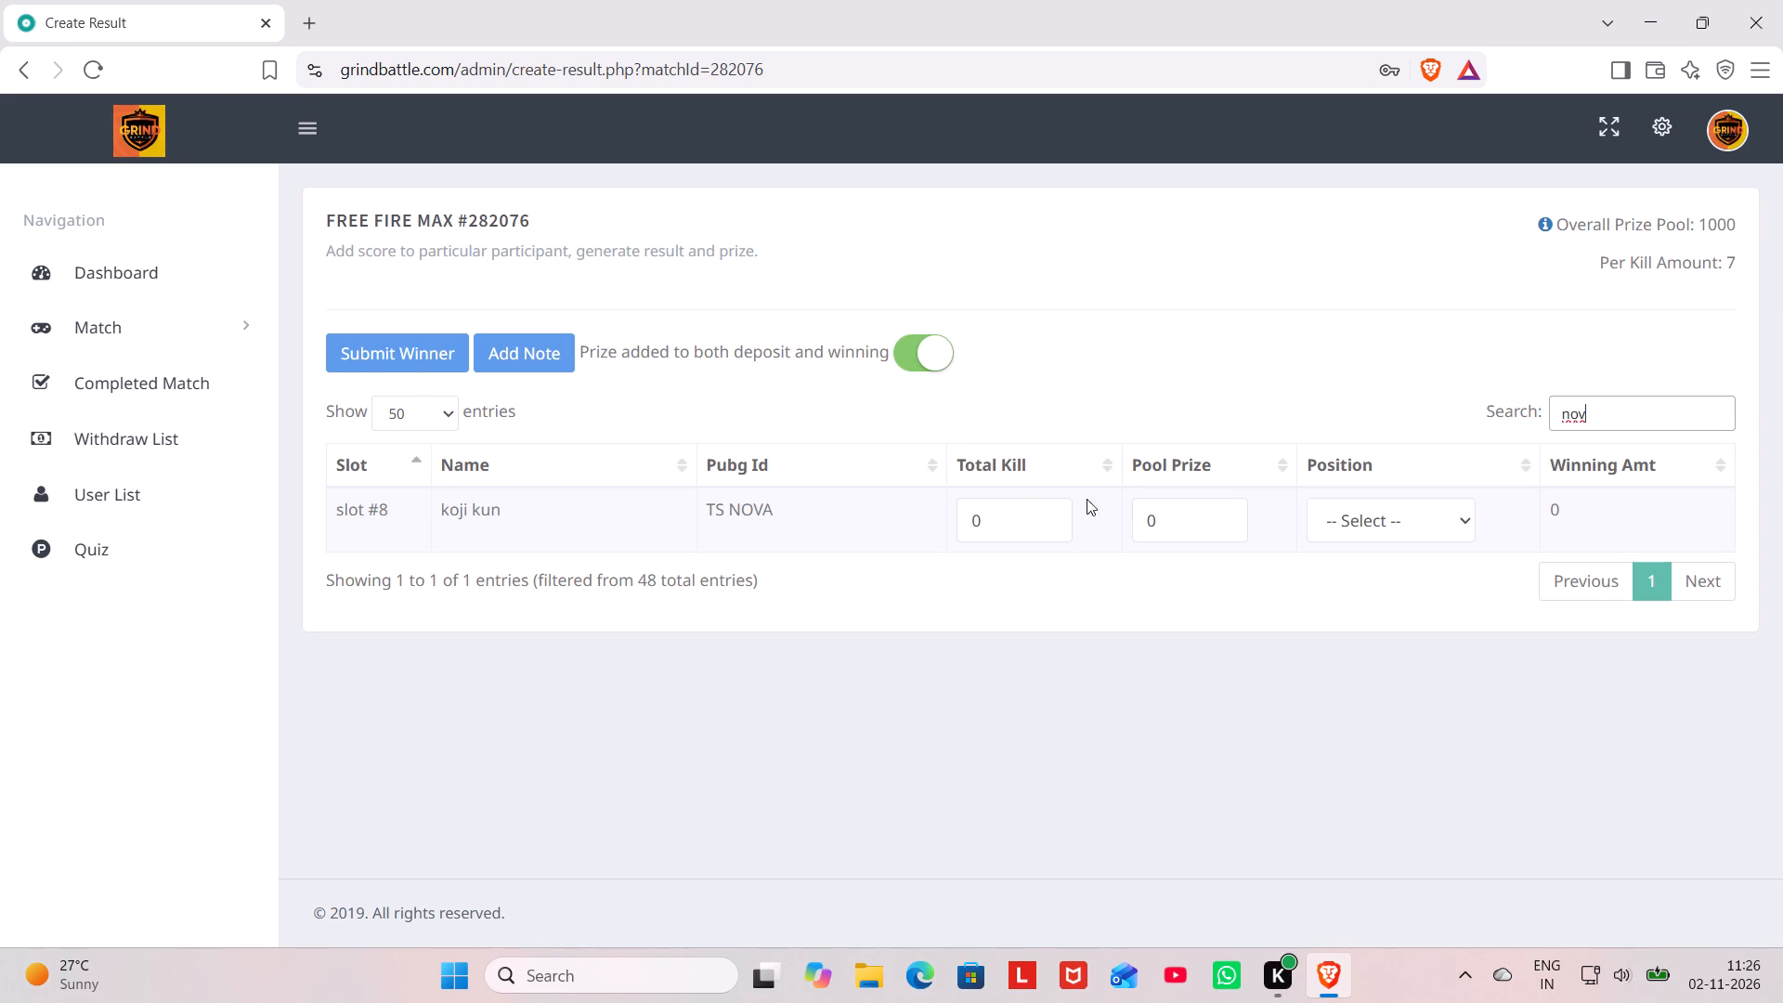
pyautogui.click(1011, 528)
pyautogui.press('2')
pyautogui.press('Tab')
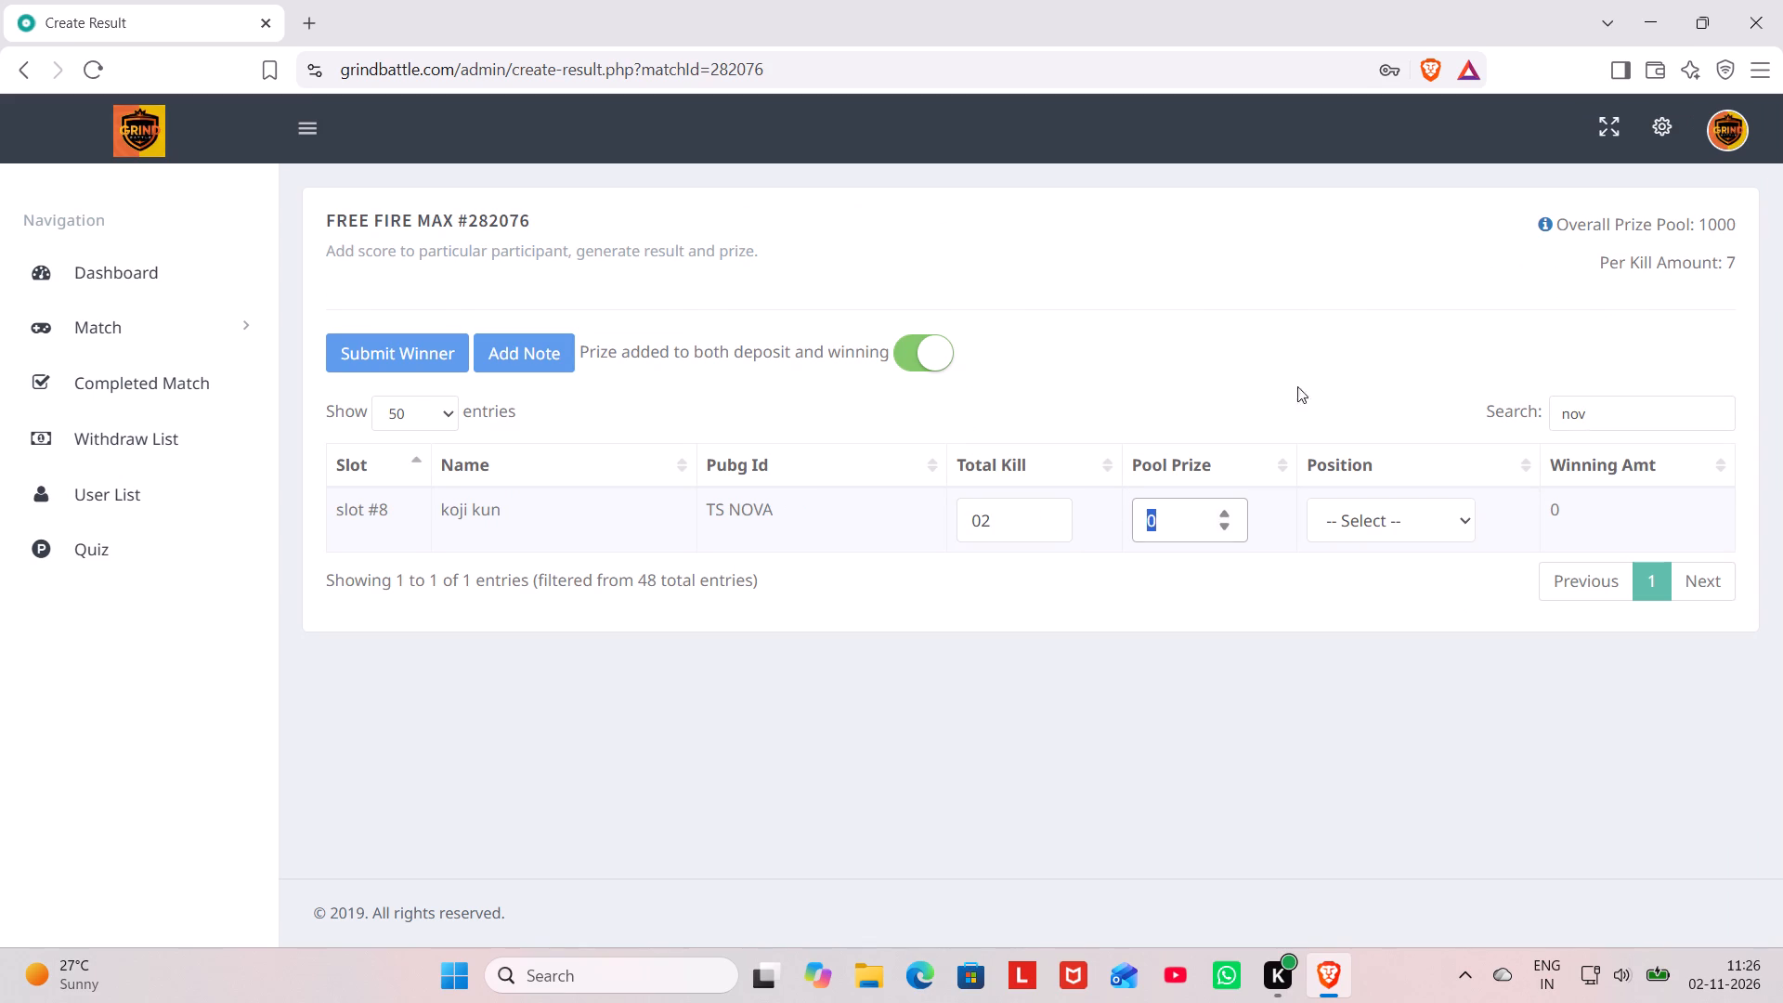
# Clear the participant search and enter 1 total kill for NOT PSHYCO in slot #2.
pyautogui.click(1595, 423)
pyautogui.press('BackSpace')
pyautogui.press('BackSpace')
pyautogui.press('BackSpace')
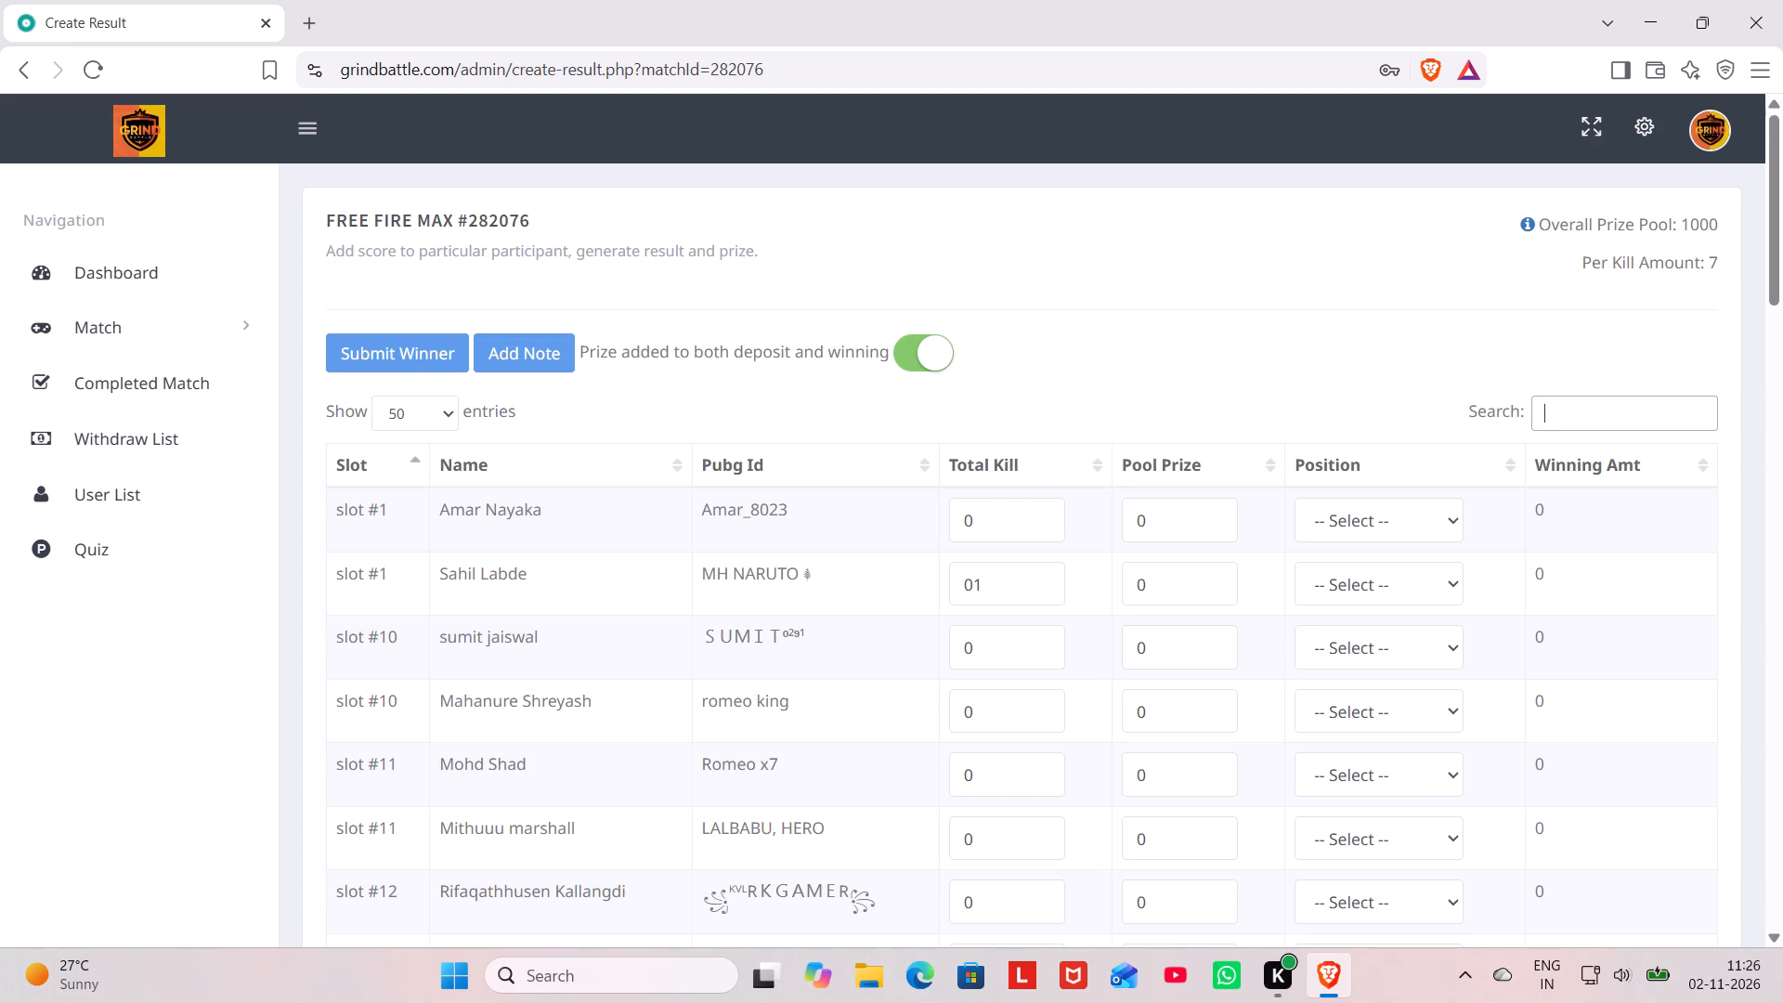
pyautogui.scroll(-4, 953, 698)
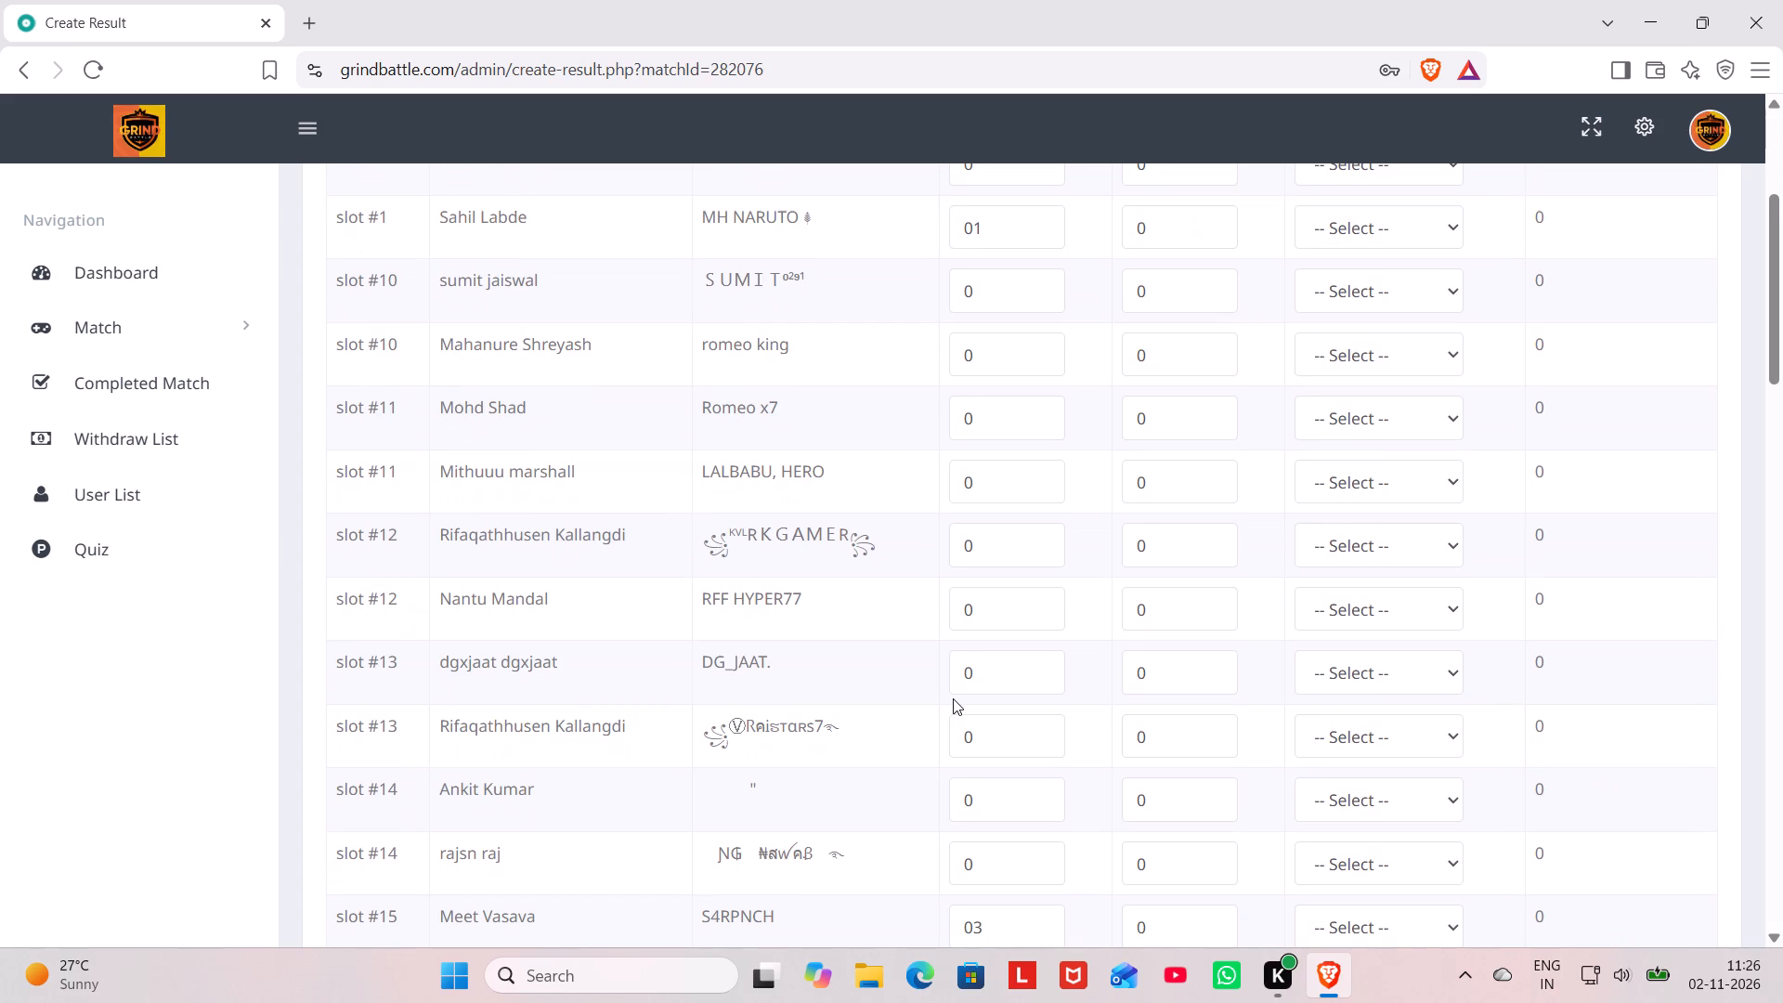
pyautogui.scroll(-9, 953, 698)
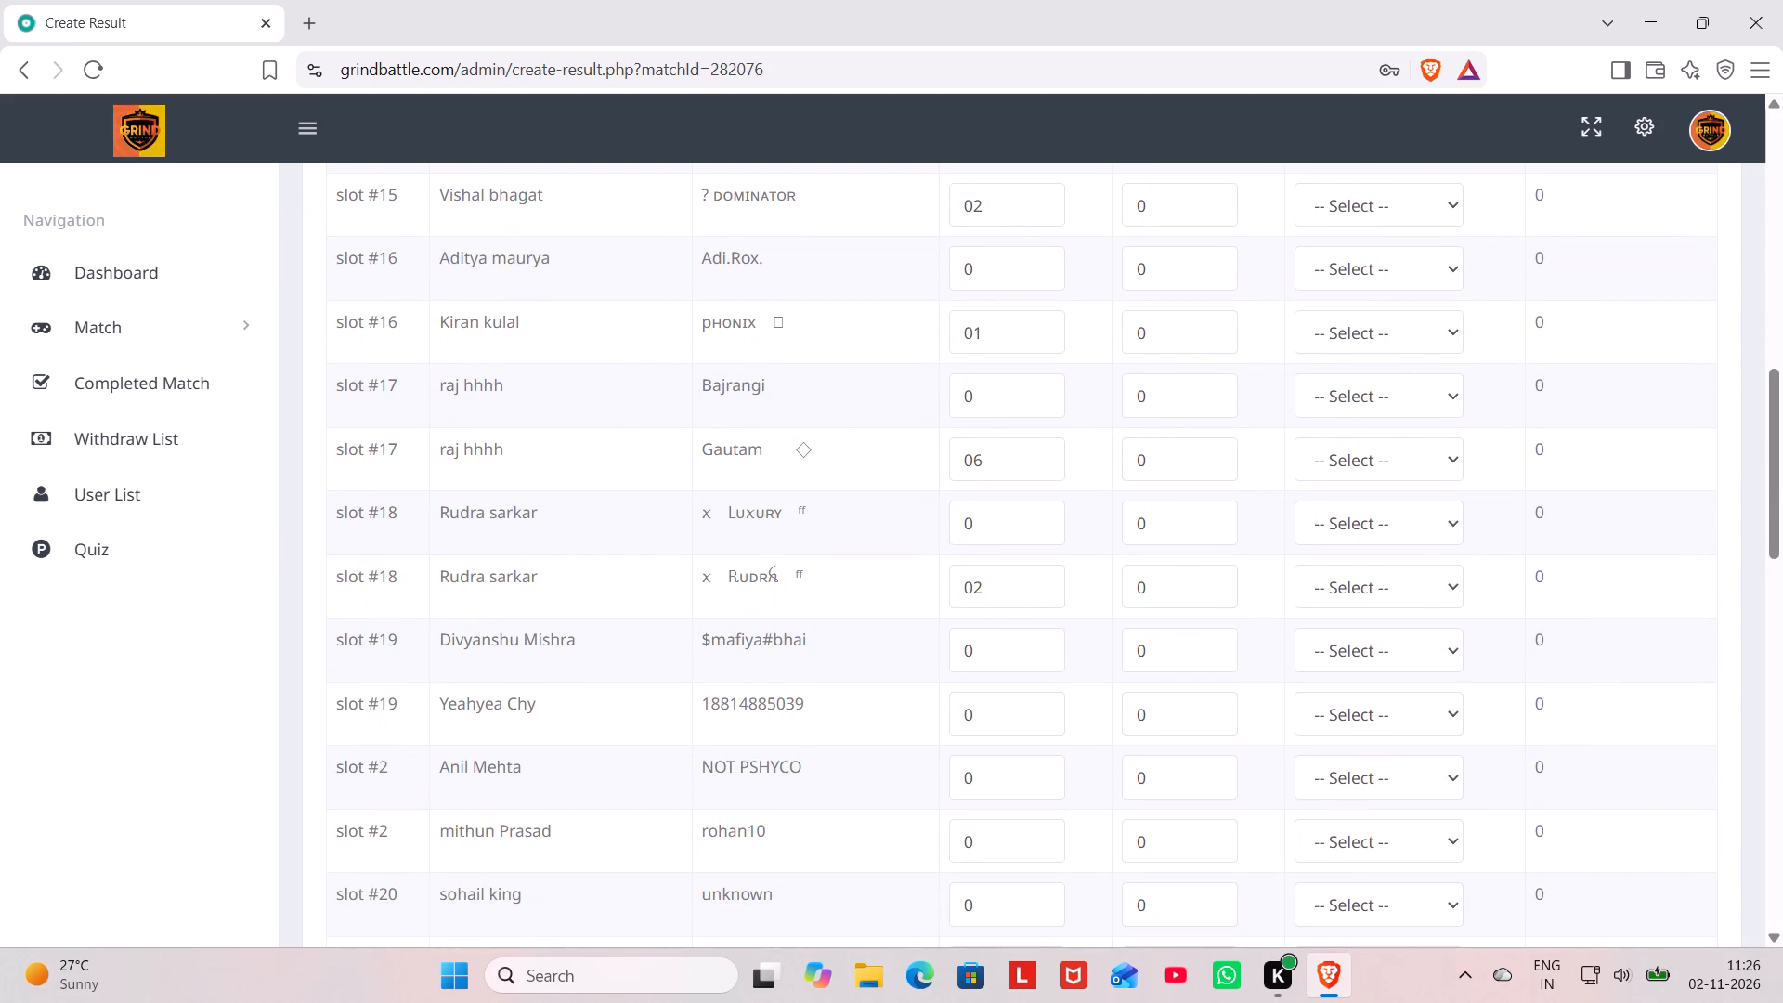
pyautogui.click(994, 770)
pyautogui.press('1')
pyautogui.press('Tab')
# Check the entered kills and prizes across the participant list, and submit the winners for FREE FIRE MAX #282076.
pyautogui.scroll(4, 840, 644)
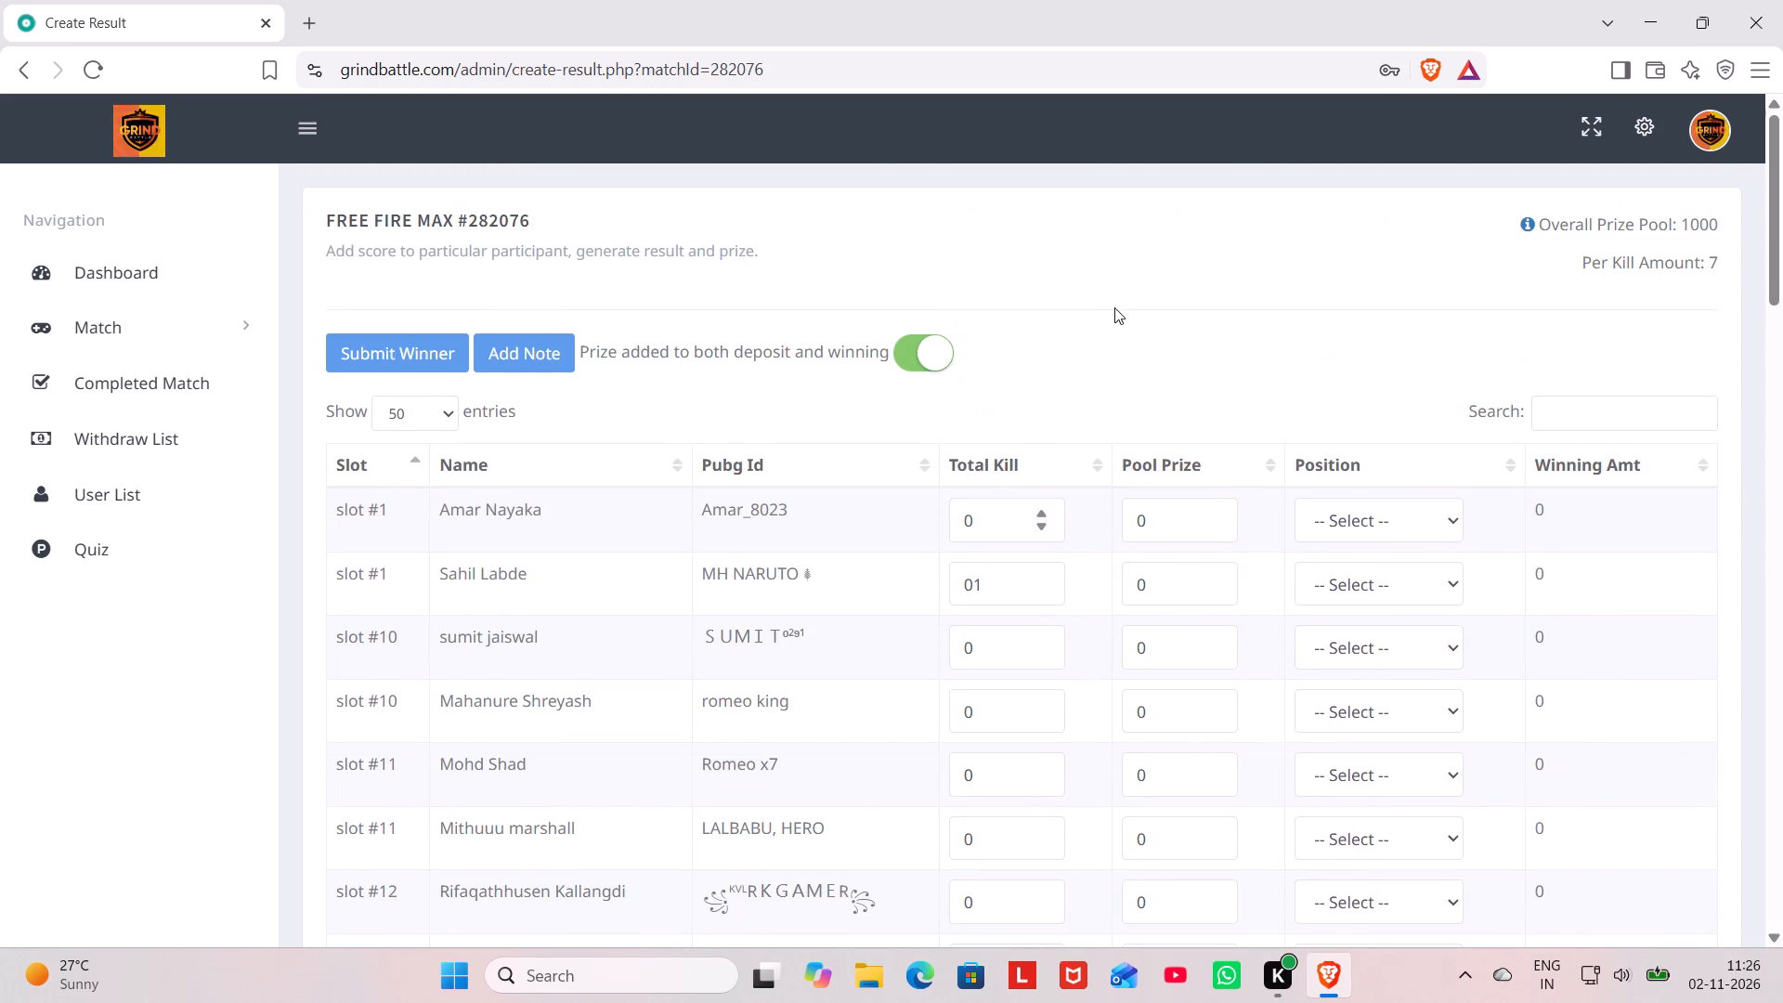
pyautogui.click(1115, 306)
pyautogui.scroll(-4, 1059, 598)
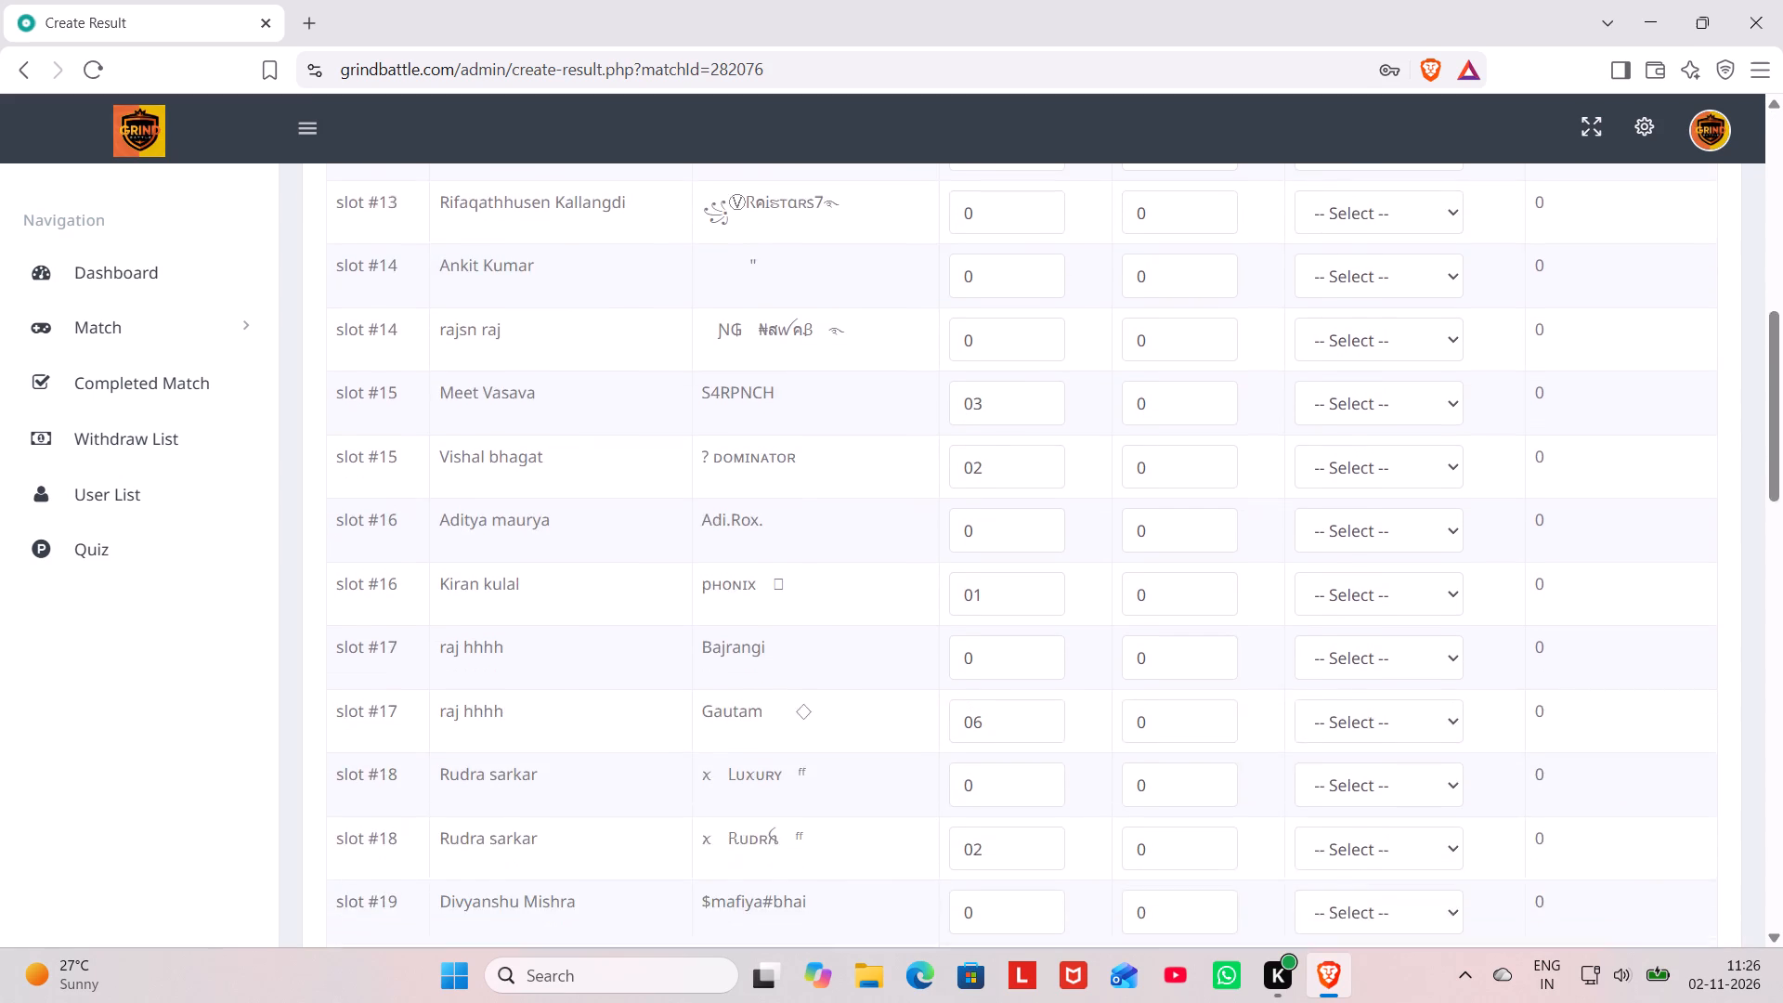
pyautogui.scroll(-6, 1059, 598)
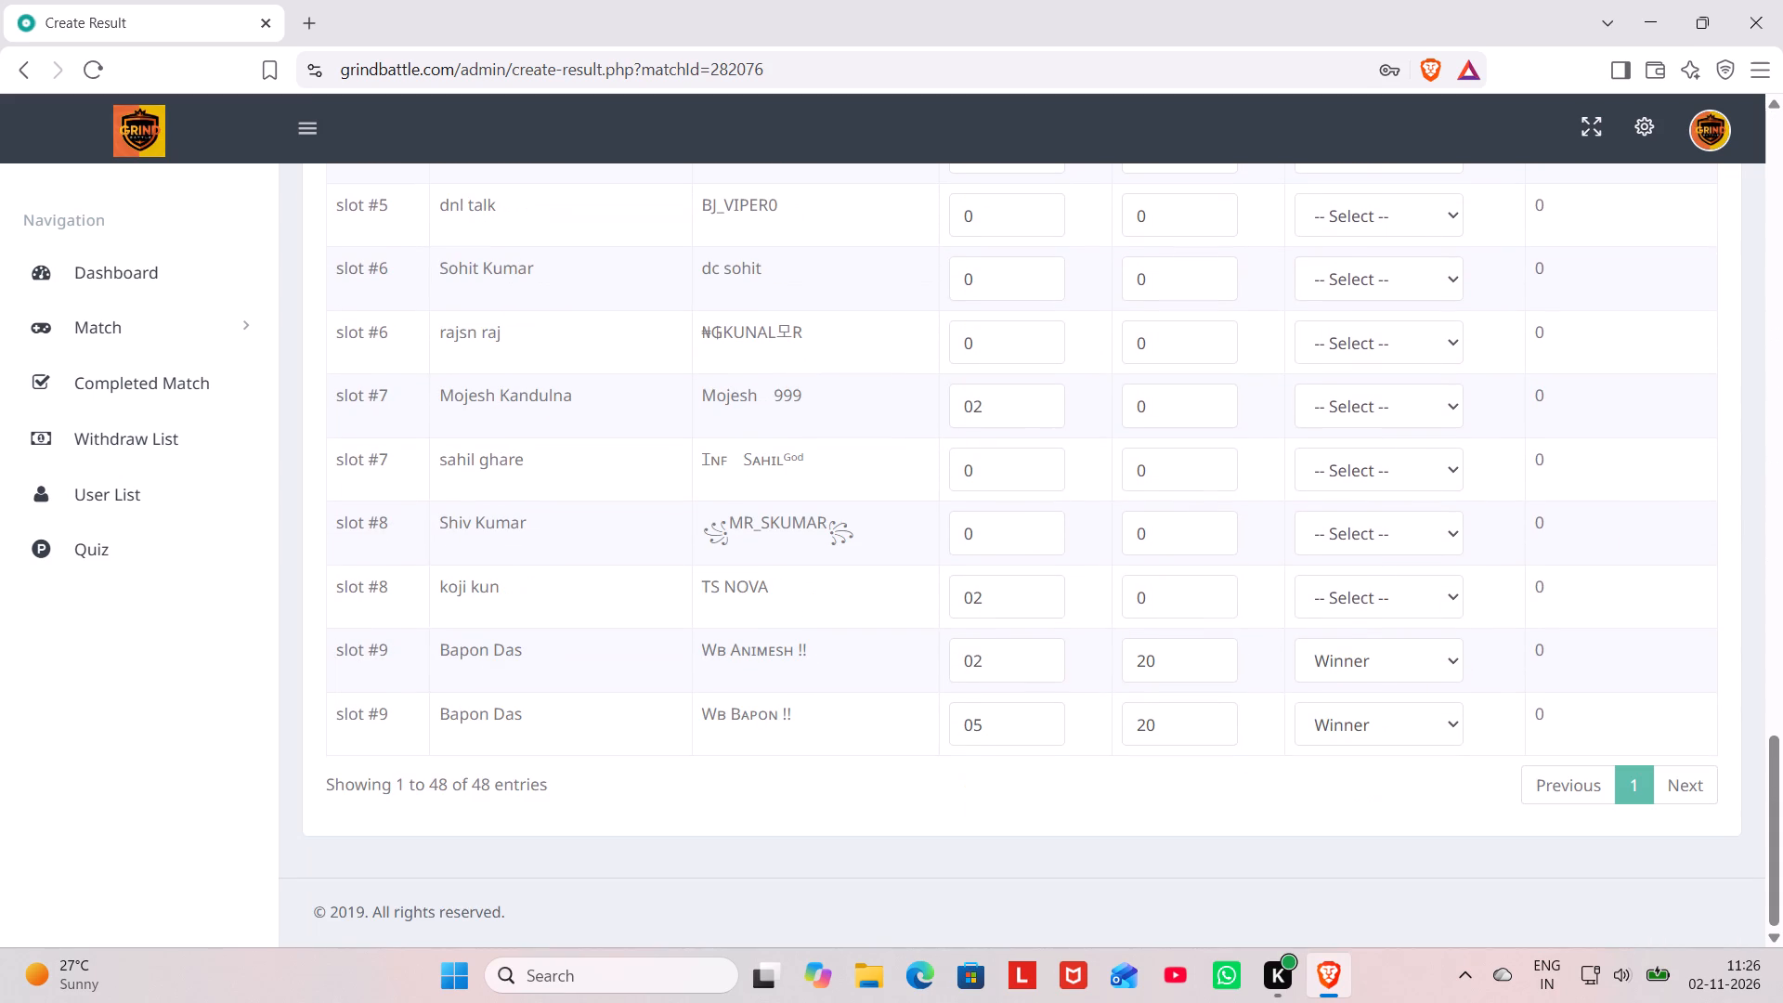
pyautogui.scroll(8, 1059, 598)
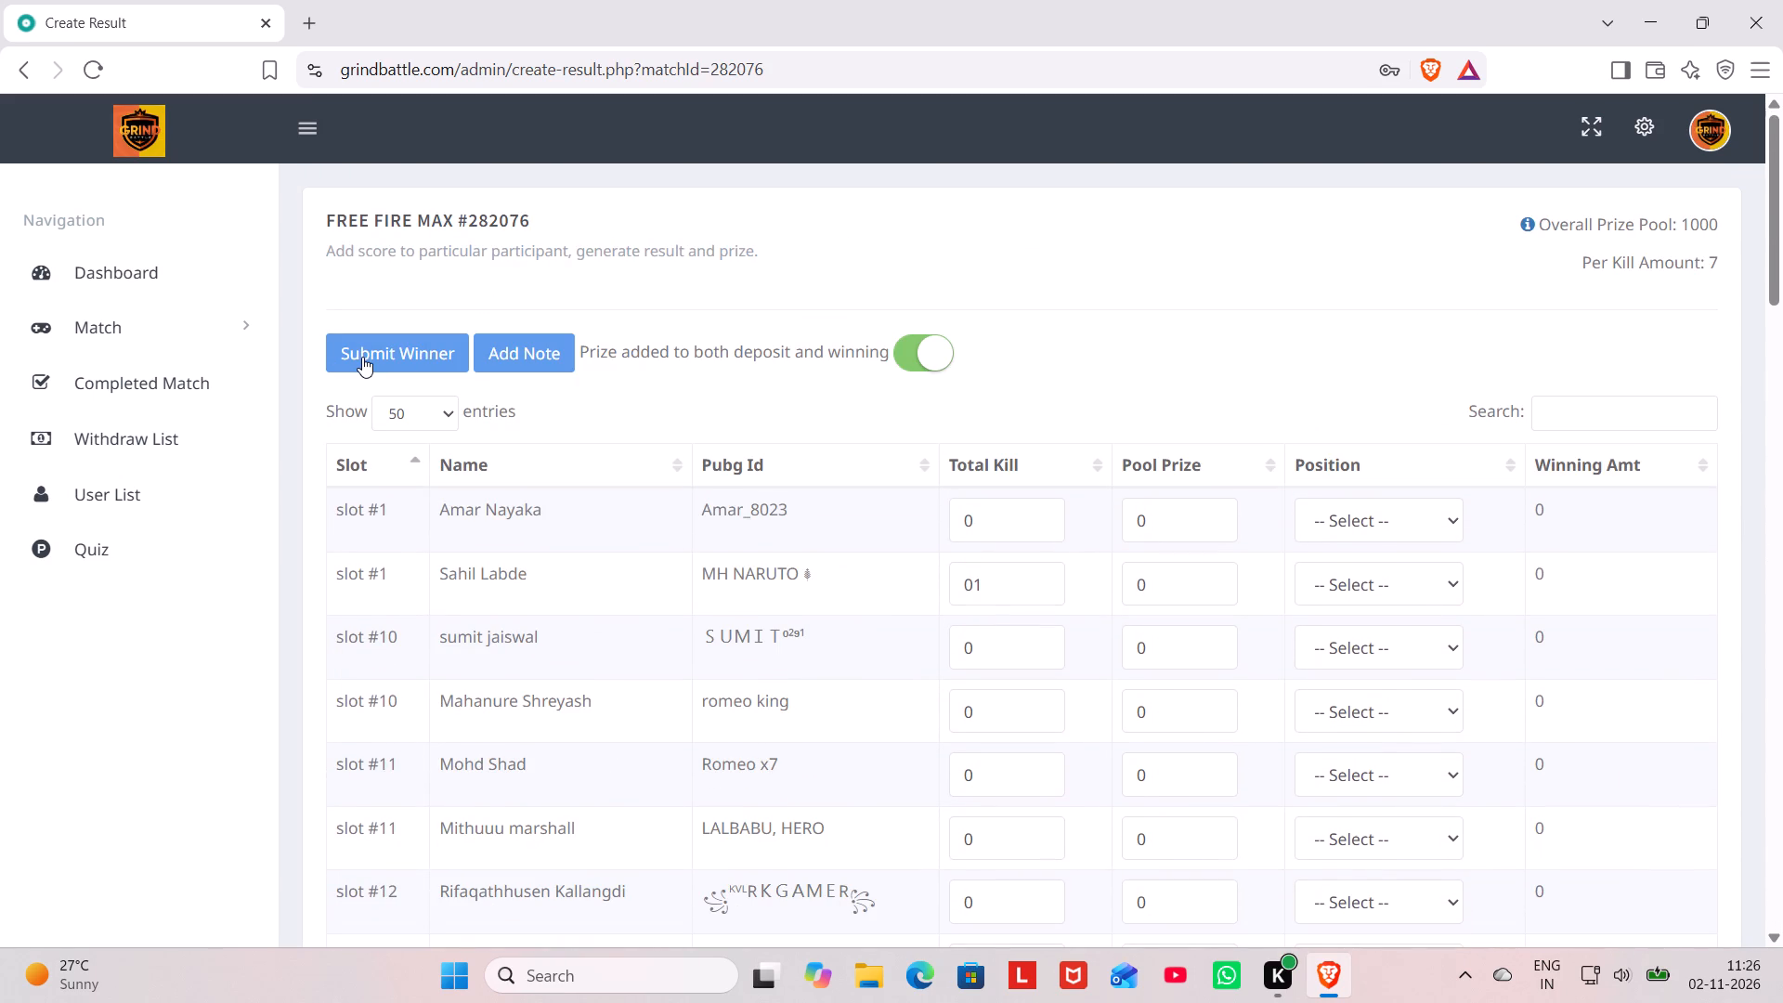
pyautogui.click(362, 357)
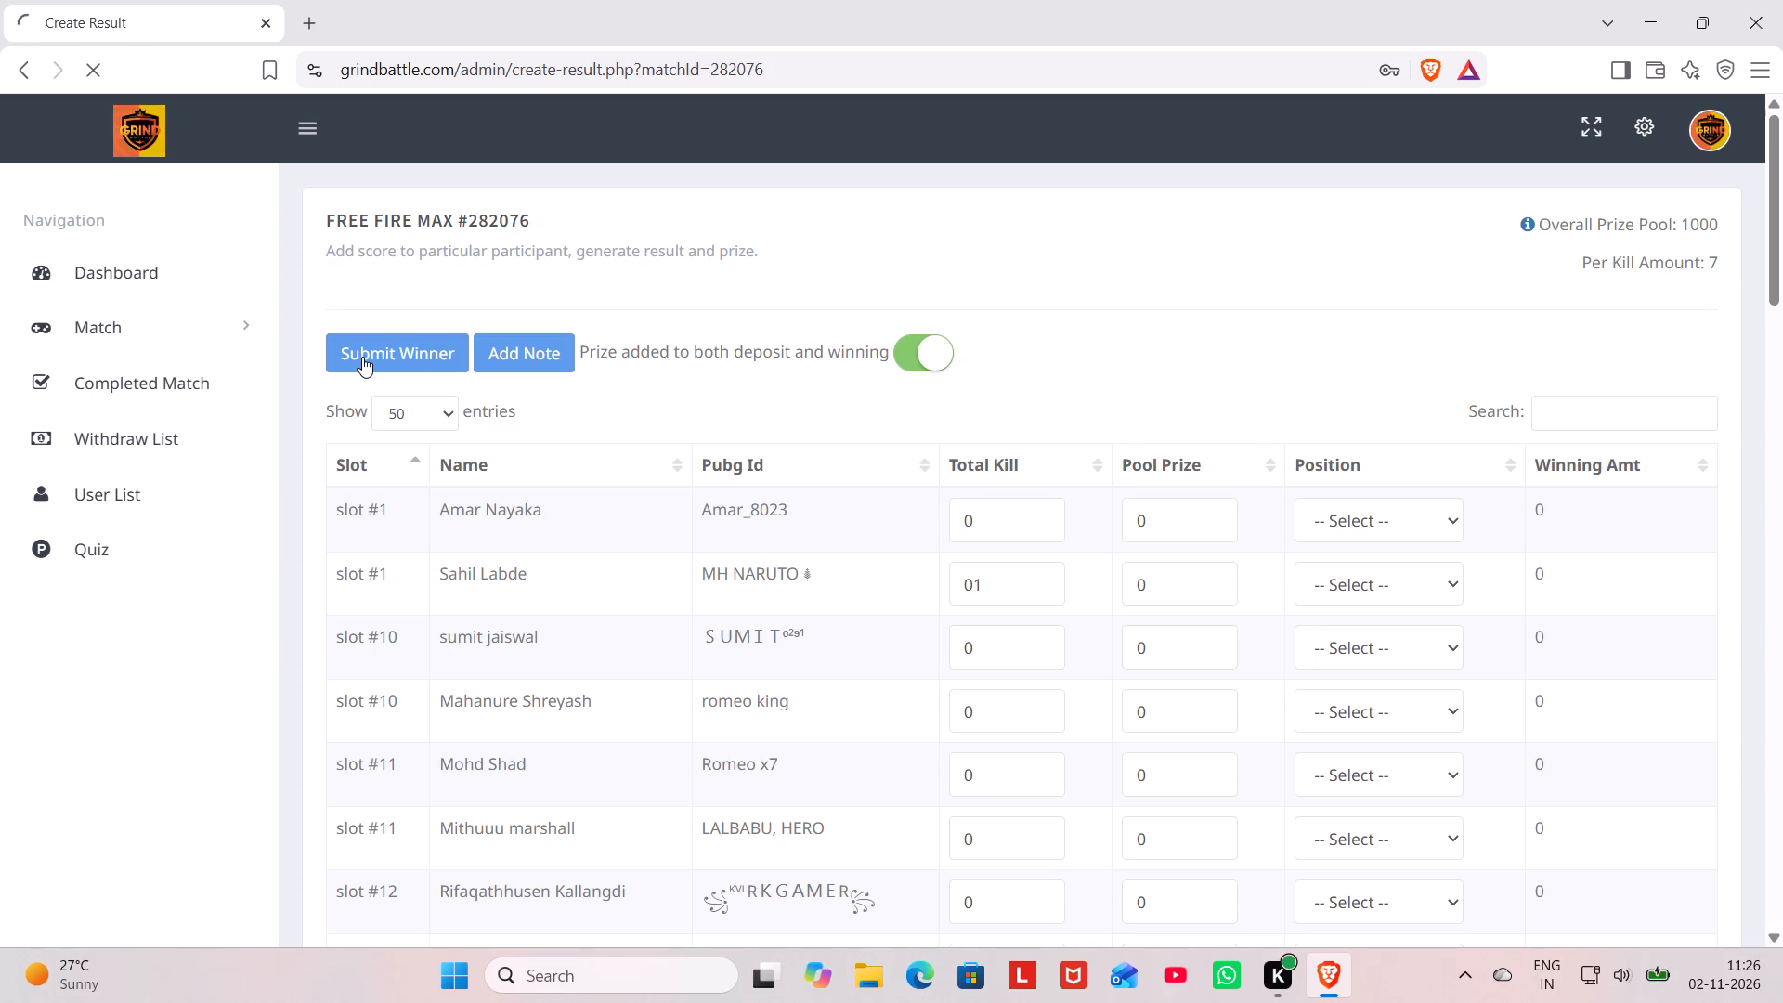
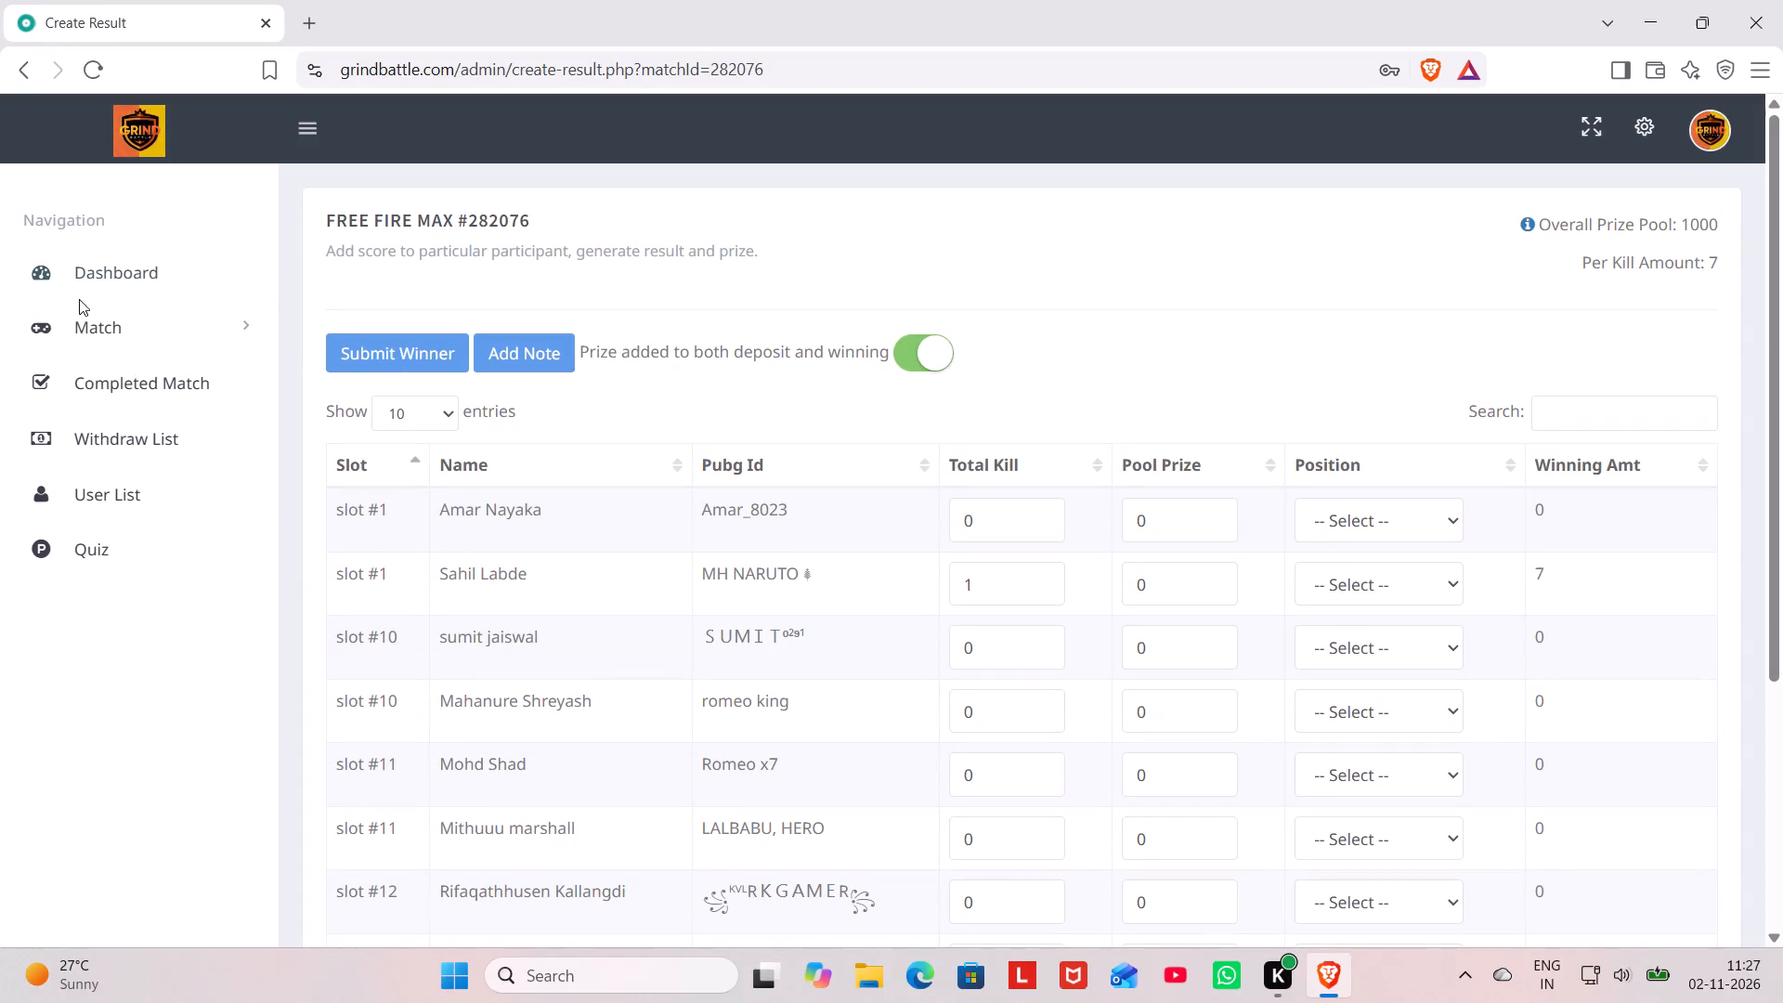
# Find match 281936 among the completed matches and open its result entry with 25 participants shown per page.
pyautogui.click(98, 375)
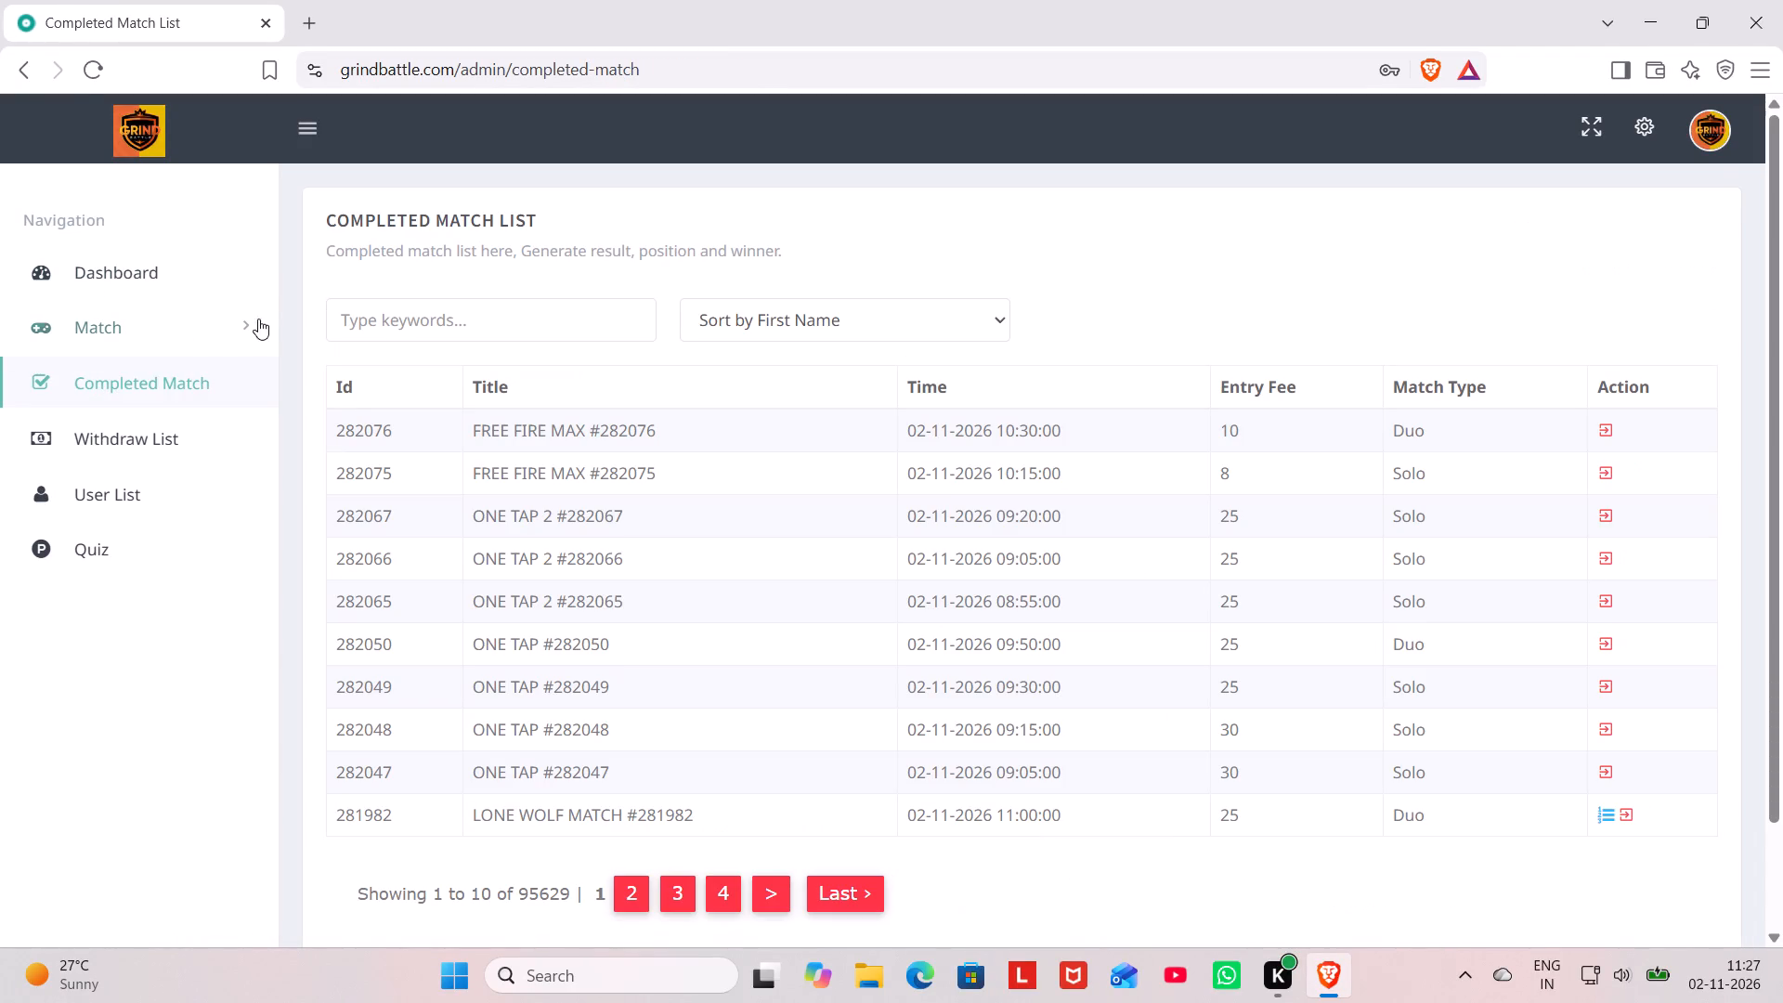
pyautogui.click(453, 306)
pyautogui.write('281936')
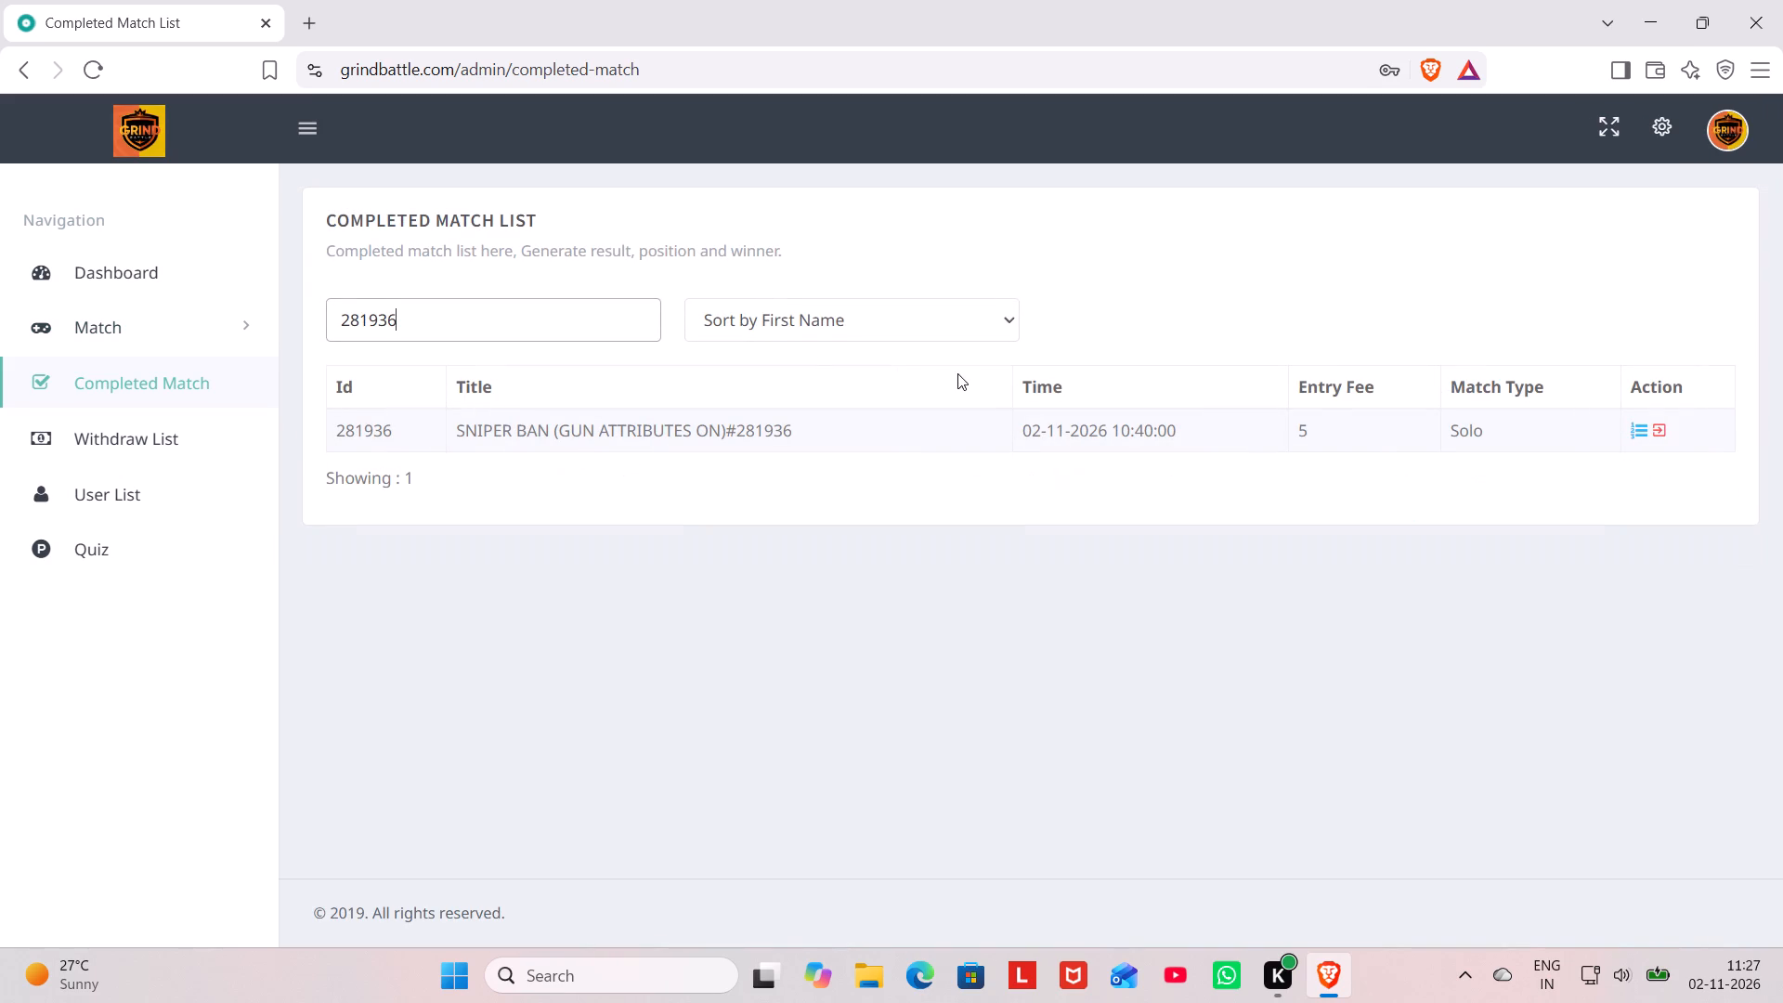
pyautogui.click(1639, 425)
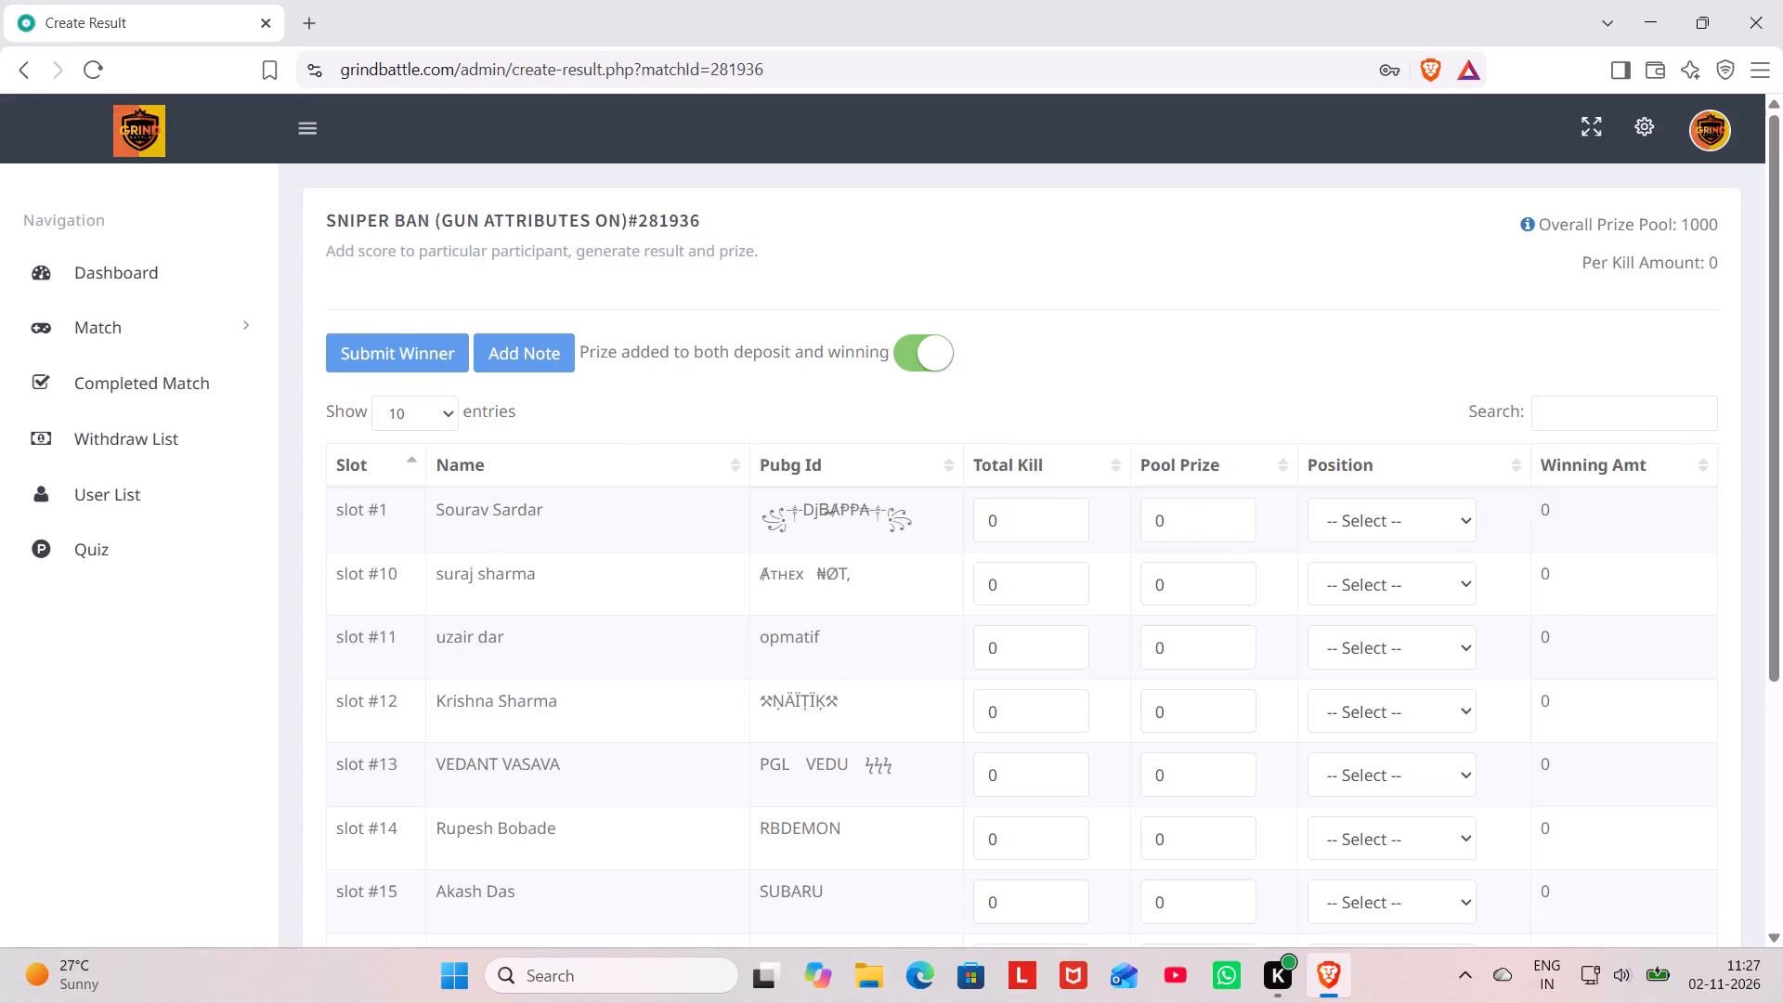
pyautogui.click(429, 411)
pyautogui.click(427, 466)
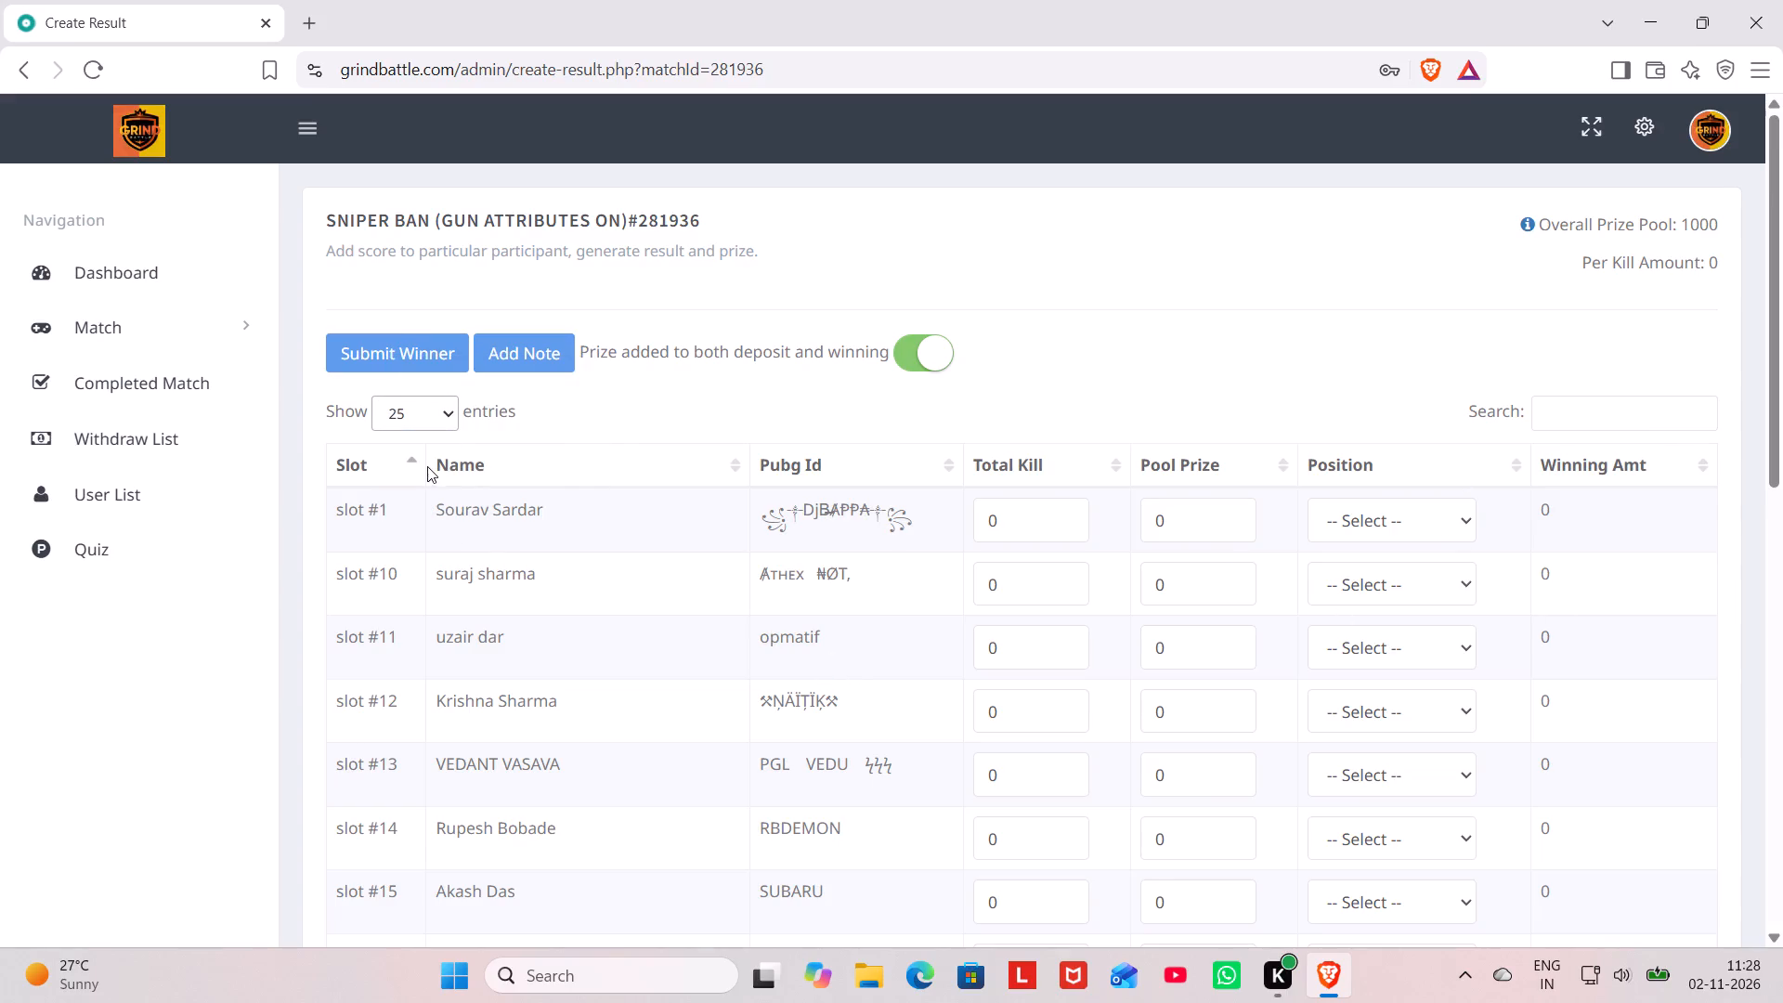
pyautogui.hscroll(-1, 972, 687)
pyautogui.click(1173, 711)
pyautogui.write('10')
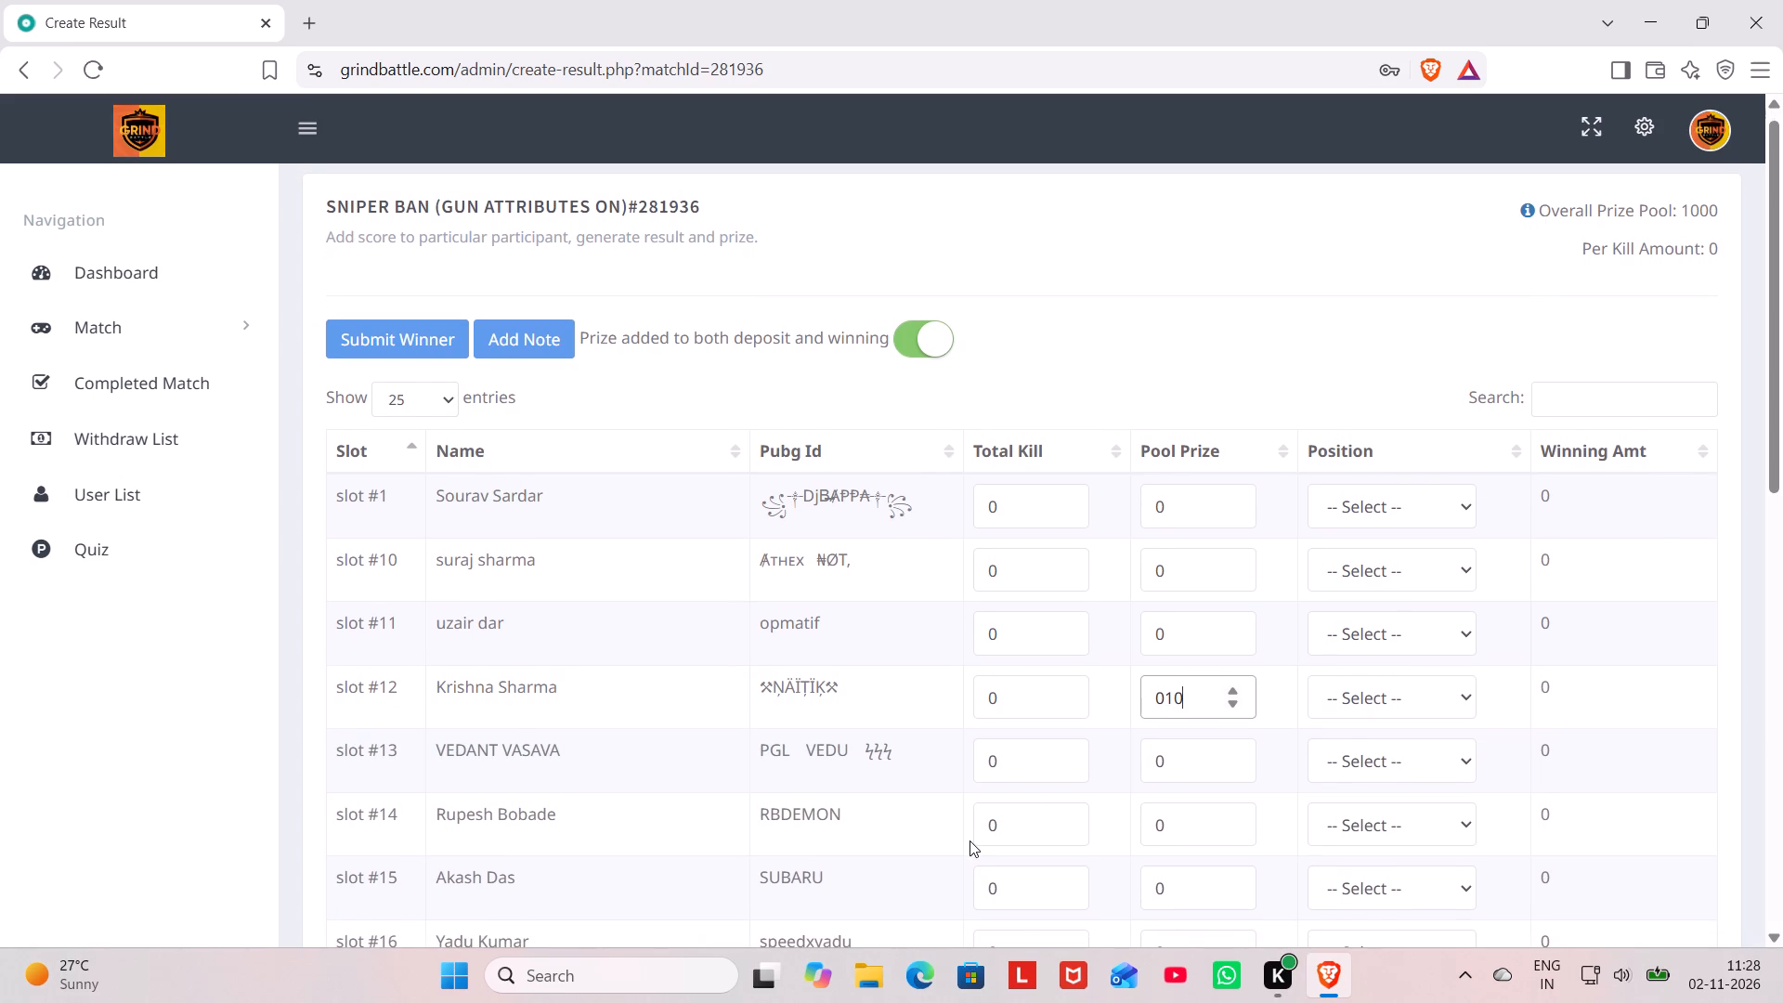
pyautogui.press('Tab')
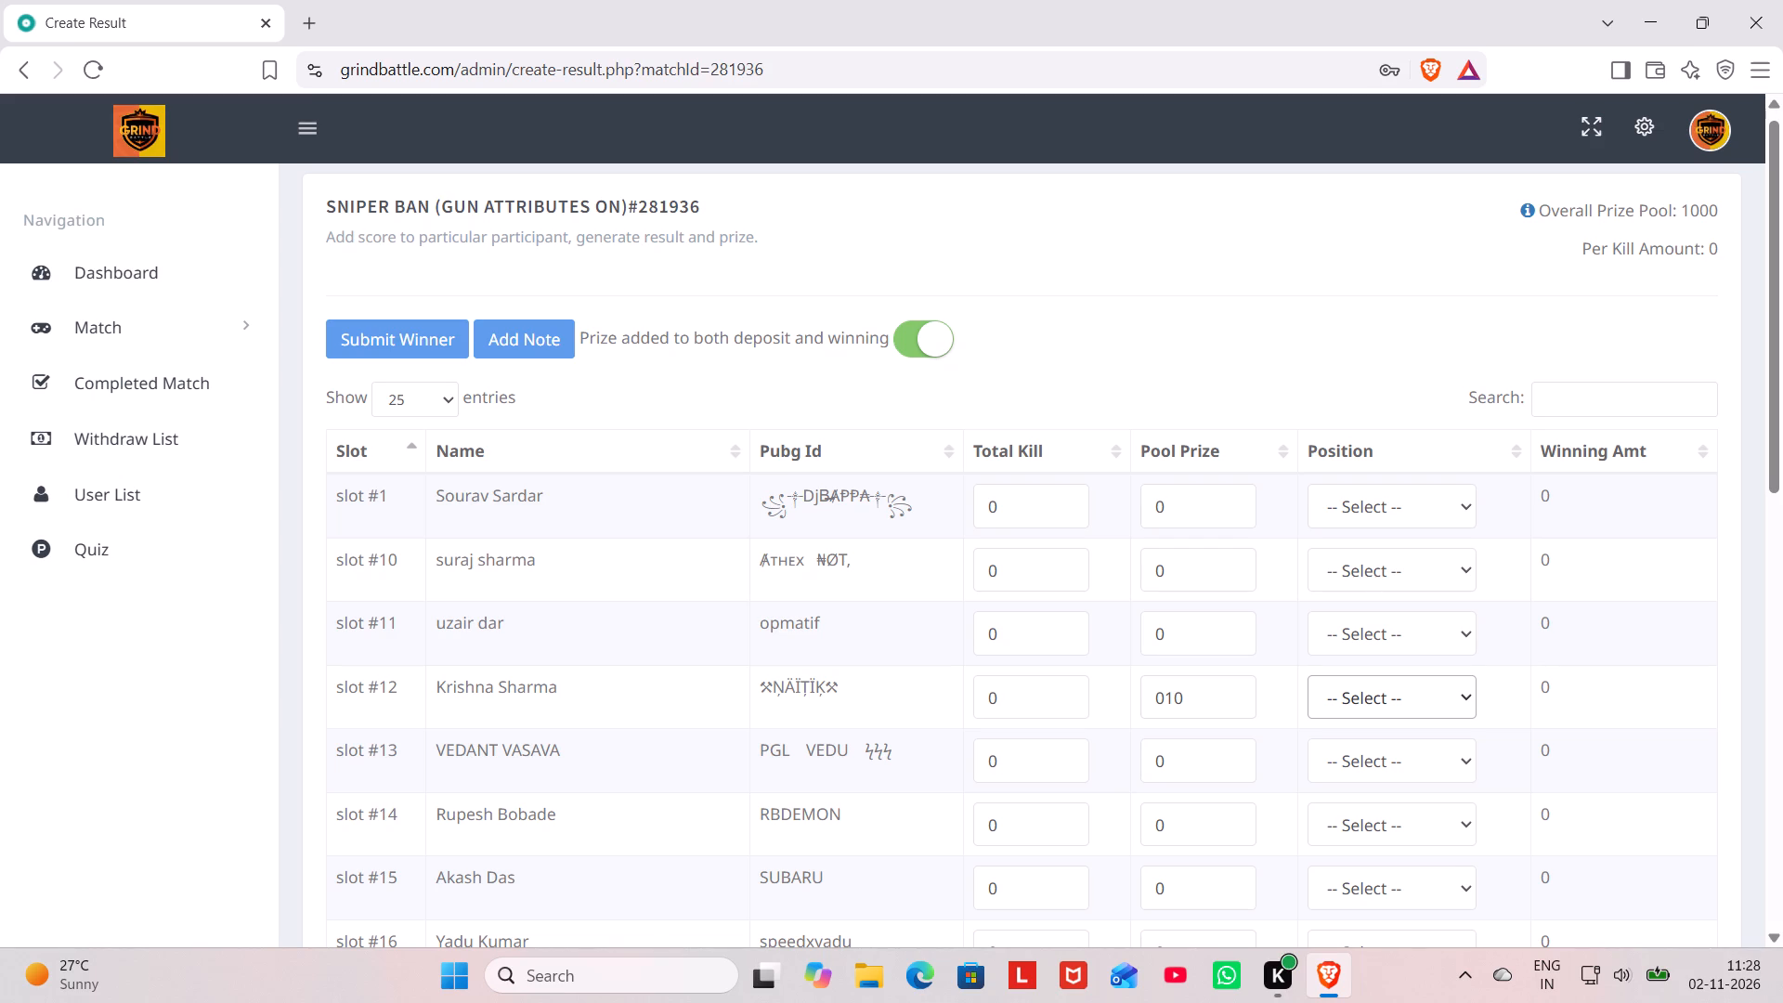
pyautogui.click(1178, 819)
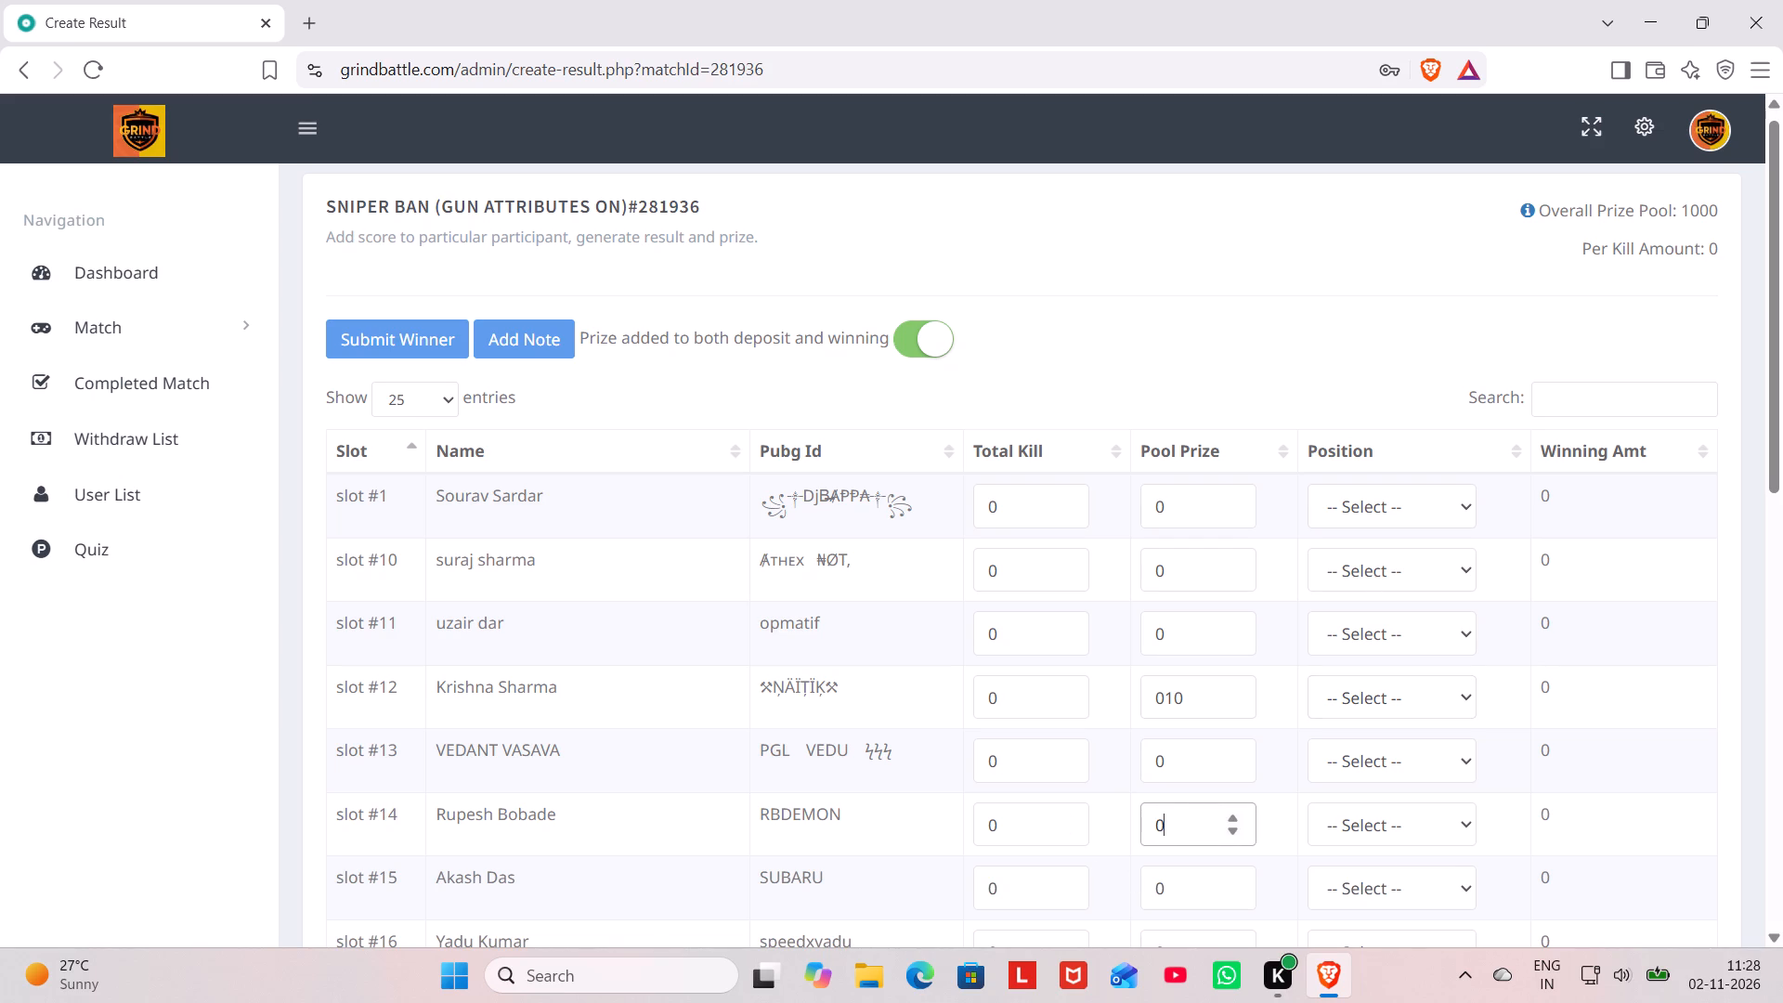
pyautogui.press('8')
pyautogui.press('Tab')
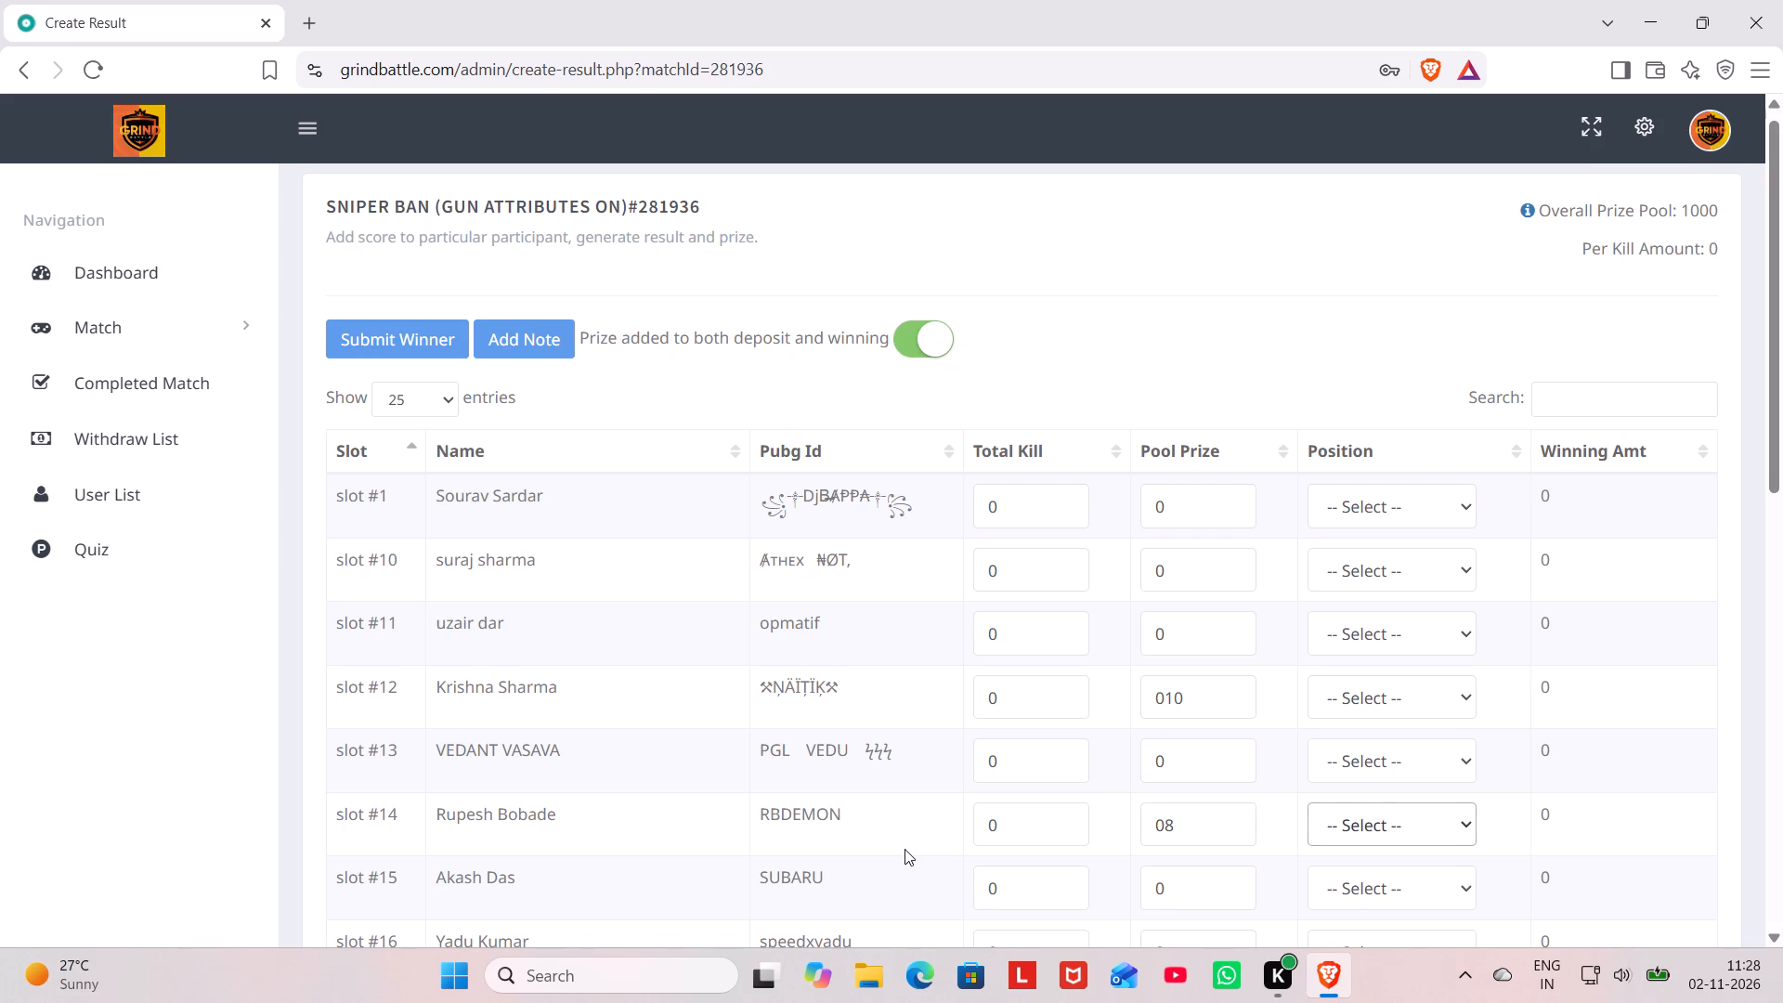
pyautogui.scroll(-1, 905, 849)
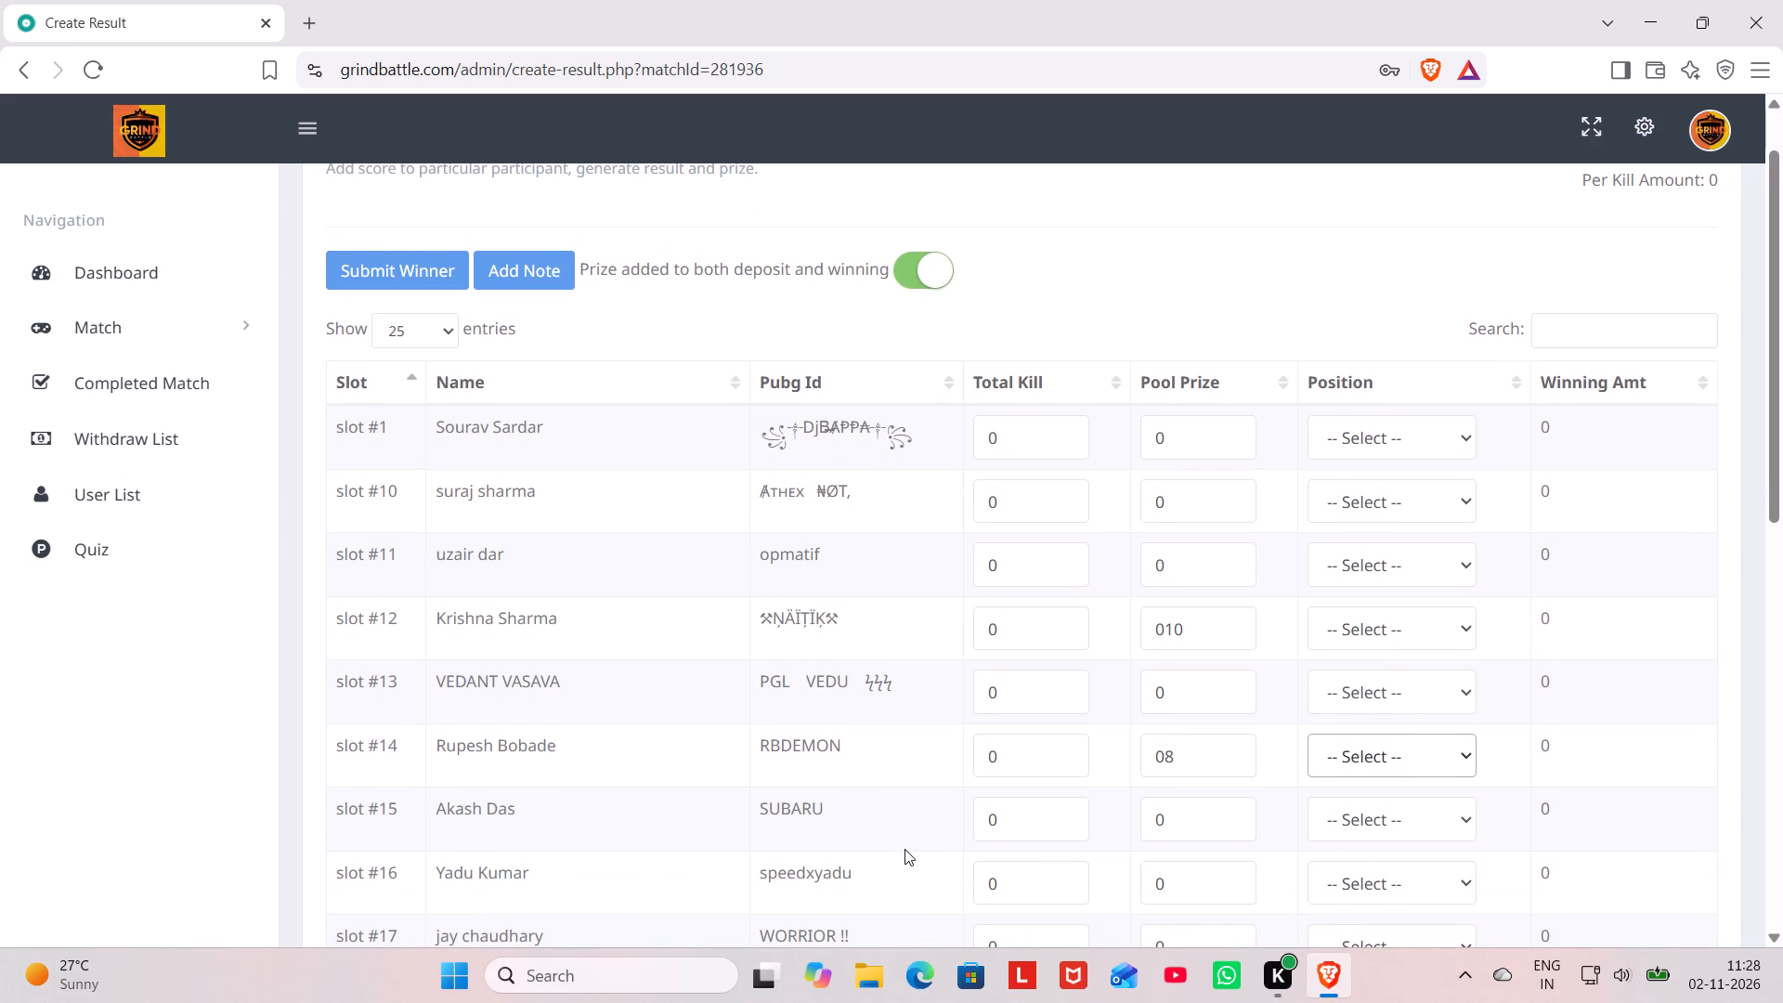
pyautogui.scroll(-1, 905, 849)
pyautogui.click(1178, 877)
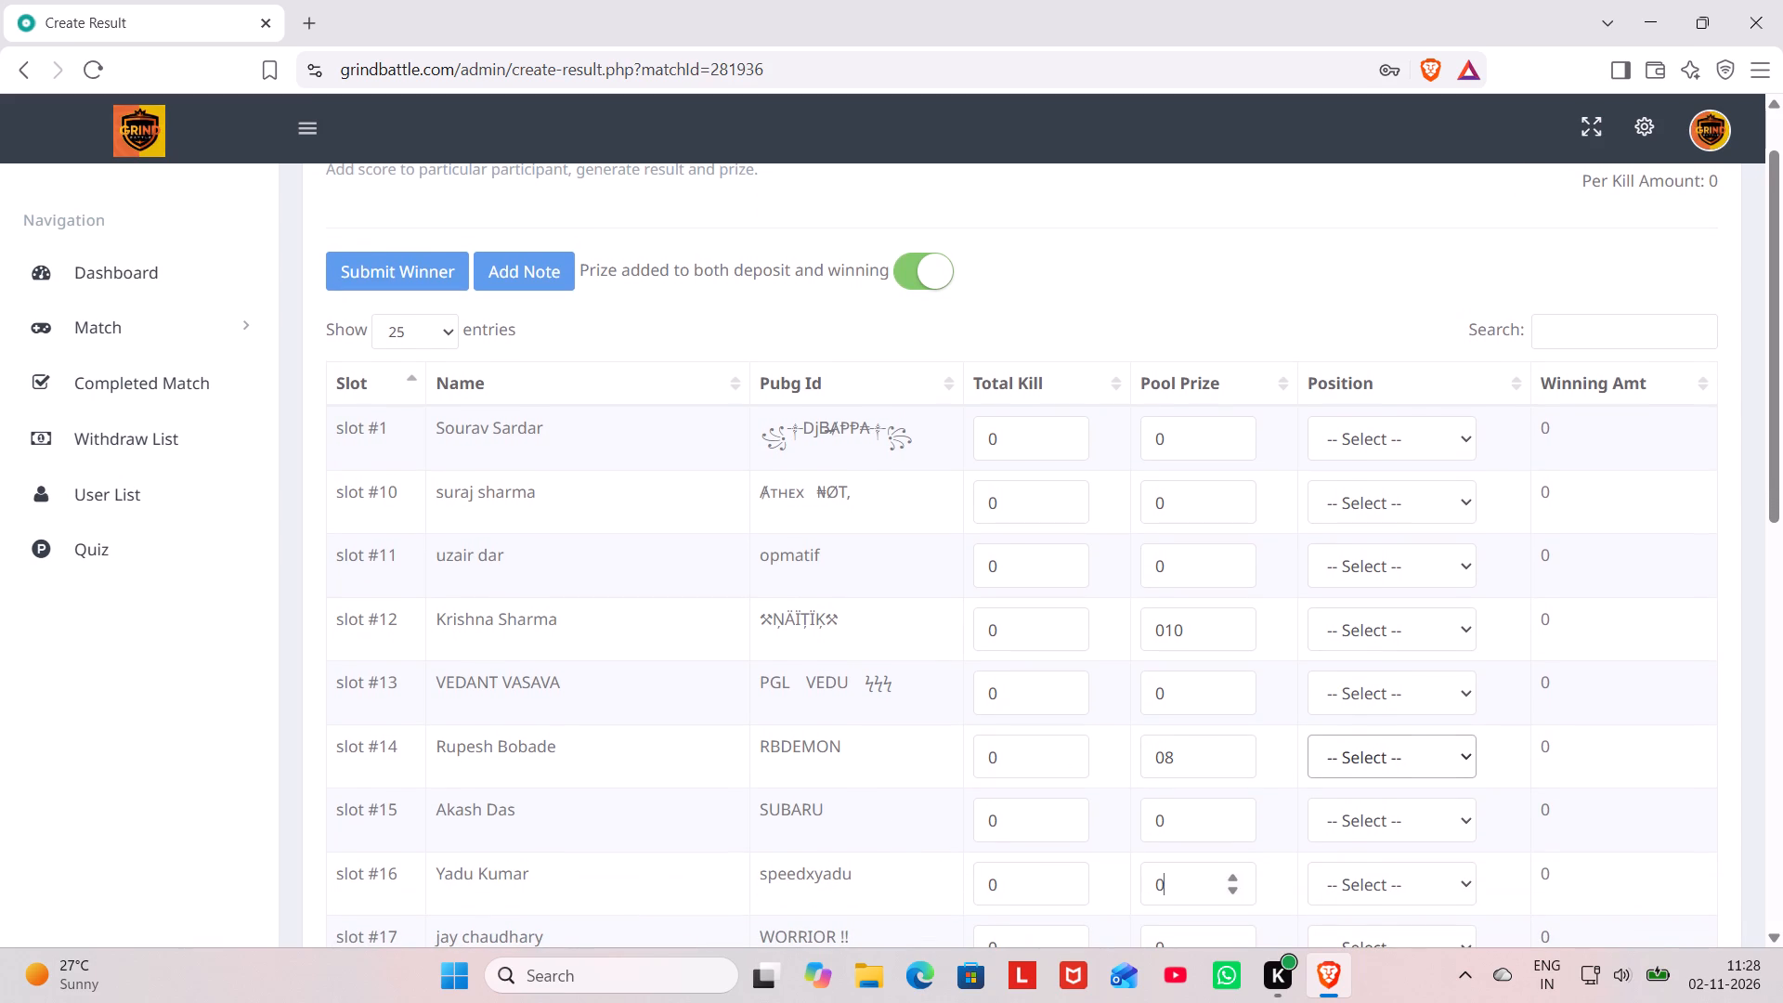
pyautogui.write('15')
pyautogui.press('Tab')
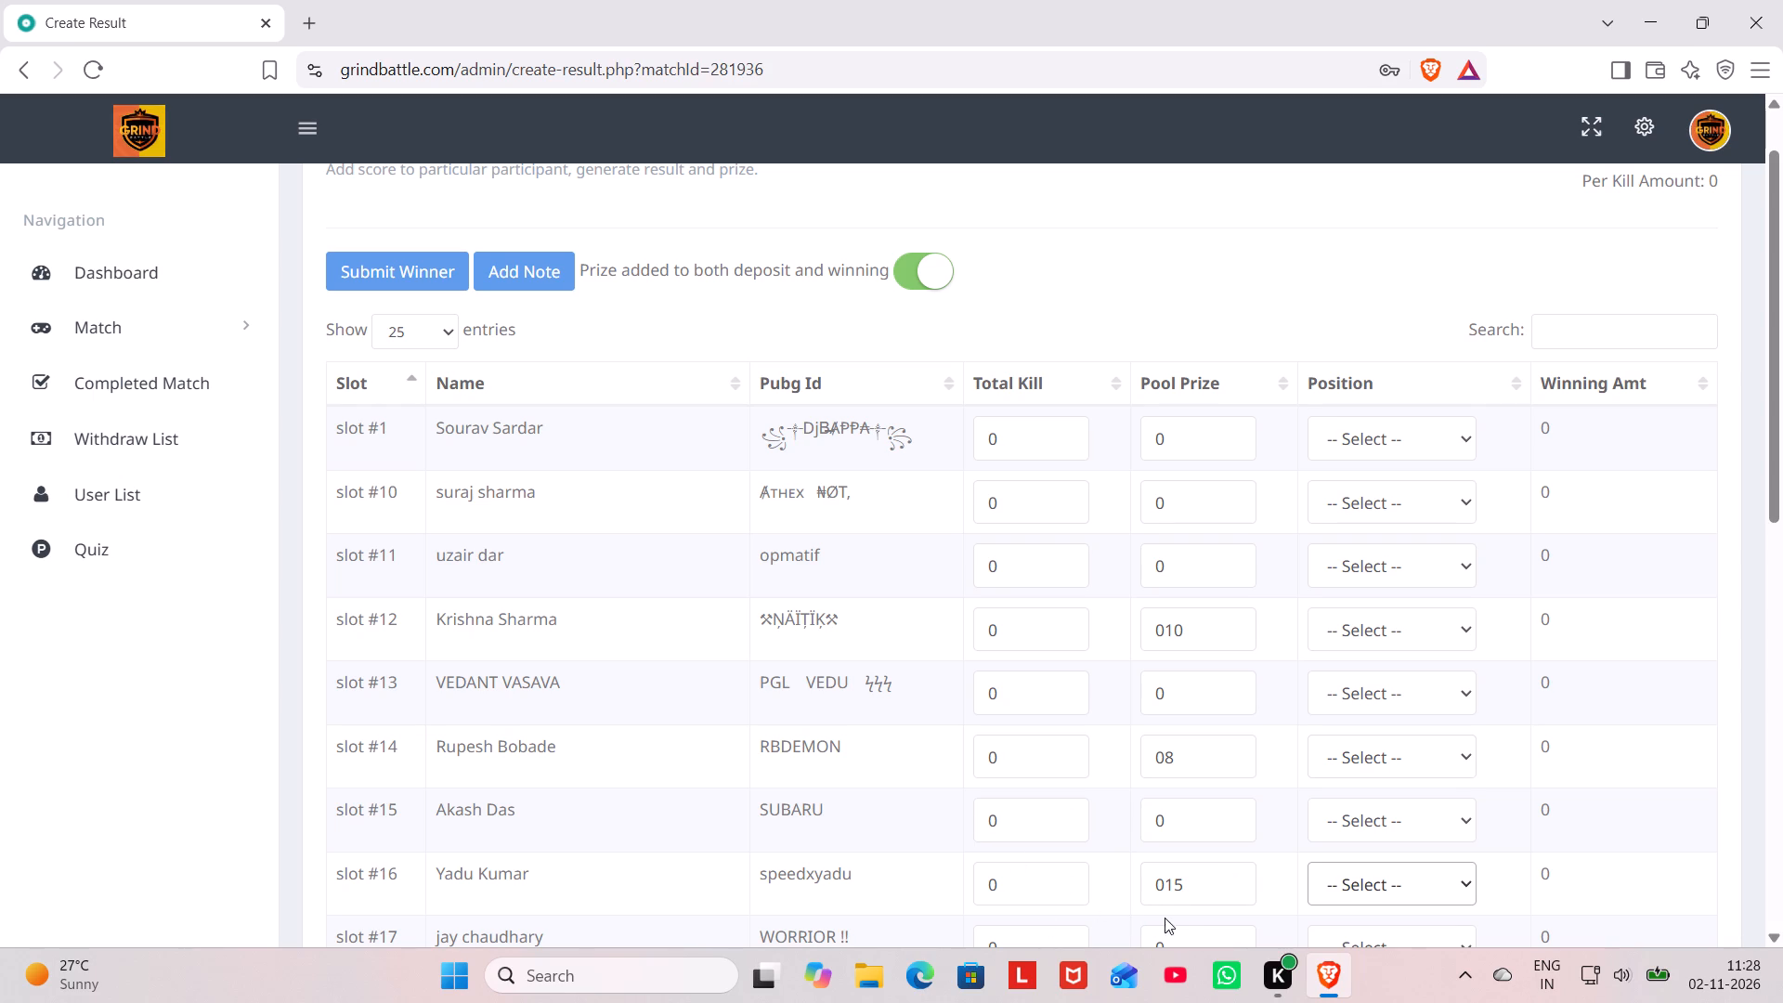
pyautogui.scroll(-1, 1177, 924)
pyautogui.click(1192, 855)
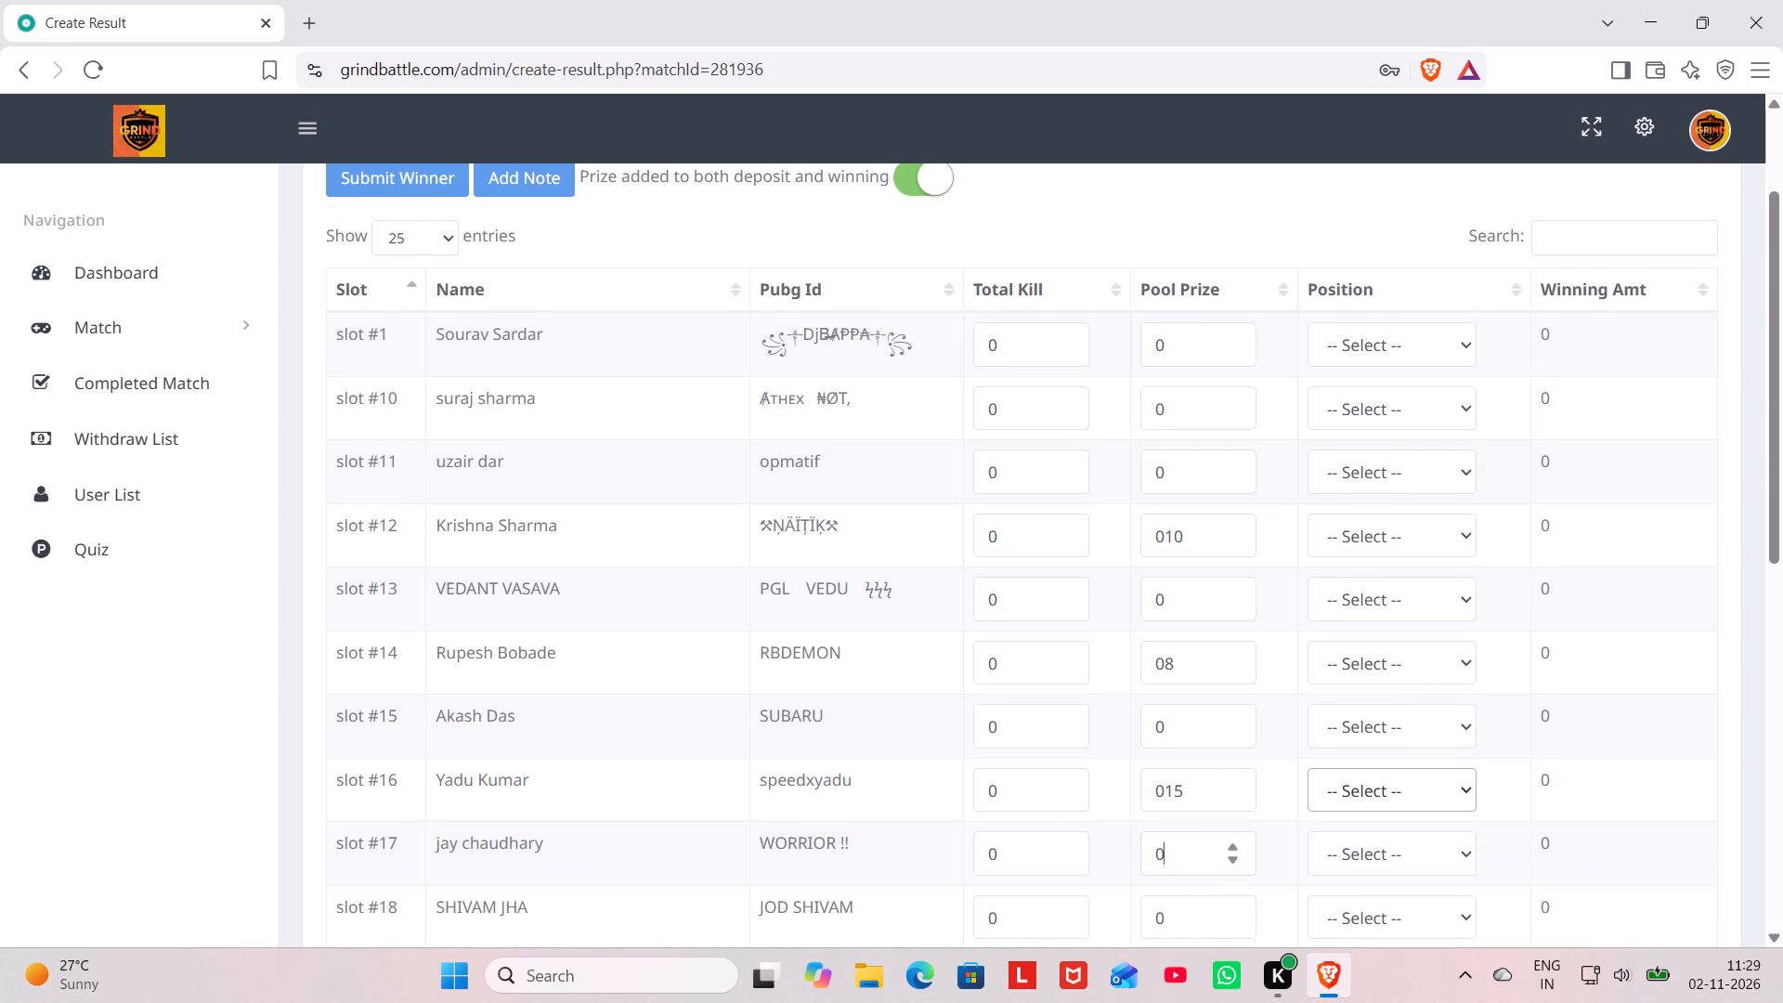
pyautogui.write('25')
pyautogui.press('Tab')
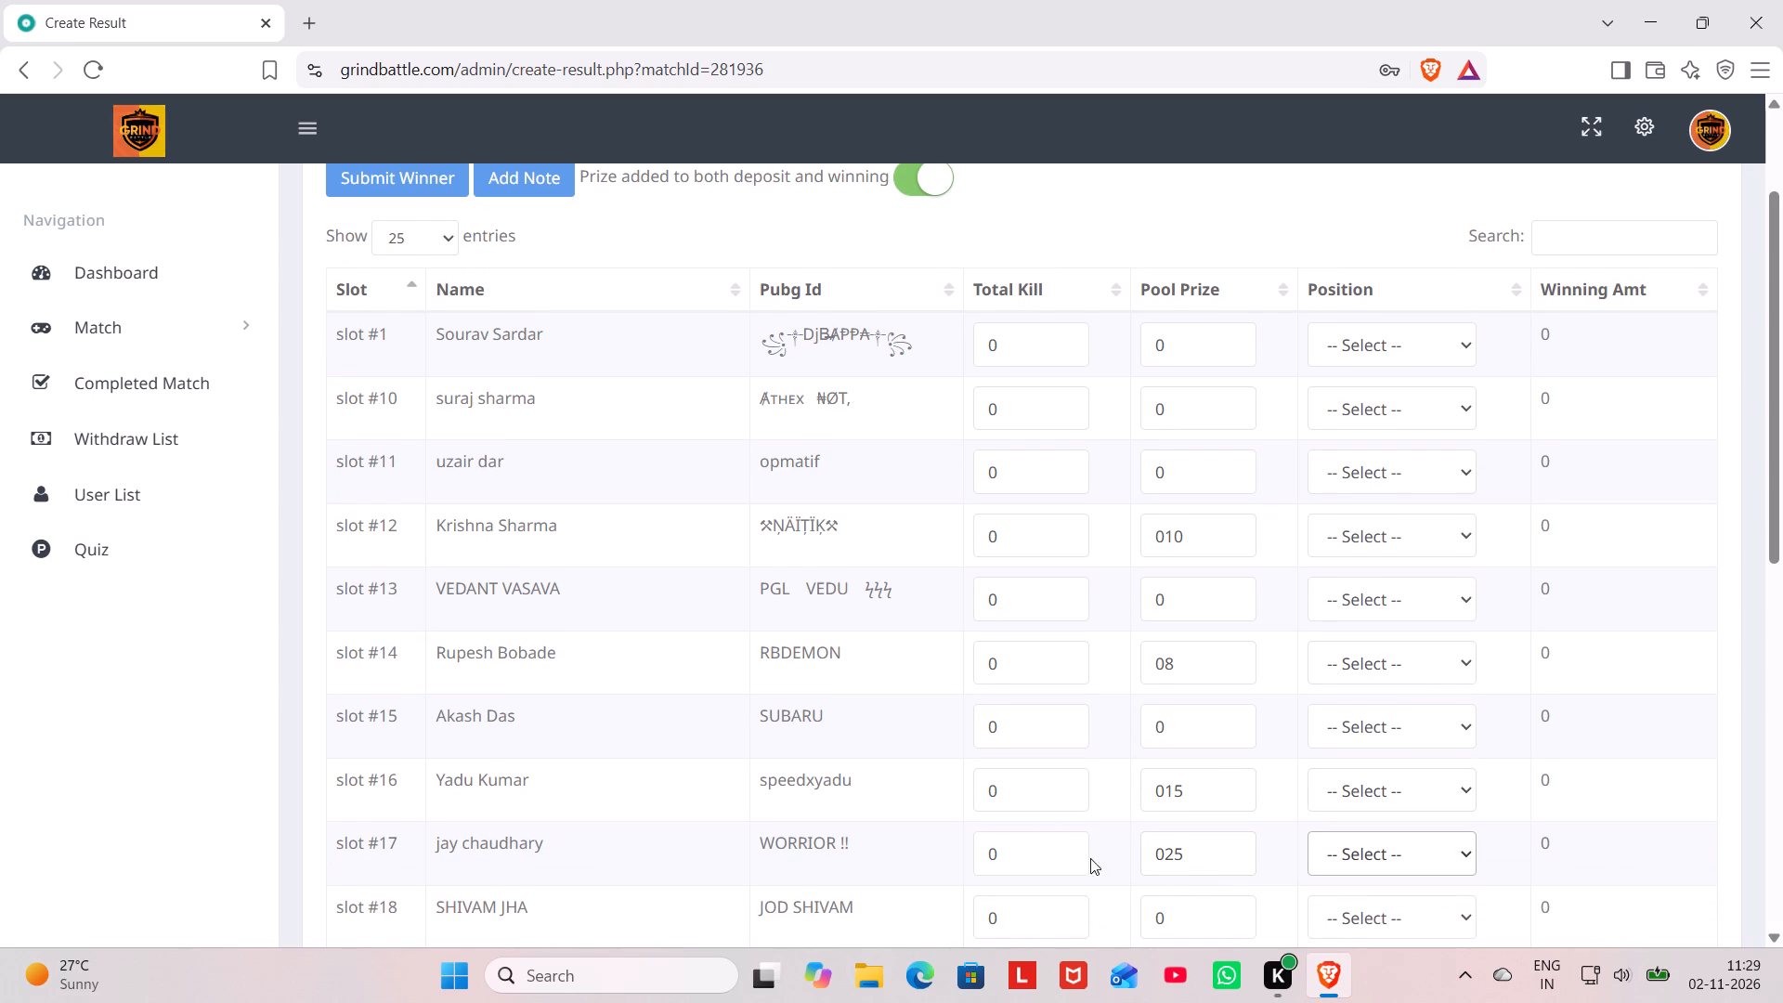
# Enter a pool prize of 13 for the player in slot #19 and 7 for CHROME FF in slot #3.
pyautogui.scroll(-1, 1058, 859)
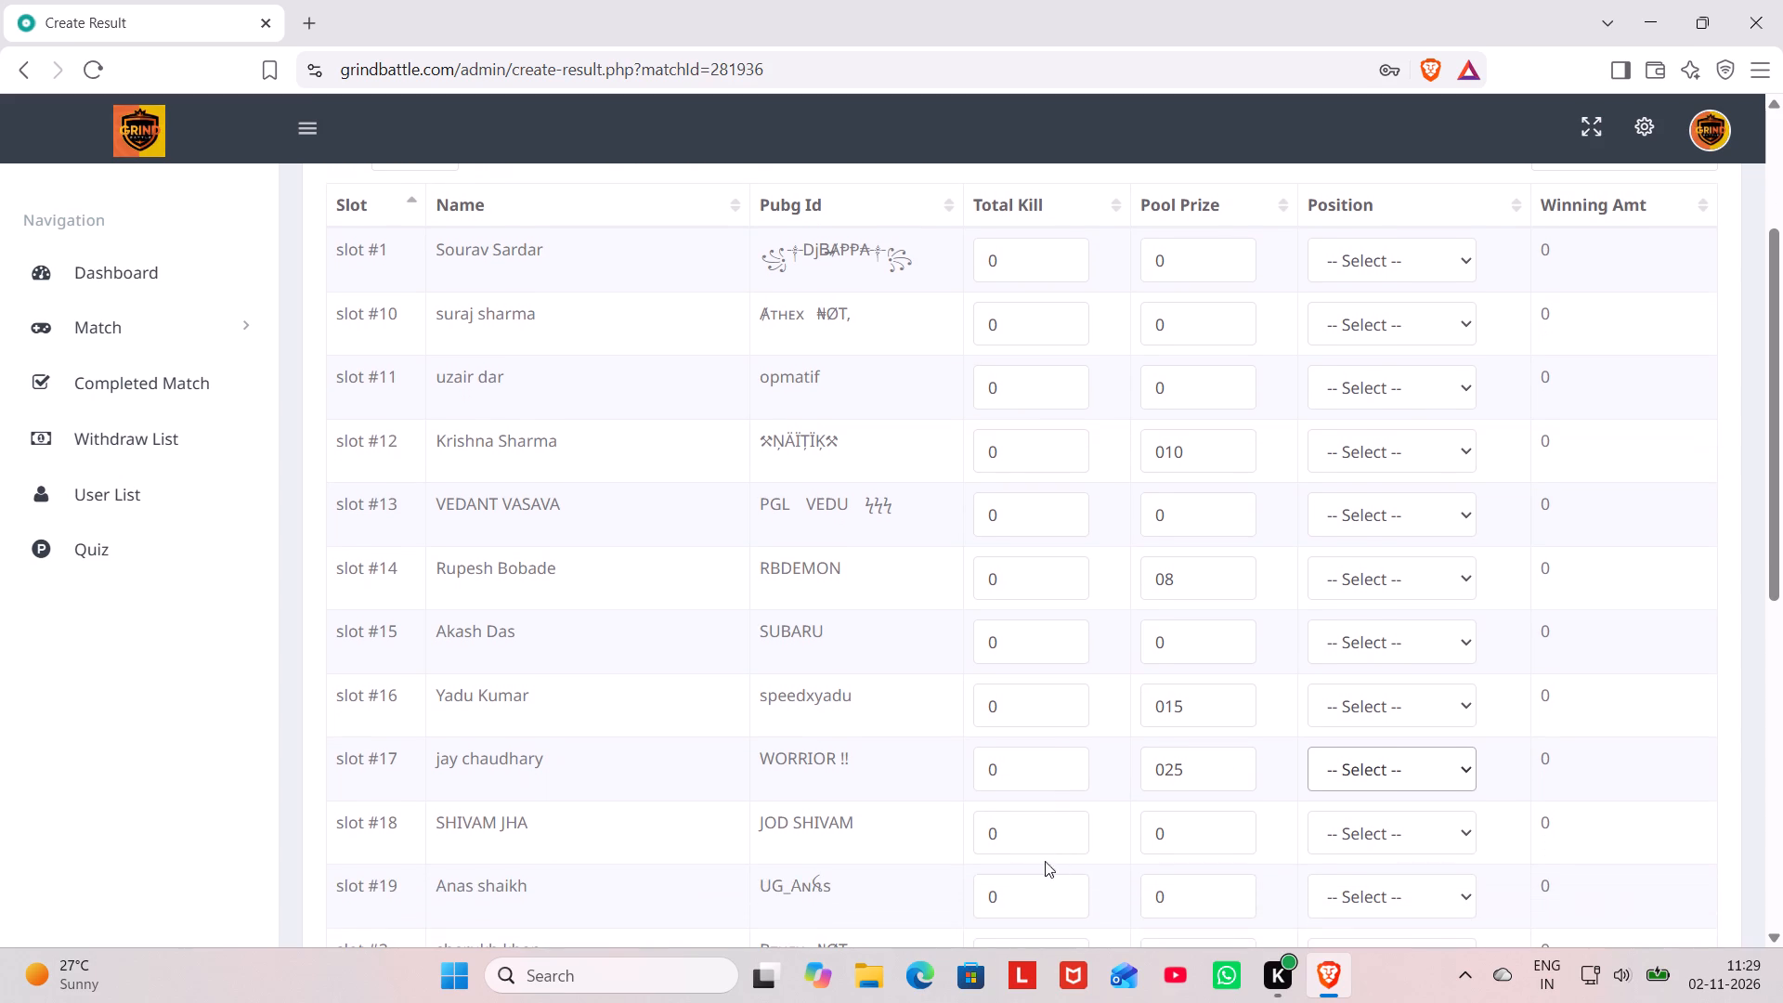
pyautogui.click(1176, 905)
pyautogui.write('13')
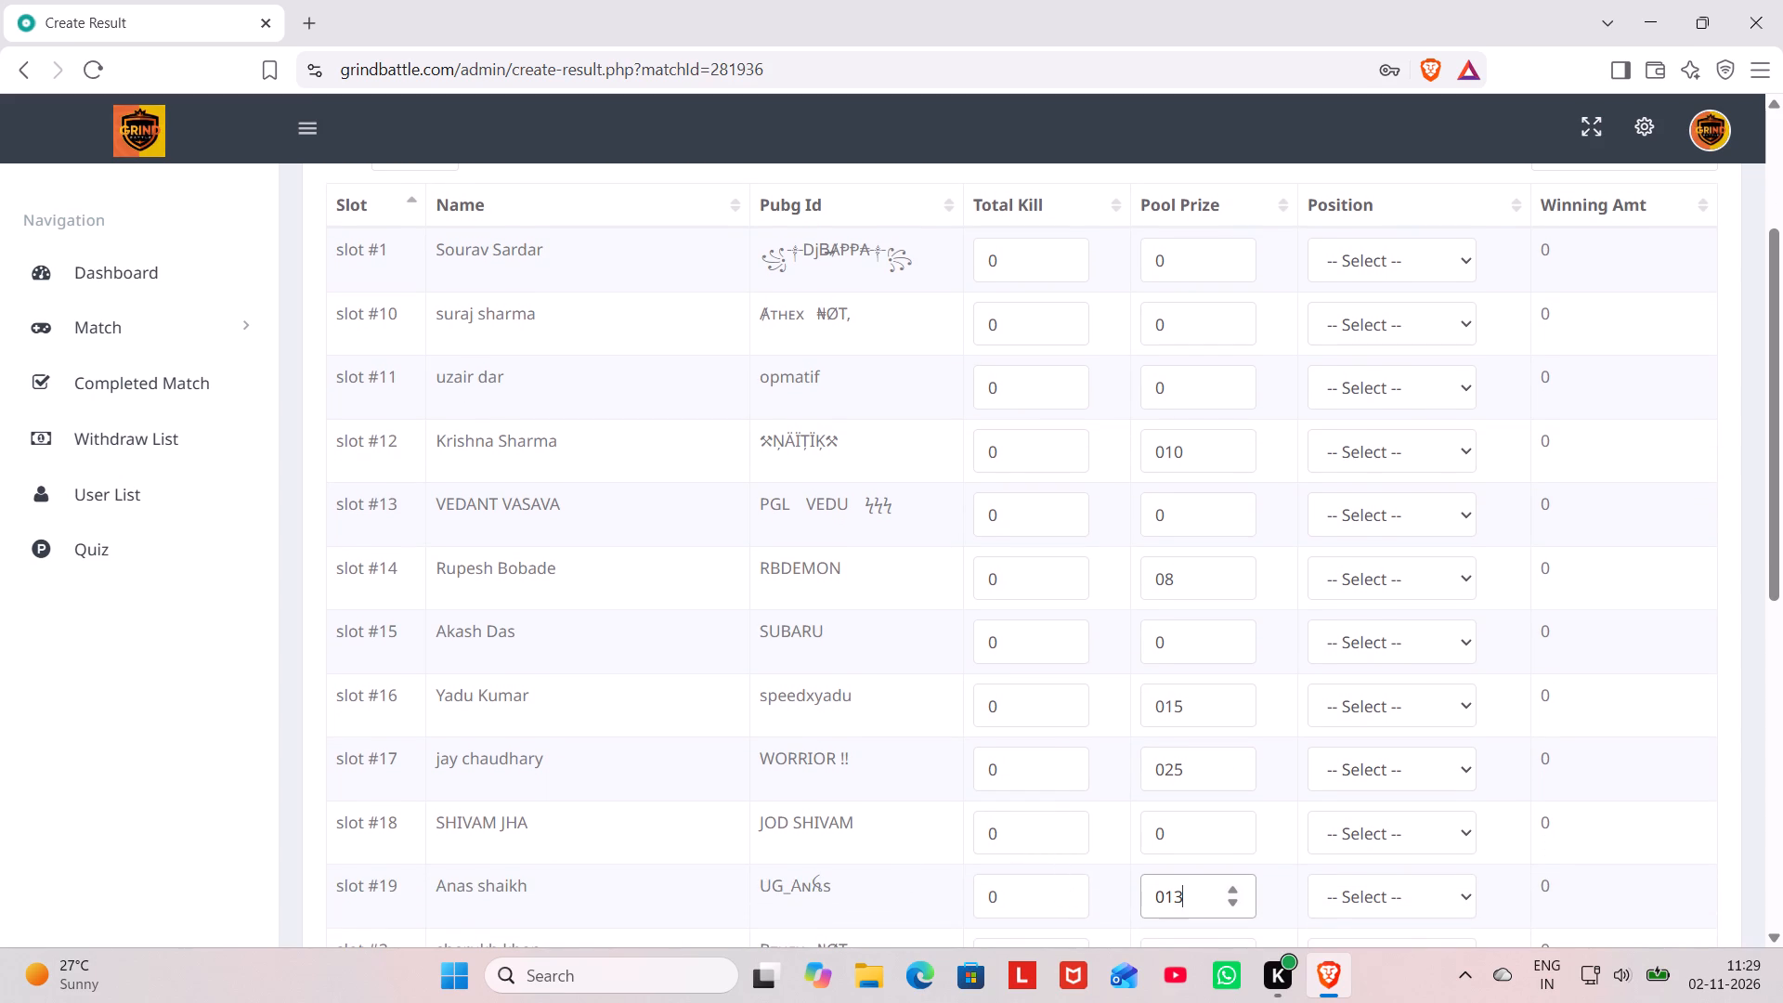
pyautogui.press('Tab')
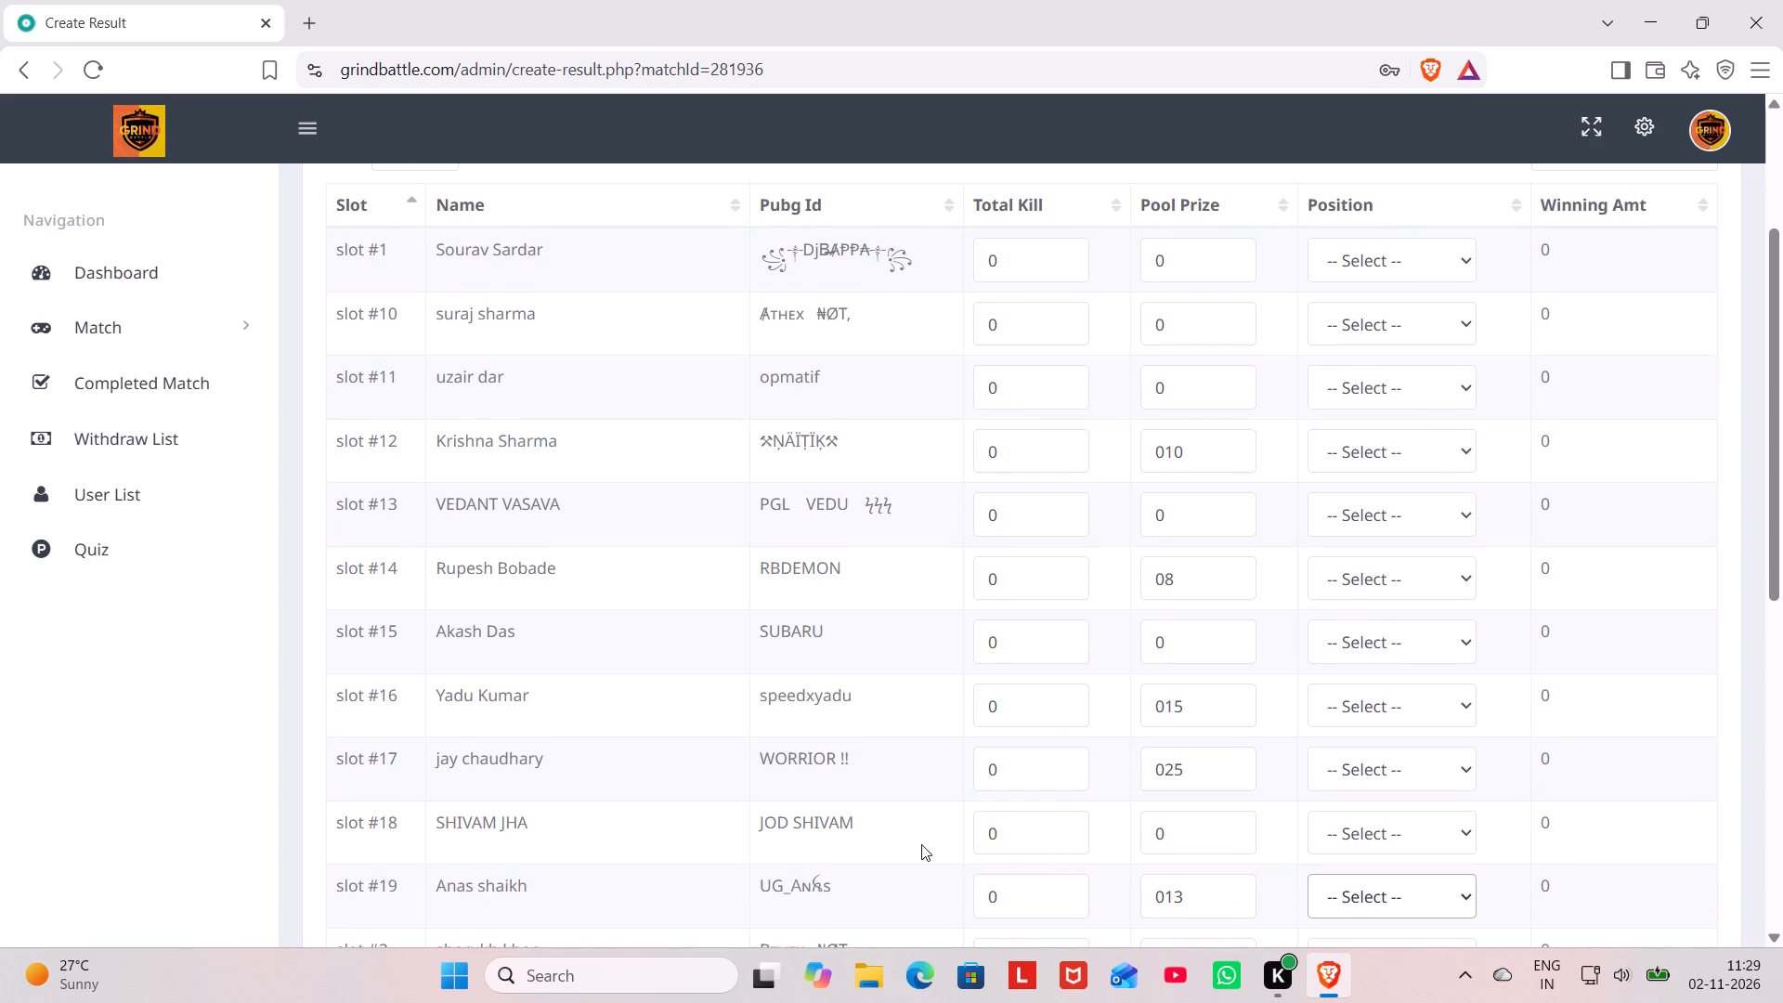
pyautogui.click(921, 844)
pyautogui.scroll(-2, 921, 844)
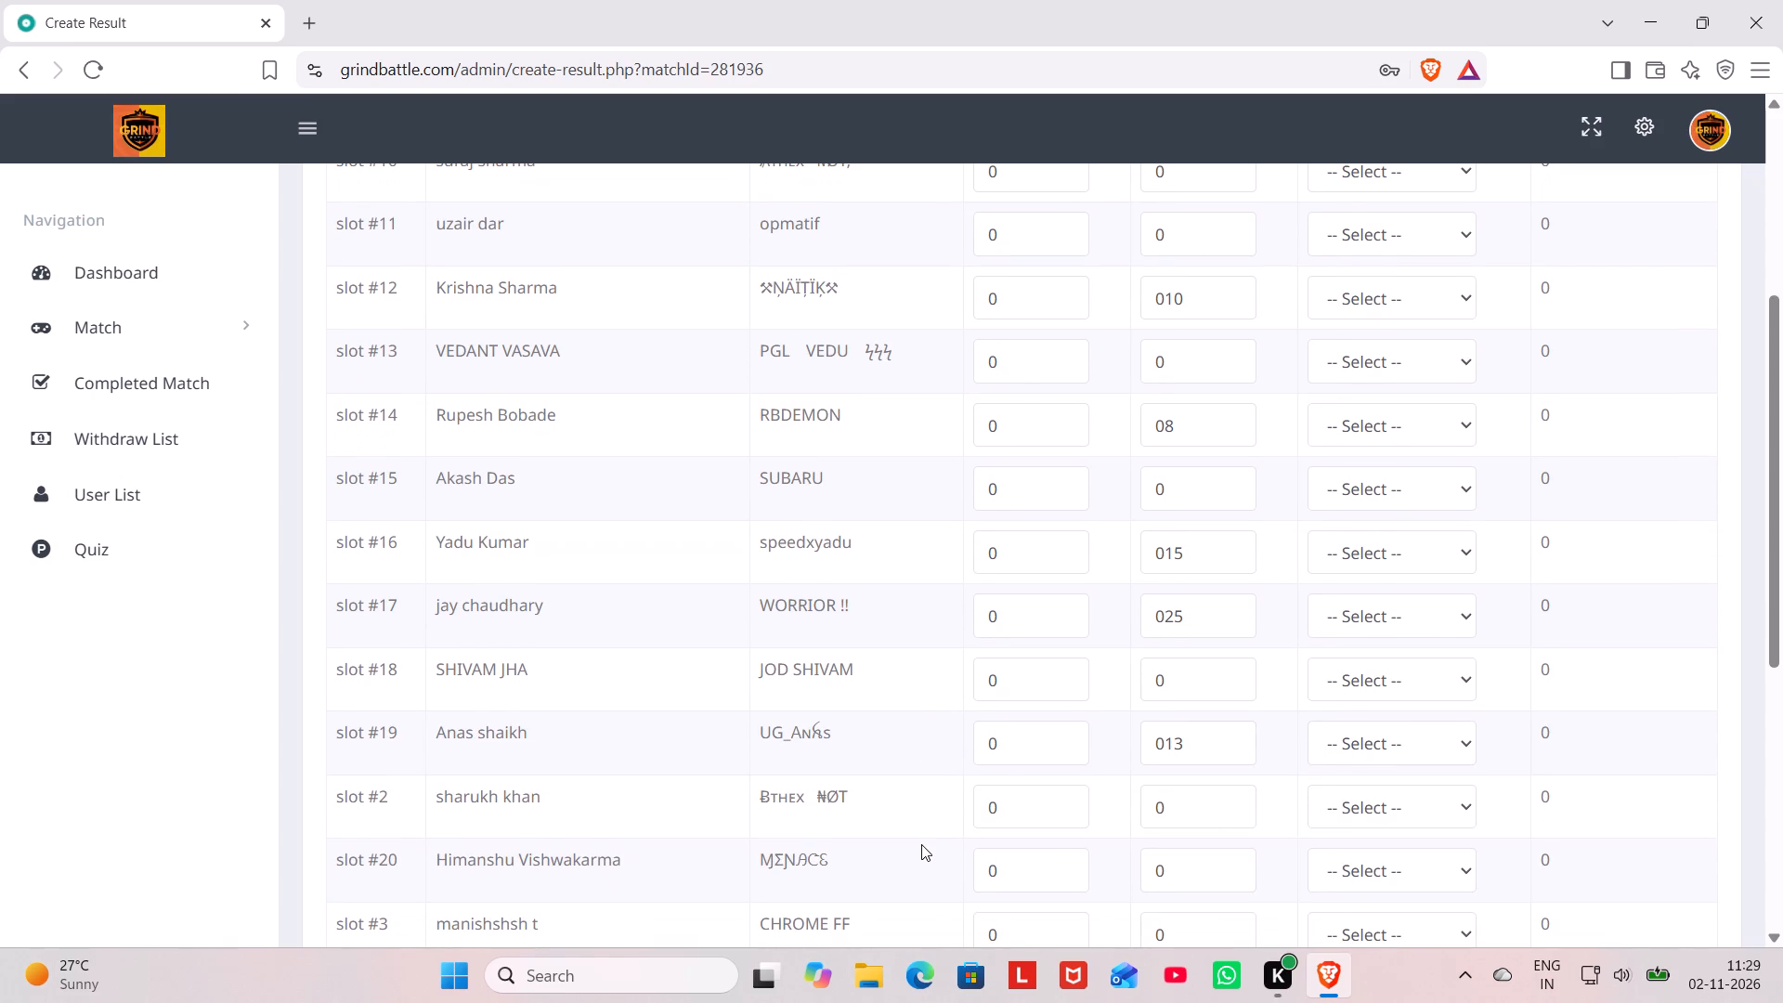
pyautogui.click(1188, 933)
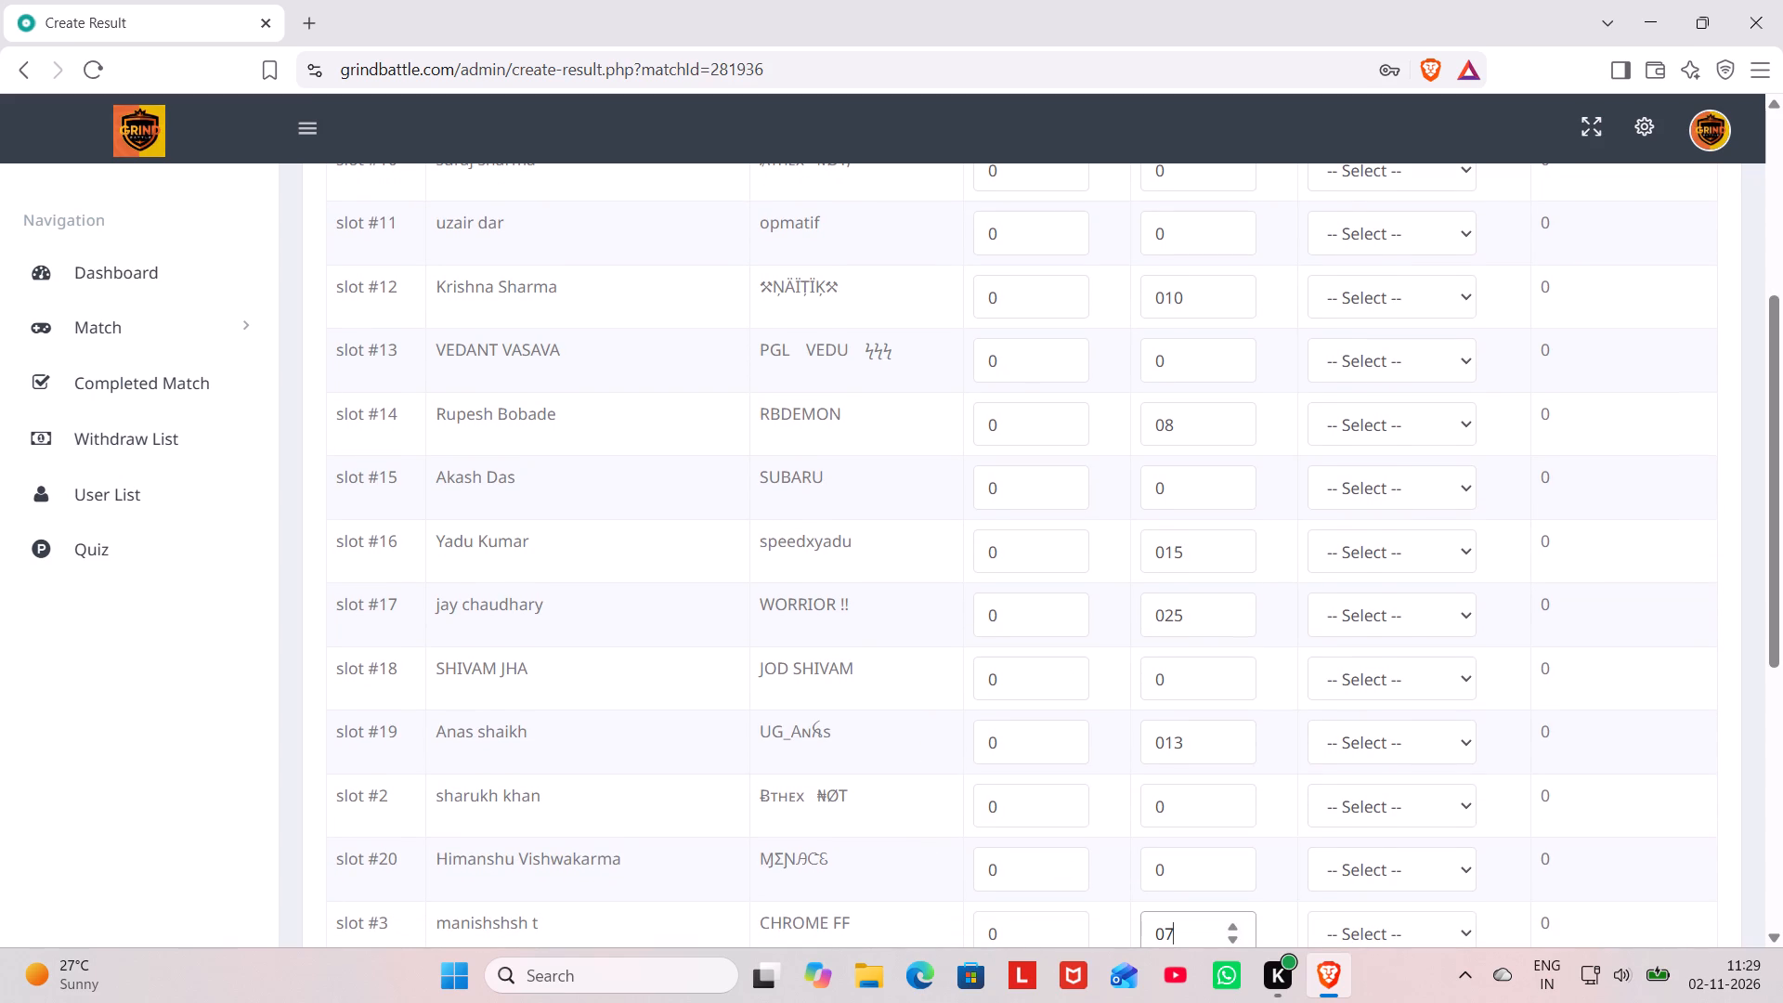
pyautogui.press('7')
pyautogui.press('Tab')
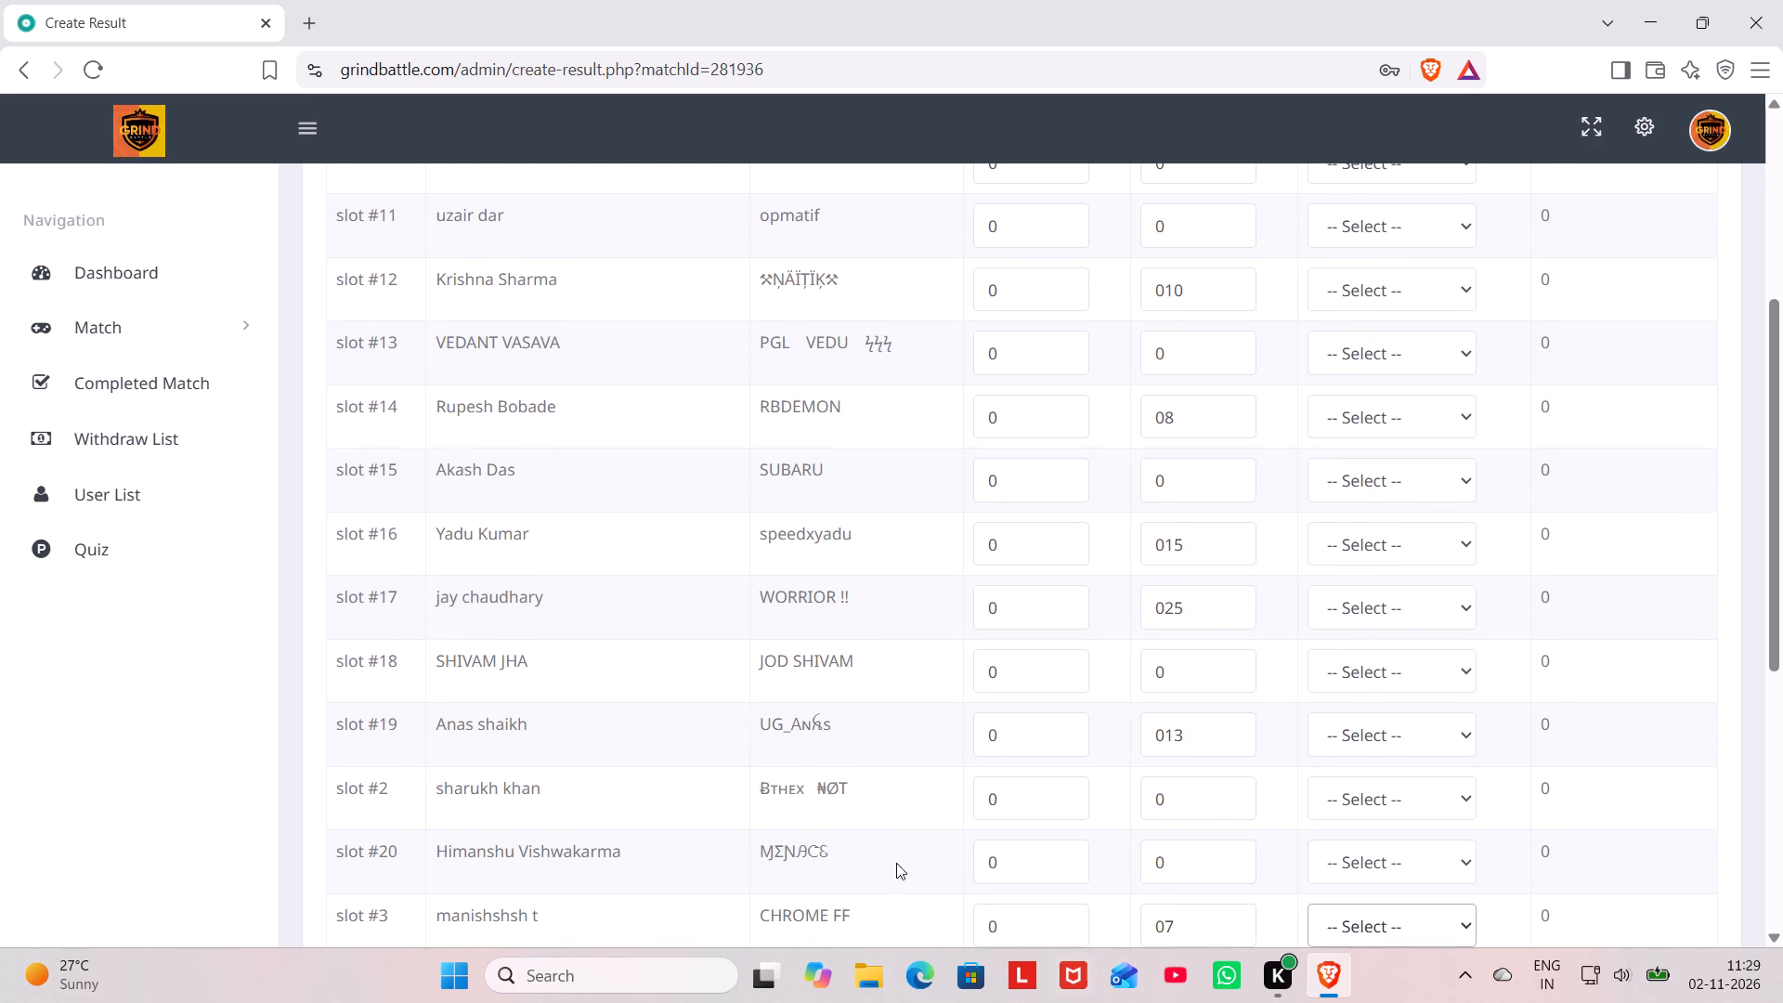
pyautogui.scroll(-4, 863, 835)
pyautogui.click(1174, 855)
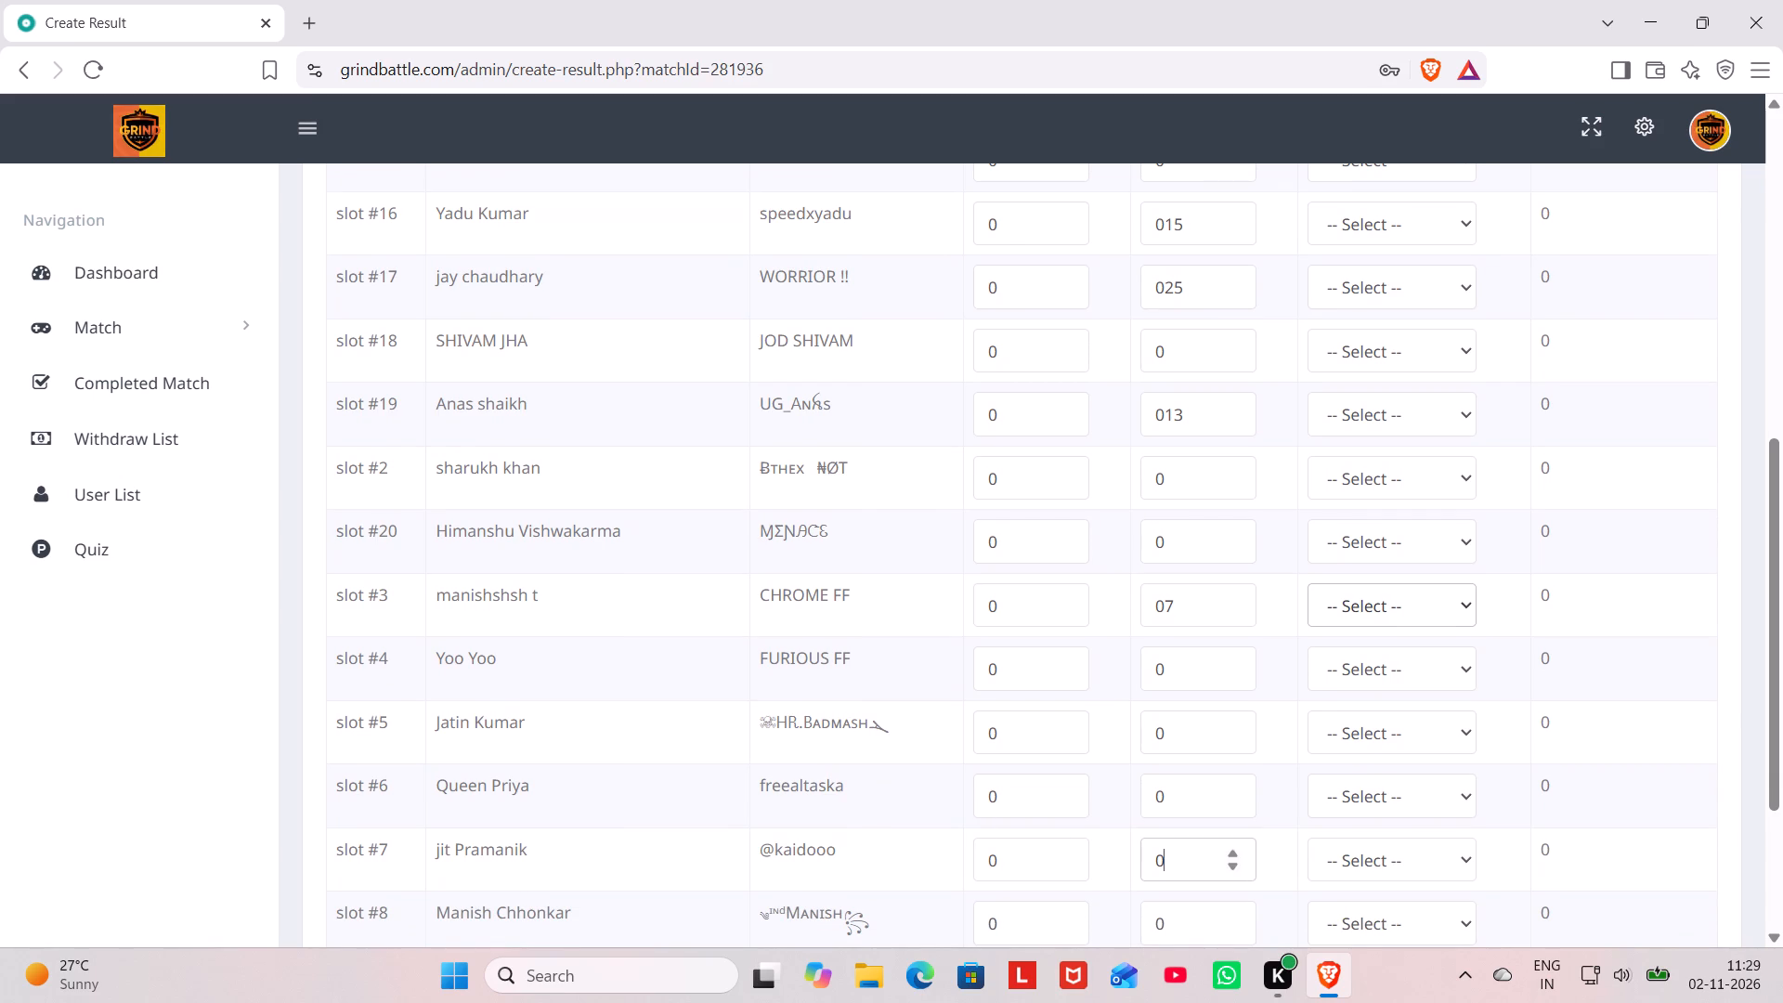
pyautogui.press('9')
pyautogui.press('Tab')
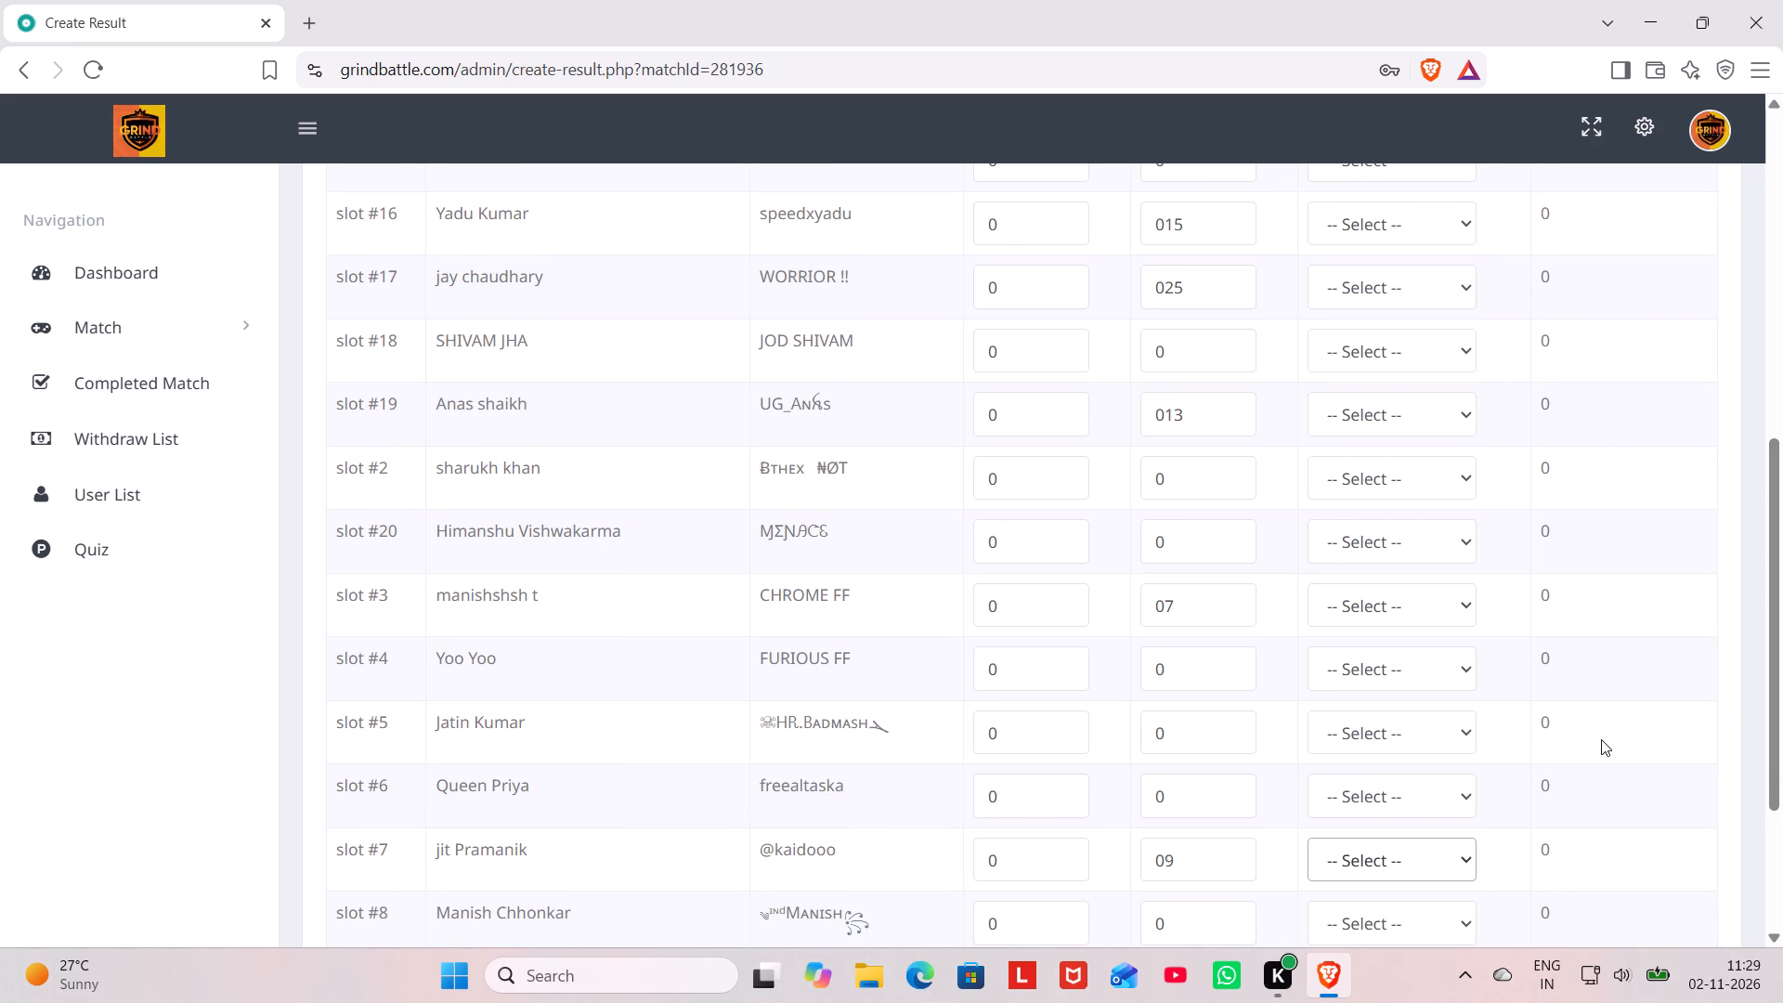
pyautogui.click(1601, 739)
# Check the entered pool prizes across the participant list and submit the winners for SNIPER BAN (GUN ATTRIBUTES ON)#281936.
pyautogui.scroll(-1, 1584, 720)
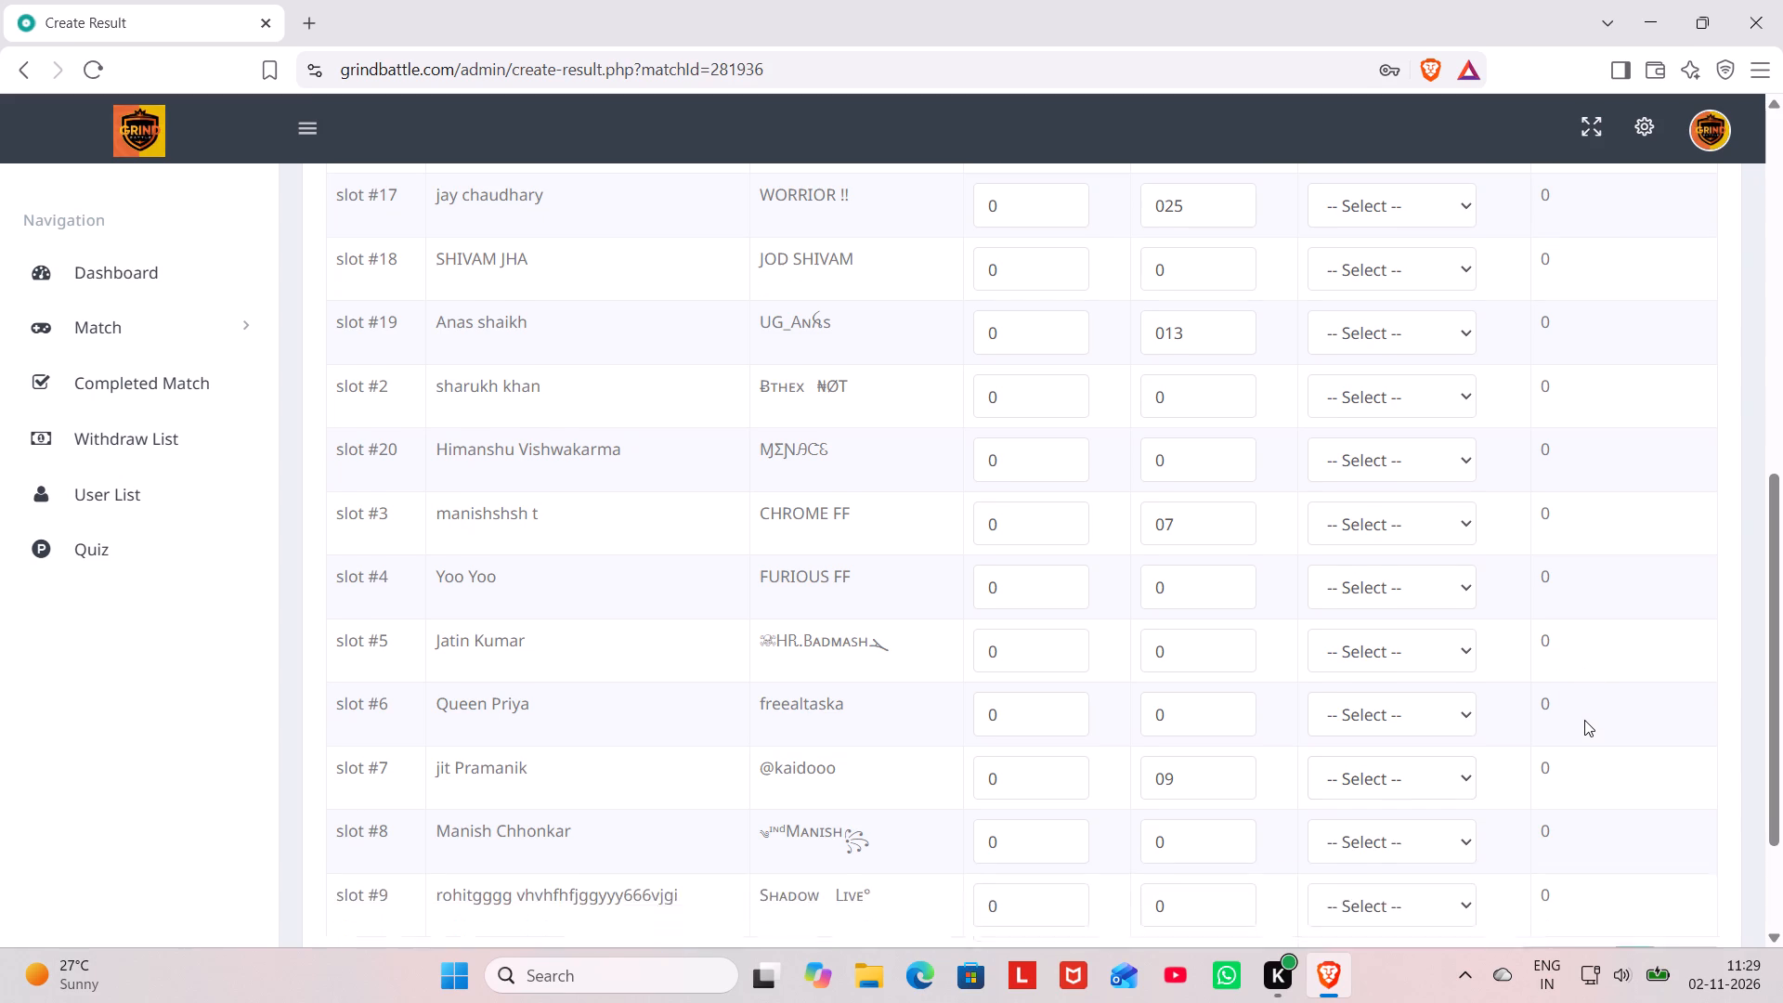
pyautogui.scroll(-1, 1584, 720)
pyautogui.scroll(1, 1584, 720)
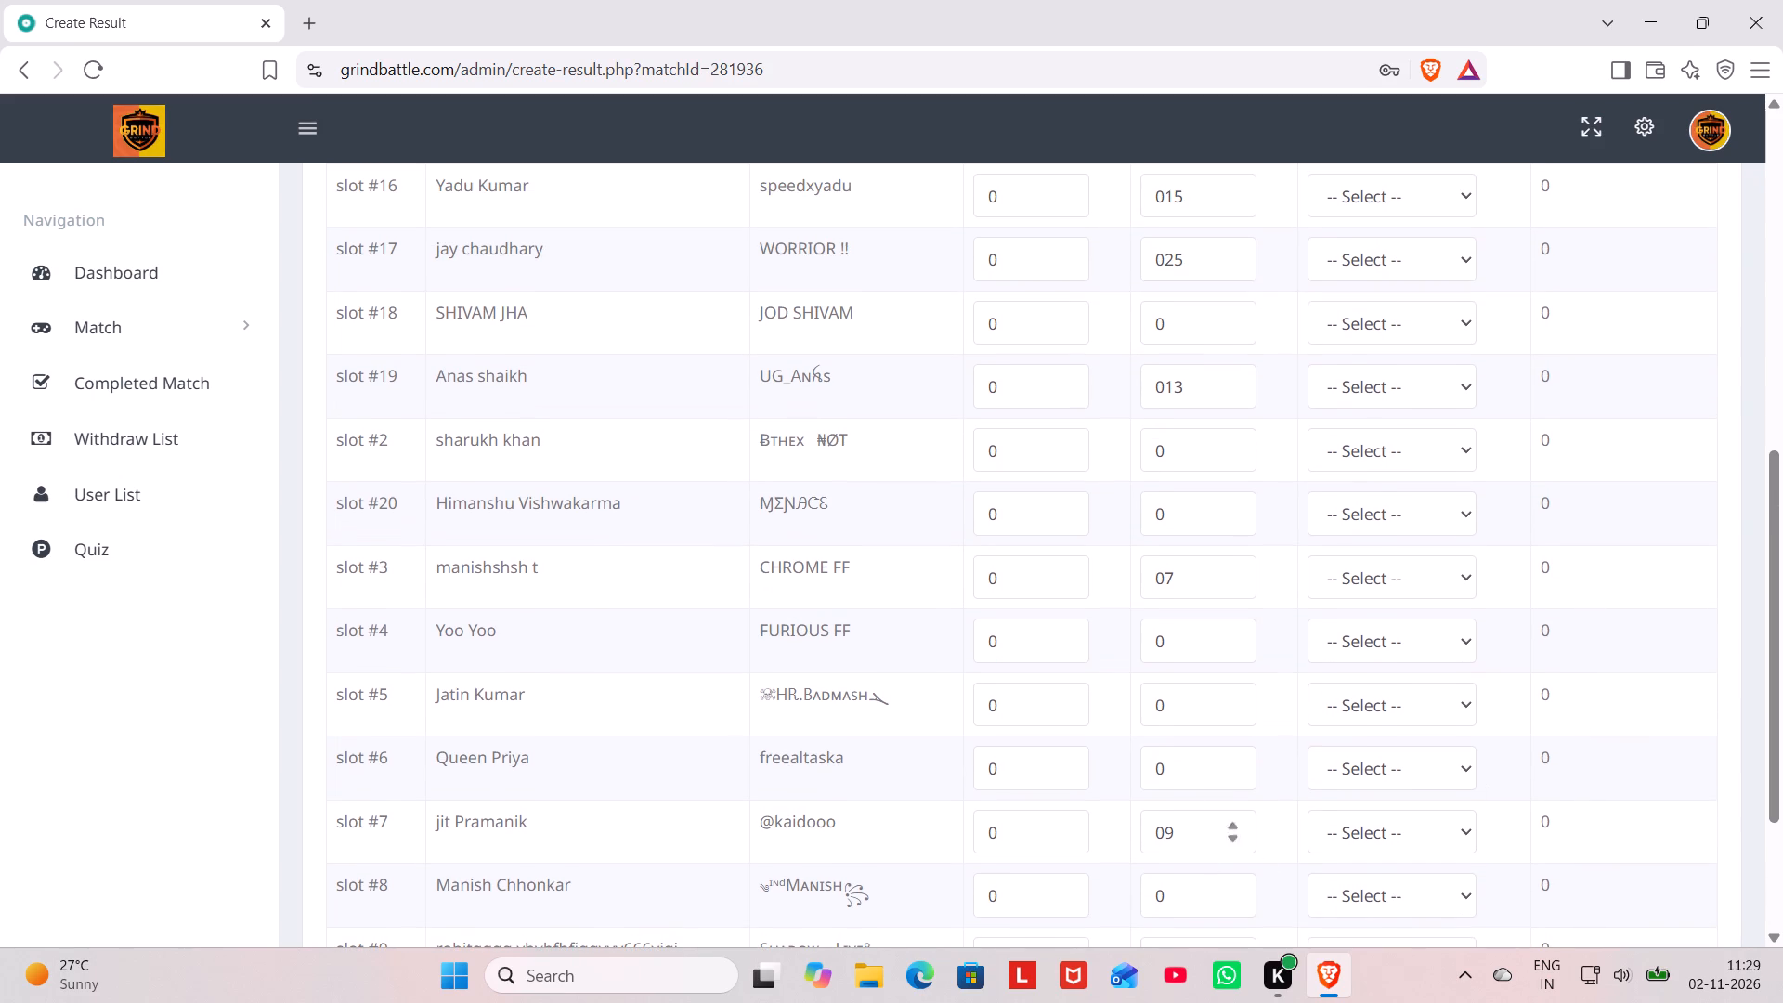
pyautogui.scroll(2, 1188, 406)
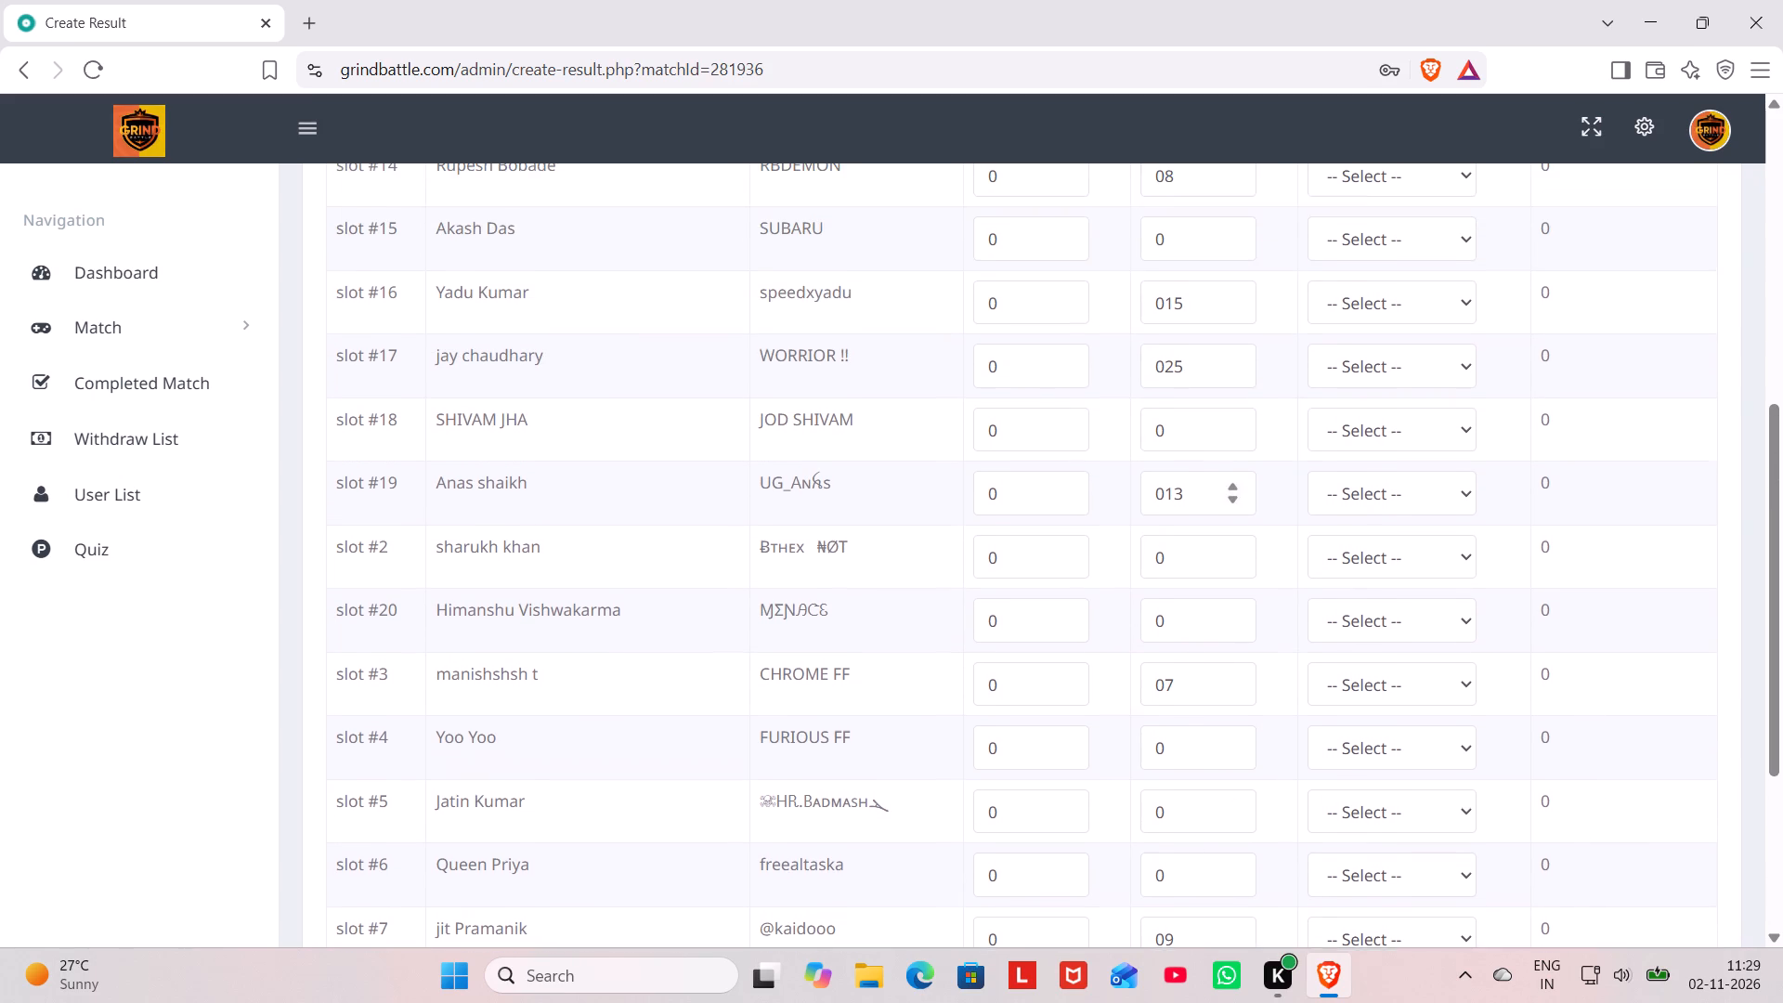
pyautogui.scroll(5, 1188, 406)
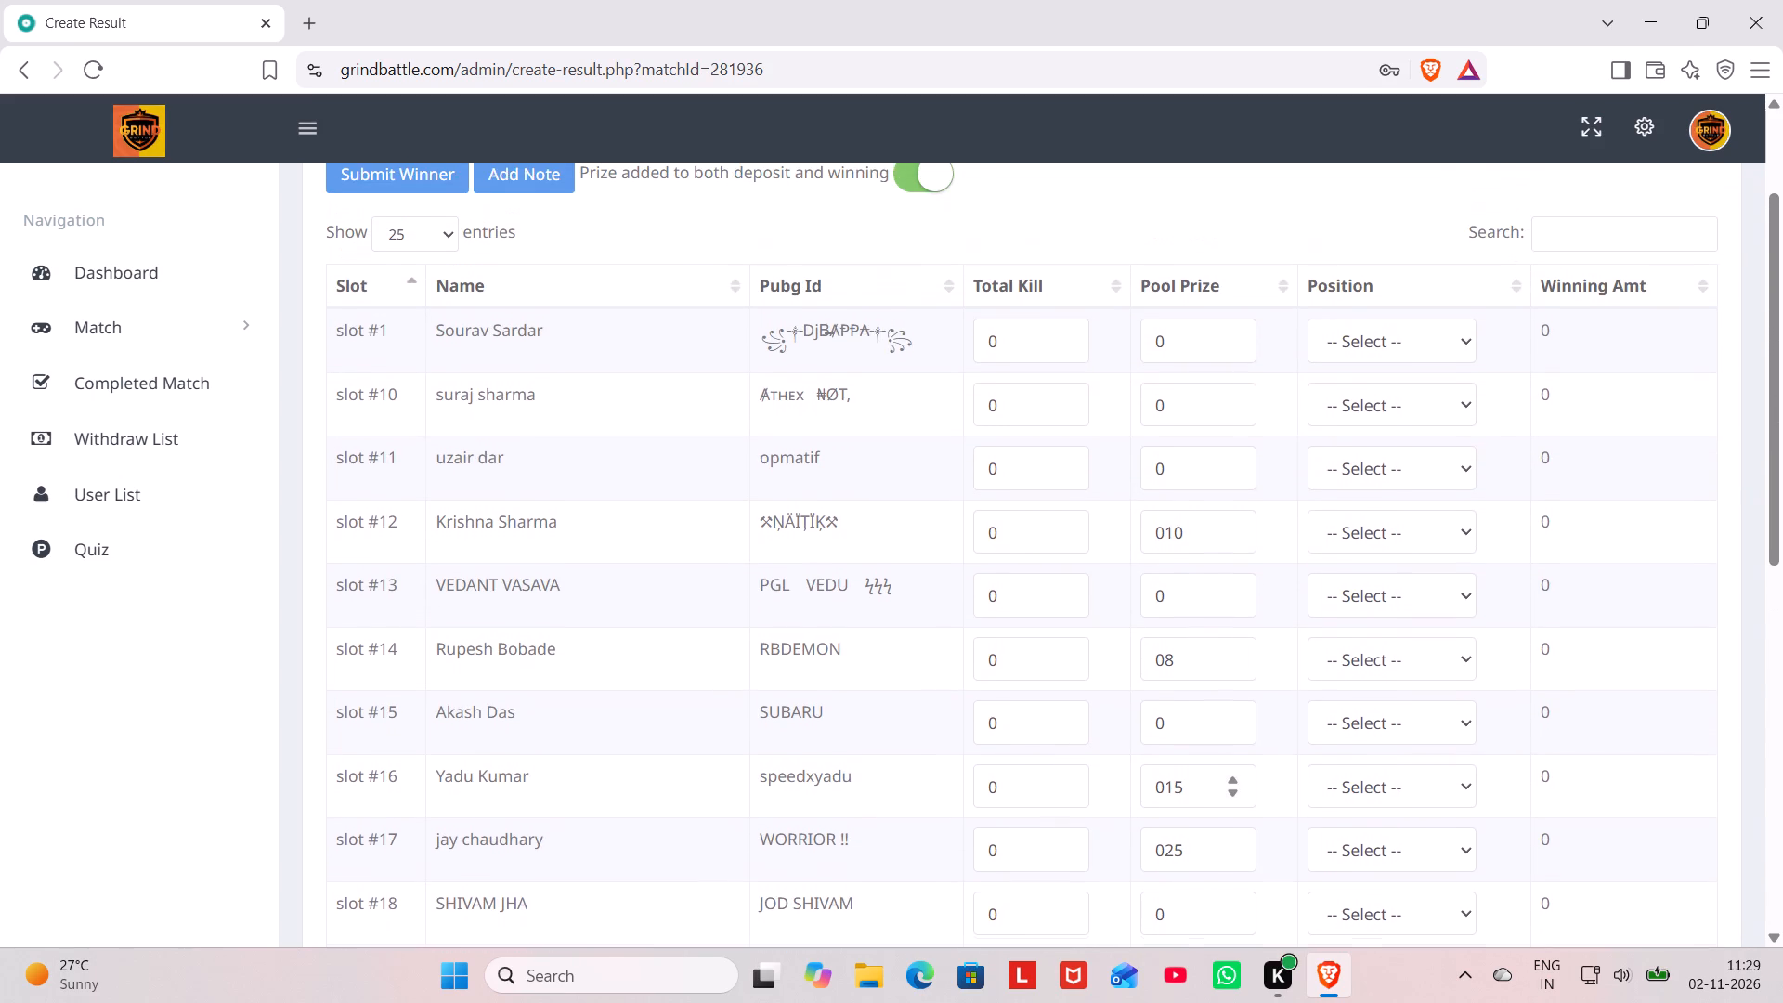
pyautogui.scroll(2, 1188, 406)
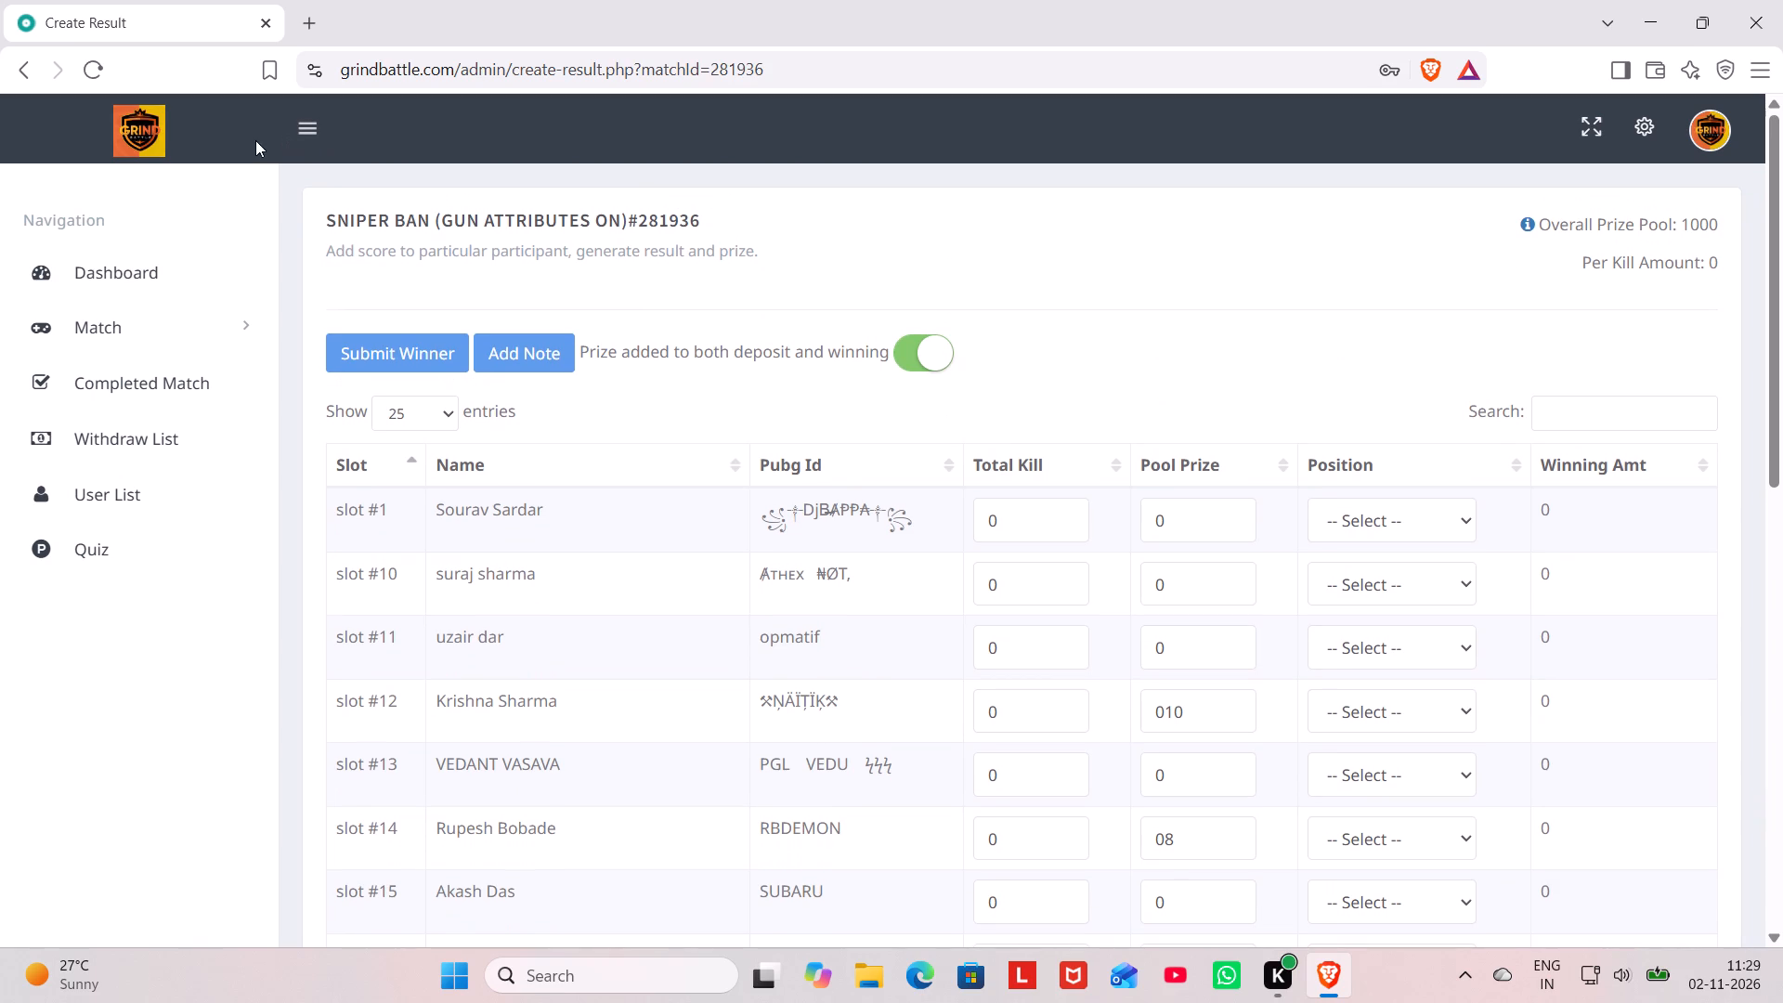
pyautogui.click(400, 353)
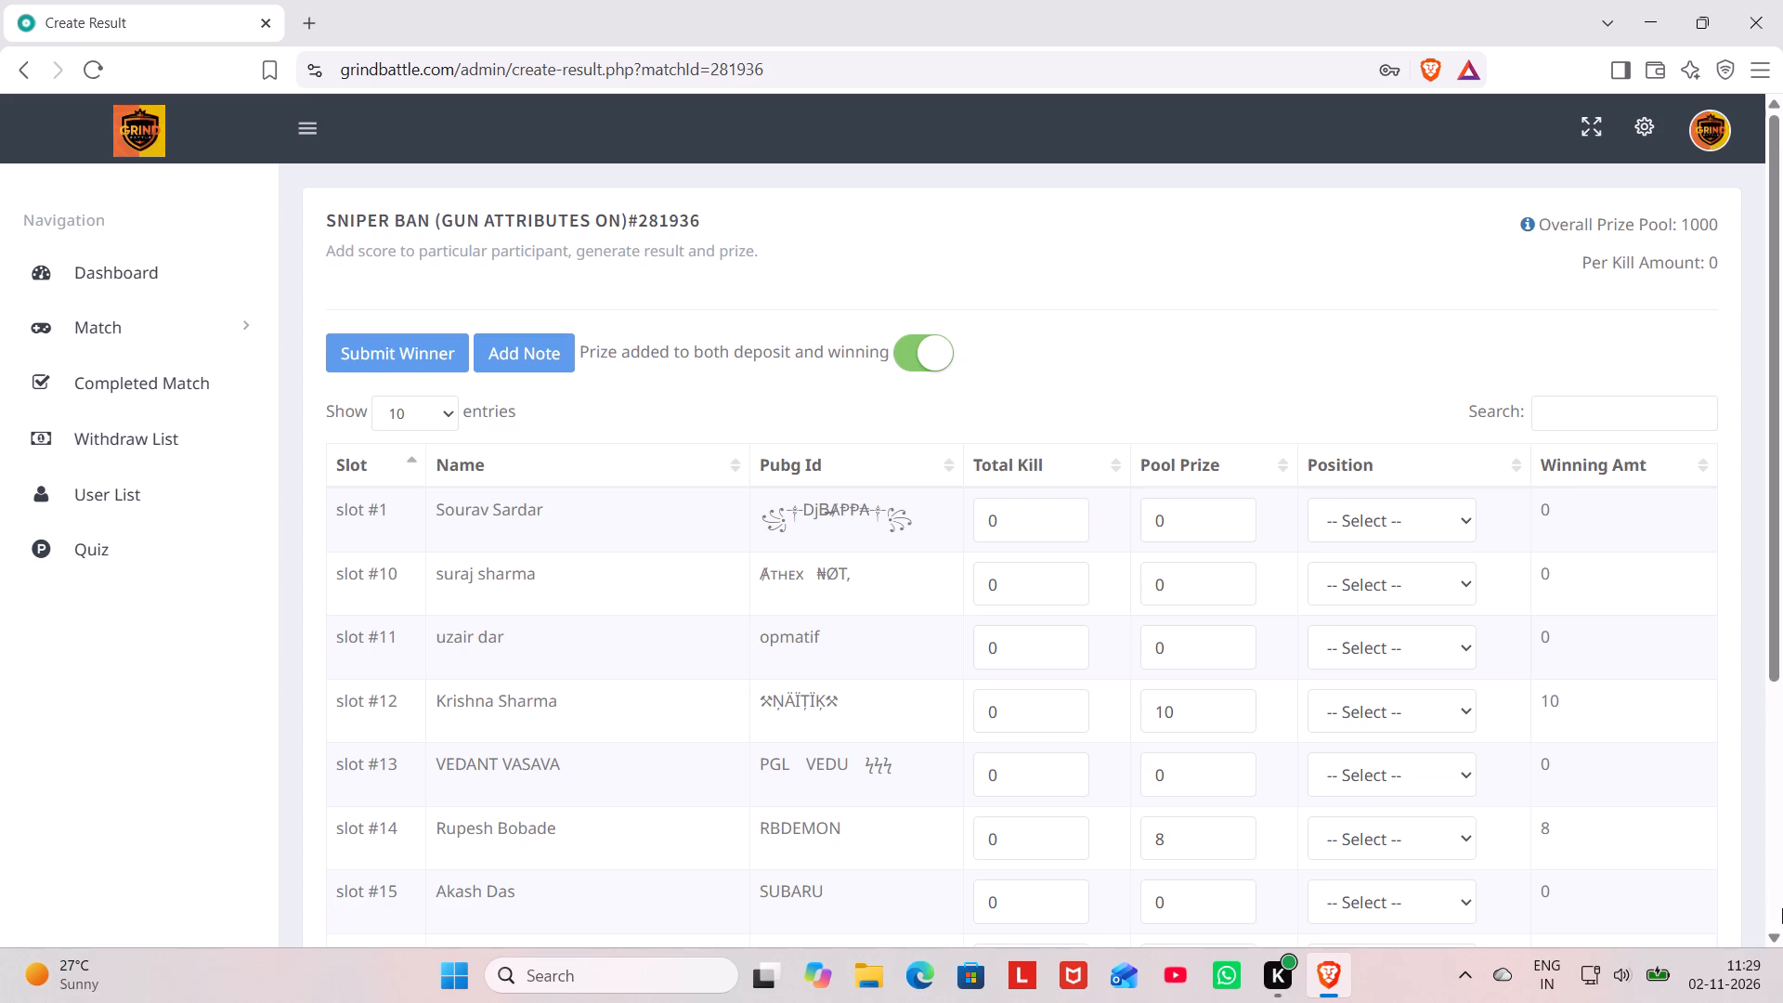
pyautogui.scroll(-3, 1782, 910)
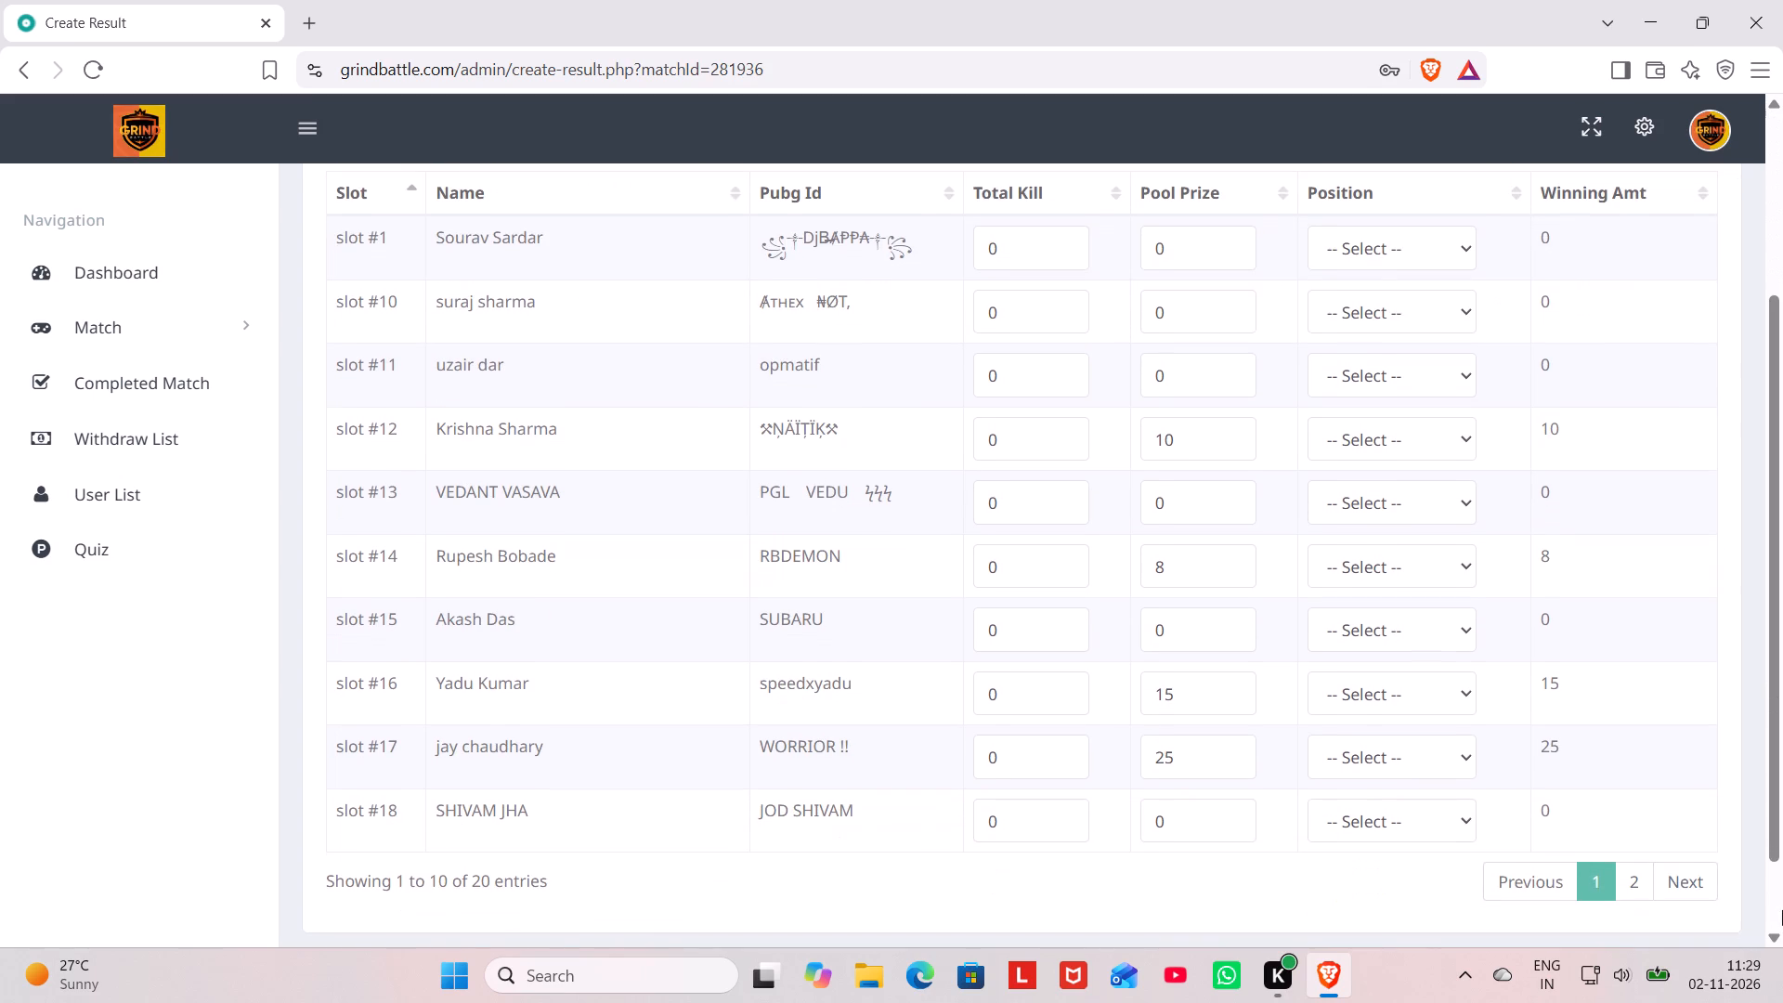
pyautogui.scroll(2, 1782, 910)
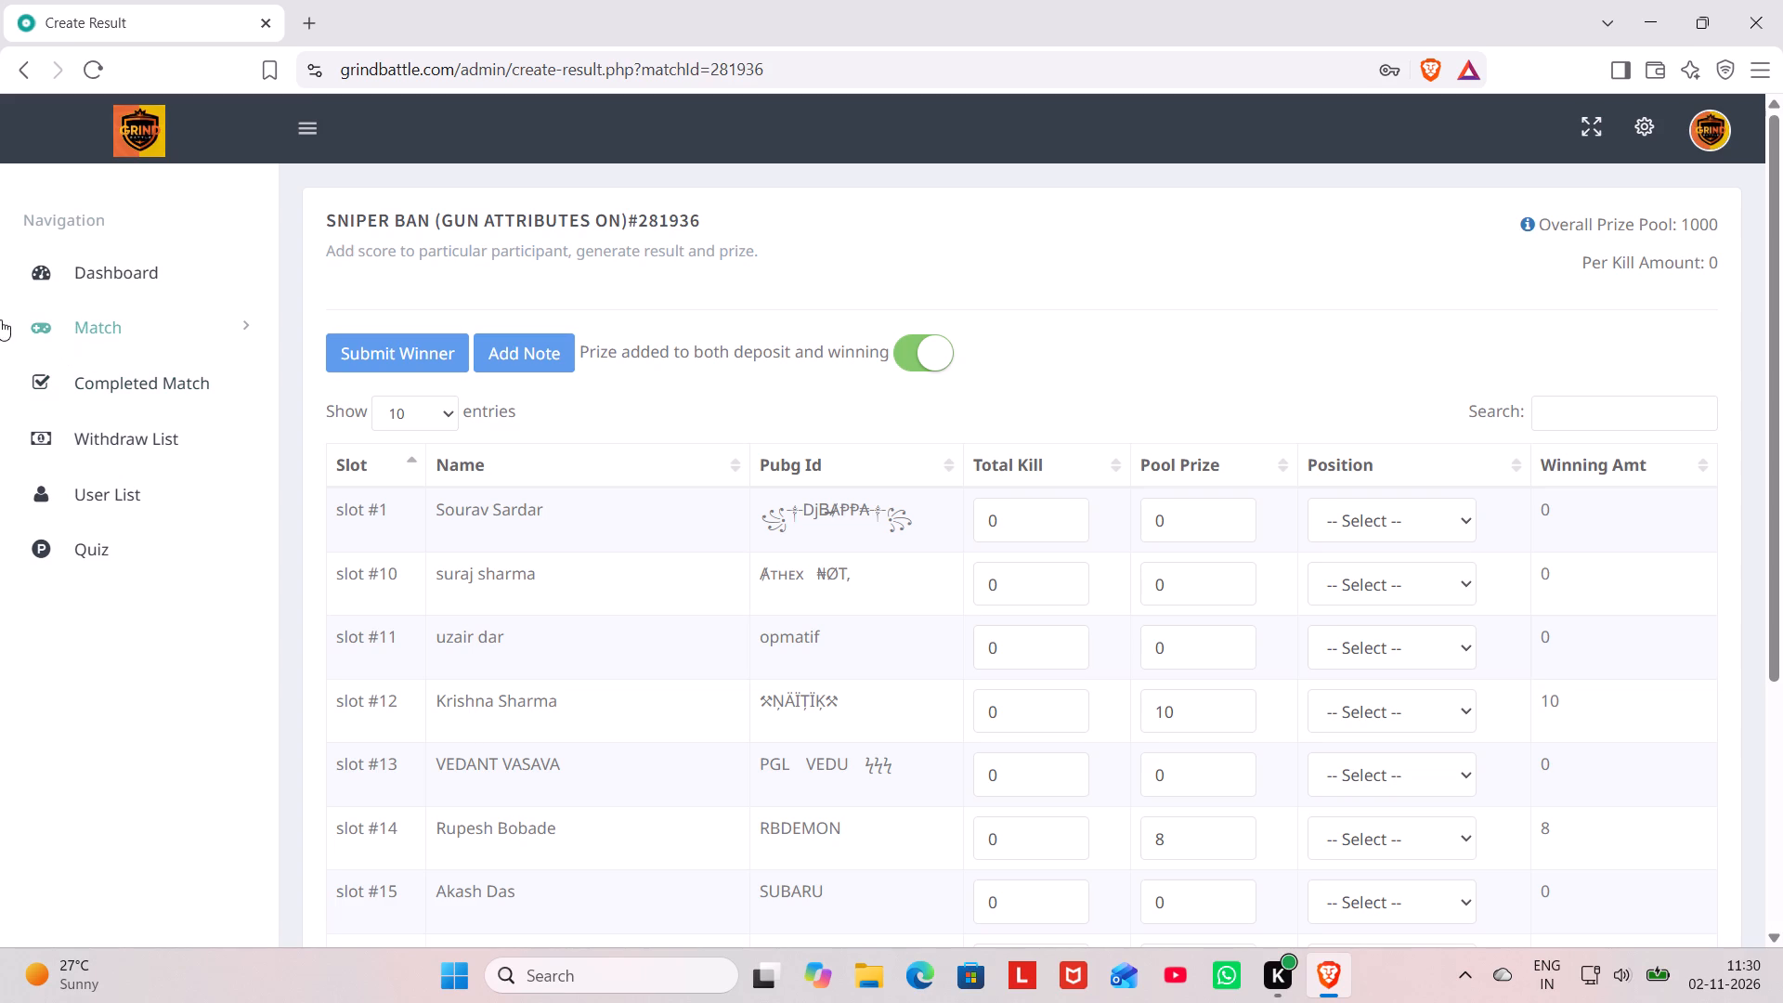
# Return to the completed matches and open the result entry for FREE FIRE MAX #282077.
pyautogui.click(96, 379)
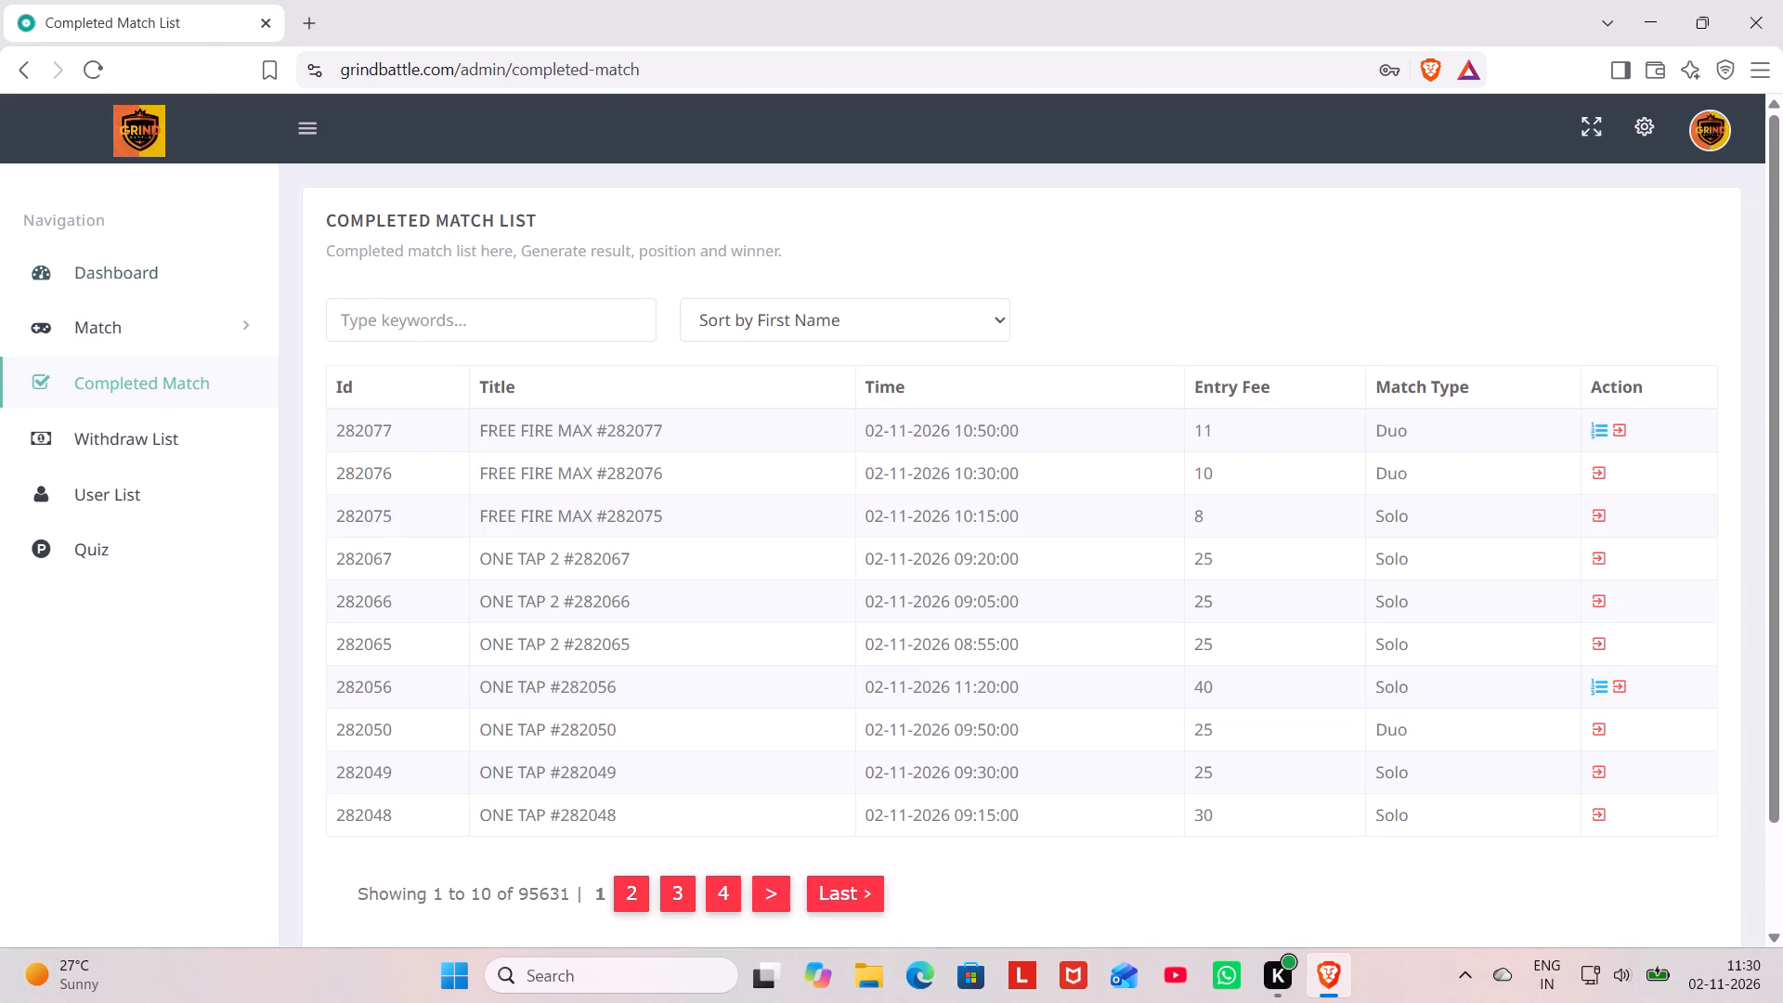
pyautogui.click(1596, 430)
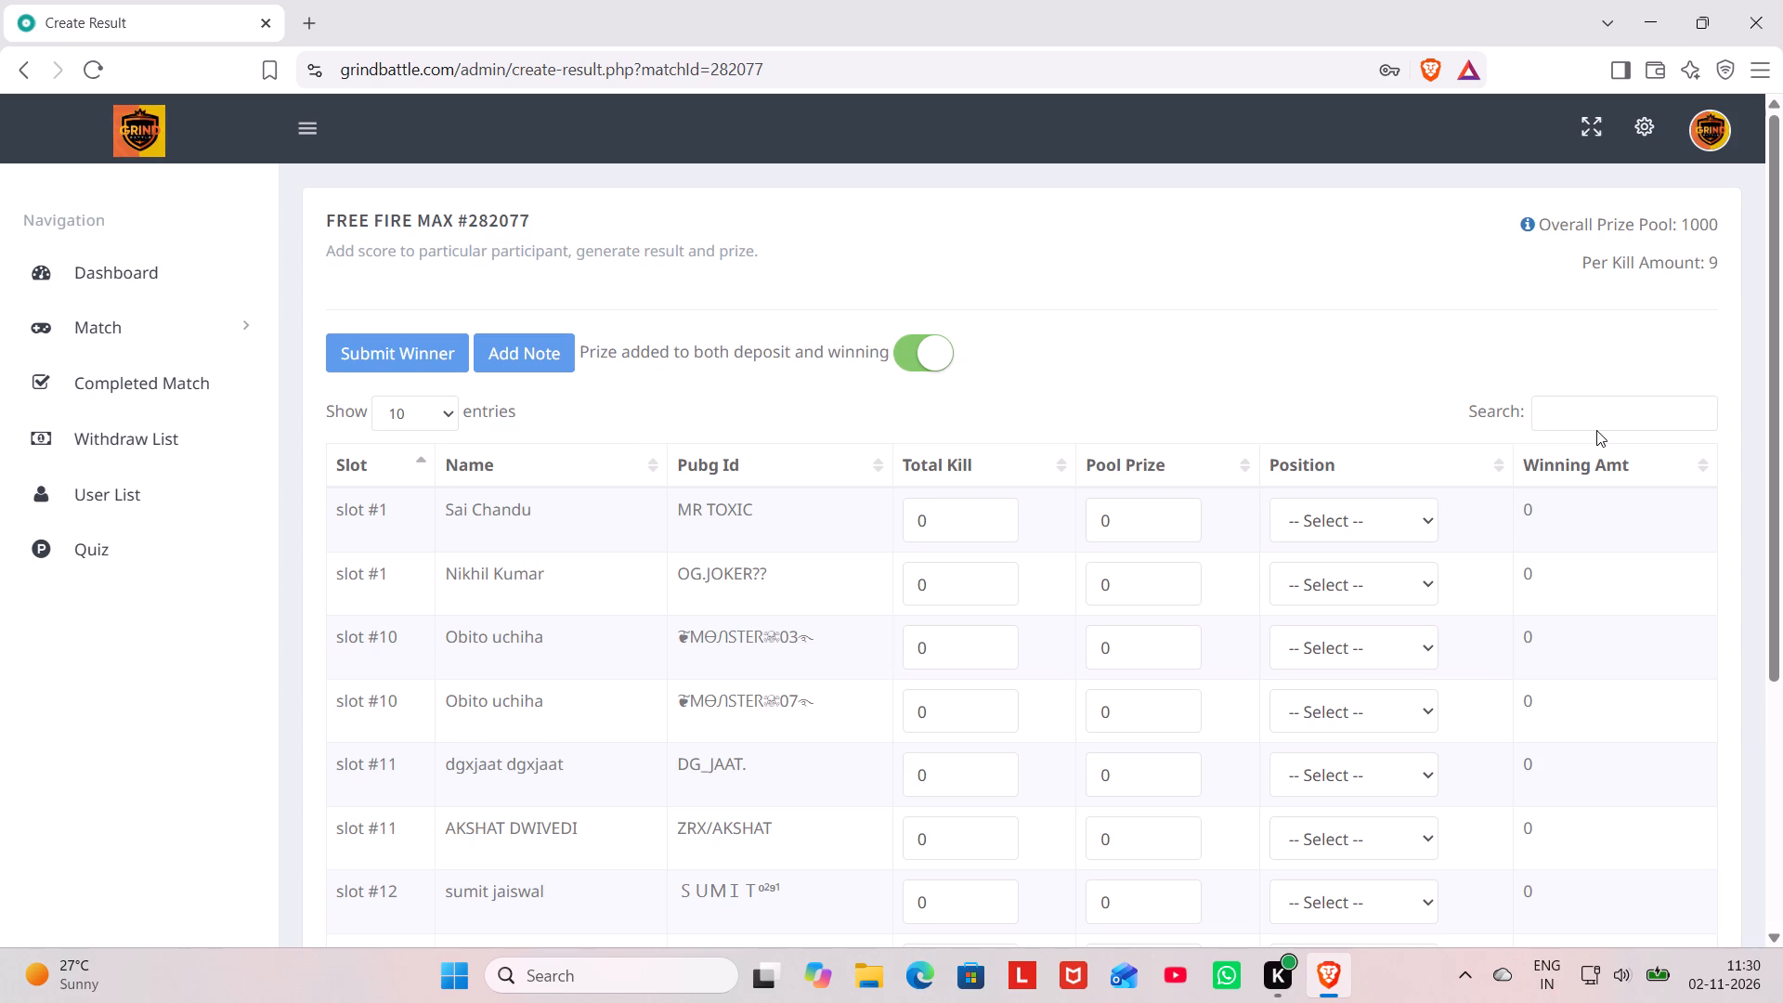
# Set the participant list to show 50 entries.
pyautogui.click(430, 420)
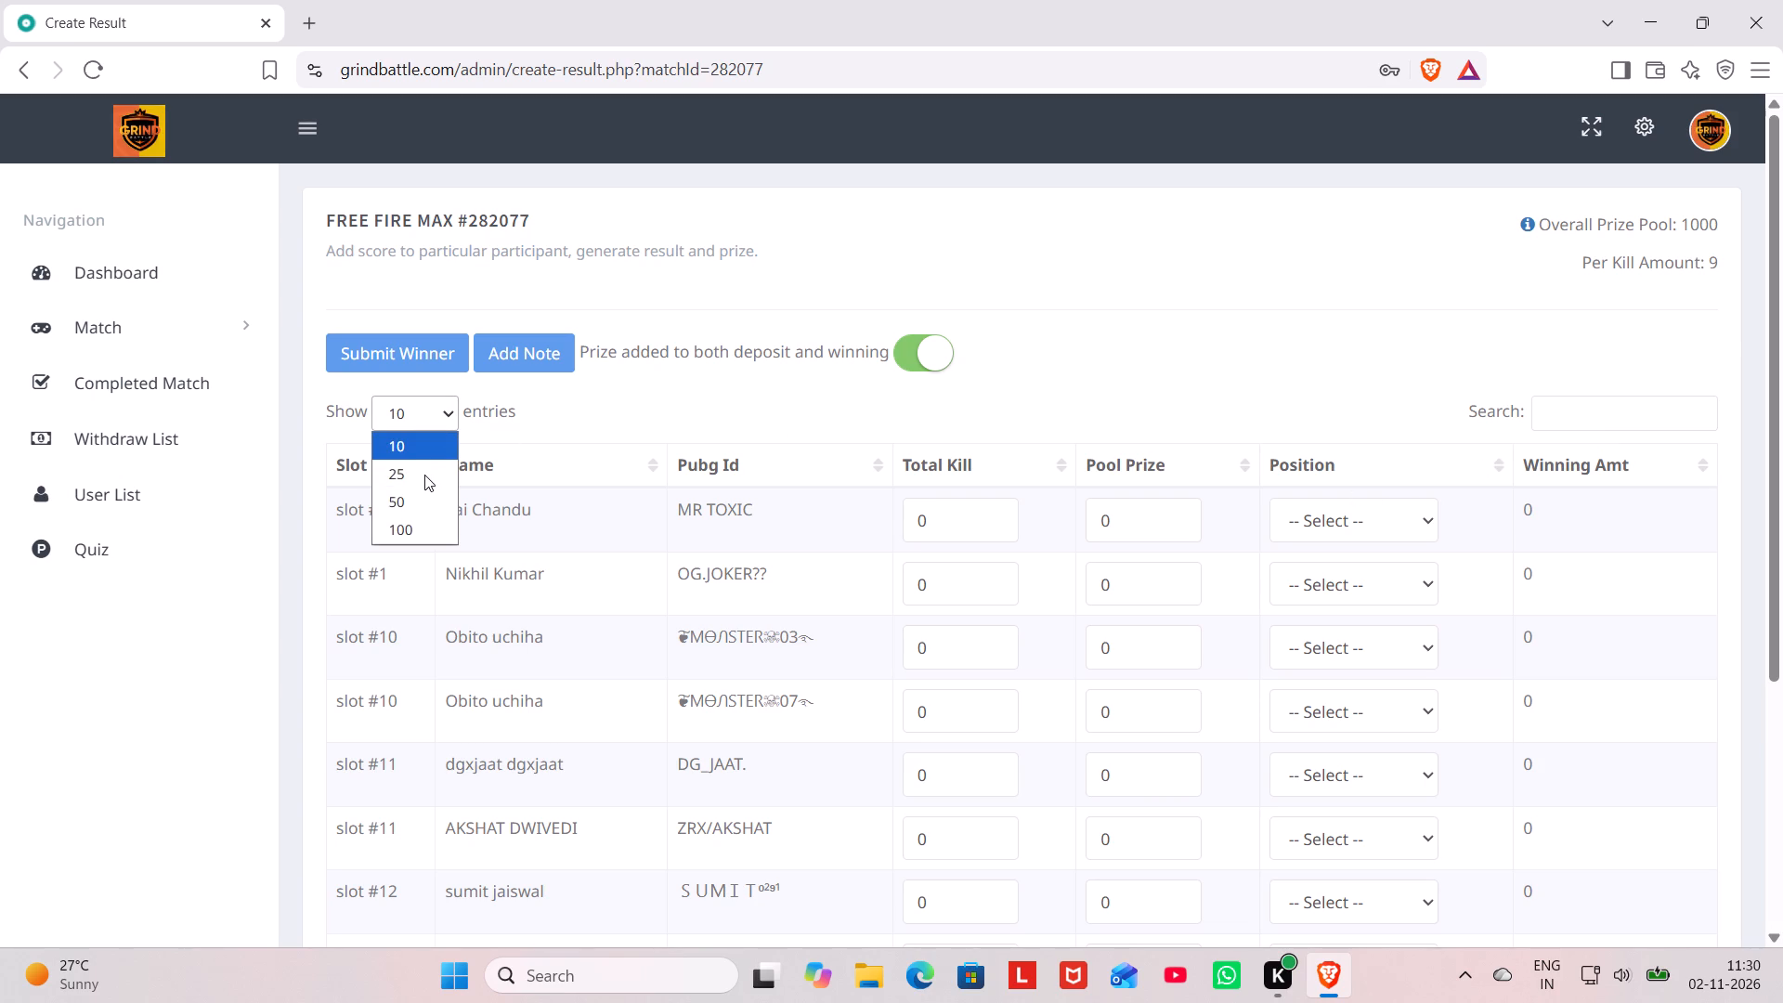
pyautogui.click(415, 506)
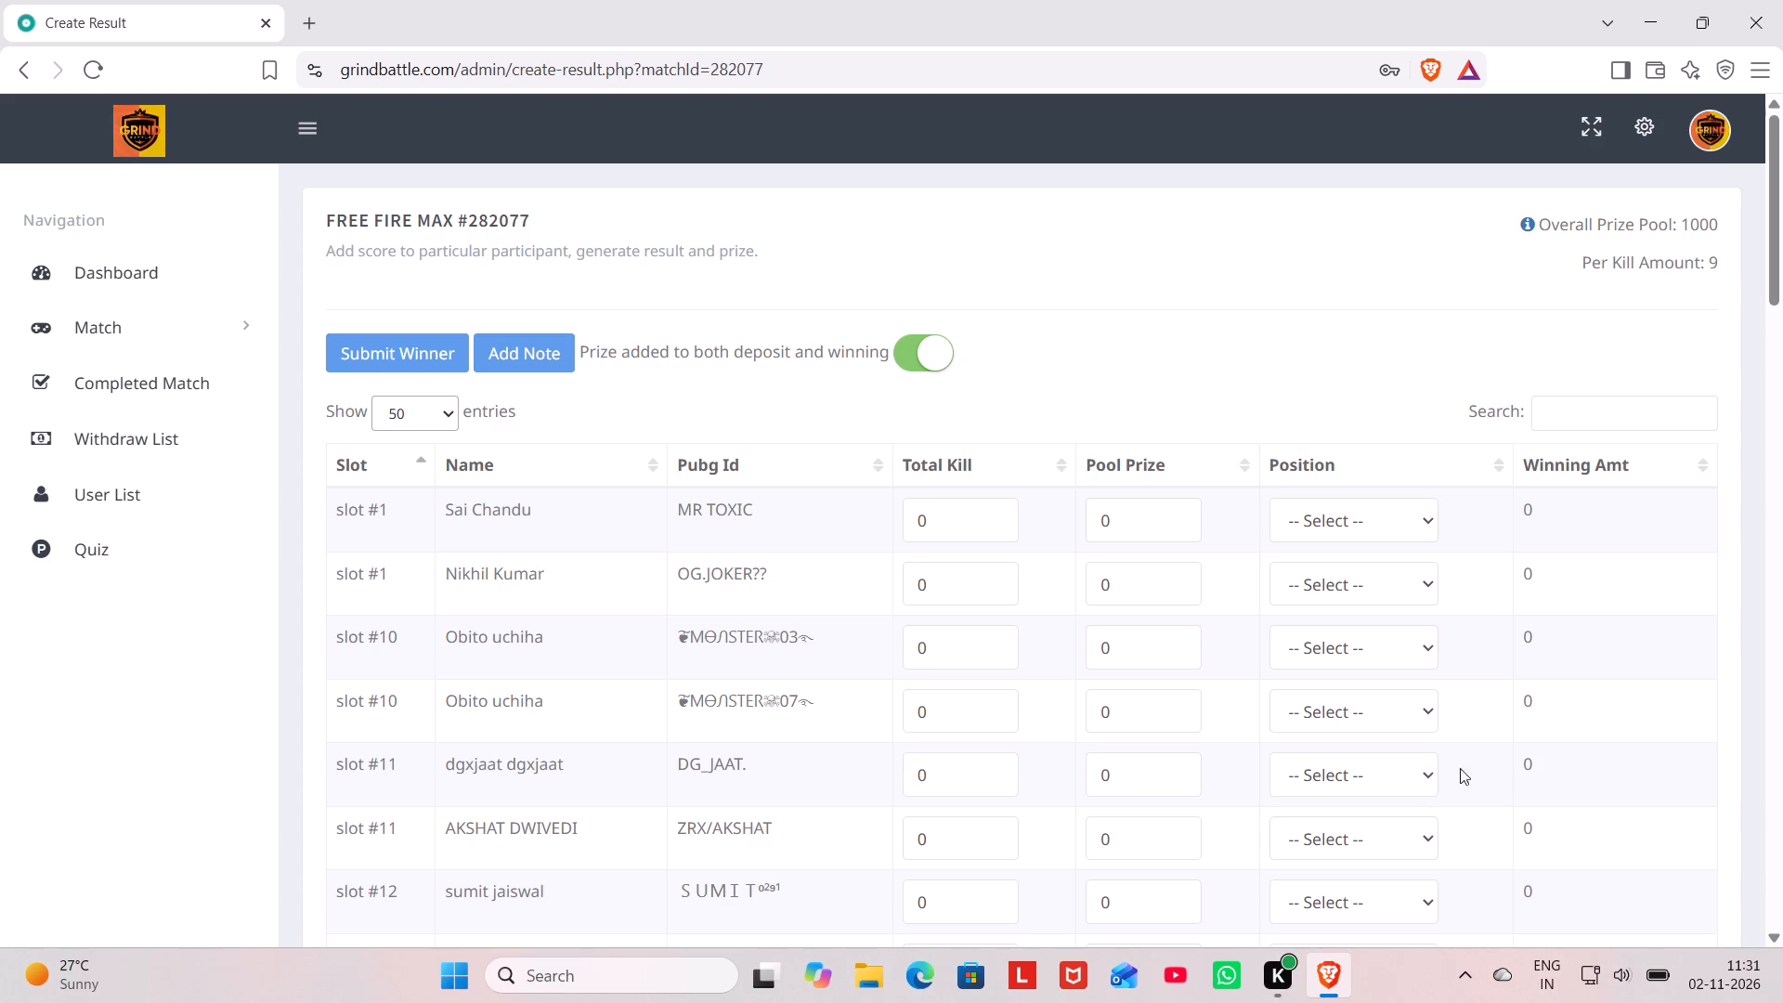
pyautogui.scroll(-2, 845, 755)
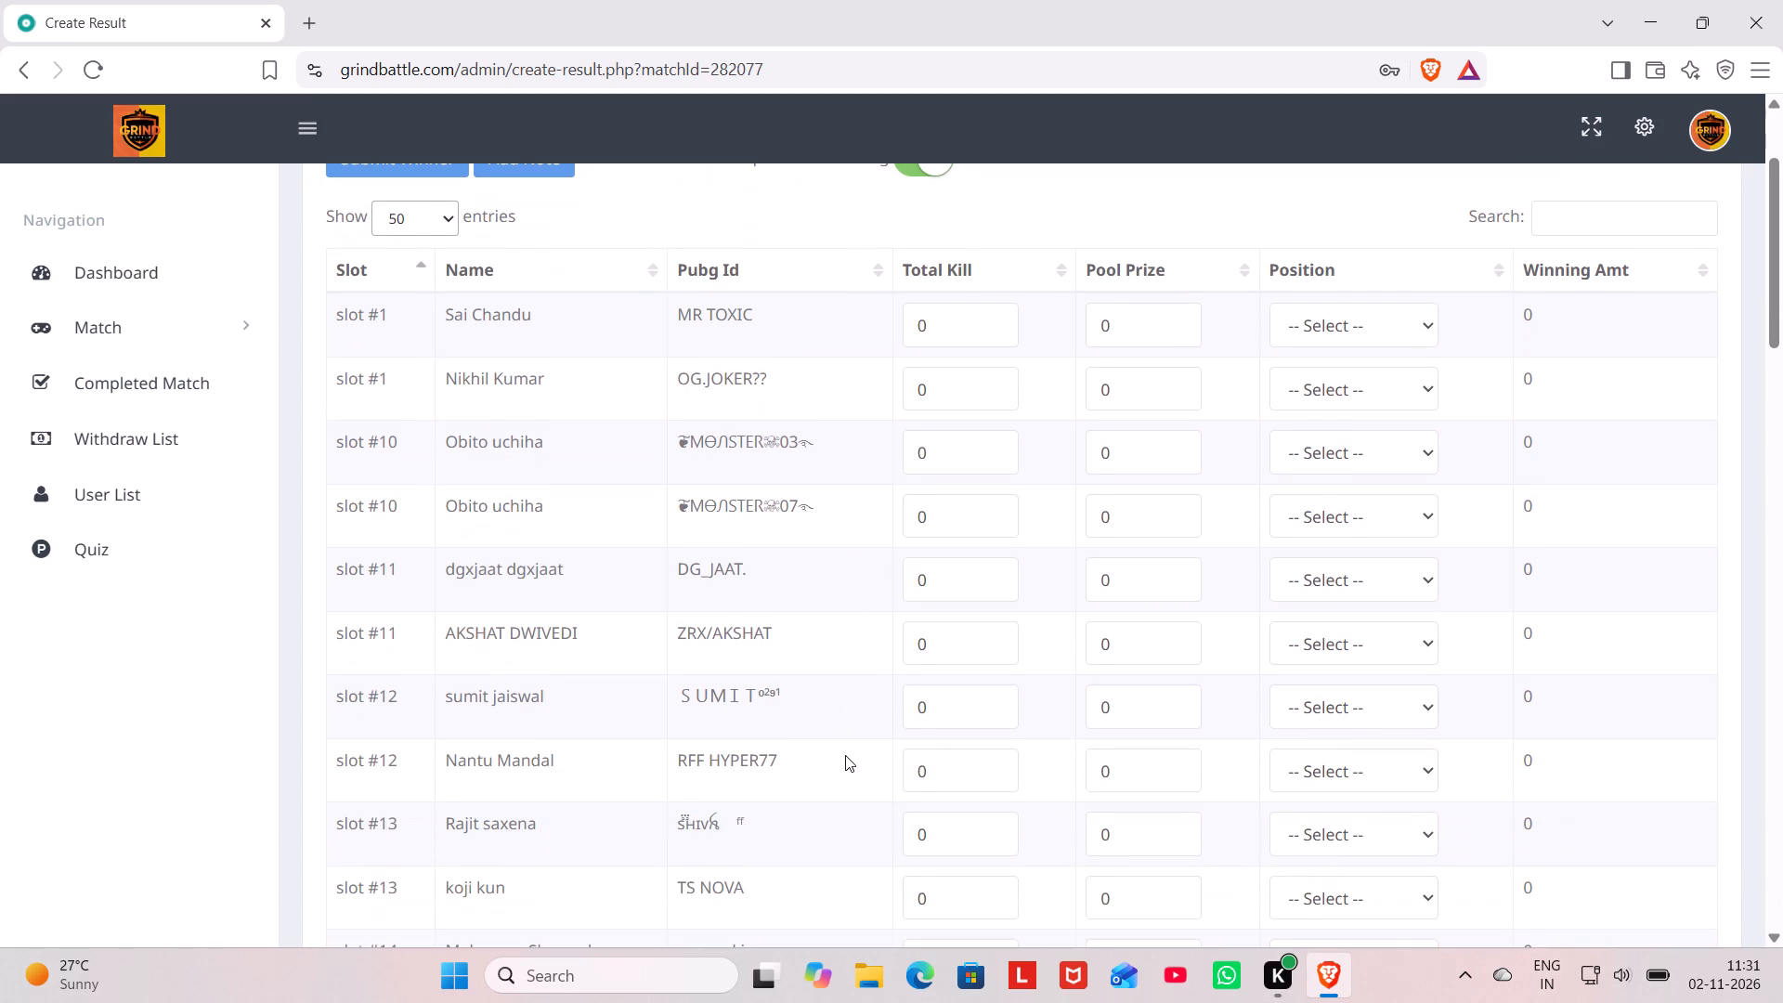
pyautogui.scroll(-5, 845, 755)
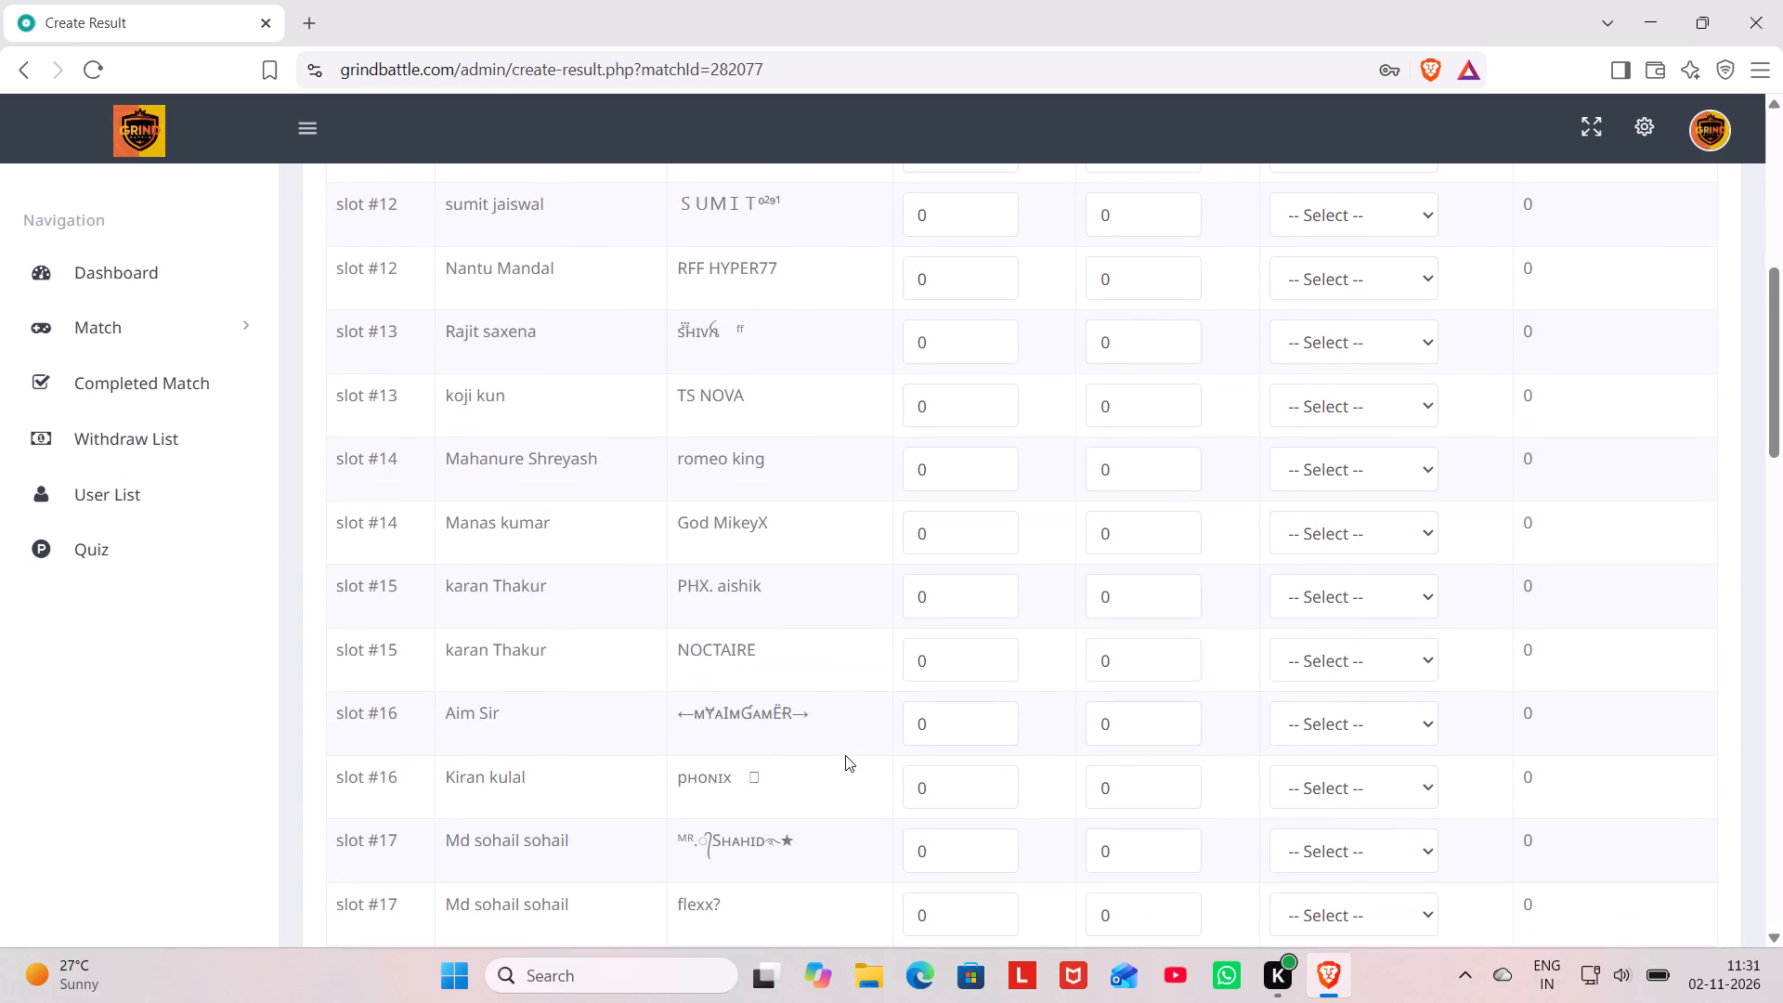
pyautogui.click(963, 585)
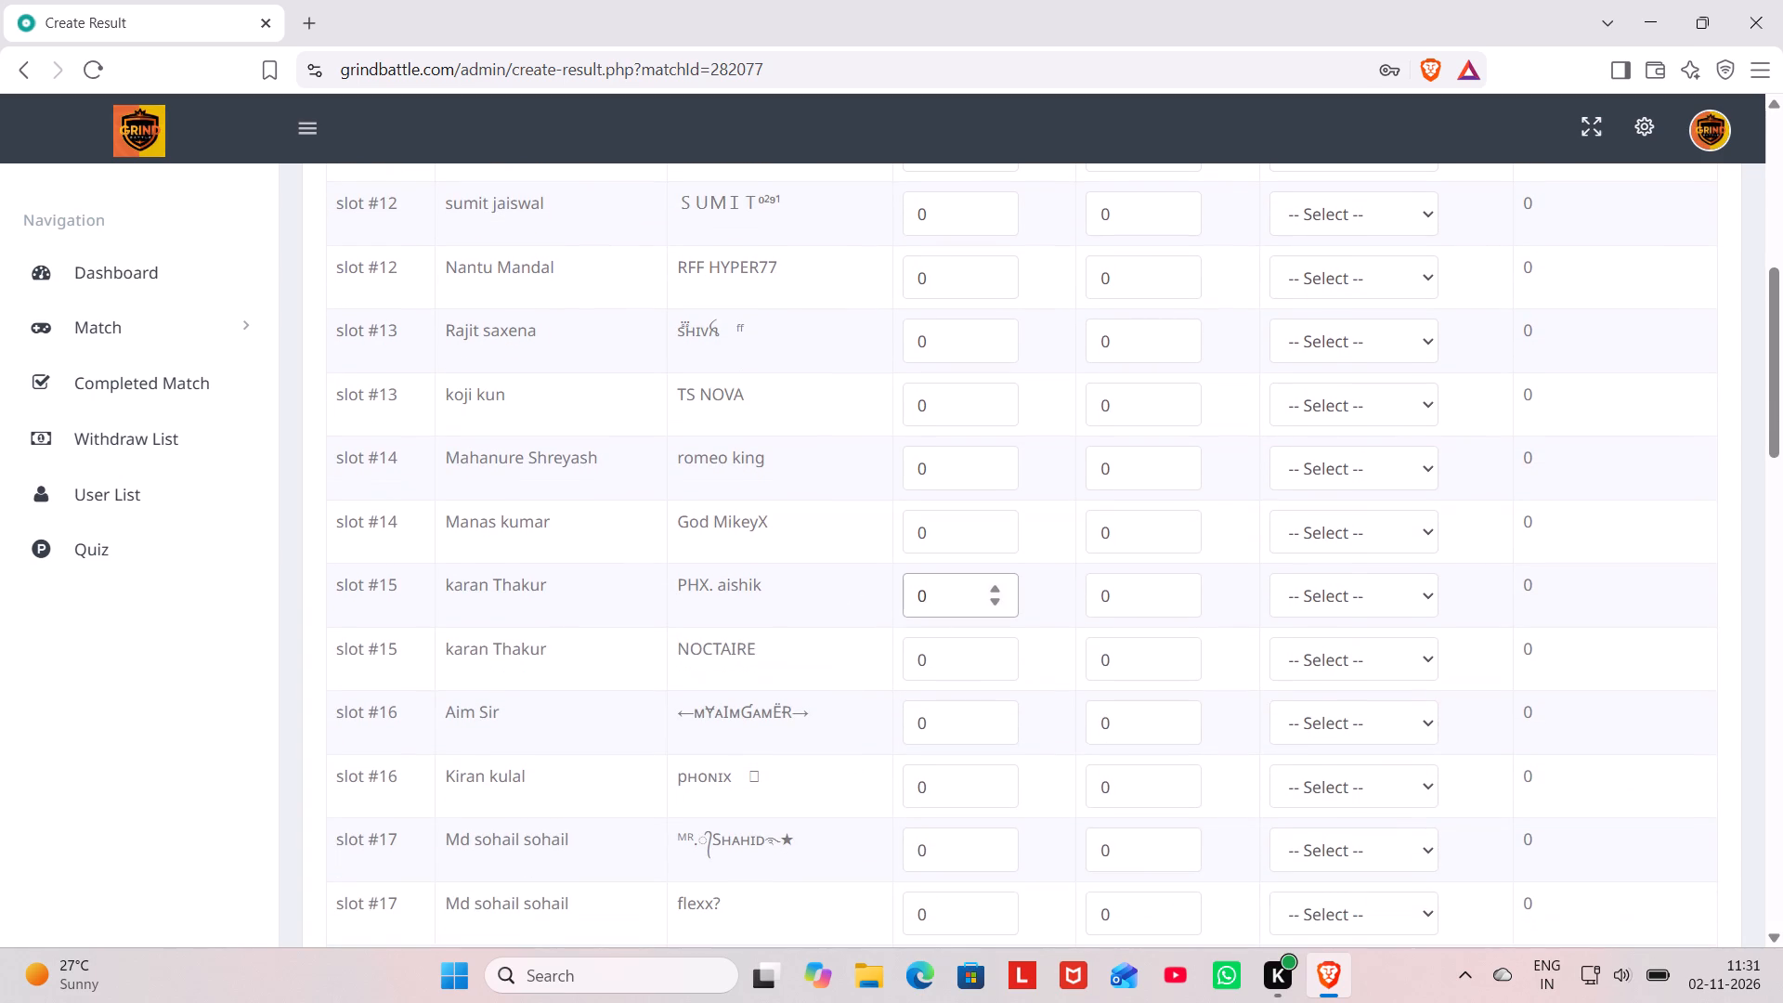
pyautogui.press('4')
pyautogui.press('Tab')
pyautogui.write('15')
pyautogui.press('Tab')
pyautogui.press('Down')
# Enter 4 kills and a pool prize of 15 for NOCTAIRE in slot #15 and set the position to Winner.
pyautogui.press('Tab')
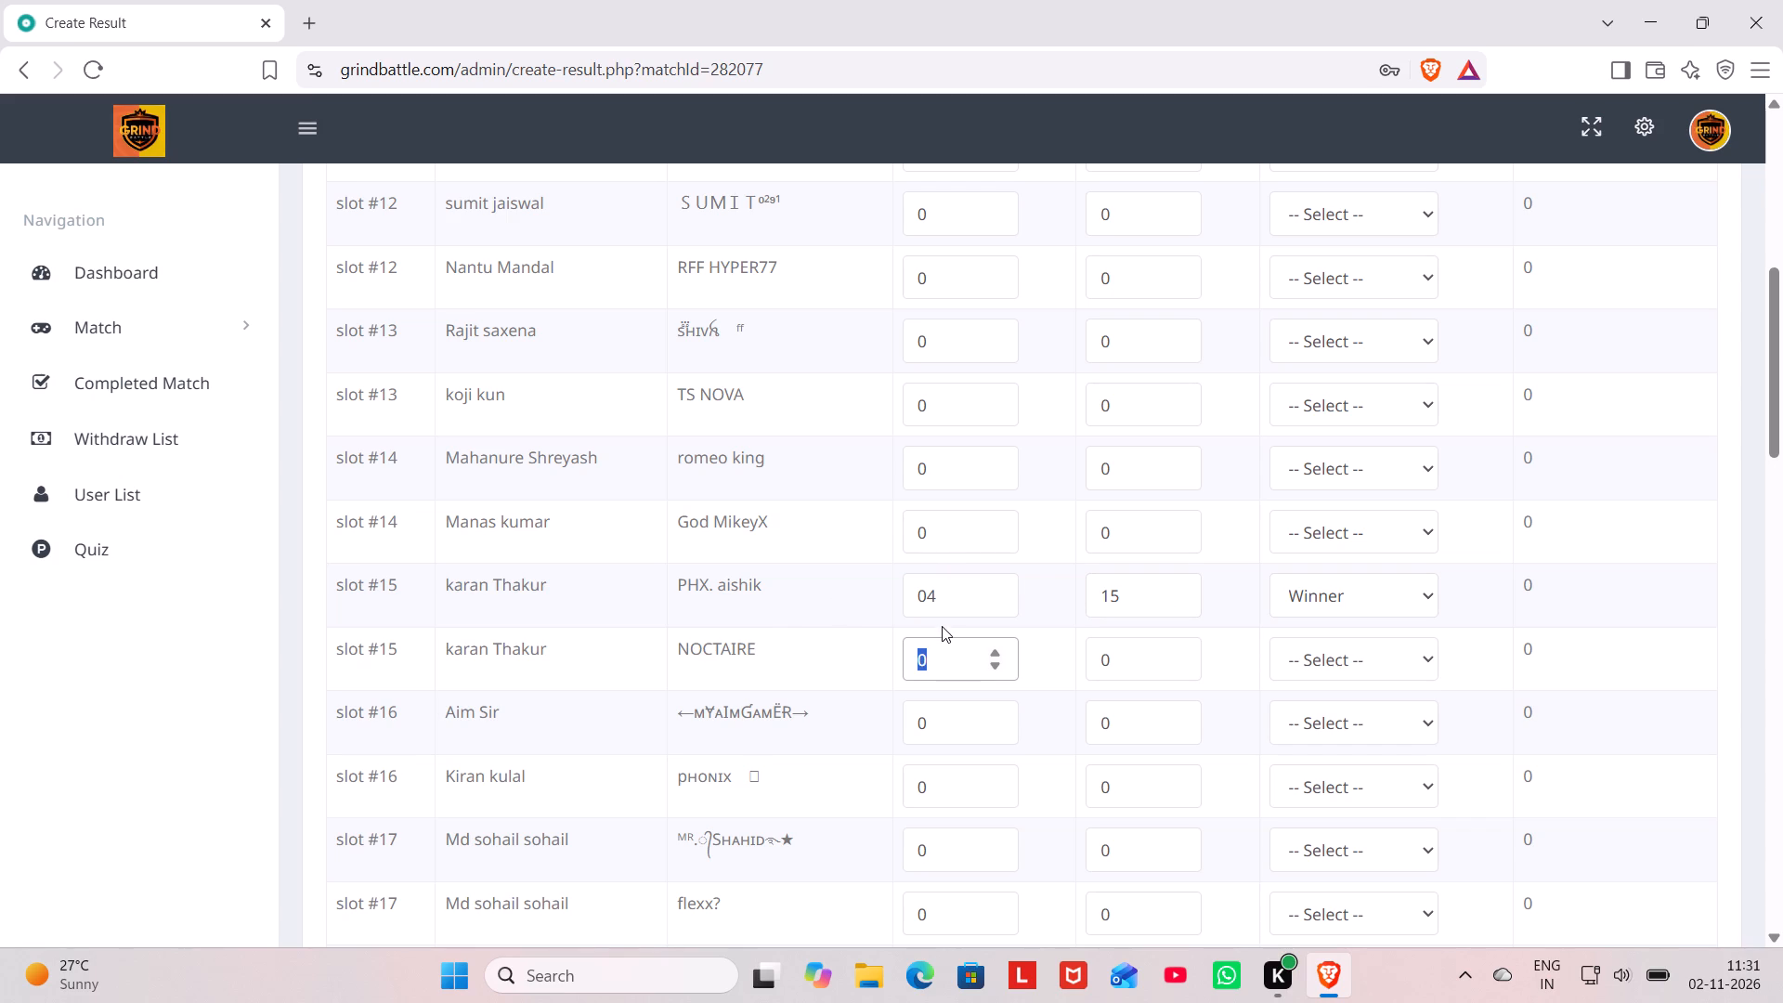
pyautogui.press('4')
pyautogui.press('Tab')
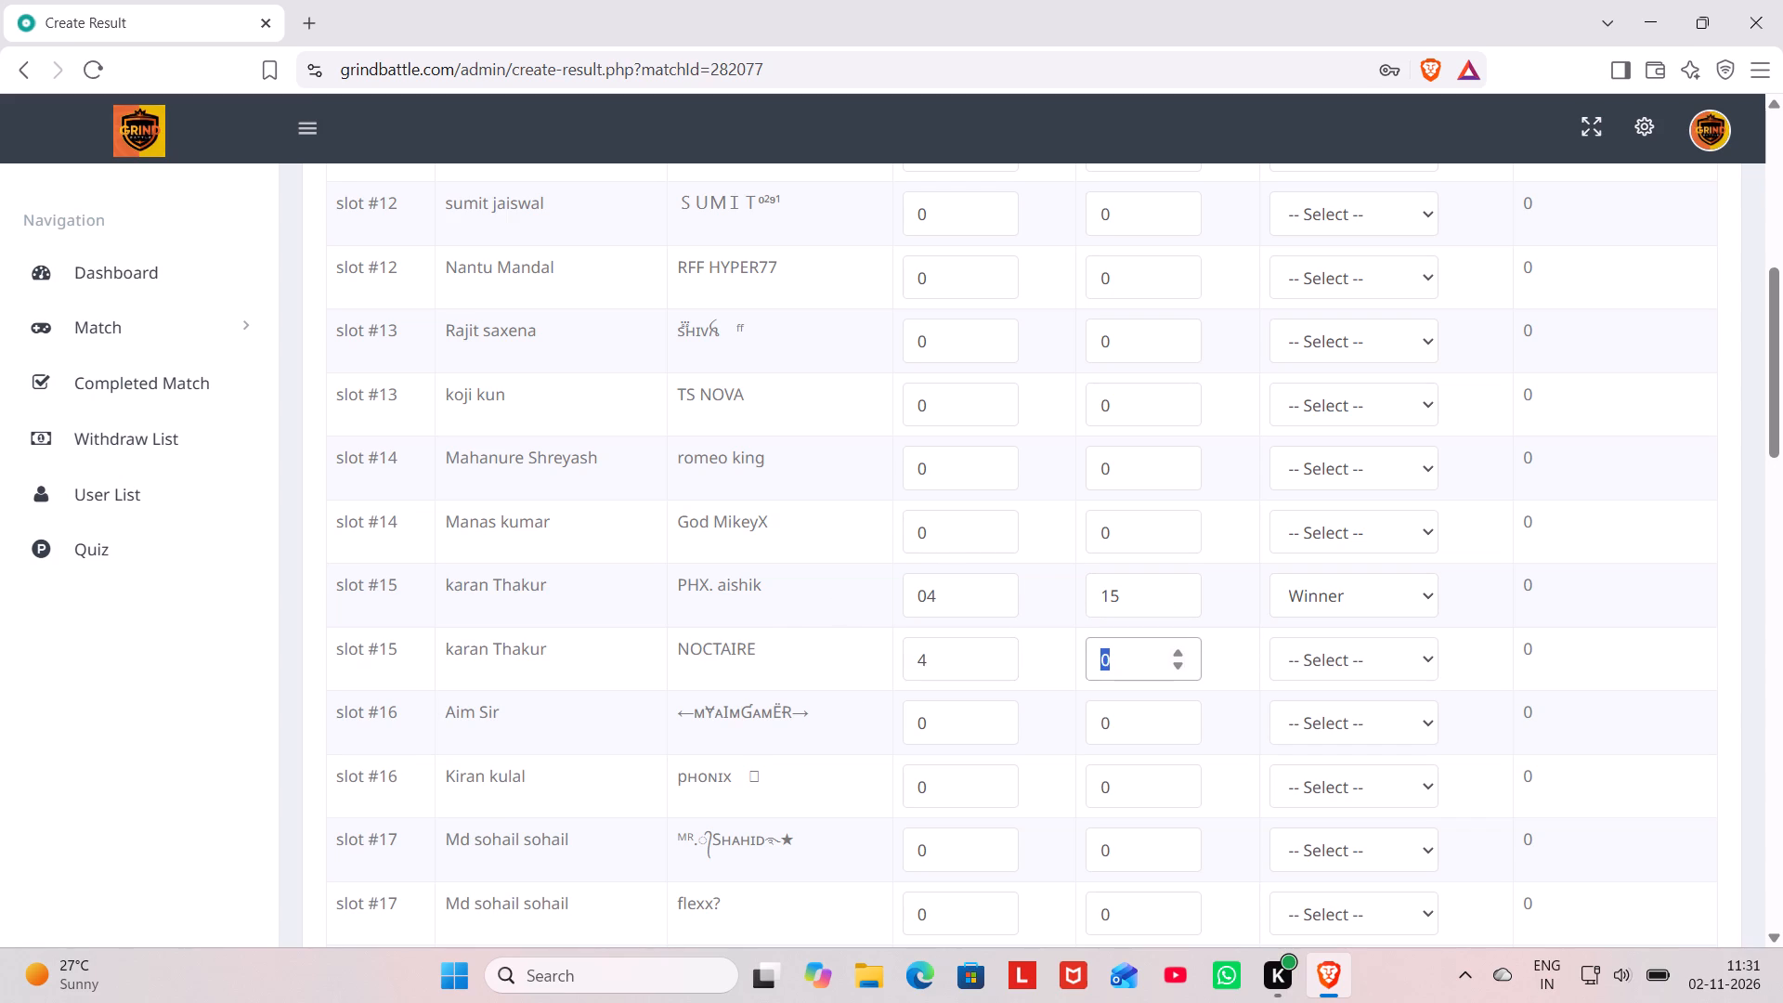
pyautogui.write('15')
pyautogui.press('Tab')
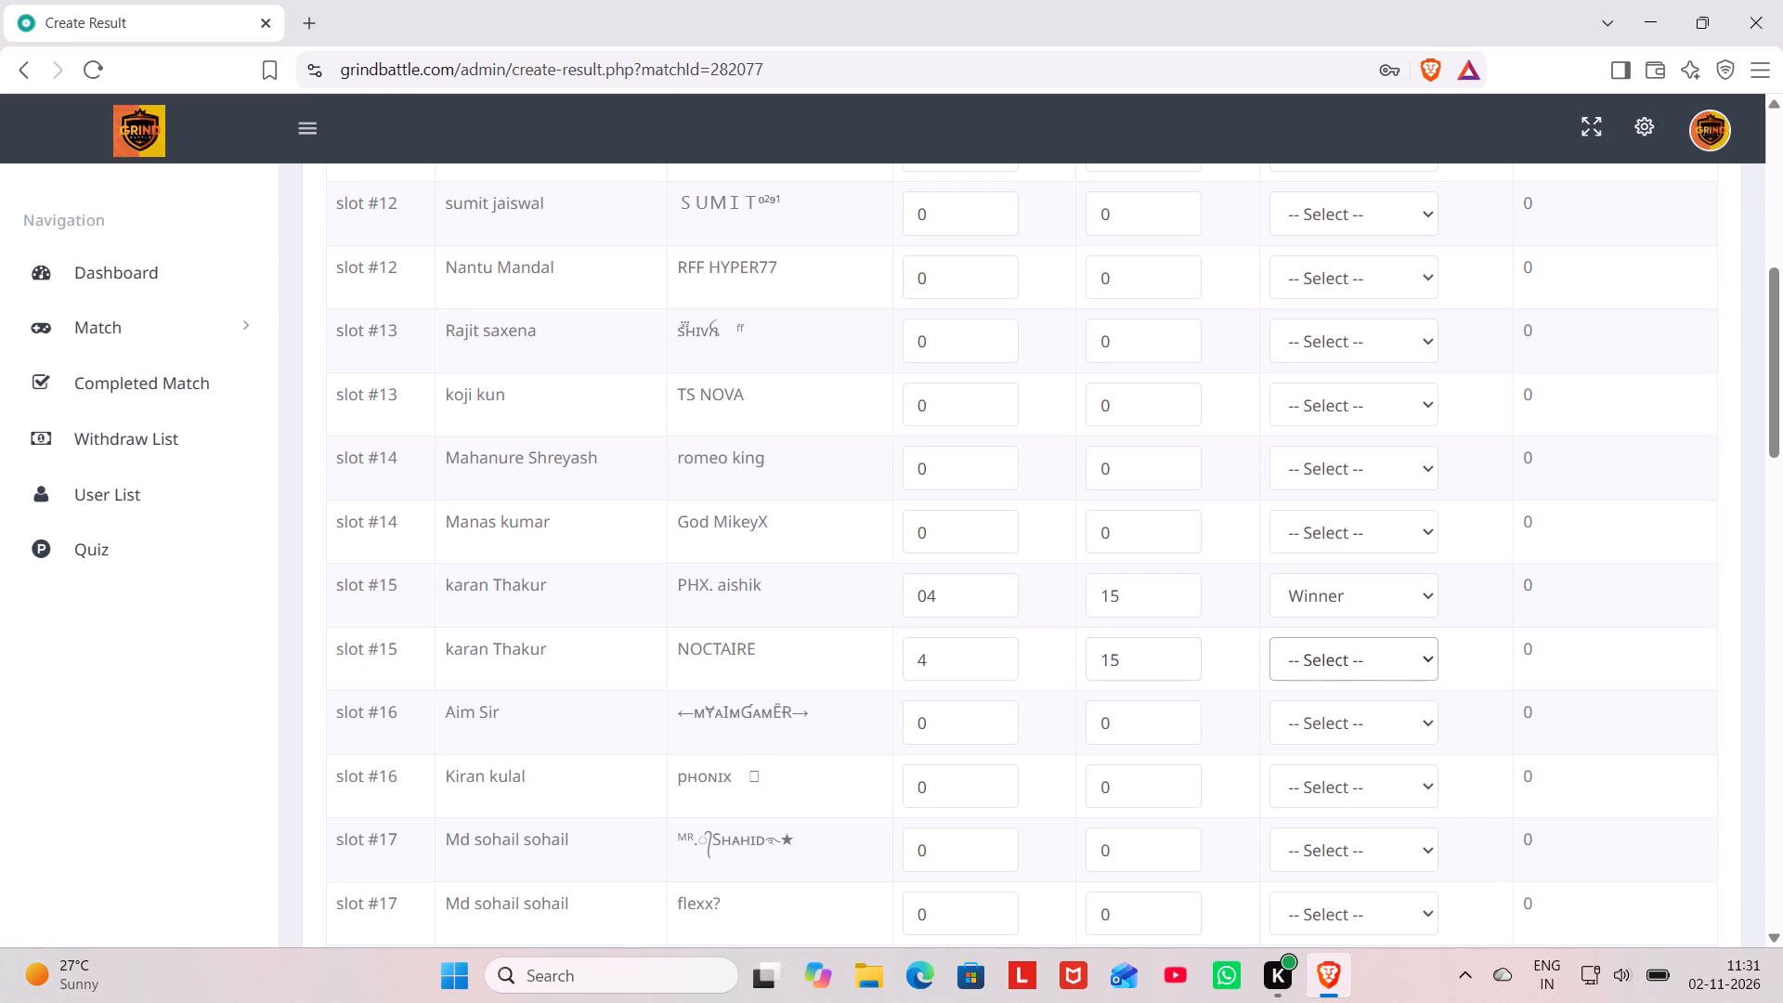
pyautogui.press('Down')
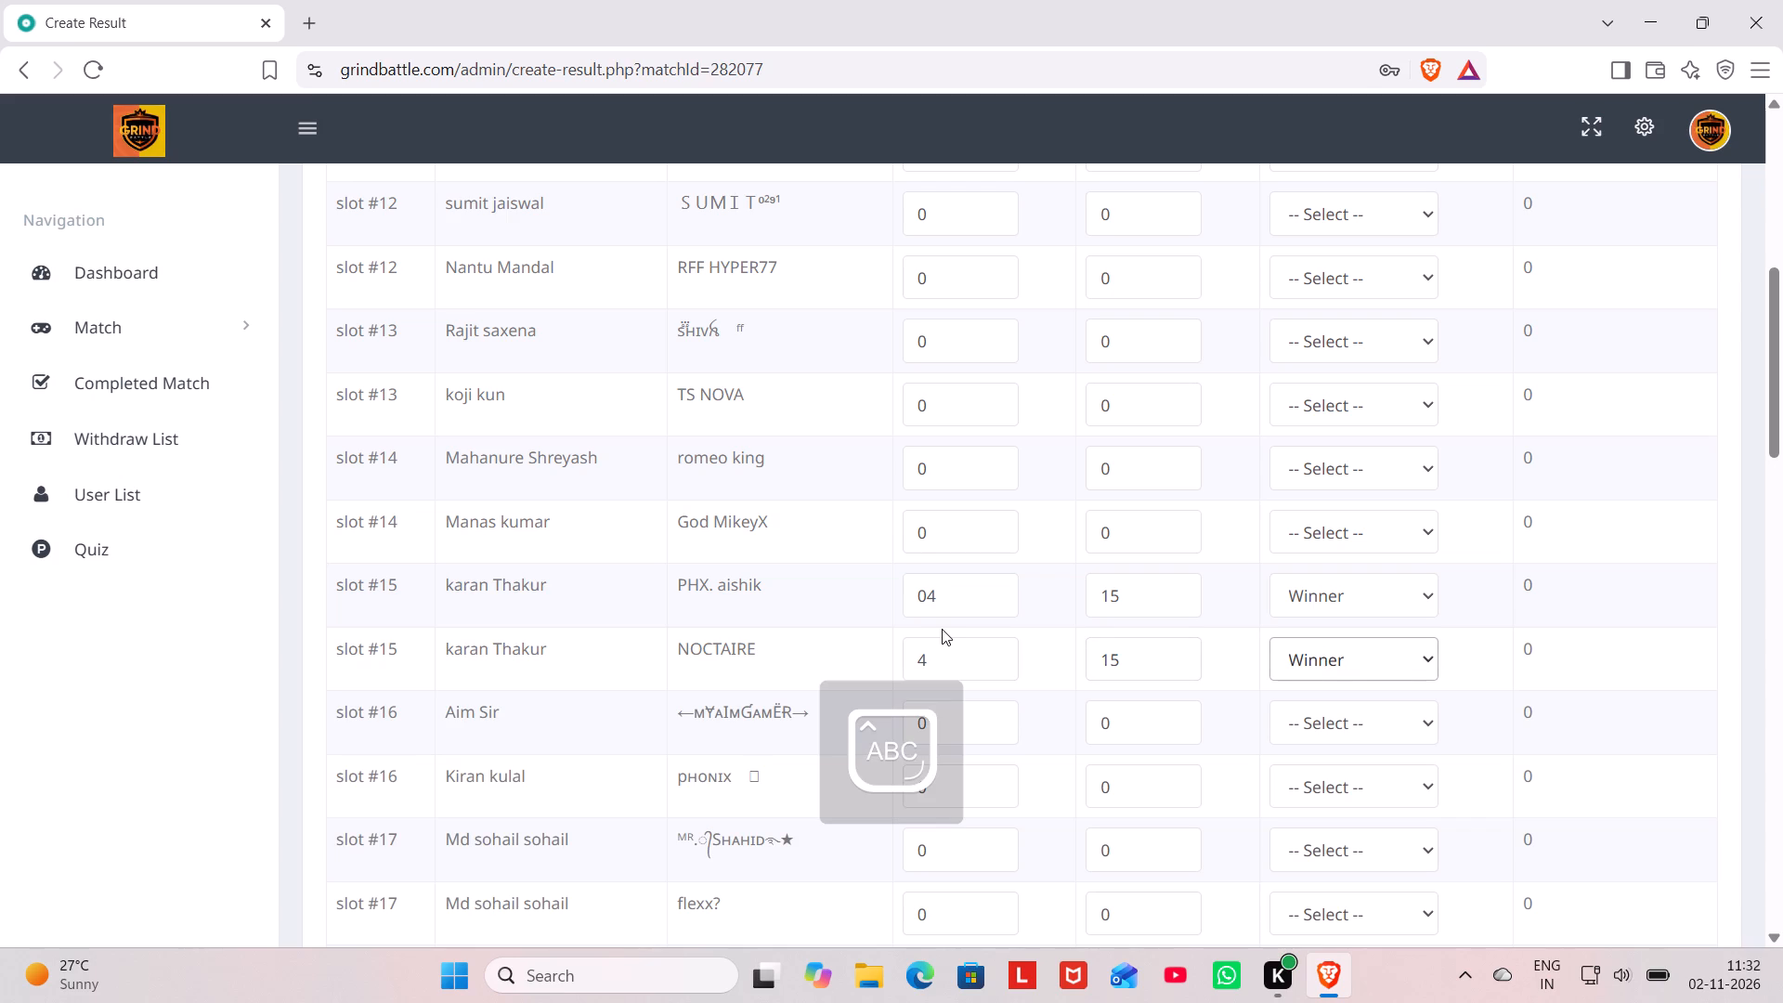
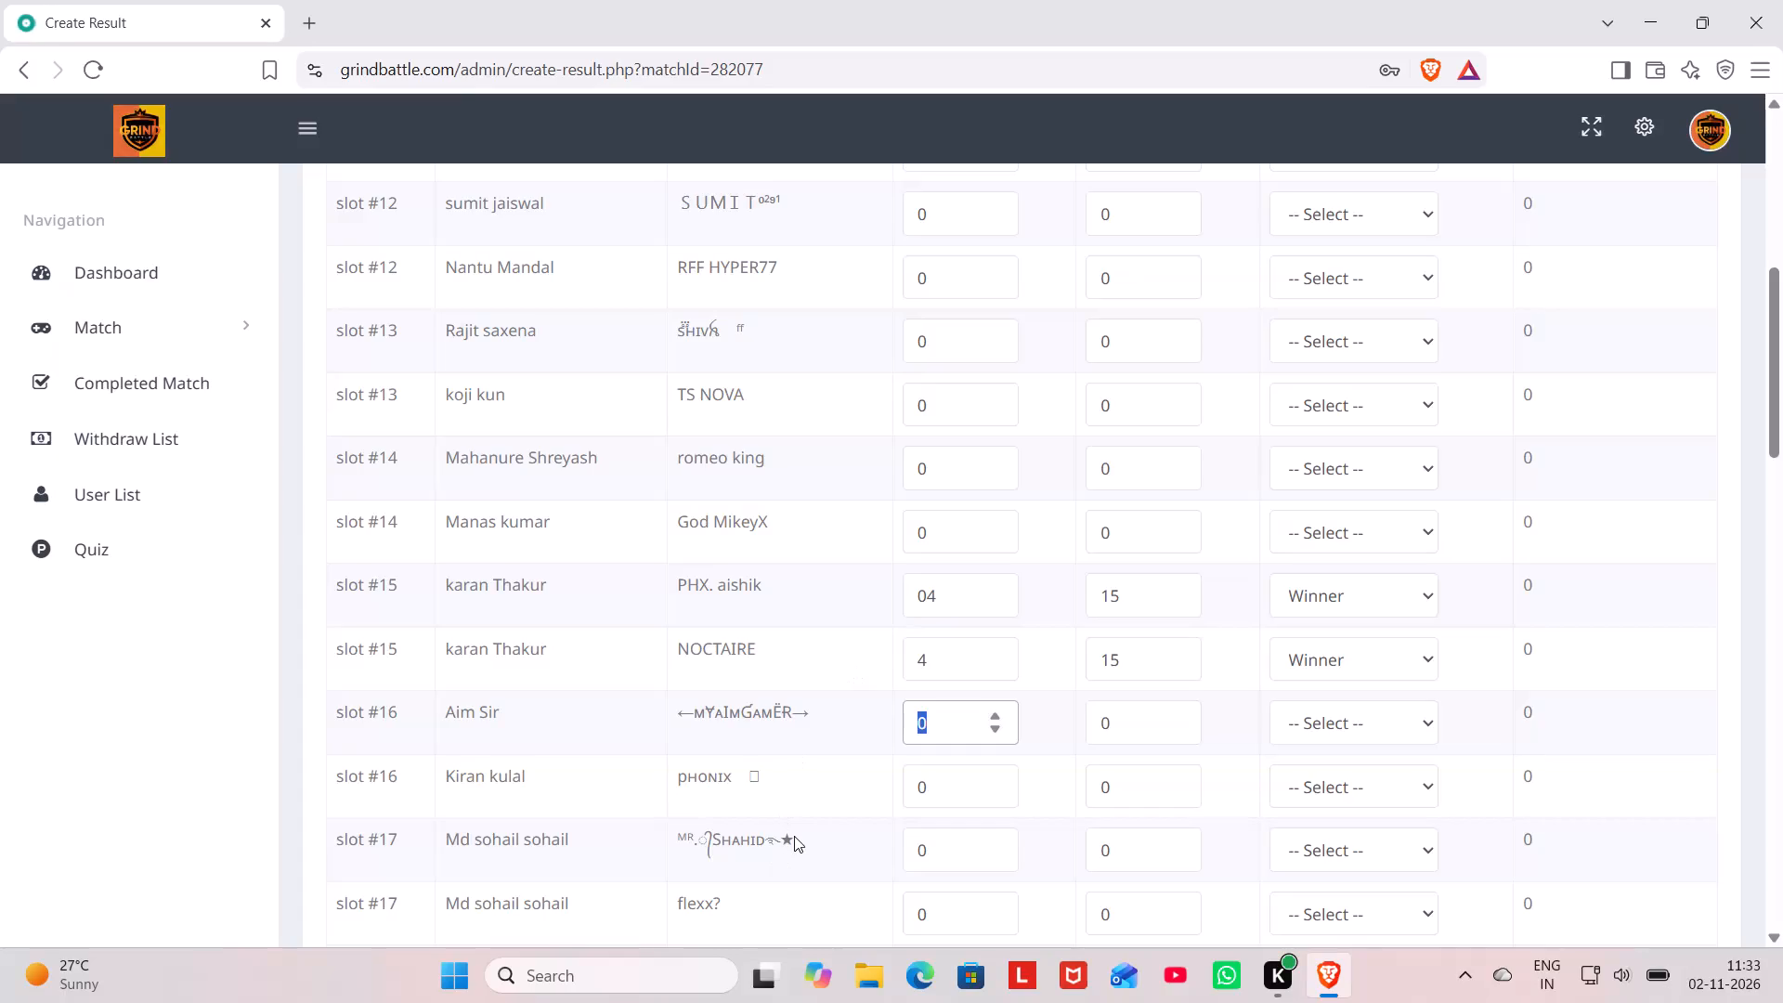
pyautogui.click(974, 419)
pyautogui.press('1')
pyautogui.press('Tab')
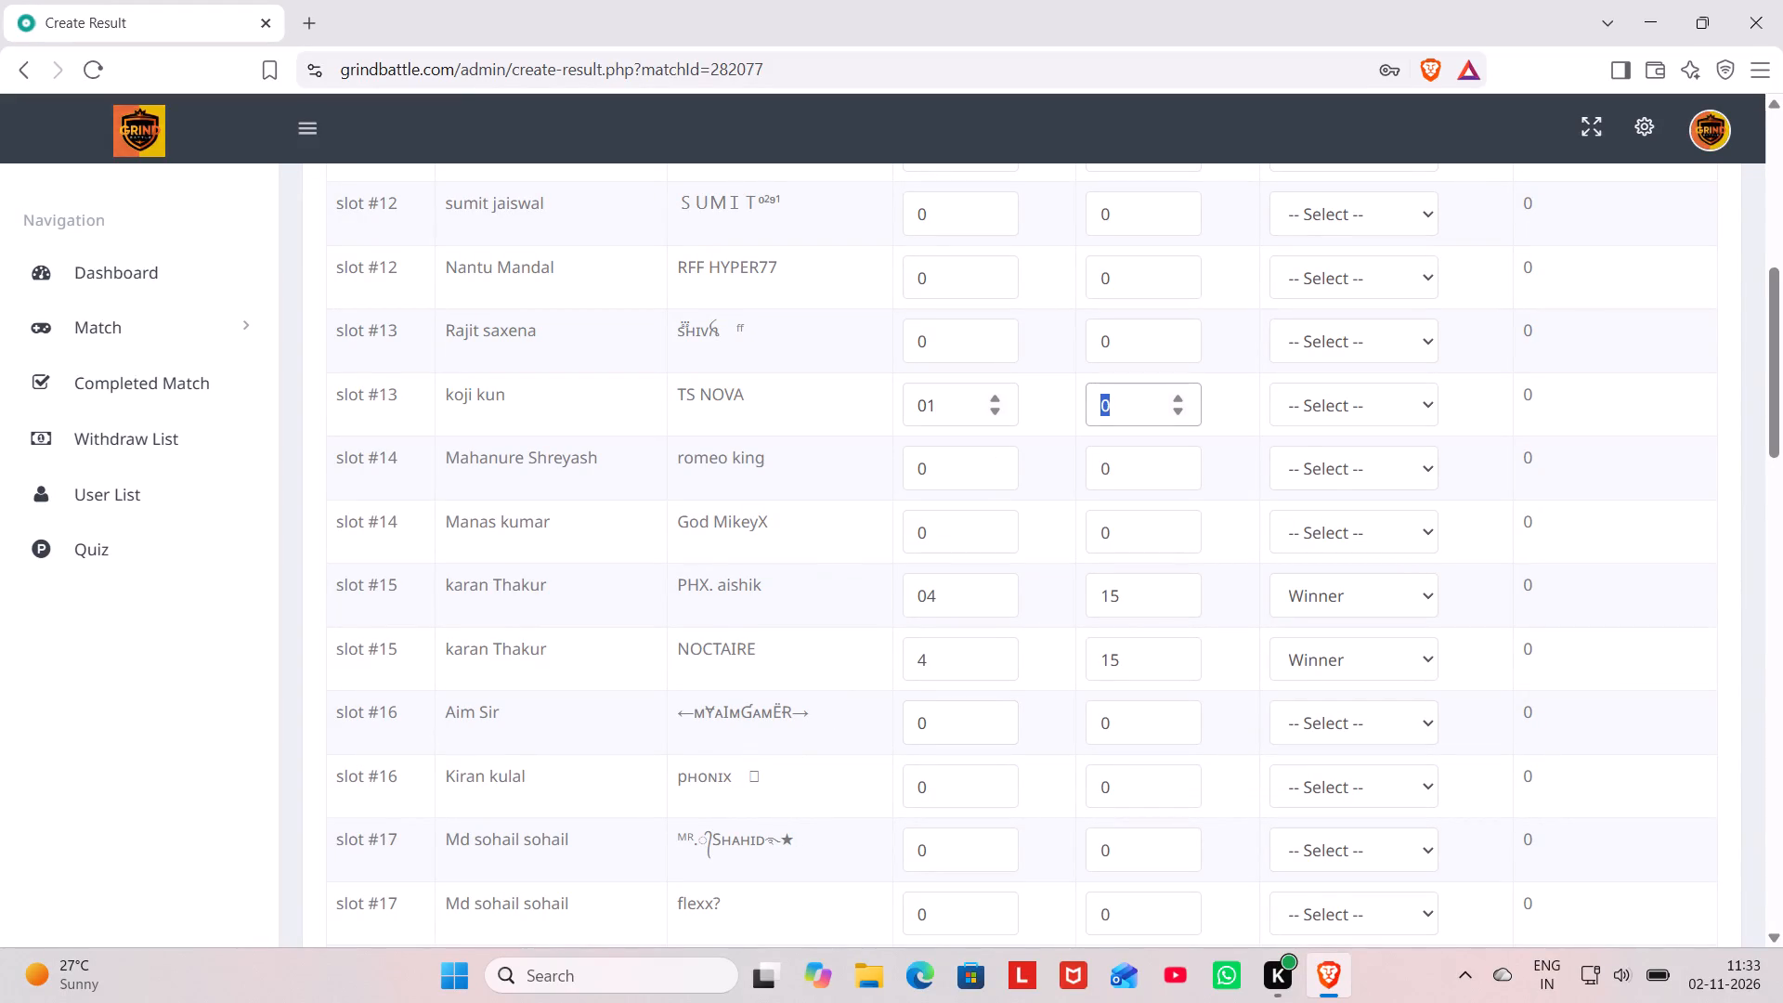
pyautogui.scroll(3, 832, 565)
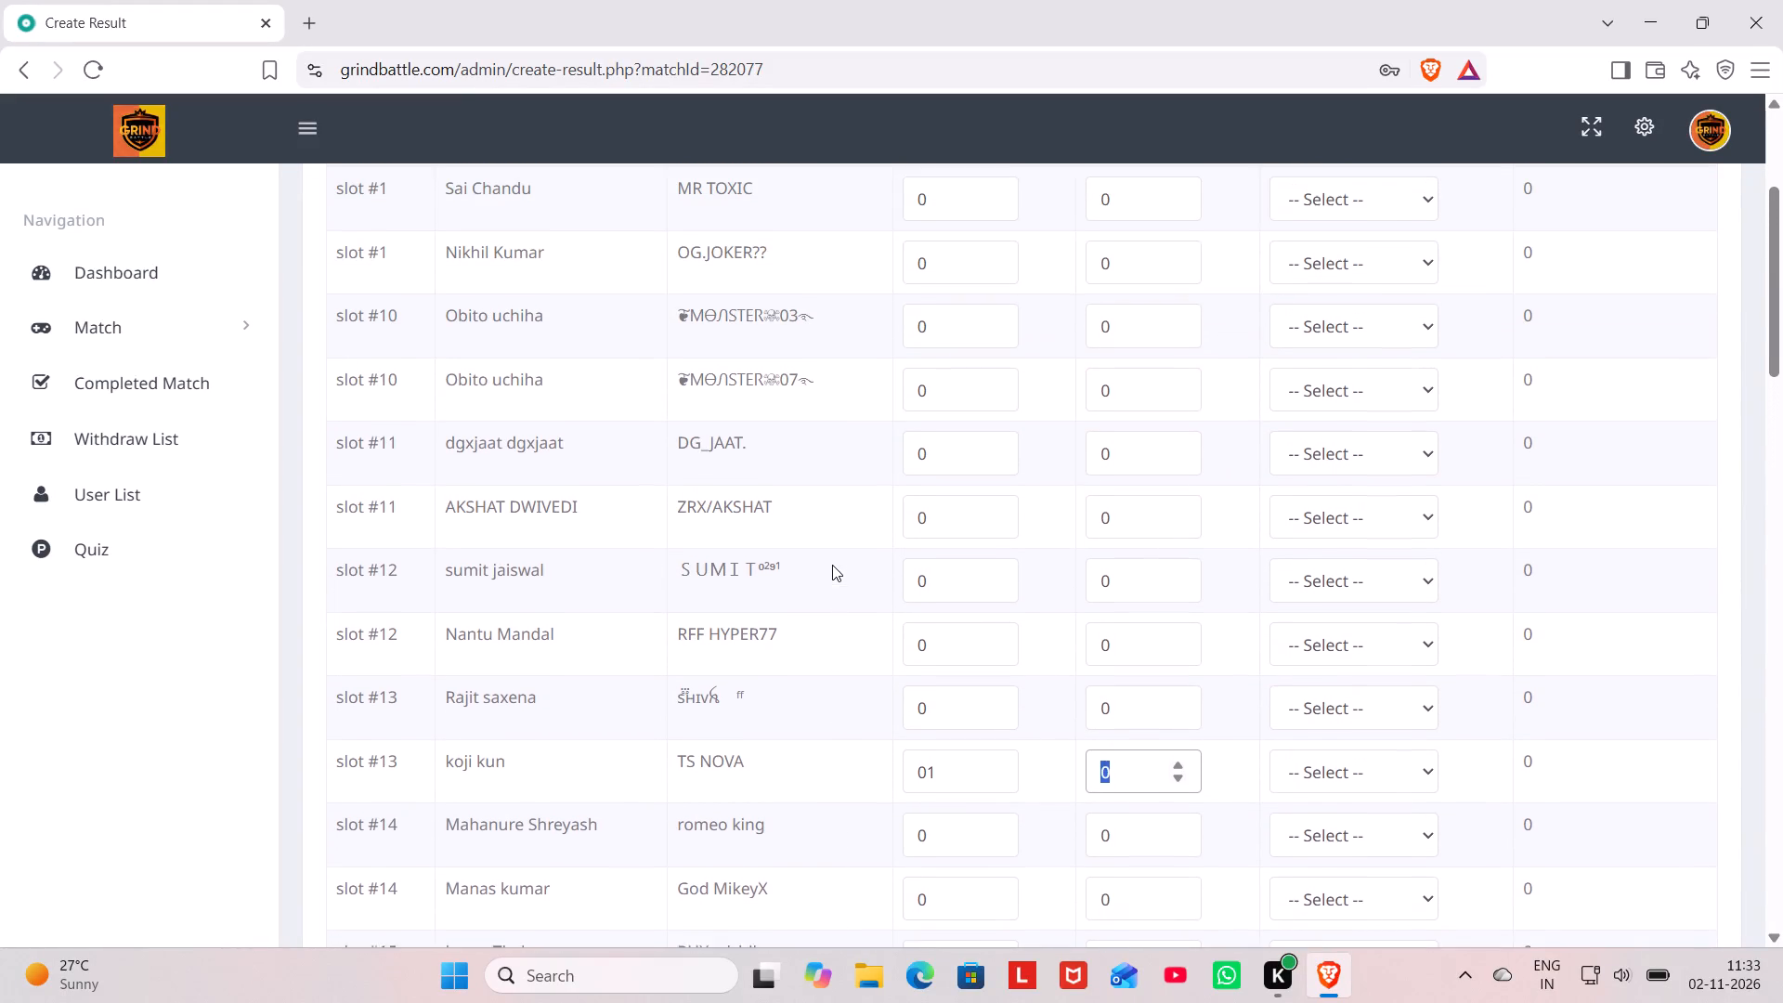
pyautogui.scroll(2, 832, 565)
pyautogui.hscroll(1, 832, 565)
pyautogui.scroll(-2, 832, 565)
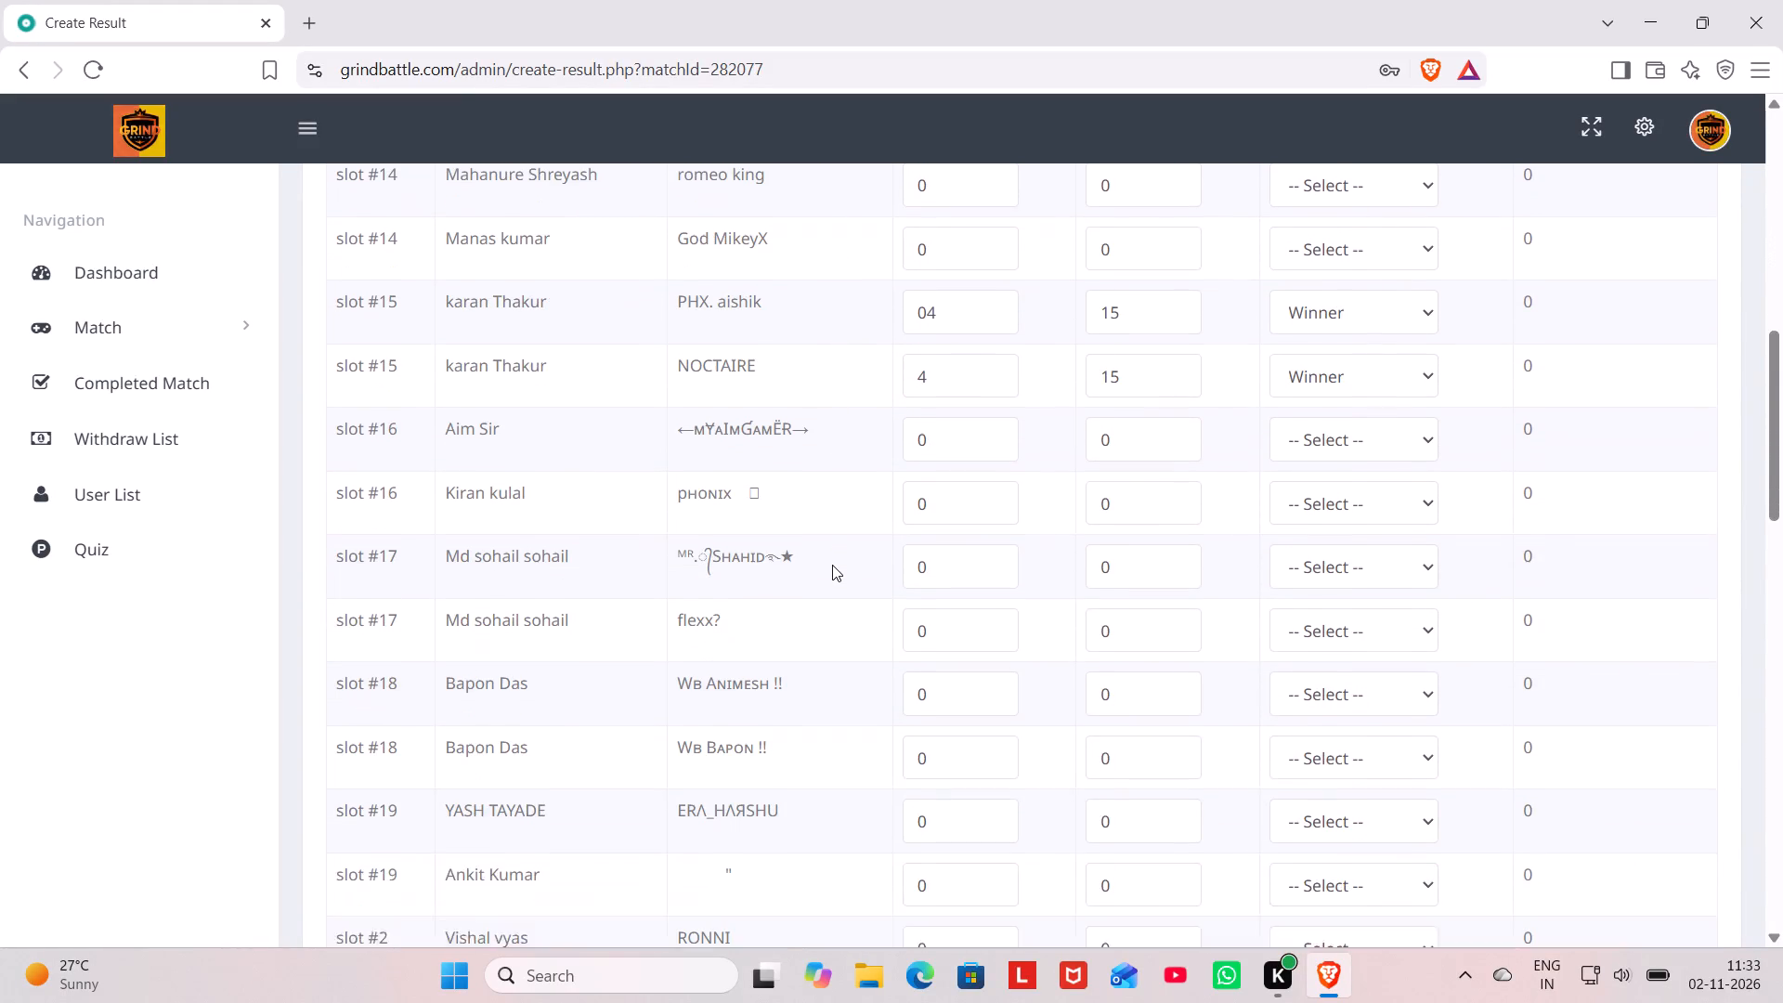
pyautogui.scroll(-2, 832, 565)
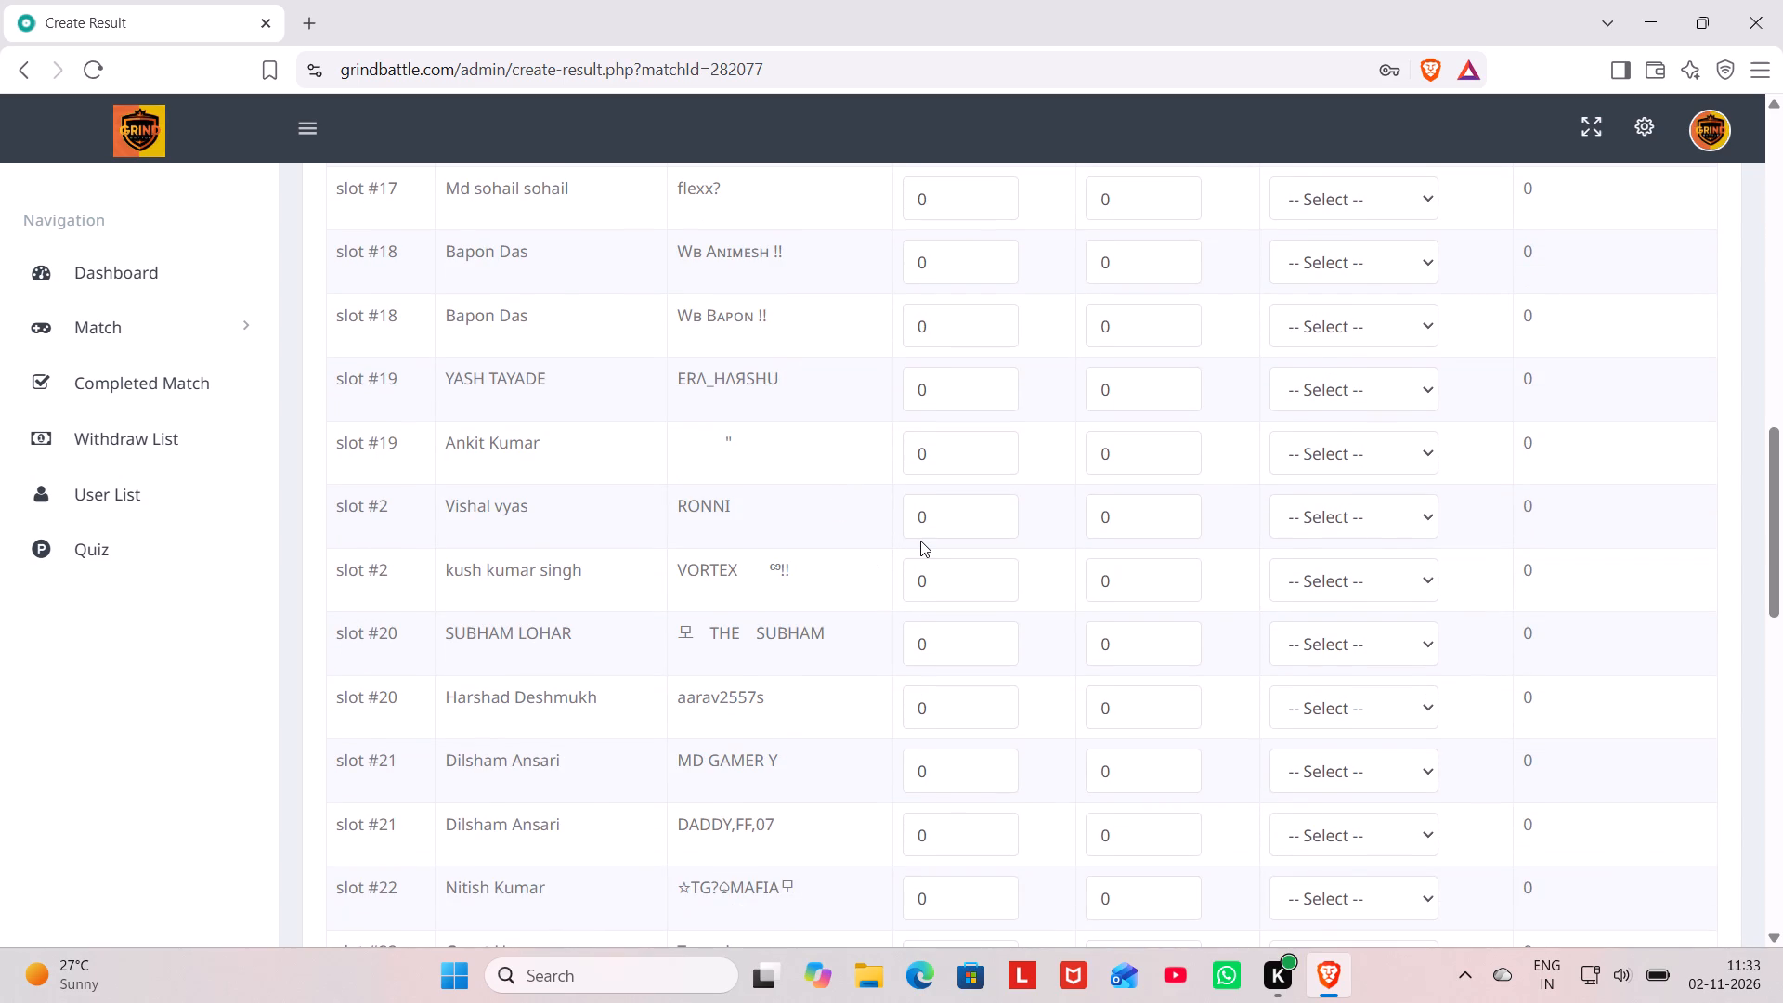
pyautogui.scroll(-2, 852, 684)
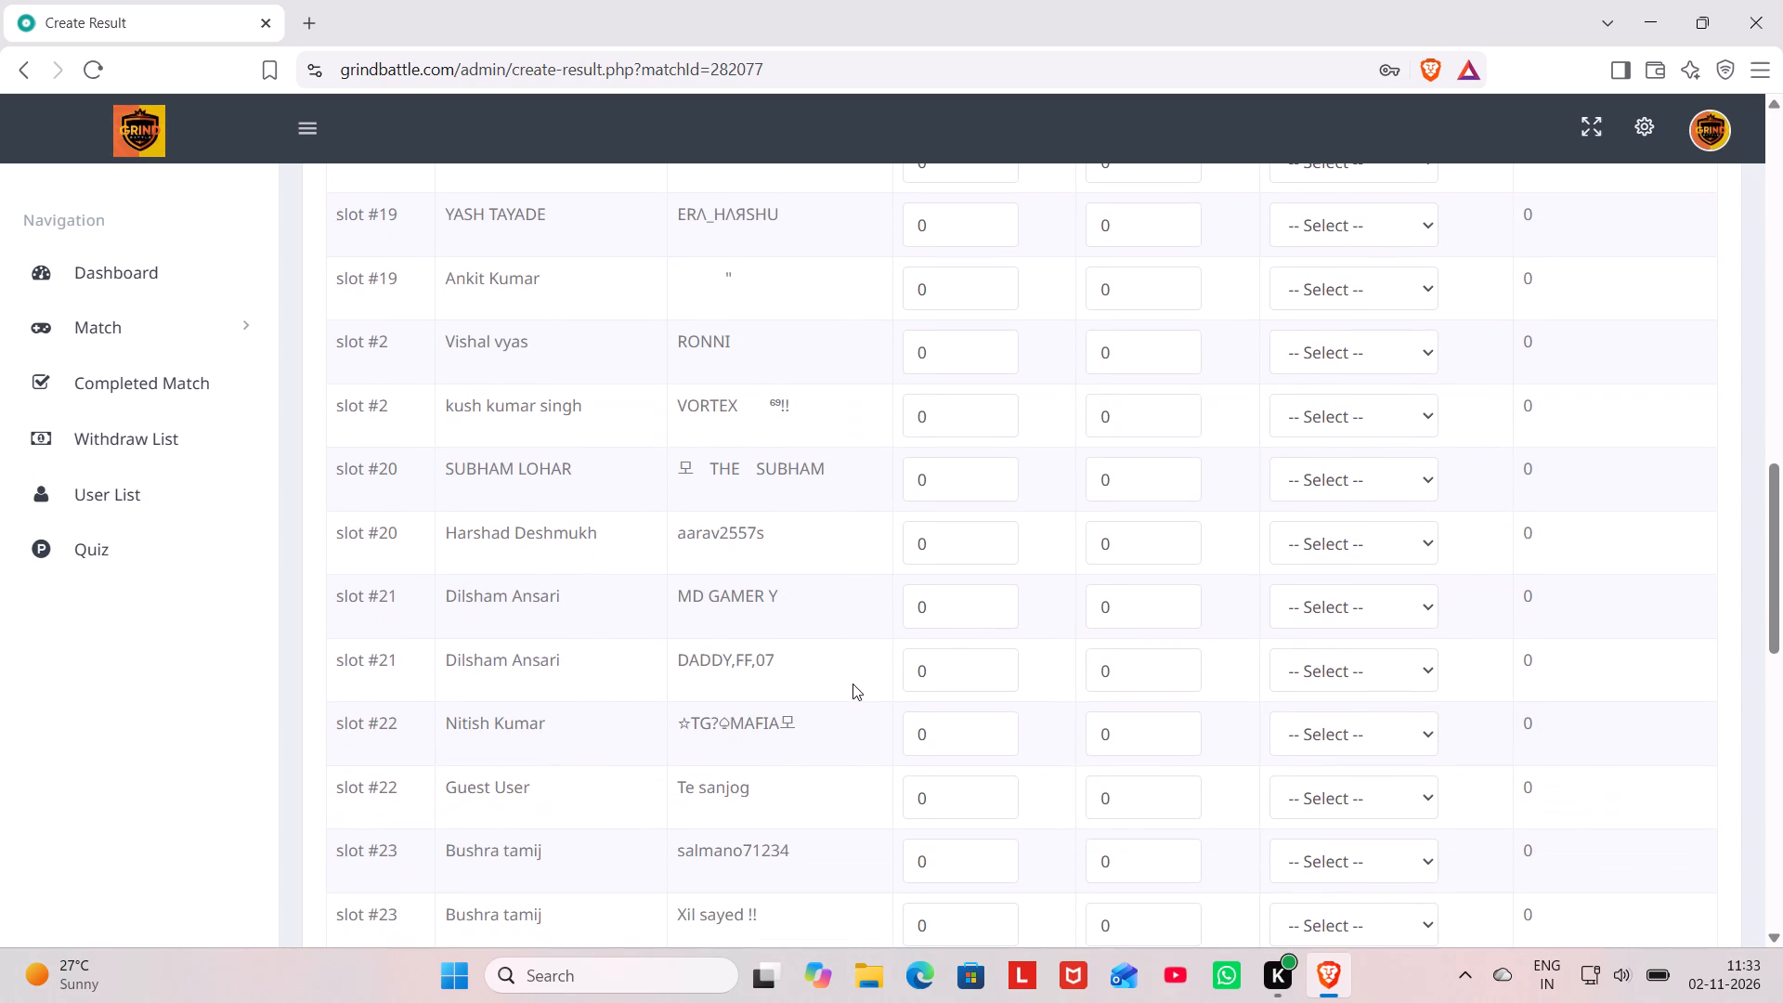
pyautogui.scroll(-4, 852, 684)
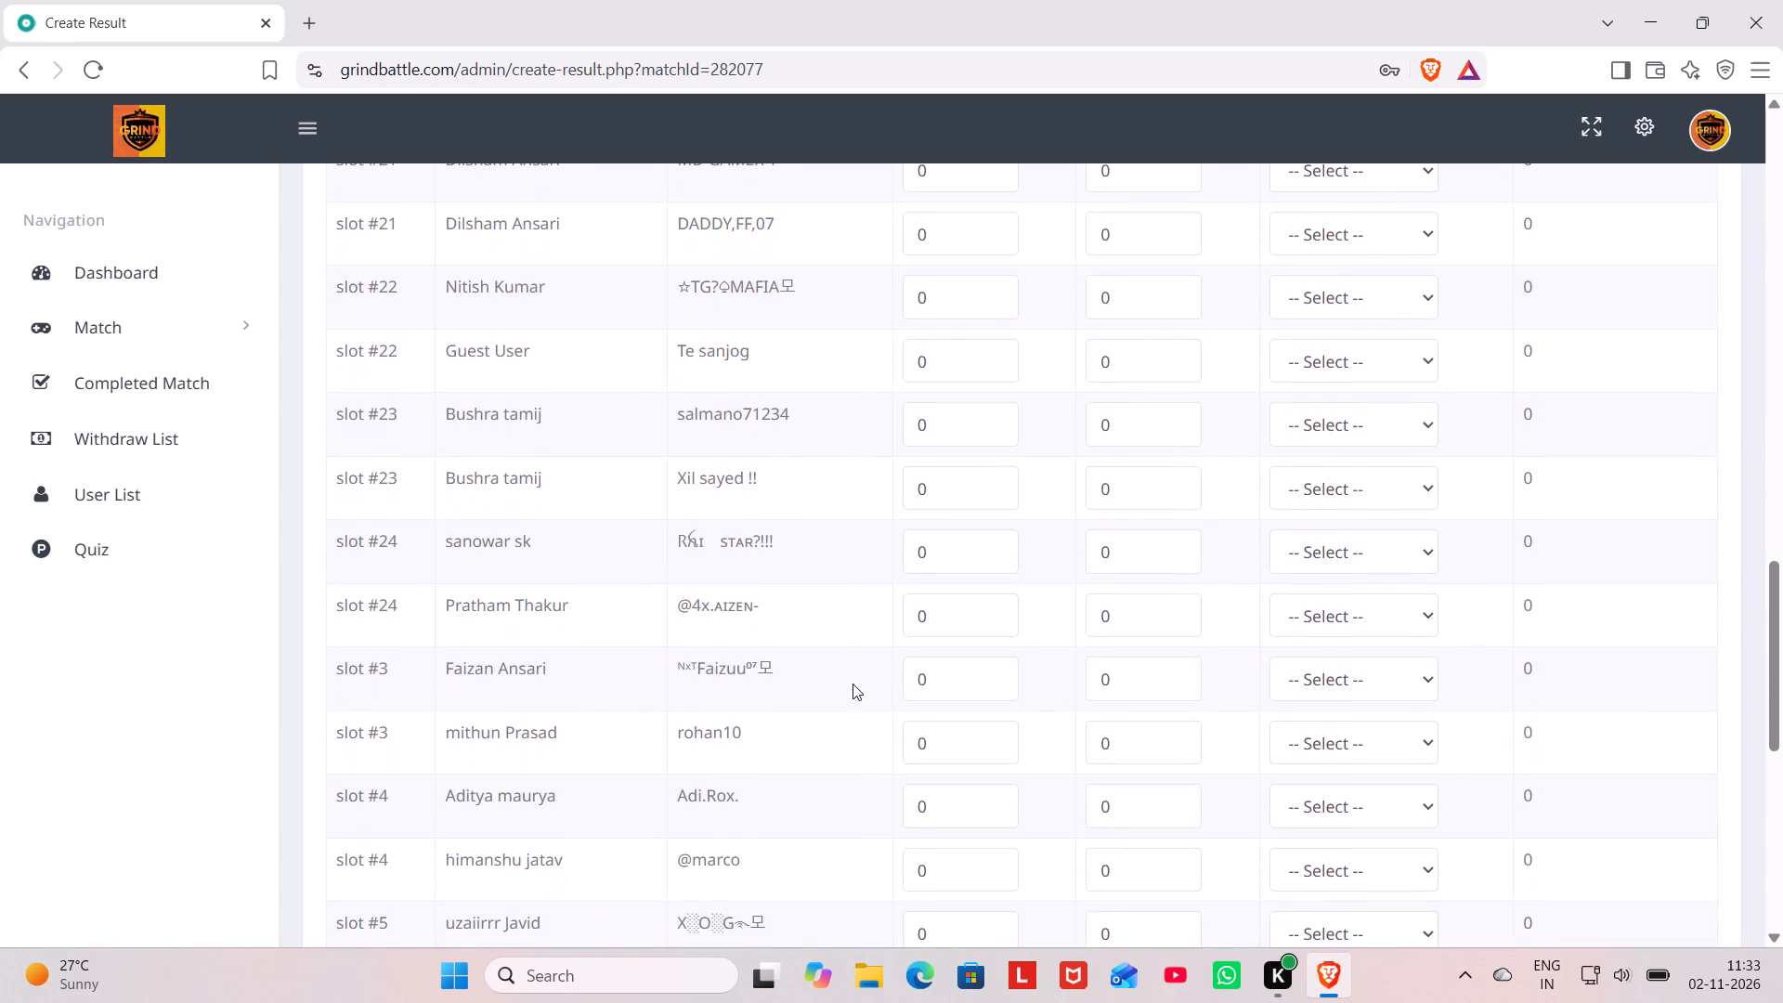
pyautogui.scroll(-1, 852, 684)
pyautogui.click(923, 577)
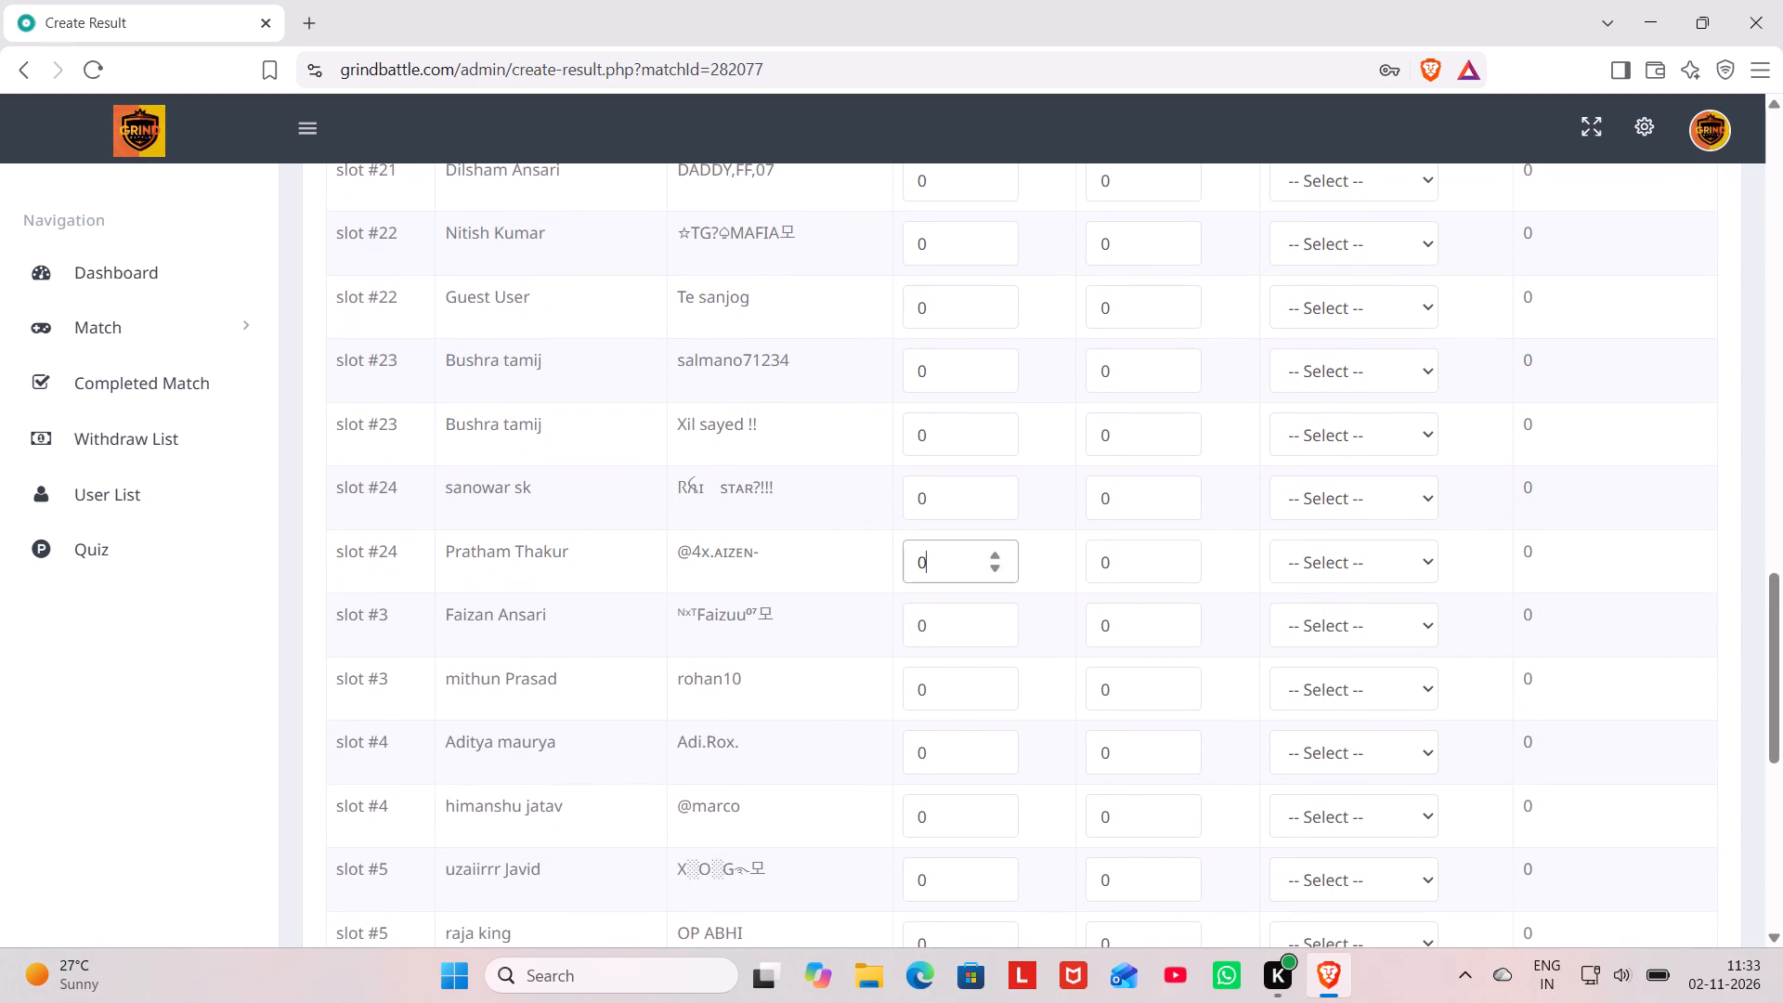
pyautogui.press('7')
pyautogui.press('Tab')
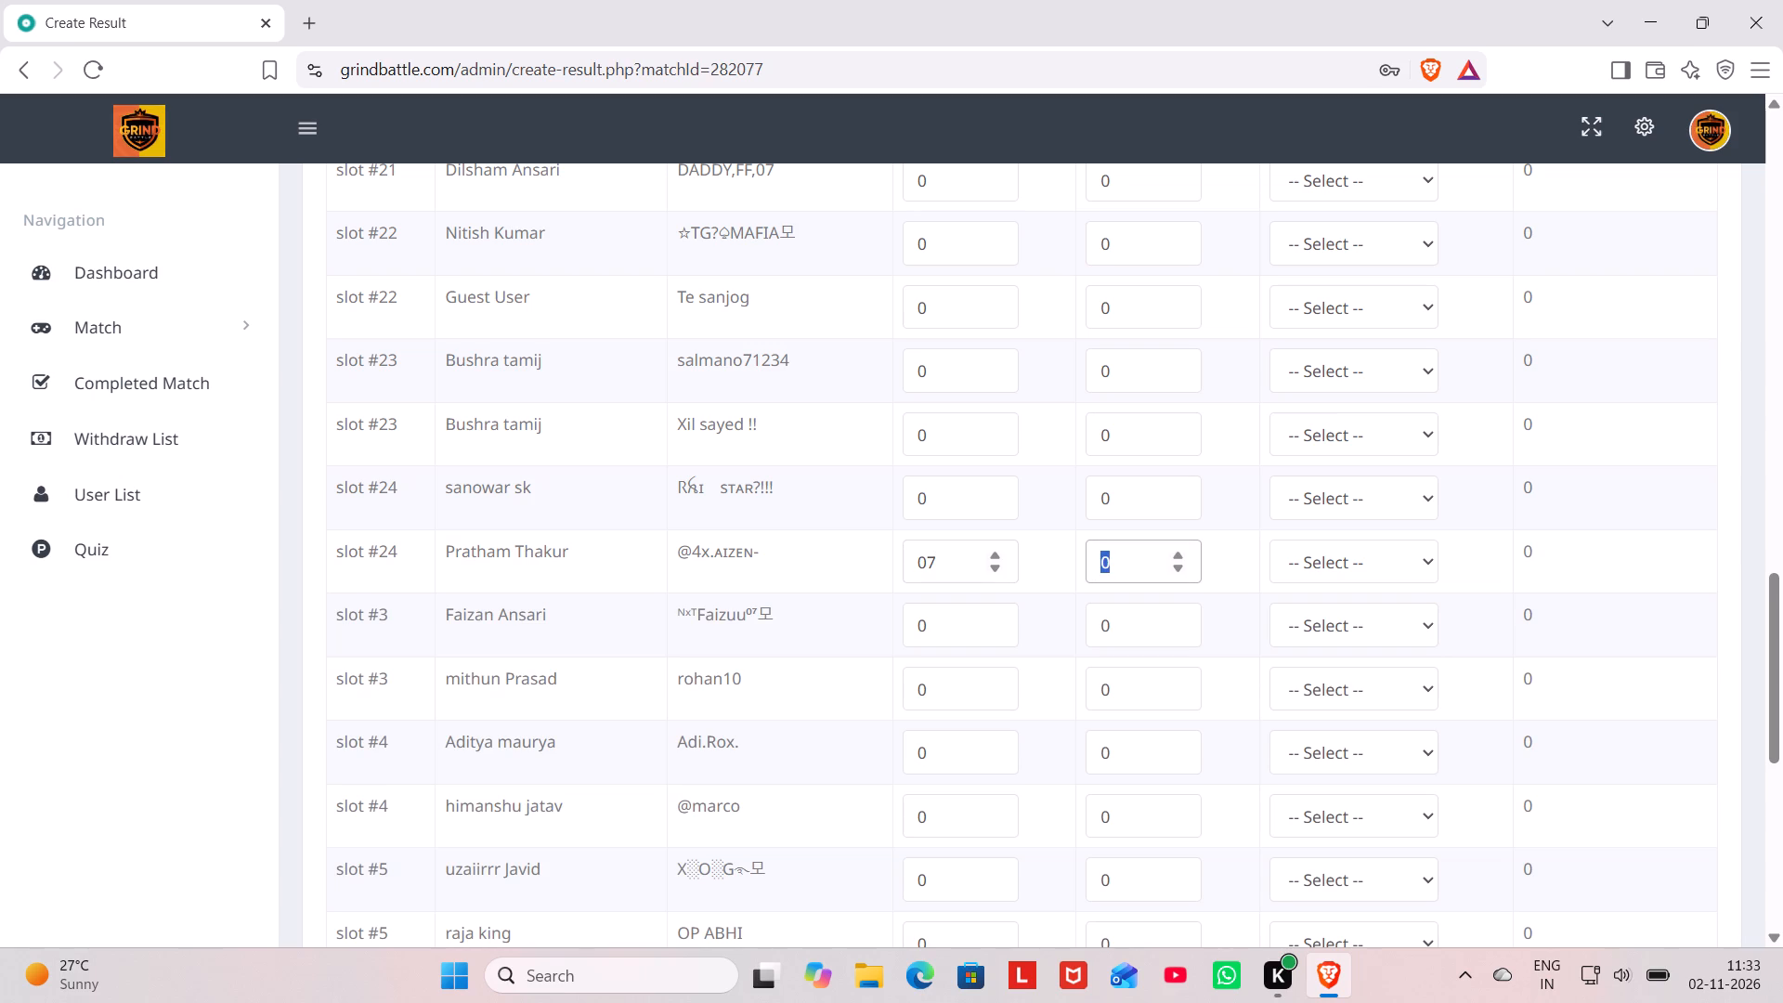
# Enter 1 kill for the MONSTER player with 07 in the ID in slot #10.
pyautogui.scroll(4, 633, 570)
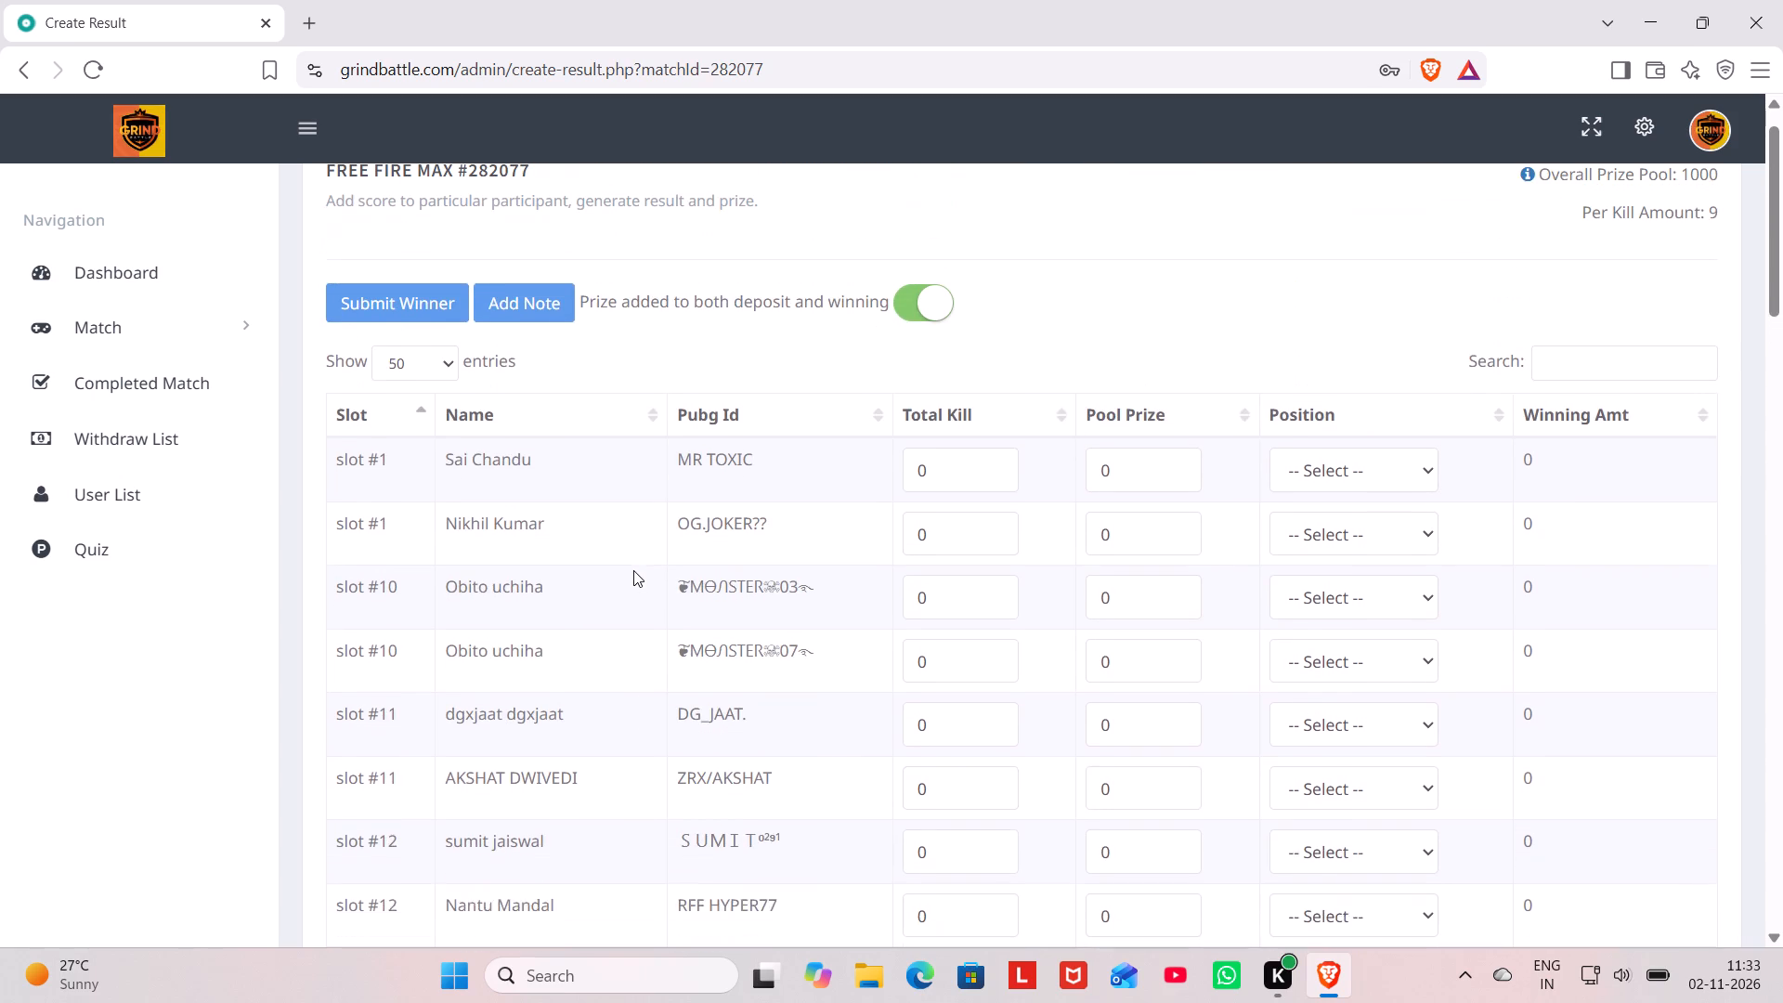
pyautogui.click(957, 712)
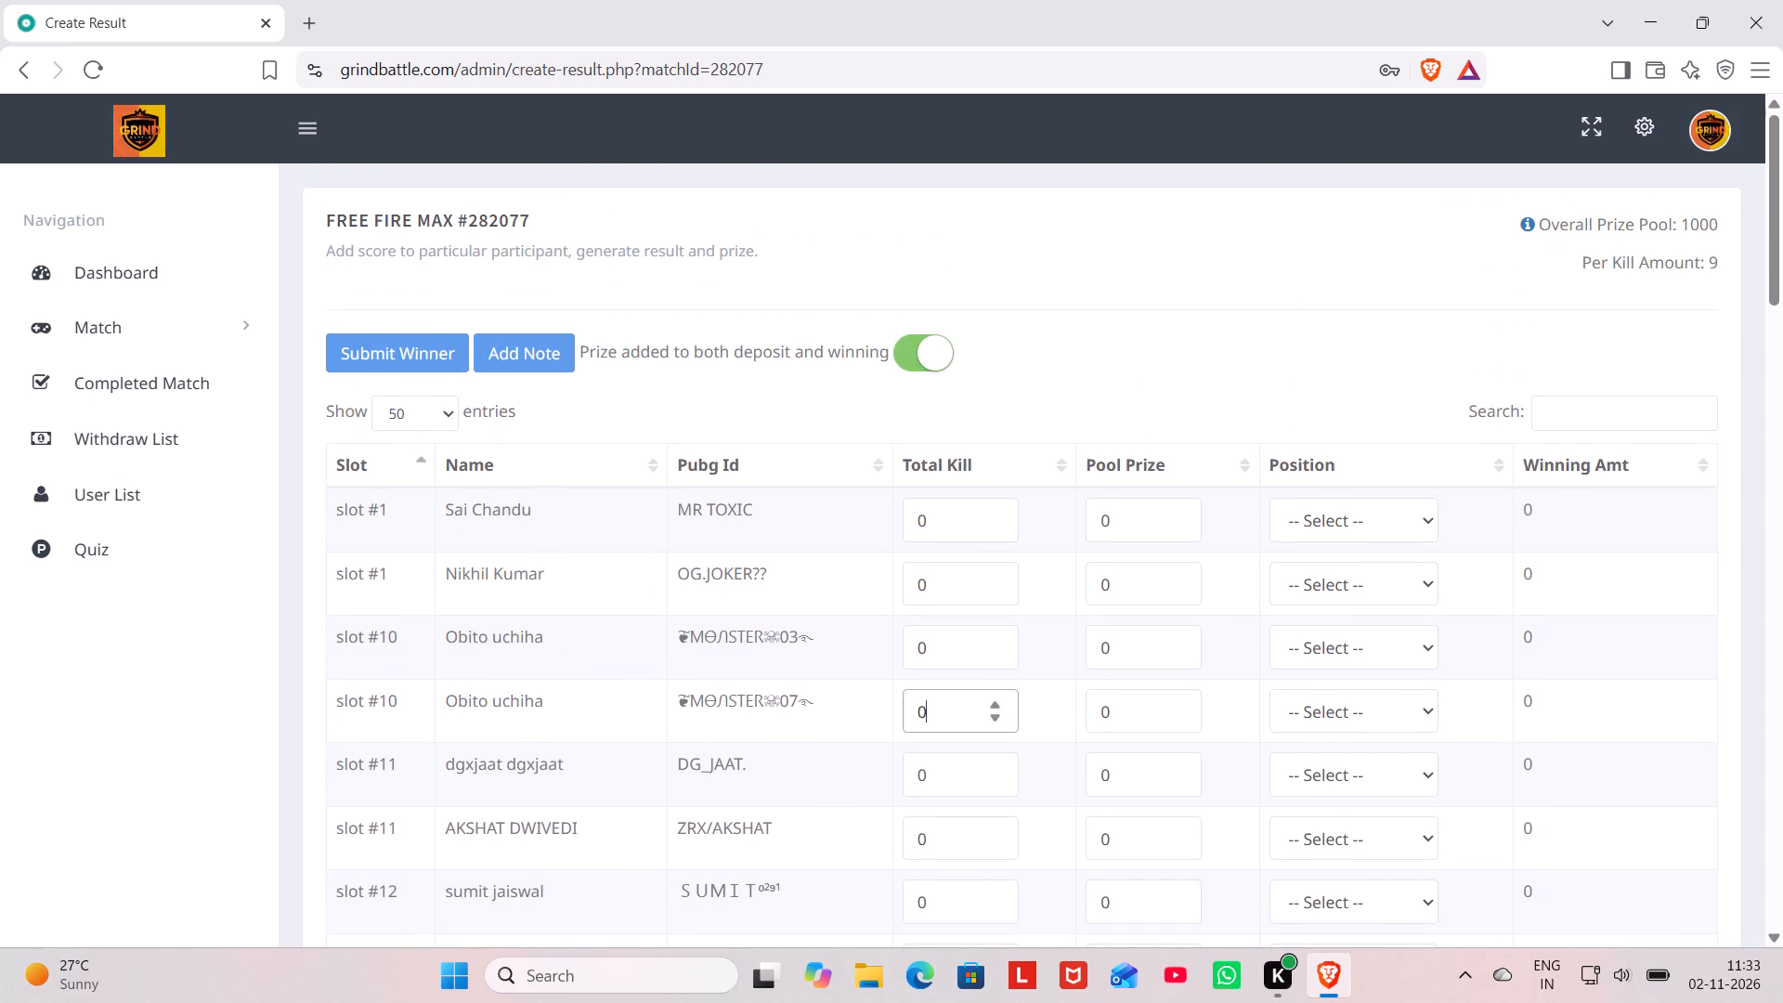
pyautogui.press('1')
pyautogui.press('Tab')
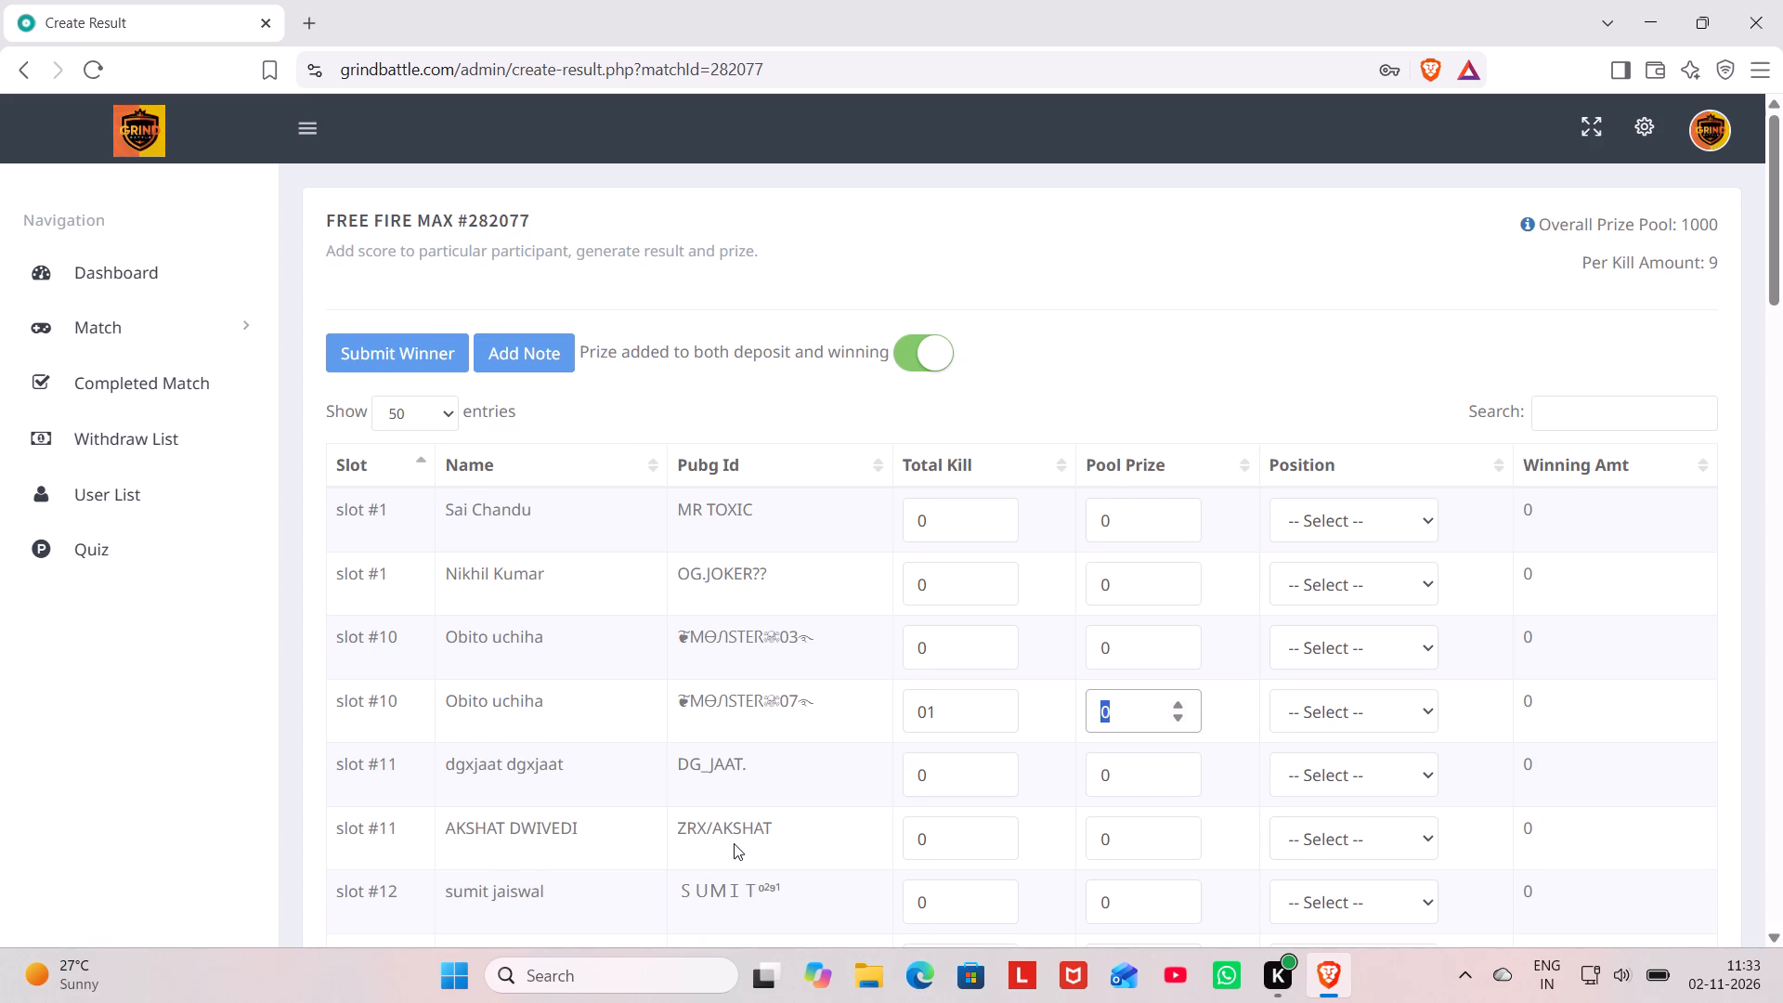
pyautogui.scroll(-4, 734, 843)
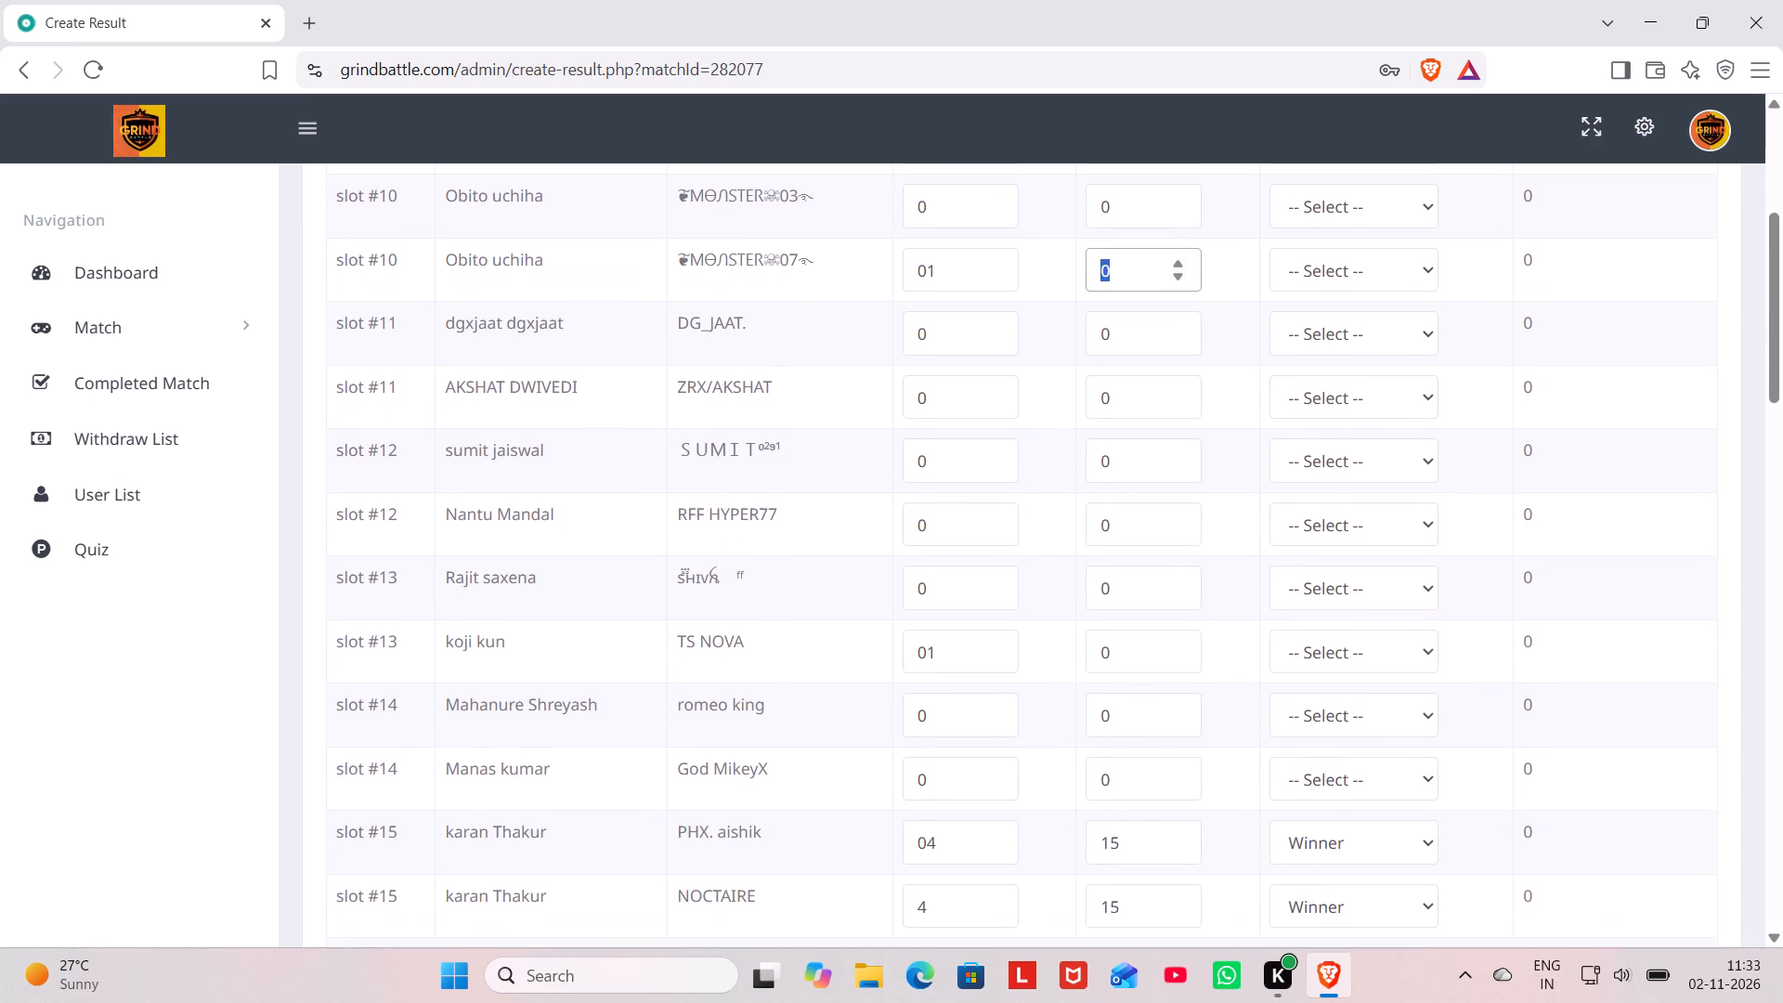
pyautogui.scroll(-2, 734, 843)
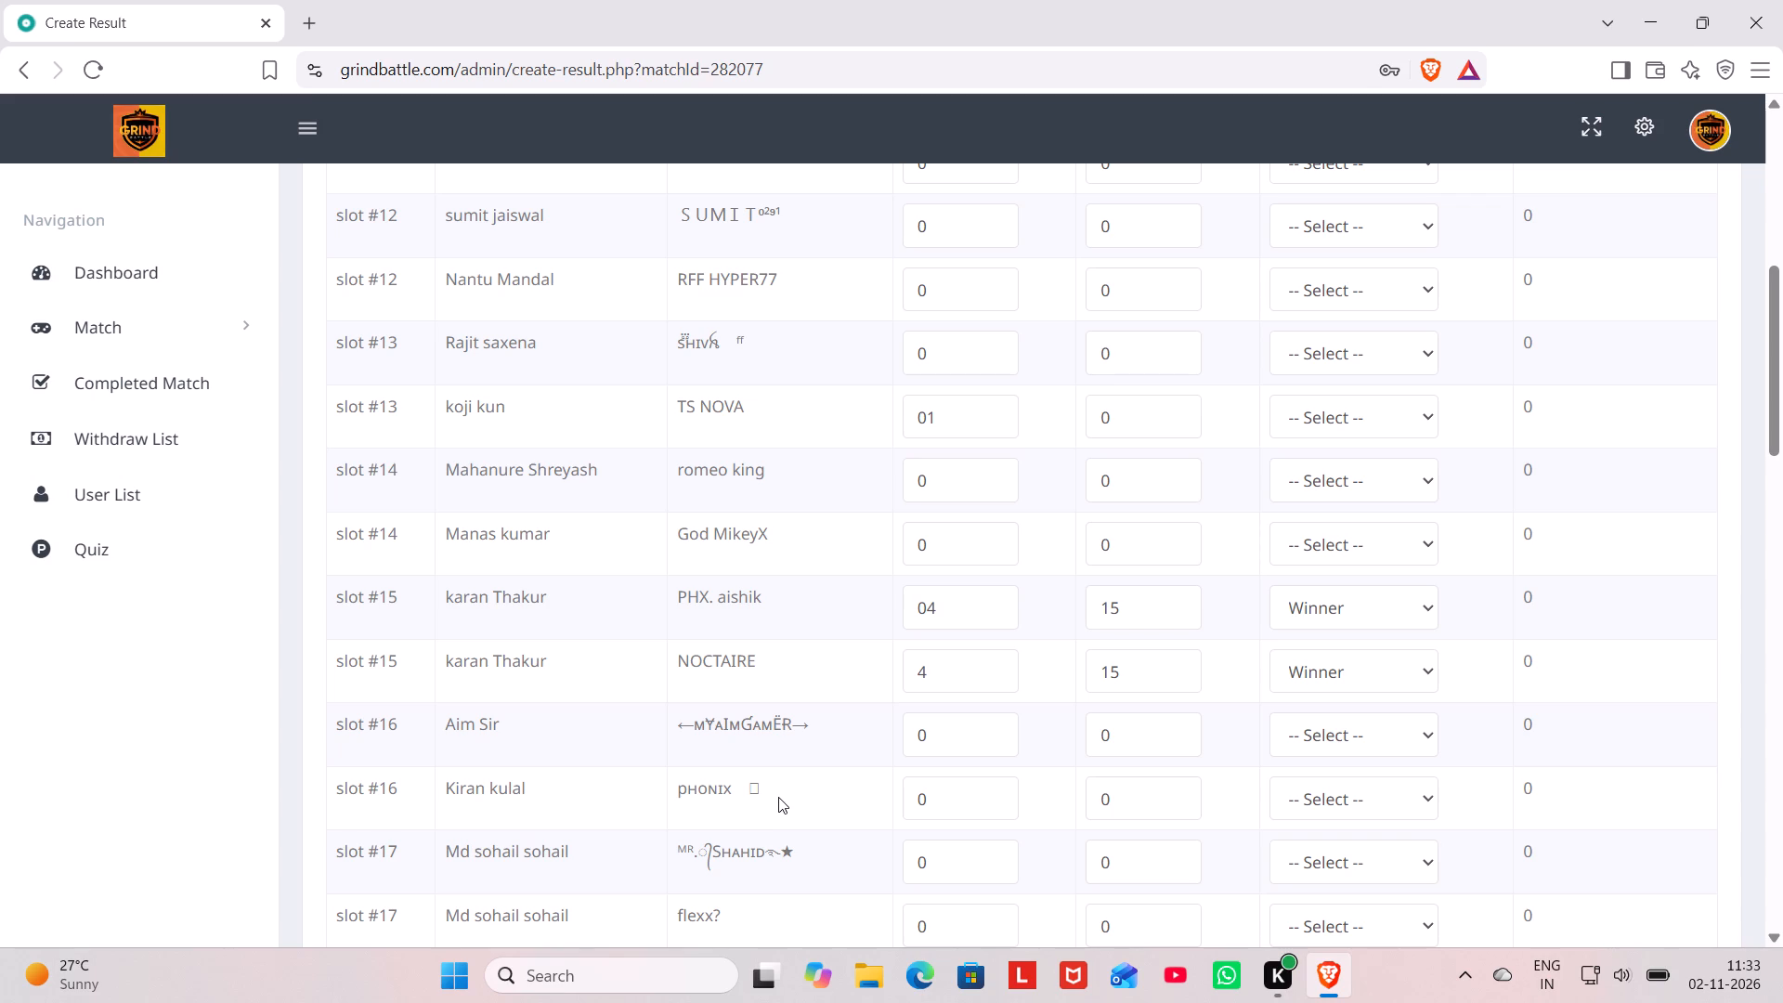
pyautogui.scroll(-1, 778, 797)
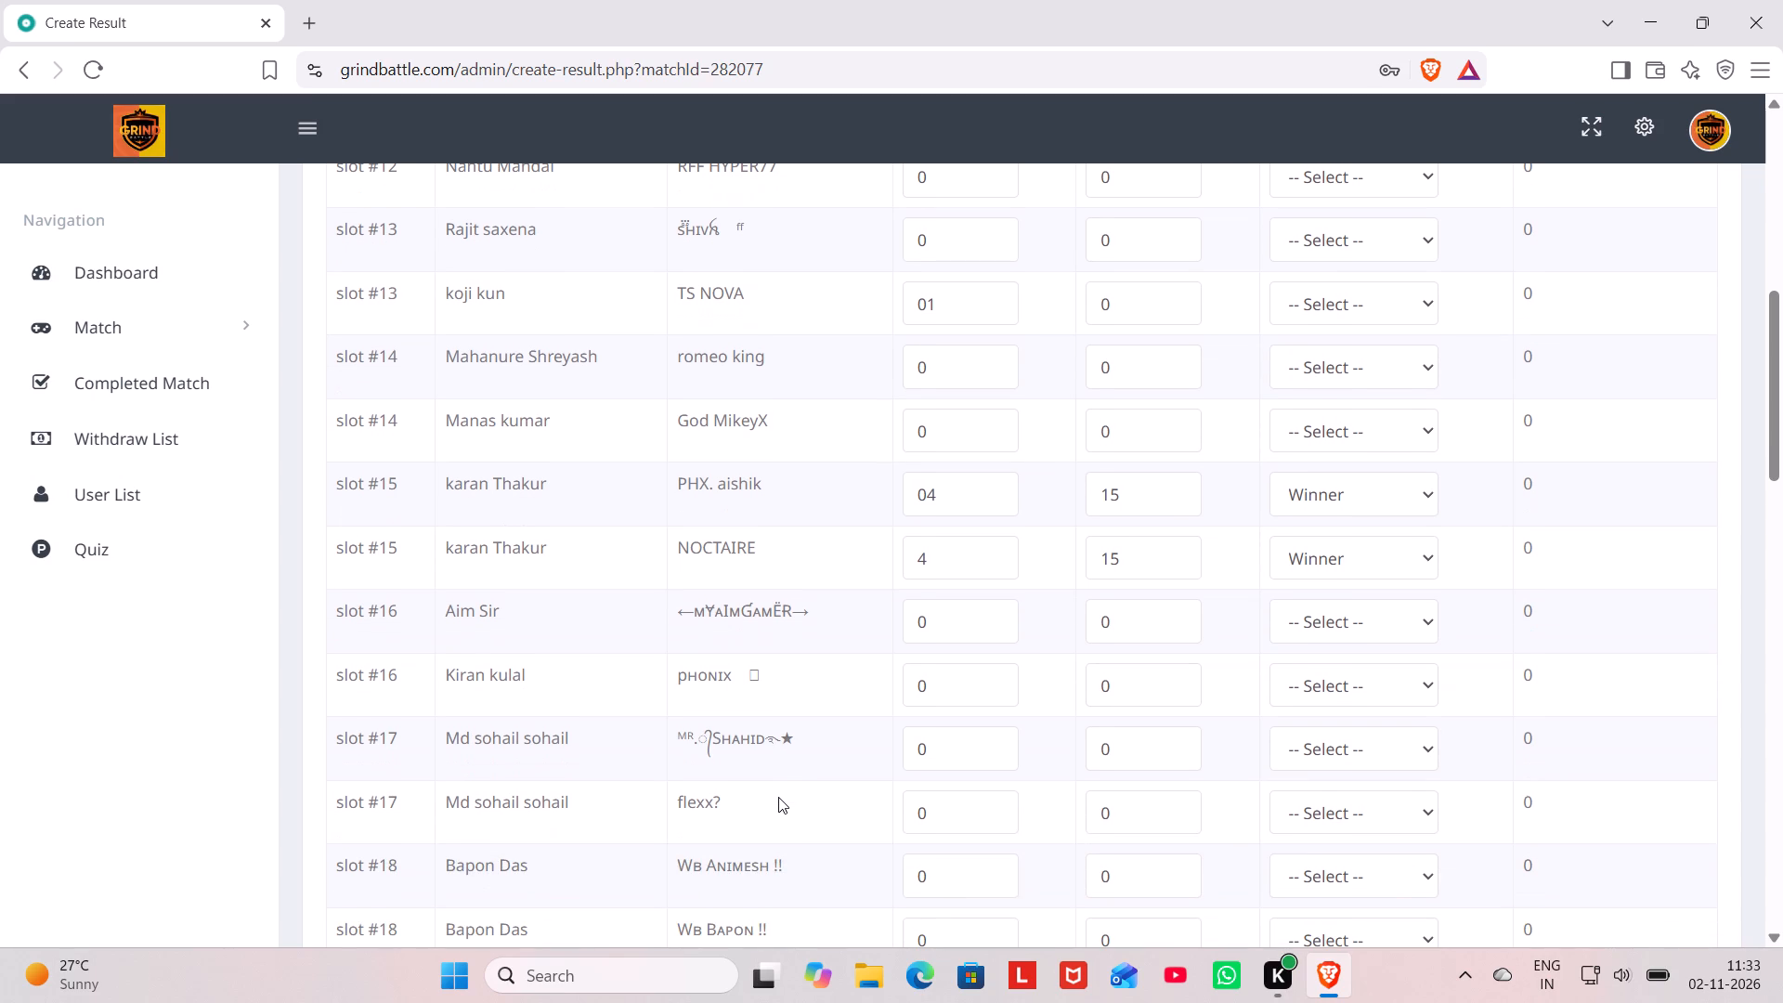
pyautogui.scroll(-1, 778, 797)
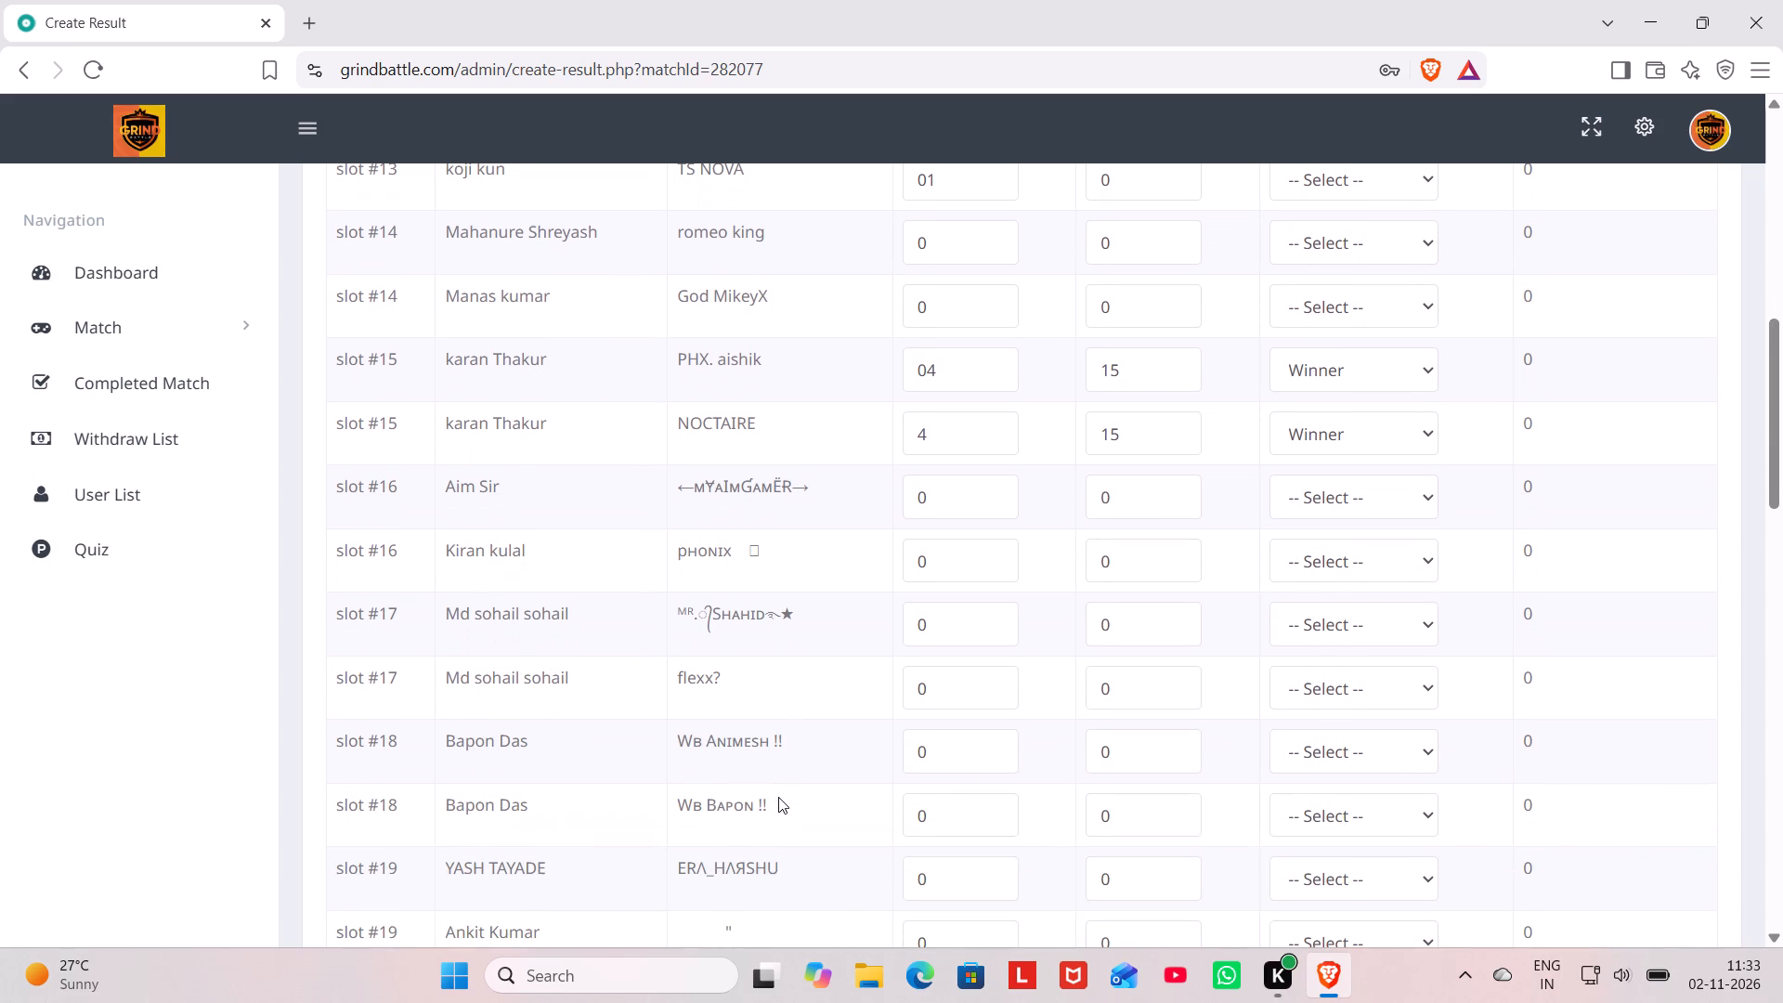
pyautogui.scroll(-5, 778, 797)
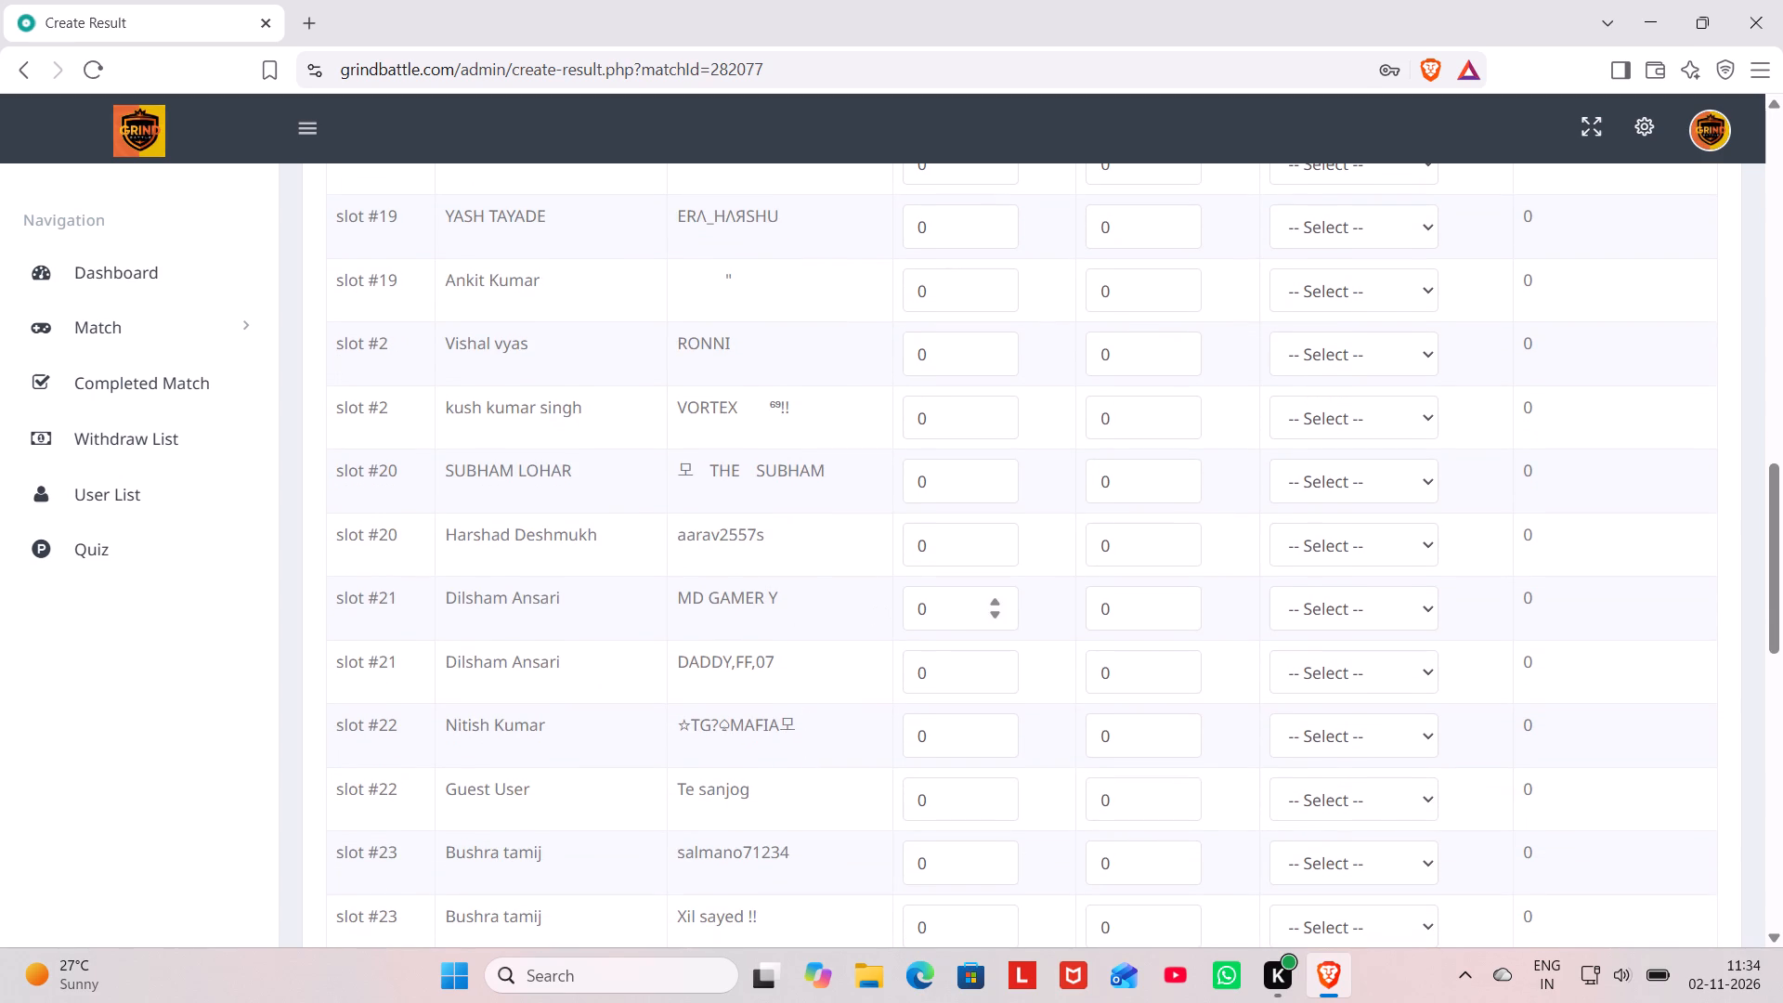
pyautogui.click(954, 606)
pyautogui.press('1')
pyautogui.press('Tab')
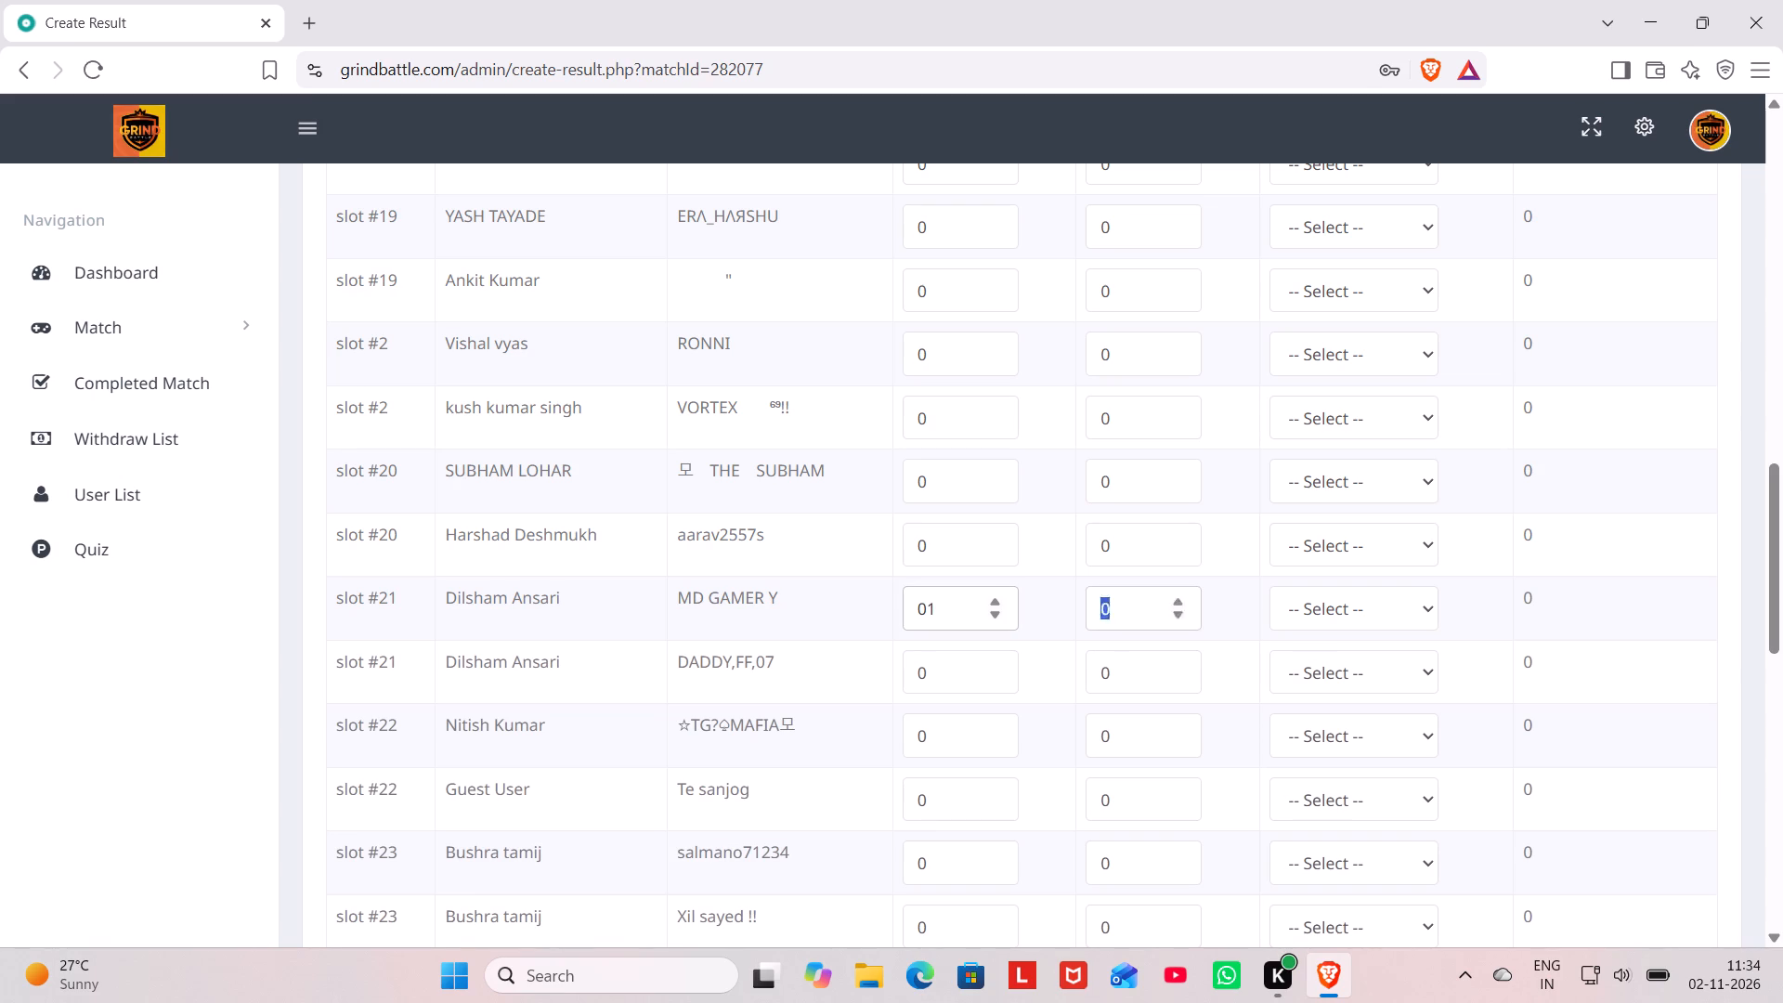
# Enter 4 kills for DADDY,FF,07 in slot #21.
pyautogui.press('Tab')
pyautogui.press('Tab')
pyautogui.write('04')
pyautogui.press('Tab')
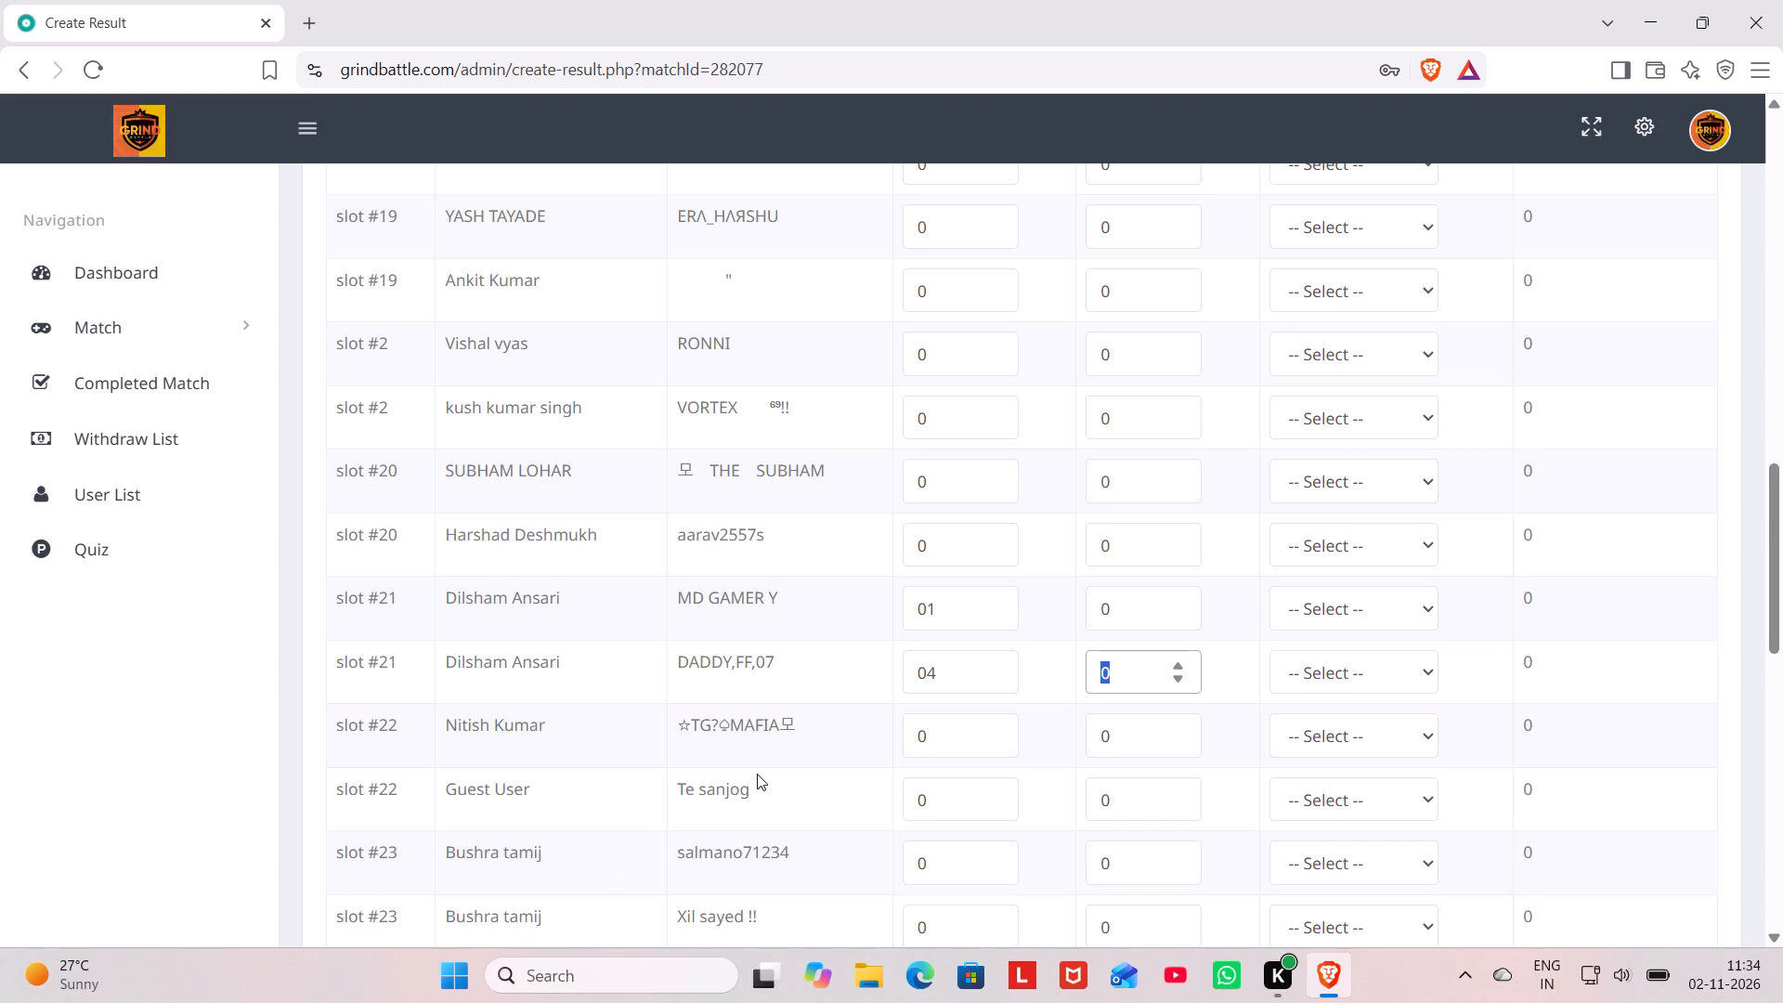
pyautogui.scroll(-4, 757, 774)
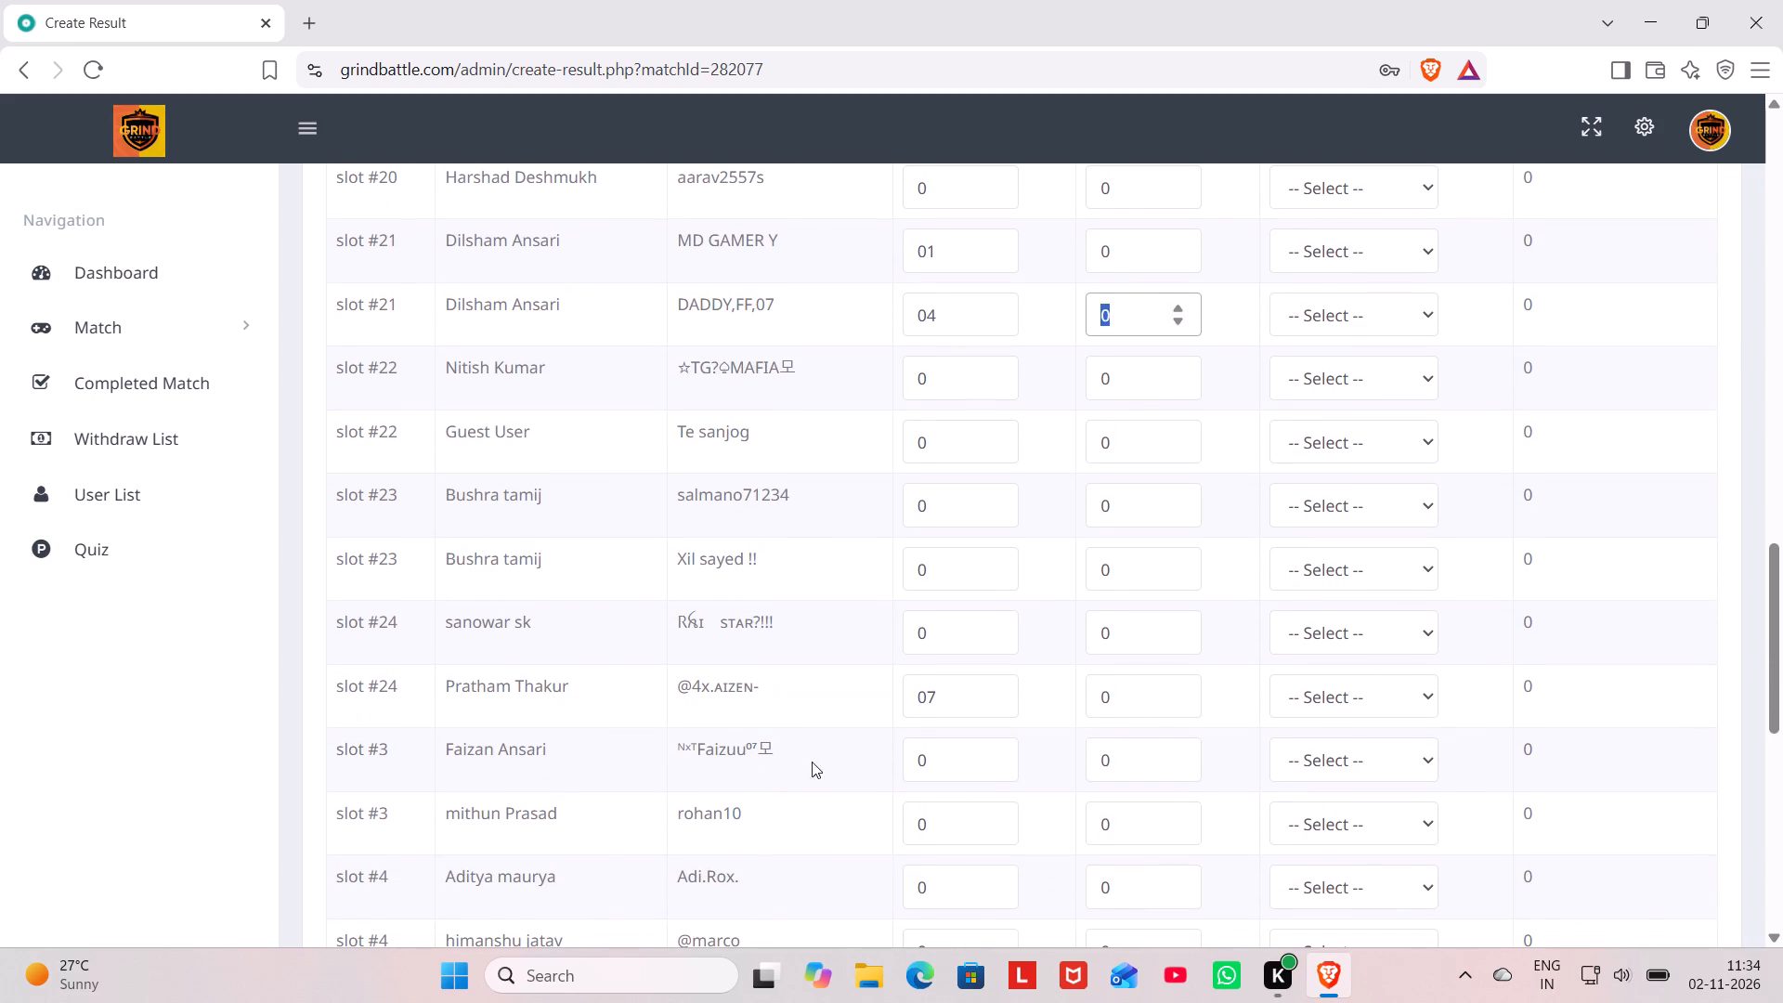
pyautogui.click(950, 749)
pyautogui.press('3')
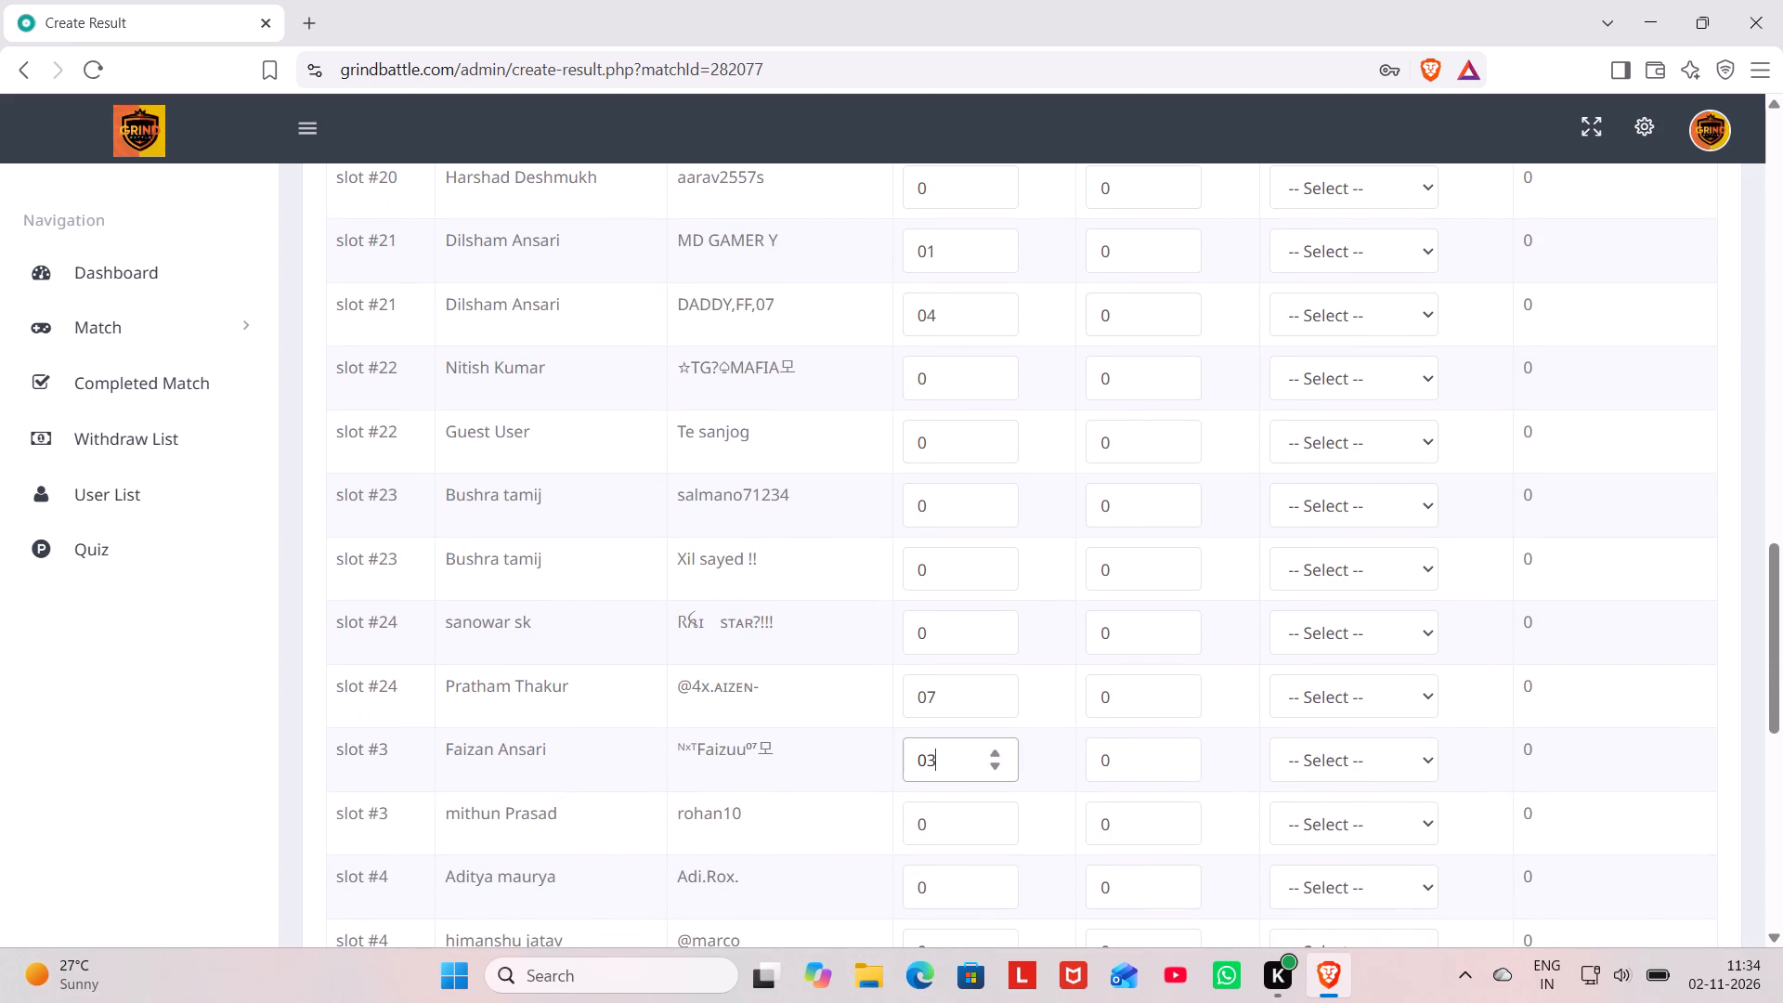
pyautogui.press('Tab')
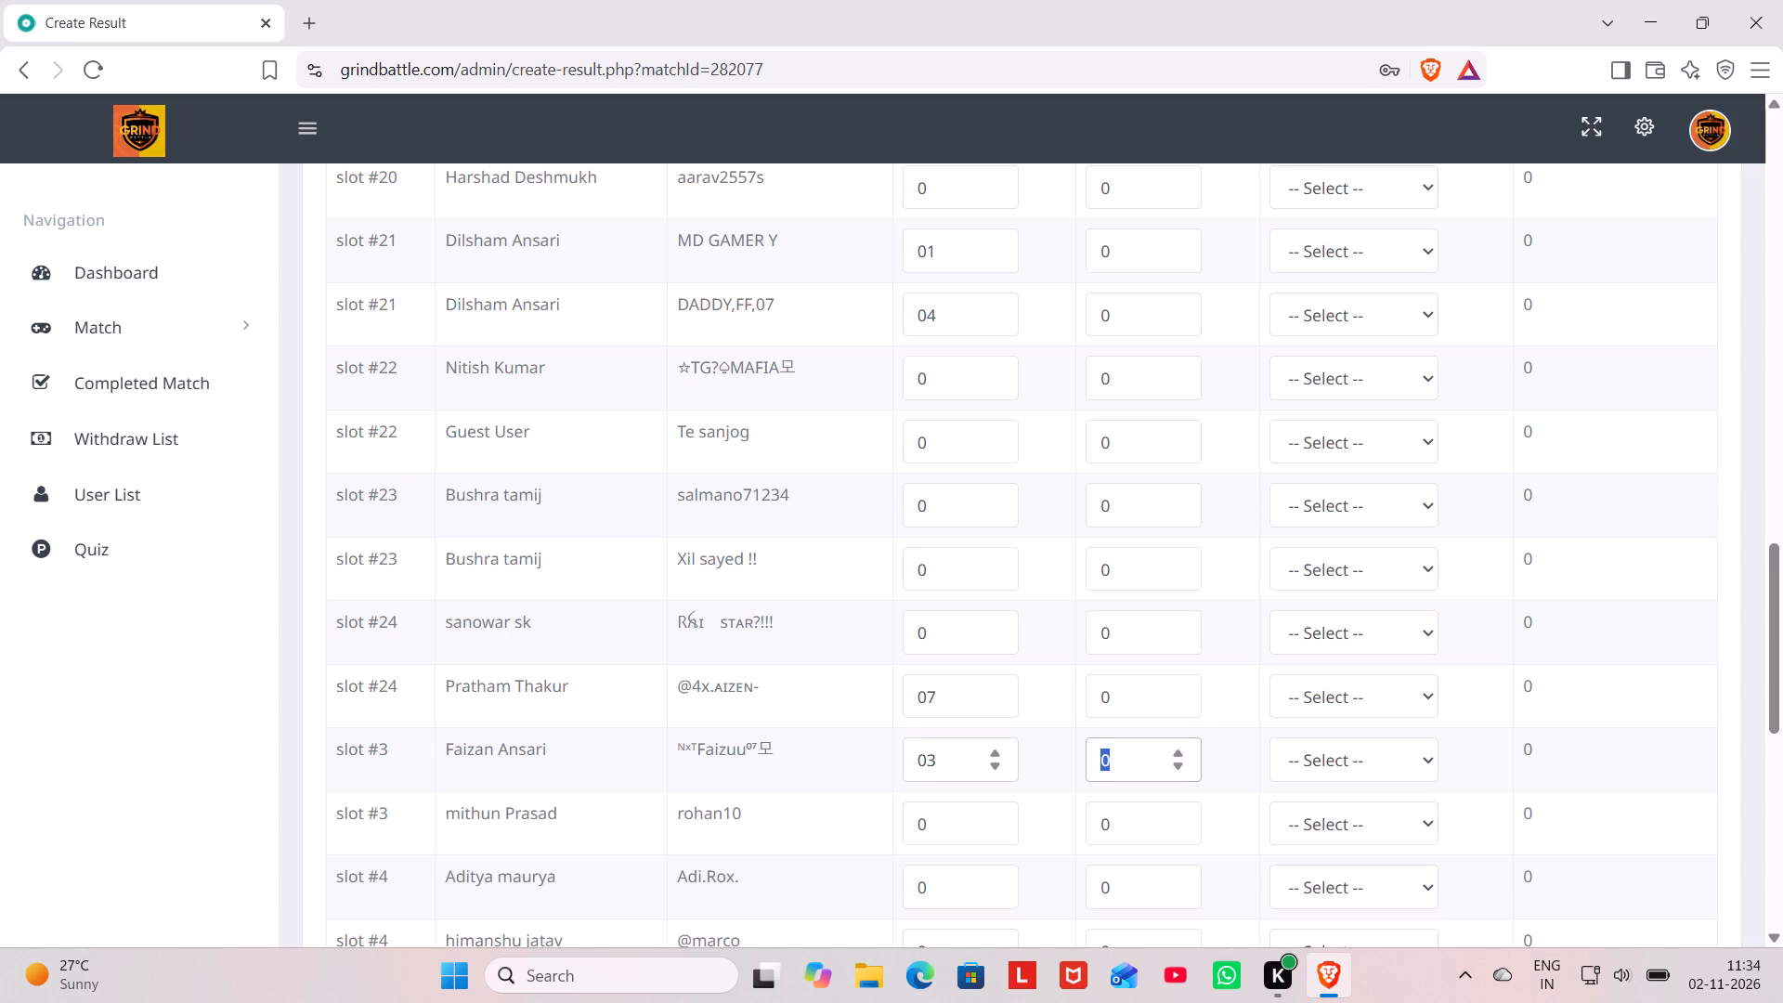
pyautogui.scroll(-2, 875, 710)
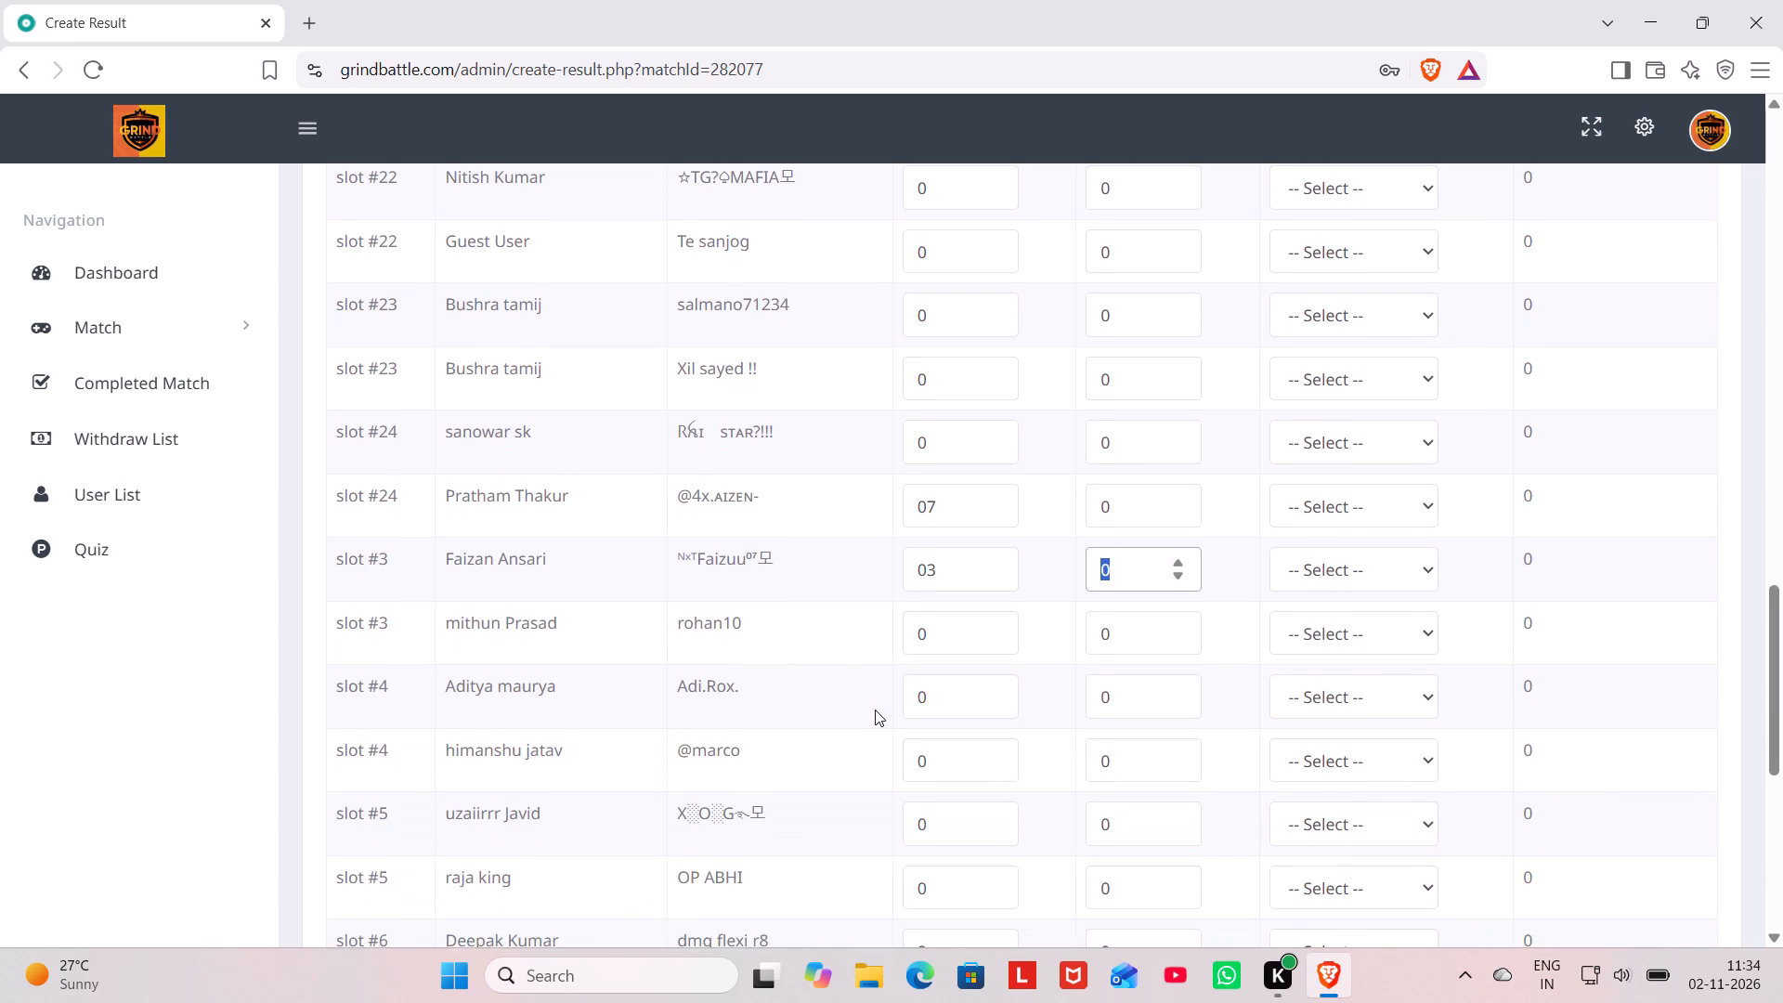
pyautogui.scroll(-5, 875, 710)
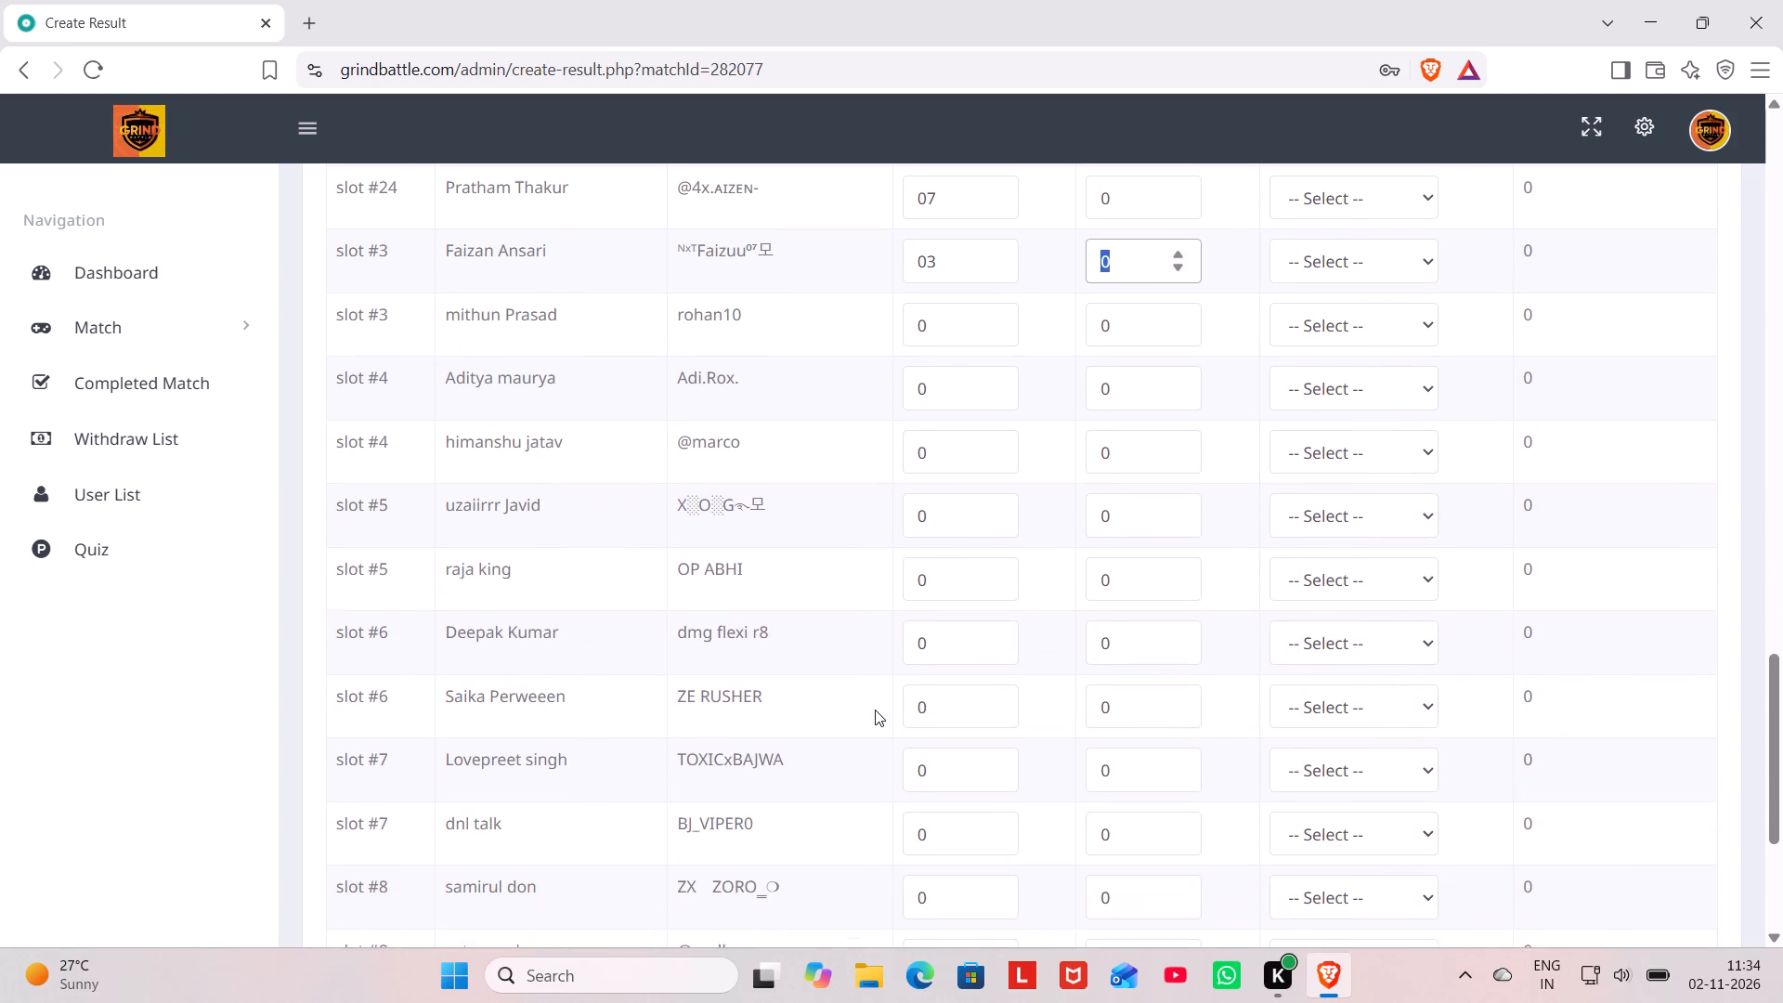
pyautogui.scroll(-2, 875, 710)
pyautogui.scroll(2, 875, 710)
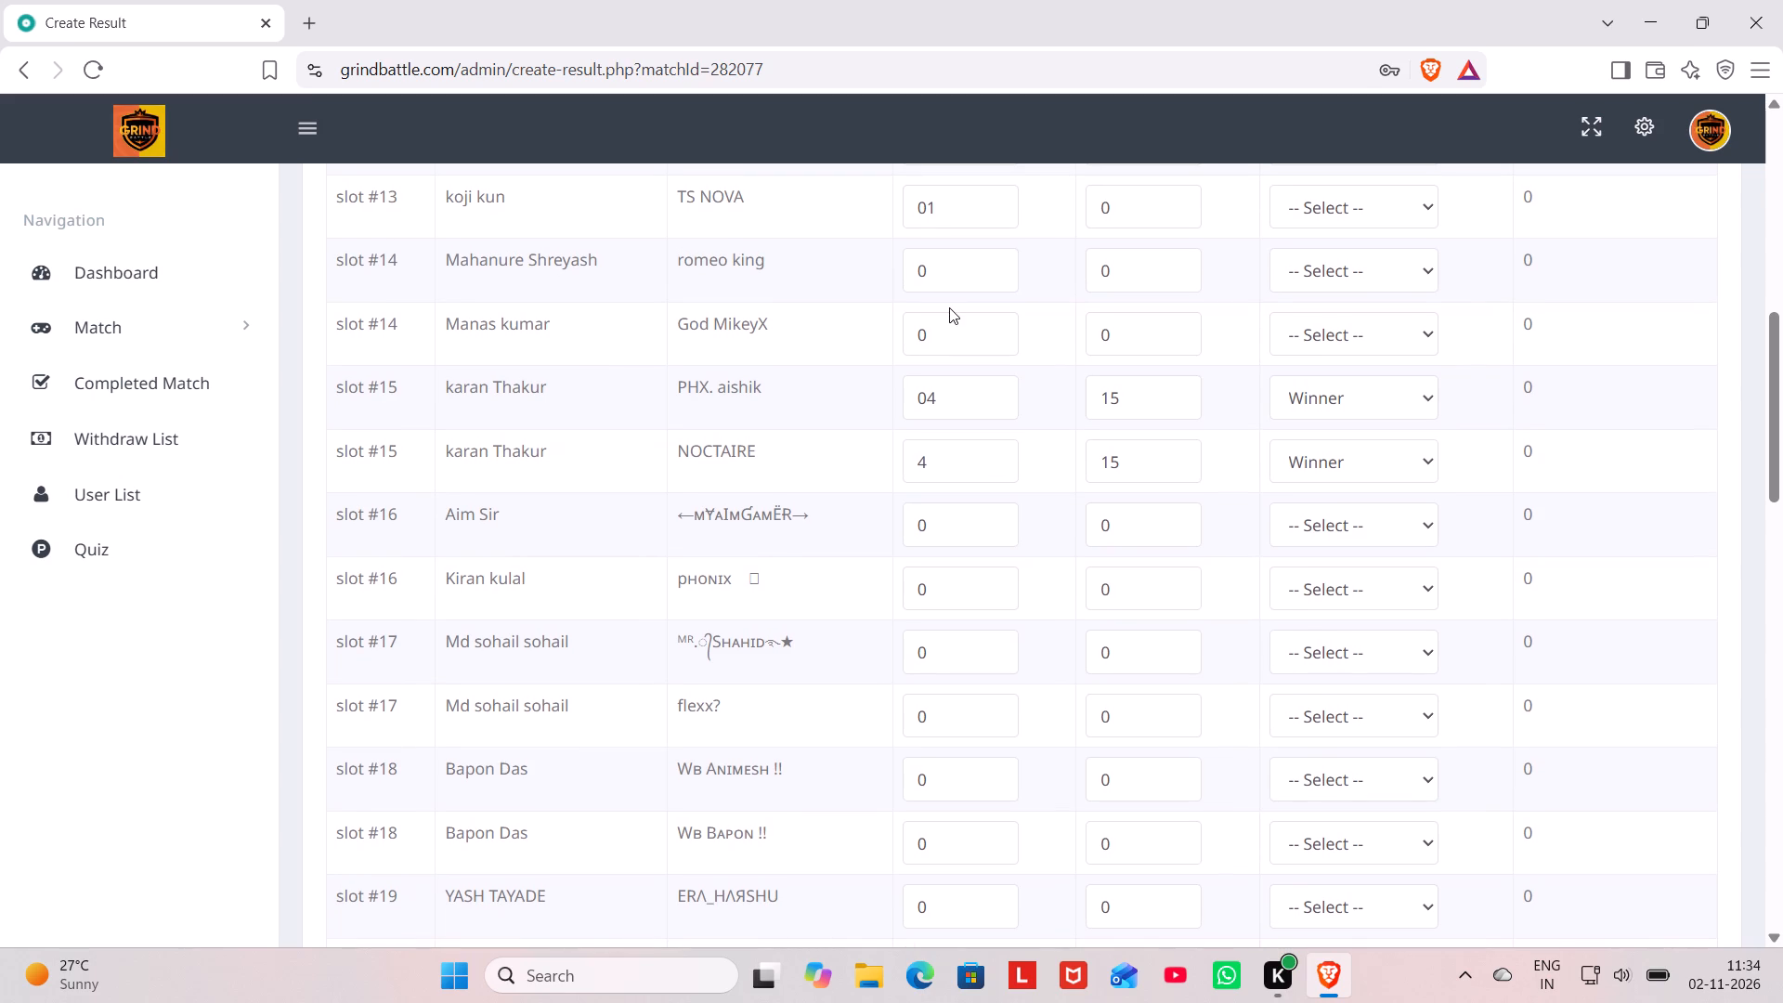
pyautogui.click(947, 331)
pyautogui.press('1')
pyautogui.press('Tab')
pyautogui.scroll(7, 883, 572)
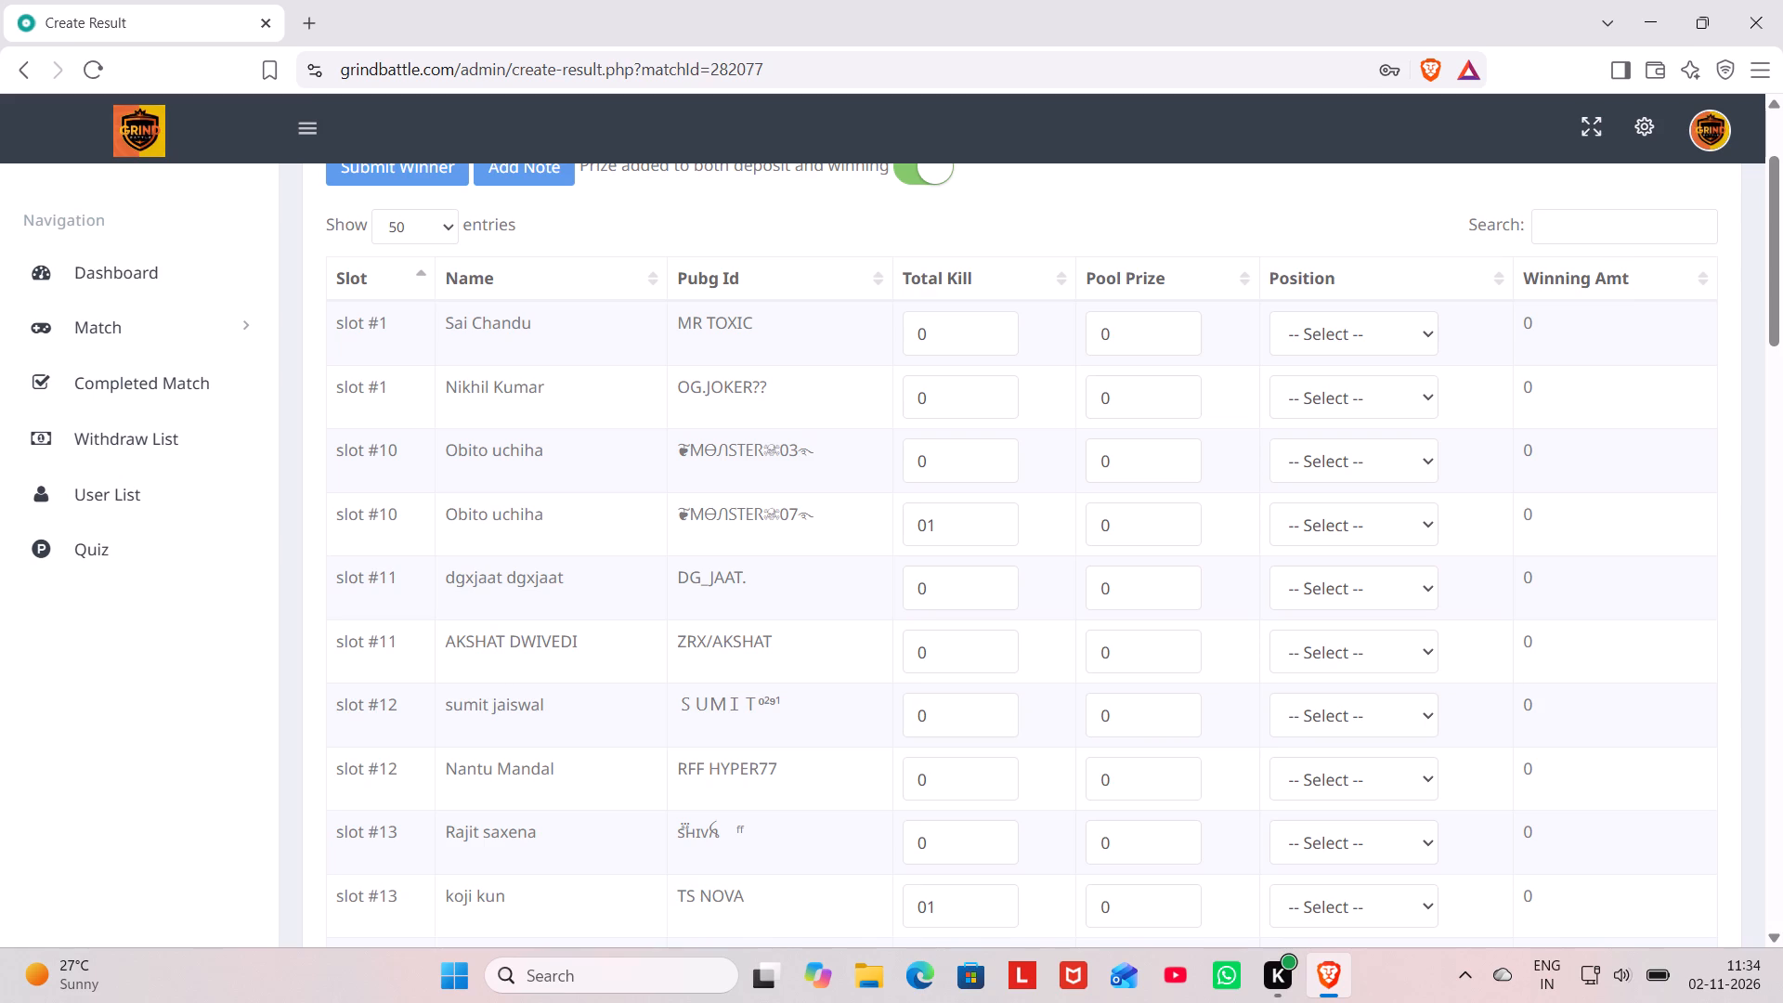
pyautogui.click(1600, 231)
pyautogui.write('aa')
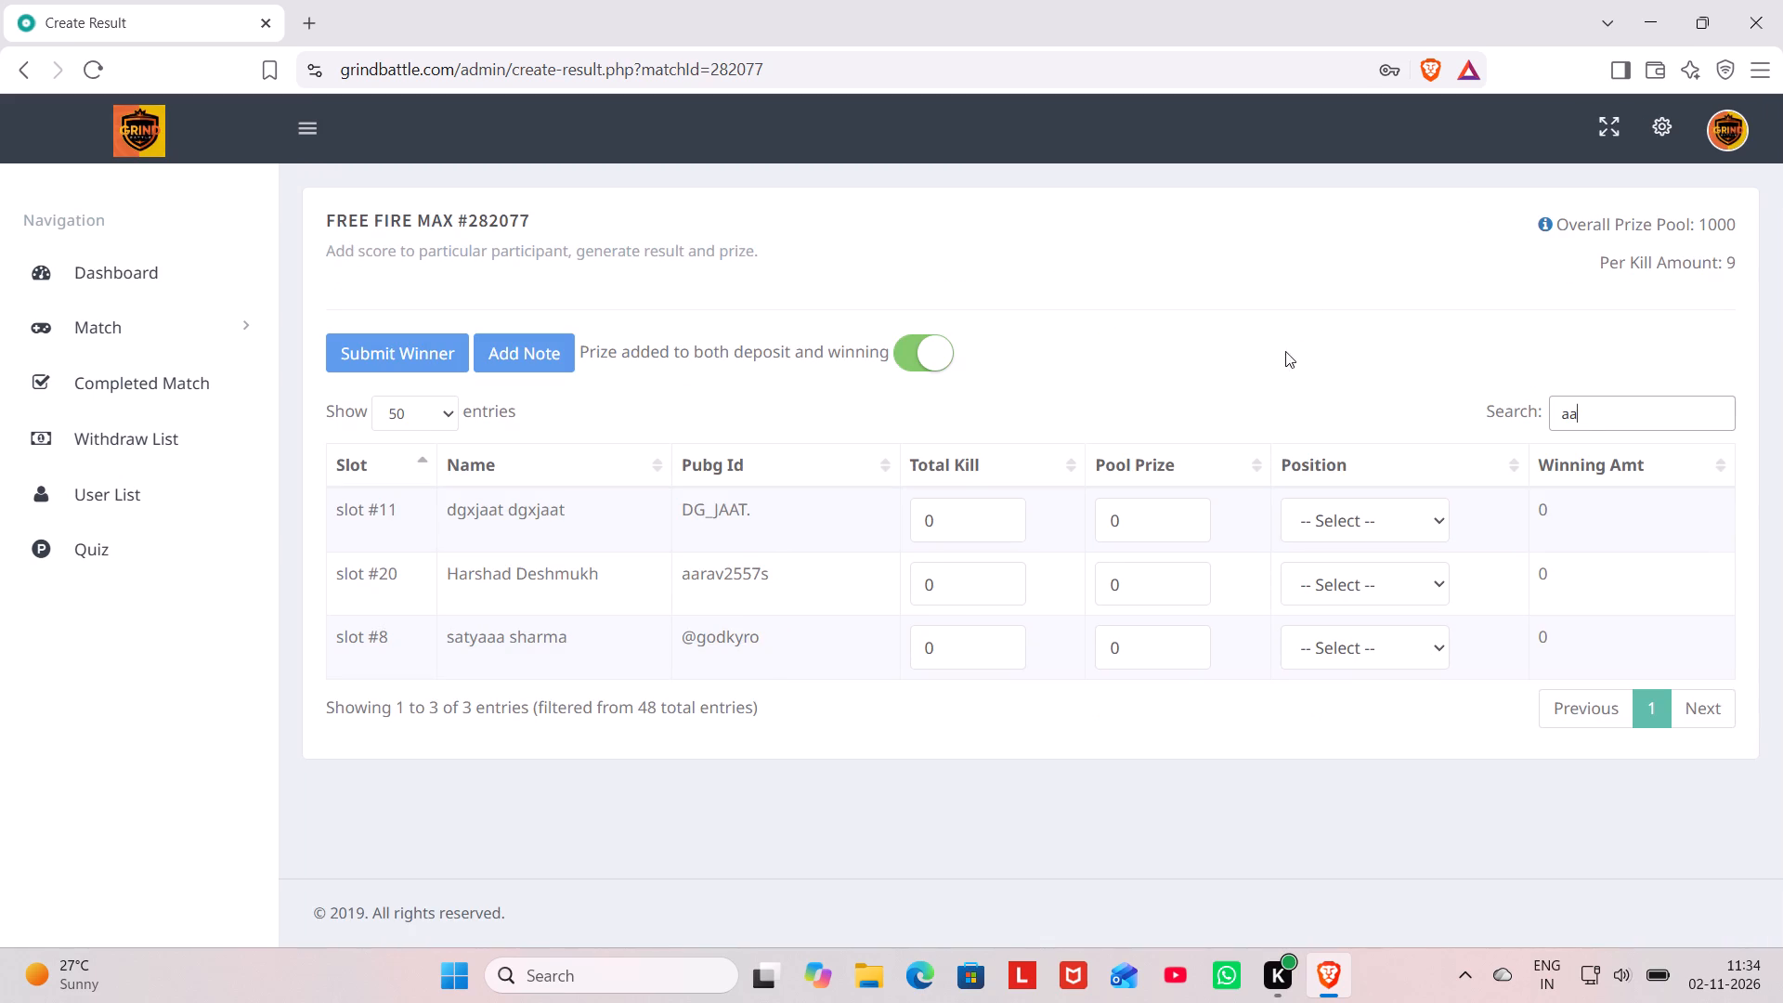
pyautogui.click(980, 570)
pyautogui.press('1')
pyautogui.press('Tab')
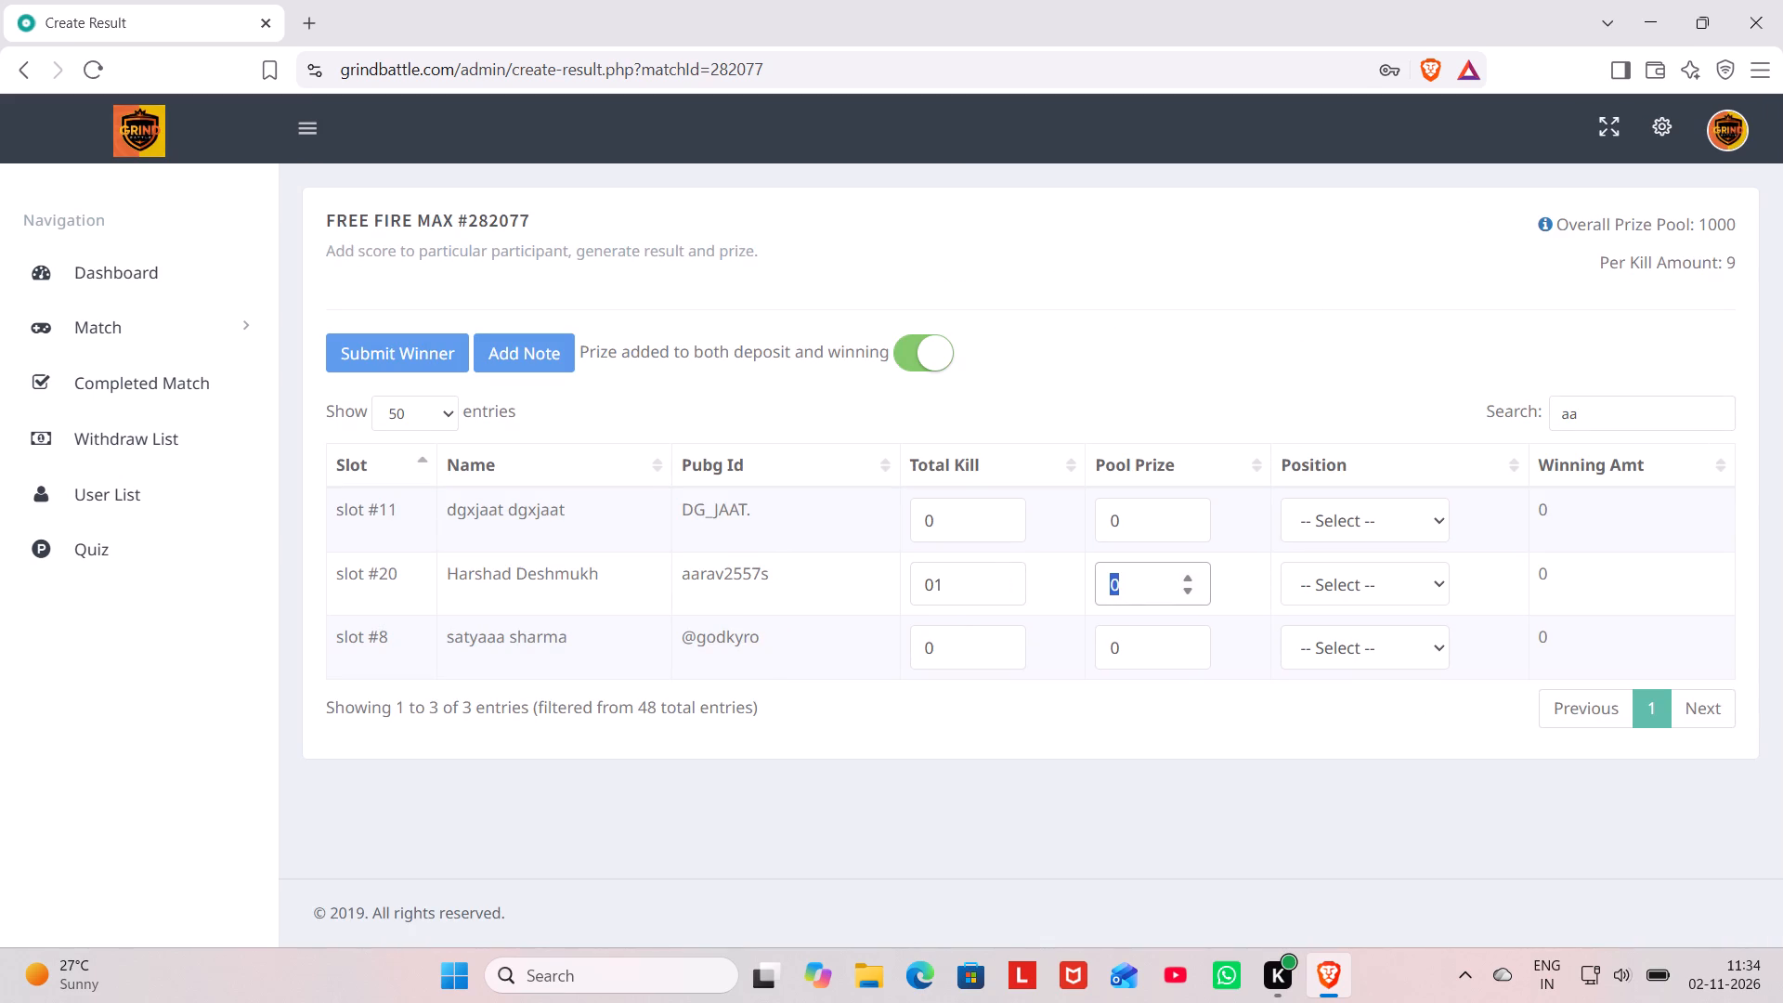
# Search the participant list for "xo" and "x o", and clear the search.
pyautogui.click(1658, 416)
pyautogui.press('BackSpace')
pyautogui.press('BackSpace')
pyautogui.press('BackSpace')
pyautogui.press('BackSpace')
pyautogui.press('x')
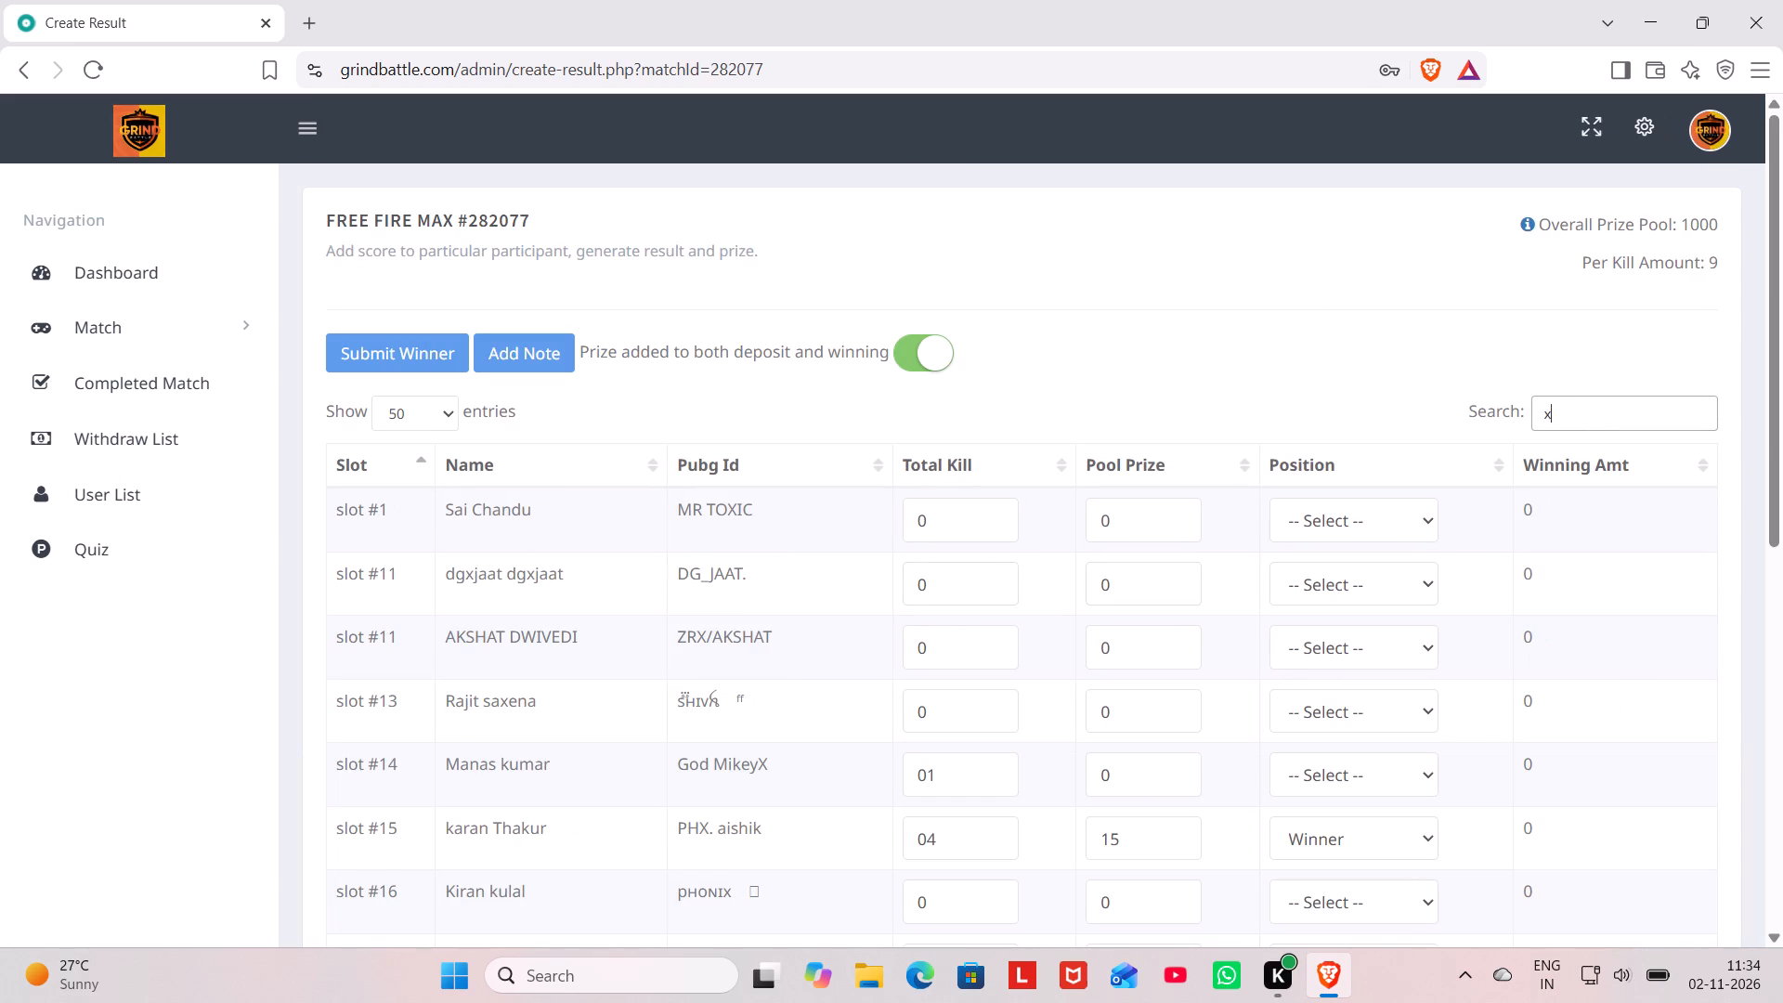
pyautogui.press('o')
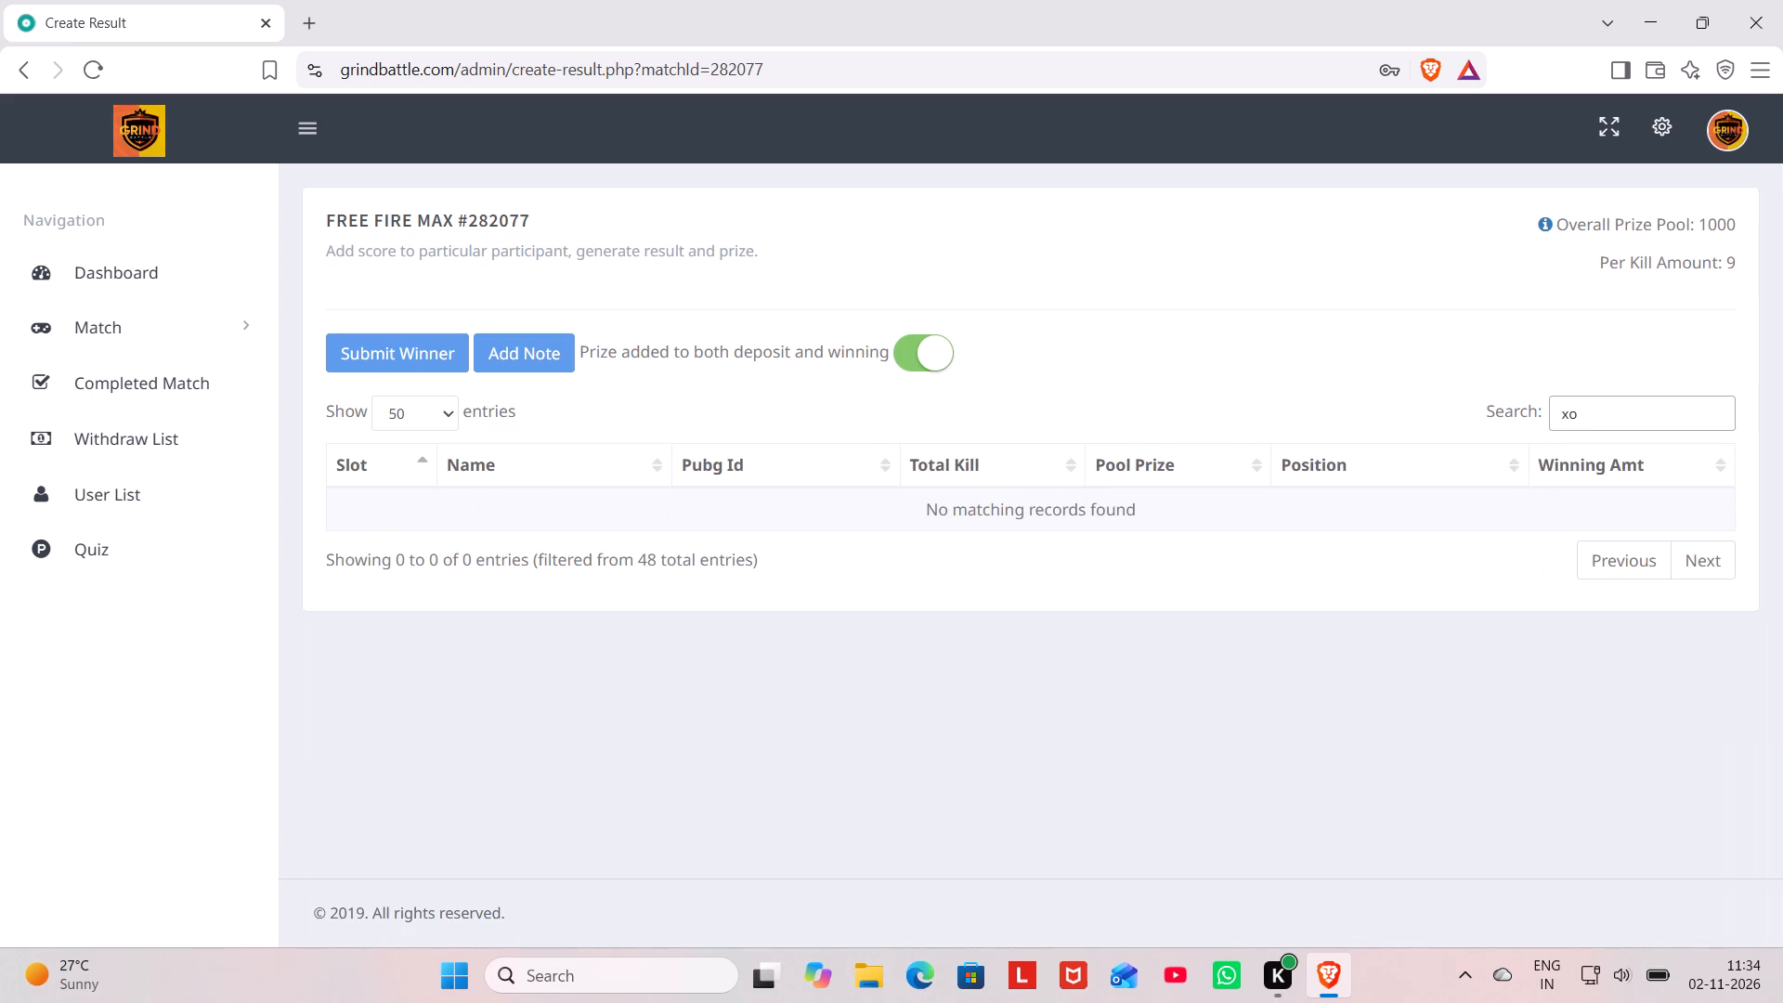
pyautogui.press('BackSpace')
pyautogui.press('space')
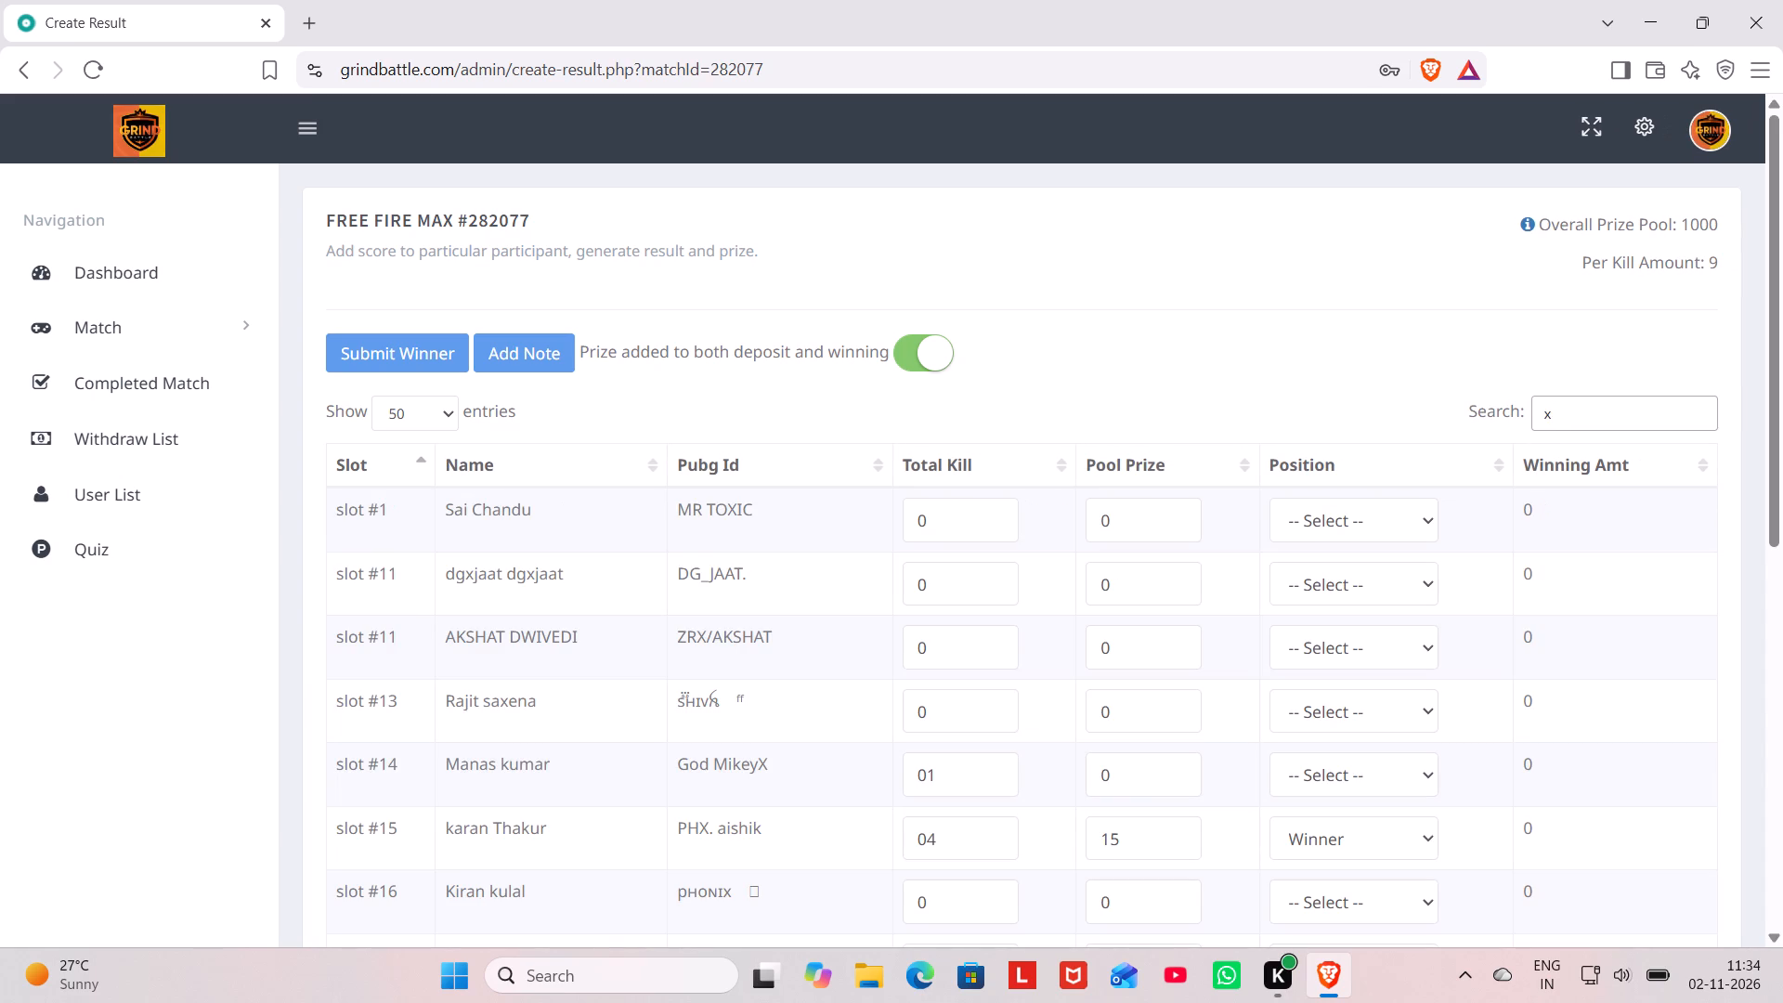
pyautogui.press('o')
pyautogui.press('BackSpace')
pyautogui.press('BackSpace')
pyautogui.press('BackSpace')
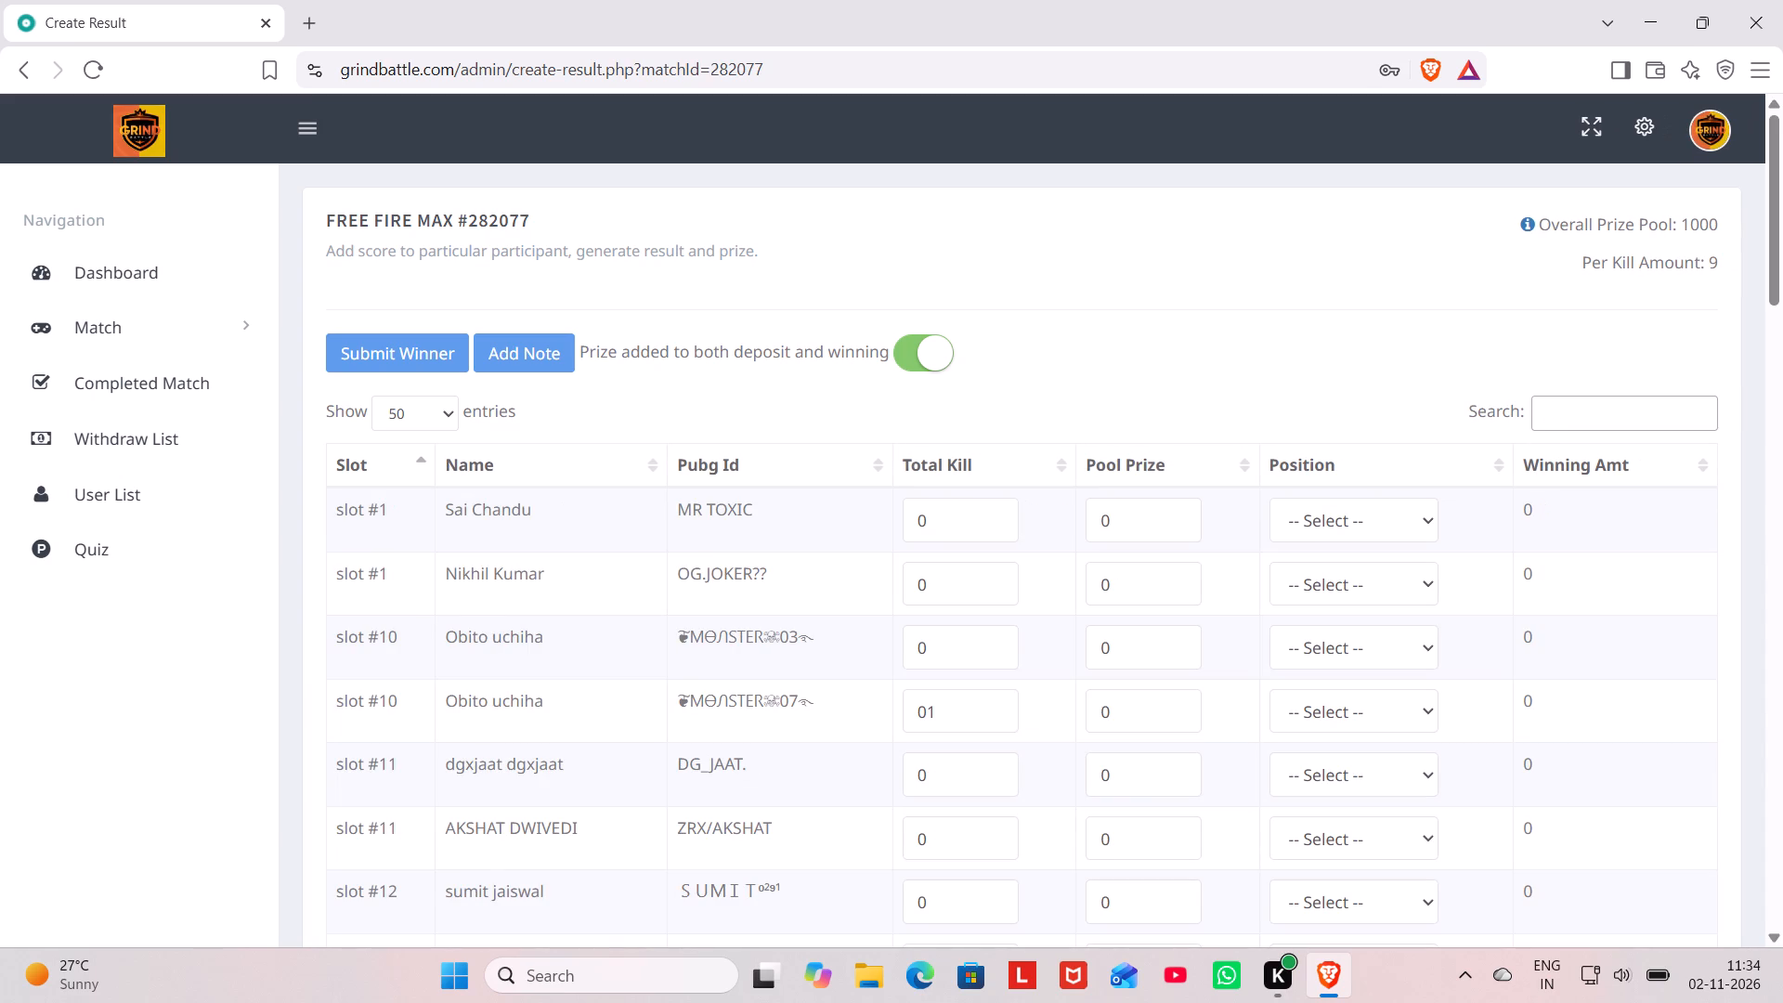
# Enter 1 kill for the slot #19 player whose Pubg Id shows only a quotation mark.
pyautogui.scroll(-4, 954, 755)
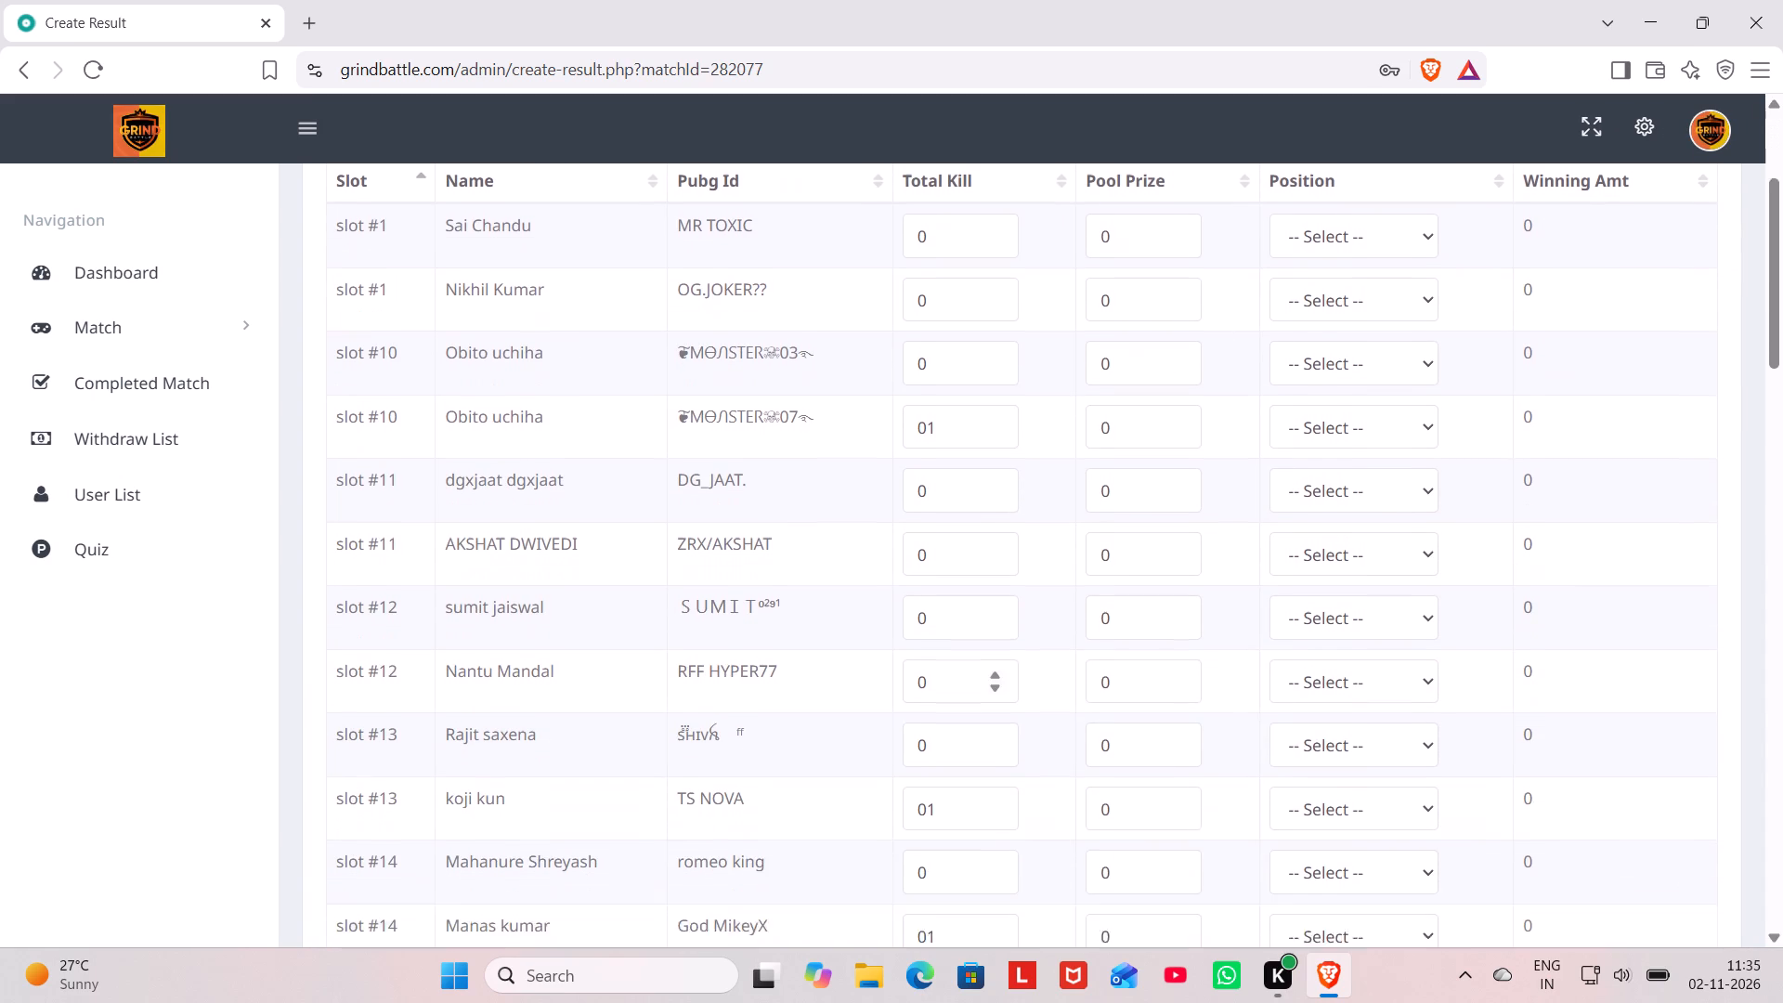
pyautogui.scroll(-4, 954, 755)
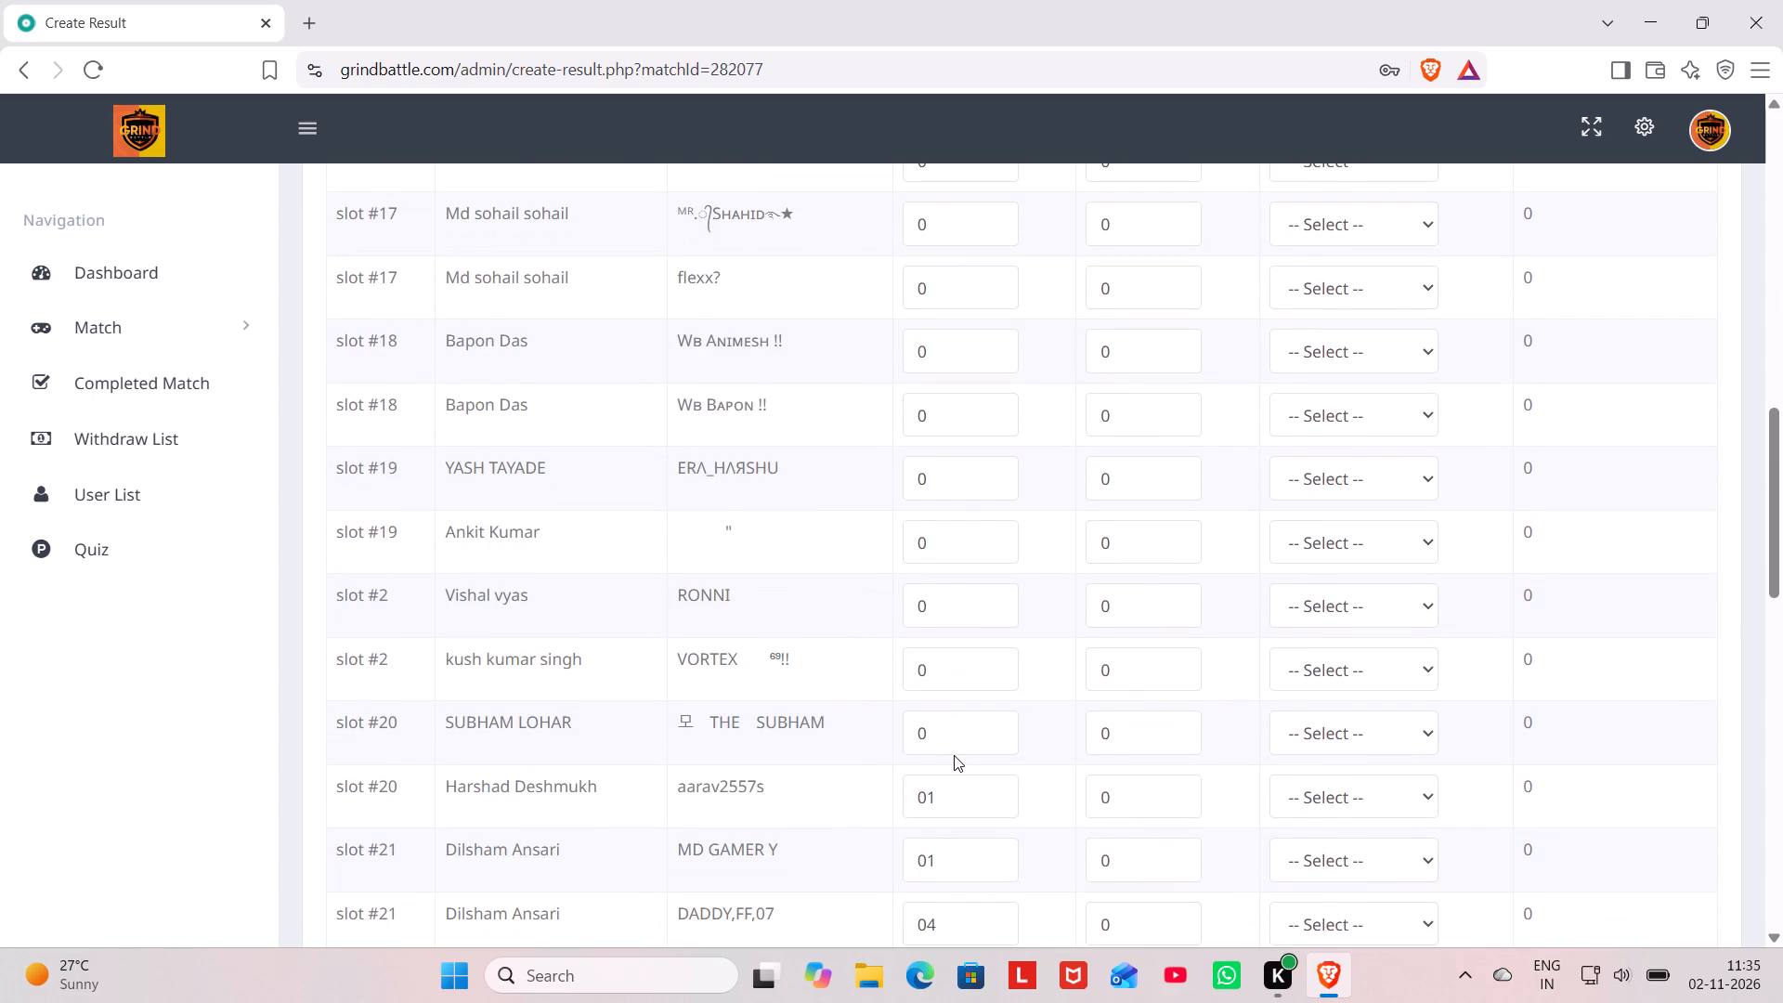
pyautogui.click(966, 516)
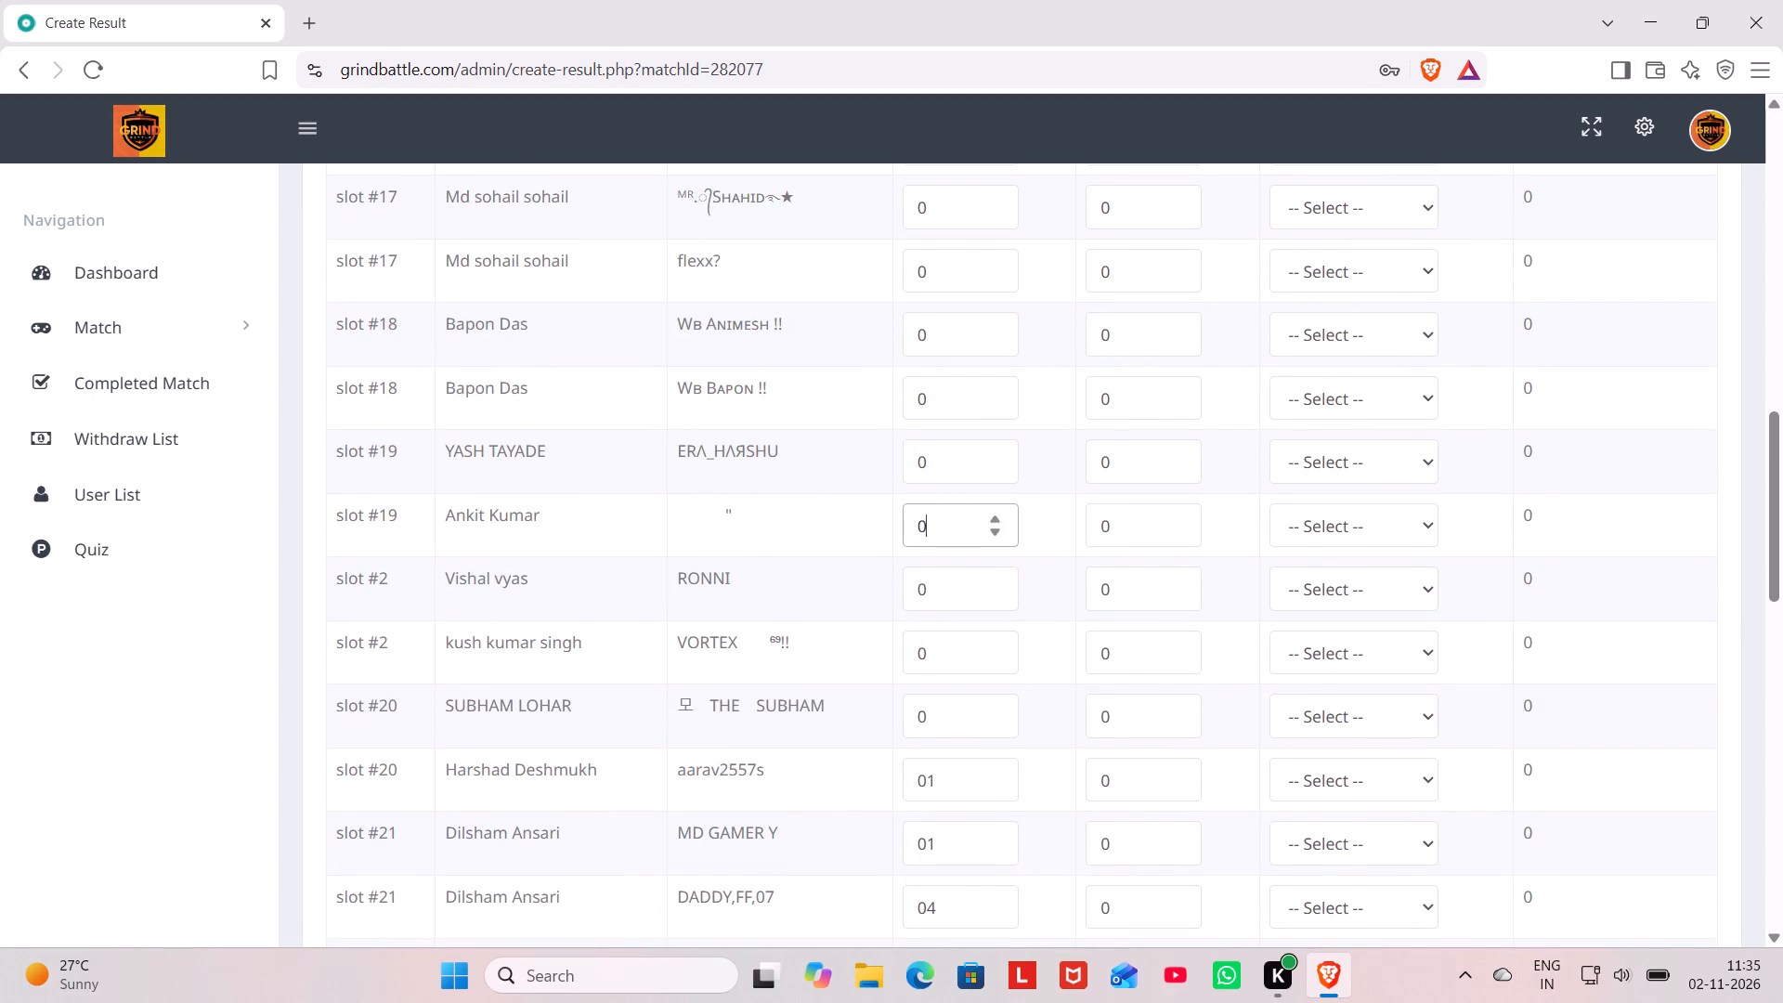
pyautogui.press('1')
pyautogui.press('Tab')
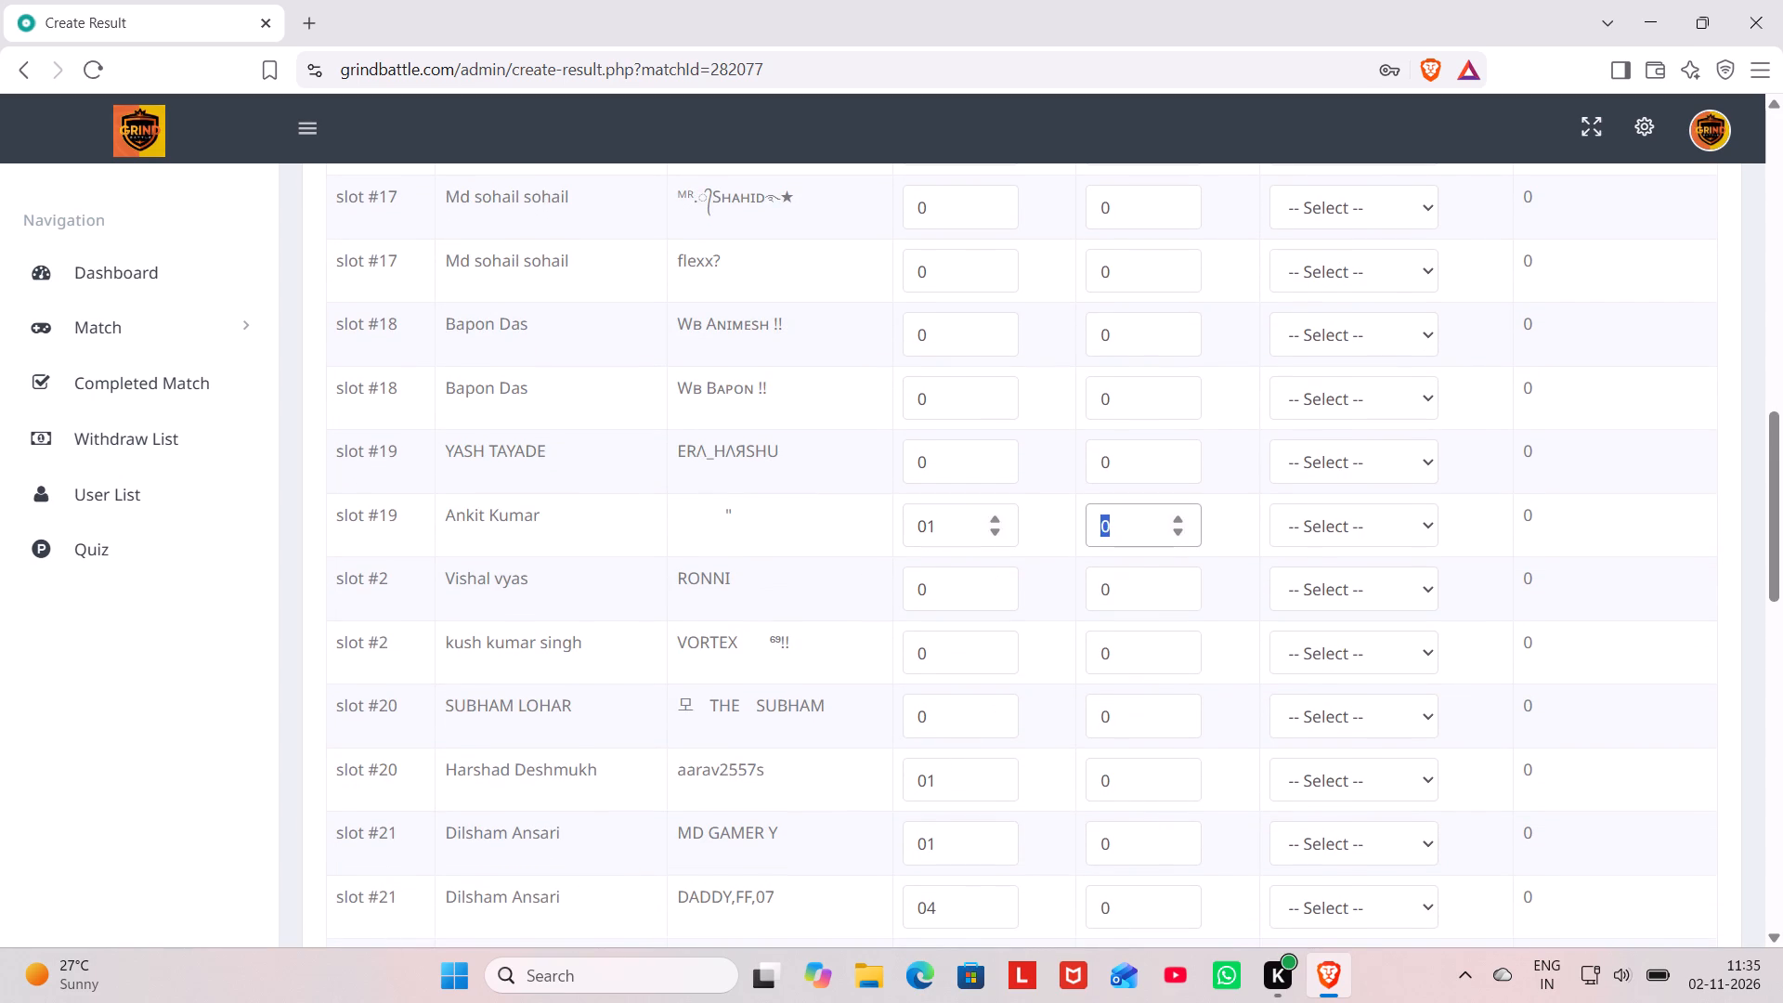
# Enter 4 kills for the player with the stylised XOG Pubg Id in slot #5.
pyautogui.scroll(-3, 1084, 608)
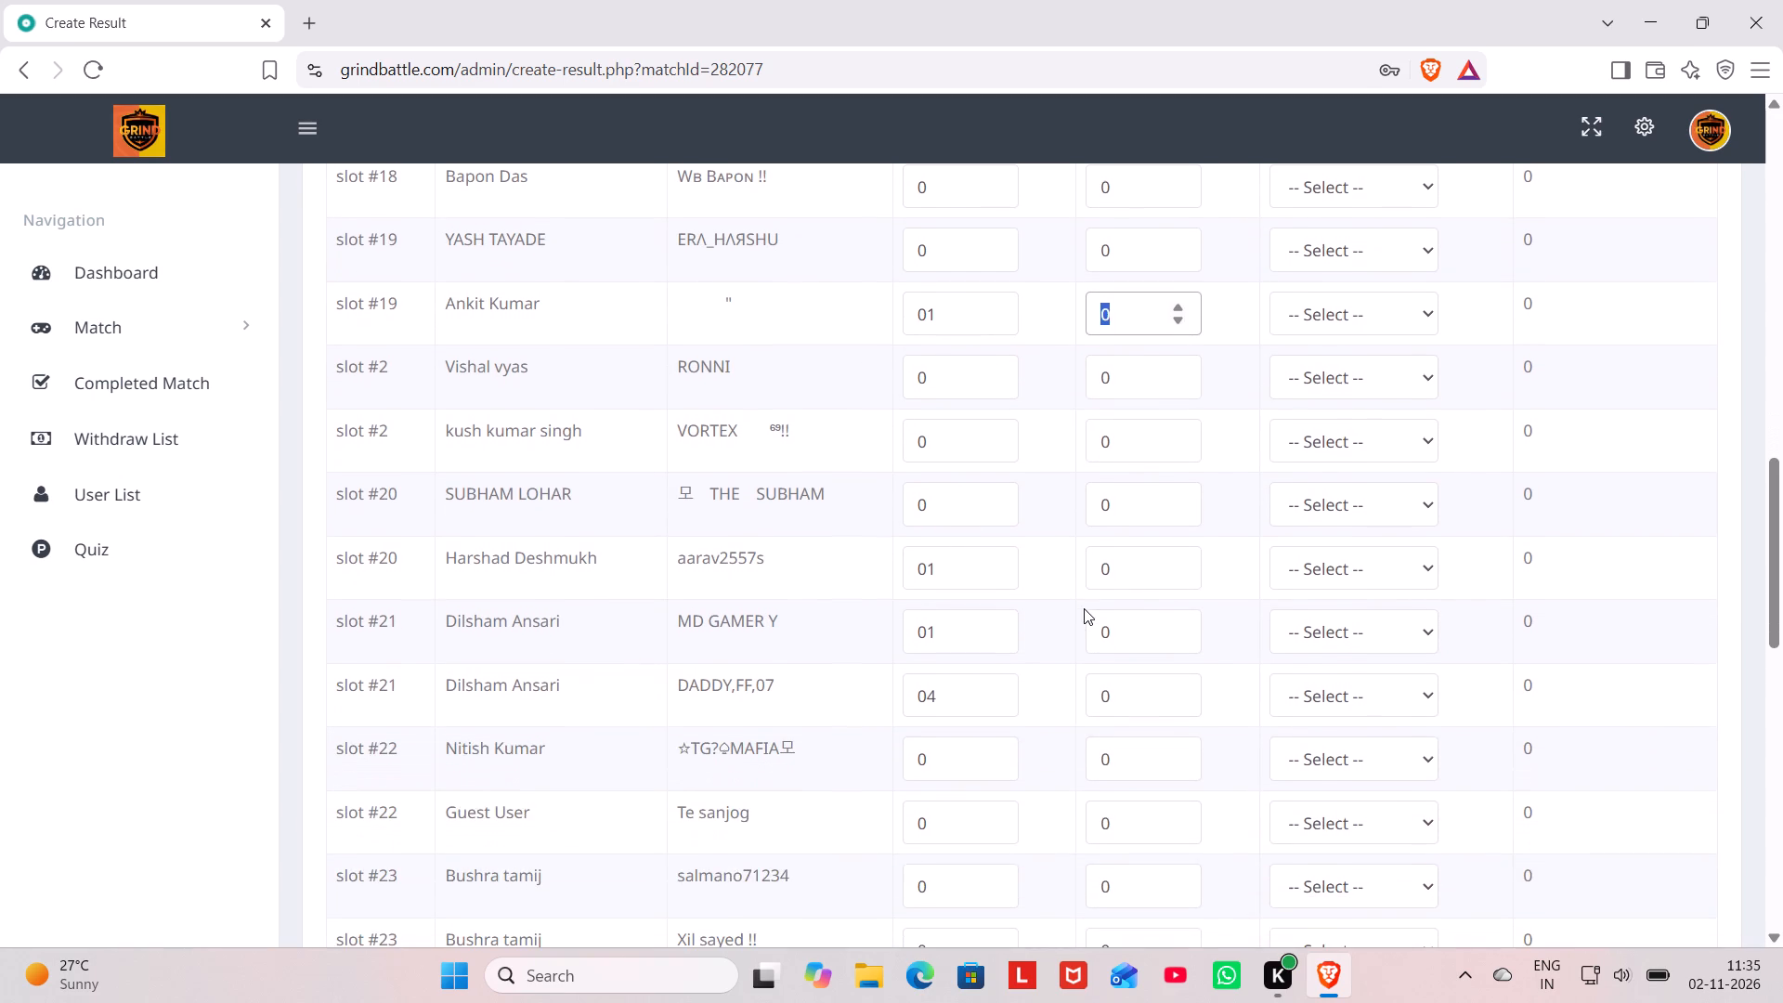
pyautogui.scroll(-5, 1084, 608)
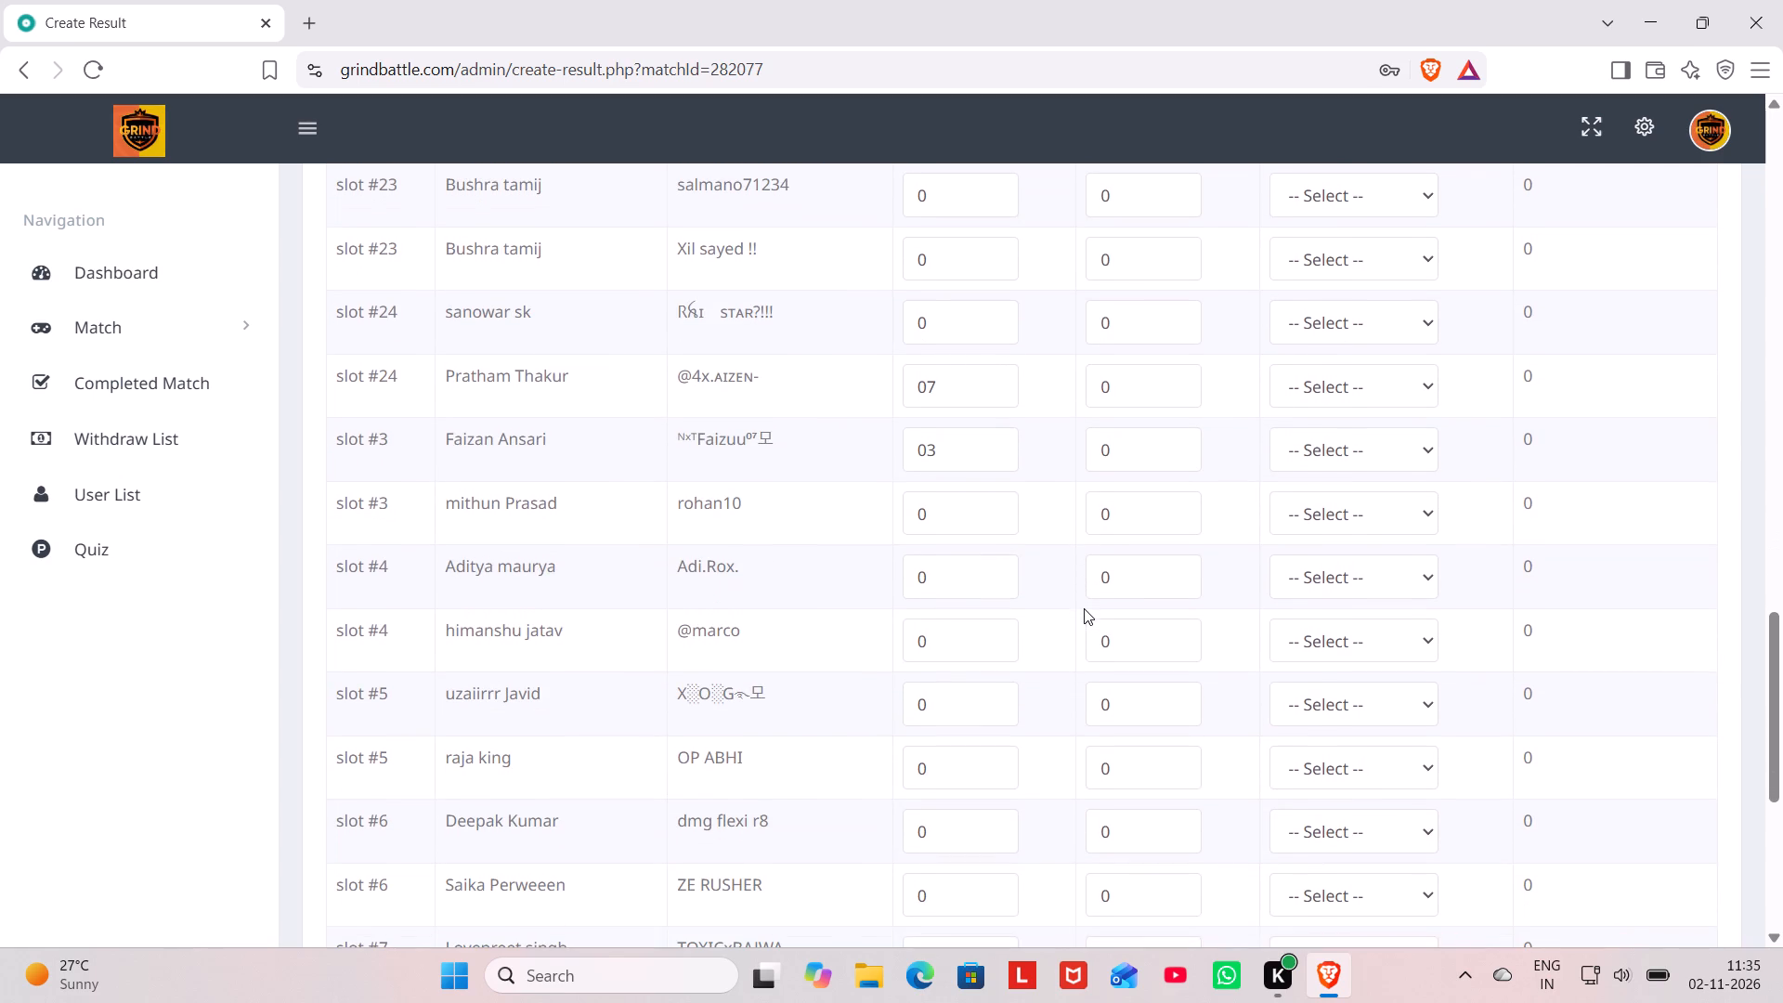
pyautogui.click(937, 716)
pyautogui.press('4')
pyautogui.press('Tab')
# Search the participant list for "ph" and clear the search.
pyautogui.scroll(7, 1062, 610)
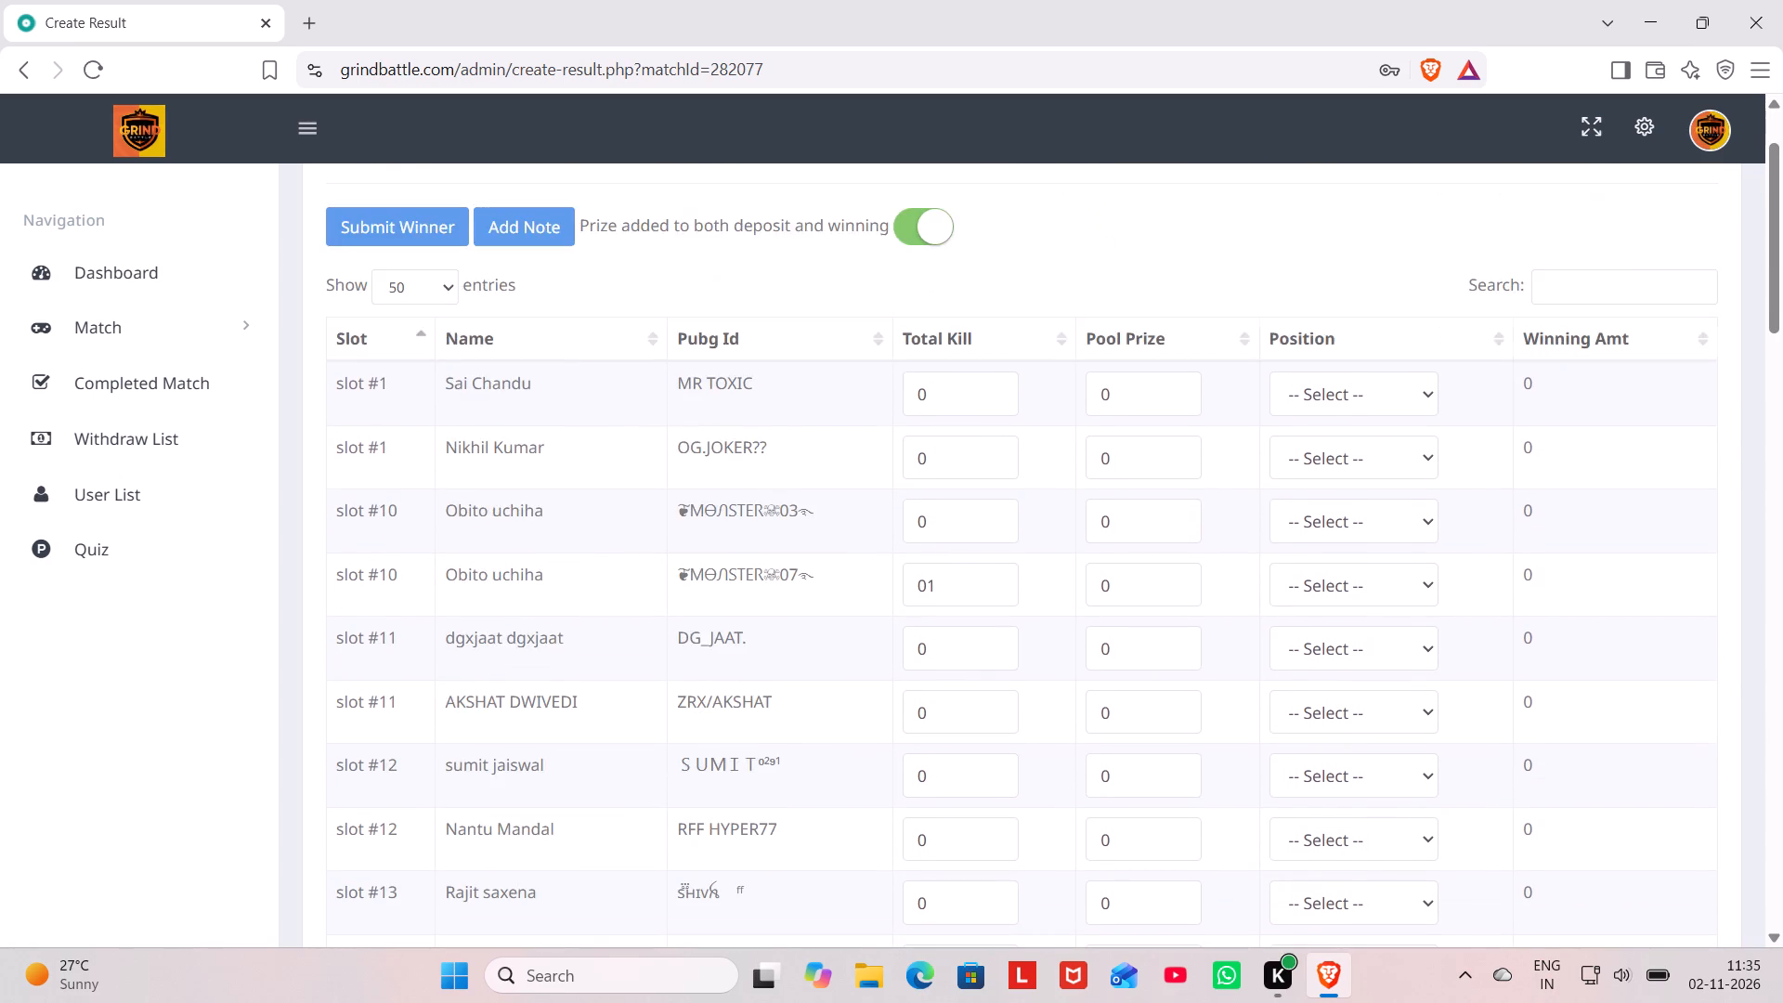
pyautogui.click(1557, 403)
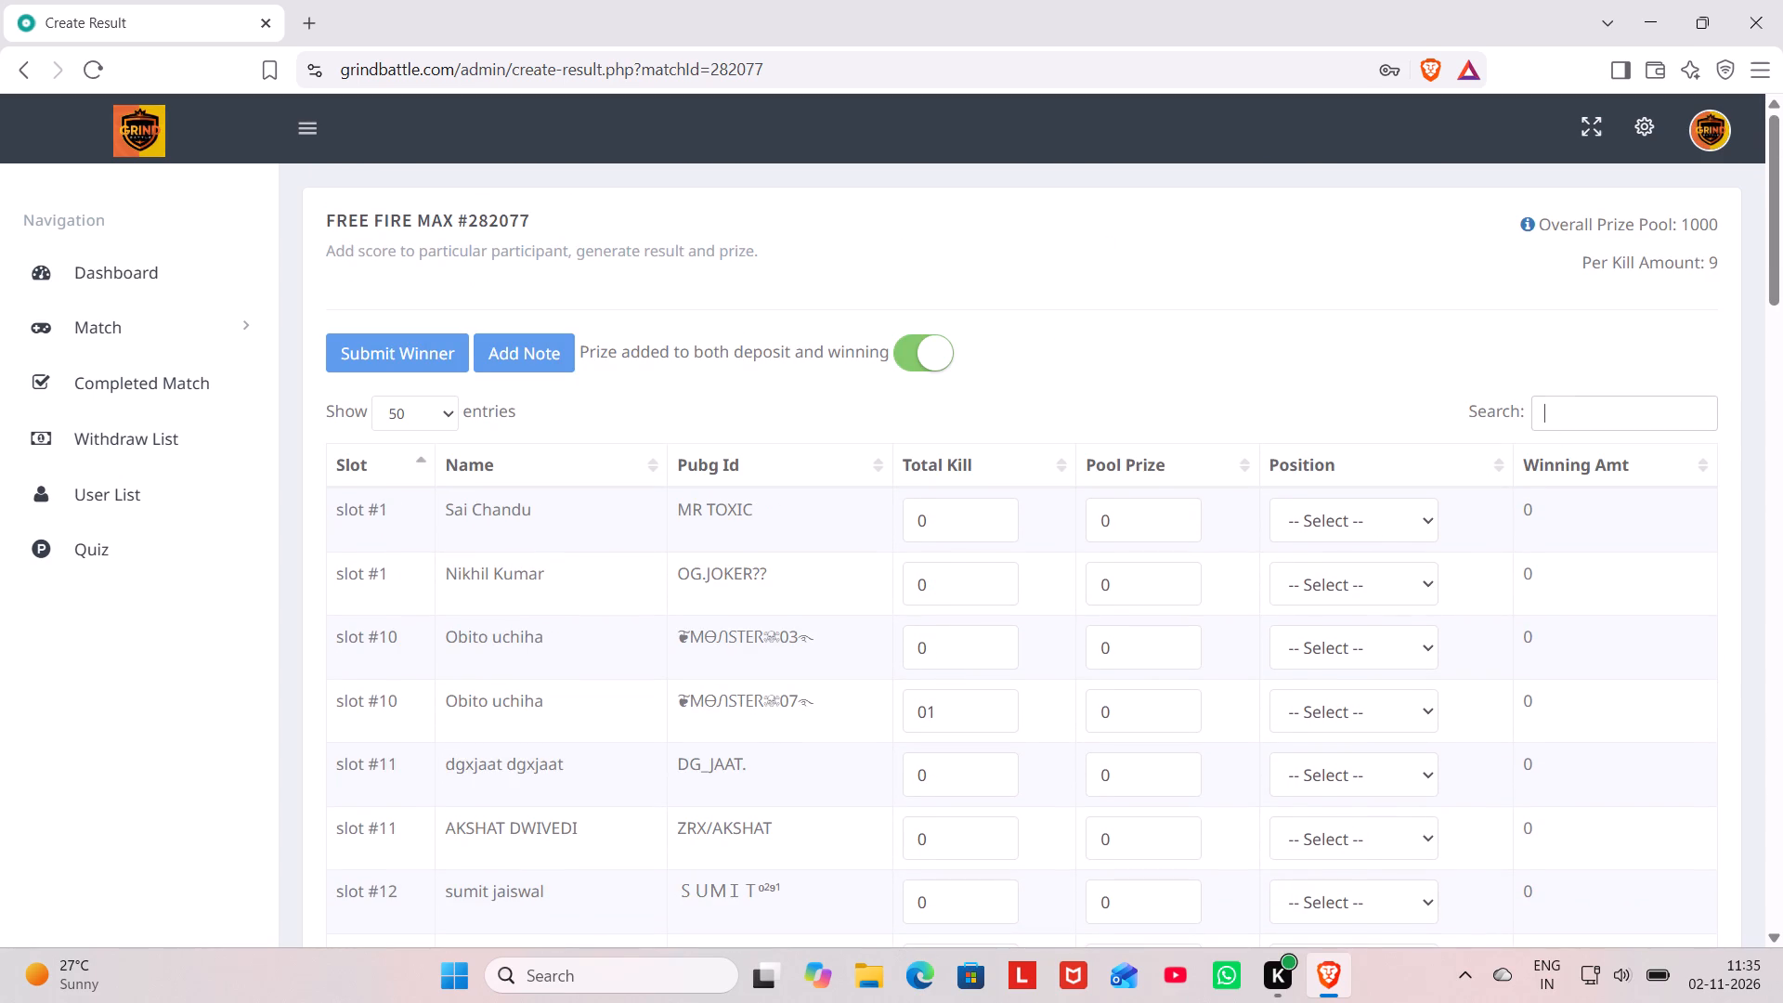
pyautogui.write('ph')
pyautogui.press('BackSpace')
pyautogui.press('BackSpace')
pyautogui.press('p')
pyautogui.press('BackSpace')
pyautogui.write('ro')
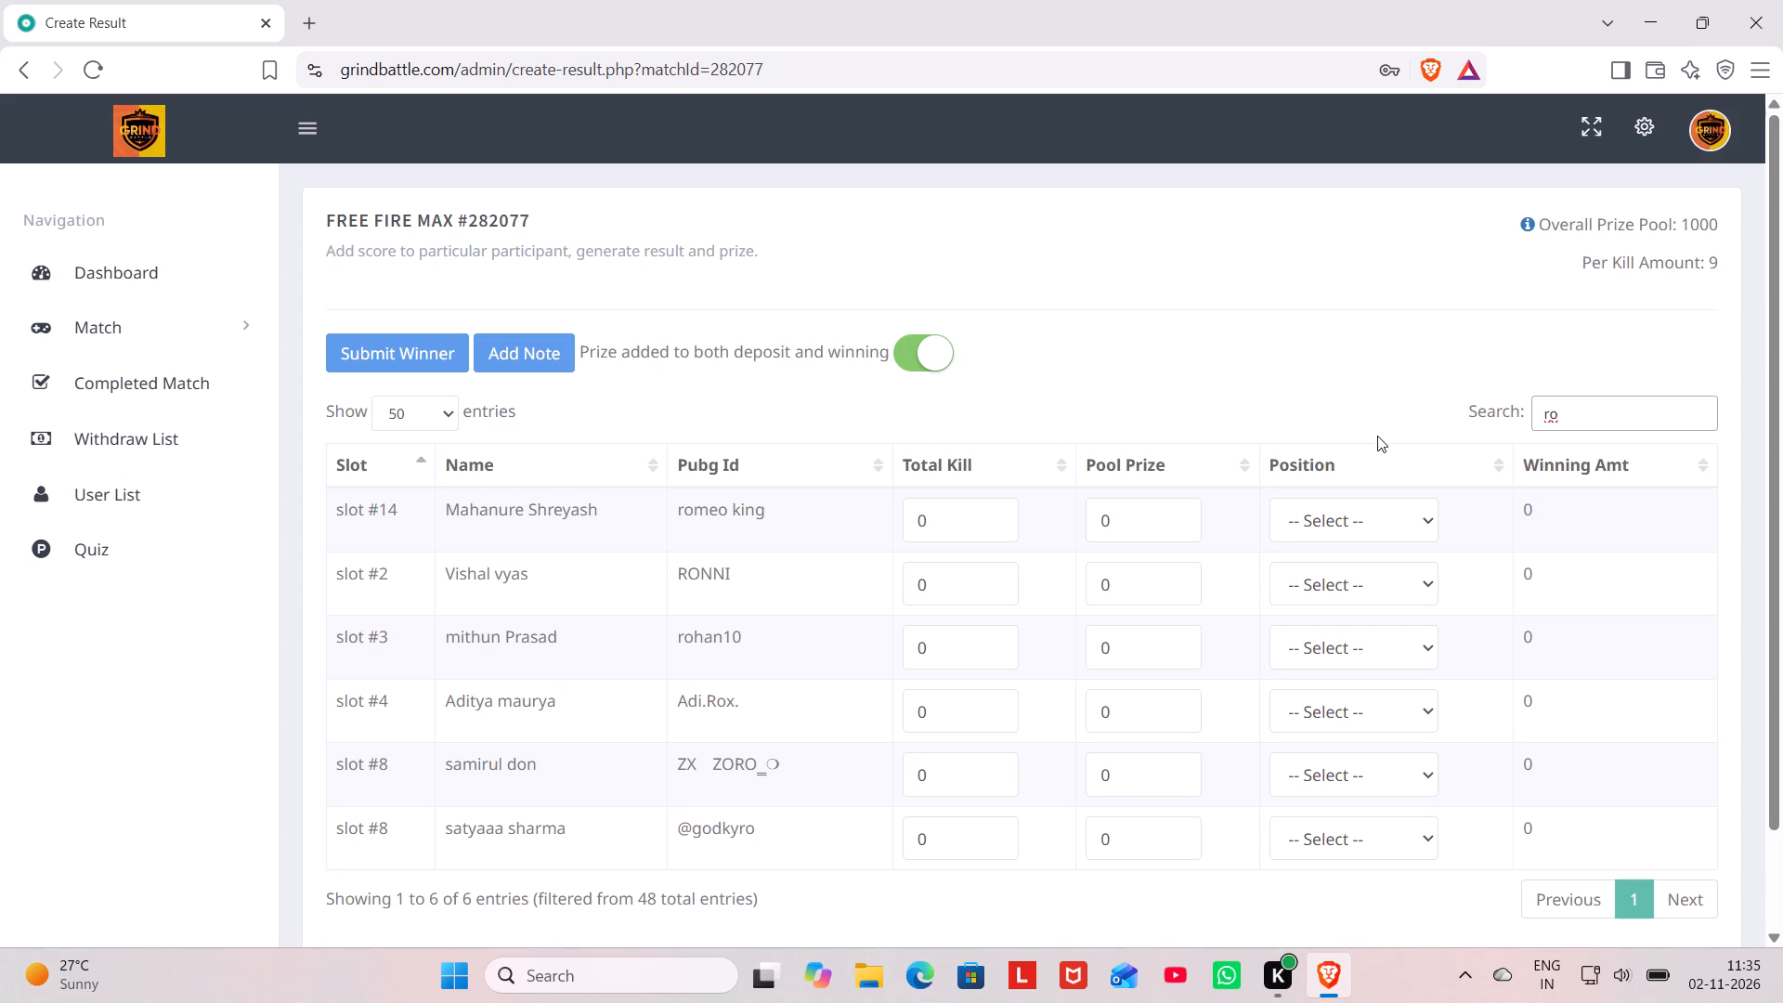
pyautogui.click(955, 518)
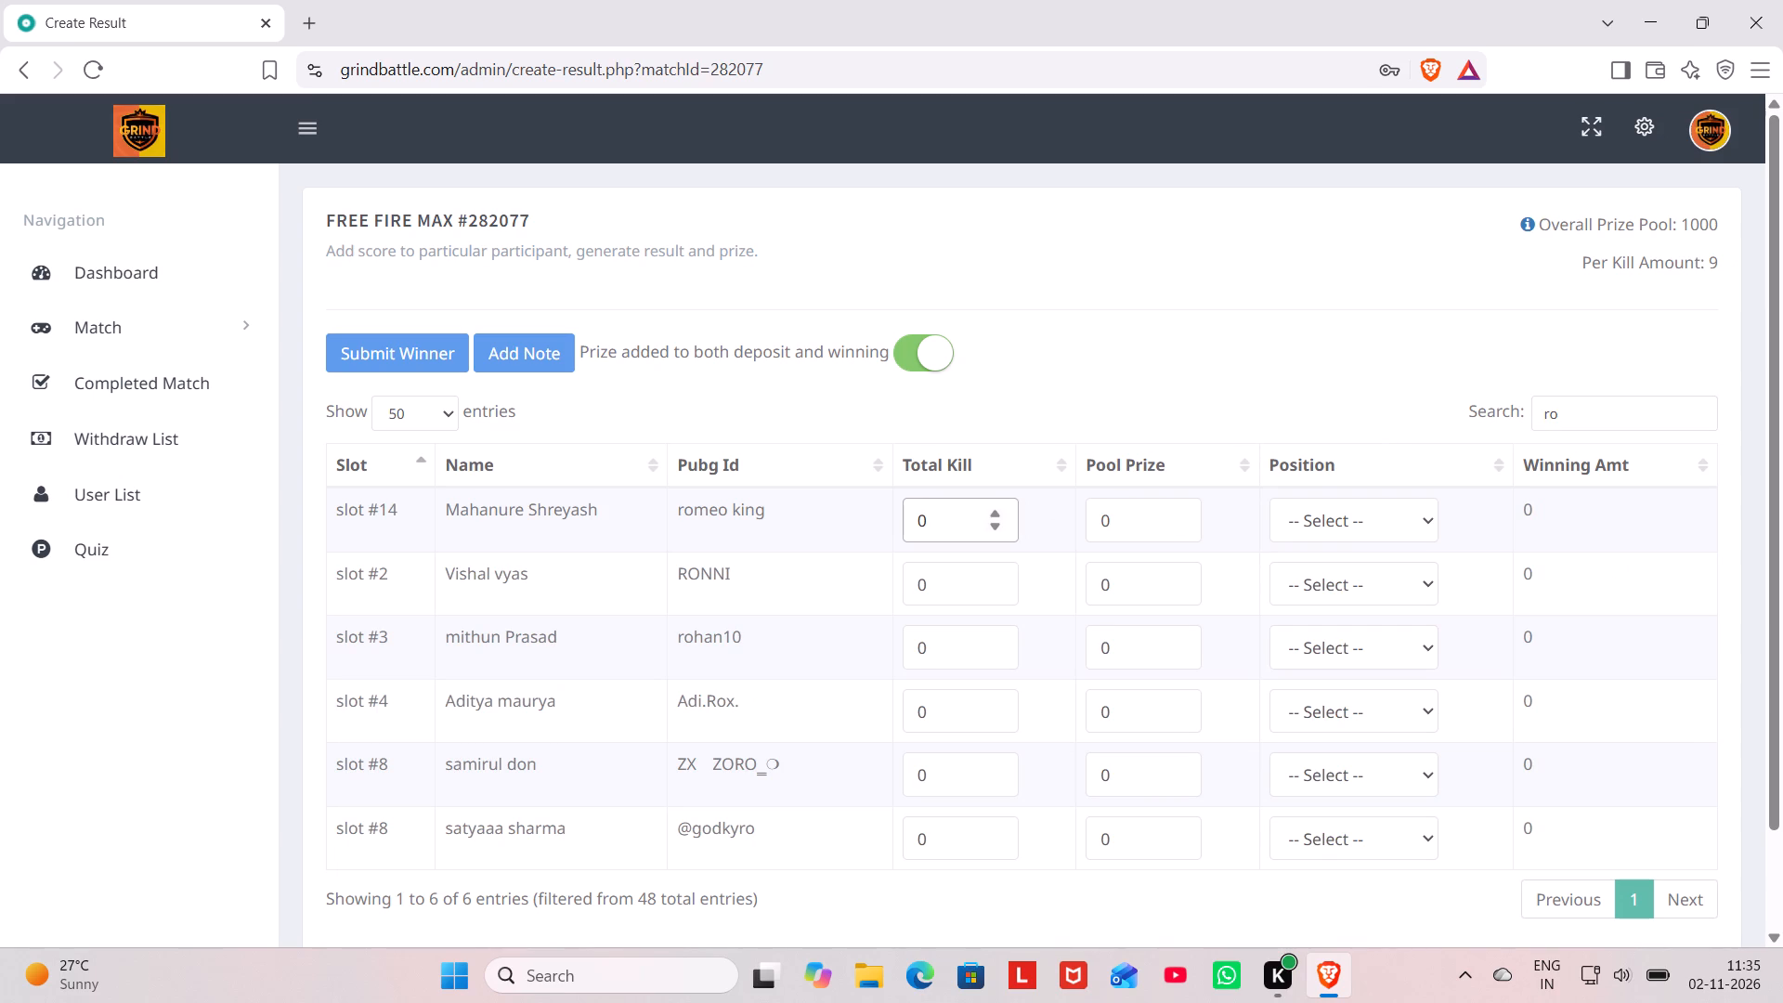
pyautogui.press('1')
pyautogui.press('Tab')
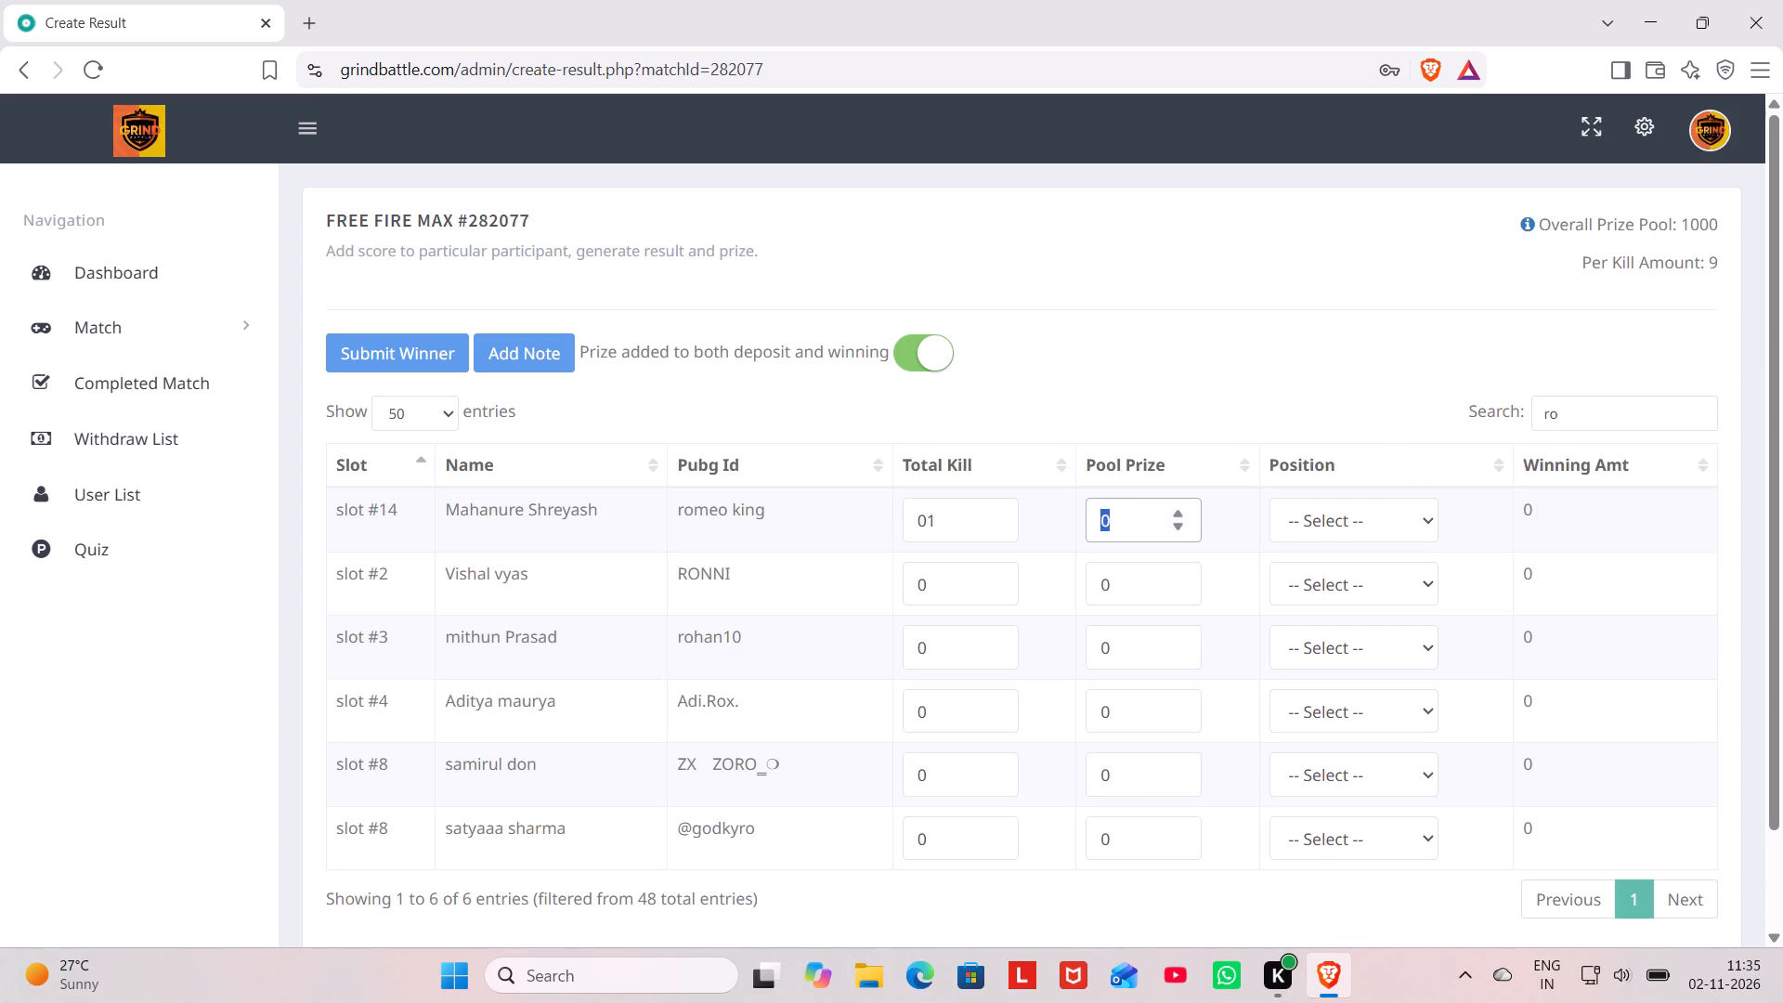
# Clear the participant search and enter 2 kills for the phonix player in slot #16.
pyautogui.click(1585, 423)
pyautogui.press('BackSpace')
pyautogui.press('BackSpace')
pyautogui.press('BackSpace')
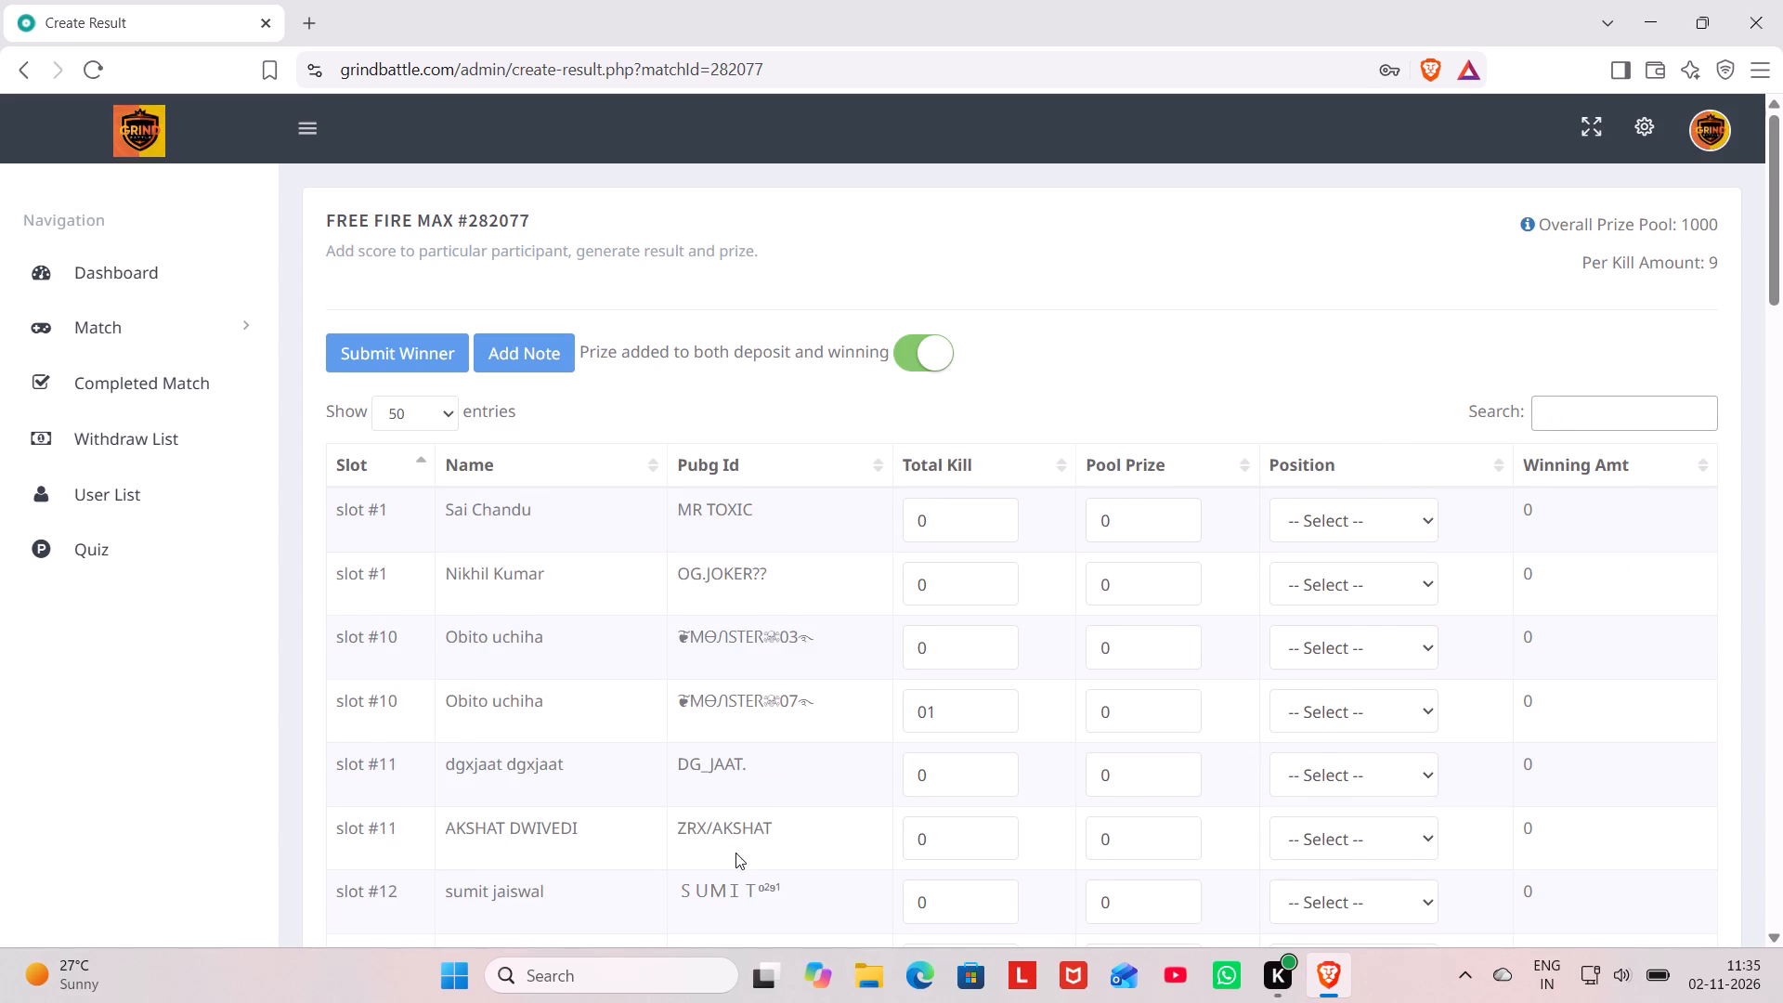
pyautogui.scroll(-6, 735, 853)
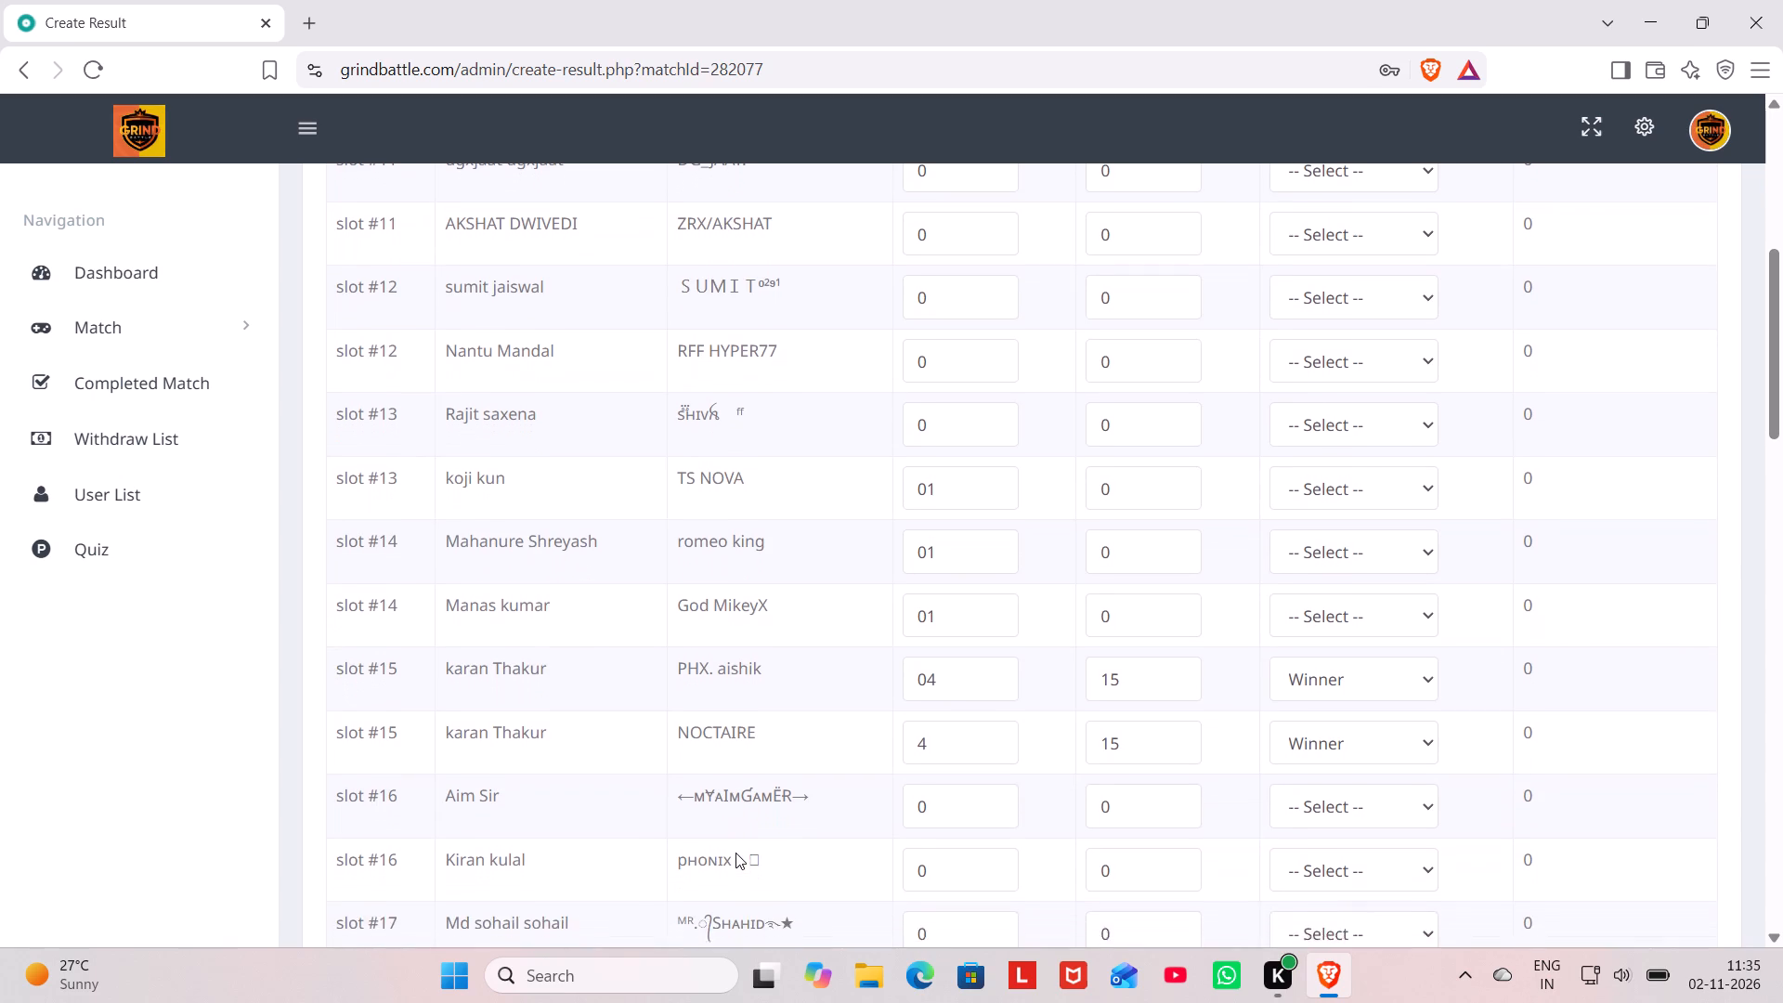
pyautogui.scroll(-2, 735, 853)
pyautogui.click(941, 765)
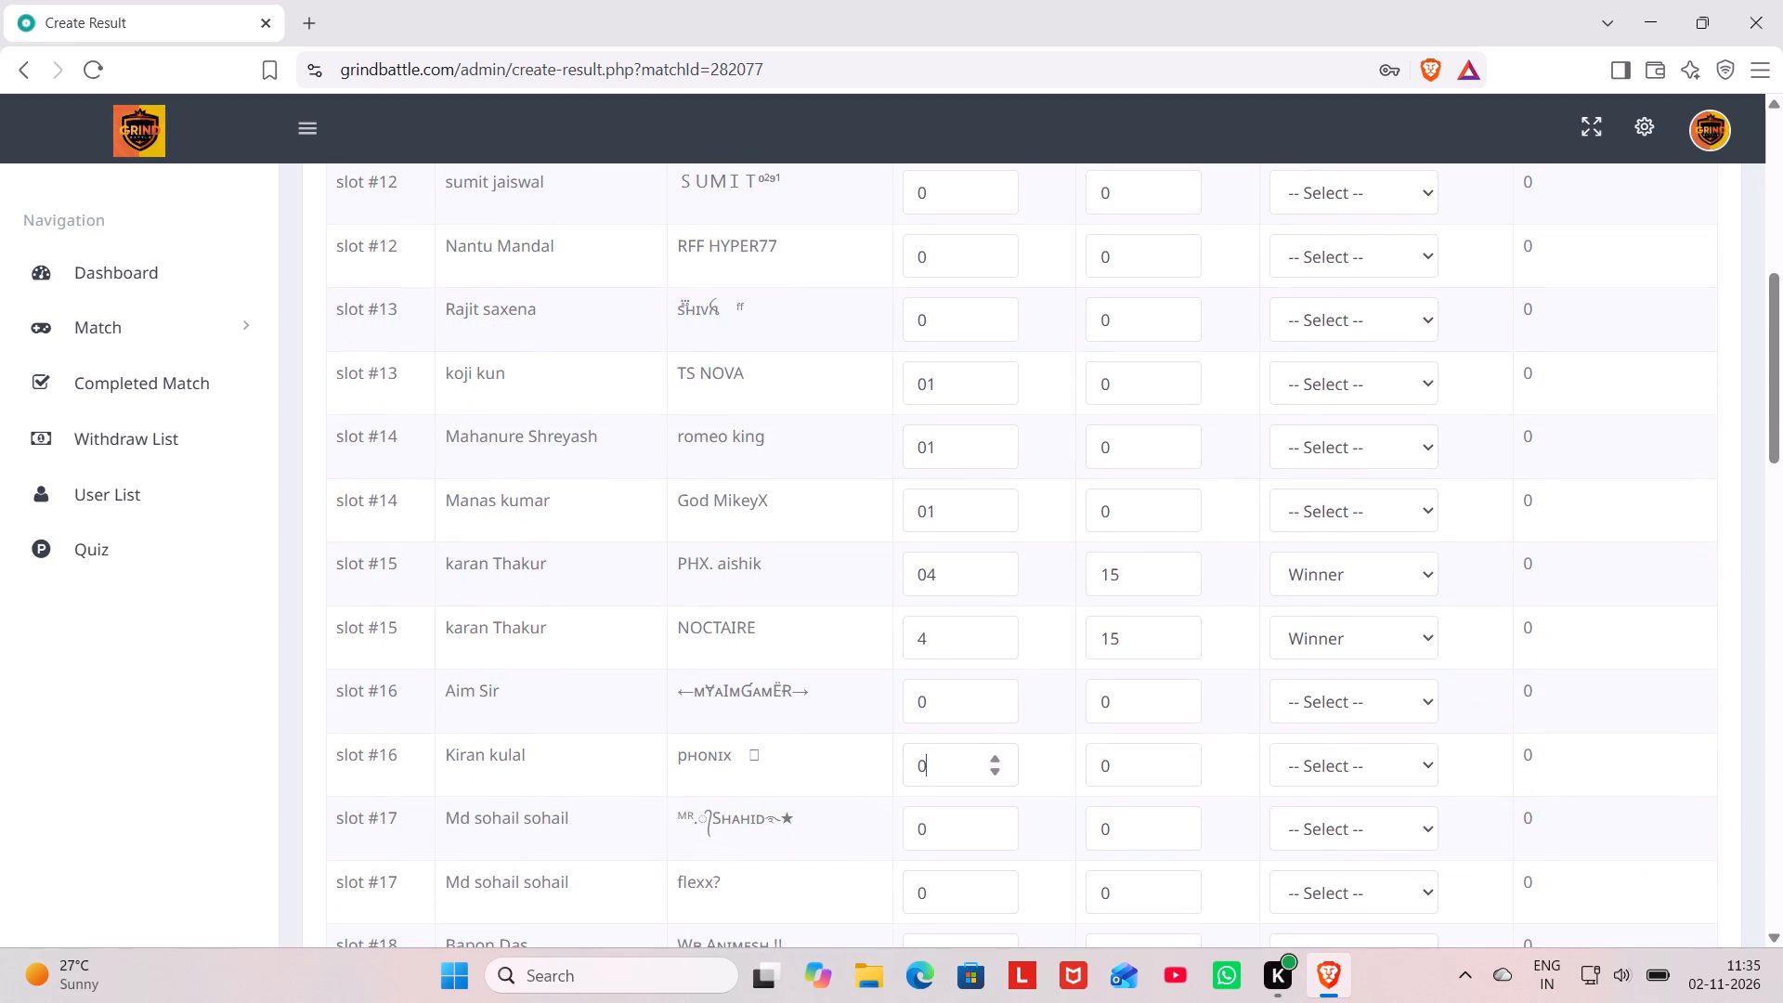
pyautogui.press('2')
pyautogui.press('Tab')
pyautogui.scroll(7, 1061, 704)
pyautogui.click(1587, 420)
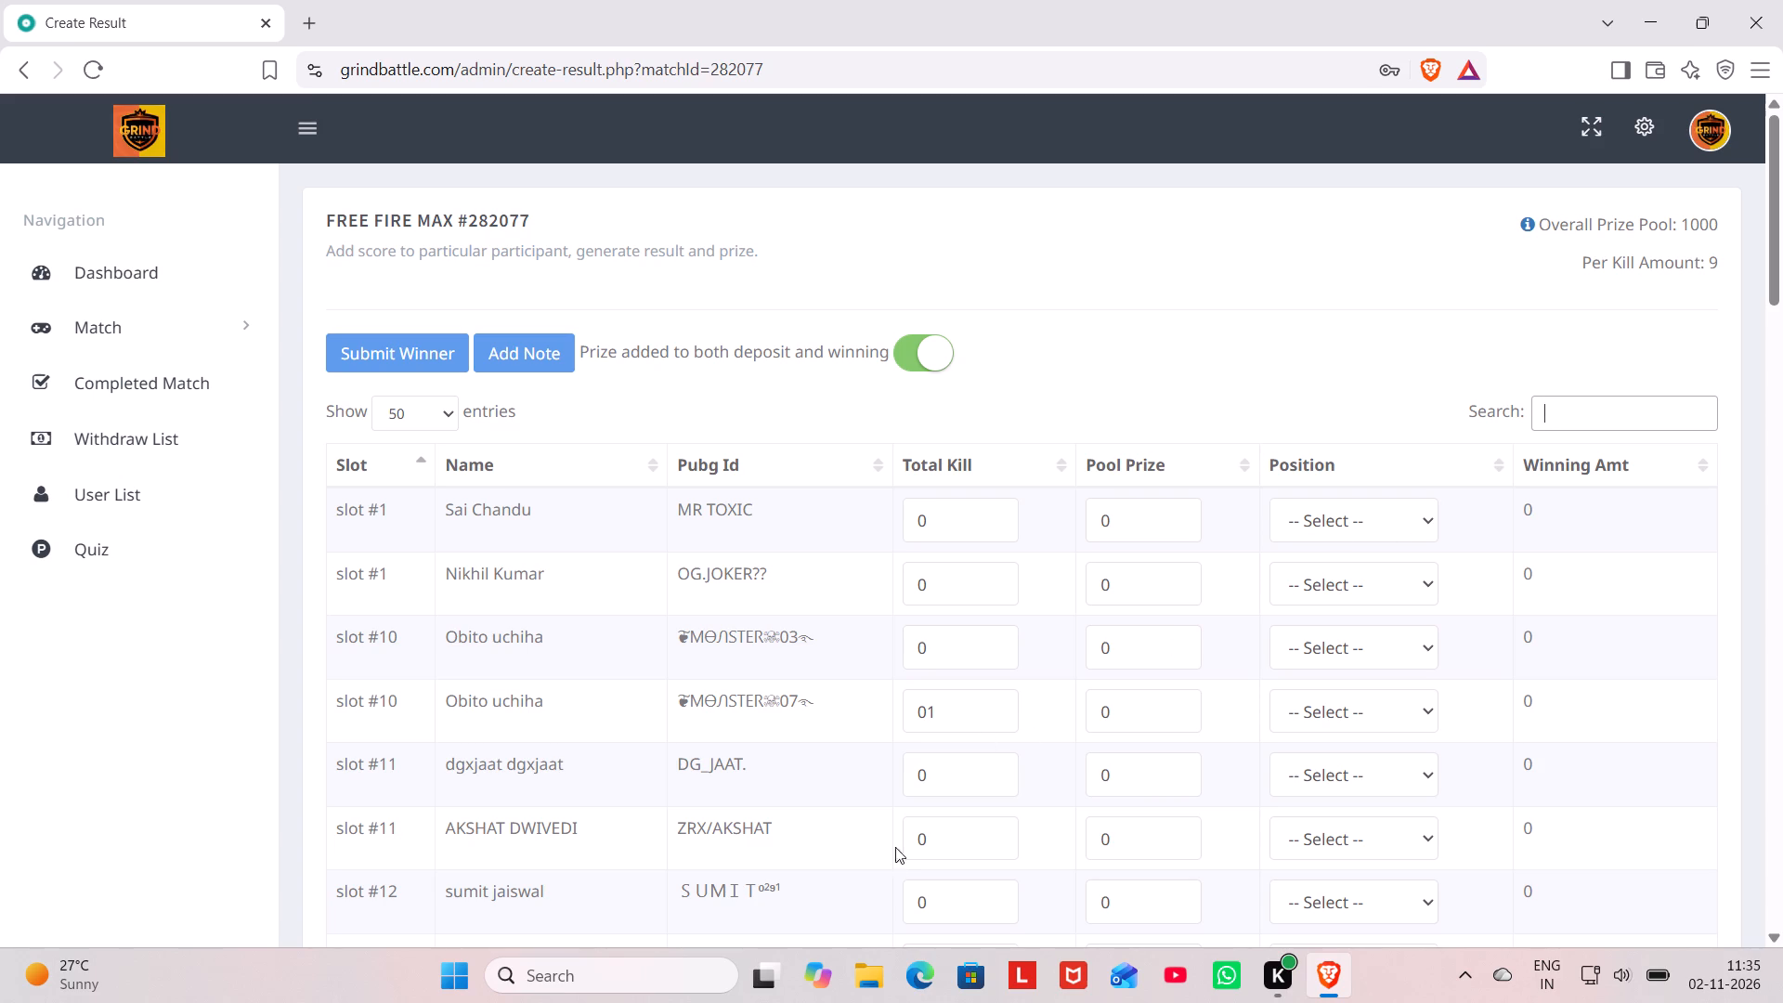
pyautogui.click(966, 838)
pyautogui.press('1')
pyautogui.press('Tab')
pyautogui.press('Tab')
pyautogui.press('Tab')
pyautogui.write('01')
pyautogui.press('Tab')
pyautogui.press('Tab')
pyautogui.press('Tab')
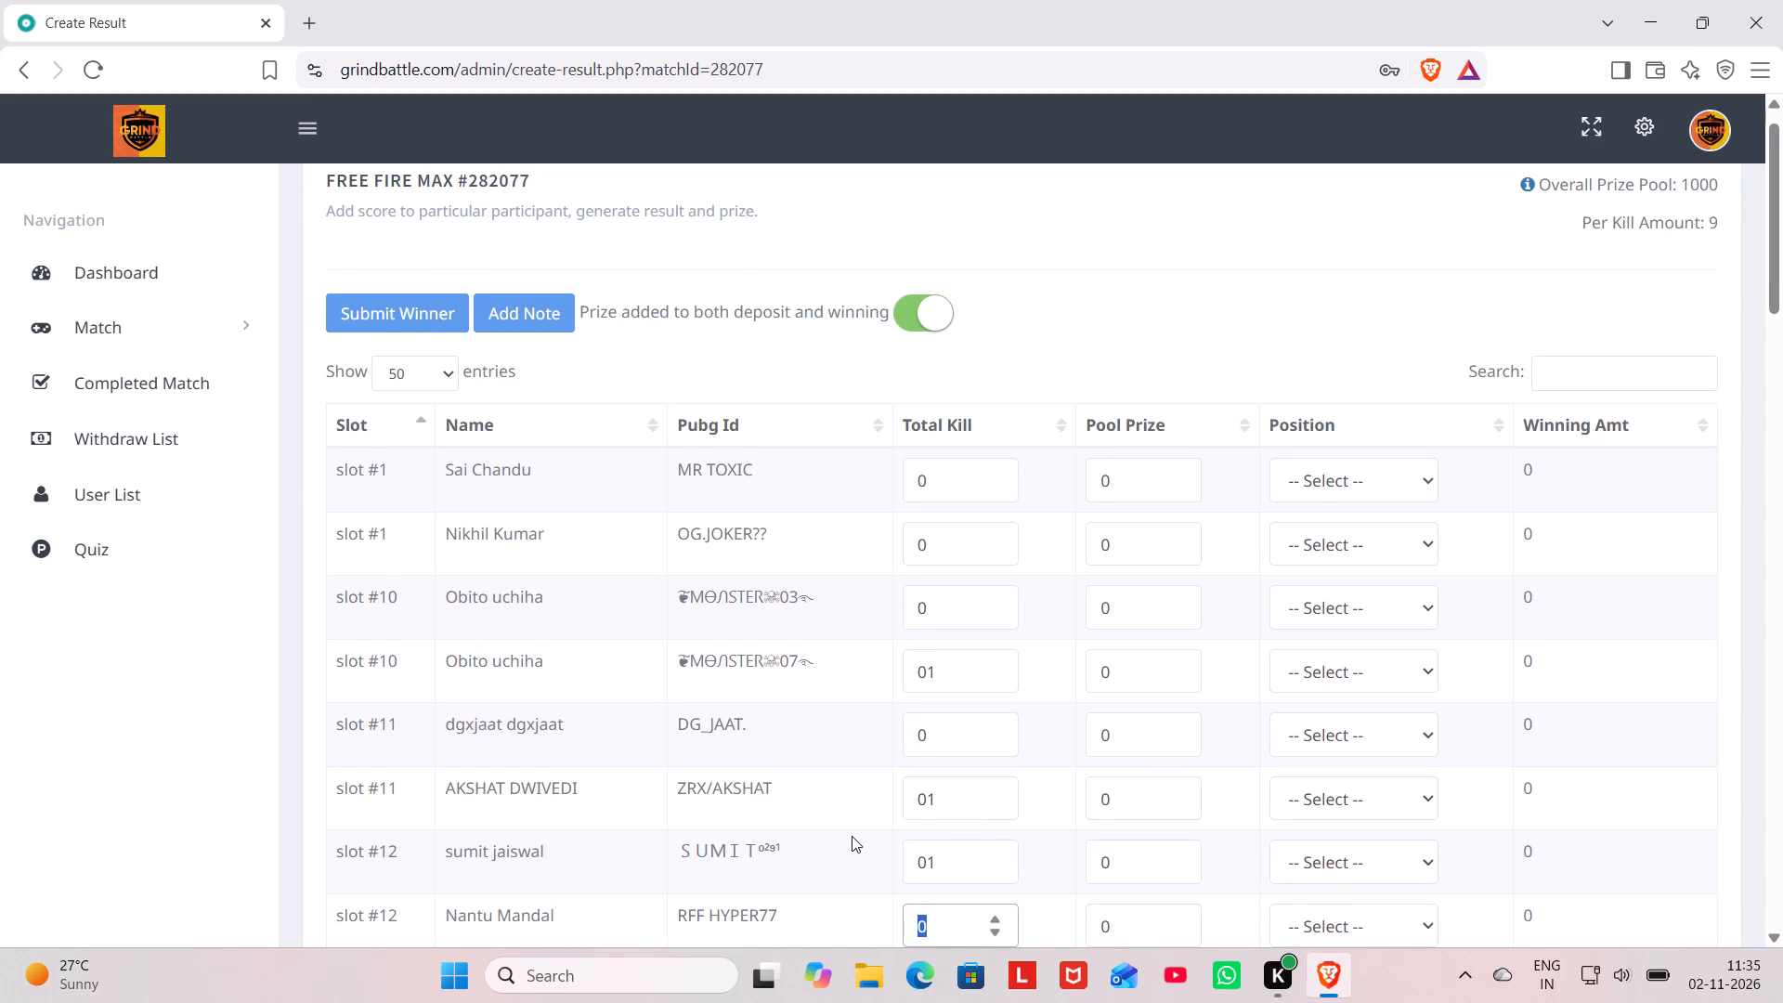
# Review the kill, pool prize and position entries across the whole participant list, from slot #12 down to slot #9 and back.
pyautogui.scroll(-3, 852, 836)
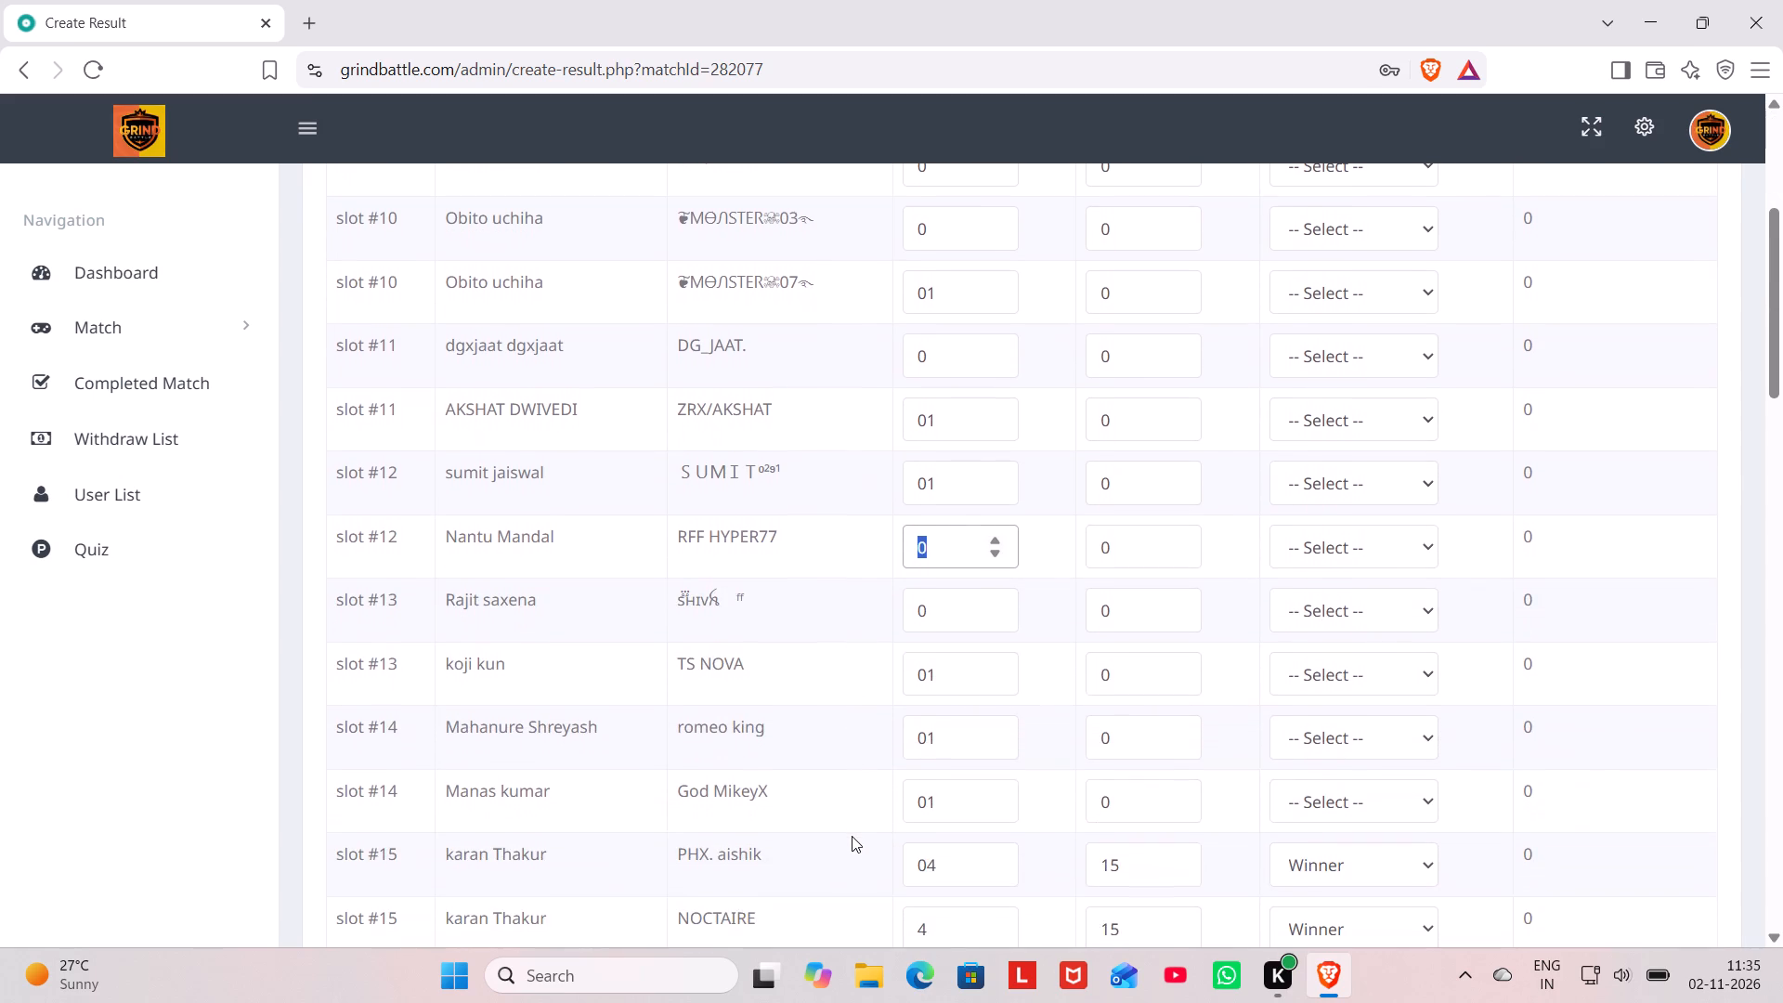
pyautogui.scroll(-5, 852, 836)
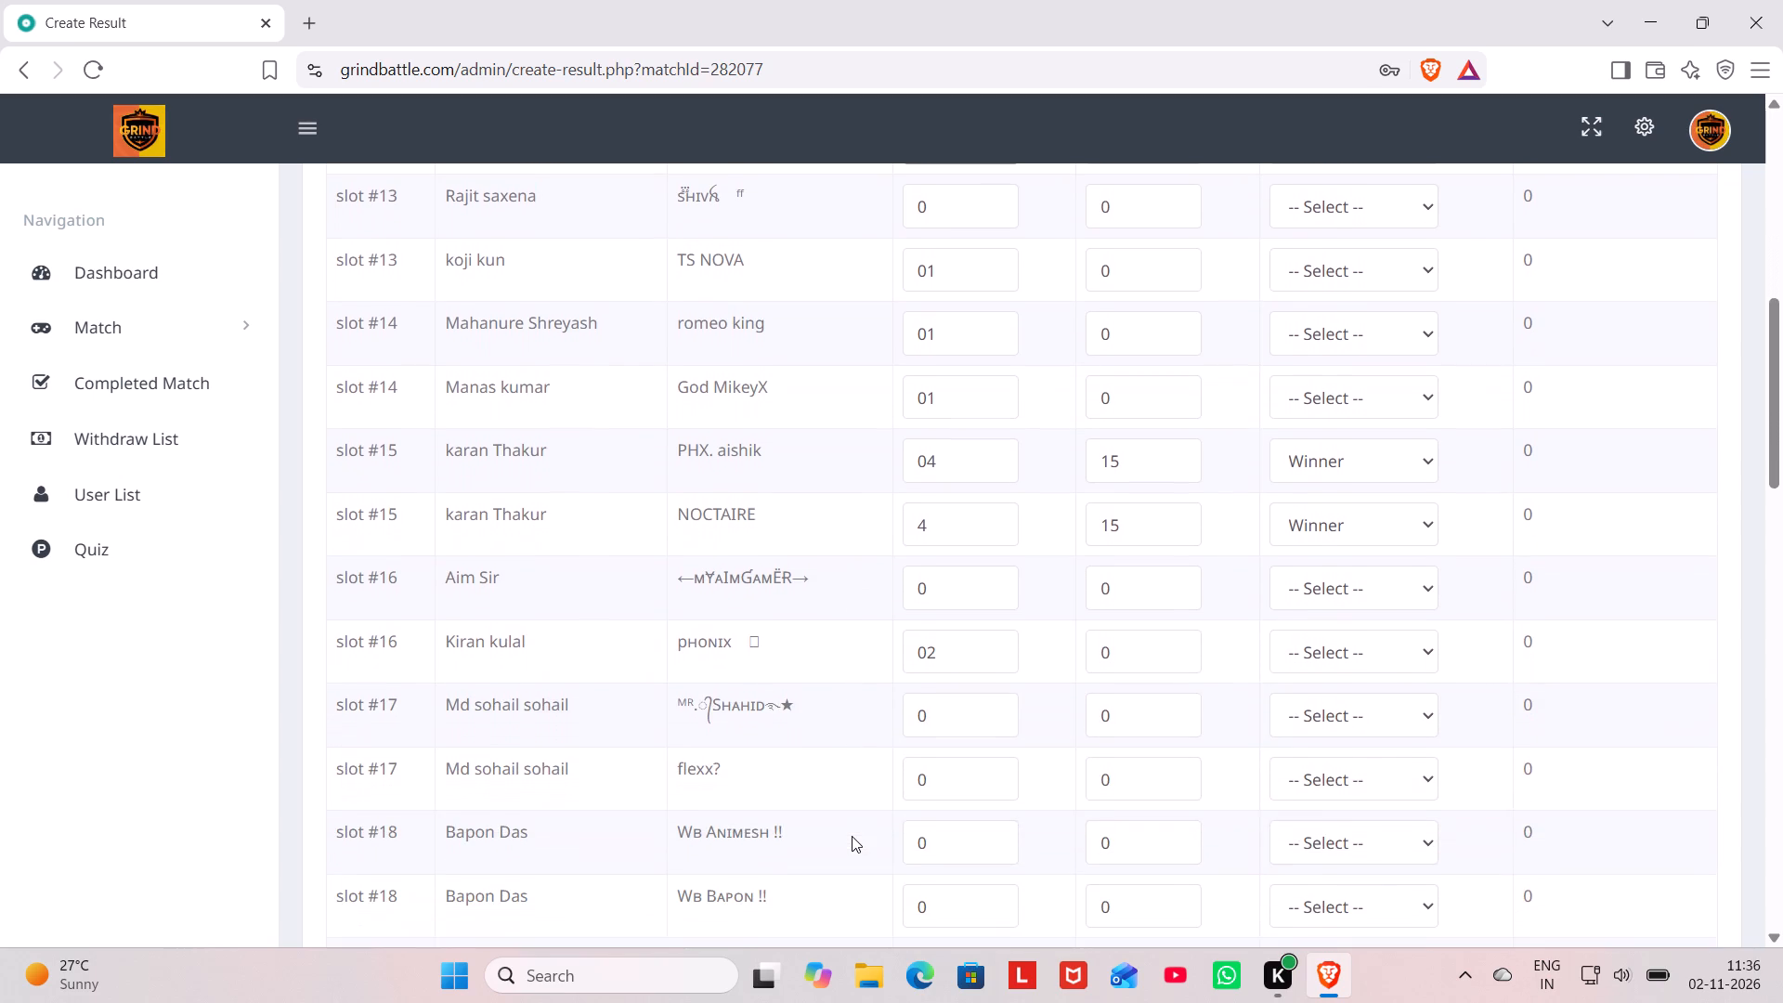
pyautogui.scroll(-4, 852, 836)
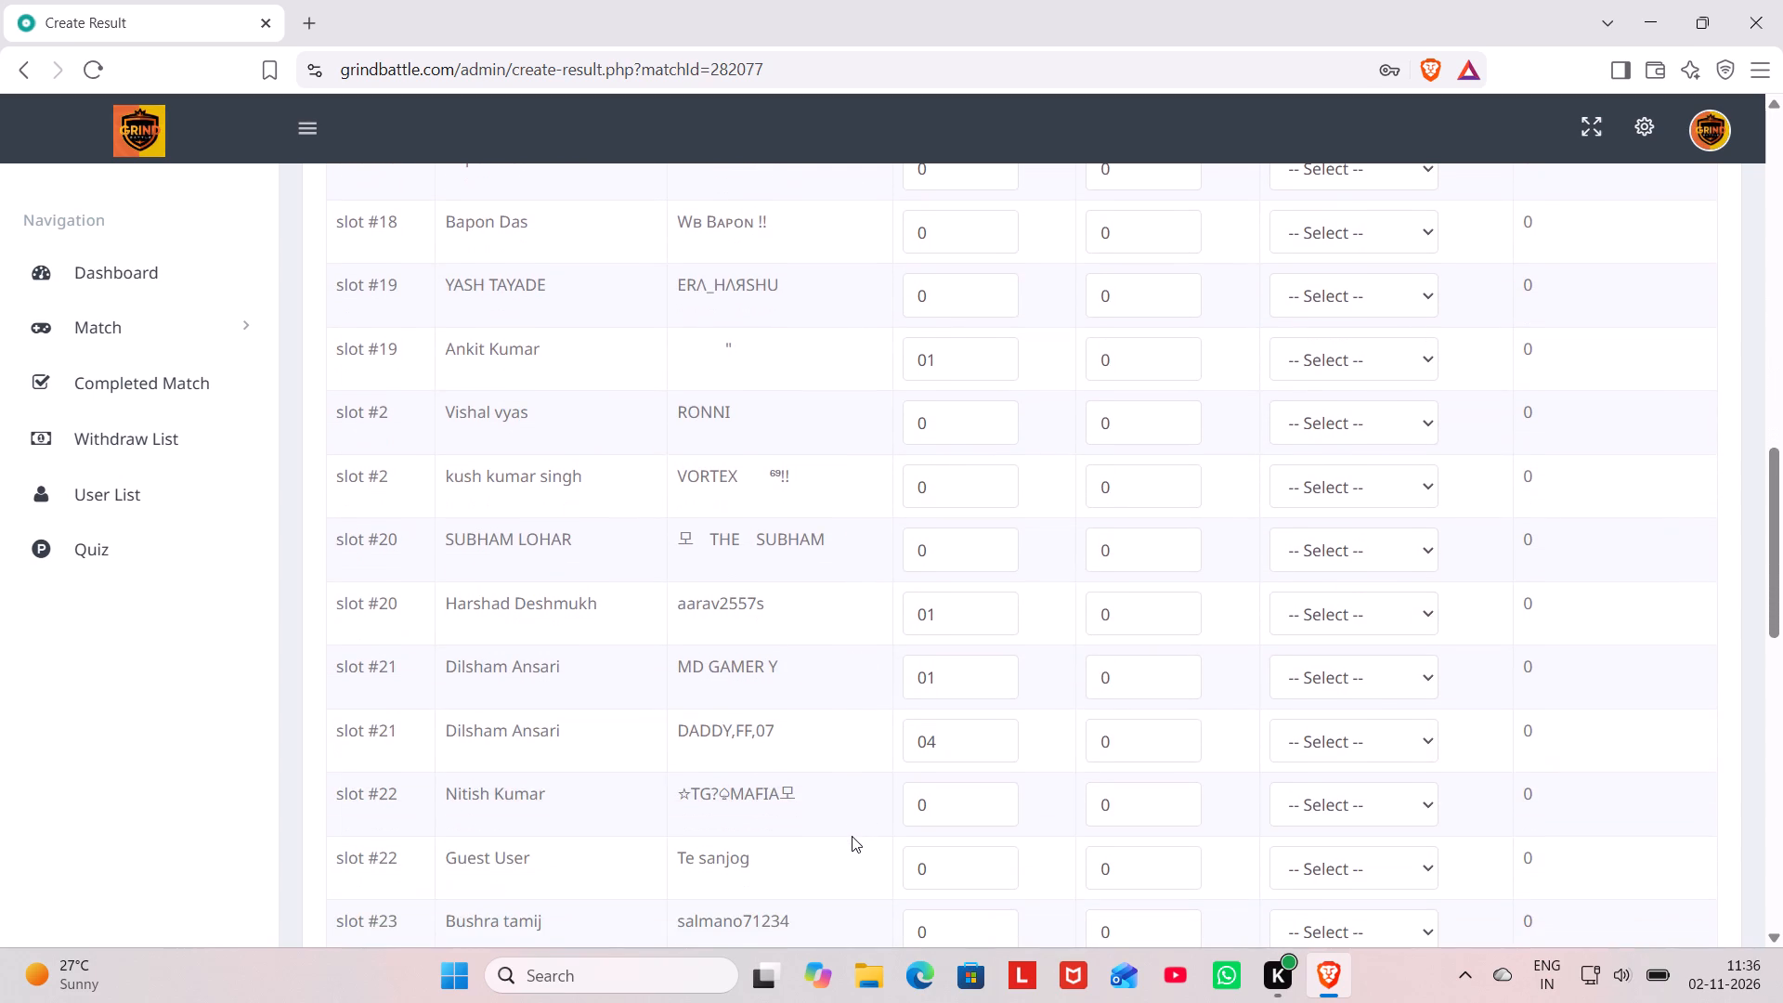
pyautogui.scroll(-3, 852, 836)
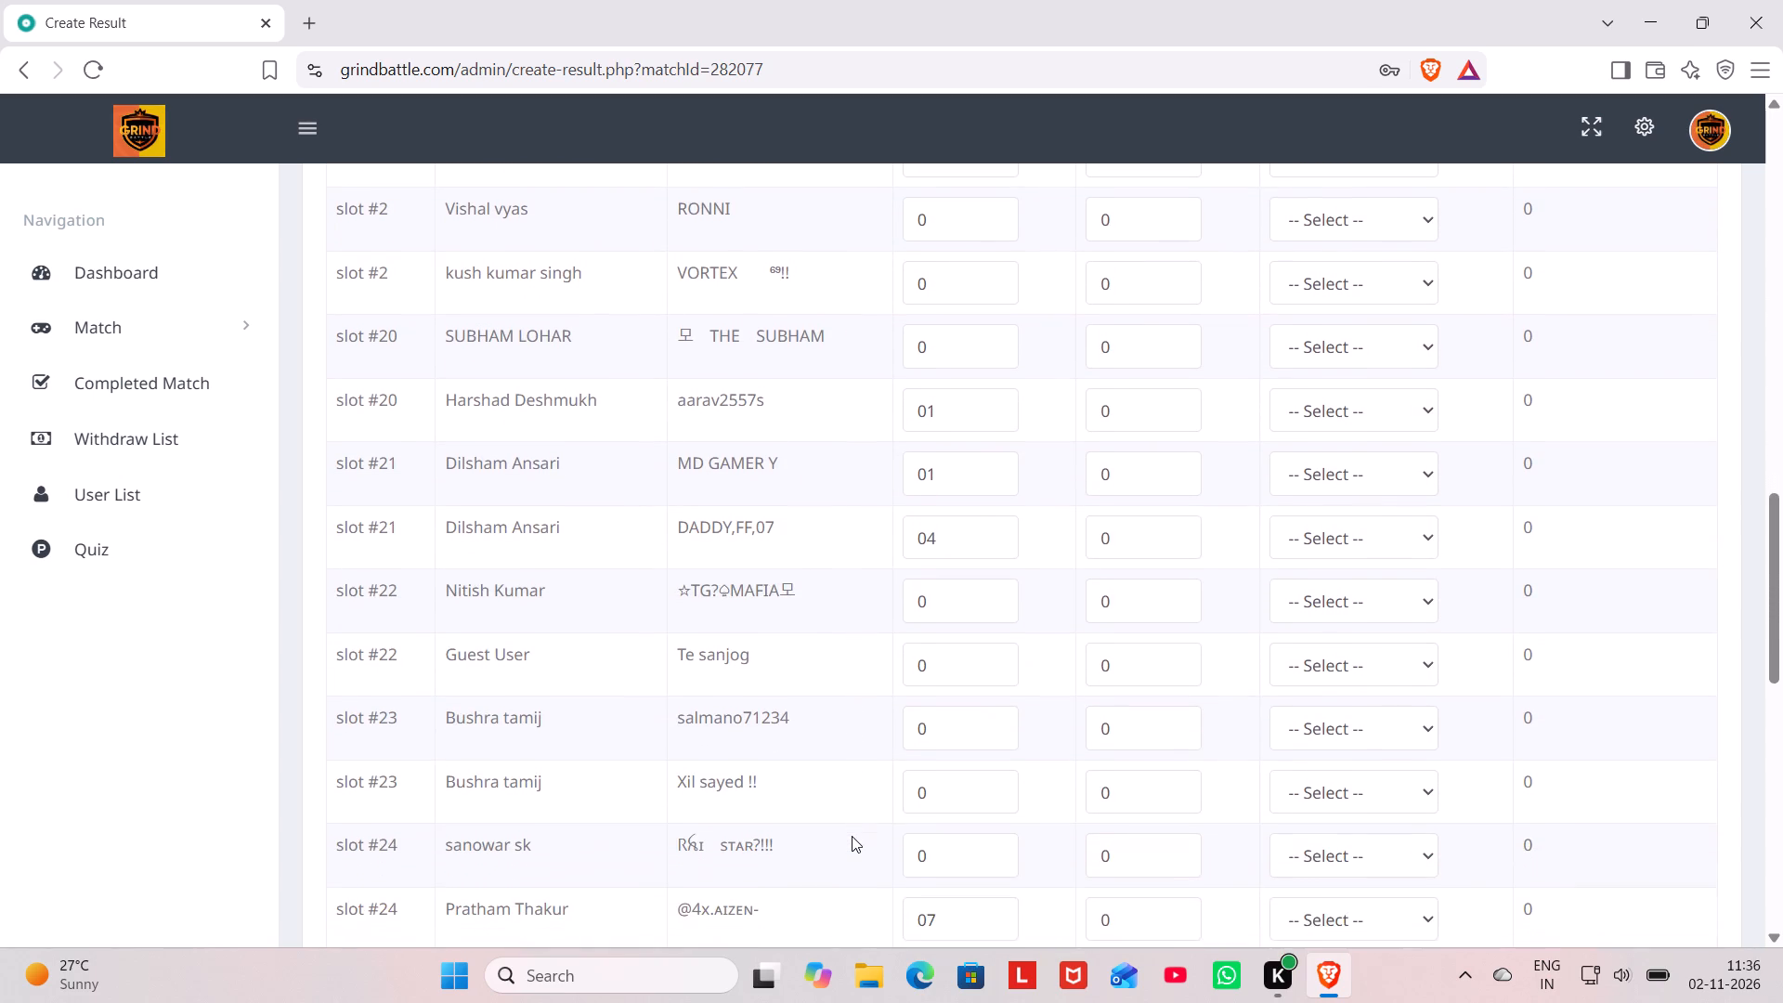
pyautogui.scroll(-3, 852, 836)
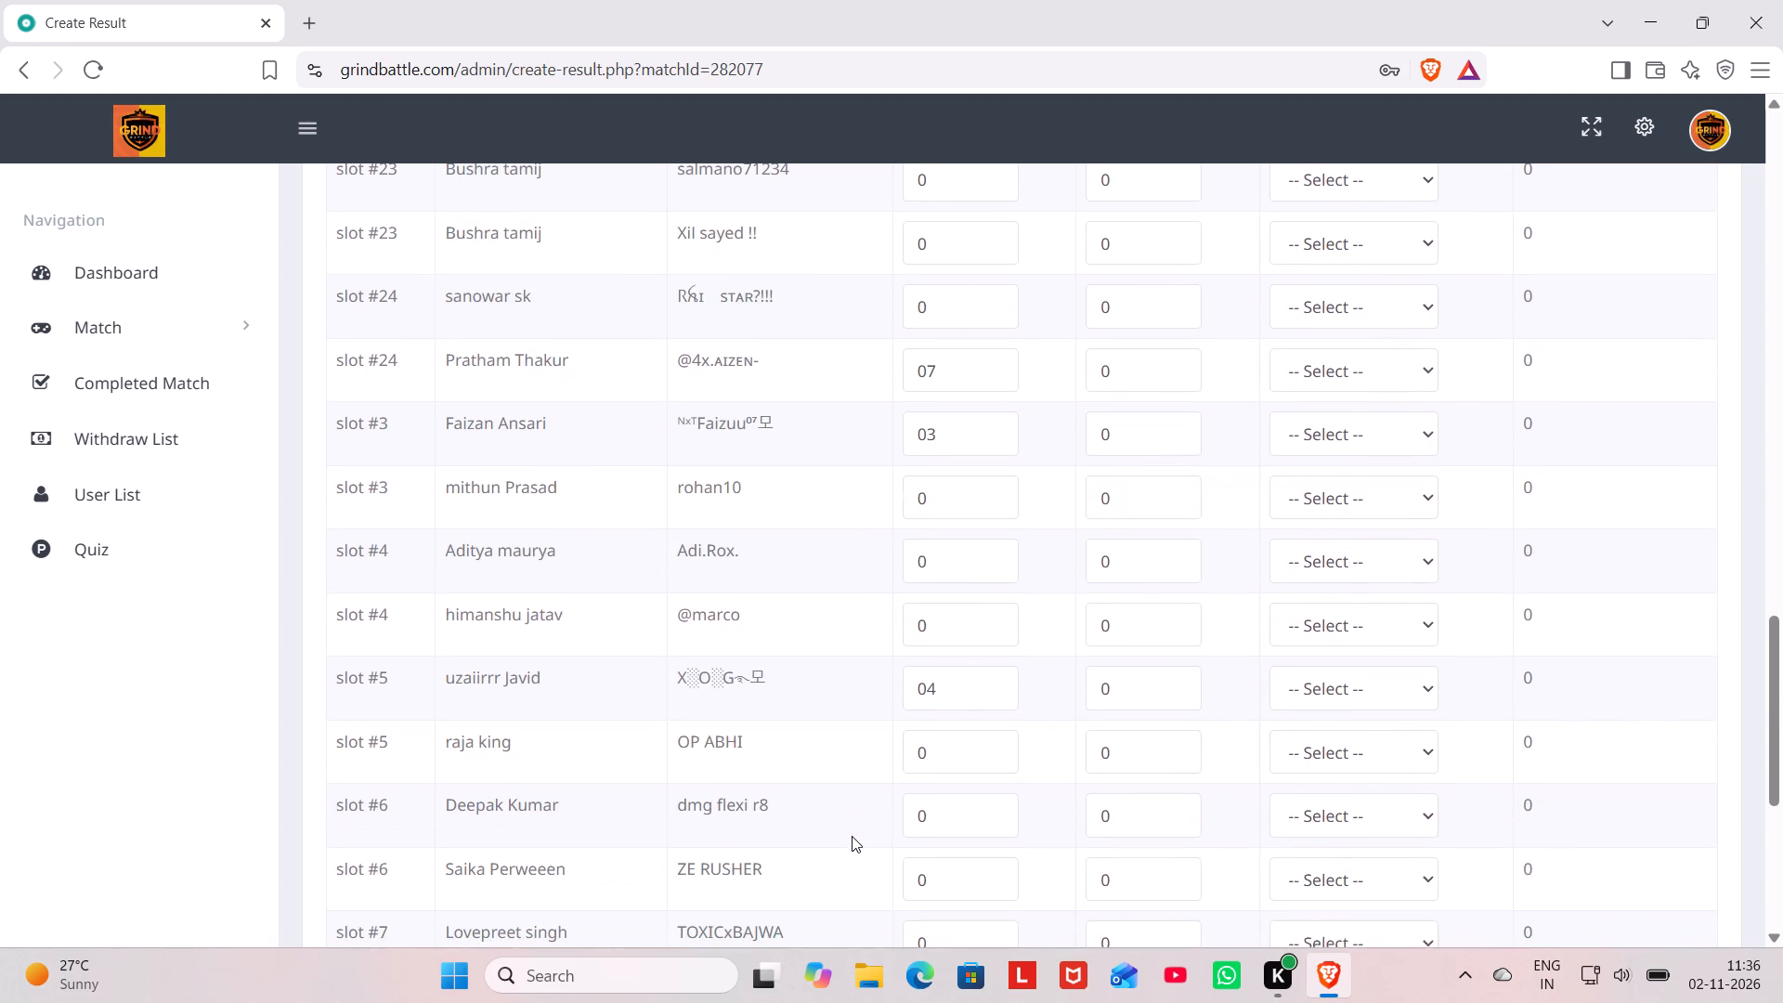
pyautogui.scroll(-3, 852, 836)
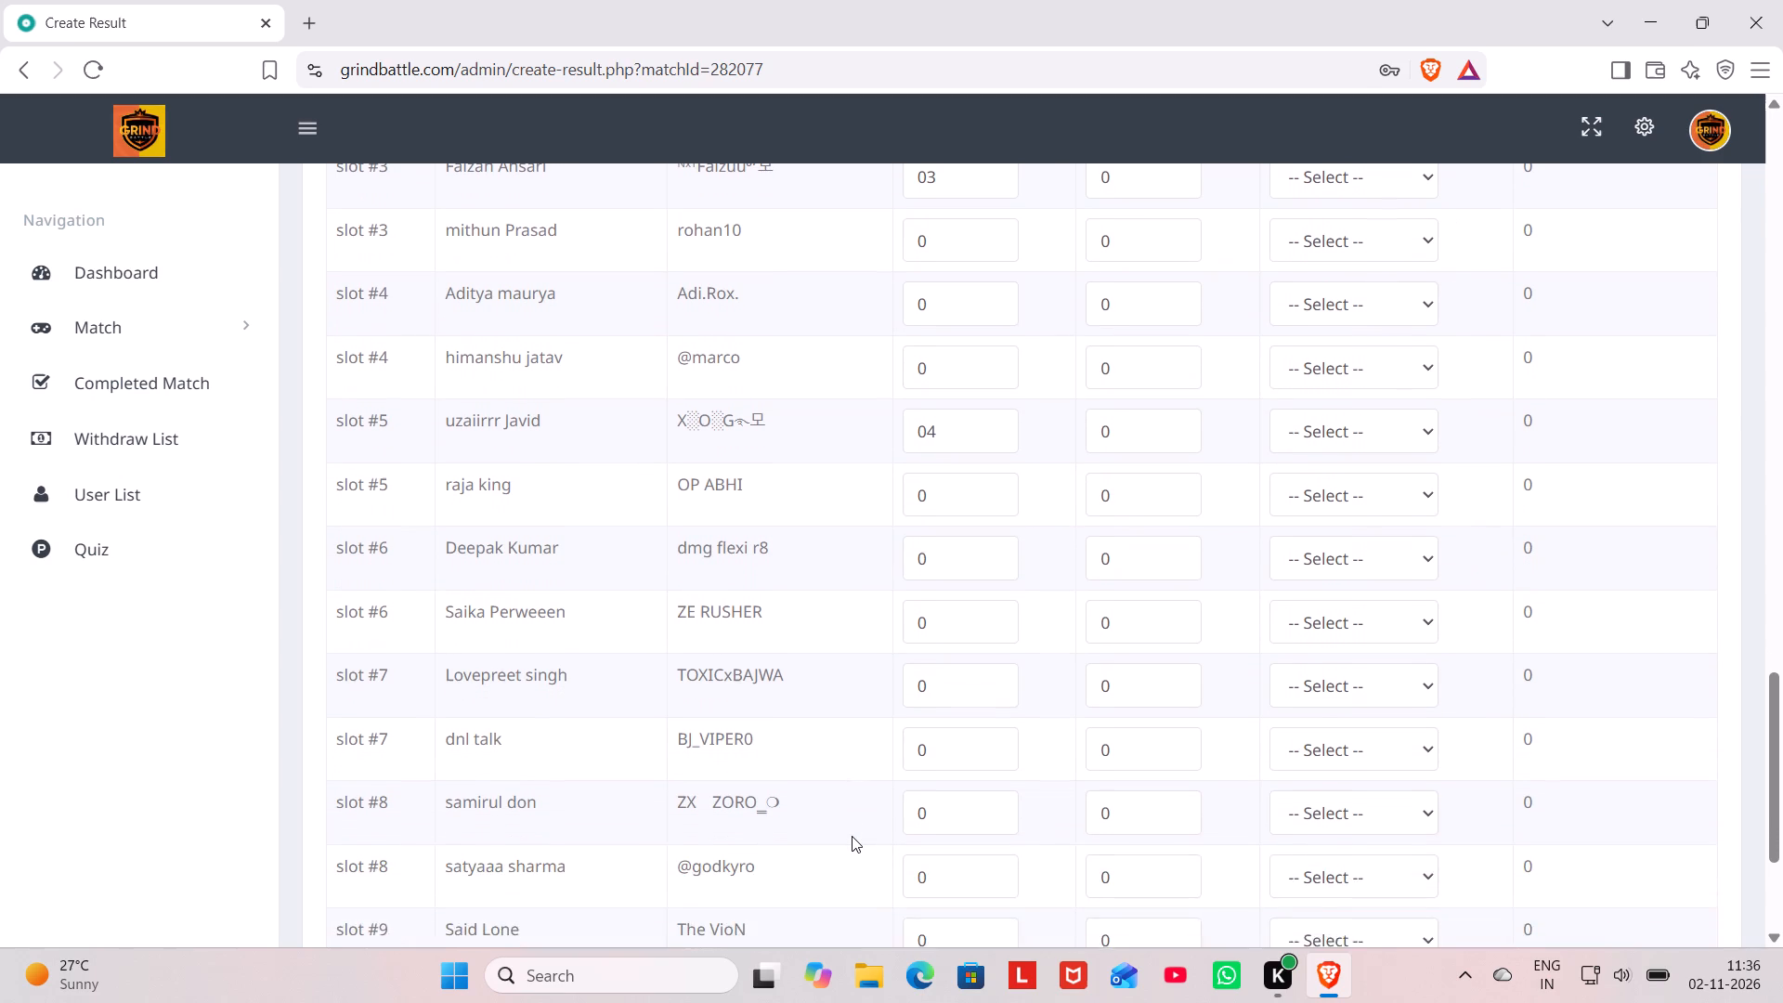
pyautogui.scroll(-1, 852, 836)
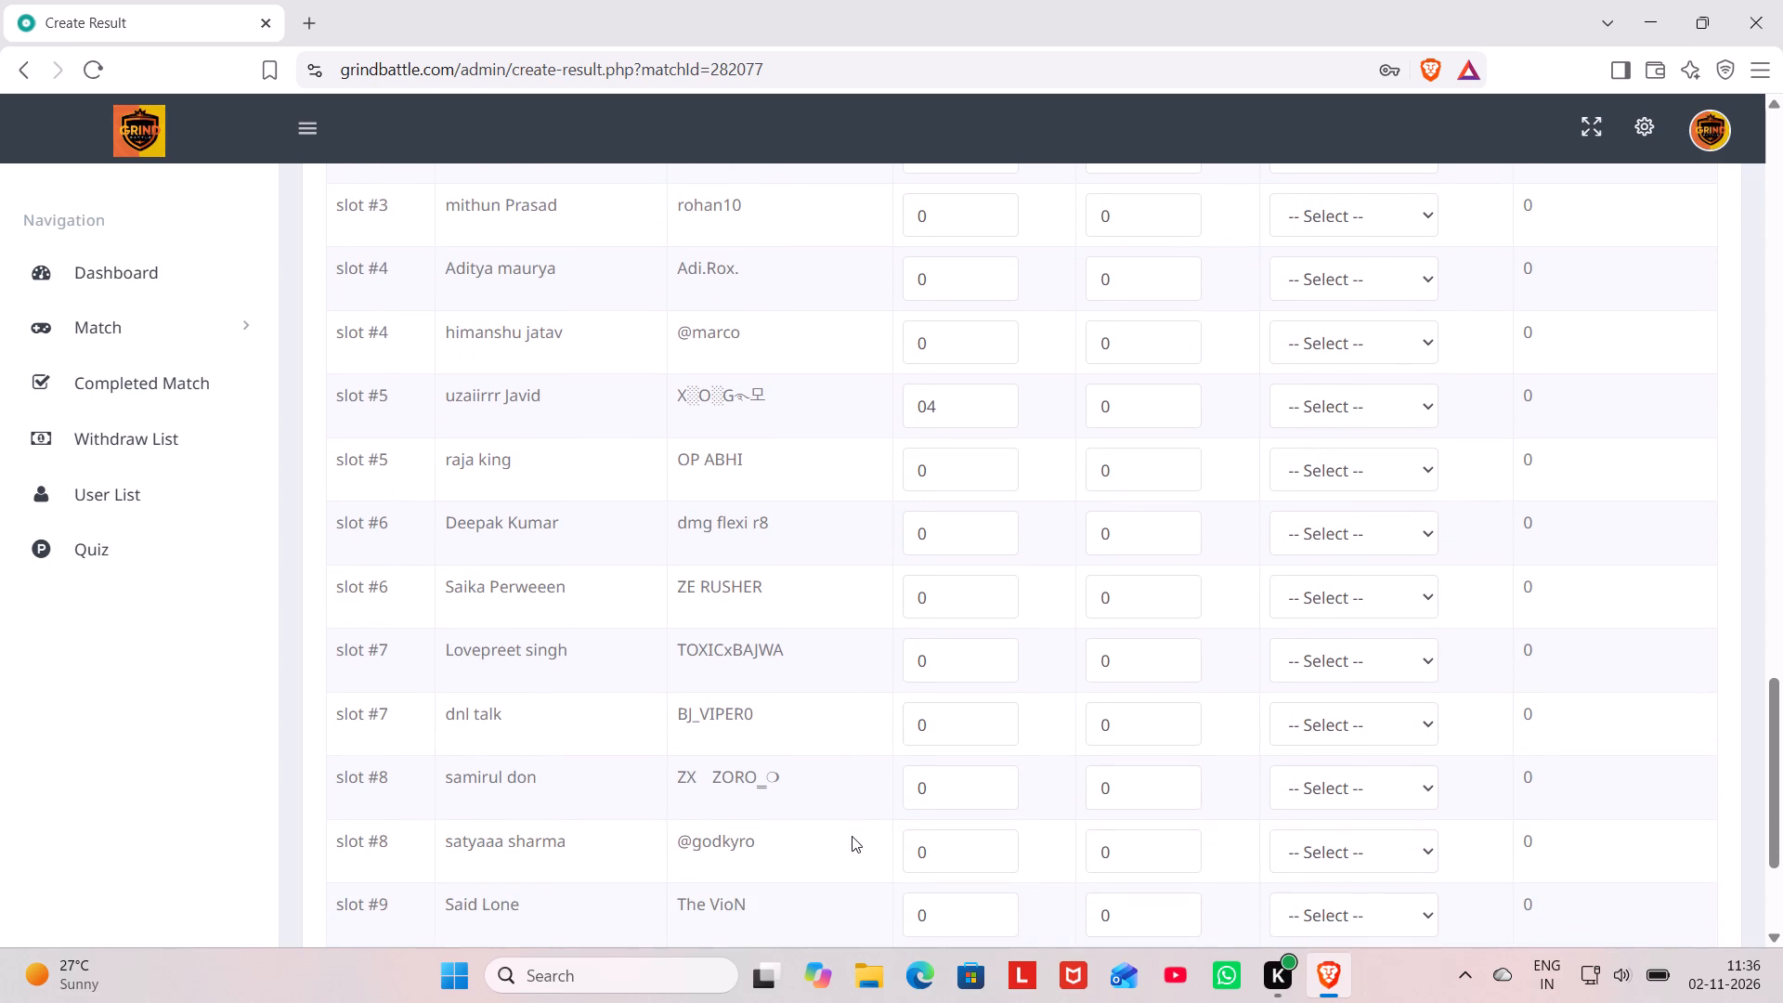
pyautogui.scroll(-1, 852, 836)
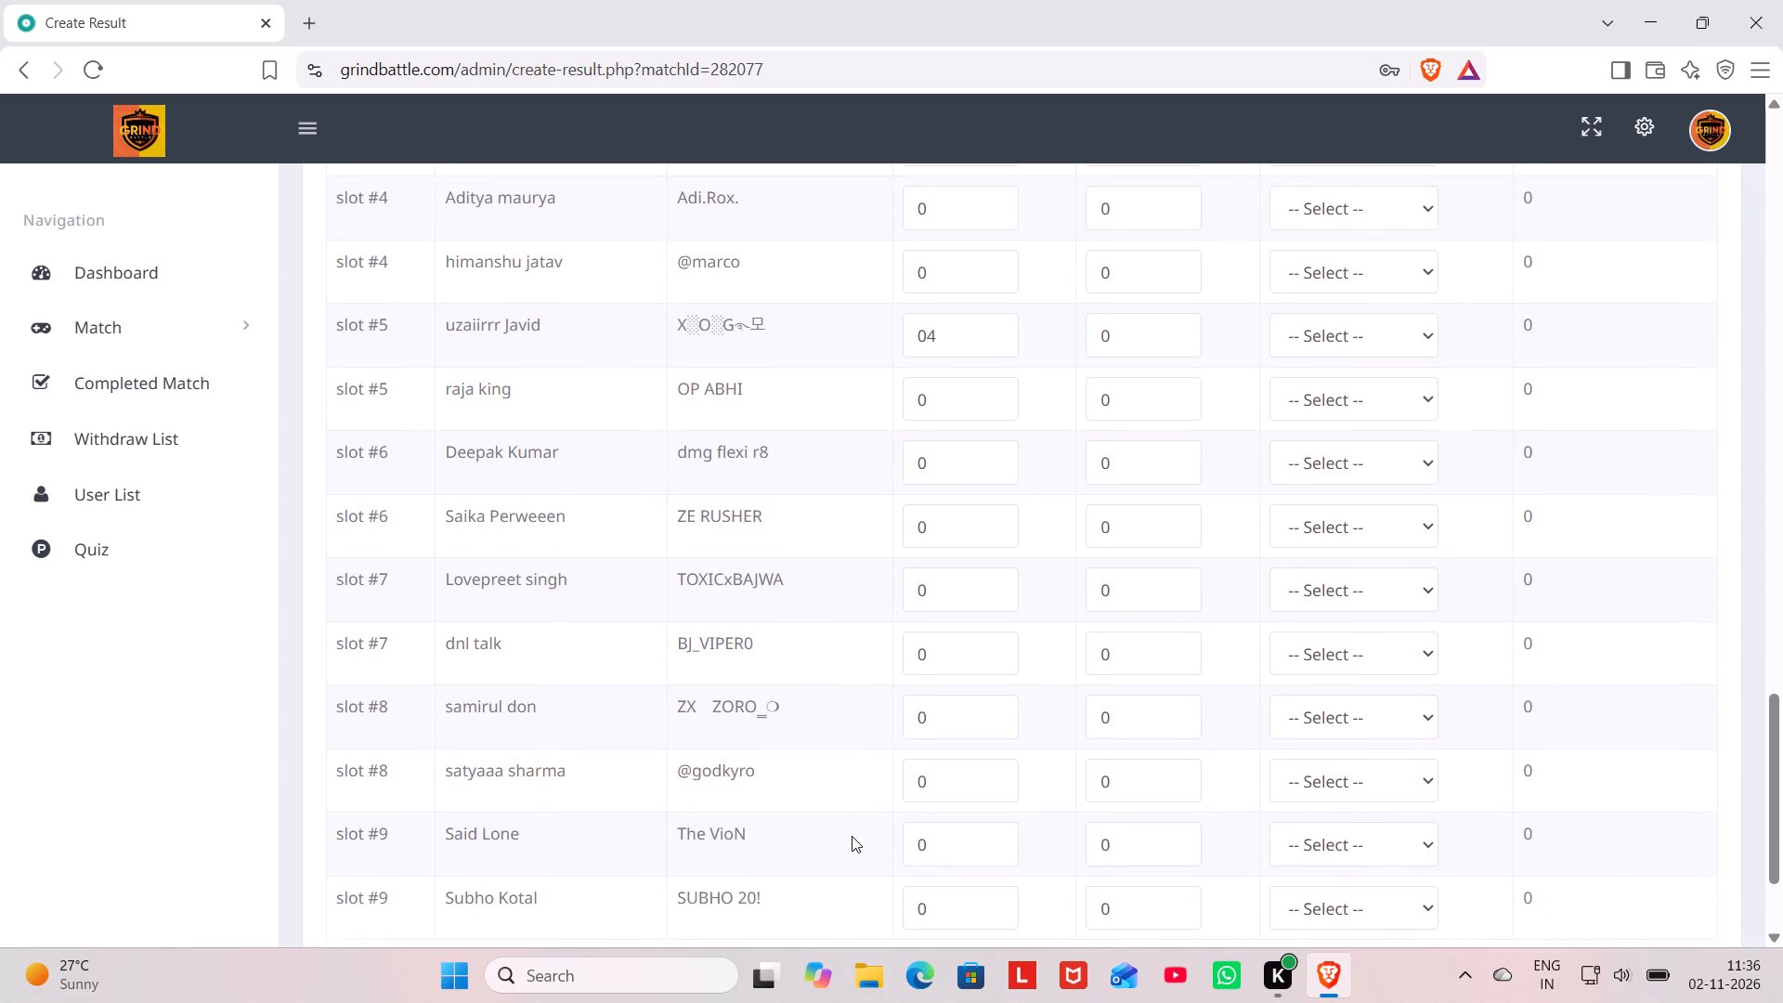
pyautogui.scroll(-1, 852, 836)
pyautogui.scroll(4, 852, 836)
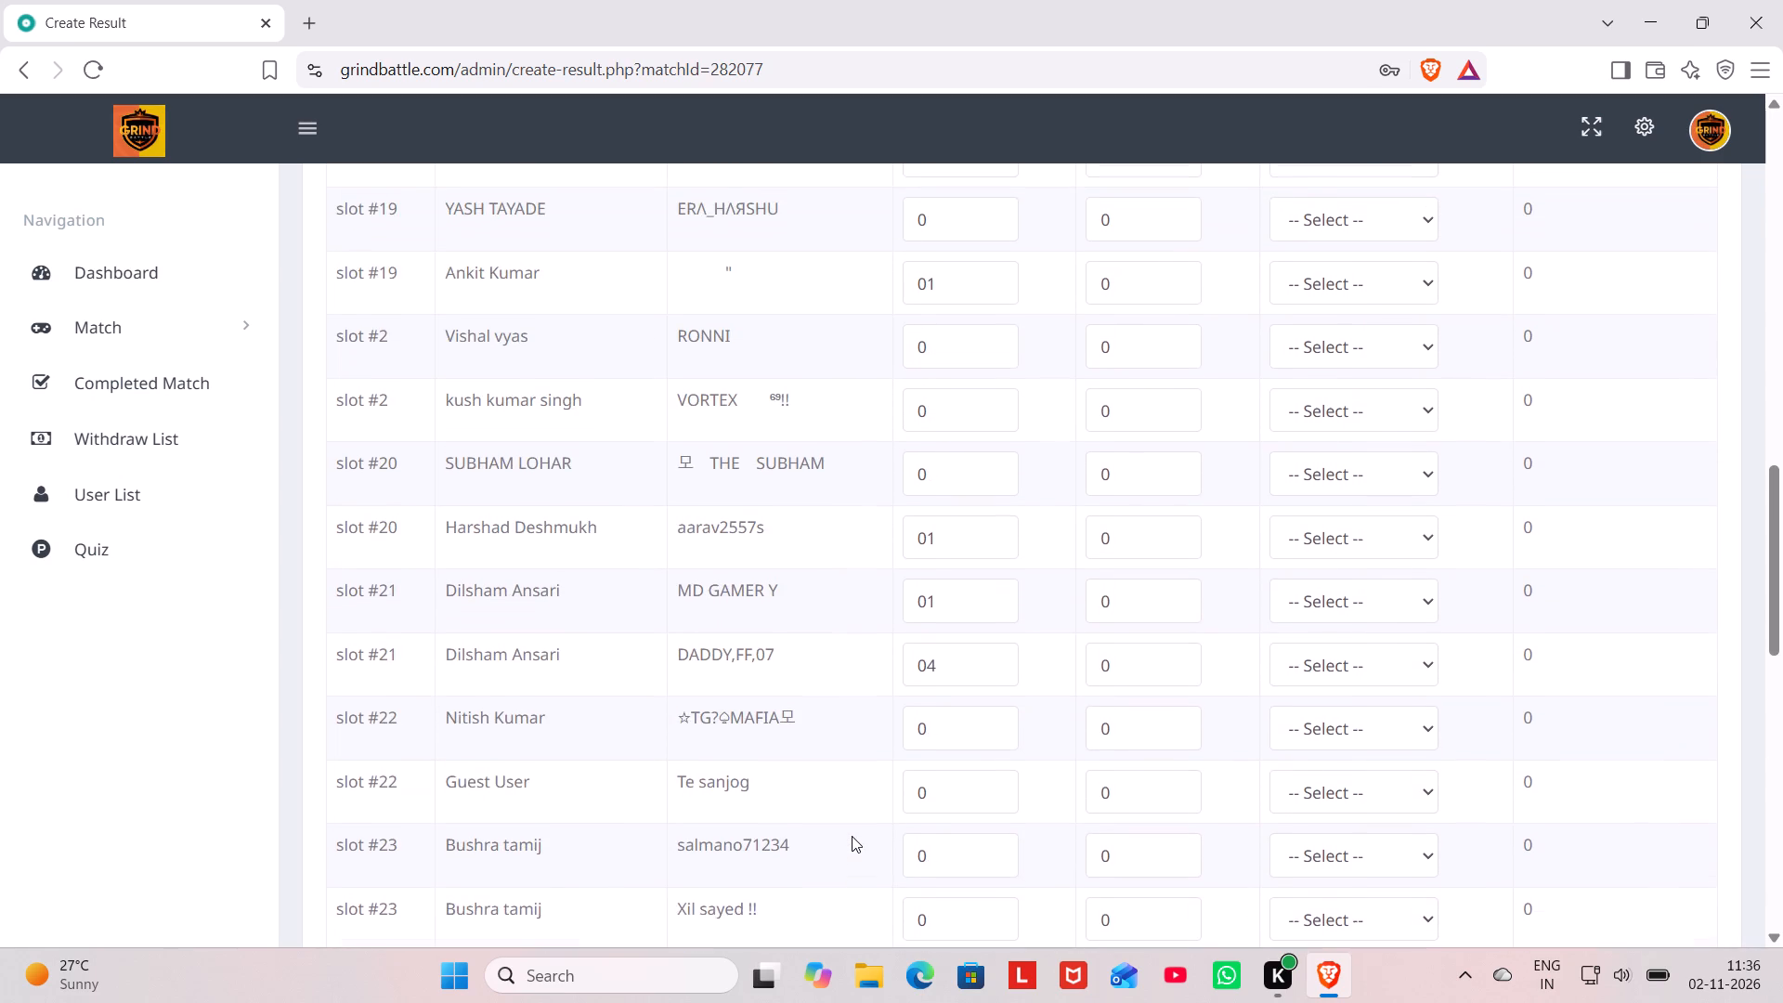
pyautogui.scroll(3, 852, 836)
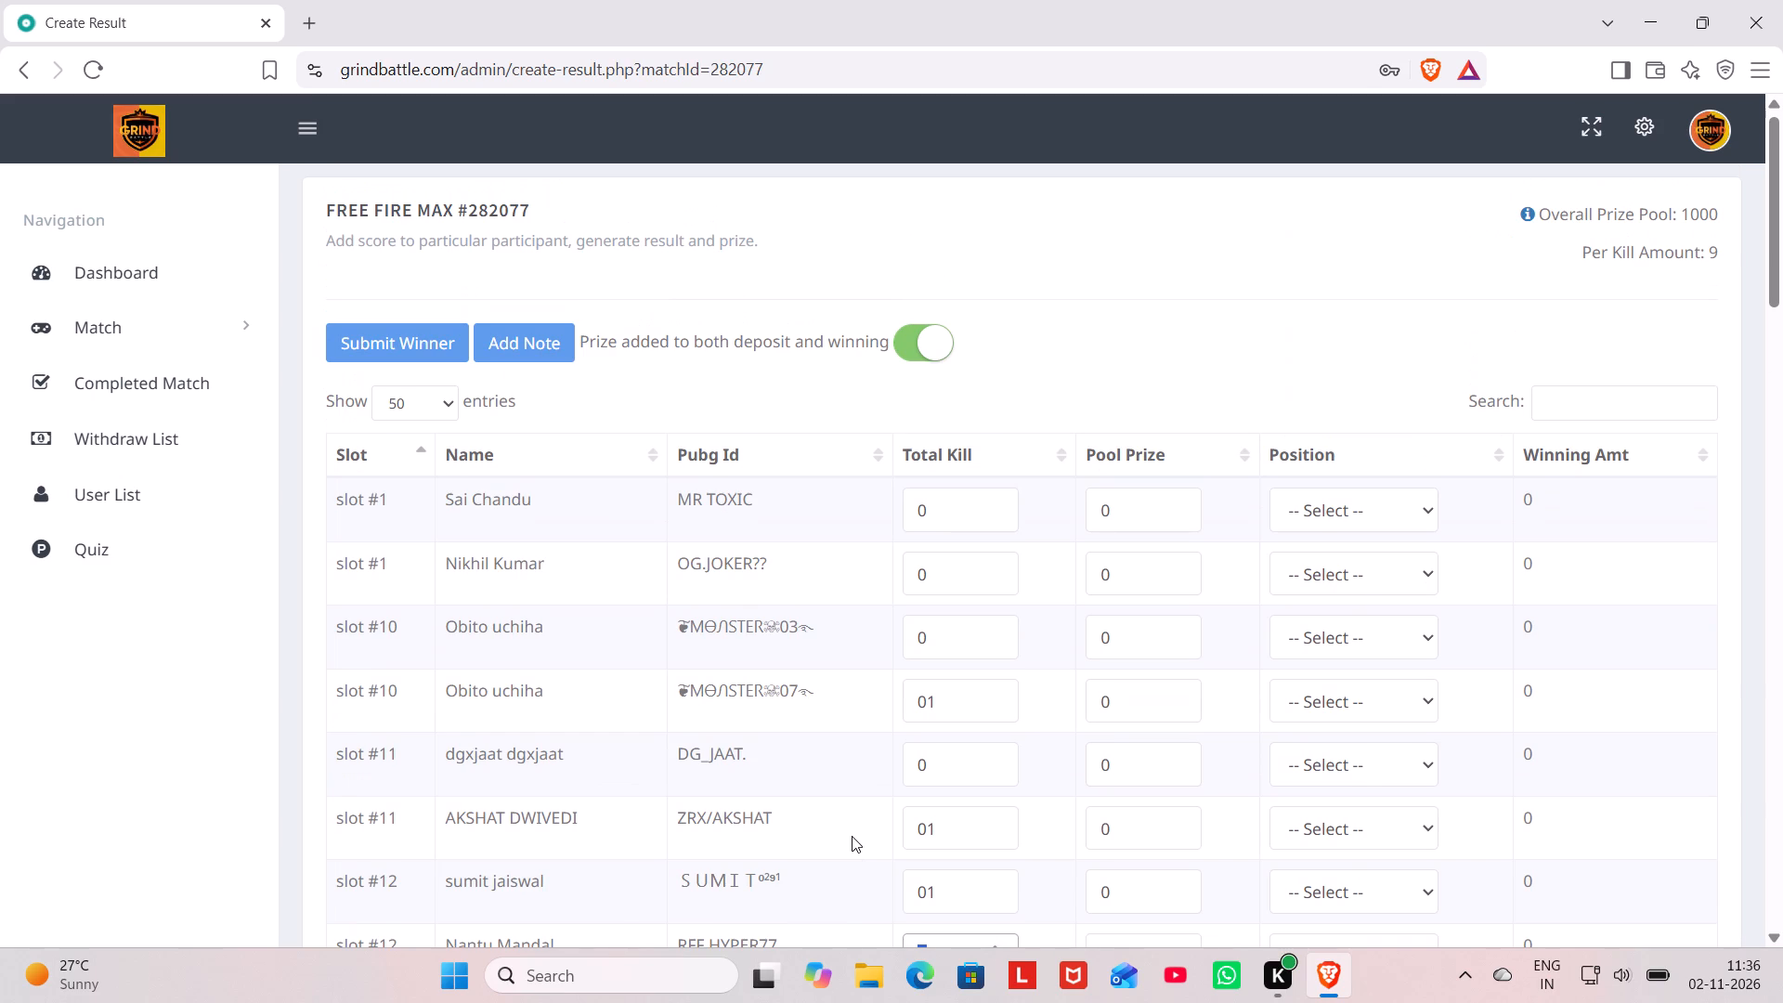
# Search the participant list for "mp" and clear the search again.
pyautogui.click(1599, 411)
pyautogui.write('mp')
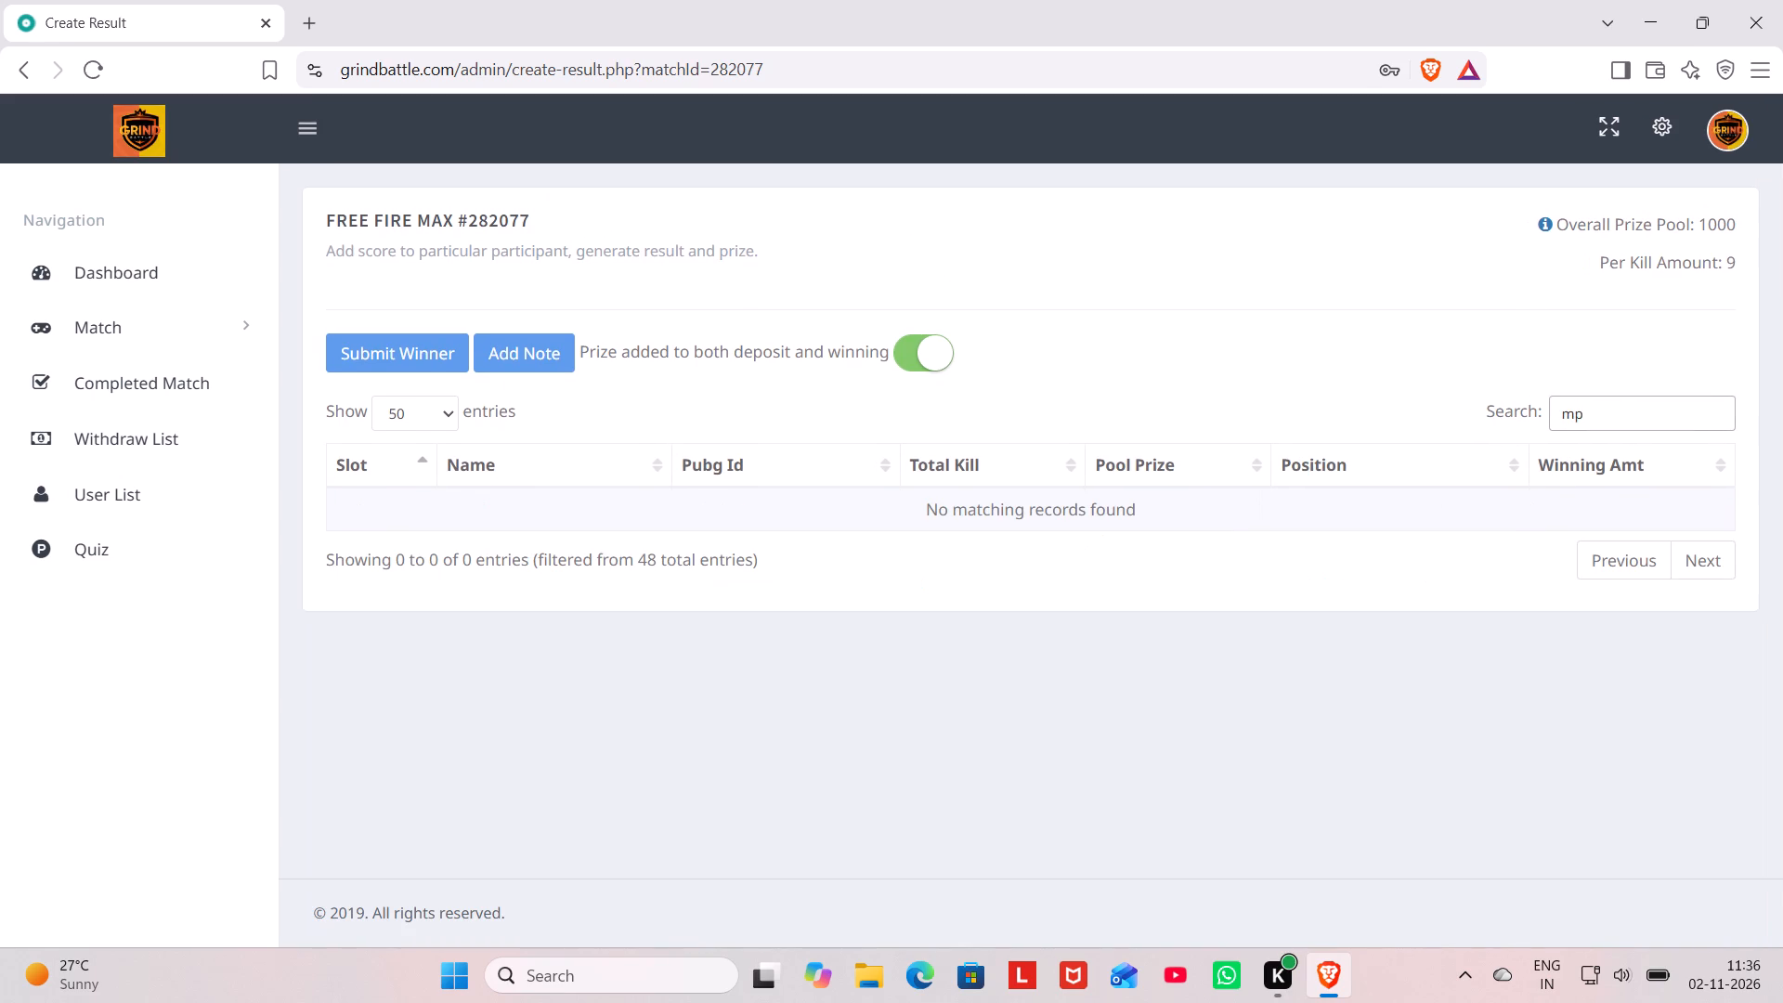
pyautogui.press('BackSpace')
pyautogui.press('BackSpace')
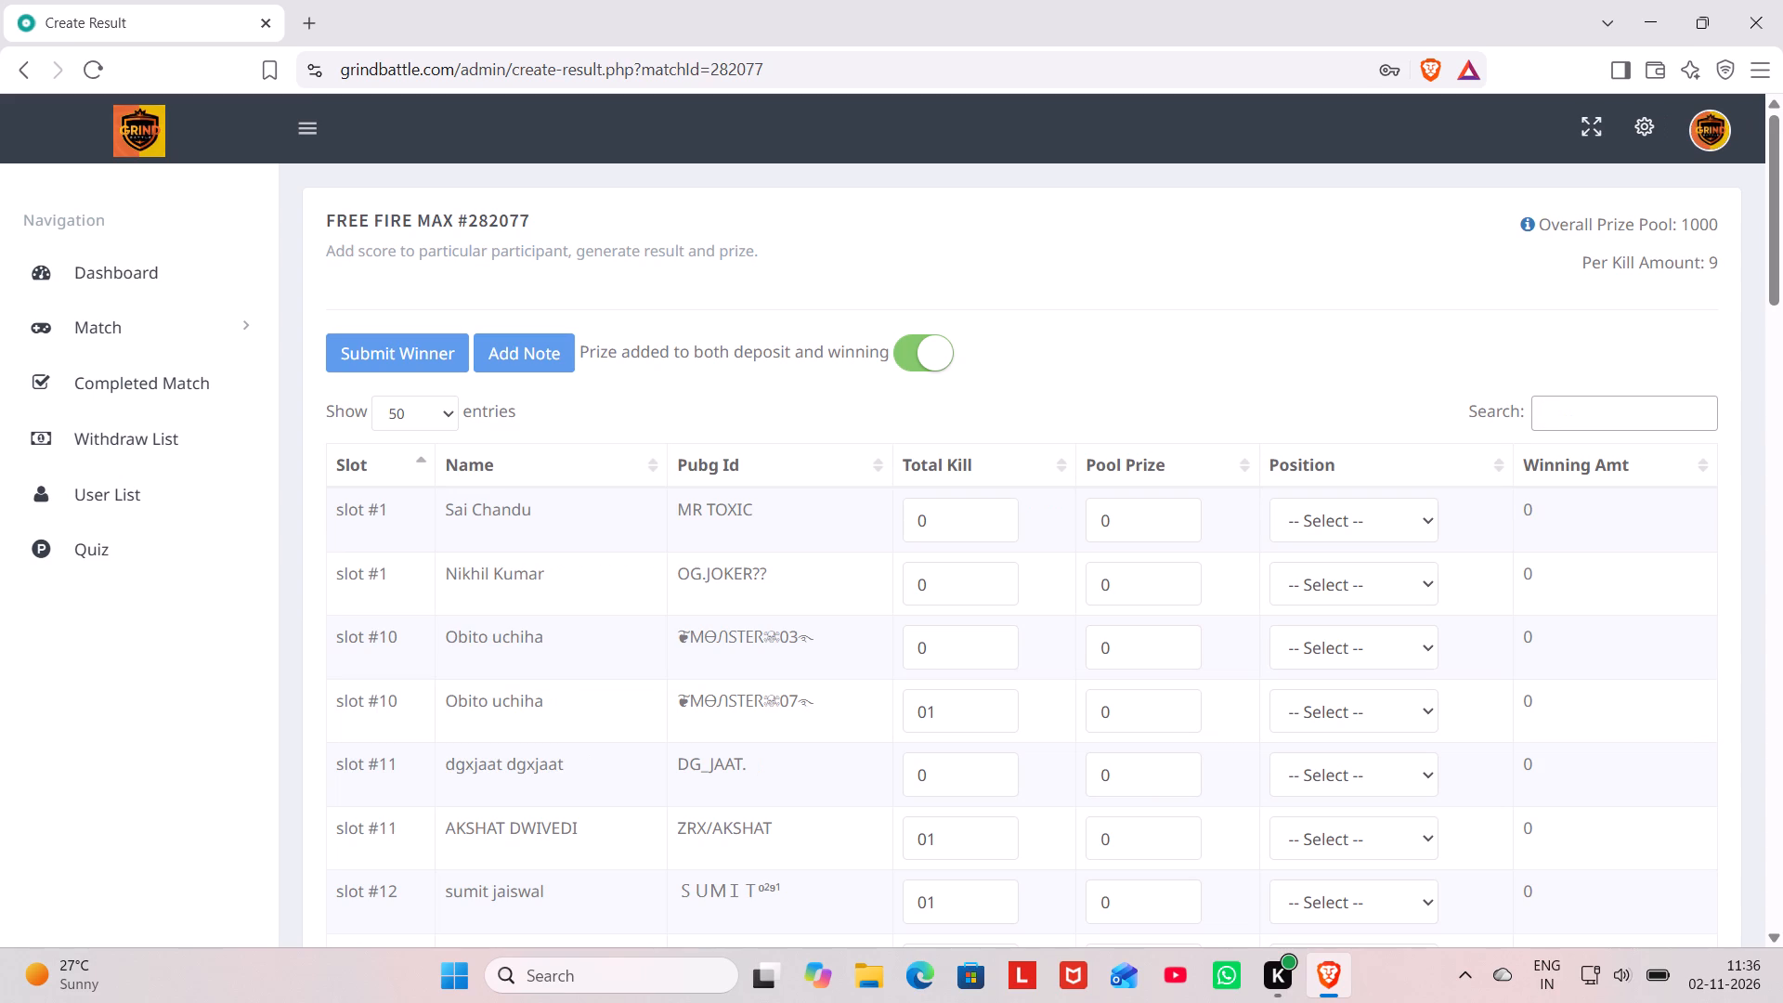
# Look through the whole participant list, from slot #1 to the end and back, checking the Pubg Ids and kill entries.
pyautogui.scroll(-4, 822, 730)
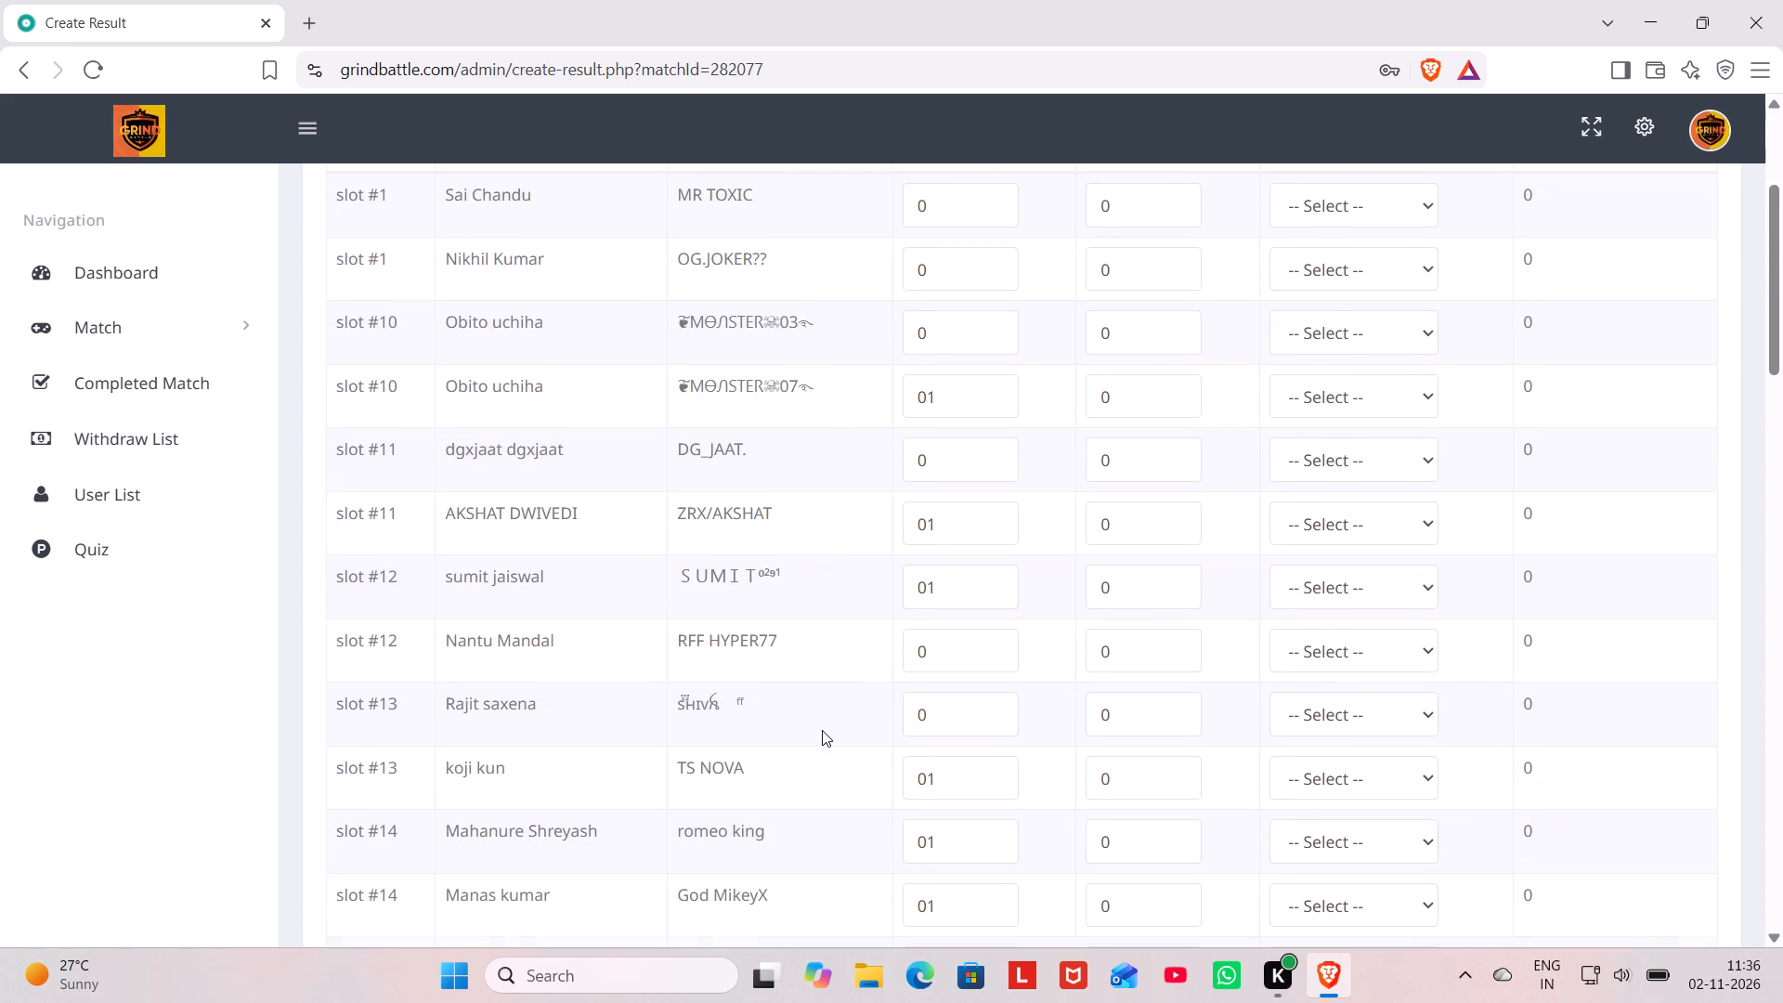
pyautogui.scroll(-3, 822, 730)
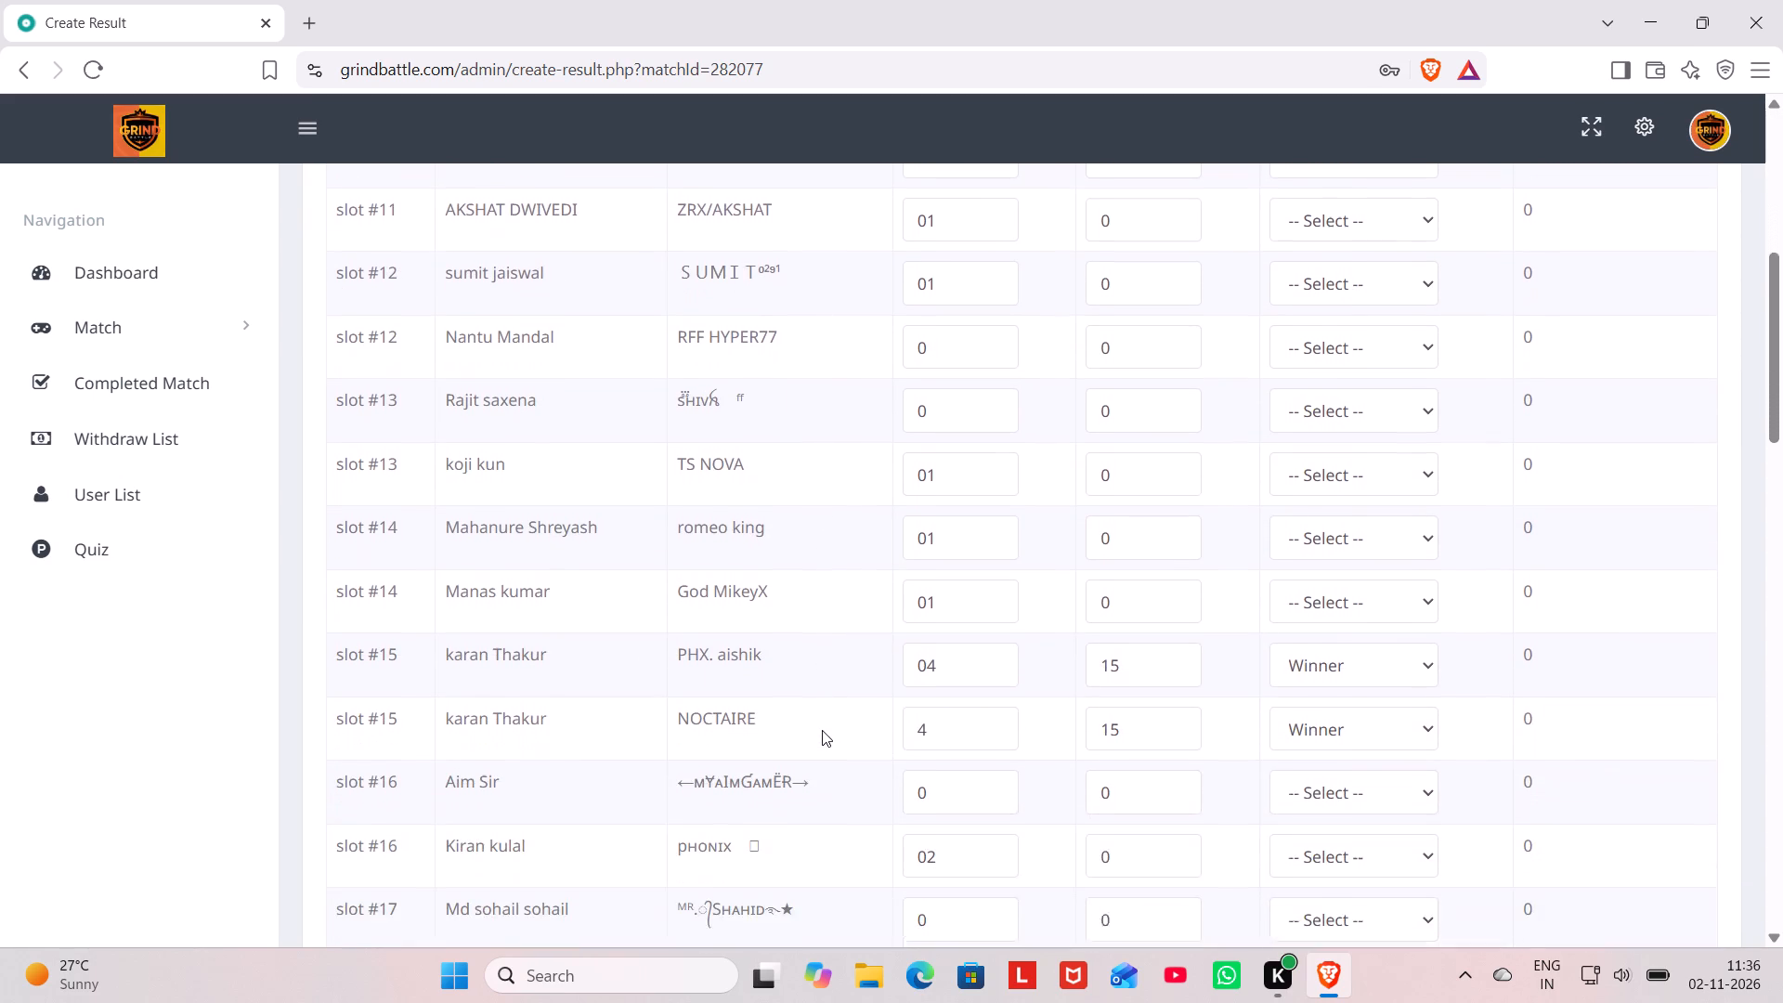
pyautogui.scroll(-3, 822, 730)
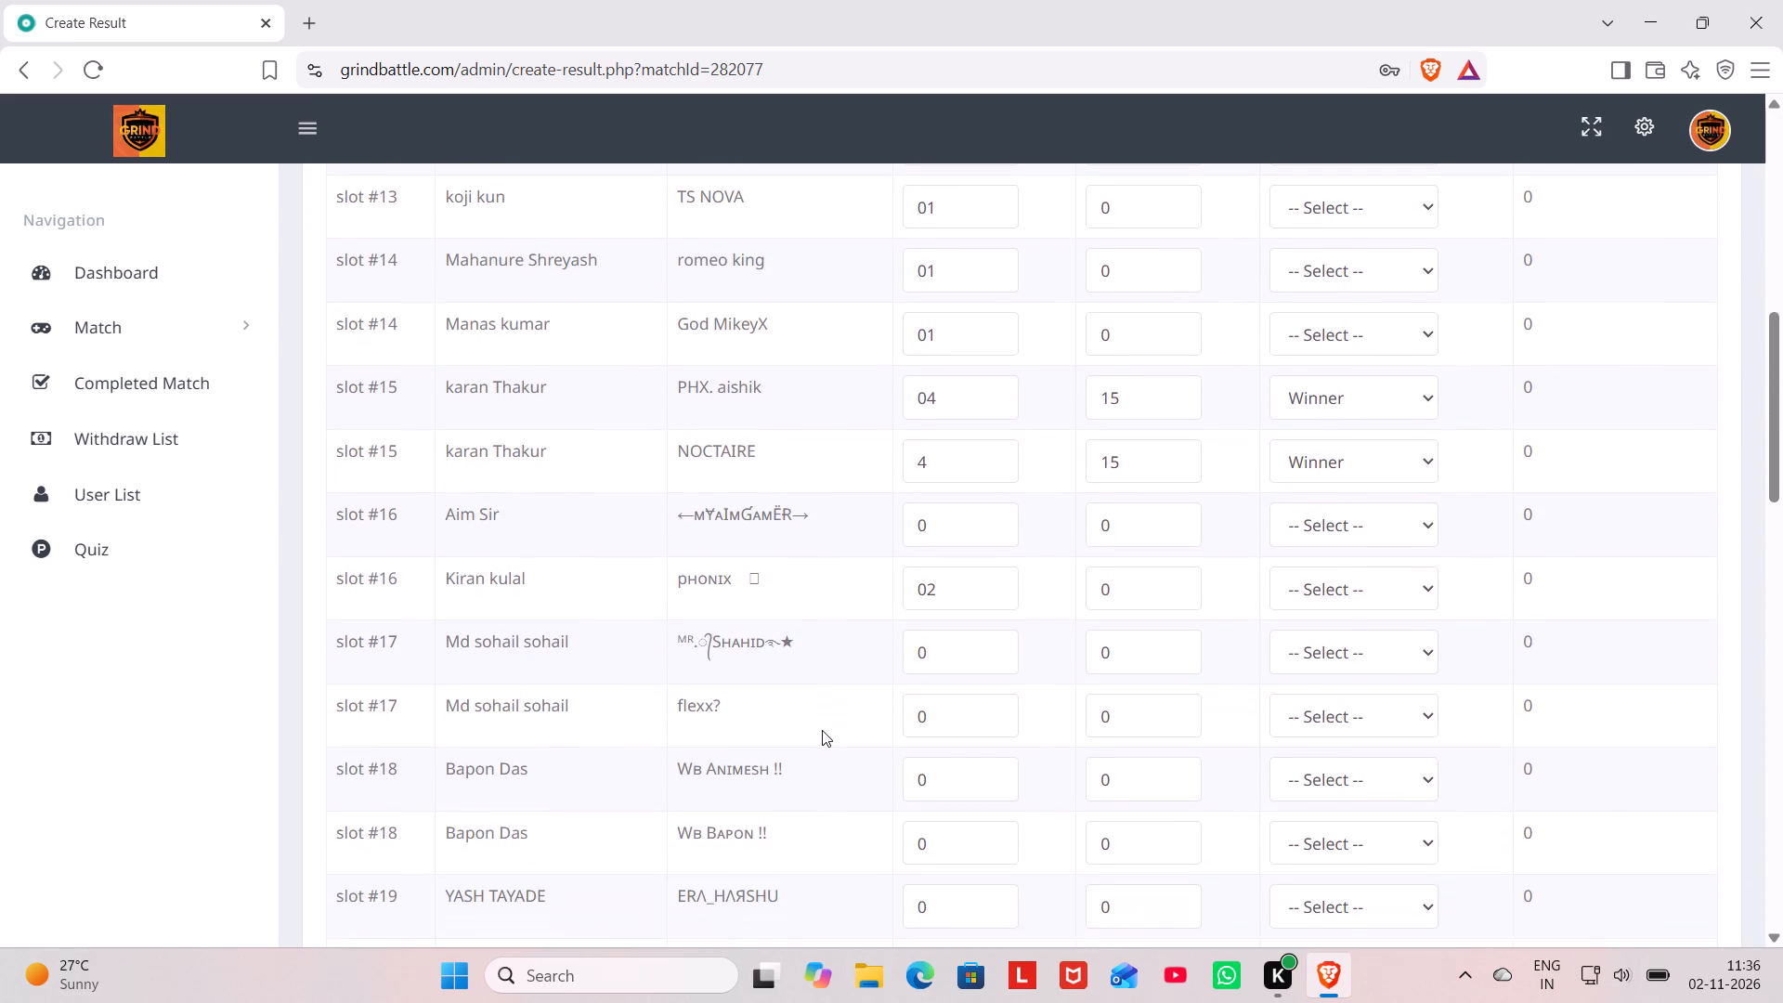
pyautogui.scroll(-5, 822, 730)
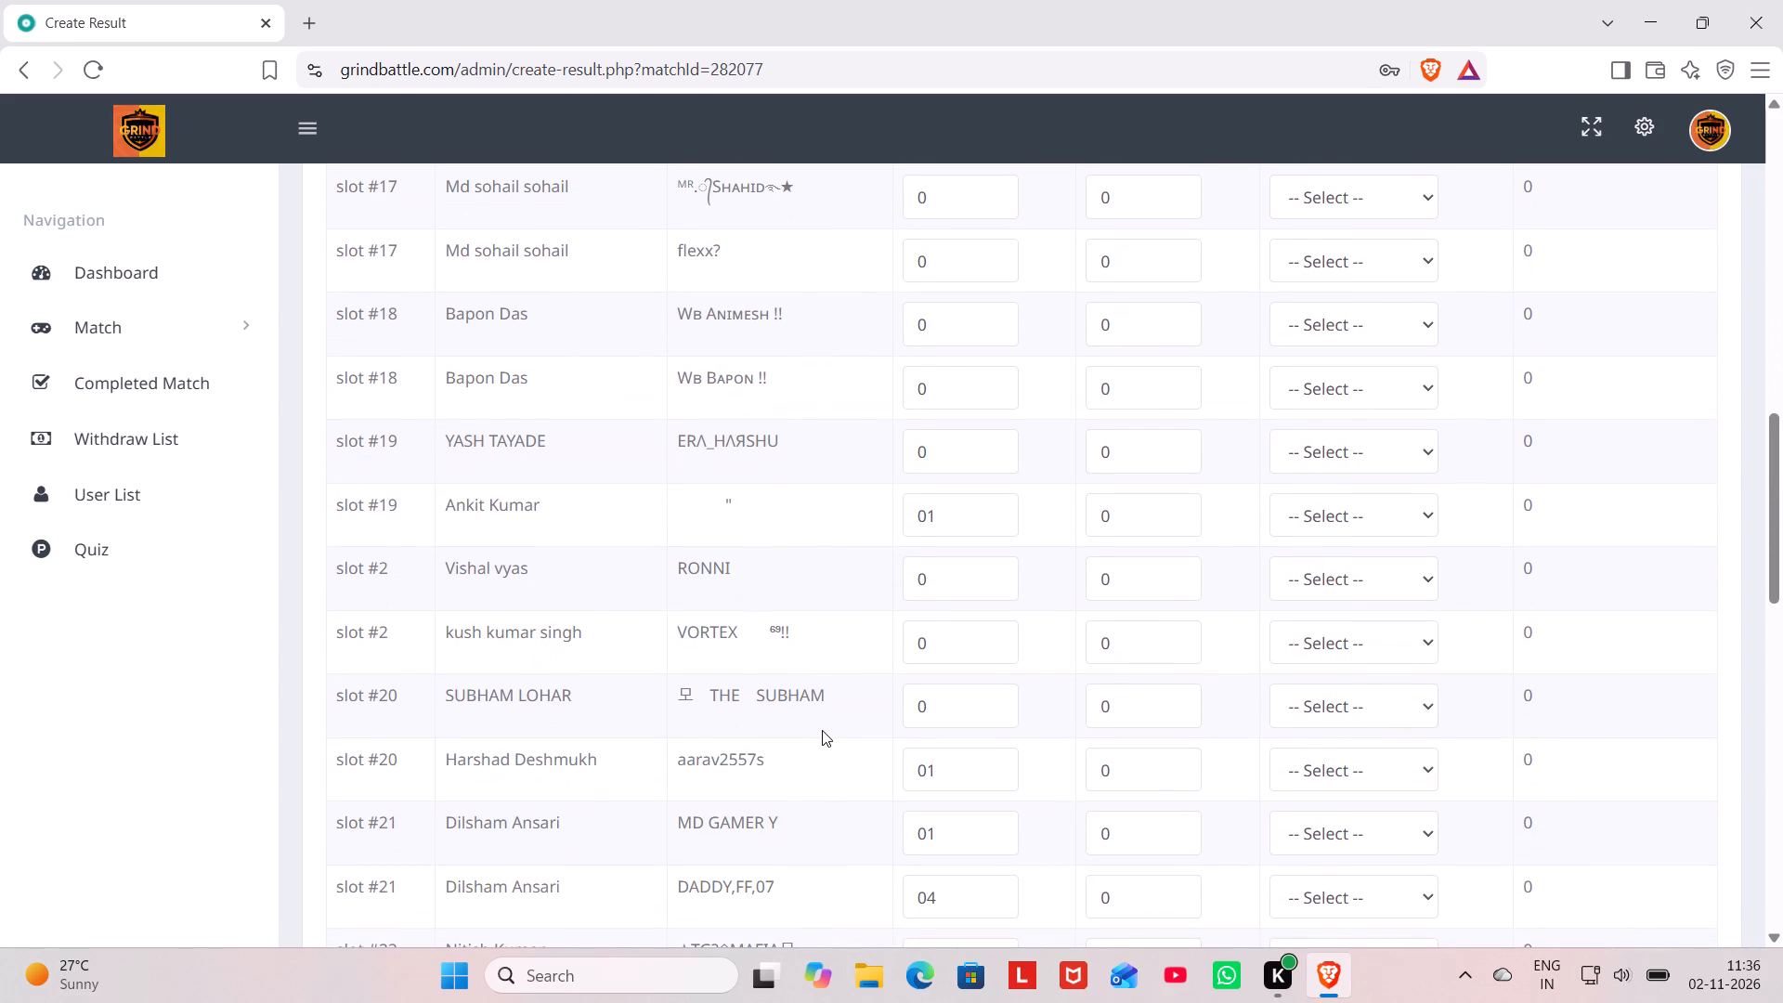
pyautogui.scroll(-3, 822, 730)
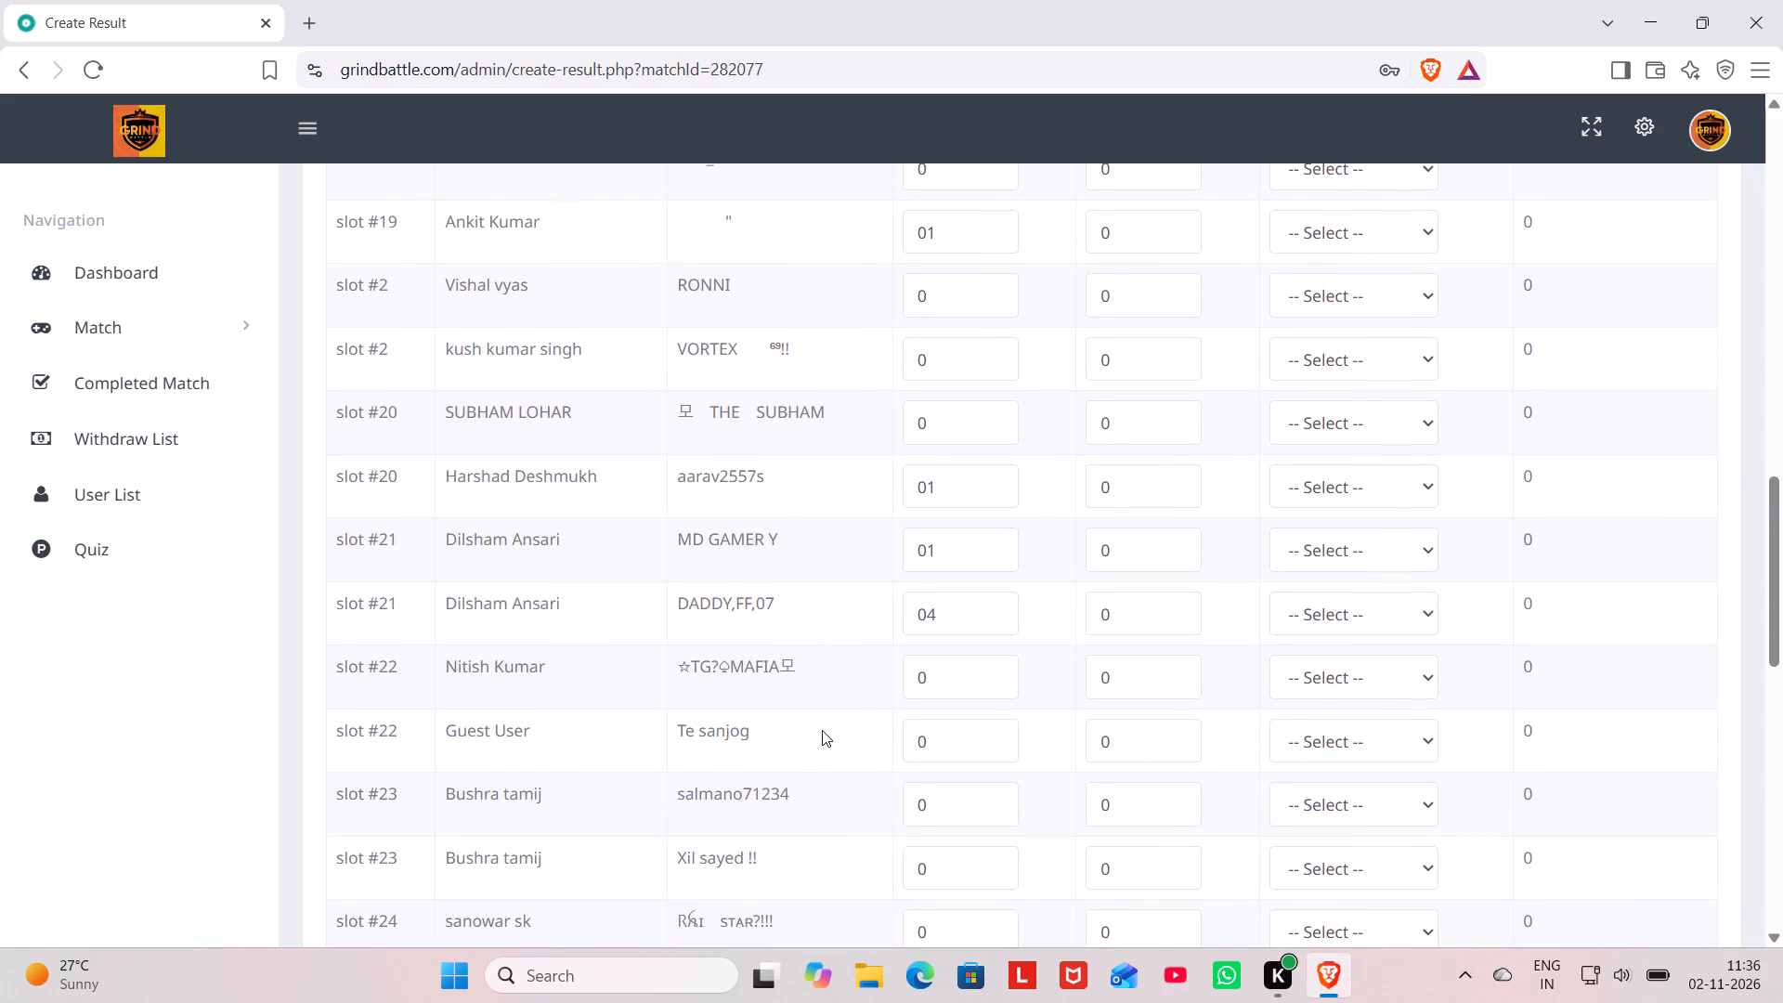
pyautogui.scroll(-4, 822, 730)
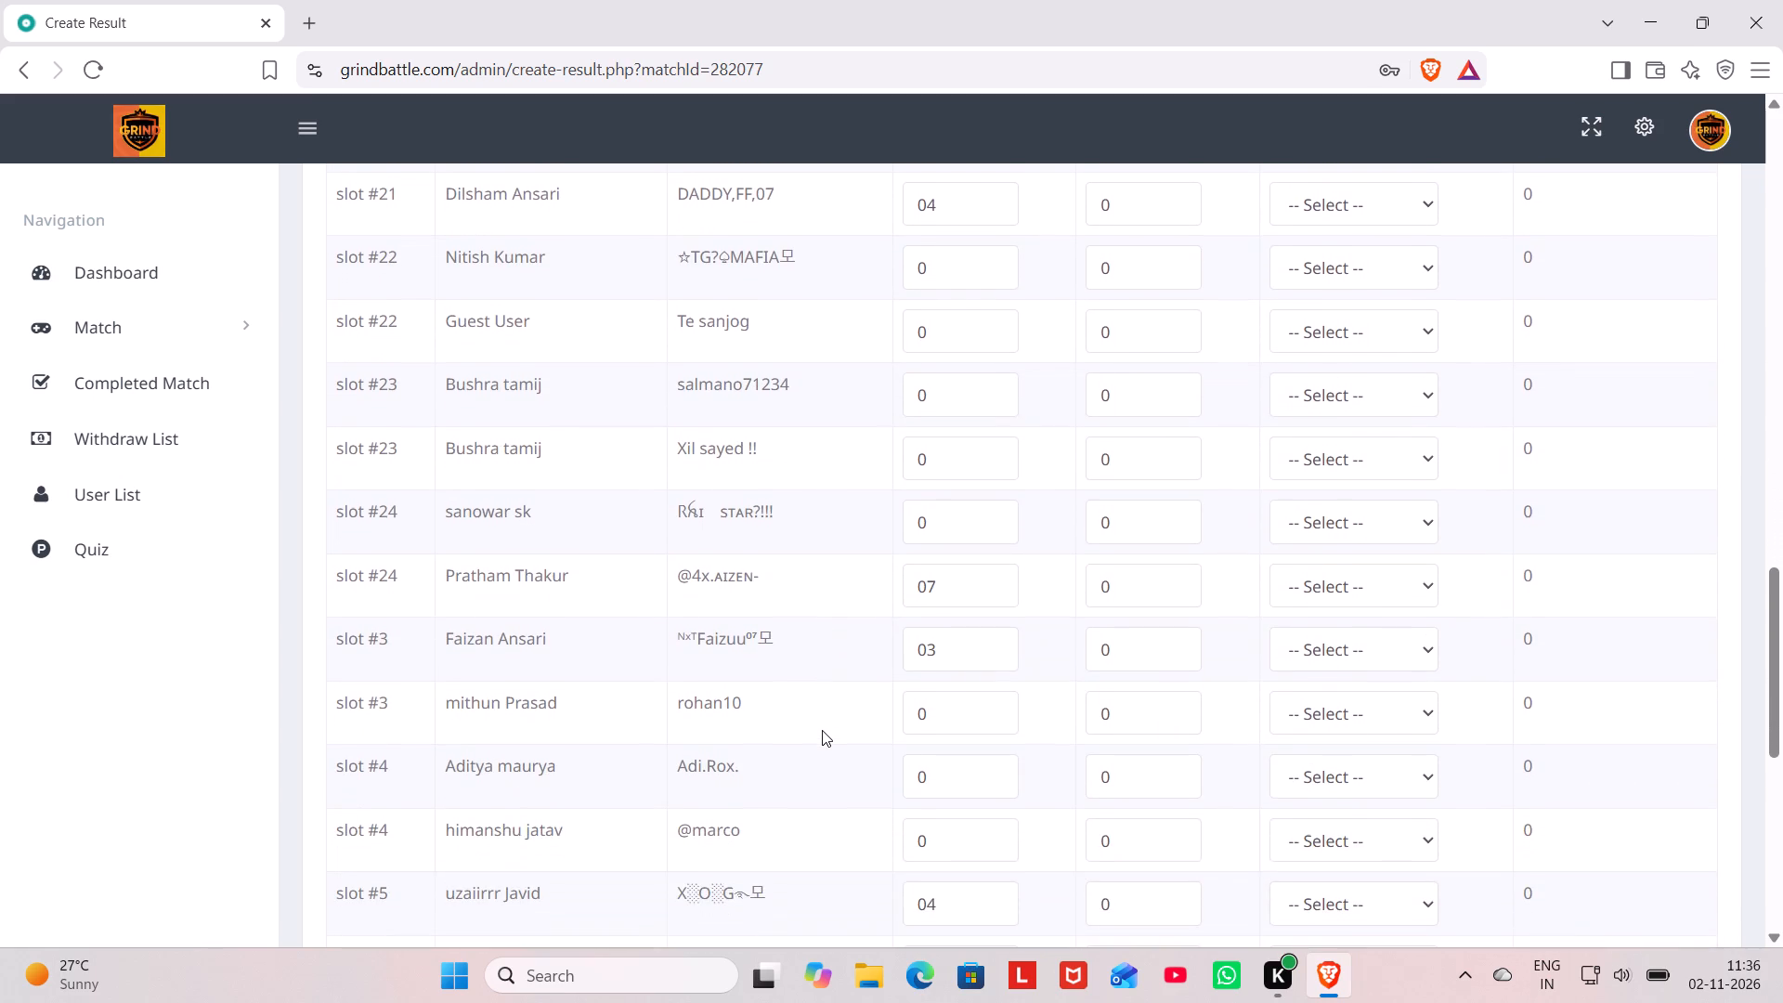
pyautogui.scroll(-5, 822, 730)
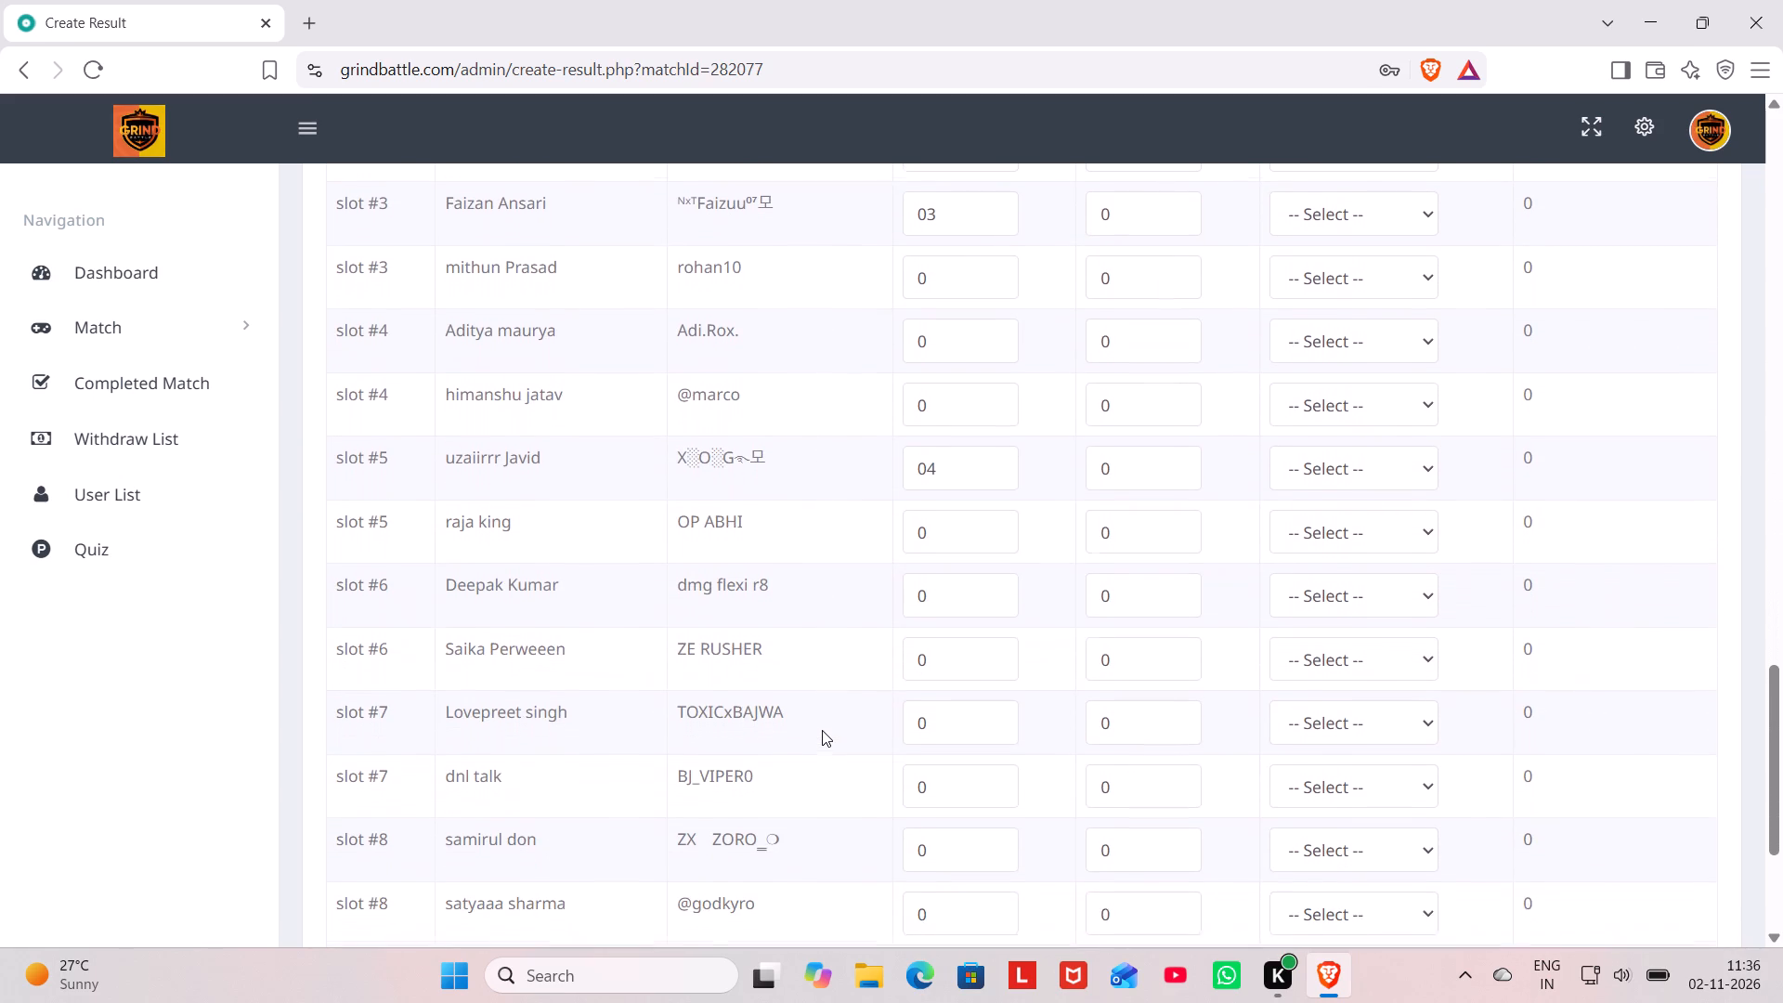
pyautogui.scroll(-4, 822, 730)
pyautogui.scroll(4, 822, 730)
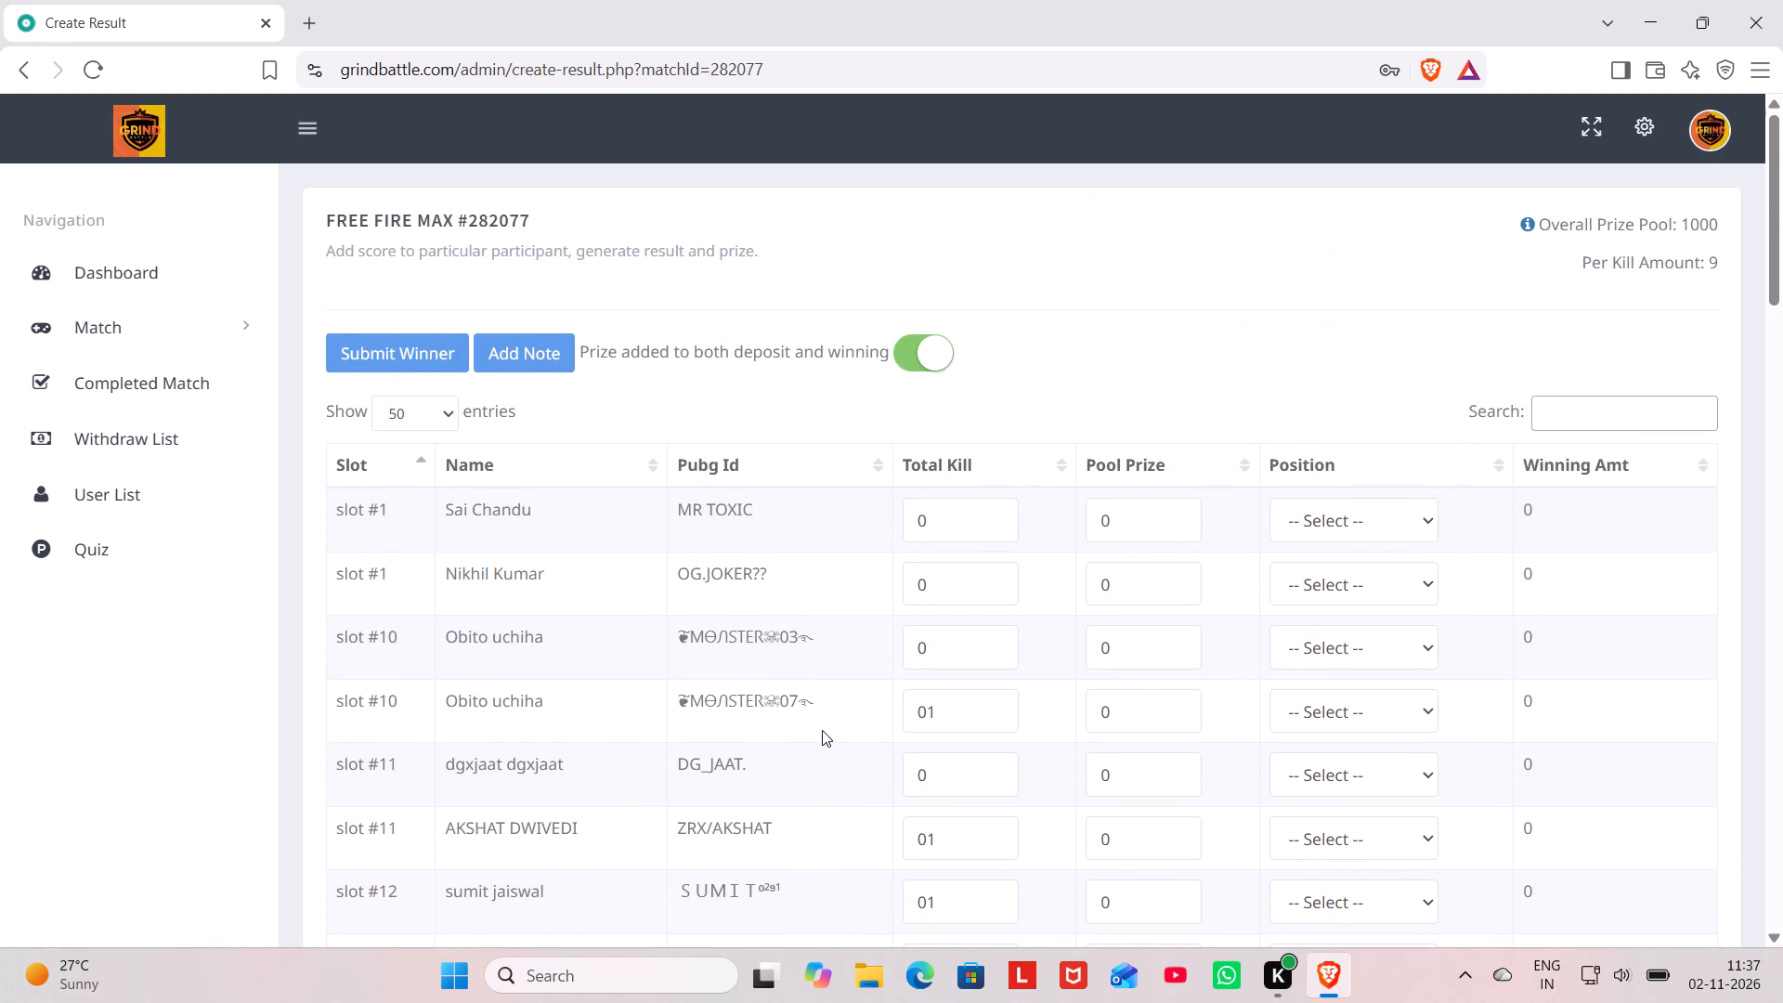
pyautogui.write('op')
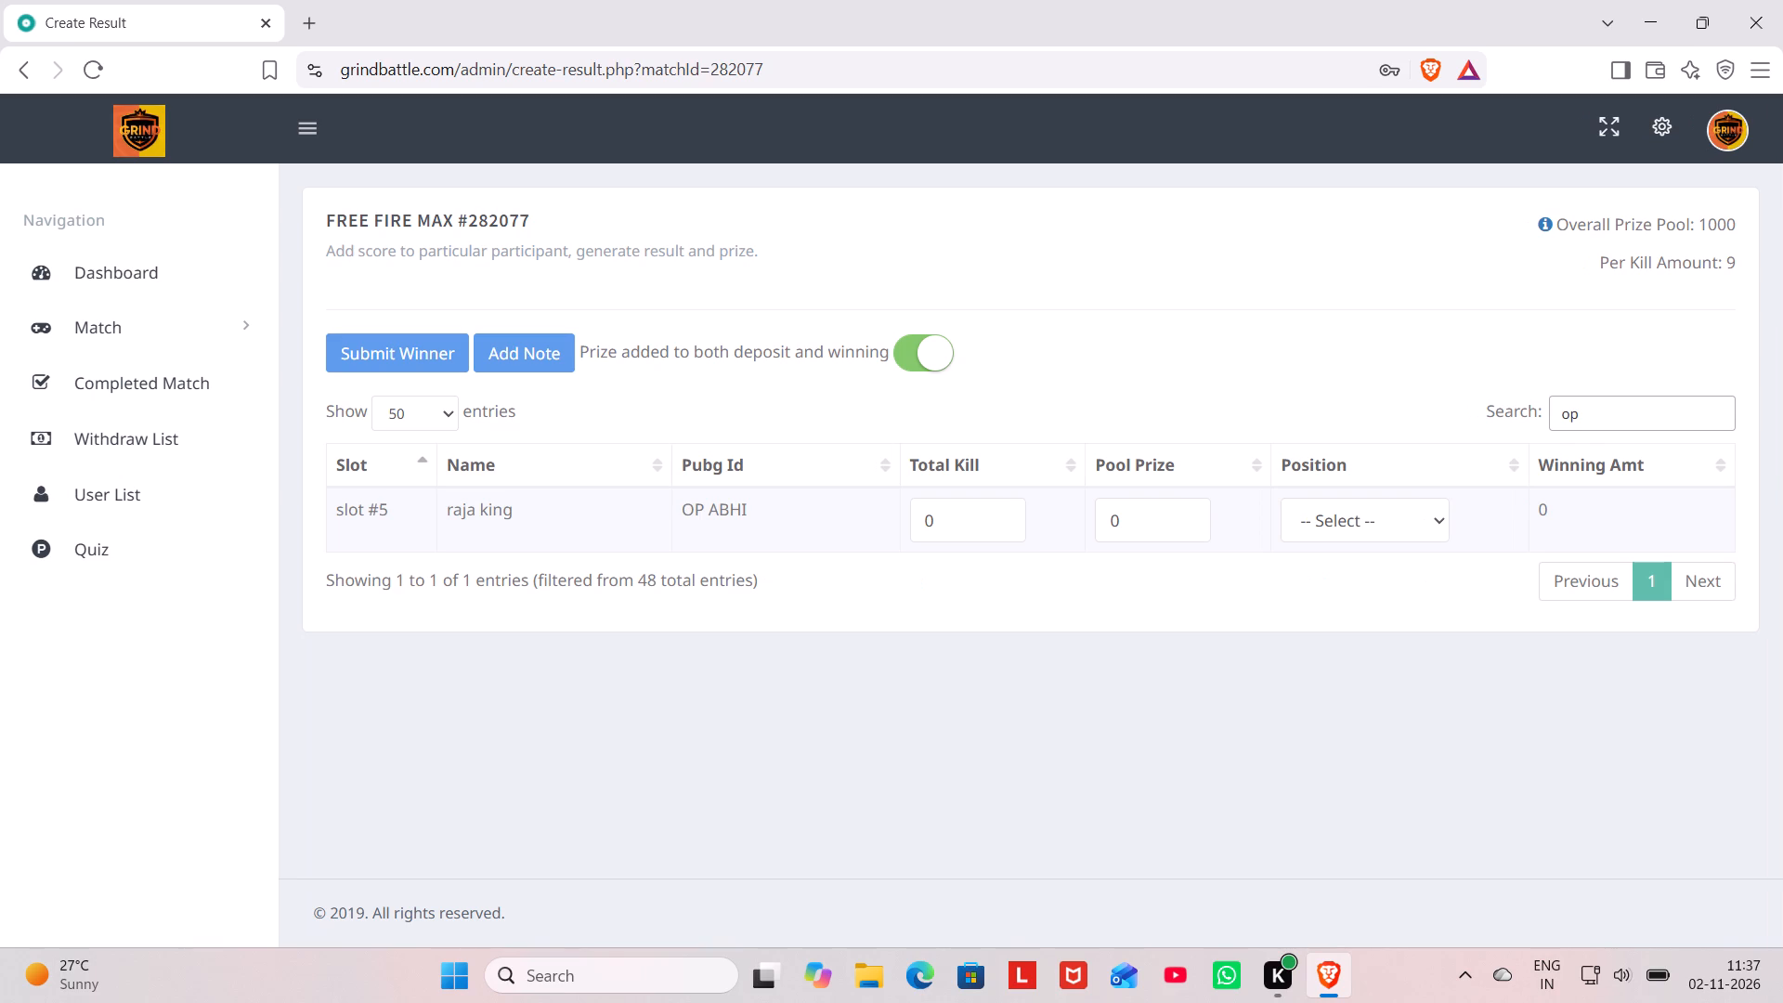
pyautogui.click(970, 500)
pyautogui.press('2')
pyautogui.press('Tab')
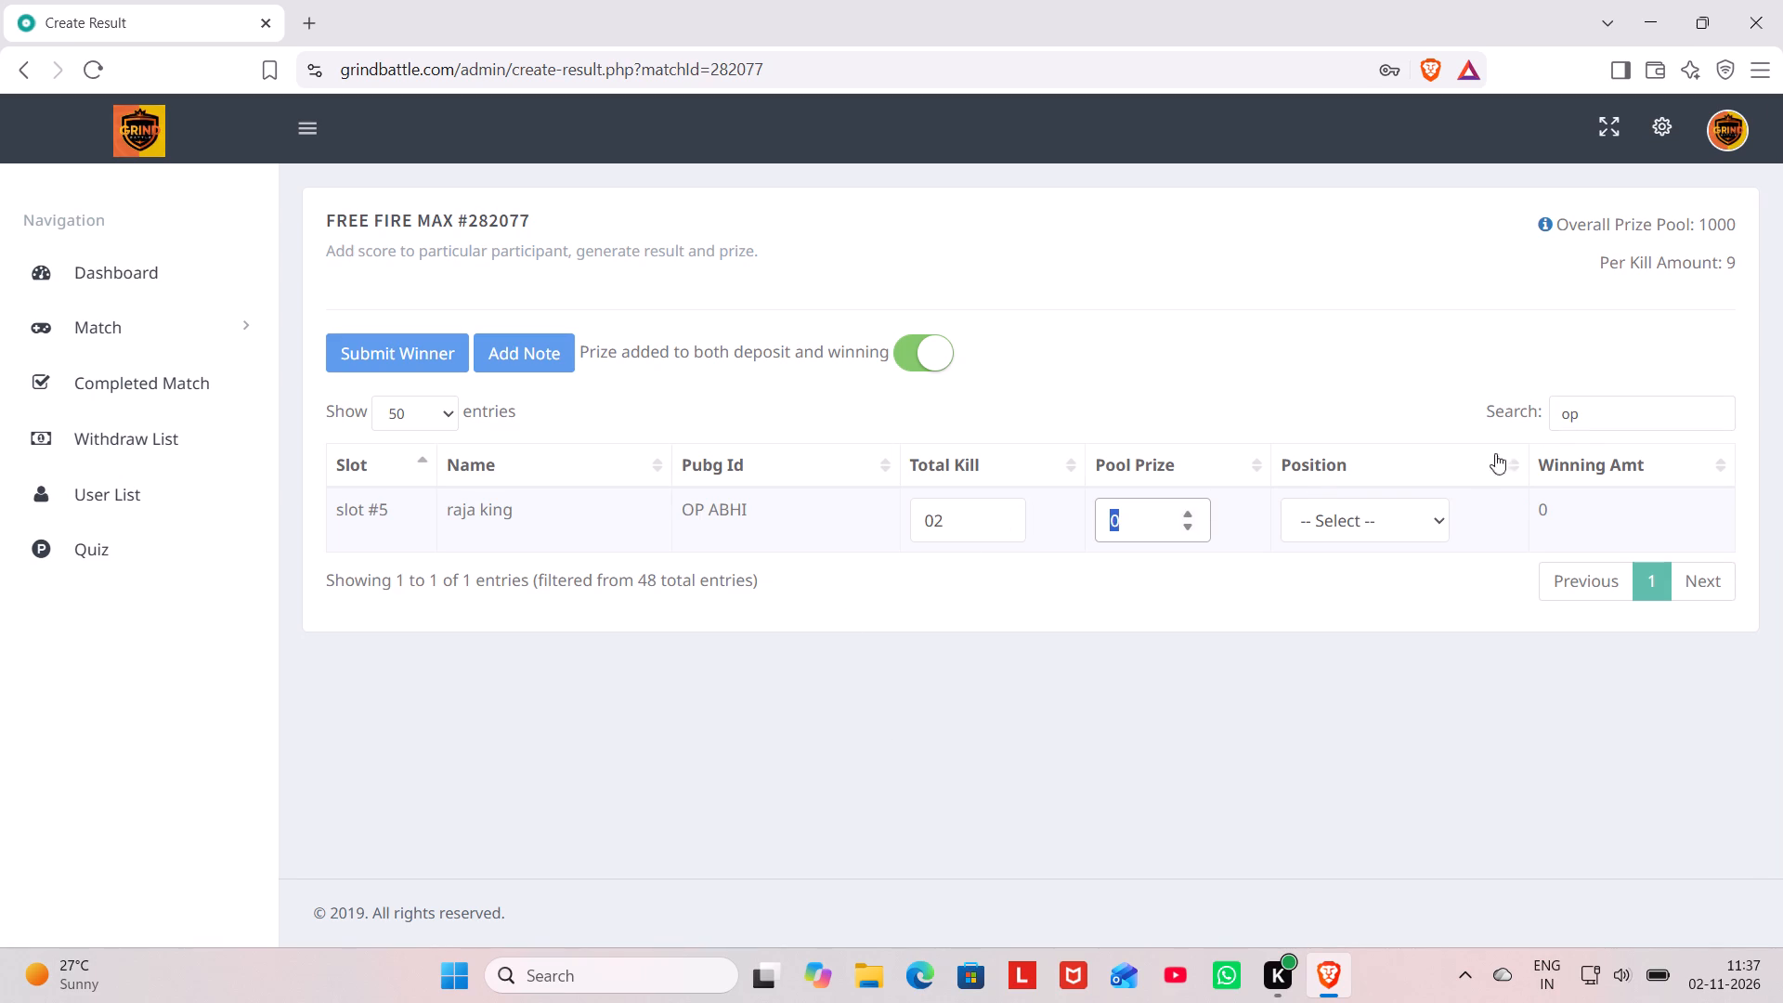
# Replace the participant search with "zx" and enter 2 kills for the ZX ZORO player in slot #8.
pyautogui.click(1581, 416)
pyautogui.press('BackSpace')
pyautogui.press('BackSpace')
pyautogui.press('BackSpace')
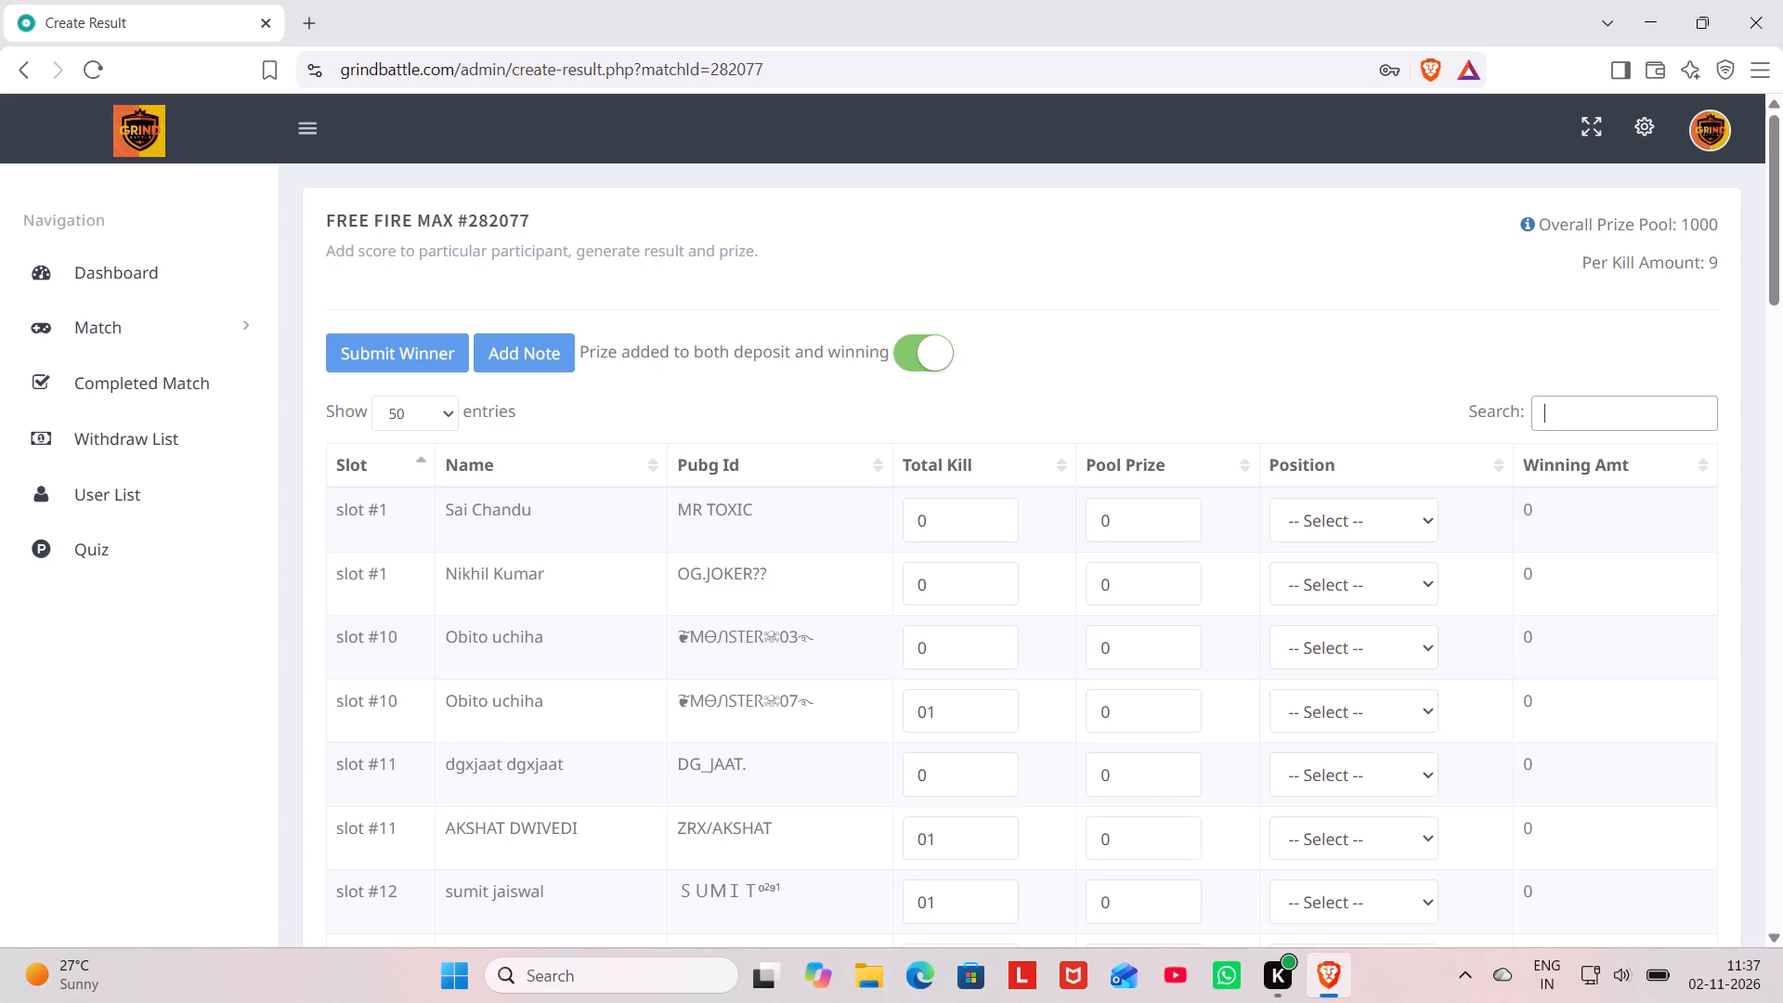
pyautogui.write('zx')
pyautogui.click(965, 530)
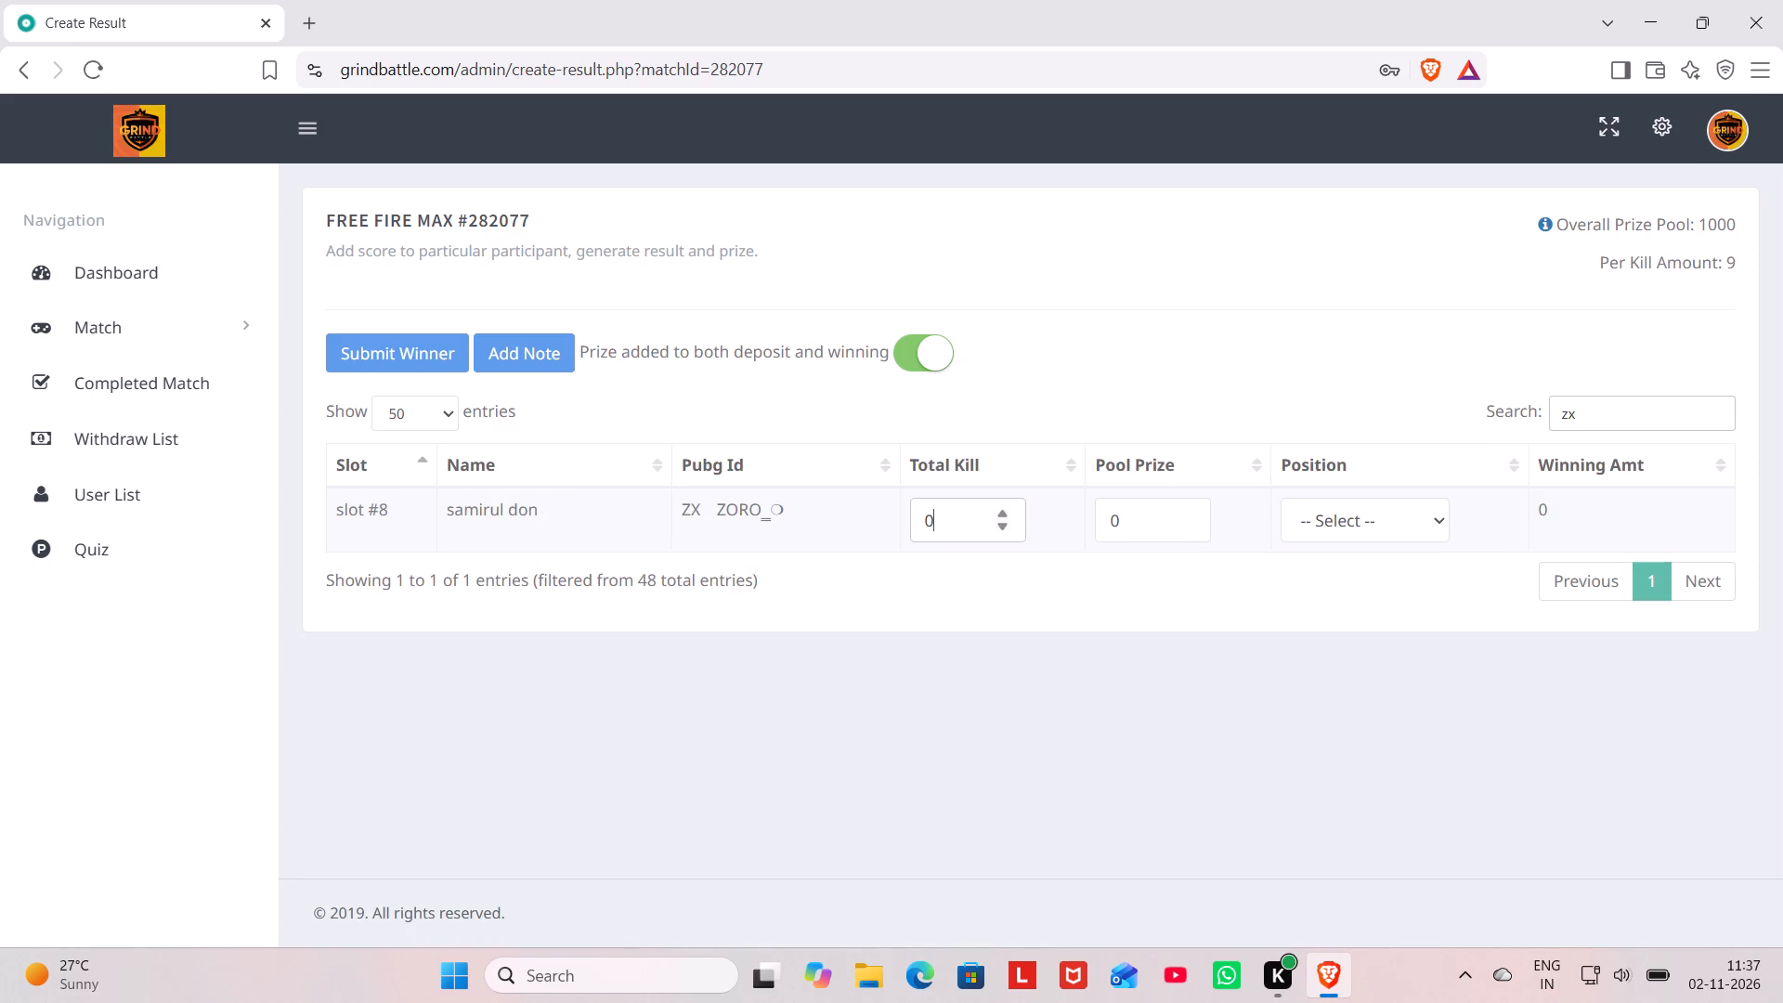
pyautogui.press('2')
pyautogui.press('Tab')
pyautogui.click(1582, 414)
pyautogui.press('BackSpace')
pyautogui.press('BackSpace')
pyautogui.press('BackSpace')
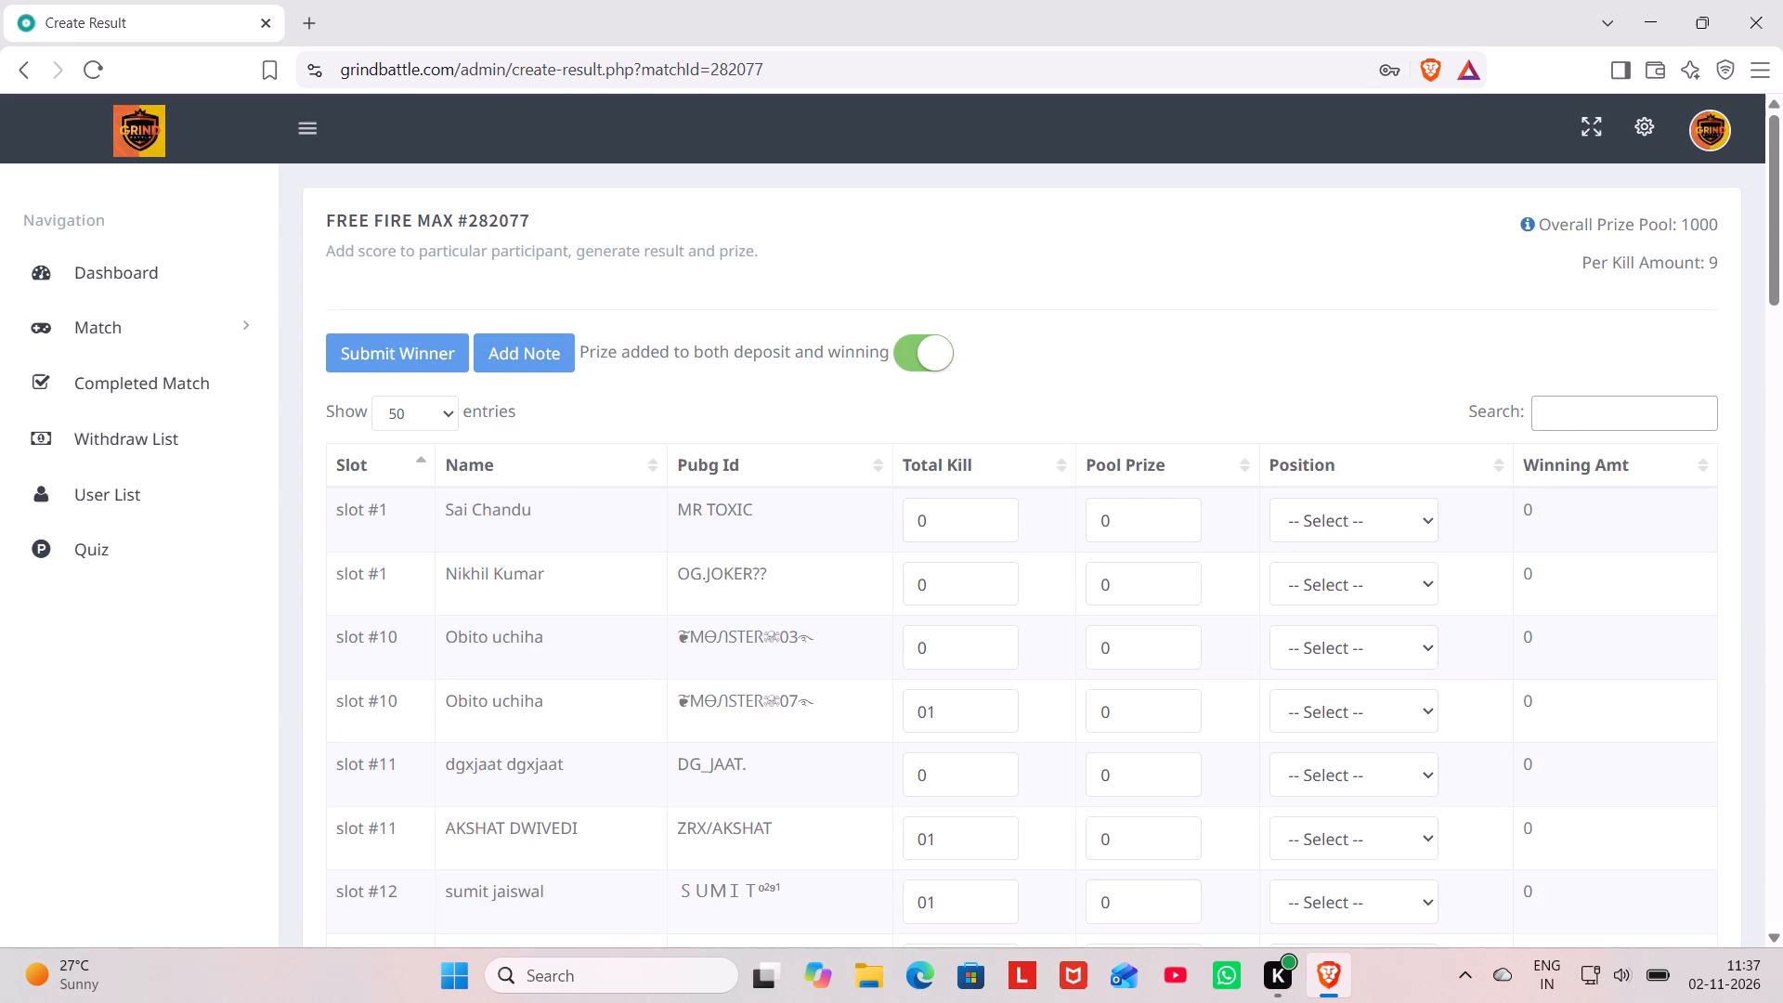
pyautogui.click(979, 783)
pyautogui.press('2')
pyautogui.press('Tab')
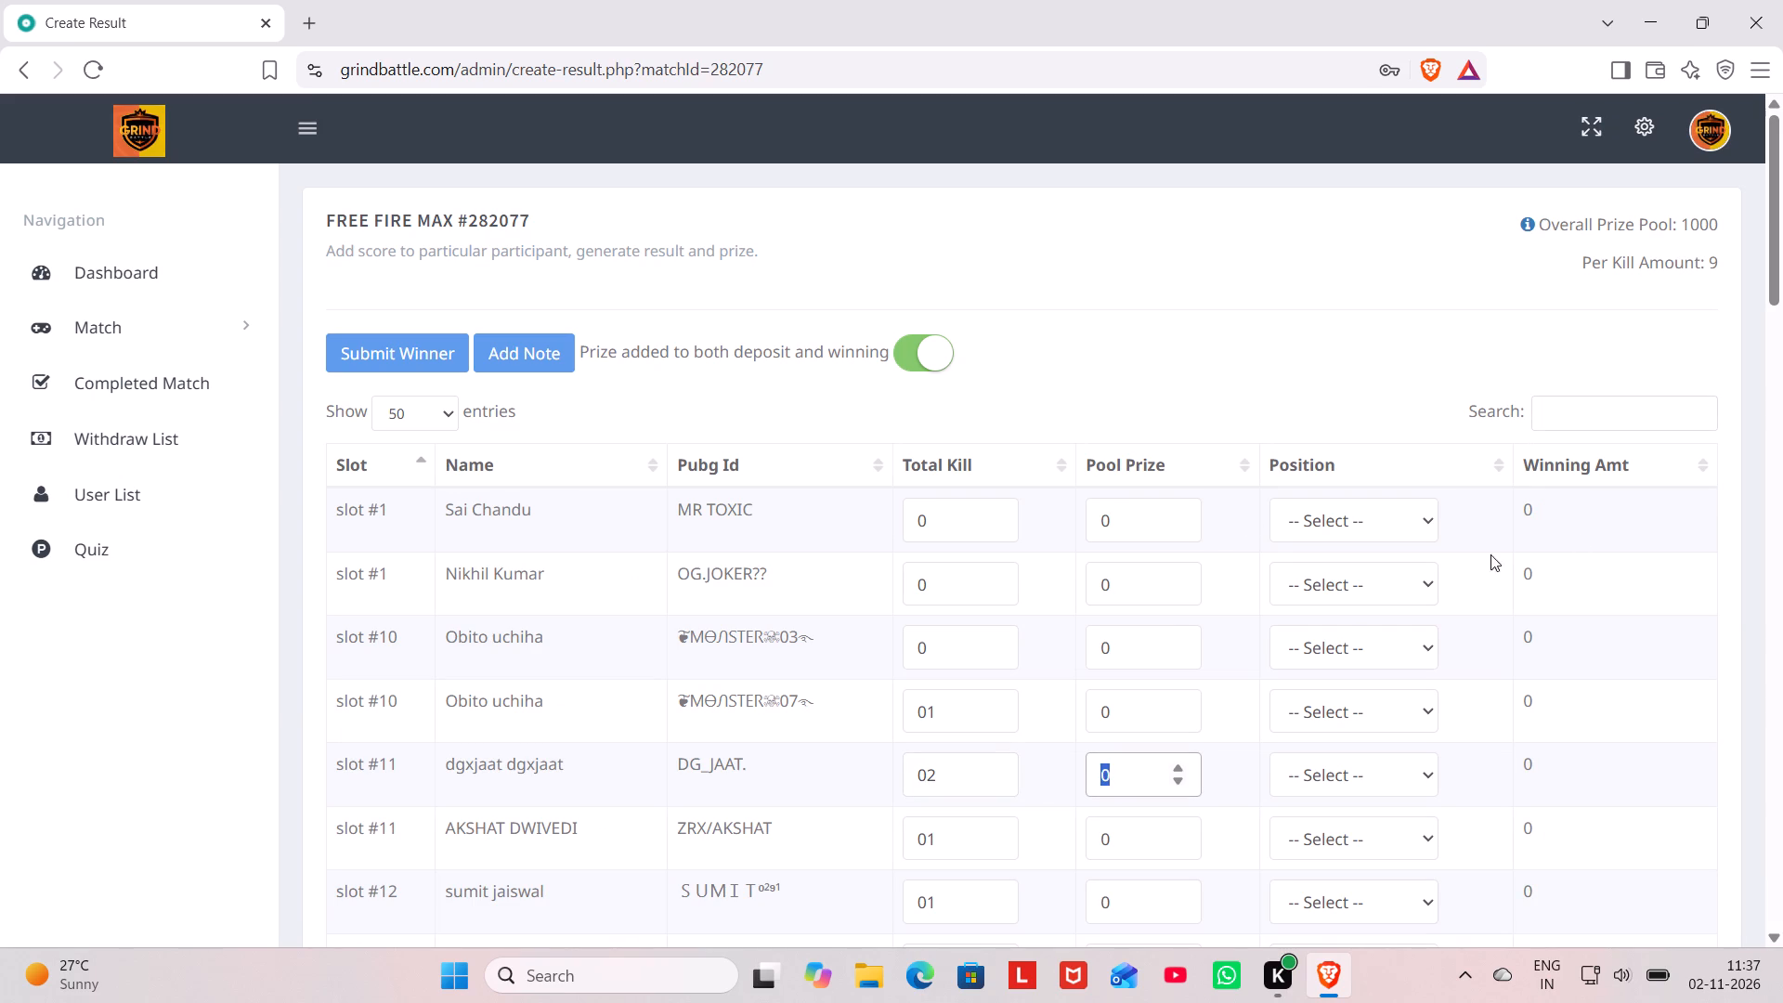
# Search the participants for "ron" and enter 3 kills for RONNI in slot #2.
pyautogui.click(1654, 417)
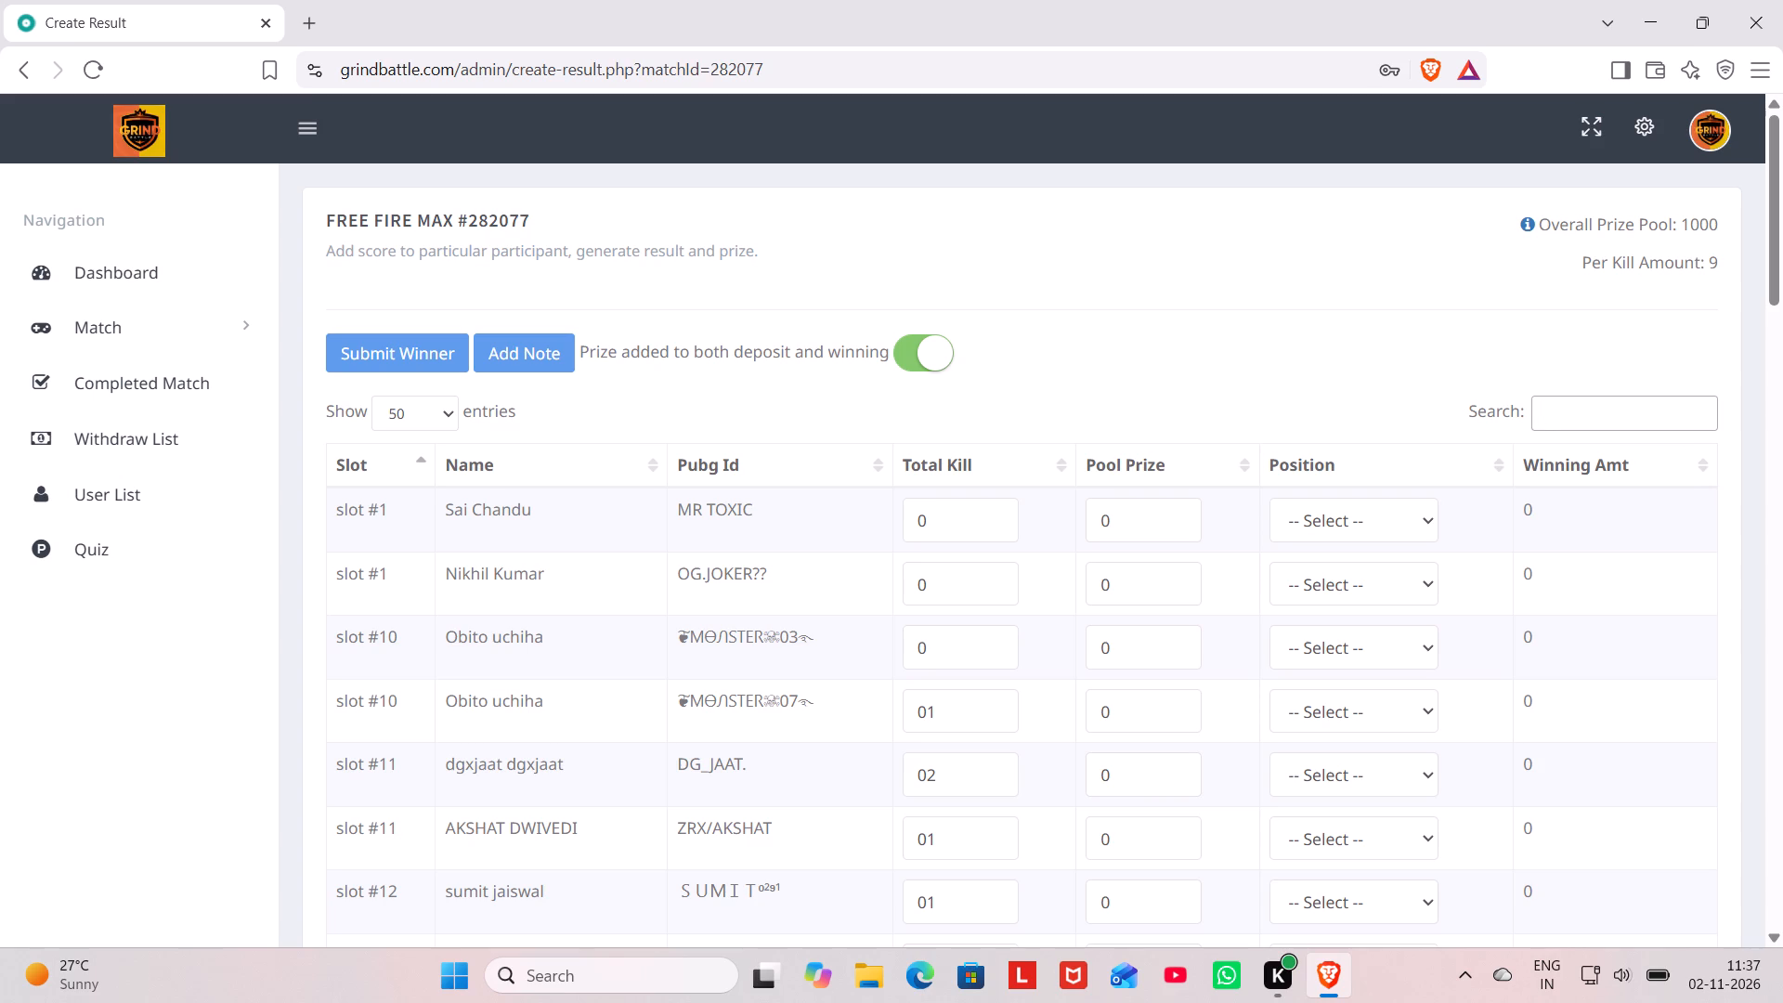
pyautogui.press('r')
pyautogui.write('on')
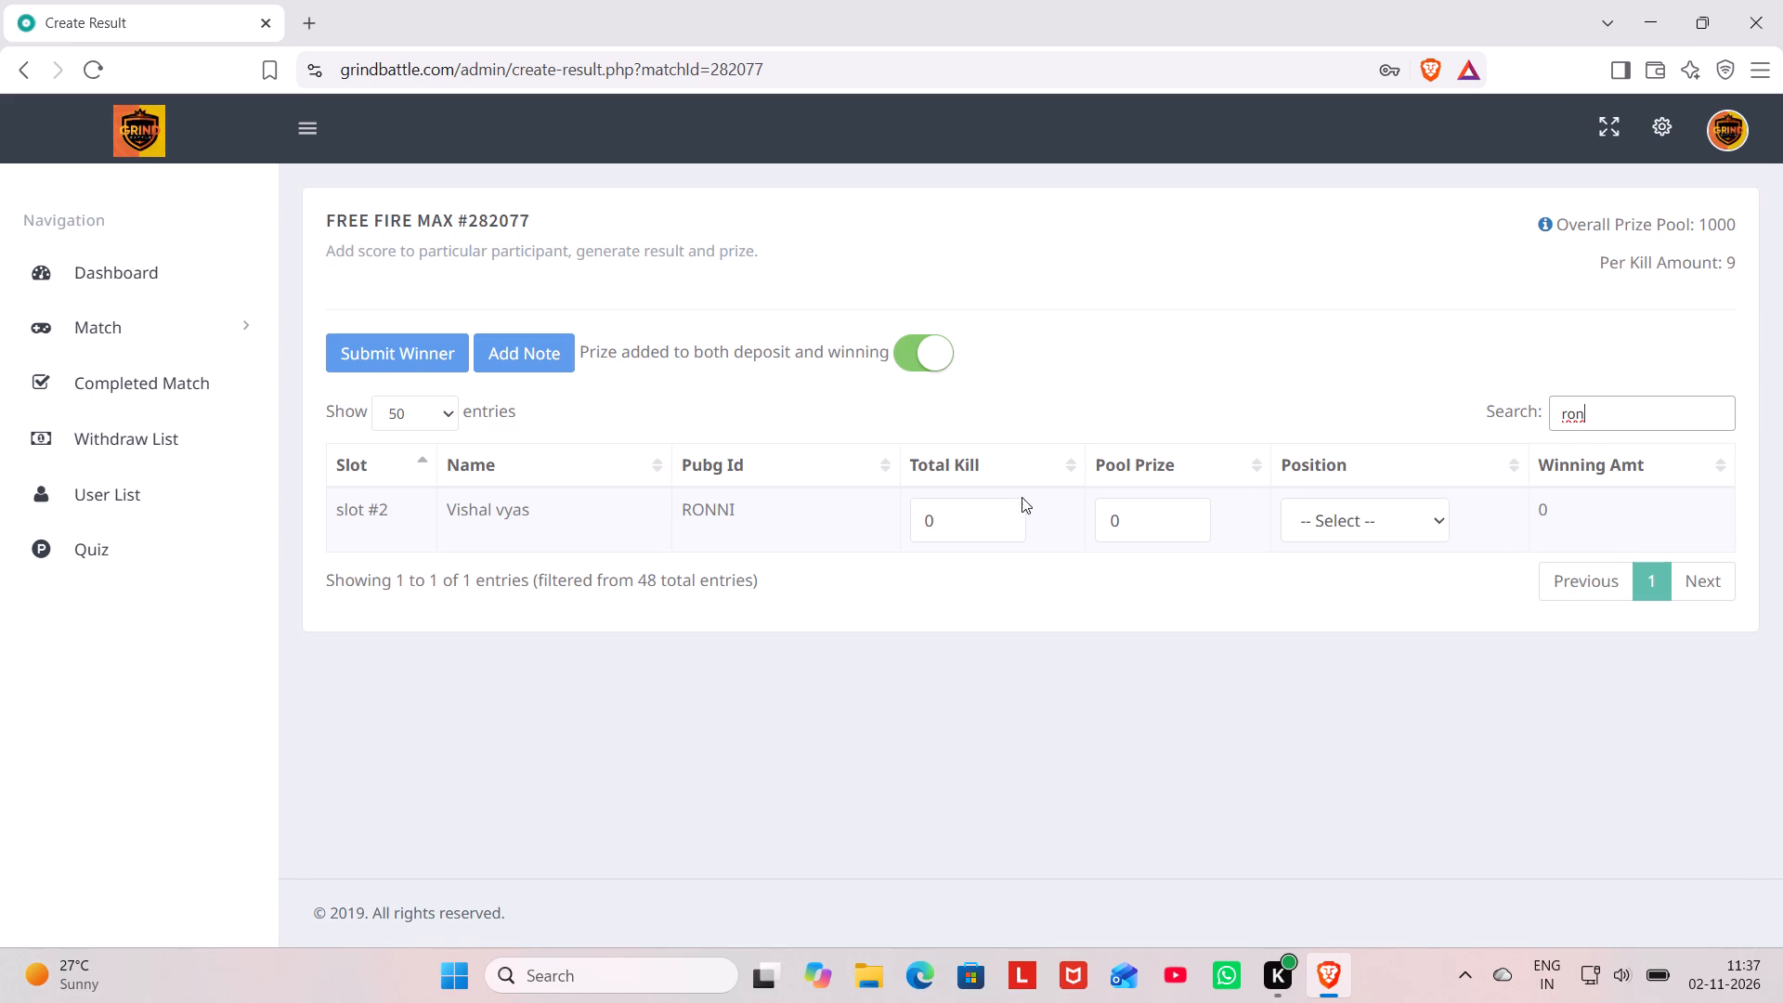
pyautogui.click(990, 512)
pyautogui.press('3')
pyautogui.press('BackSpace')
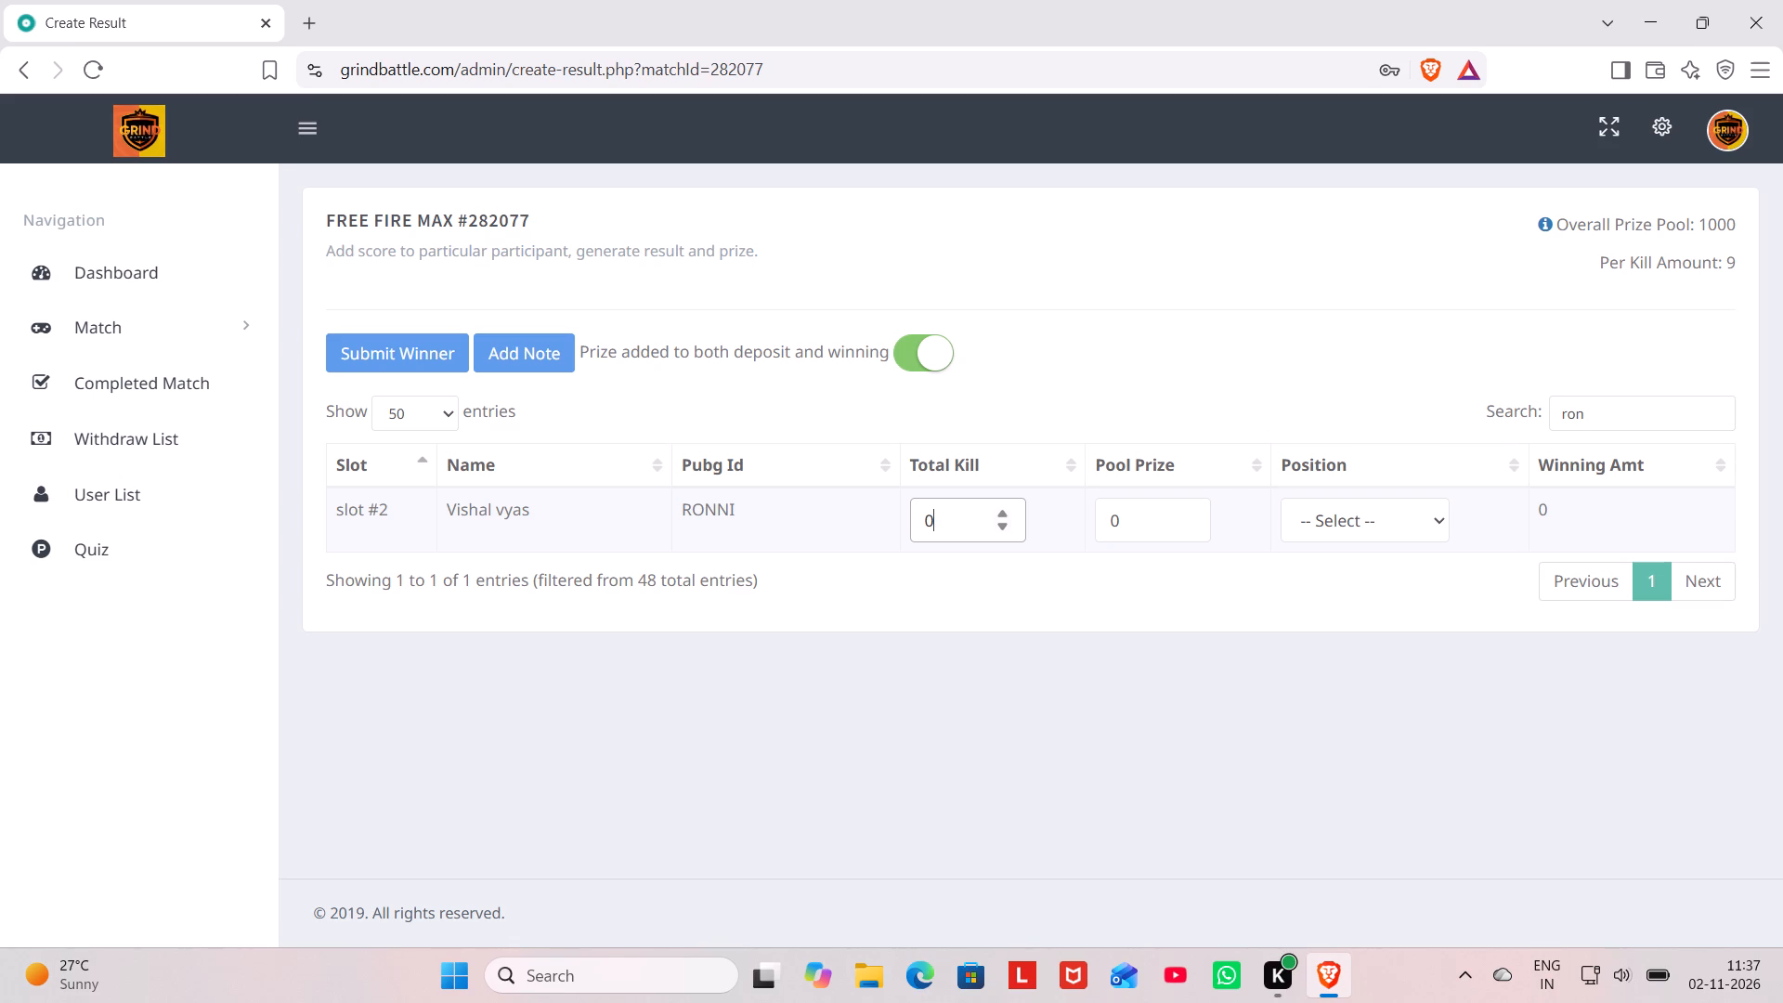
pyautogui.press('4')
pyautogui.press('BackSpace')
pyautogui.press('3')
# Clear the participant search and review the kill, pool prize and position entries from slot #1 down past slot #19 and back.
pyautogui.click(1665, 412)
pyautogui.press('BackSpace')
pyautogui.press('BackSpace')
pyautogui.press('BackSpace')
pyautogui.press('BackSpace')
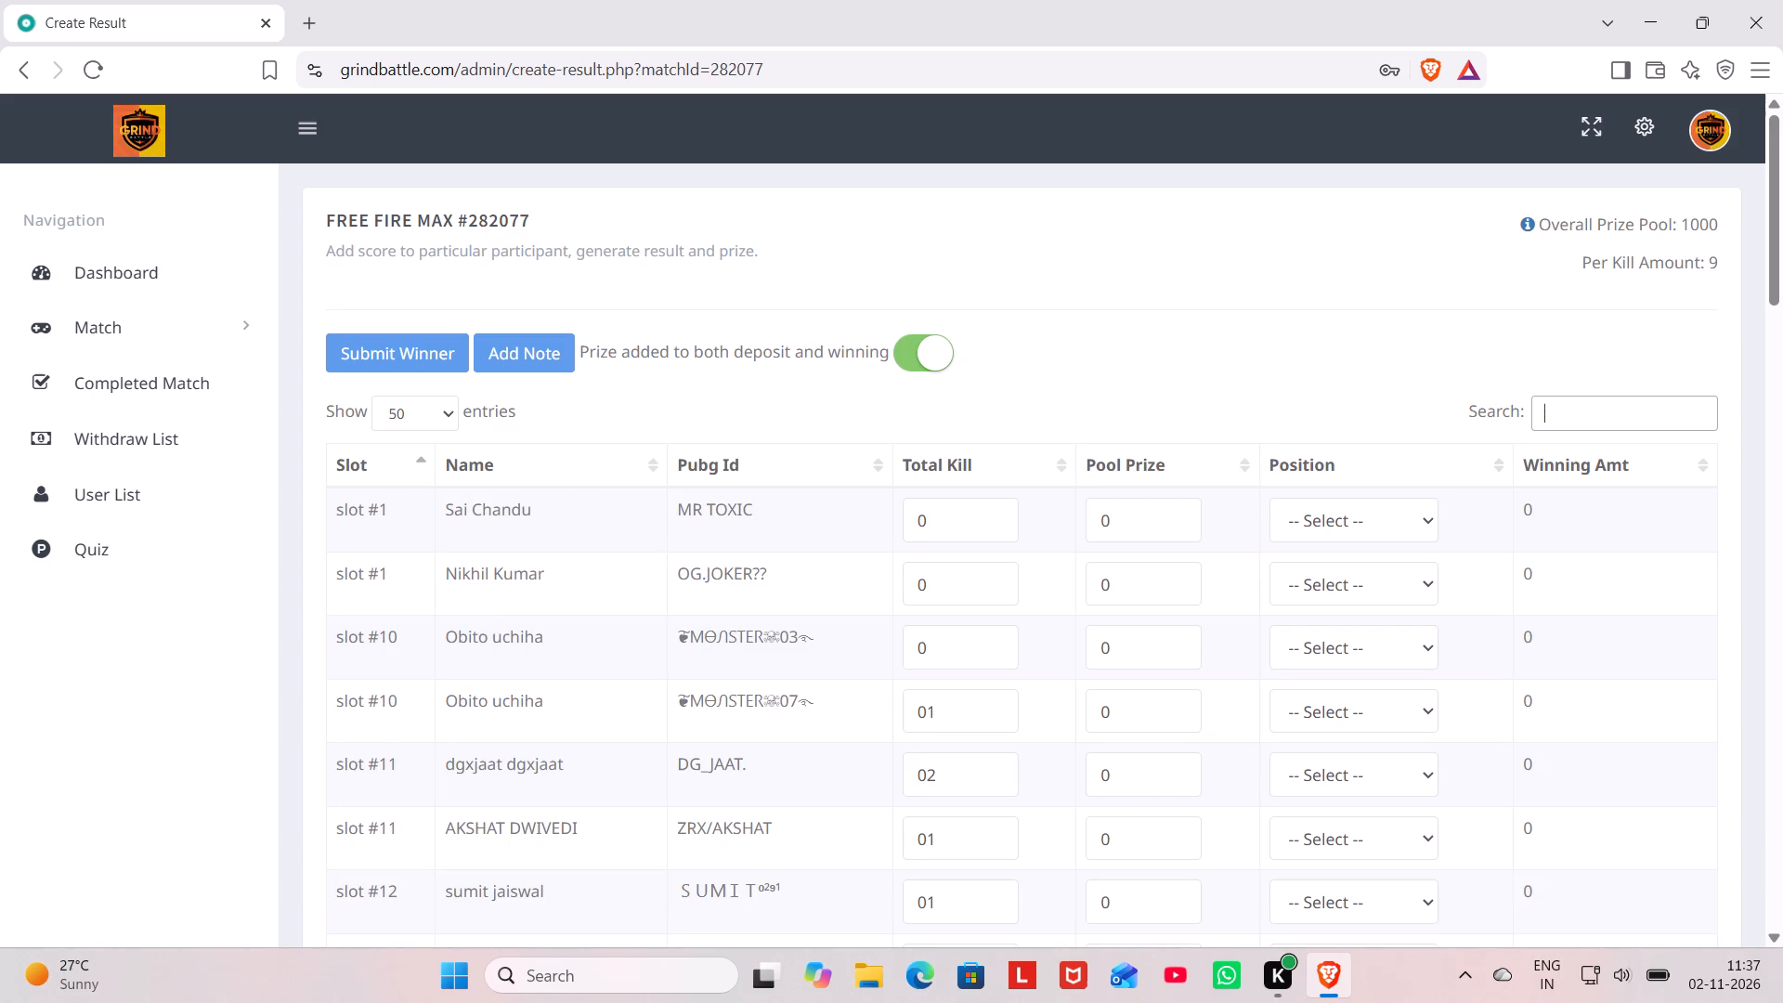
pyautogui.click(1358, 307)
pyautogui.scroll(-2, 1358, 307)
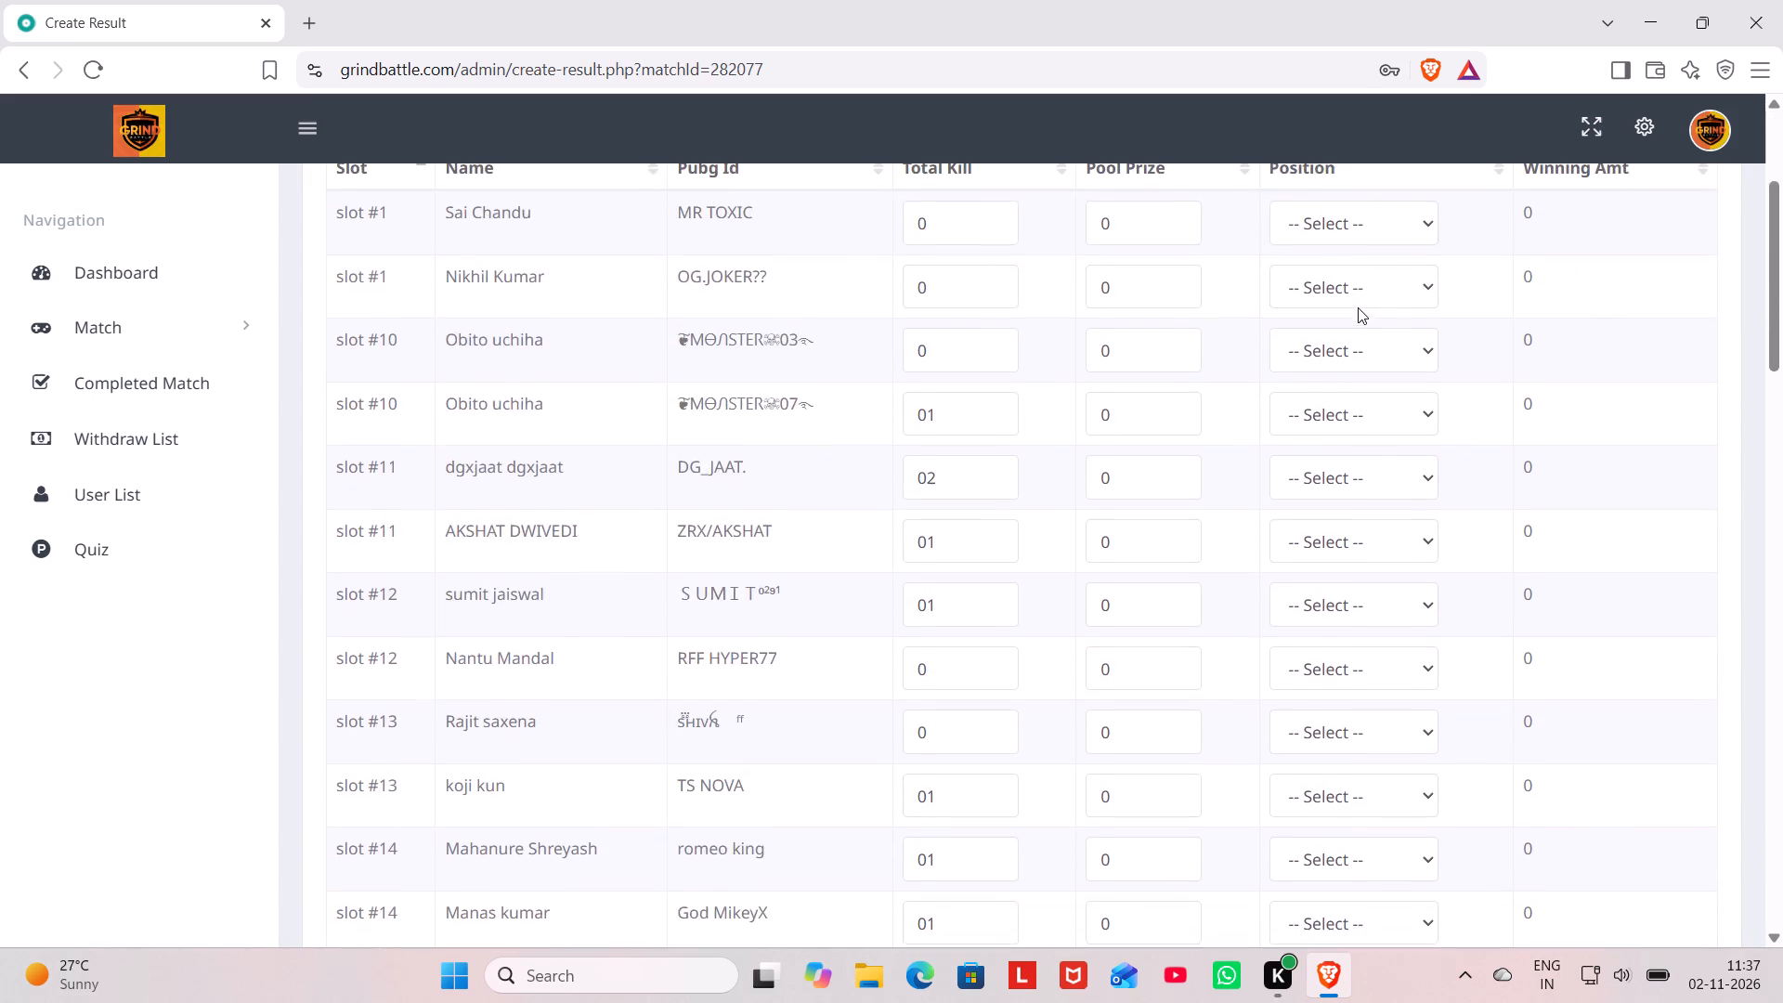
pyautogui.scroll(-4, 1358, 307)
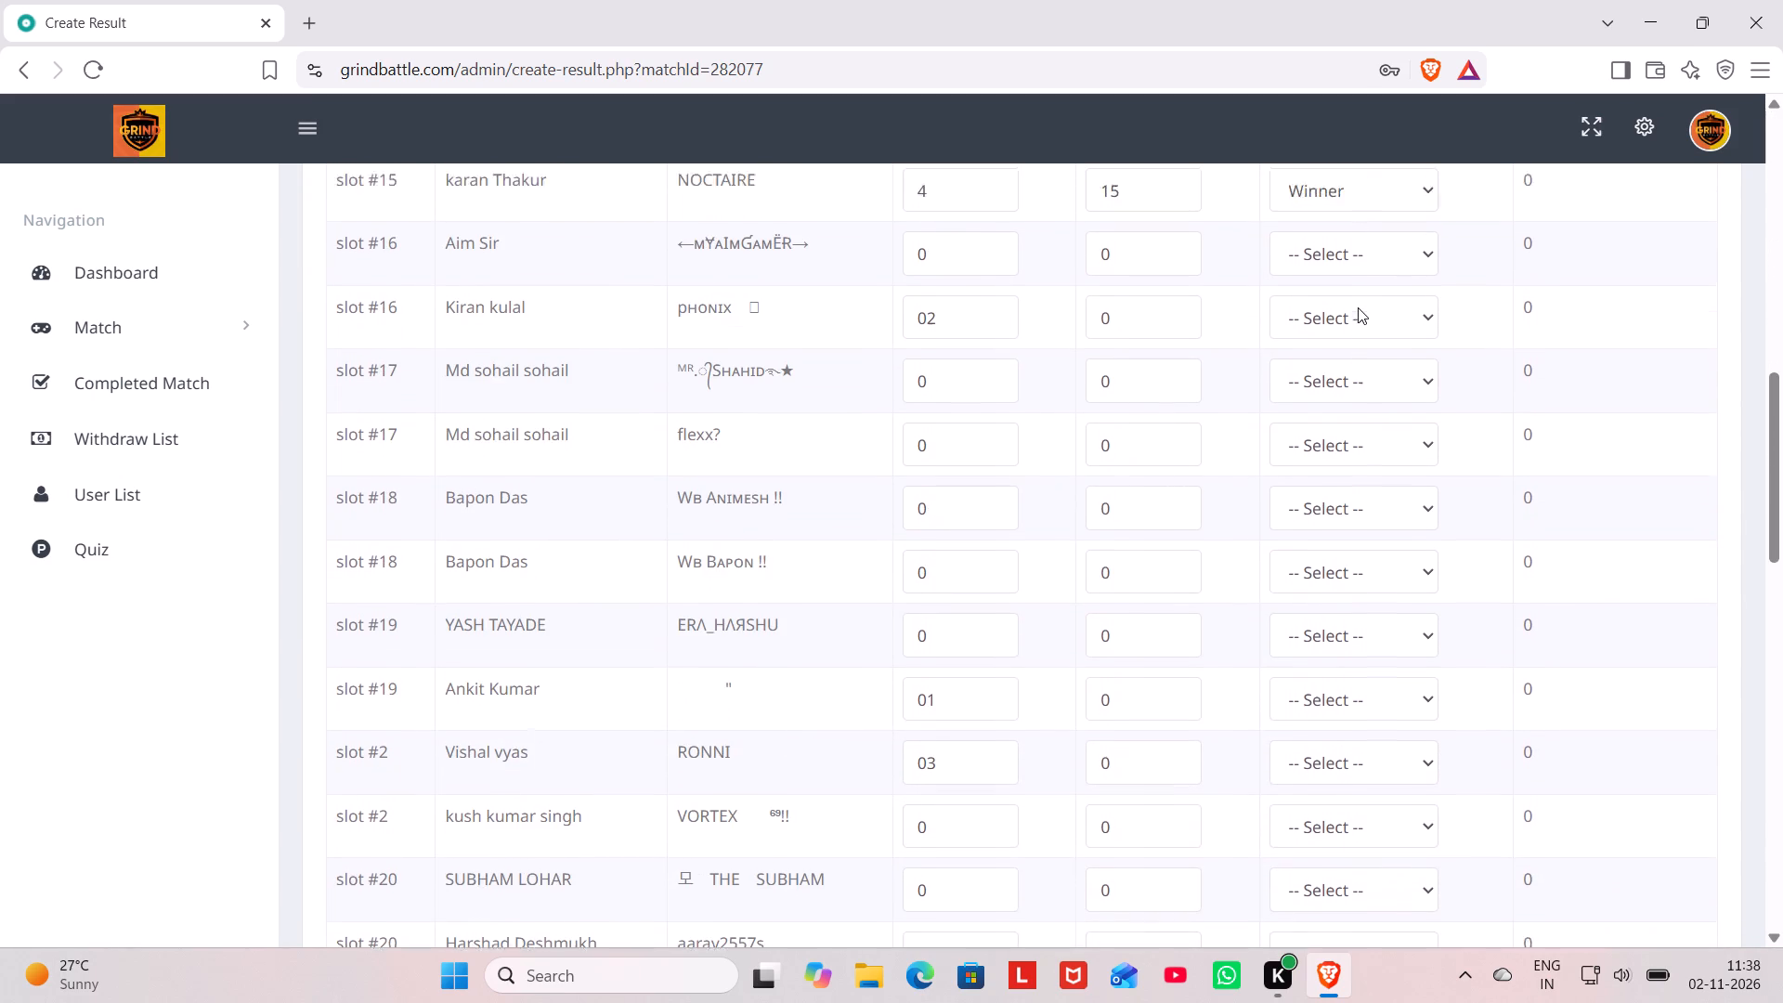
pyautogui.scroll(-1, 1358, 307)
pyautogui.scroll(5, 1358, 307)
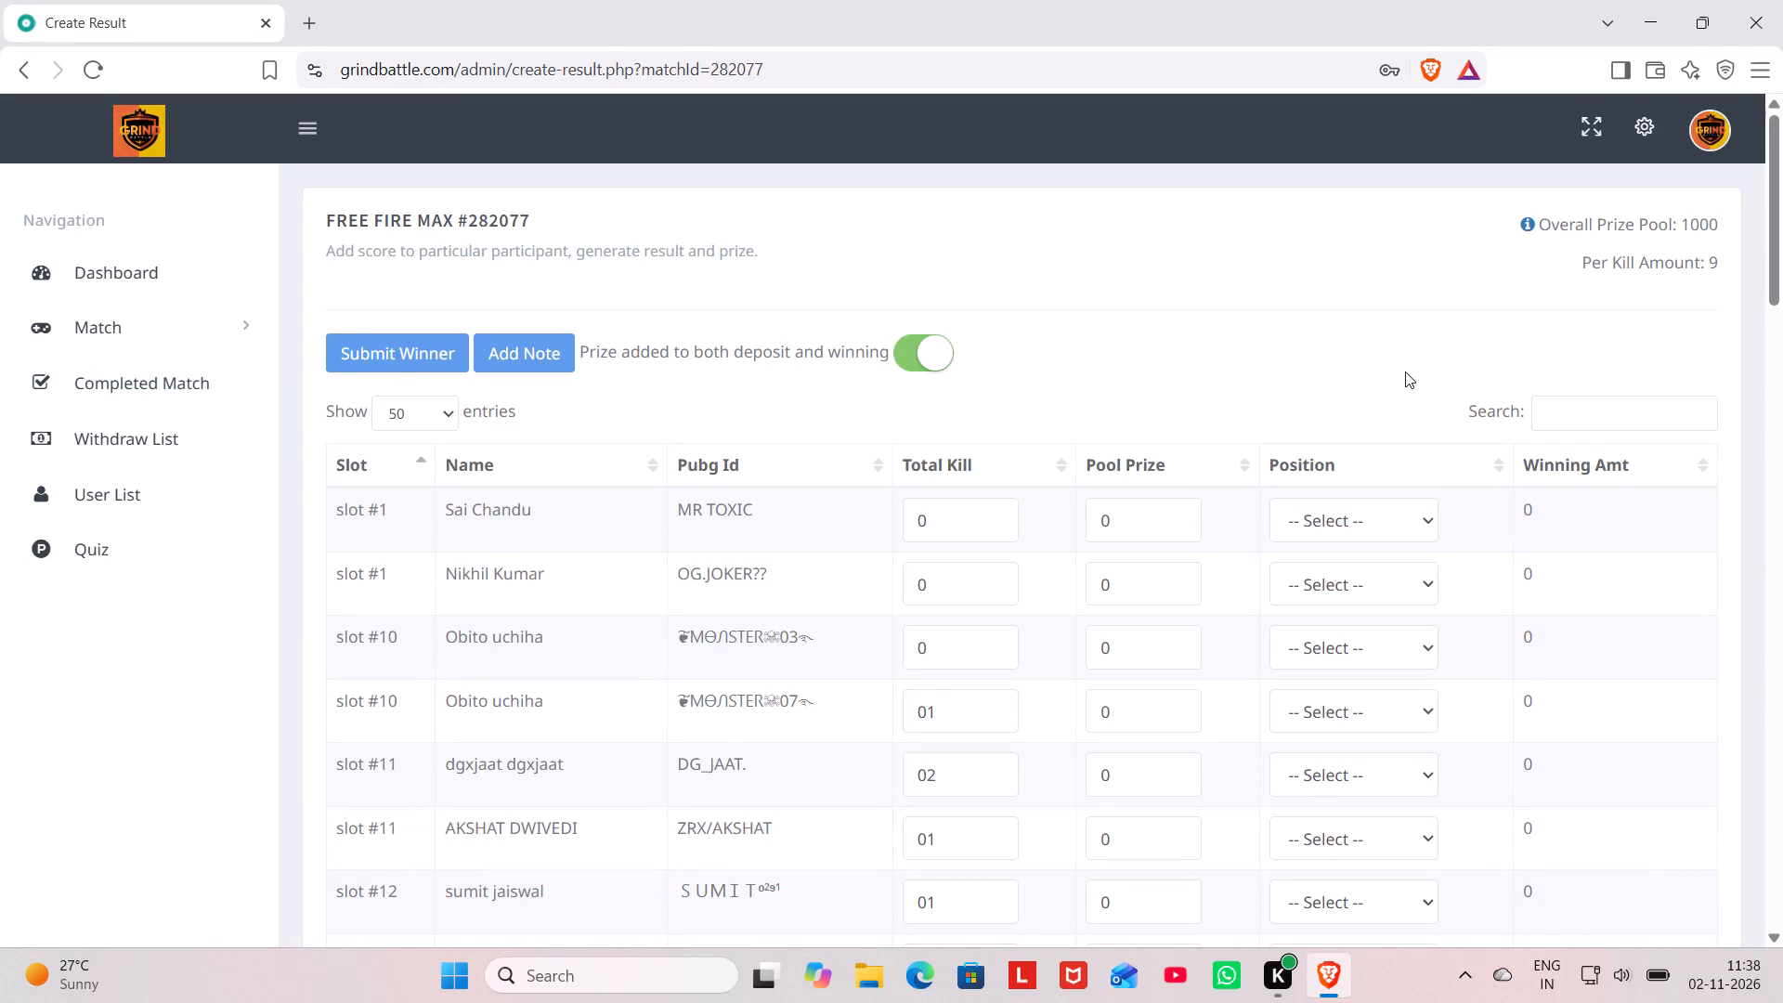
pyautogui.click(1543, 407)
pyautogui.write('no')
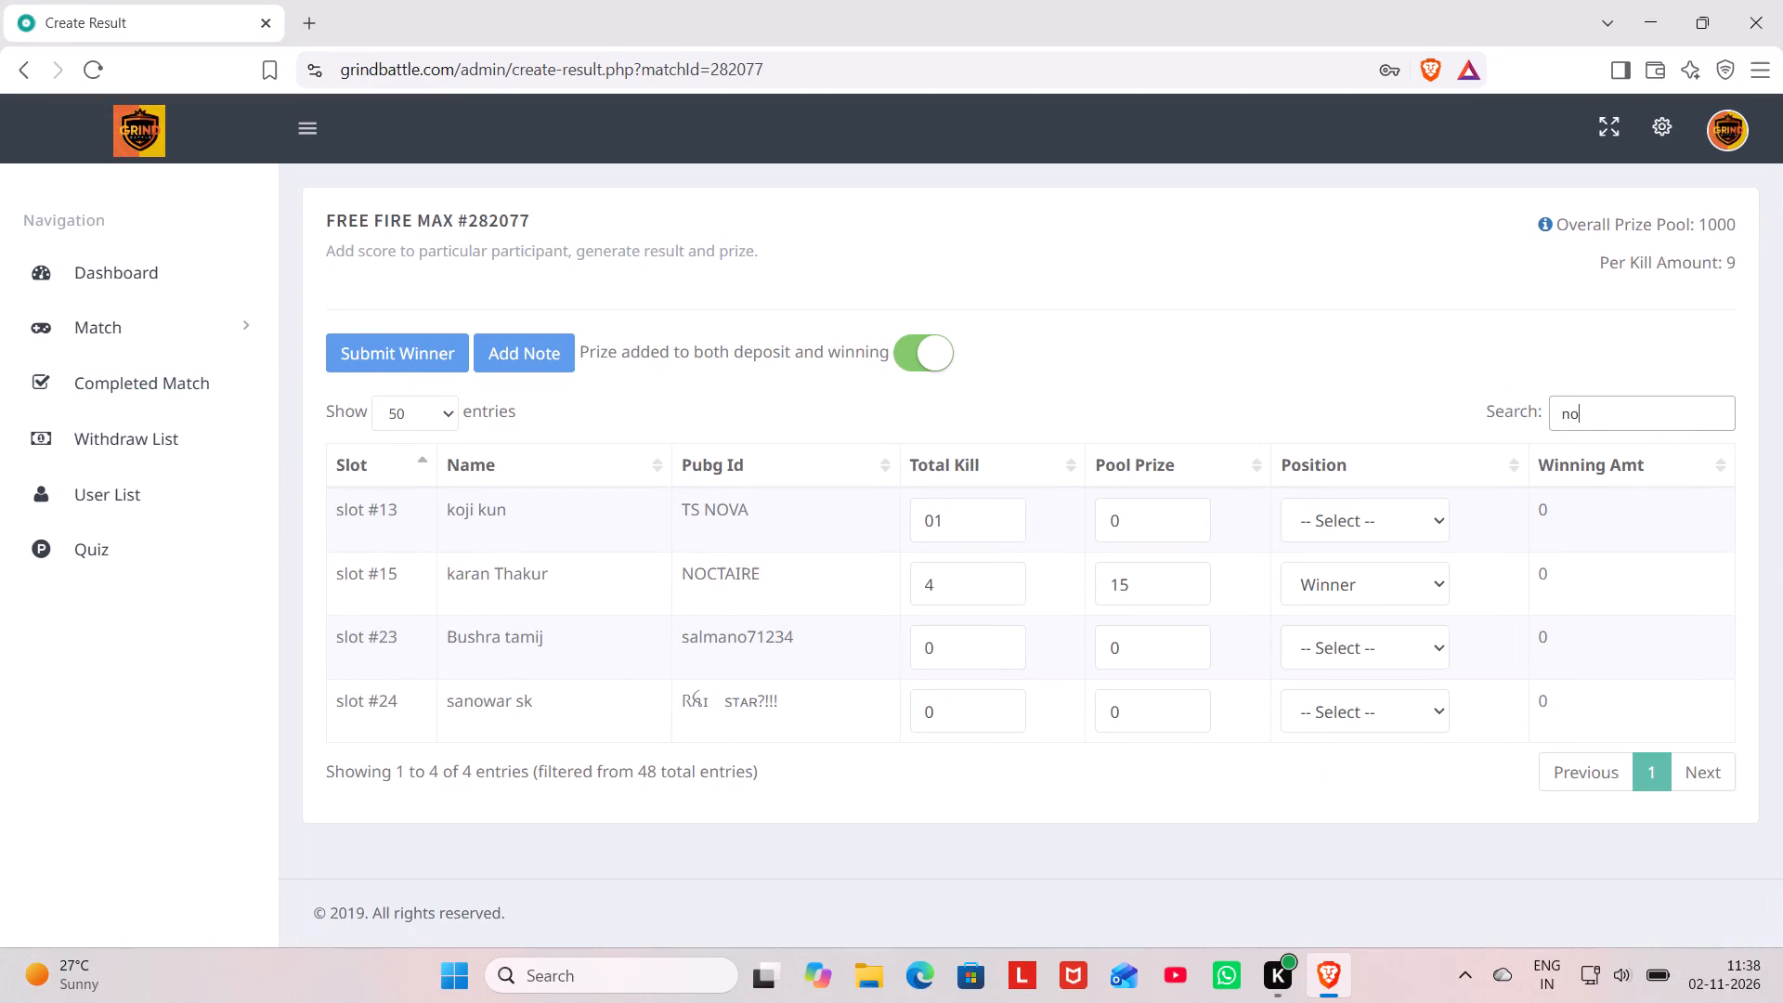
pyautogui.click(1165, 514)
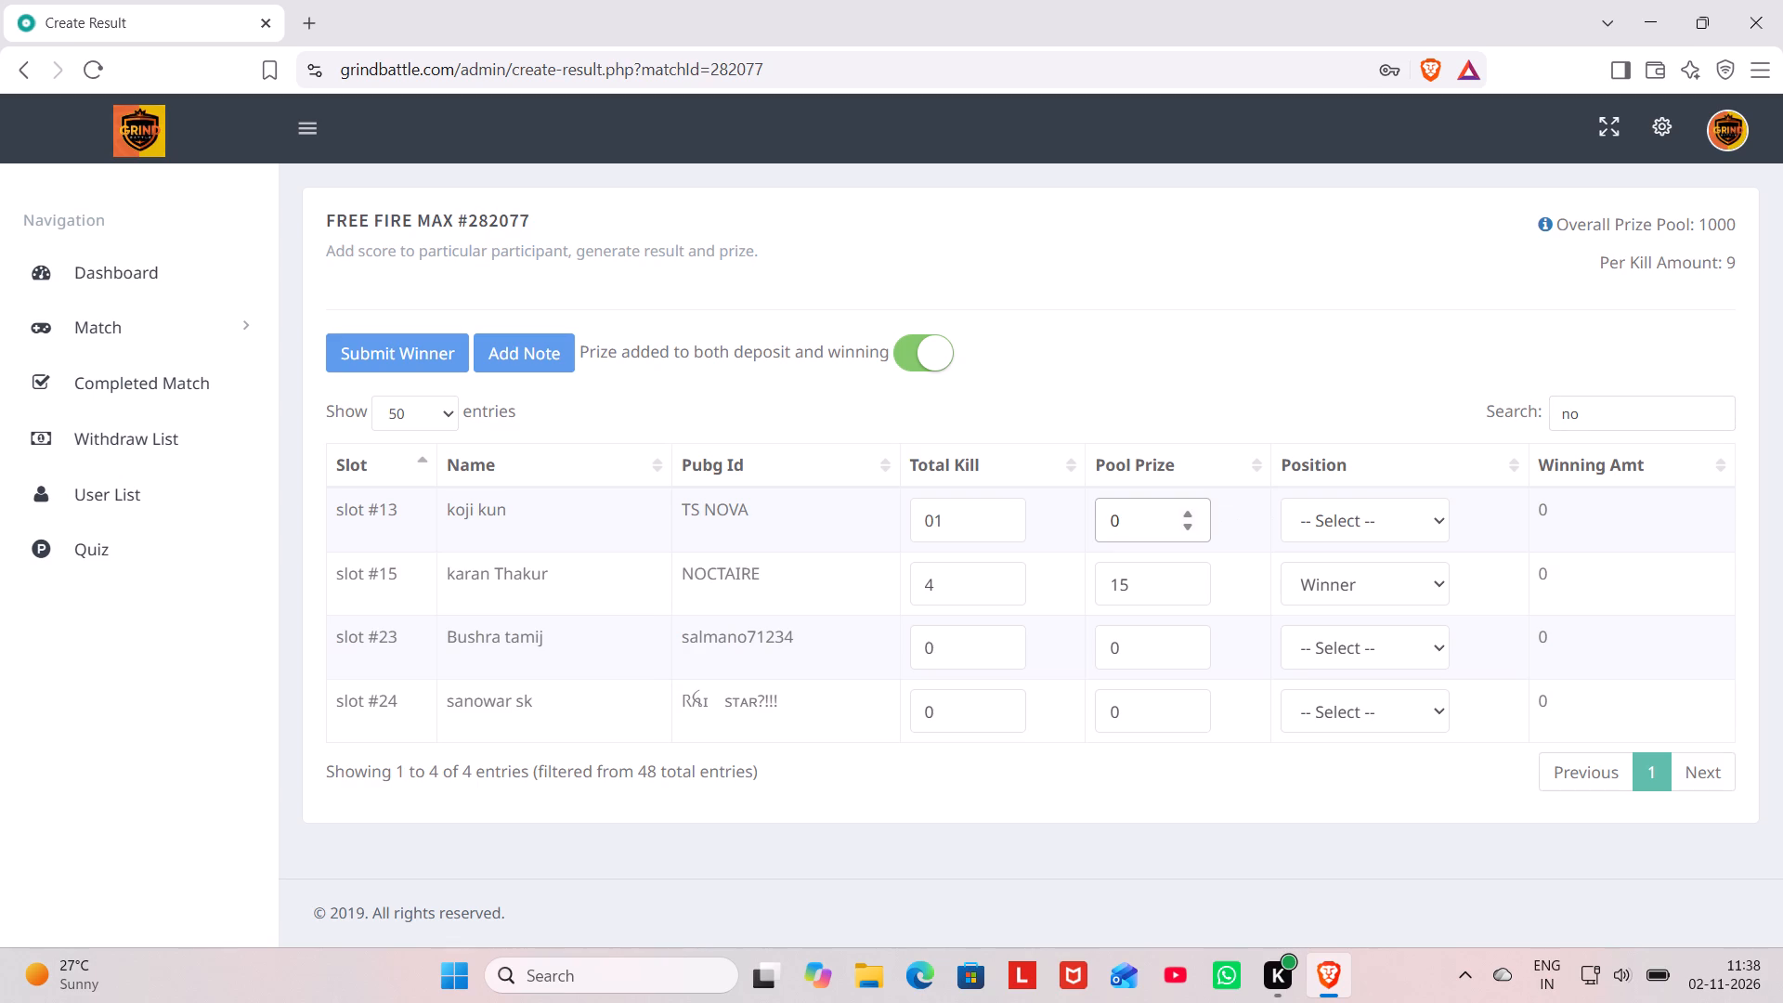
pyautogui.press('5')
pyautogui.press('Tab')
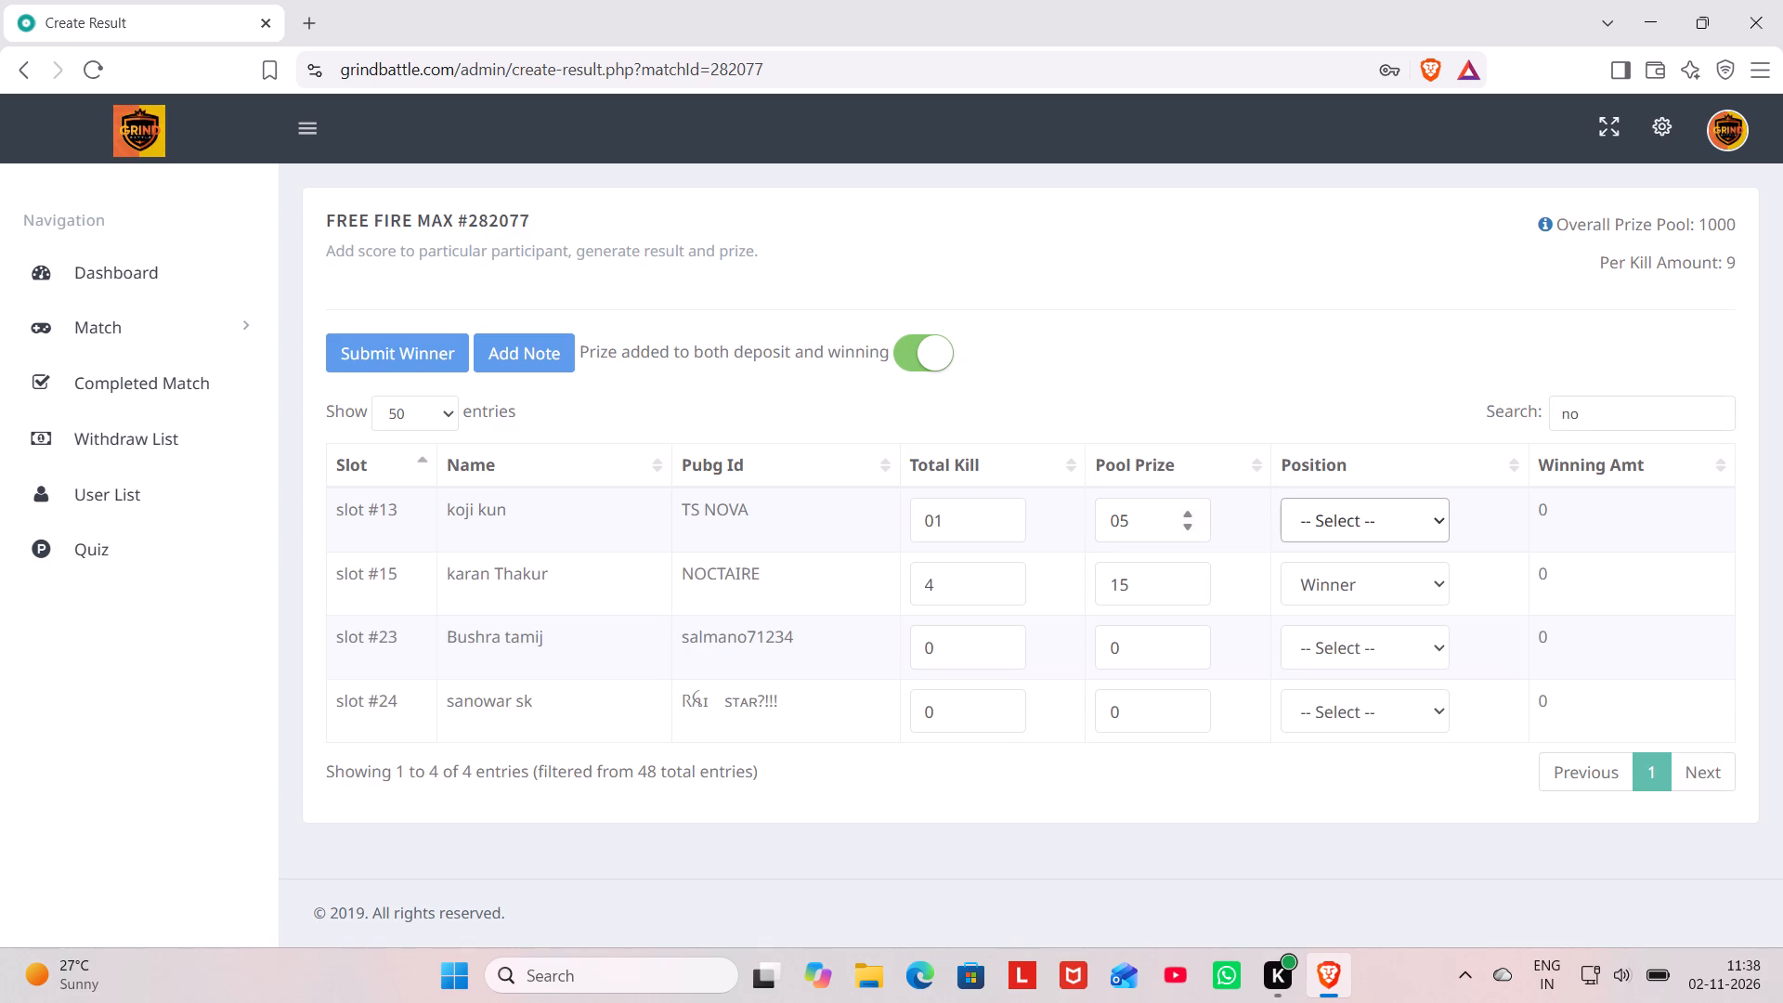
pyautogui.press('Down')
pyautogui.press('Down')
pyautogui.press('Tab')
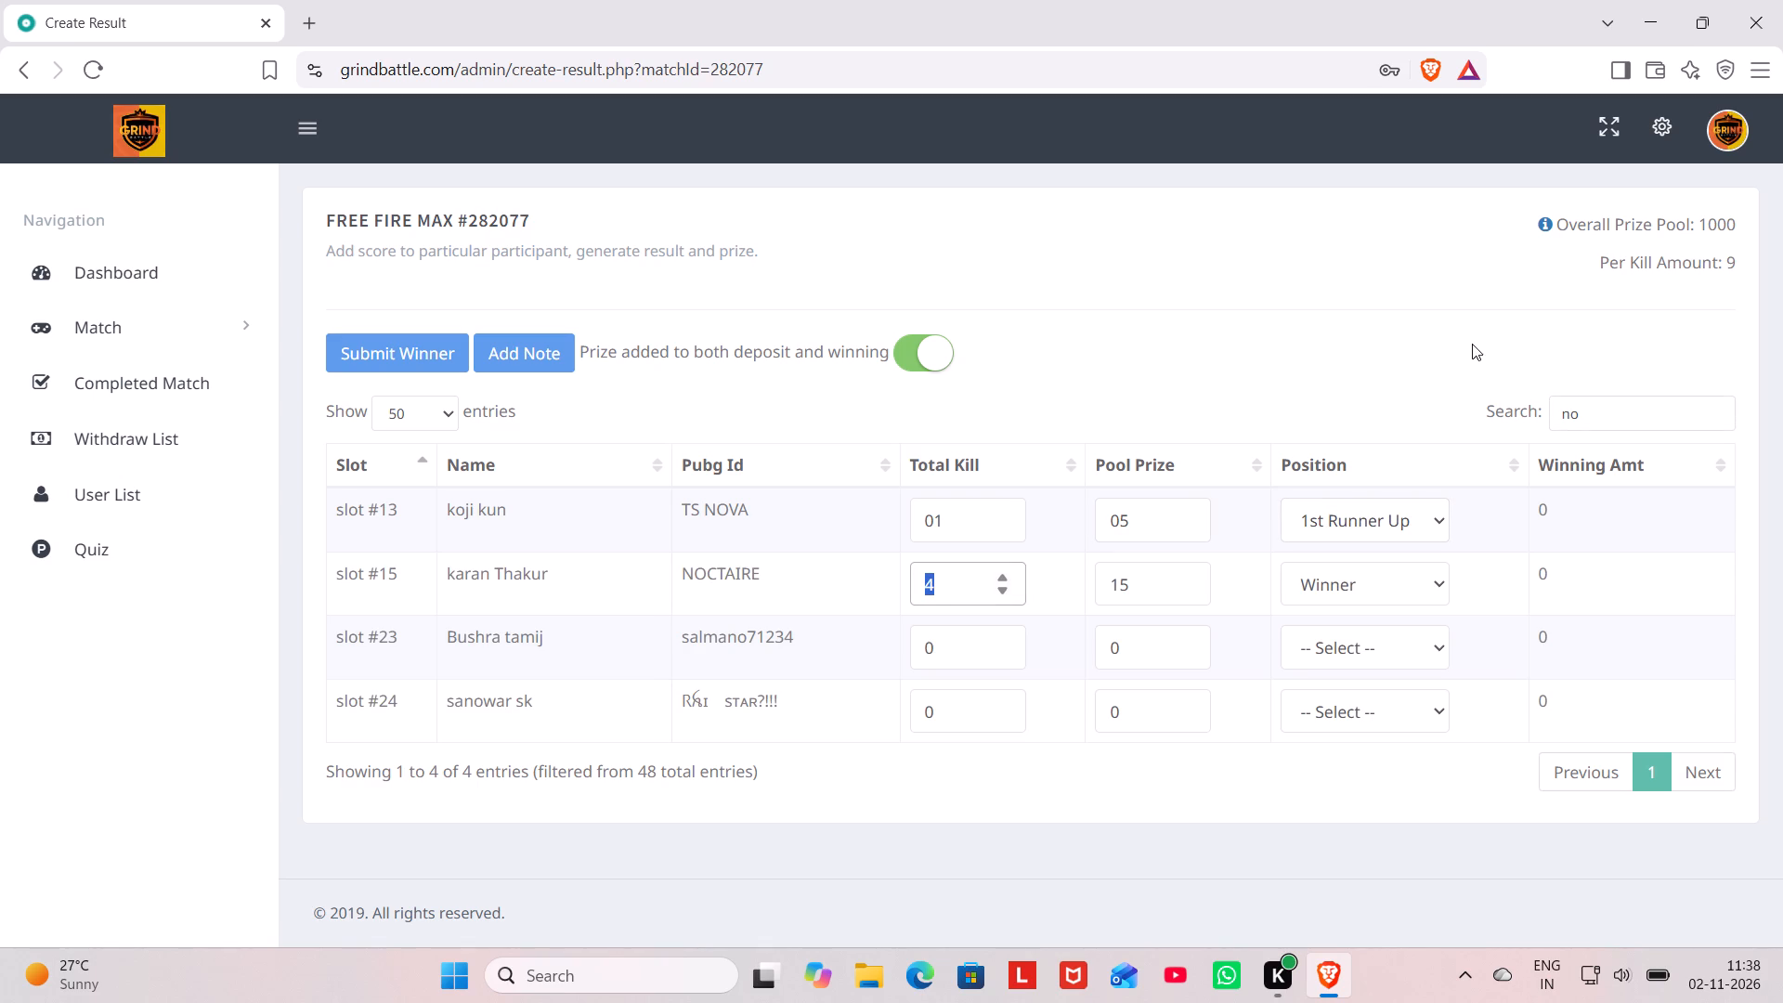
pyautogui.click(1592, 411)
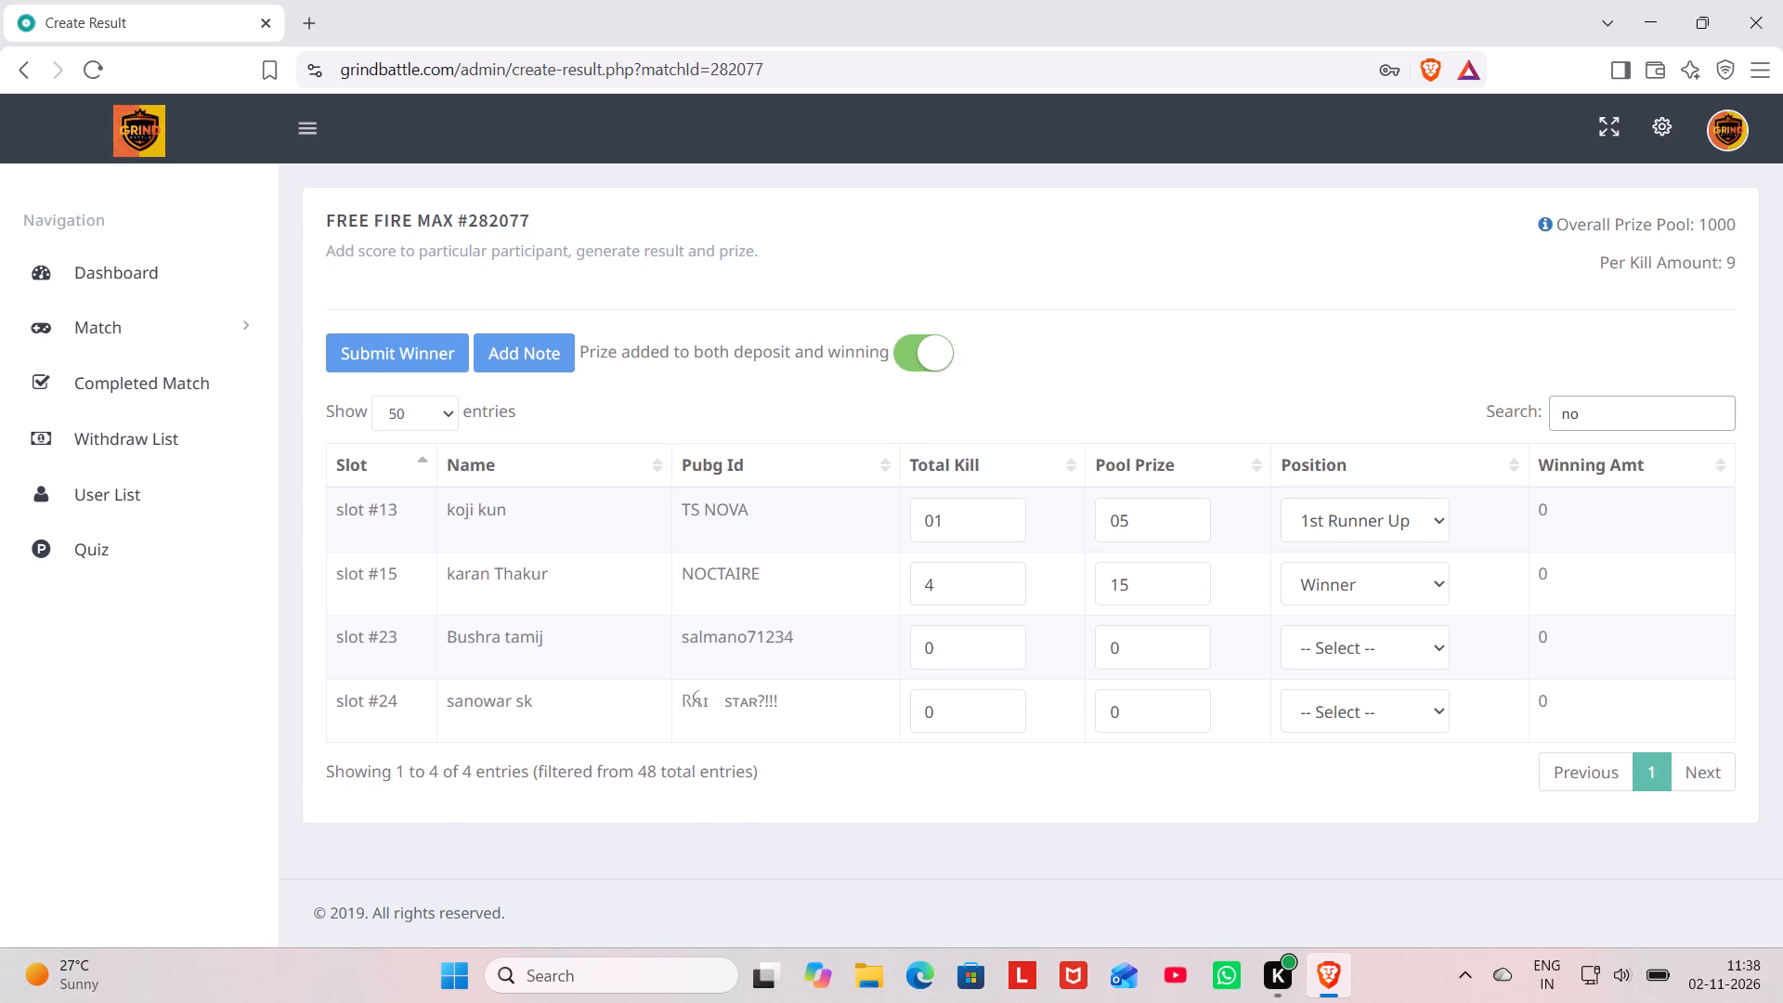
pyautogui.press('BackSpace')
pyautogui.press('BackSpace')
pyautogui.press('BackSpace')
pyautogui.press('BackSpace')
pyautogui.write('ai')
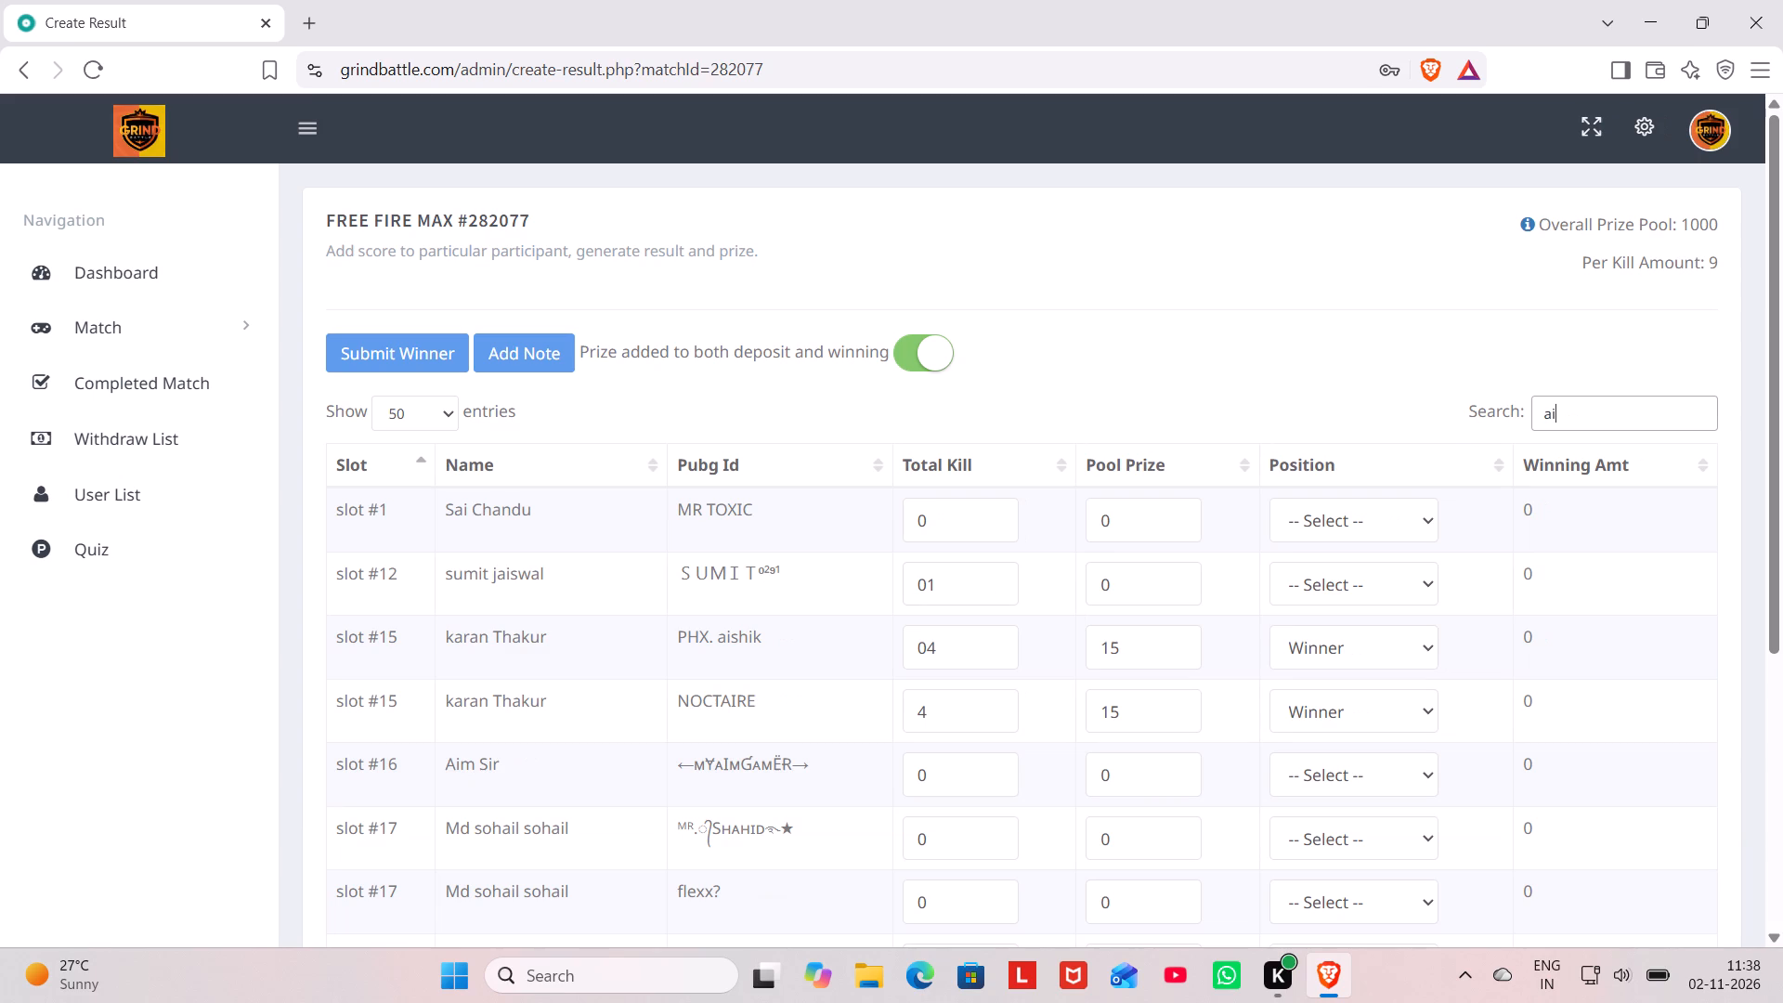
pyautogui.press('z')
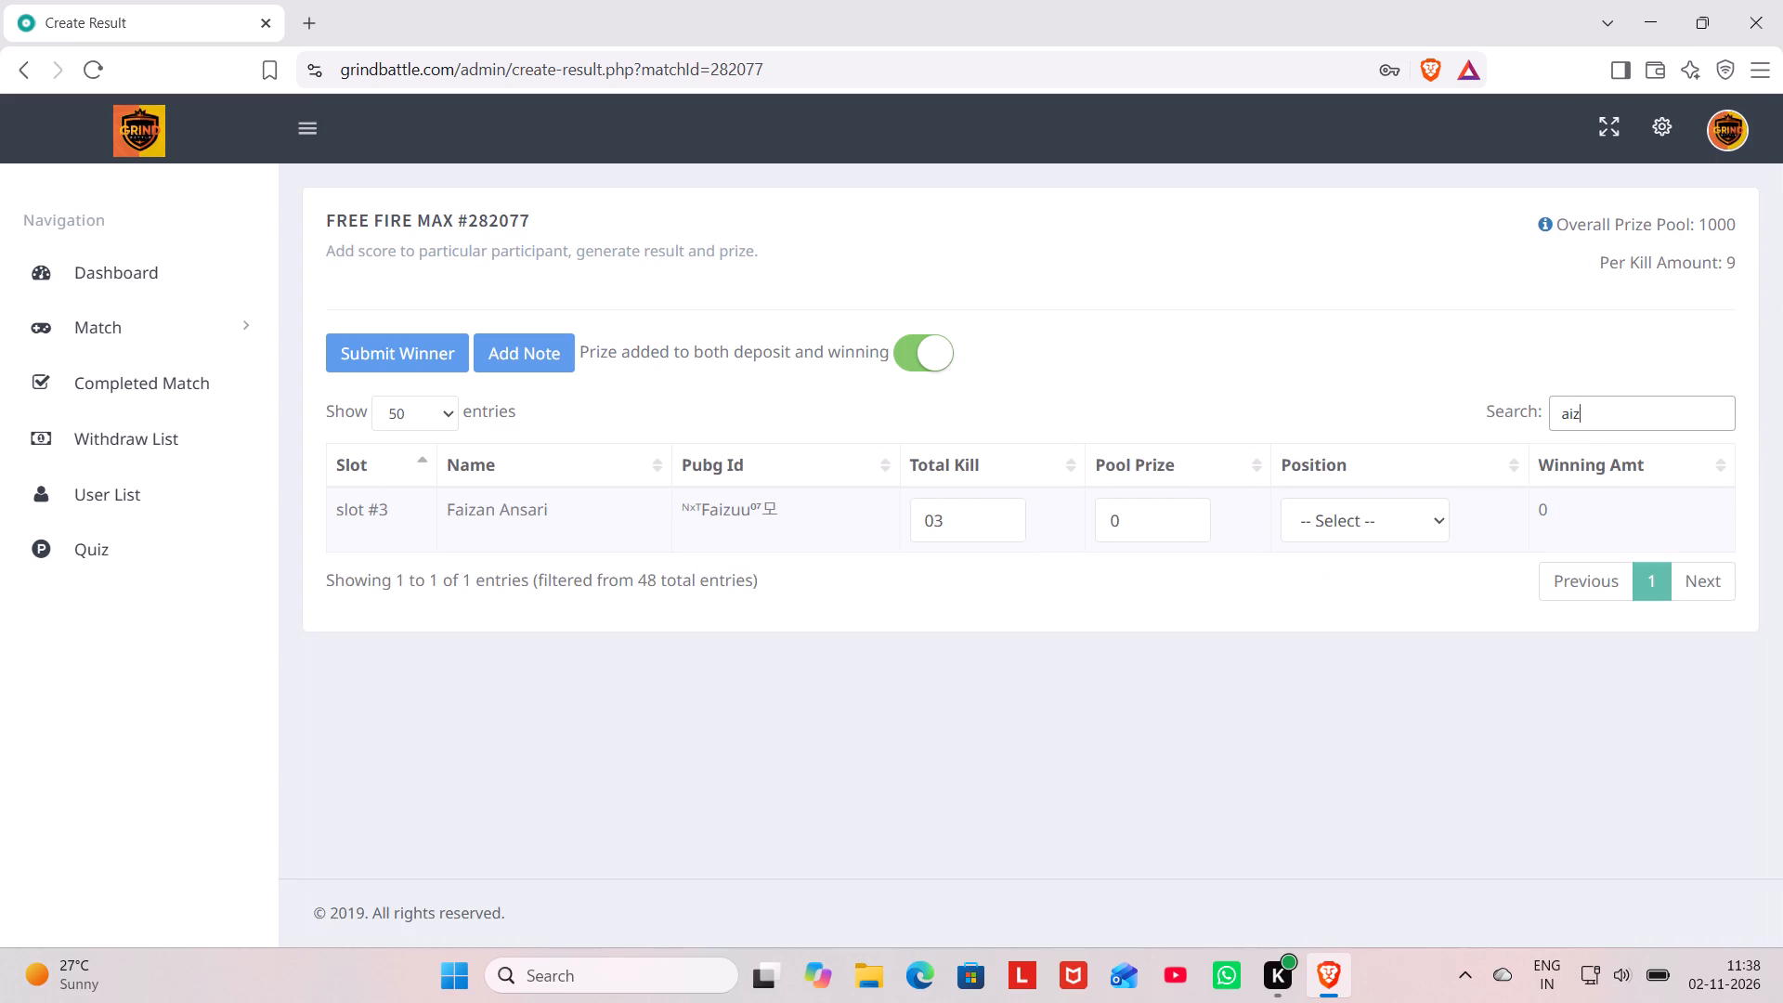
pyautogui.press('BackSpace')
pyautogui.press('BackSpace')
pyautogui.press('BackSpace')
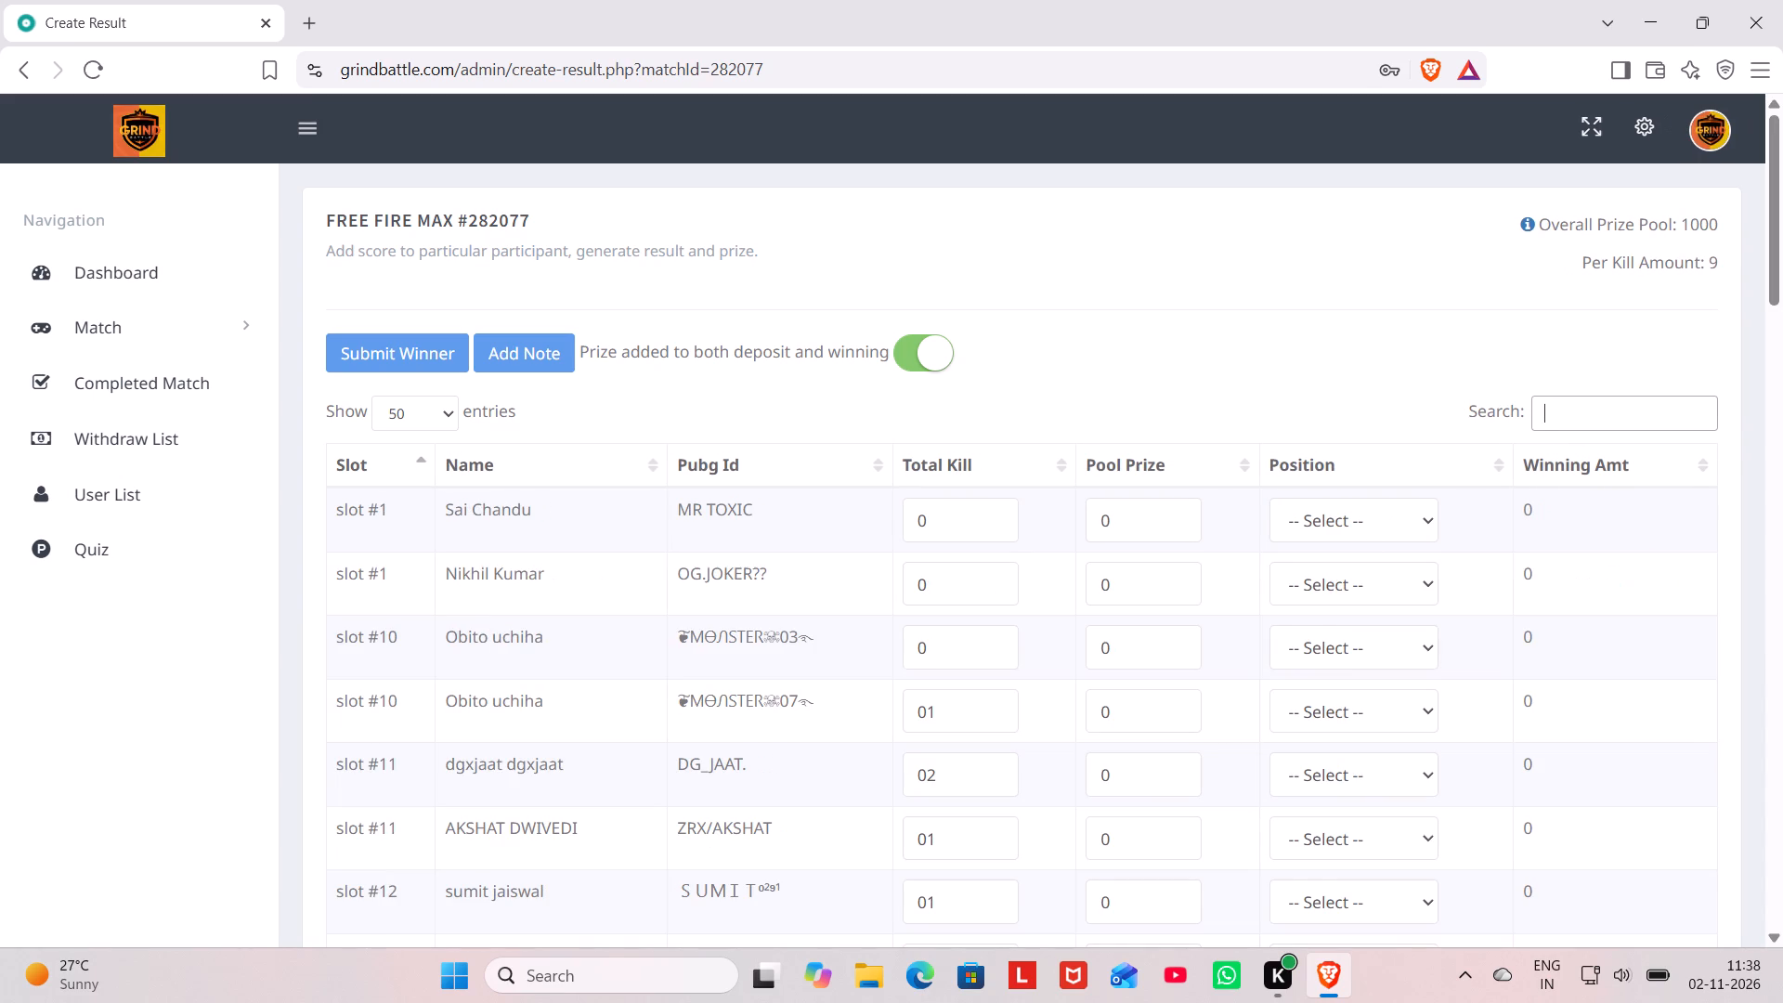
pyautogui.scroll(-5, 1187, 686)
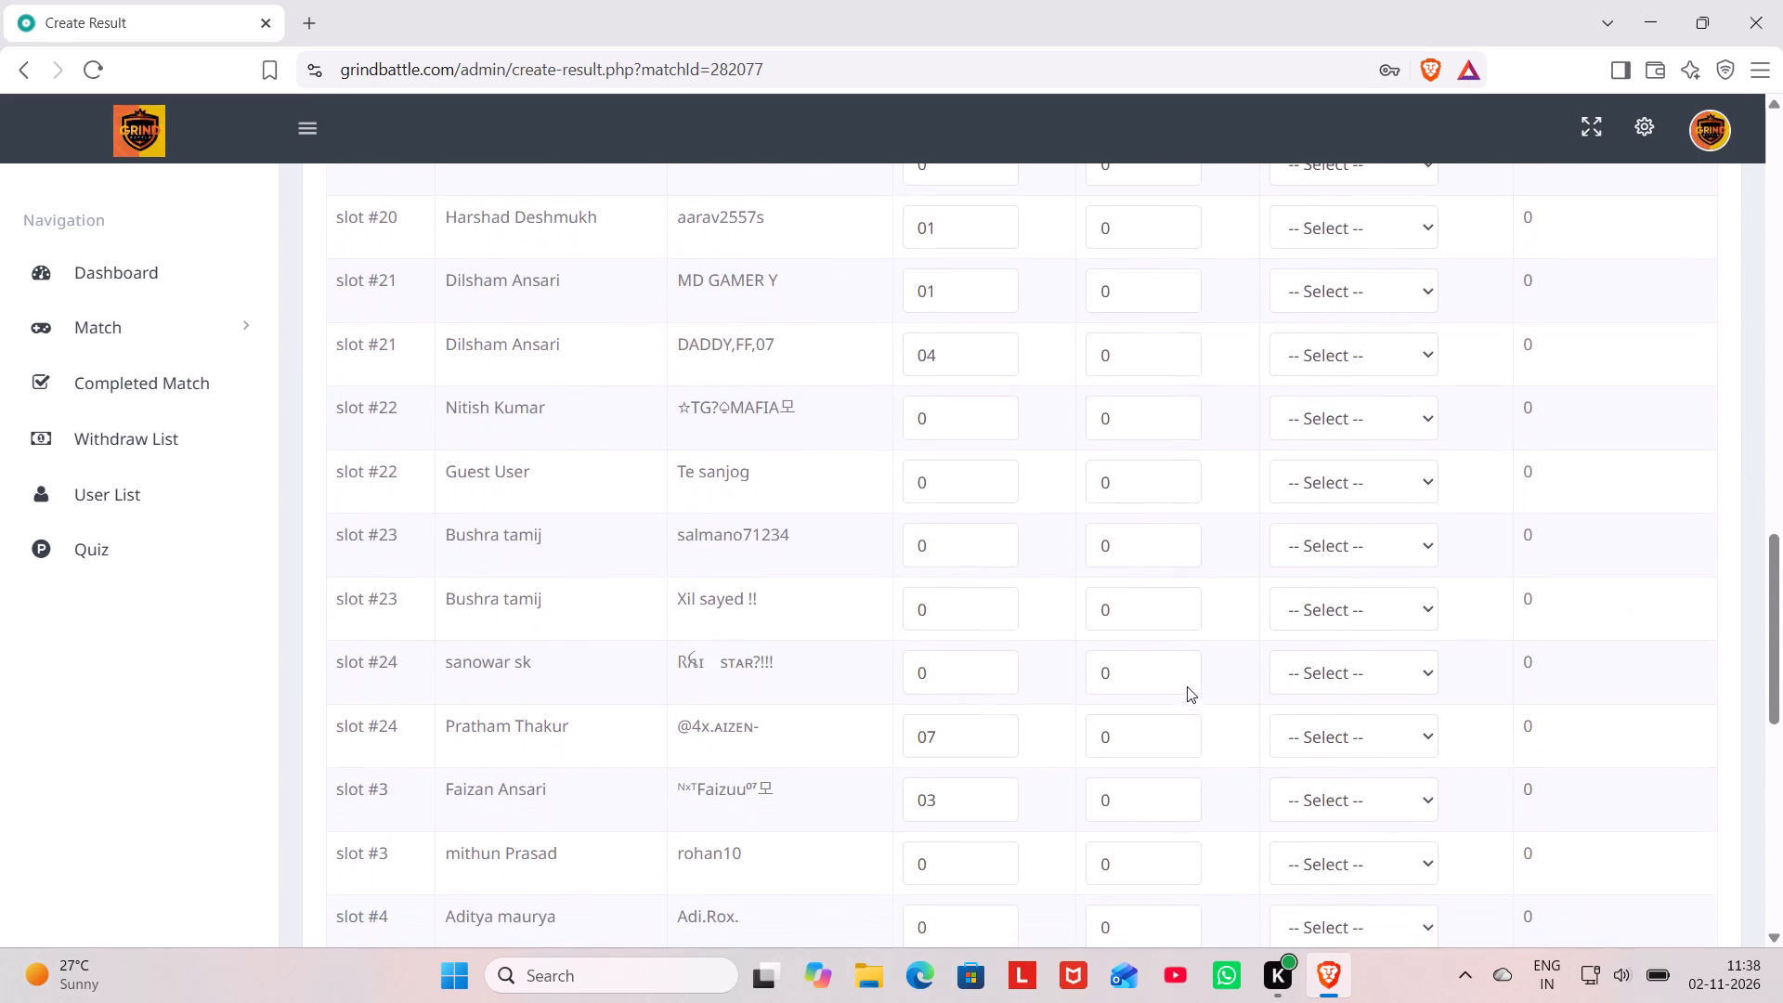
pyautogui.click(1126, 724)
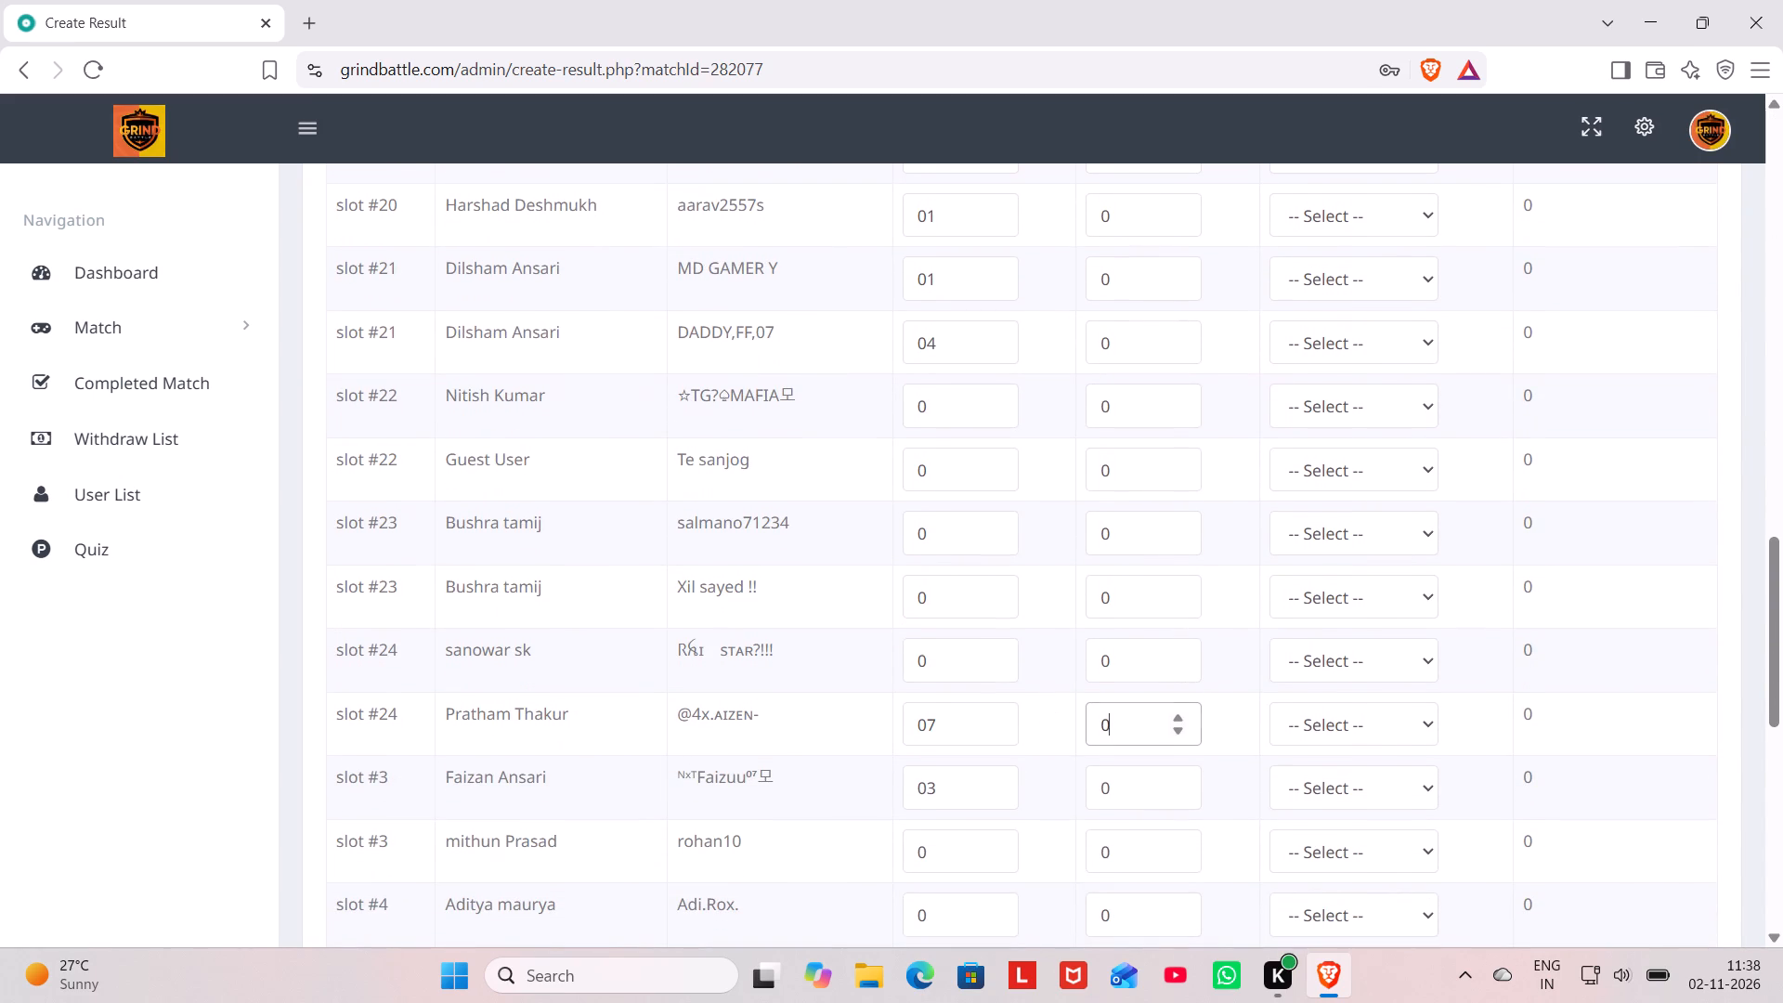
pyautogui.press('5')
pyautogui.press('Tab')
pyautogui.press('Down')
pyautogui.press('Down')
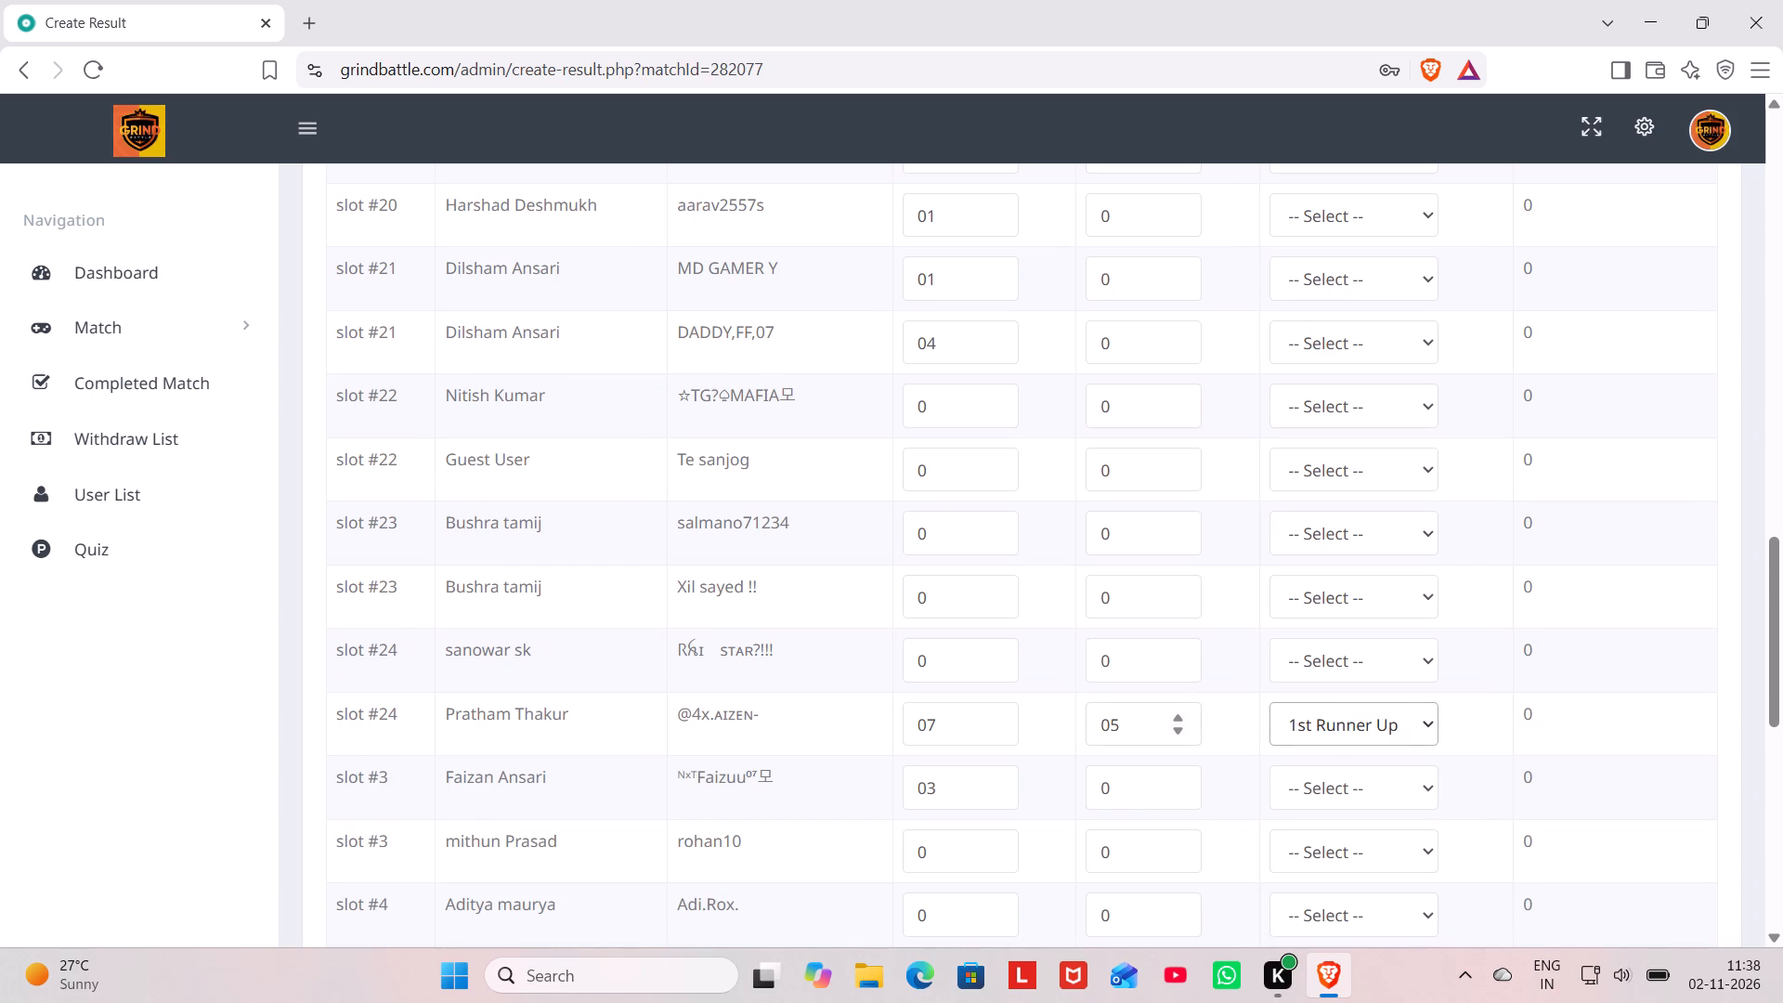
pyautogui.press('Tab')
# Submit the winners for FREE FIRE MAX #282077.
pyautogui.scroll(10, 1205, 622)
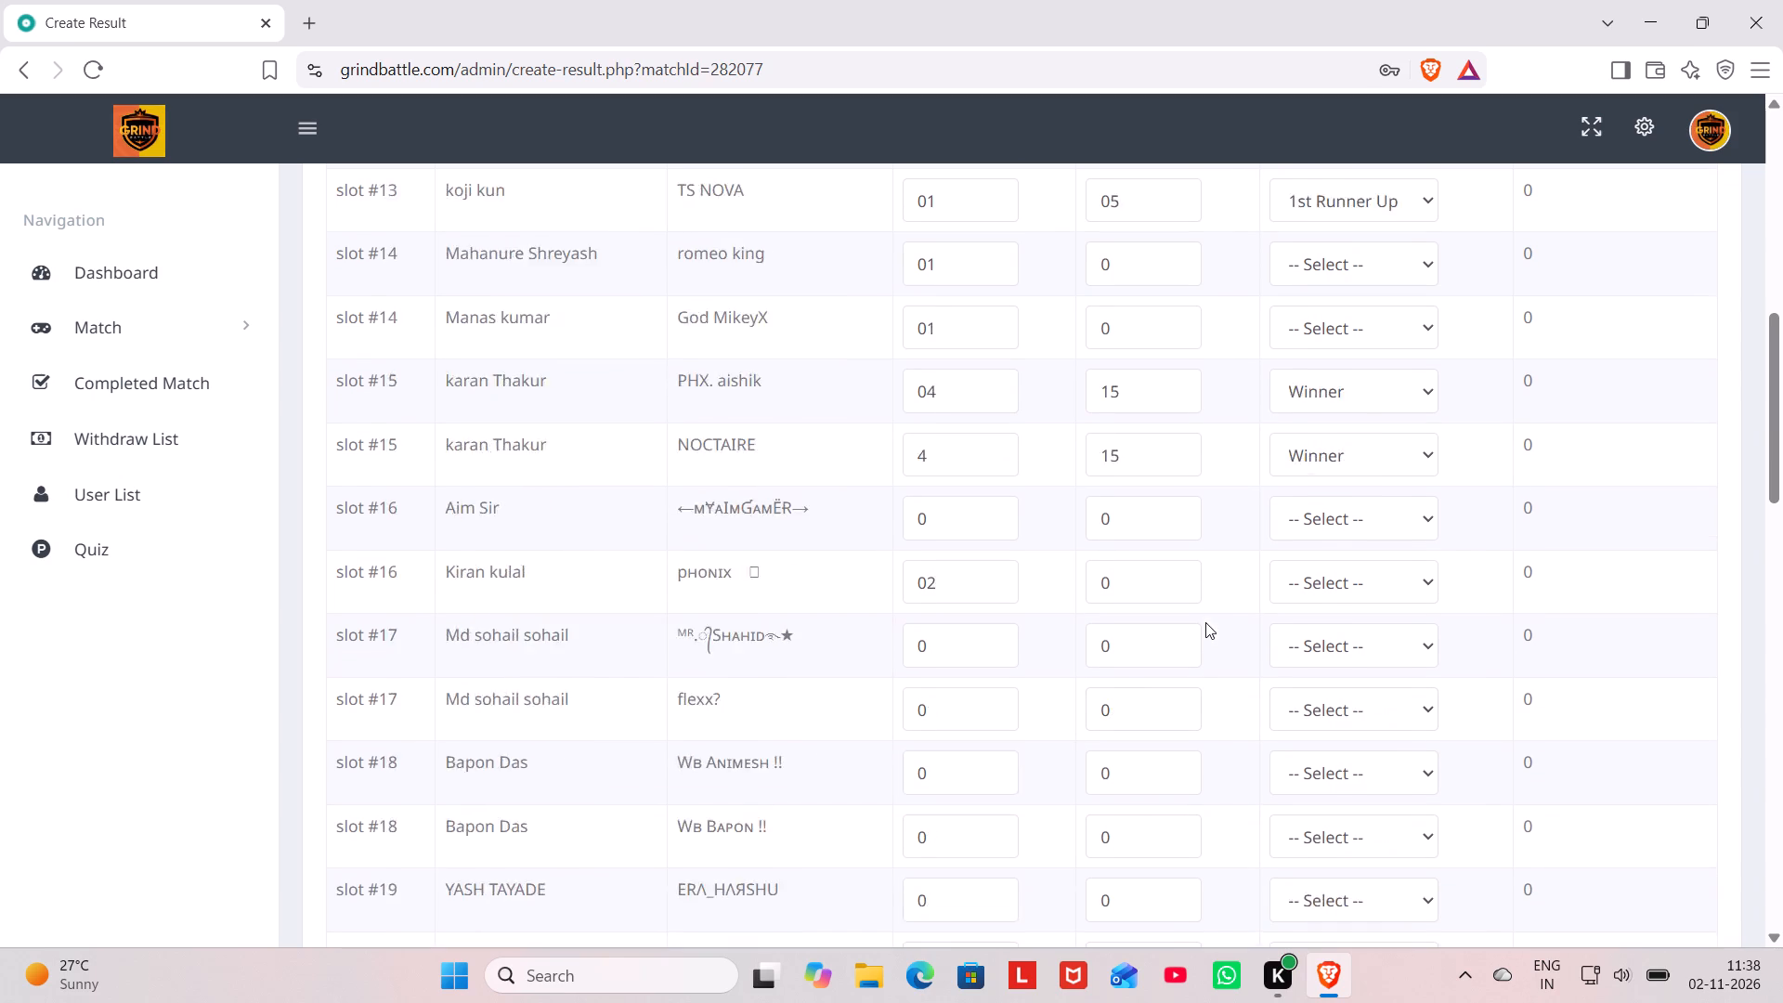
pyautogui.scroll(3, 1205, 622)
pyautogui.click(1162, 345)
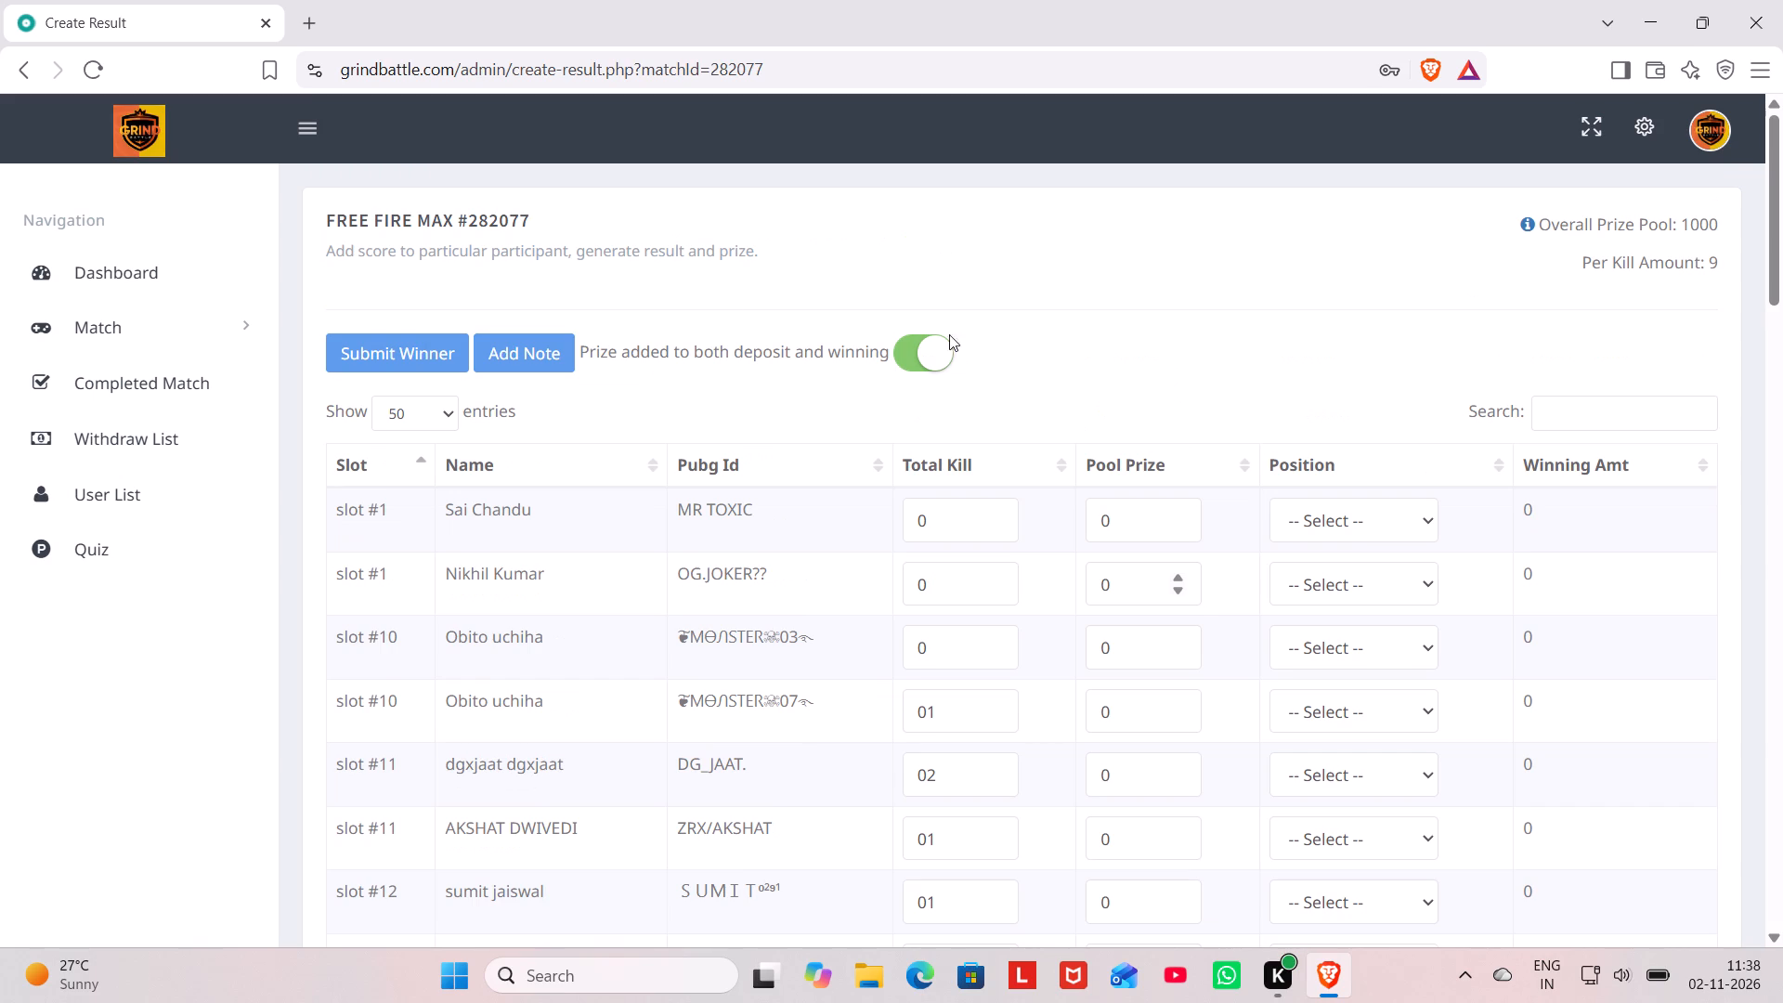
pyautogui.click(384, 345)
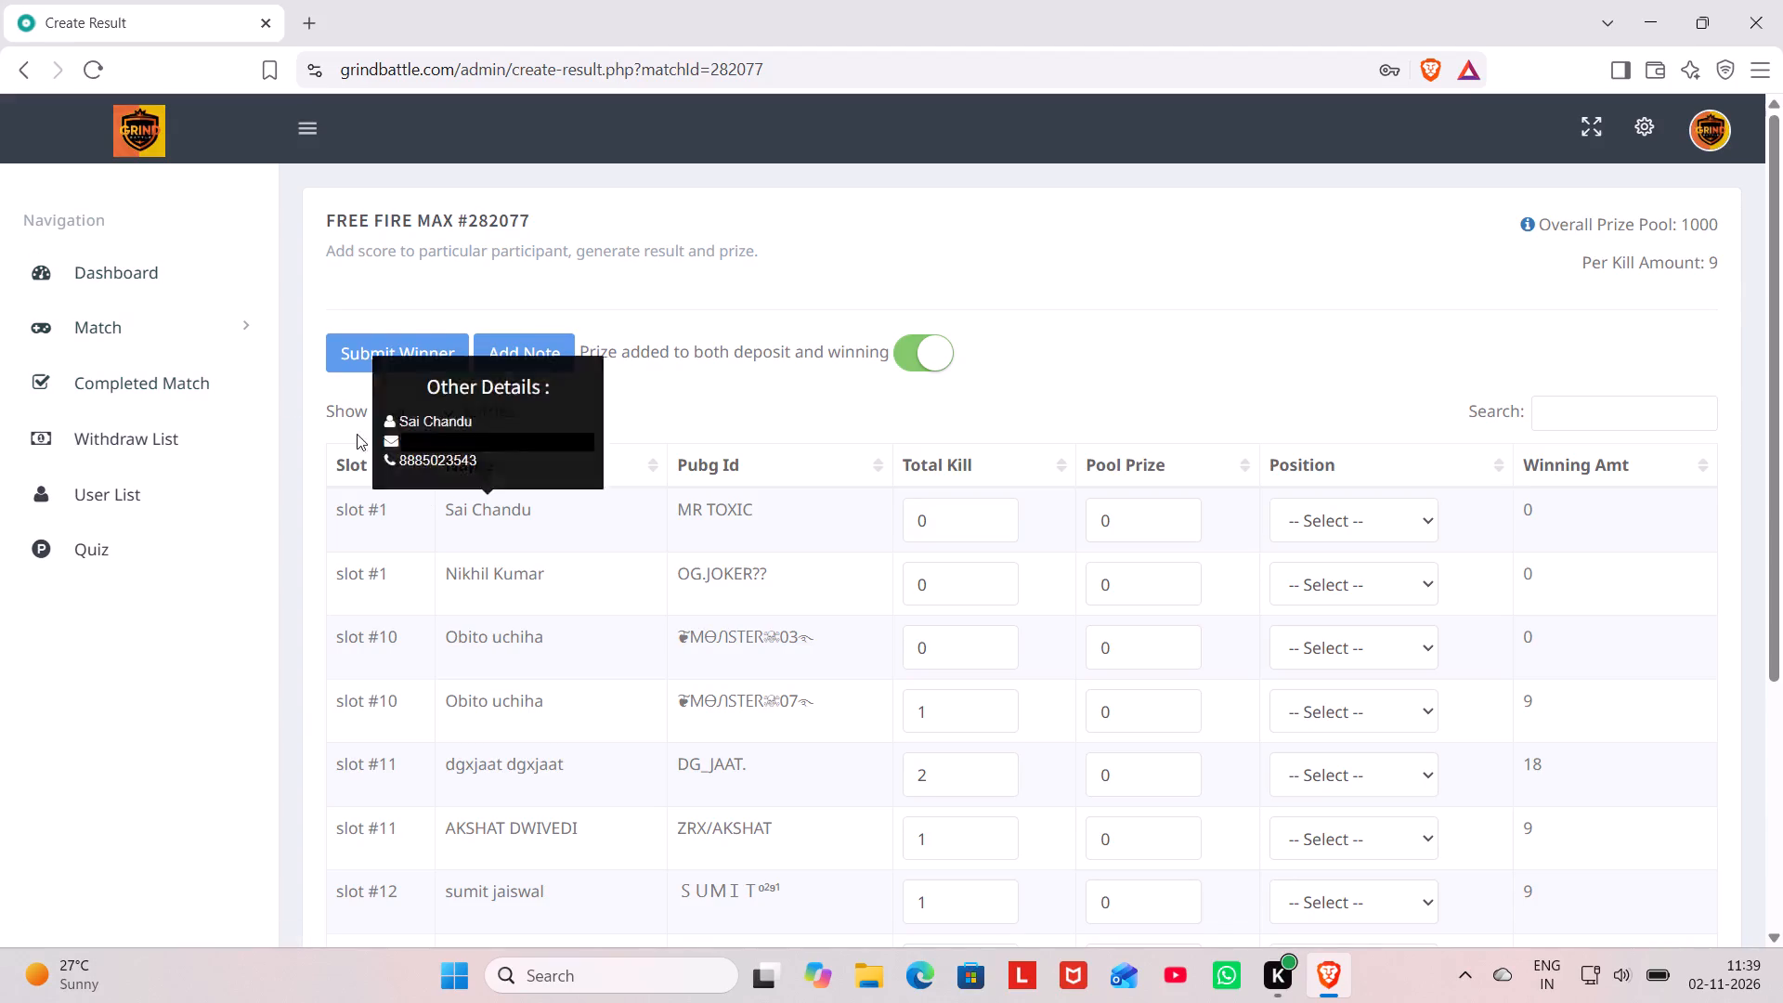
# Search the completed matches for 281937 and open the result entry page of SNIPER BAN (GUN ATTRIBUTES ON)#281937.
pyautogui.click(130, 390)
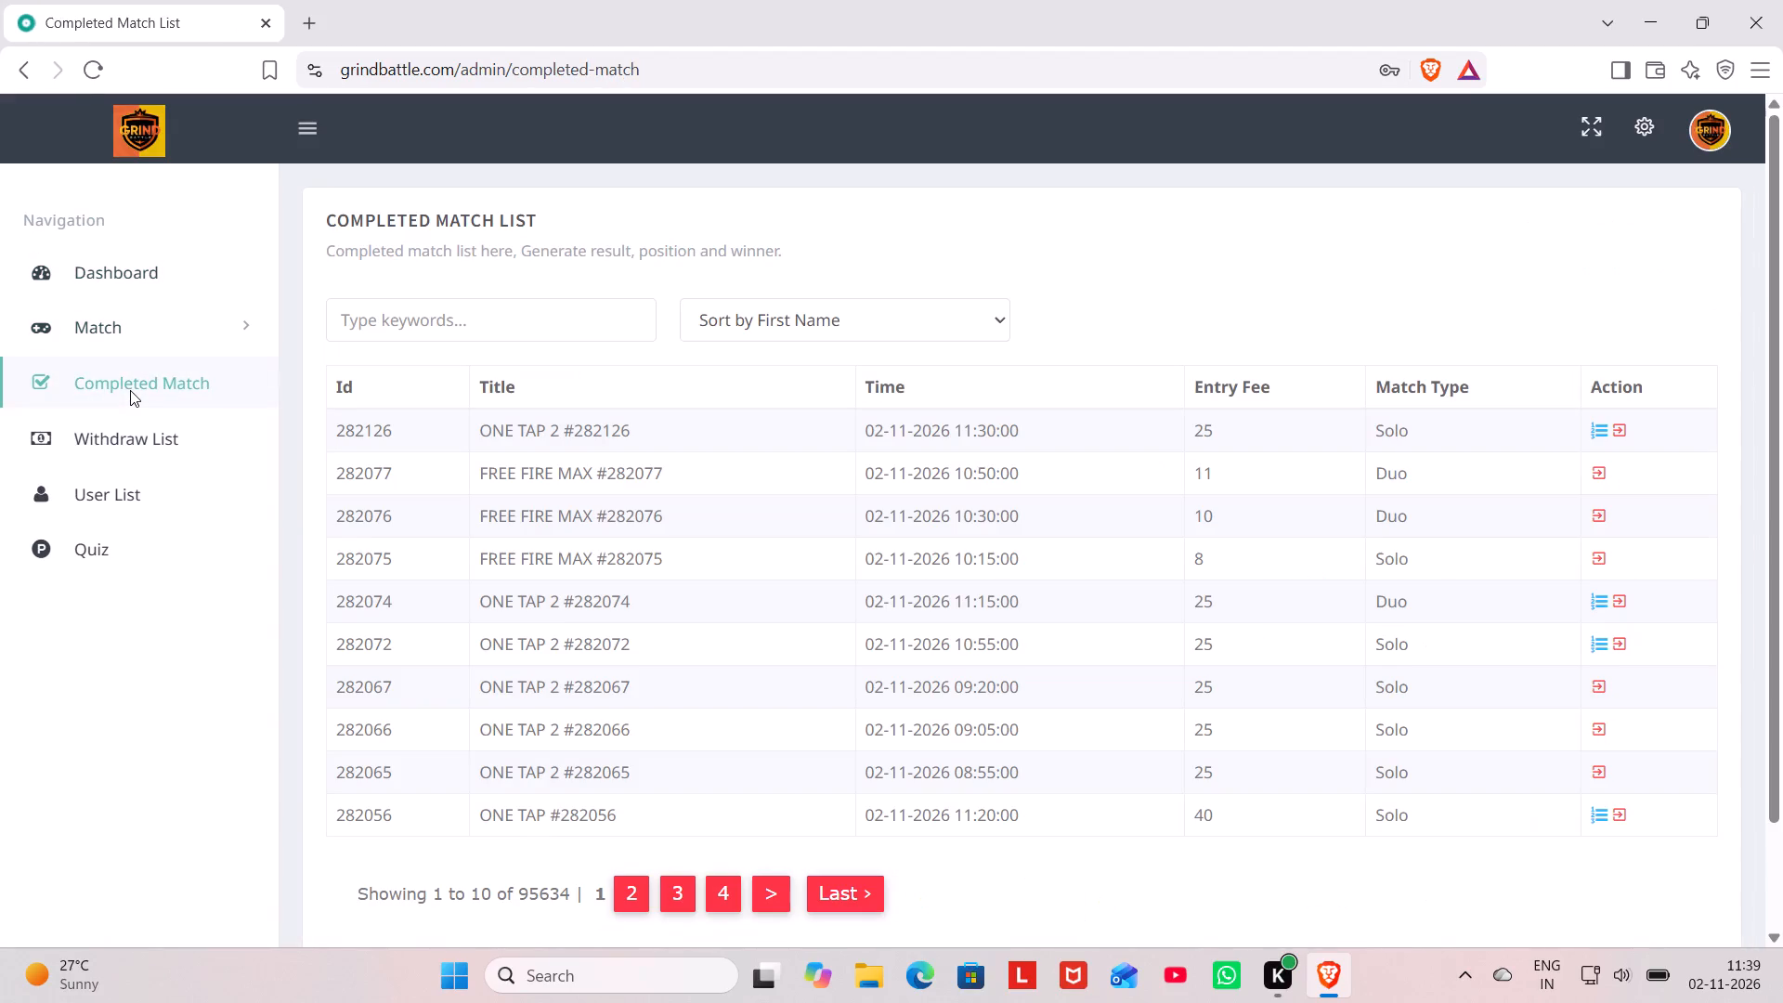
pyautogui.click(496, 323)
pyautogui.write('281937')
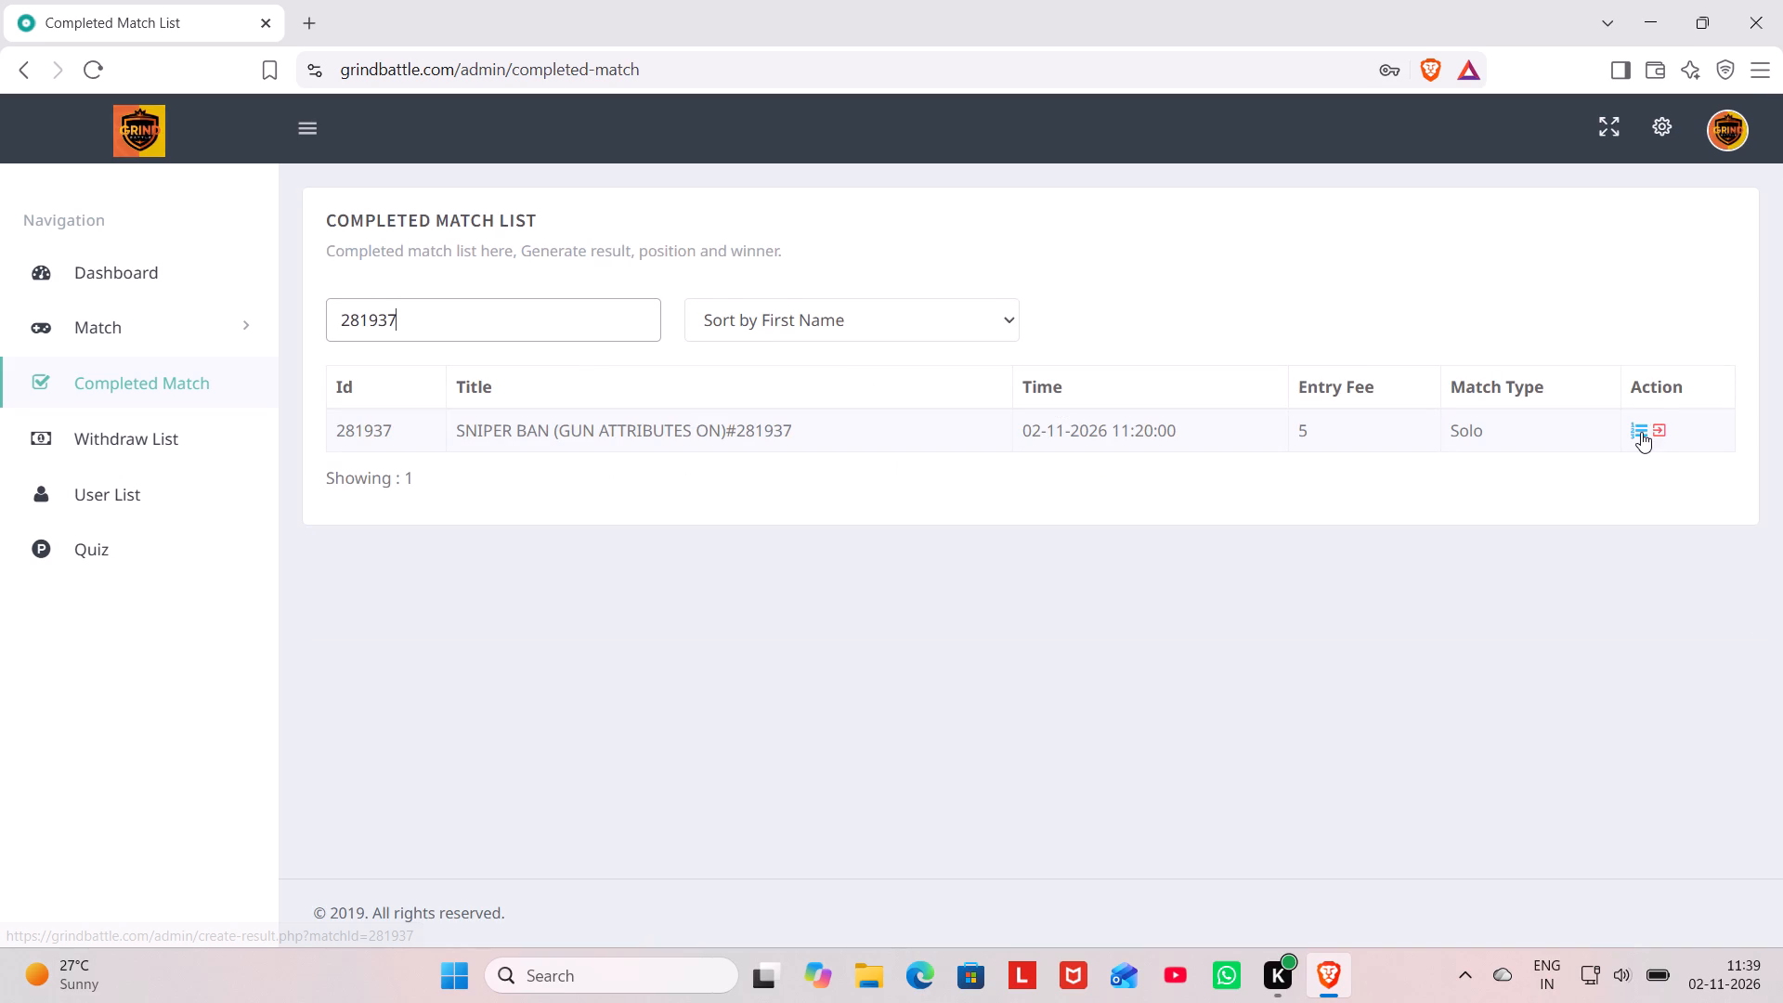
pyautogui.click(1641, 432)
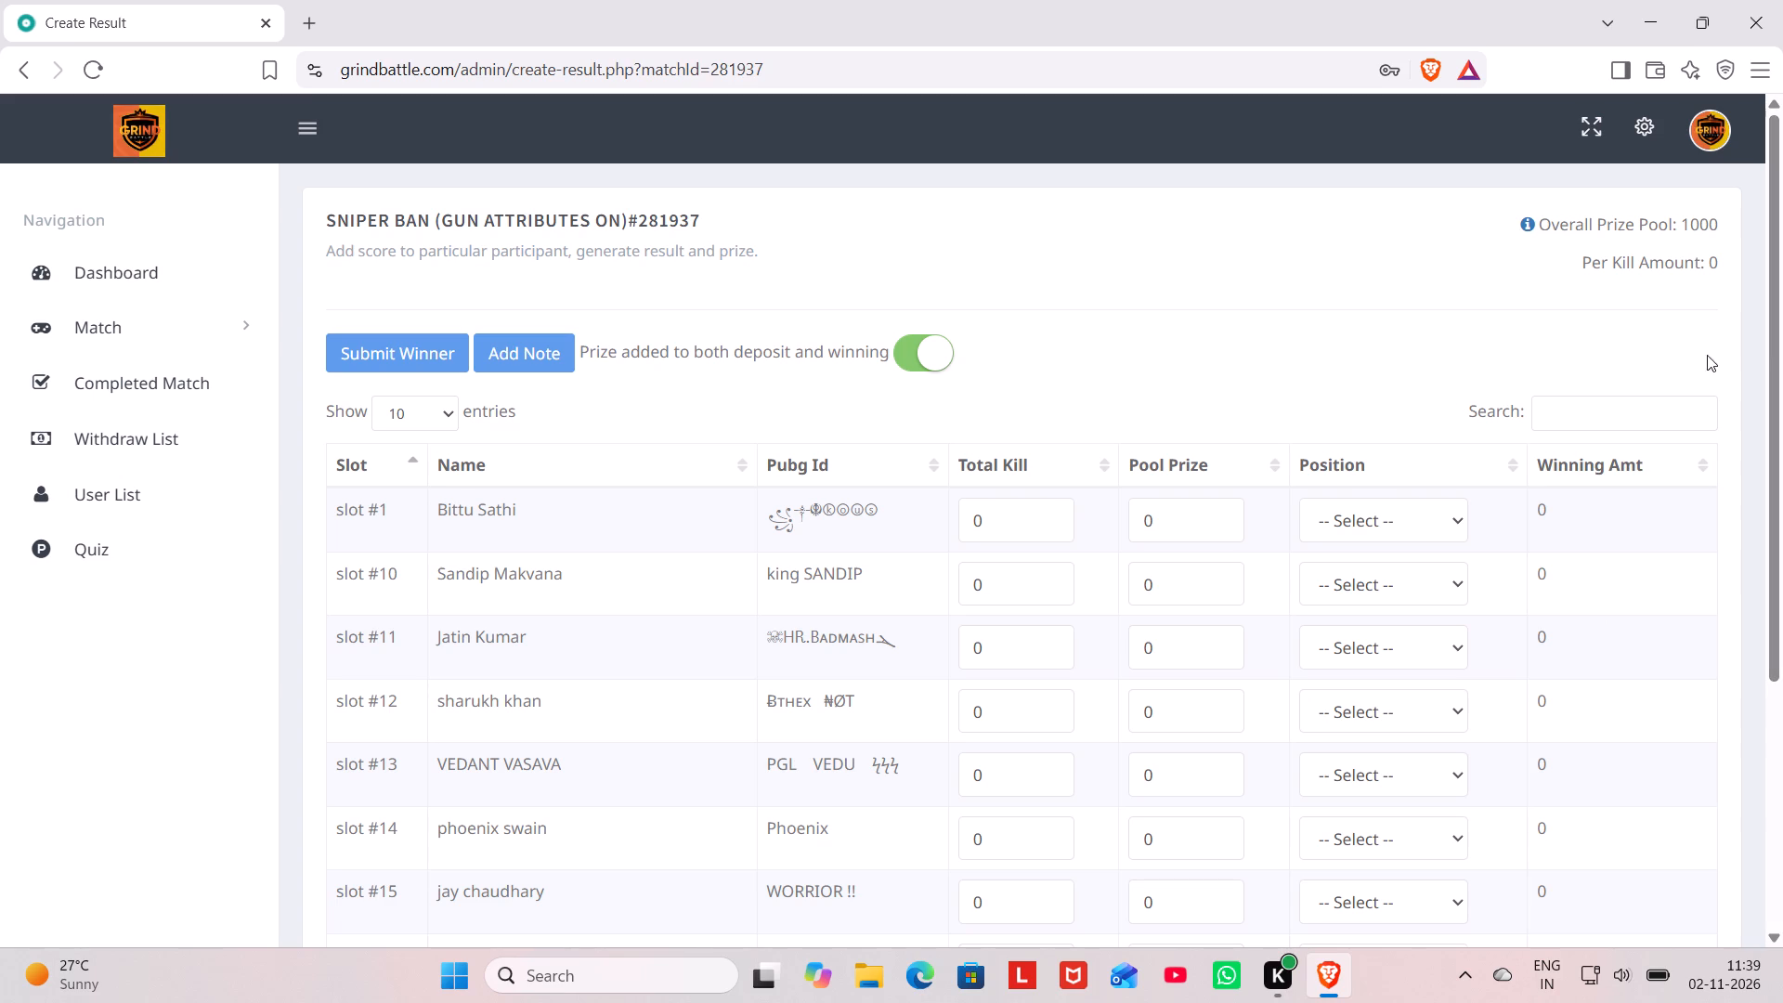
# Set the participant table to show 25 entries.
pyautogui.click(428, 416)
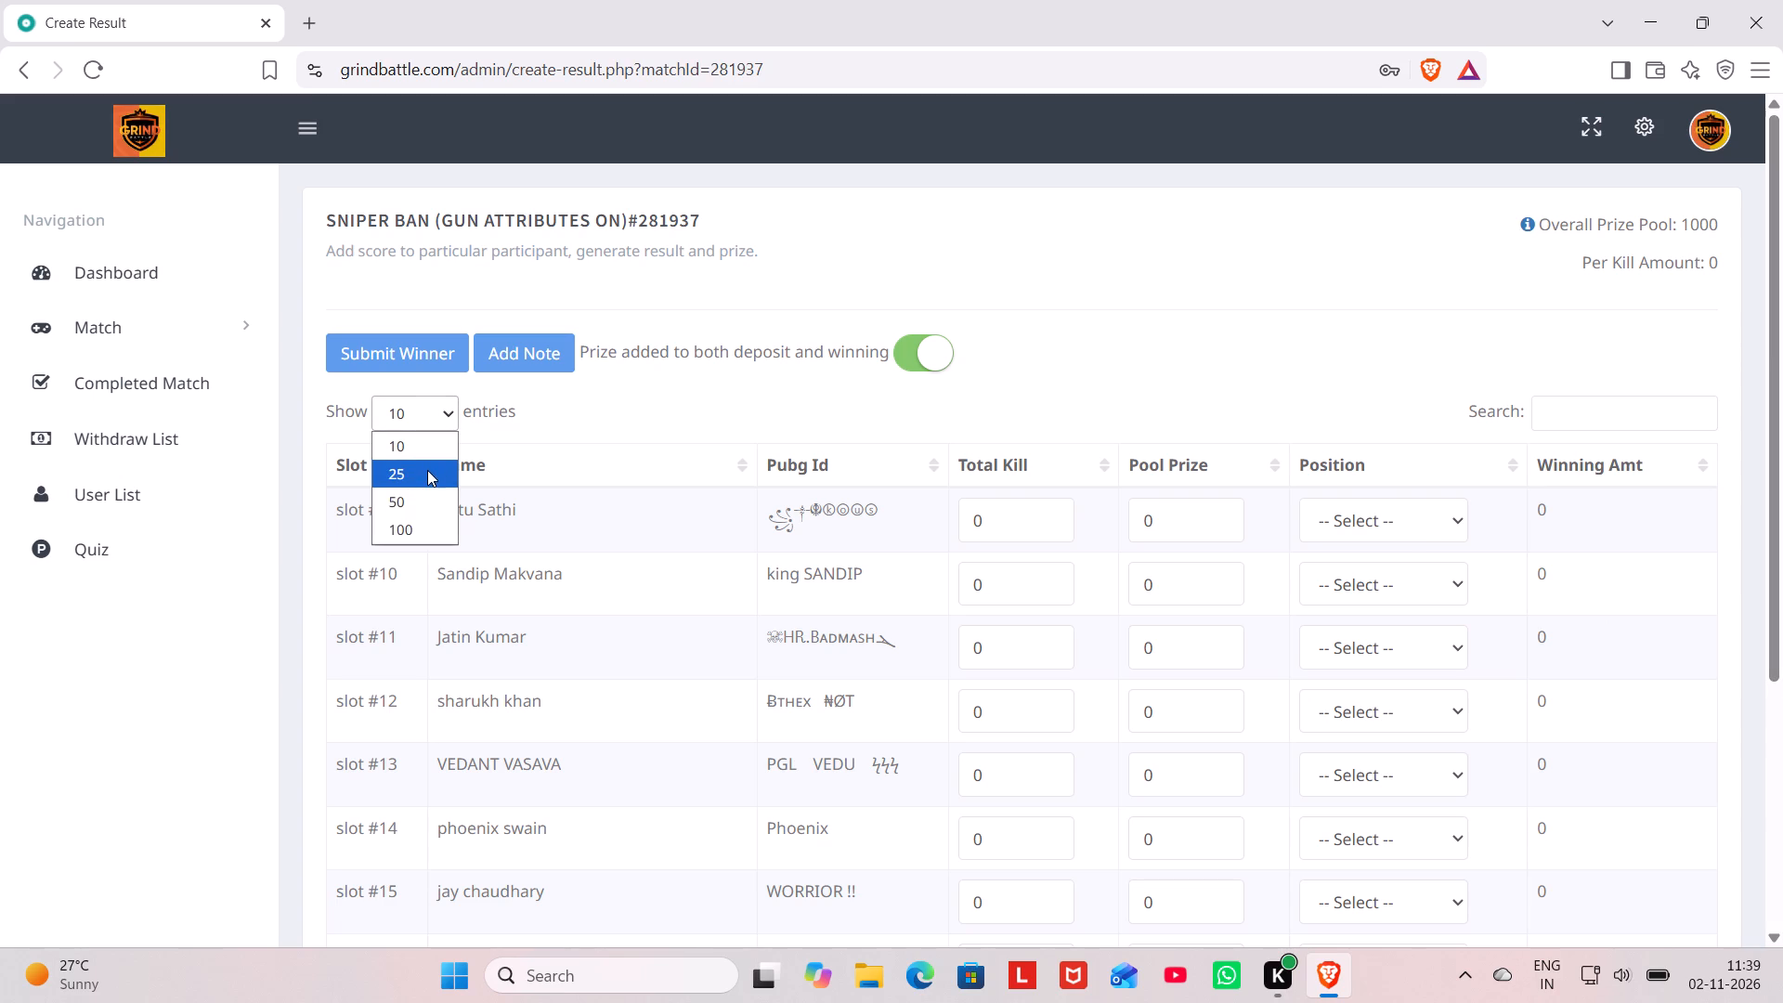
pyautogui.click(427, 470)
pyautogui.click(1585, 412)
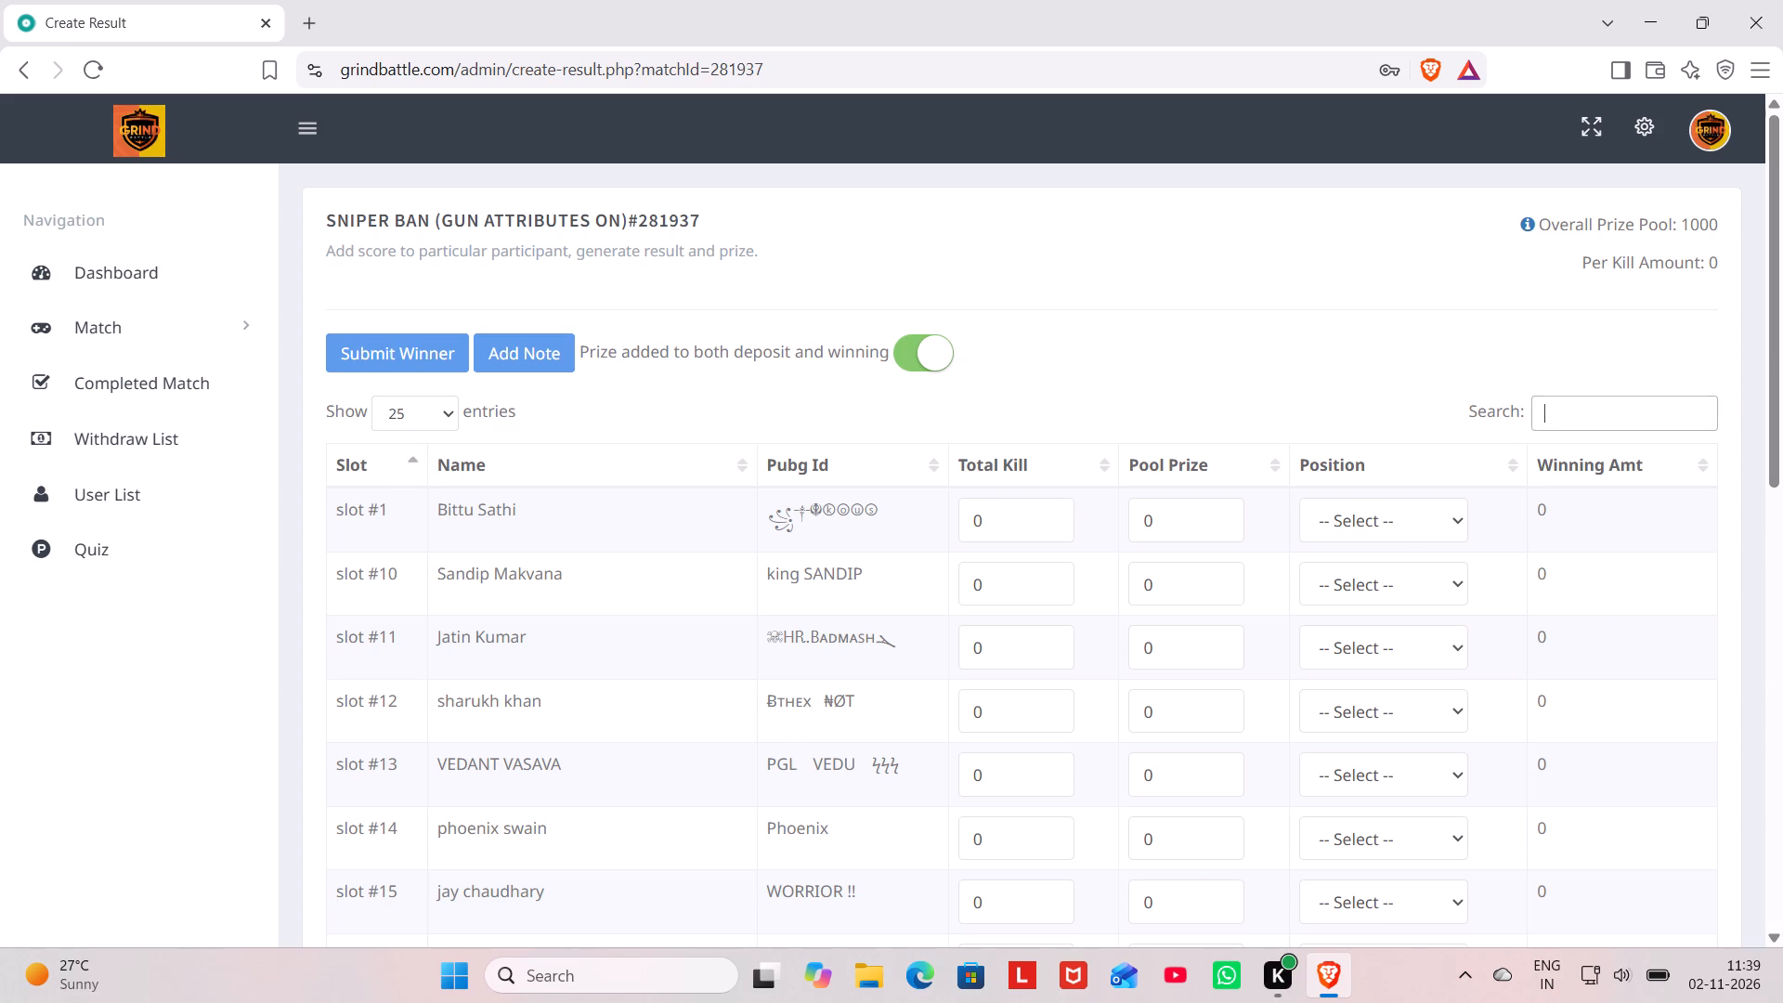
pyautogui.write('ch')
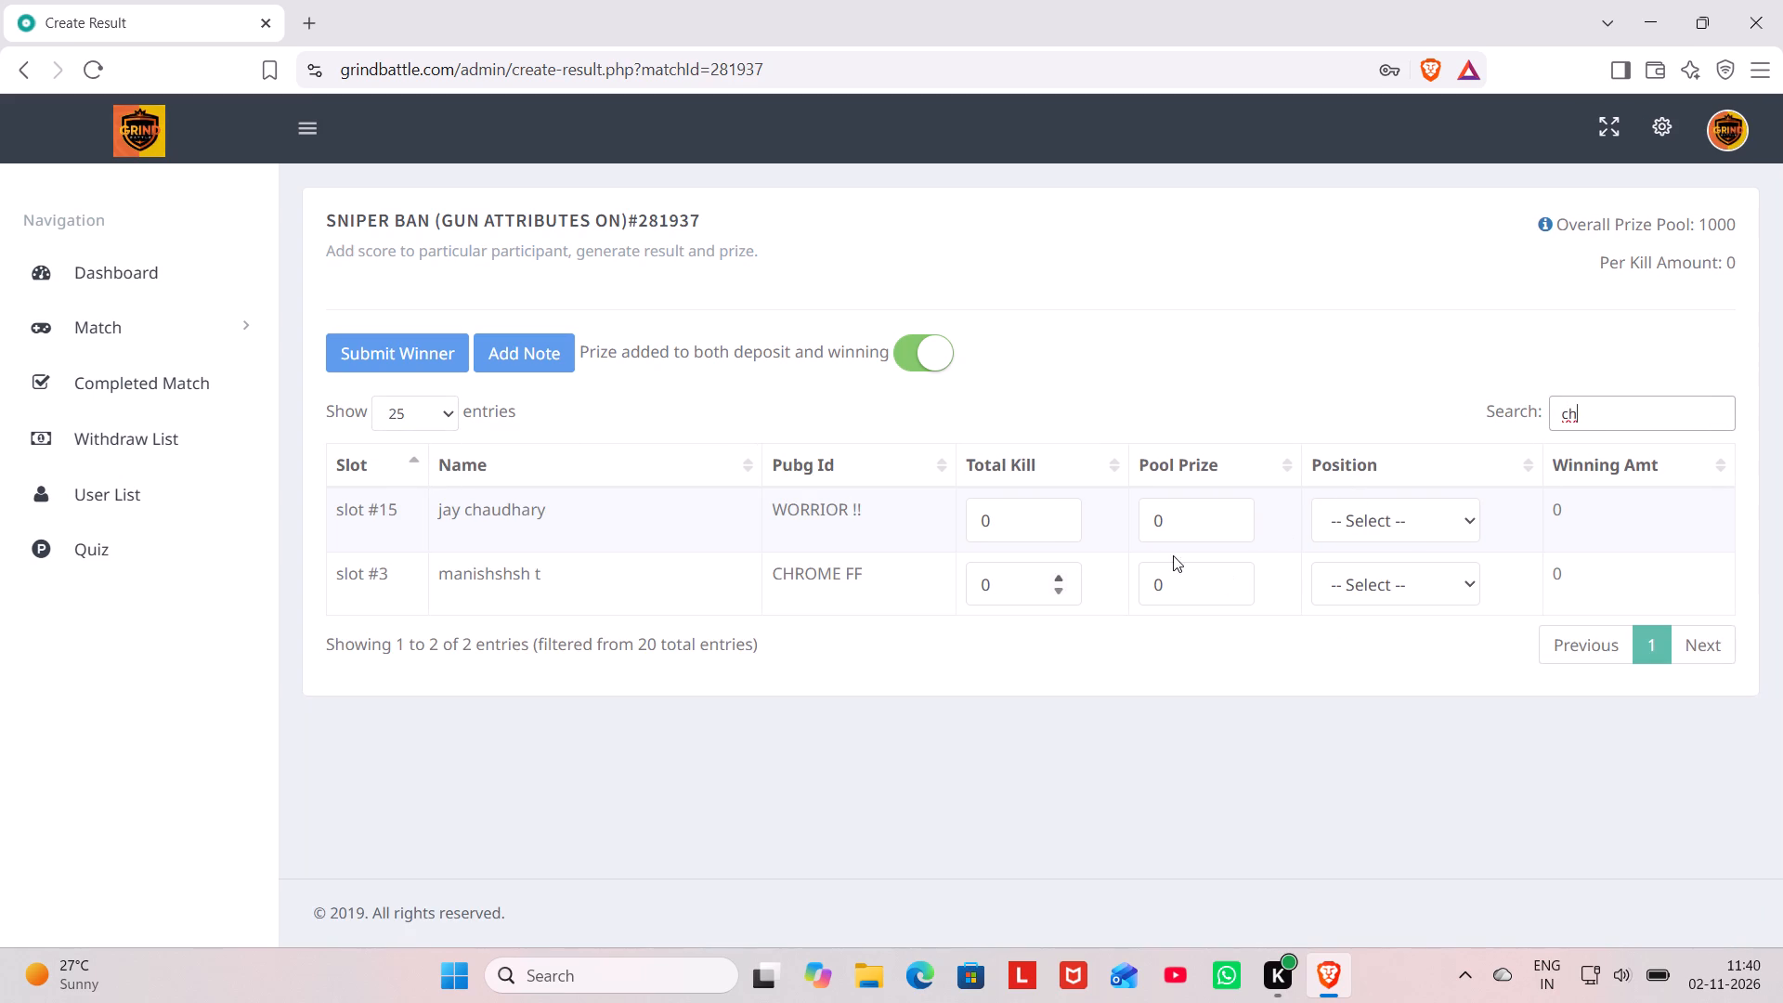
pyautogui.click(1198, 578)
pyautogui.write('25')
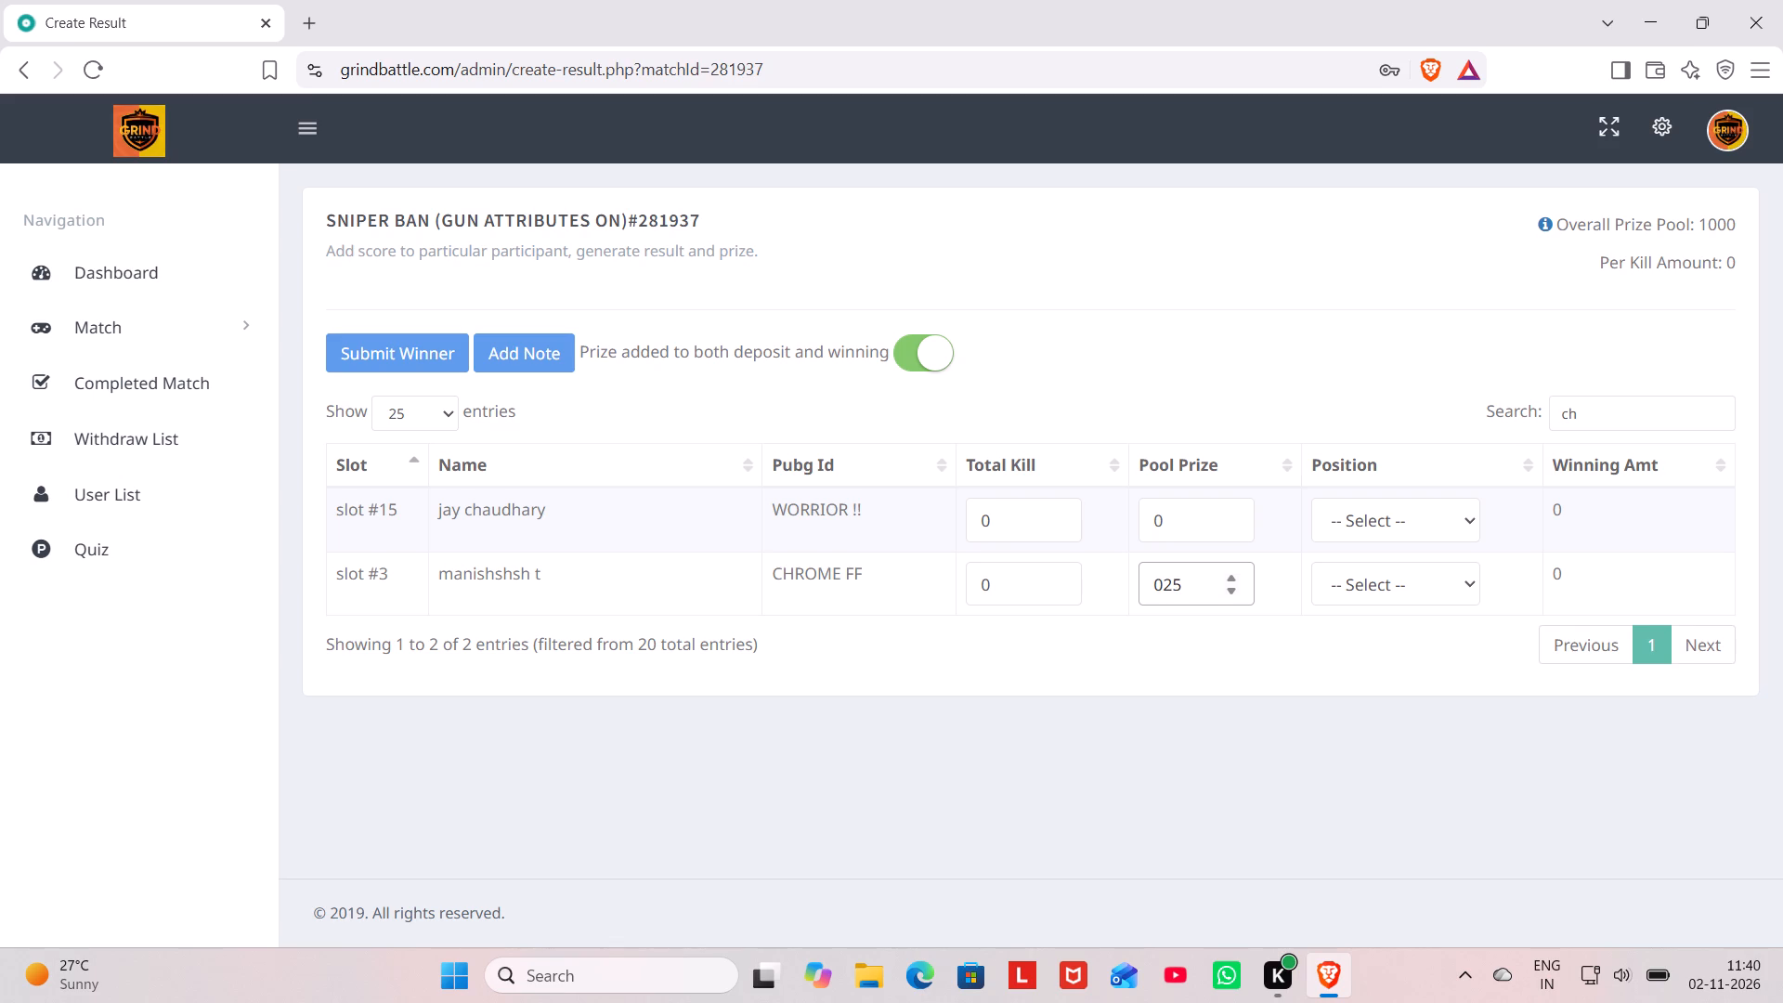
pyautogui.press('Tab')
# Replace the participant search with "ri" and give the player in slot #8 a pool prize of 15.
pyautogui.click(1655, 424)
pyautogui.press('BackSpace')
pyautogui.press('BackSpace')
pyautogui.press('BackSpace')
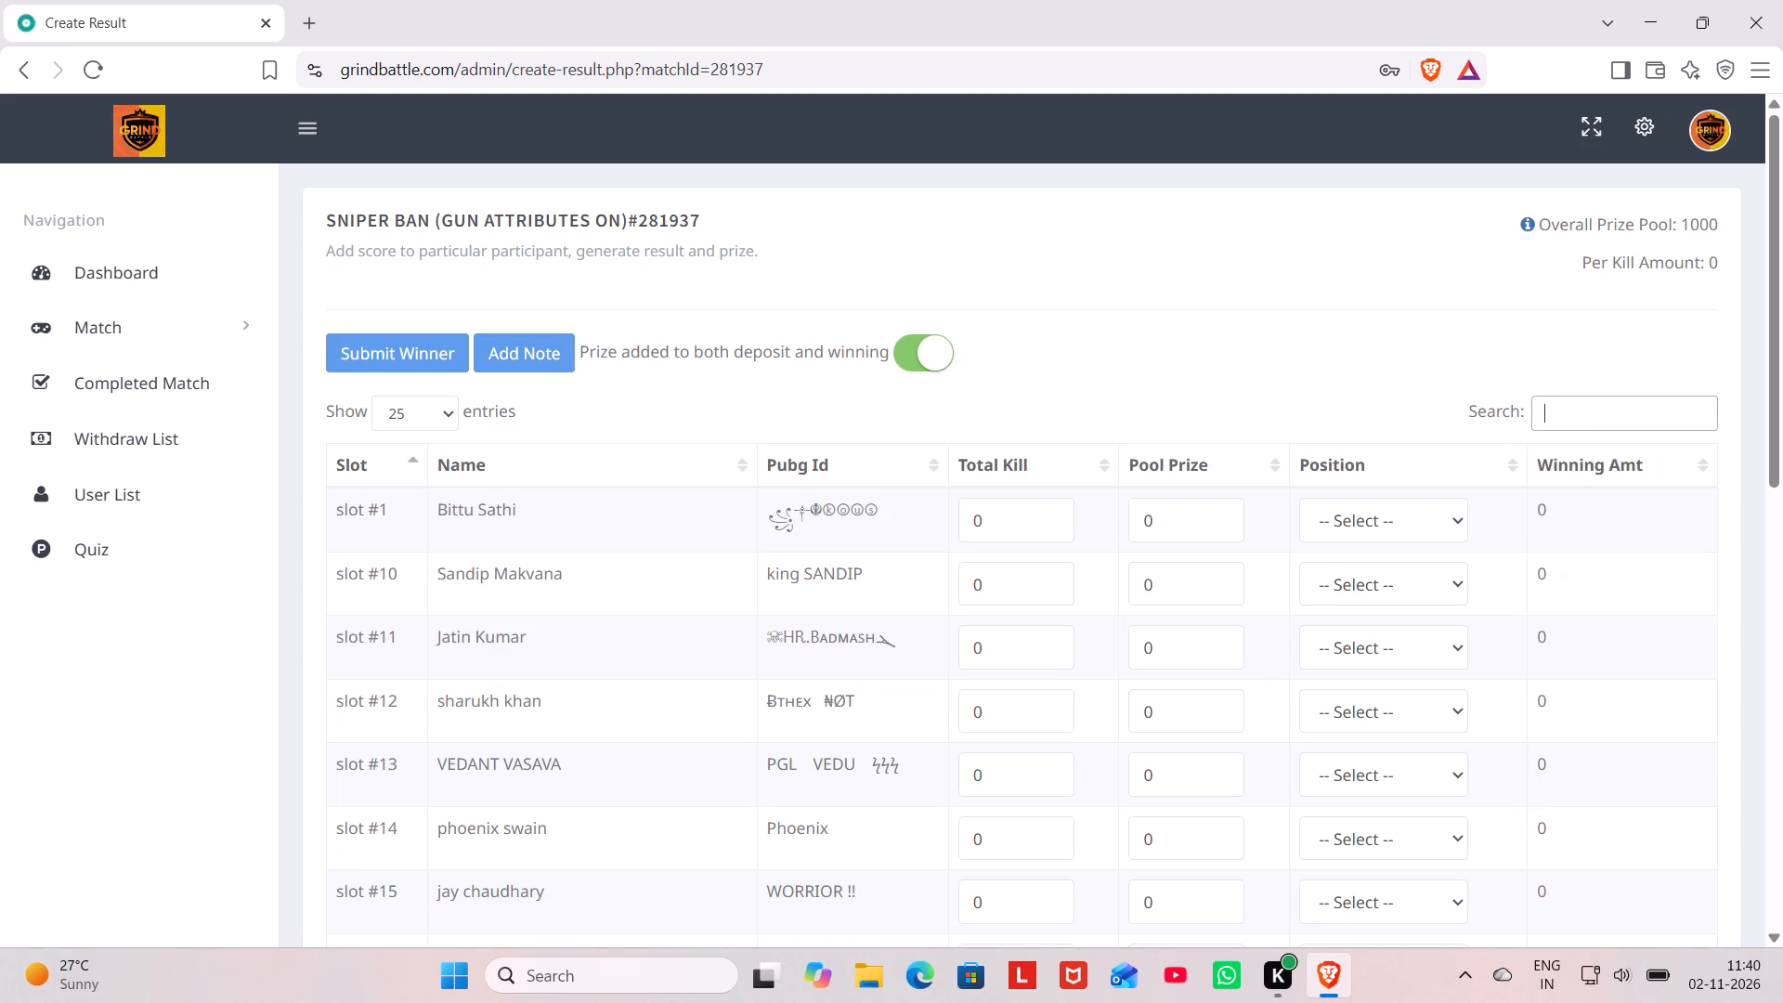
pyautogui.press('r')
pyautogui.press('i')
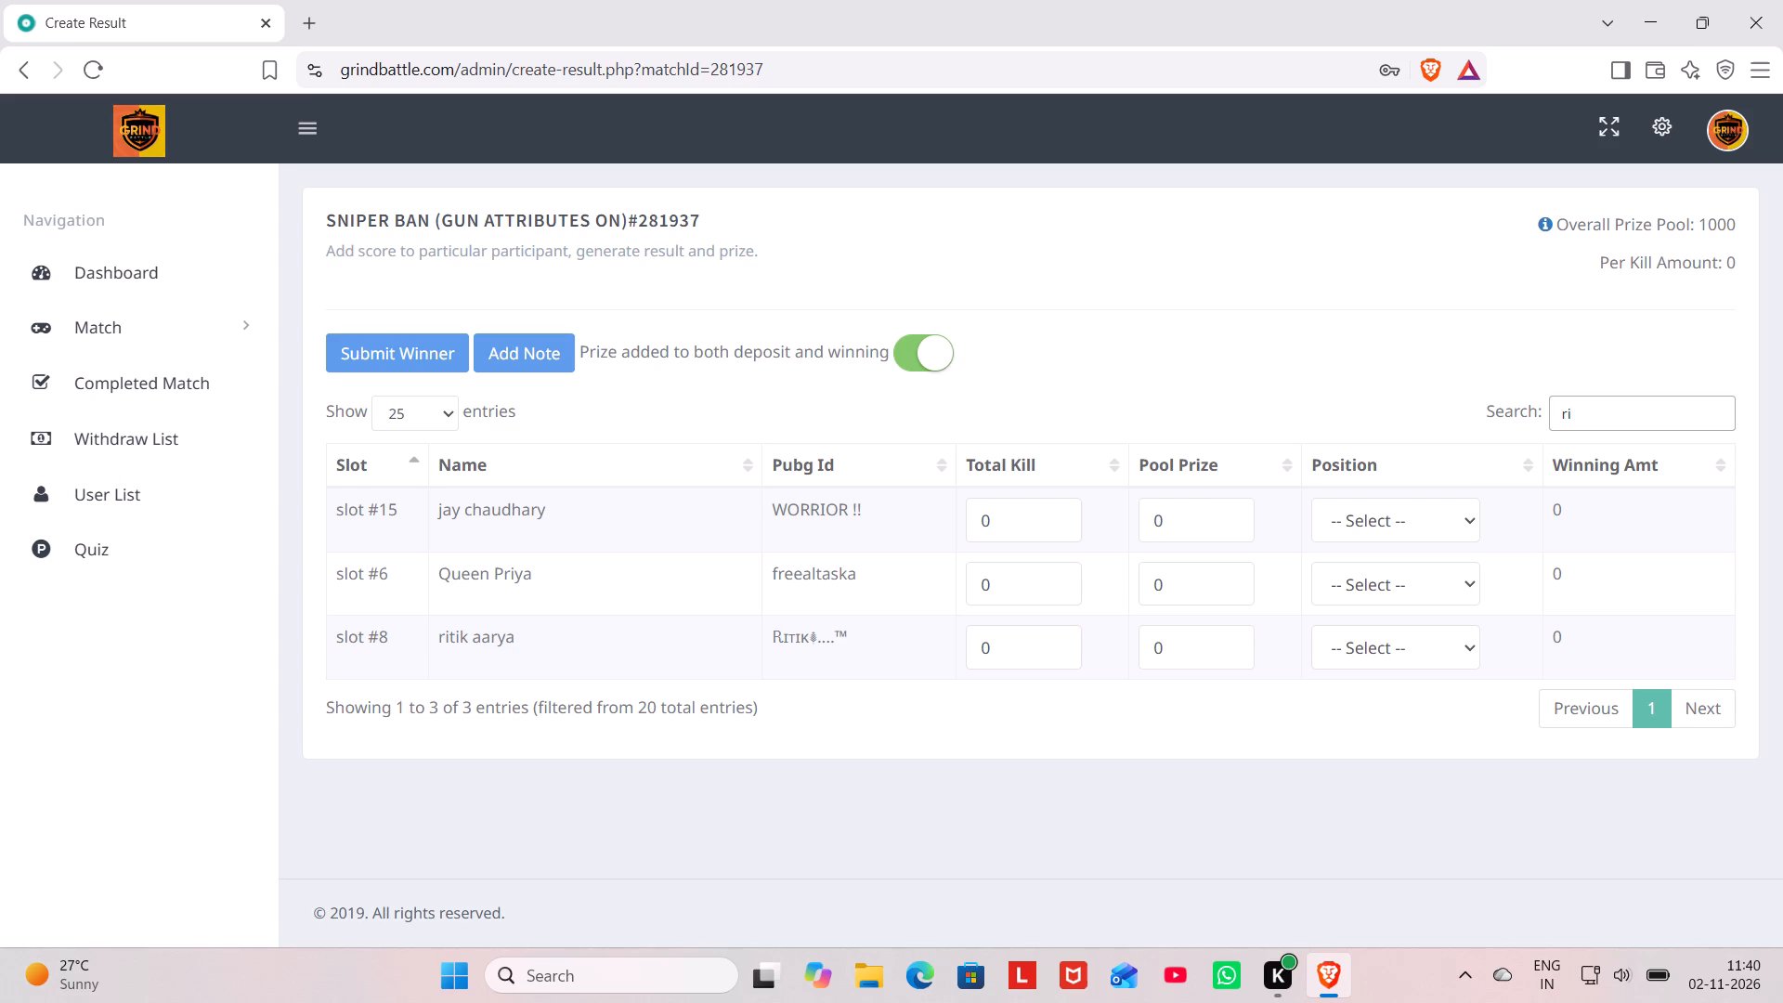
pyautogui.click(1168, 652)
pyautogui.write('15')
pyautogui.press('Tab')
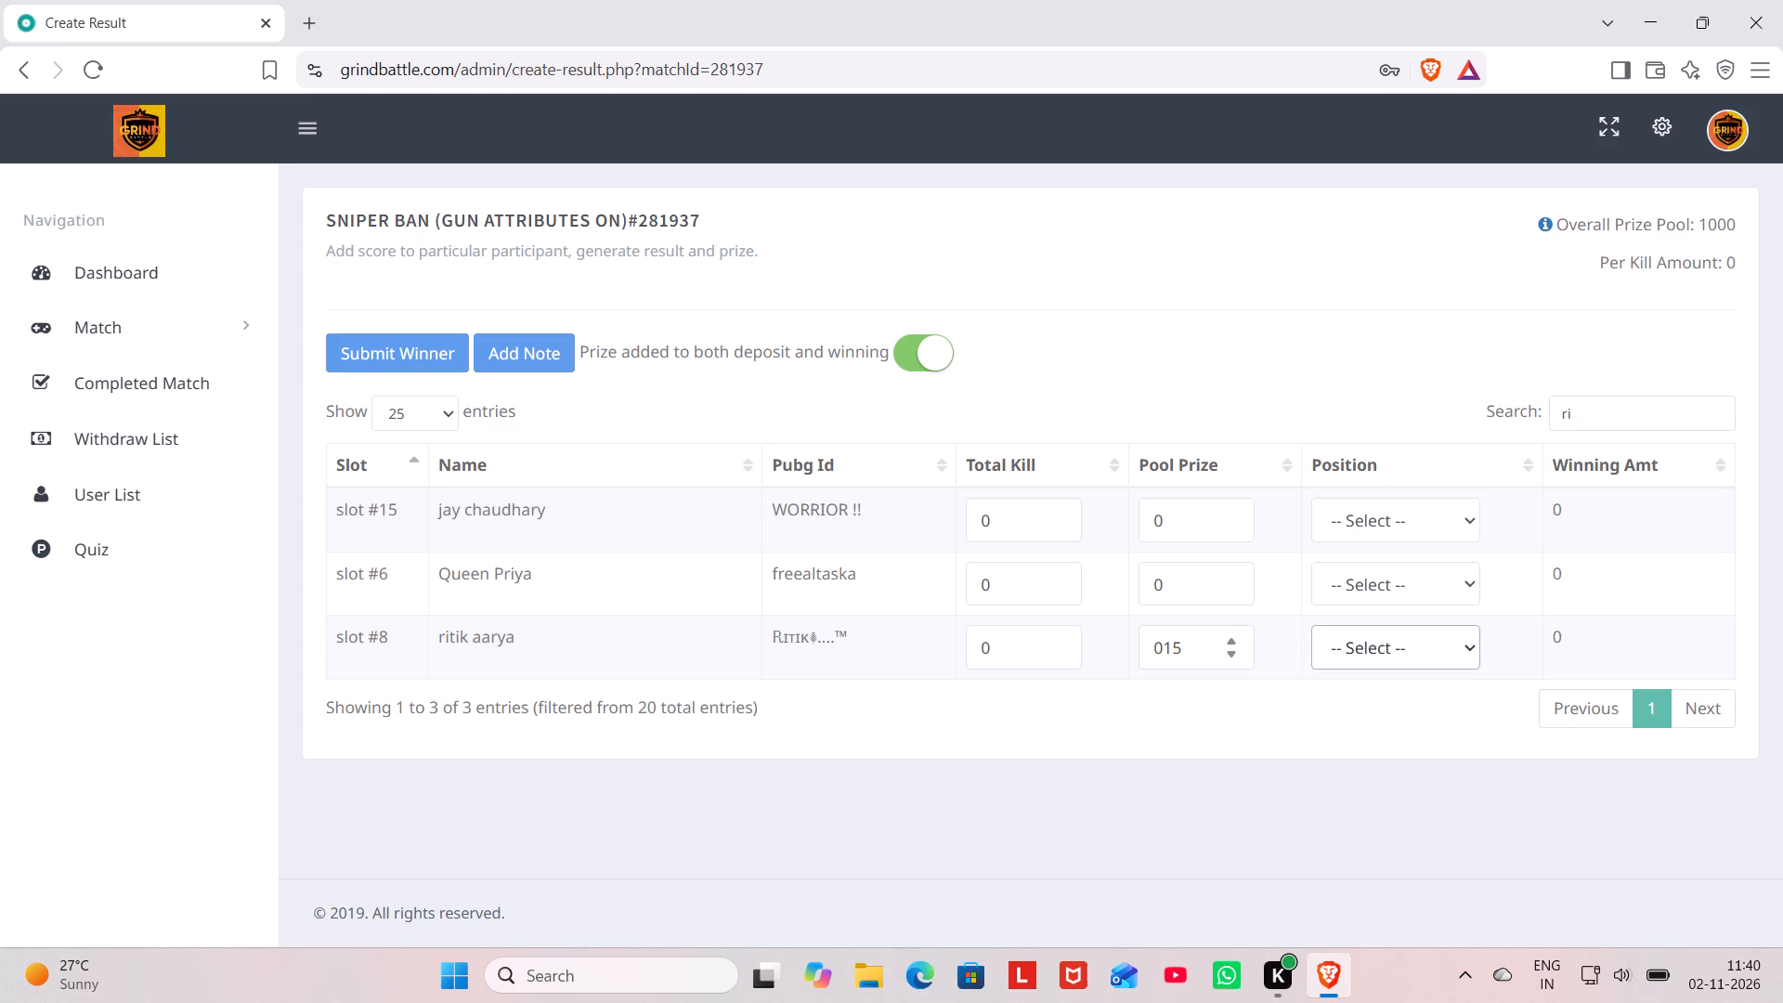
pyautogui.click(1598, 401)
pyautogui.press('BackSpace')
pyautogui.press('BackSpace')
pyautogui.press('BackSpace')
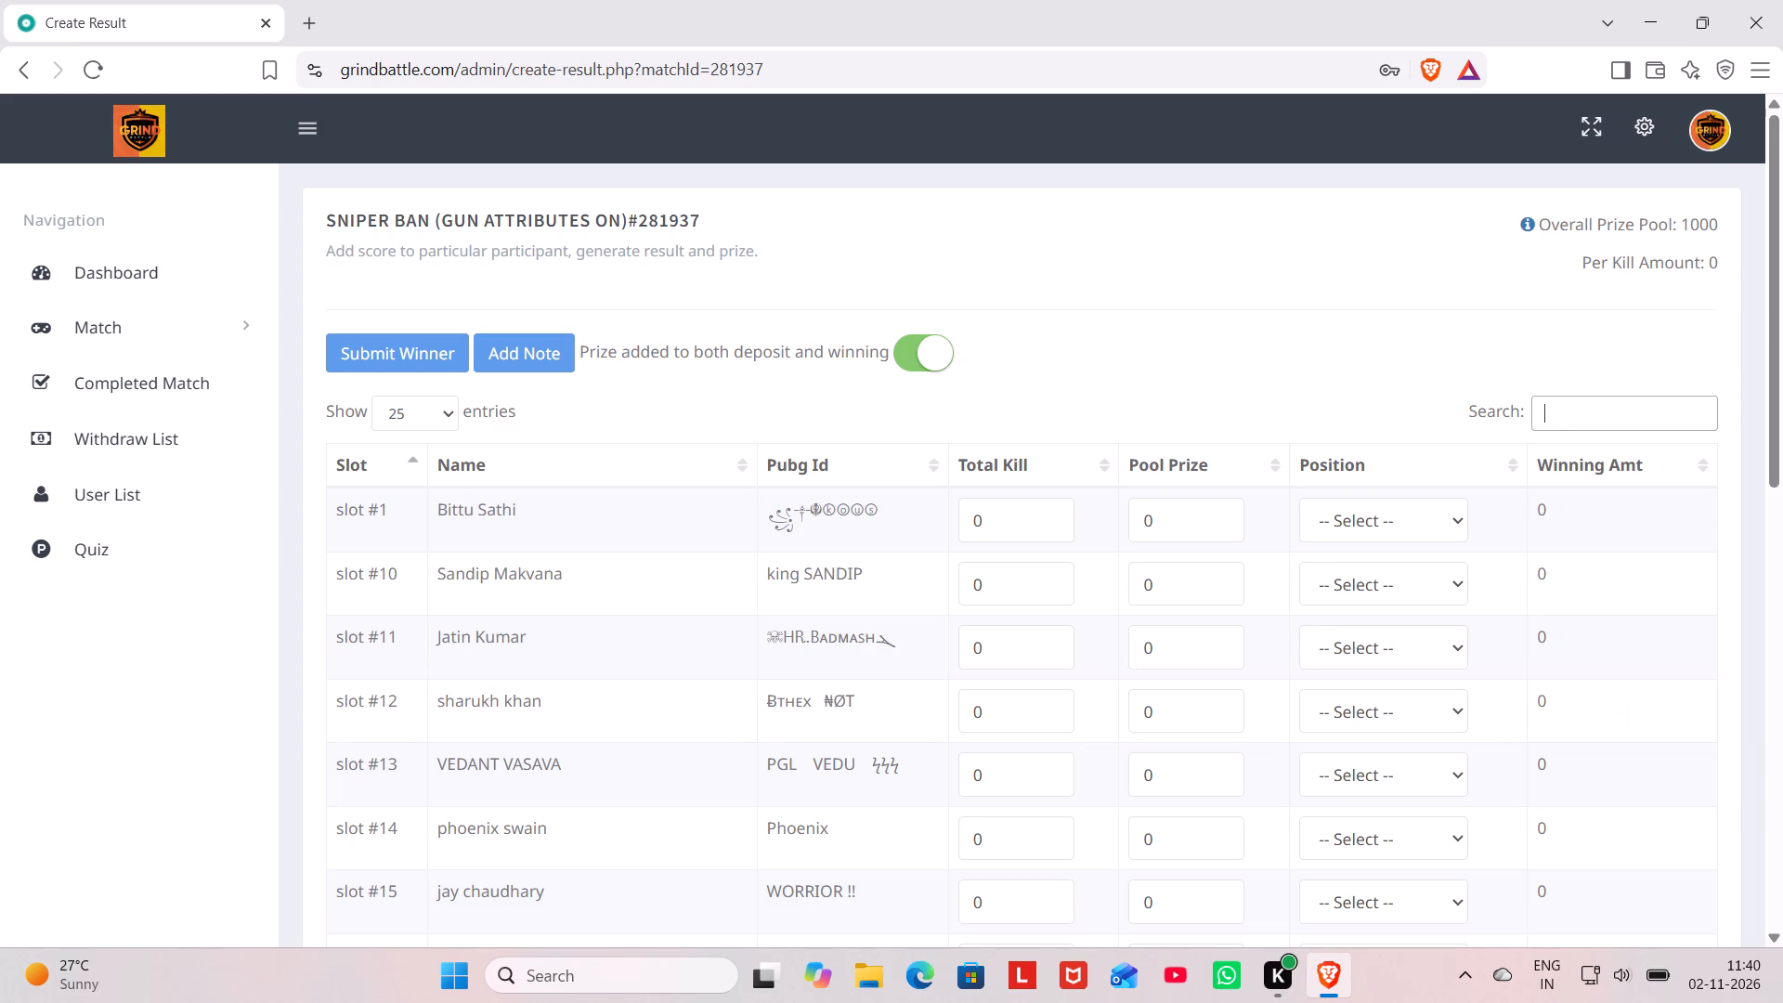
pyautogui.write('sha')
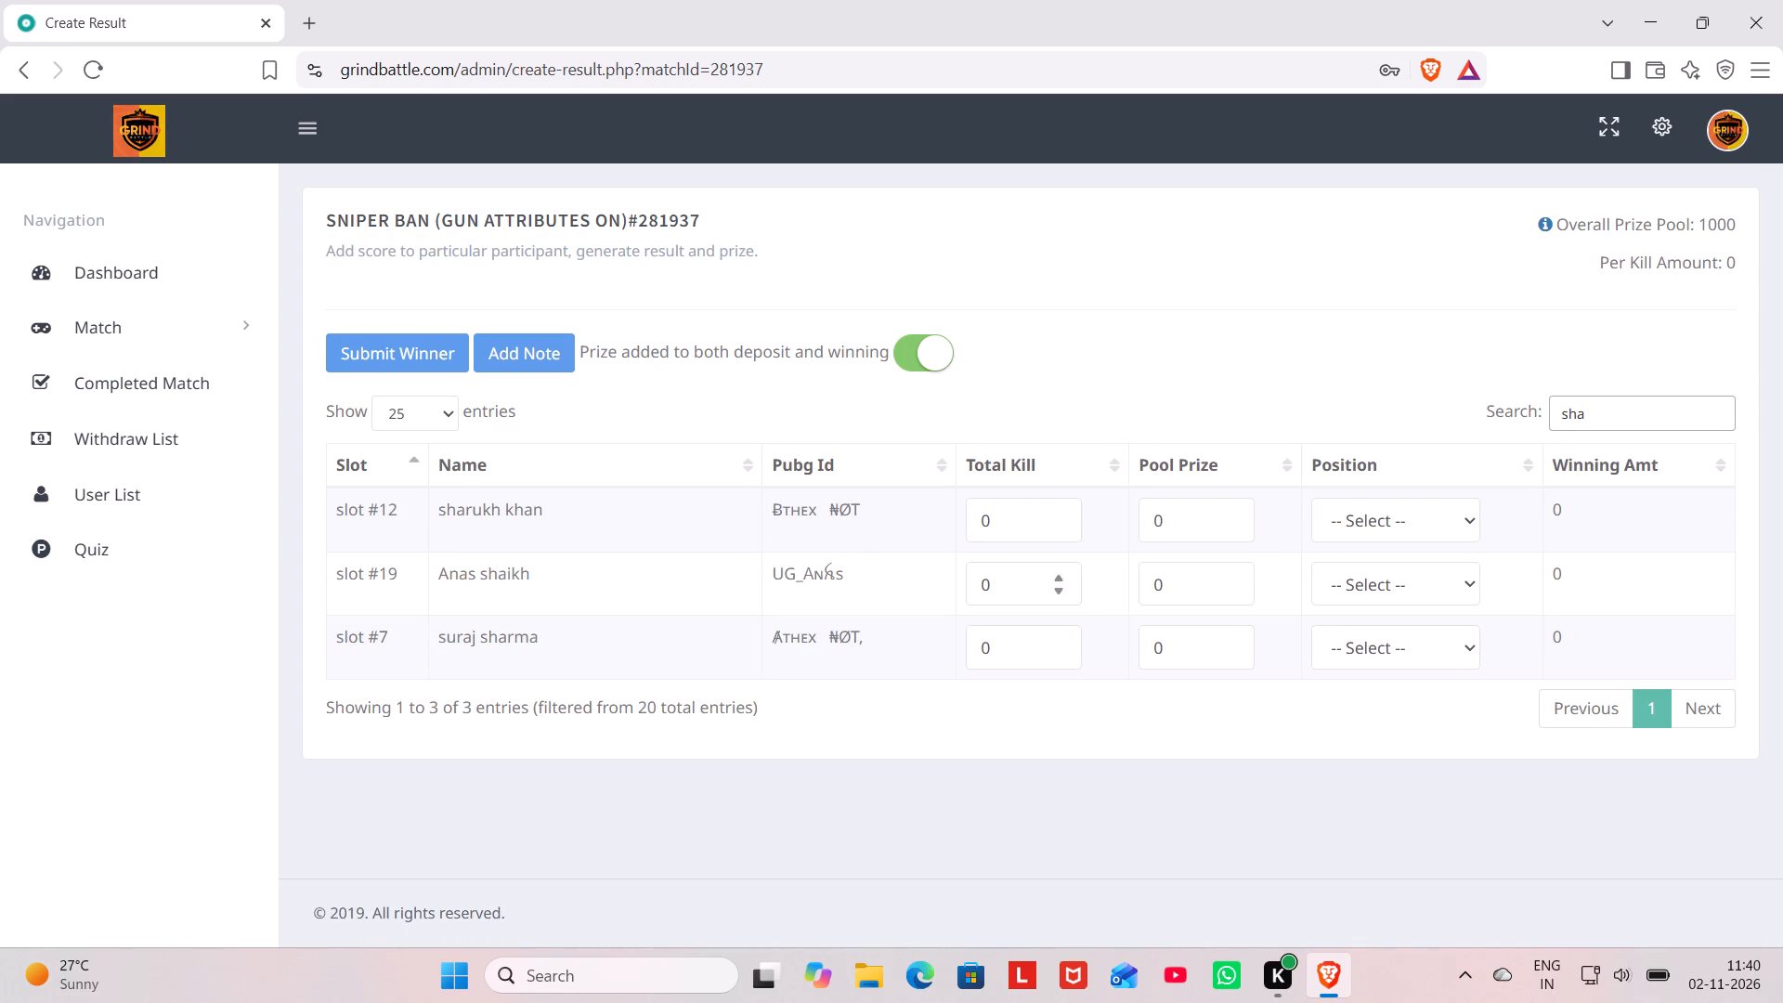
pyautogui.press('BackSpace')
pyautogui.press('BackSpace')
pyautogui.press('BackSpace')
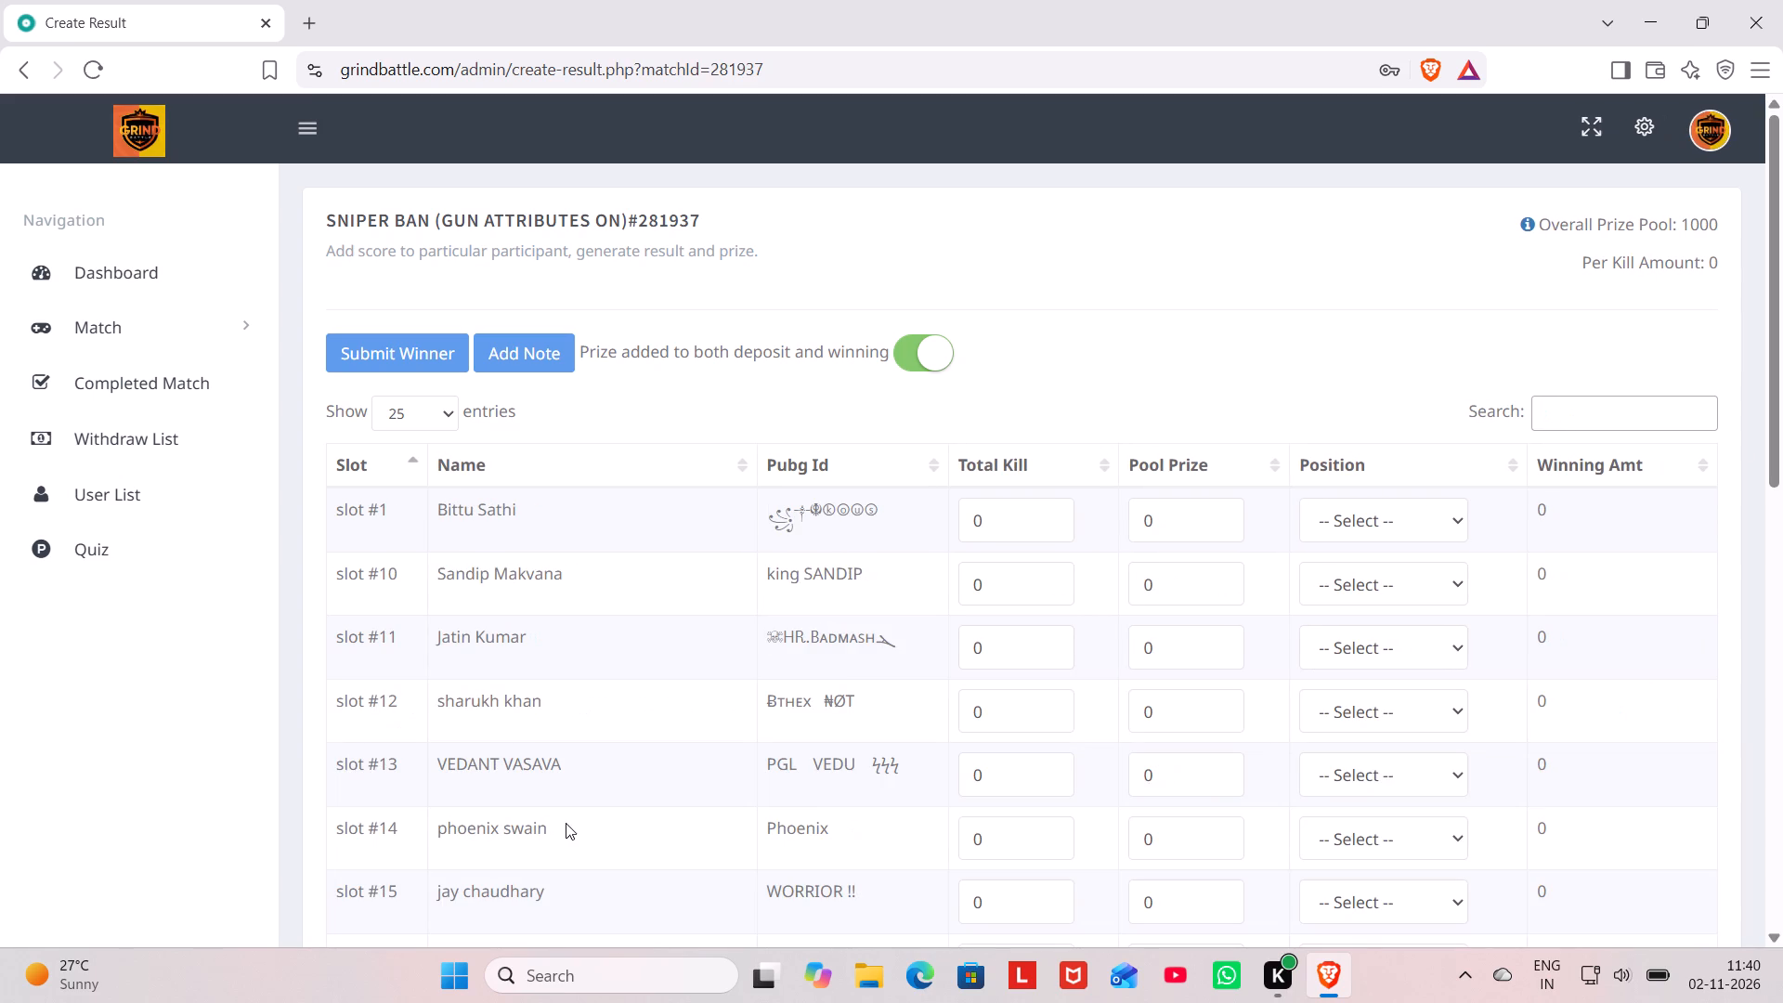
pyautogui.scroll(-2, 705, 822)
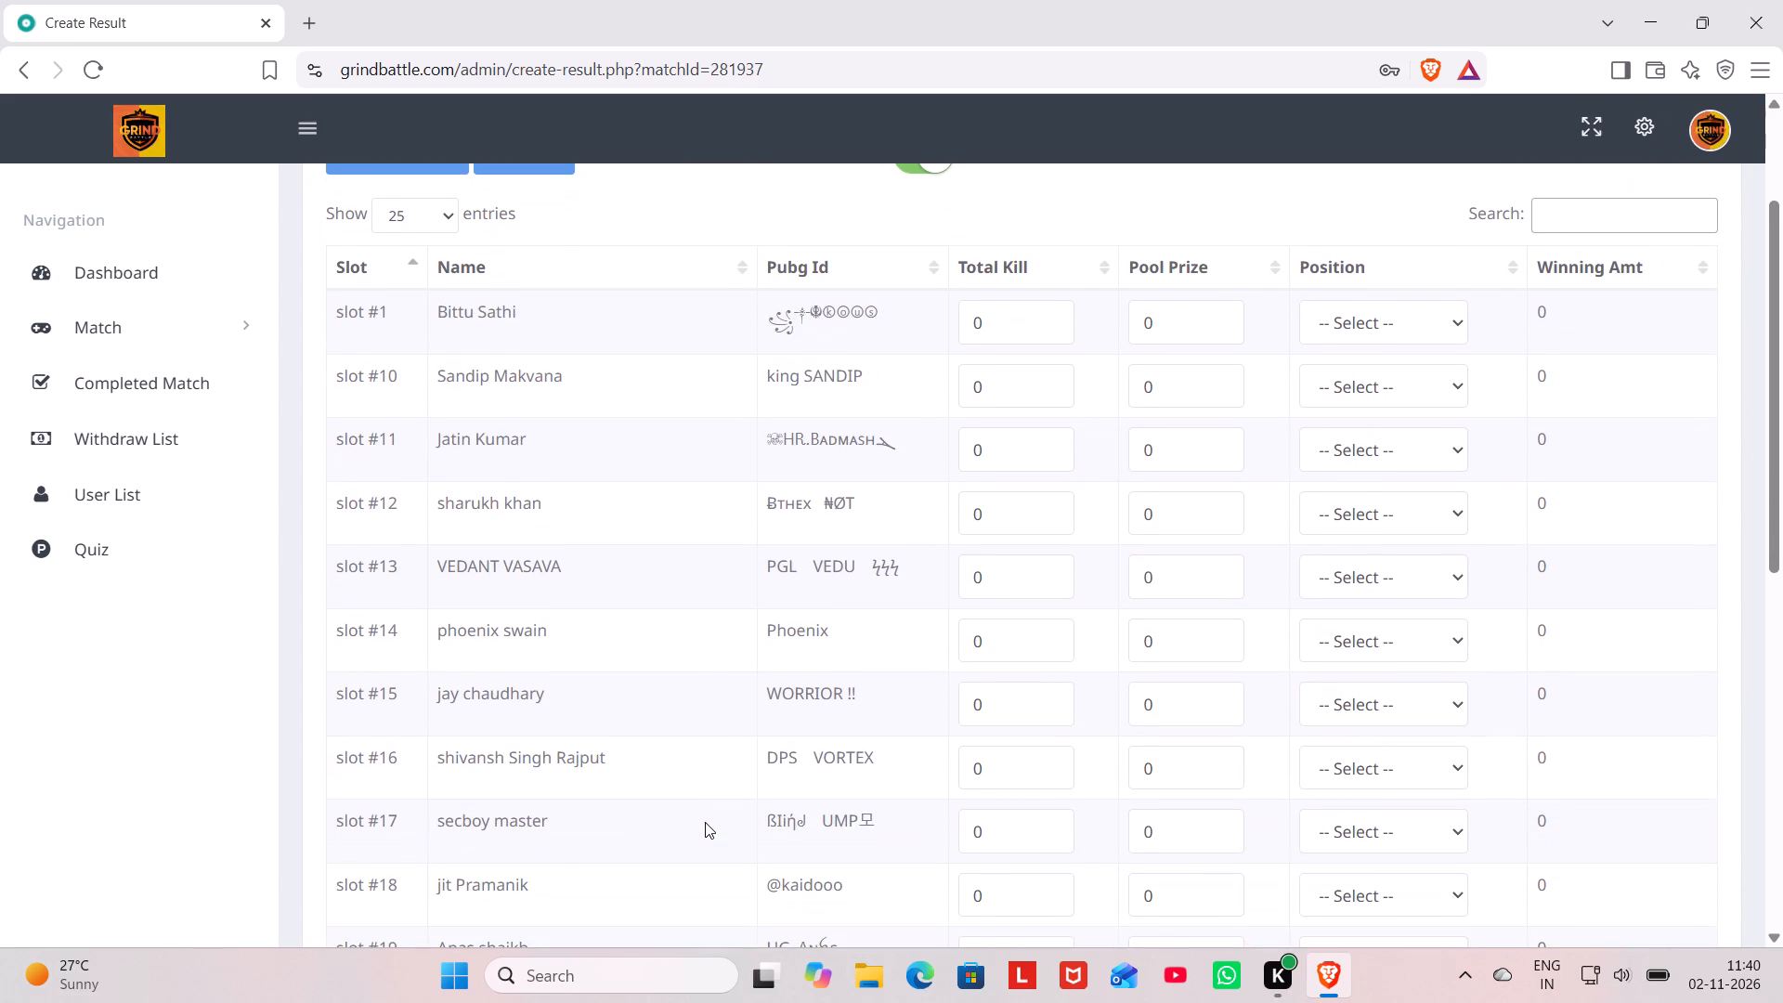
pyautogui.scroll(-5, 705, 822)
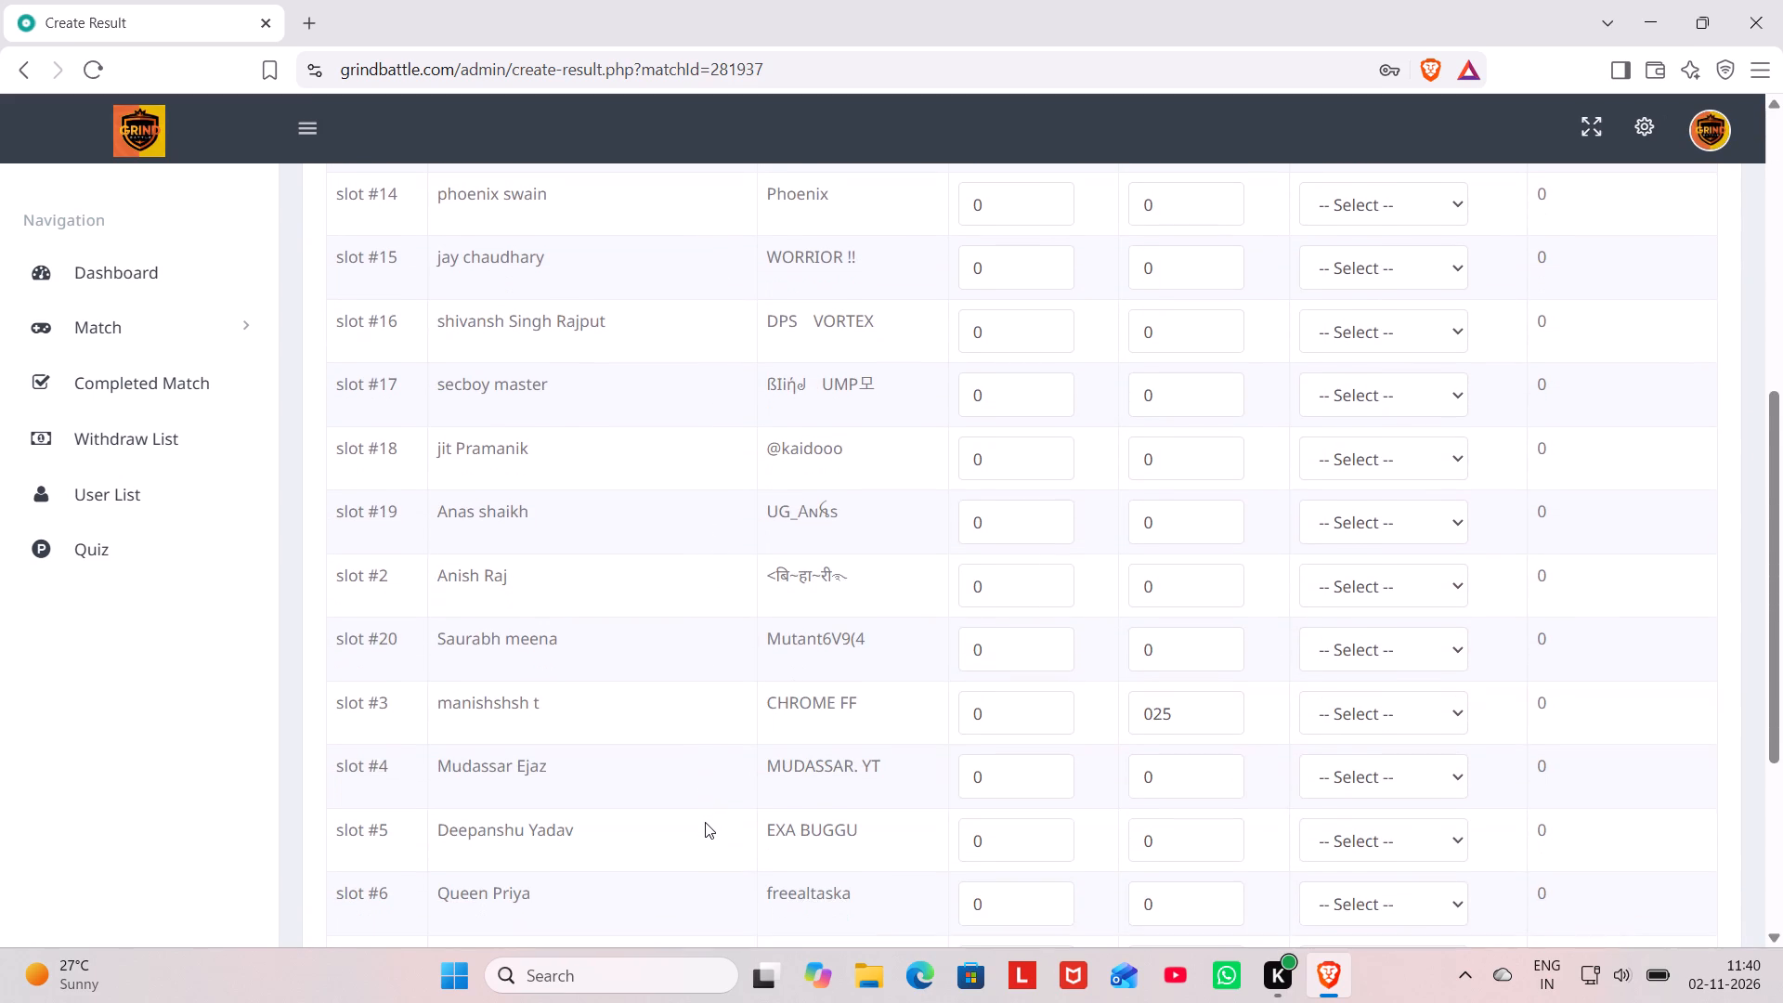
pyautogui.scroll(-3, 705, 822)
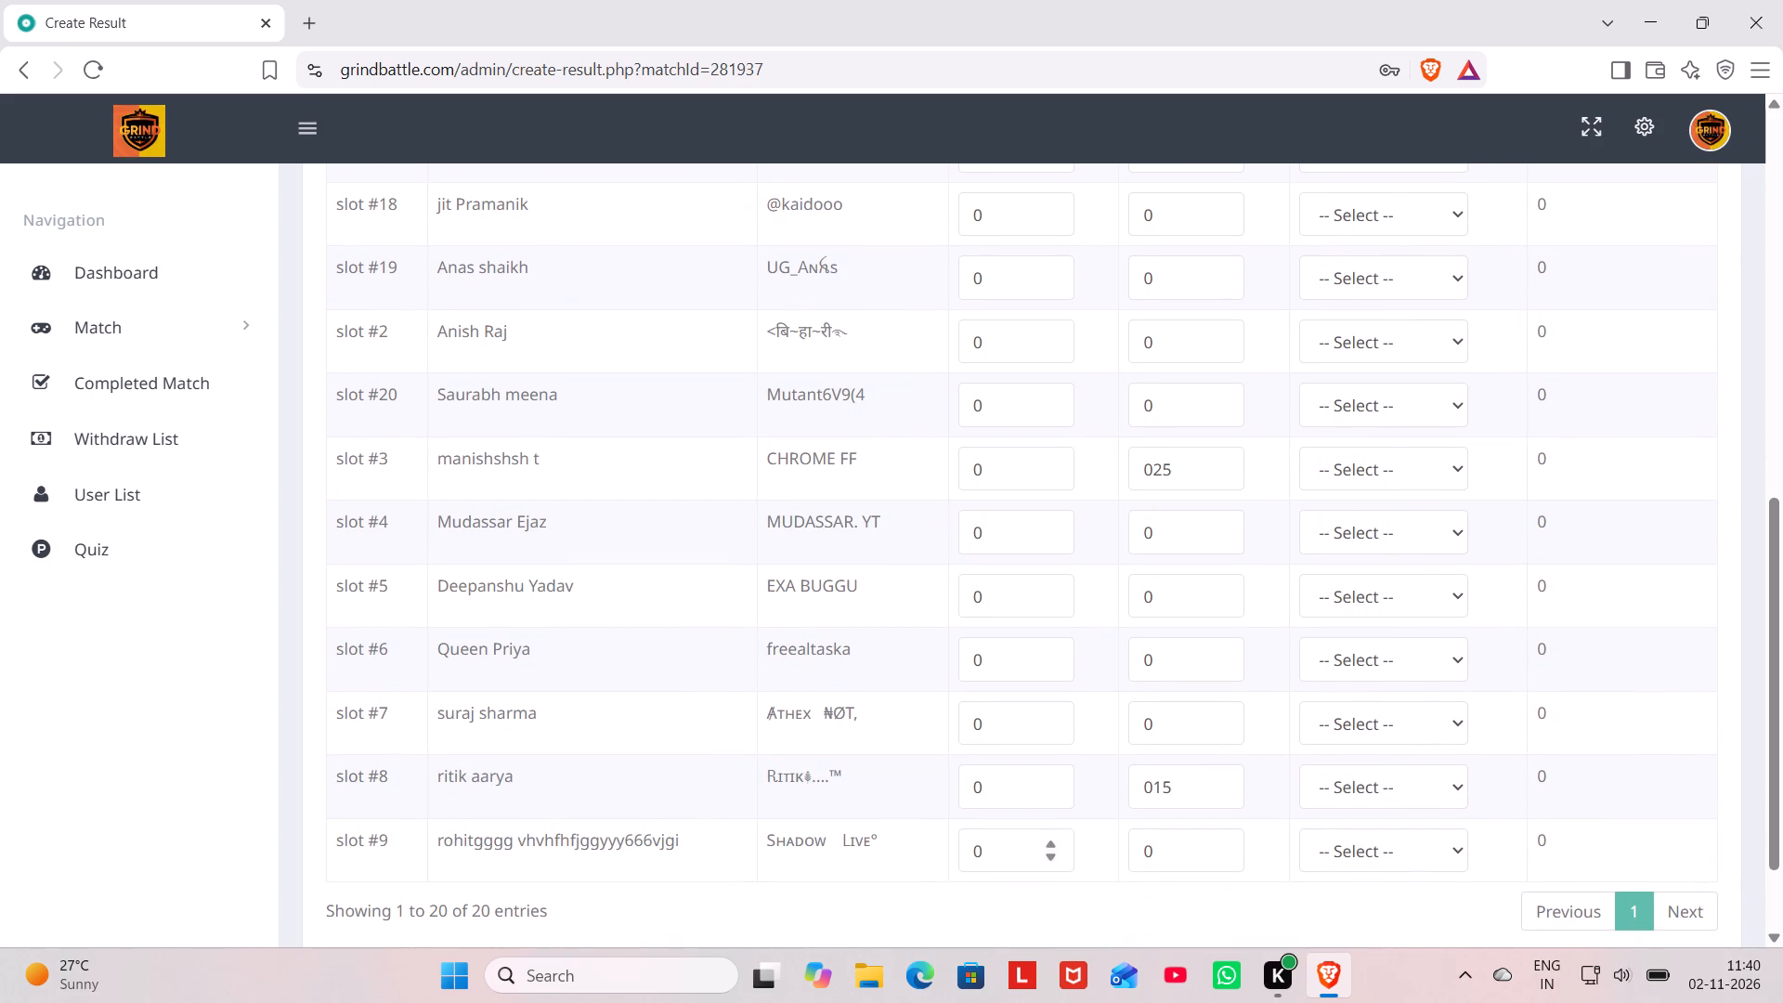
pyautogui.click(1185, 846)
pyautogui.write('13')
pyautogui.press('Tab')
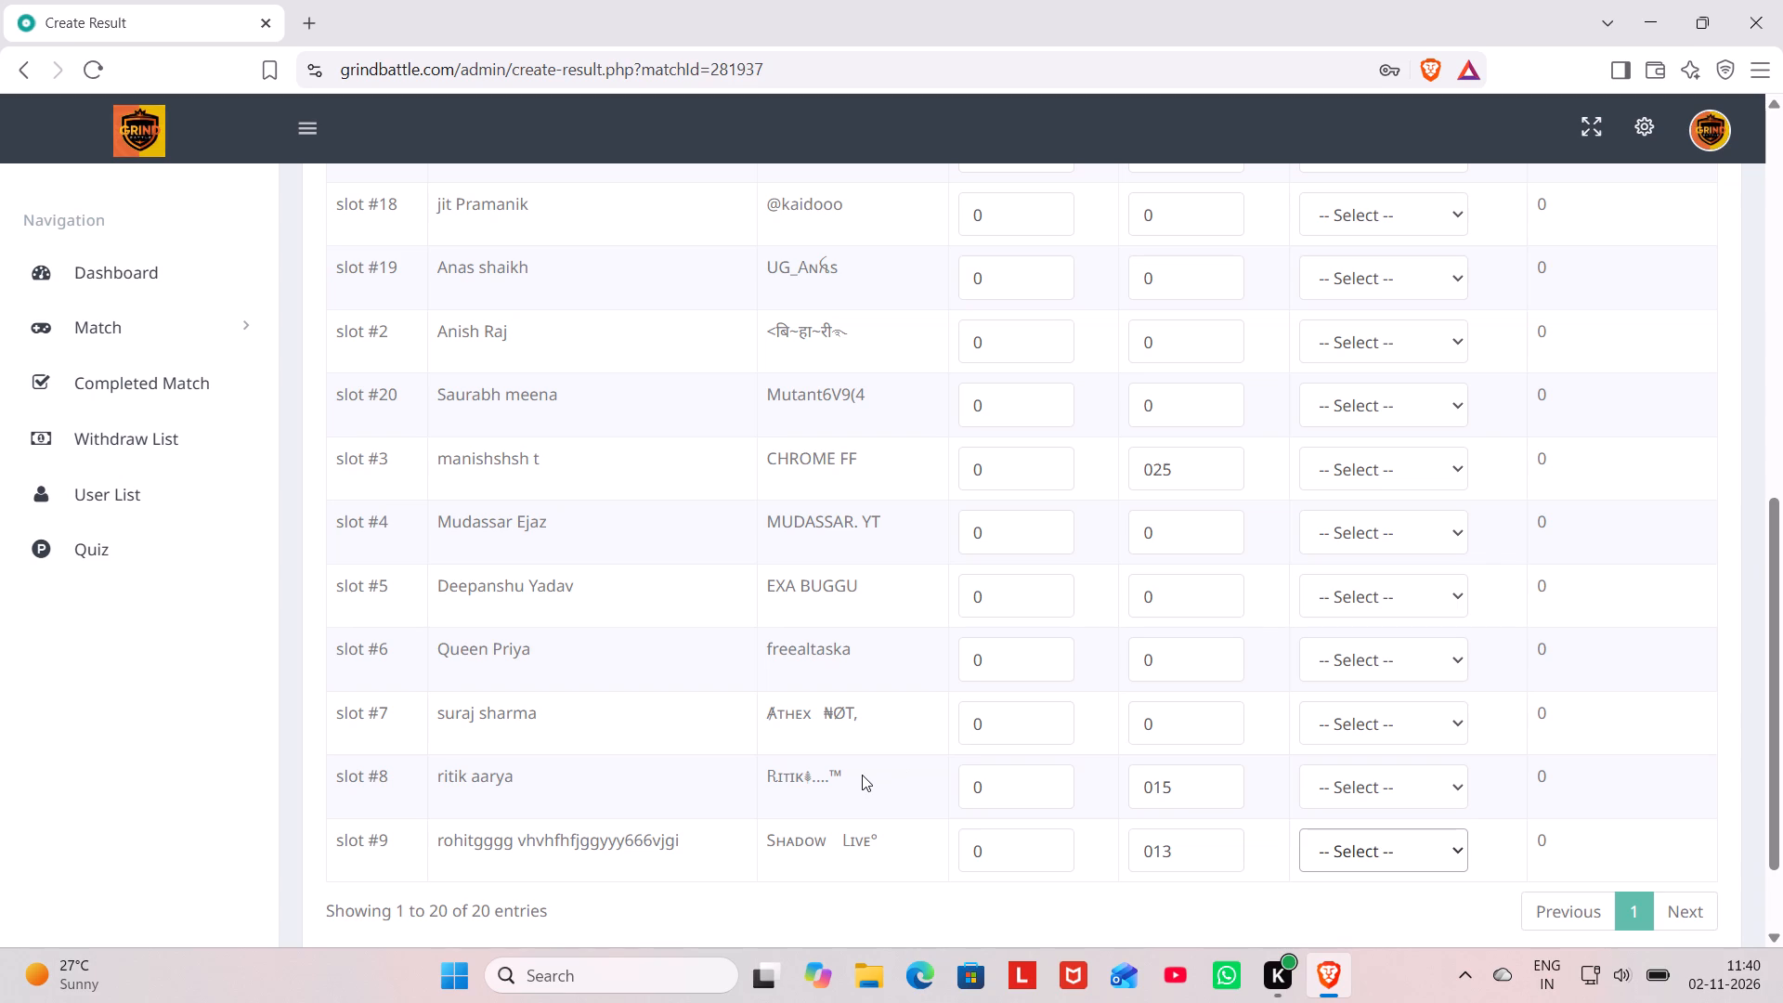
# Give the player in slot #11 a pool prize of 10.
pyautogui.scroll(-1, 931, 514)
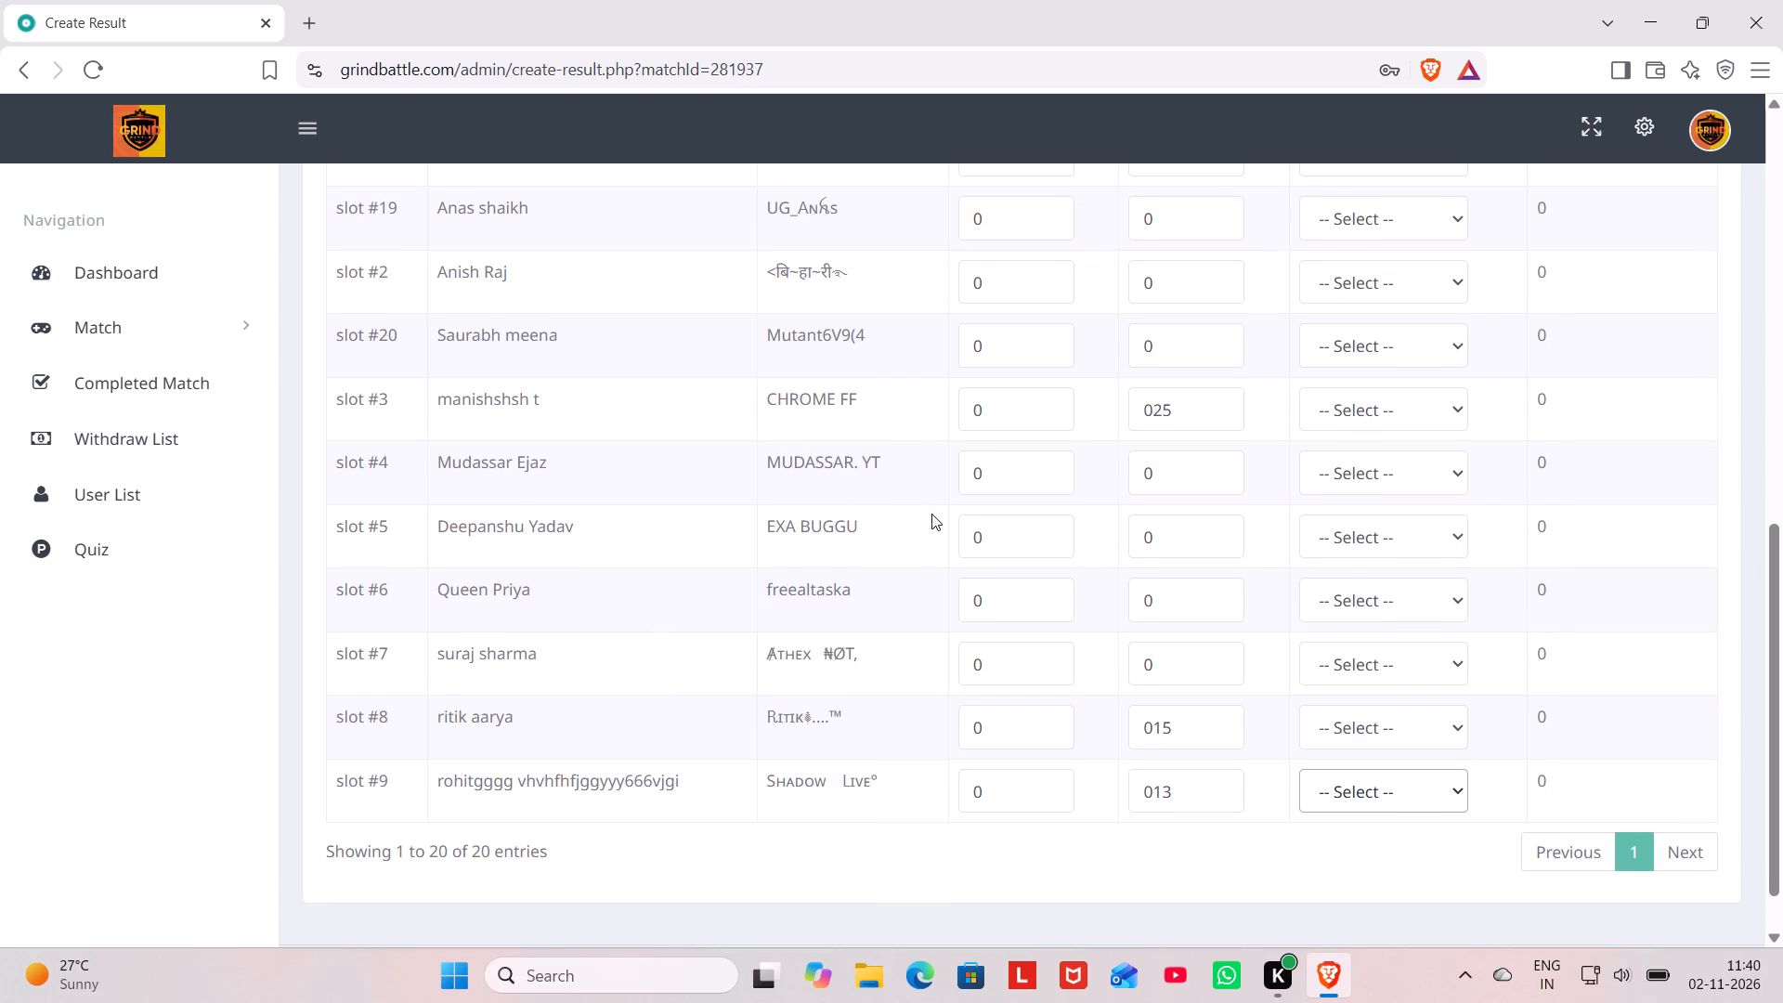
pyautogui.scroll(5, 931, 514)
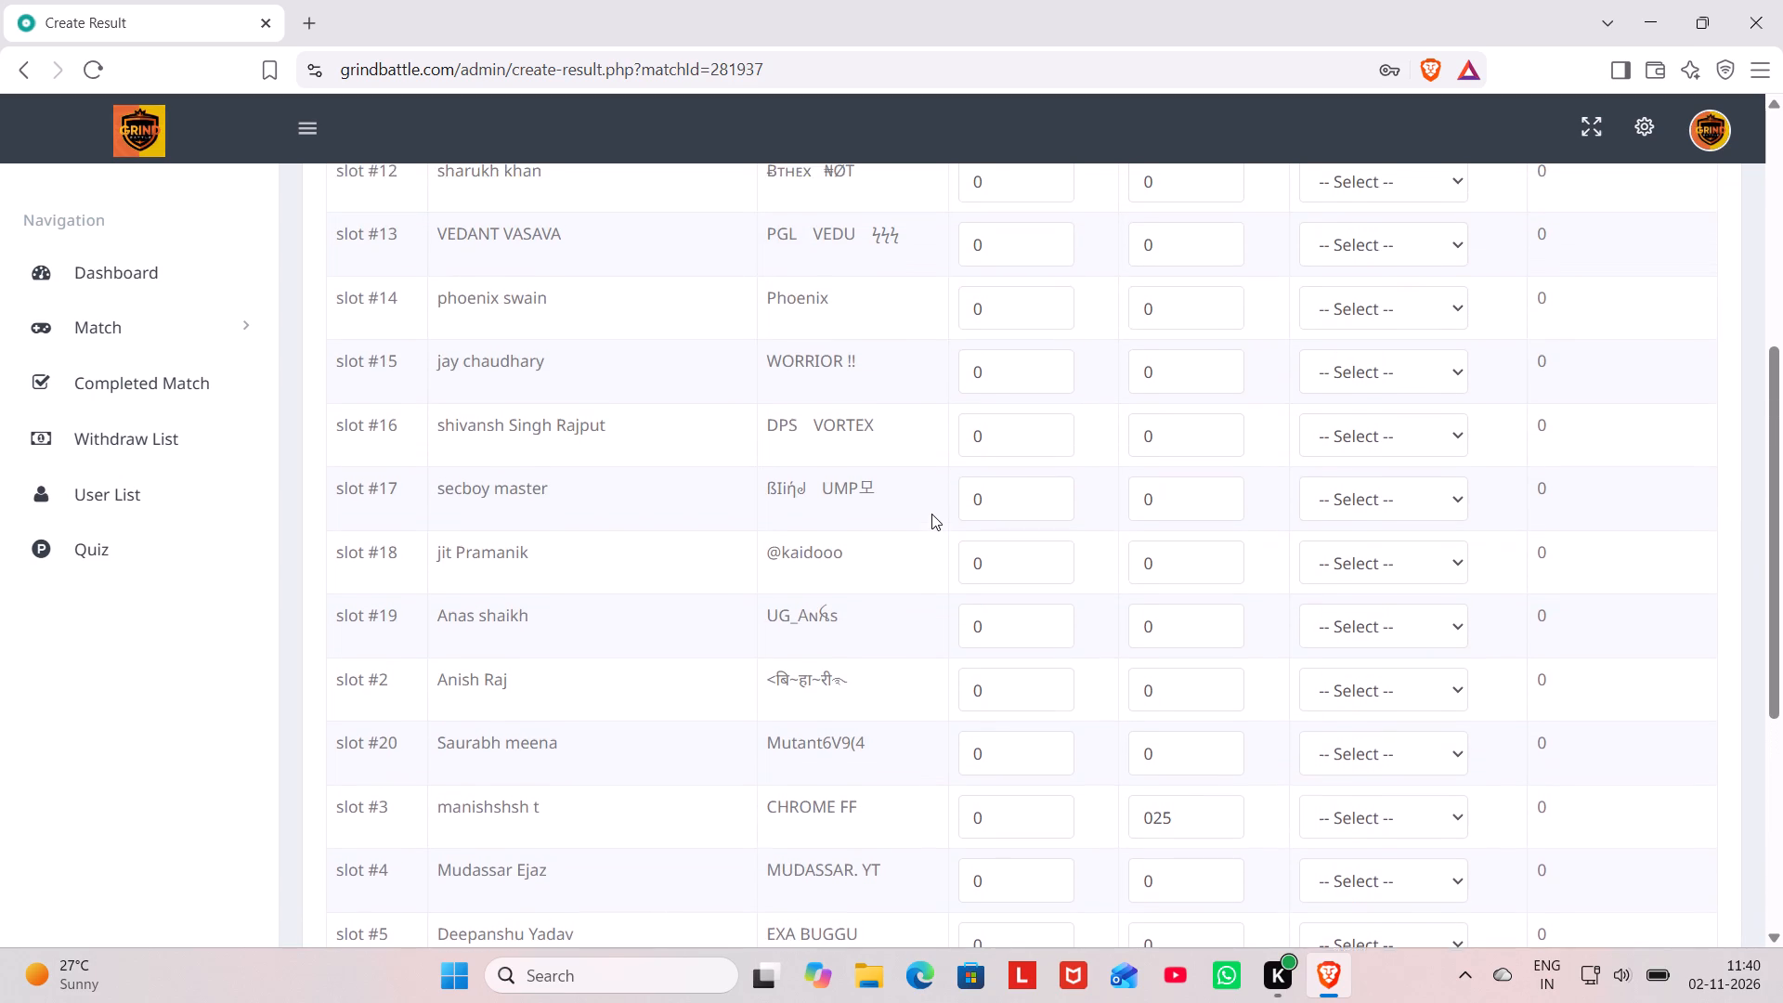
pyautogui.scroll(3, 931, 514)
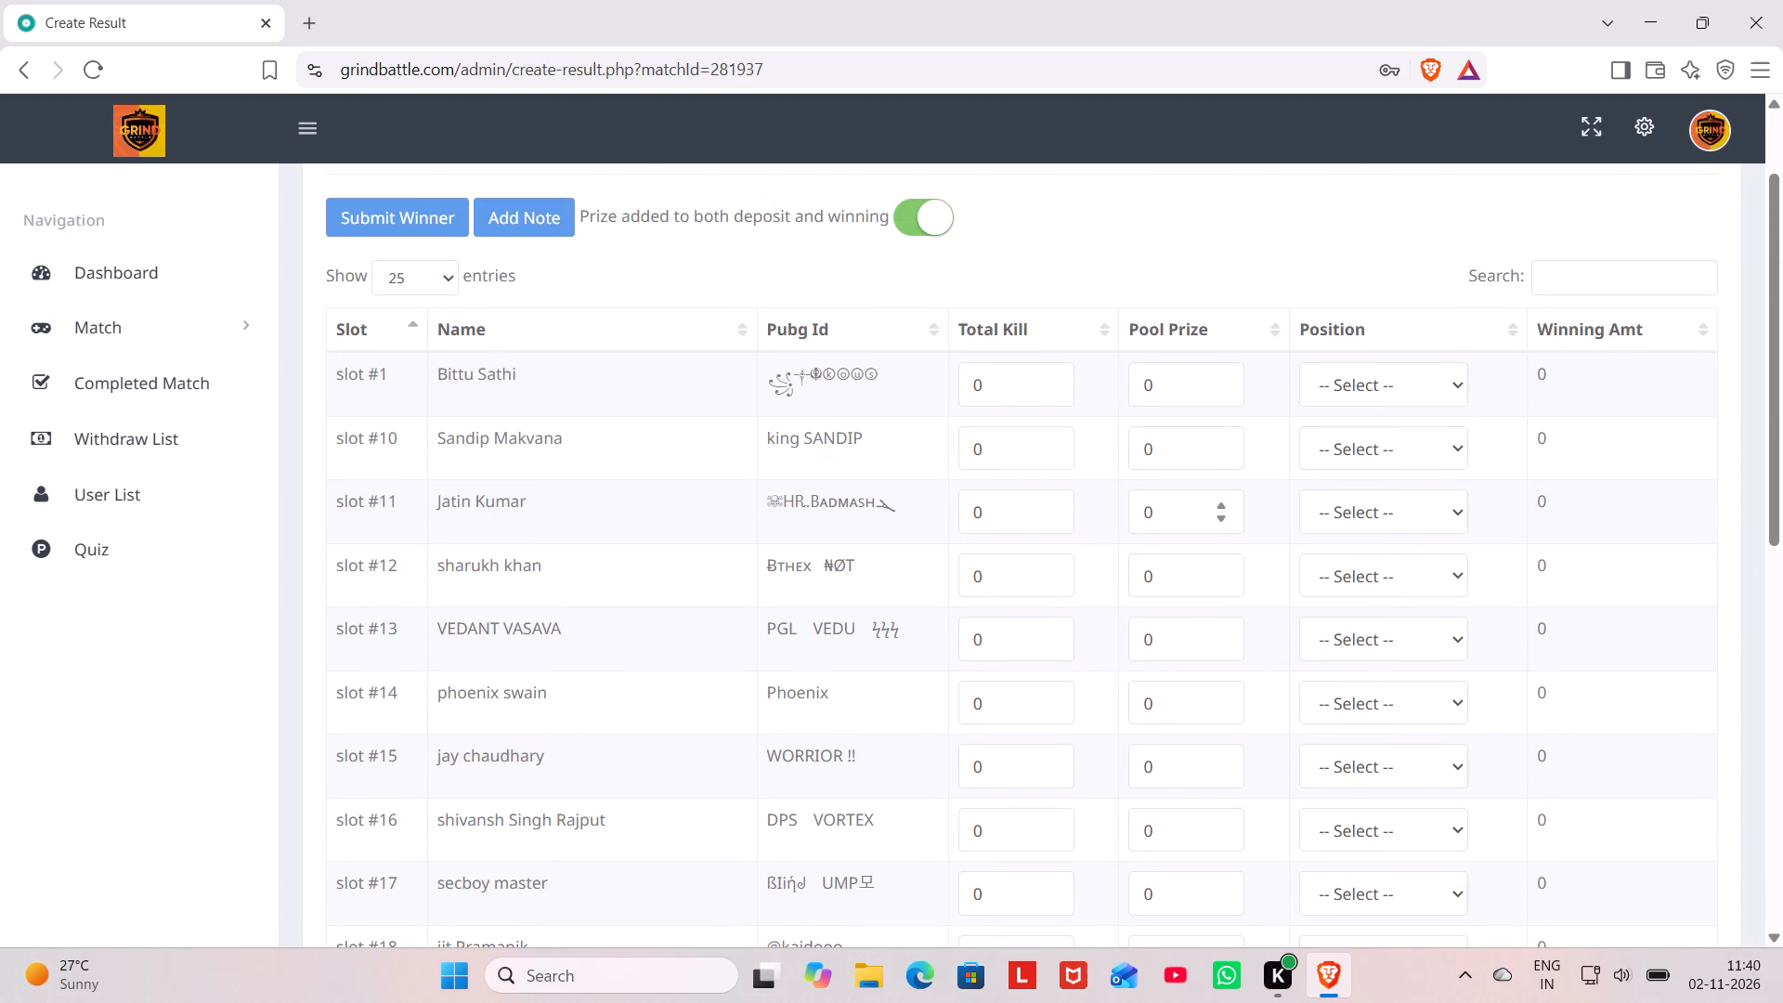
pyautogui.click(1164, 511)
pyautogui.write('10')
pyautogui.press('Tab')
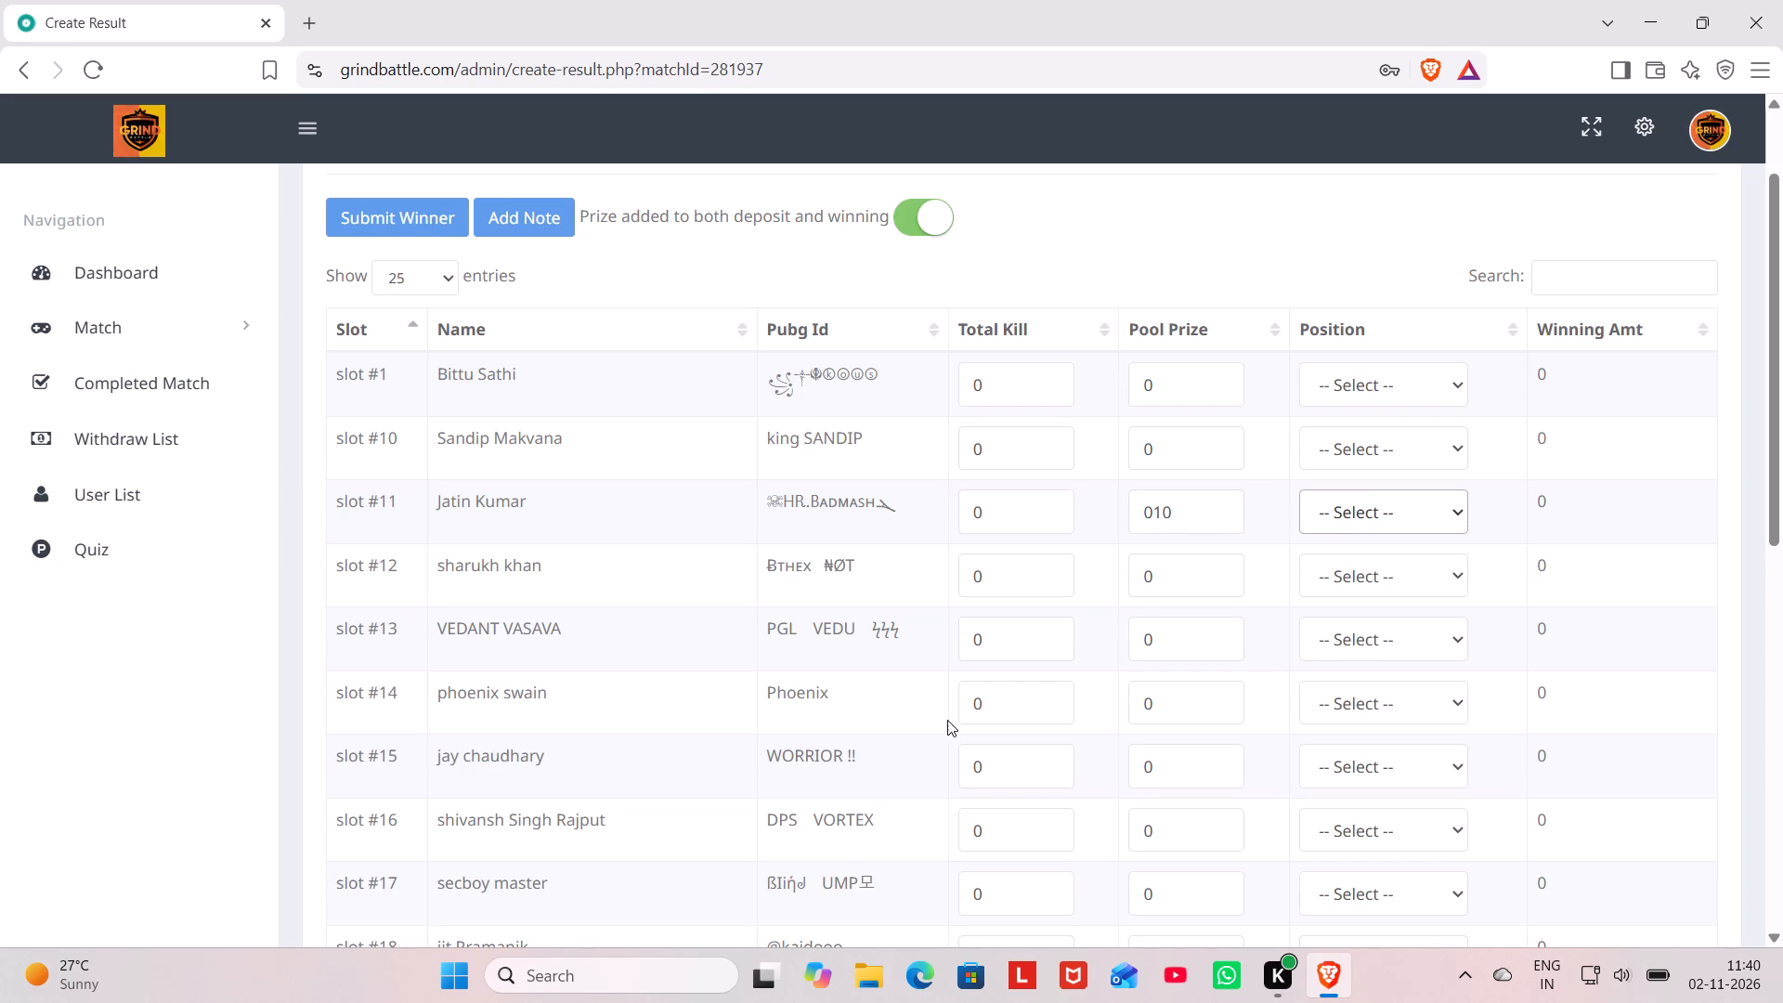
pyautogui.scroll(-4, 985, 816)
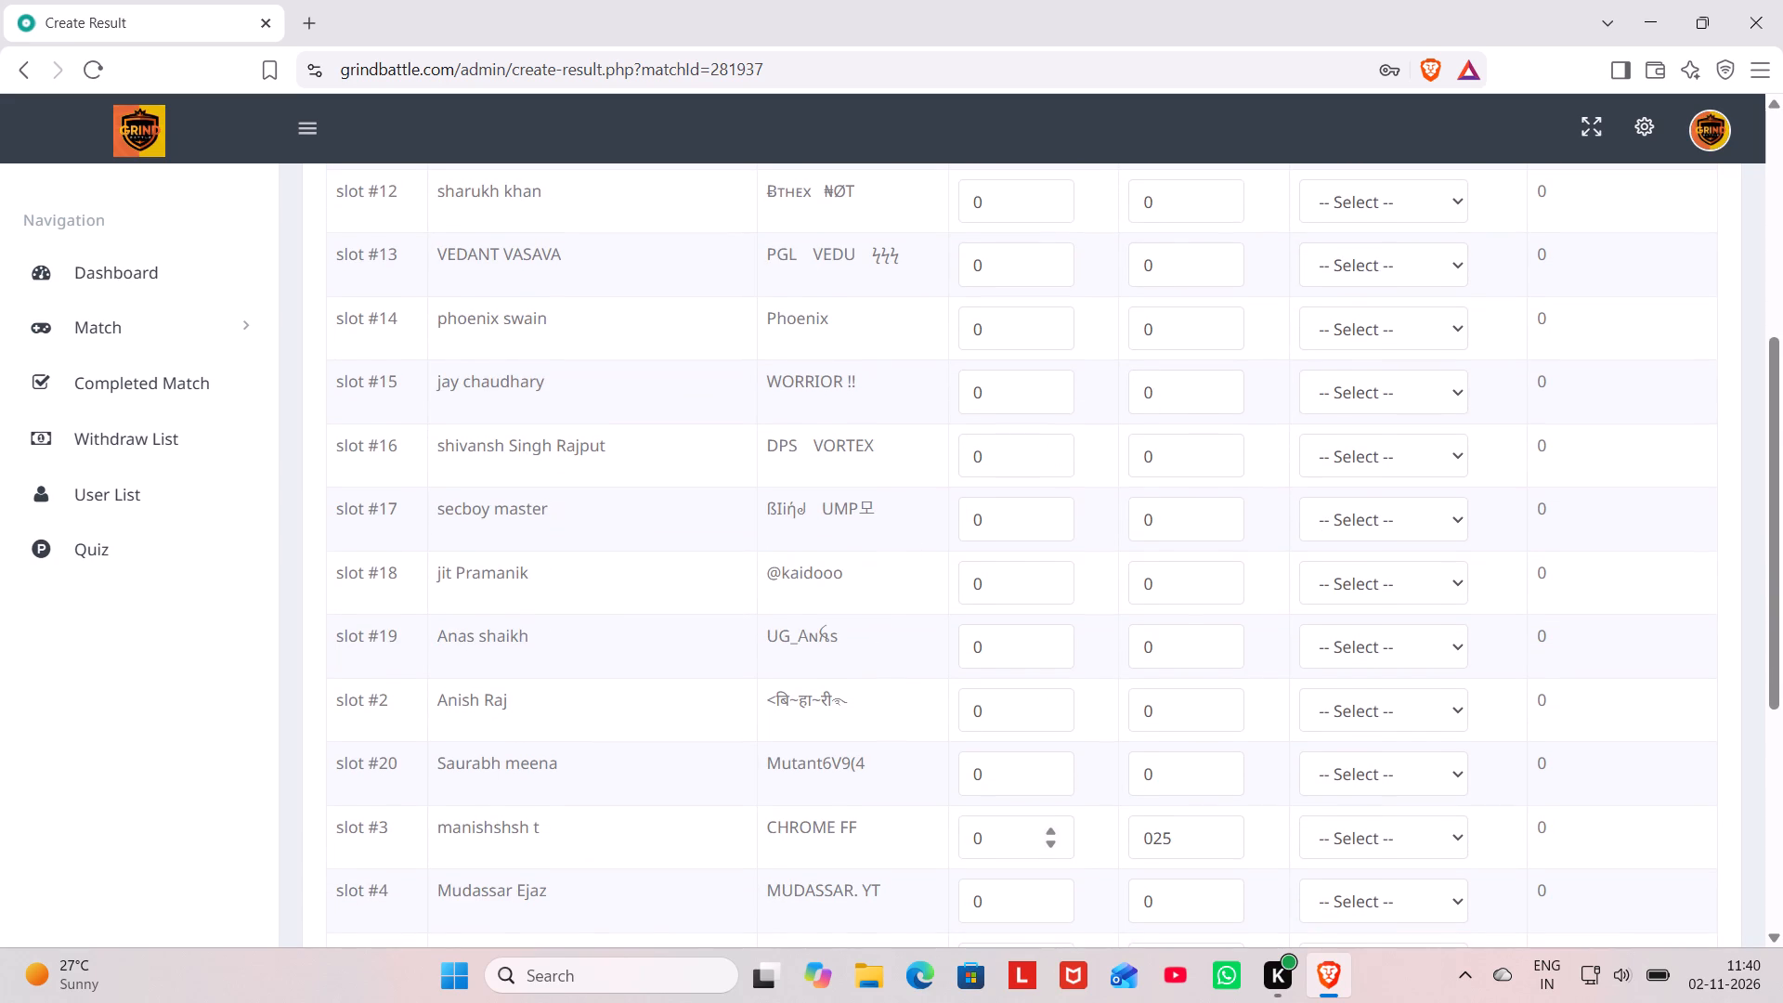
pyautogui.scroll(-5, 985, 816)
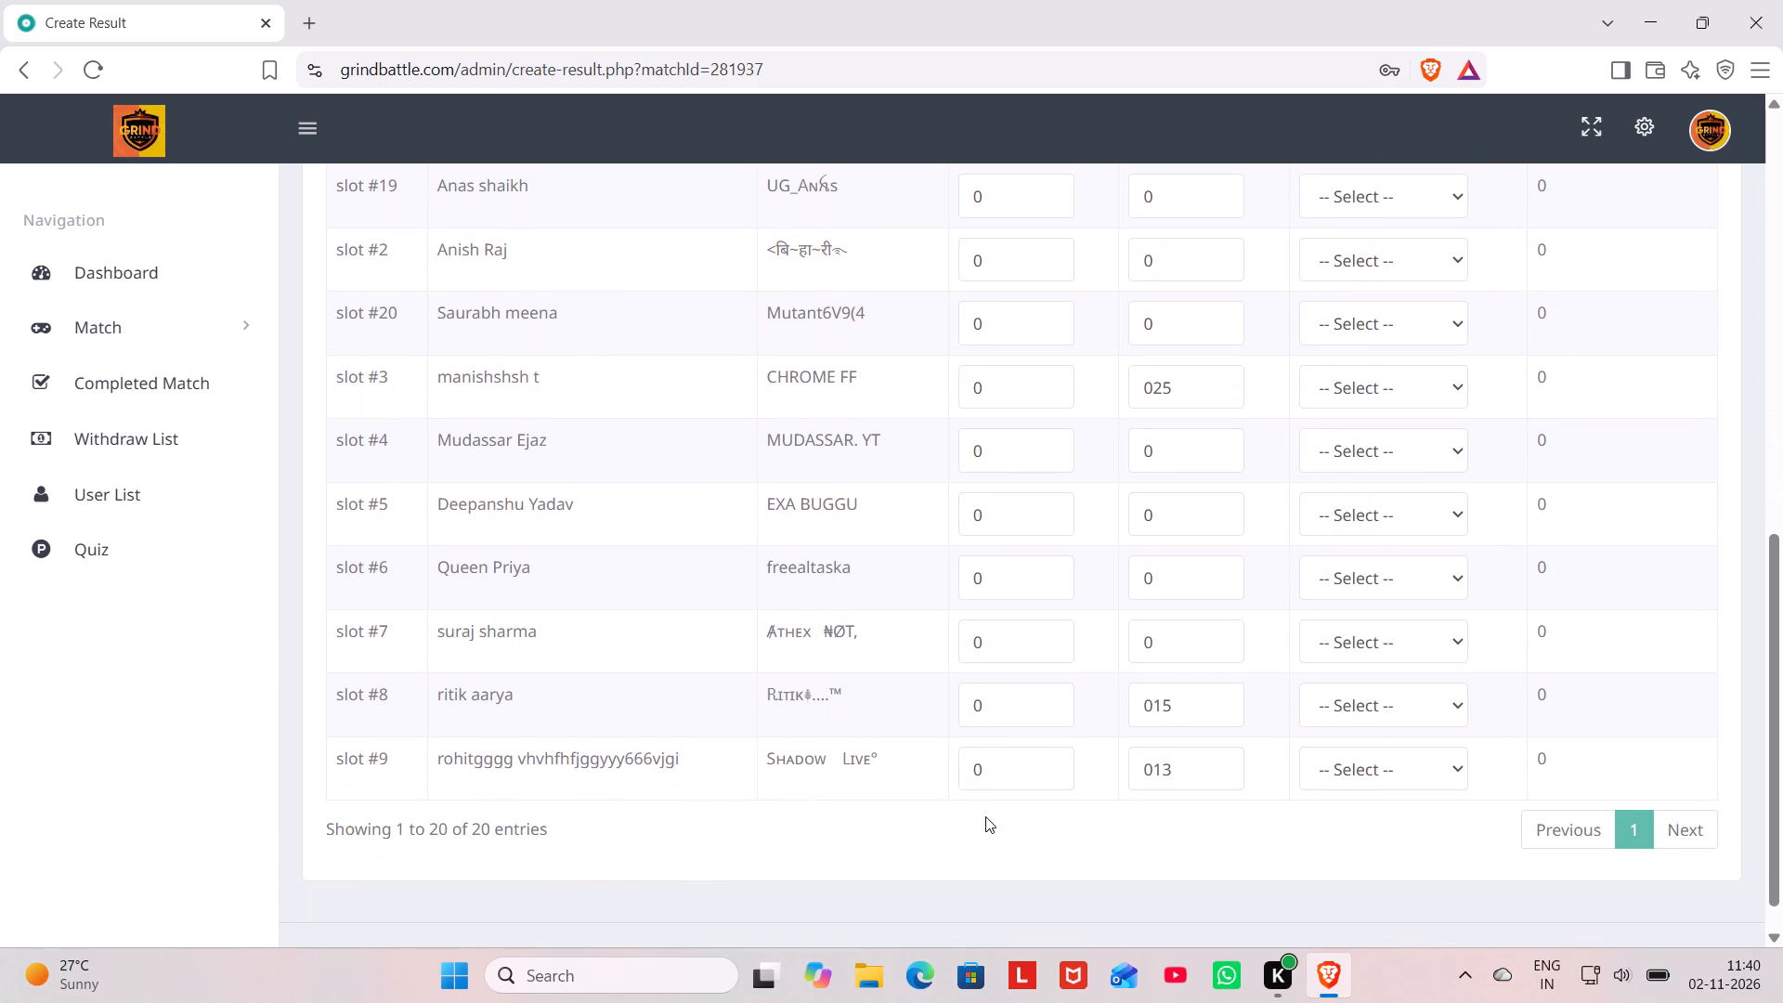
pyautogui.scroll(3, 985, 816)
pyautogui.scroll(-2, 1031, 766)
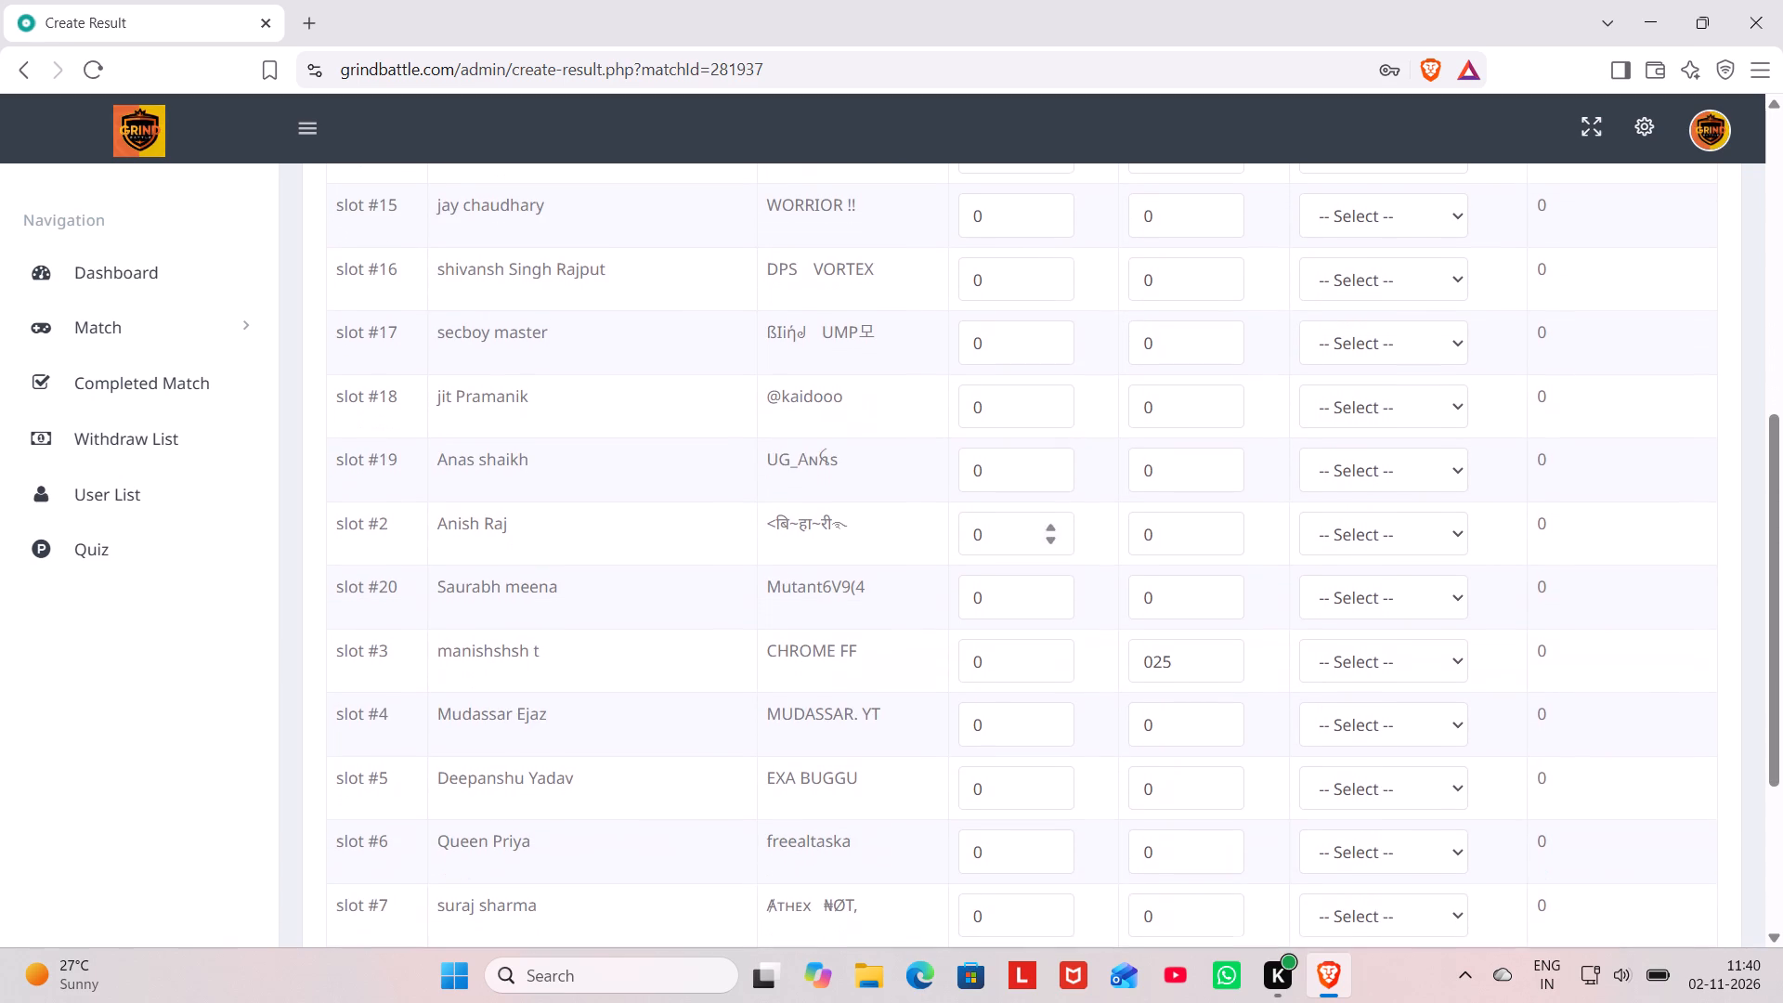
pyautogui.click(1191, 774)
pyautogui.press('9')
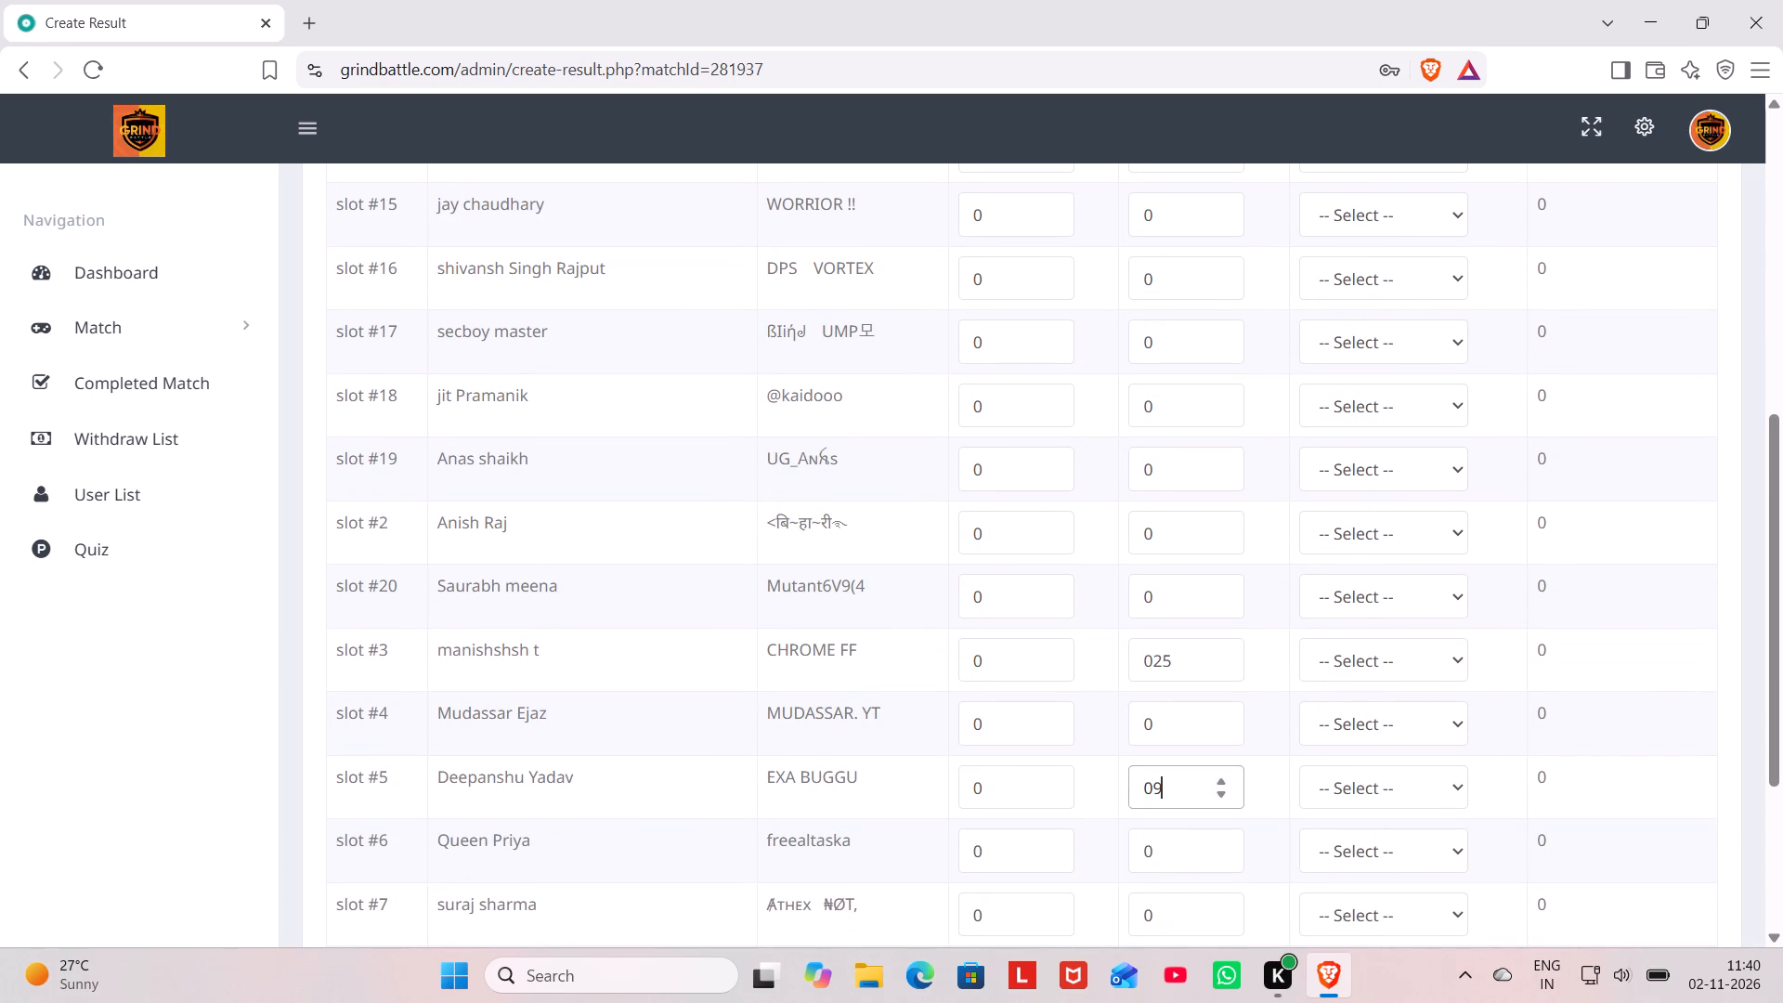
pyautogui.press('Tab')
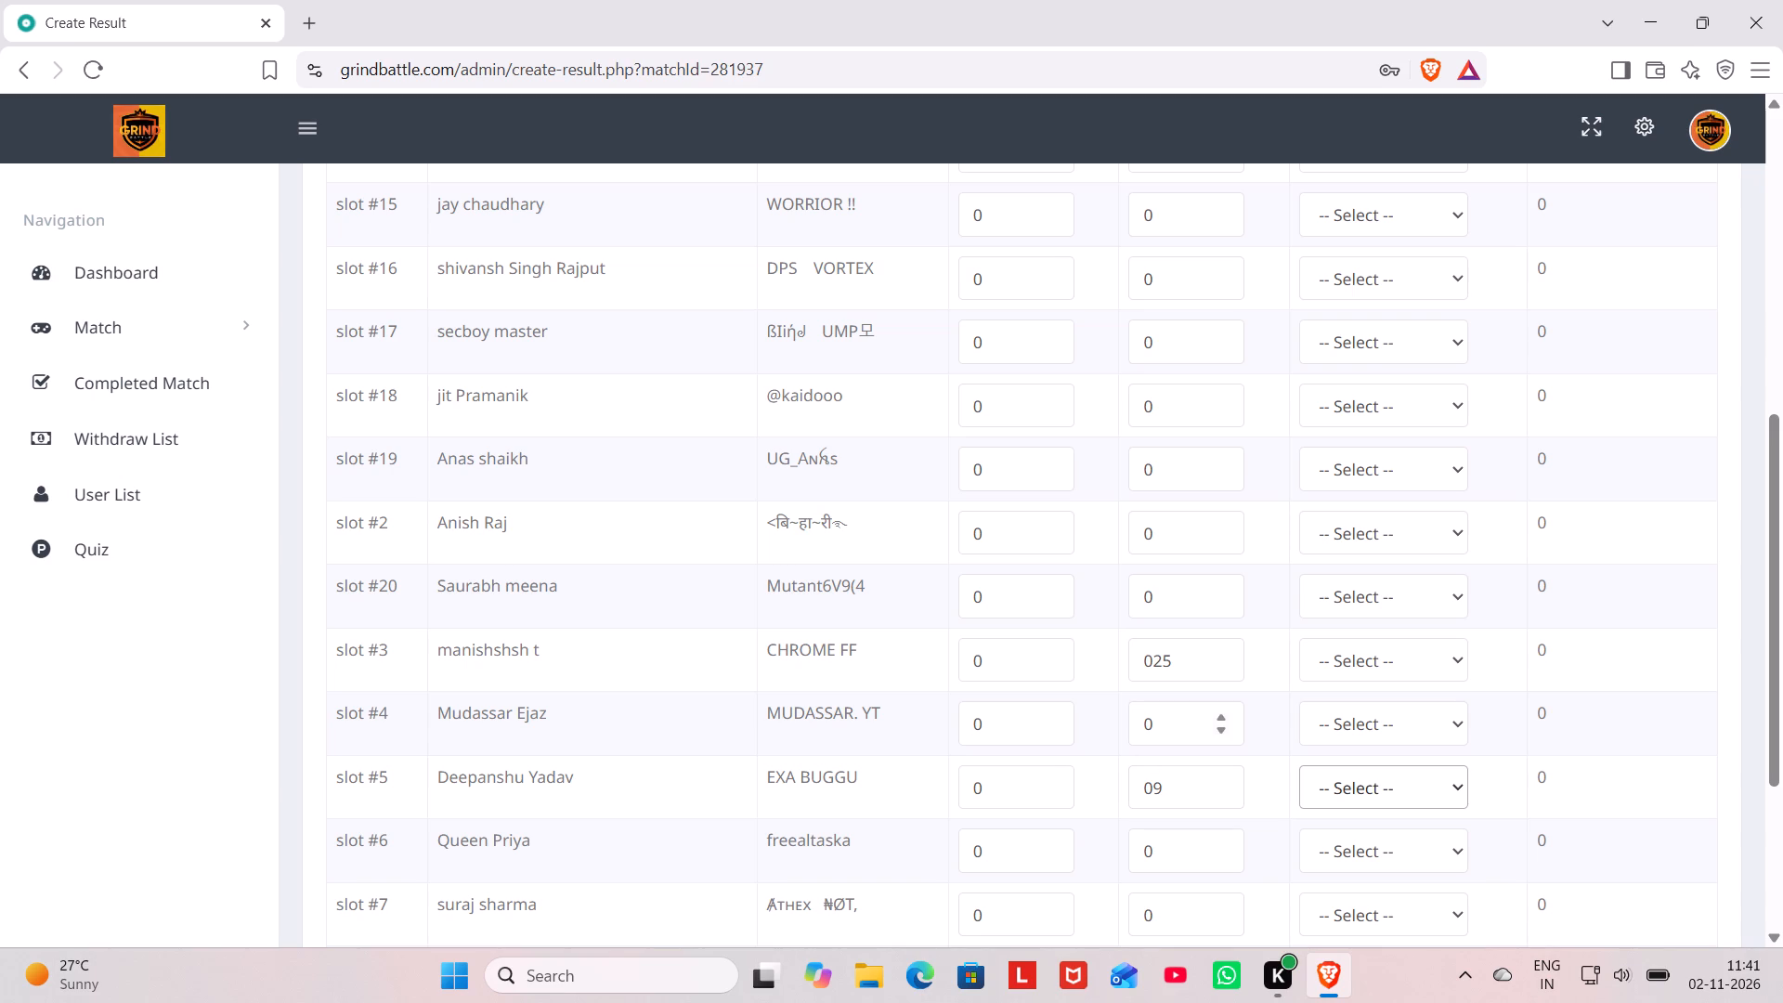
pyautogui.click(1175, 721)
pyautogui.press('8')
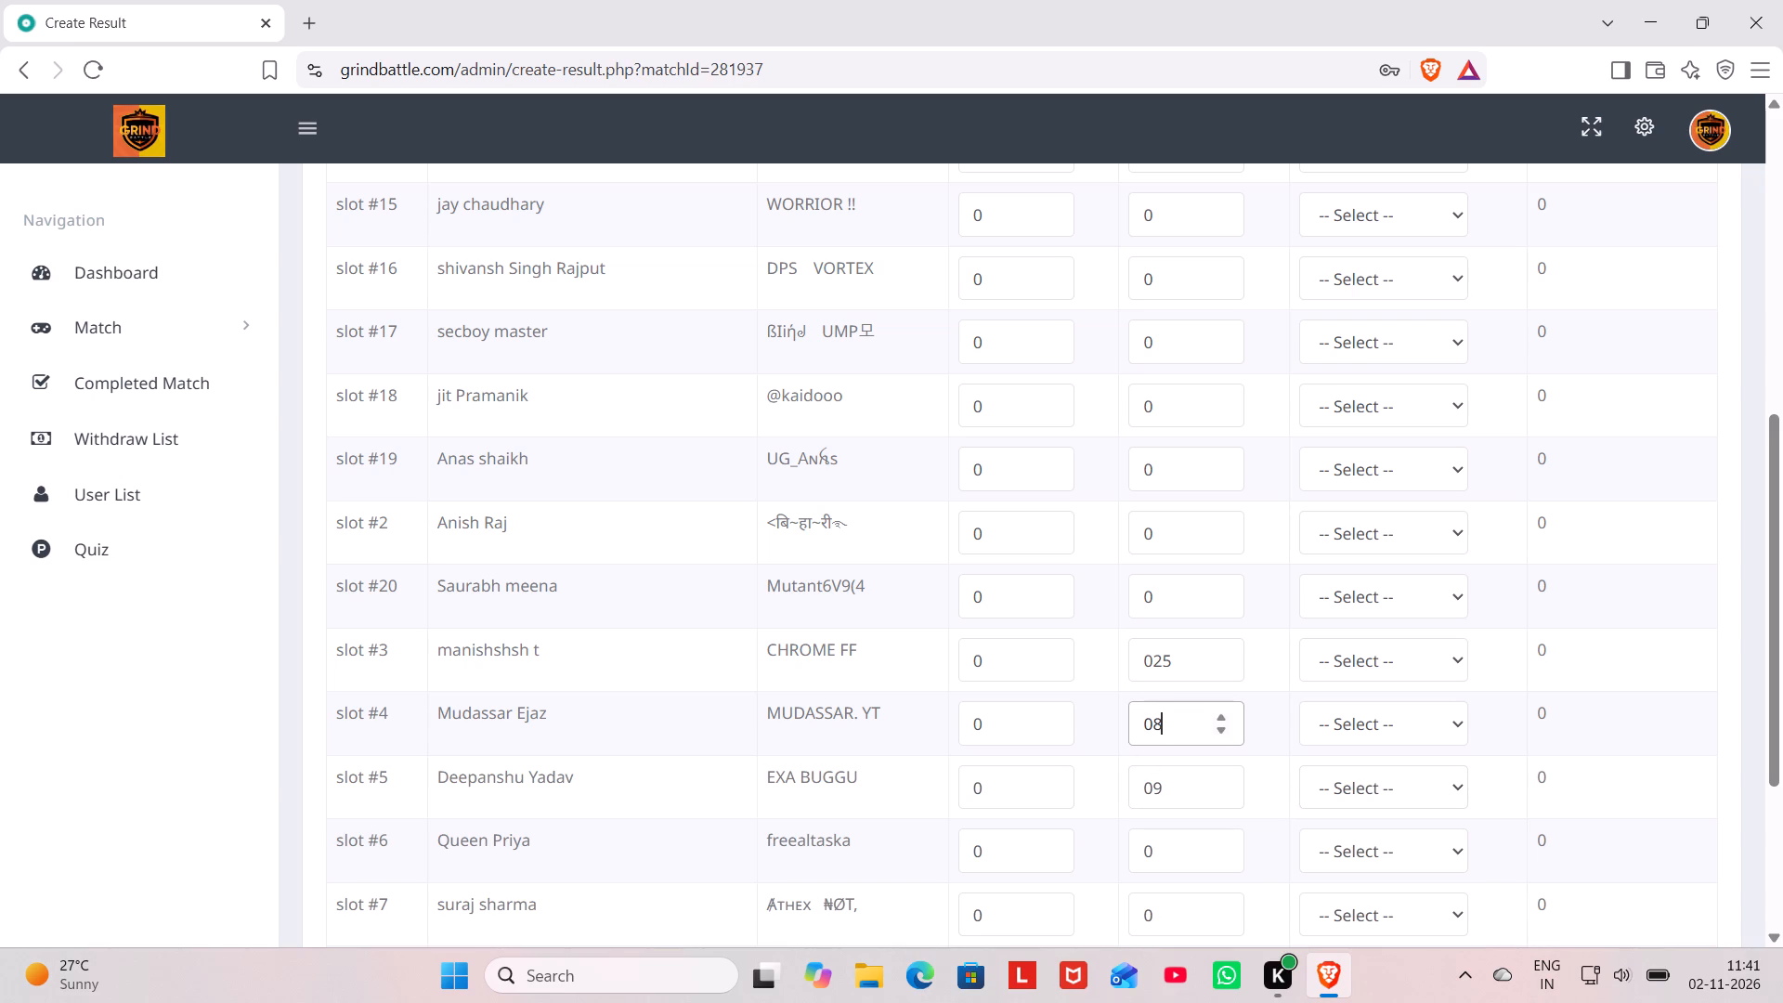
pyautogui.press('Tab')
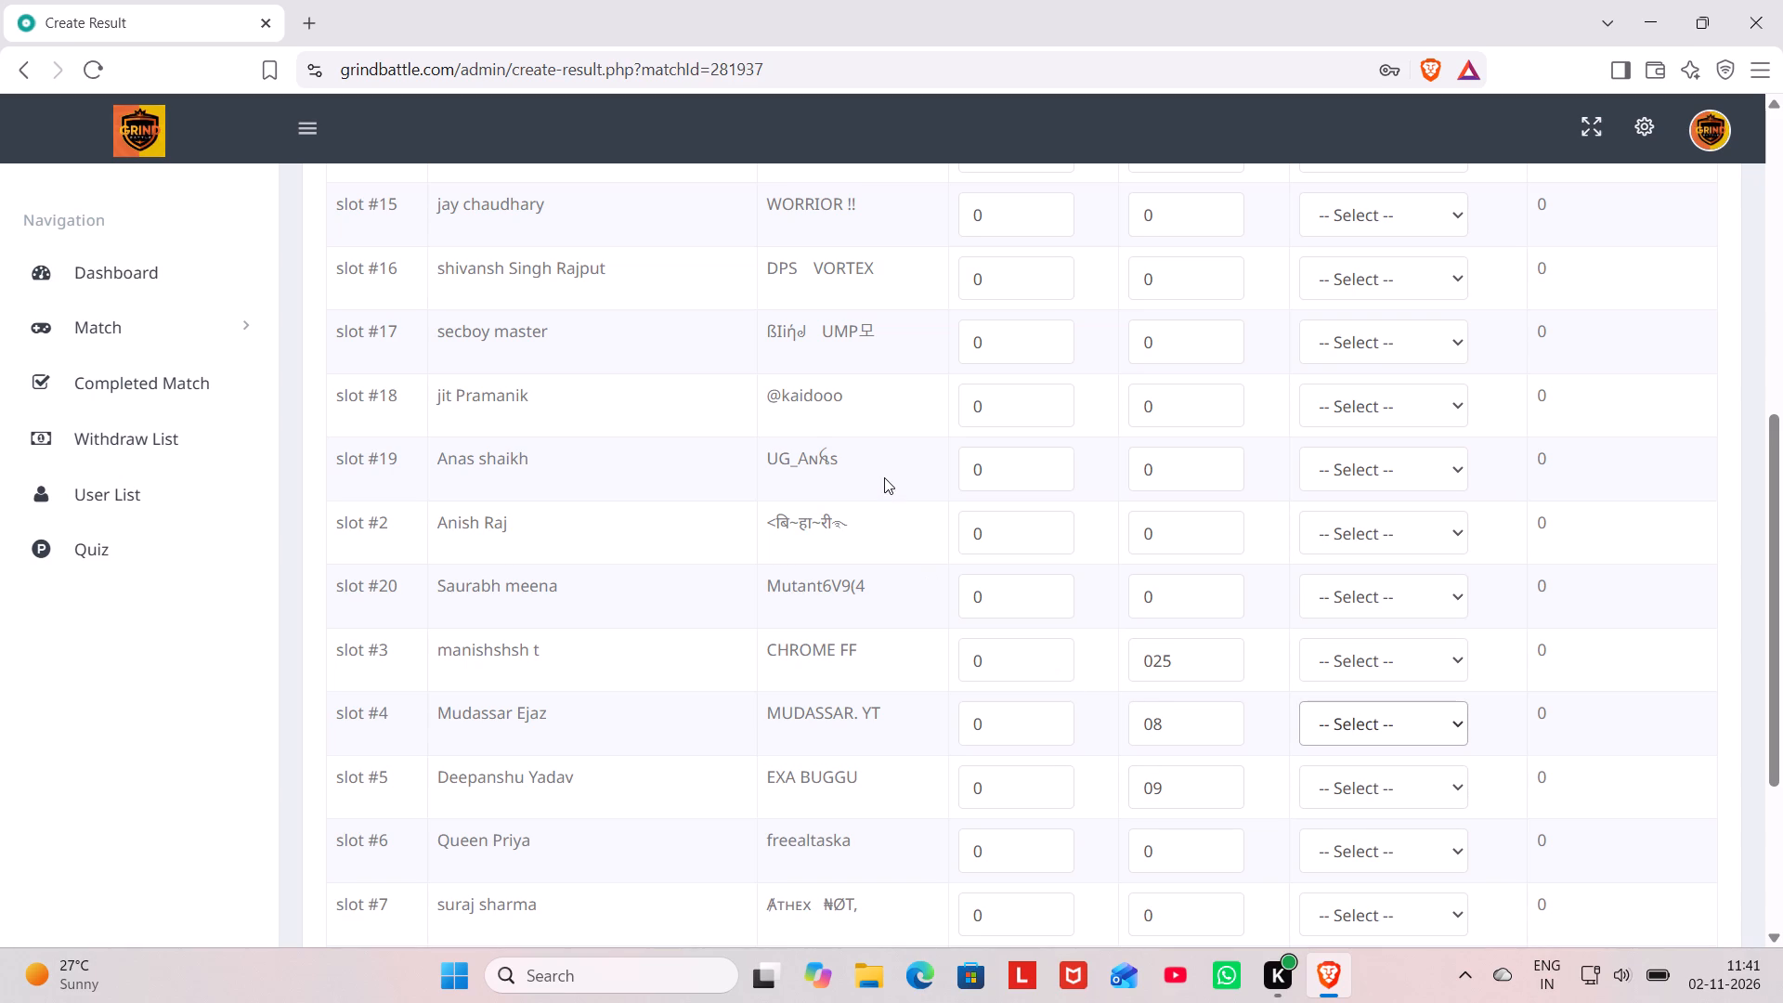
# Give the player in slot #17 a pool prize of 7.
pyautogui.scroll(5, 884, 476)
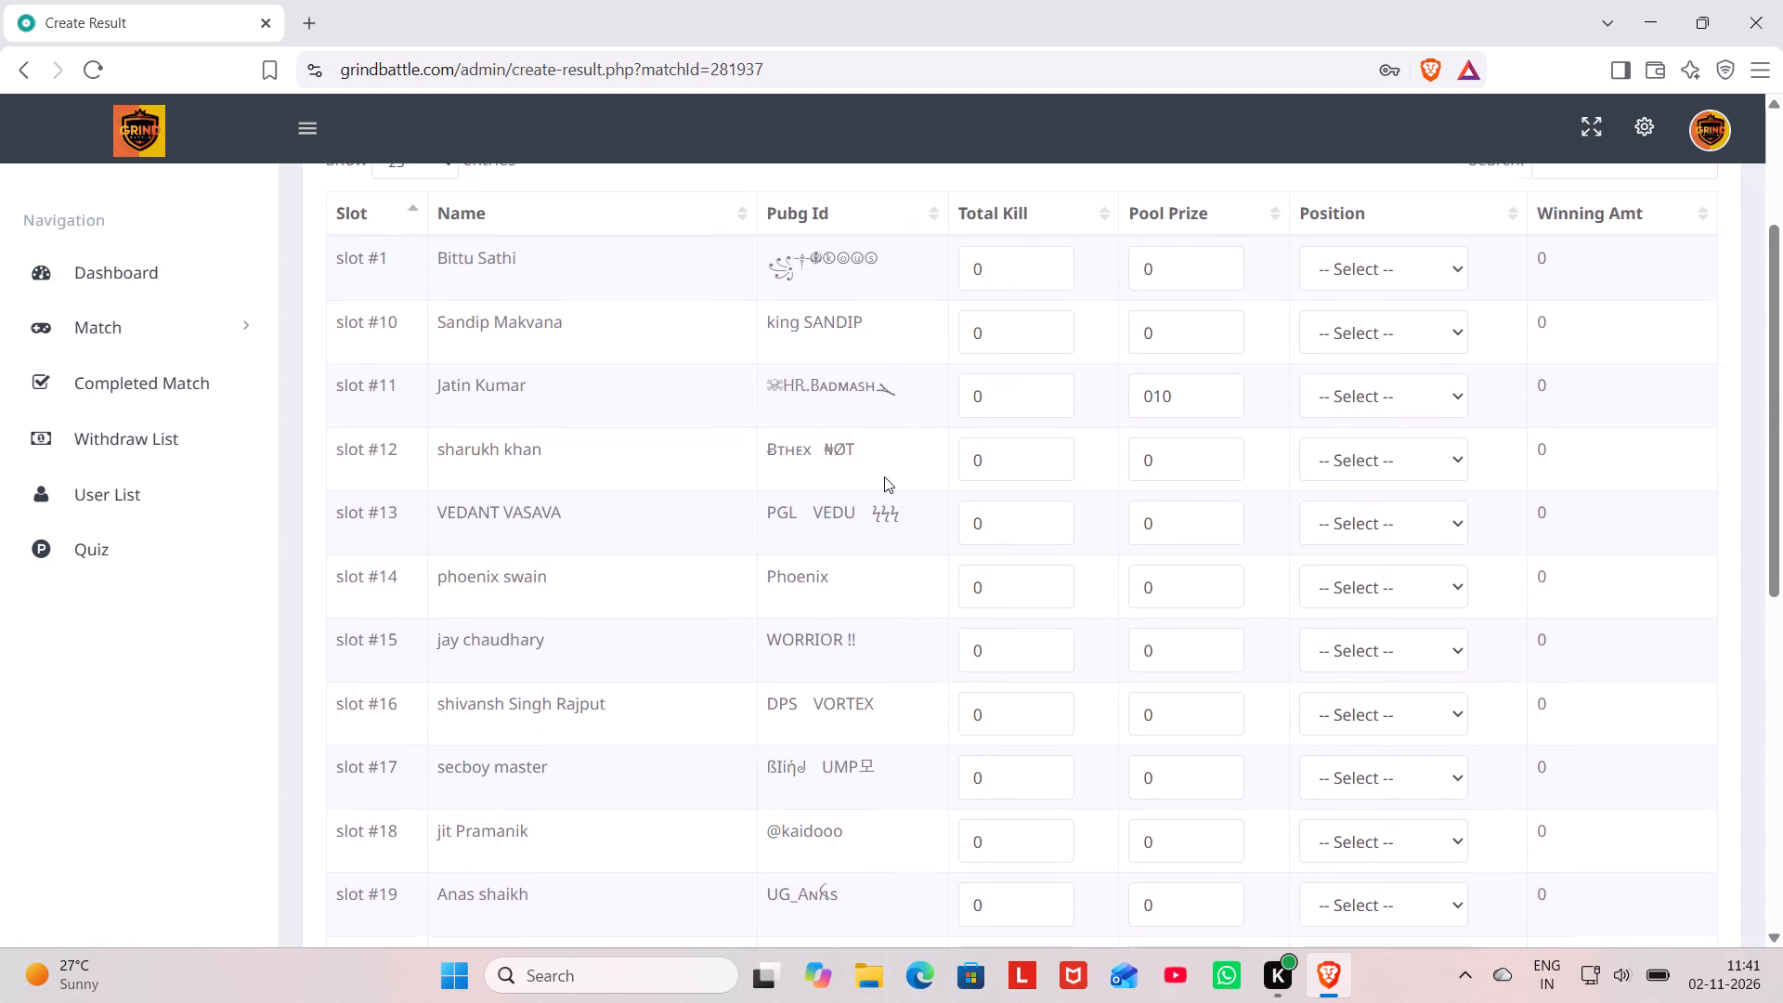
pyautogui.scroll(2, 884, 476)
pyautogui.scroll(-4, 884, 476)
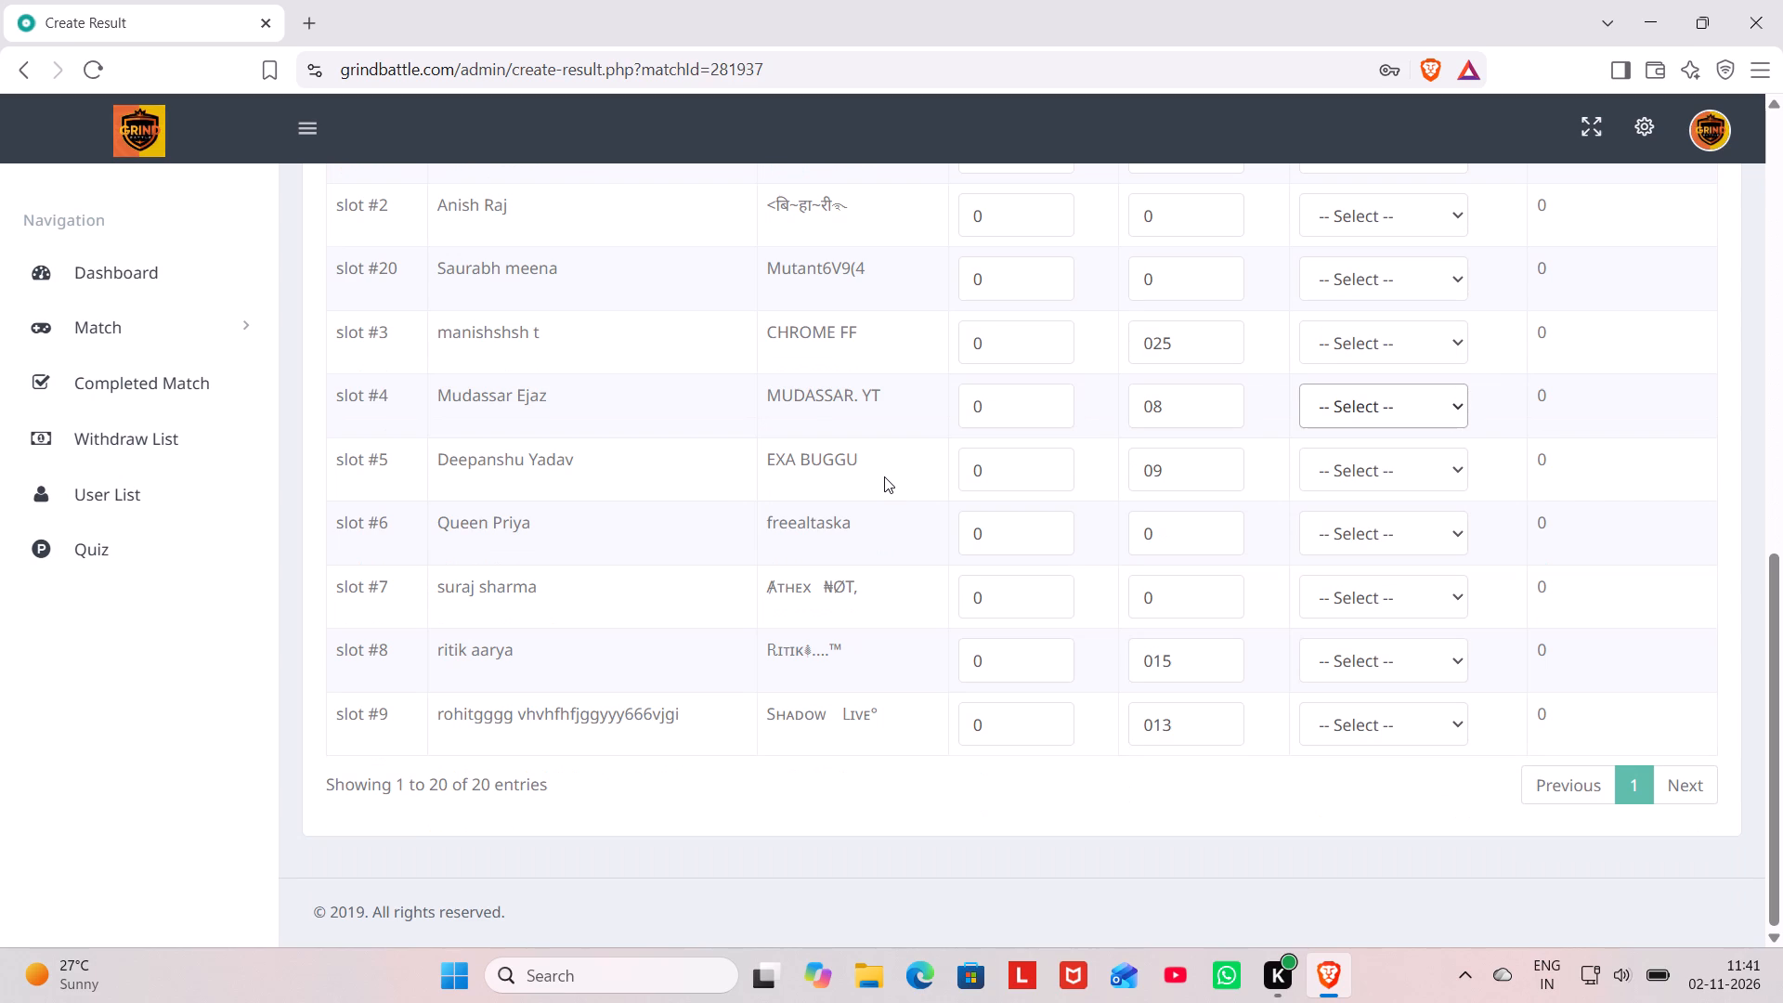
pyautogui.scroll(2, 868, 345)
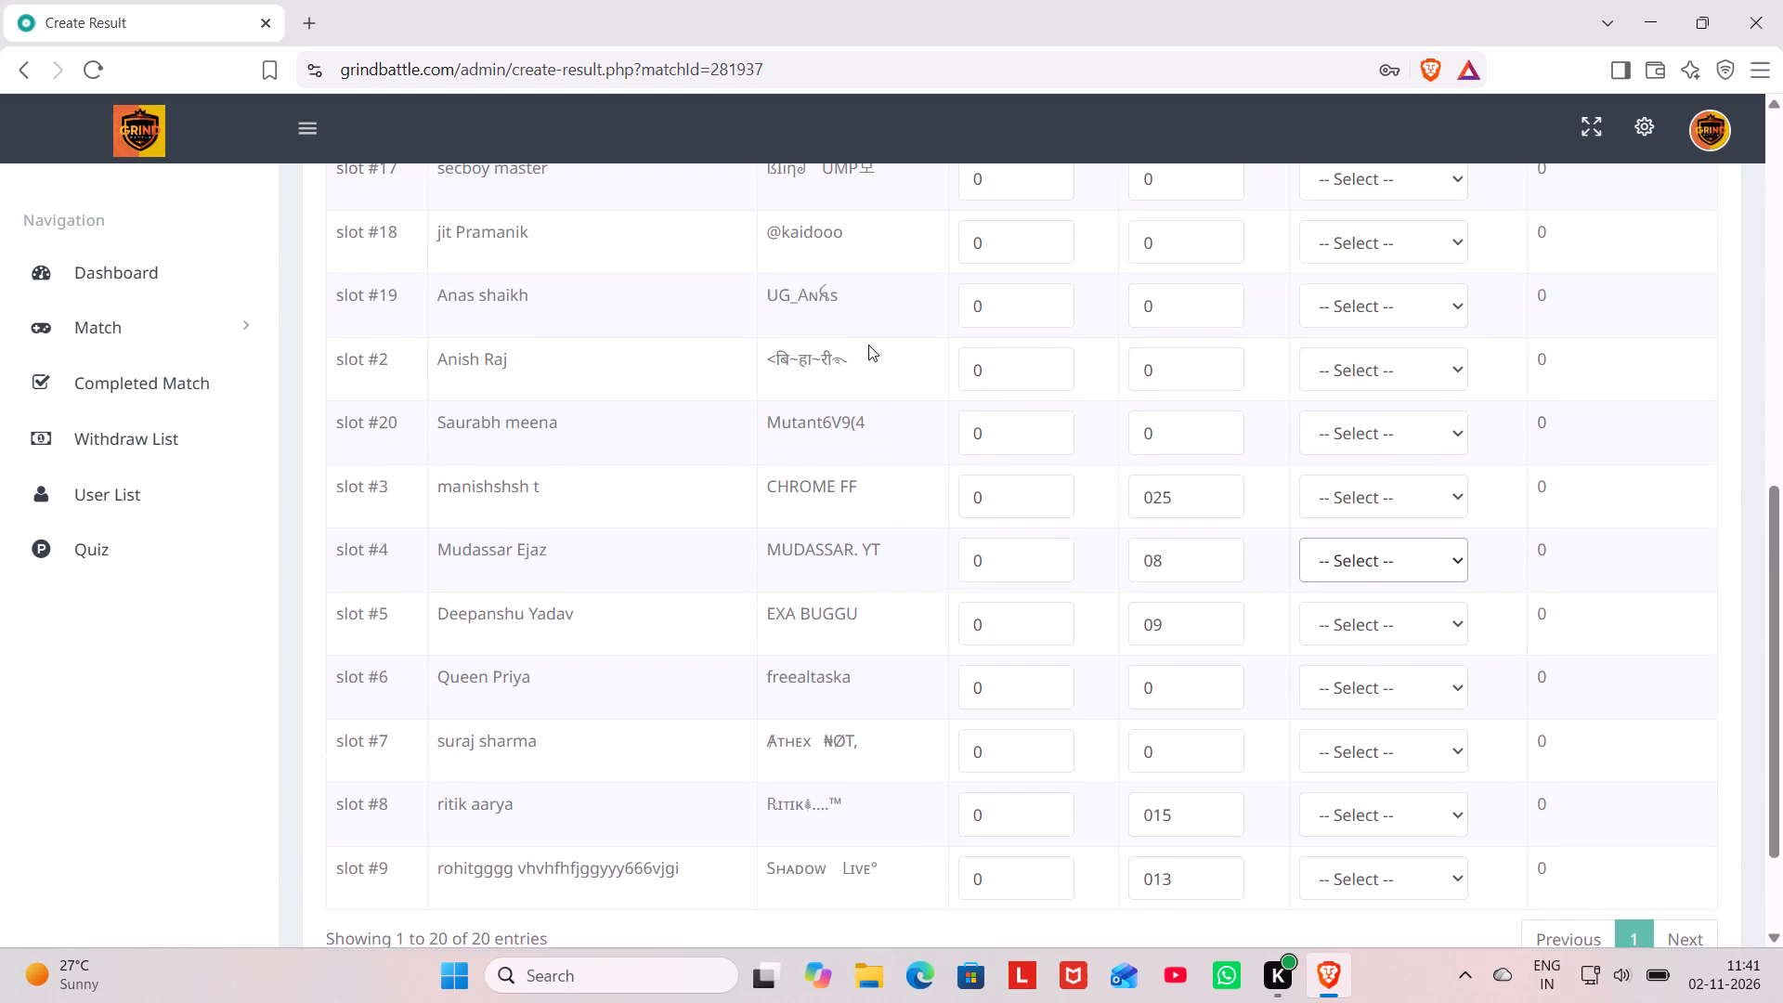
pyautogui.scroll(2, 868, 345)
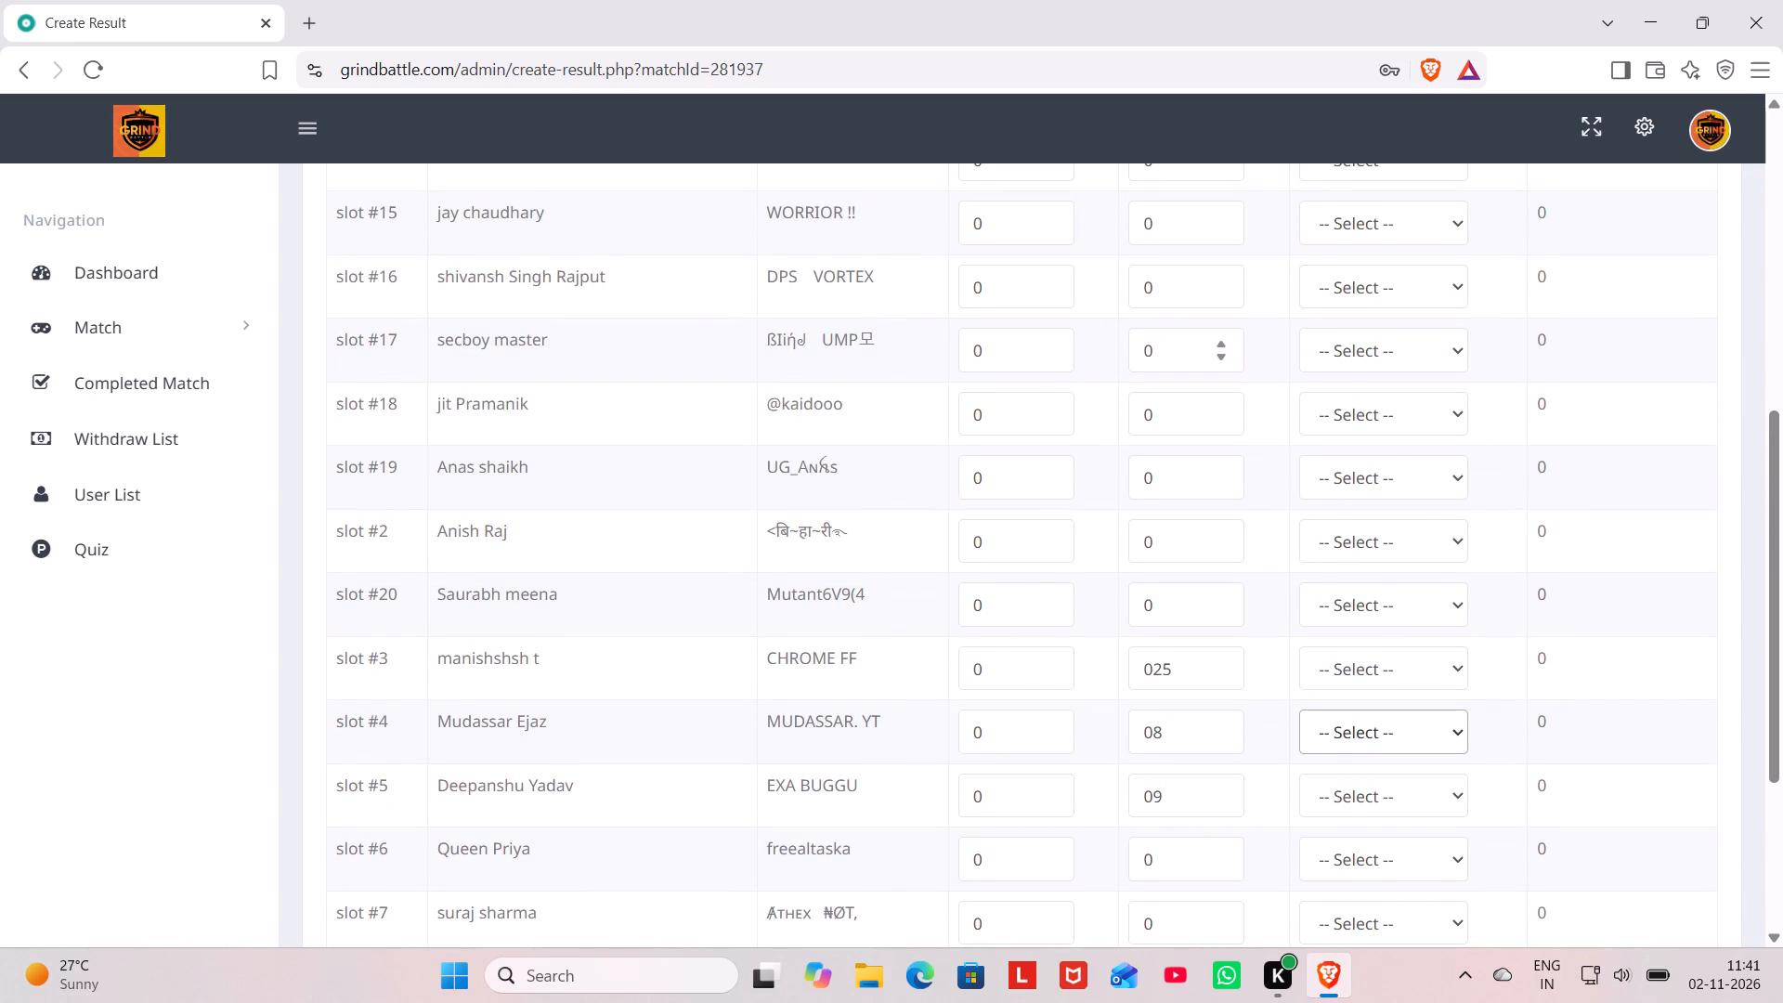
pyautogui.click(1179, 344)
pyautogui.press('7')
pyautogui.press('Tab')
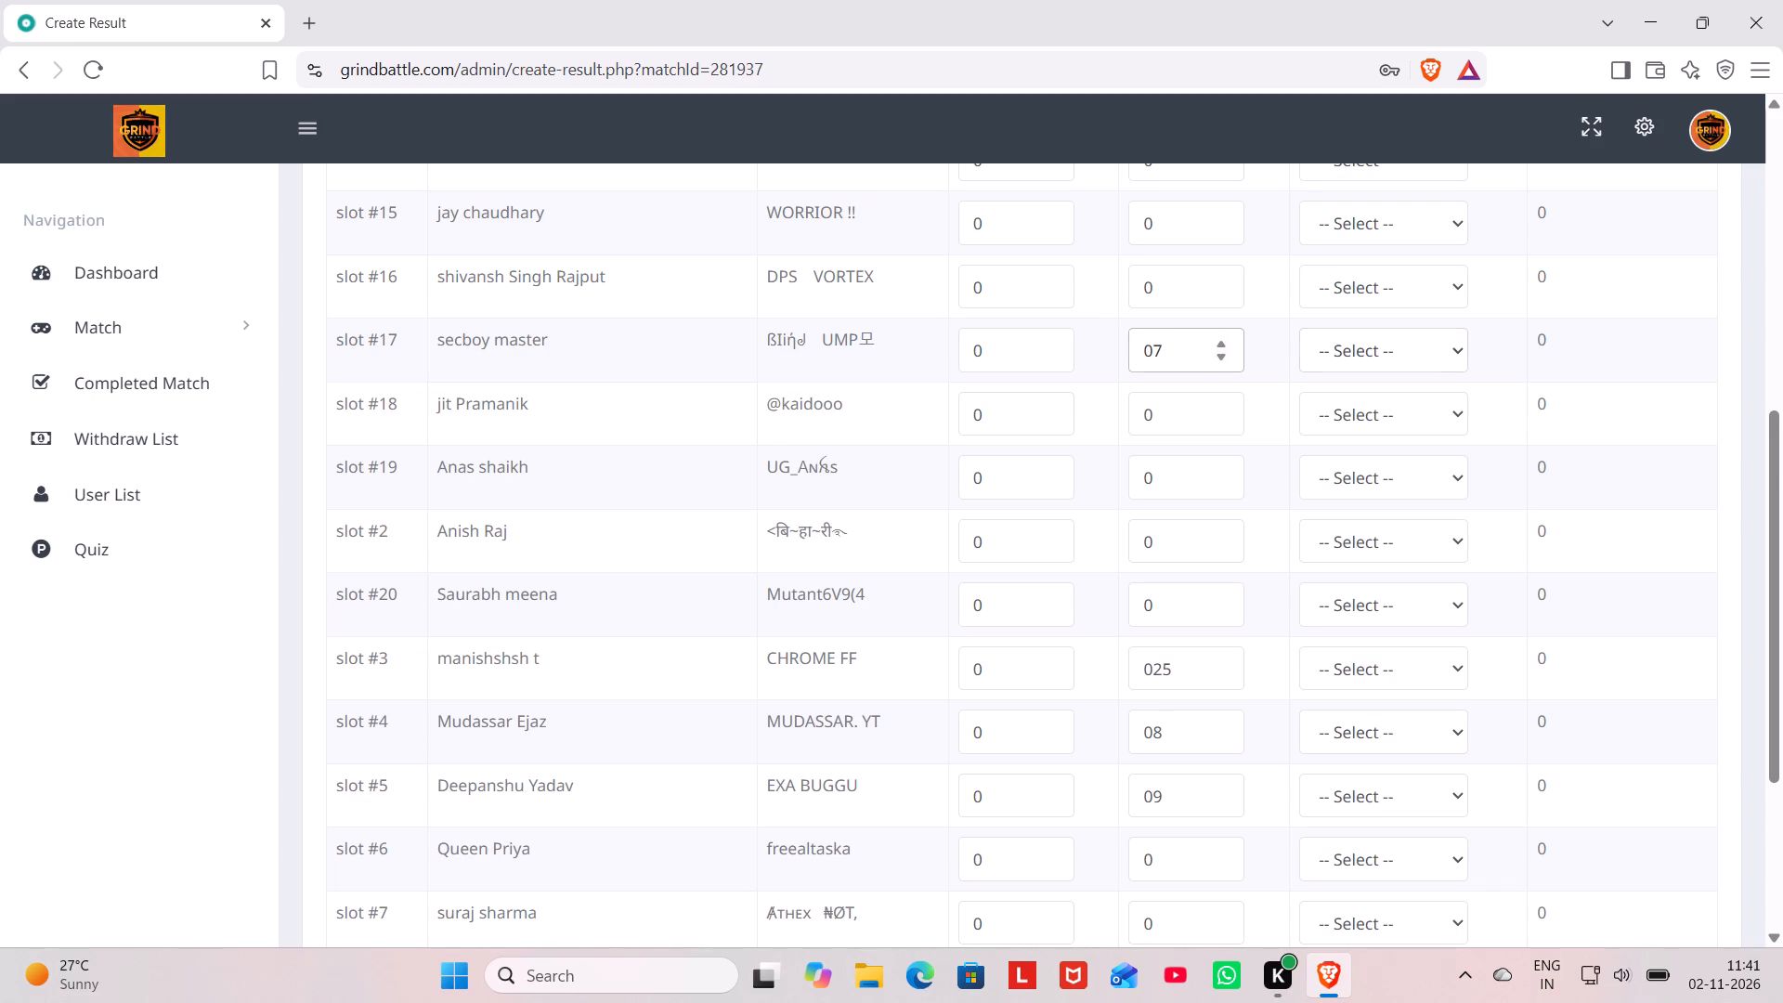
# Check the pool prizes entered for all slots and submit the winners of SNIPER BAN #281937.
pyautogui.scroll(3, 1178, 384)
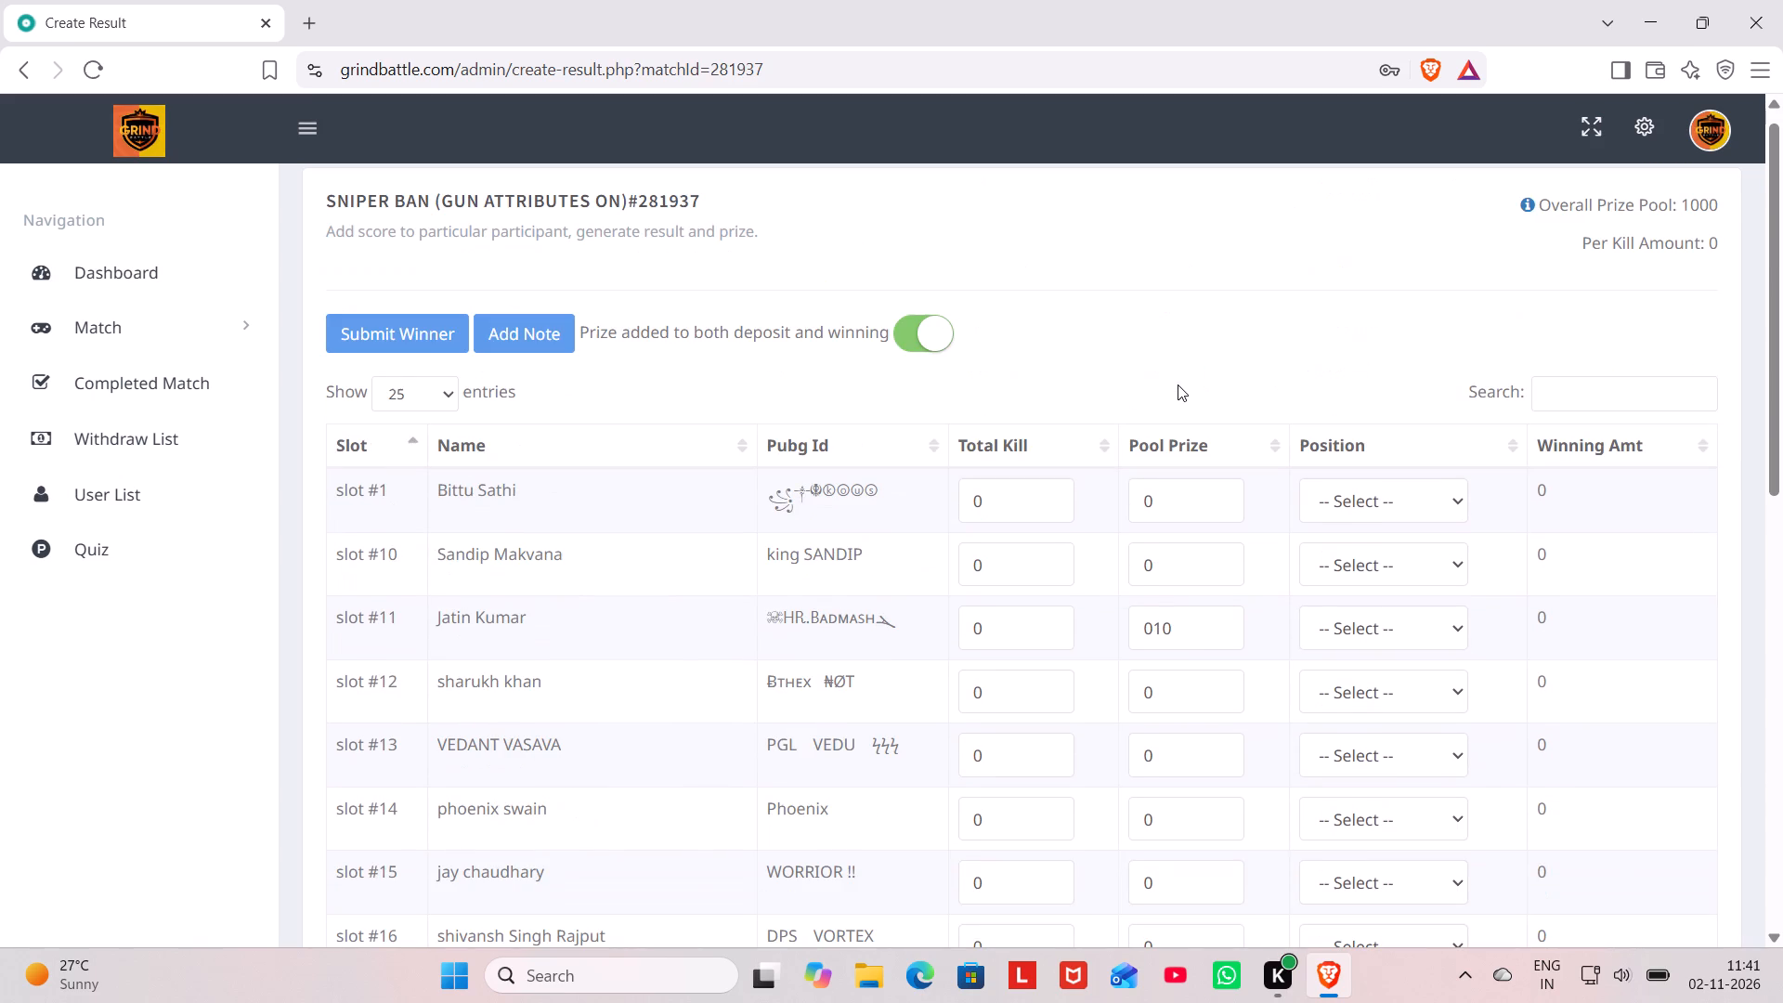
pyautogui.scroll(-6, 1178, 384)
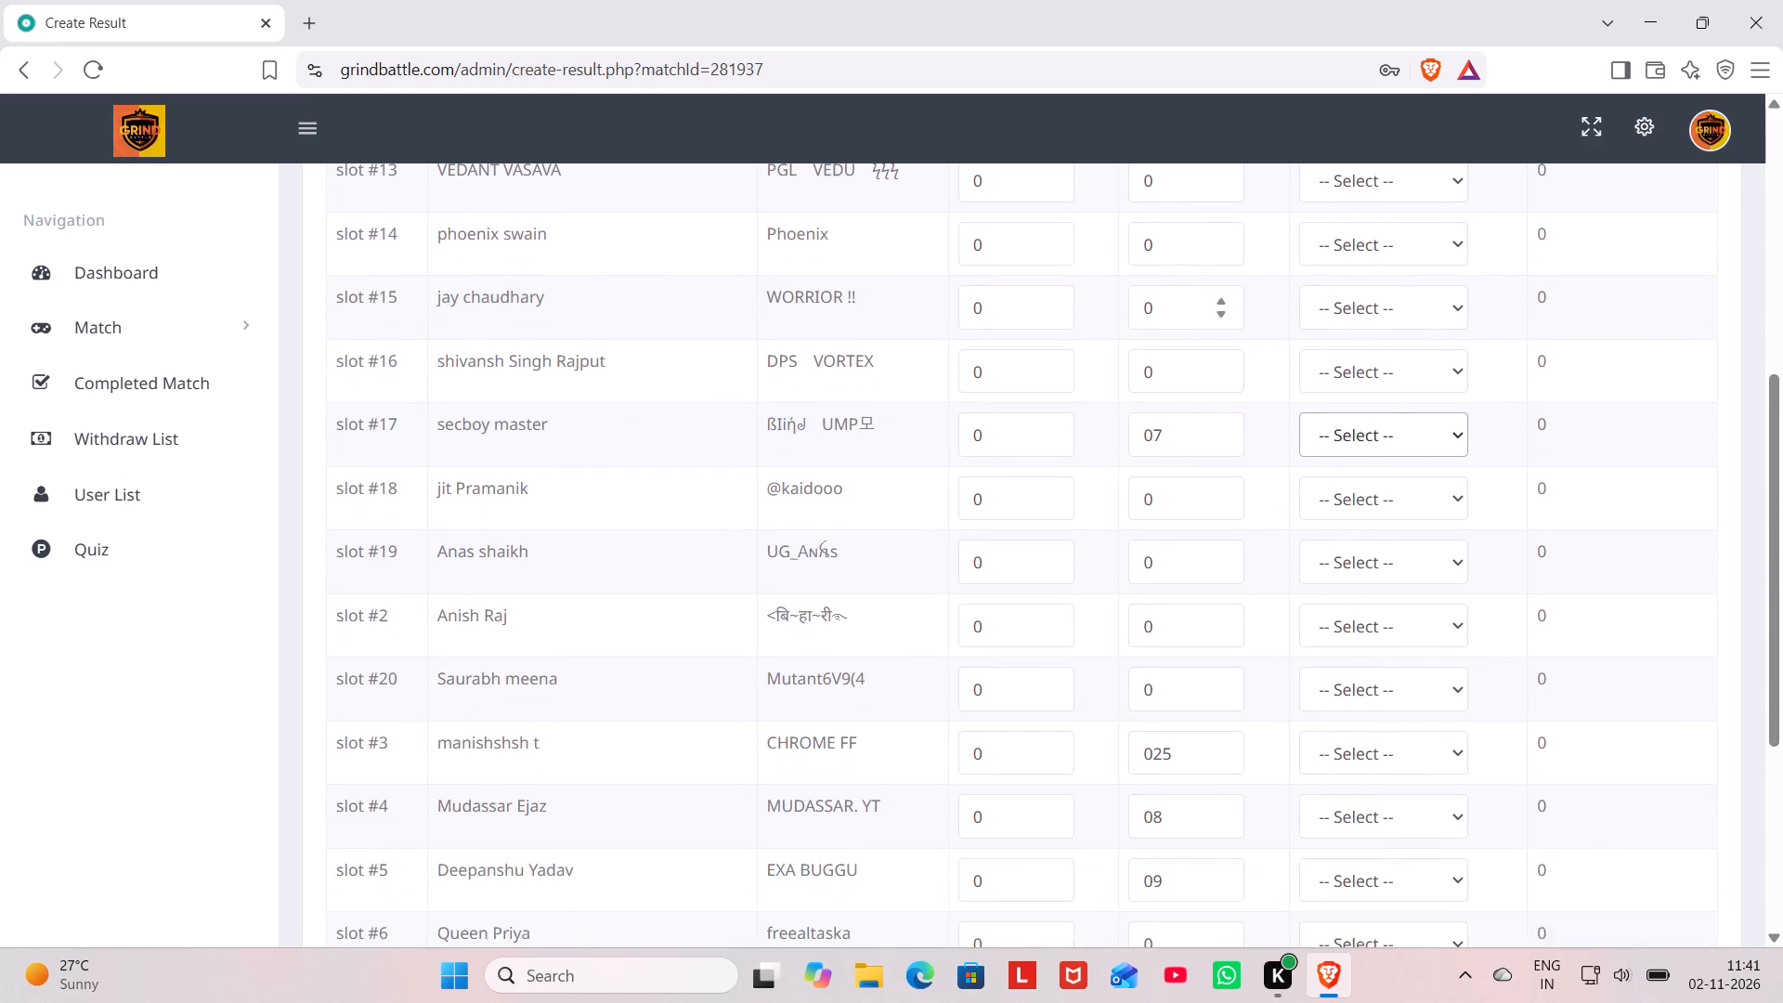
pyautogui.scroll(-4, 1178, 384)
pyautogui.scroll(1, 1178, 384)
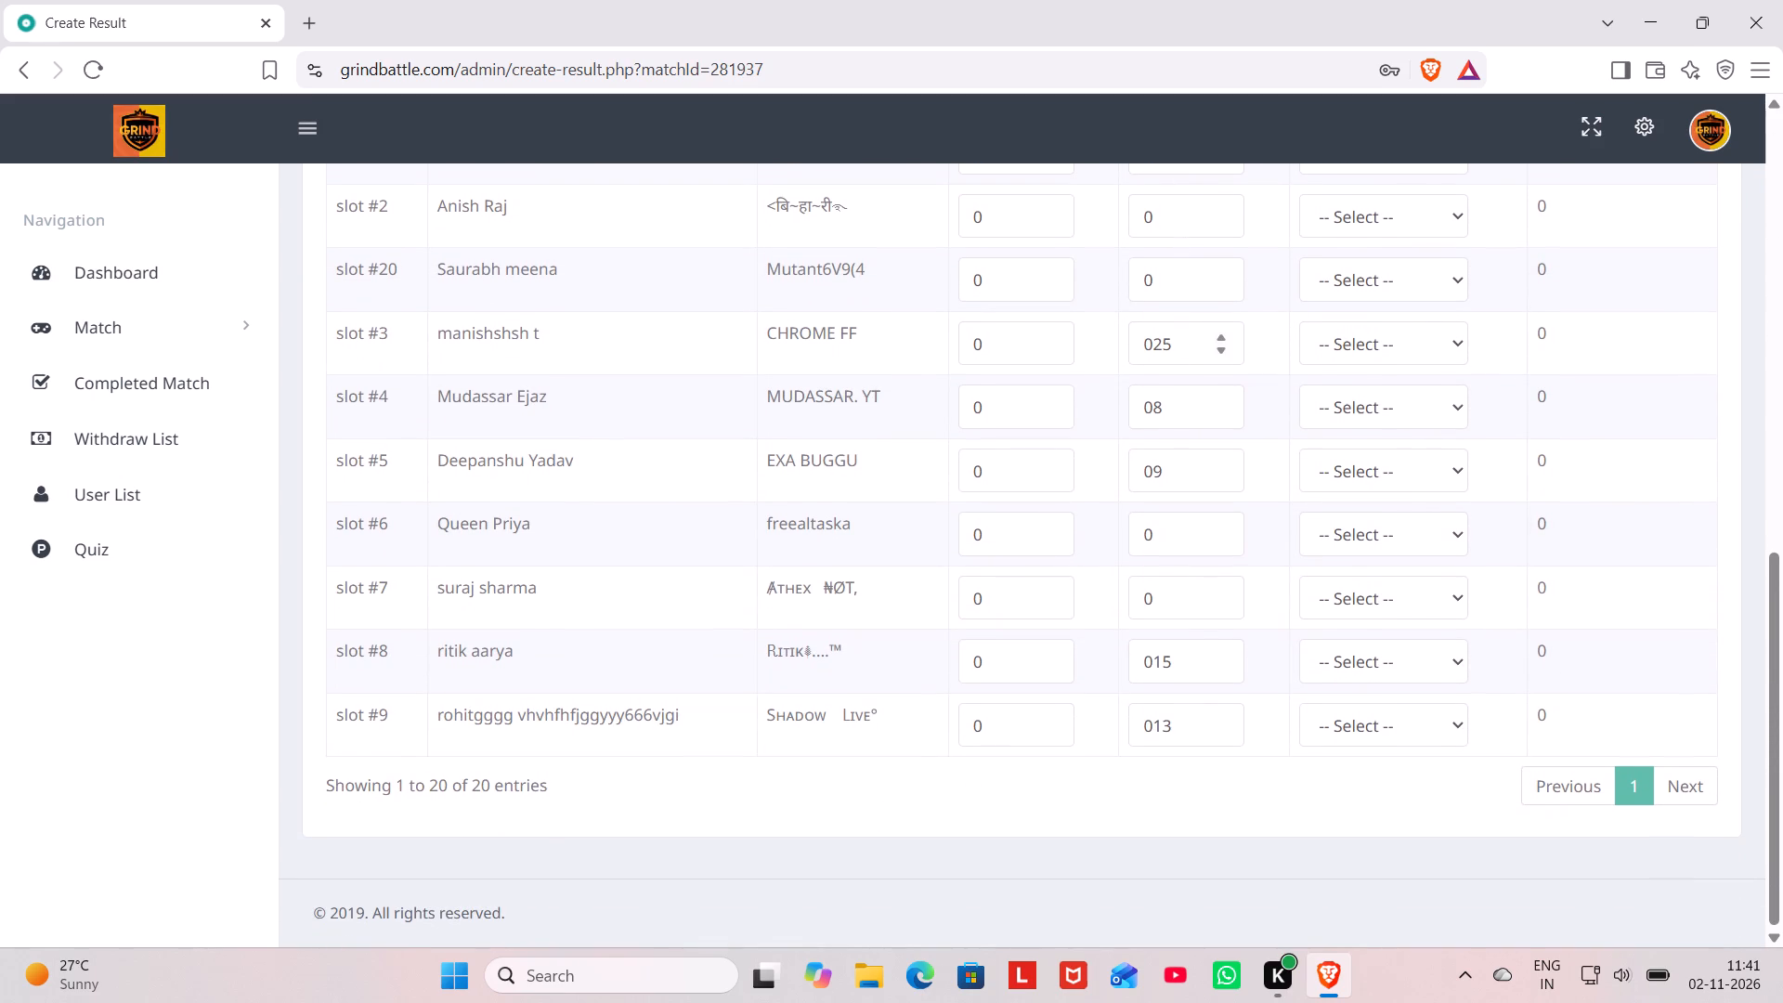
pyautogui.scroll(3, 1178, 384)
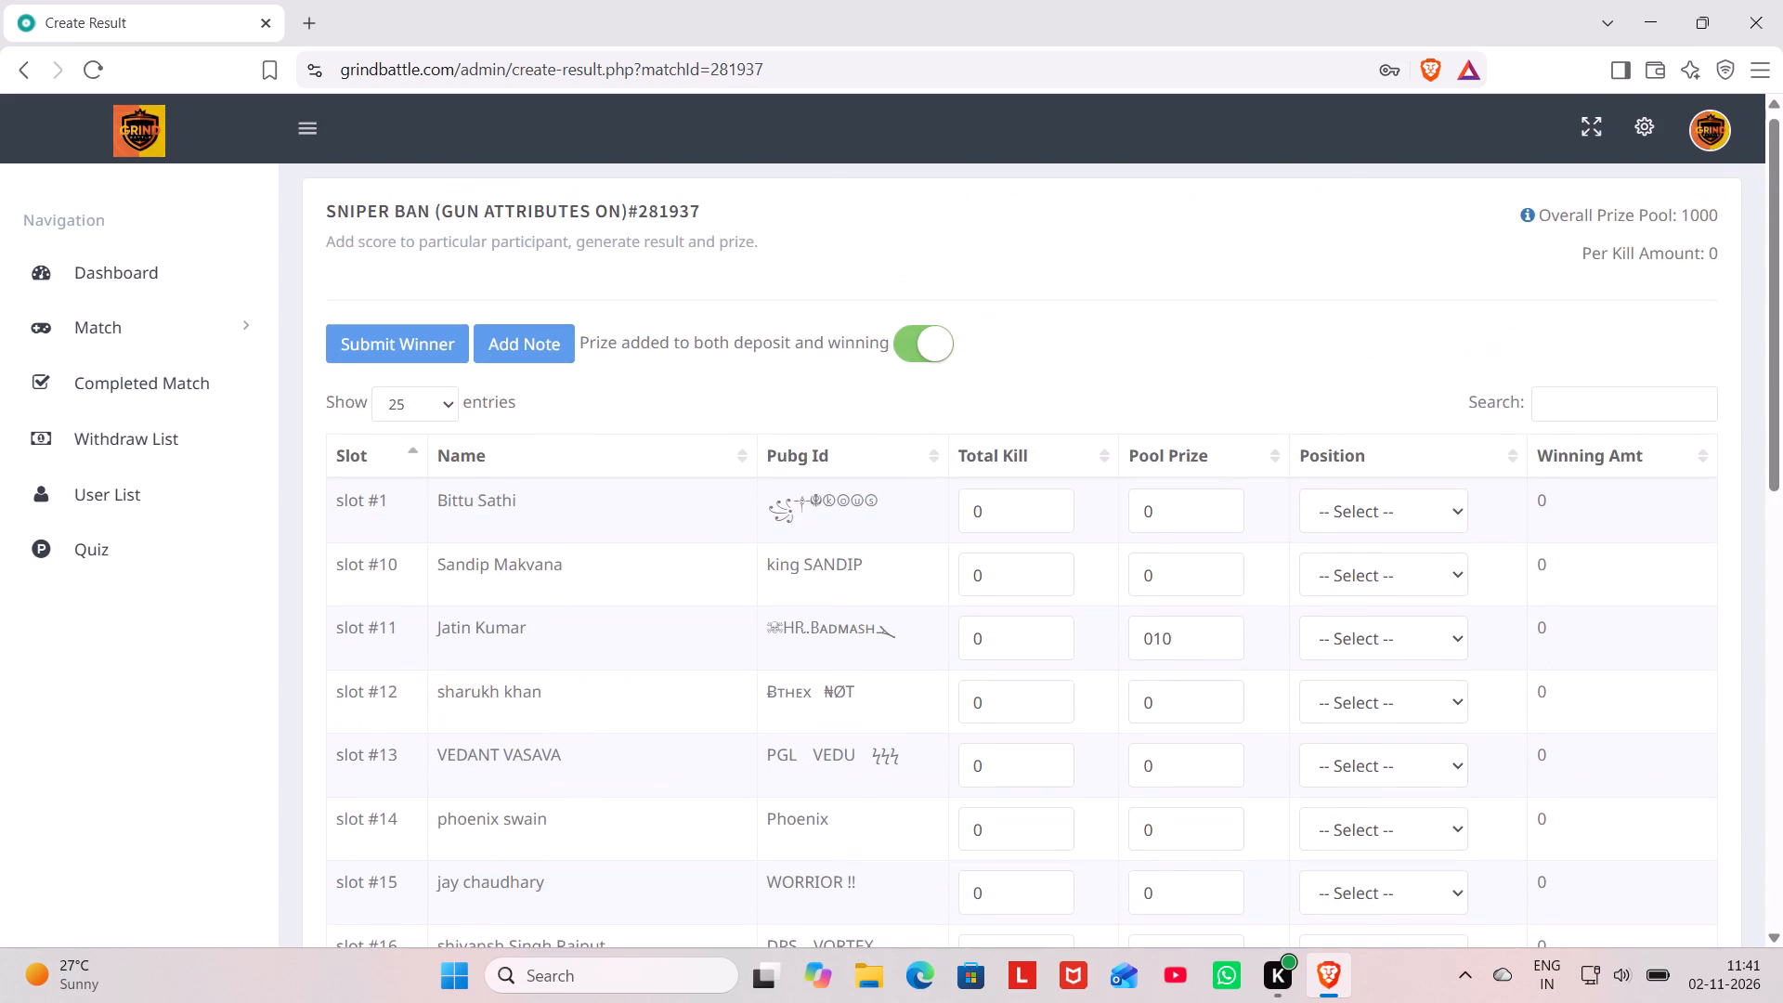
pyautogui.click(382, 349)
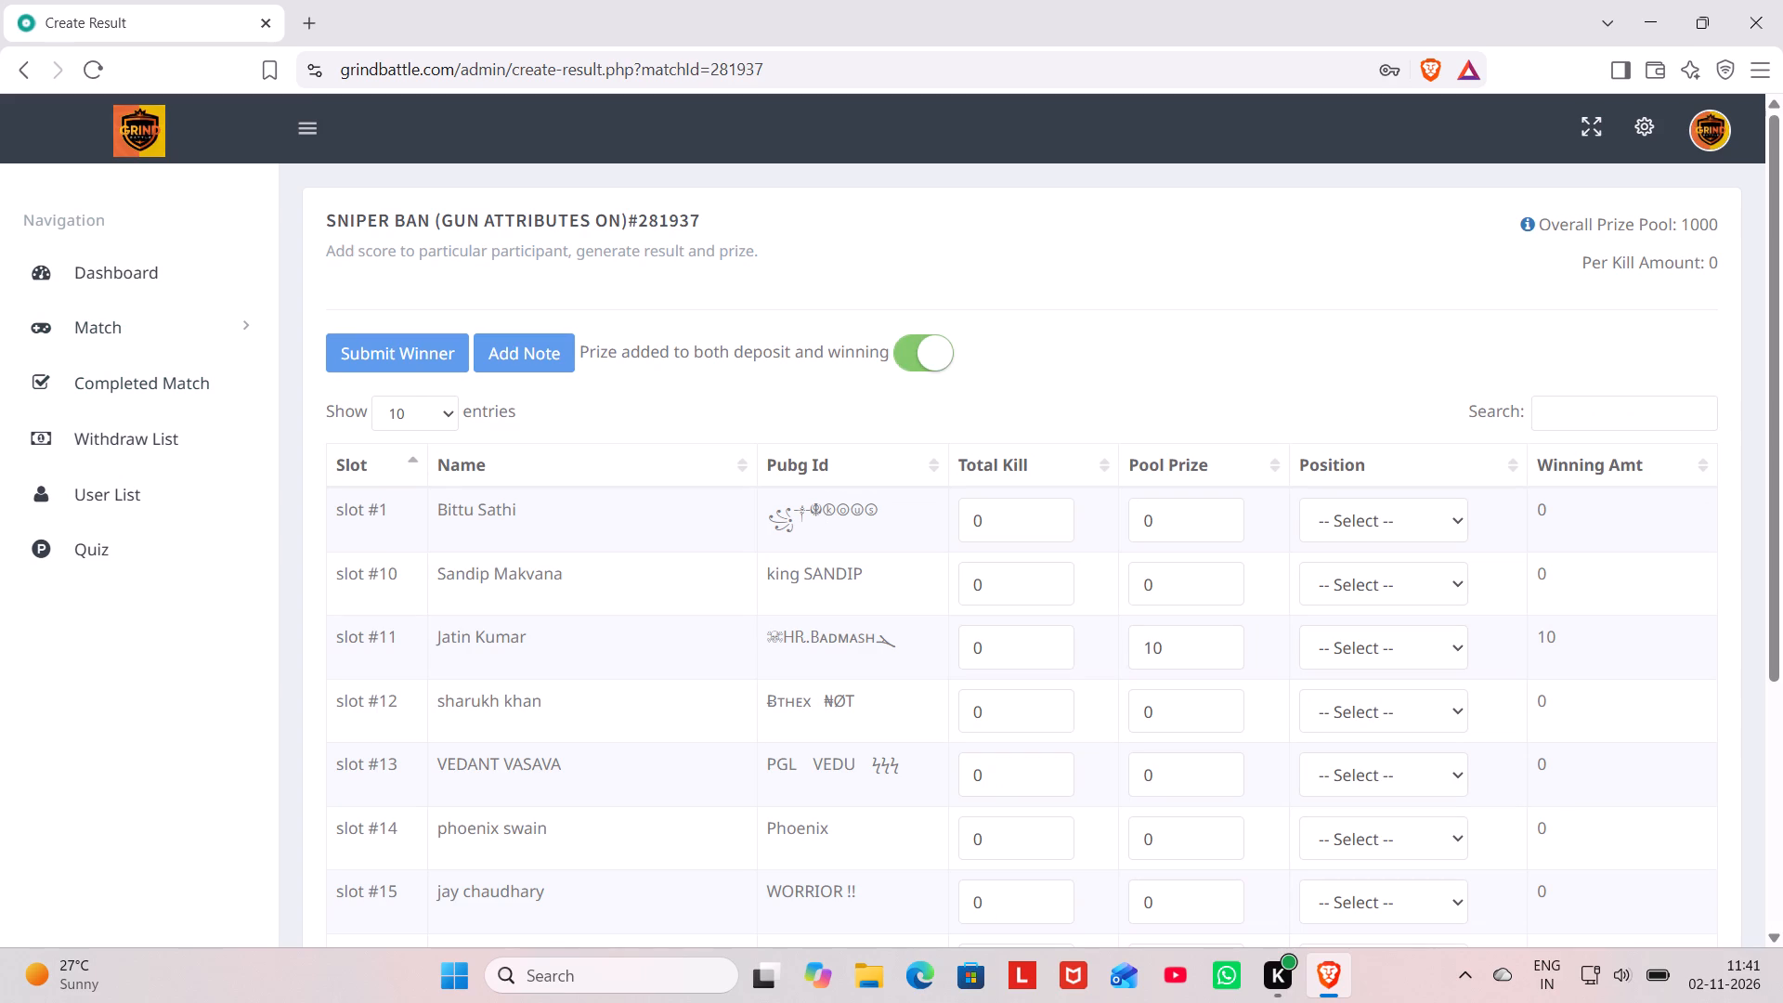
# Open the result entry page for FREE FIRE MAX #282079 from the completed matches.
pyautogui.click(181, 380)
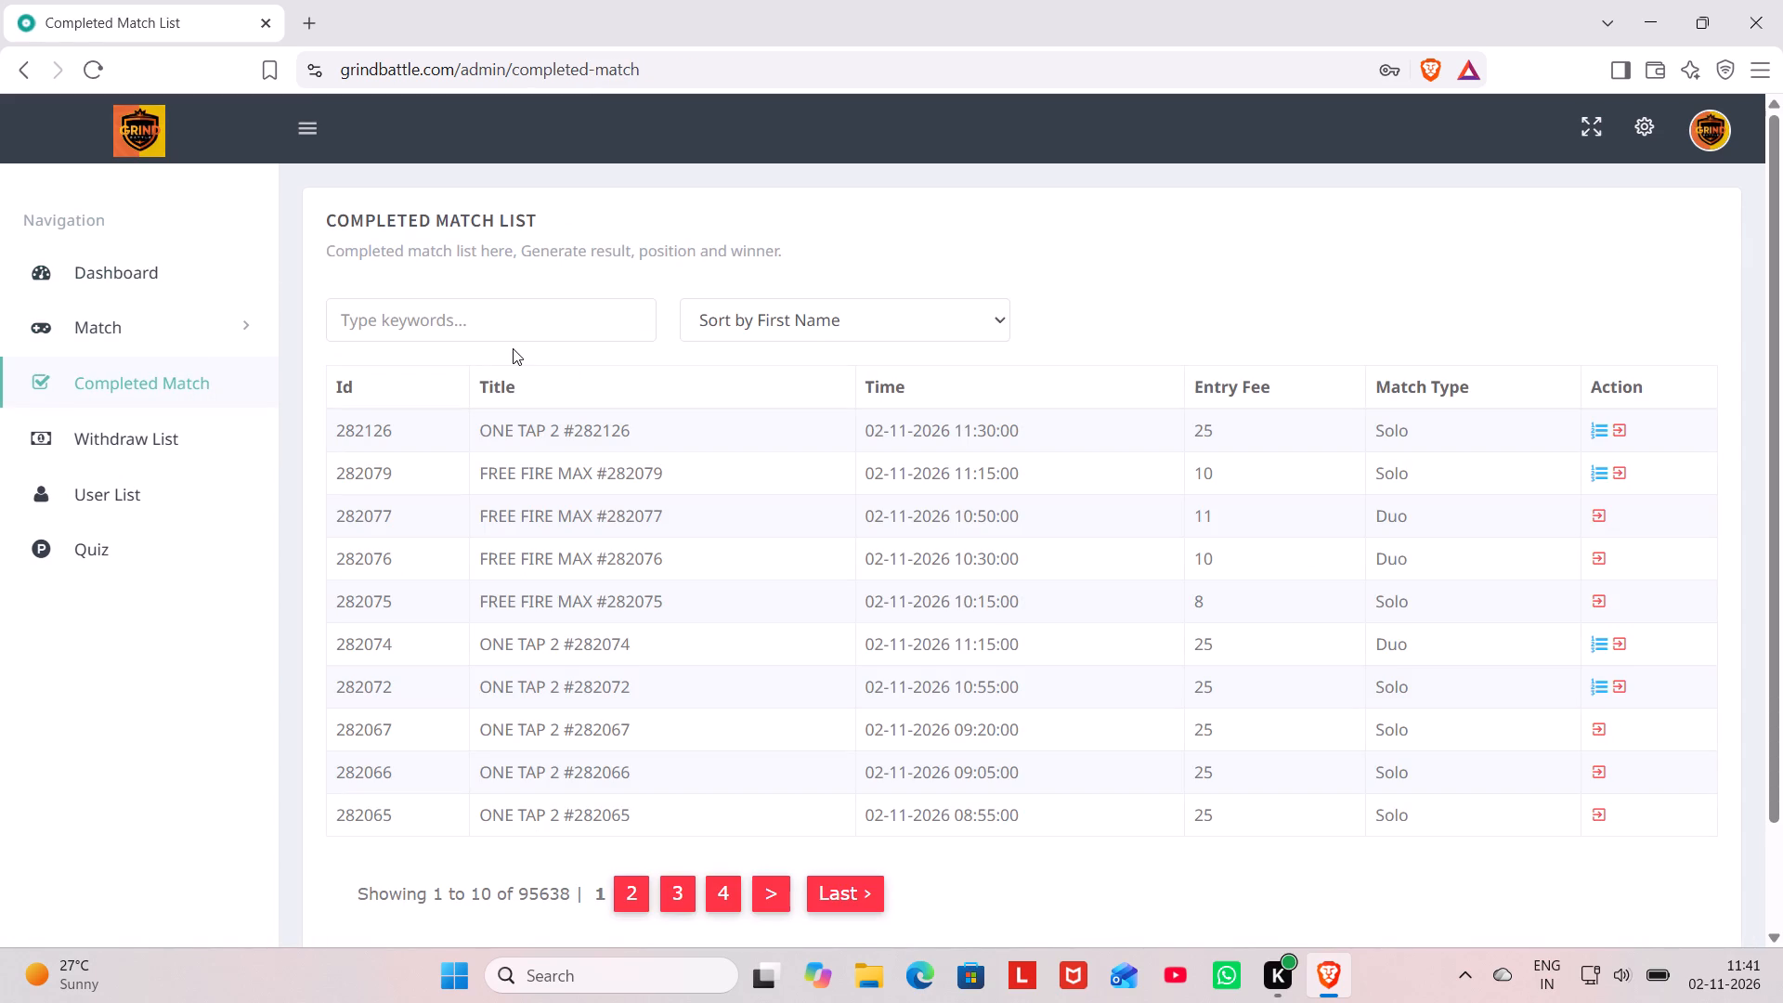
pyautogui.click(1598, 473)
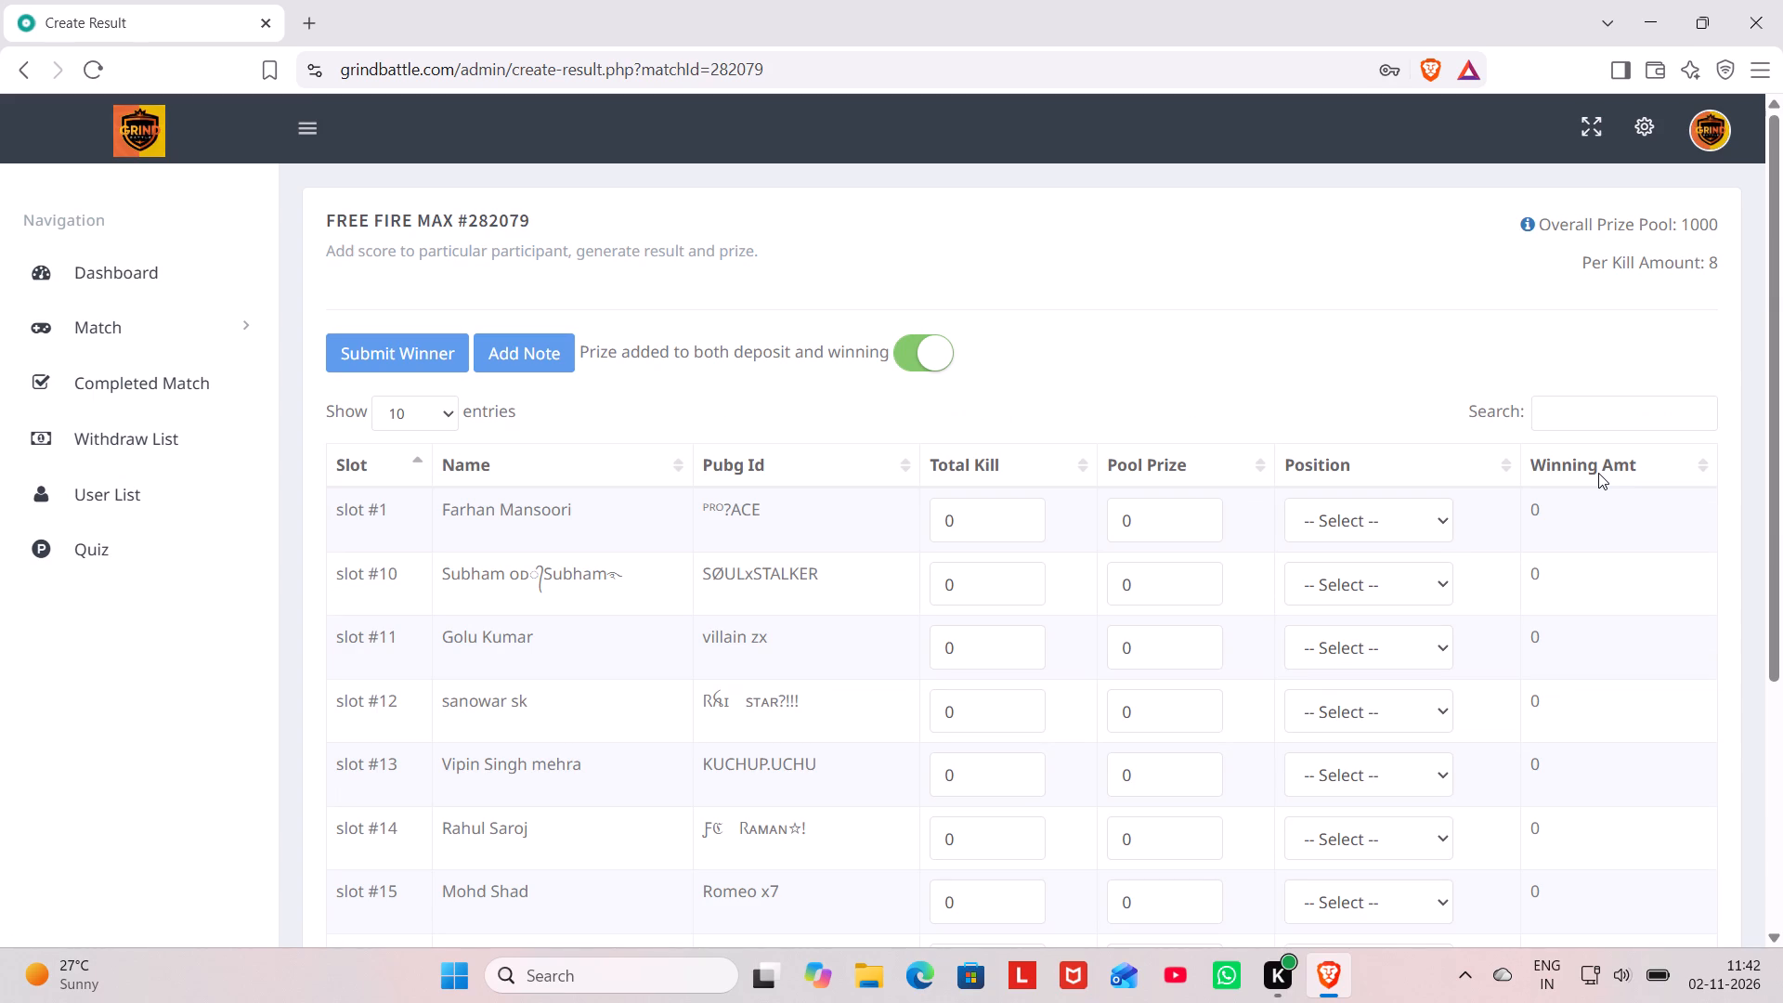
# Set the participant table to show 50 entries.
pyautogui.click(424, 421)
pyautogui.click(417, 495)
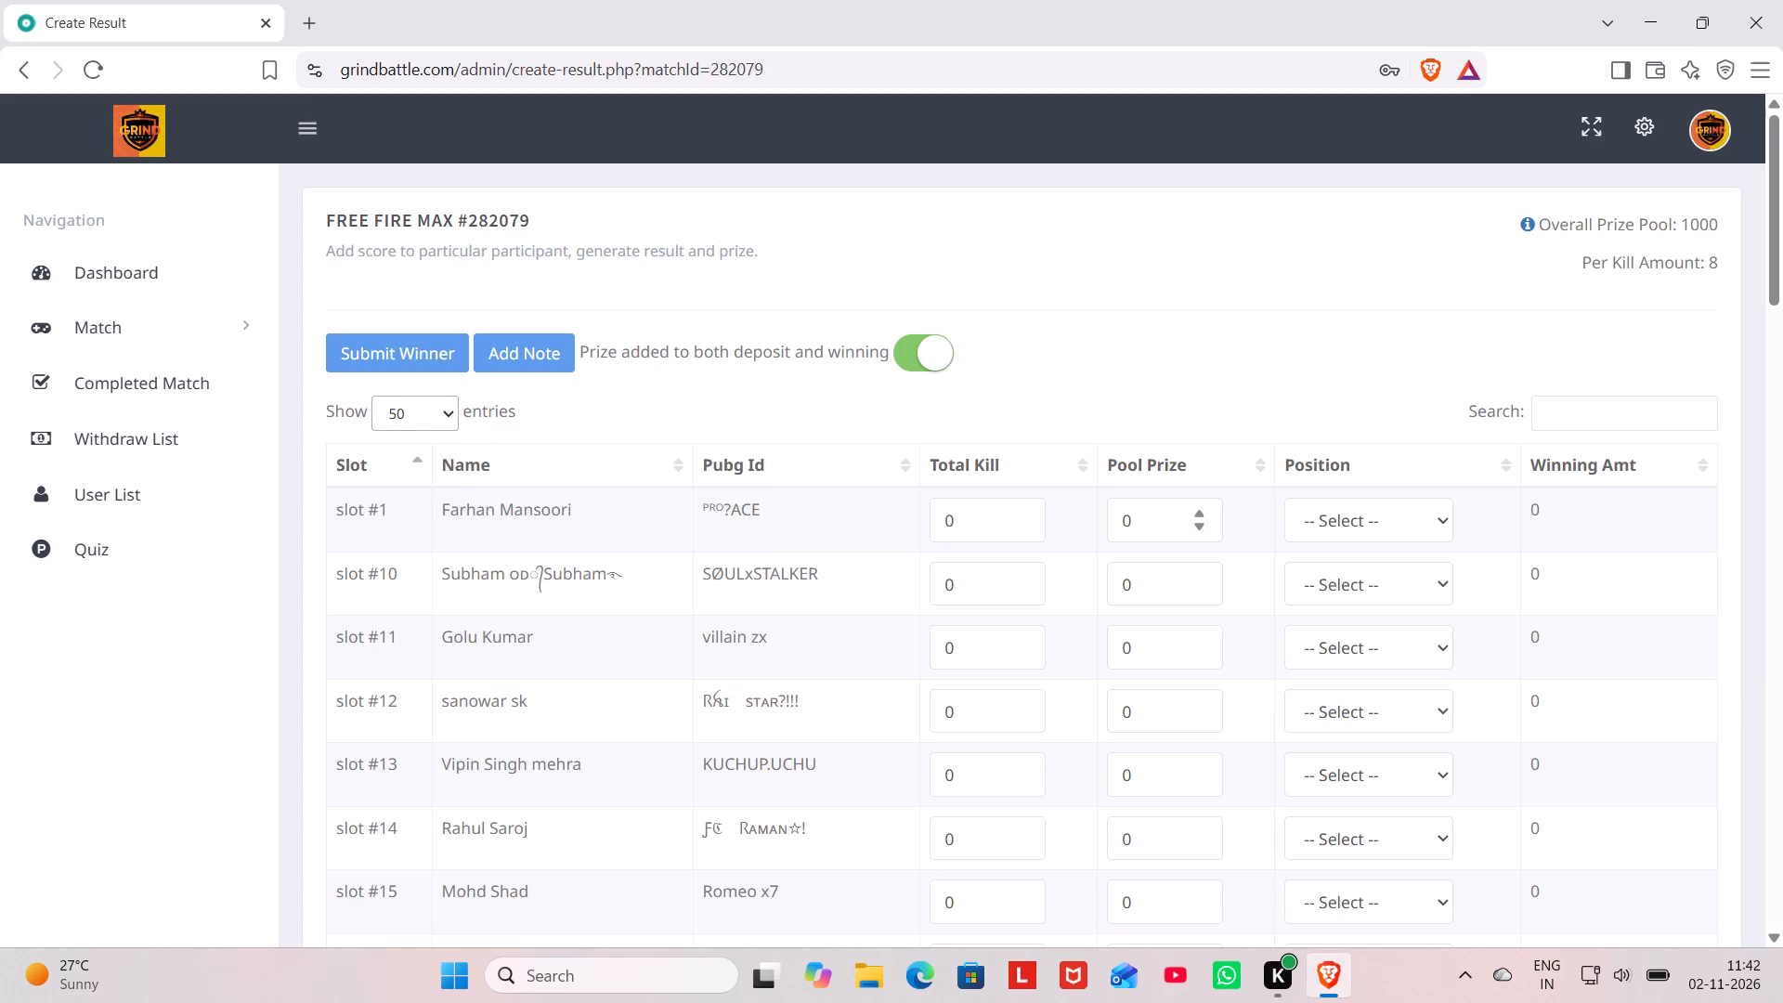
pyautogui.click(1615, 415)
pyautogui.write('shu')
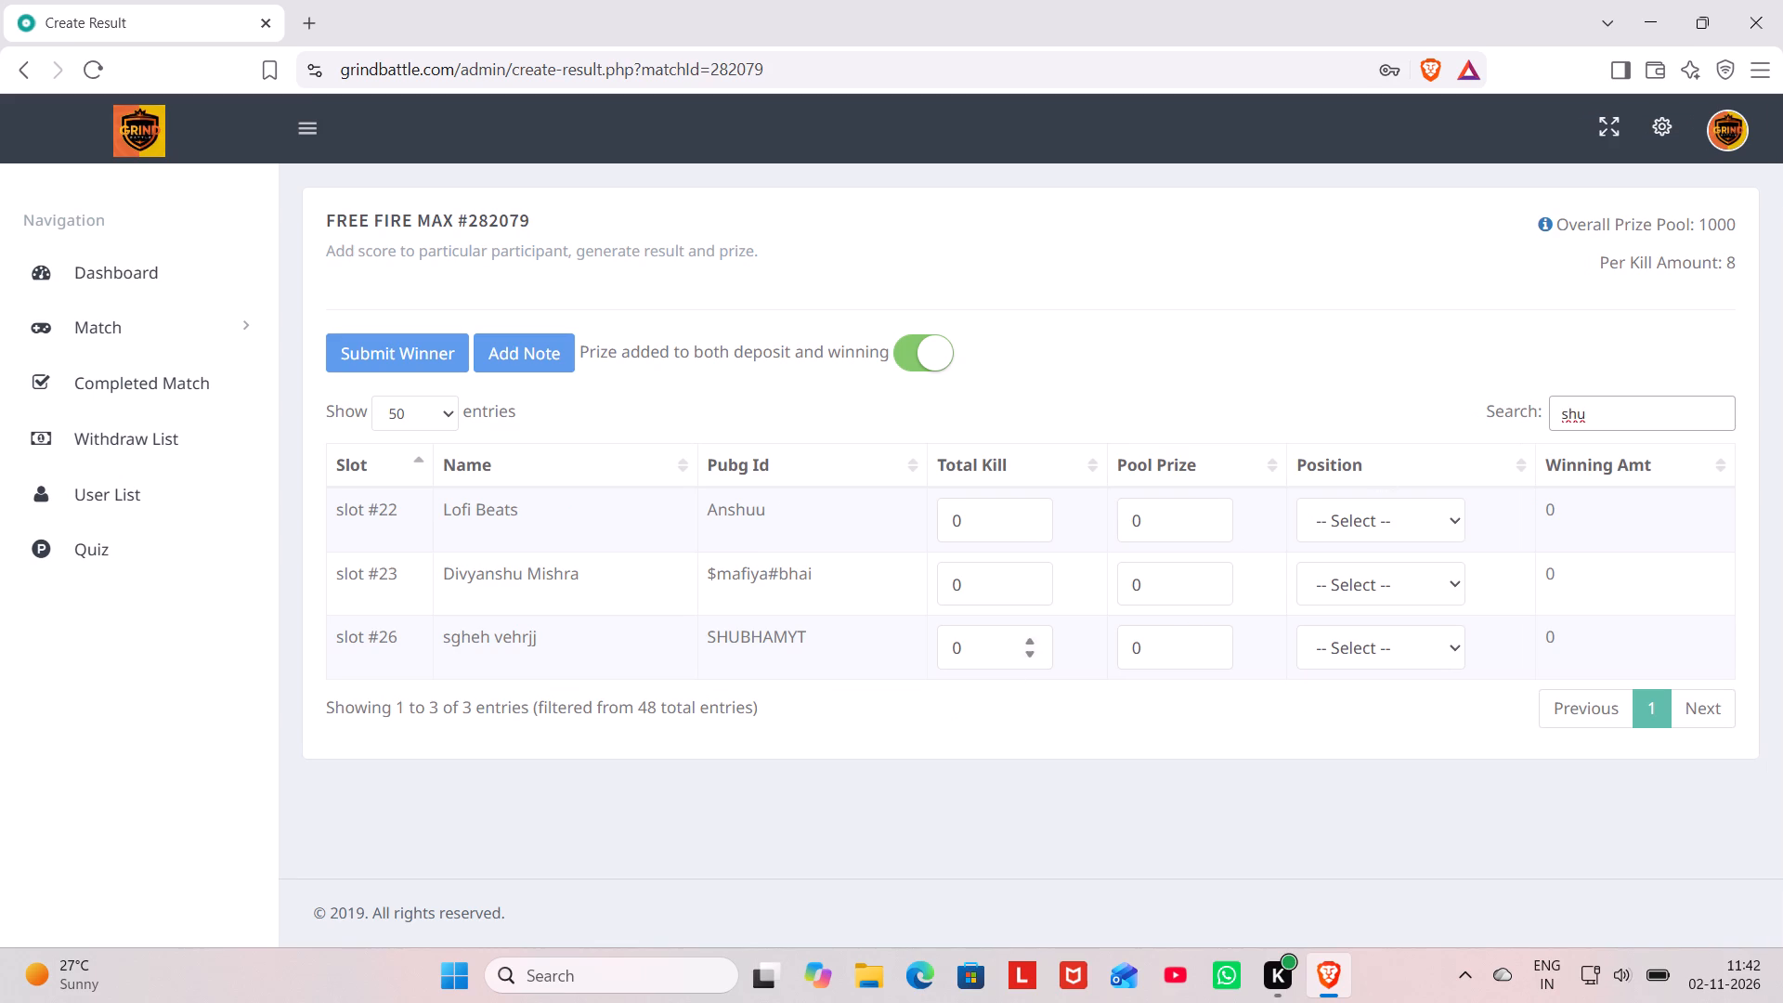
pyautogui.click(1009, 642)
pyautogui.press('3')
pyautogui.press('Tab')
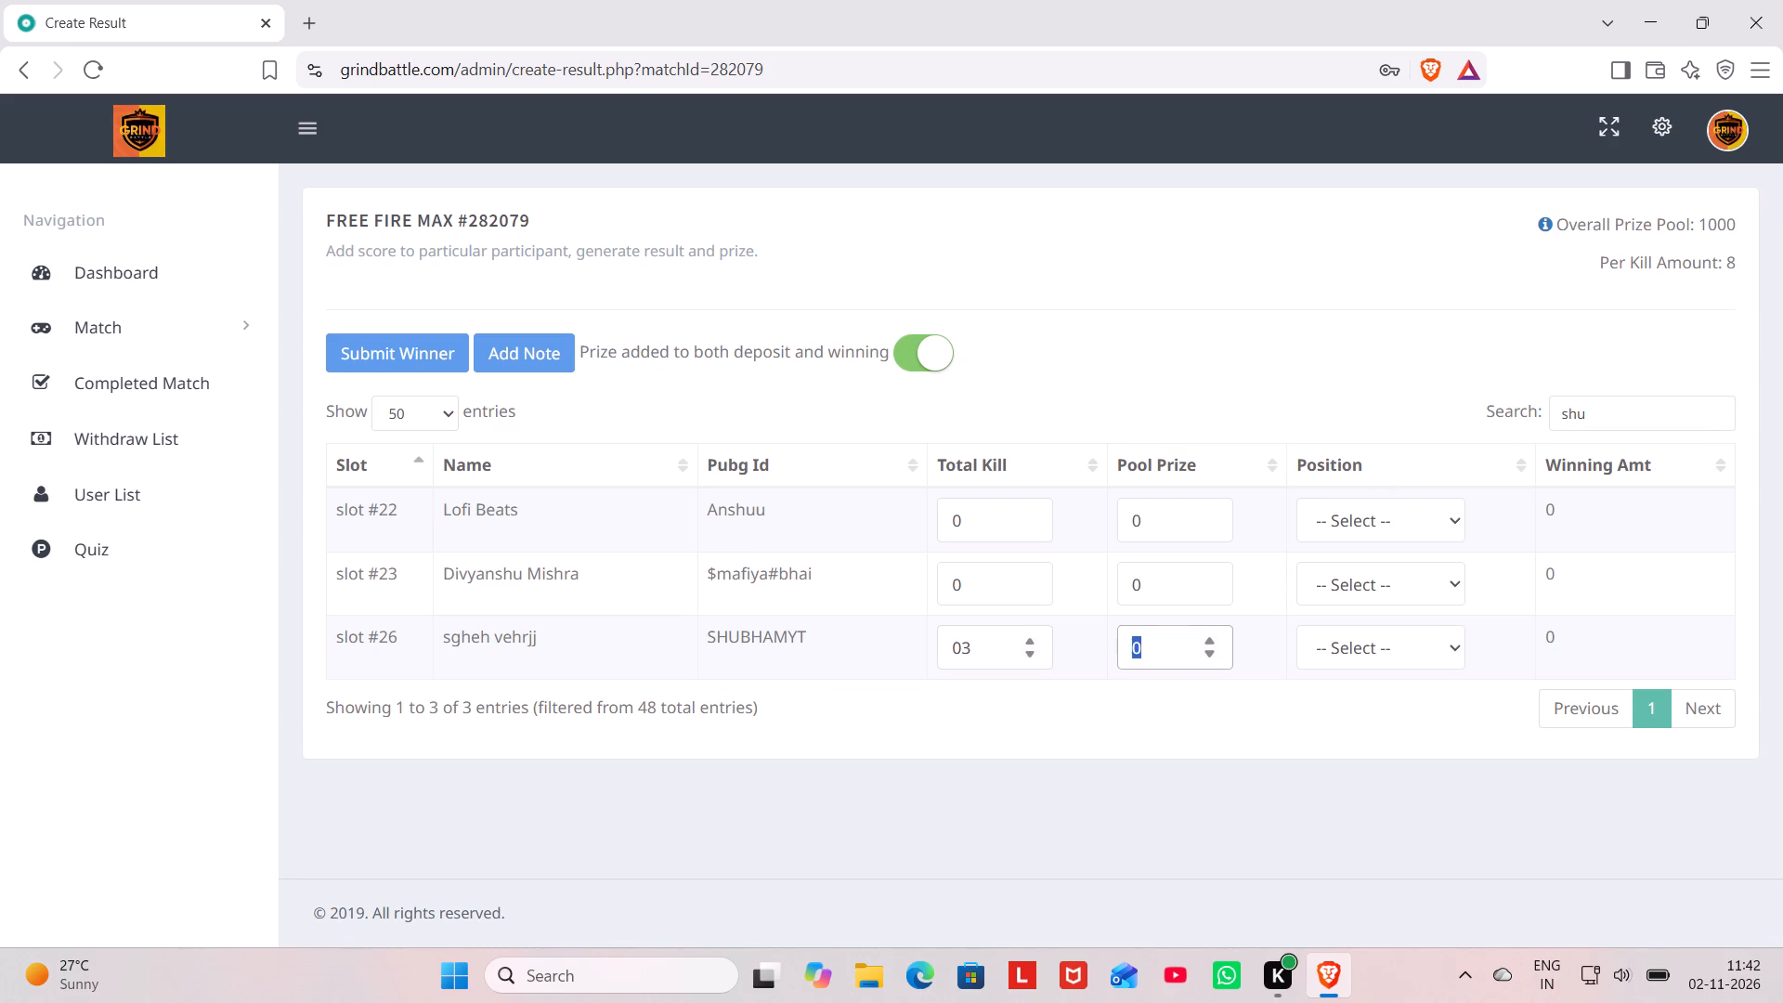
pyautogui.write('30')
pyautogui.press('Tab')
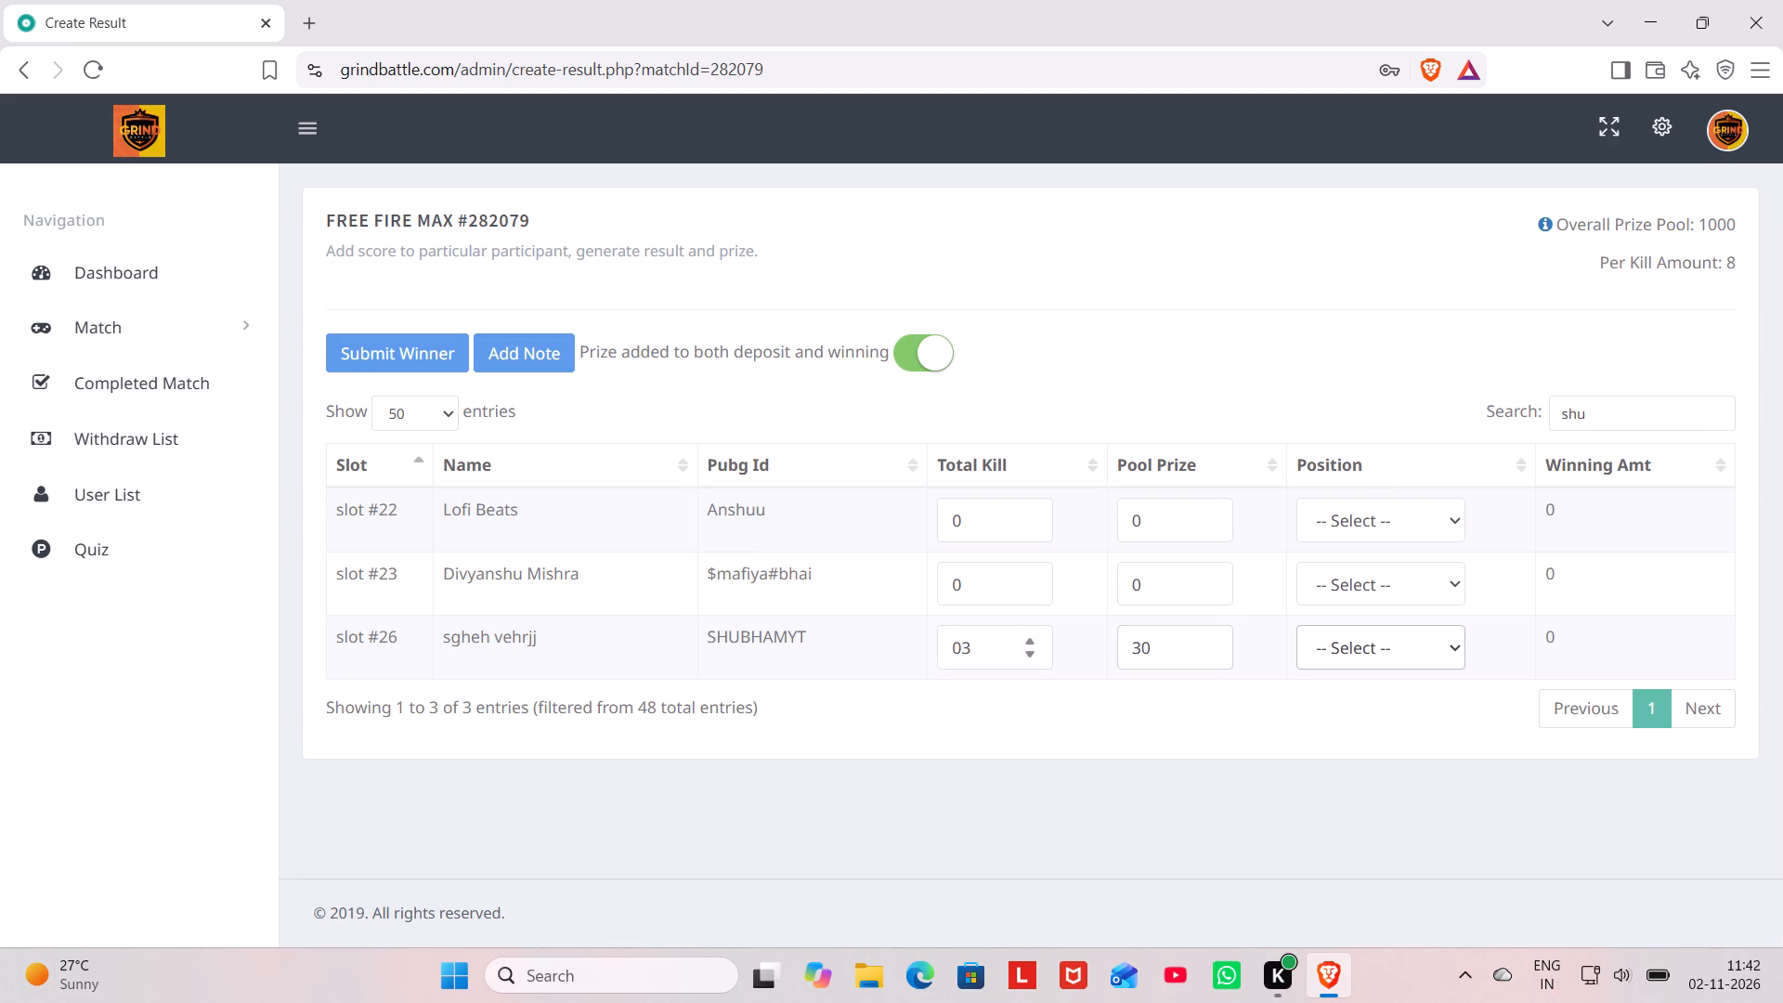
pyautogui.press('Down')
pyautogui.press('Tab')
pyautogui.click(1616, 412)
pyautogui.press('BackSpace')
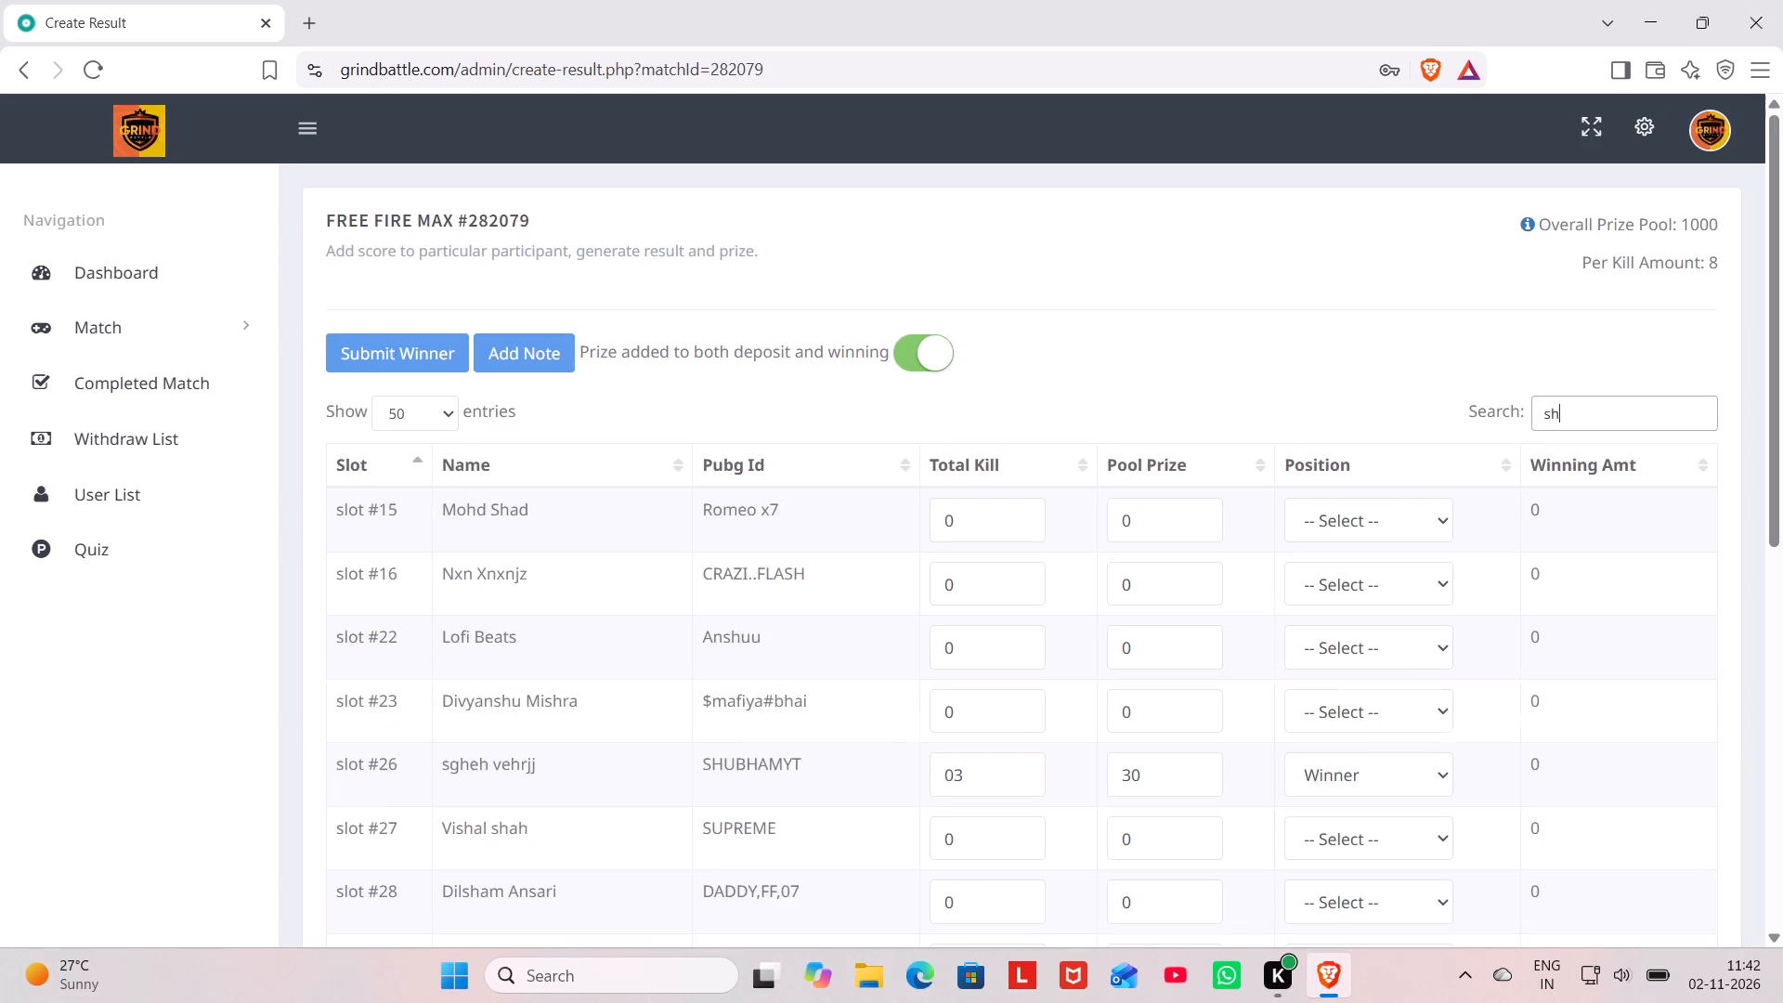
pyautogui.press('BackSpace')
pyautogui.press('BackSpace')
pyautogui.press('BackSpace')
pyautogui.press('BackSpace')
pyautogui.write('cra')
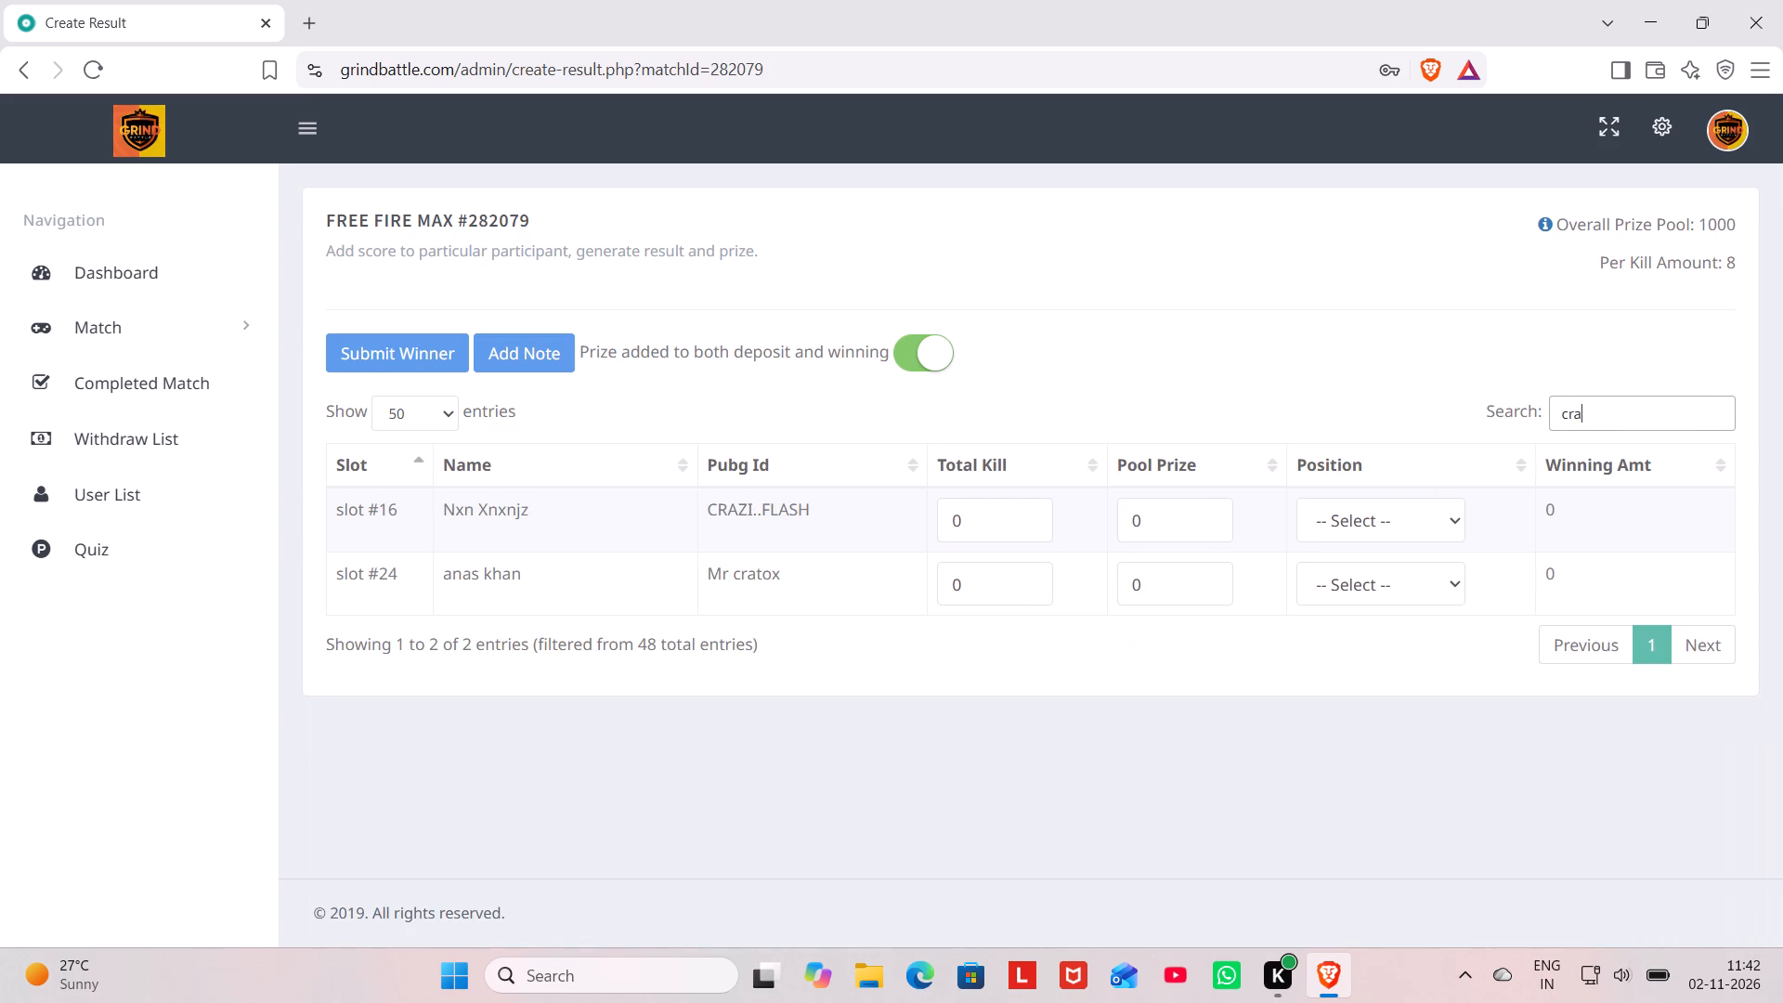
pyautogui.click(1012, 526)
pyautogui.press('3')
pyautogui.press('Tab')
pyautogui.write('20')
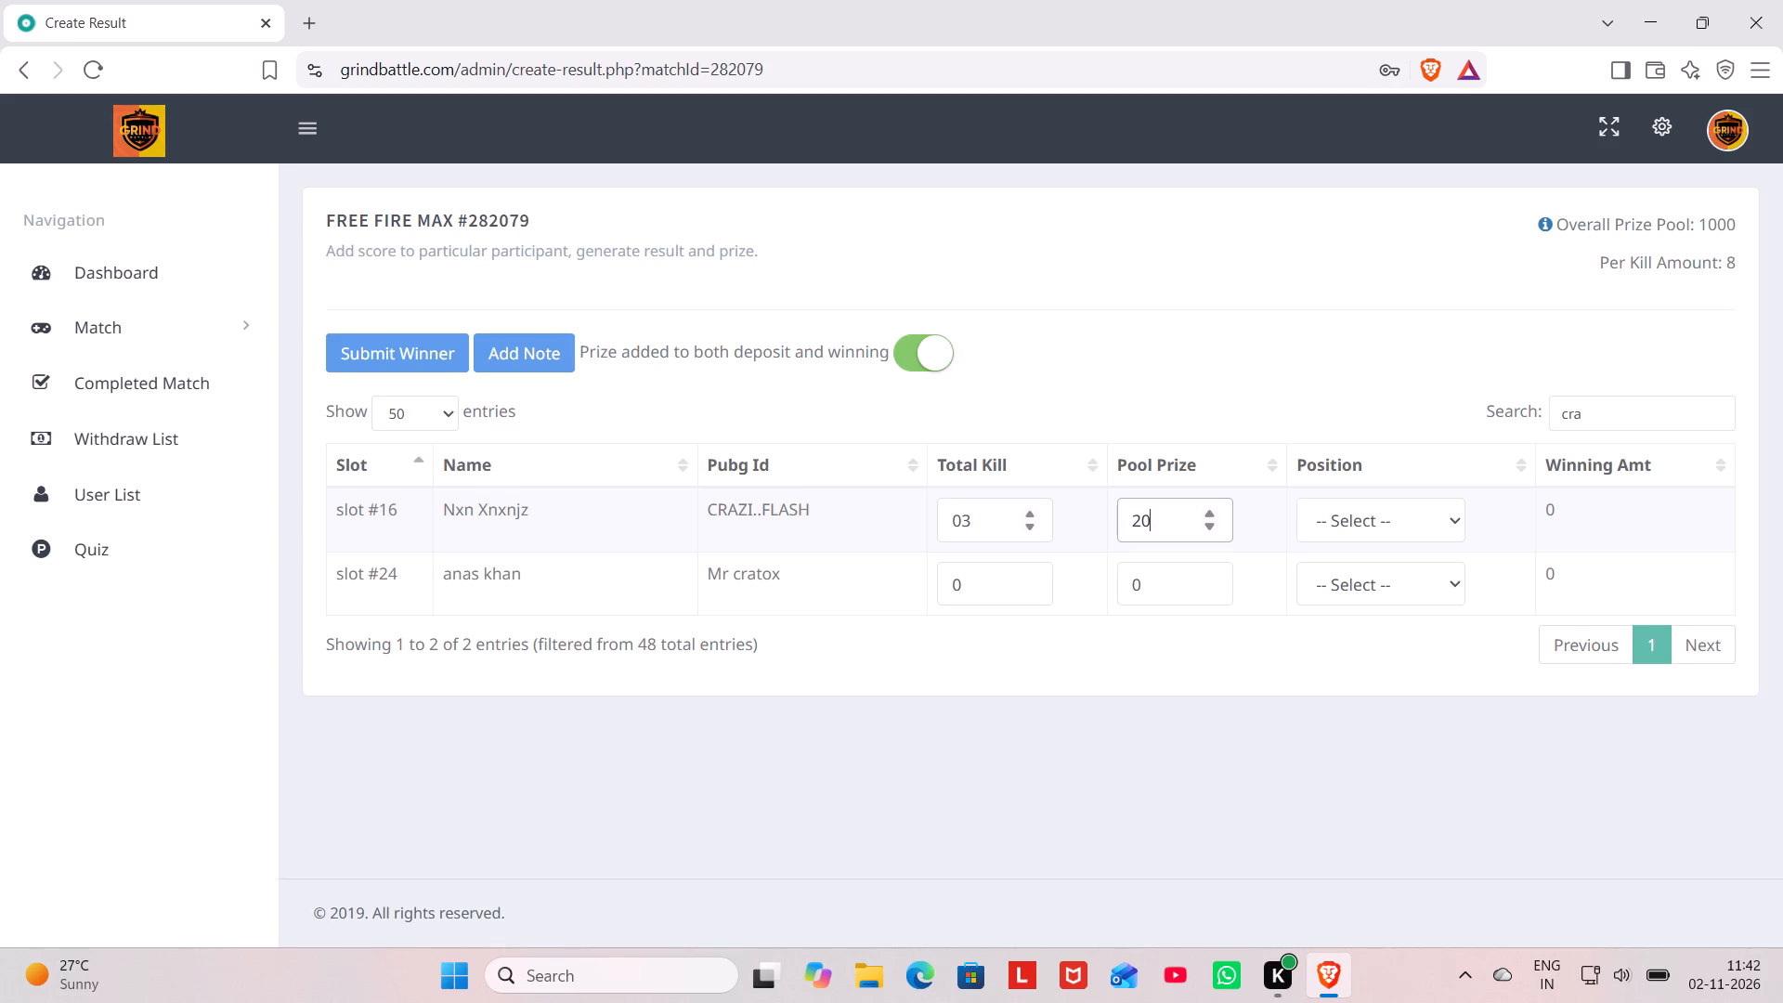
pyautogui.press('Tab')
pyautogui.press('Down')
pyautogui.press('Down')
pyautogui.press('Tab')
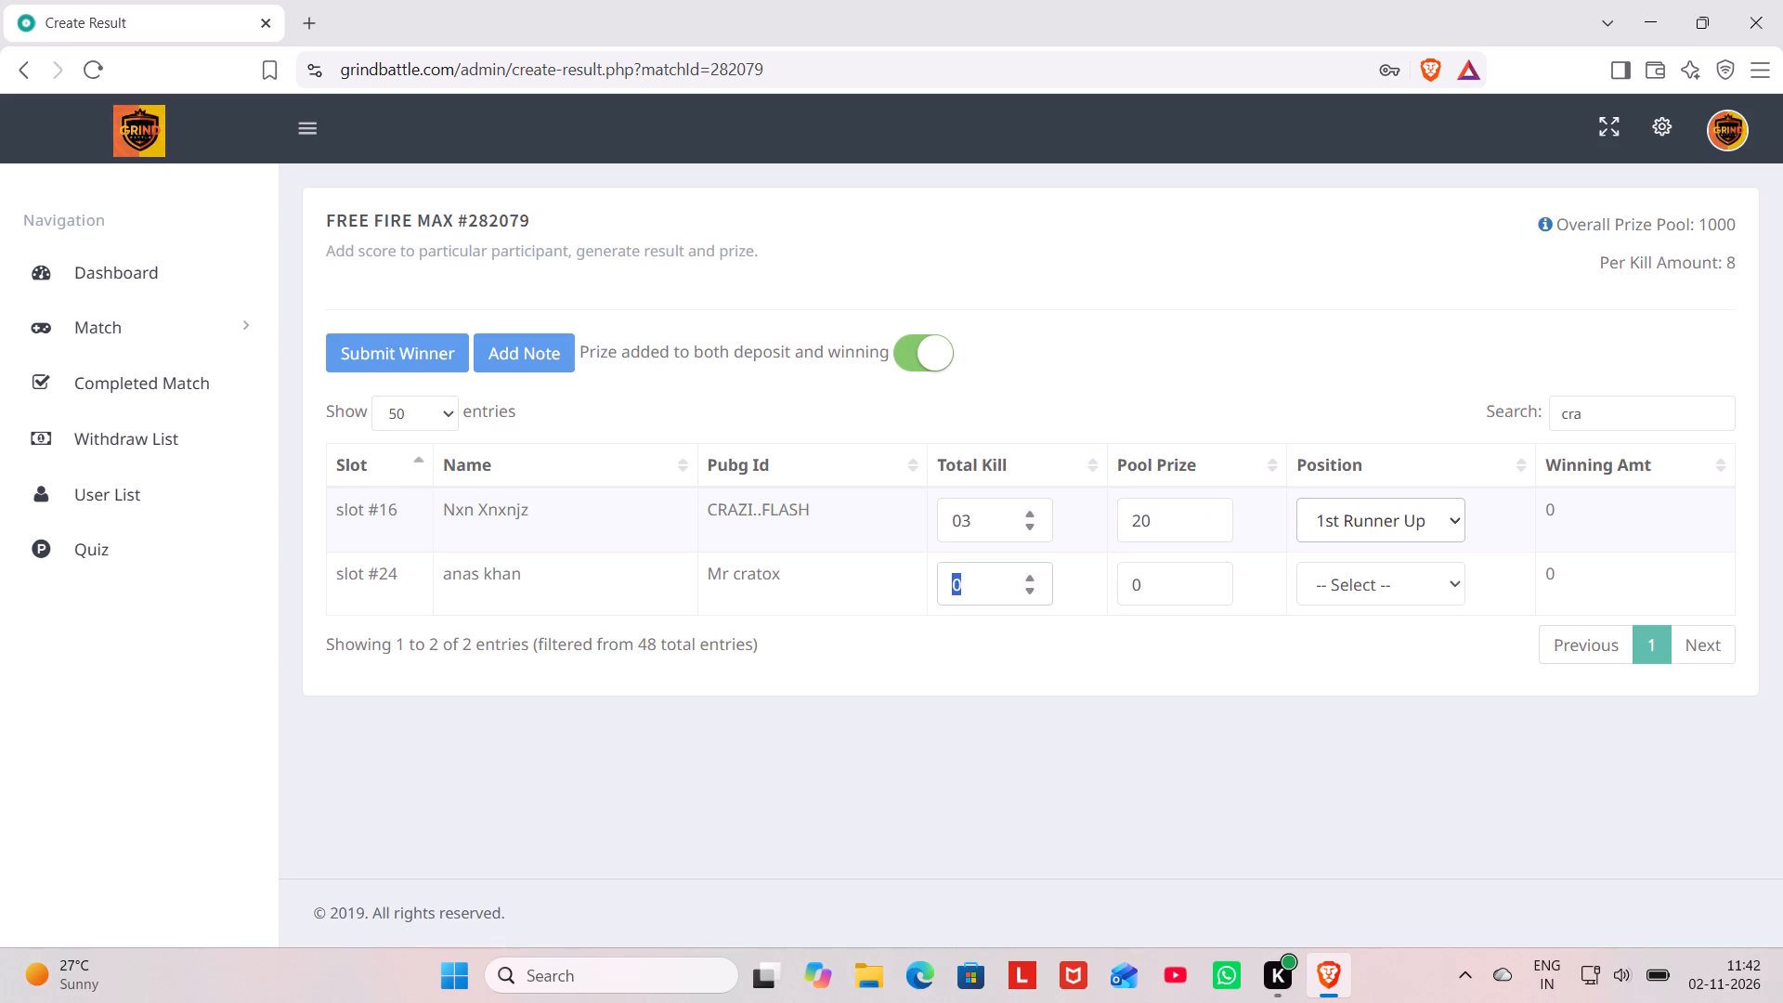
pyautogui.click(1591, 427)
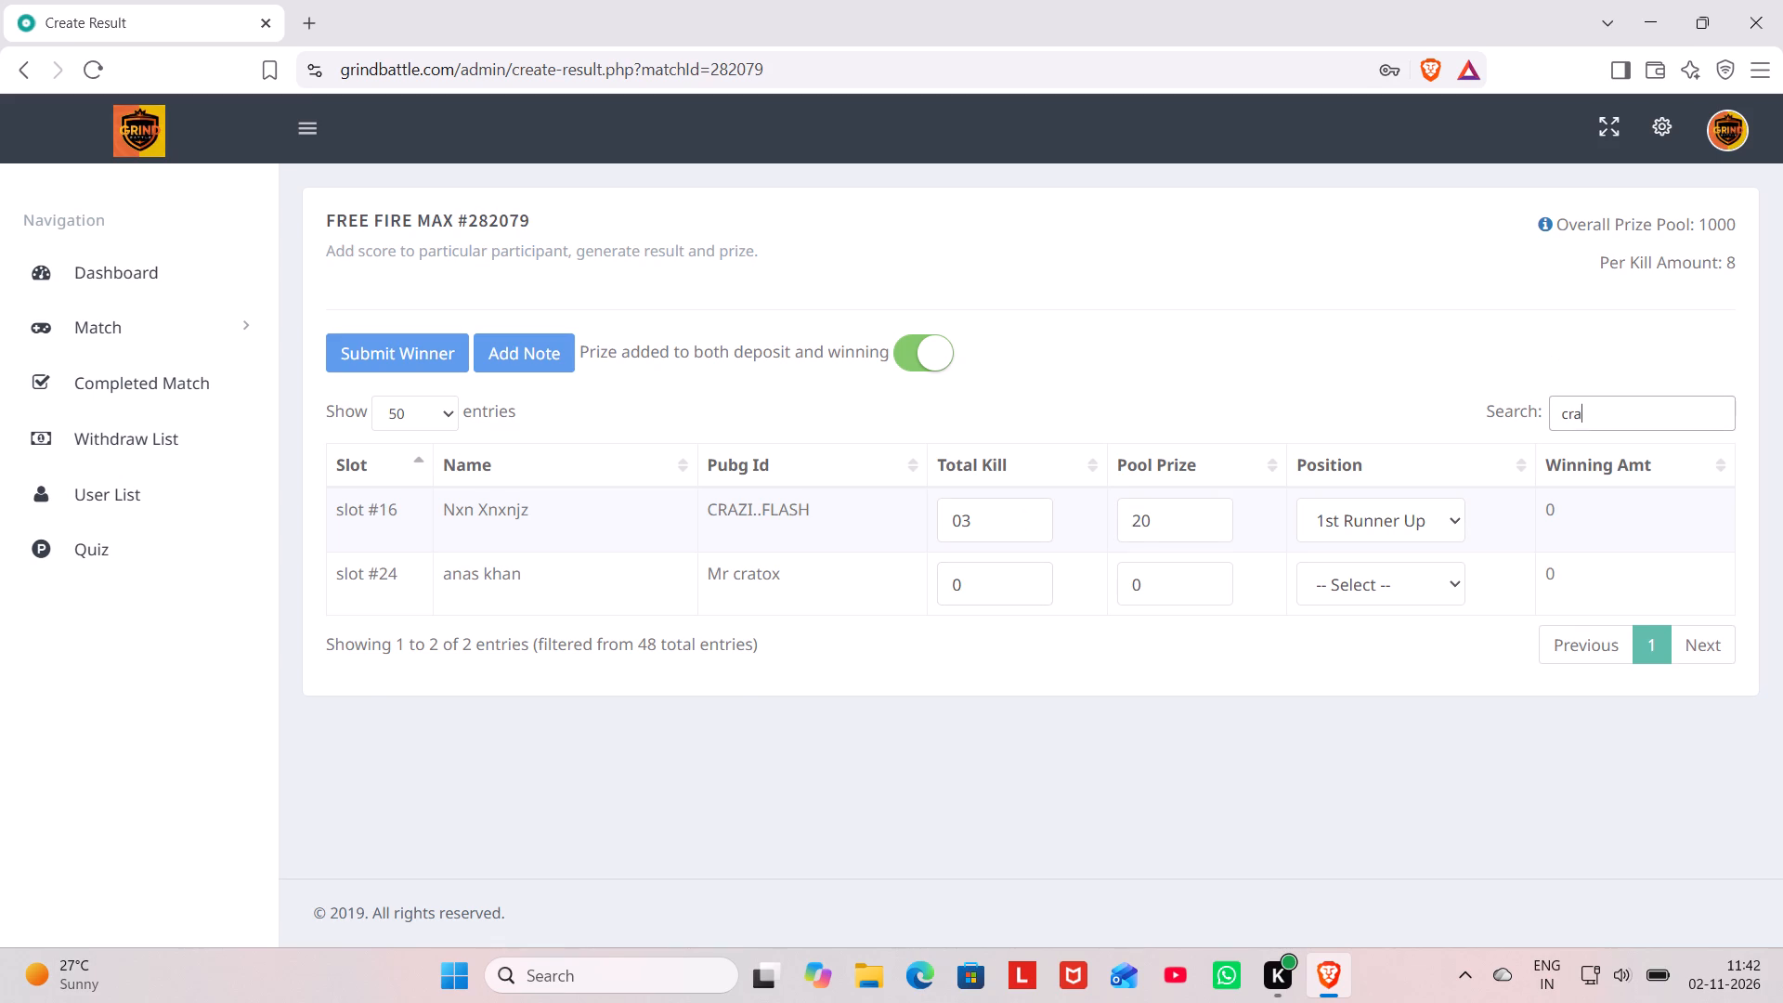
pyautogui.press('BackSpace')
pyautogui.press('BackSpace')
pyautogui.press('BackSpace')
pyautogui.press('BackSpace')
pyautogui.write('ego')
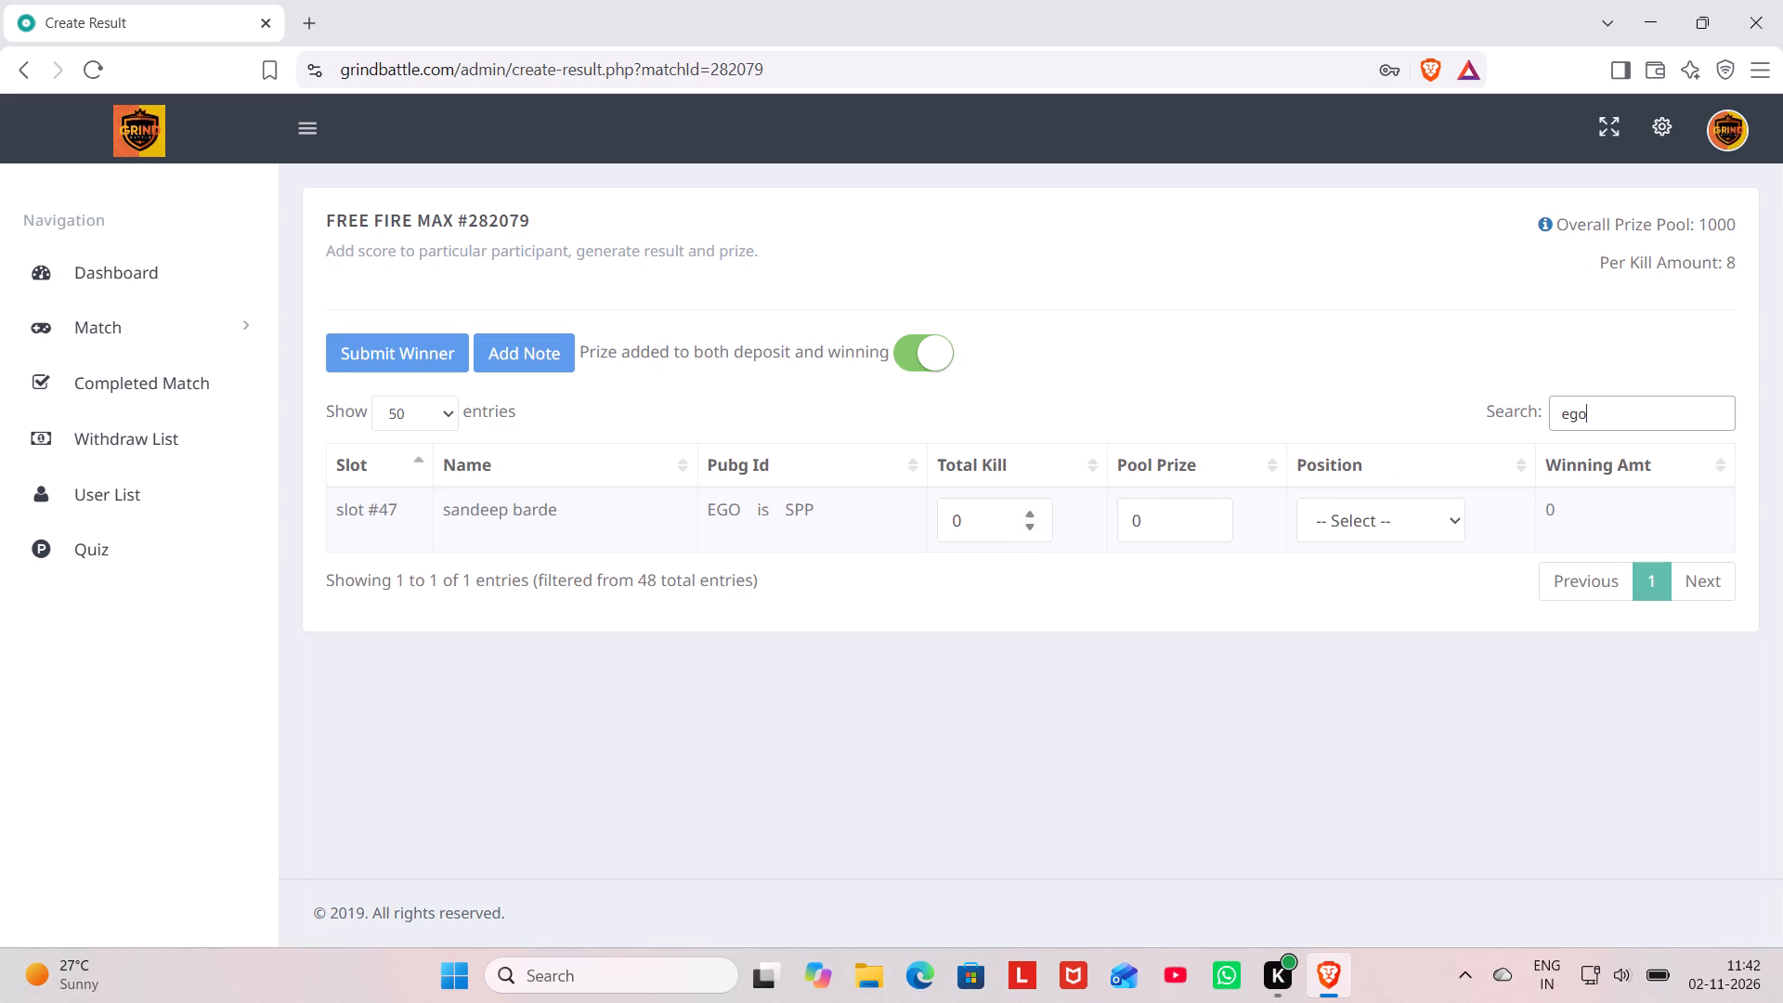
pyautogui.click(1020, 519)
pyautogui.press('2')
pyautogui.press('Tab')
pyautogui.write('10')
pyautogui.press('Tab')
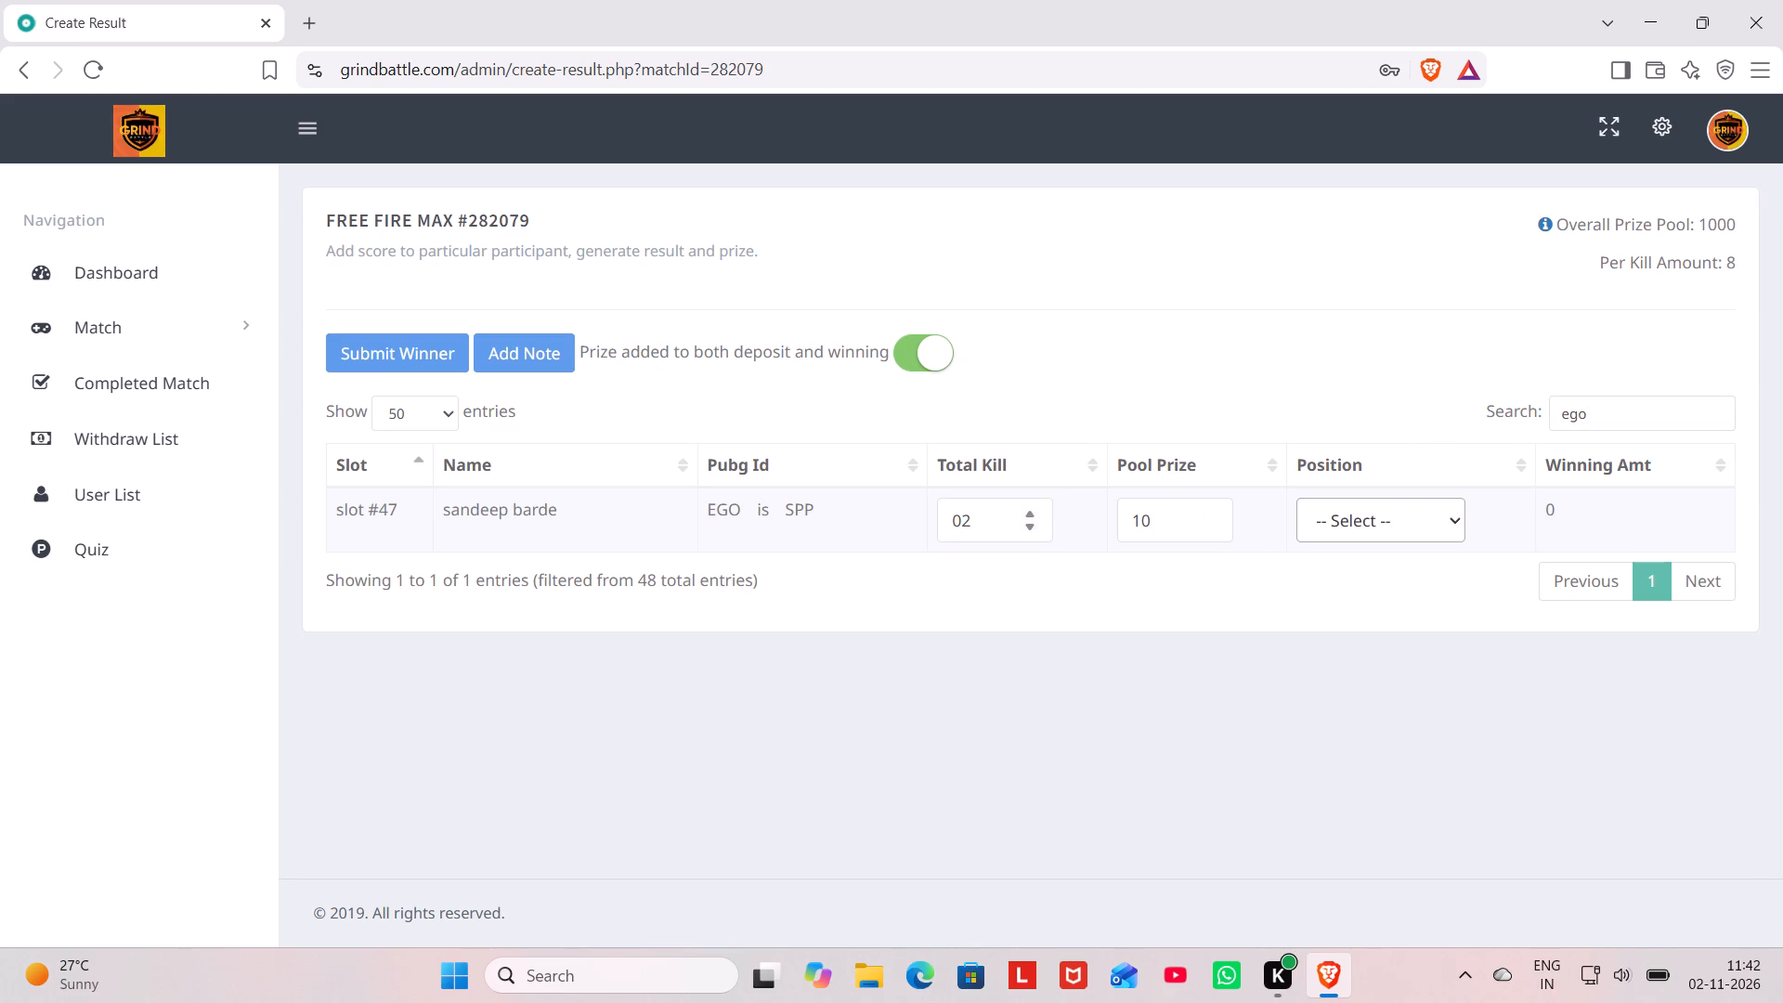
pyautogui.press('Down')
pyautogui.press('Down')
pyautogui.press('Down')
pyautogui.press('Tab')
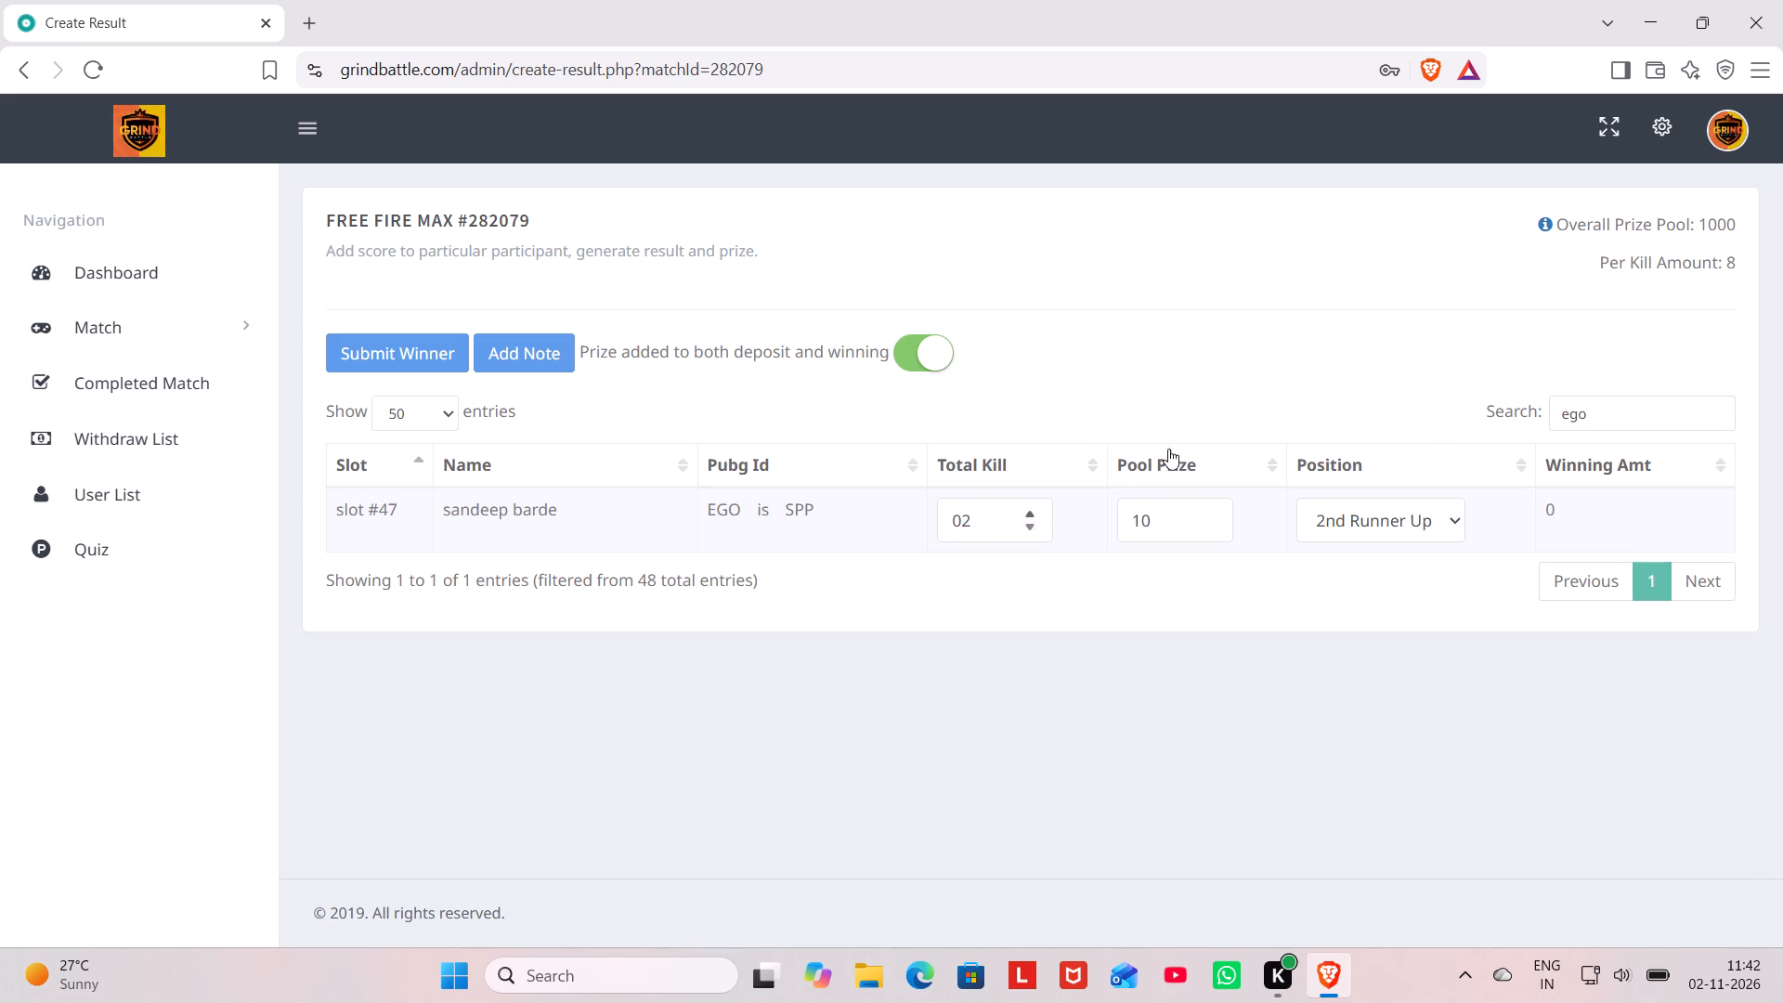
# Replace the participant search with "cra" and give Mr cratox in slot #24 6 kills.
pyautogui.click(1609, 425)
pyautogui.press('BackSpace')
pyautogui.press('BackSpace')
pyautogui.press('BackSpace')
pyautogui.press('BackSpace')
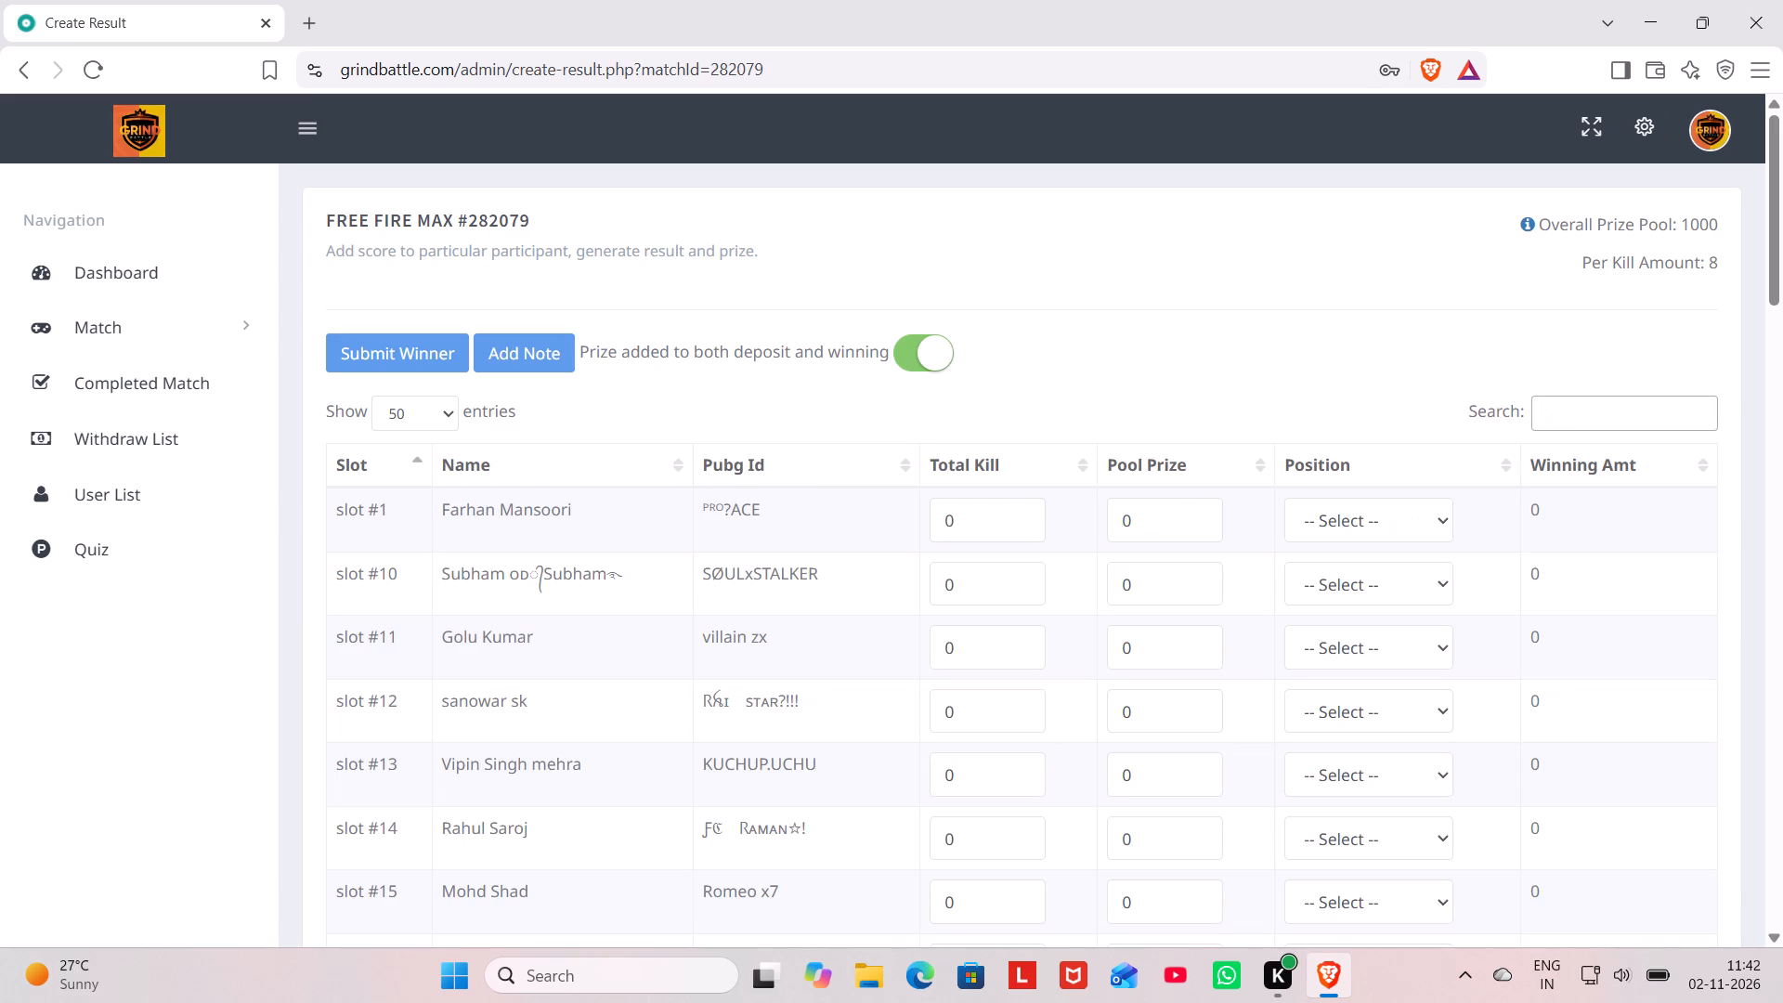
pyautogui.write('cra')
pyautogui.click(995, 601)
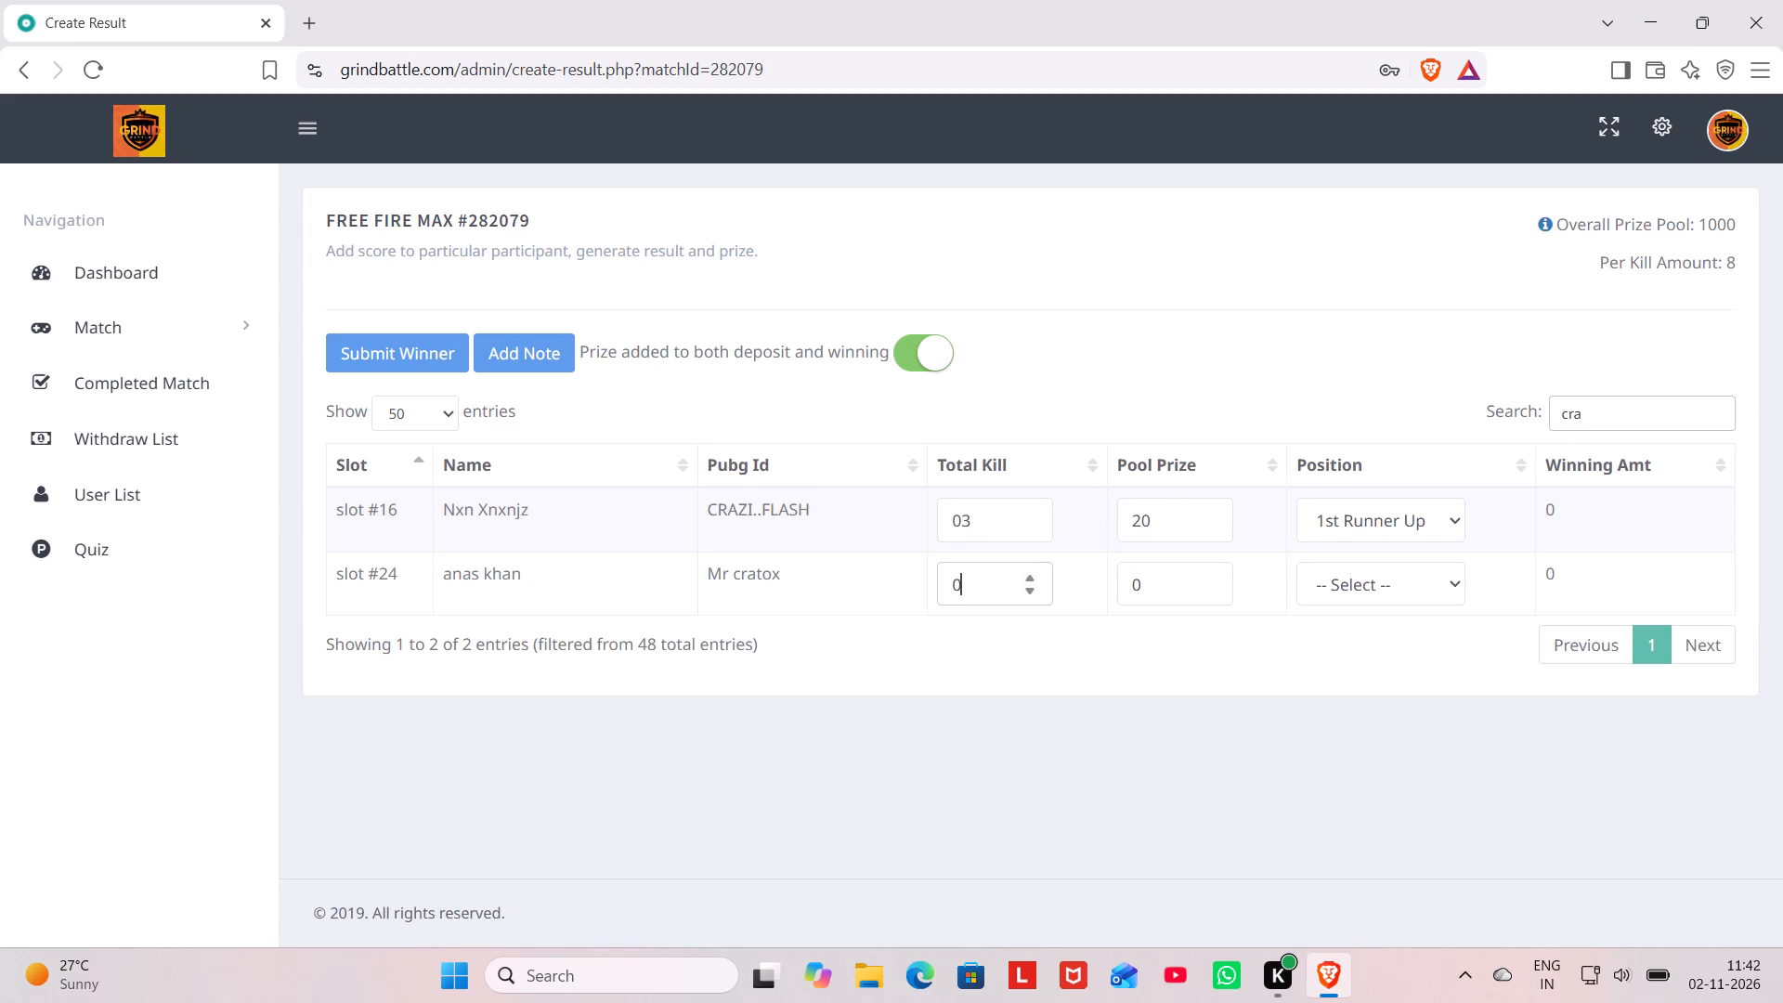
pyautogui.press('5')
pyautogui.press('BackSpace')
pyautogui.press('6')
pyautogui.press('Tab')
# Replace the participant search with "no" and give the participant in slot #12 5 kills.
pyautogui.click(1620, 417)
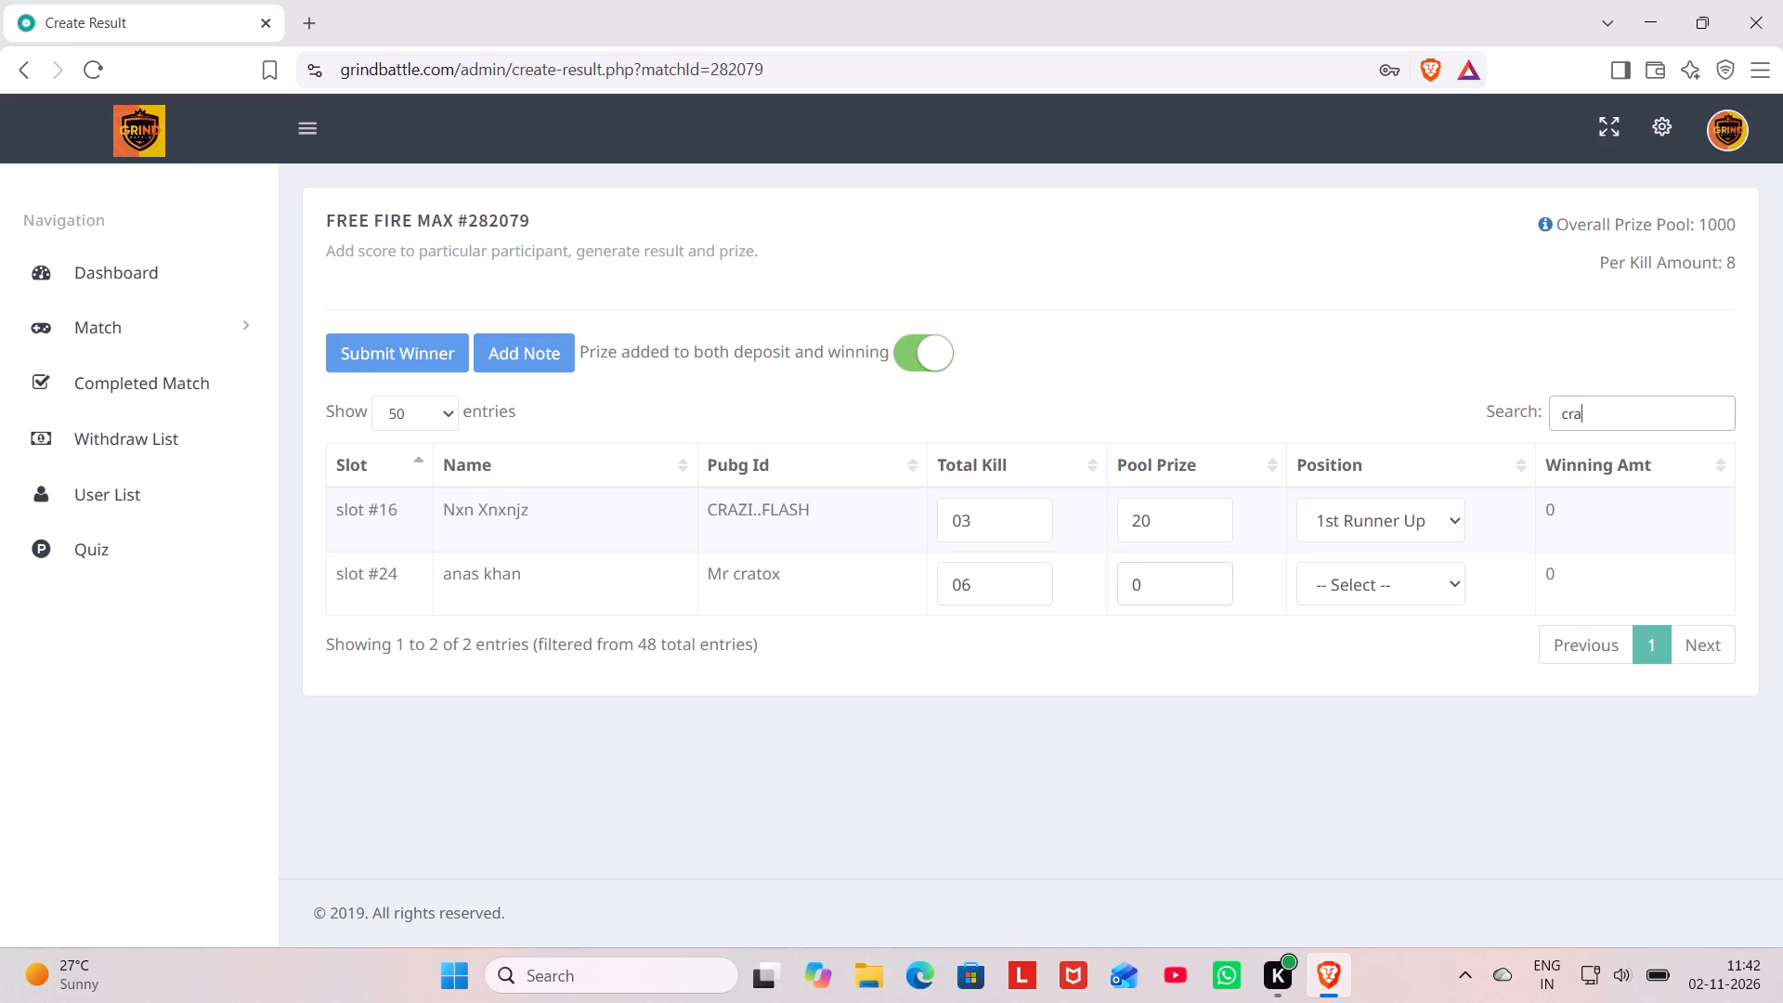
pyautogui.press('BackSpace')
pyautogui.press('BackSpace')
pyautogui.press('BackSpace')
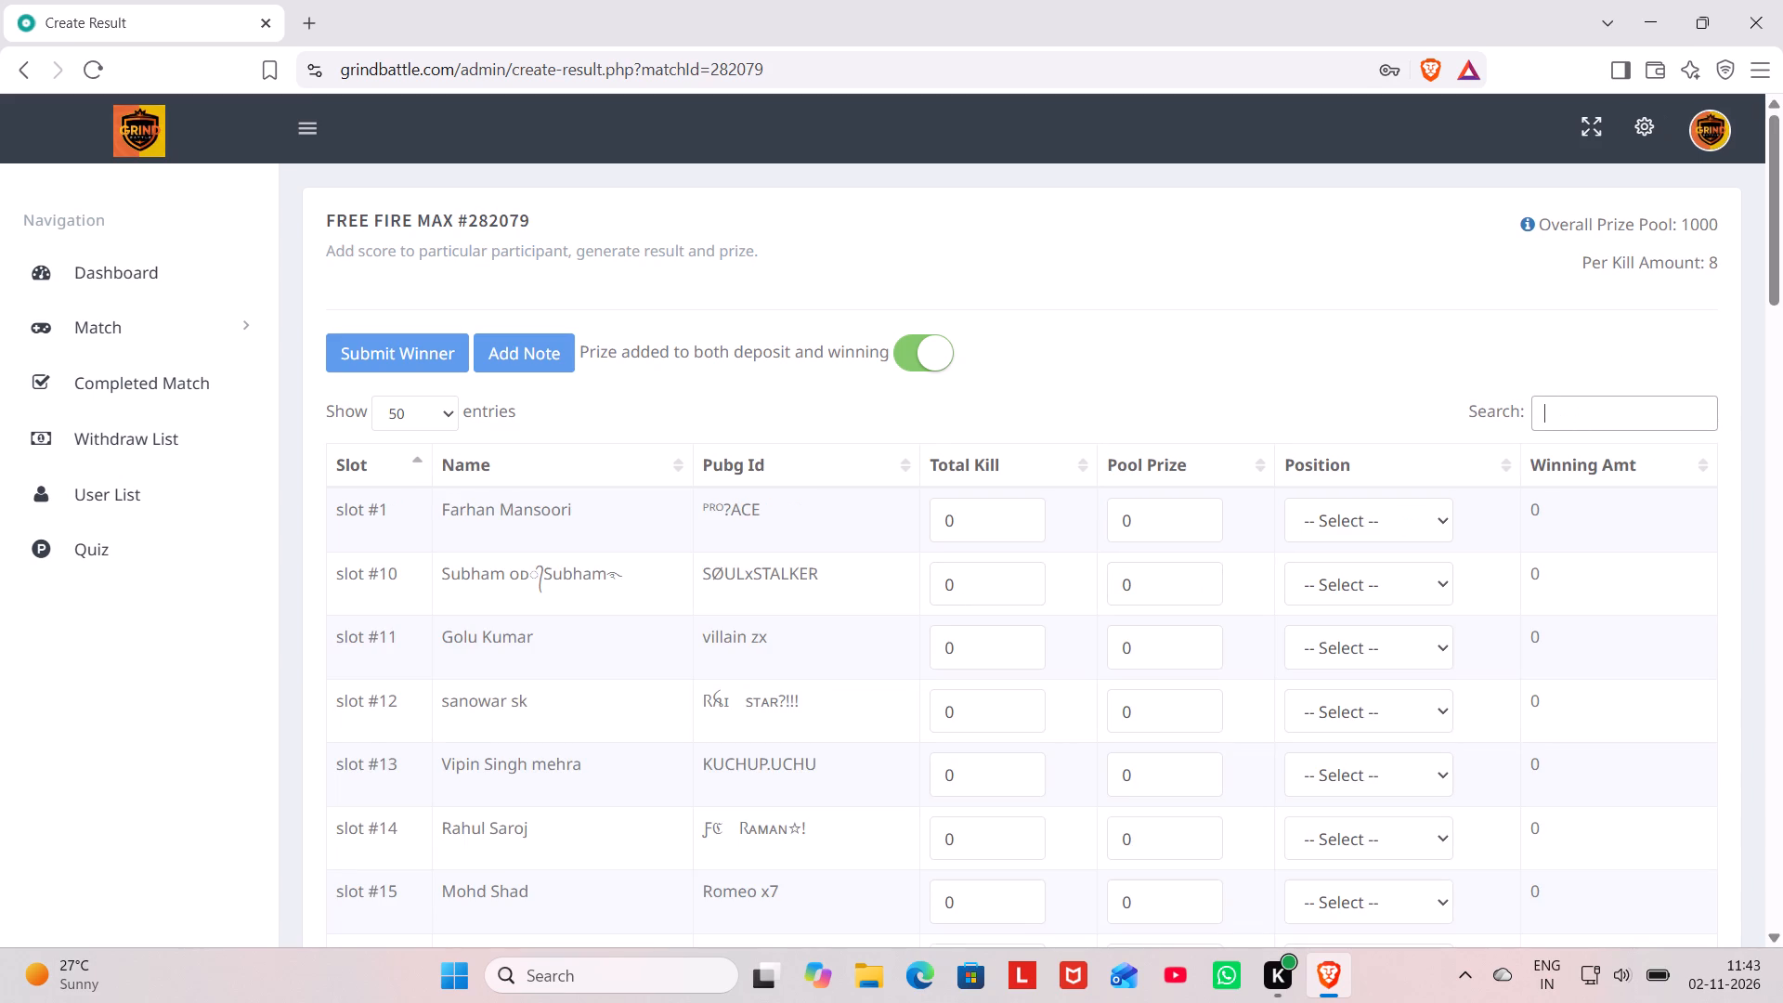
pyautogui.write('no')
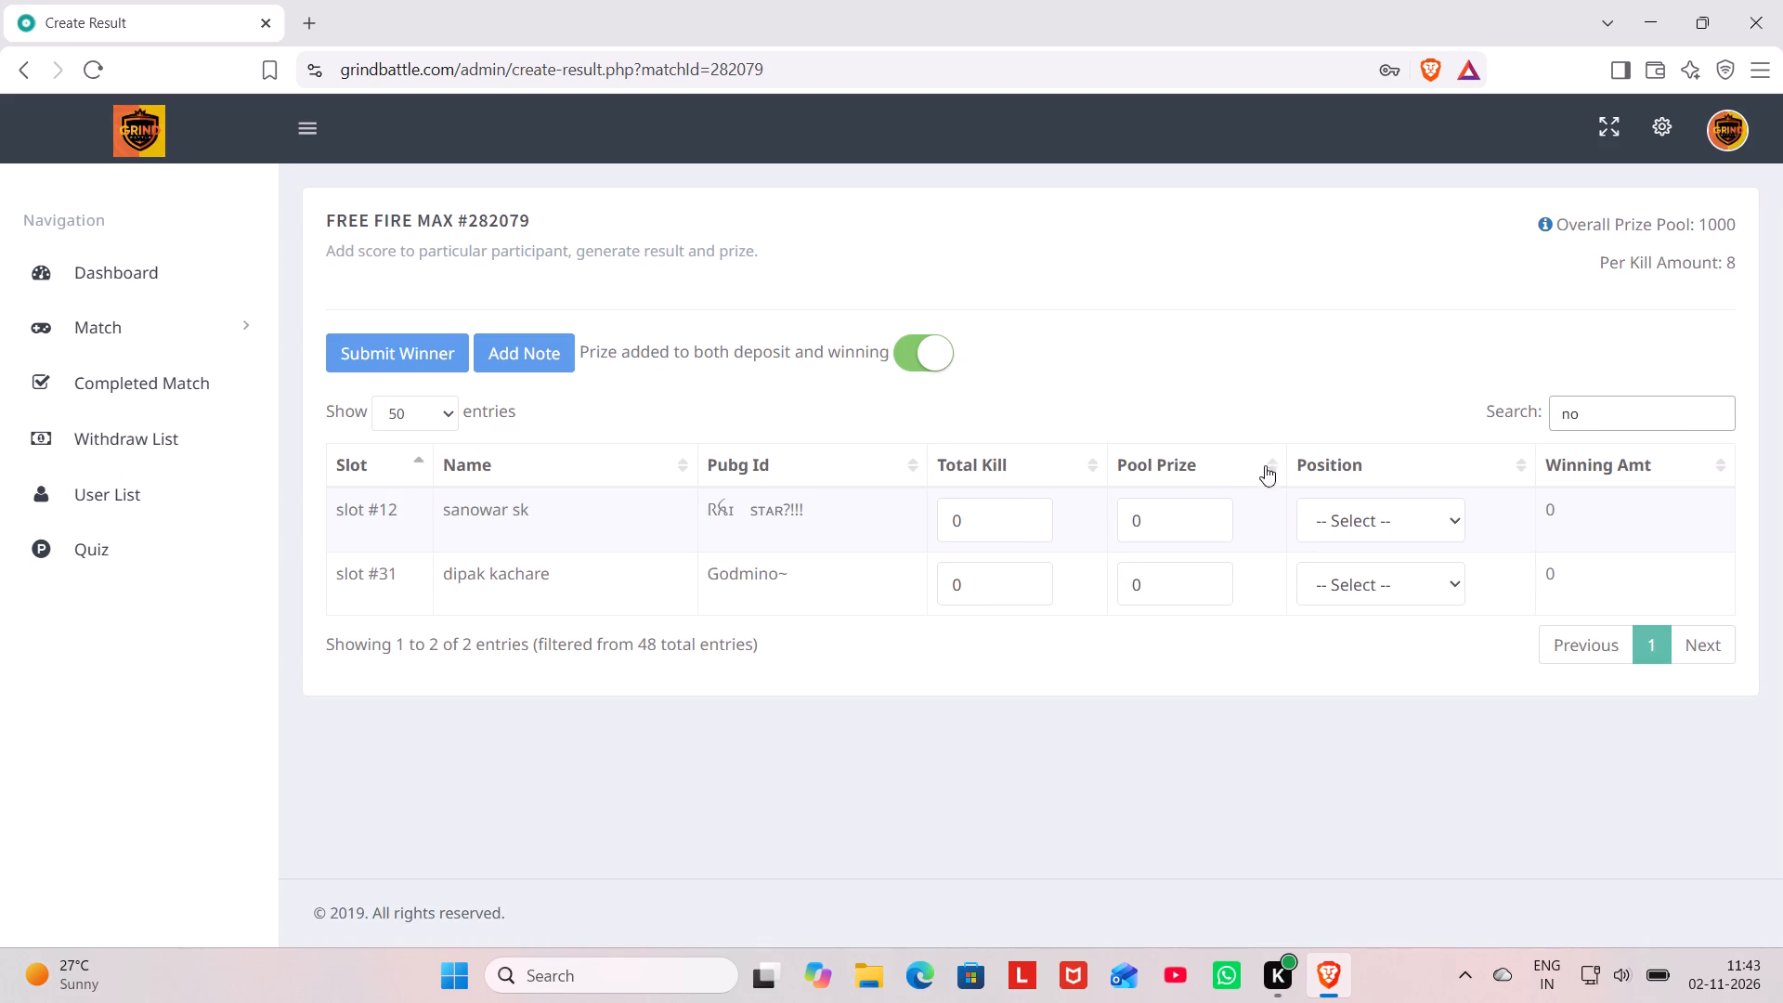
pyautogui.click(987, 528)
pyautogui.press('5')
pyautogui.press('Tab')
# Search the participants for "pr", clear that search and look through the full participant list for the next player.
pyautogui.click(1620, 409)
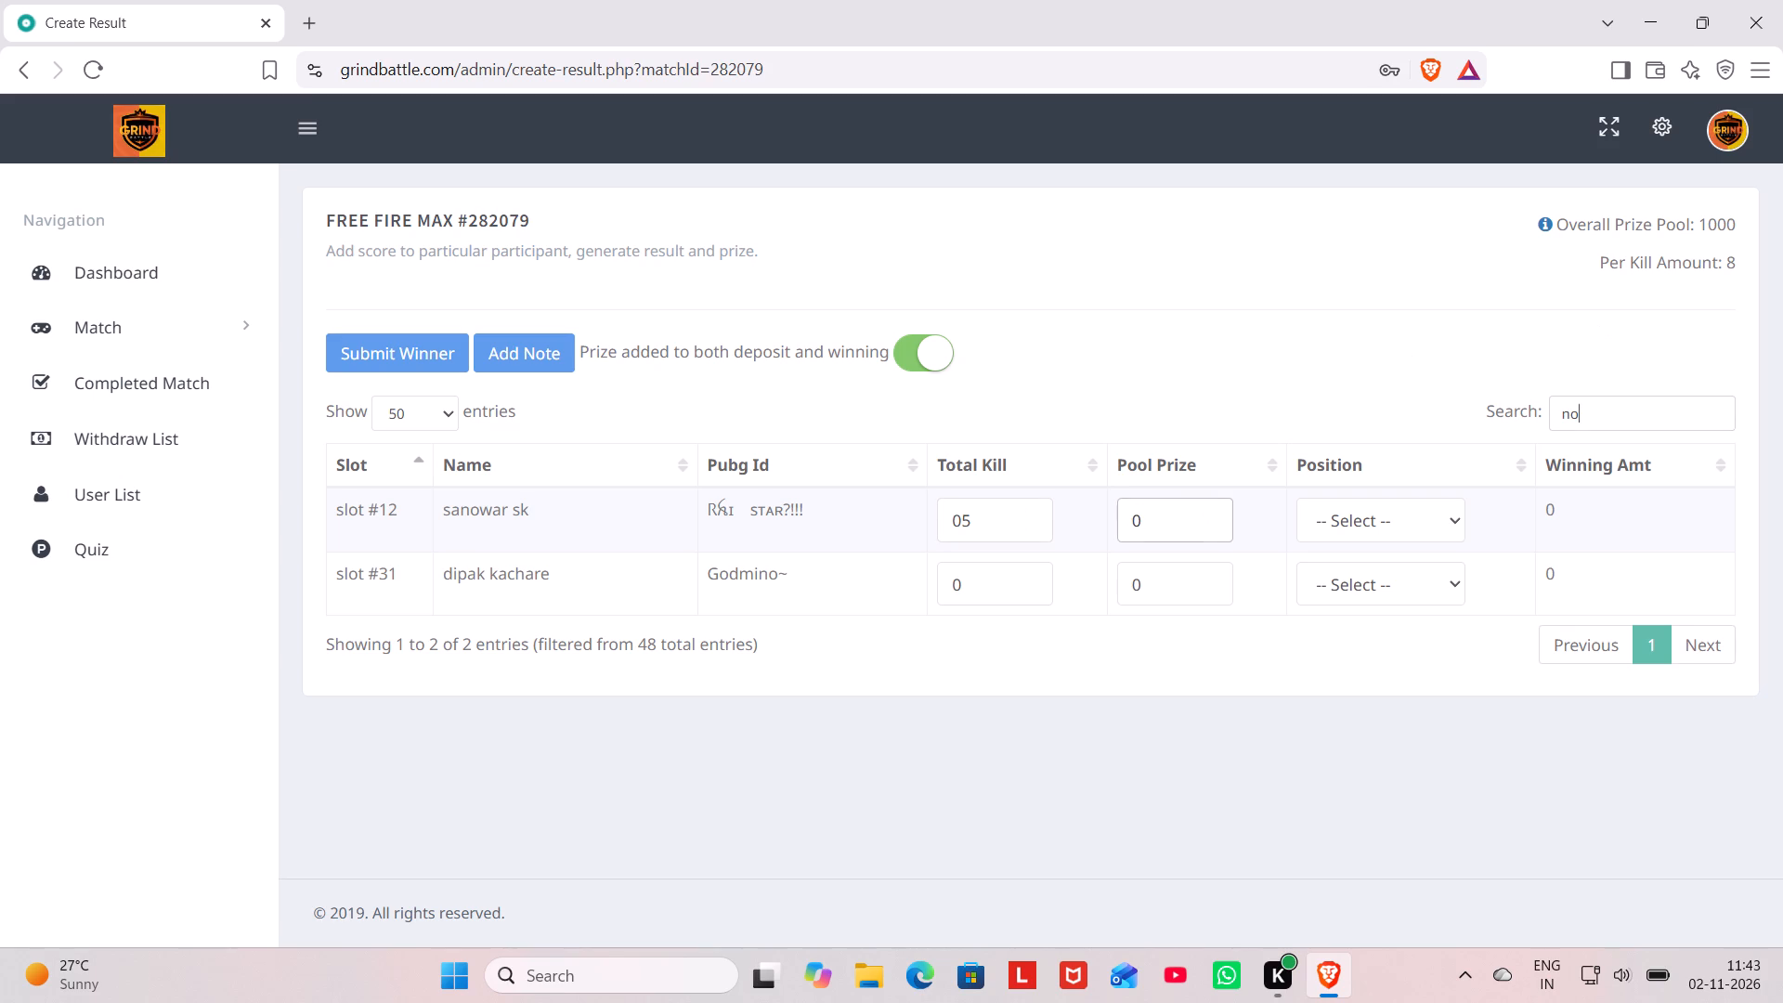
pyautogui.press('BackSpace')
pyautogui.press('BackSpace')
pyautogui.press('BackSpace')
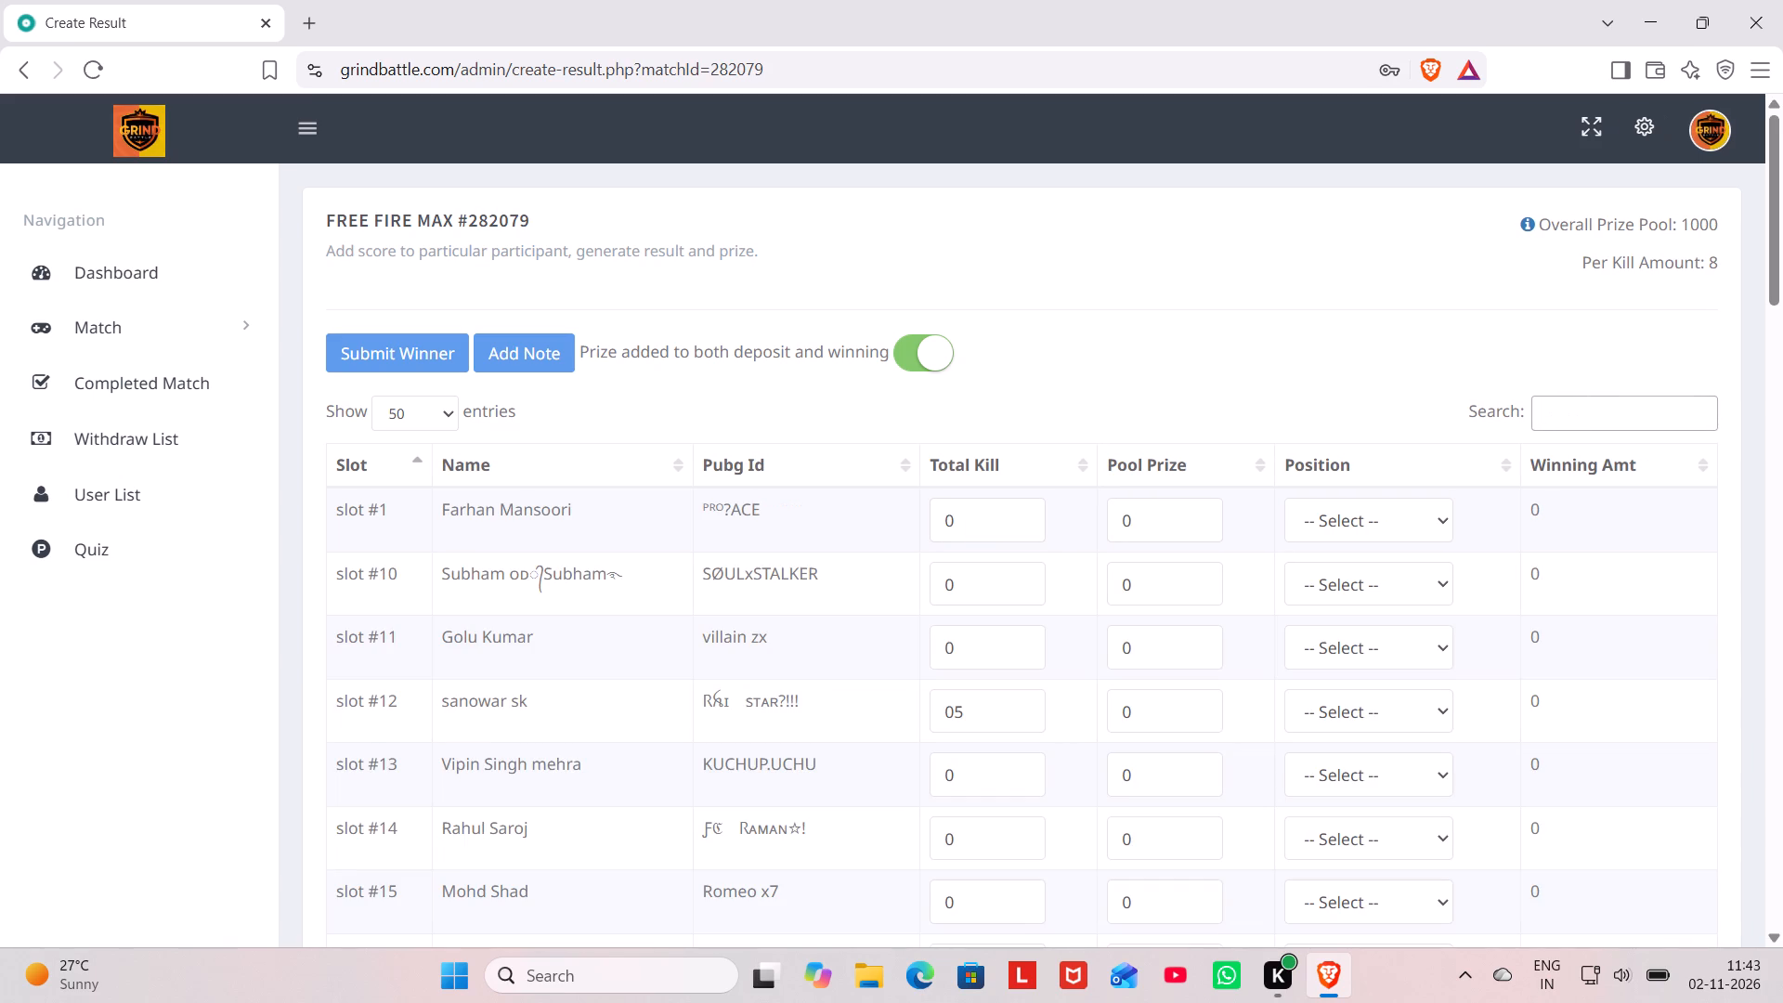
pyautogui.write('pr')
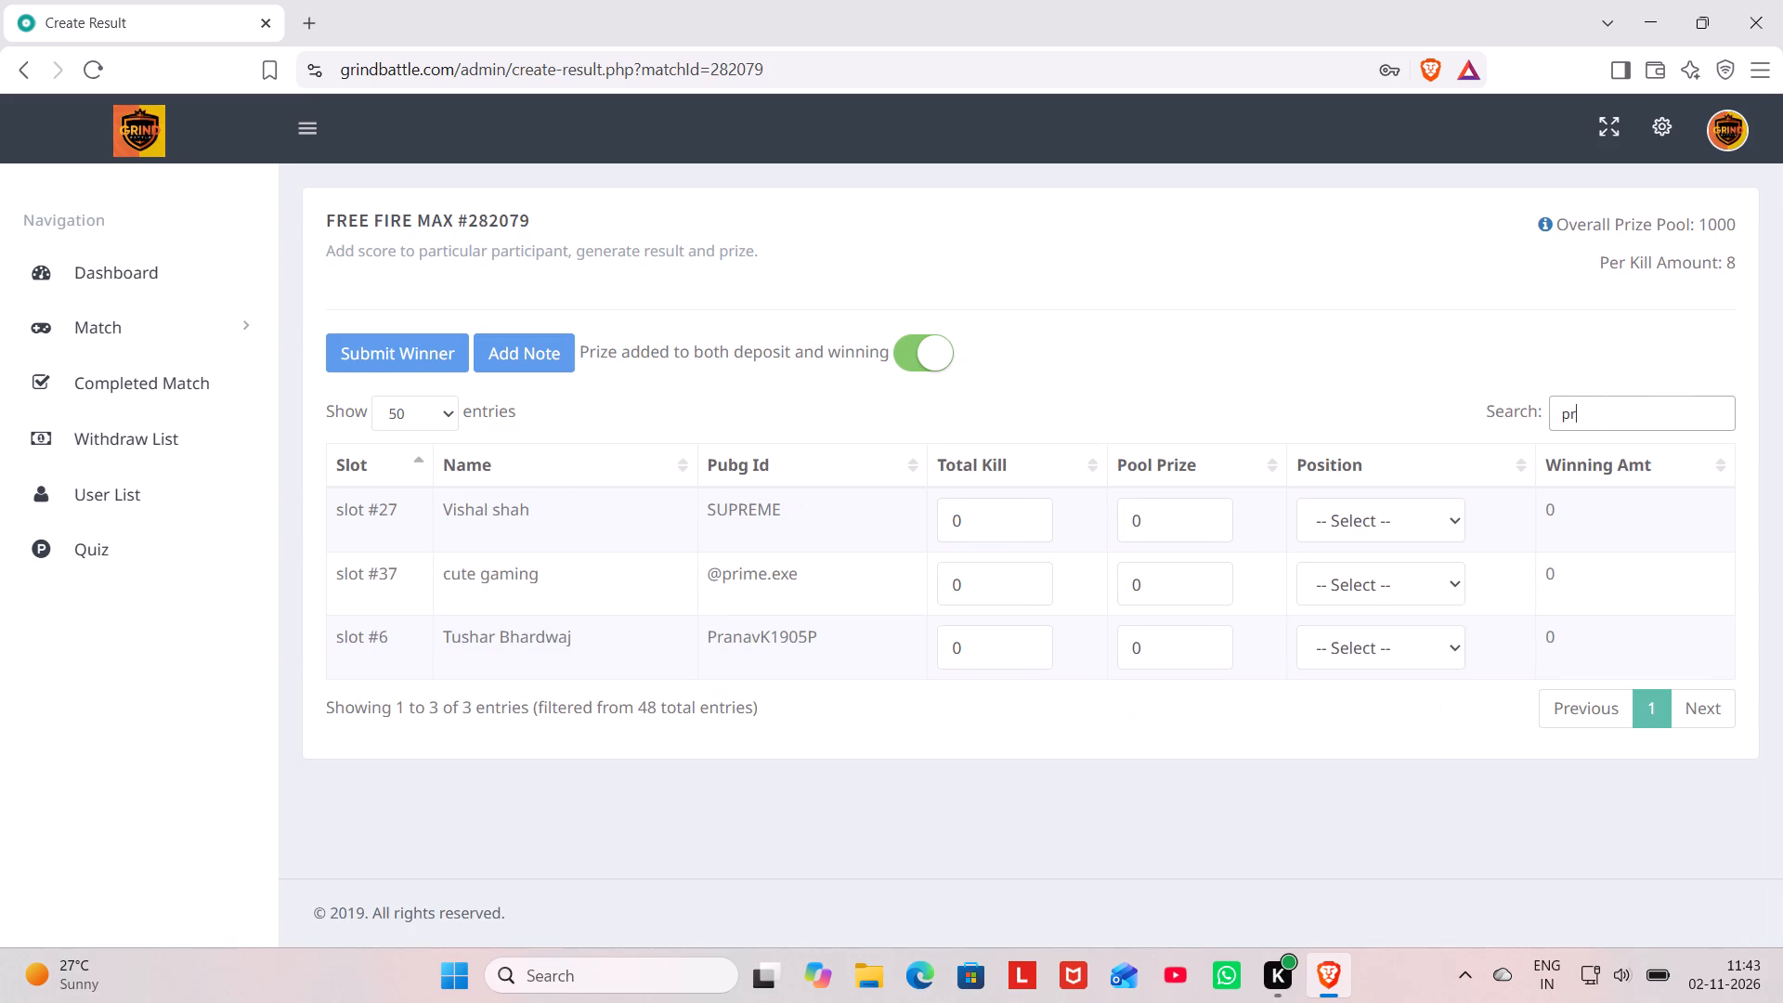
pyautogui.press('BackSpace')
pyautogui.press('BackSpace')
pyautogui.press('BackSpace')
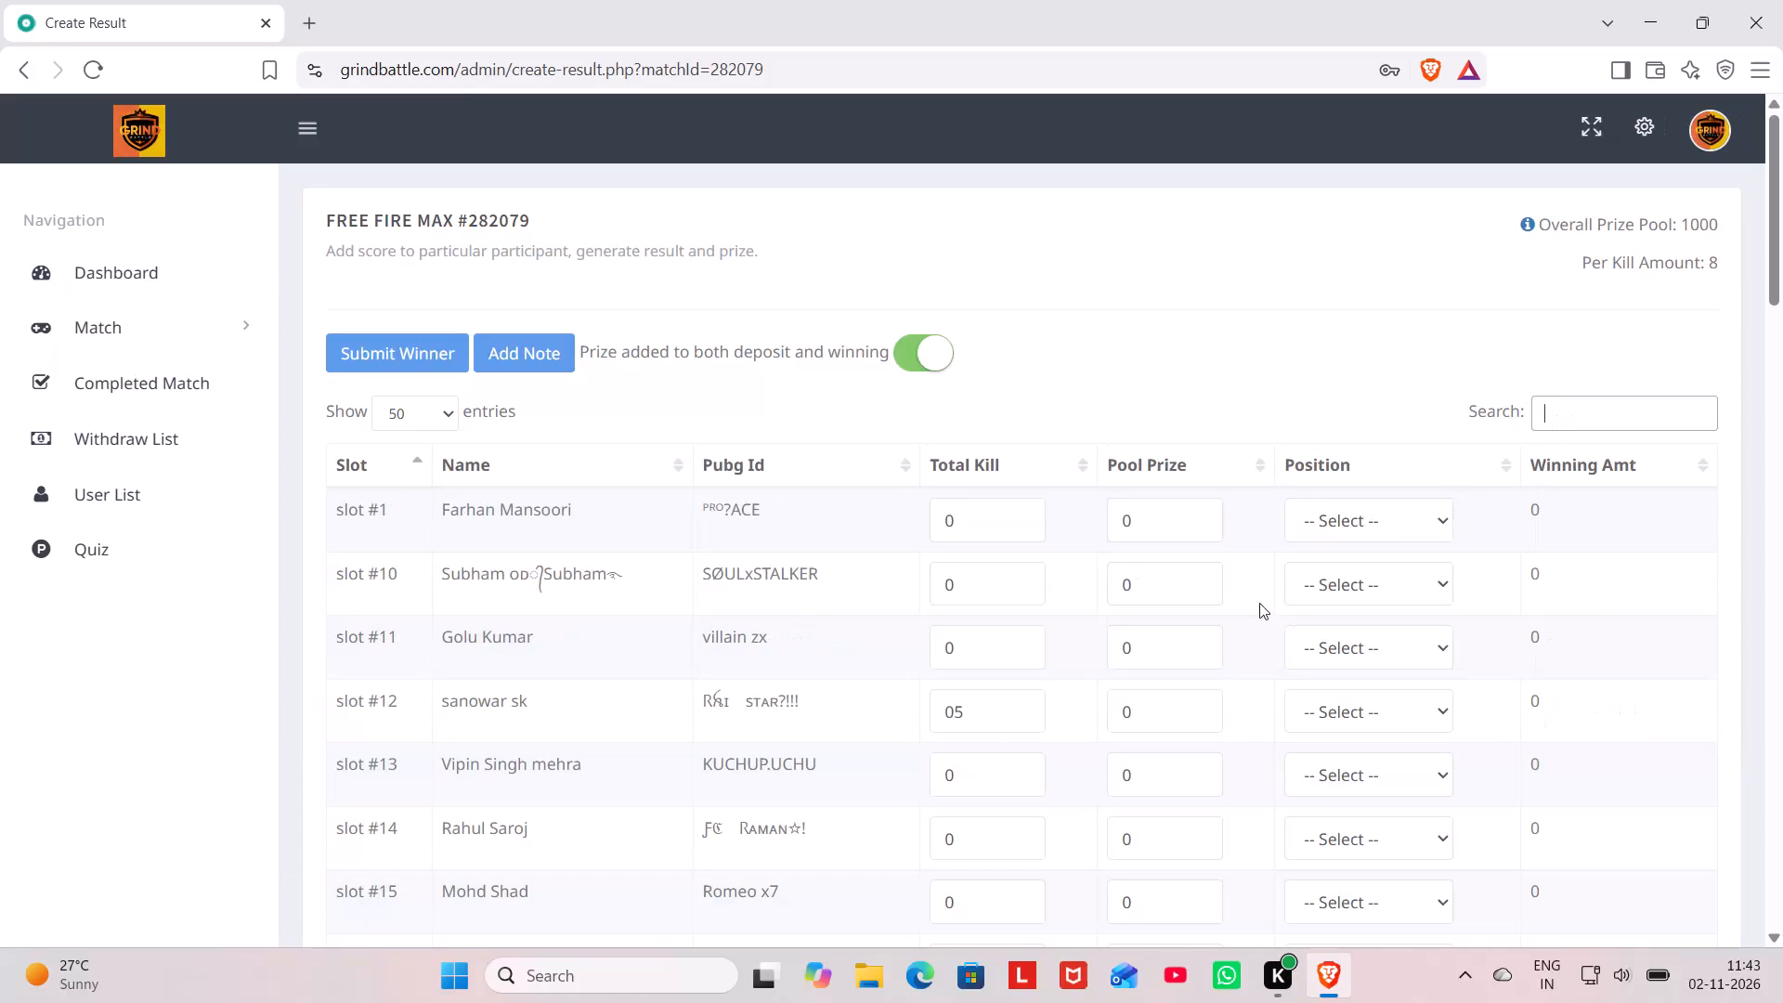
pyautogui.scroll(-3, 931, 768)
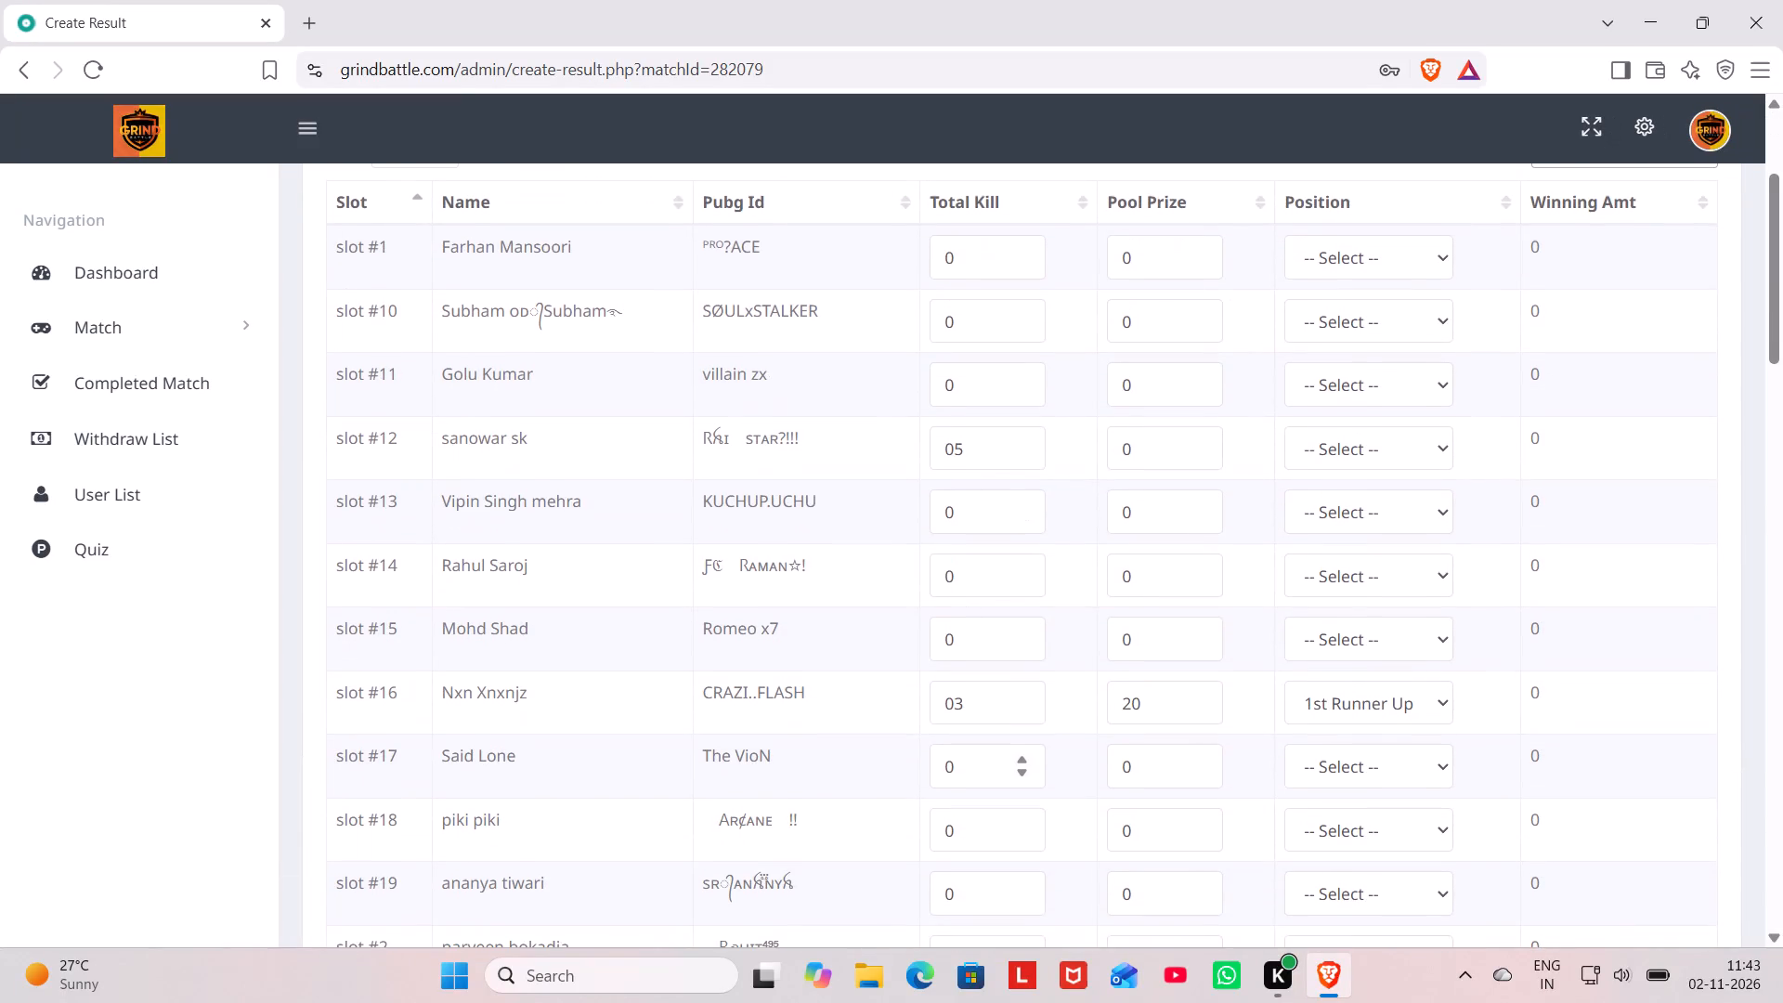
pyautogui.scroll(-4, 931, 768)
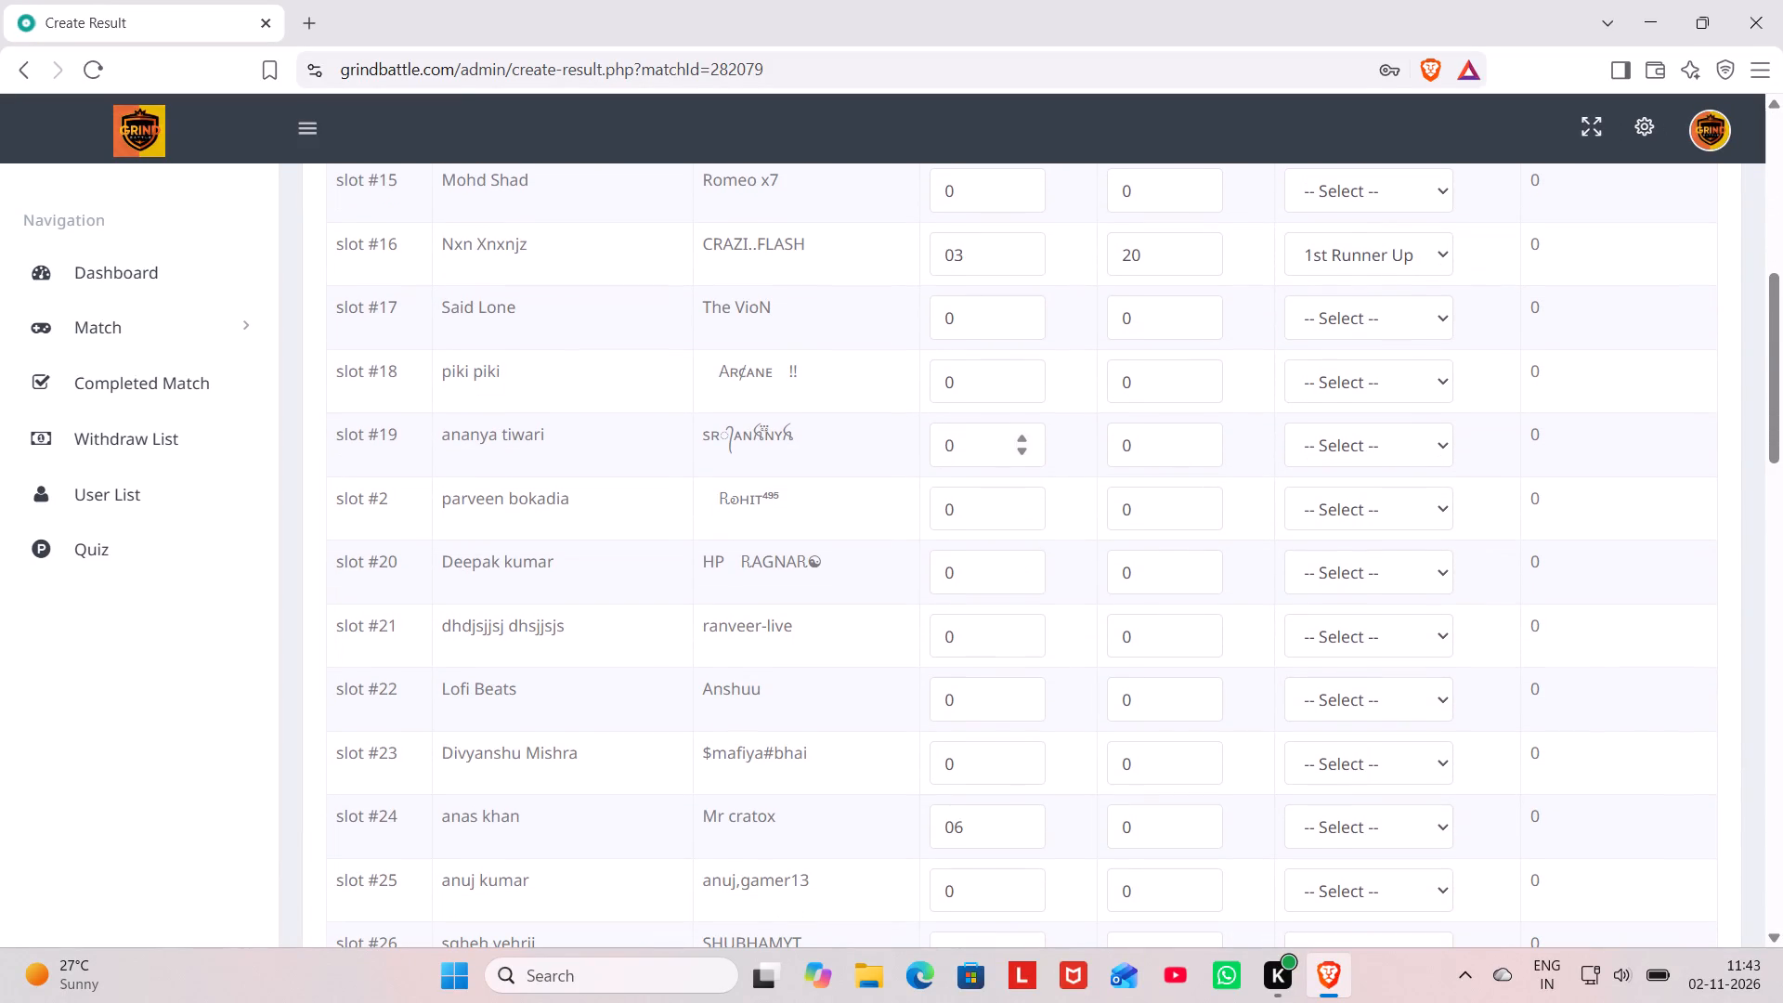
pyautogui.scroll(4, 1137, 657)
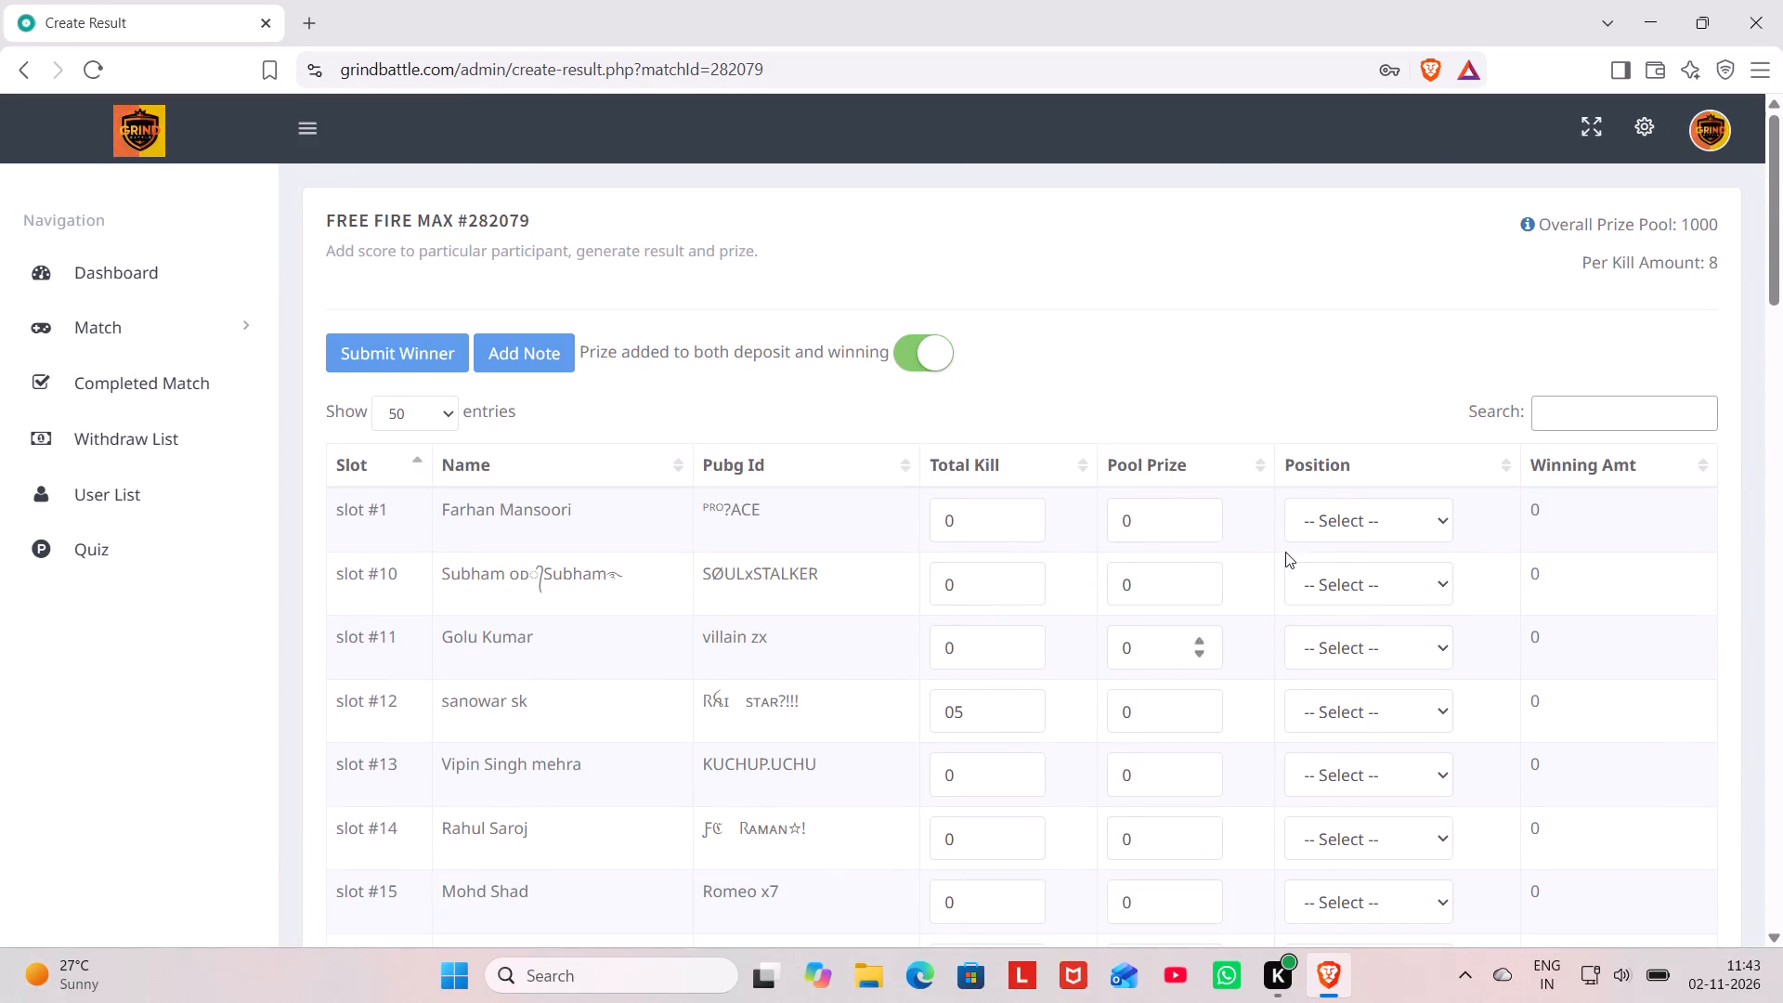
# Search the participants for "vor" and give VORTEX in slot #8 3 kills.
pyautogui.write('vor')
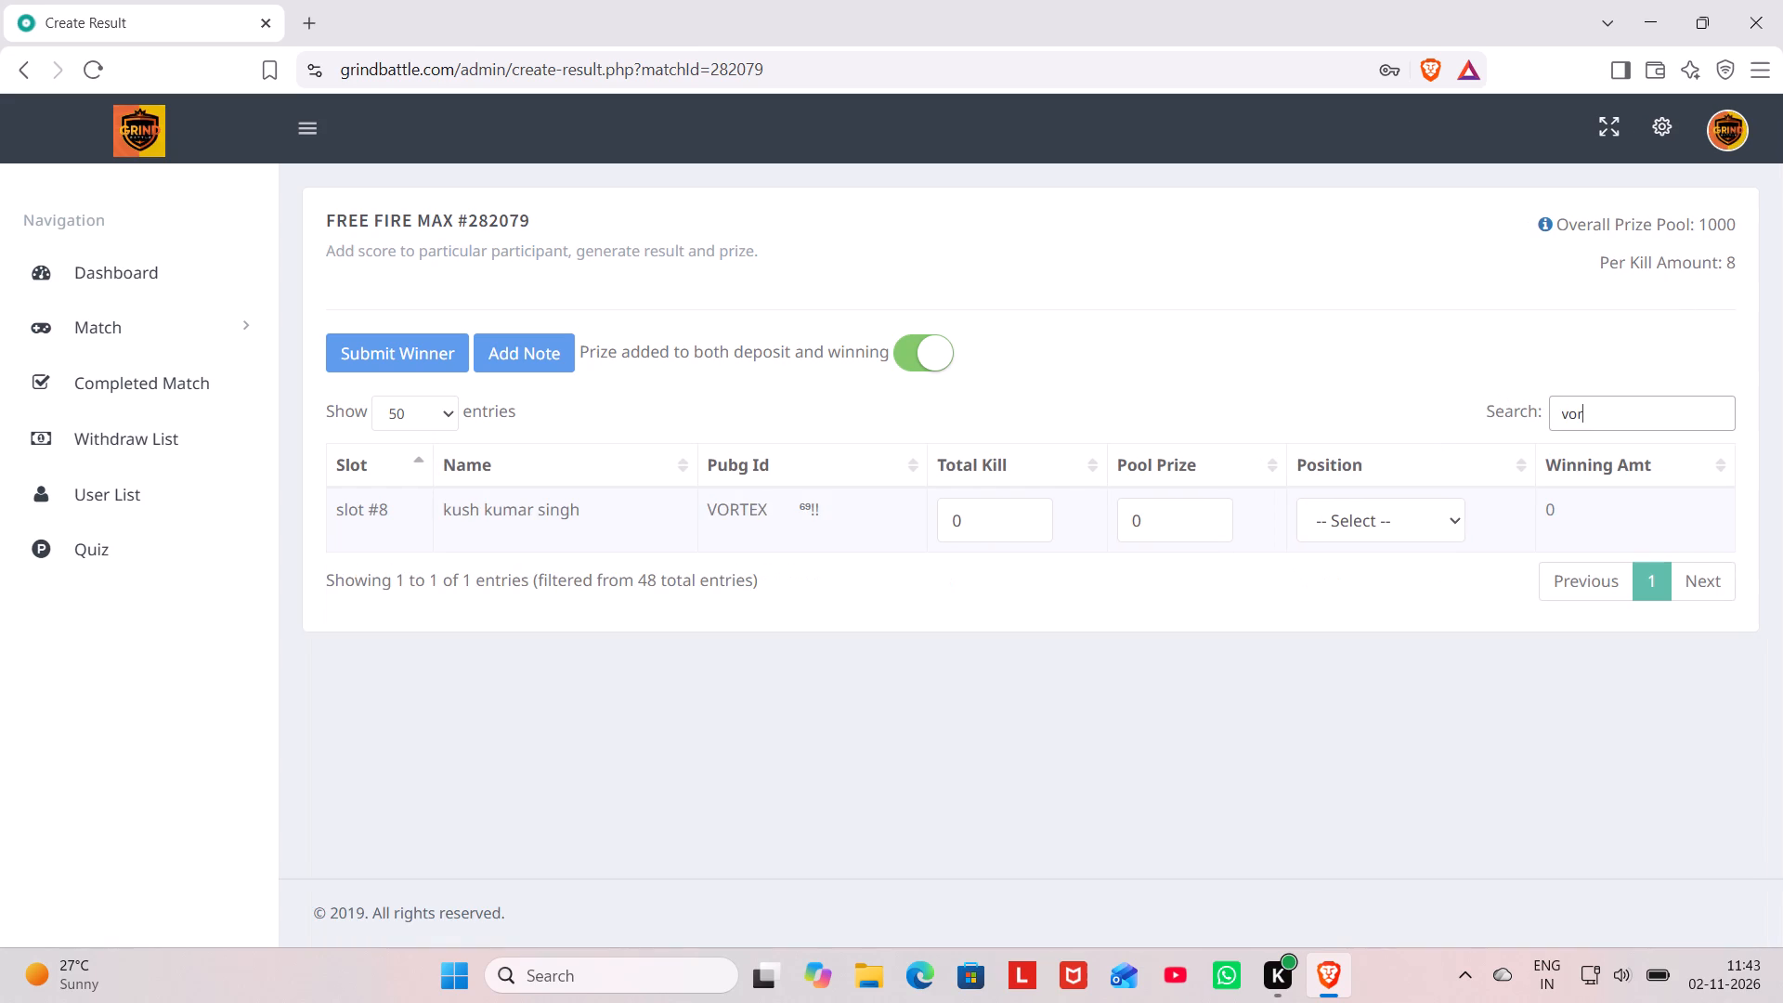
pyautogui.click(996, 523)
pyautogui.press('3')
pyautogui.press('Tab')
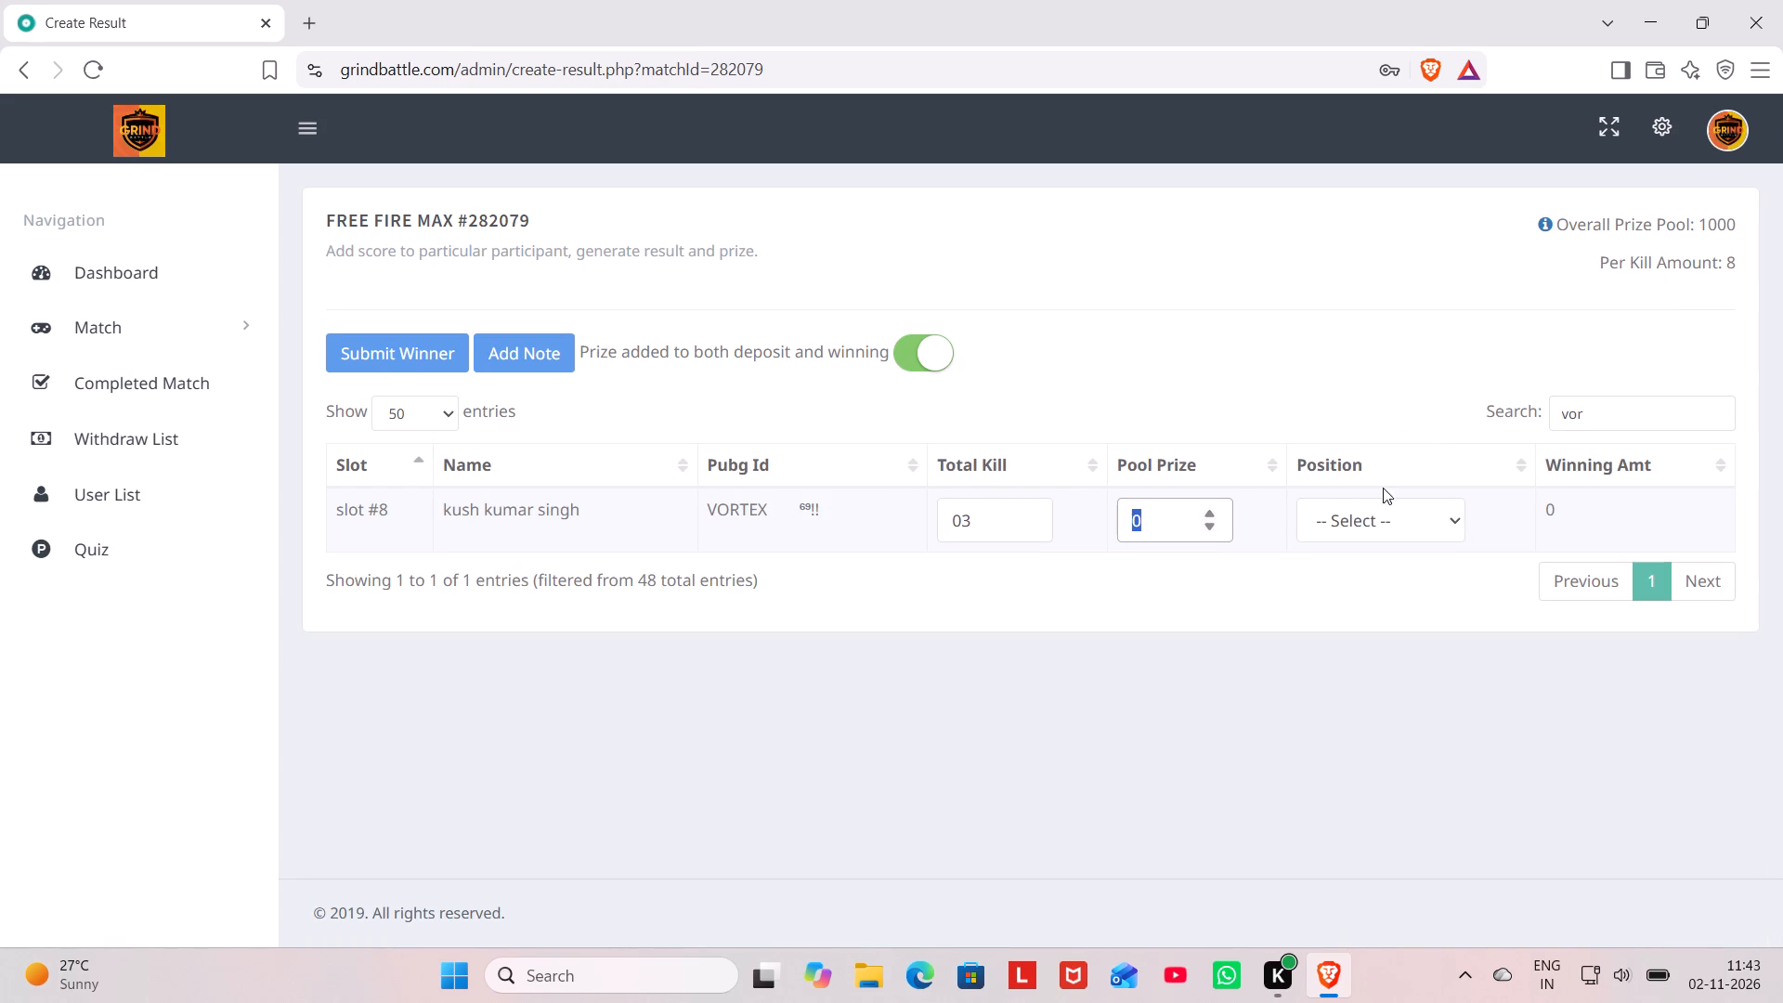
pyautogui.click(1604, 409)
pyautogui.press('BackSpace')
pyautogui.press('BackSpace')
pyautogui.press('BackSpace')
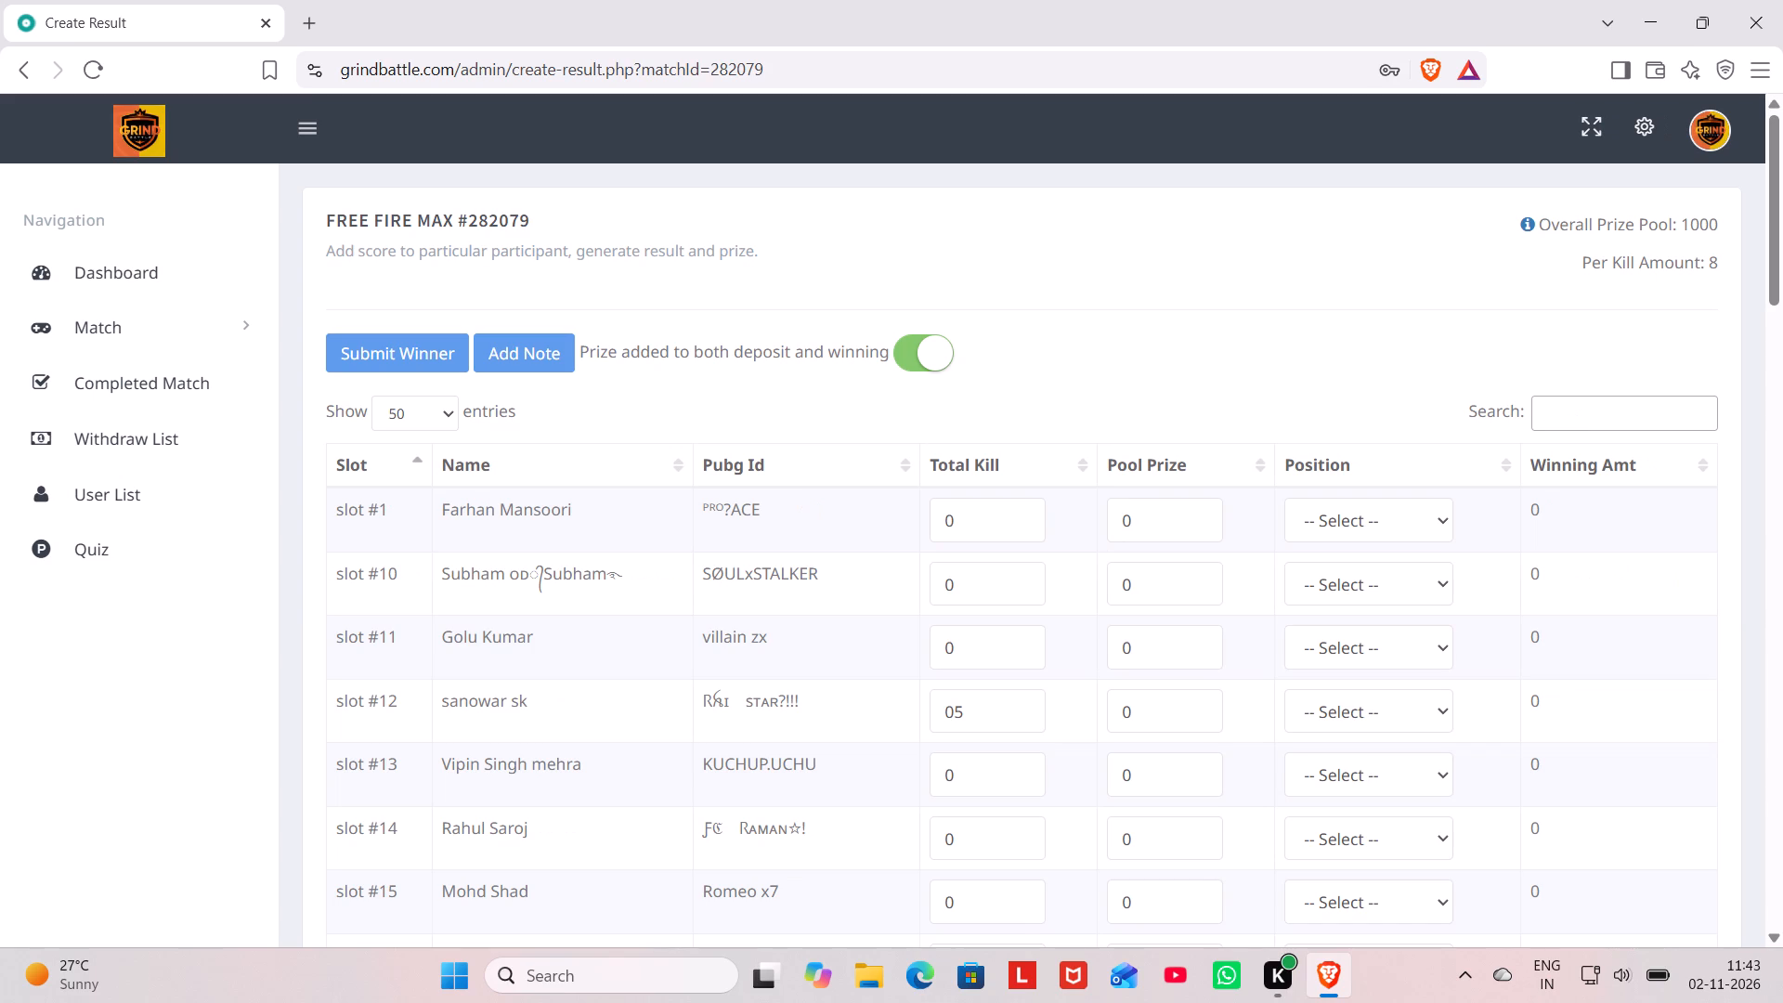
pyautogui.write('ath')
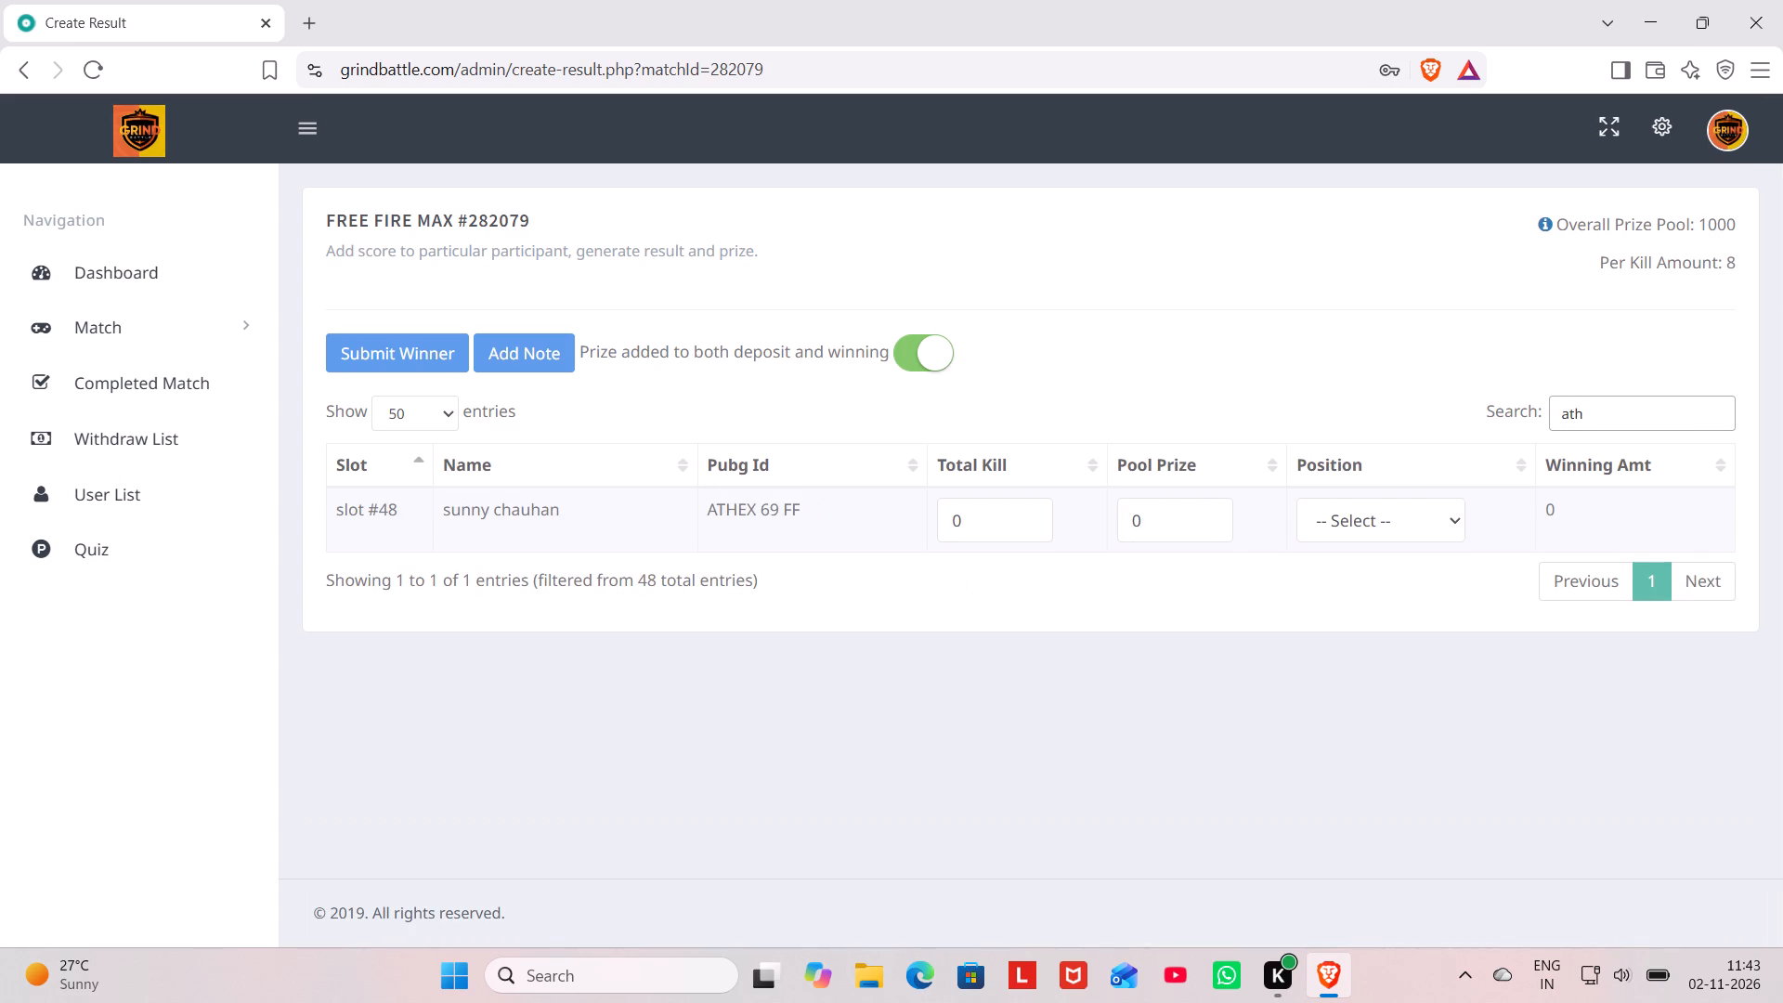
pyautogui.click(964, 518)
pyautogui.press('2')
pyautogui.press('Tab')
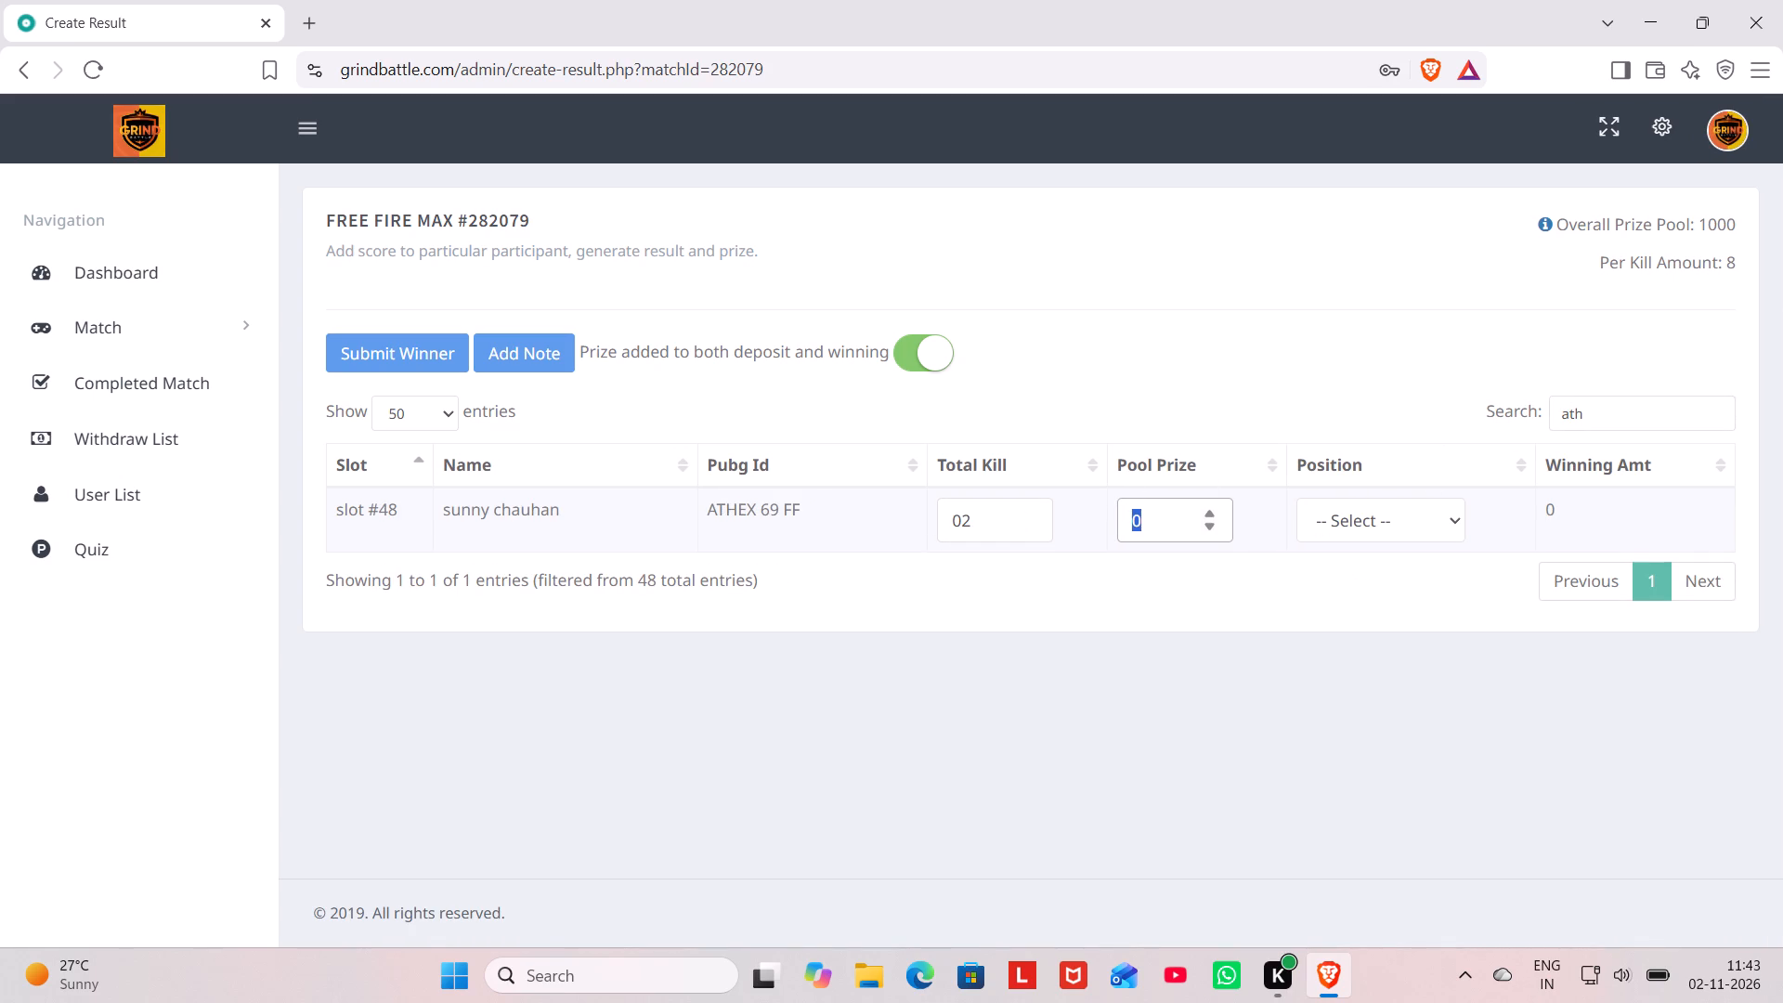
pyautogui.click(1607, 423)
pyautogui.press('BackSpace')
pyautogui.press('BackSpace')
pyautogui.press('BackSpace')
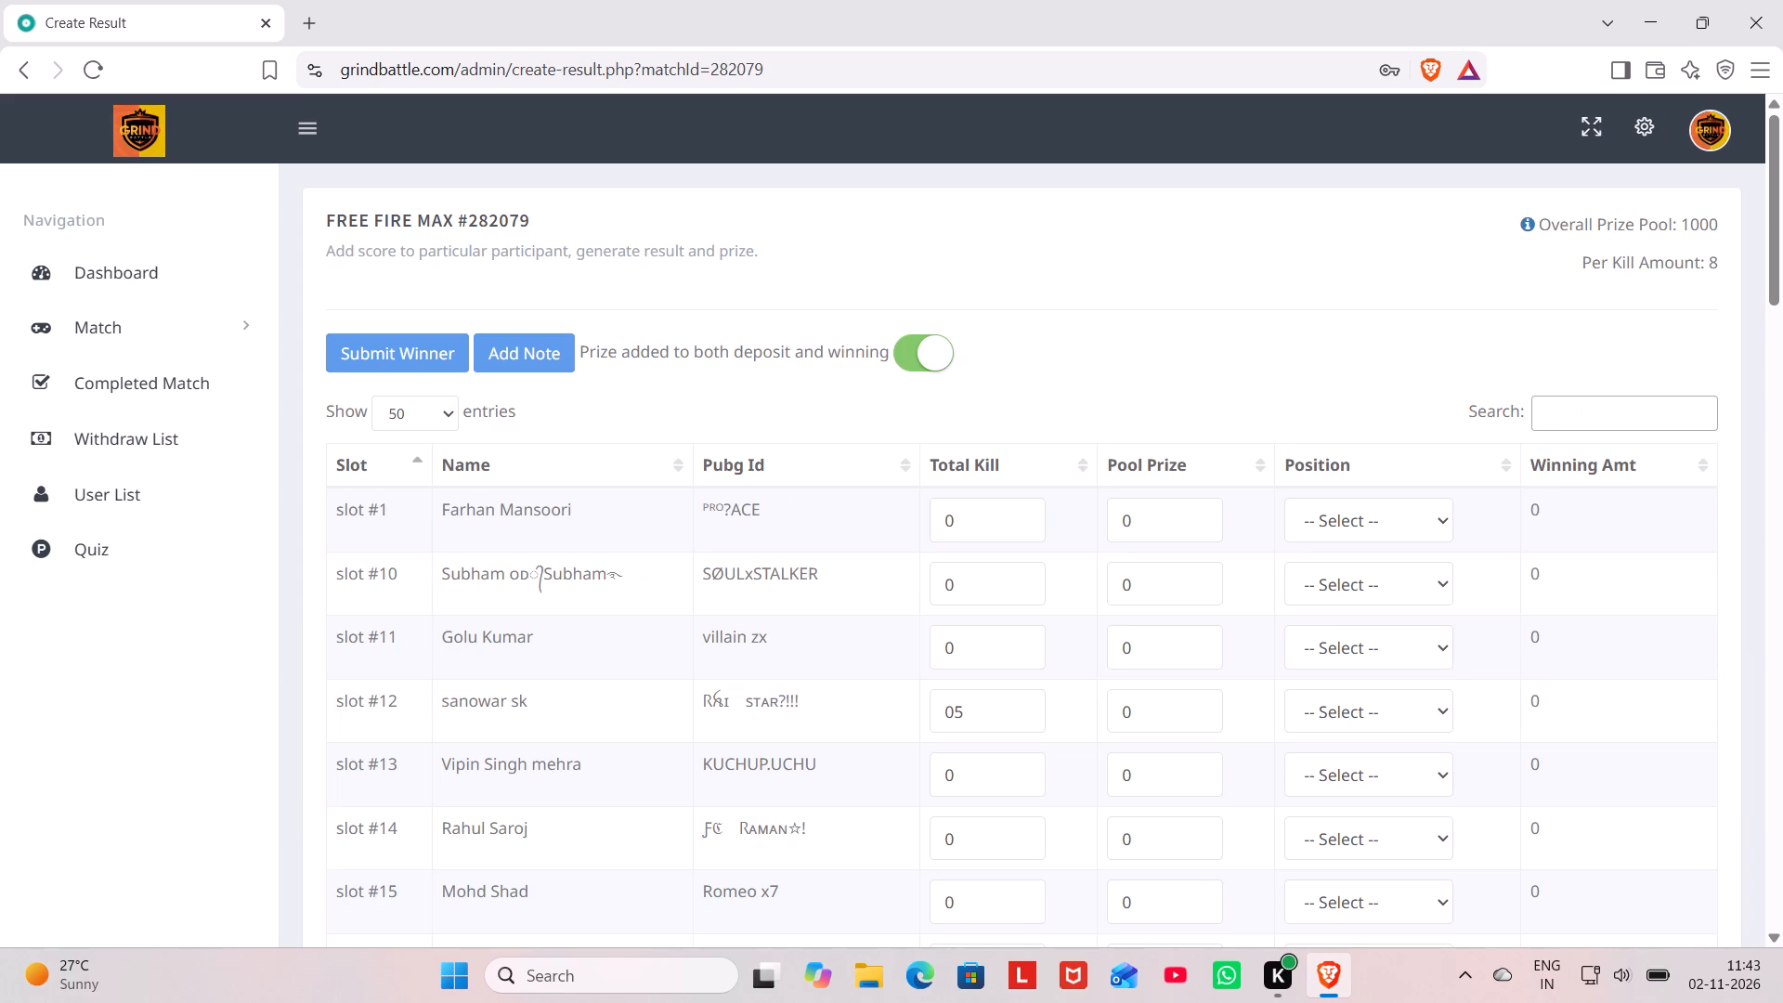
pyautogui.write('er')
pyautogui.scroll(-5, 1436, 508)
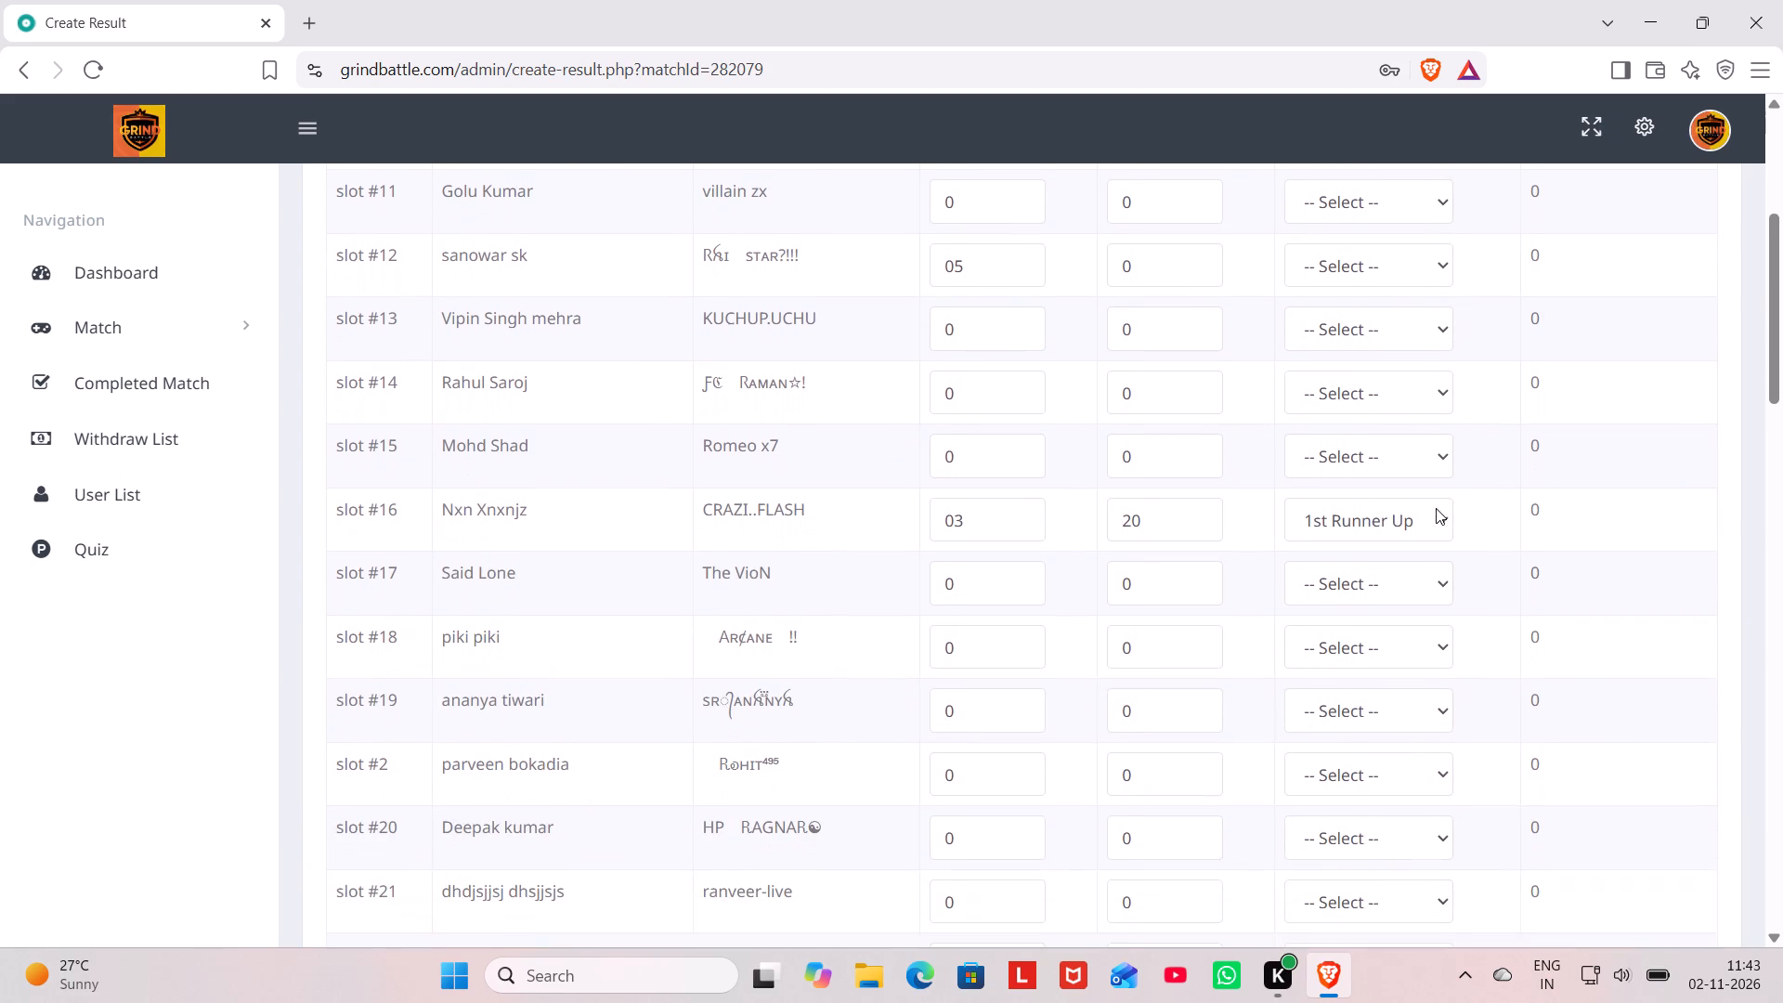
pyautogui.scroll(-5, 1436, 508)
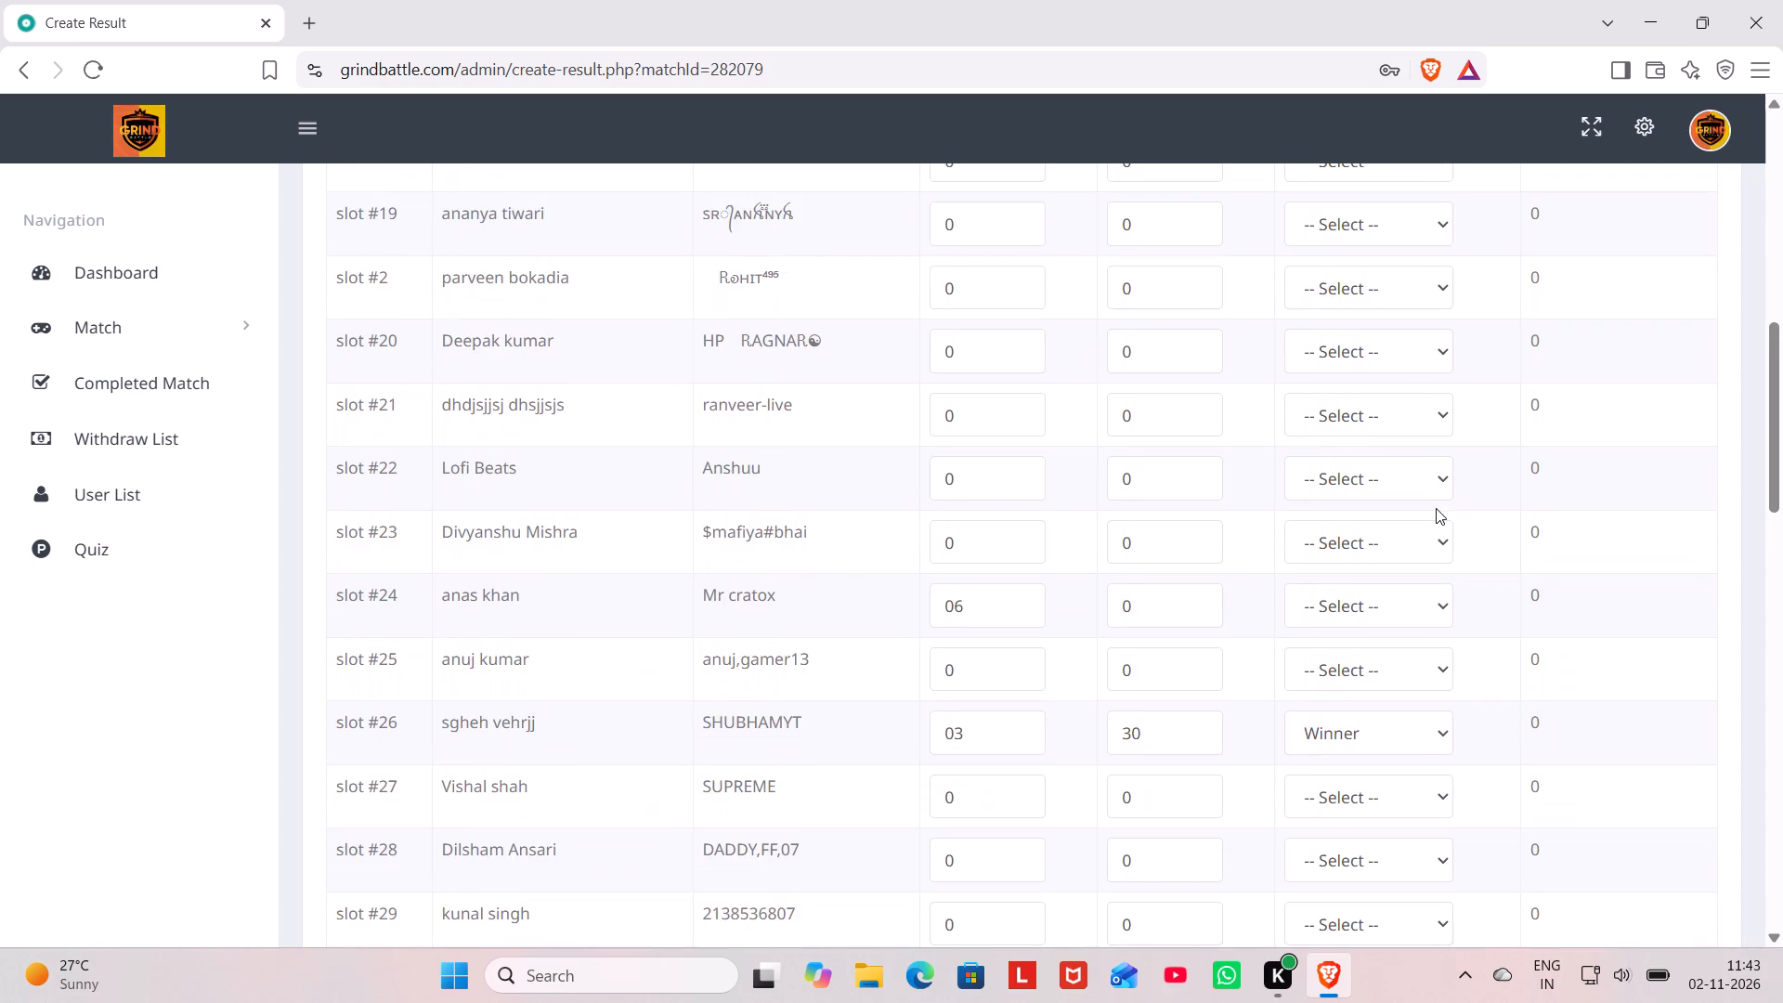
pyautogui.scroll(-5, 1436, 508)
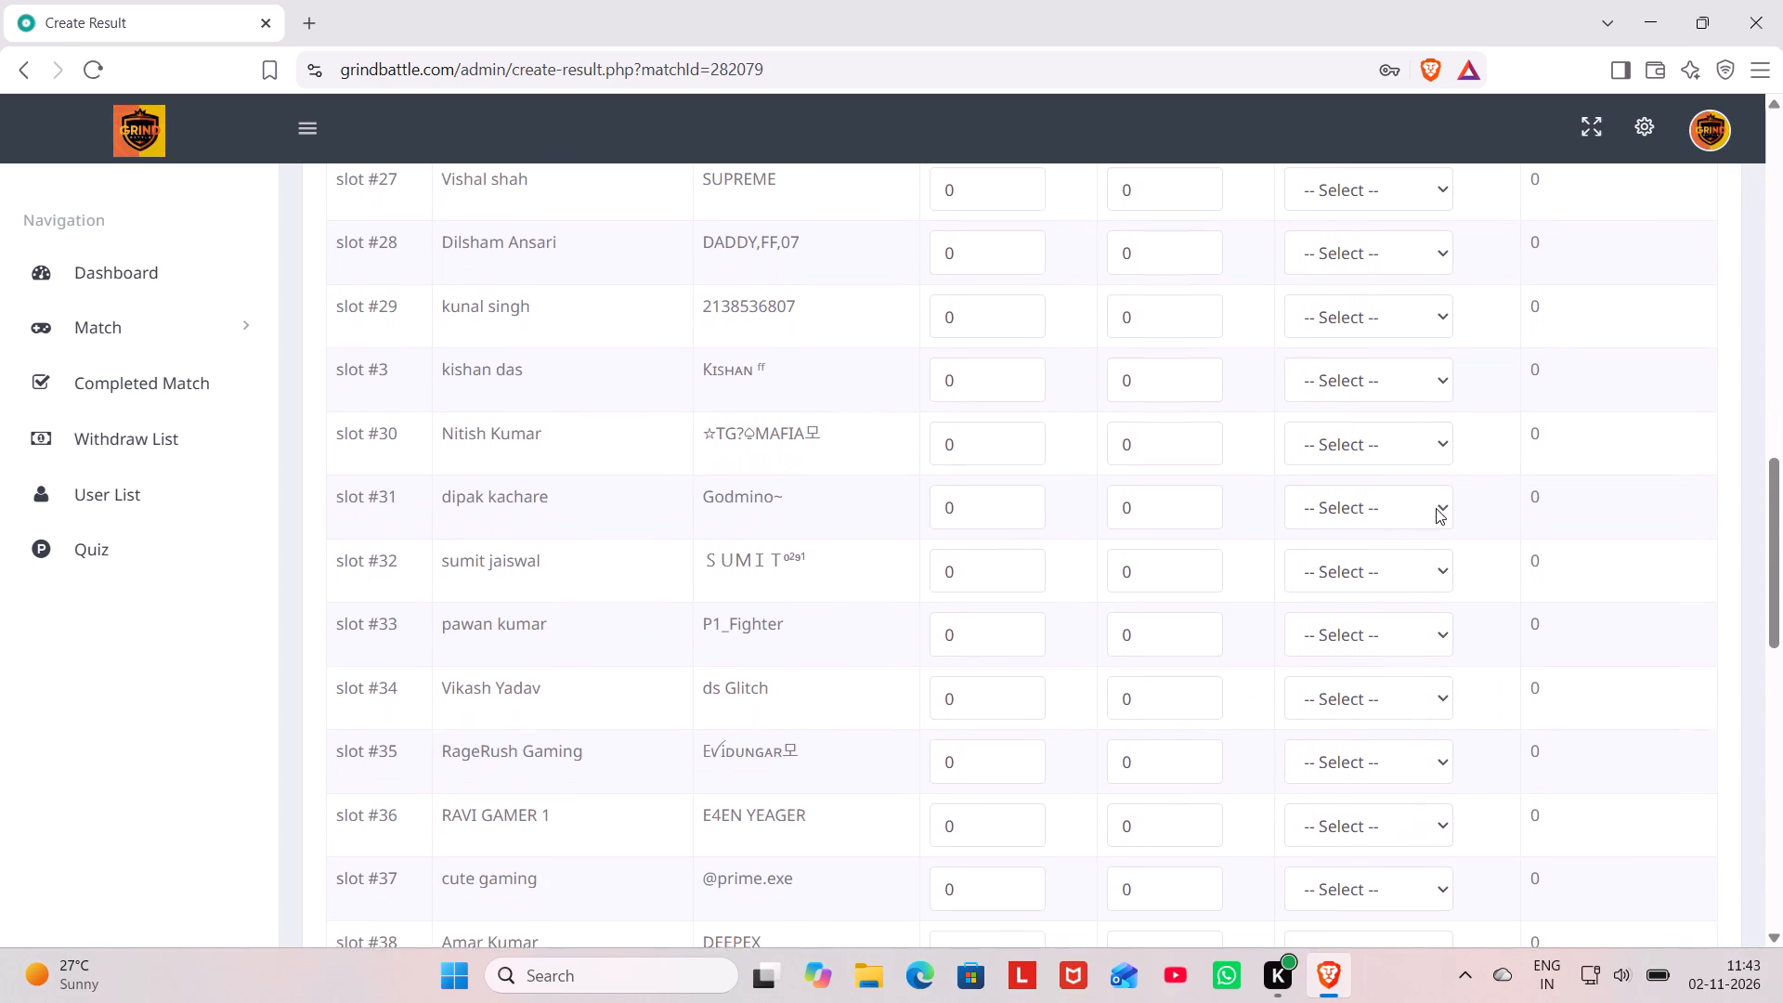
pyautogui.scroll(-1, 1436, 508)
pyautogui.click(989, 826)
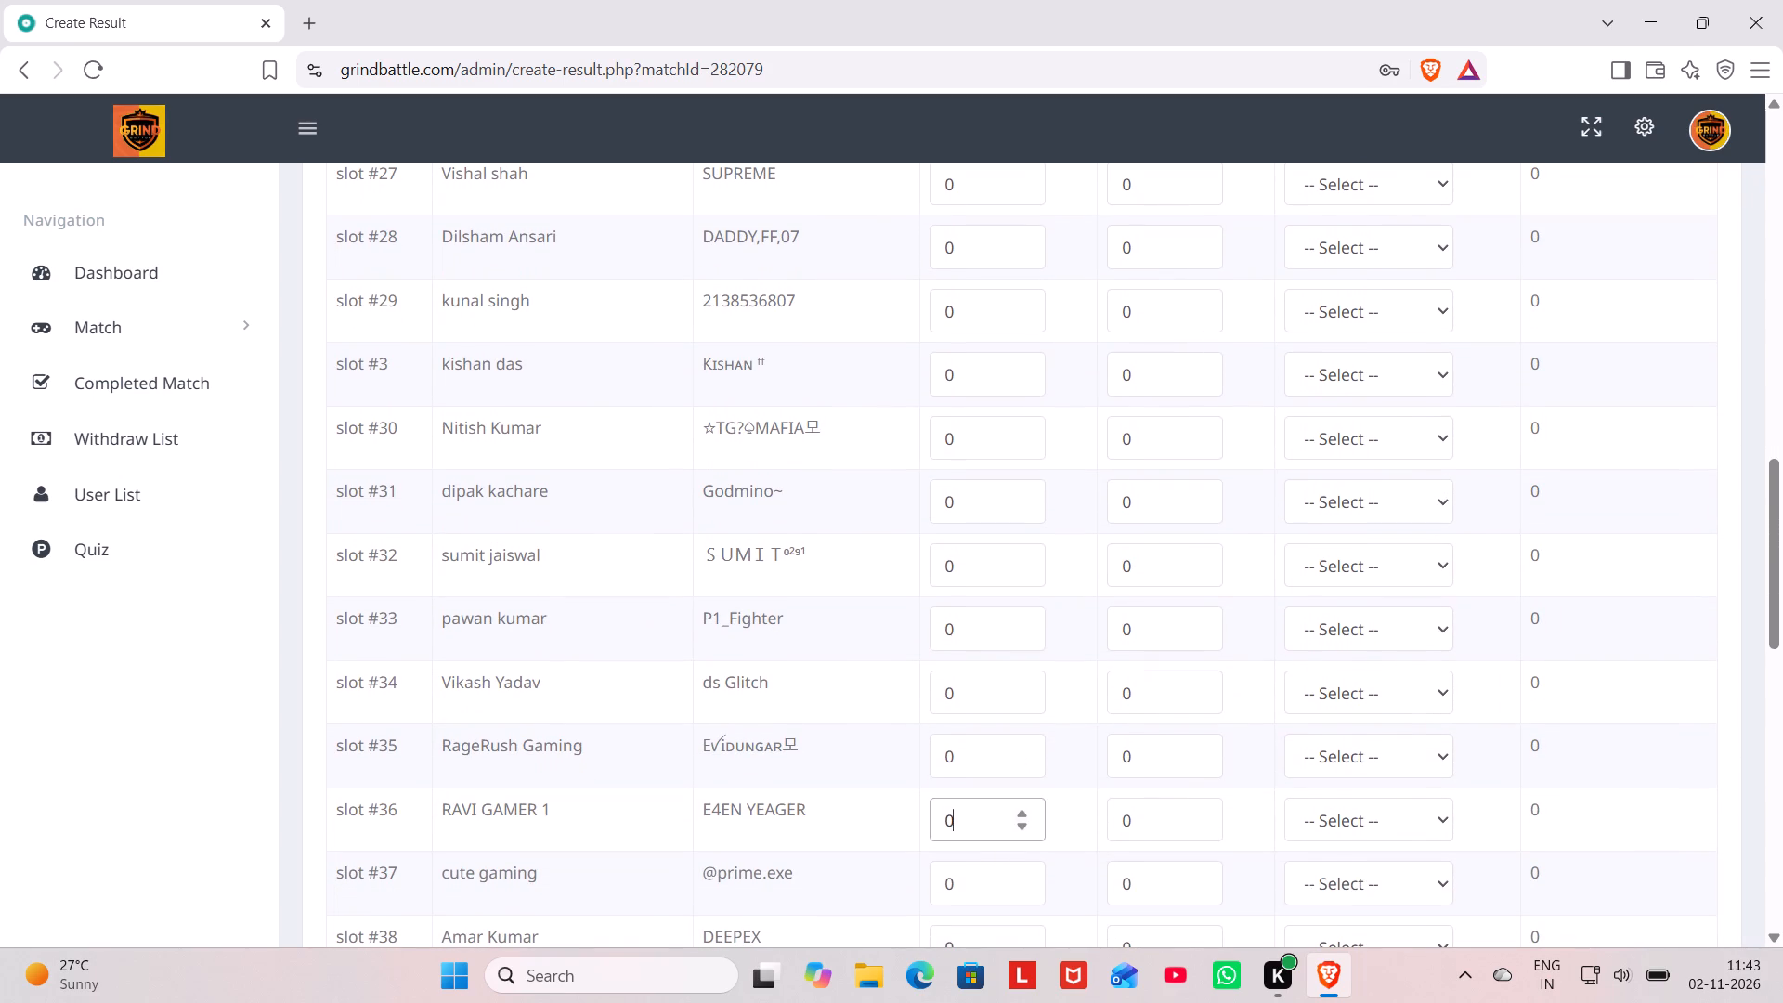
pyautogui.press('1')
pyautogui.press('Tab')
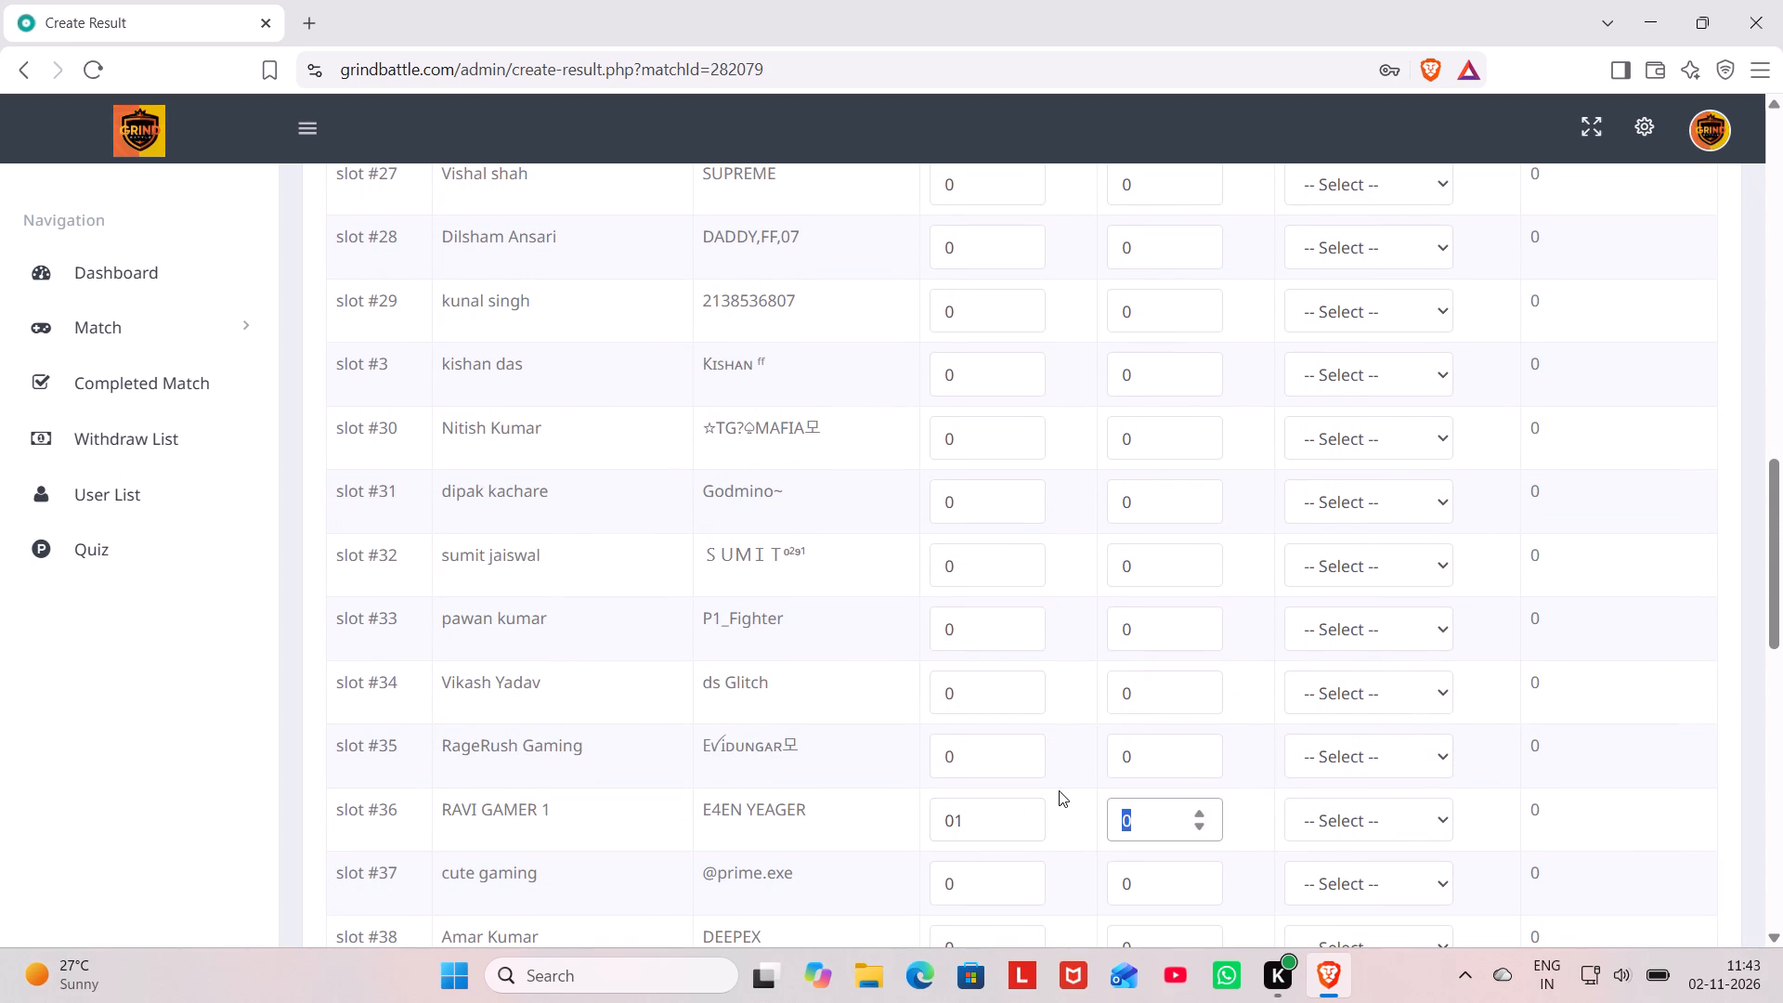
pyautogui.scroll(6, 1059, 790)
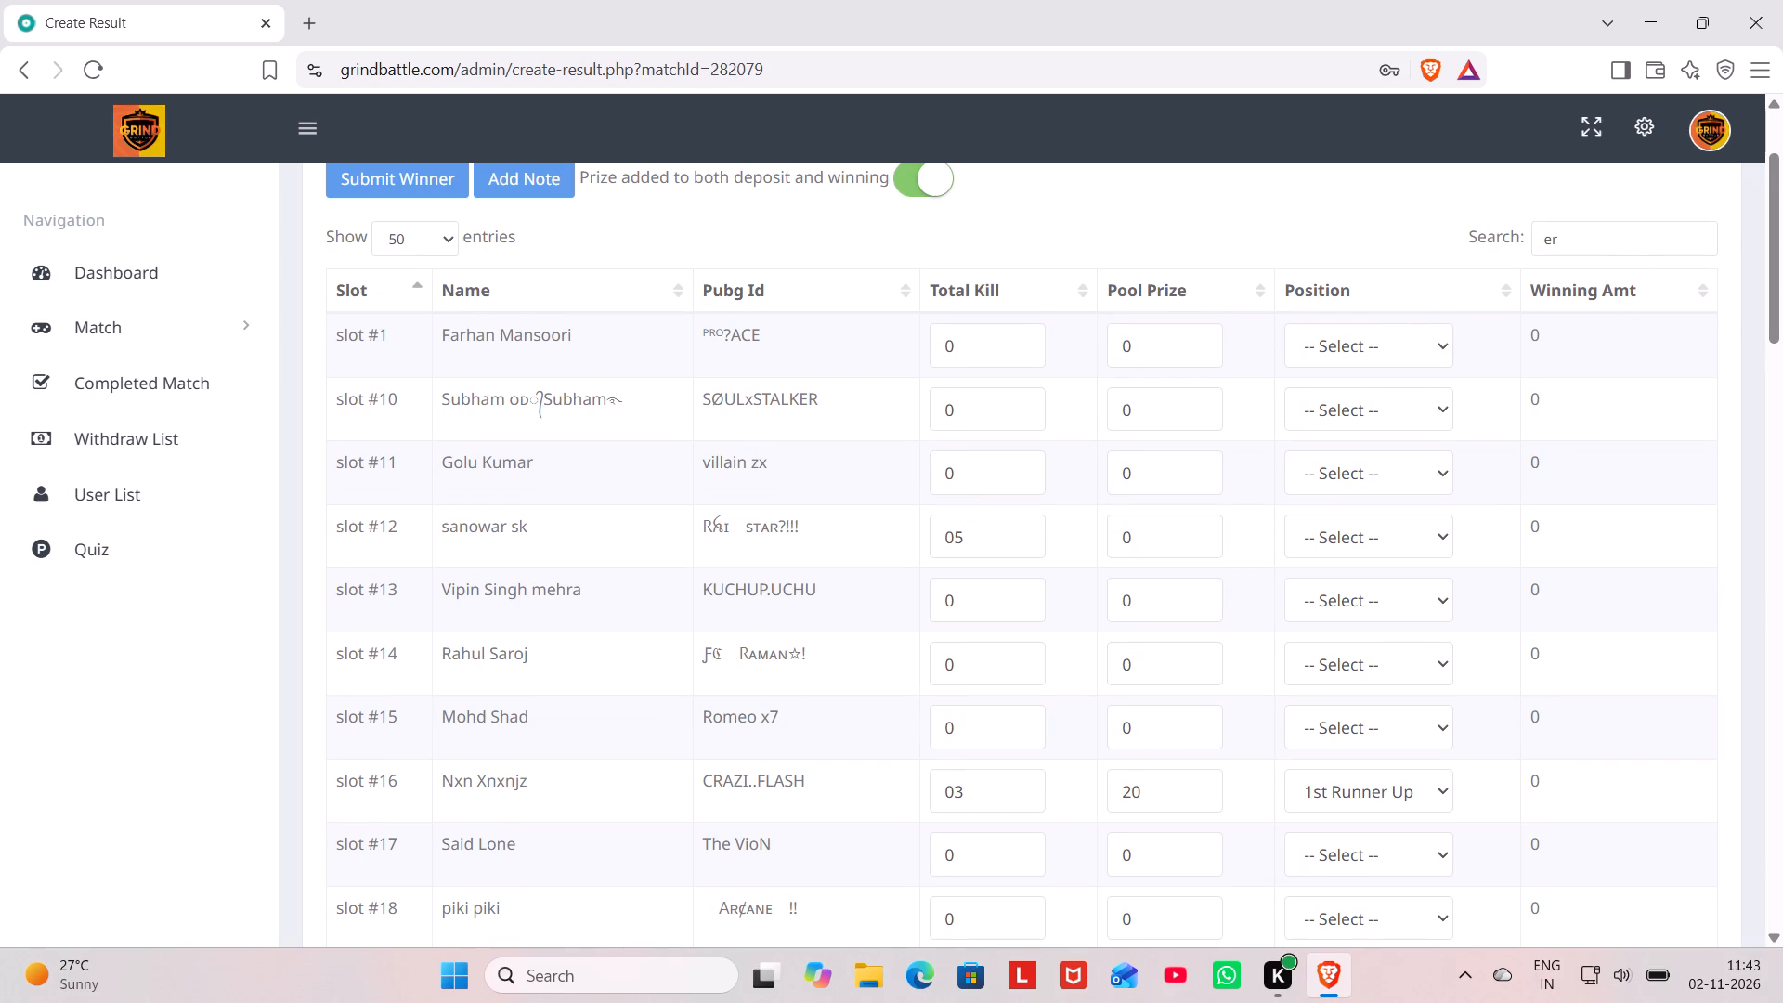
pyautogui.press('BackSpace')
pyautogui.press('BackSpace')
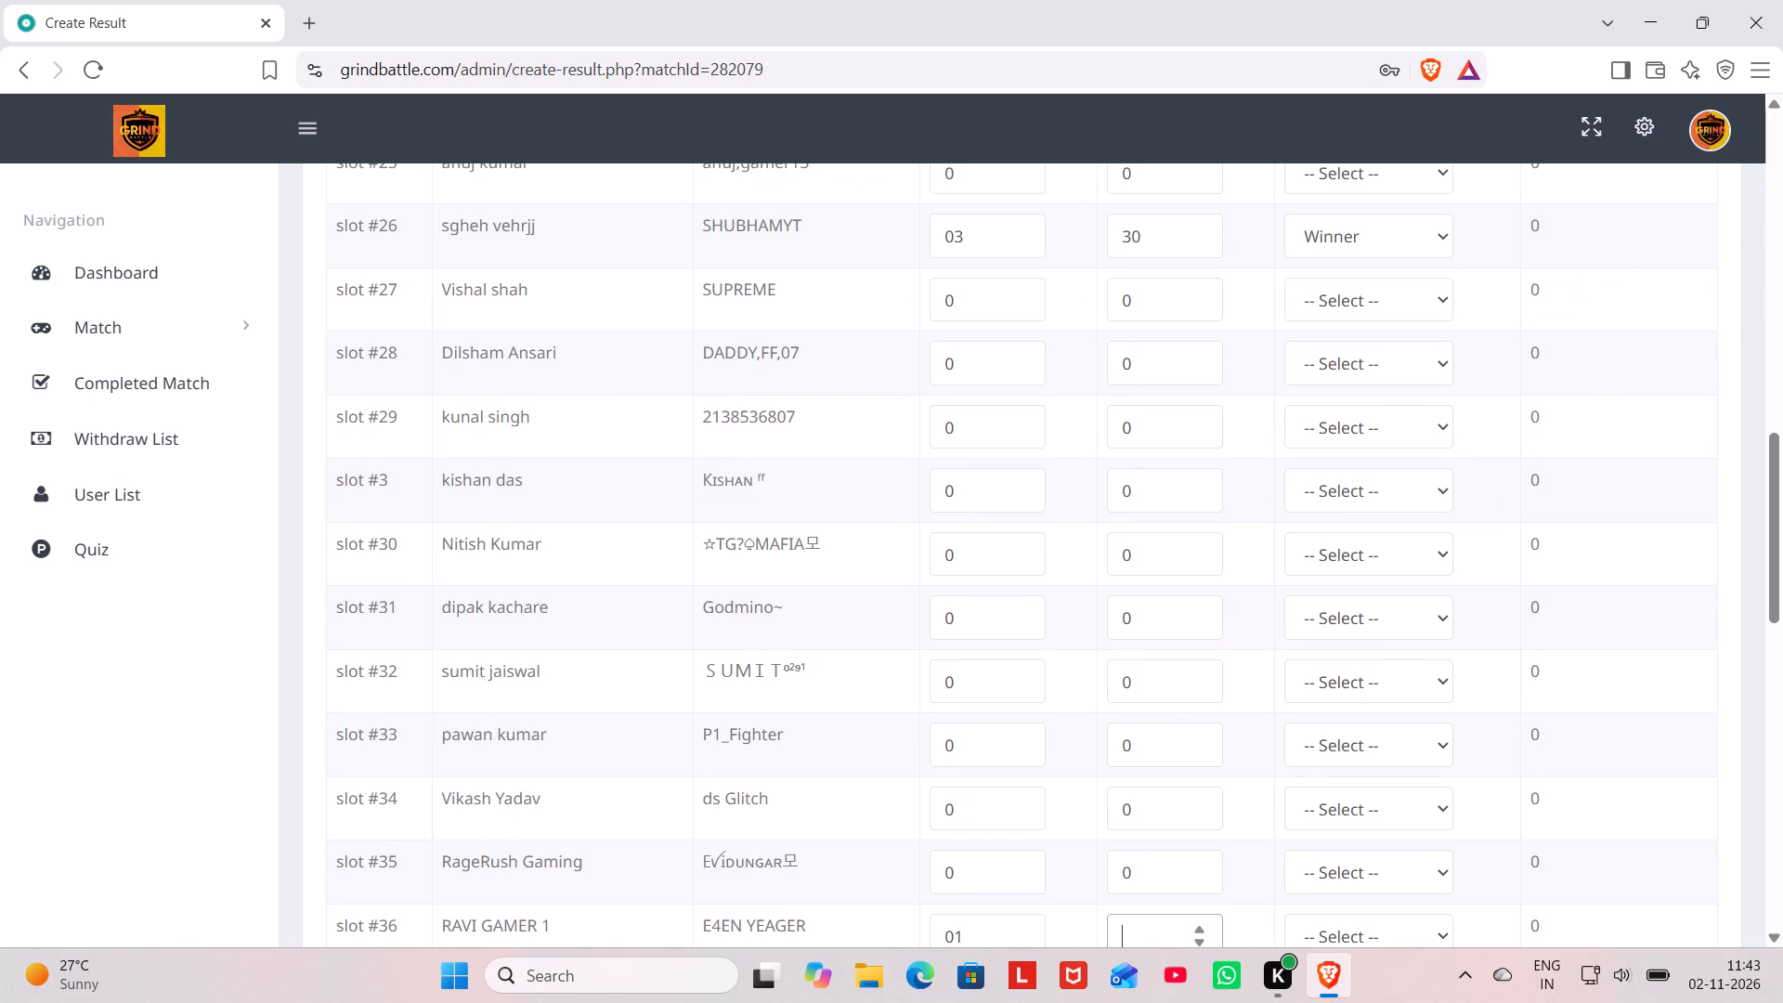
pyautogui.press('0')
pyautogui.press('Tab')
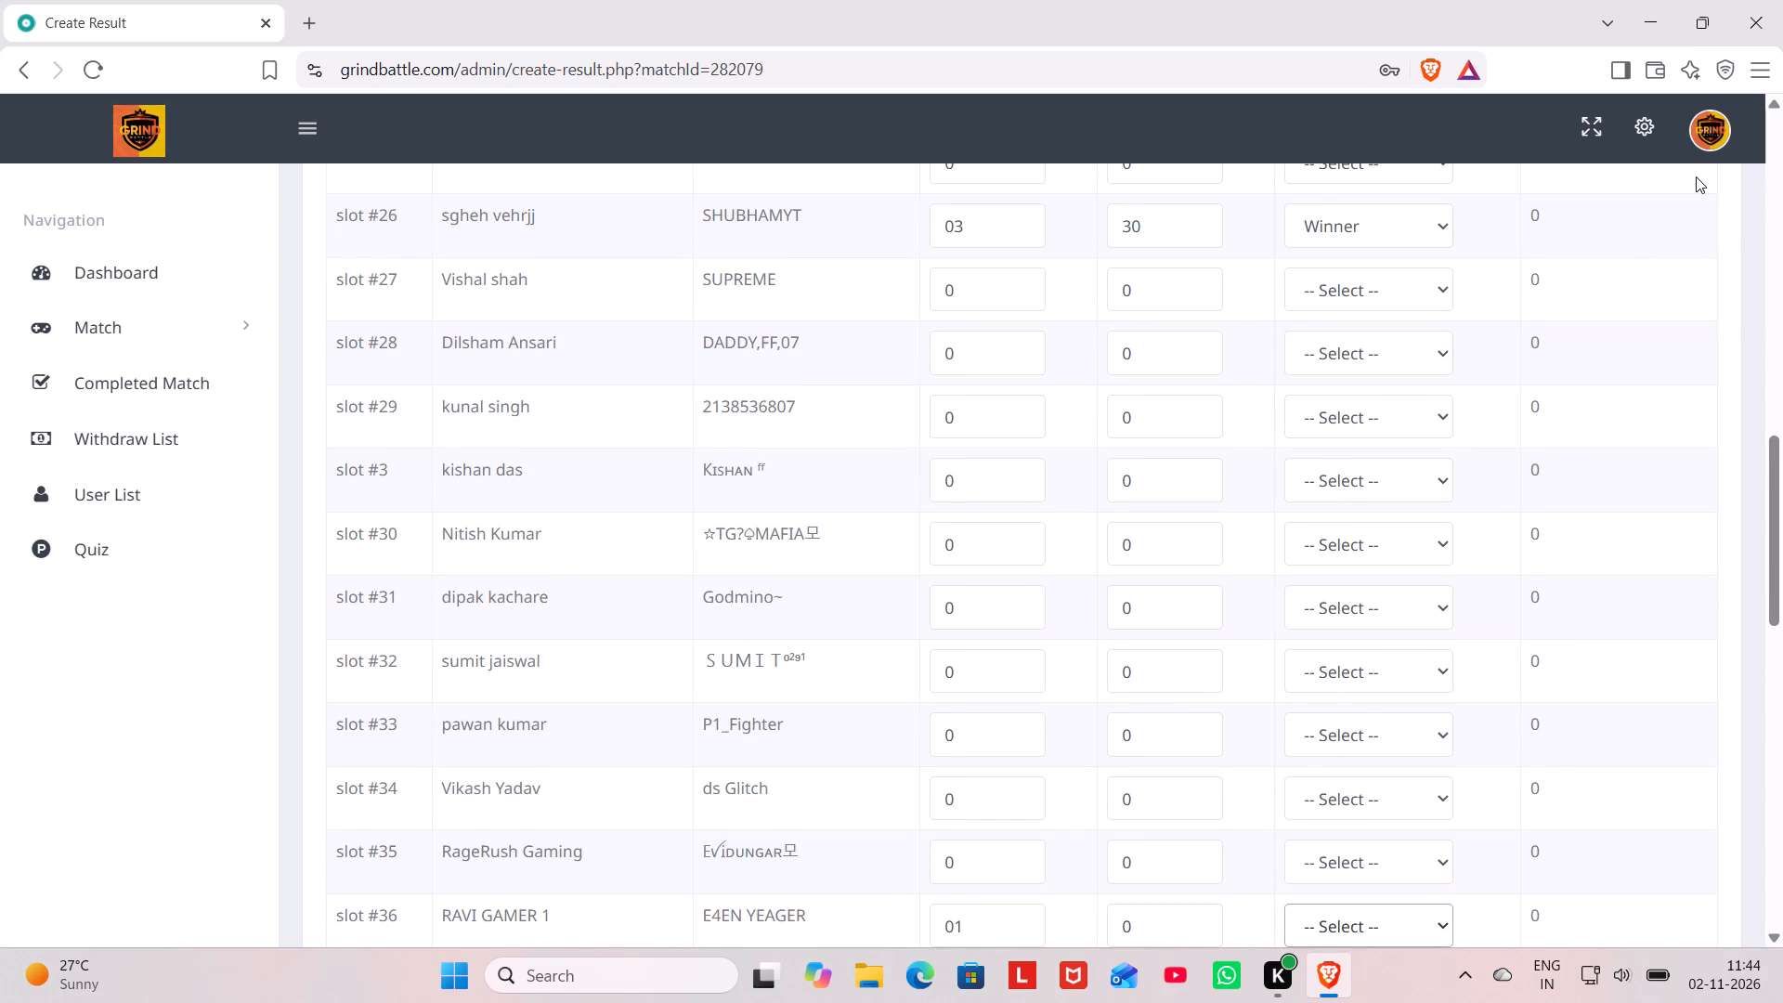
pyautogui.scroll(6, 1696, 176)
pyautogui.click(1598, 410)
pyautogui.press('BackSpace')
pyautogui.press('BackSpace')
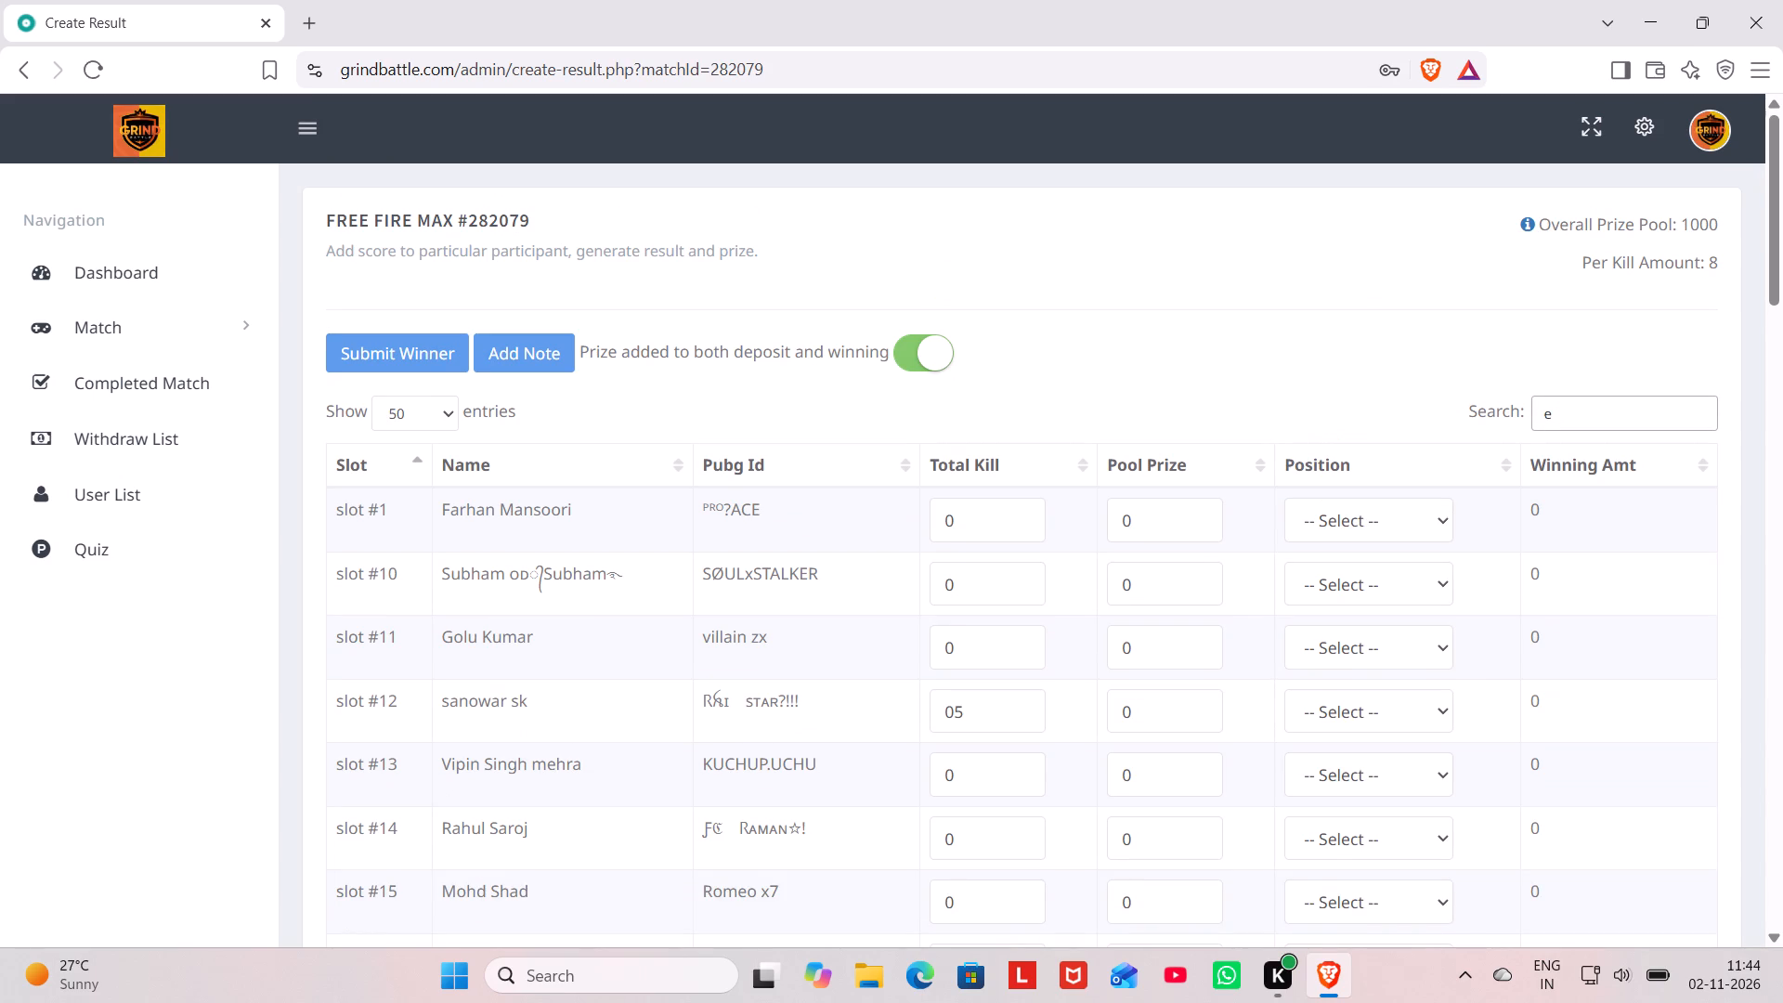
pyautogui.press('BackSpace')
pyautogui.press('BackSpace')
pyautogui.write('dg')
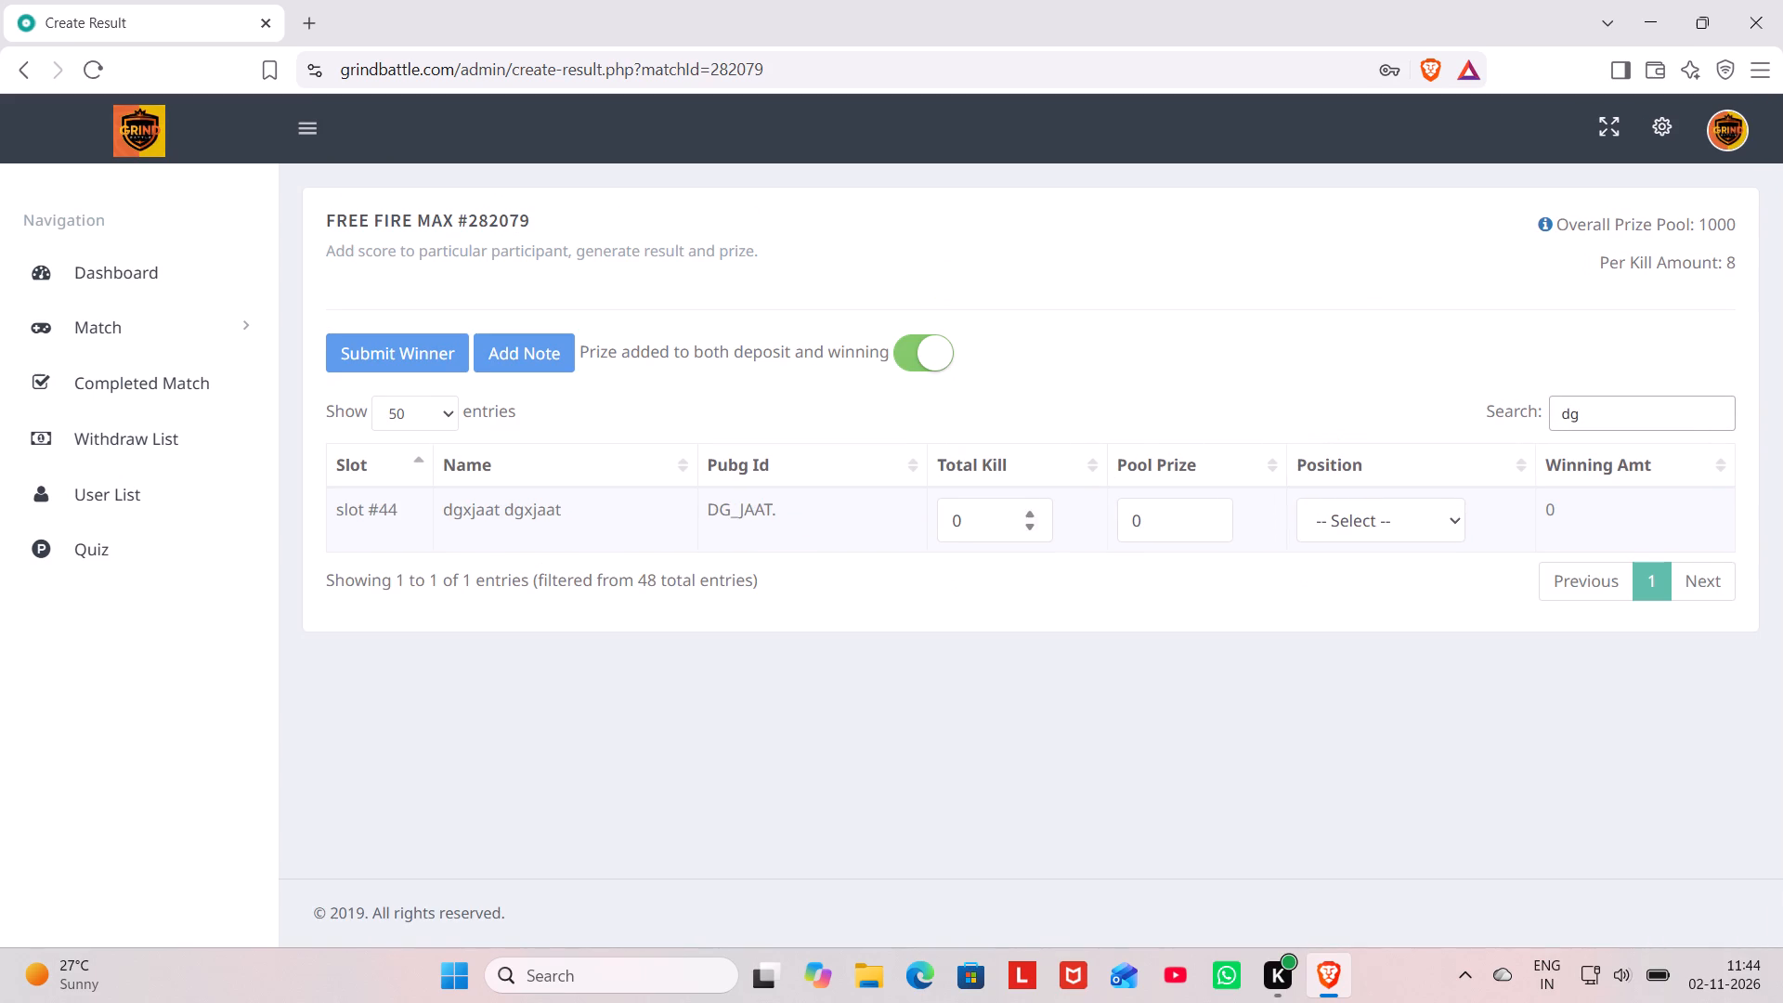
pyautogui.click(1008, 512)
pyautogui.press('6')
pyautogui.press('Tab')
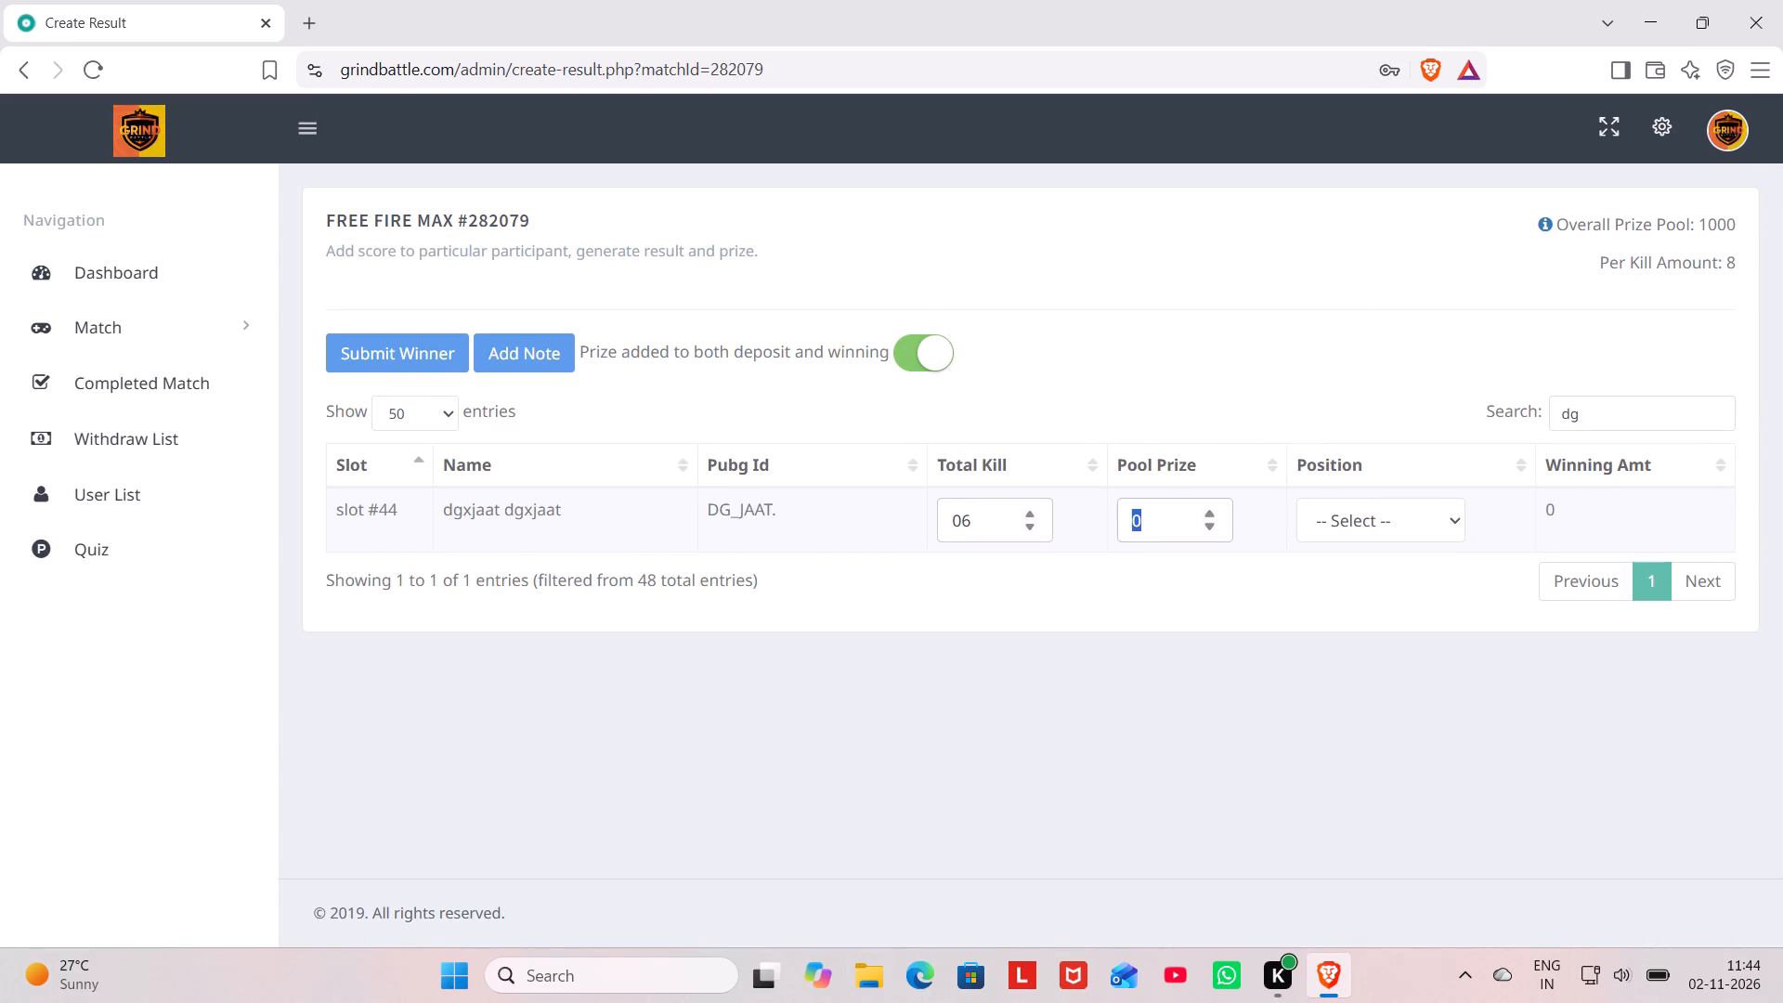
pyautogui.click(1602, 421)
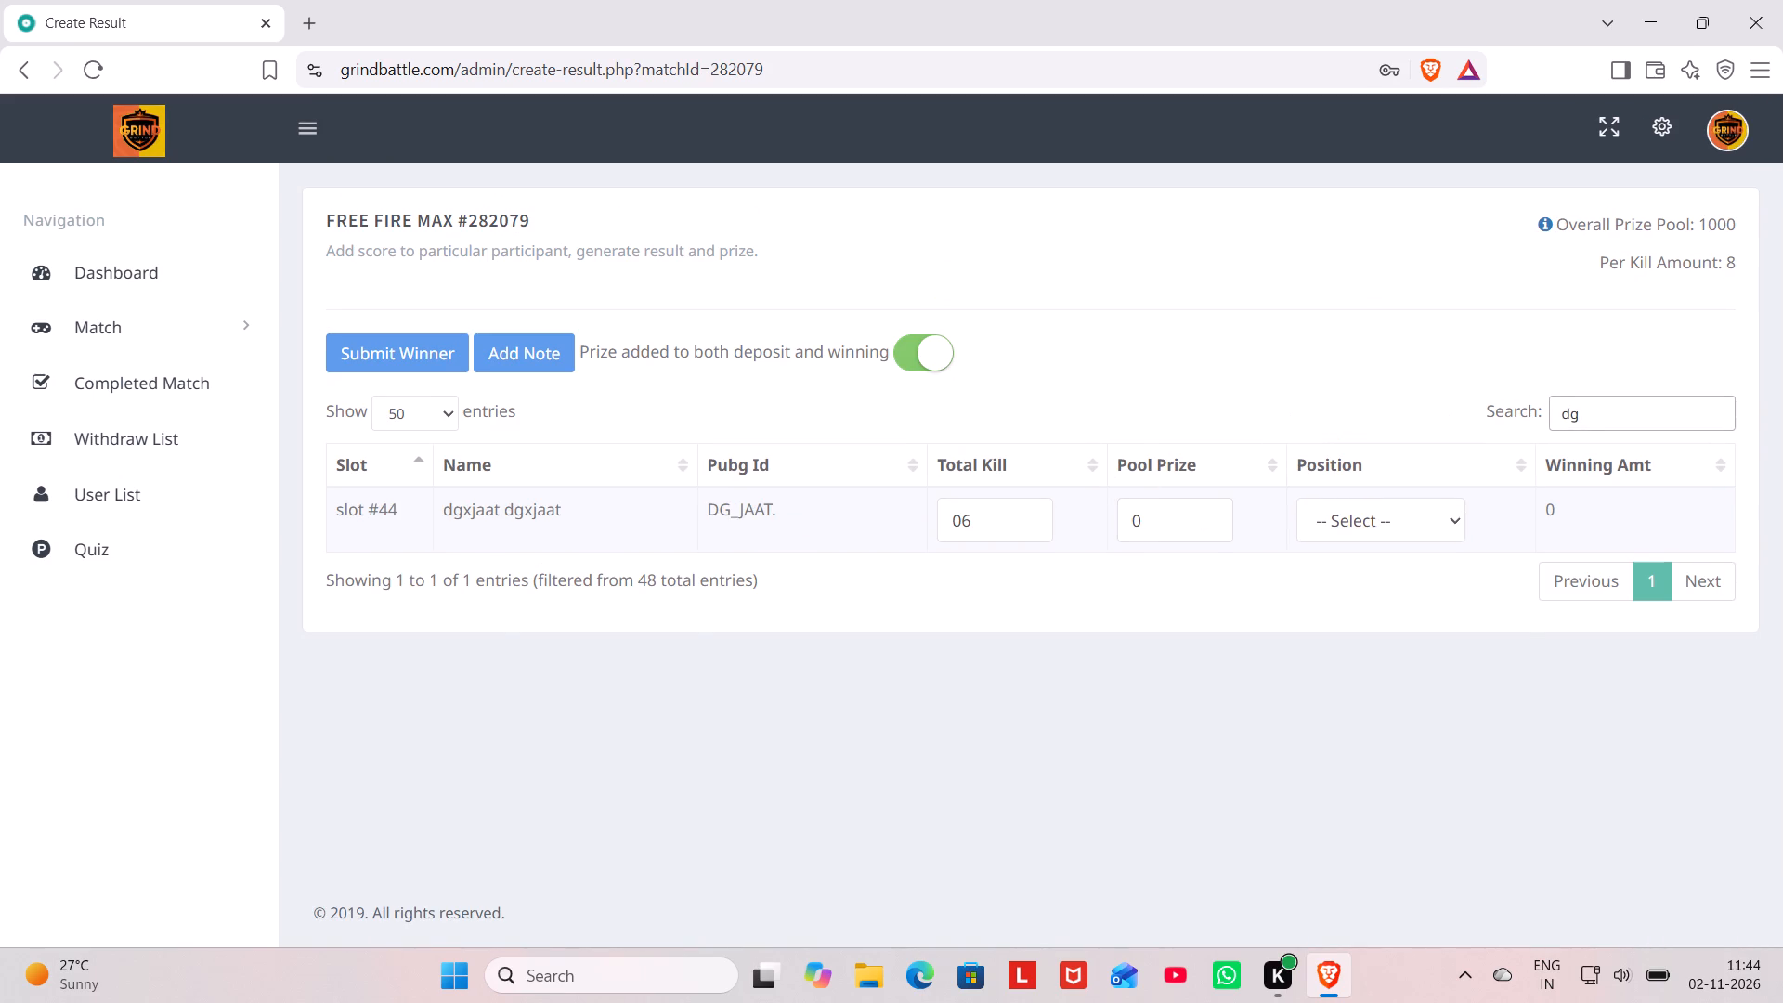
pyautogui.press('BackSpace')
pyautogui.press('BackSpace')
pyautogui.press('BackSpace')
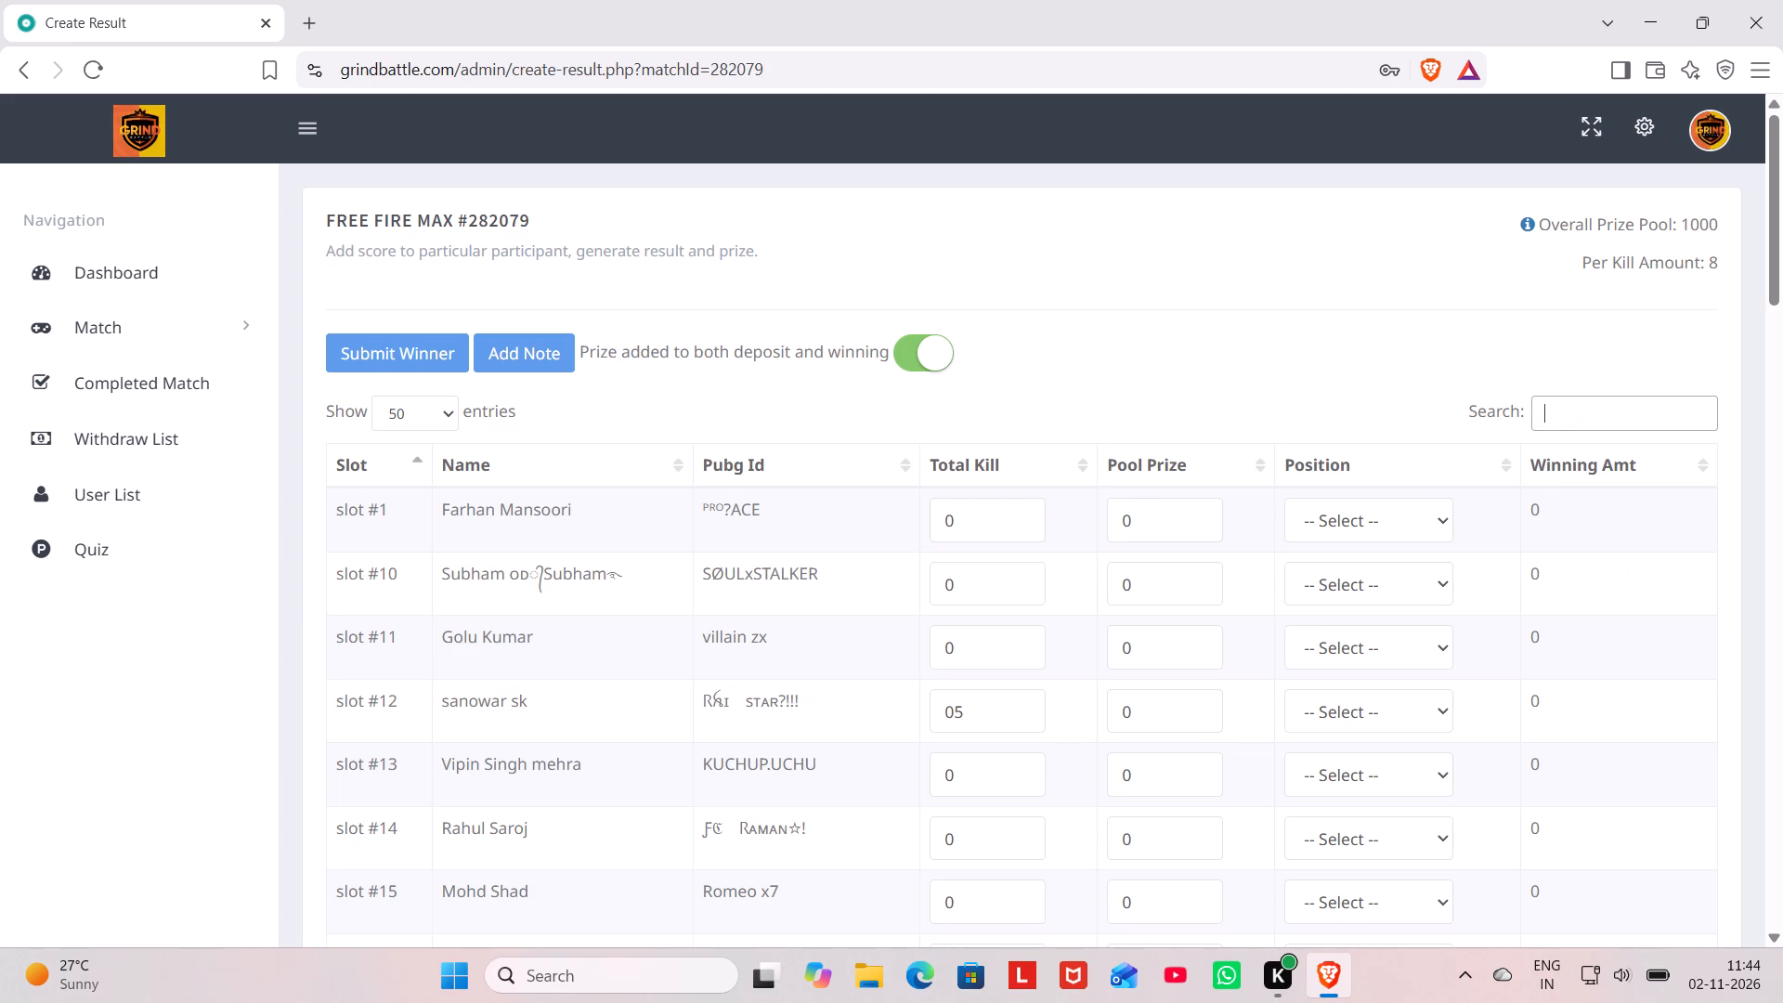
pyautogui.write('god')
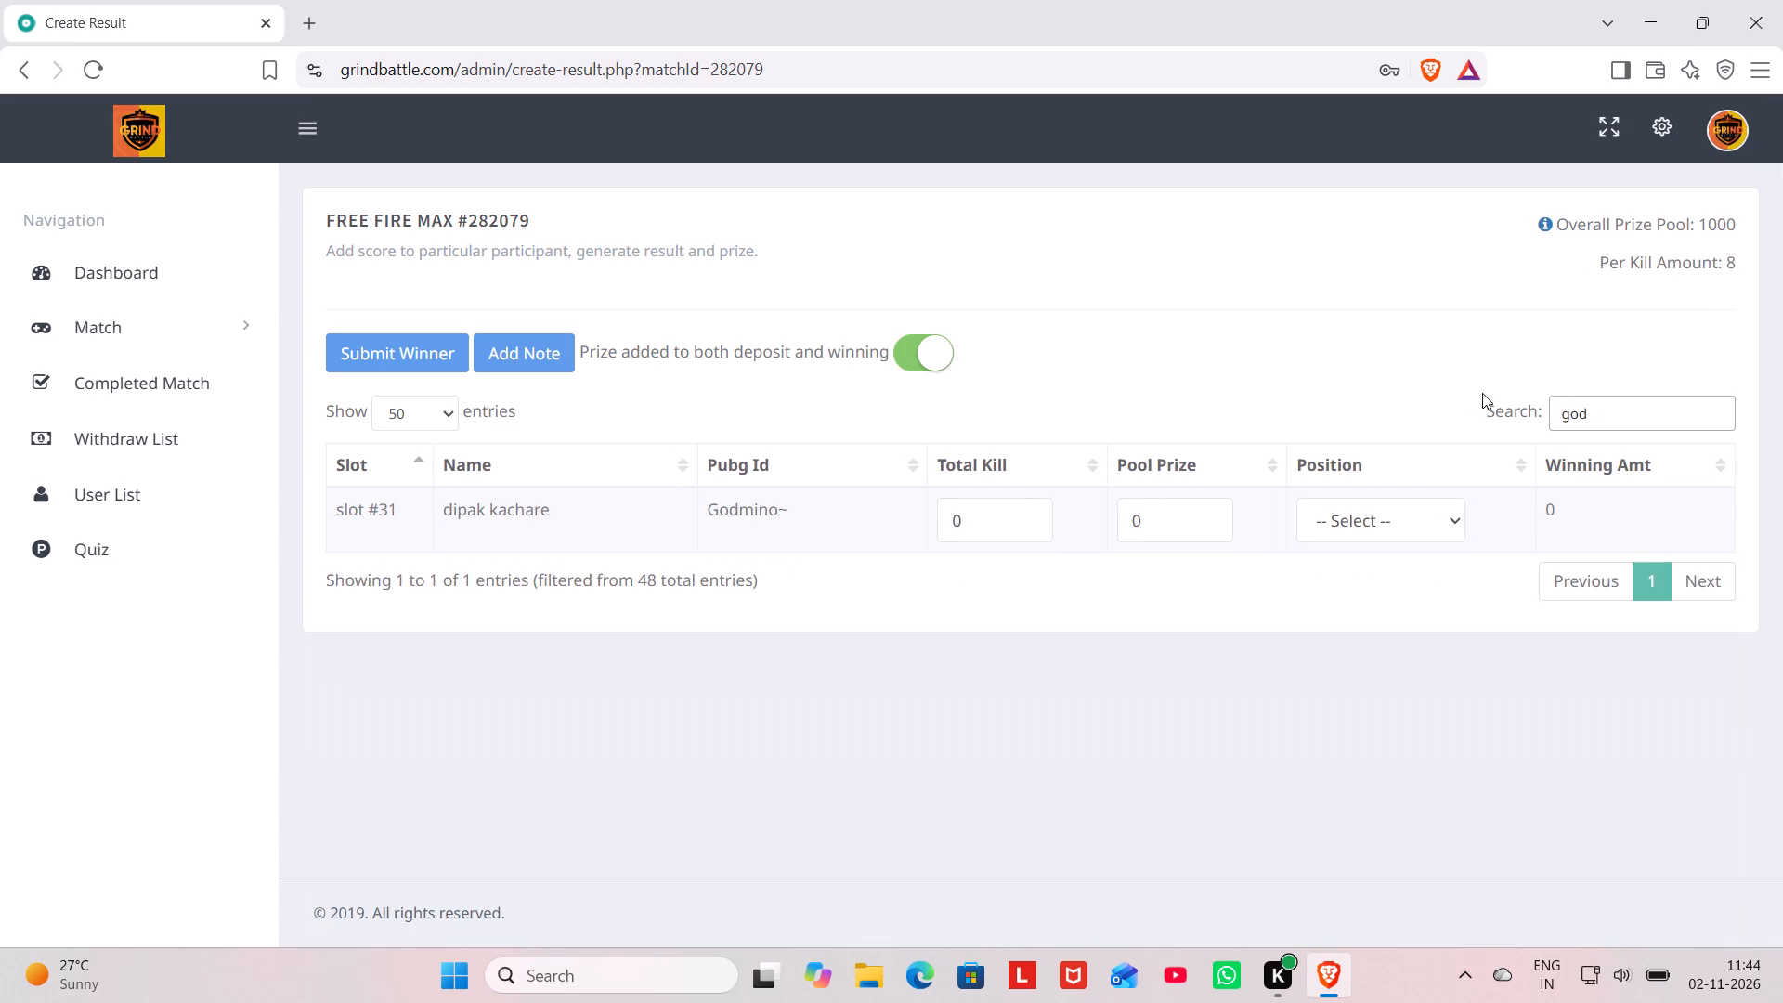
pyautogui.click(970, 500)
pyautogui.press('3')
pyautogui.press('Tab')
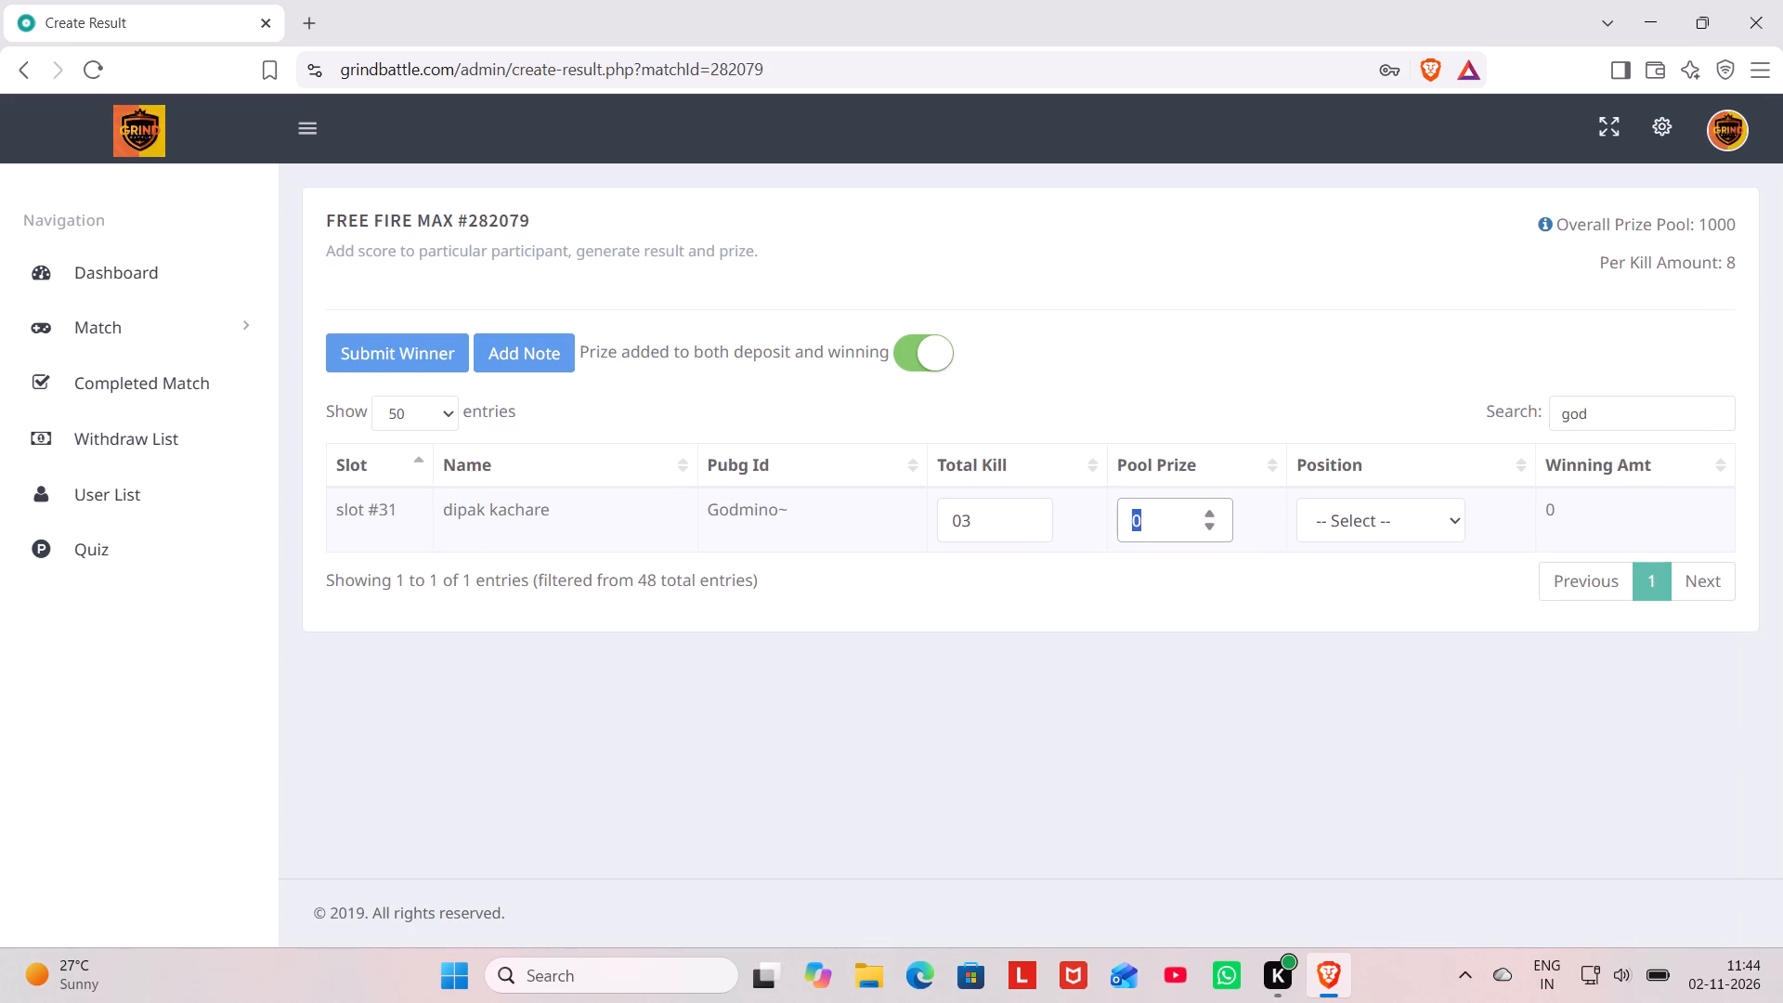
# Replace the participant search with "fle" and give flexx? in slot #40 1 kill.
pyautogui.click(1642, 421)
pyautogui.press('BackSpace')
pyautogui.press('BackSpace')
pyautogui.press('BackSpace')
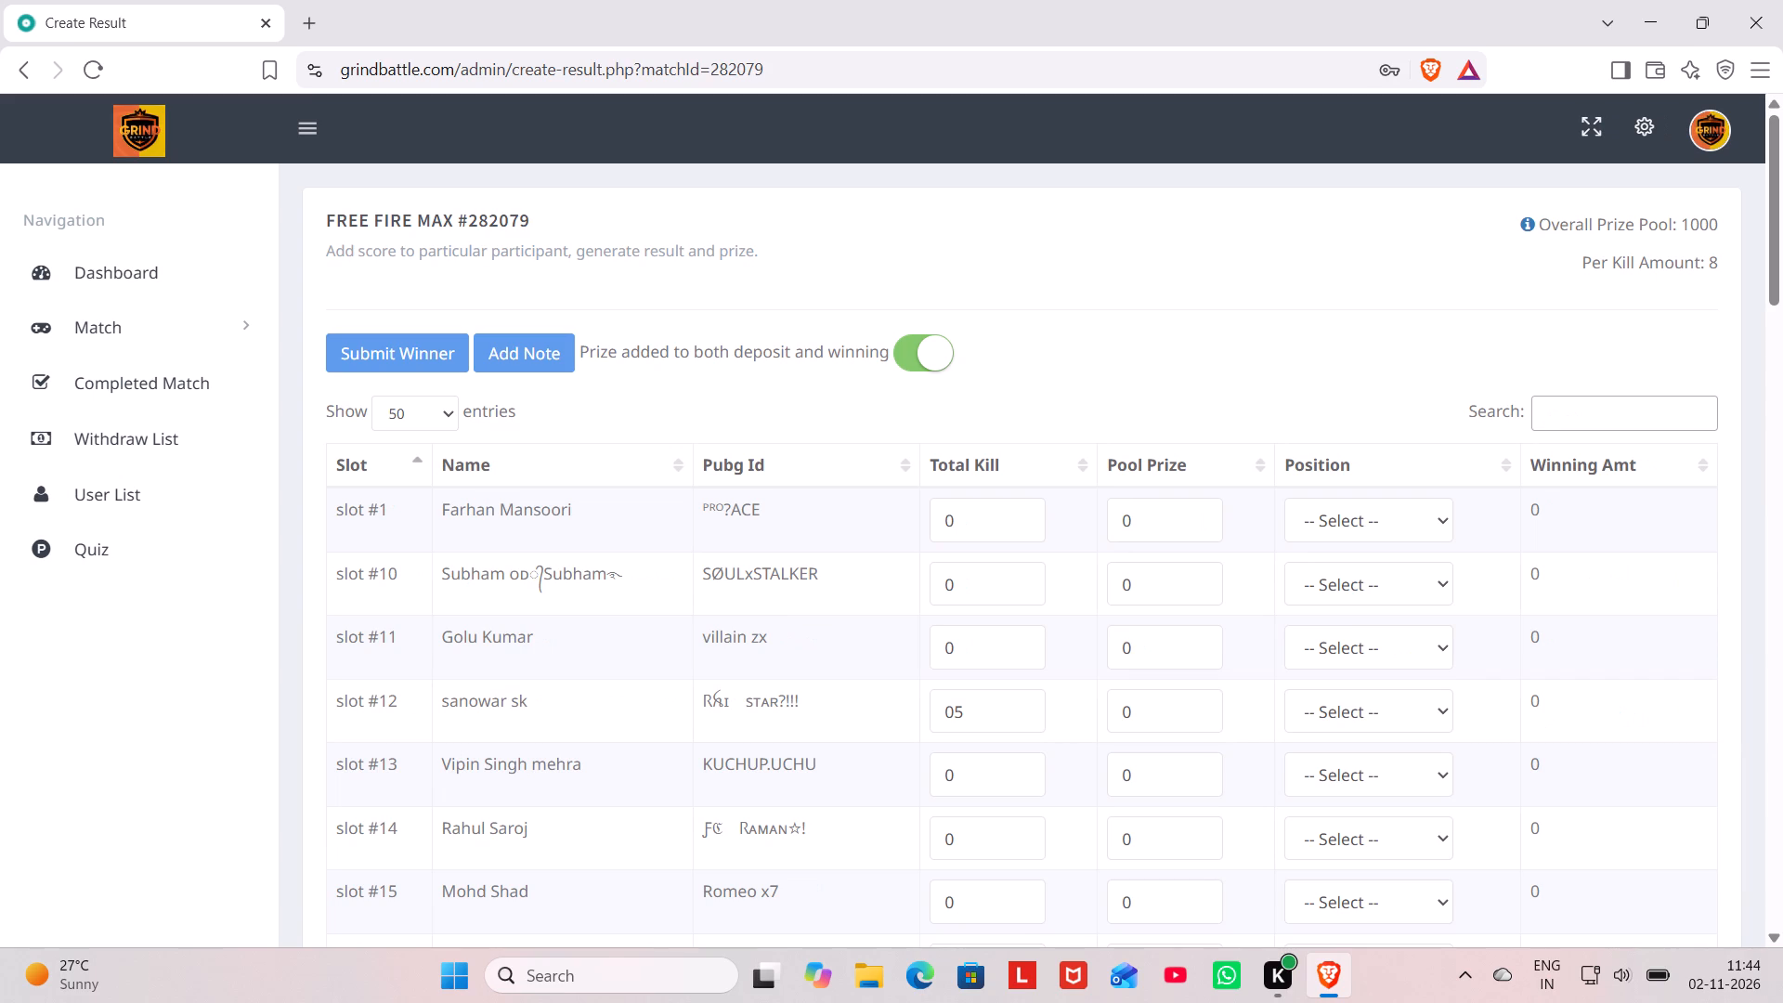
pyautogui.write('fle')
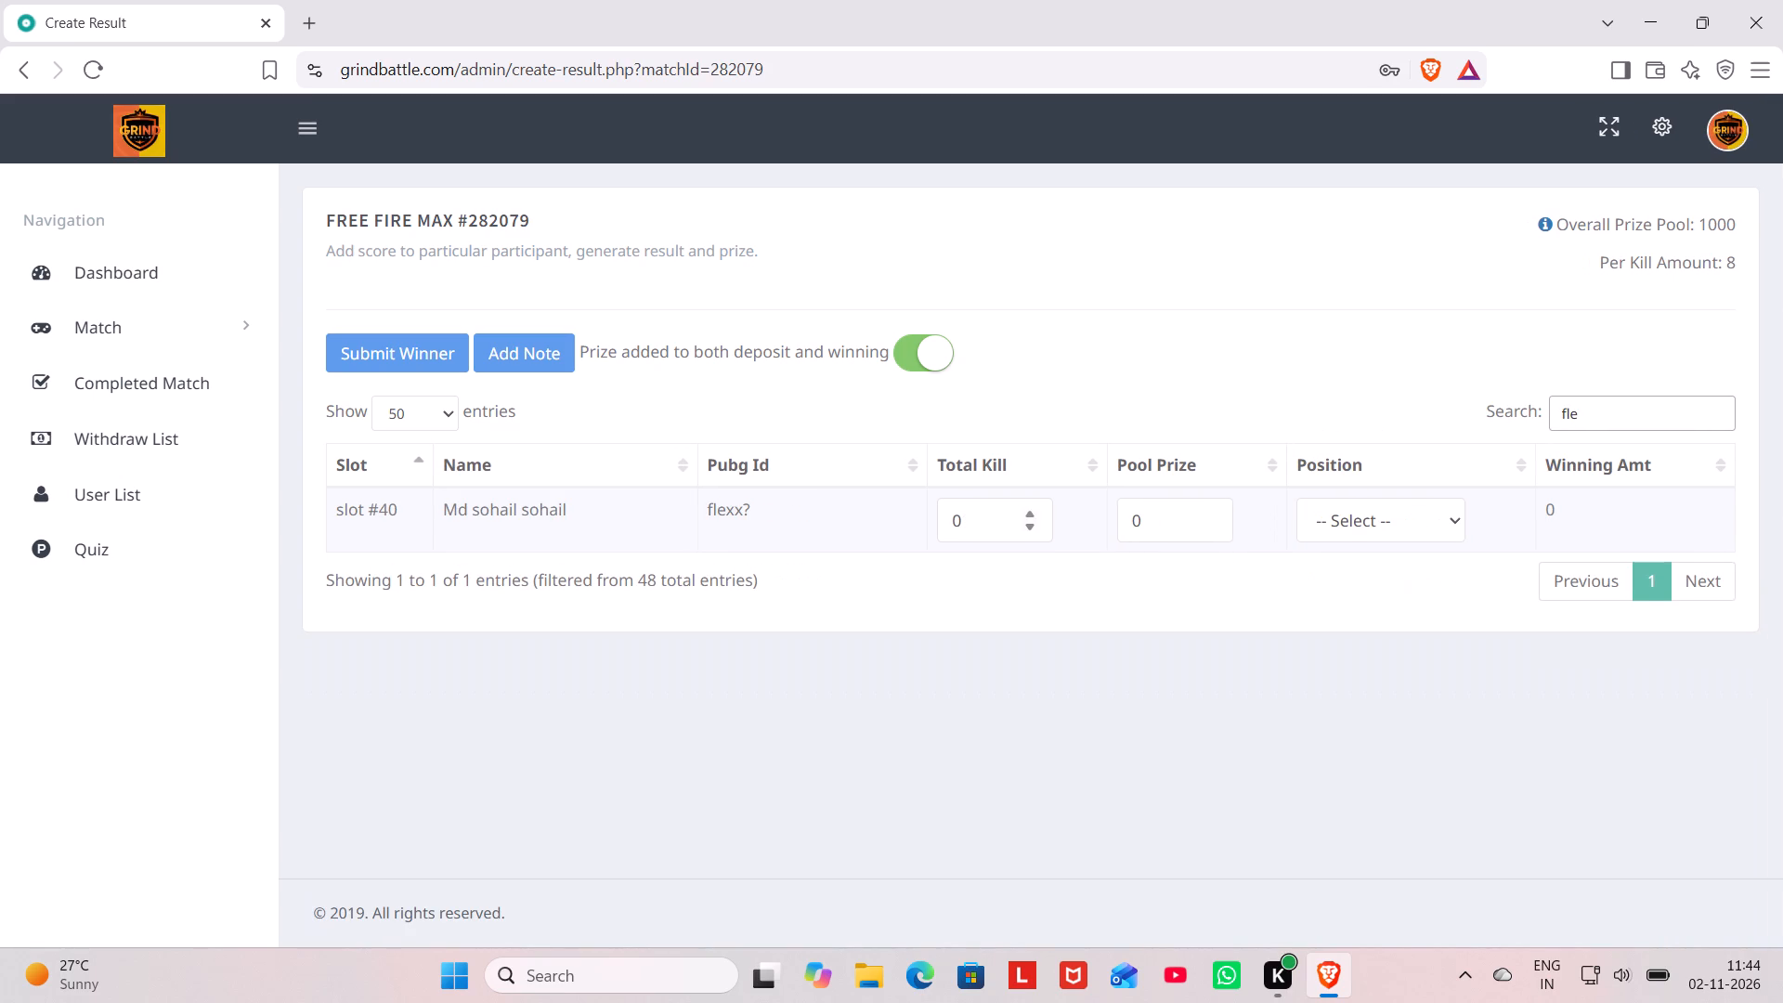
pyautogui.click(1022, 507)
pyautogui.press('1')
pyautogui.press('Tab')
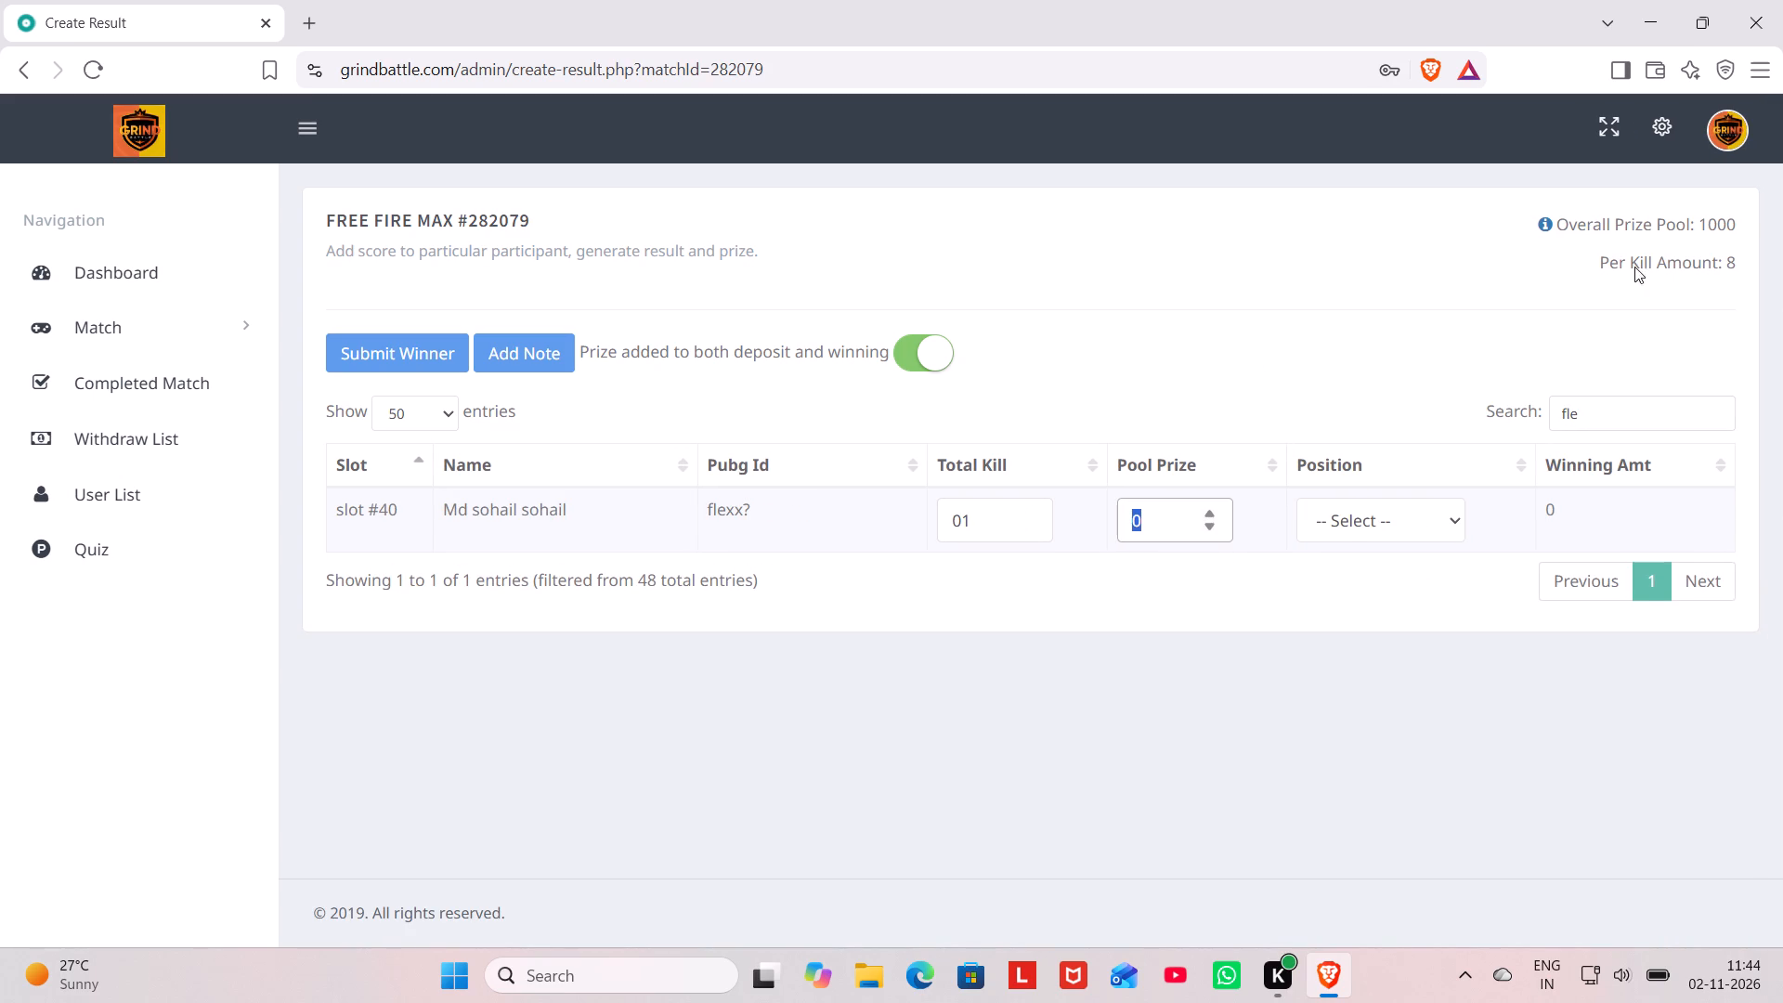
# Replace the participant search with "mr" to look for the next player, and clear that search.
pyautogui.click(1649, 407)
pyautogui.press('BackSpace')
pyautogui.press('BackSpace')
pyautogui.press('BackSpace')
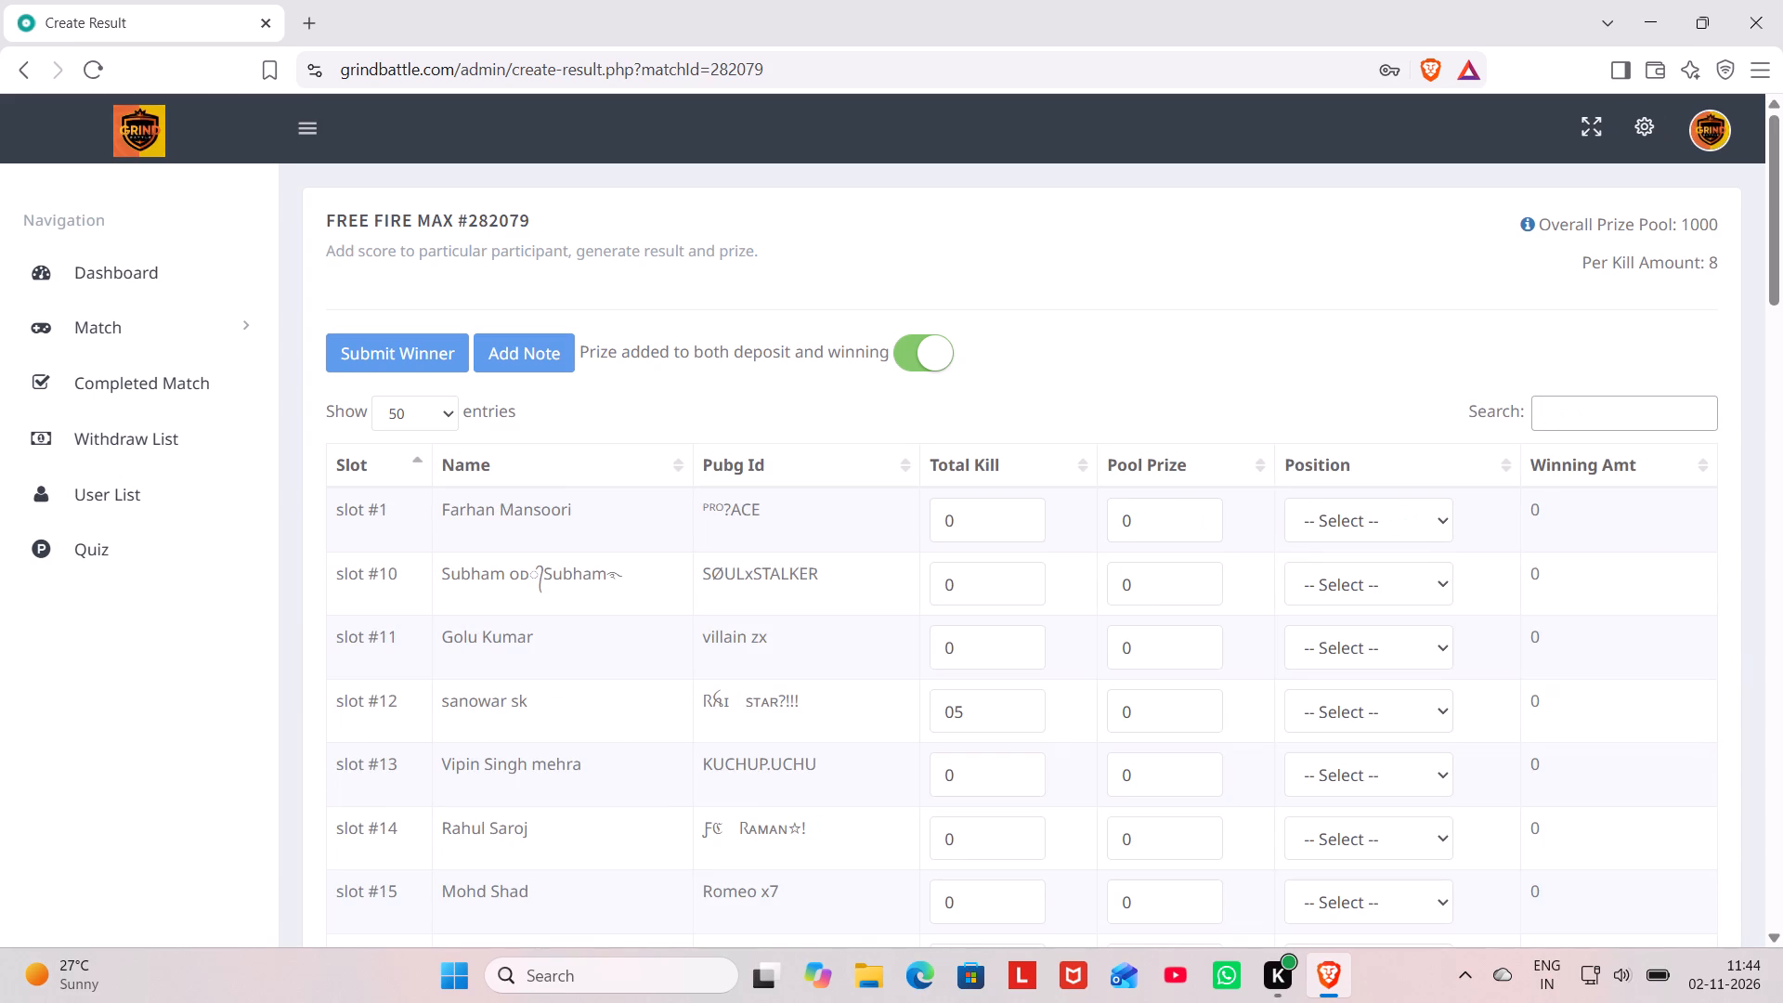
pyautogui.write('mr')
pyautogui.press('BackSpace')
pyautogui.press('BackSpace')
pyautogui.press('BackSpace')
pyautogui.press('g')
pyautogui.press('BackSpace')
pyautogui.write('hp')
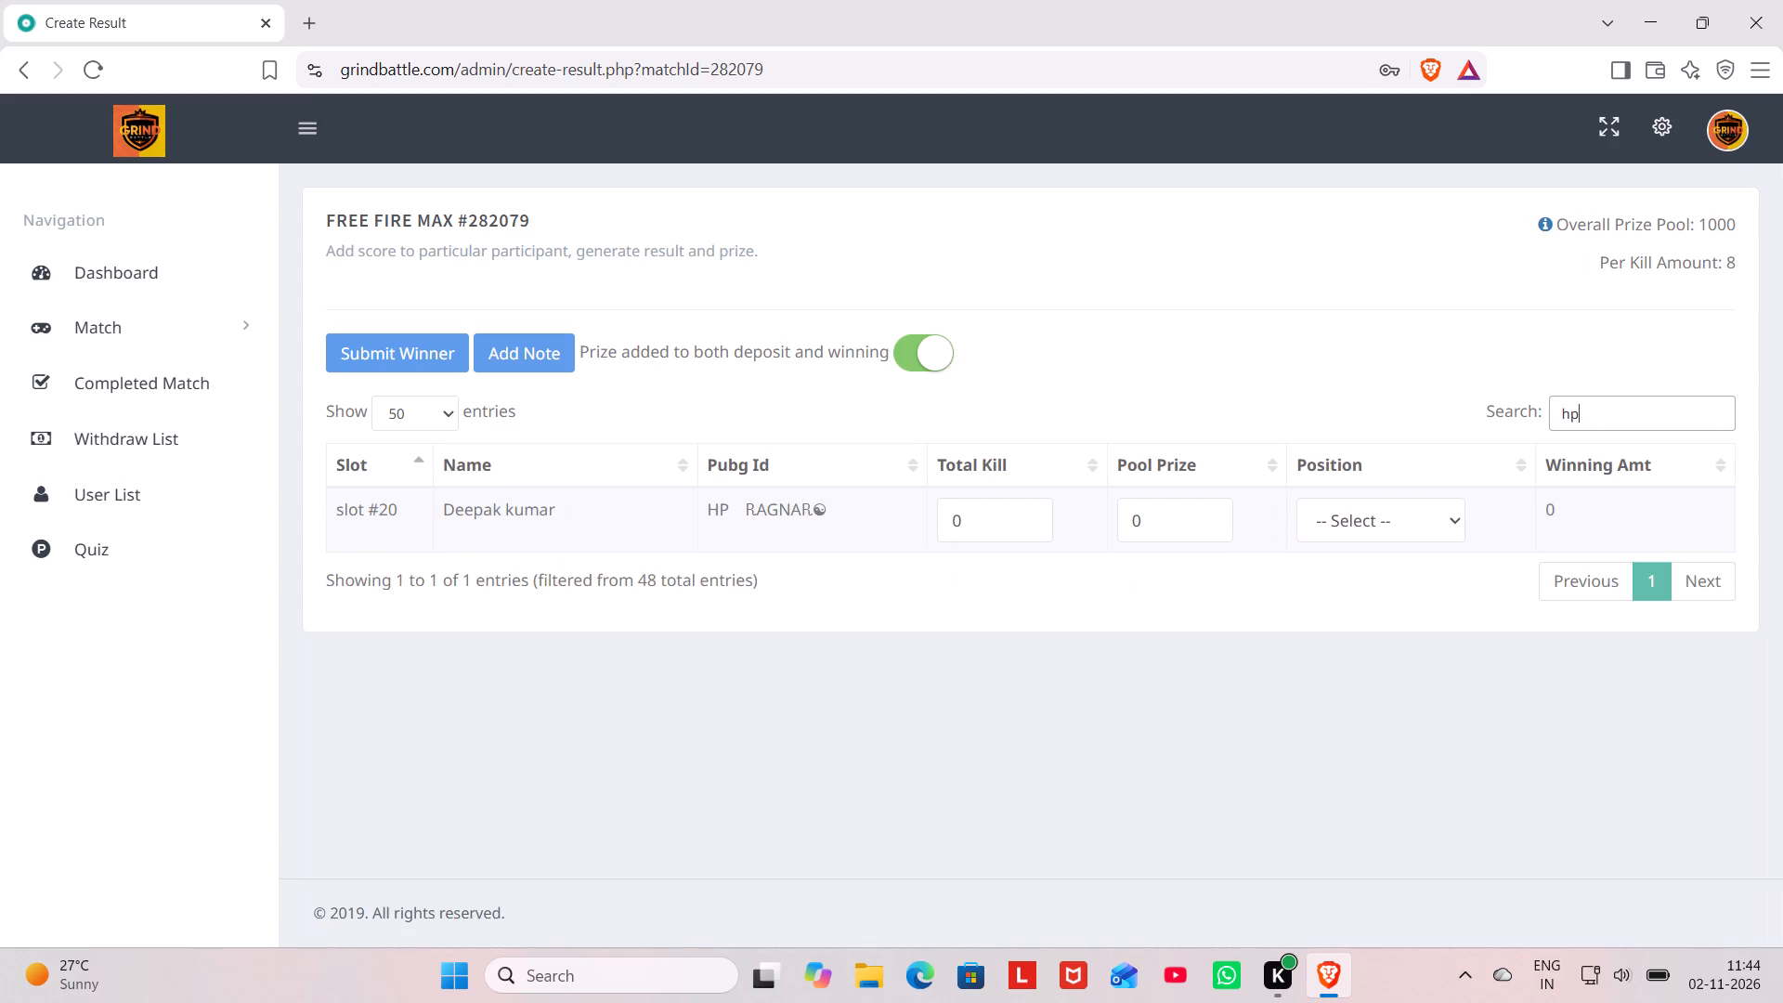
pyautogui.click(979, 527)
pyautogui.press('1')
pyautogui.press('Tab')
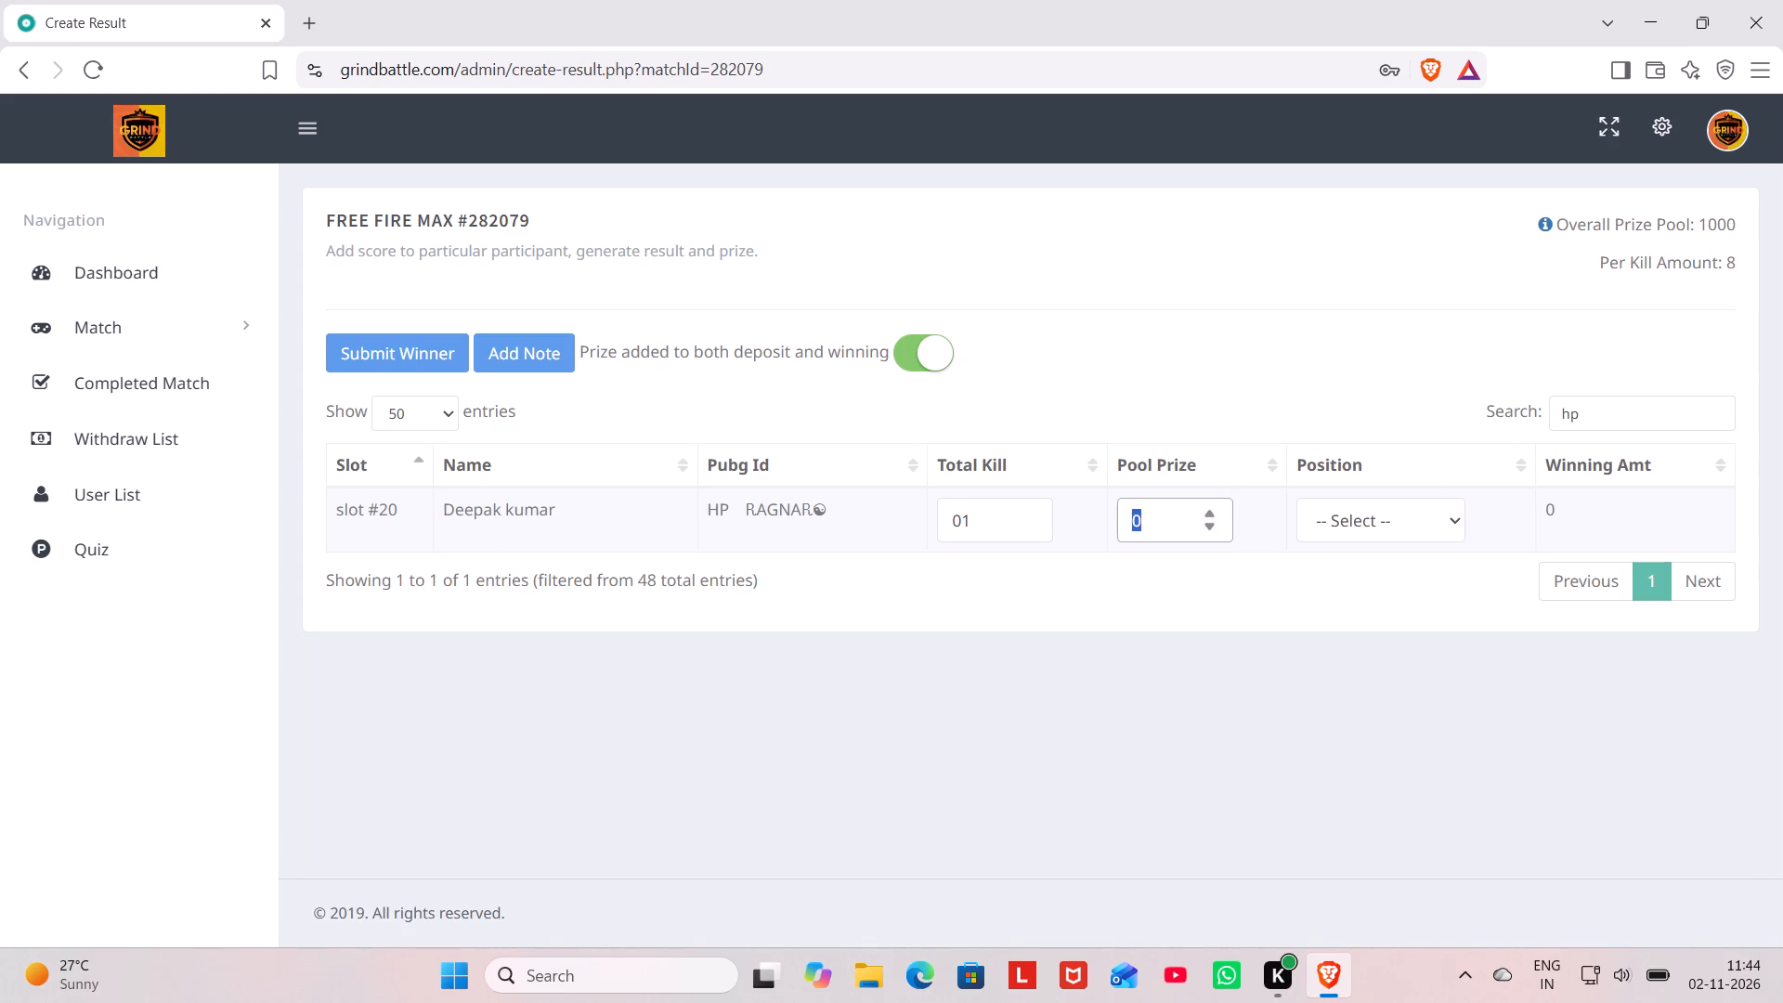
# Replace the participant search with "miss" to look for the next player, and clear that search.
pyautogui.click(1586, 423)
pyautogui.press('BackSpace')
pyautogui.press('BackSpace')
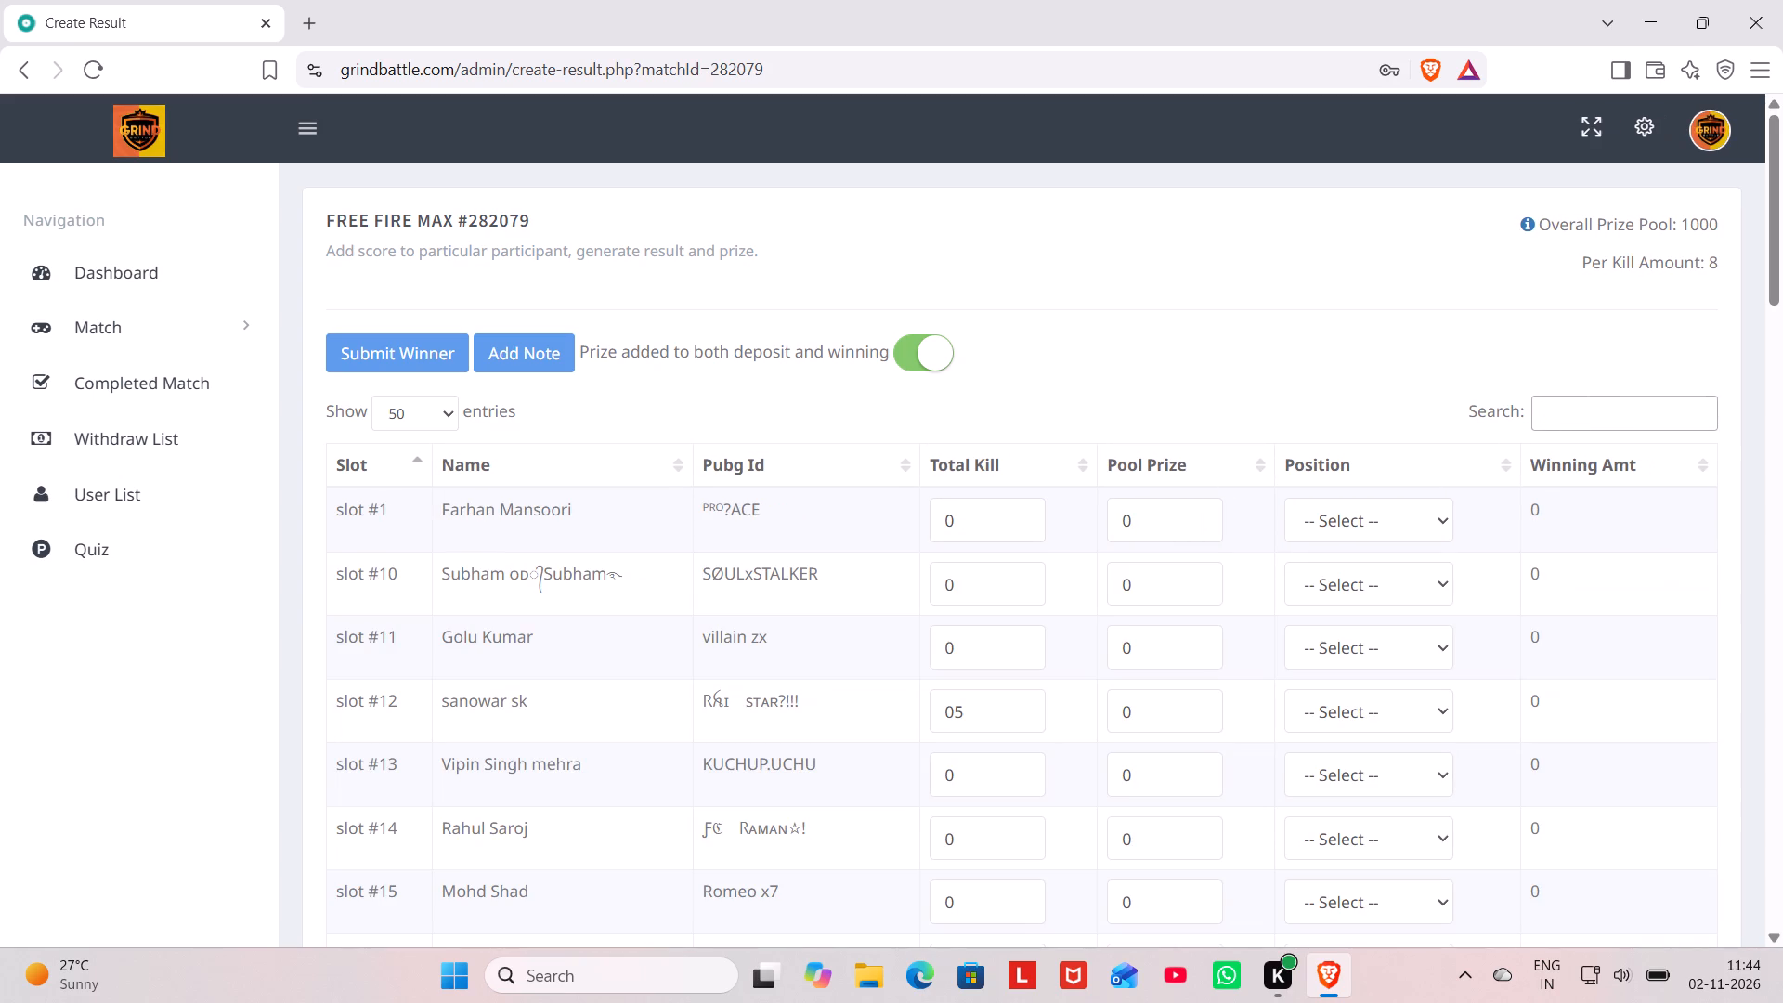
pyautogui.write('miss')
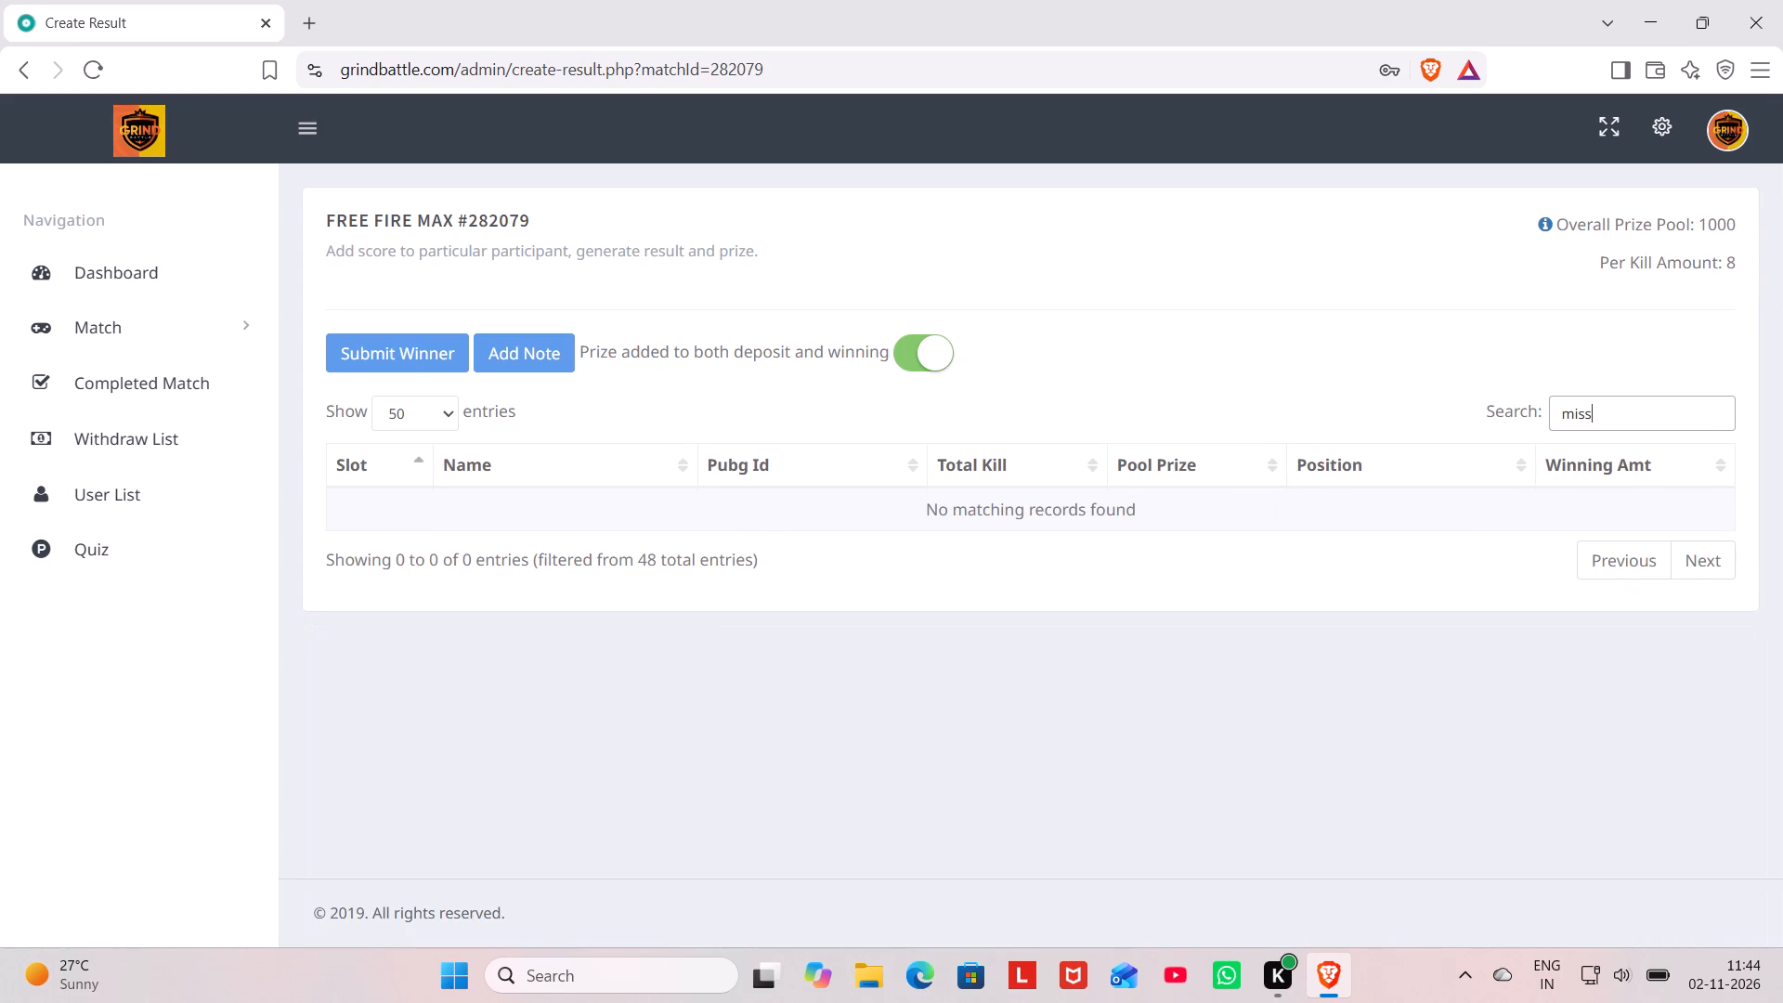
pyautogui.press('BackSpace')
pyautogui.press('BackSpace')
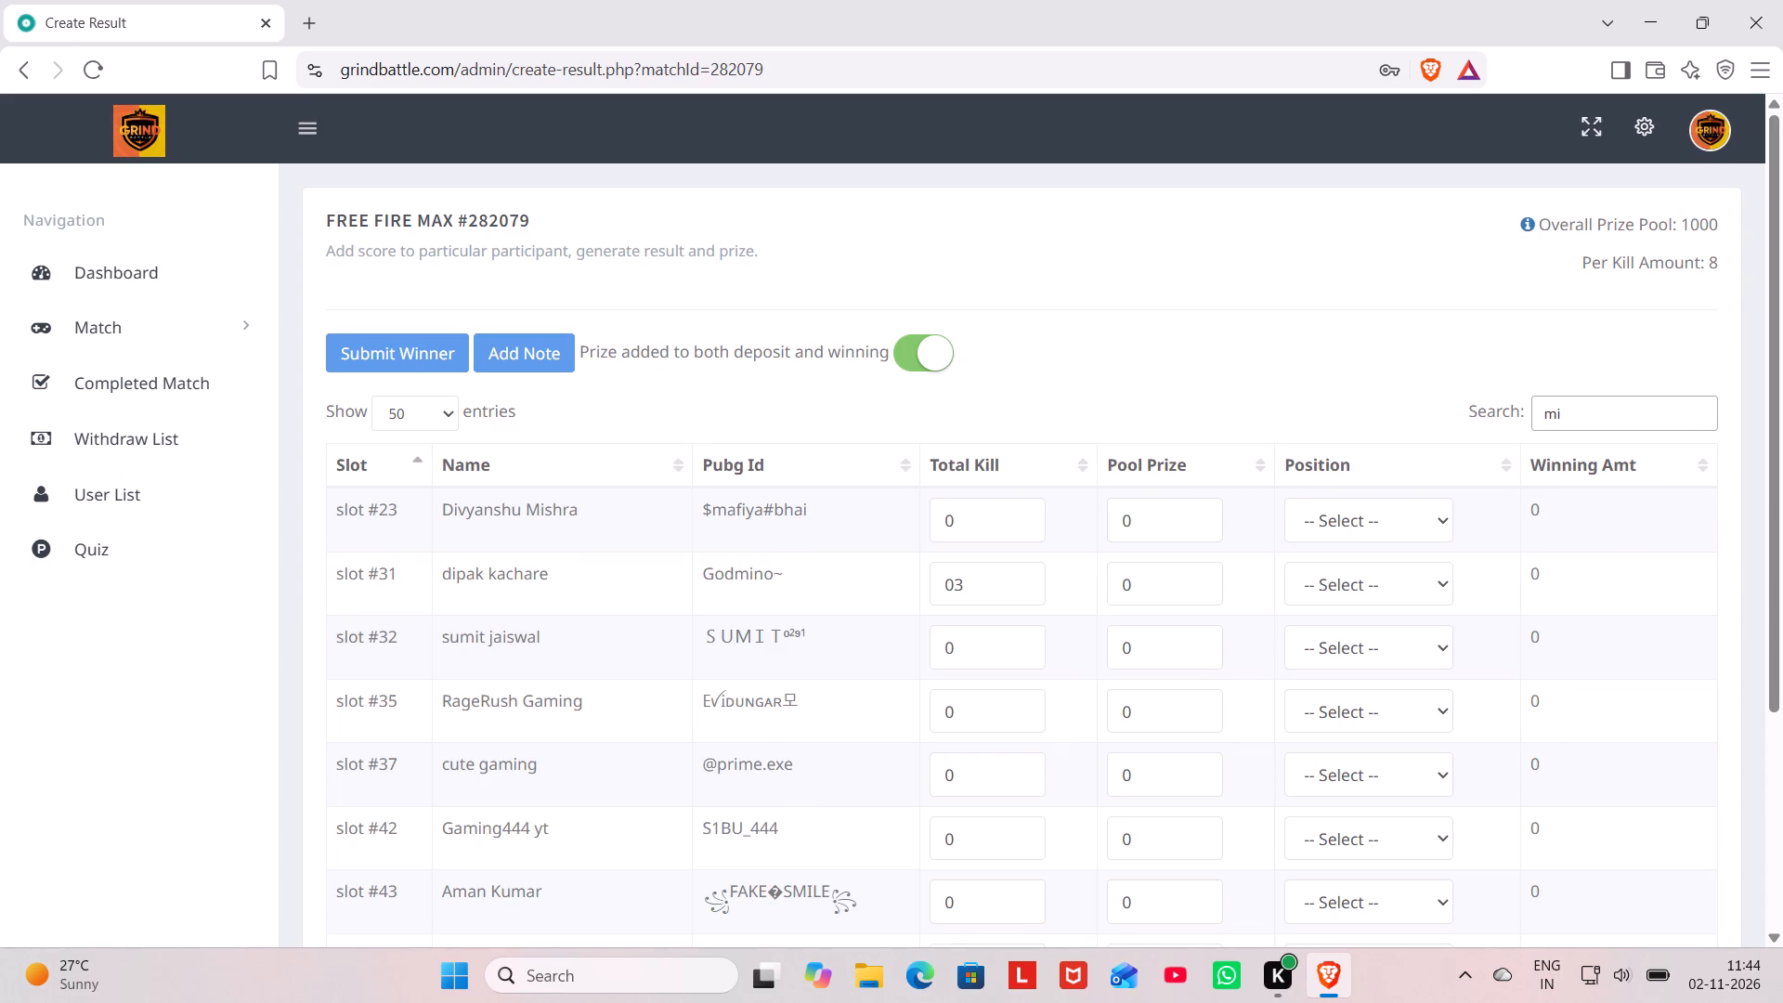
pyautogui.press('BackSpace')
pyautogui.press('BackSpace')
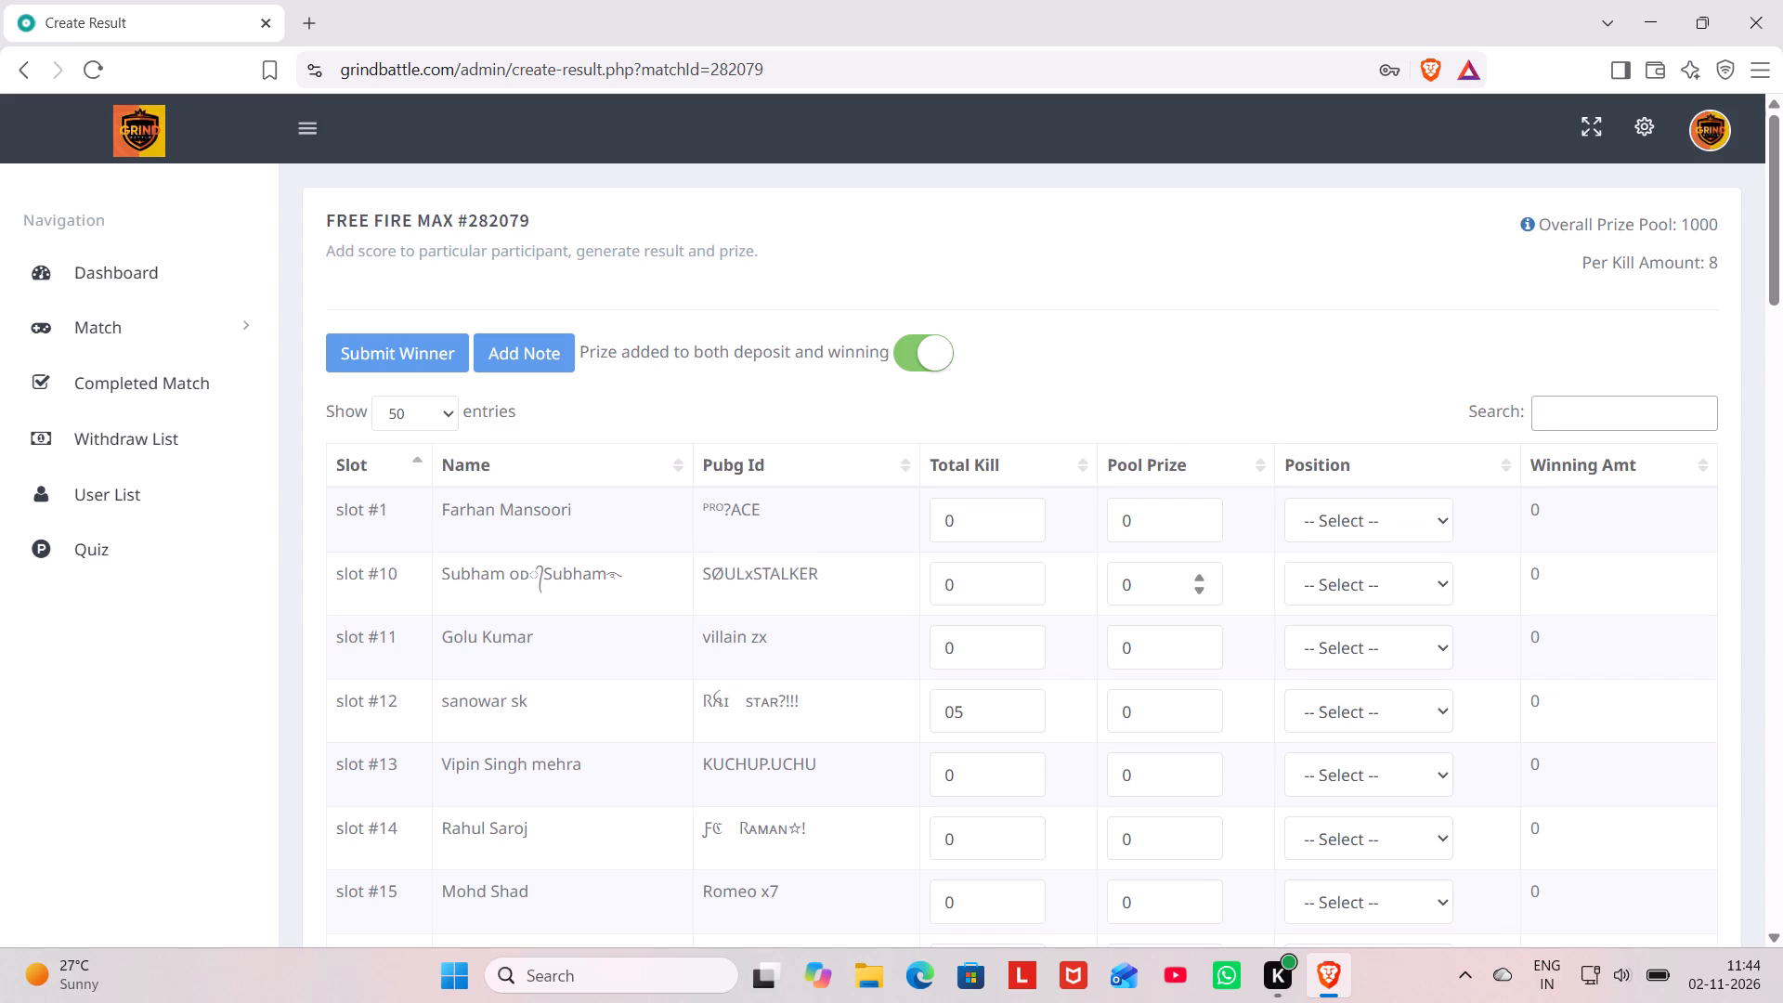
pyautogui.scroll(-3, 877, 710)
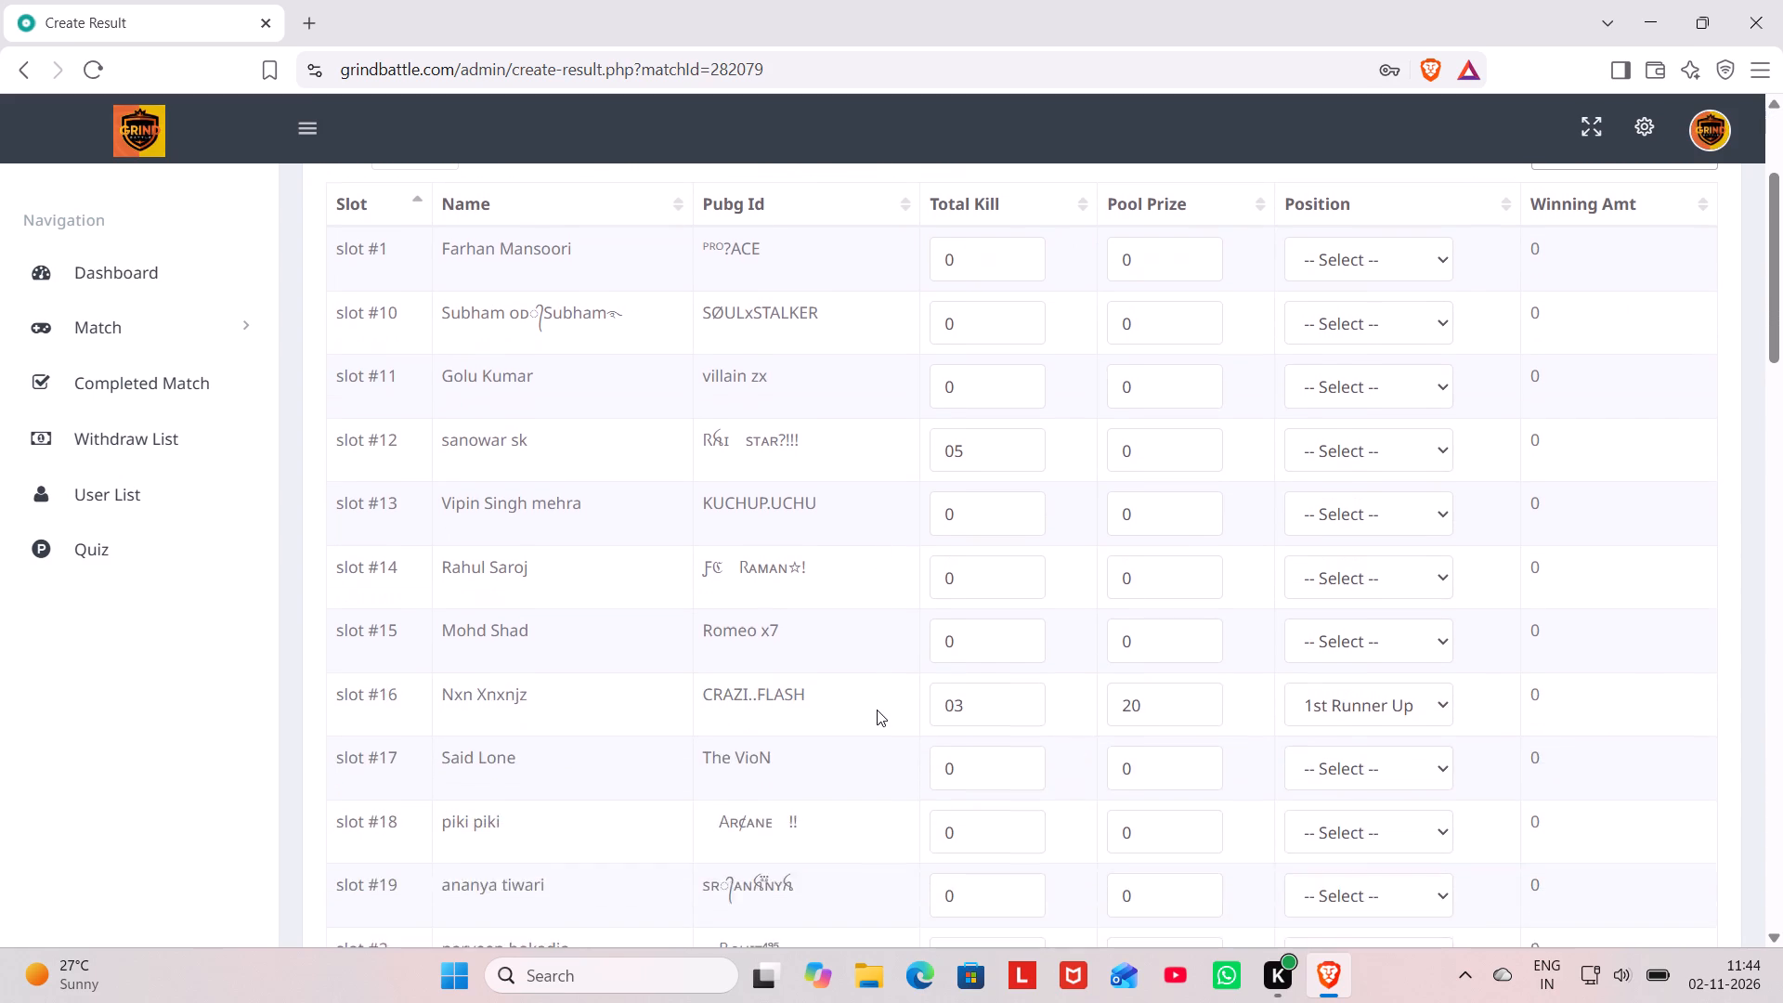
pyautogui.scroll(-3, 877, 710)
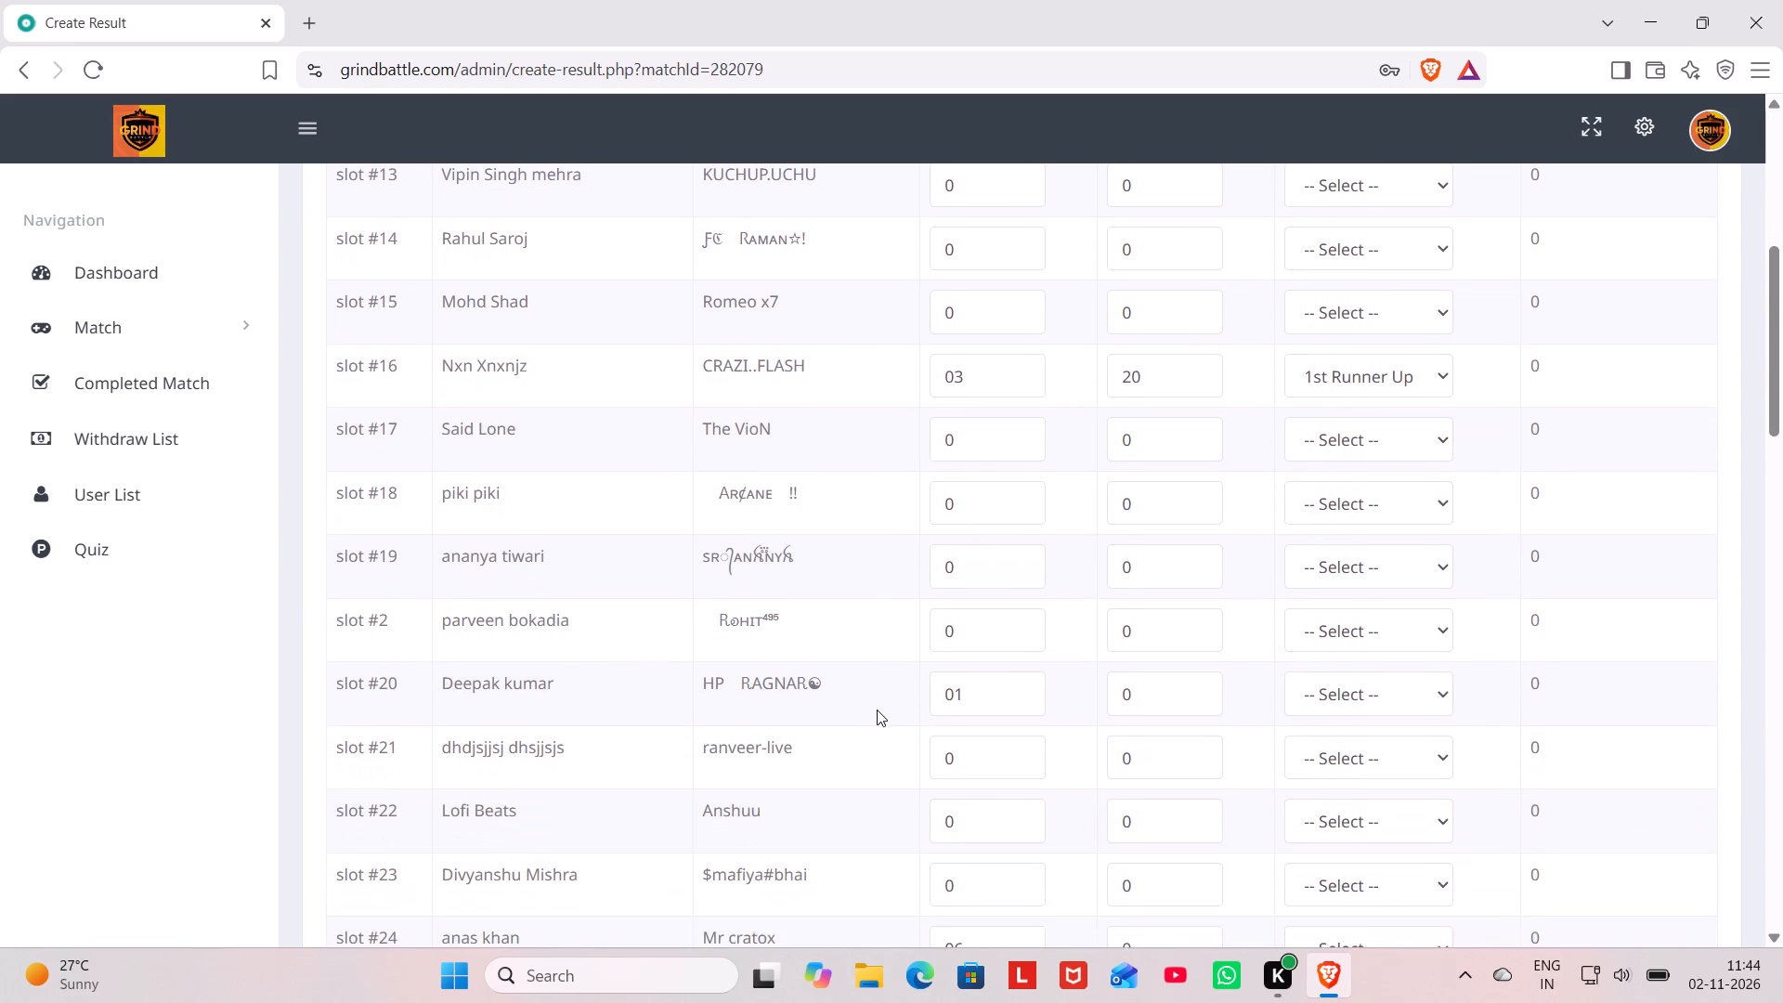
pyautogui.scroll(-3, 877, 710)
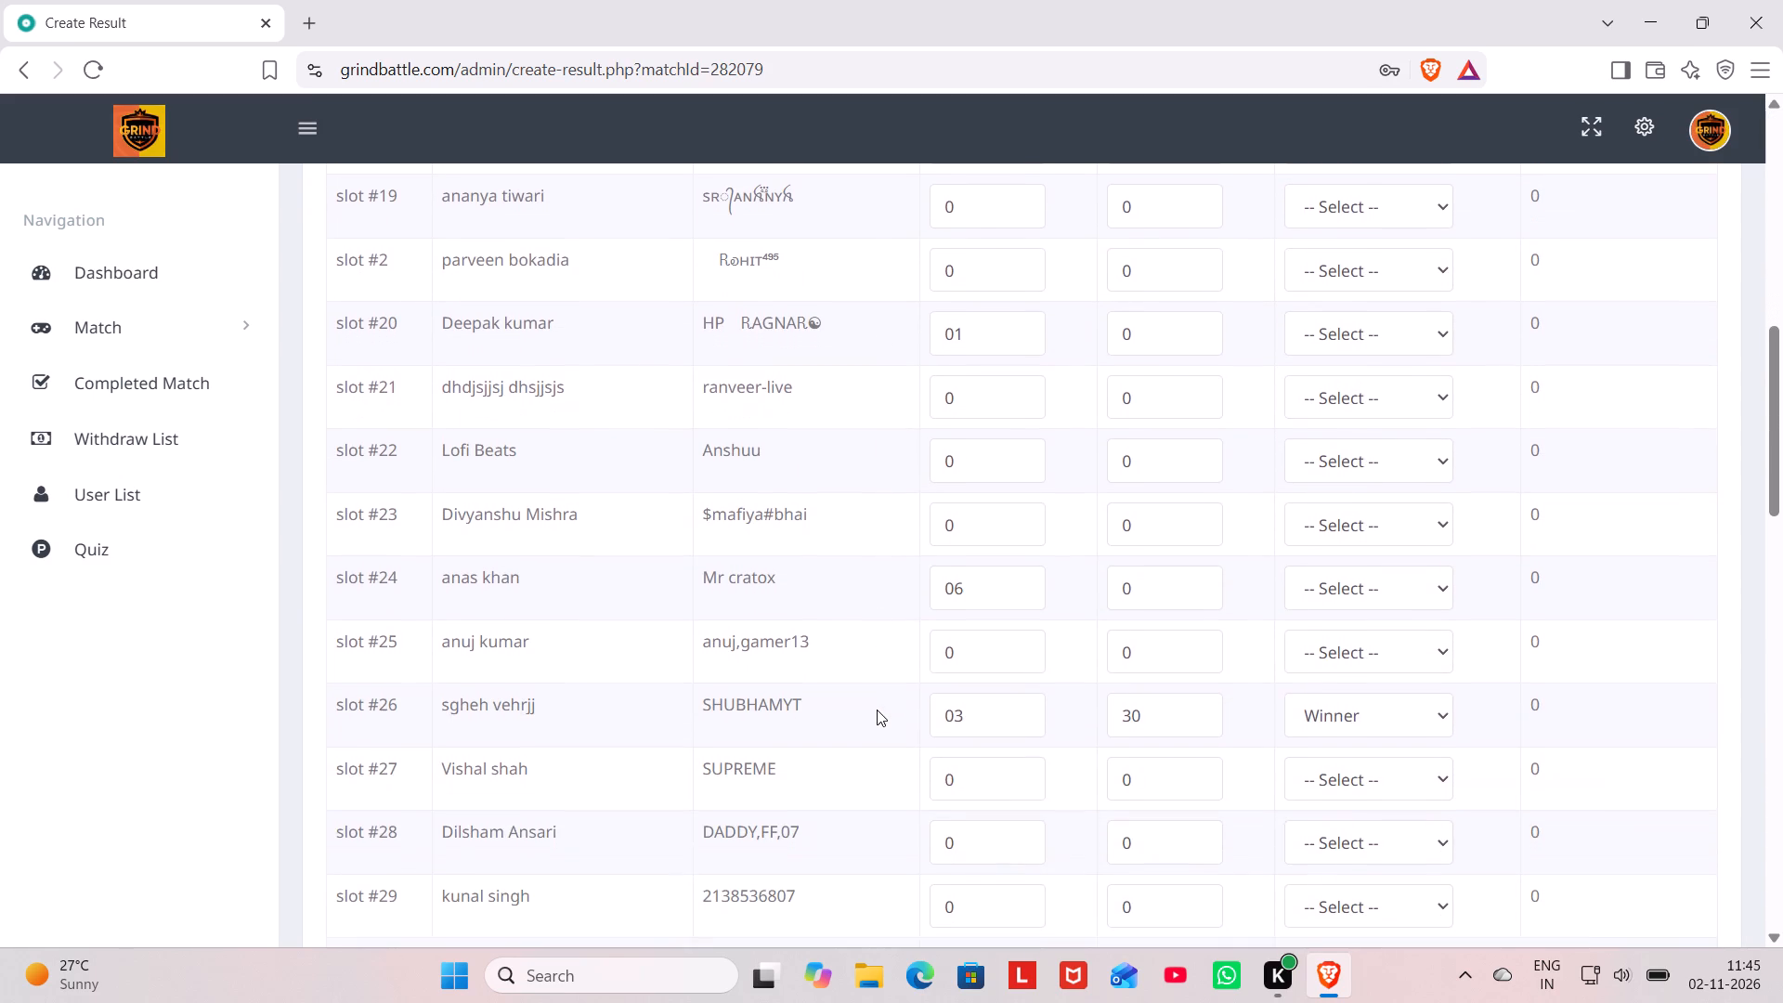
pyautogui.scroll(-2, 877, 710)
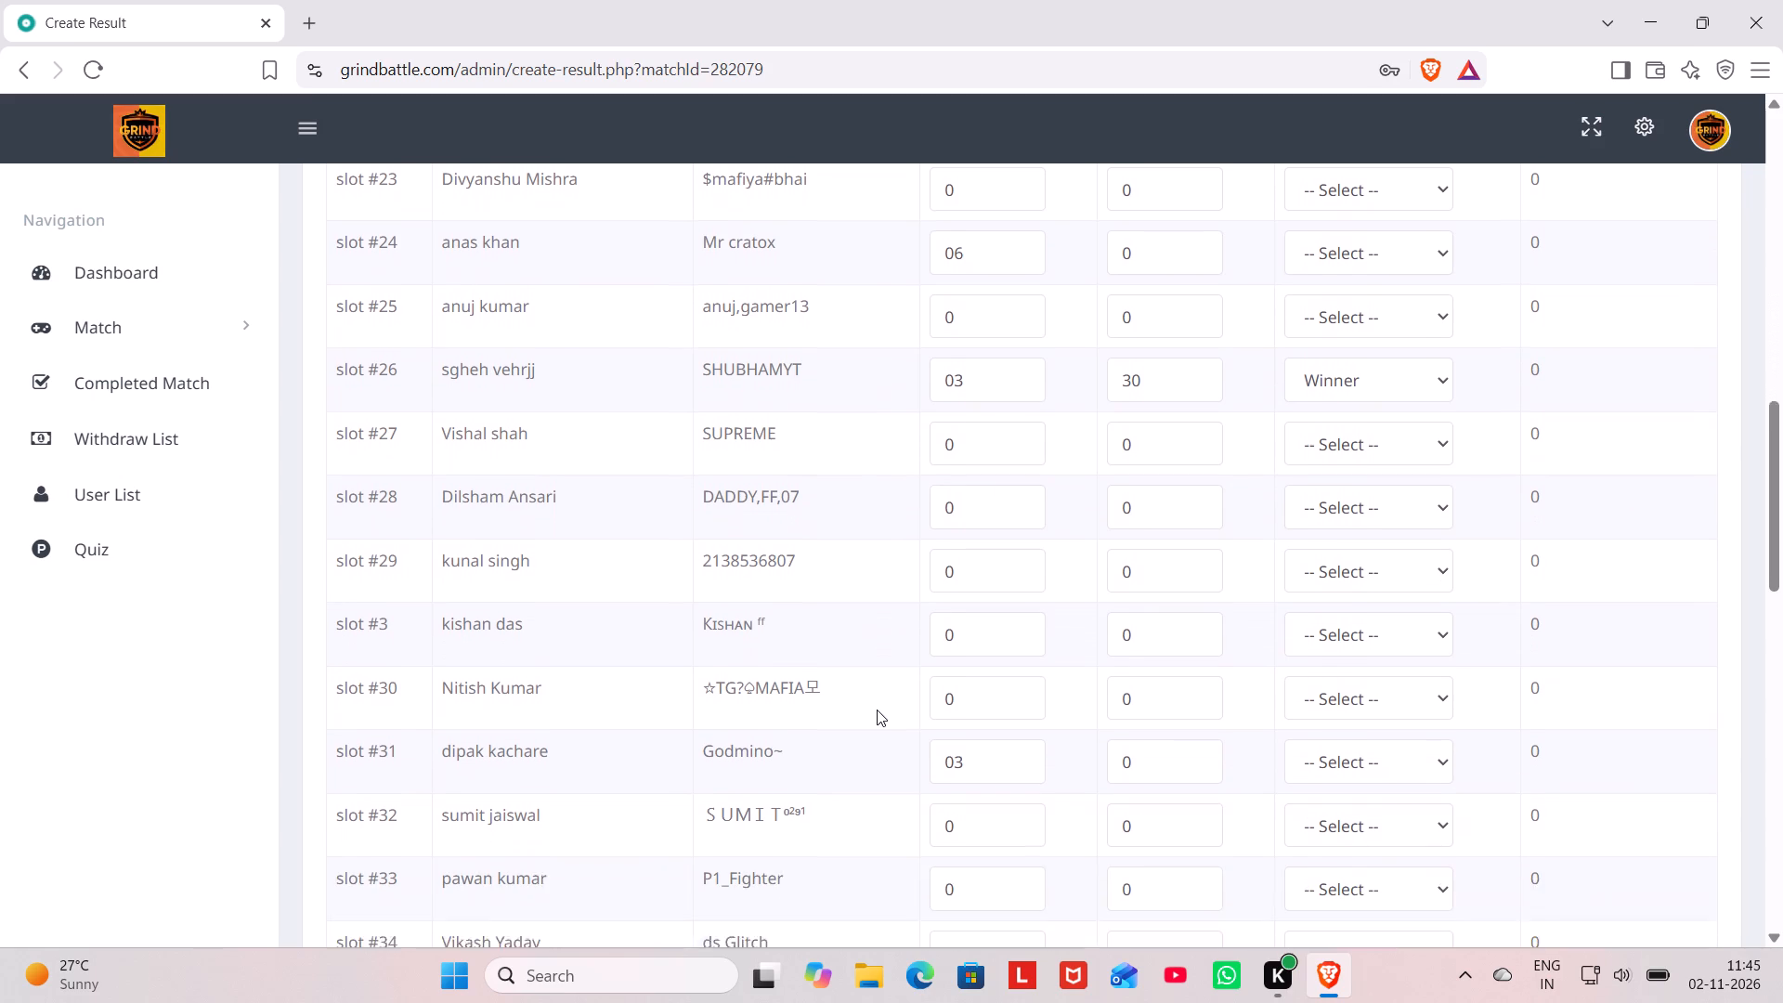
pyautogui.scroll(-4, 877, 710)
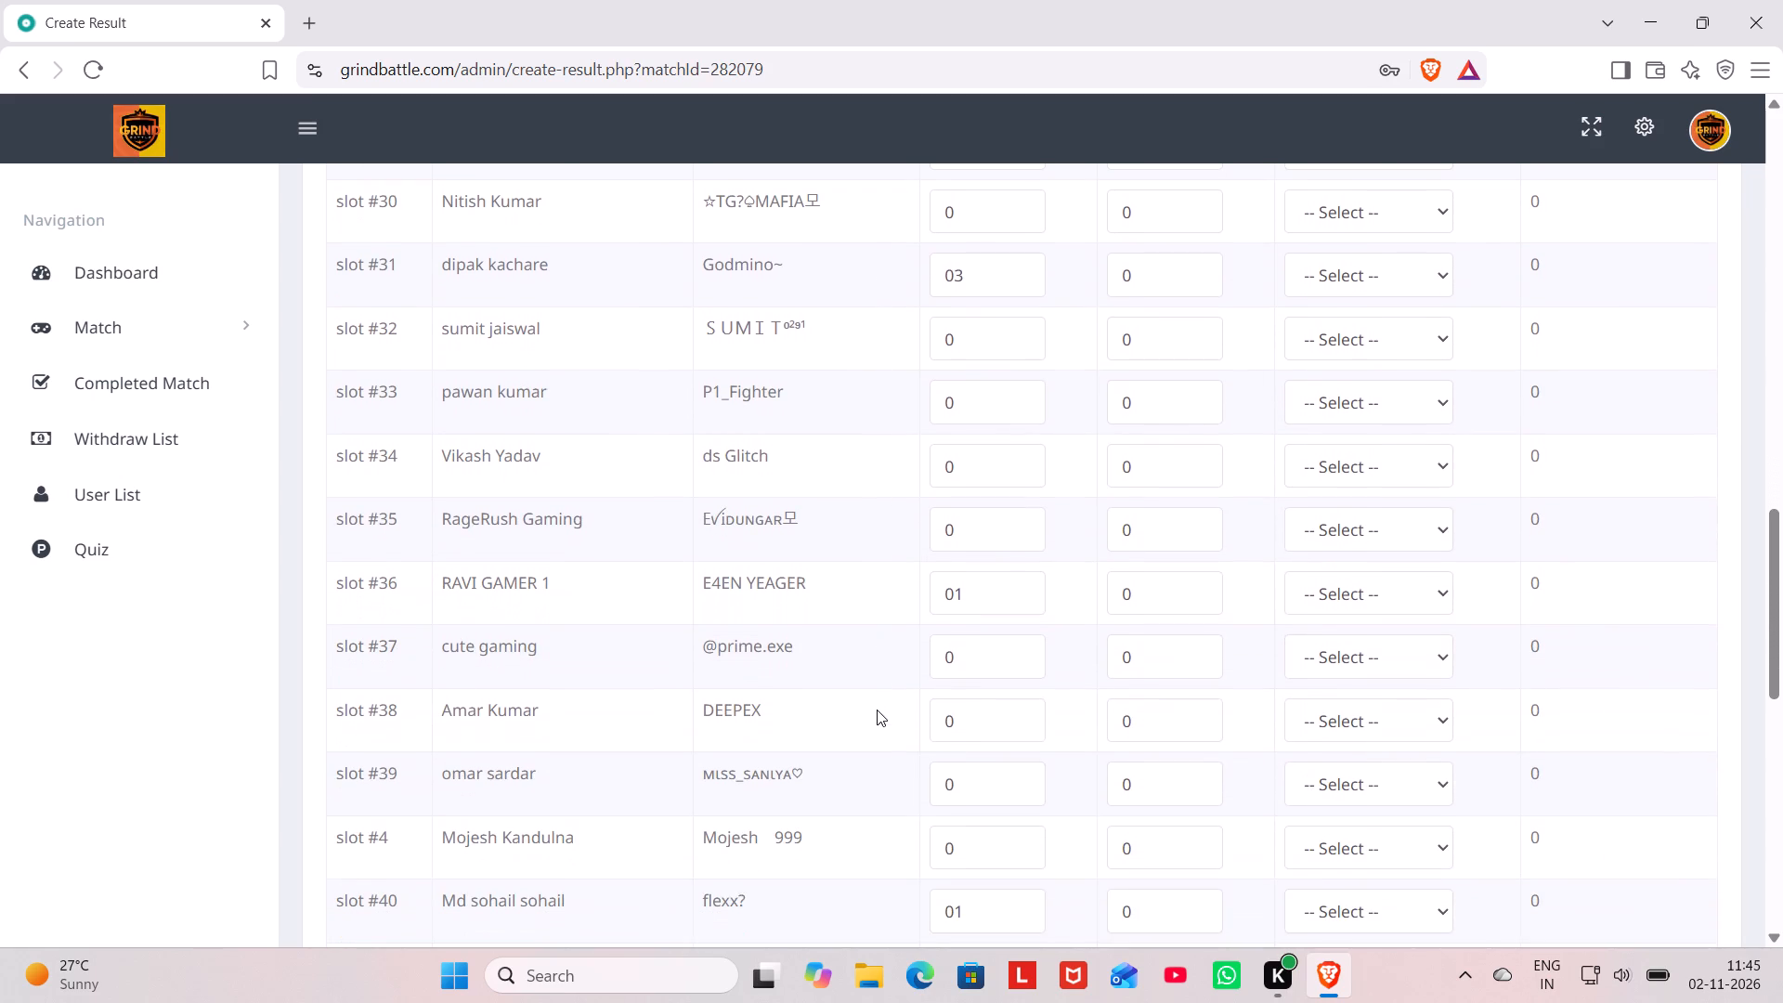
pyautogui.scroll(-1, 877, 710)
pyautogui.click(978, 727)
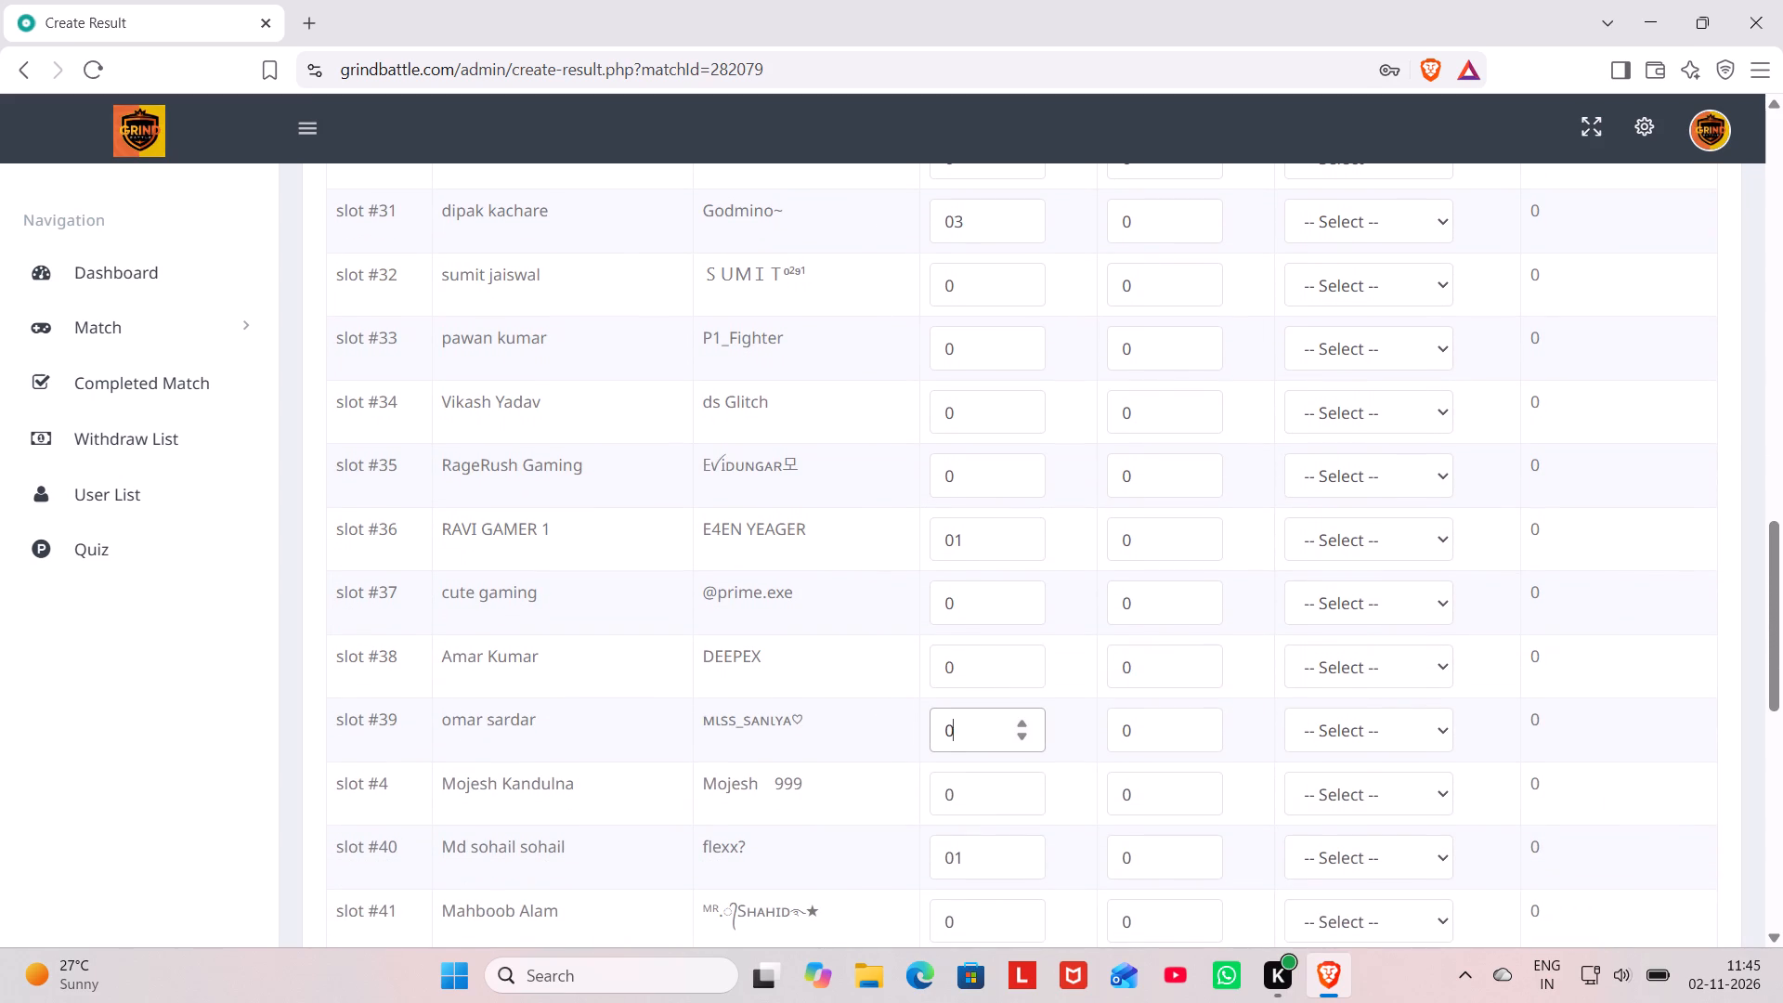
pyautogui.press('1')
pyautogui.press('Tab')
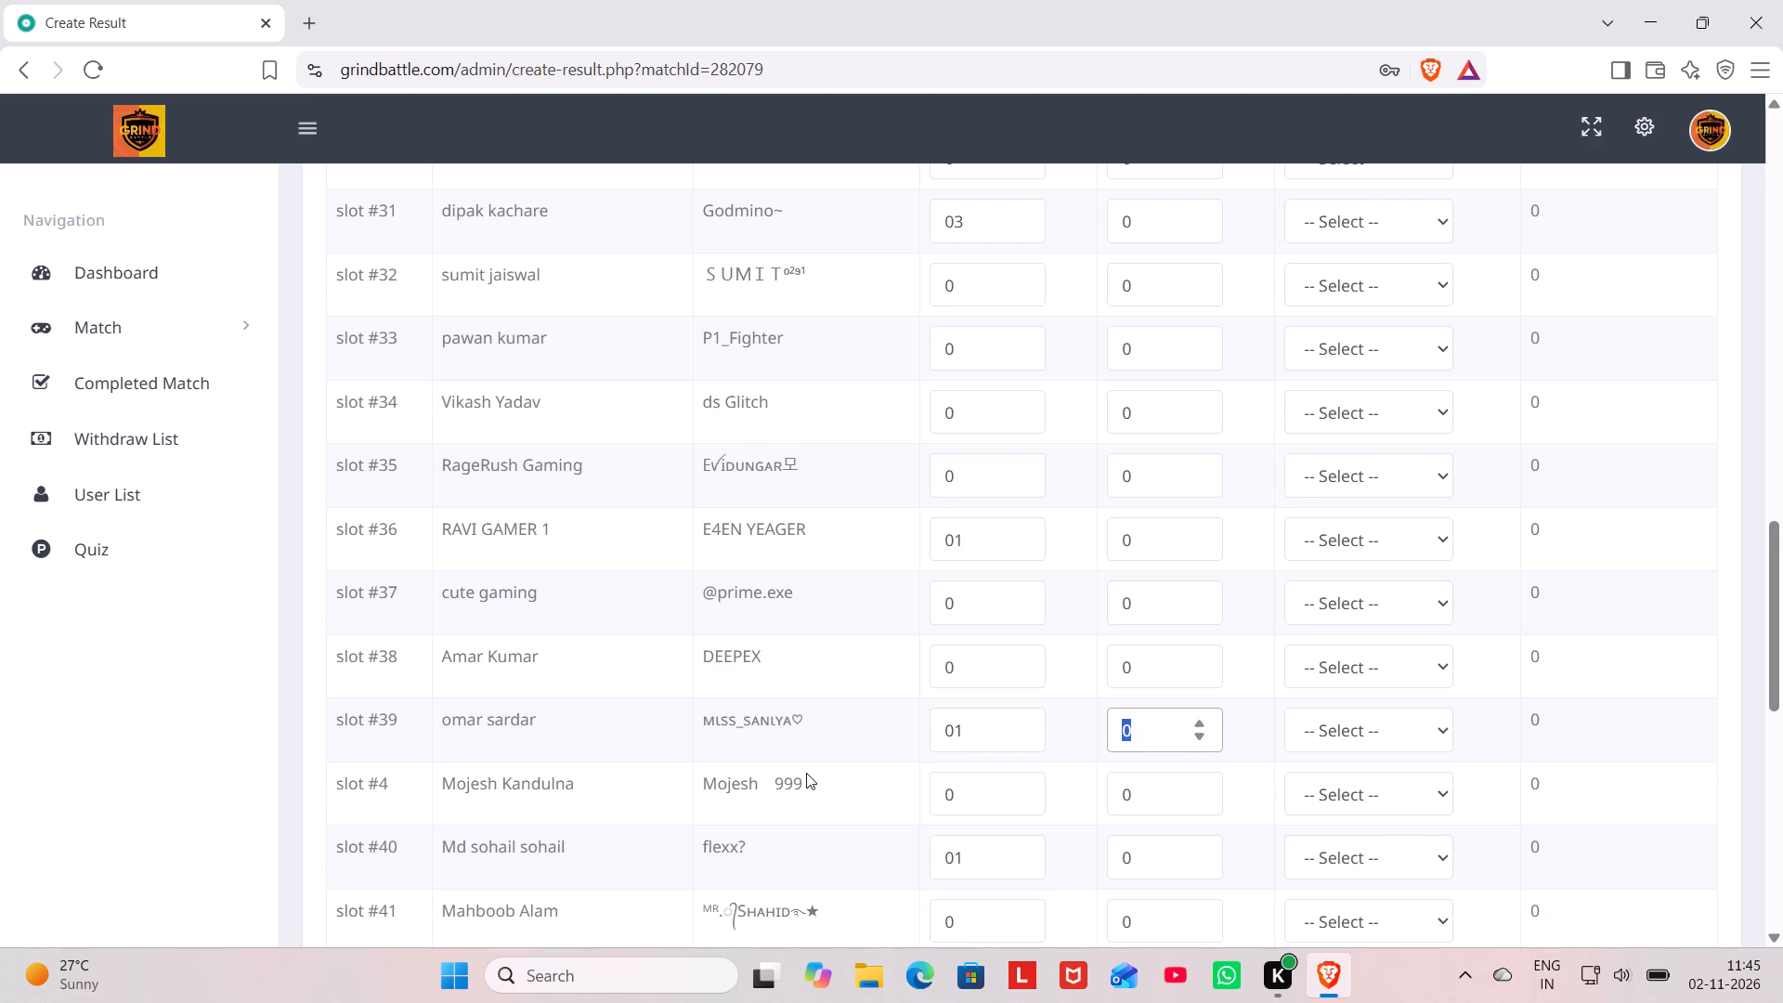
# Give the MR. SHAHID player in slot #41 1 kill.
pyautogui.scroll(-1, 806, 773)
pyautogui.click(964, 807)
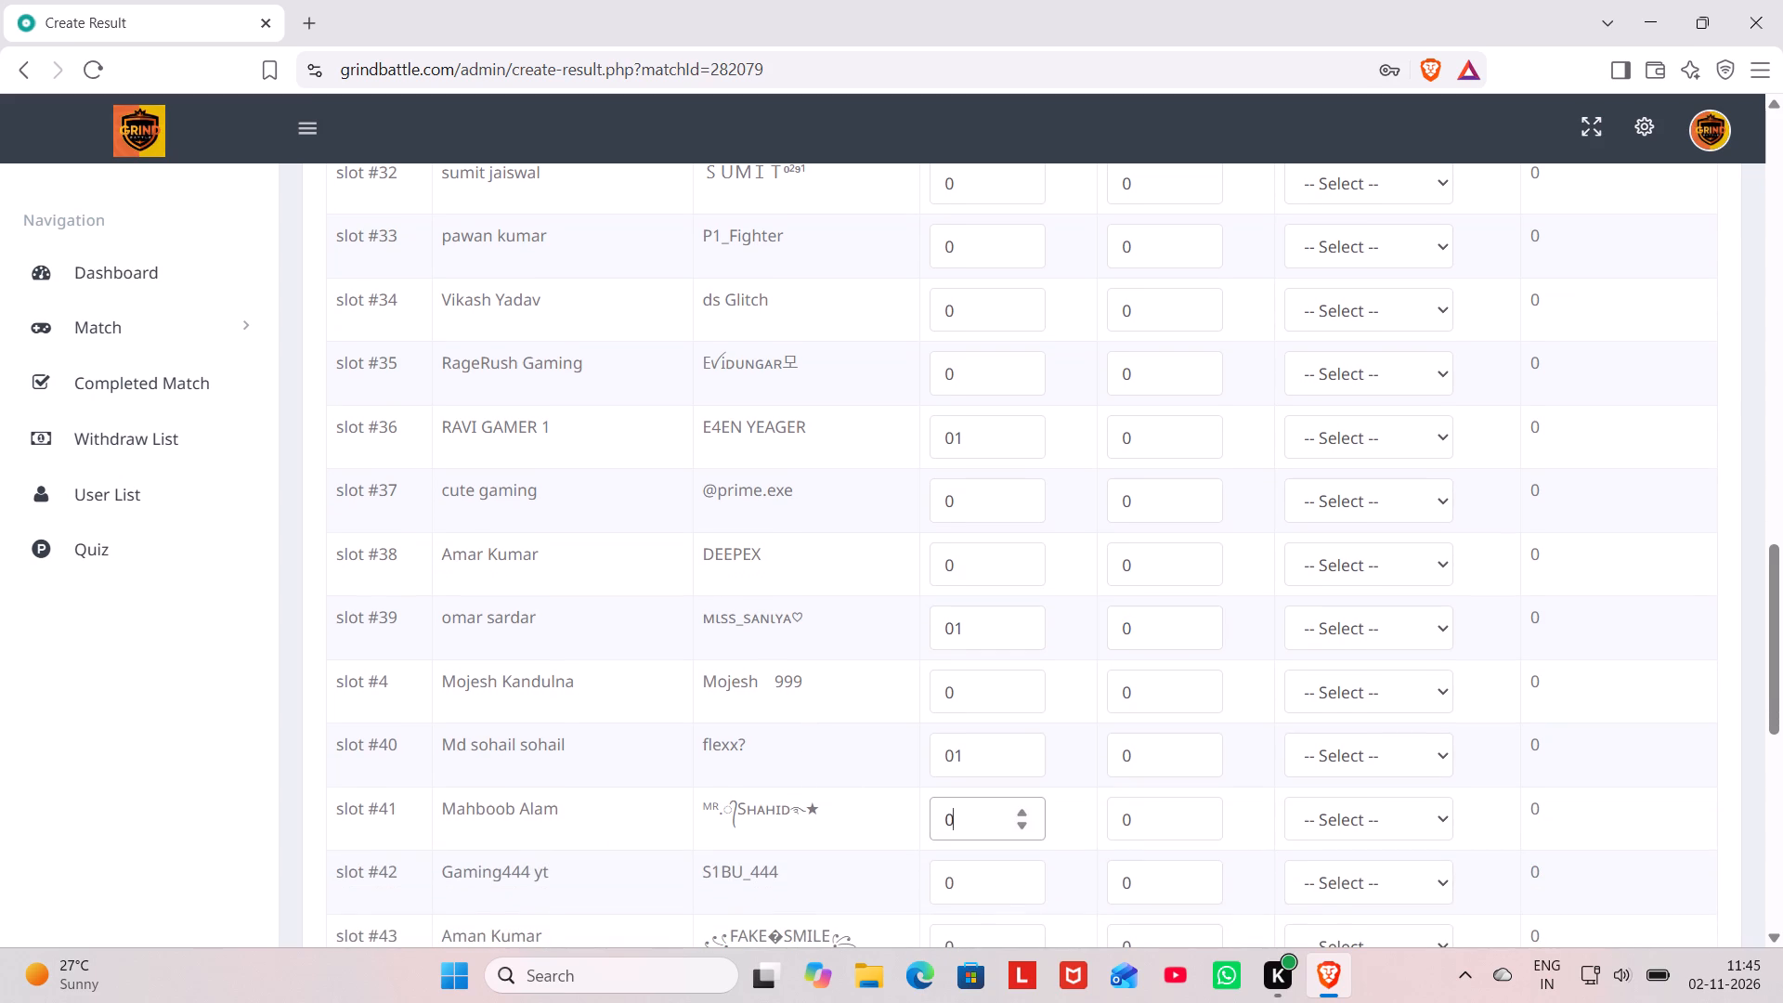
pyautogui.press('1')
pyautogui.press('Tab')
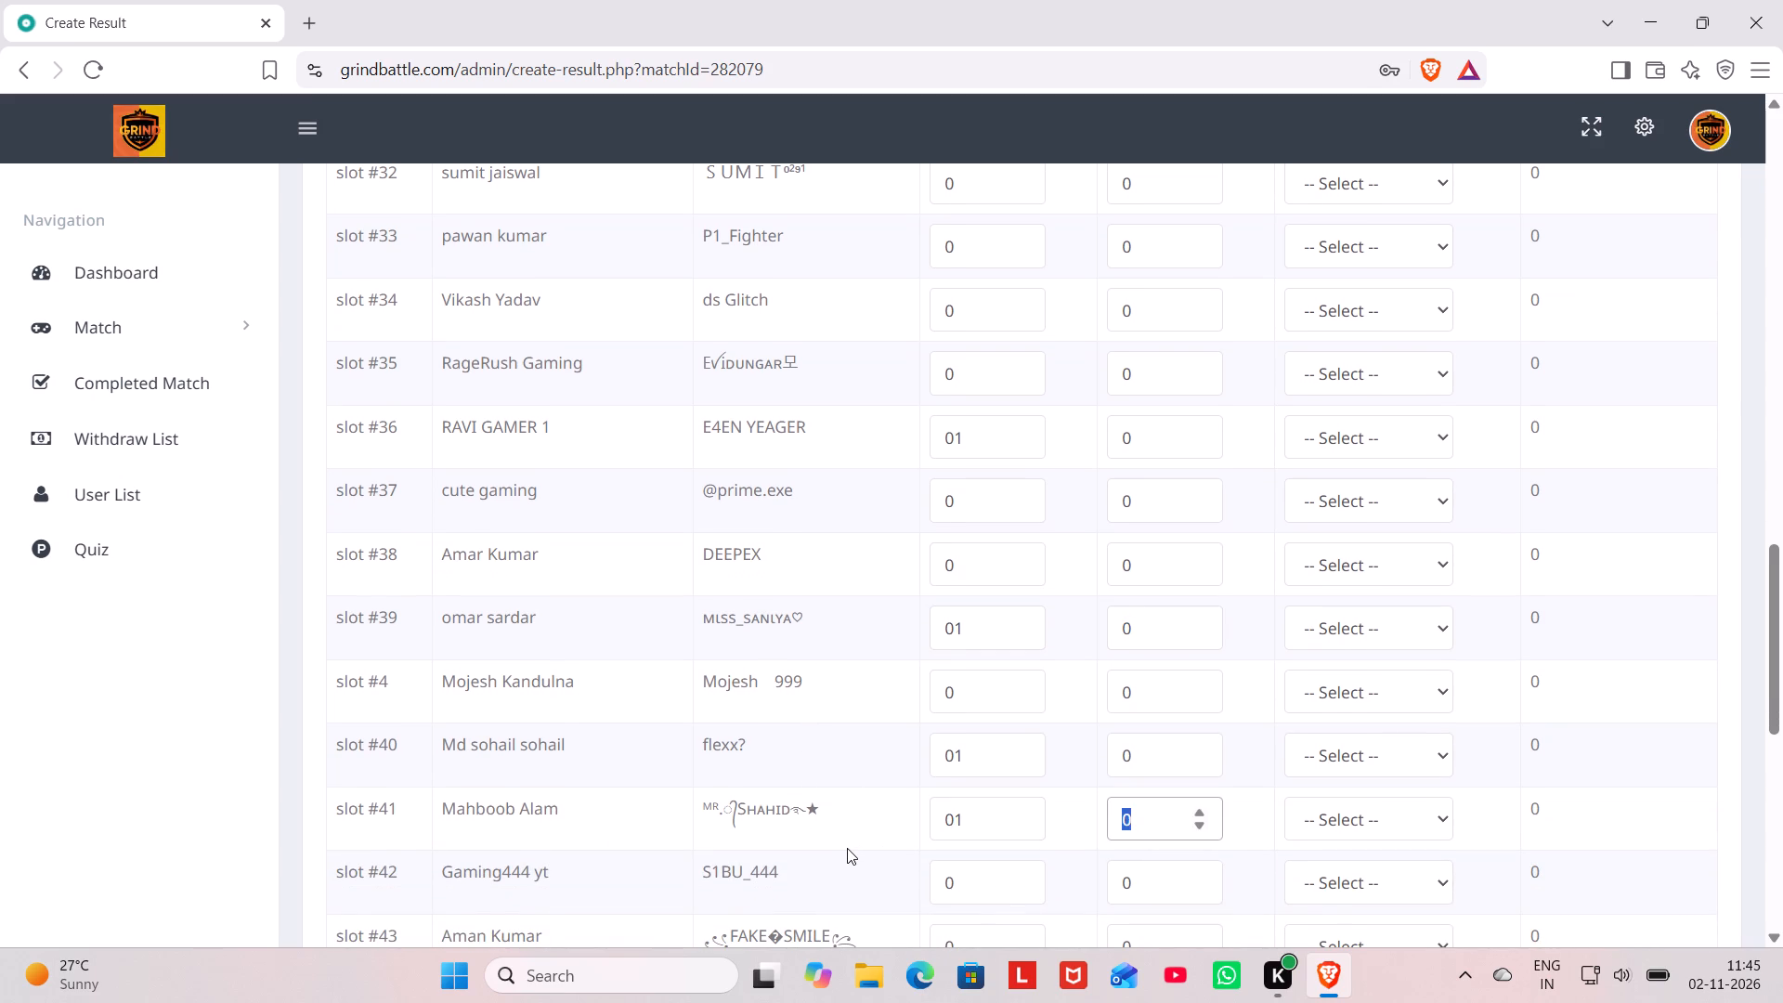
pyautogui.scroll(-1, 781, 848)
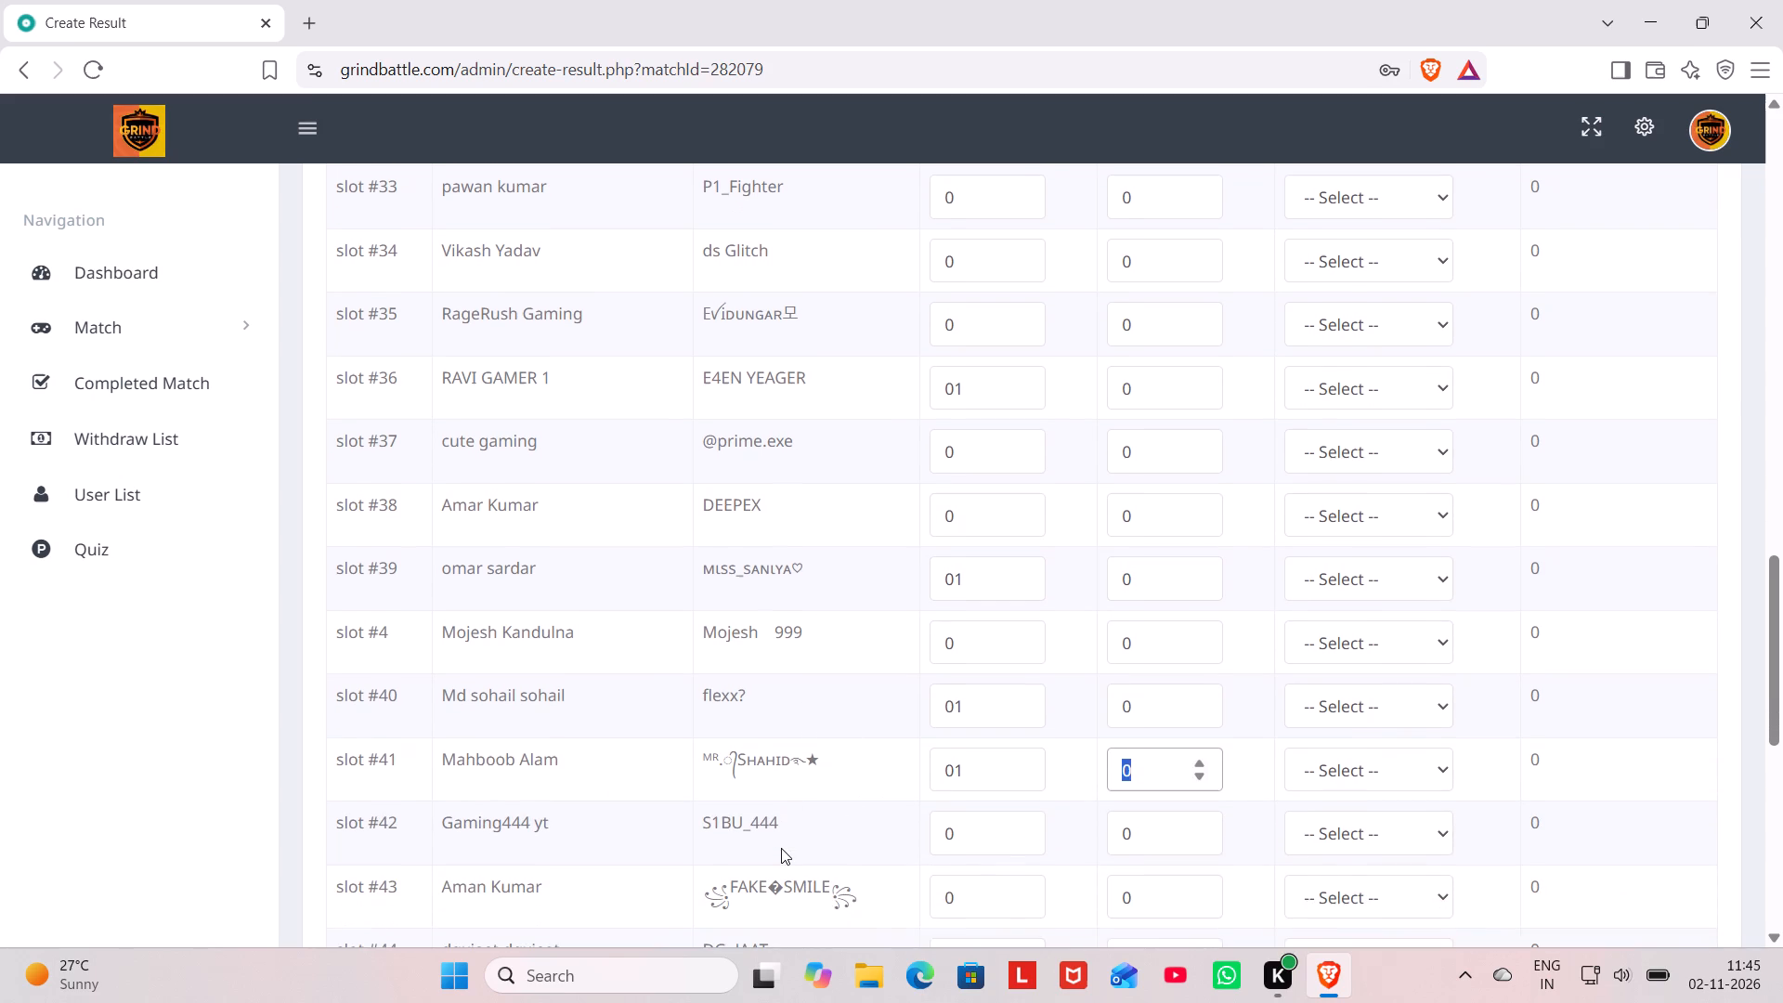
pyautogui.scroll(-1, 781, 848)
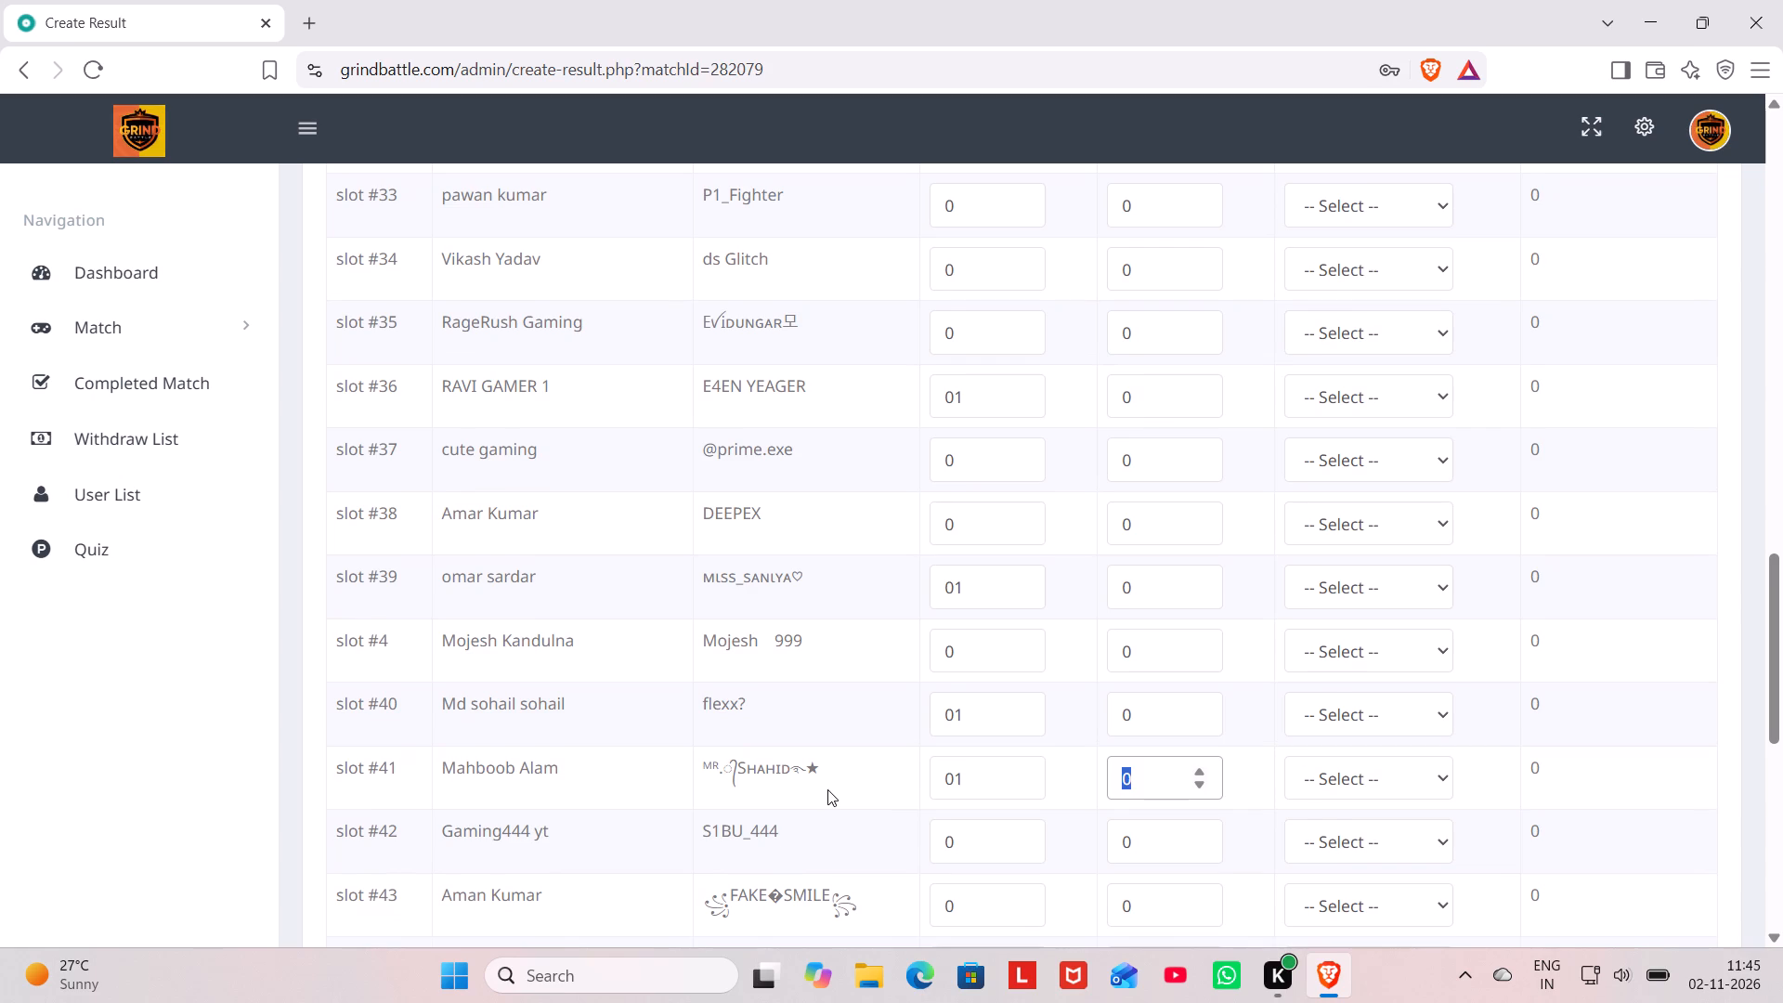
pyautogui.scroll(2, 827, 789)
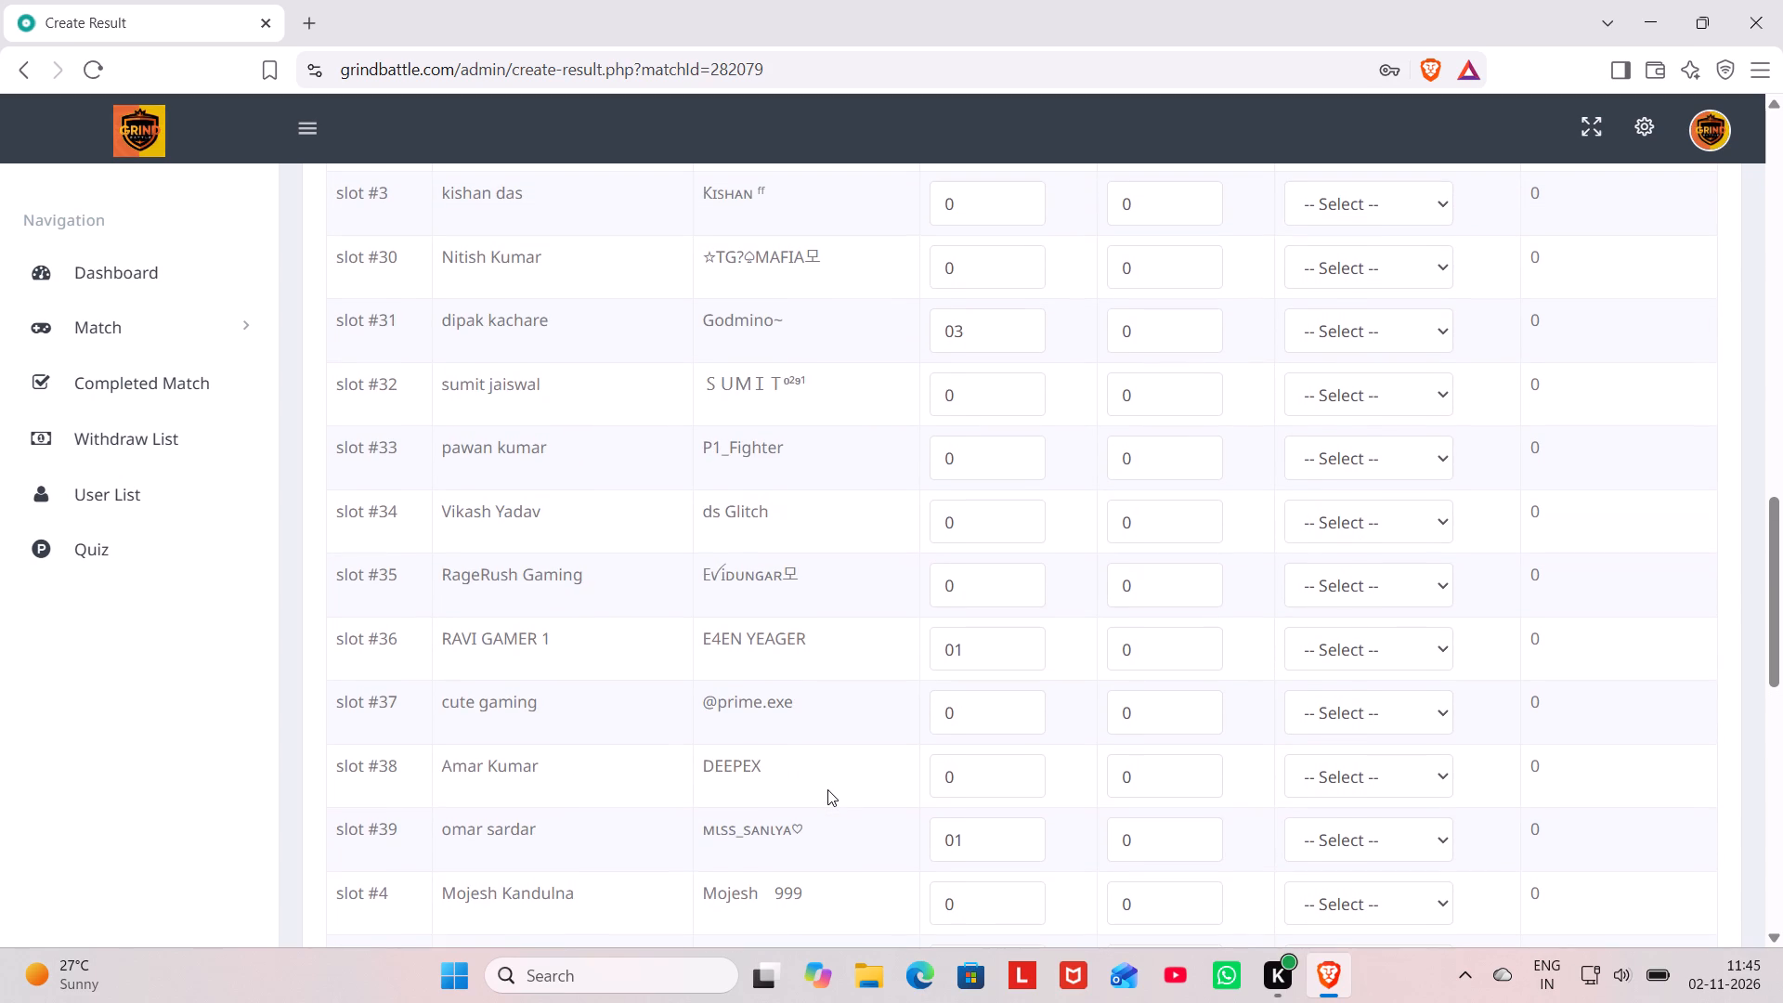
pyautogui.scroll(2, 827, 789)
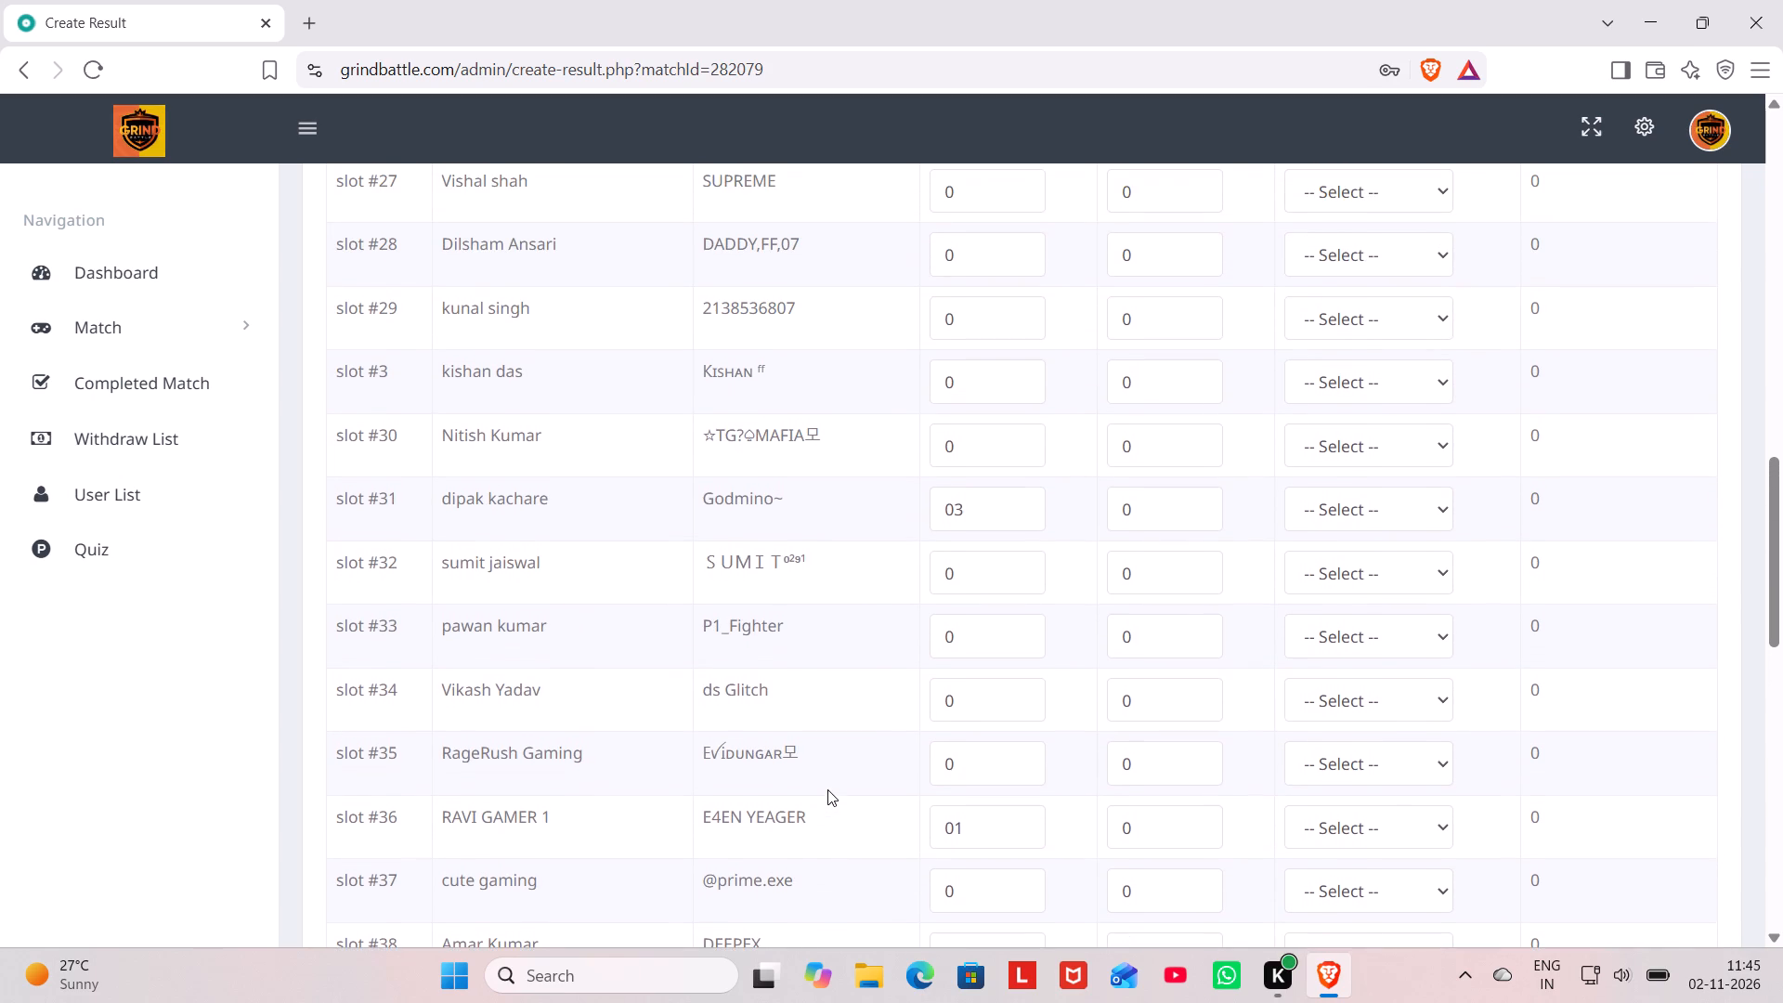
pyautogui.scroll(7, 827, 789)
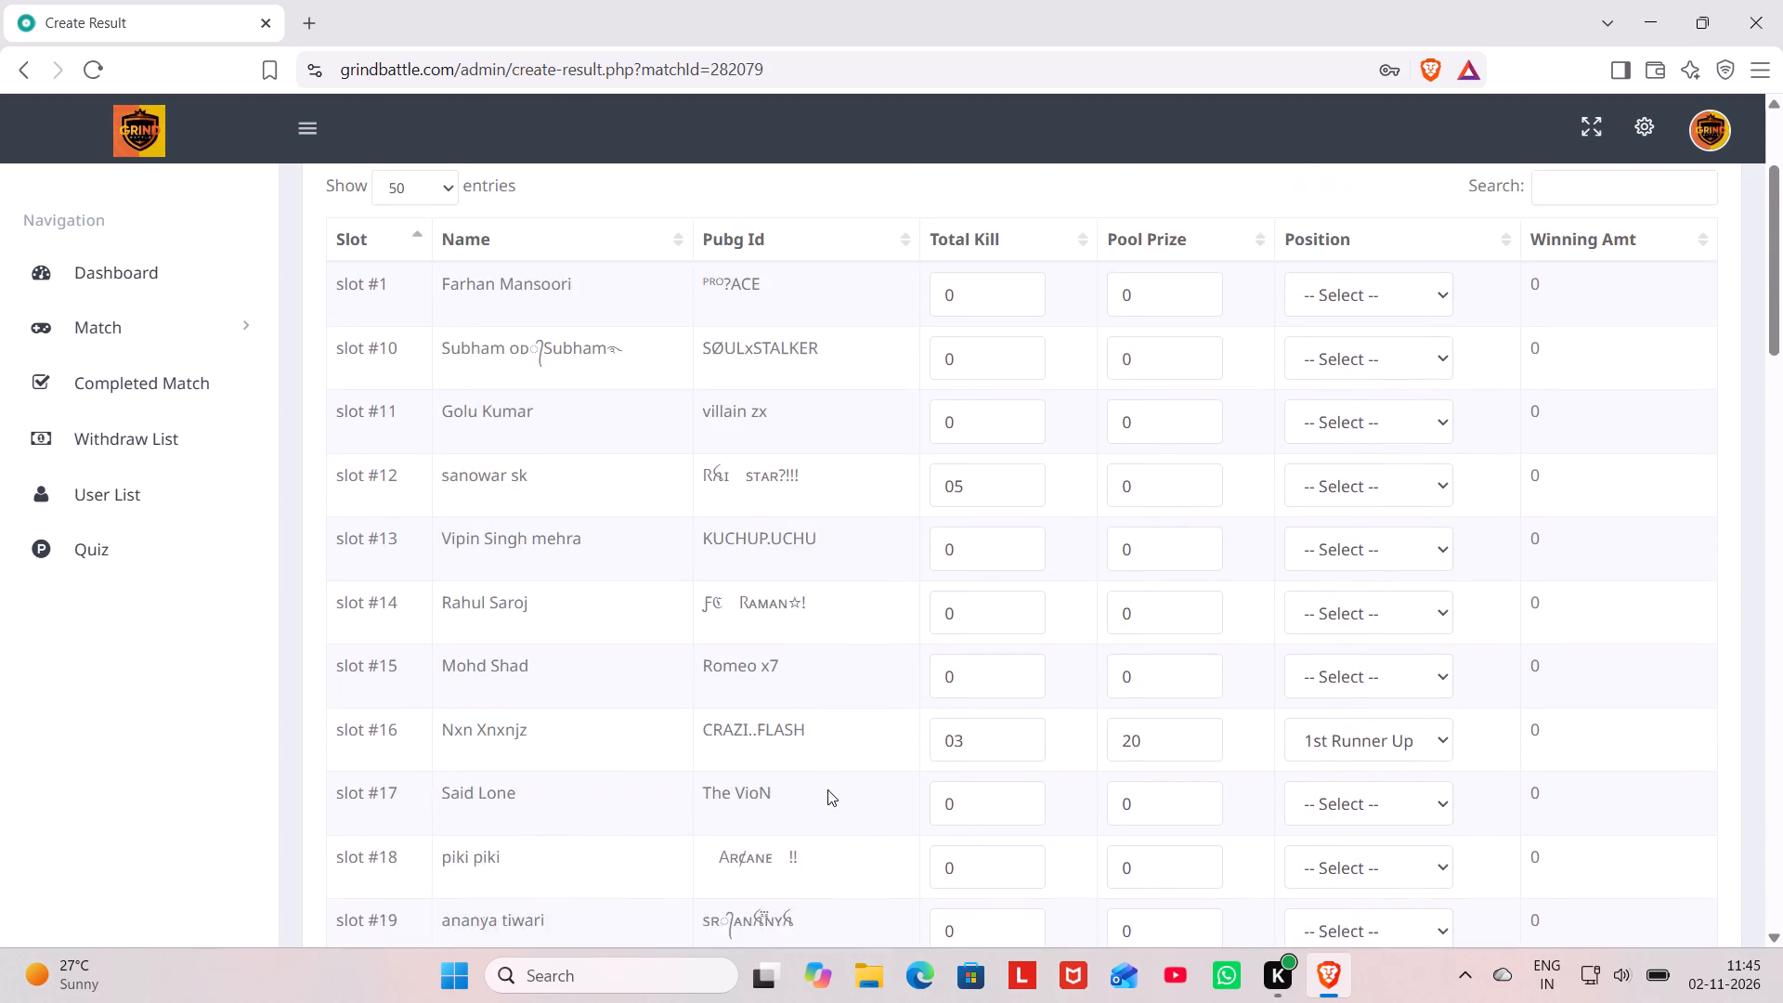
pyautogui.click(1546, 414)
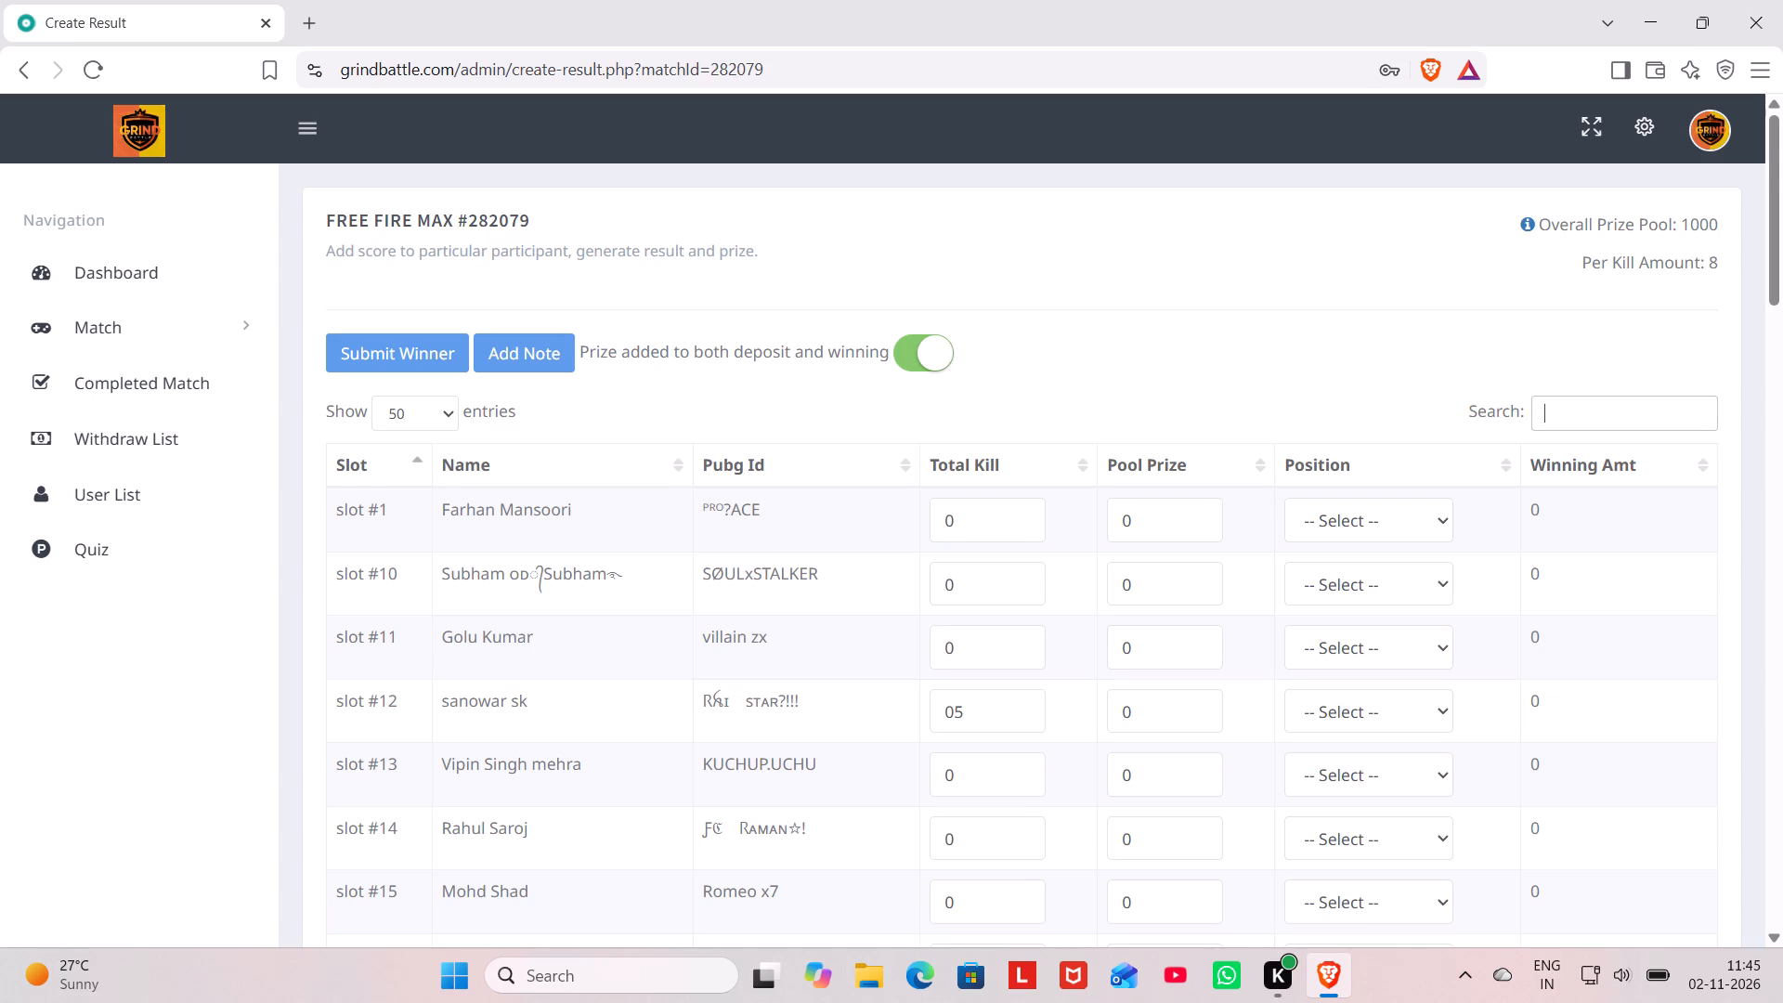
pyautogui.write('rff')
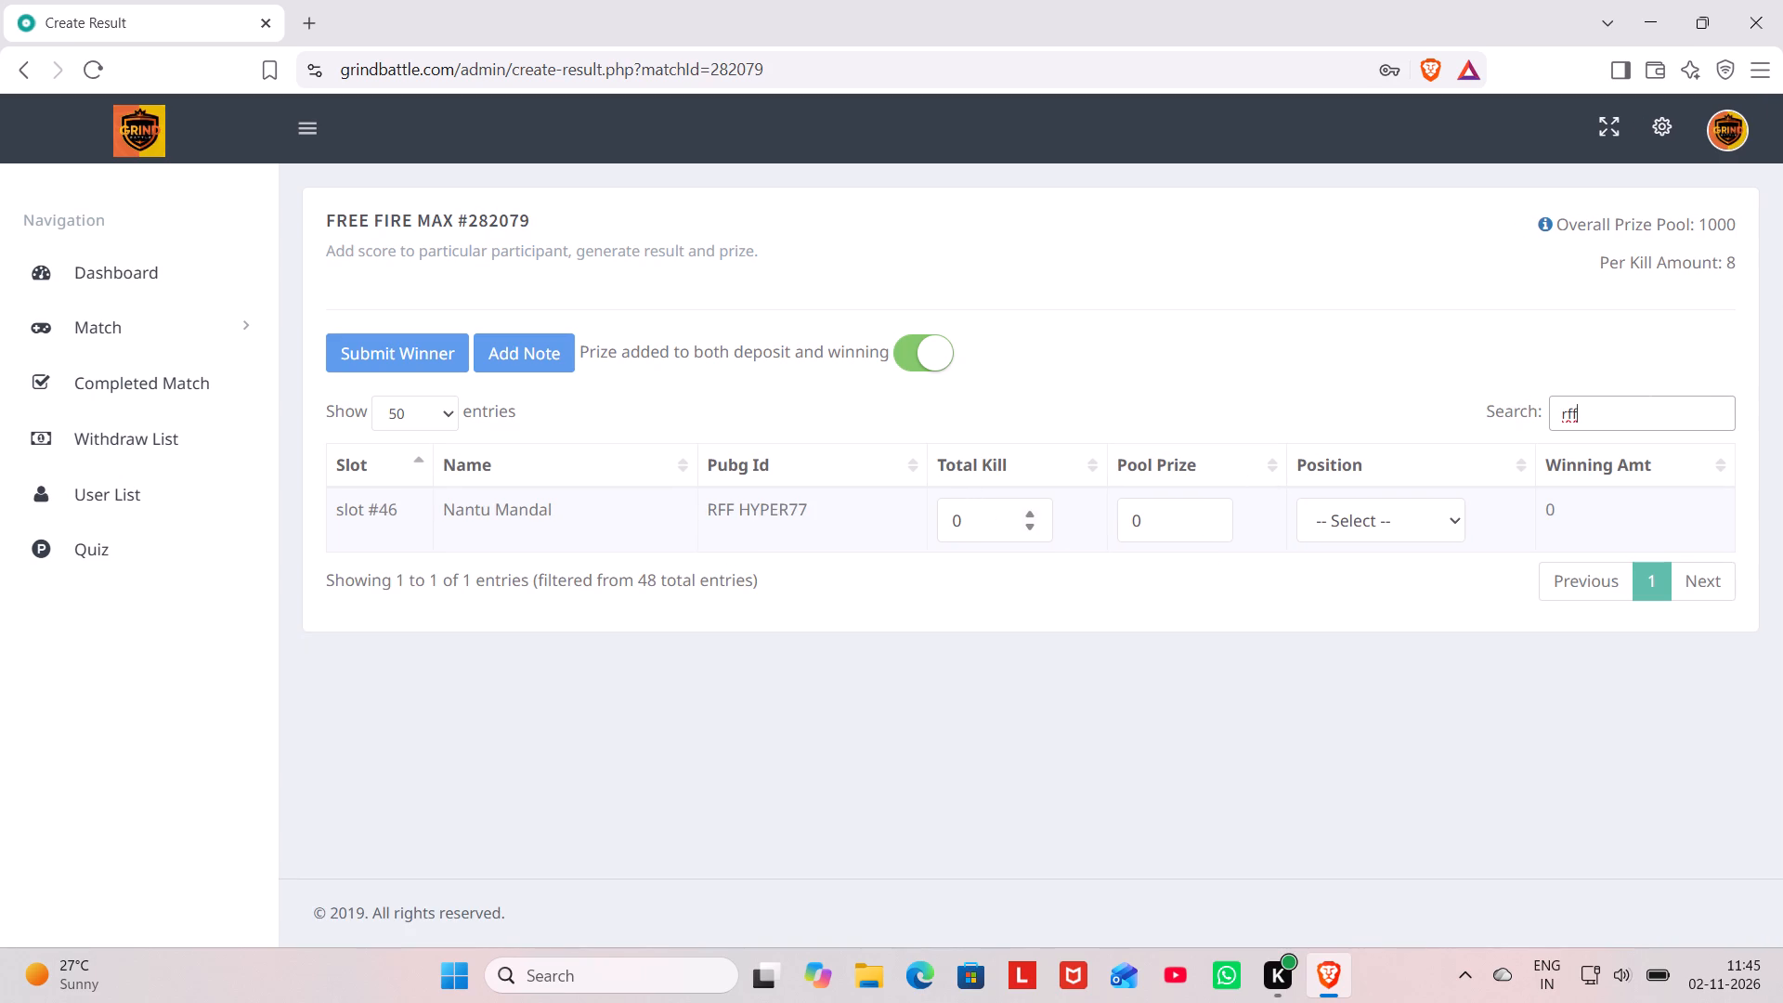
pyautogui.click(1009, 521)
pyautogui.press('2')
pyautogui.press('Tab')
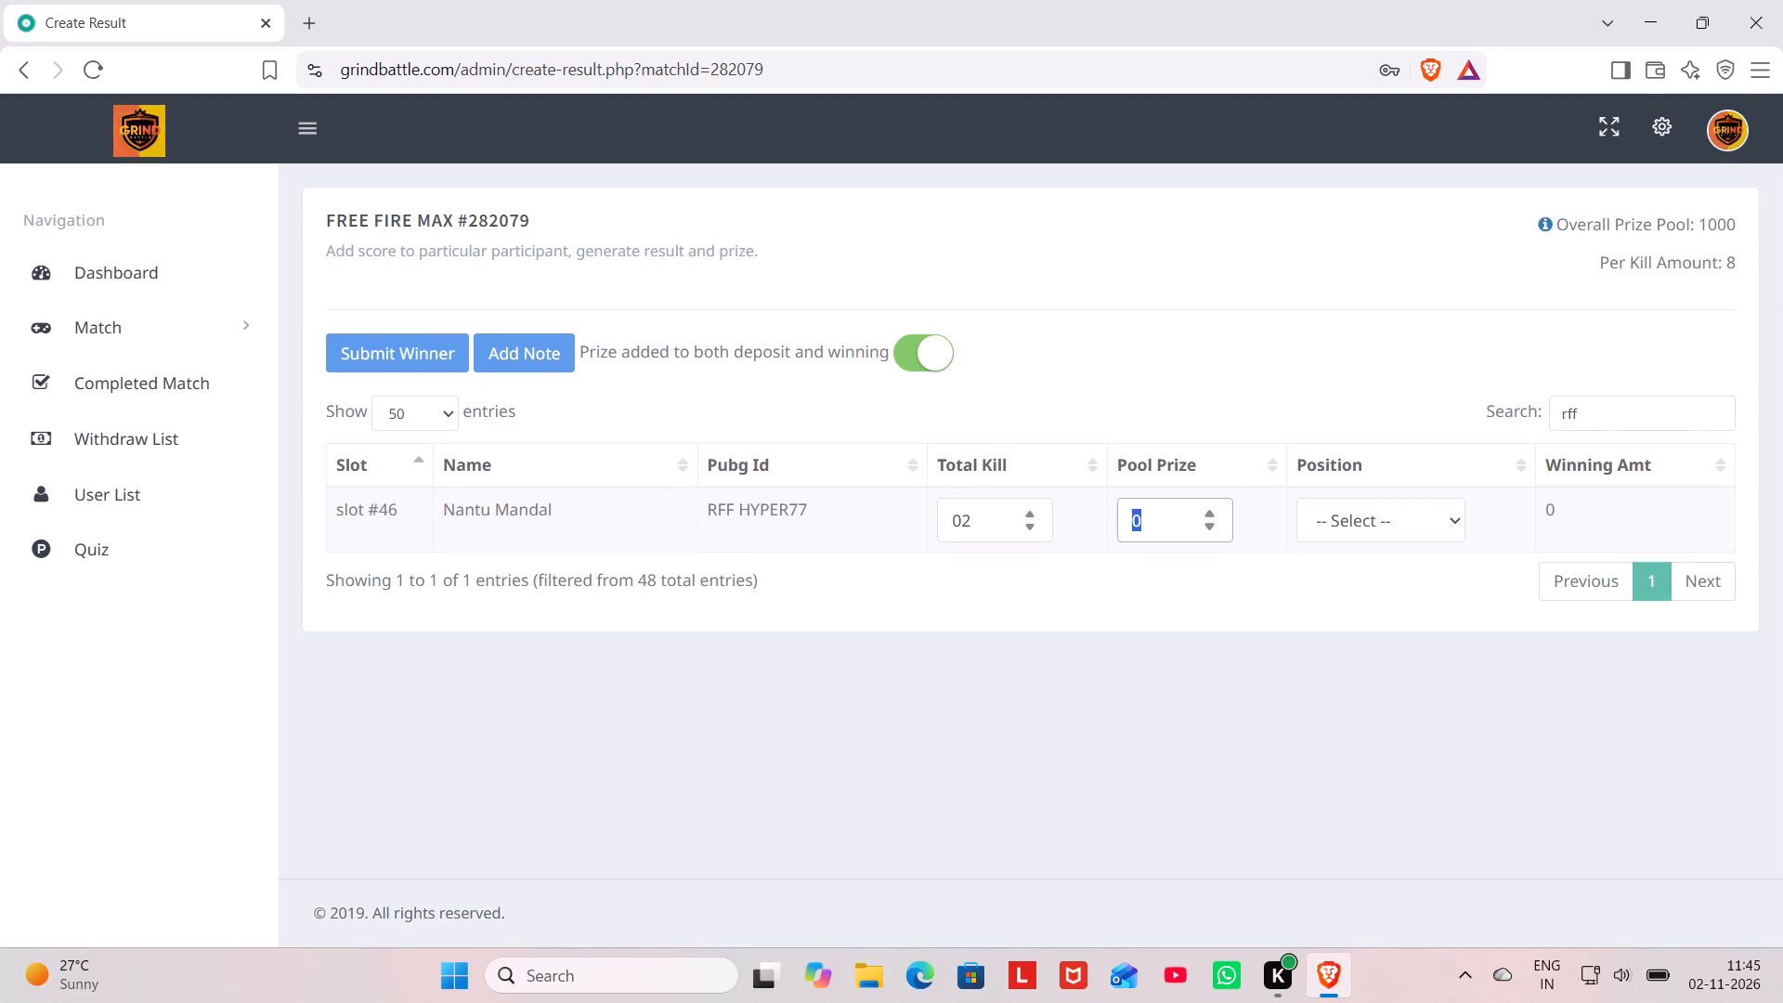
pyautogui.click(1619, 419)
pyautogui.press('BackSpace')
pyautogui.press('BackSpace')
pyautogui.press('BackSpace')
pyautogui.press('BackSpace')
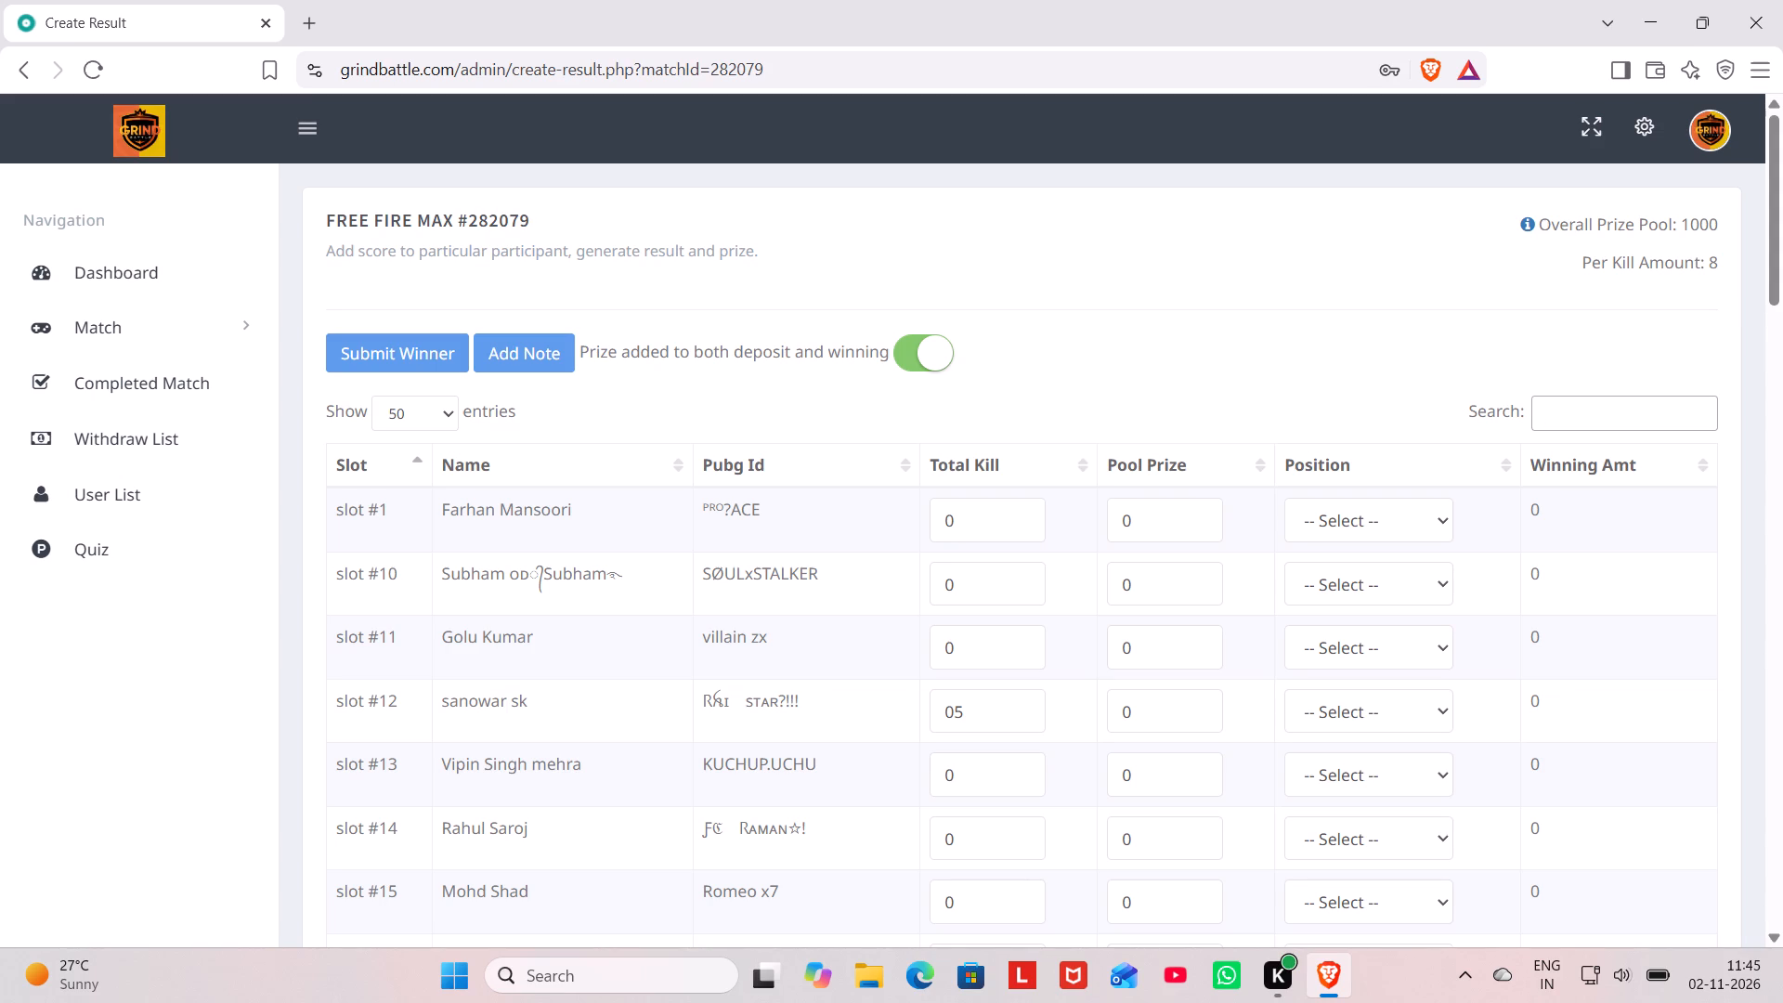
pyautogui.write('pr')
pyautogui.click(1023, 652)
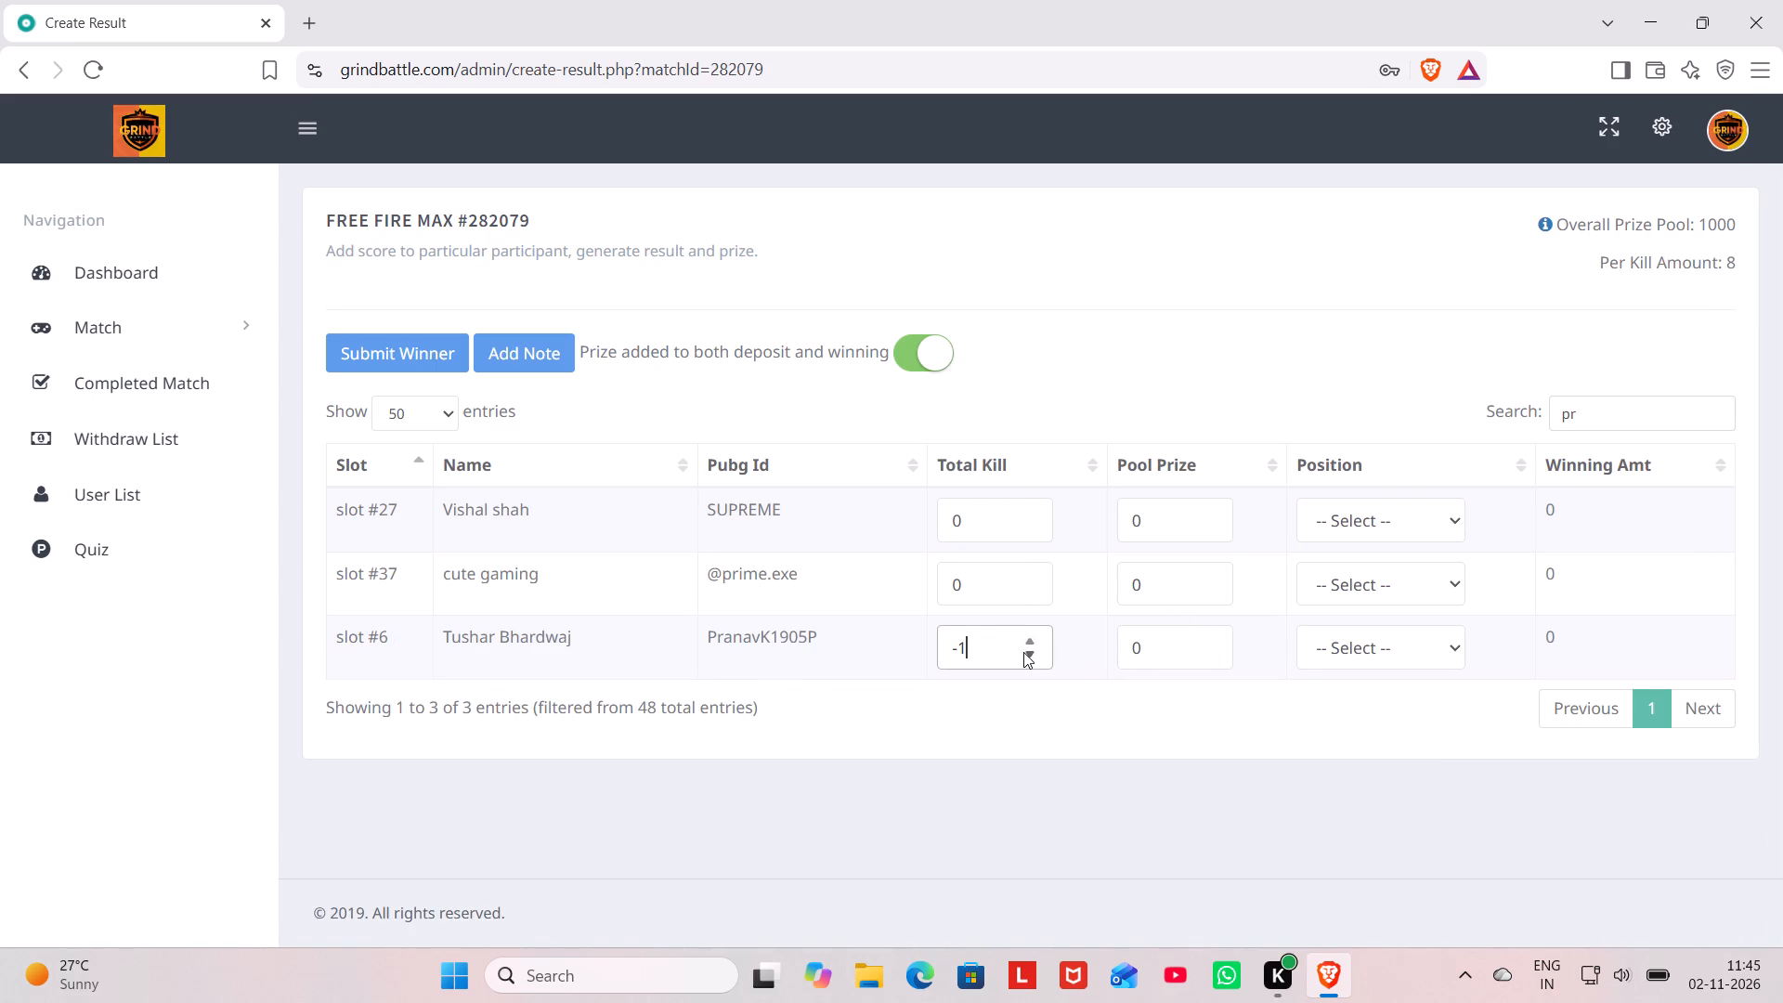
pyautogui.press('Up')
pyautogui.press('Up')
pyautogui.press('Tab')
# Clear the participant search, find the ARCANE player in slot #18 in the full list and give that player 1 kill.
pyautogui.click(1586, 411)
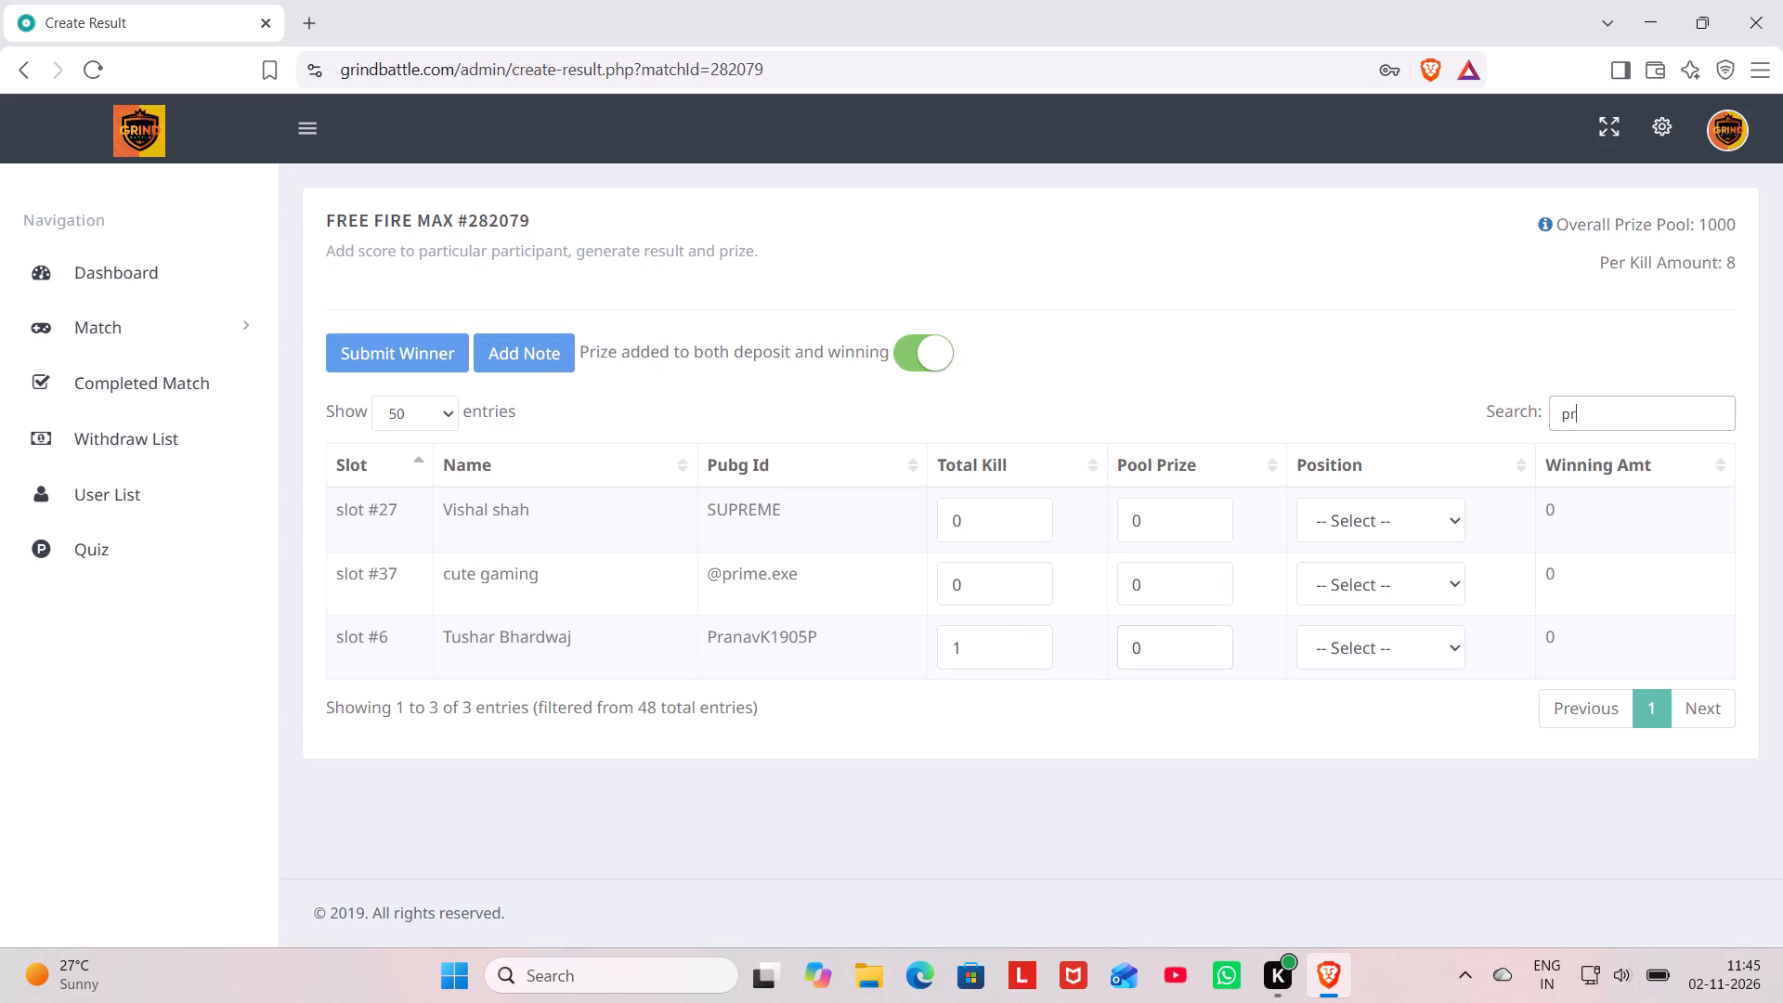
pyautogui.press('BackSpace')
pyautogui.press('BackSpace')
pyautogui.press('BackSpace')
pyautogui.scroll(-3, 753, 720)
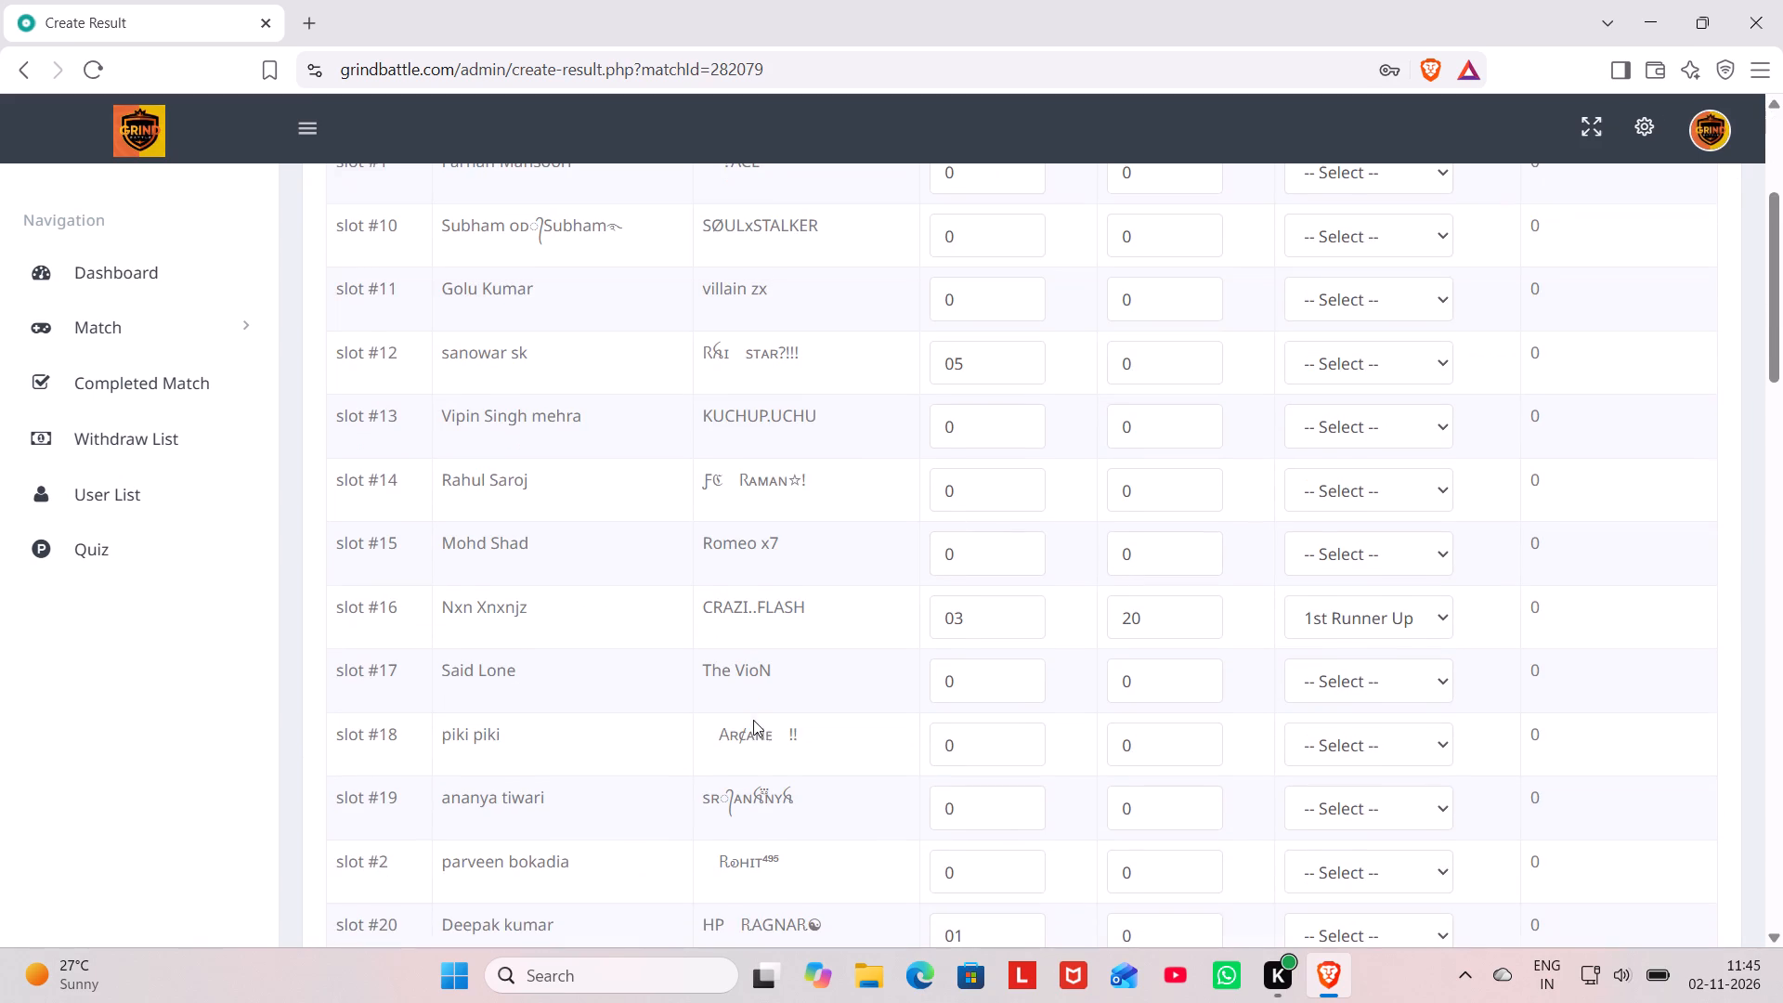
pyautogui.scroll(-3, 753, 720)
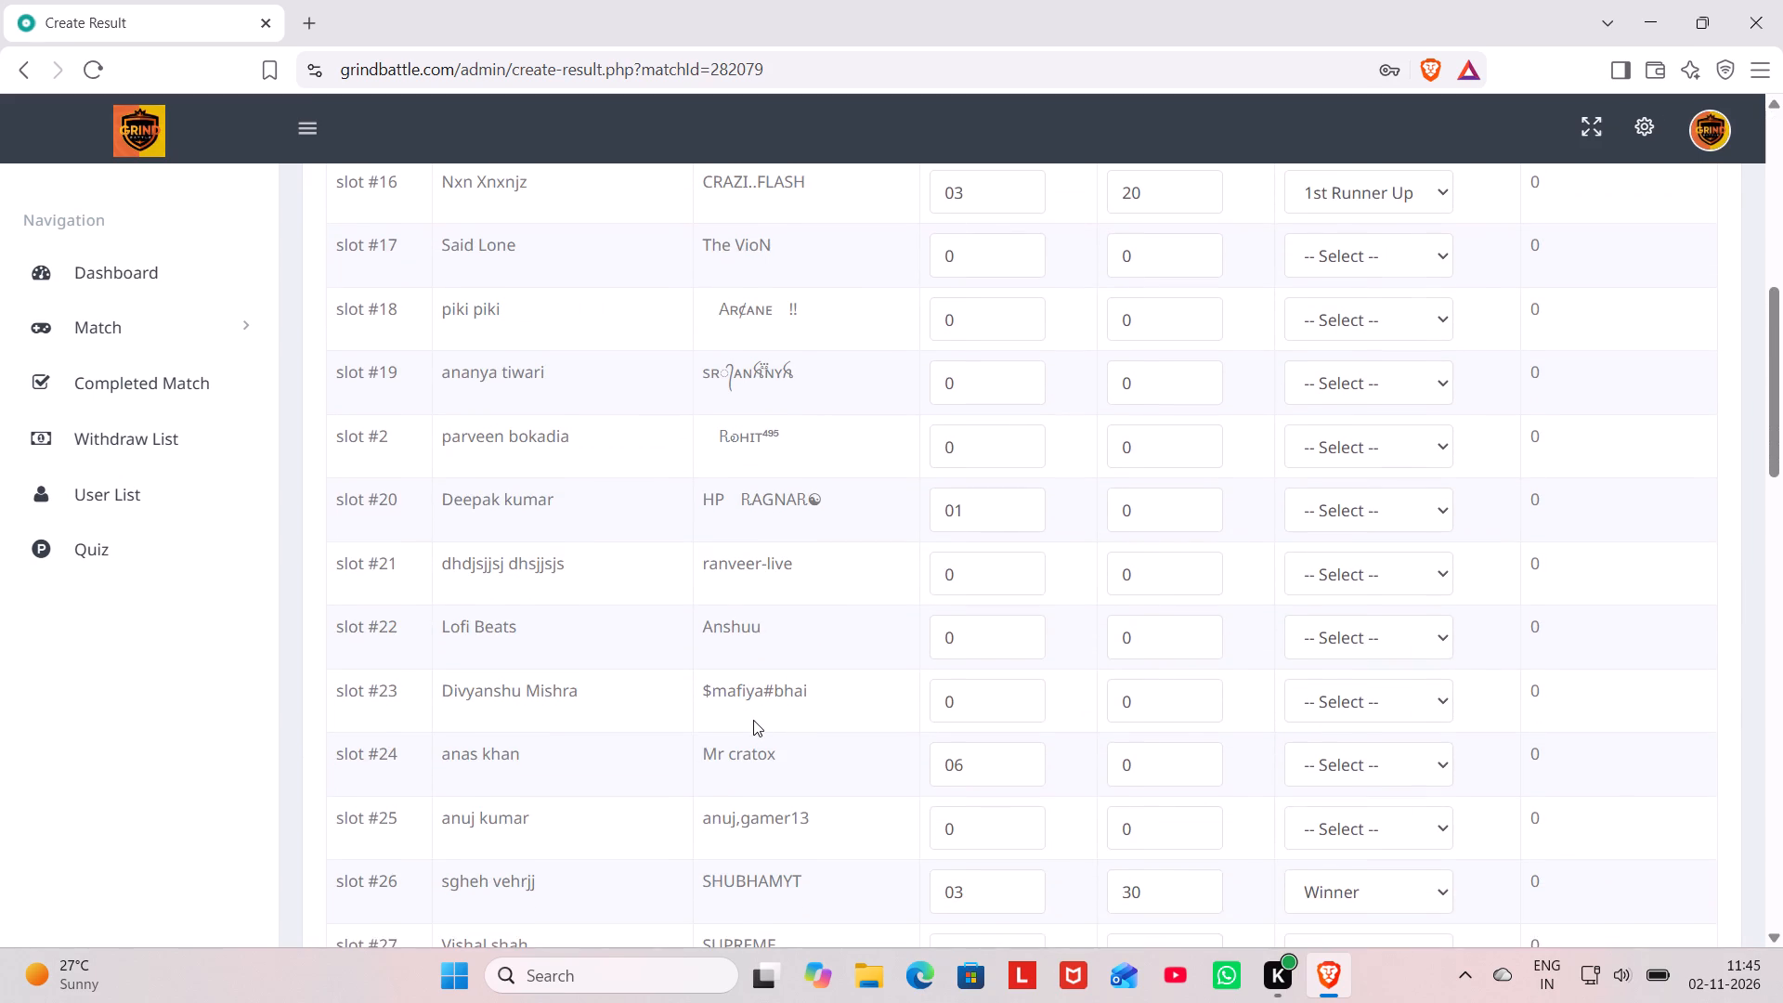
pyautogui.scroll(-5, 753, 720)
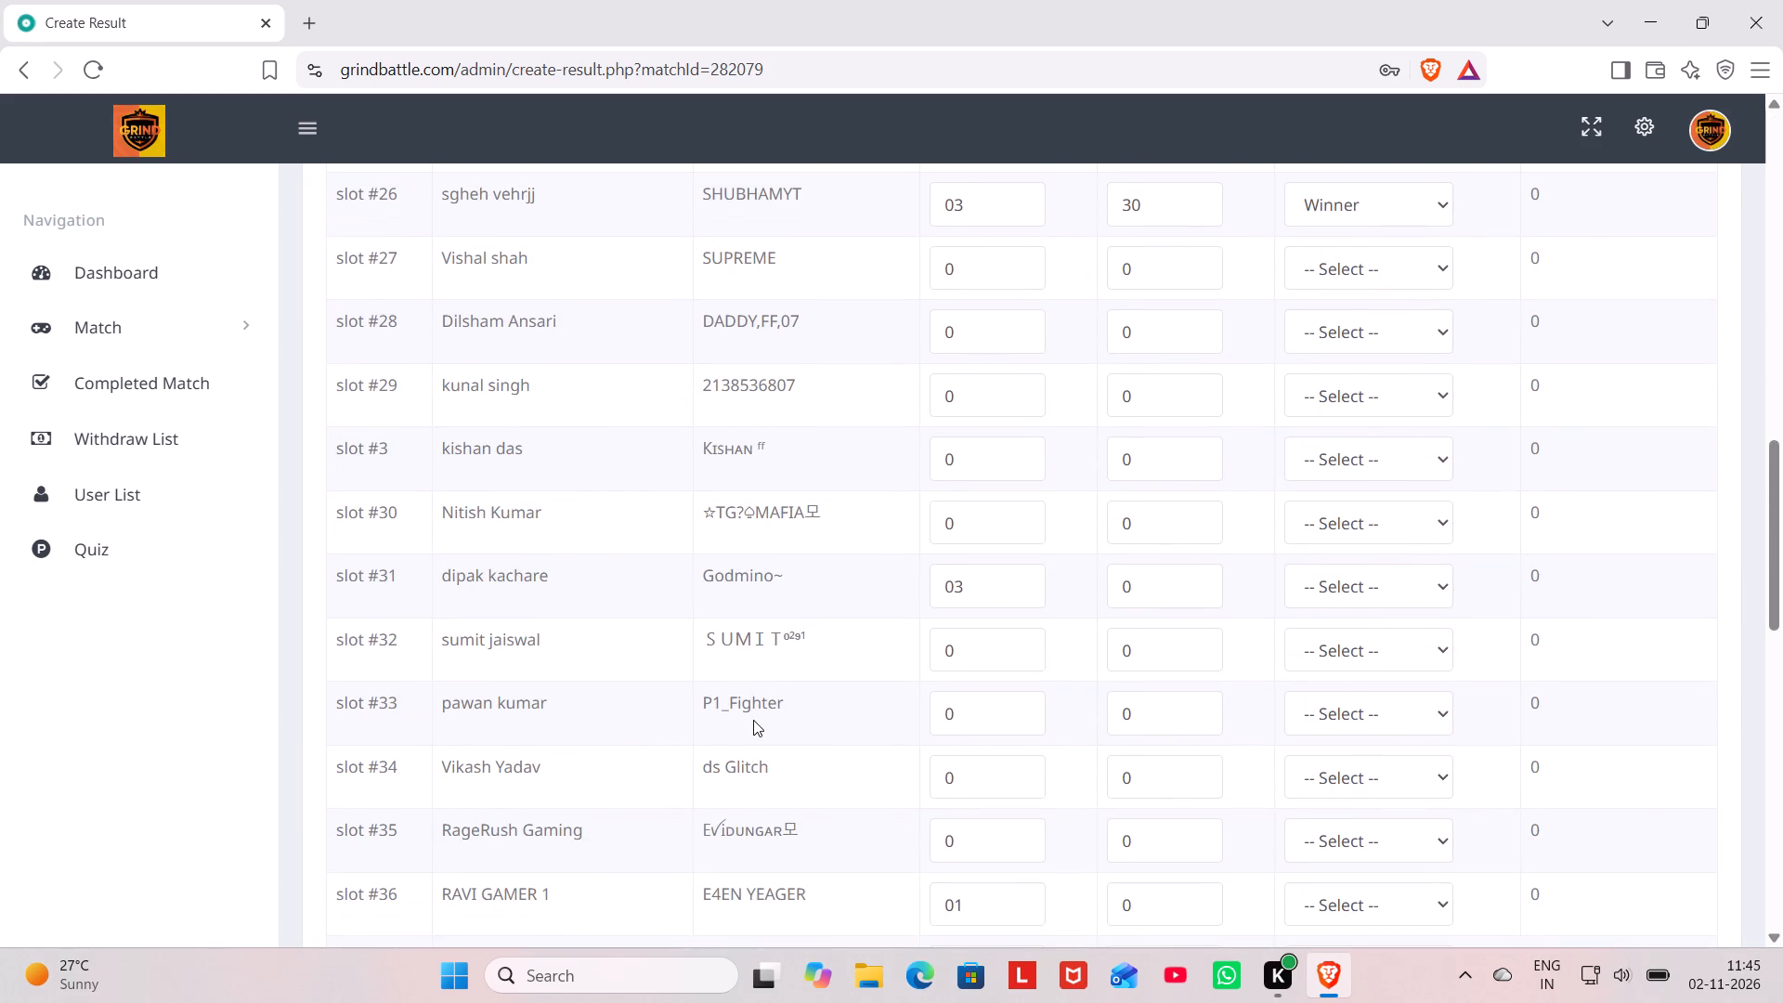
pyautogui.scroll(-5, 753, 720)
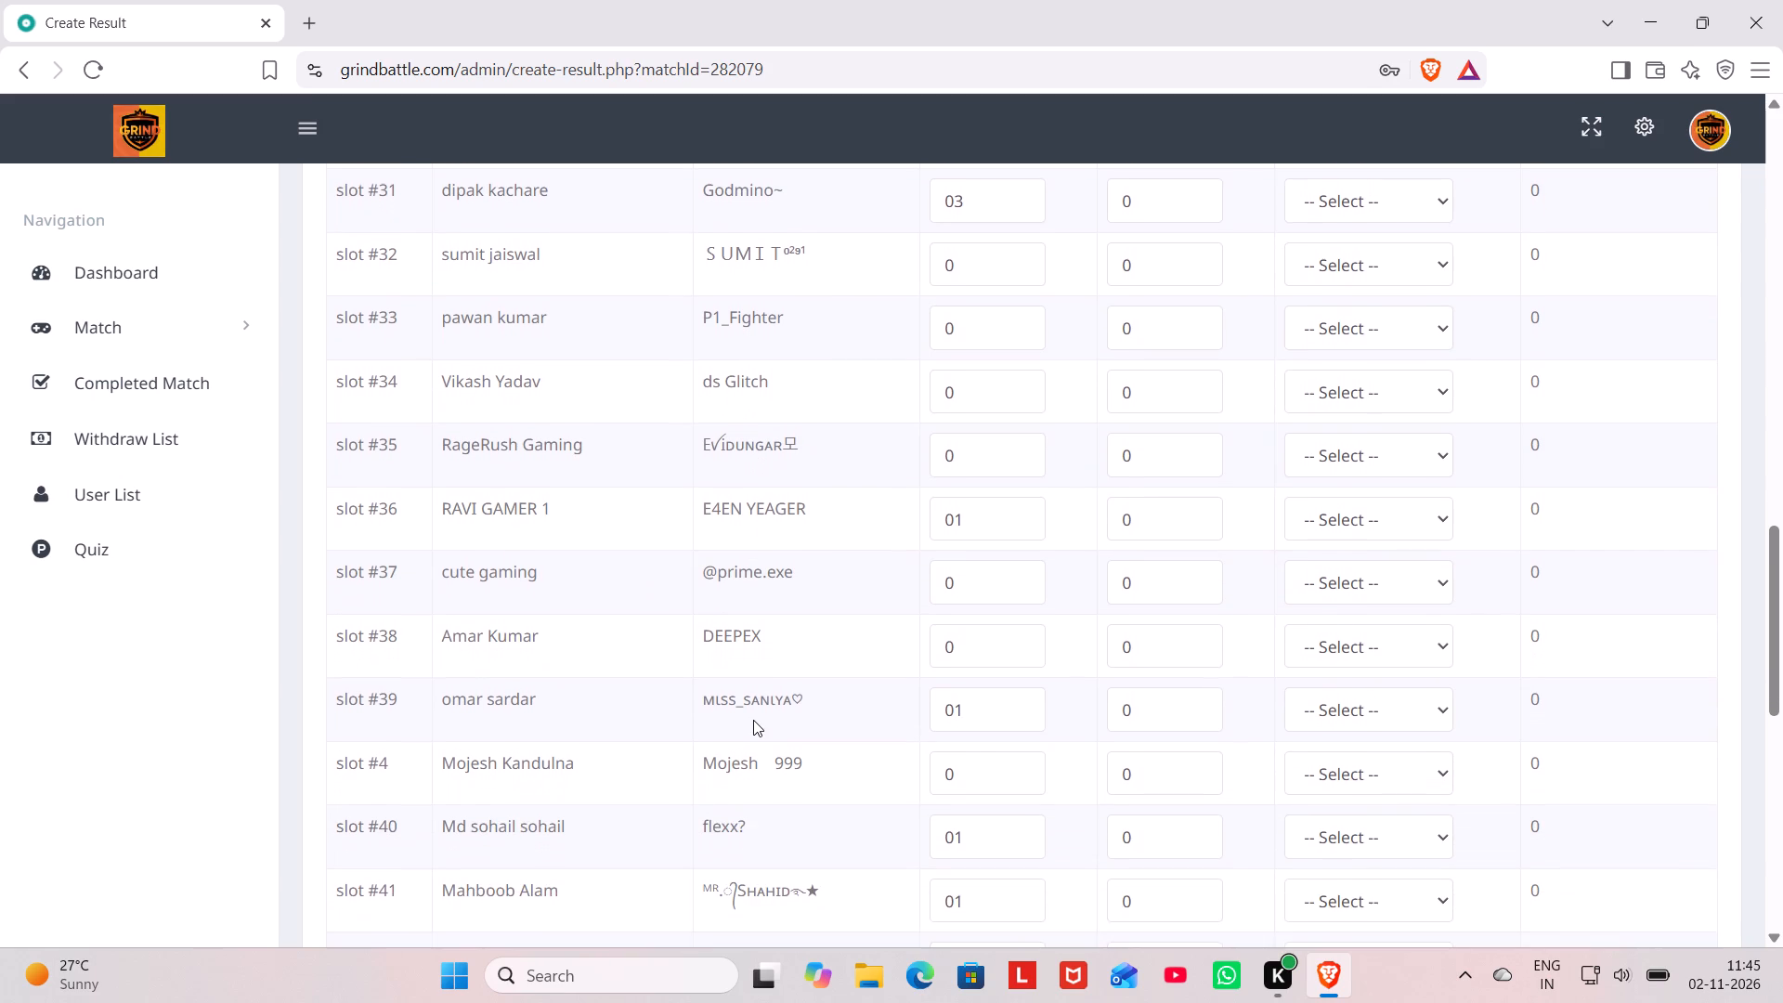
pyautogui.scroll(-8, 753, 720)
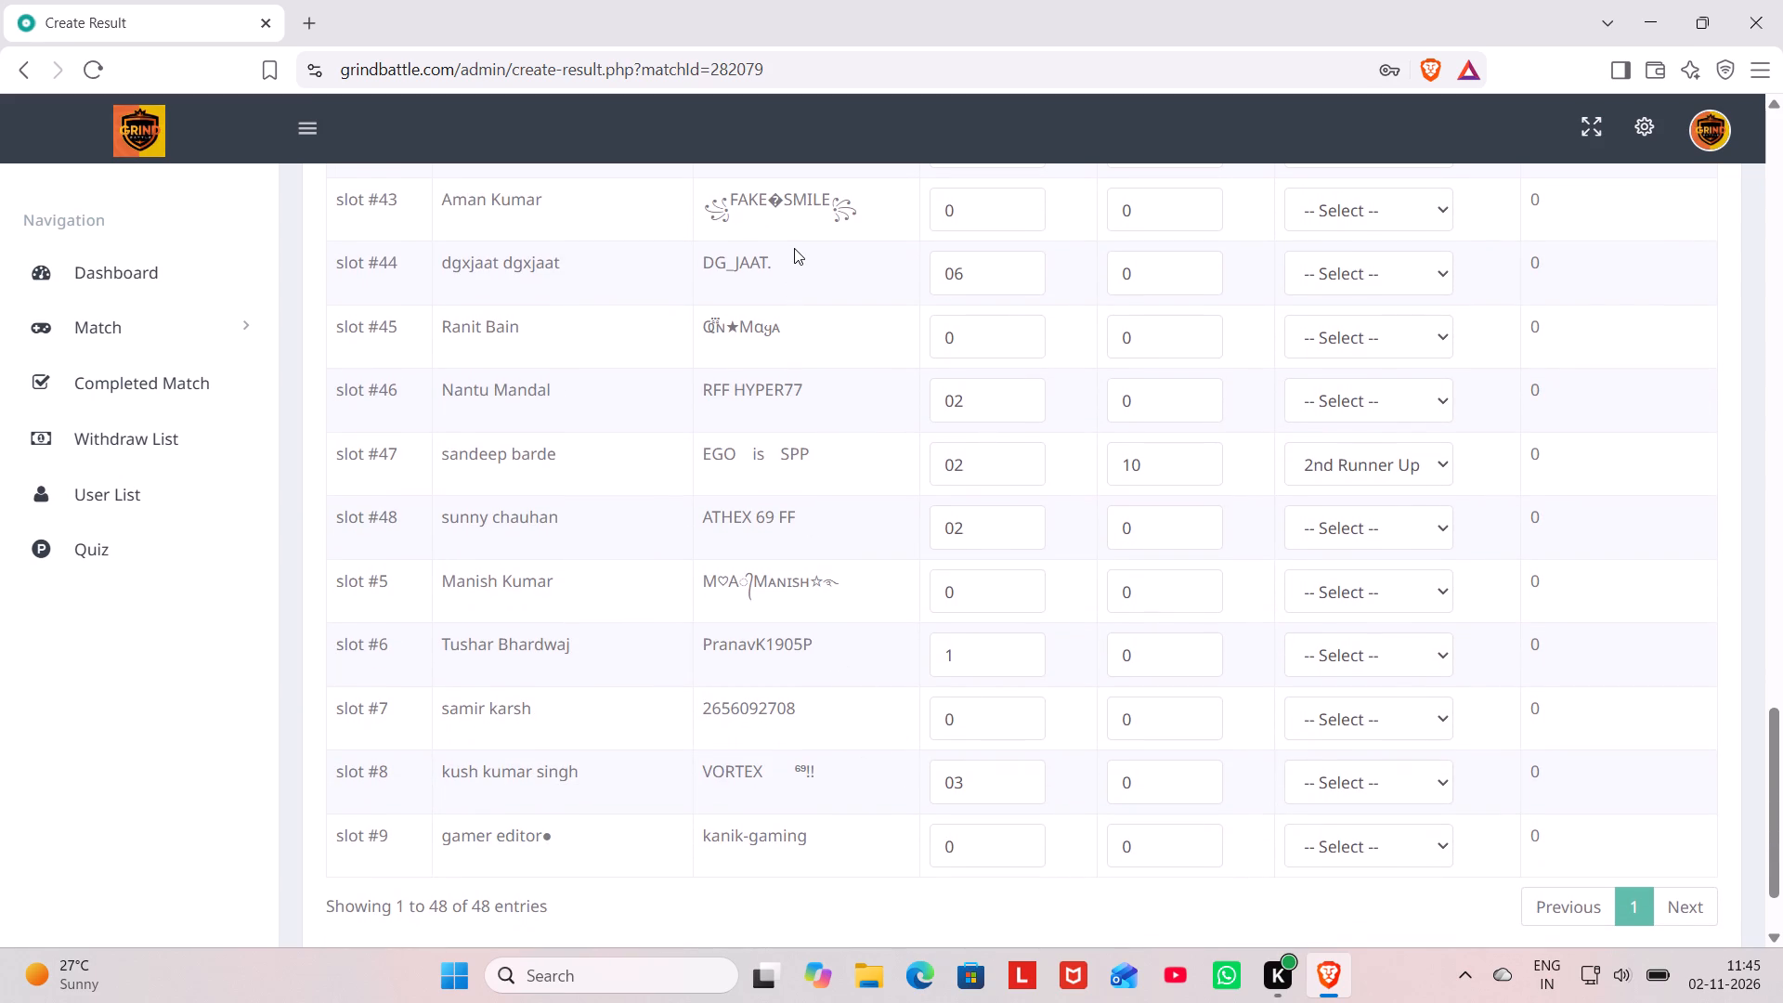
pyautogui.scroll(4, 794, 248)
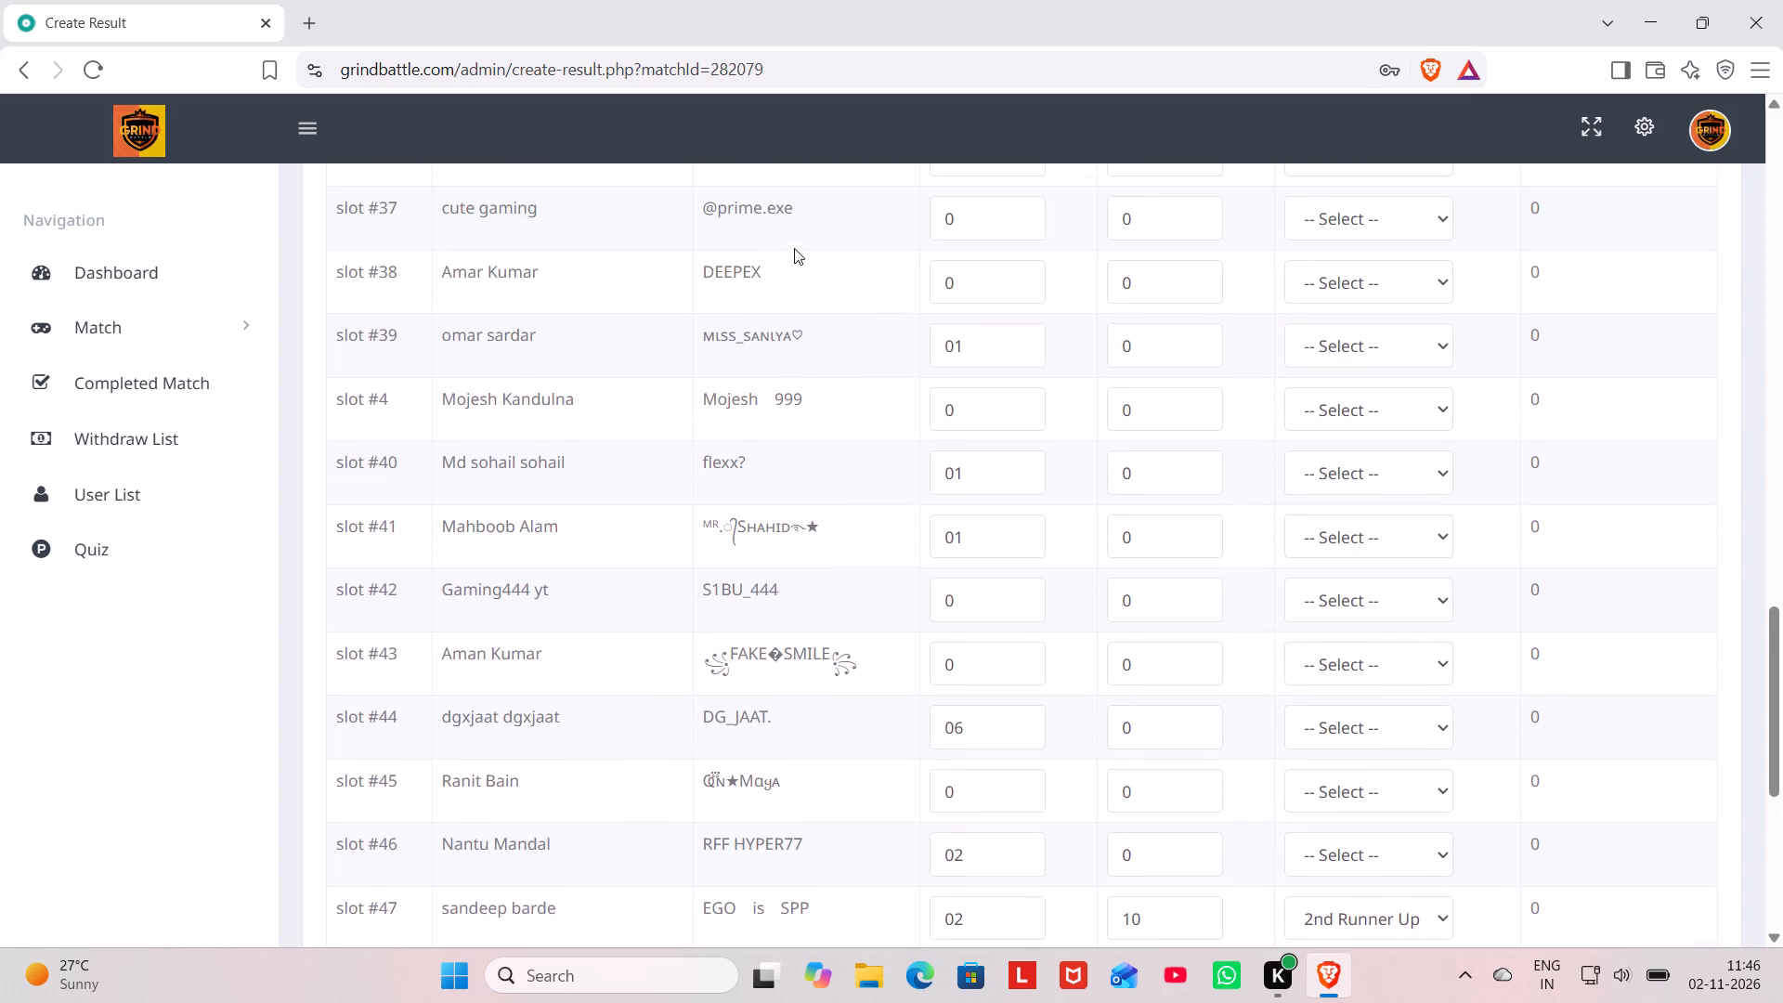
pyautogui.scroll(5, 794, 248)
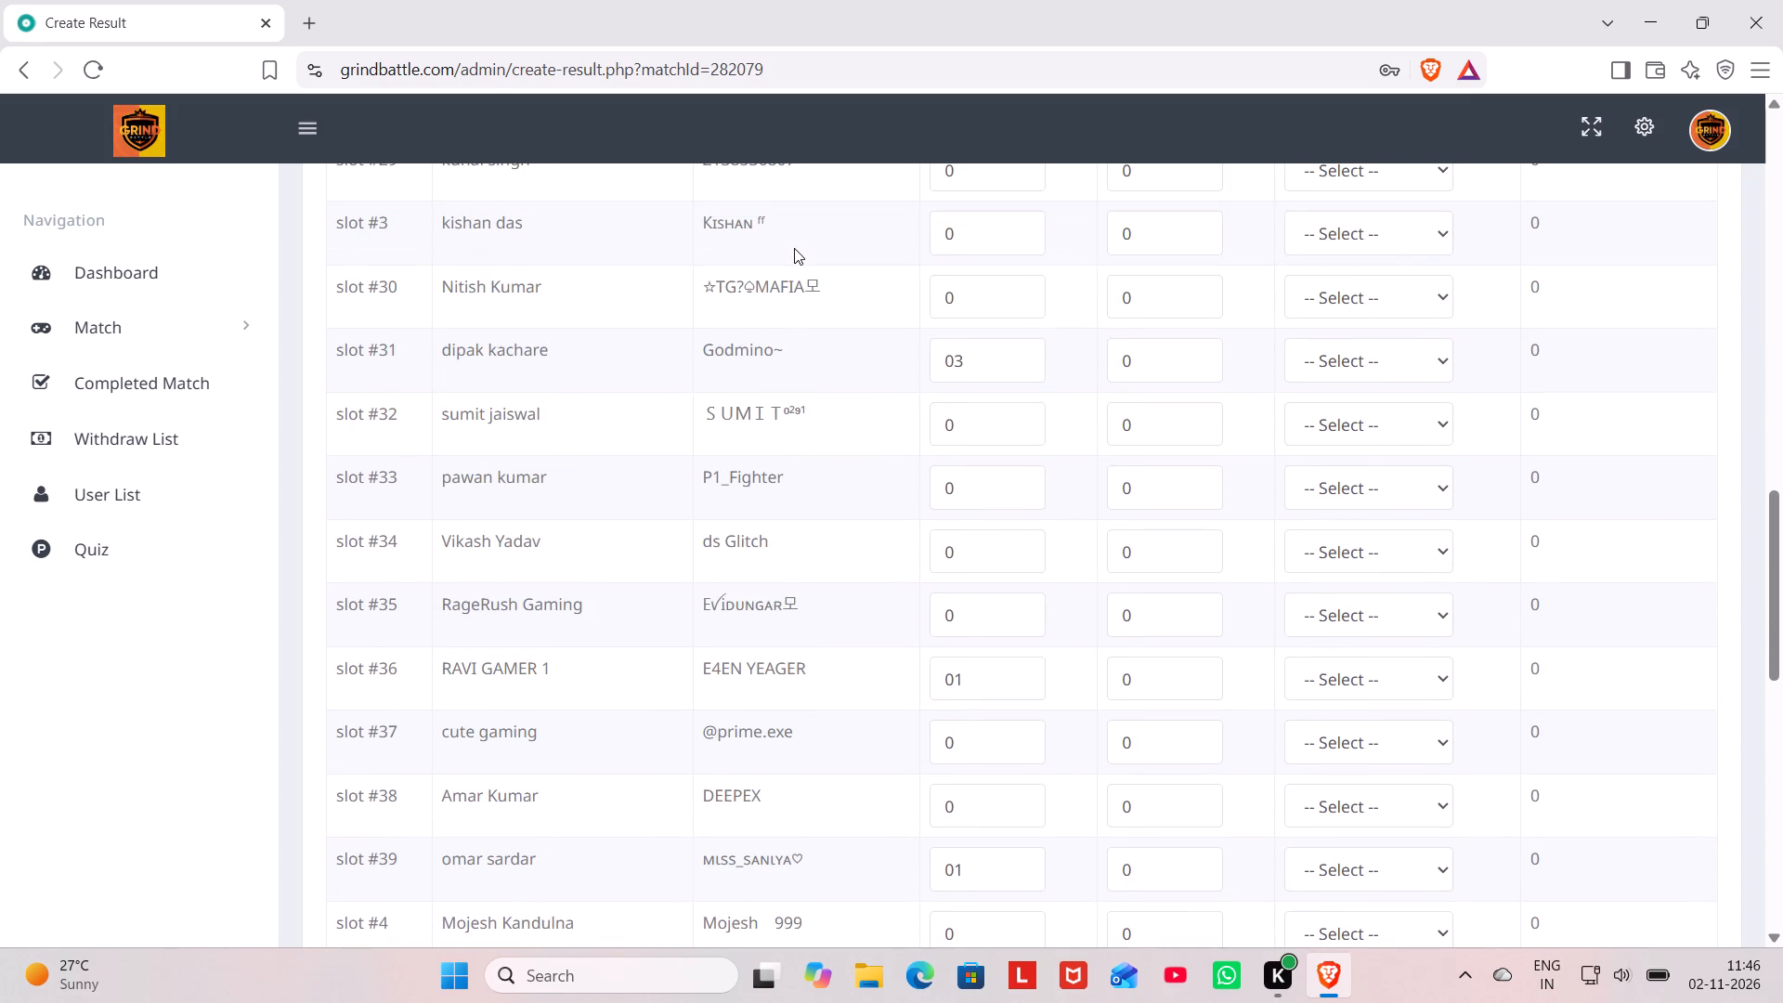
pyautogui.scroll(4, 794, 248)
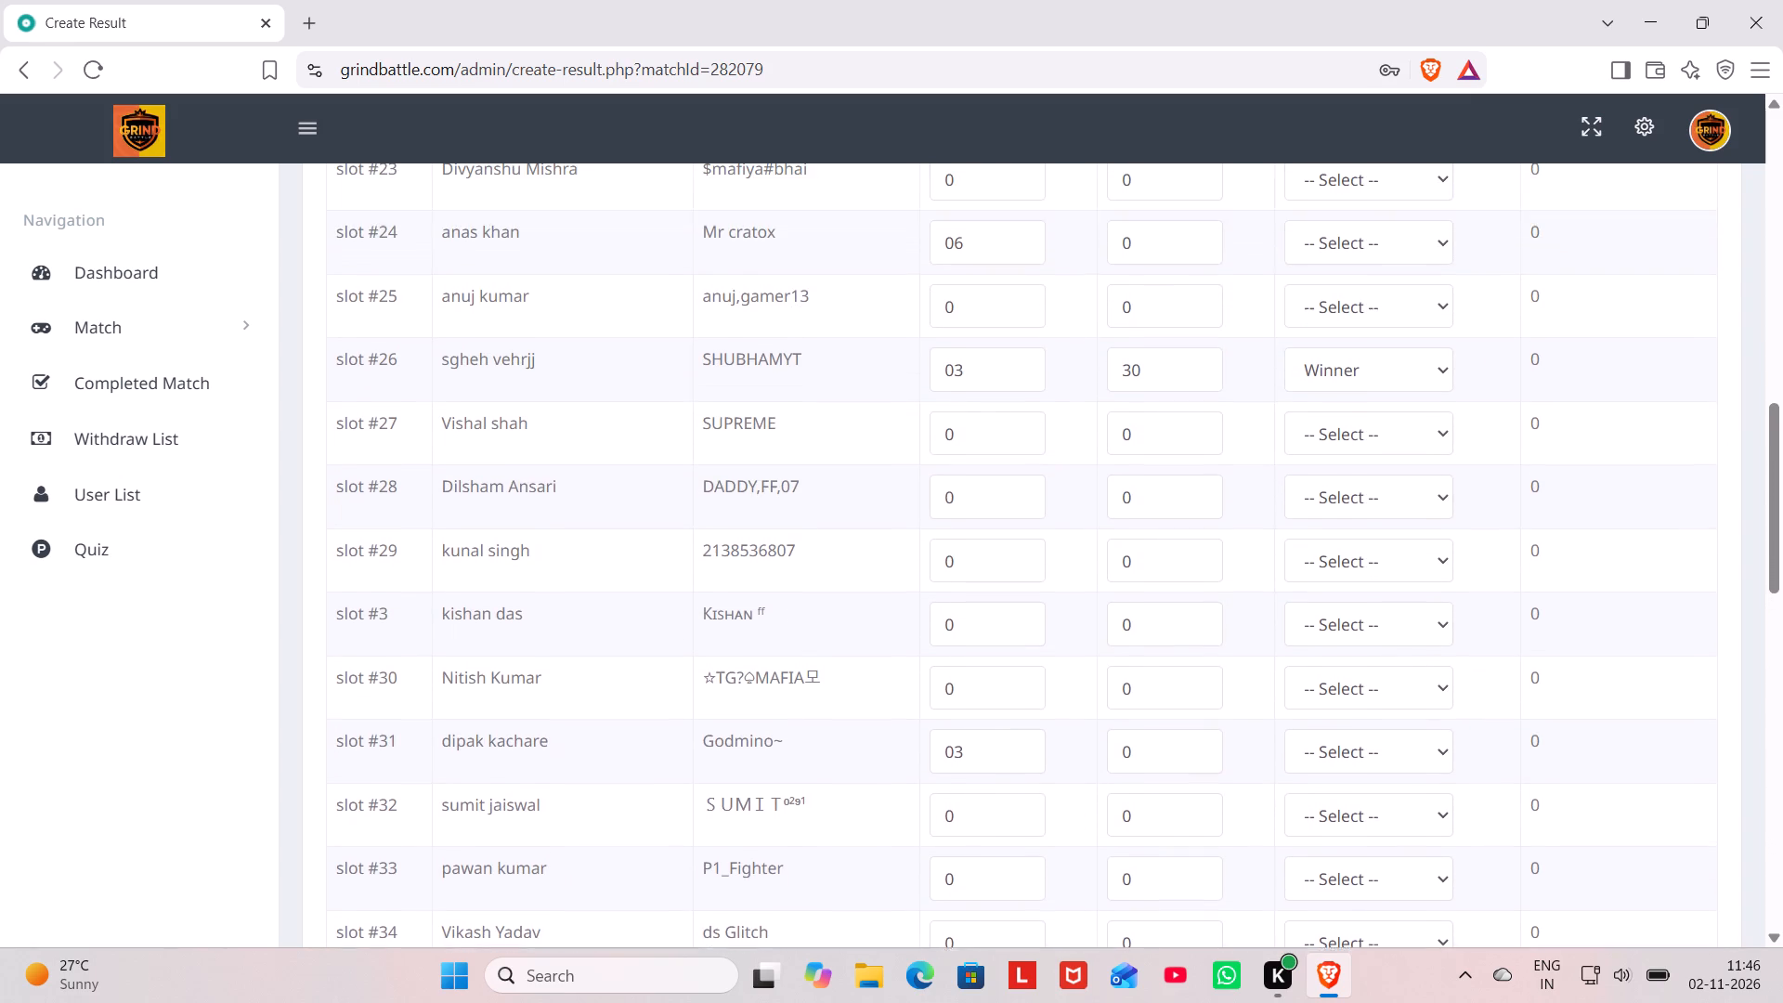
pyautogui.scroll(4, 794, 248)
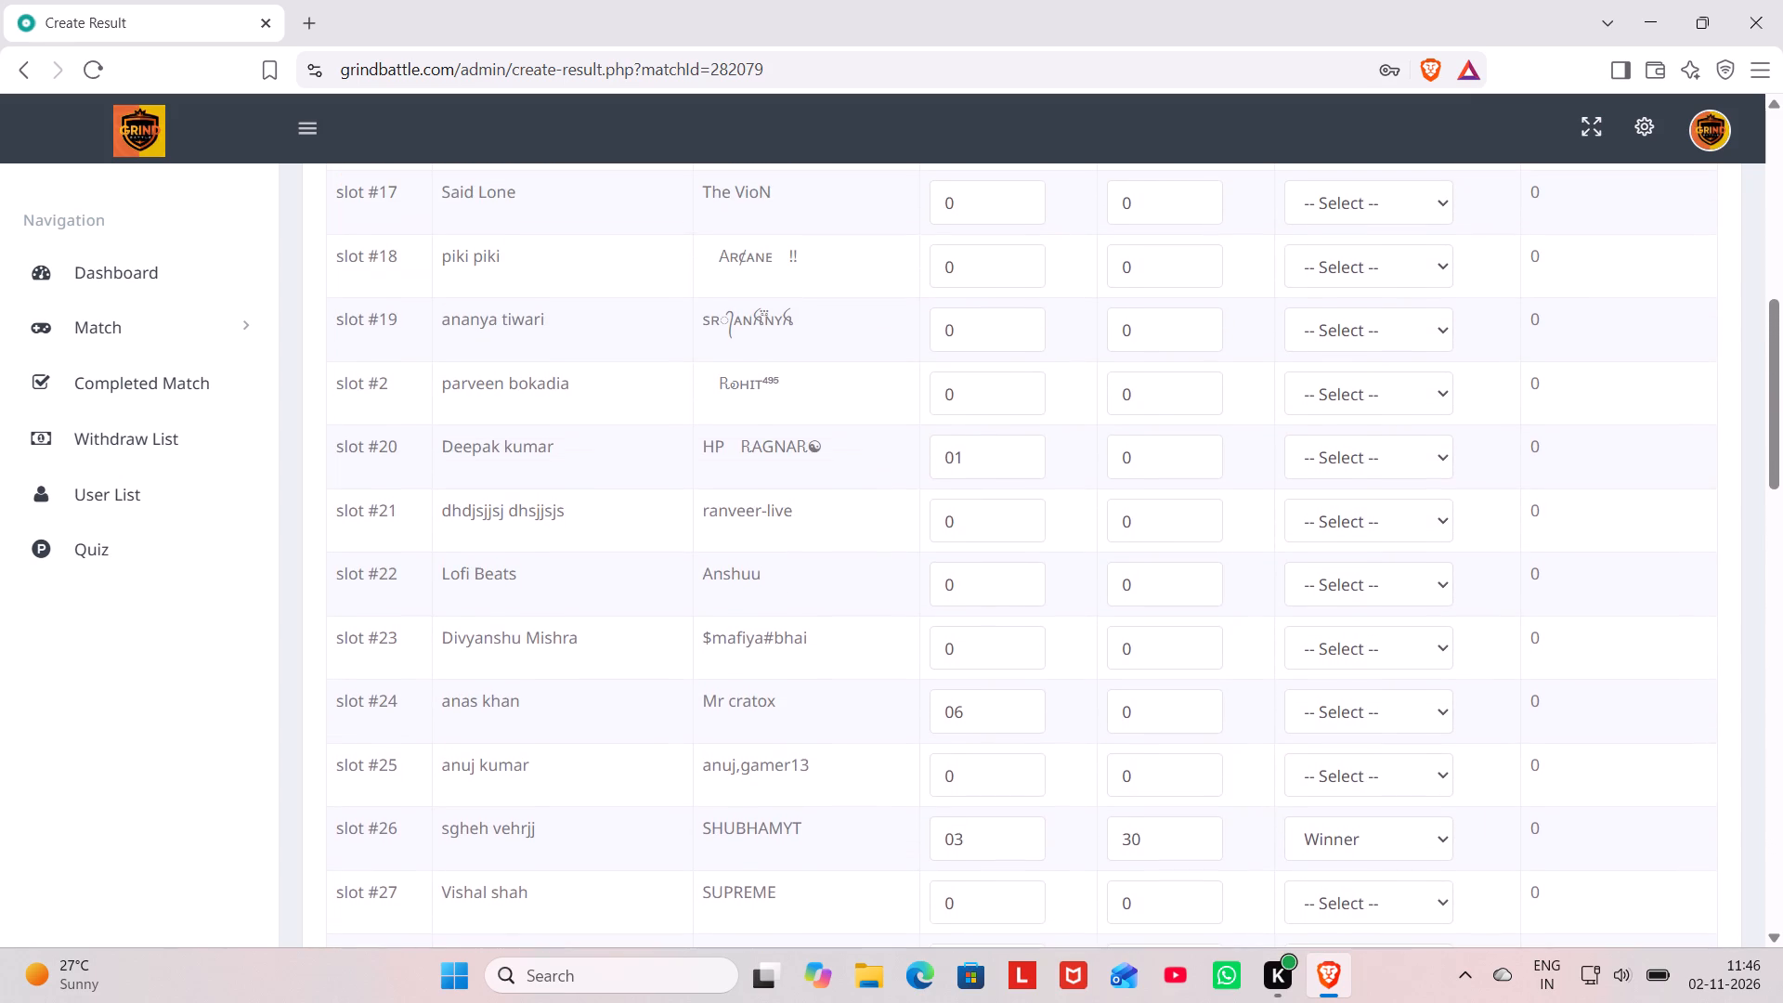
pyautogui.scroll(1, 794, 248)
pyautogui.click(973, 342)
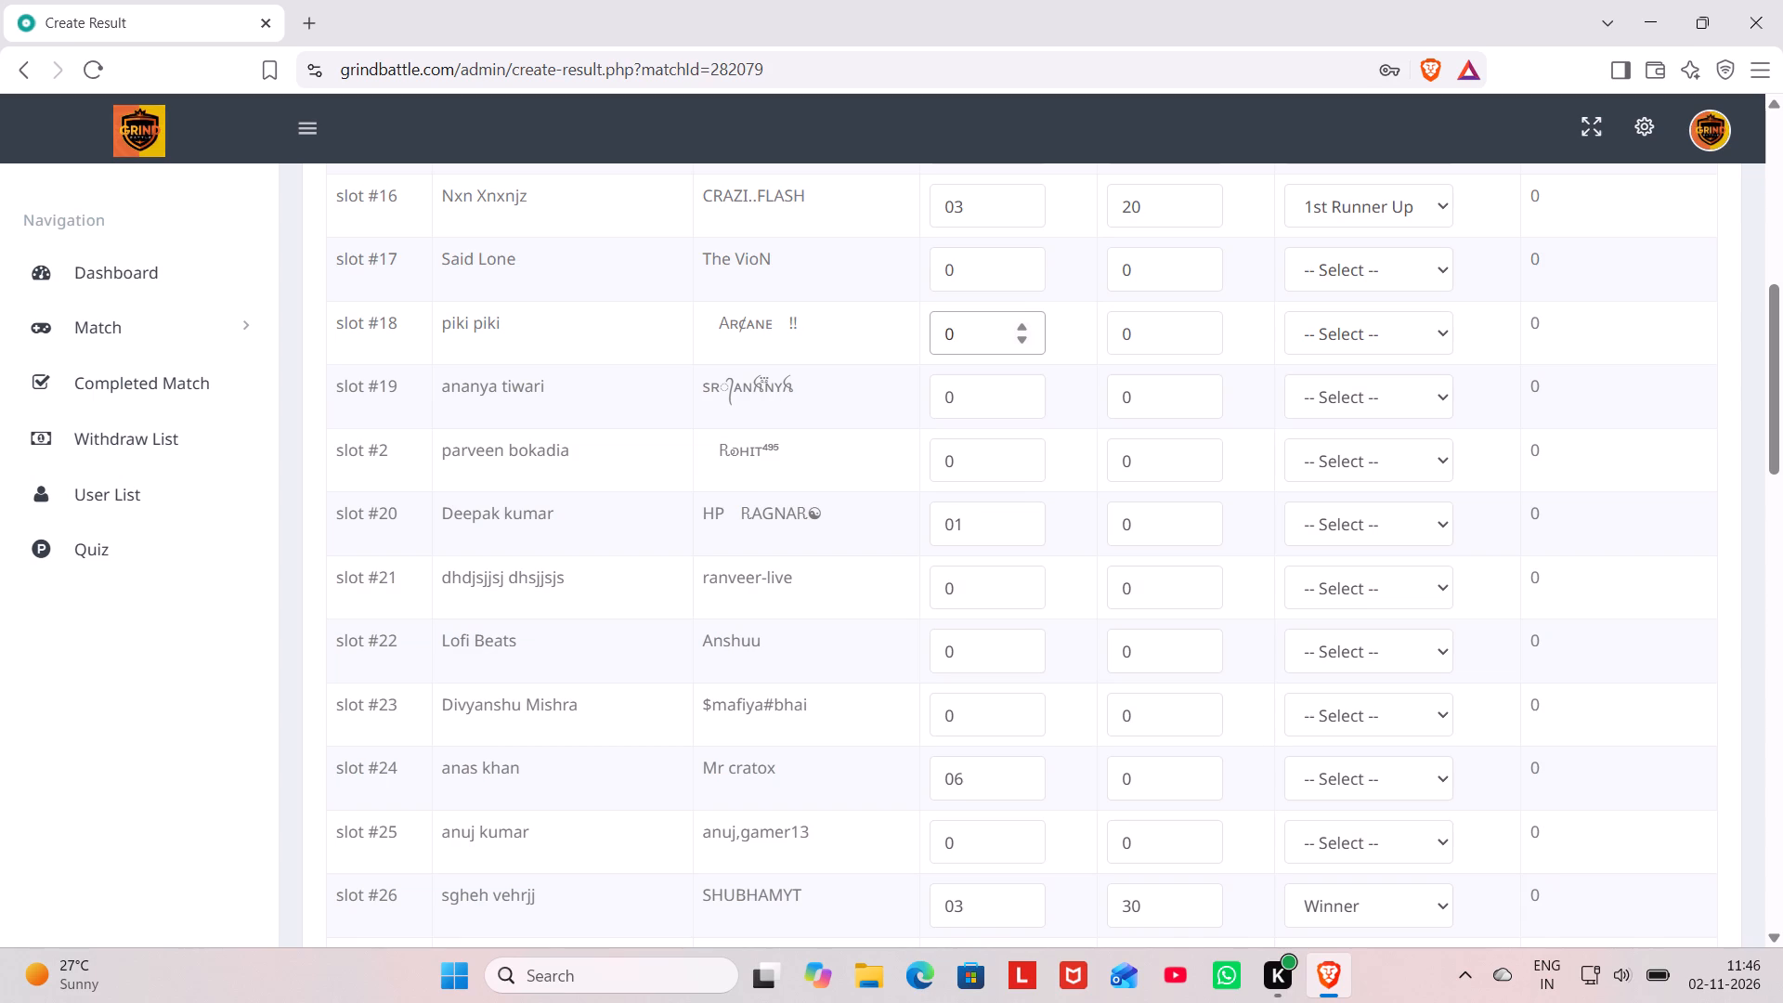
pyautogui.press('1')
pyautogui.press('Tab')
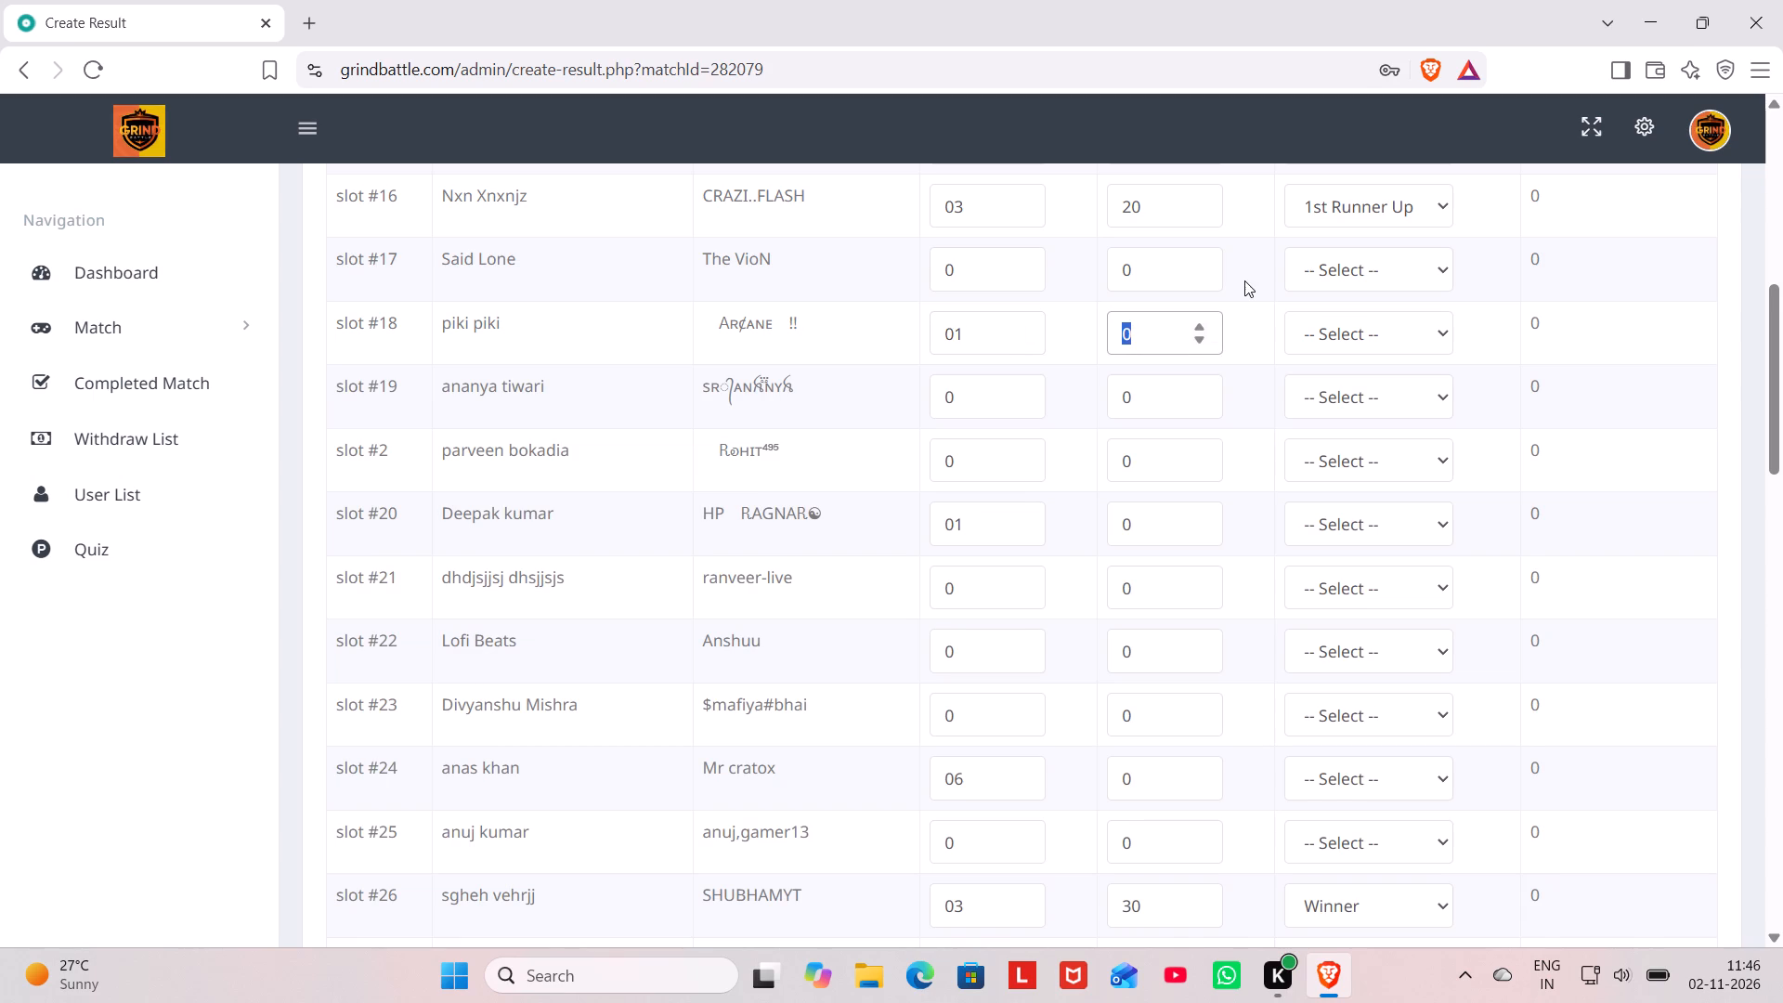
pyautogui.scroll(5, 1244, 280)
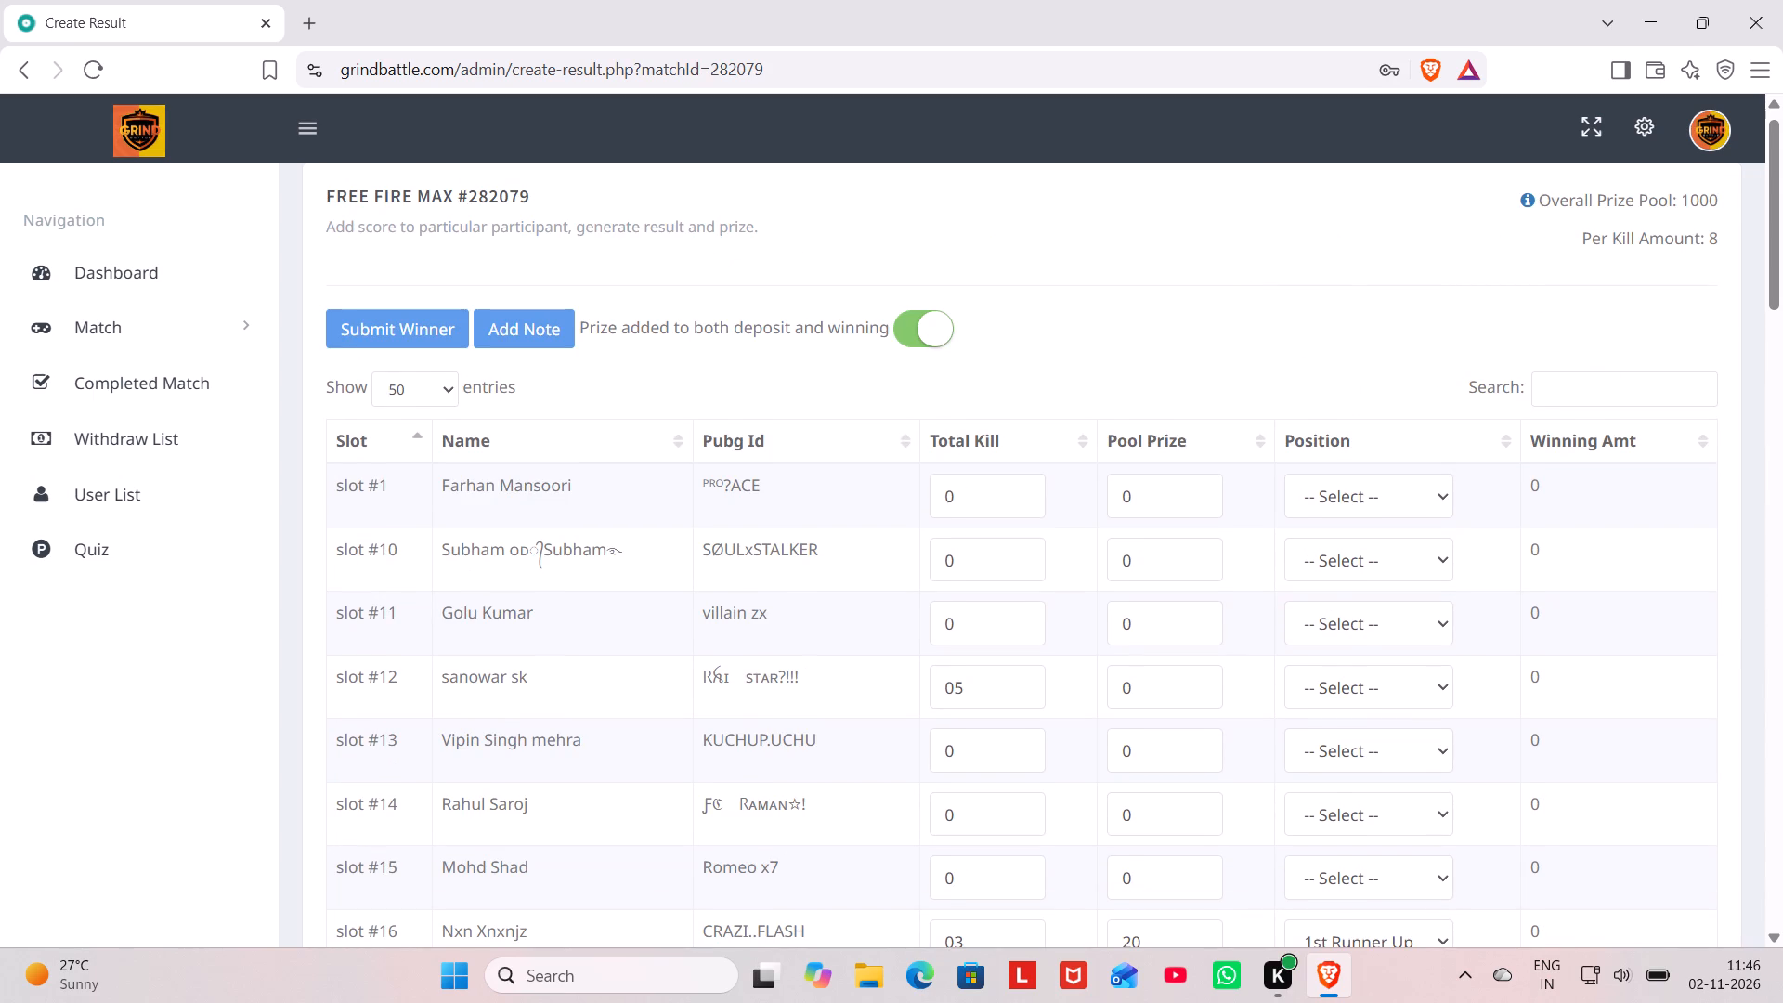
pyautogui.click(1596, 413)
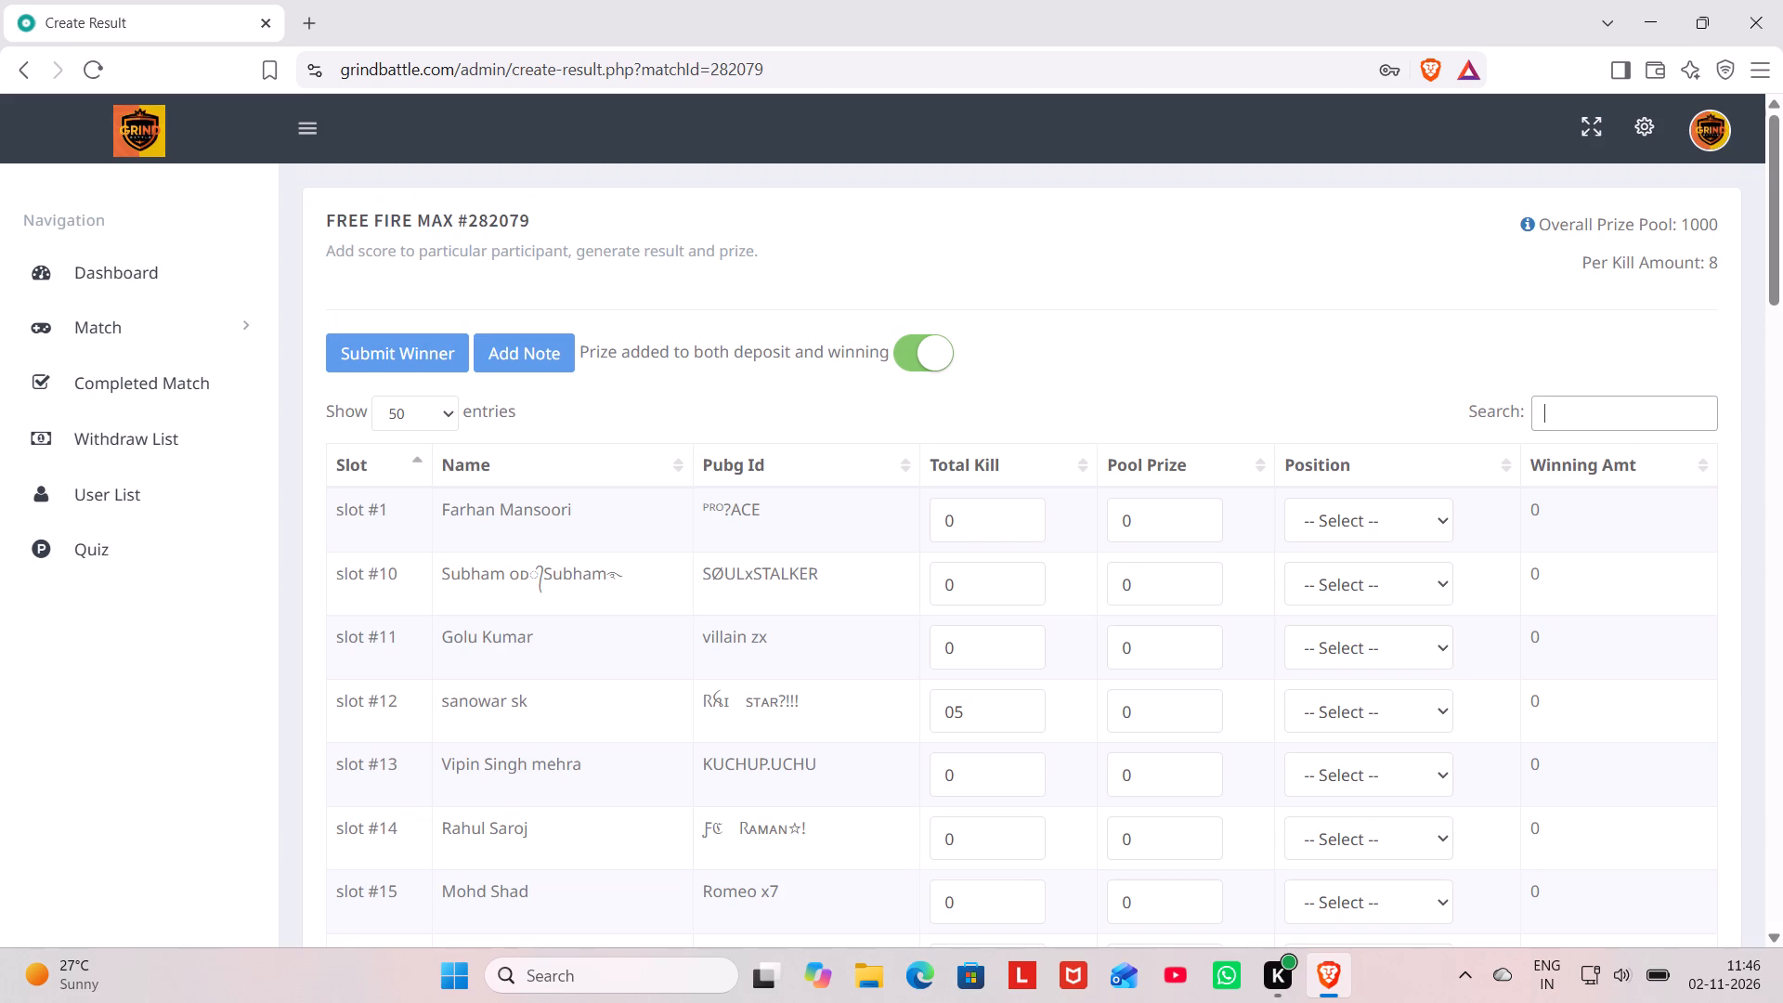
pyautogui.write('pr')
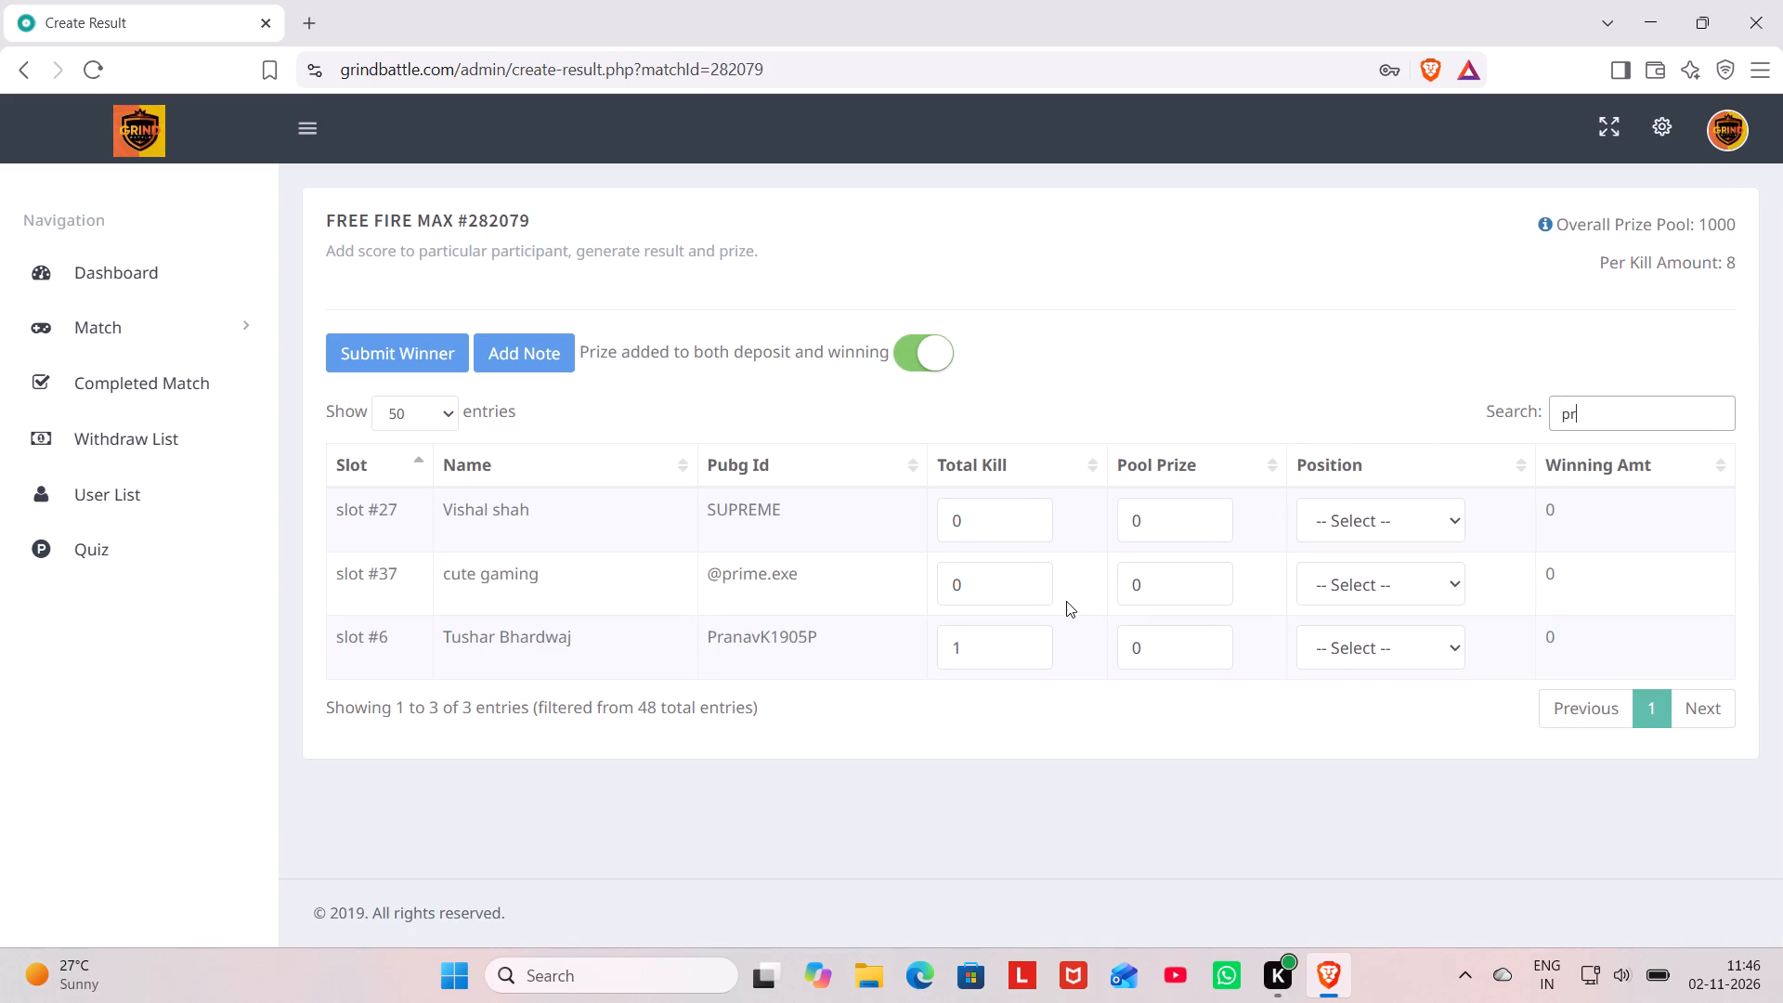
pyautogui.click(996, 581)
pyautogui.press('q')
pyautogui.press('1')
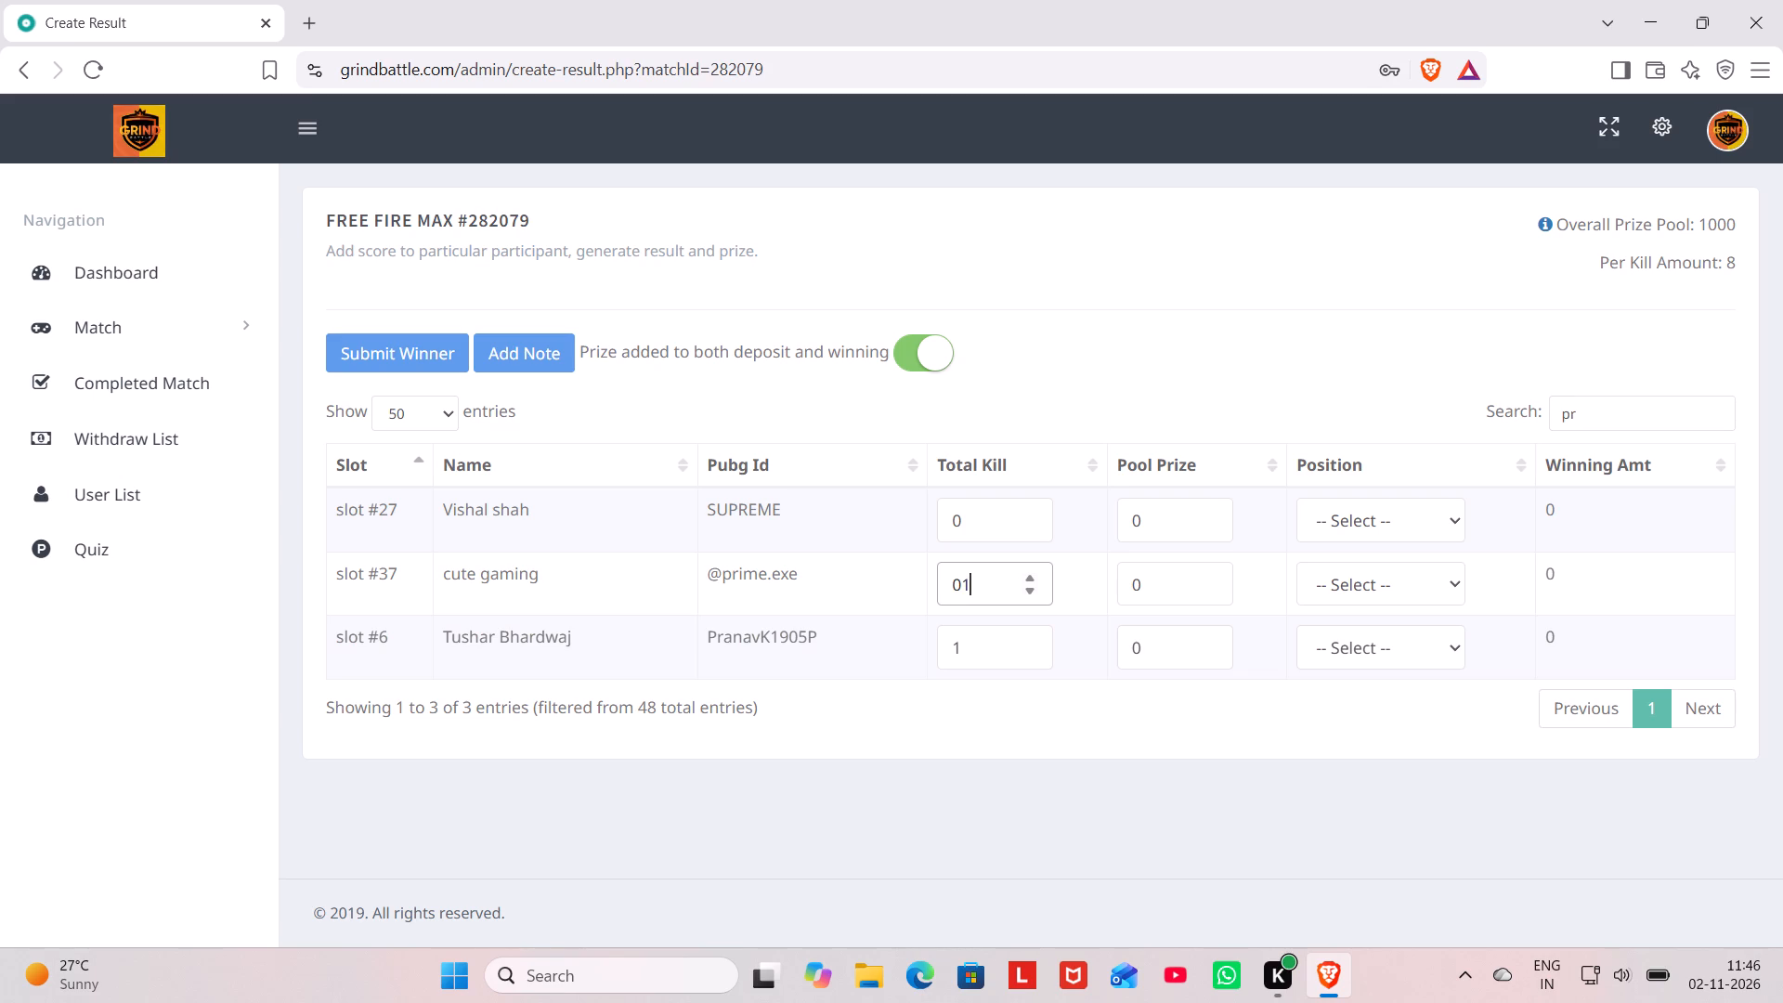
pyautogui.press('Tab')
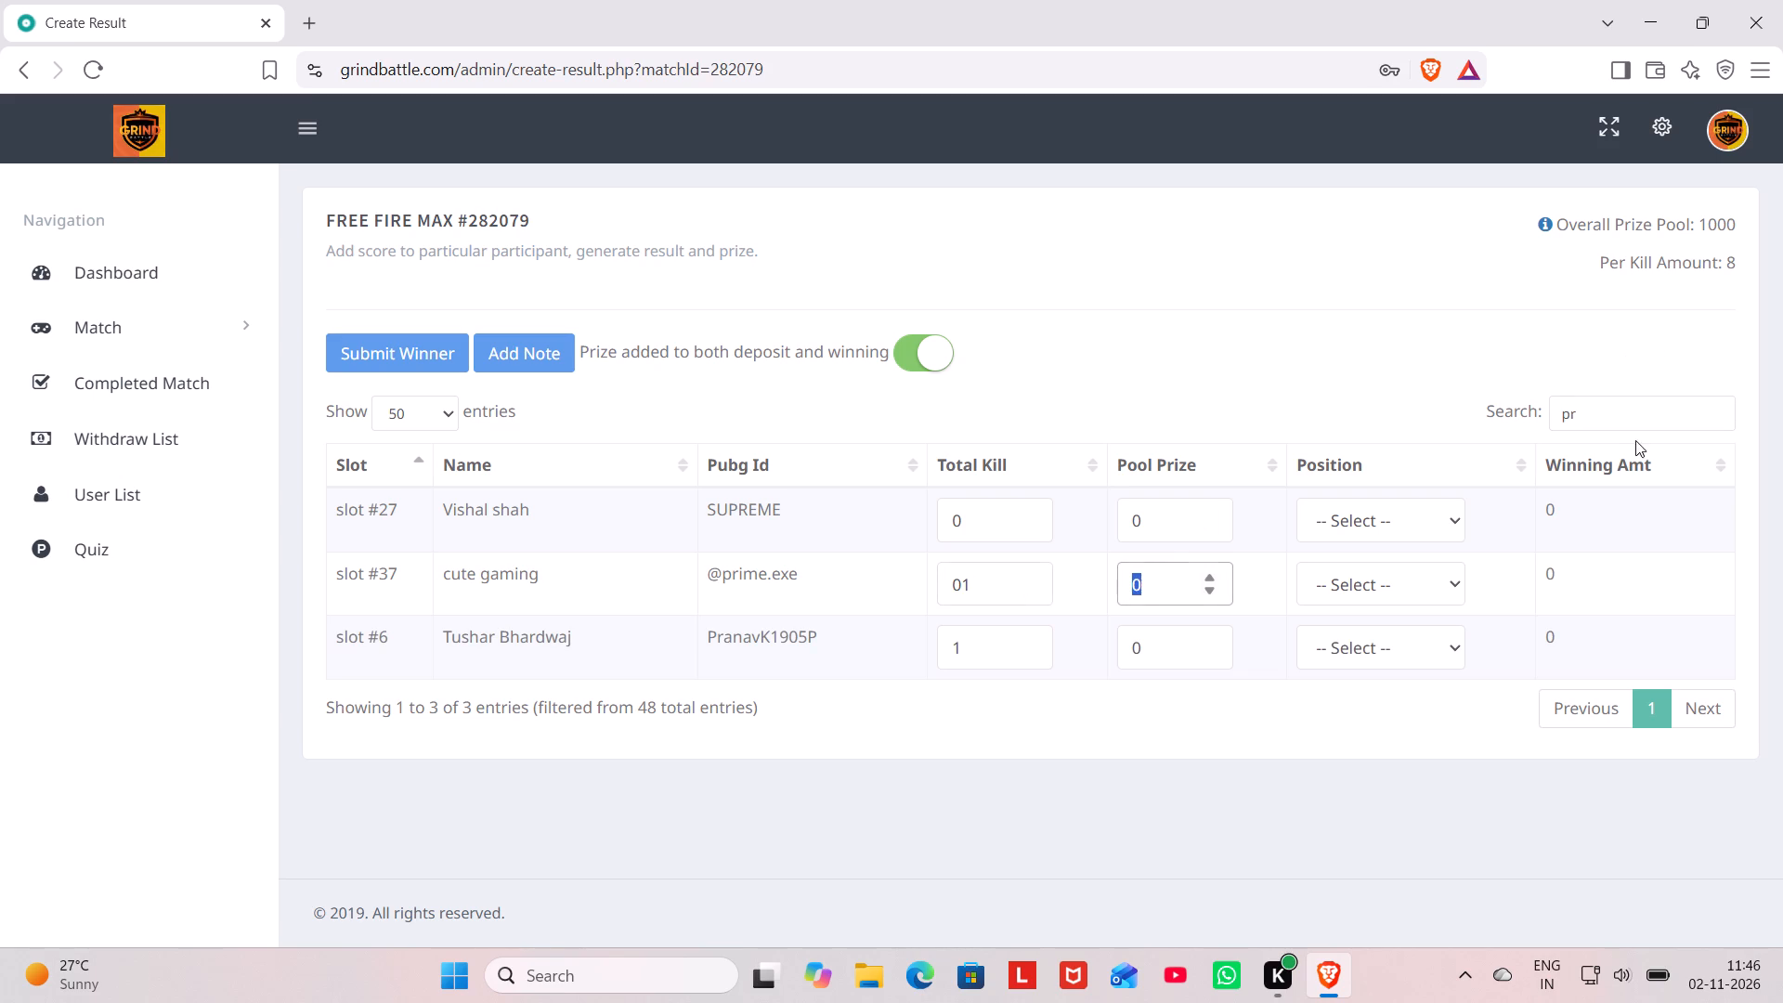
pyautogui.click(1648, 404)
pyautogui.press('BackSpace')
pyautogui.press('BackSpace')
pyautogui.press('BackSpace')
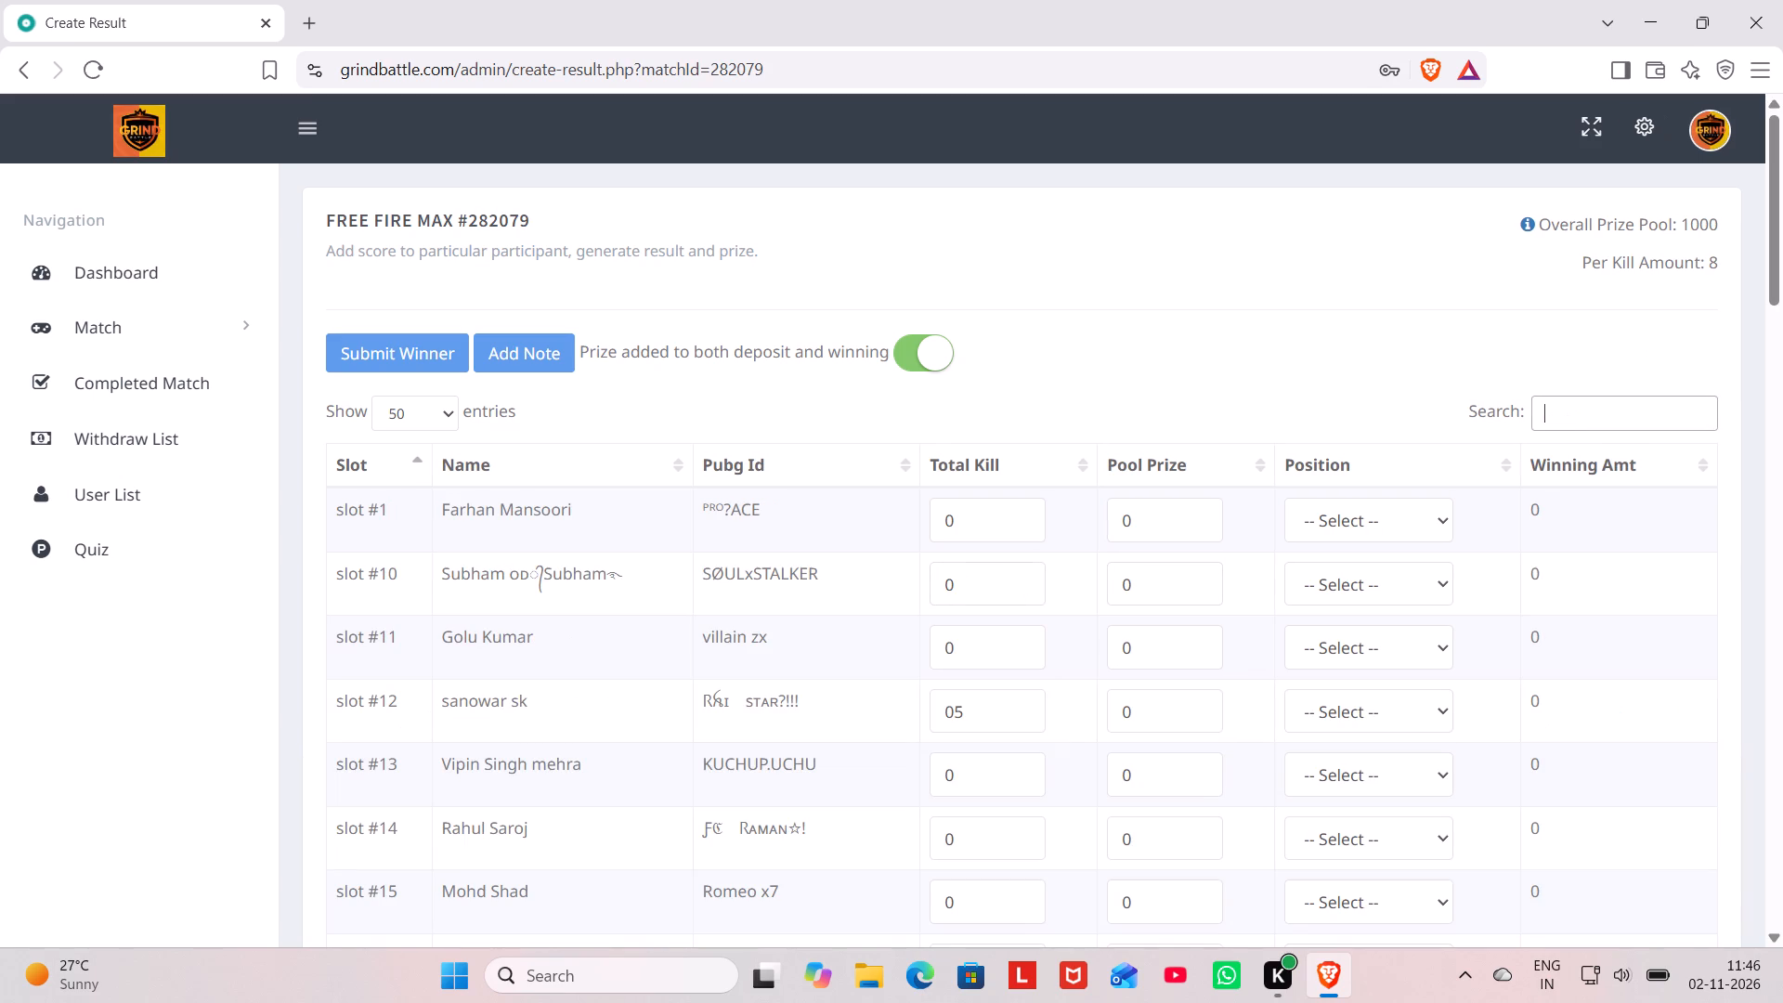
pyautogui.press('BackSpace')
pyautogui.press('BackSpace')
pyautogui.press('BackSpace')
pyautogui.write('vio')
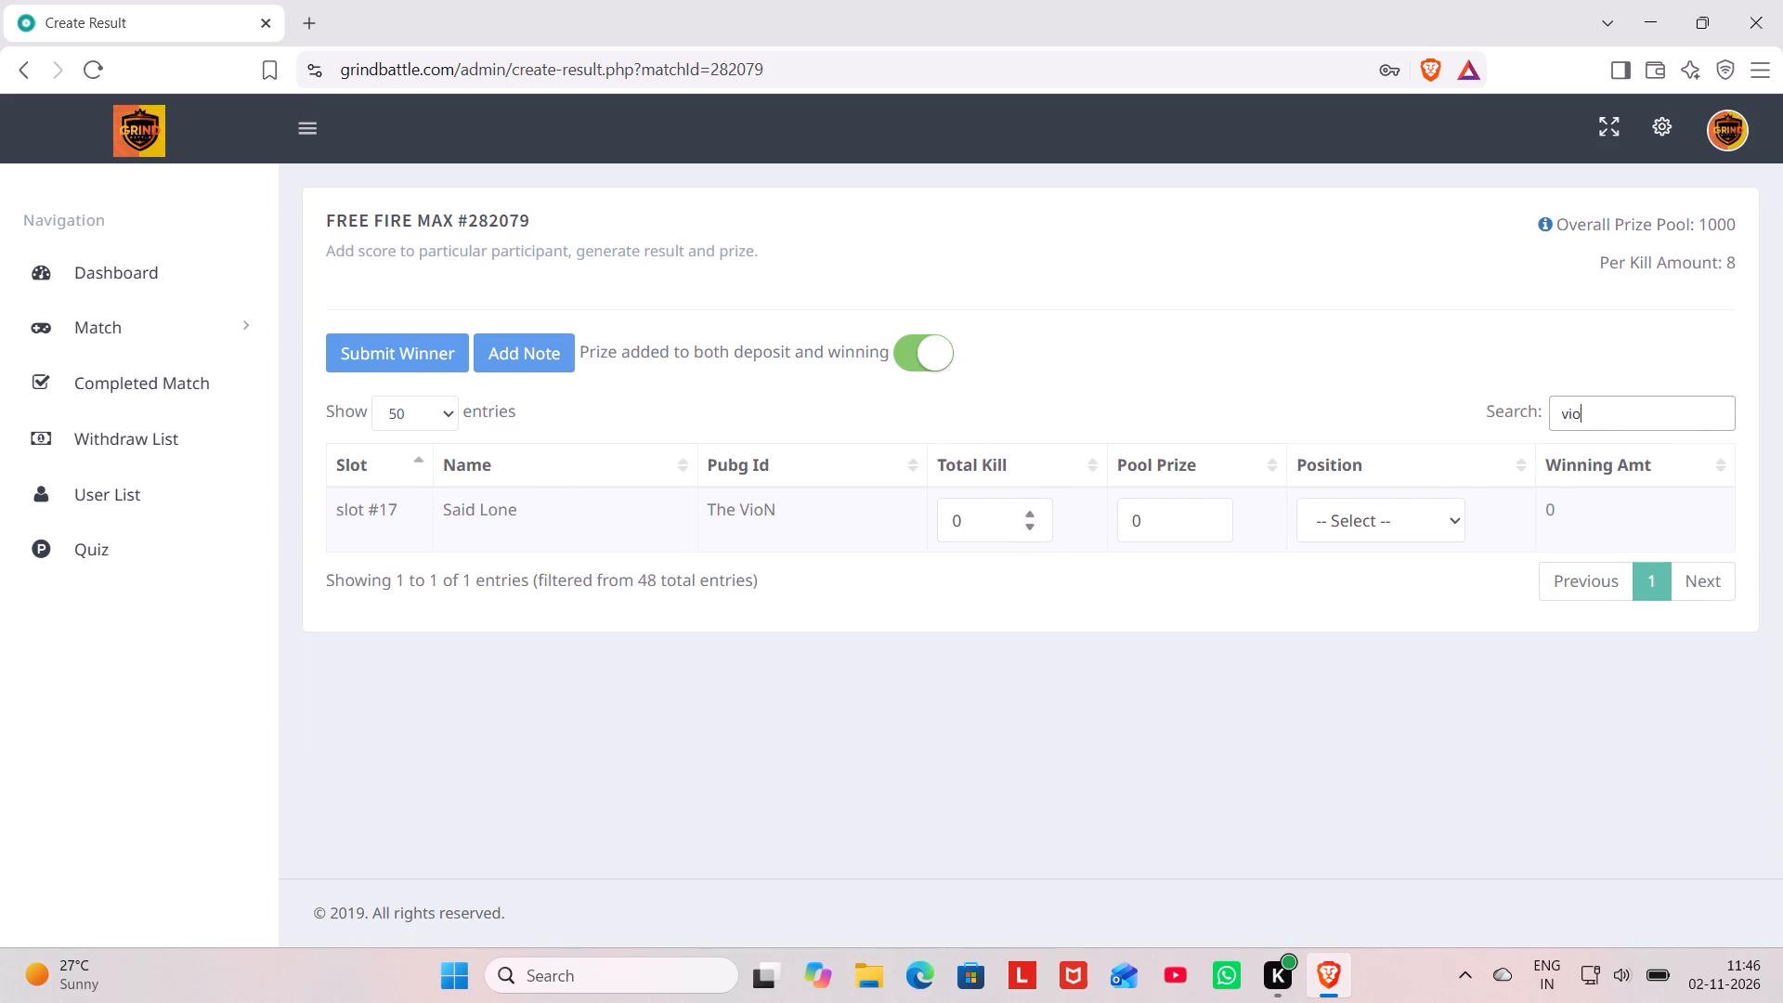
pyautogui.click(982, 515)
pyautogui.press('1')
pyautogui.press('Tab')
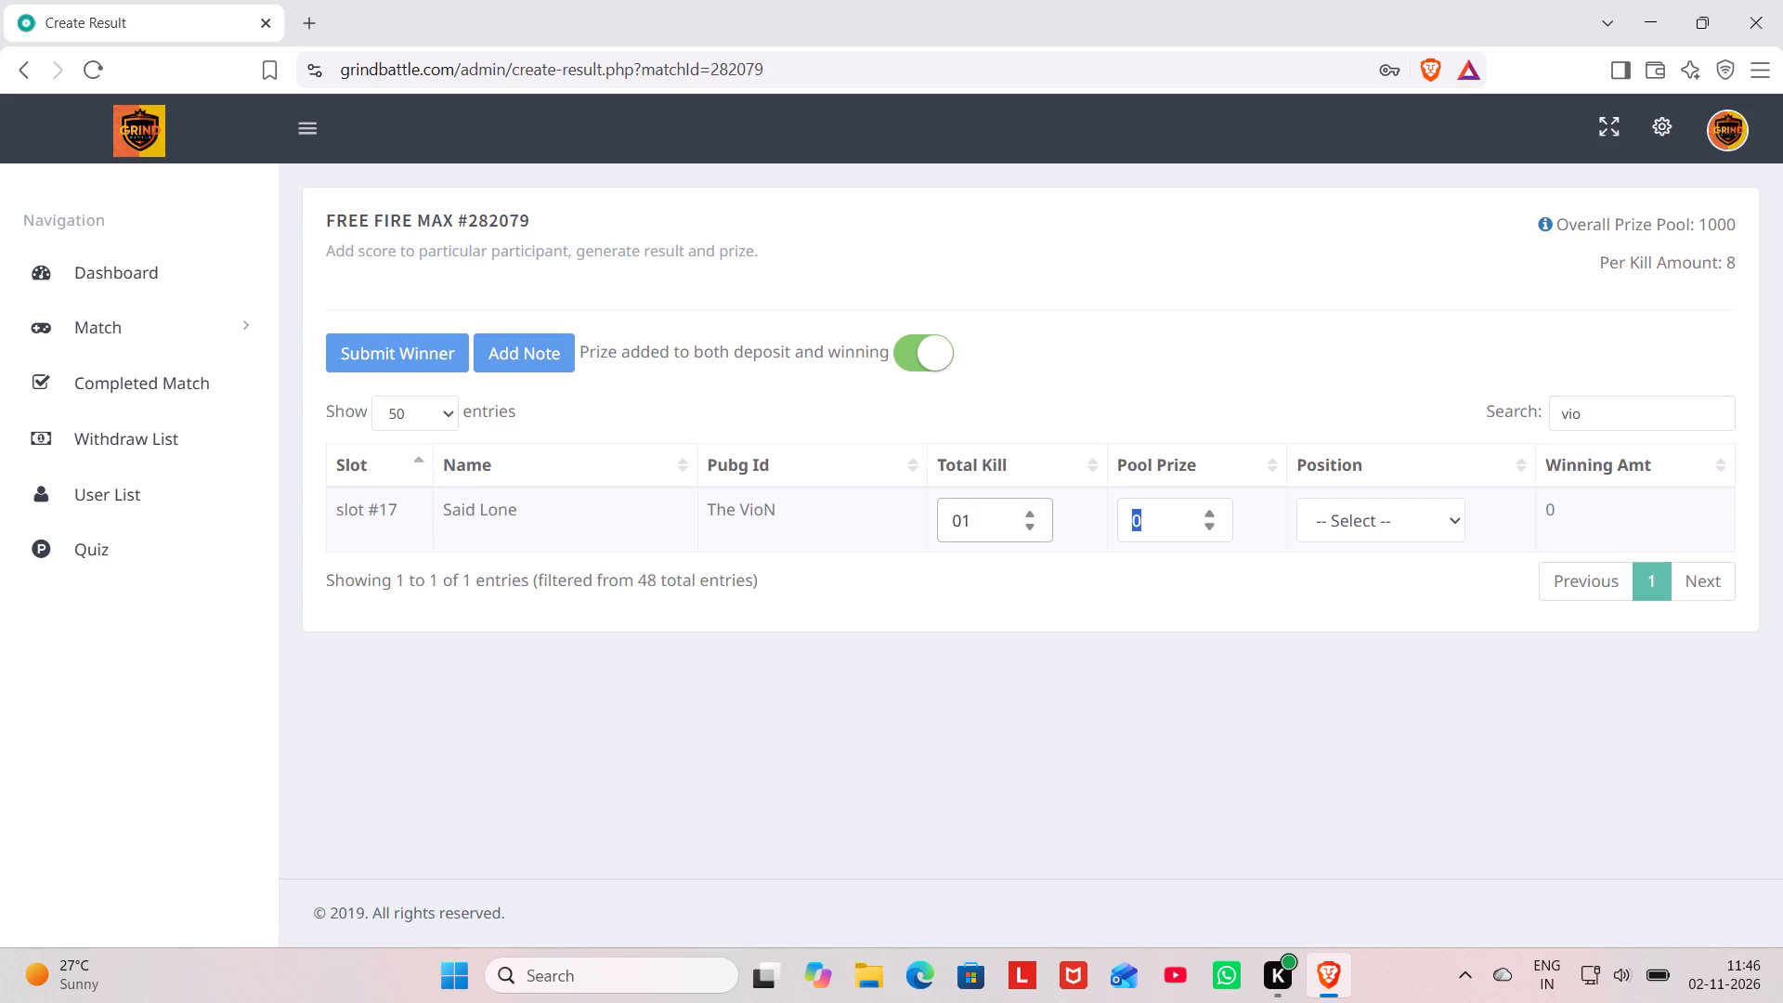
pyautogui.click(1598, 410)
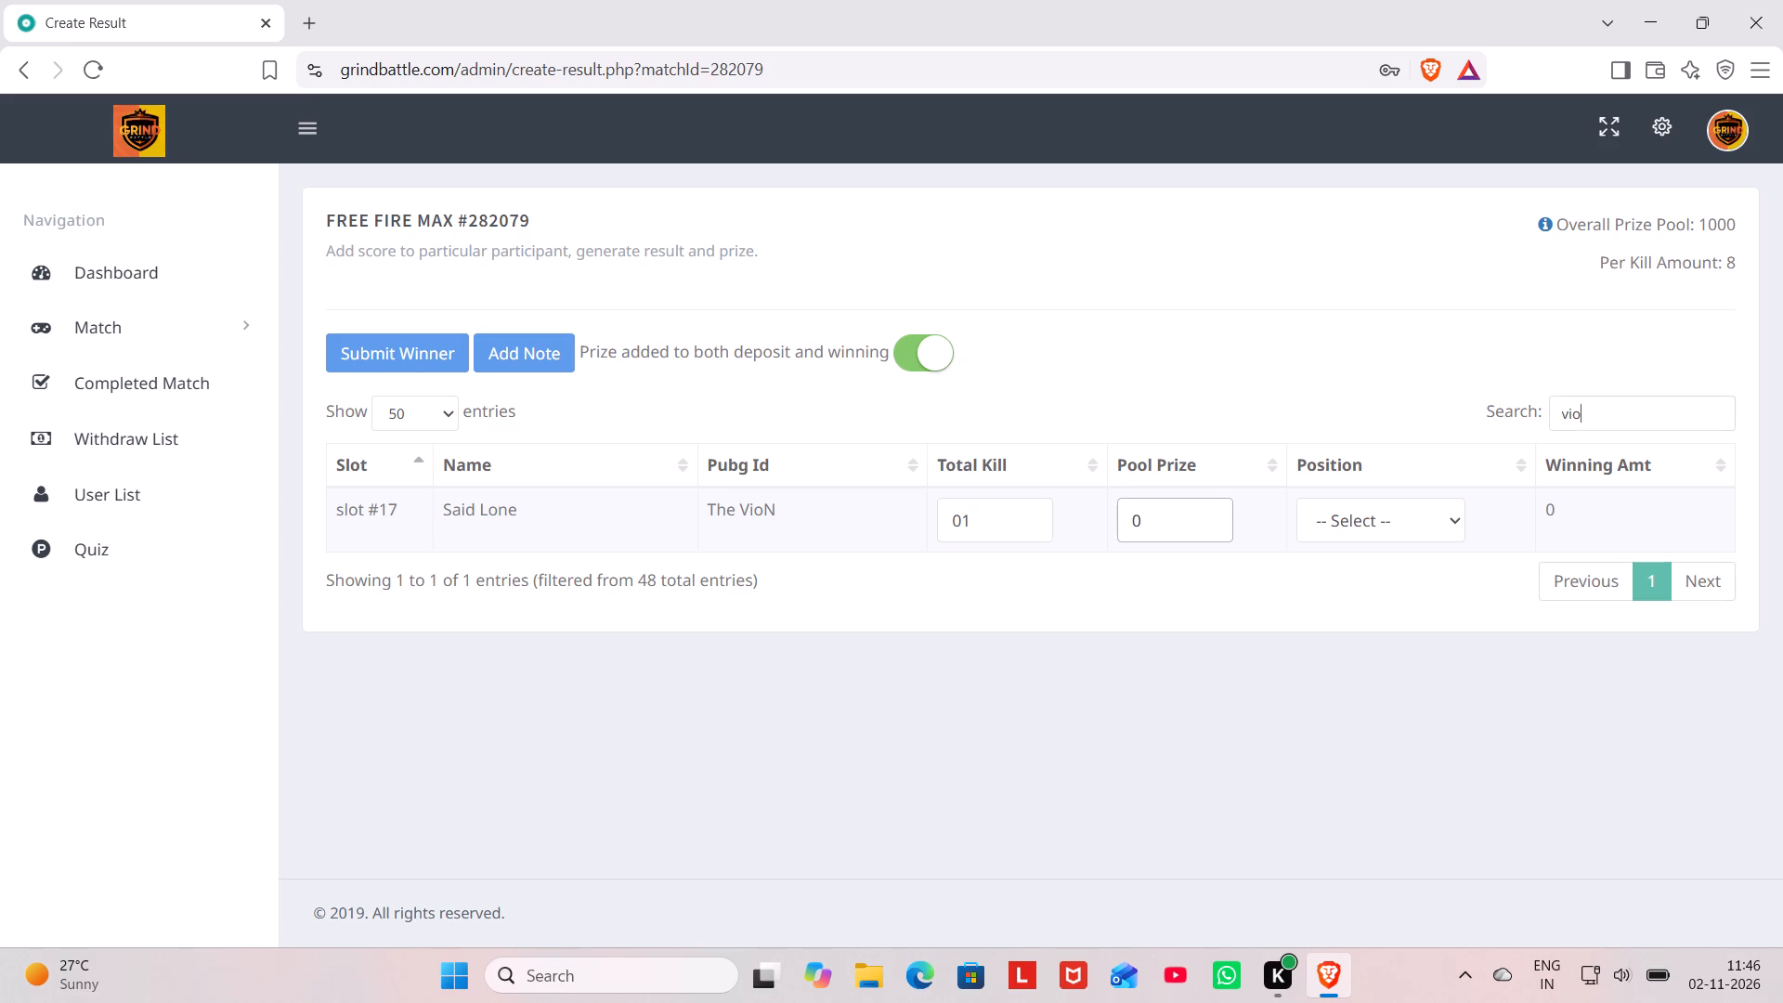
pyautogui.press('BackSpace')
pyautogui.press('BackSpace')
pyautogui.press('BackSpace')
pyautogui.press('BackSpace')
pyautogui.write('so')
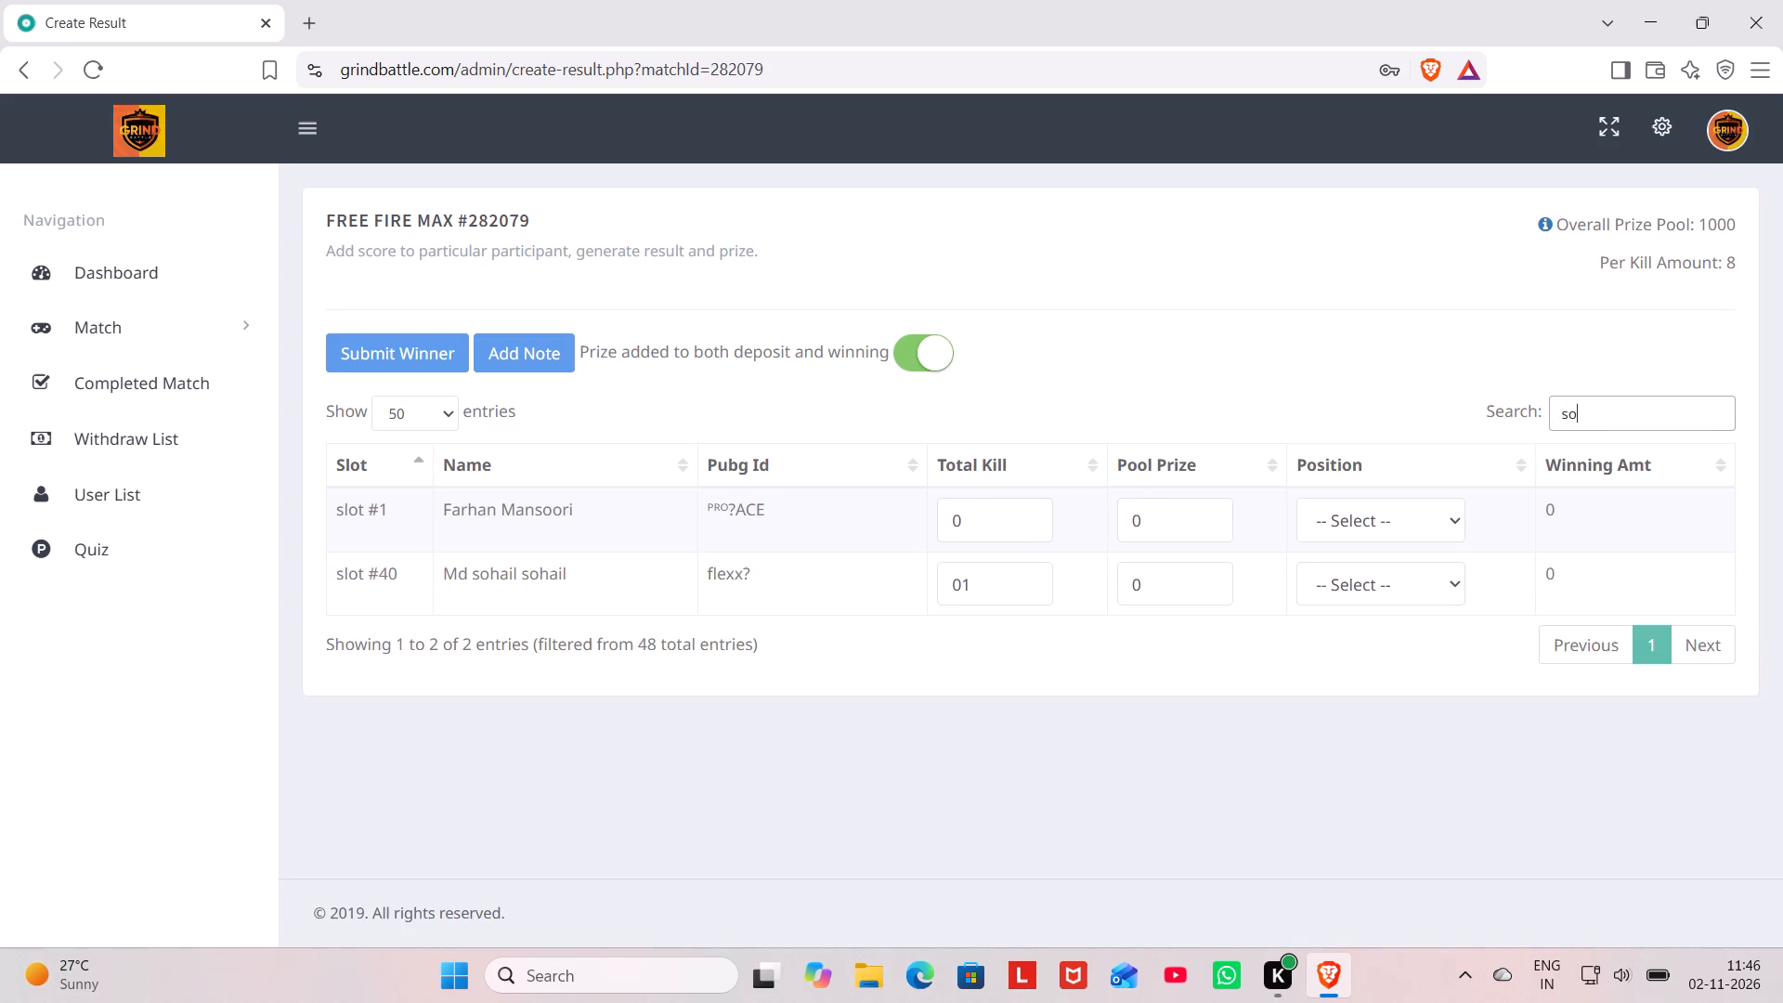
pyautogui.press('BackSpace')
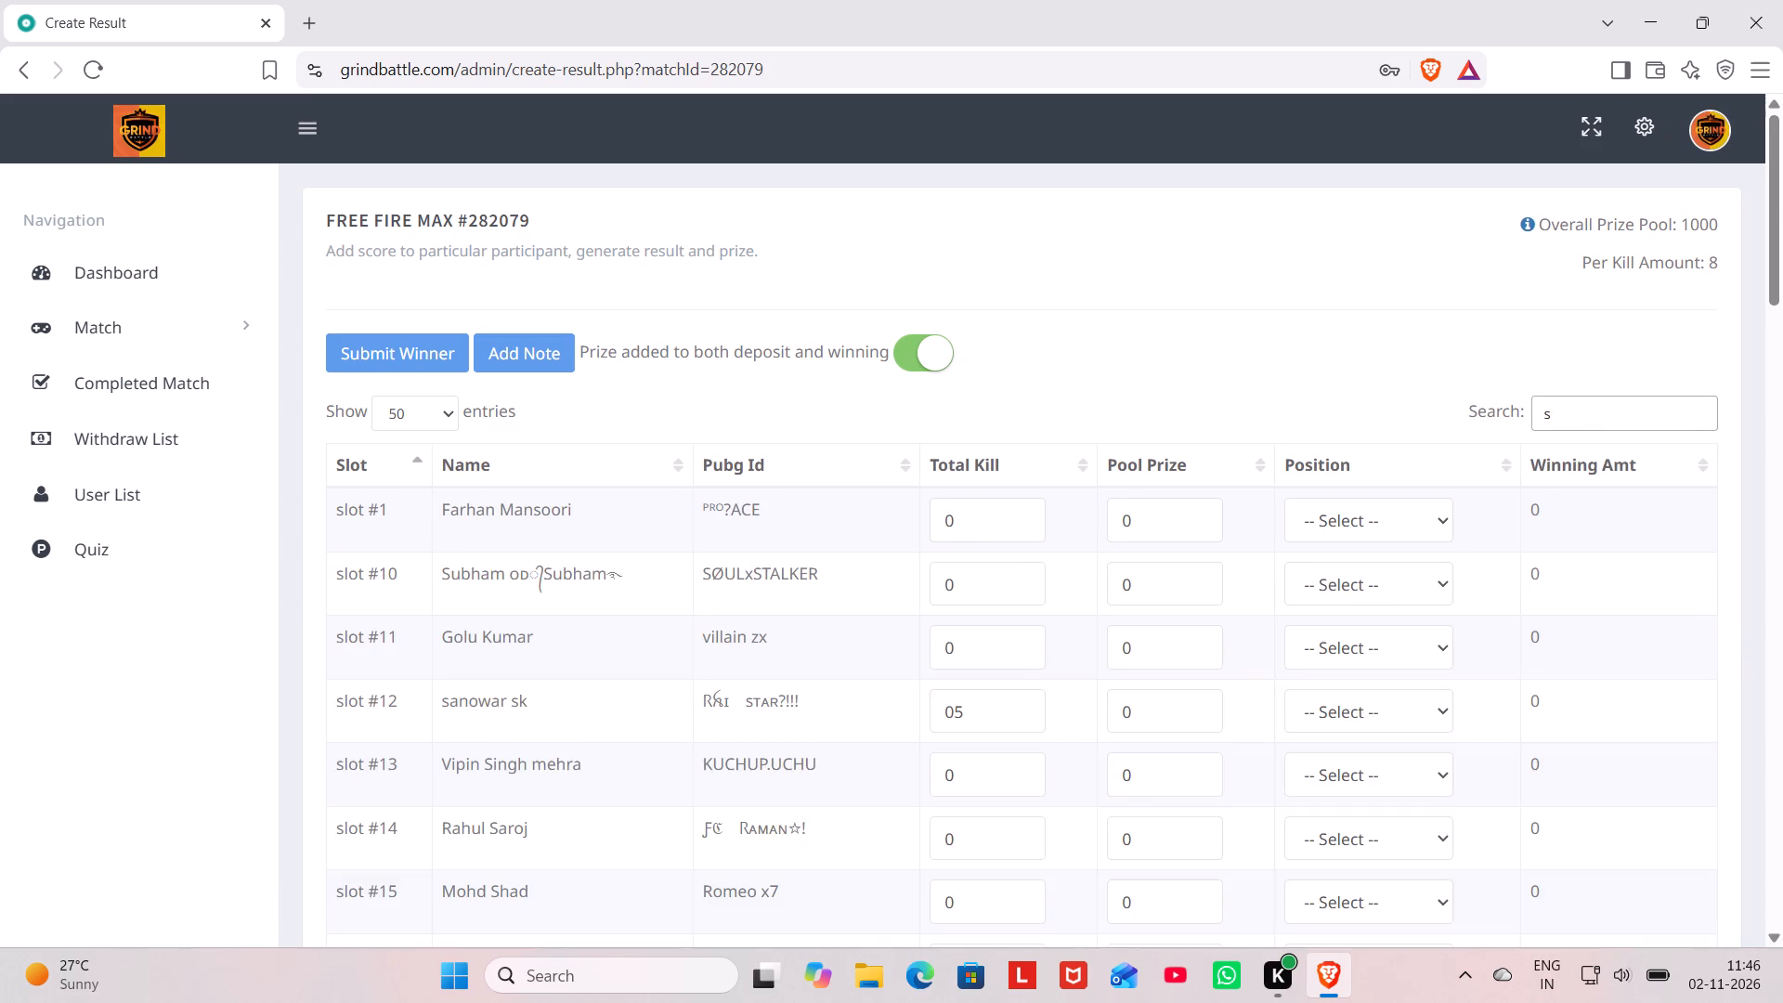
pyautogui.press('i')
pyautogui.press('BackSpace')
pyautogui.press('BackSpace')
pyautogui.press('BackSpace')
pyautogui.press('BackSpace')
pyautogui.write('s1')
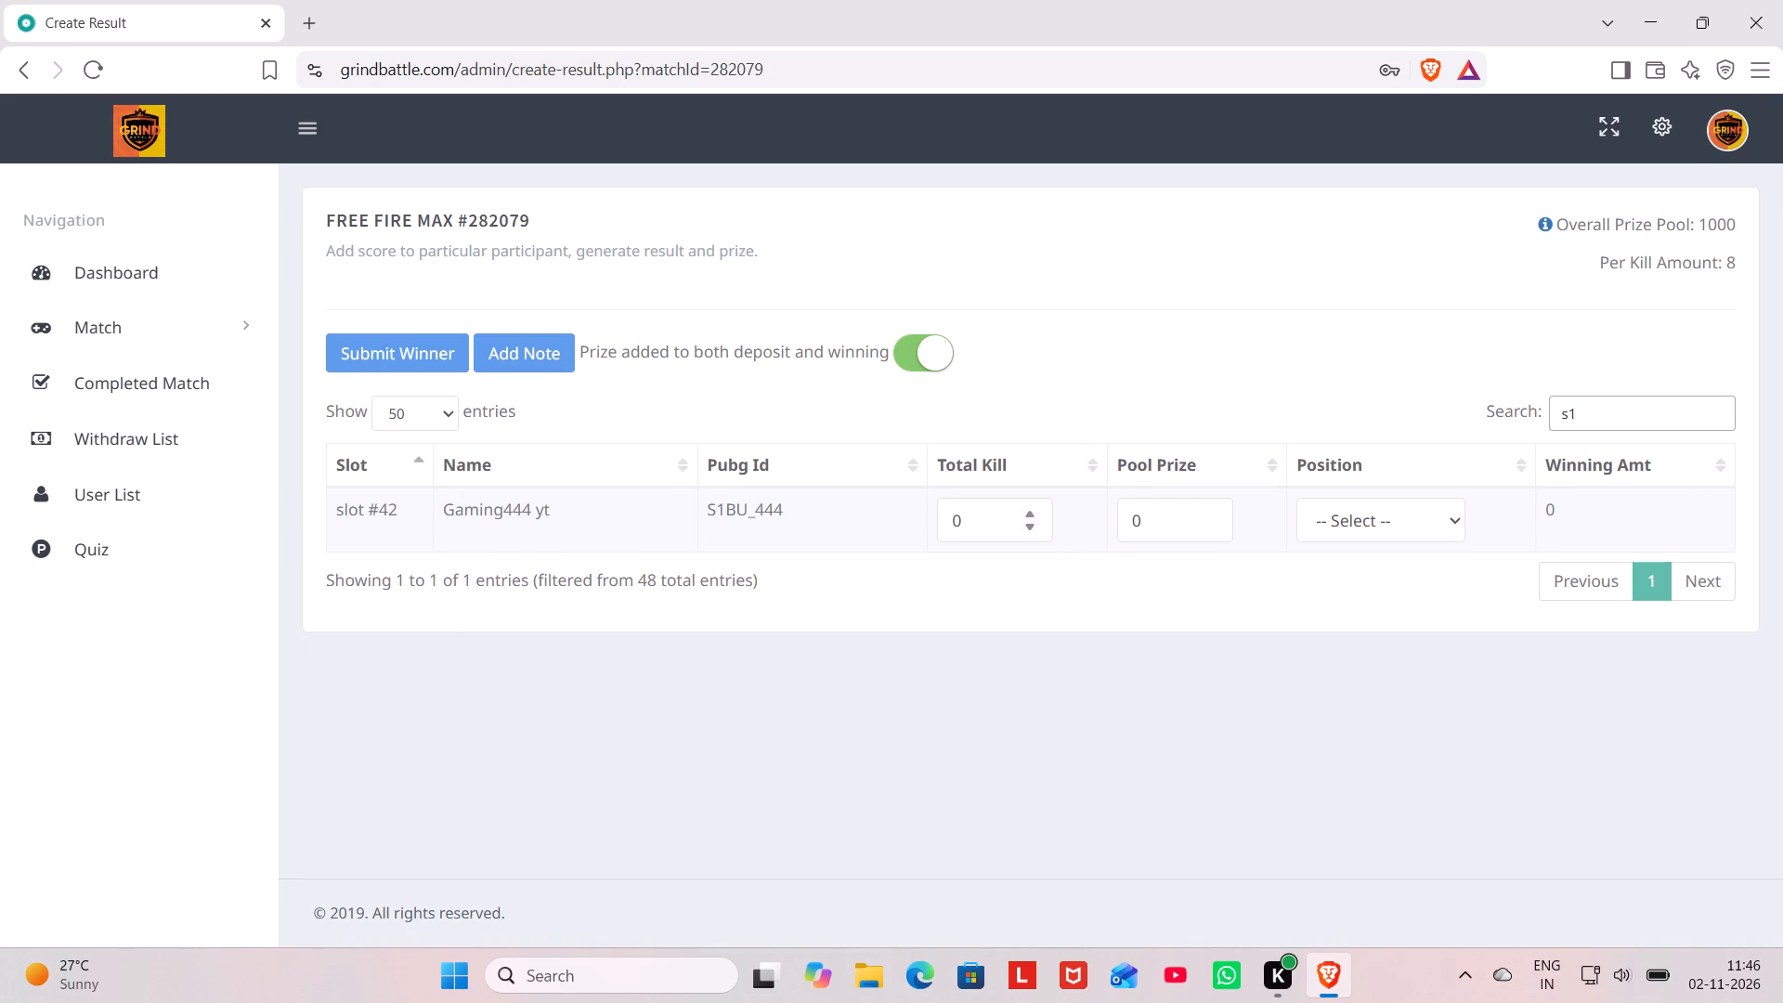
pyautogui.click(978, 515)
pyautogui.press('1')
pyautogui.press('Tab')
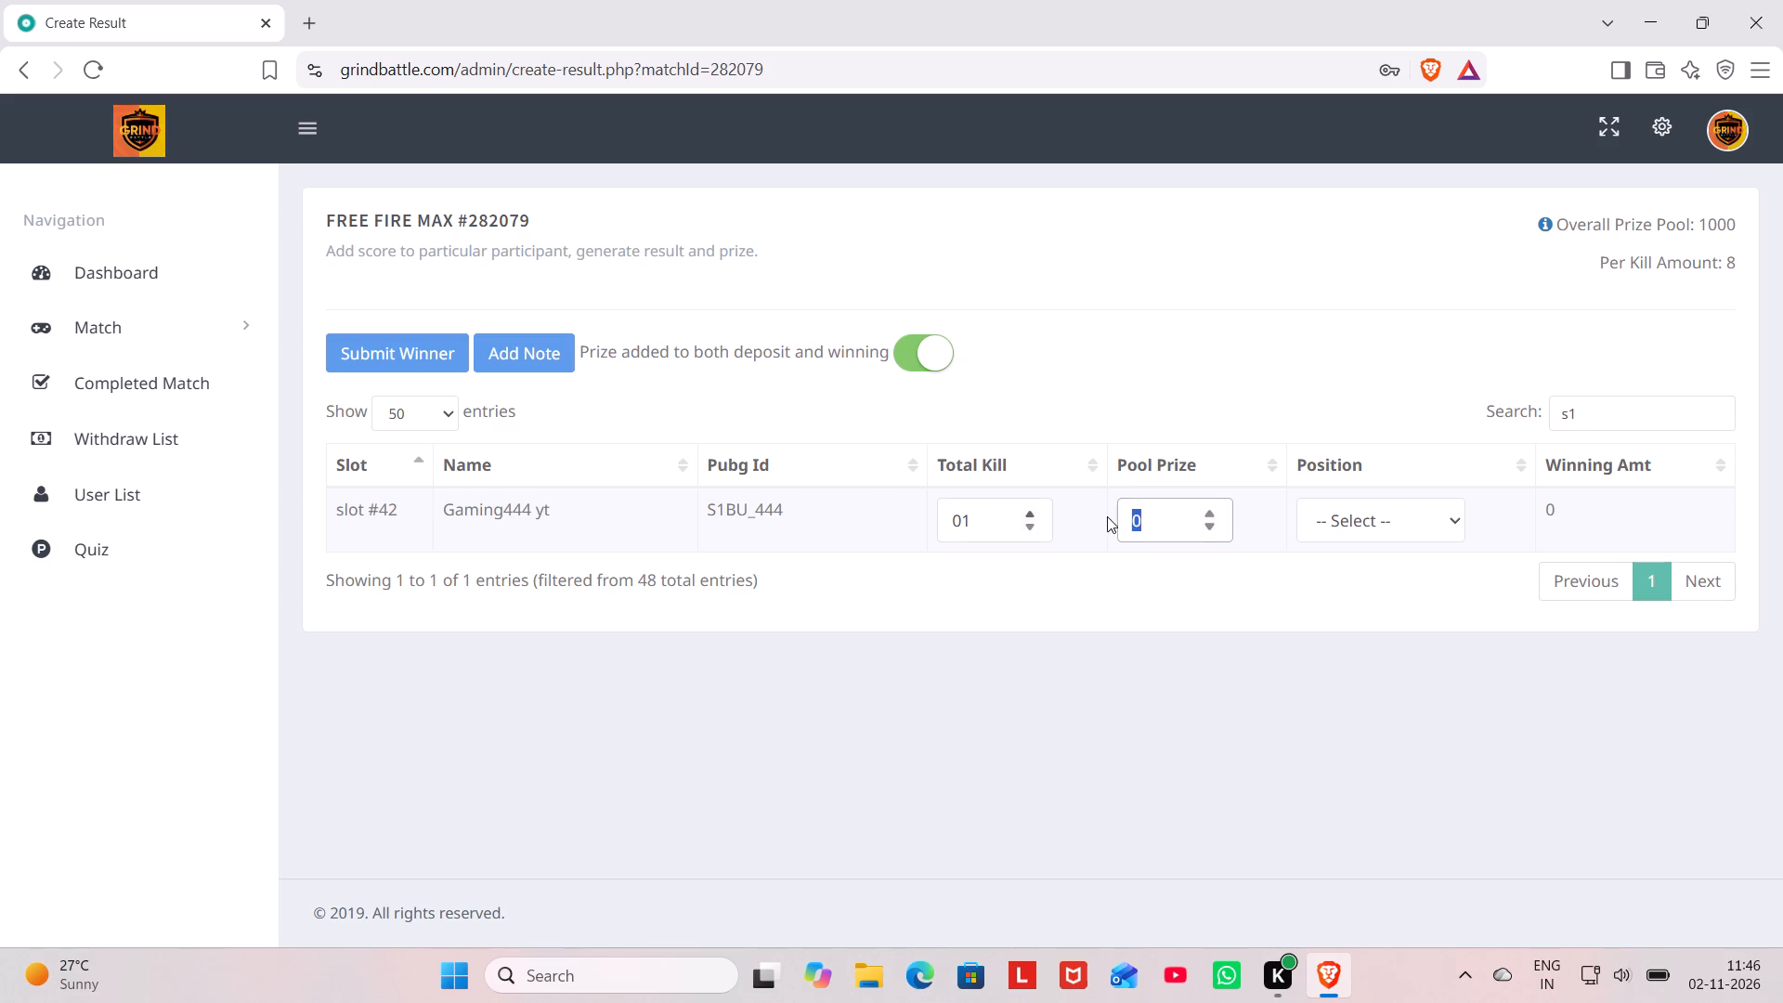
# Replace the participant search with "man" and give the player in slot #5 2 kills.
pyautogui.click(1610, 406)
pyautogui.press('BackSpace')
pyautogui.press('BackSpace')
pyautogui.press('BackSpace')
pyautogui.press('BackSpace')
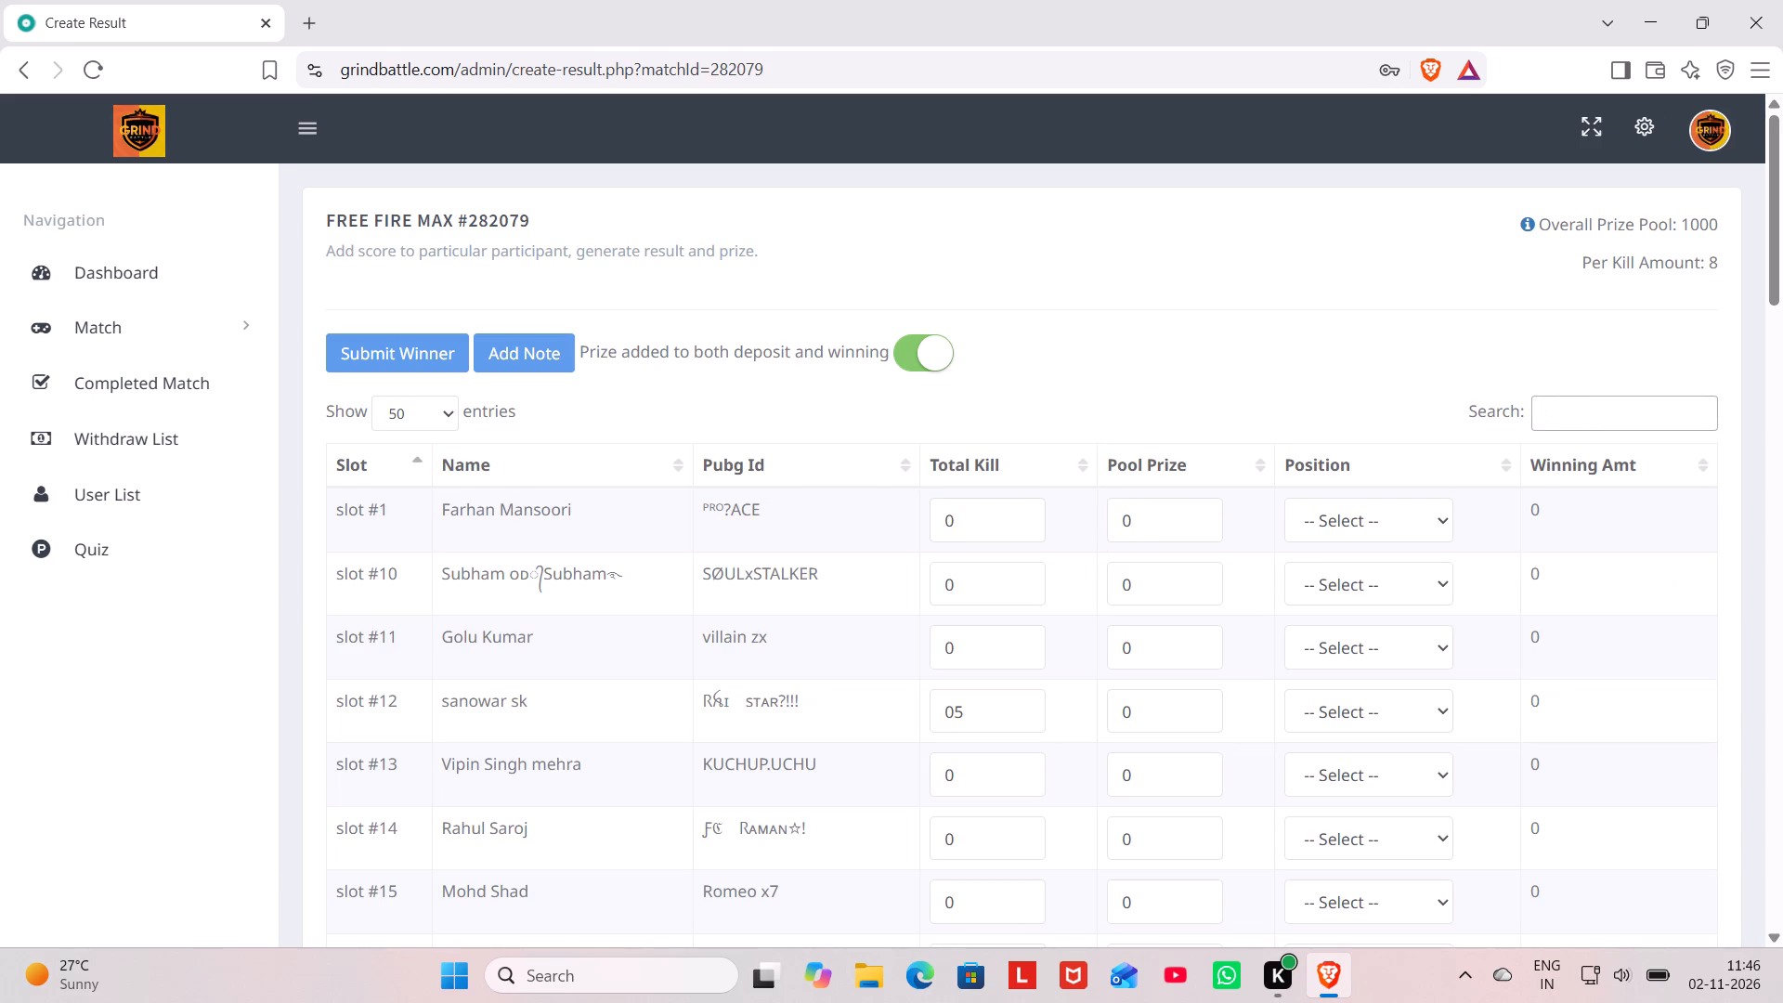
pyautogui.write('man')
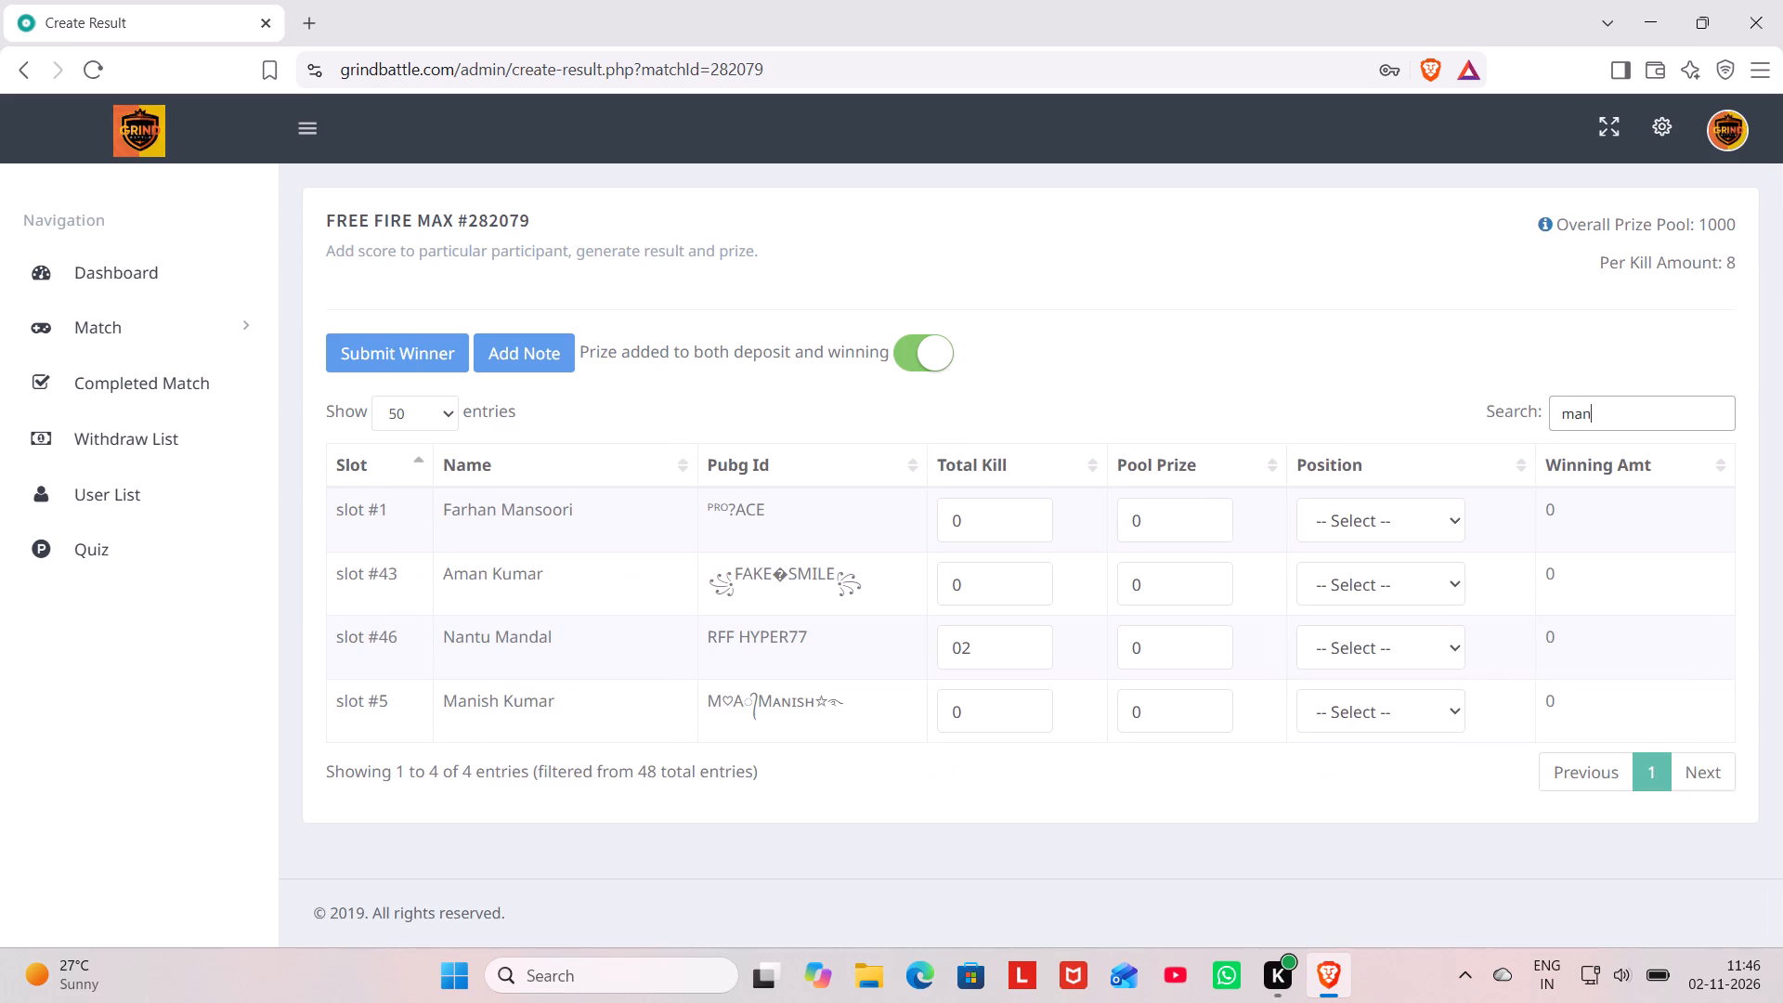
pyautogui.click(1006, 710)
pyautogui.press('2')
pyautogui.press('Tab')
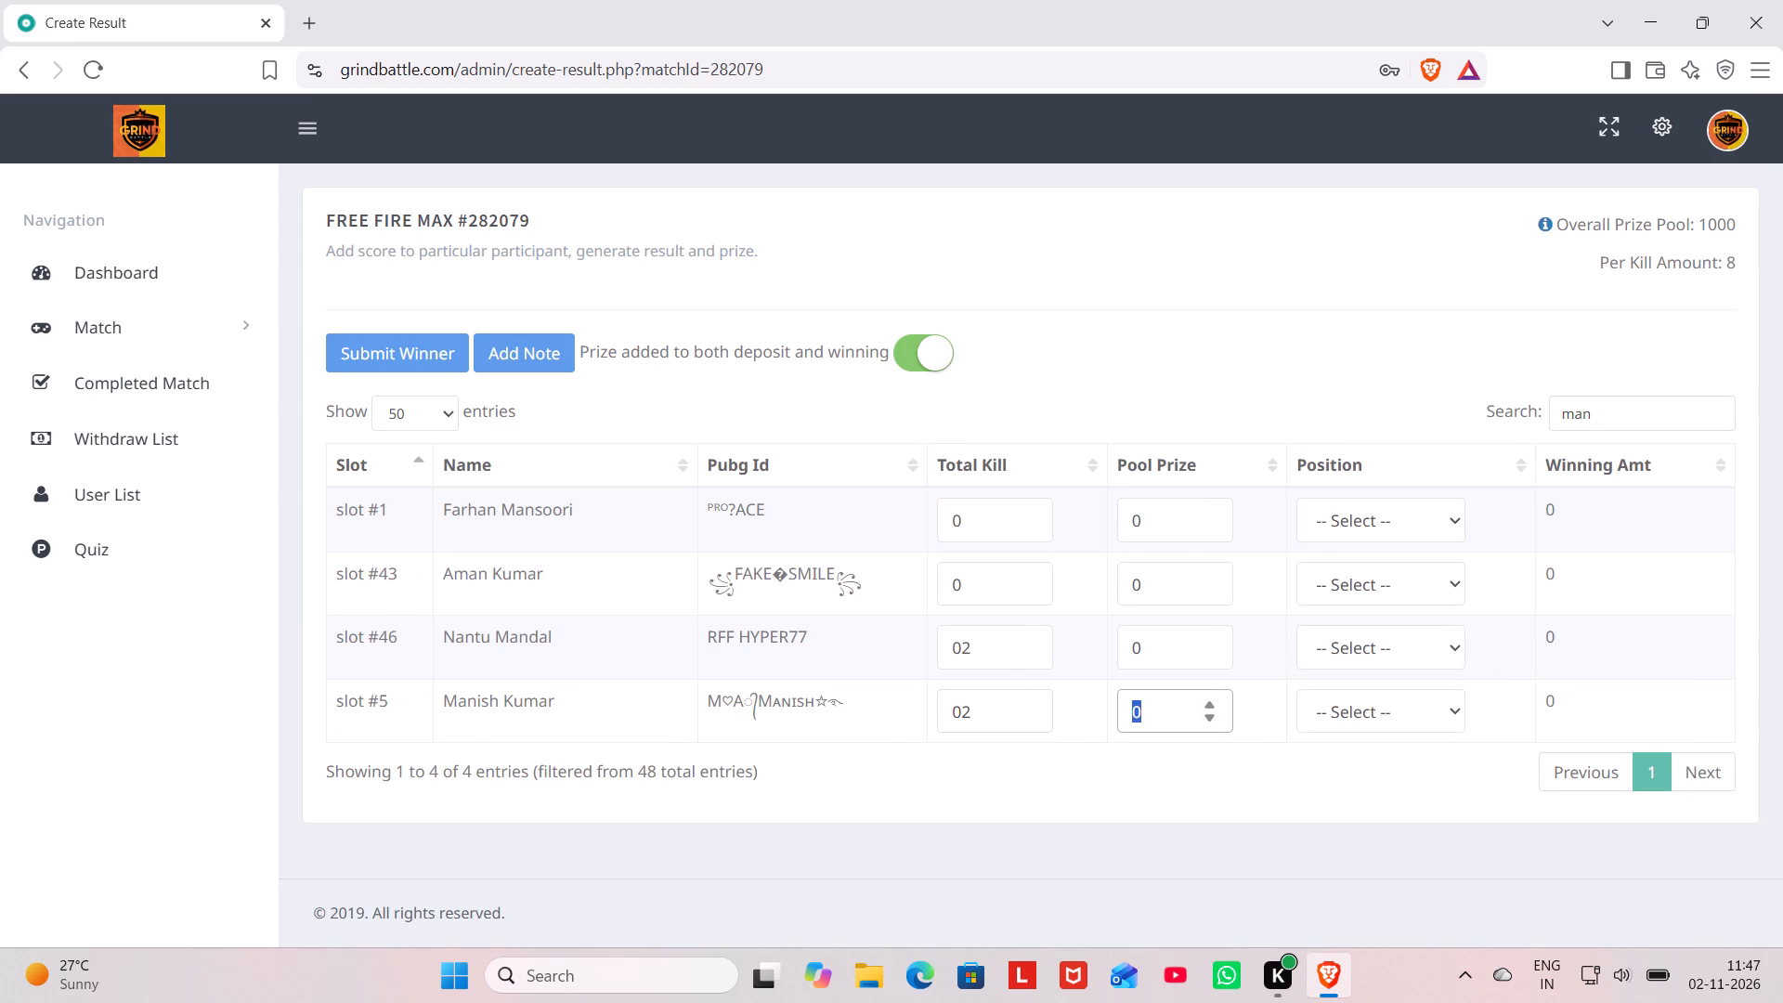
# Search the participants for "ro" and clear the search again to list all participants.
pyautogui.click(1619, 413)
pyautogui.press('BackSpace')
pyautogui.press('BackSpace')
pyautogui.press('BackSpace')
pyautogui.press('BackSpace')
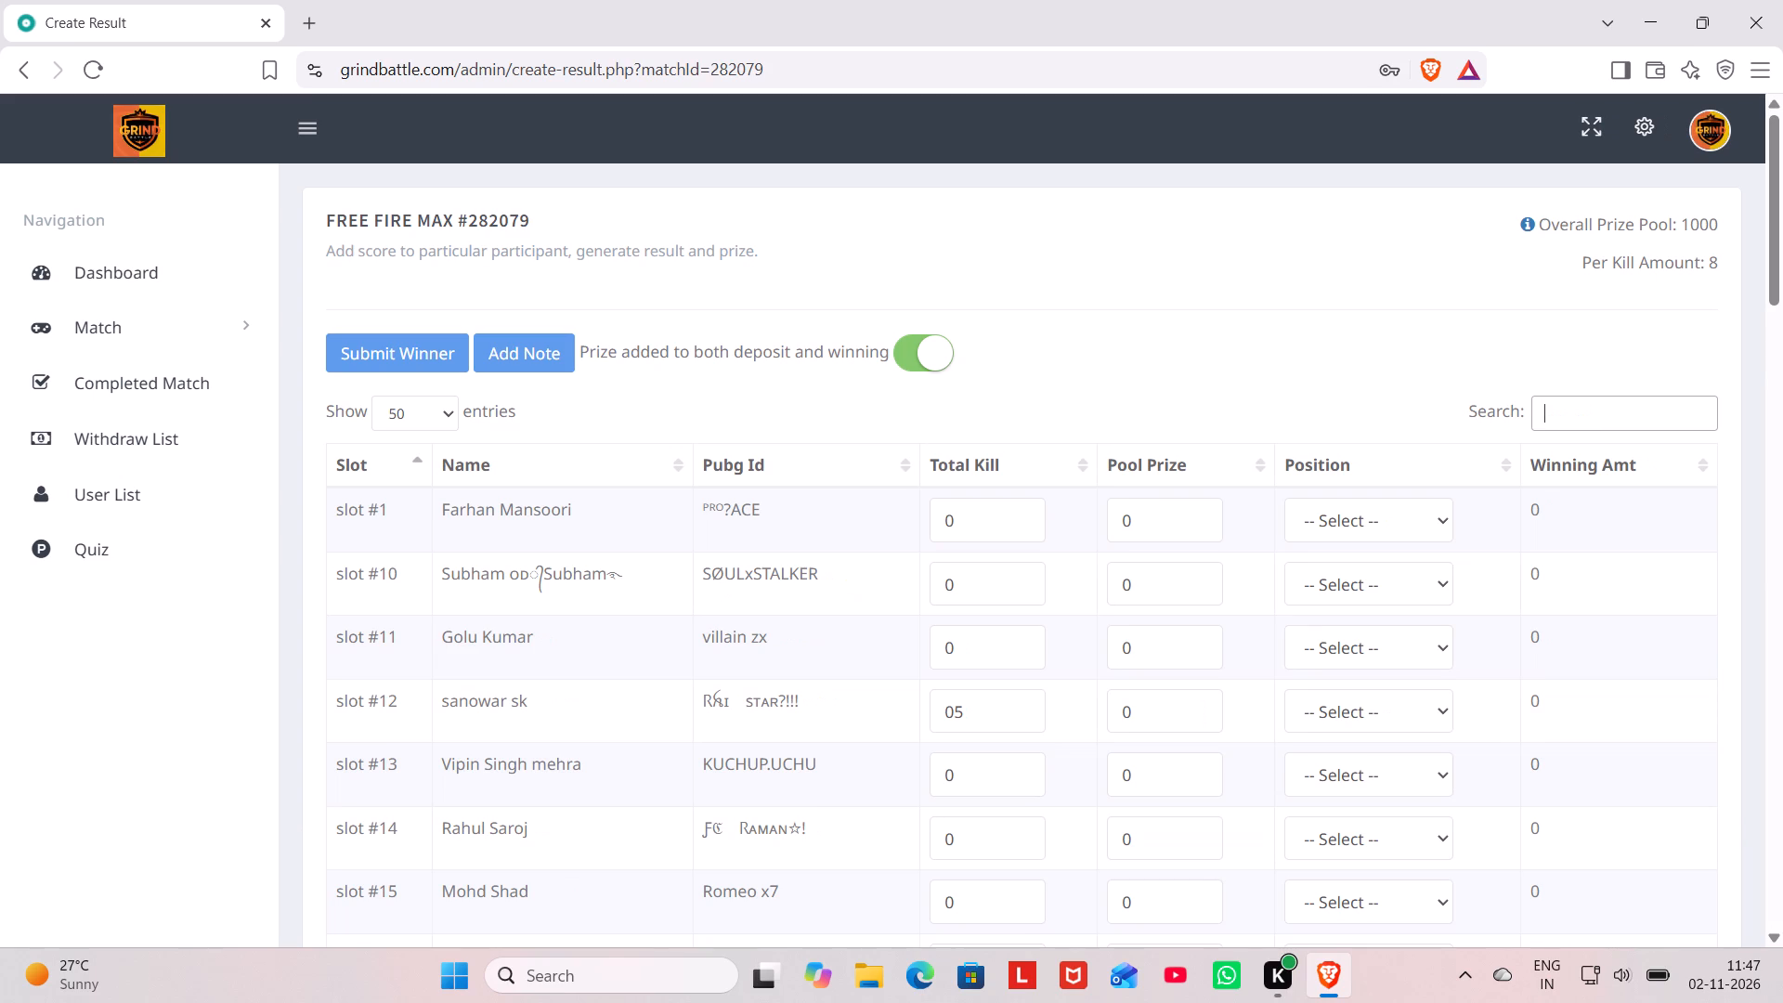
pyautogui.press('r')
pyautogui.press('o')
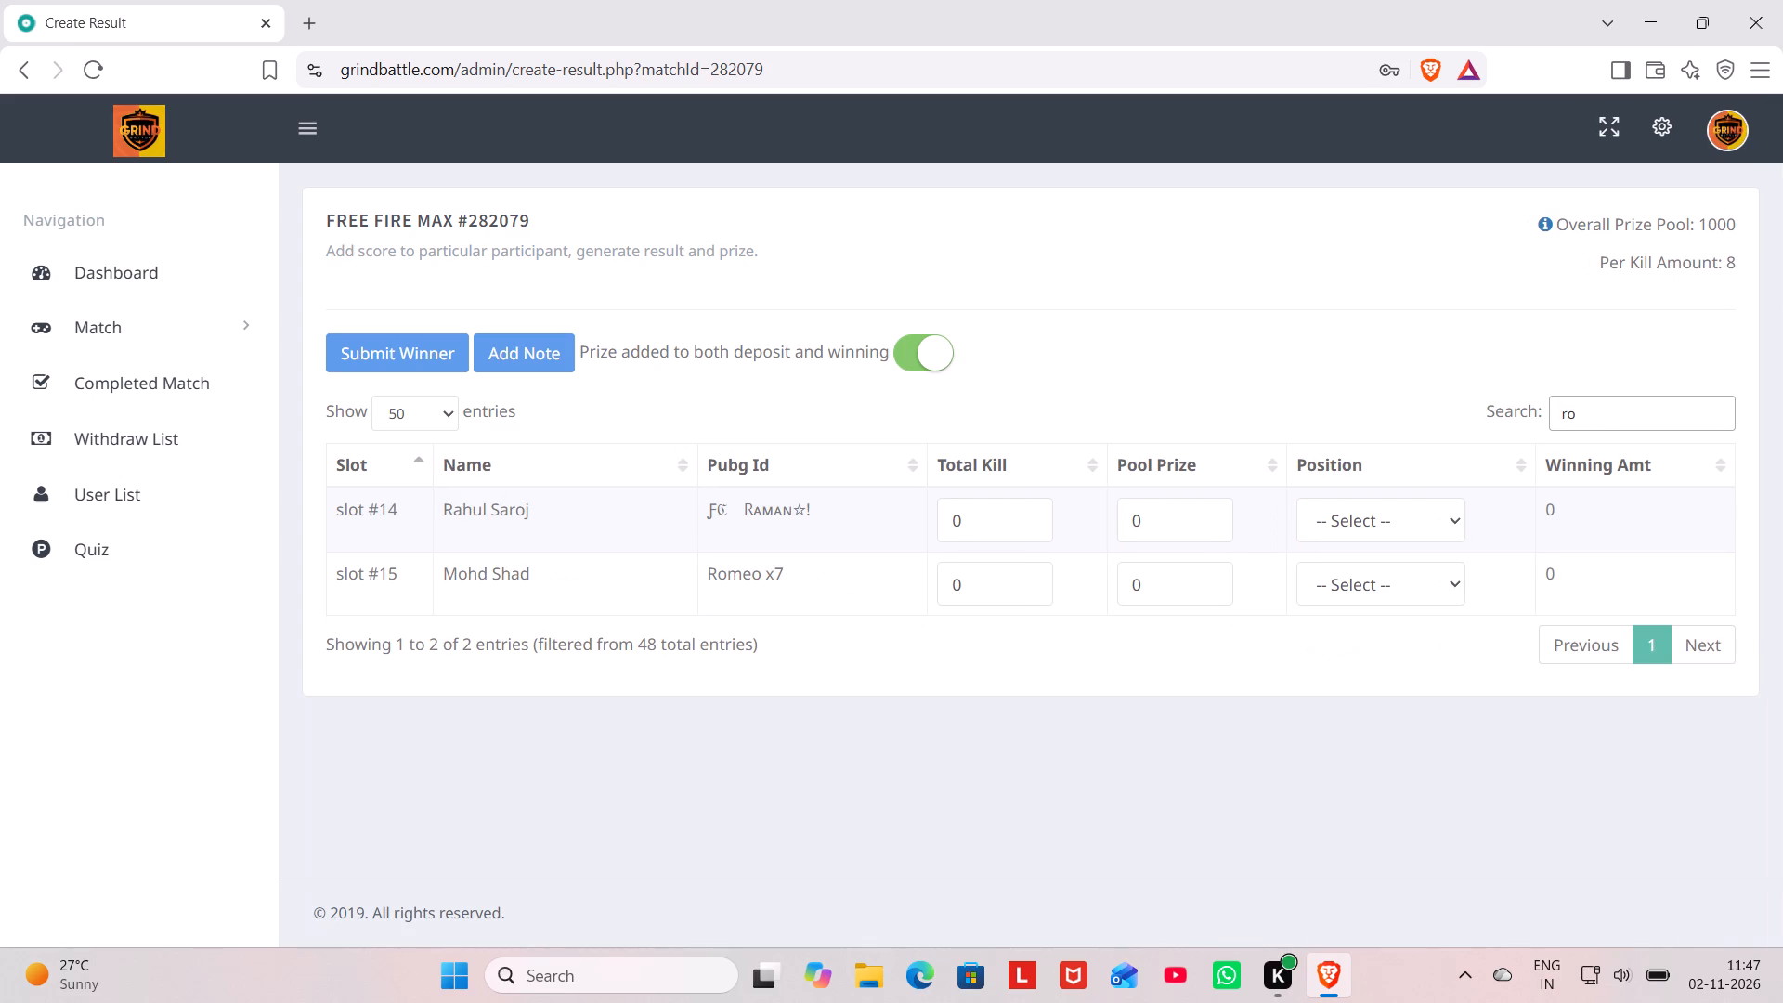
pyautogui.press('BackSpace')
pyautogui.press('BackSpace')
pyautogui.press('BackSpace')
pyautogui.press('BackSpace')
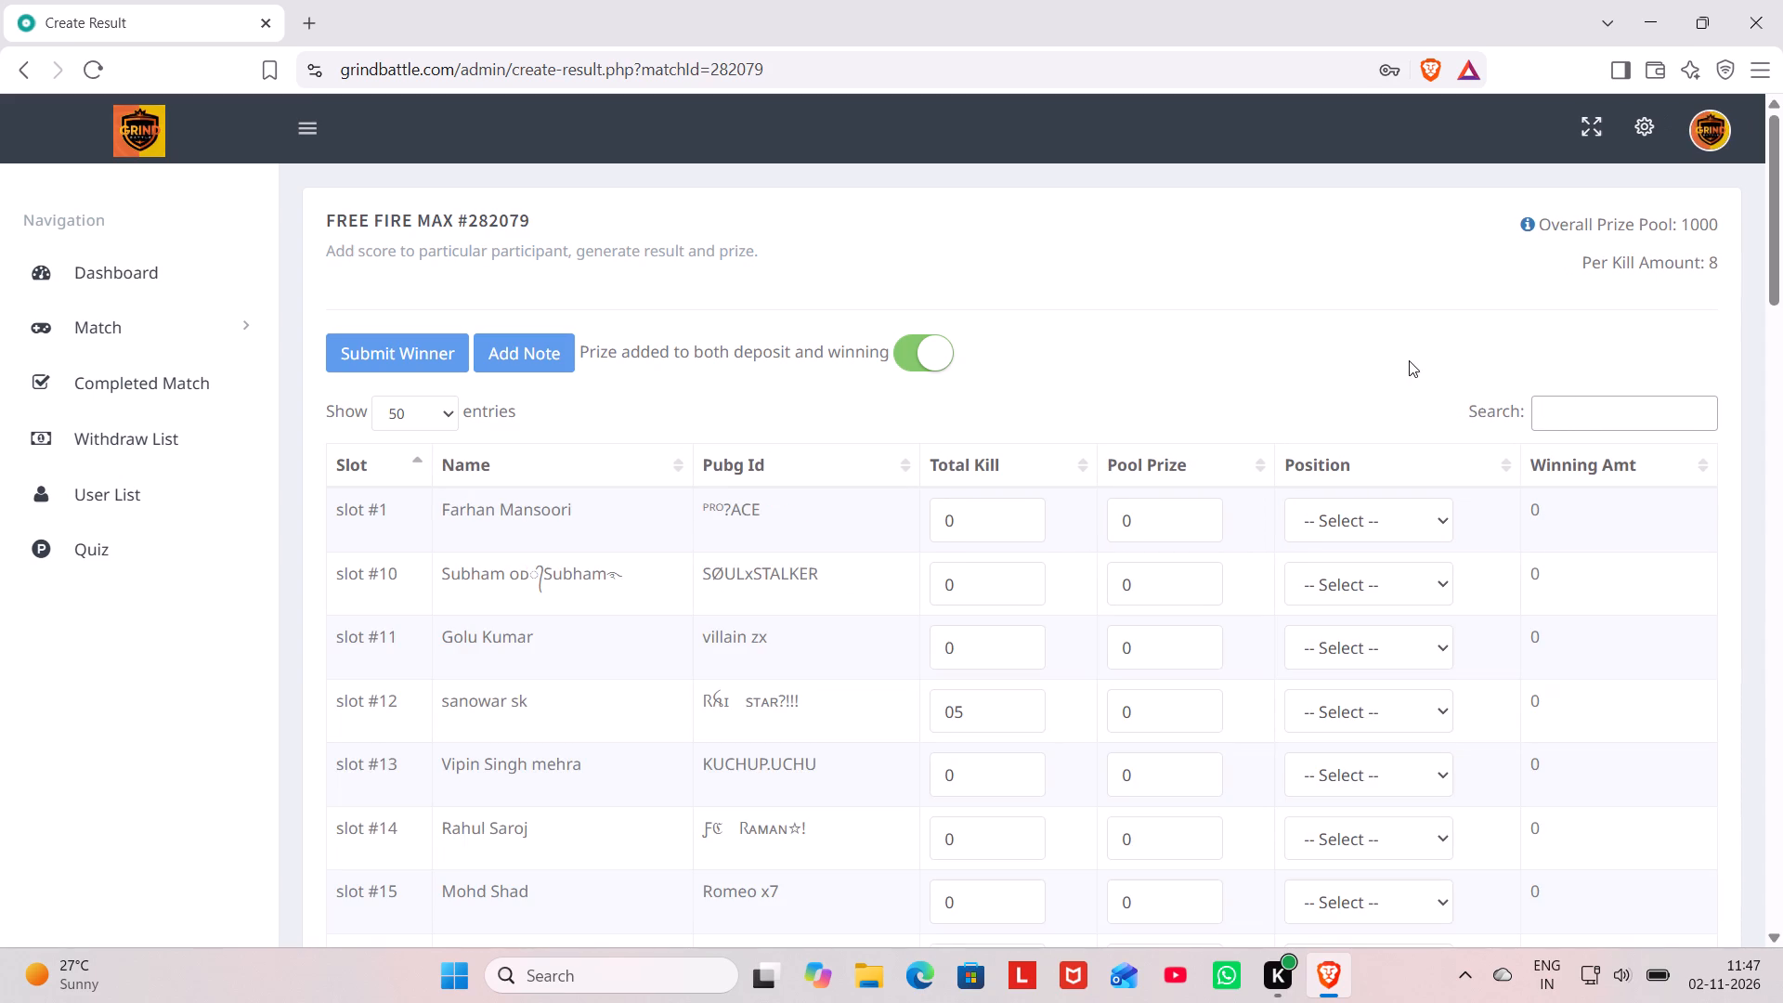
# Review the kills, pool prizes and positions entered for all participants from slot #1 to the end of the list.
pyautogui.click(1338, 357)
pyautogui.scroll(-3, 911, 723)
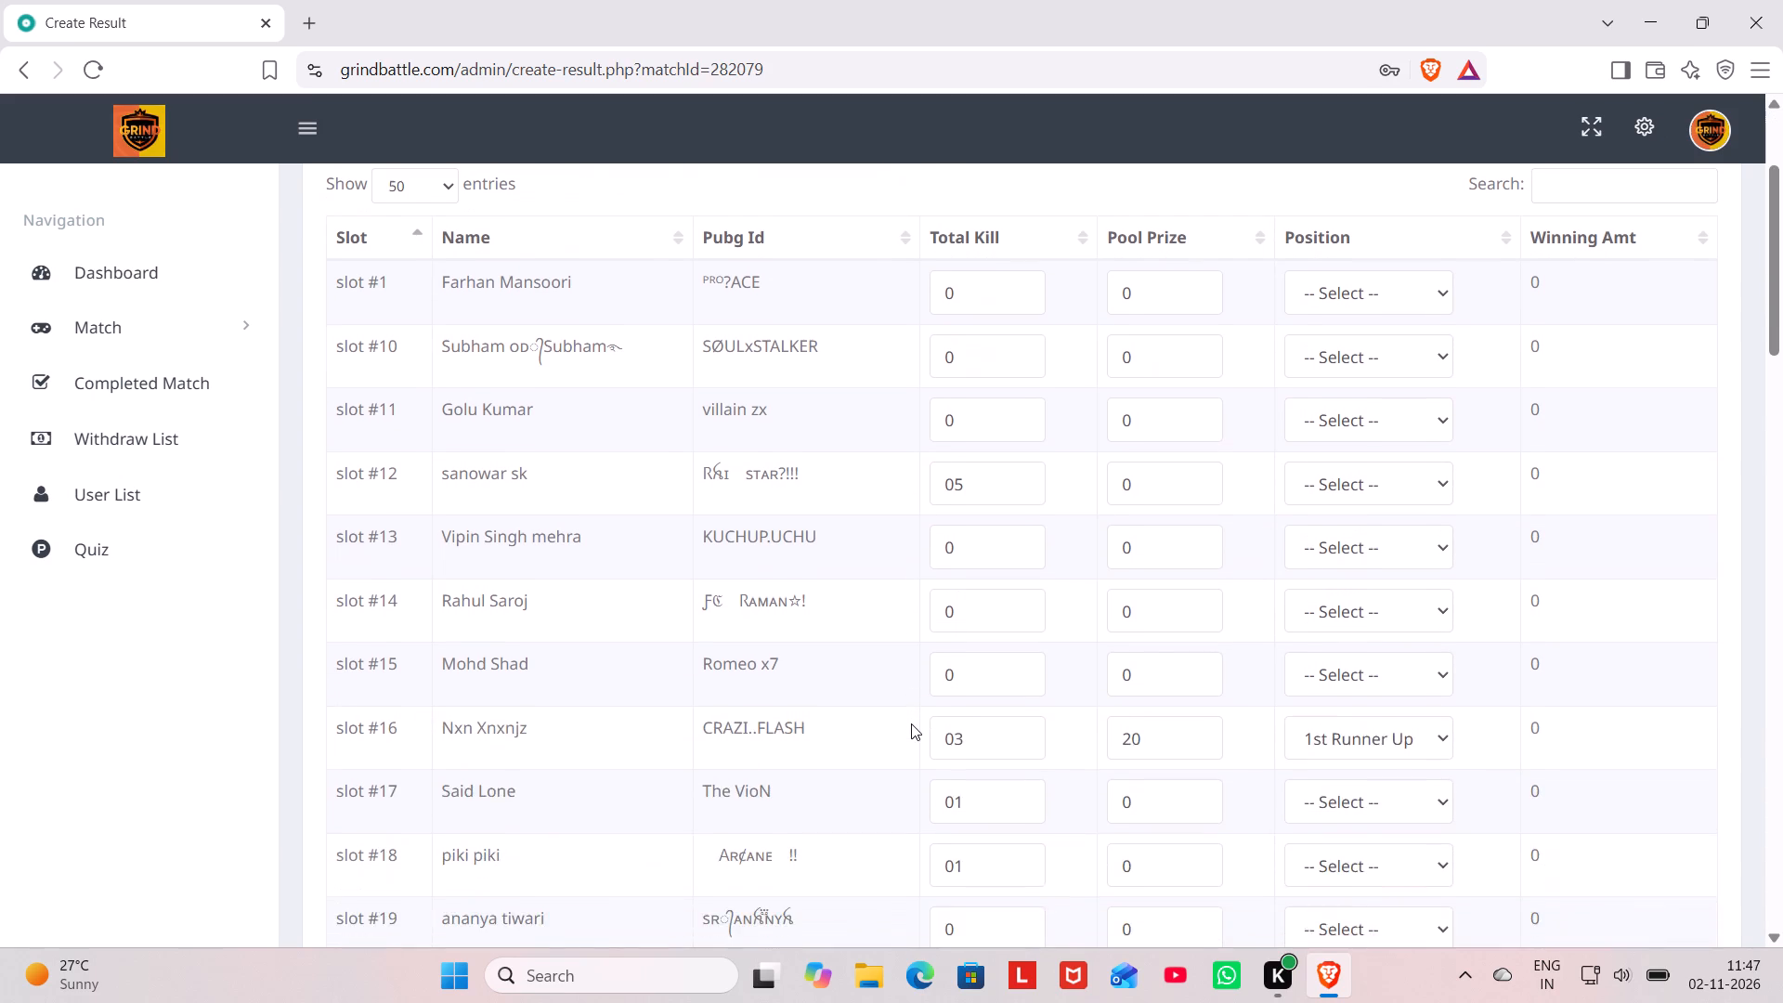
pyautogui.scroll(-5, 911, 723)
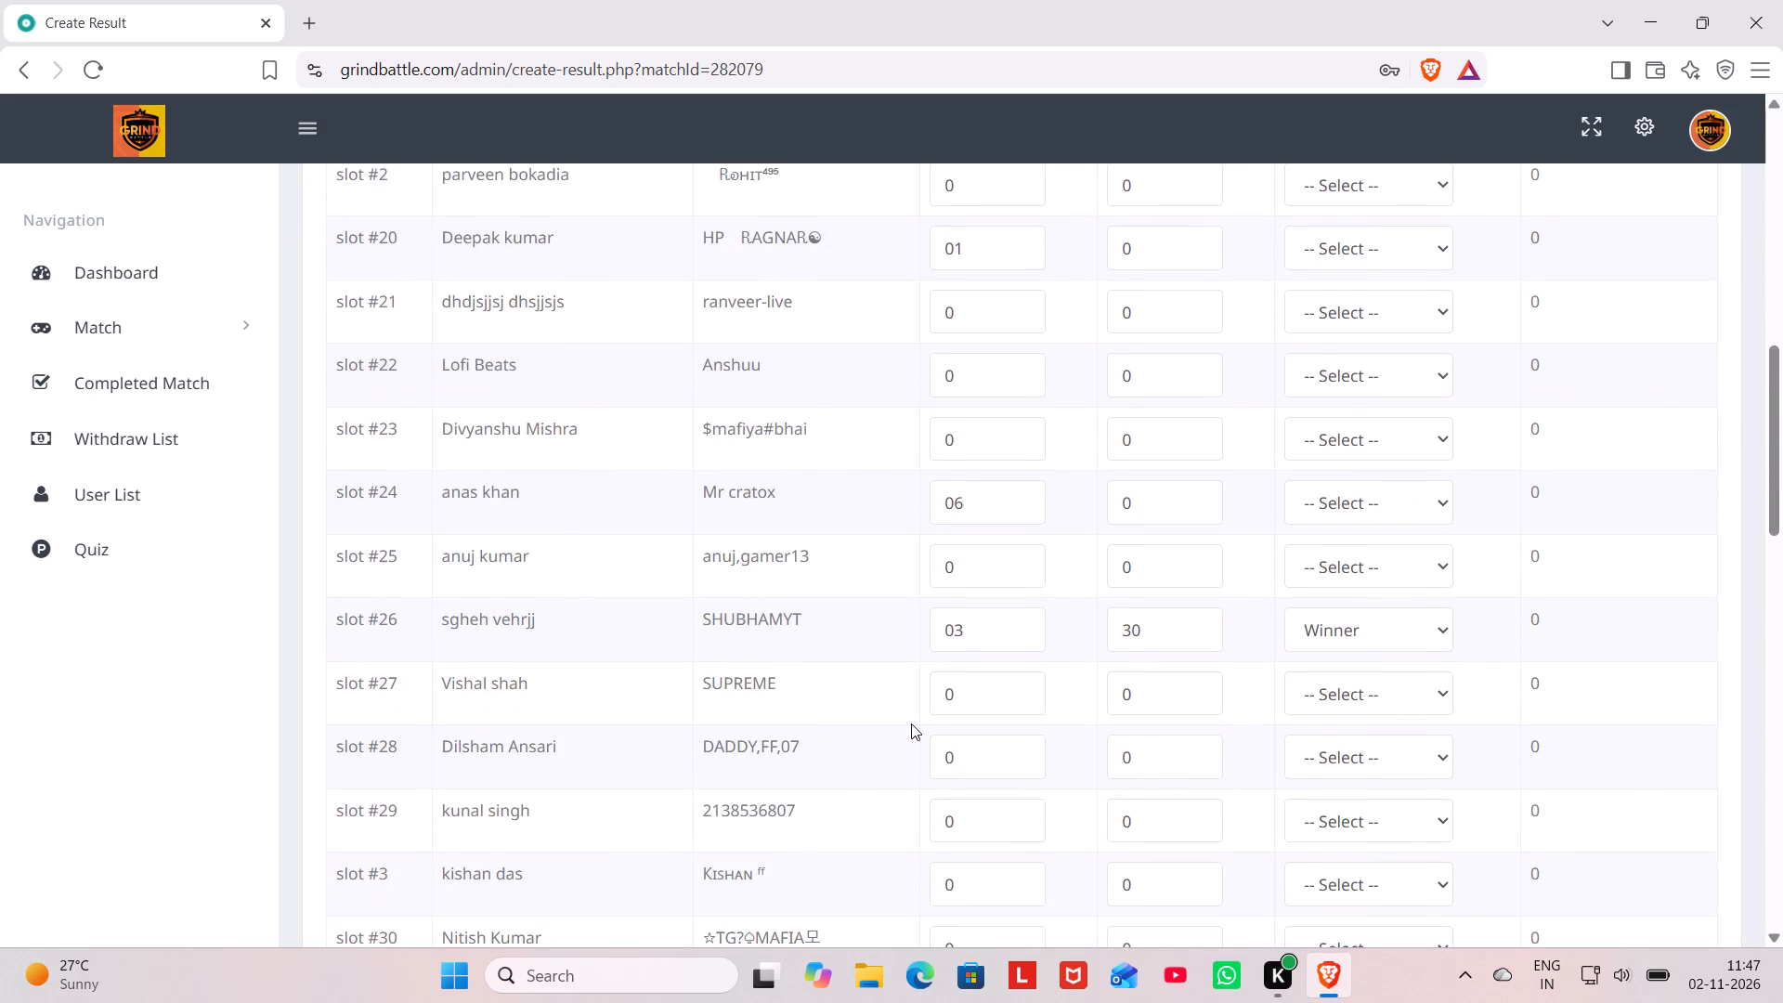
pyautogui.scroll(-6, 911, 723)
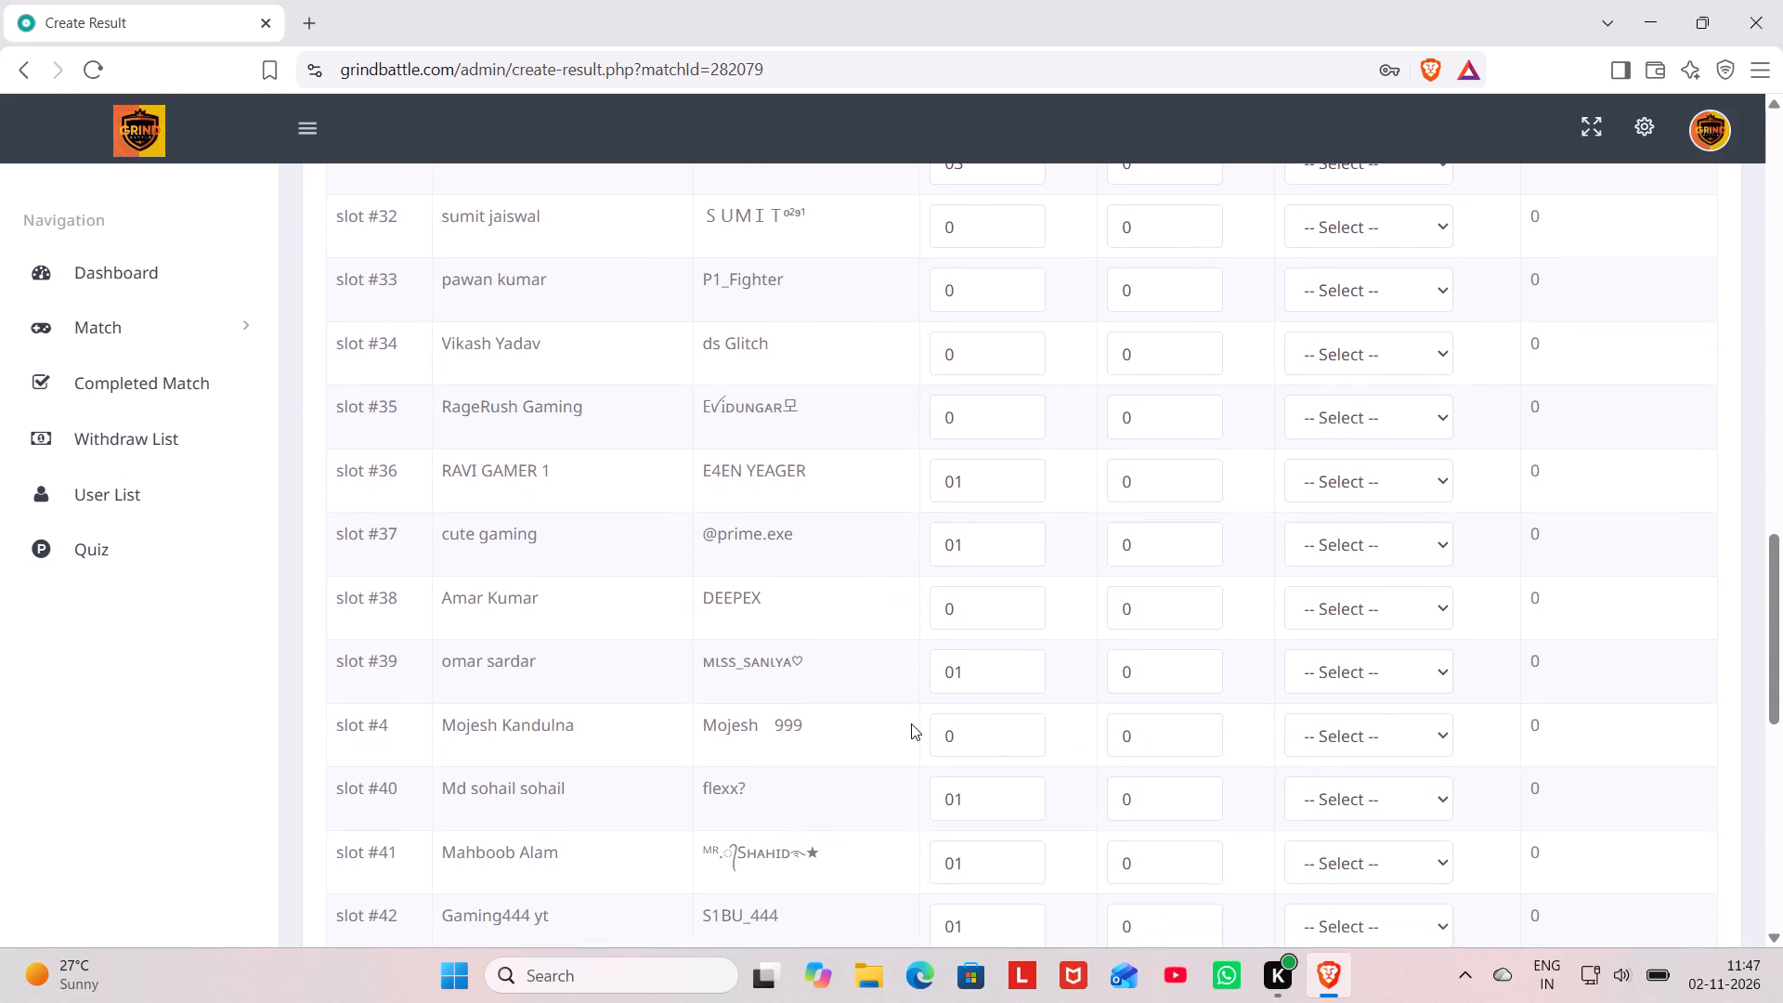
pyautogui.scroll(-7, 911, 723)
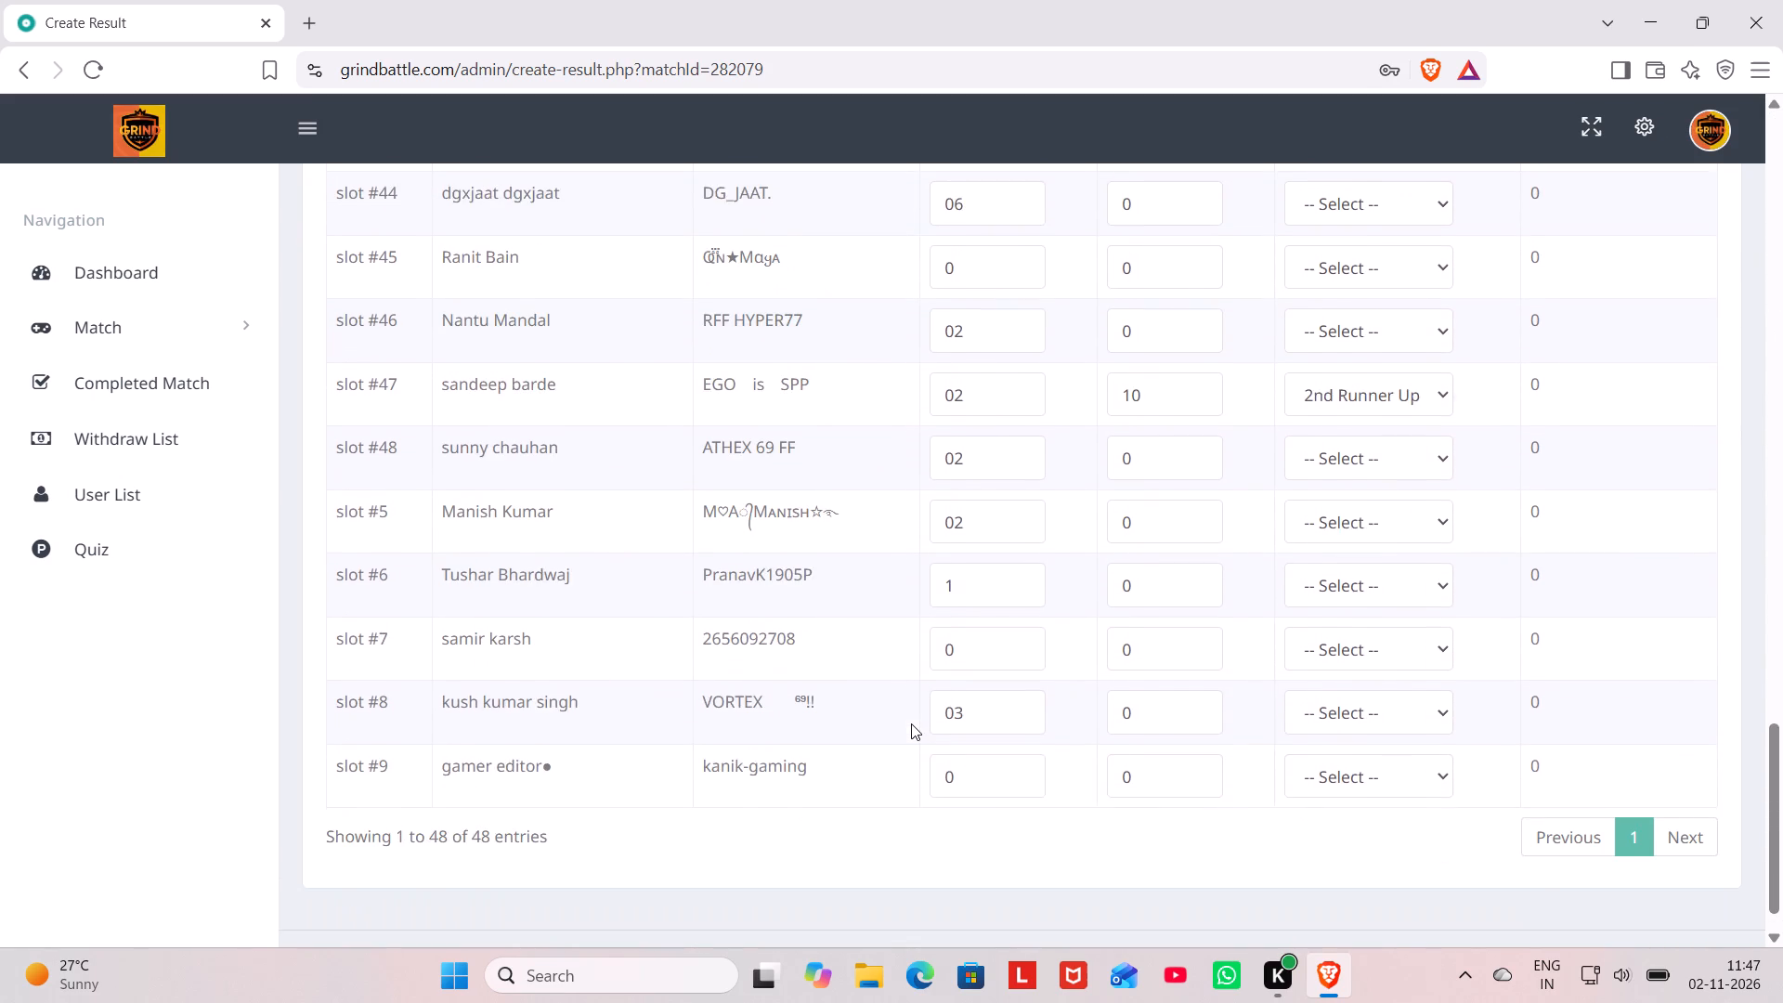
pyautogui.scroll(-1, 911, 723)
# Submit the winner results for FREE FIRE MAX #282079.
pyautogui.scroll(9, 911, 723)
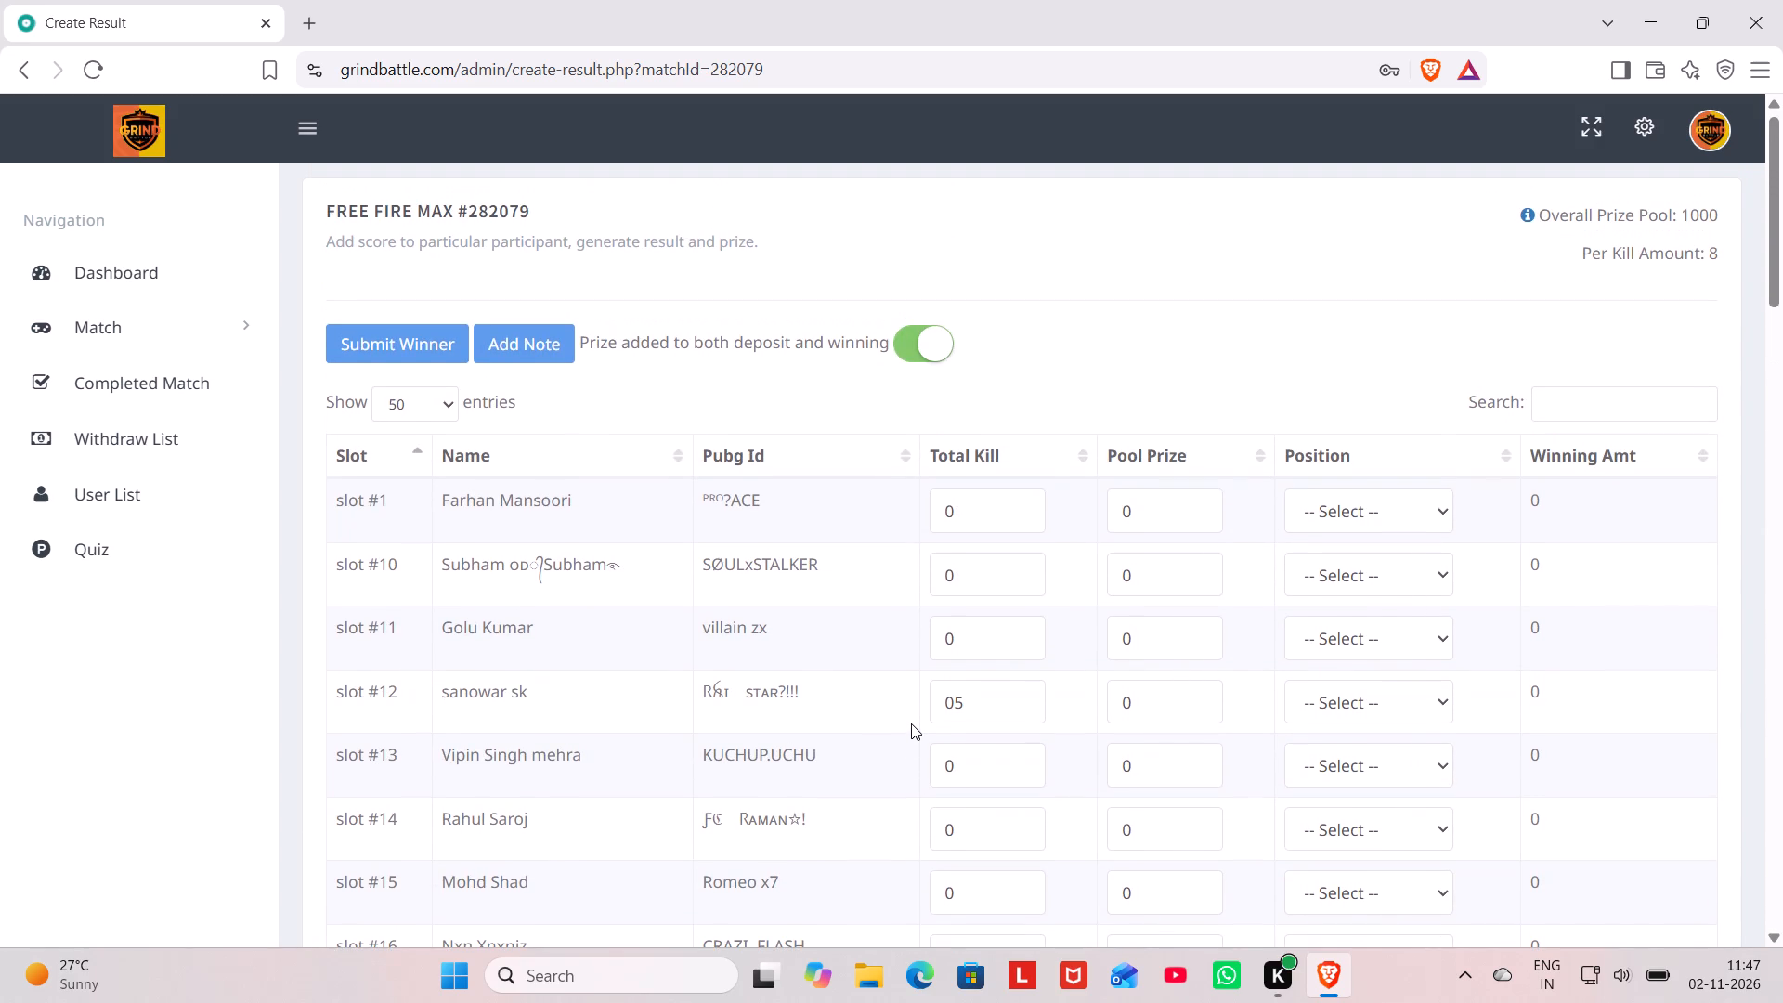
pyautogui.click(430, 349)
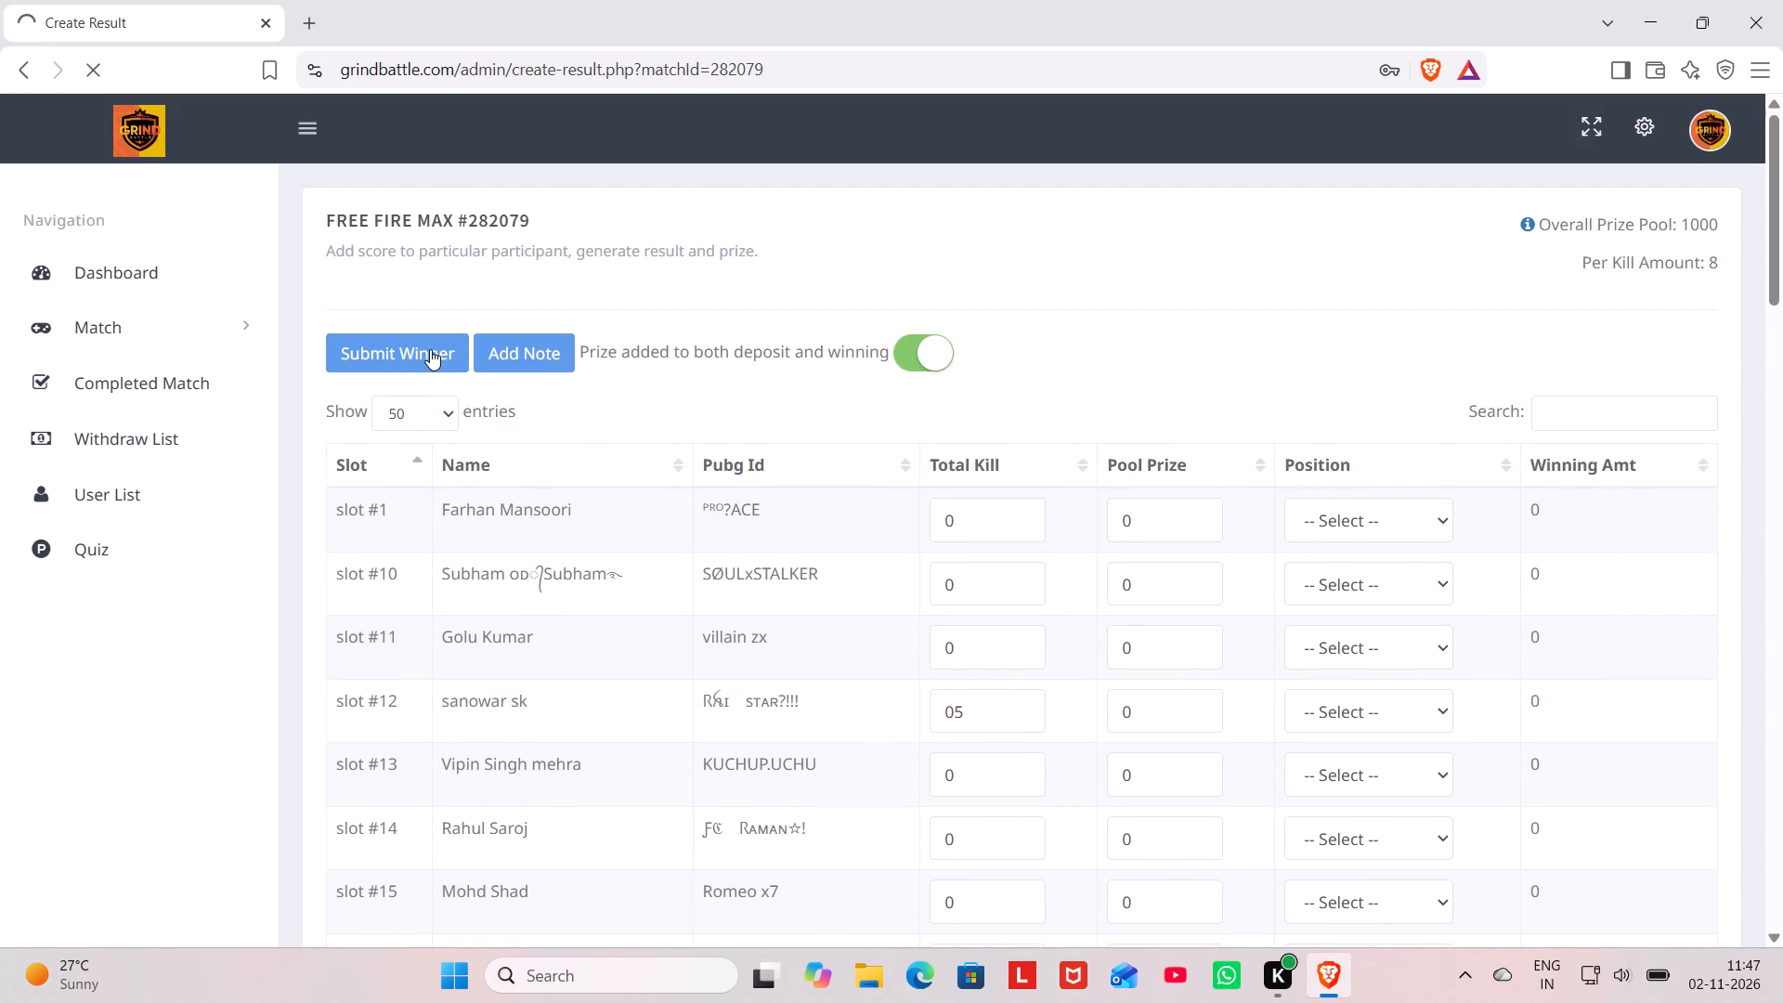
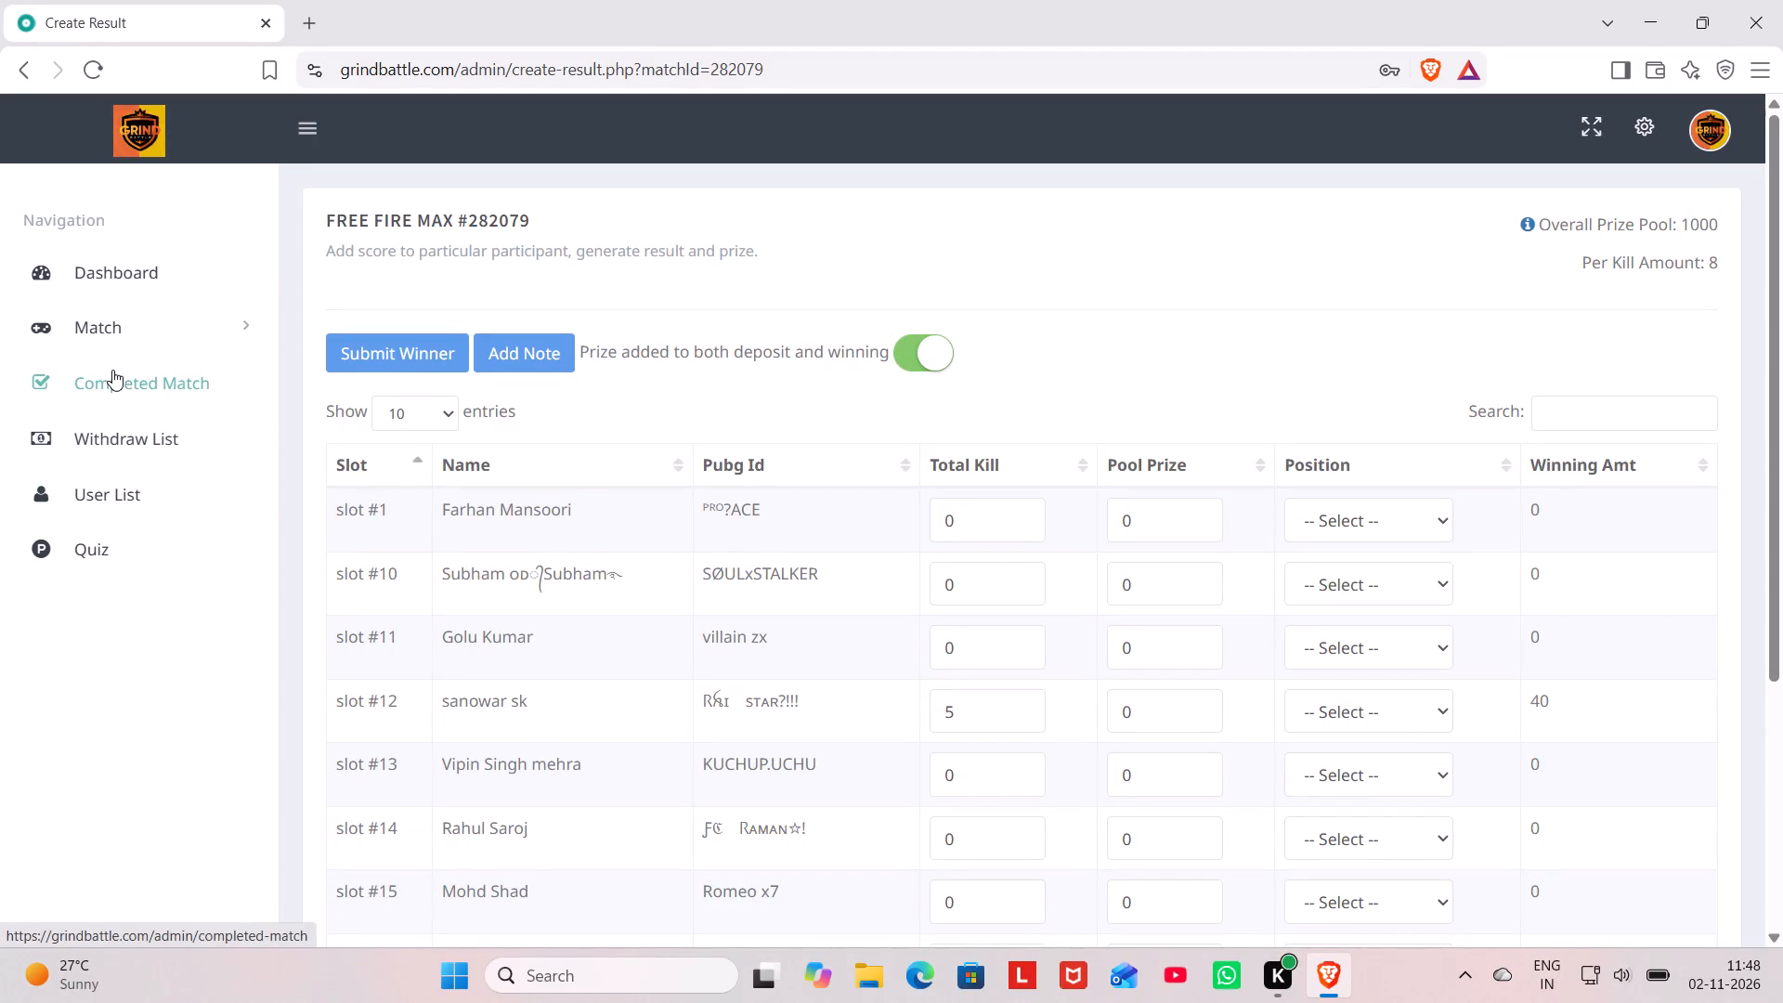
# Open the list of completed matches.
pyautogui.click(165, 391)
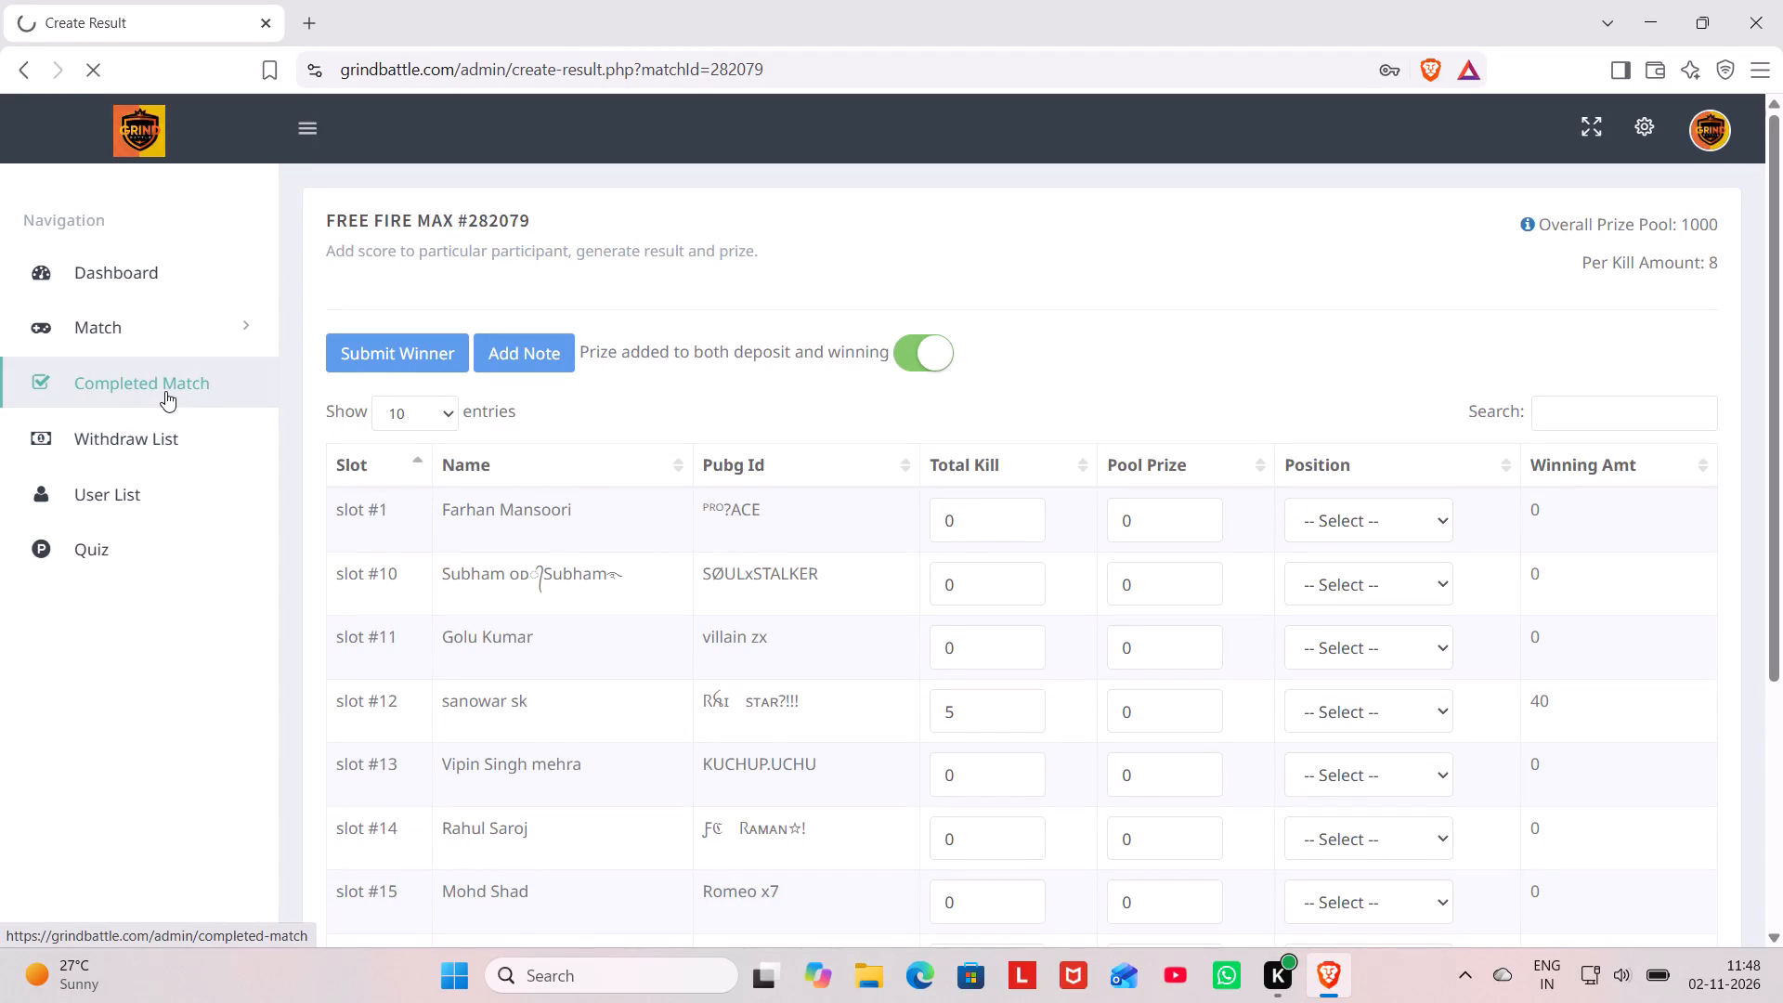
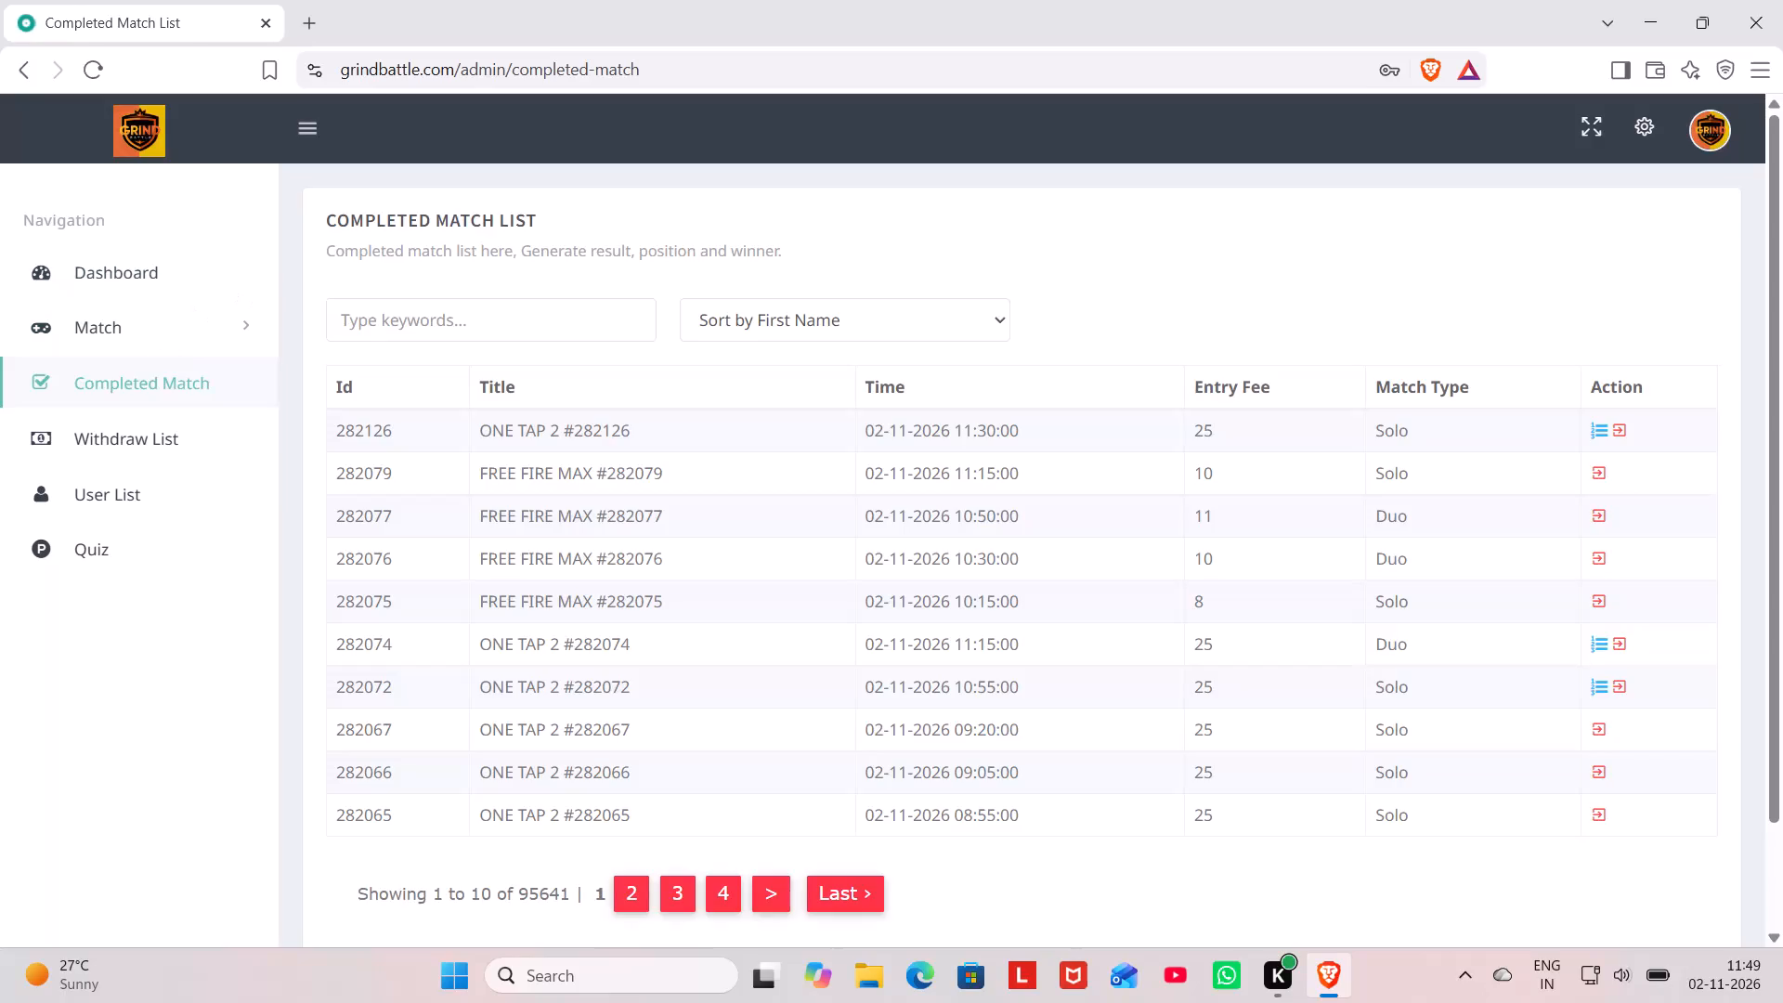
# Search the completed match list for match ID 282078.
pyautogui.click(359, 306)
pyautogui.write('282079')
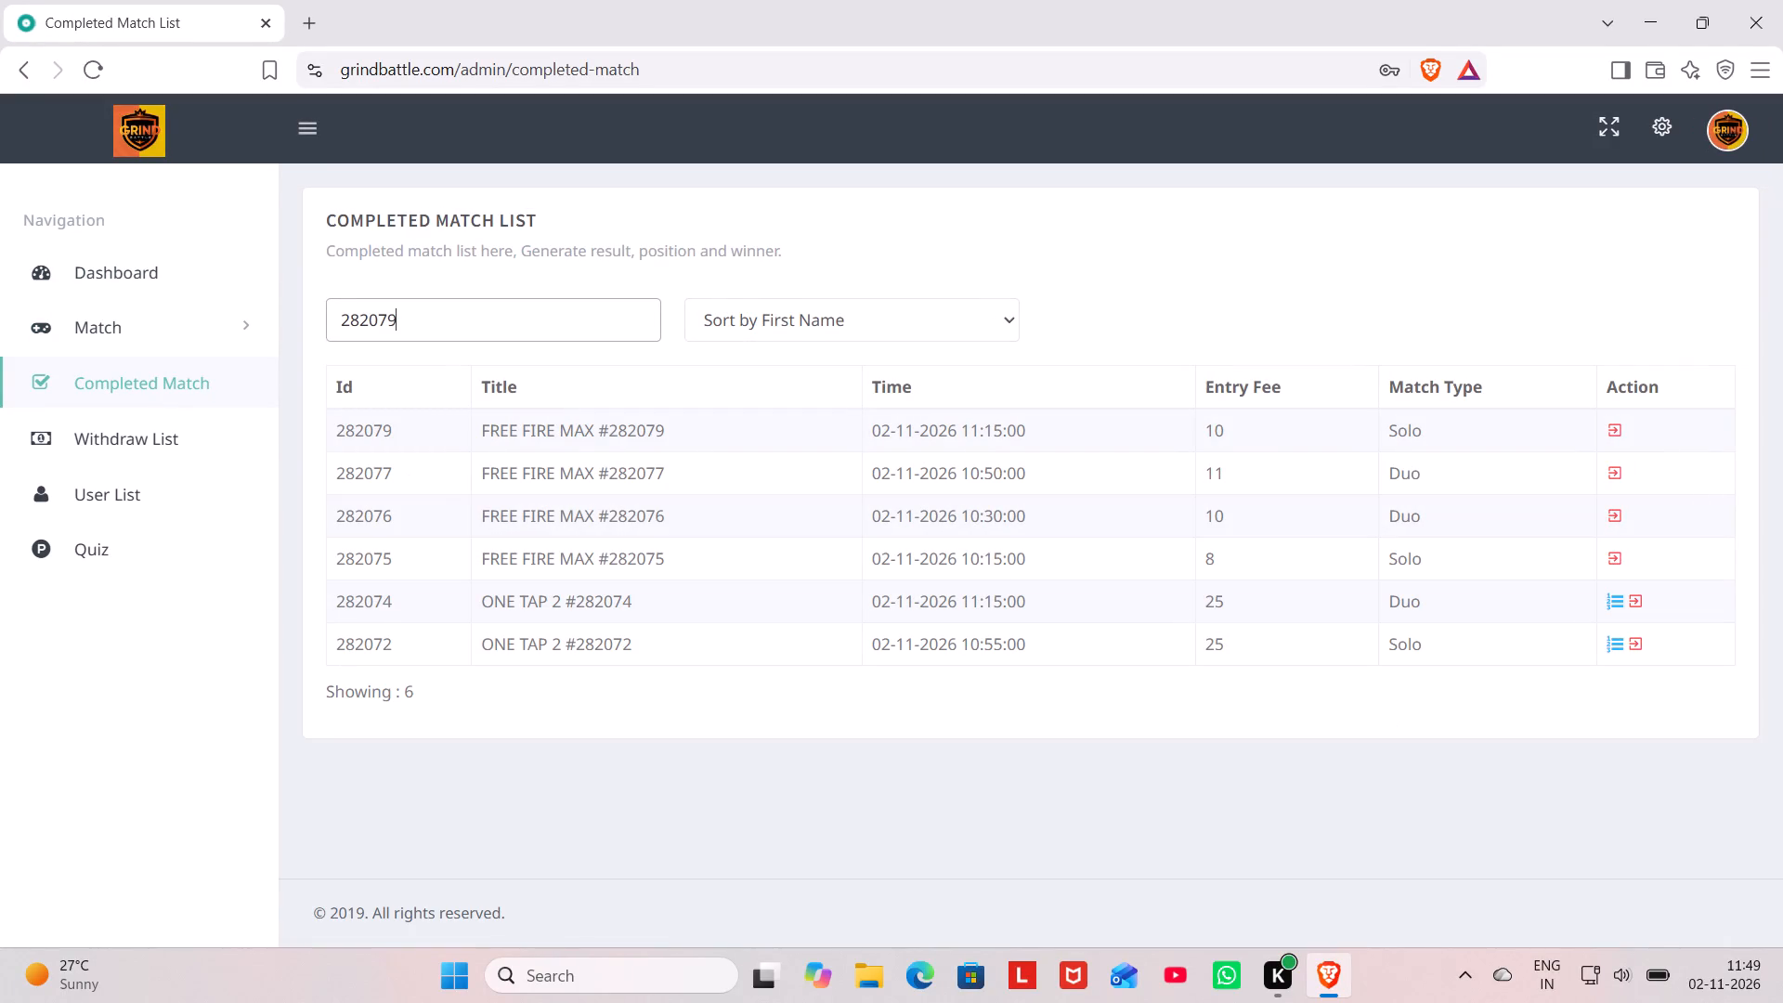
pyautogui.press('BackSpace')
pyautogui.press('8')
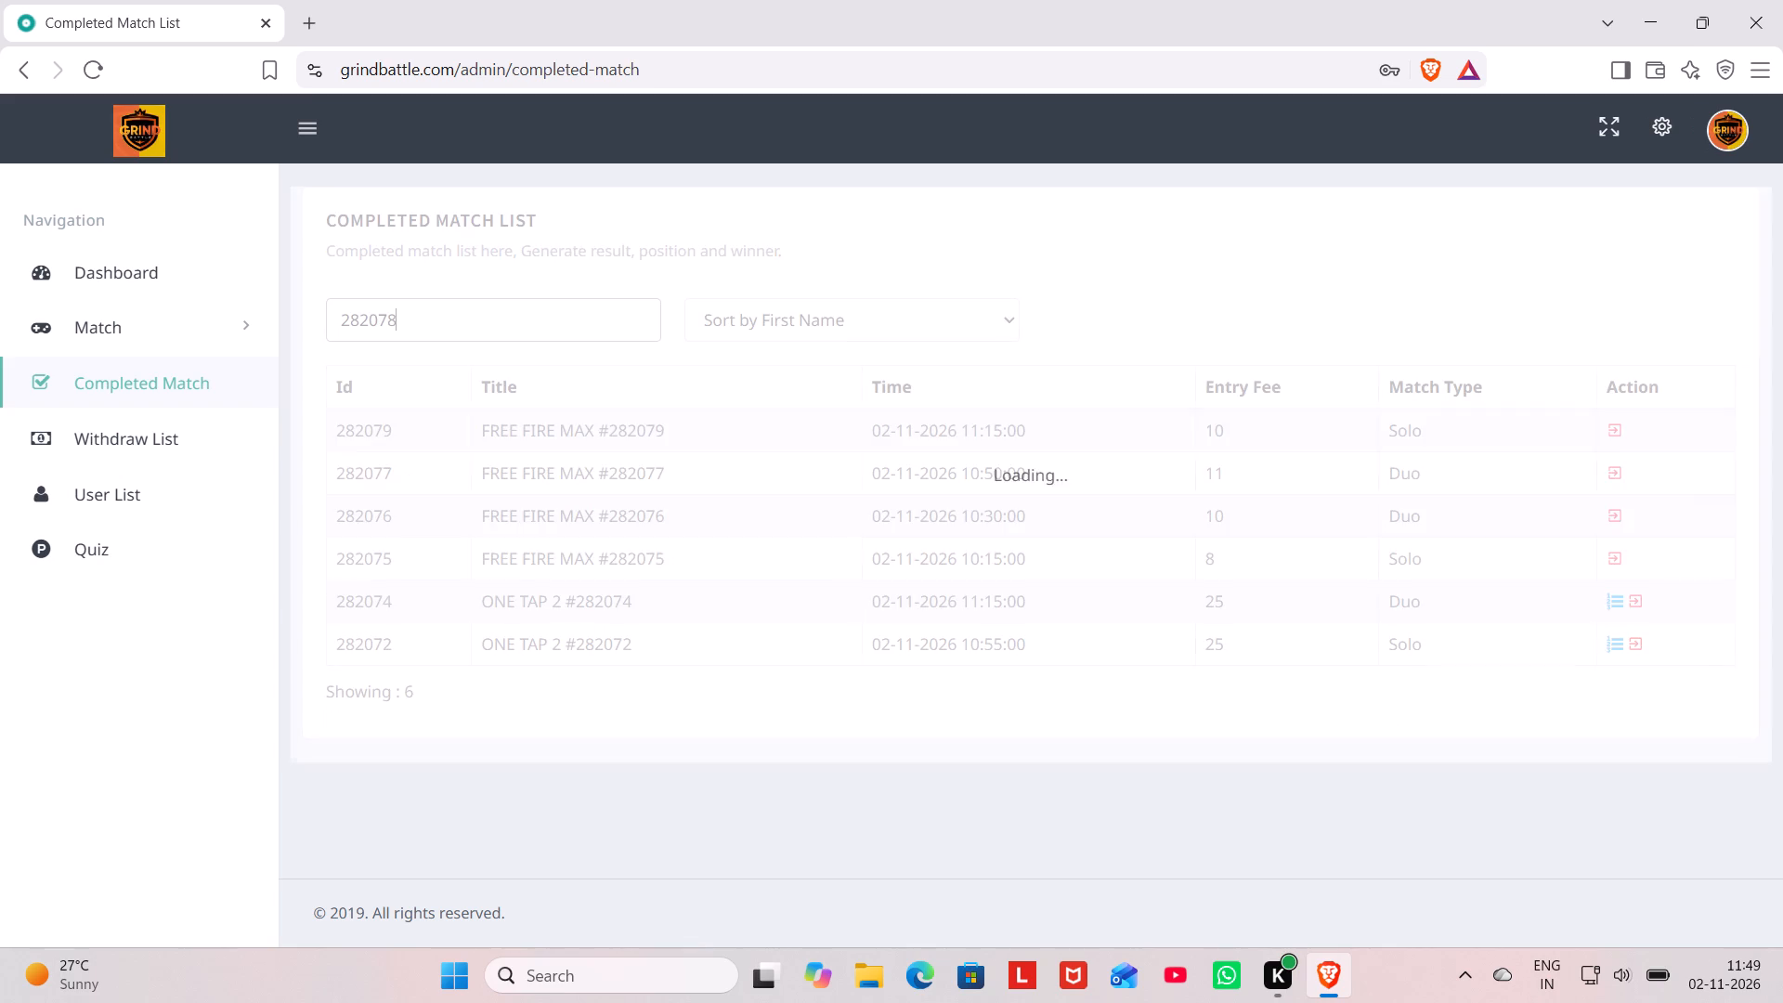
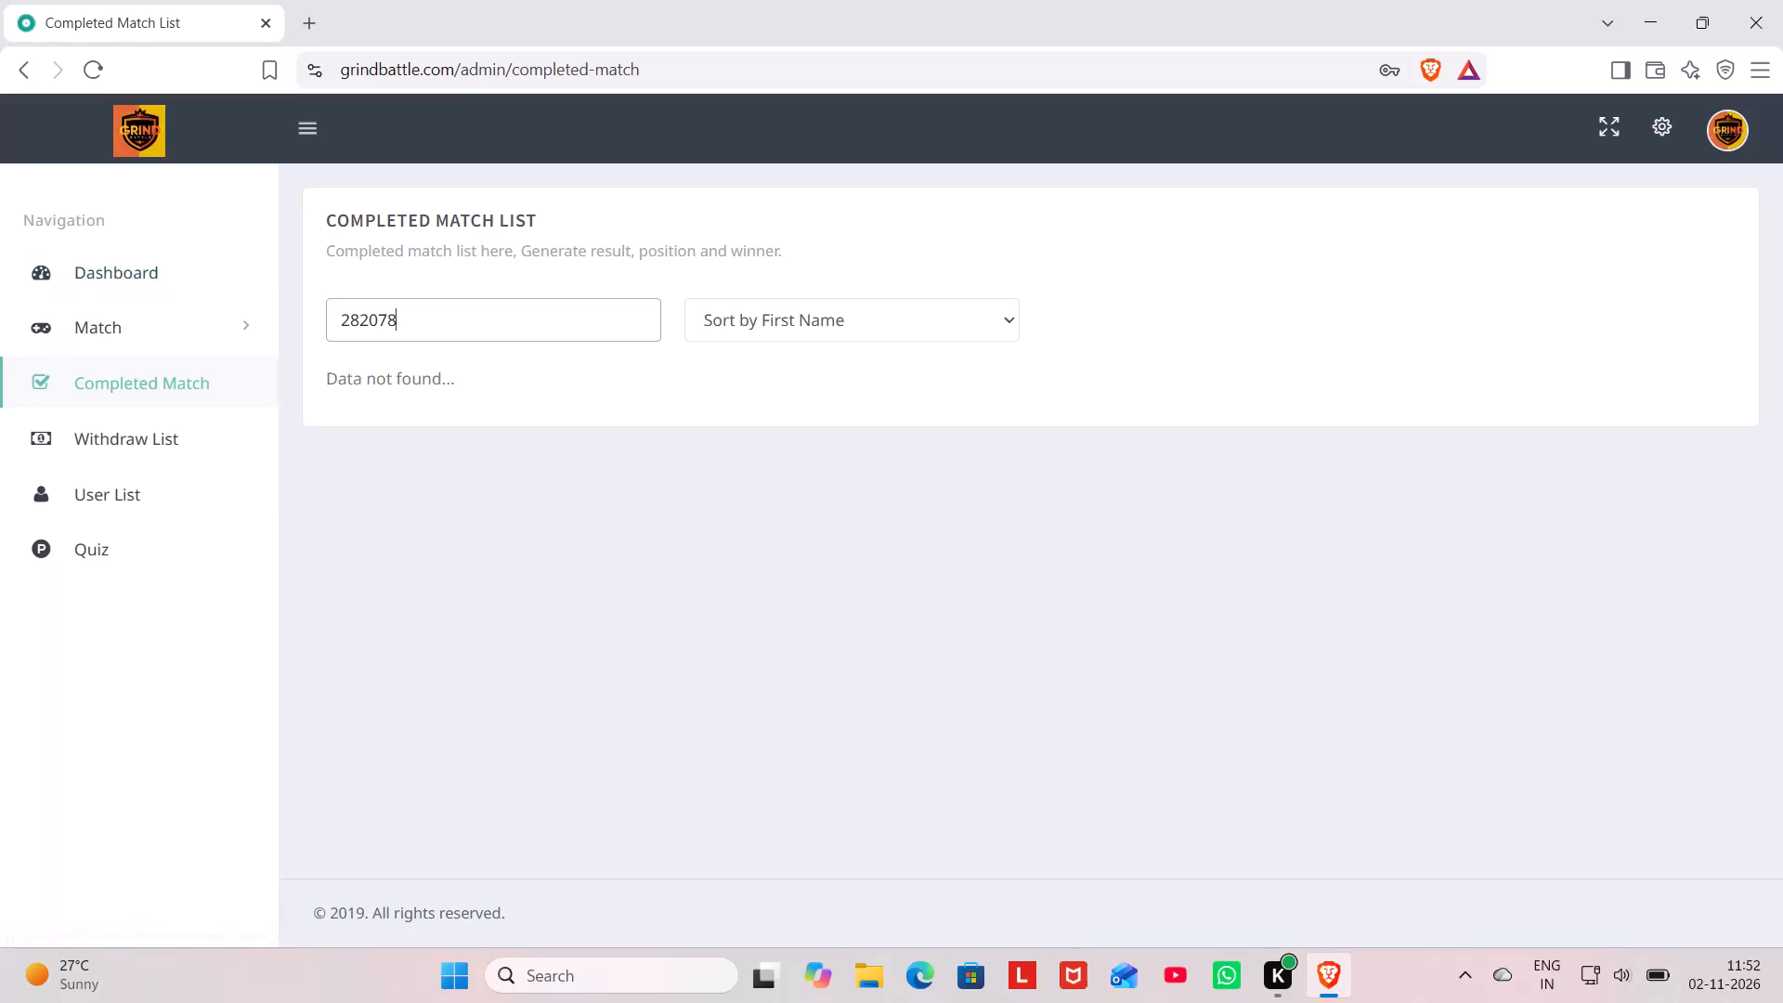
# Search the completed match list for match ID 282107 and open its result generation page.
pyautogui.press('BackSpace')
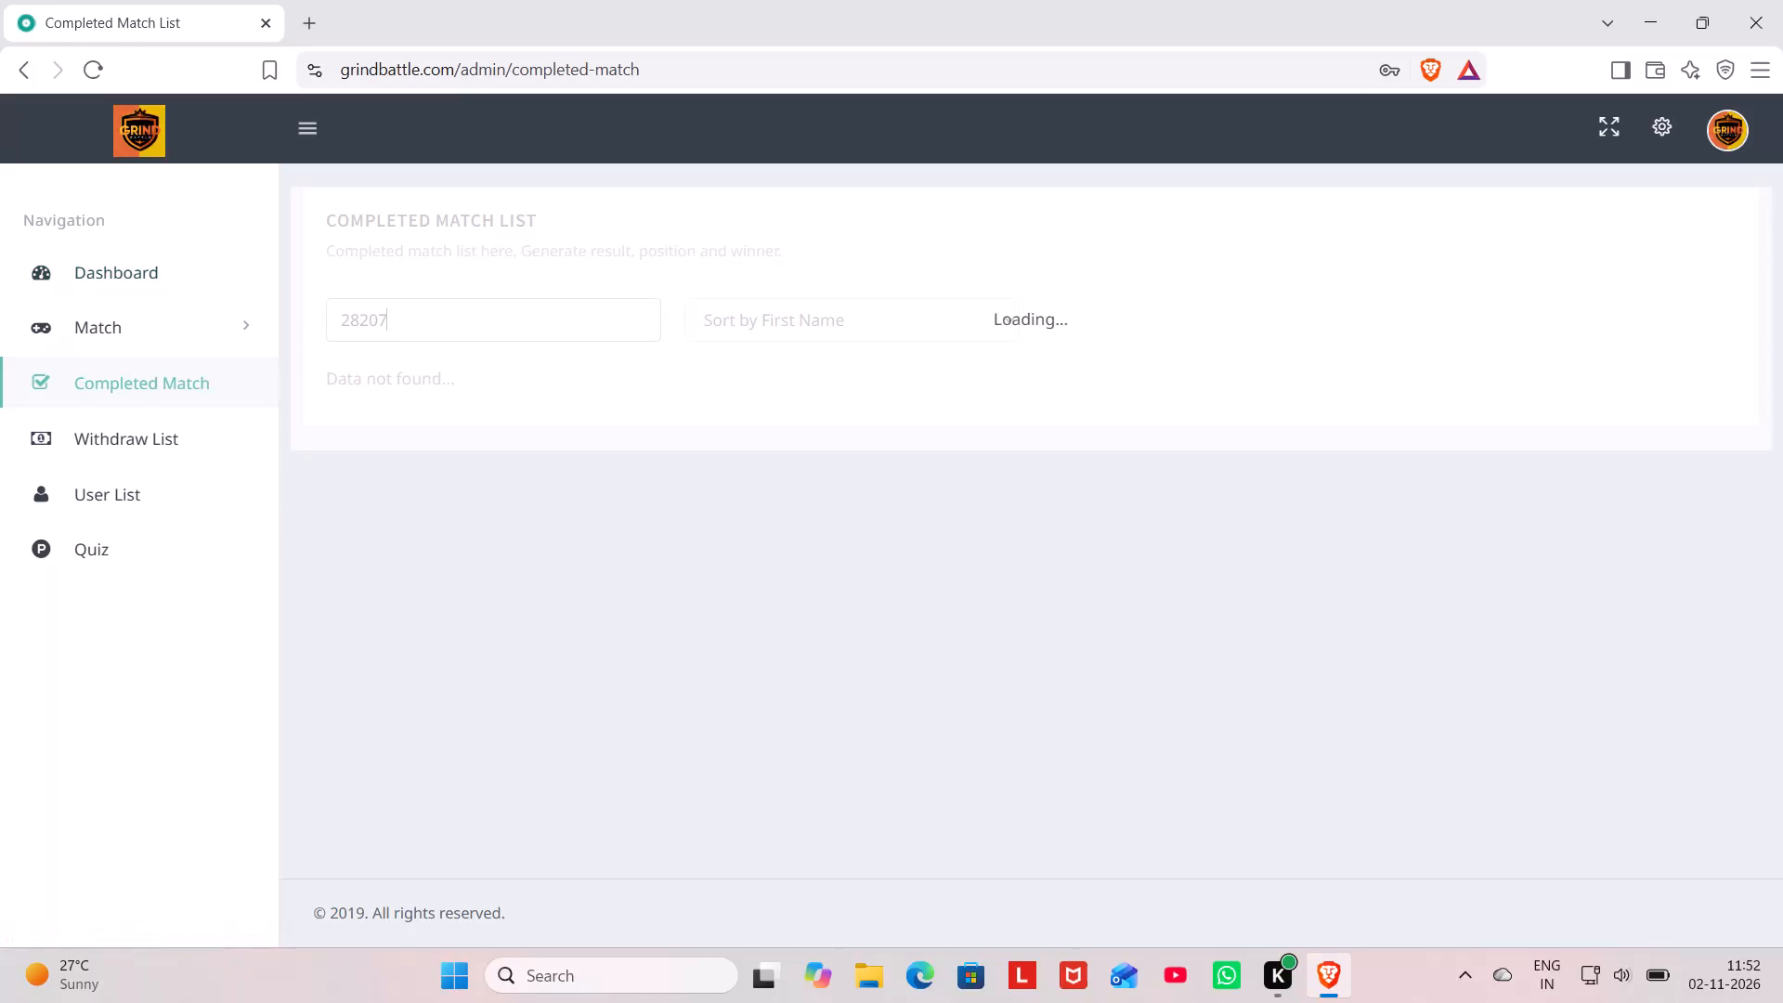
pyautogui.press('BackSpace')
pyautogui.press('BackSpace')
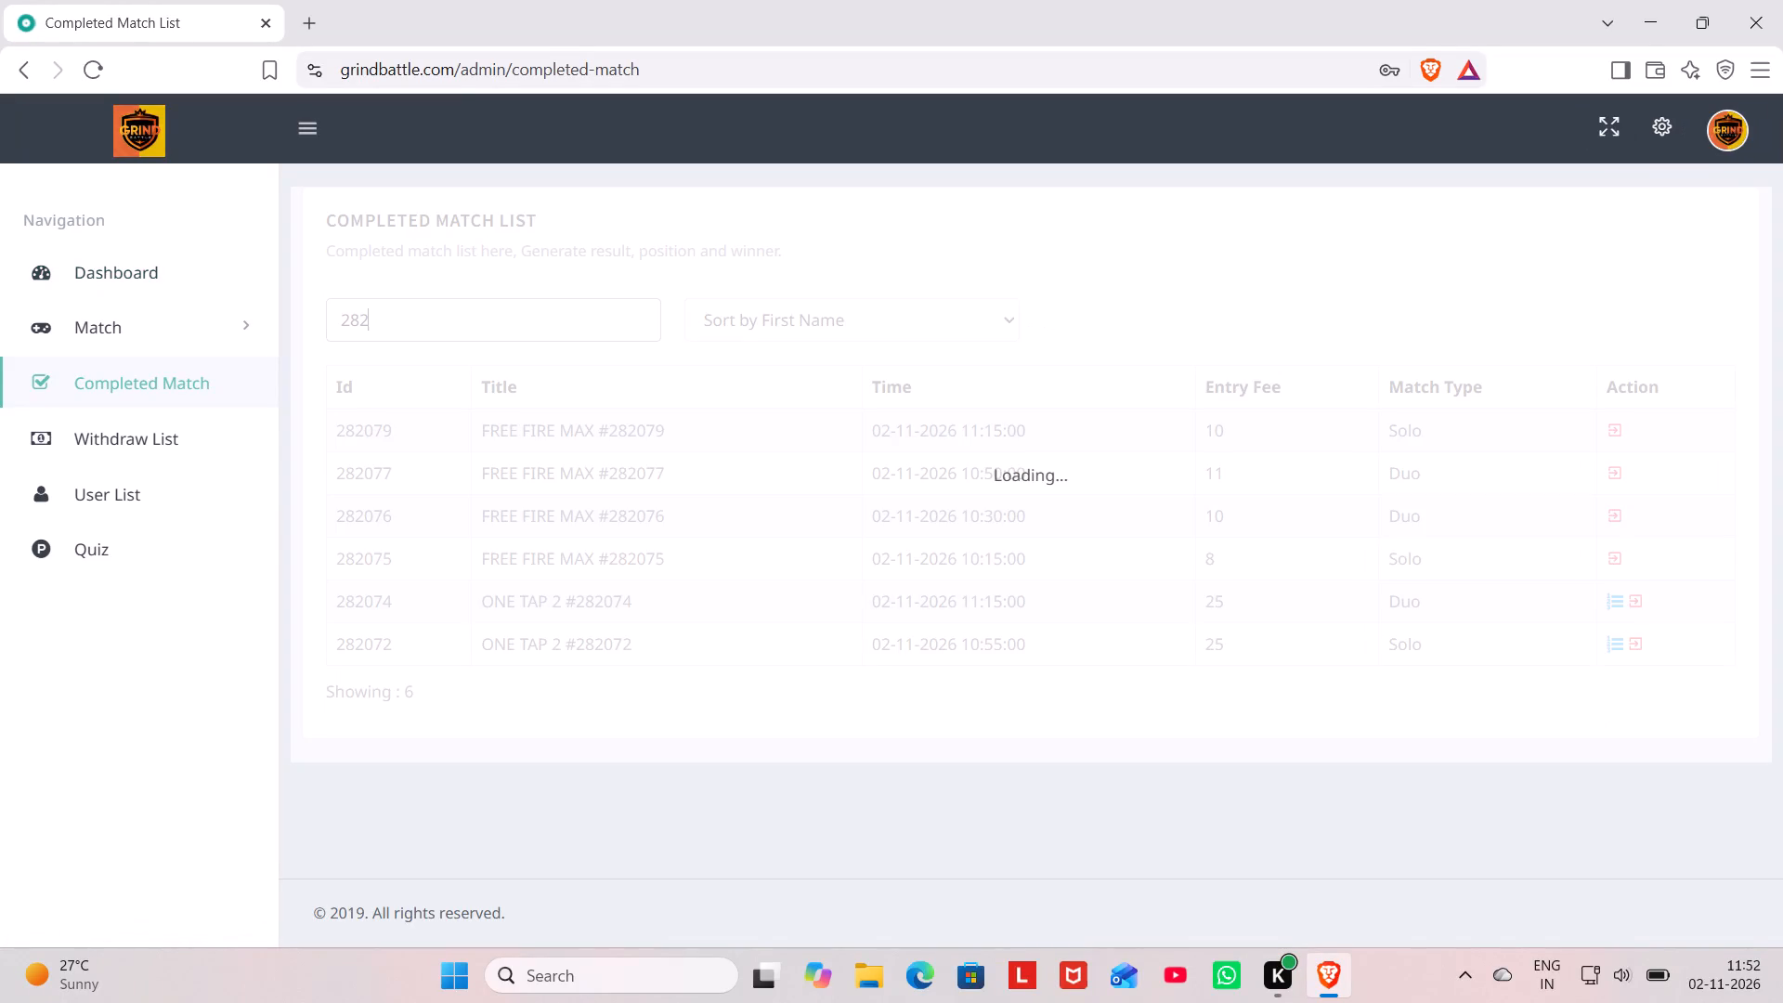
pyautogui.write('107')
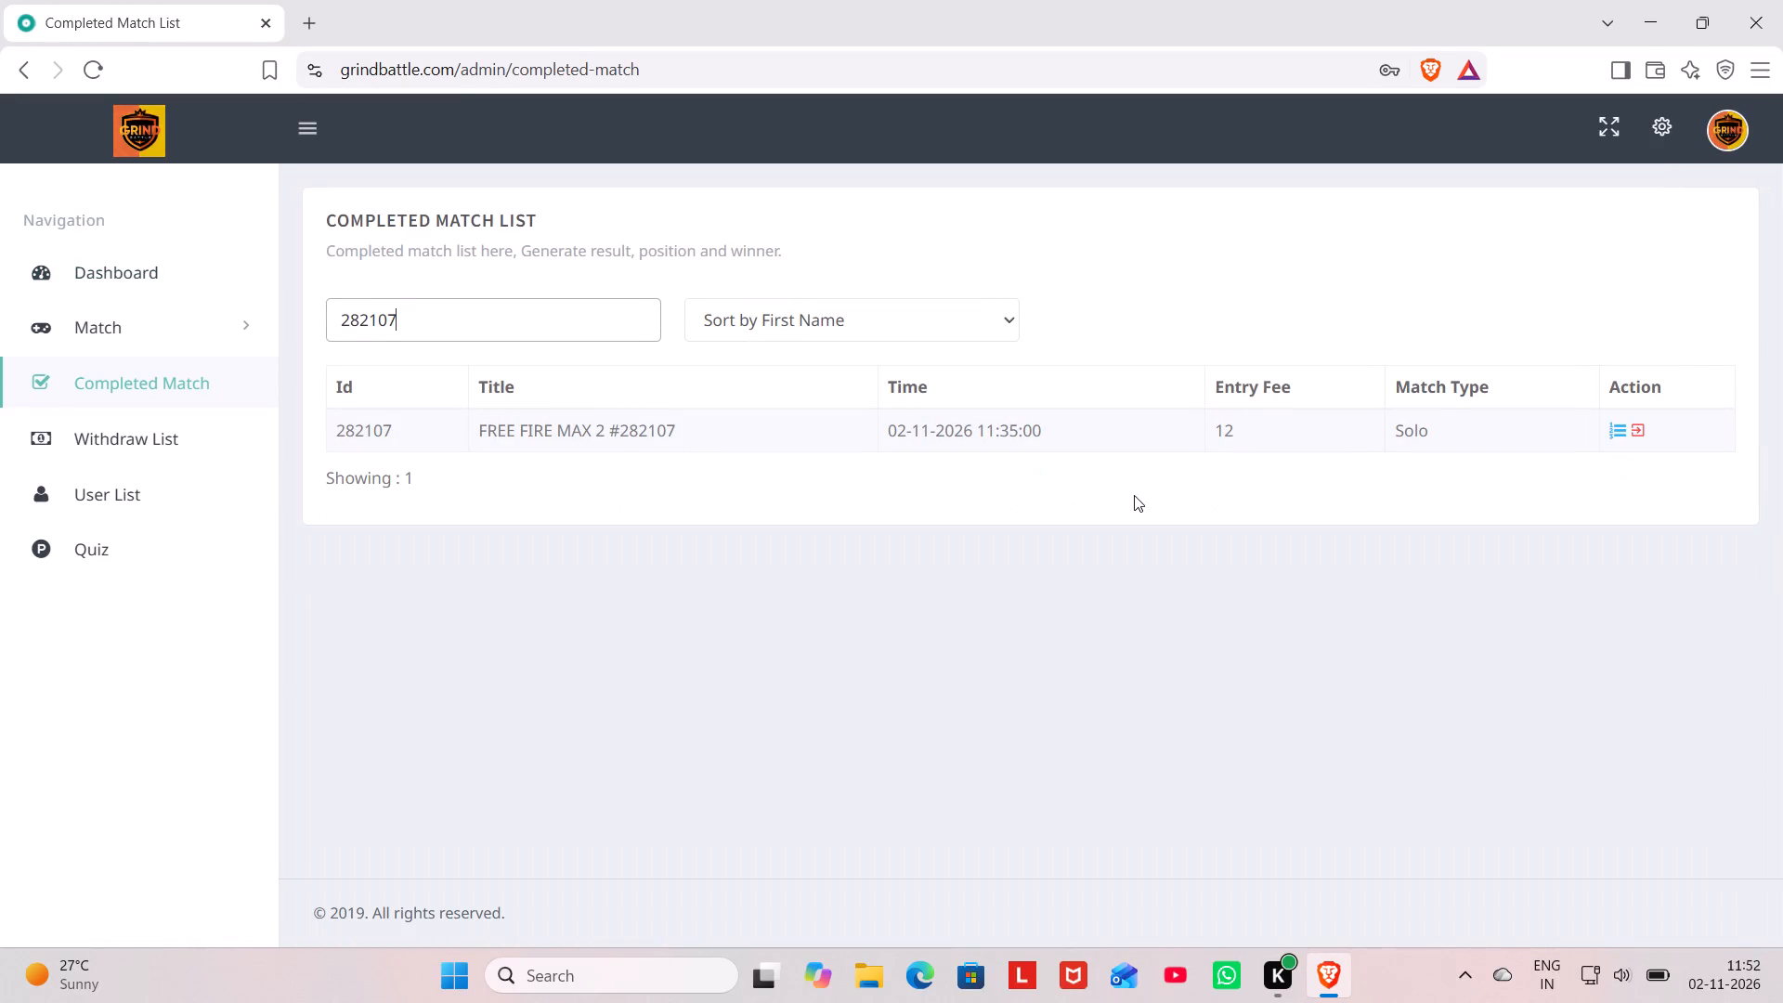
pyautogui.click(1616, 436)
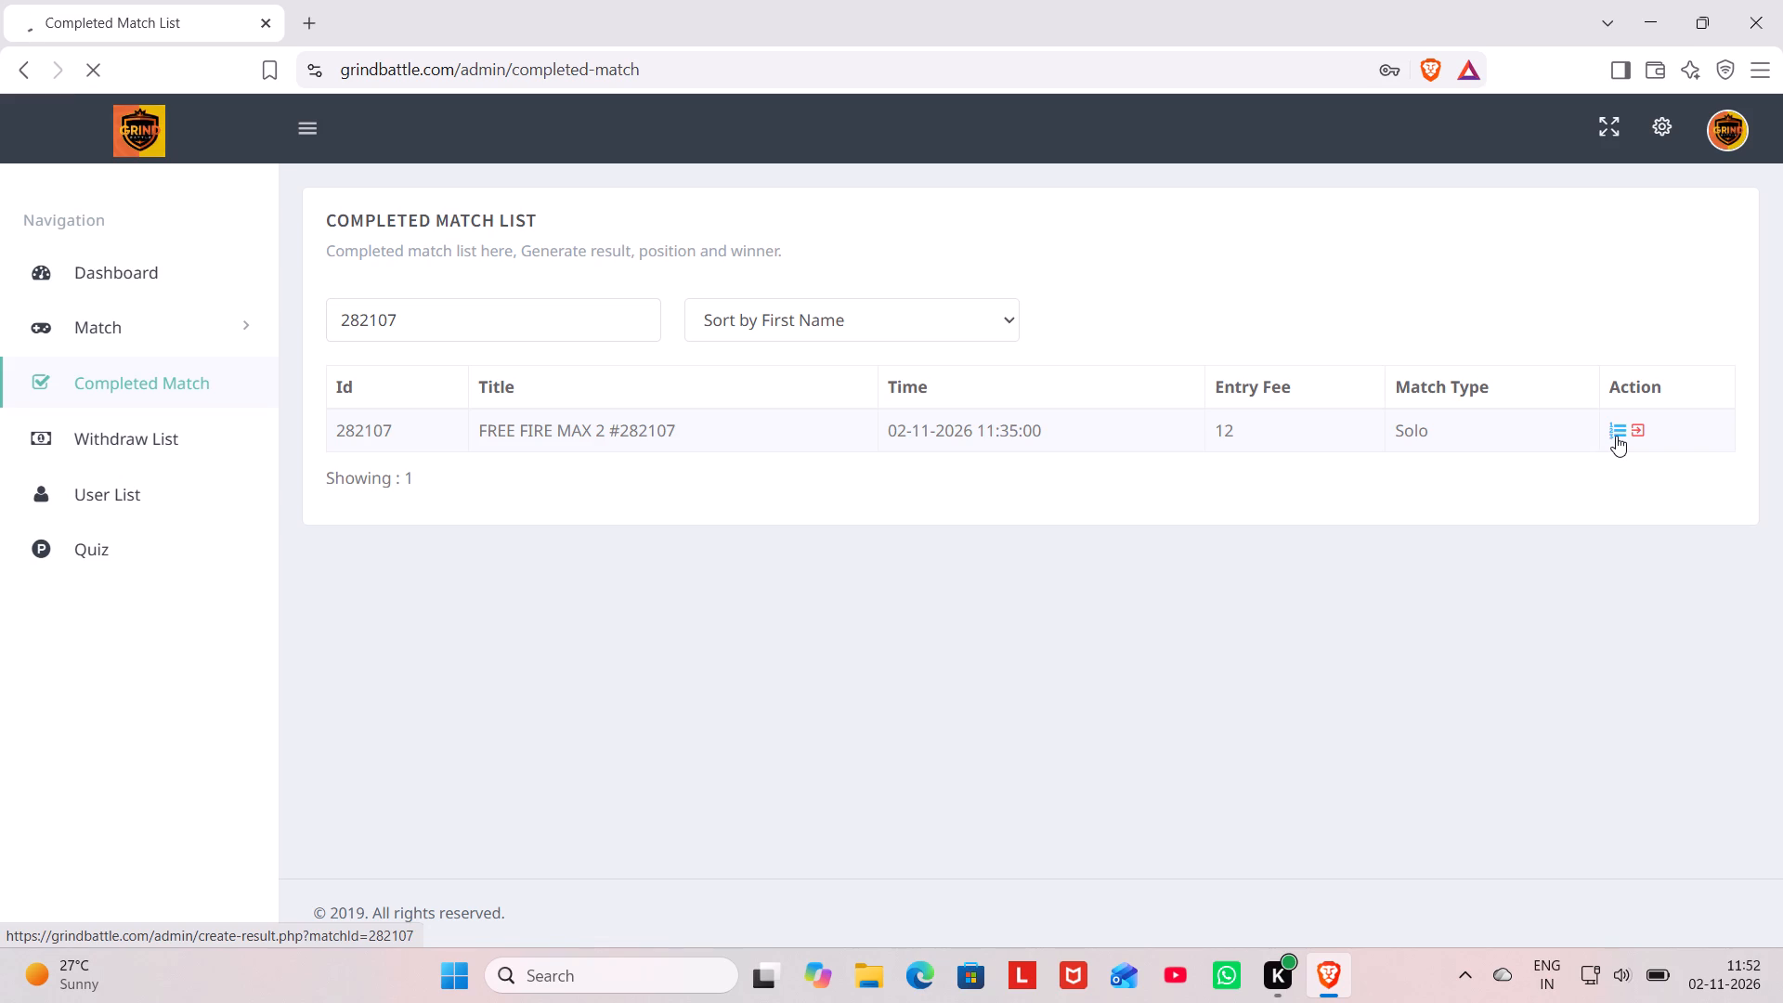
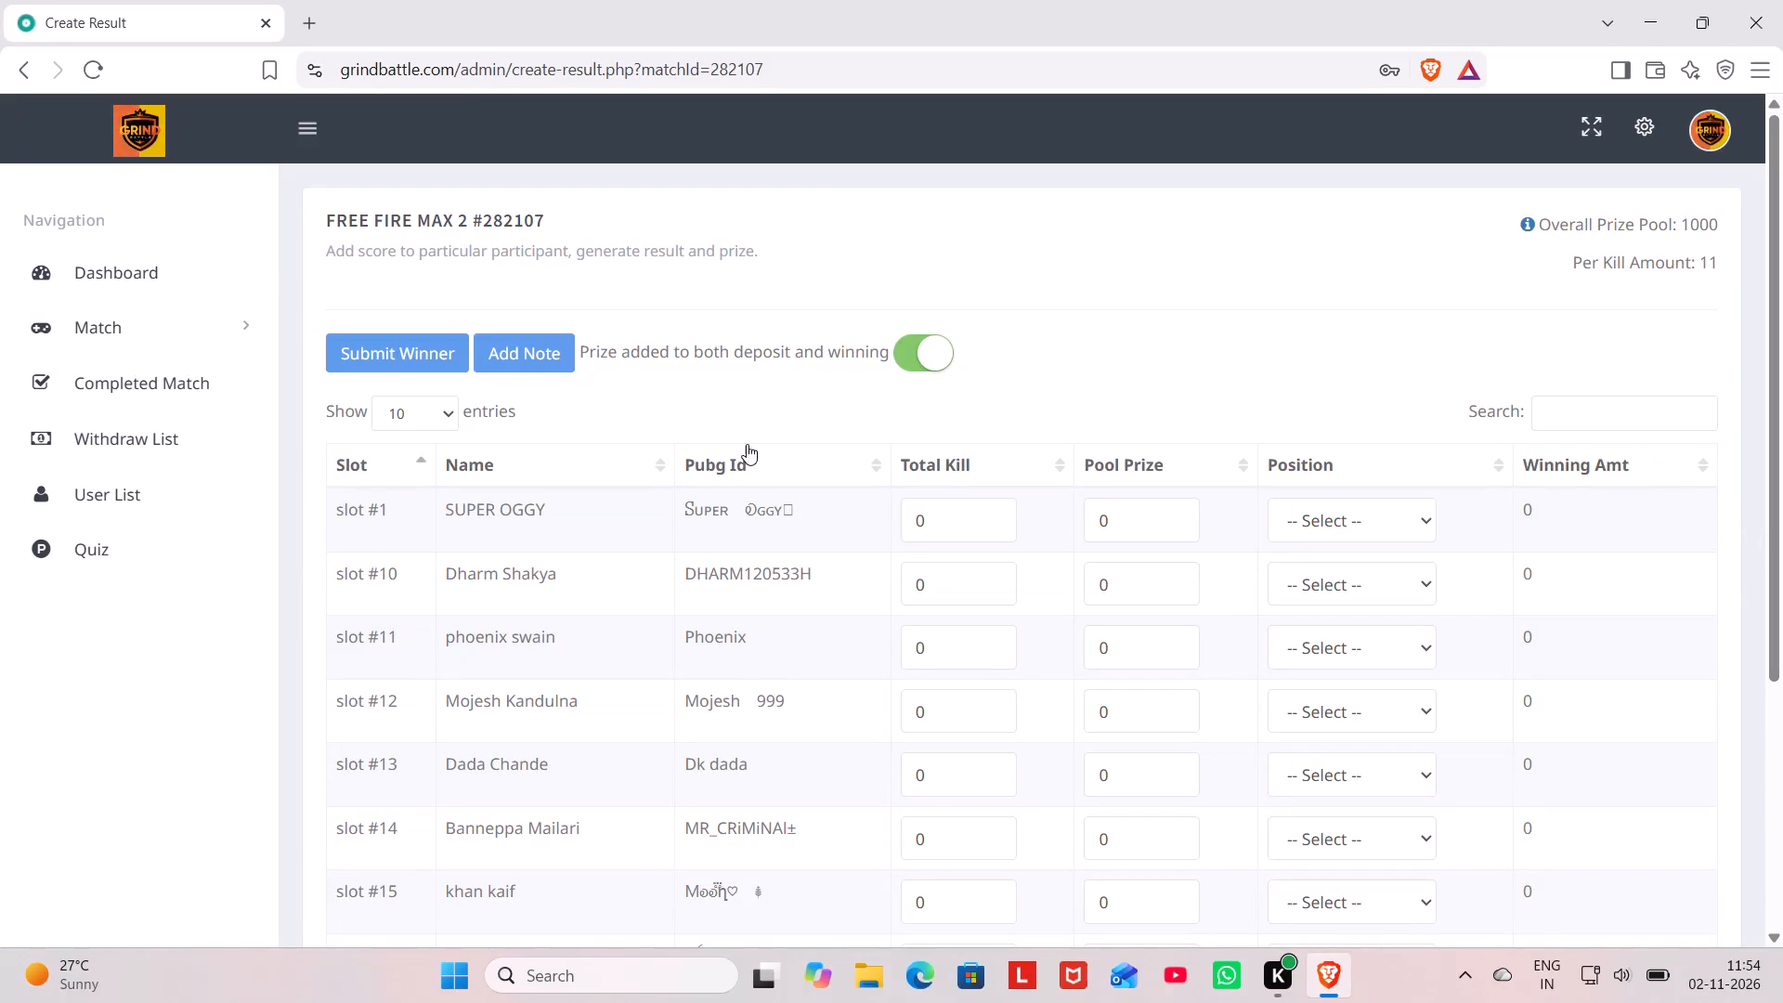
# Set the participant table for match 282107 to show 25 entries per page.
pyautogui.click(443, 401)
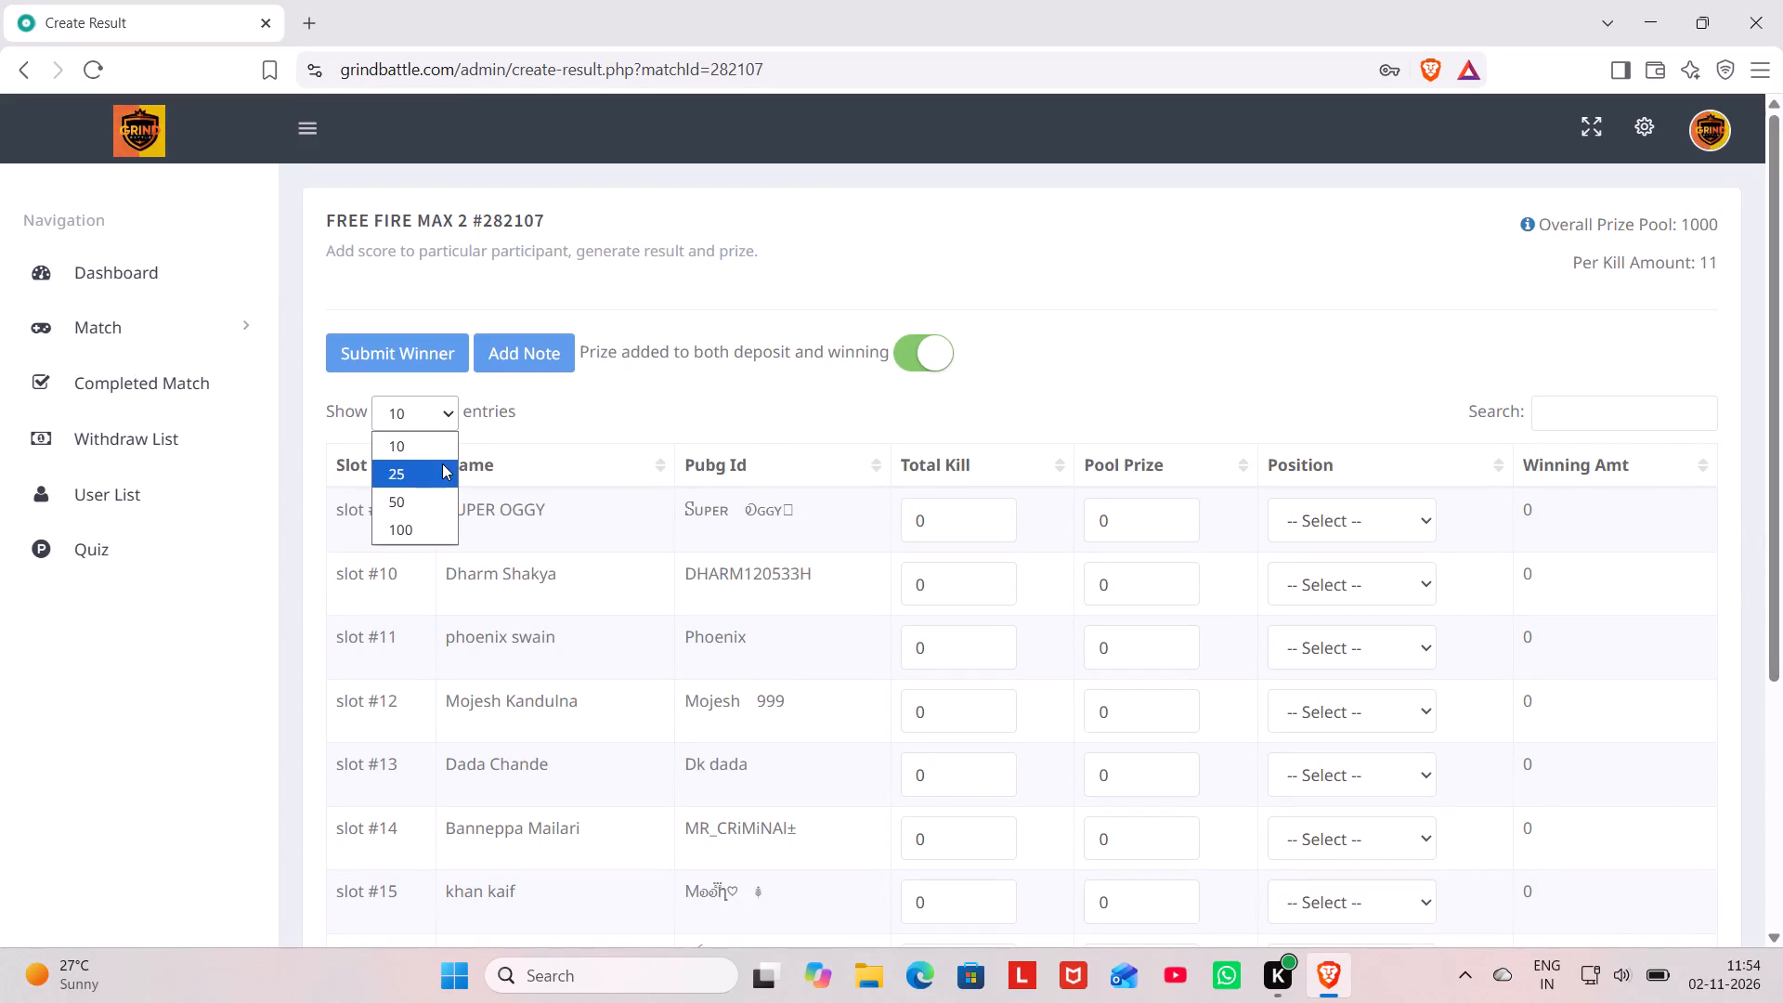
pyautogui.click(442, 463)
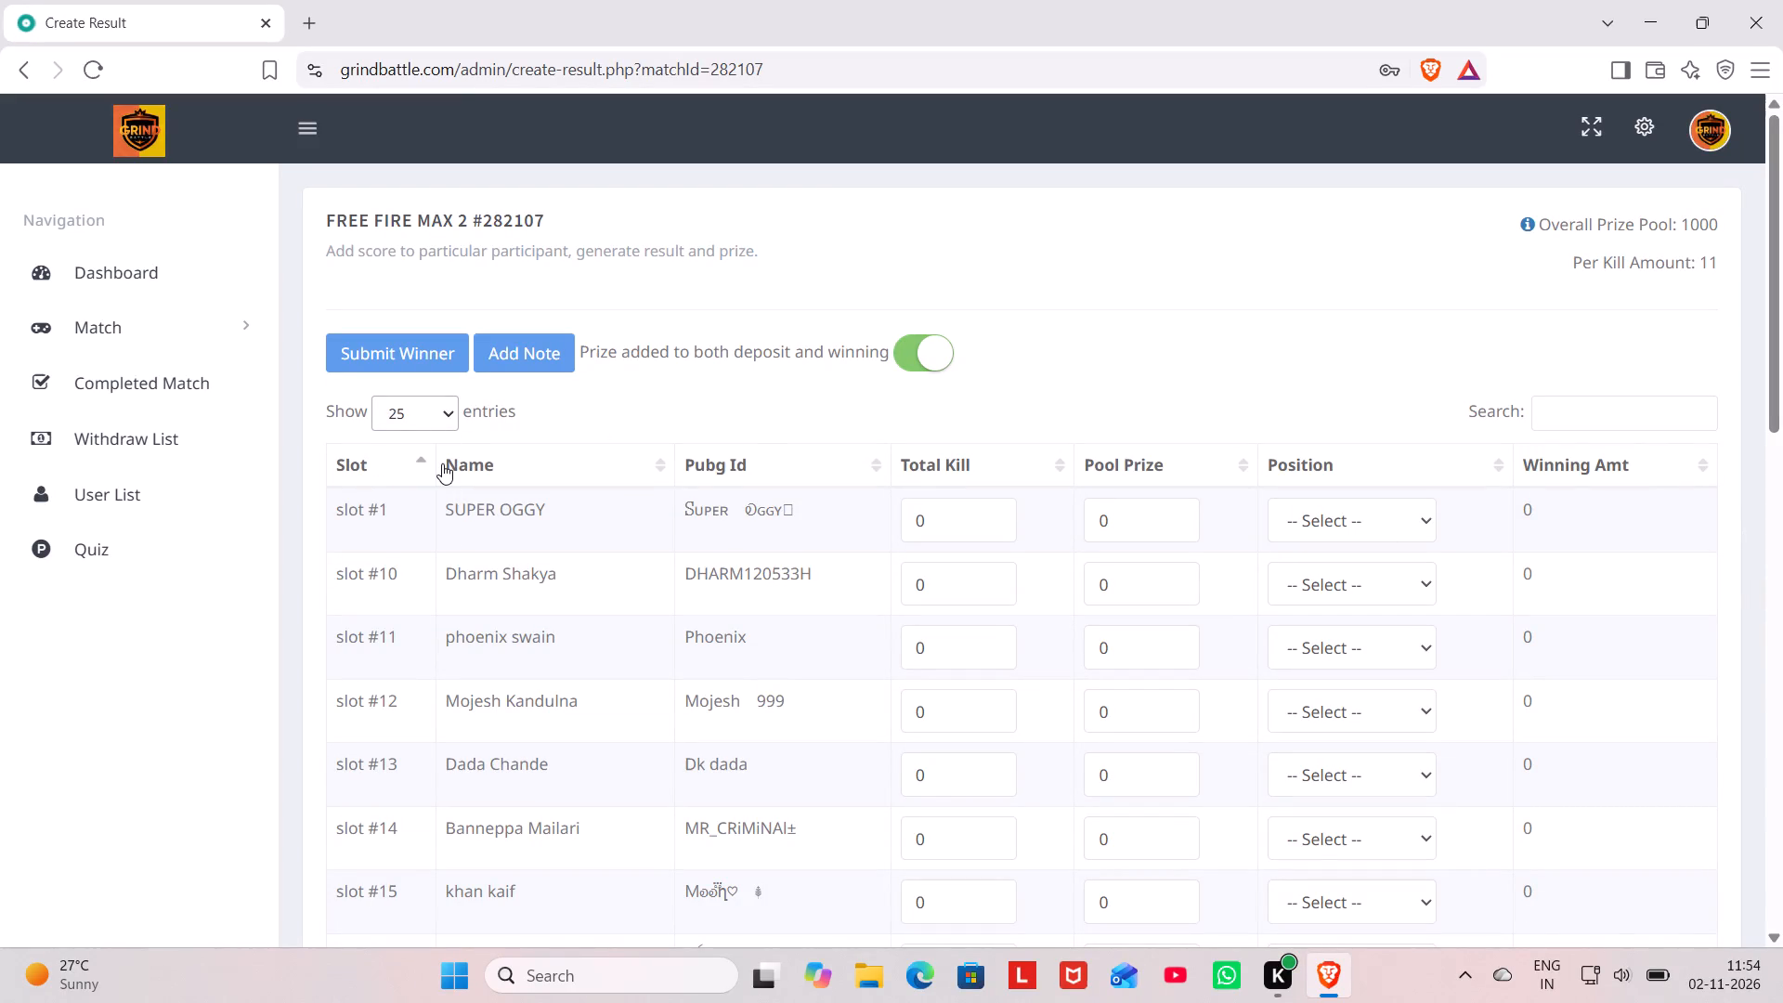
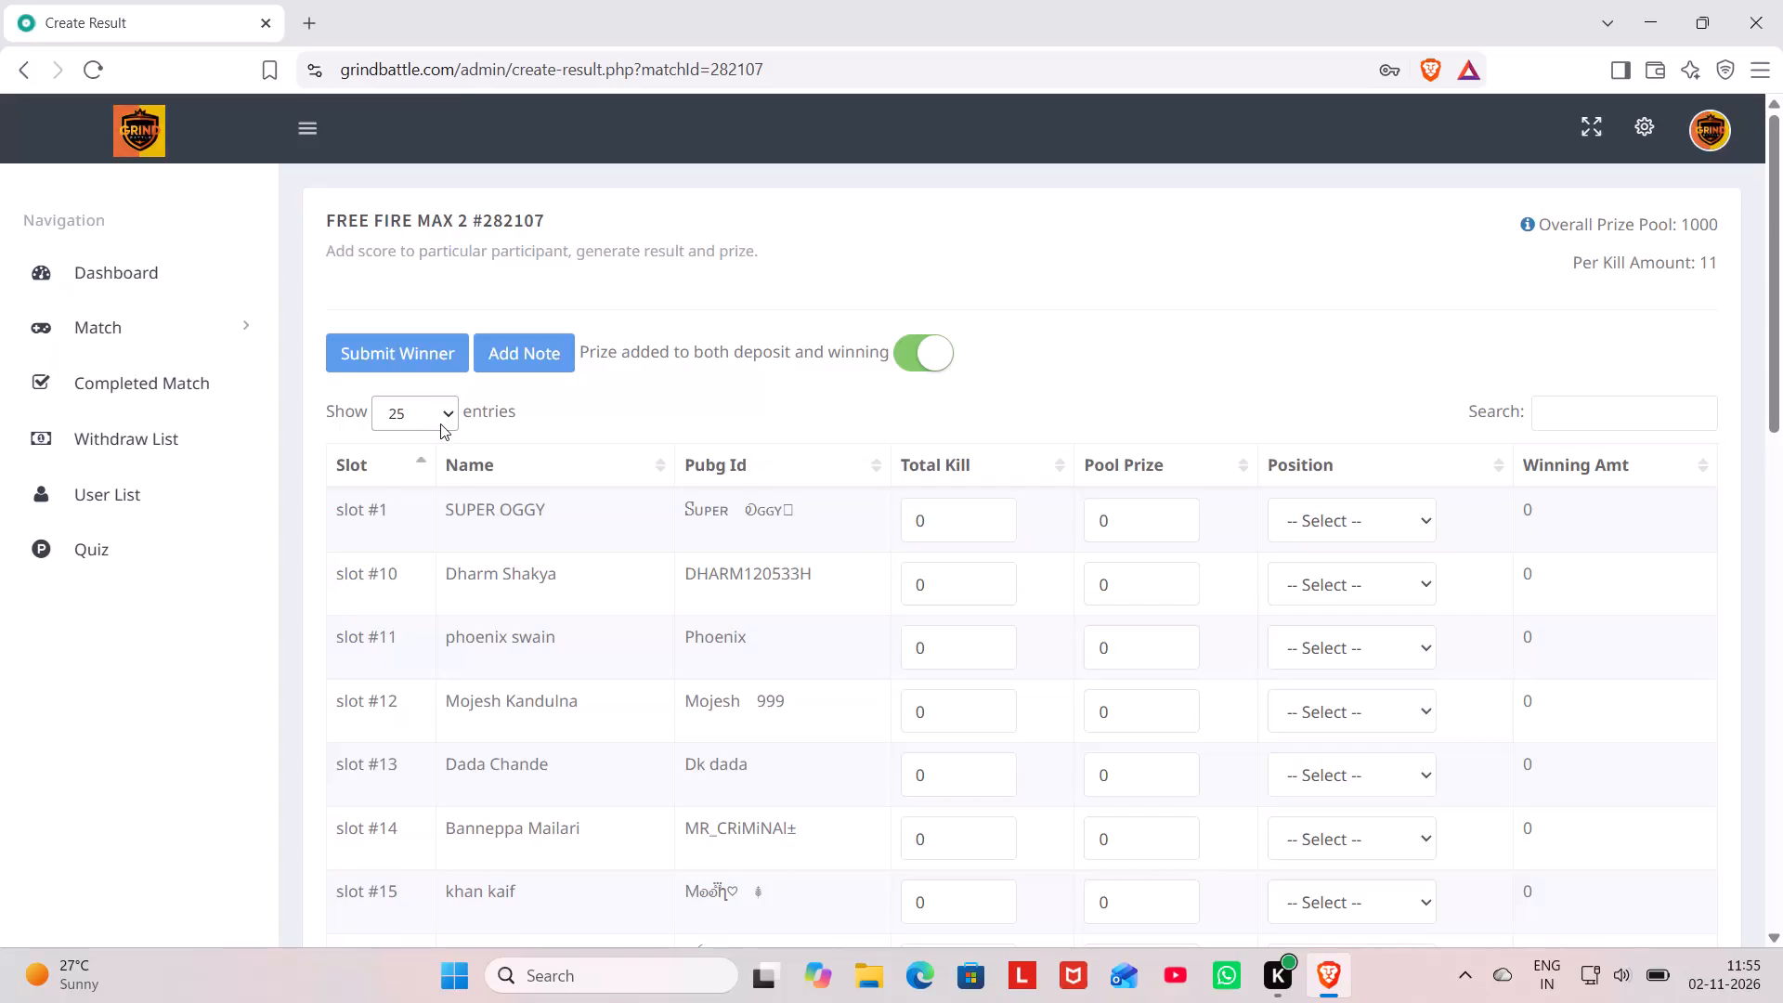
# Set the participant table for match 282107 to show 50 entries per page.
pyautogui.click(440, 423)
pyautogui.click(435, 508)
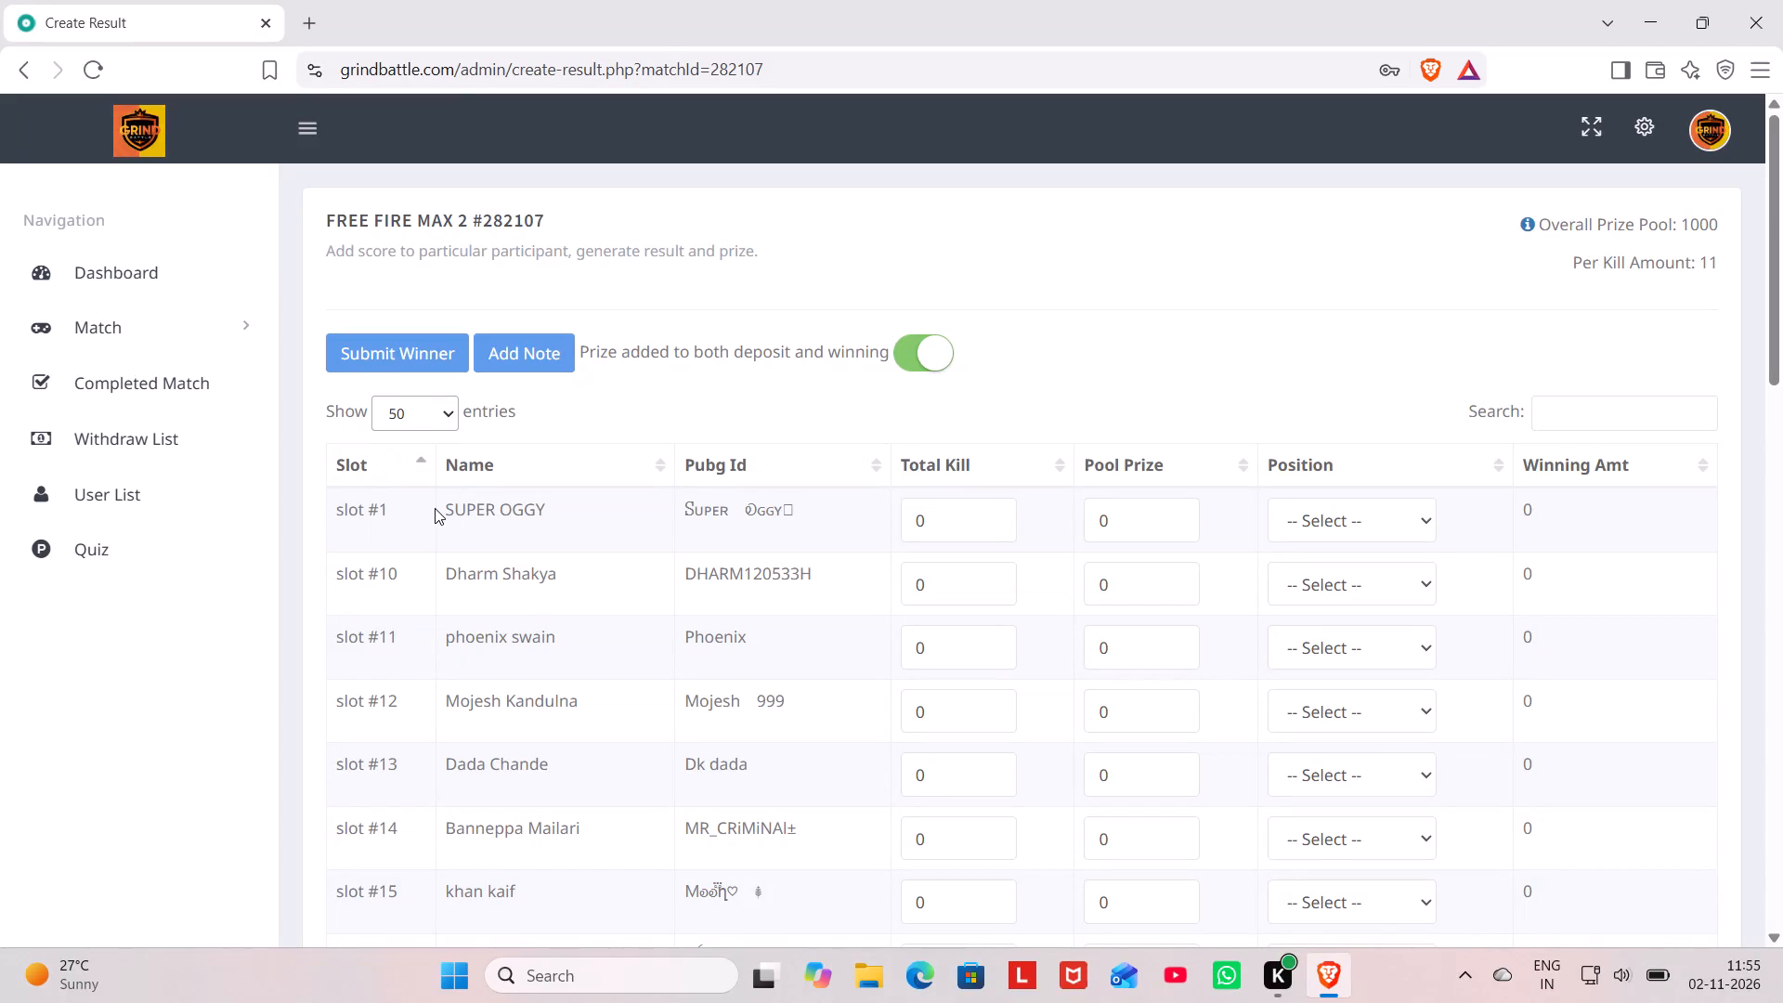
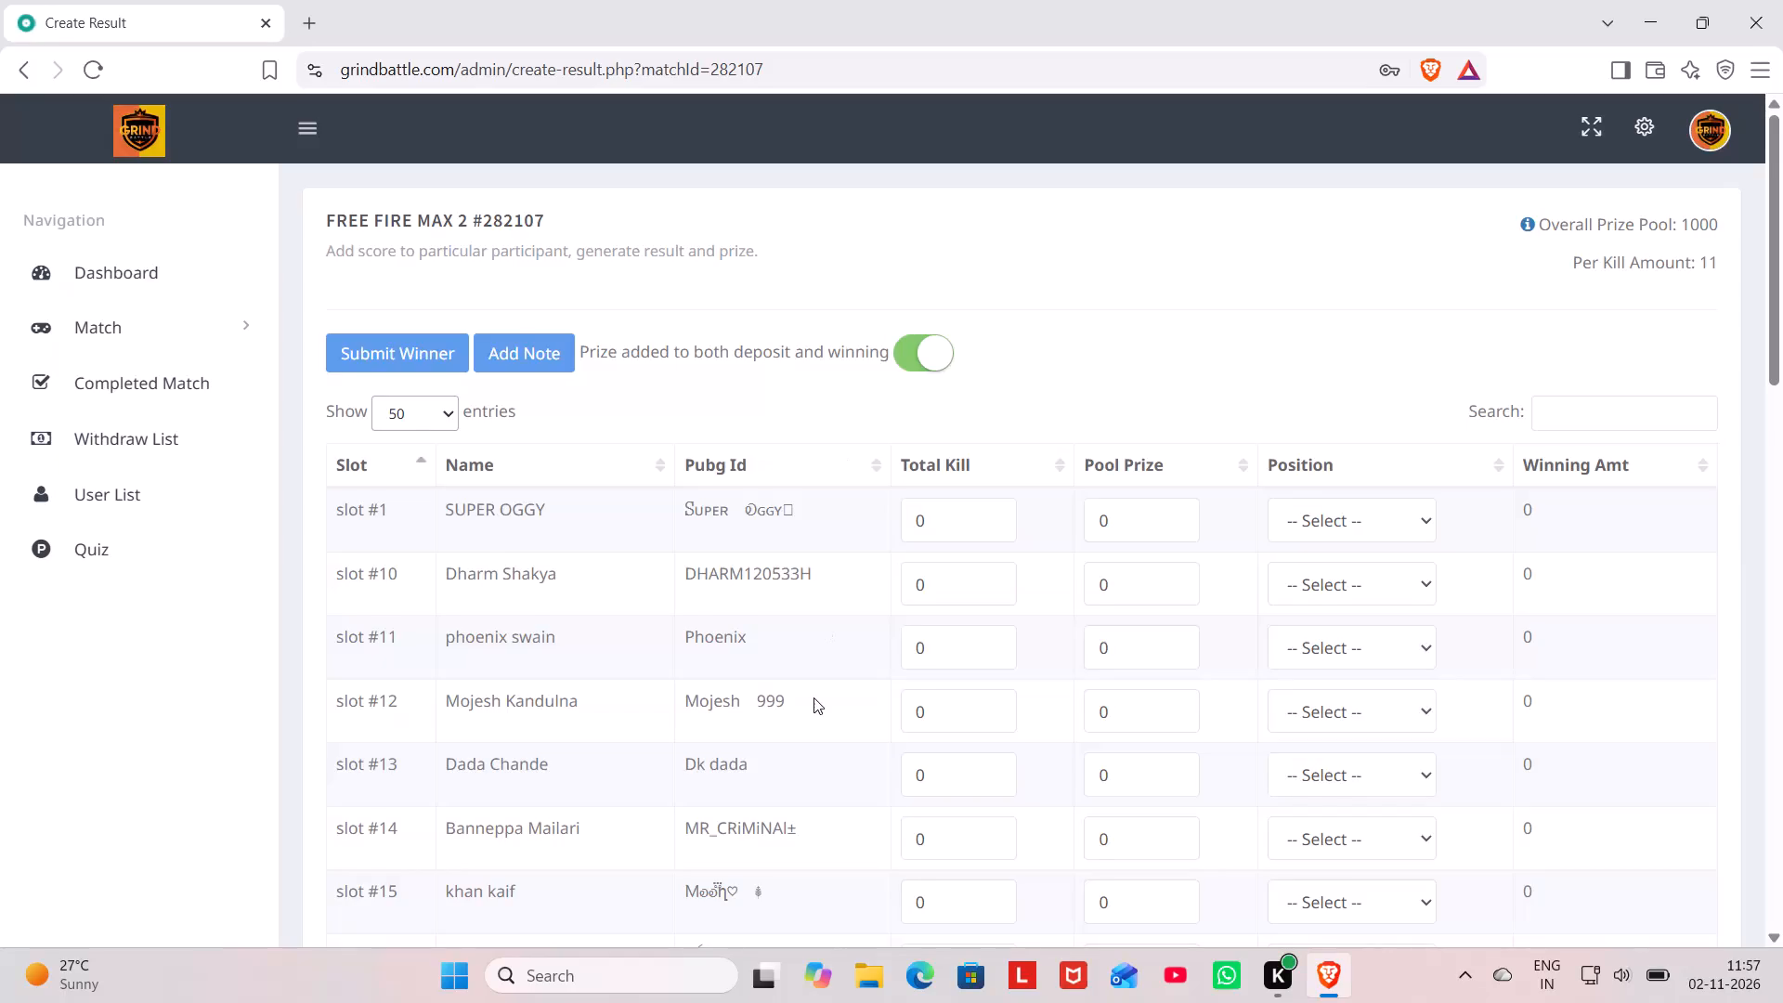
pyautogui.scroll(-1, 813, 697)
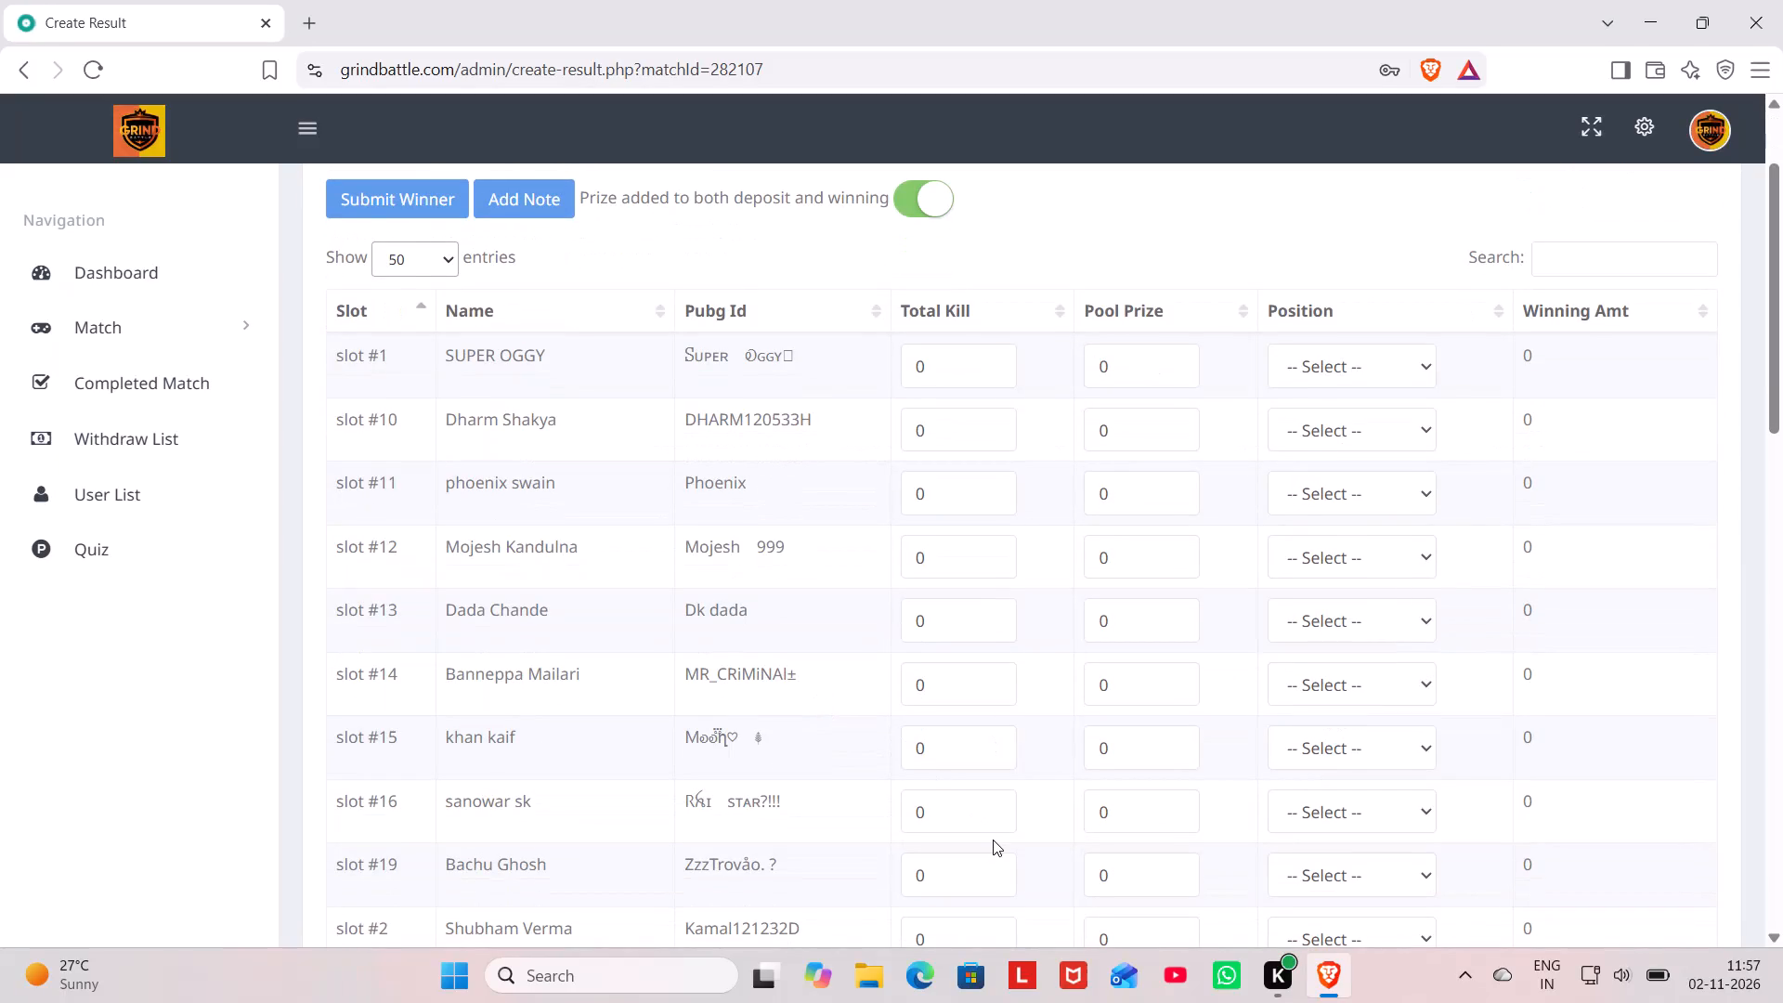
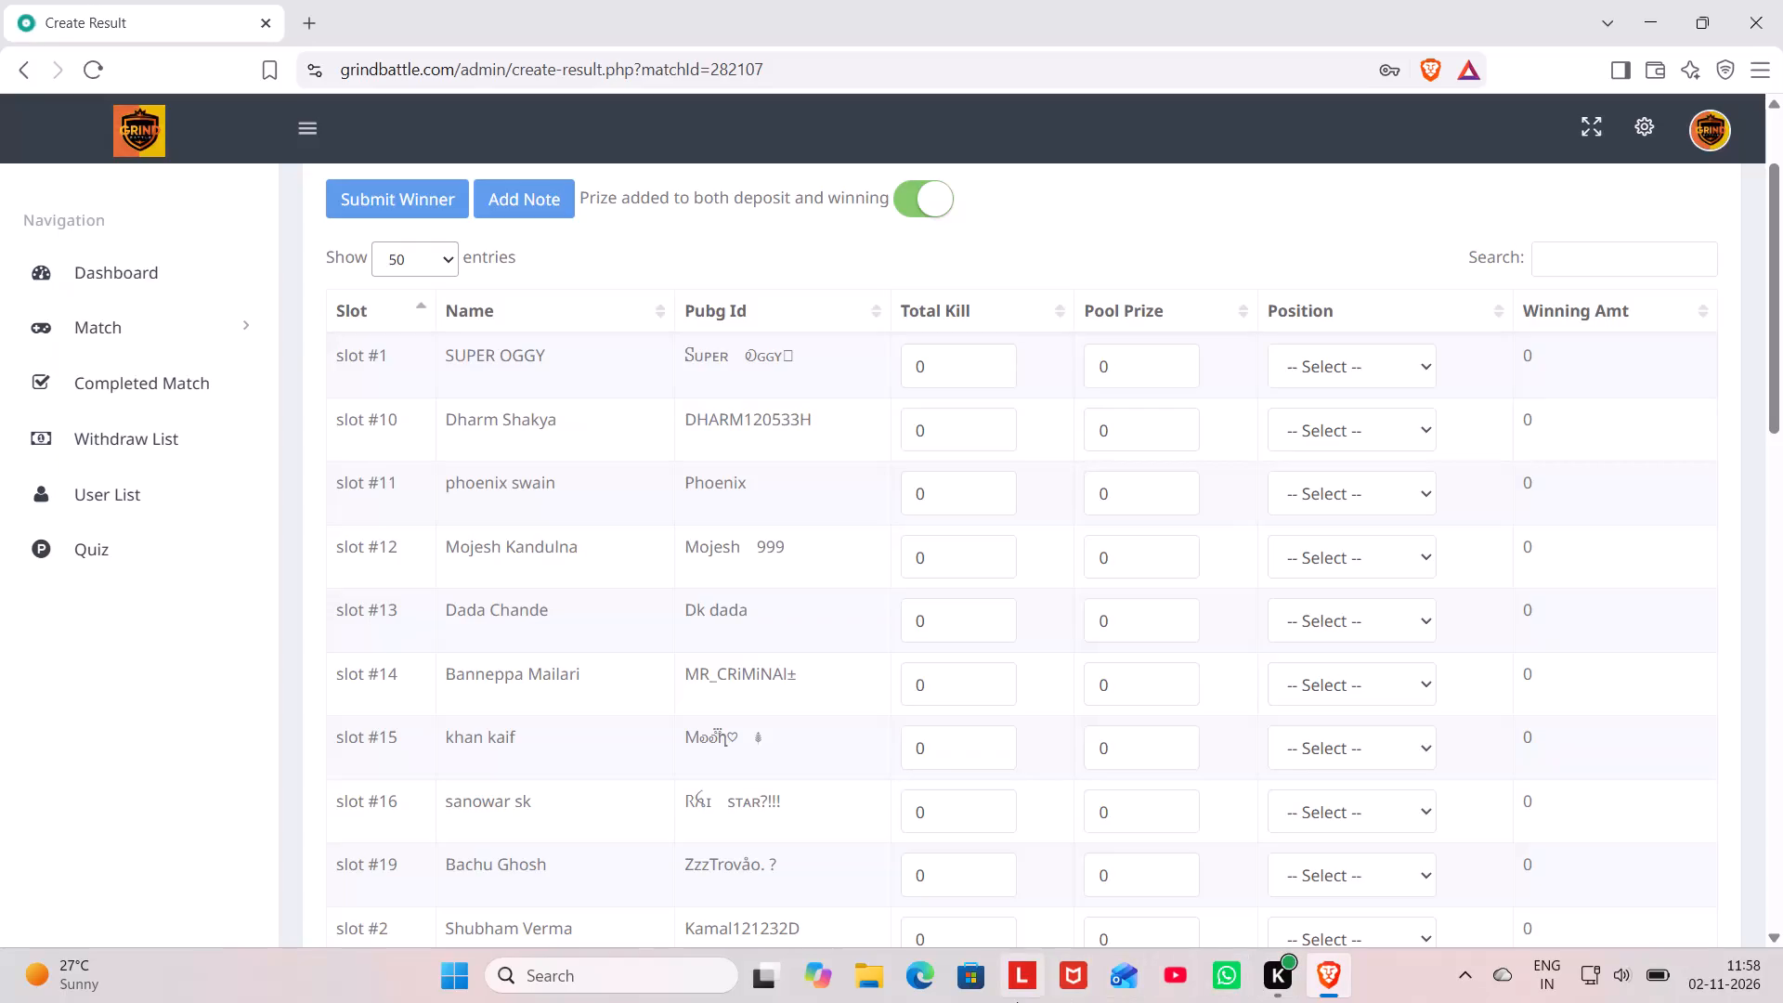
pyautogui.scroll(1, 1091, 590)
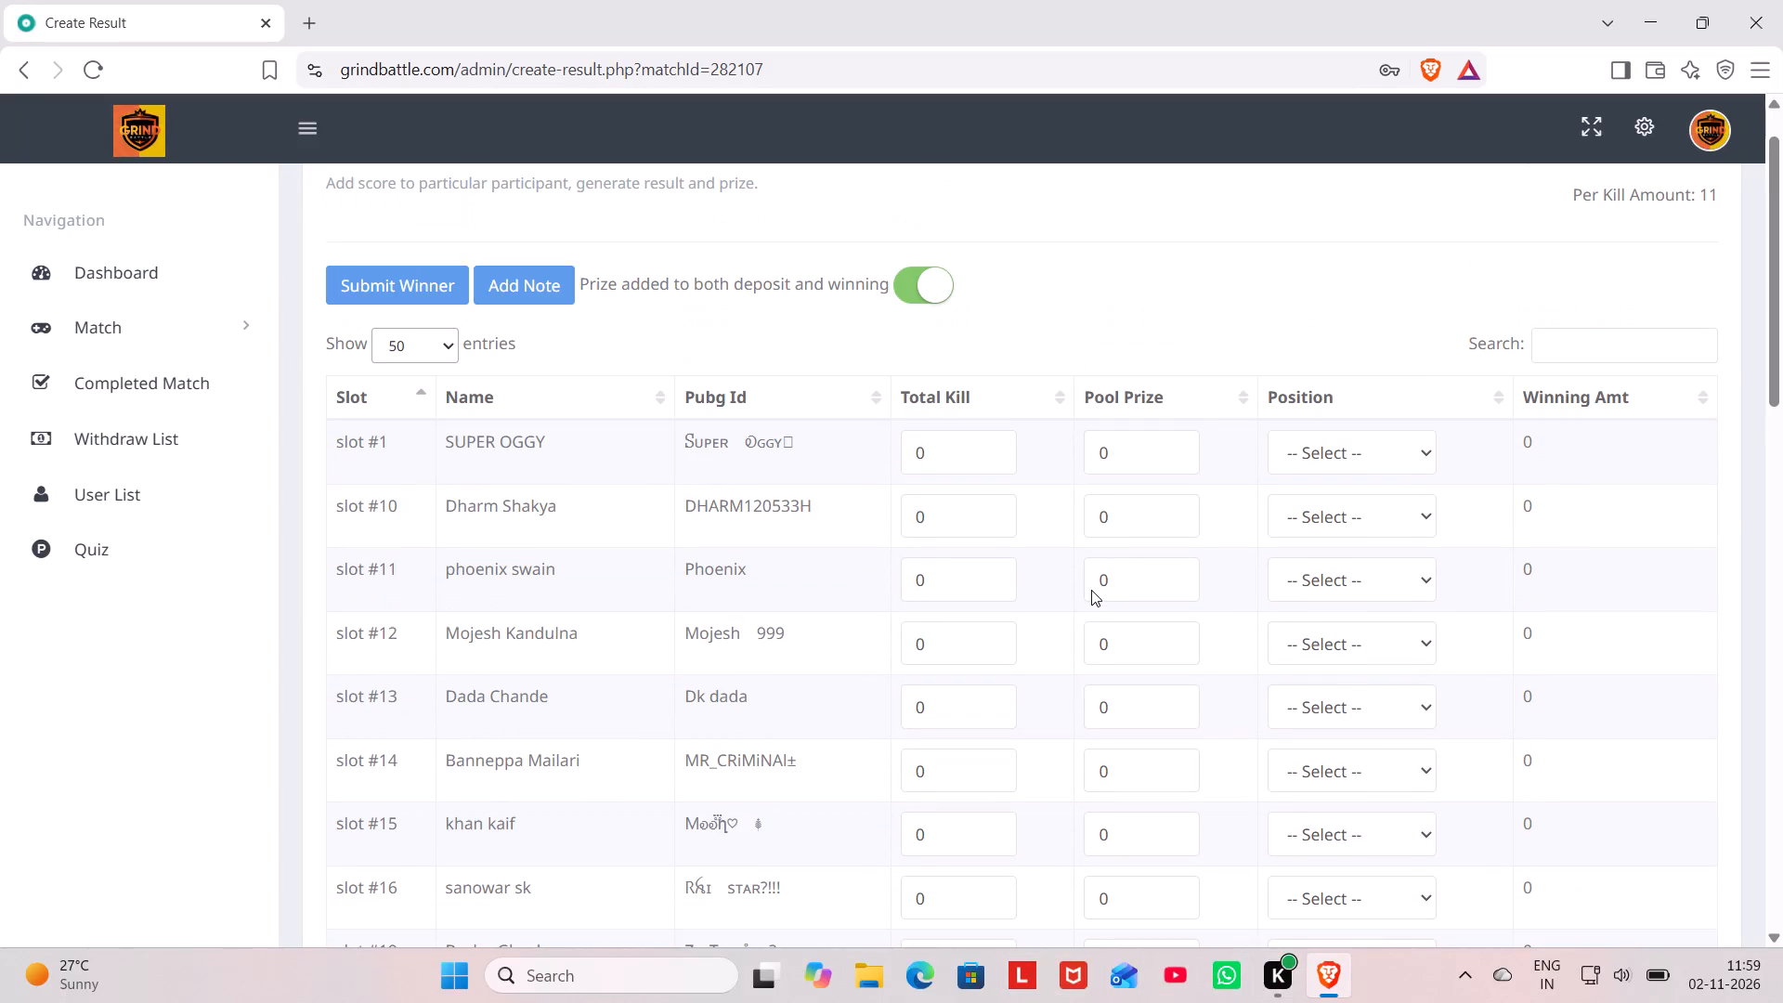
pyautogui.scroll(2, 1091, 590)
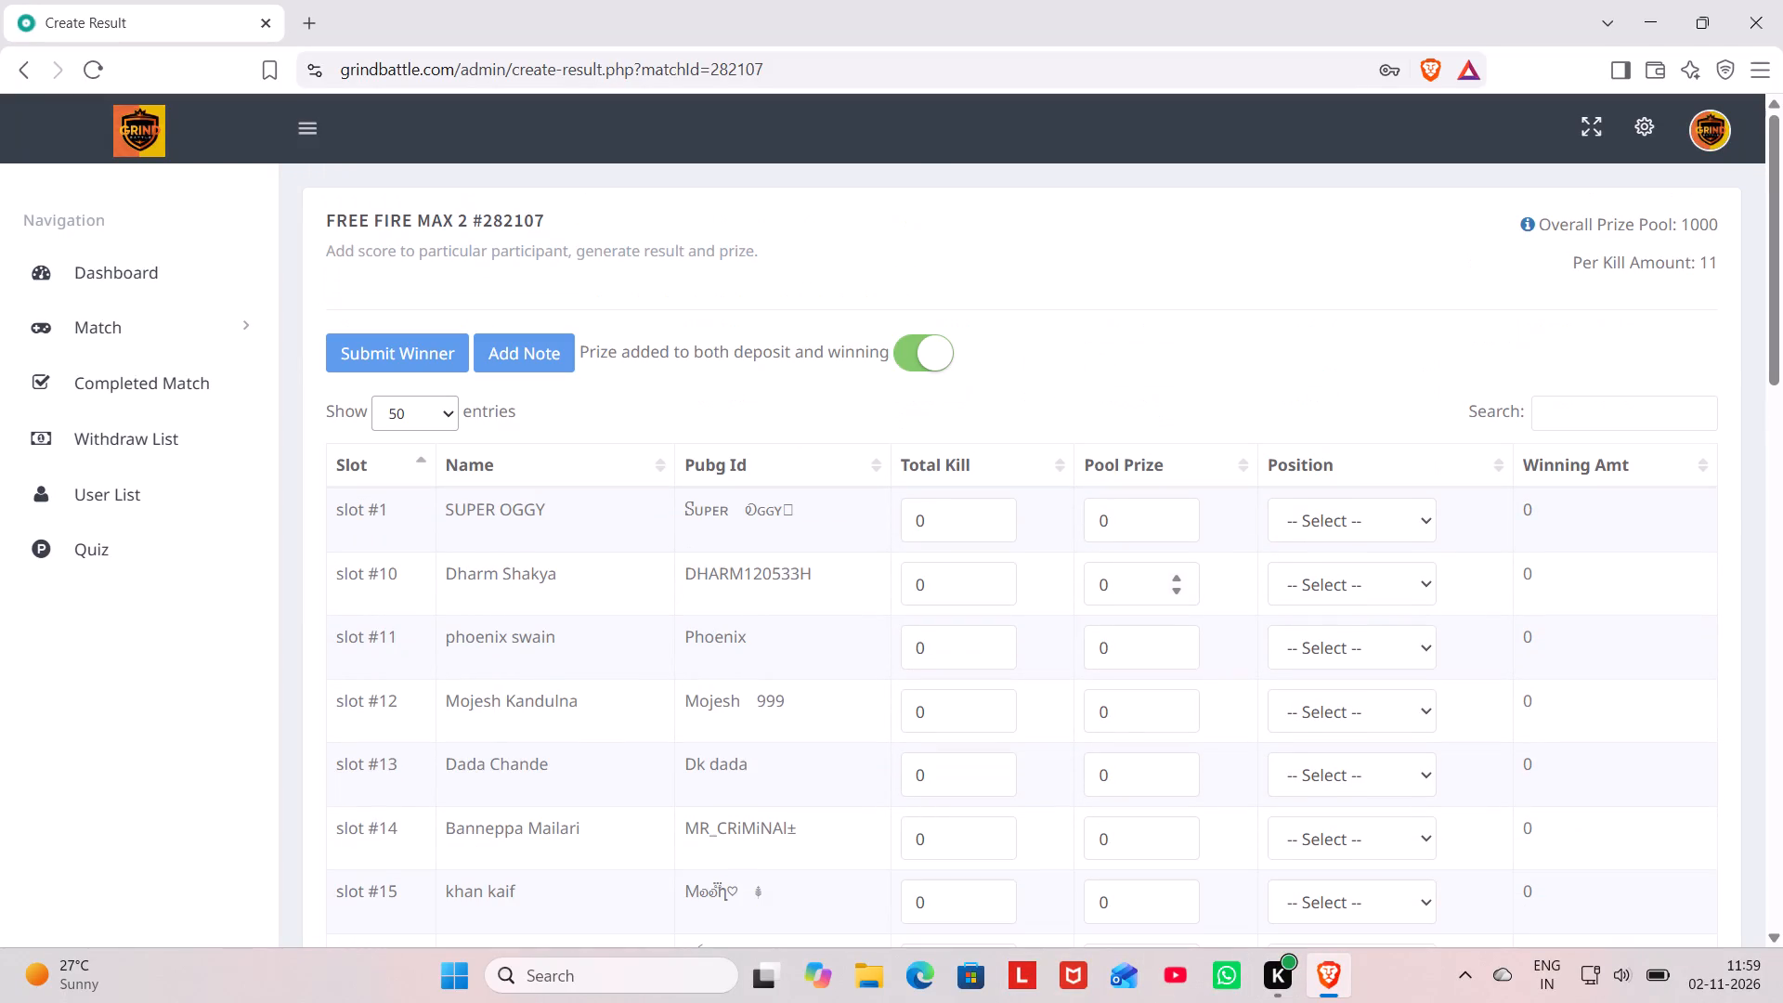
pyautogui.click(965, 843)
pyautogui.press('3')
pyautogui.press('Tab')
pyautogui.press('Tab')
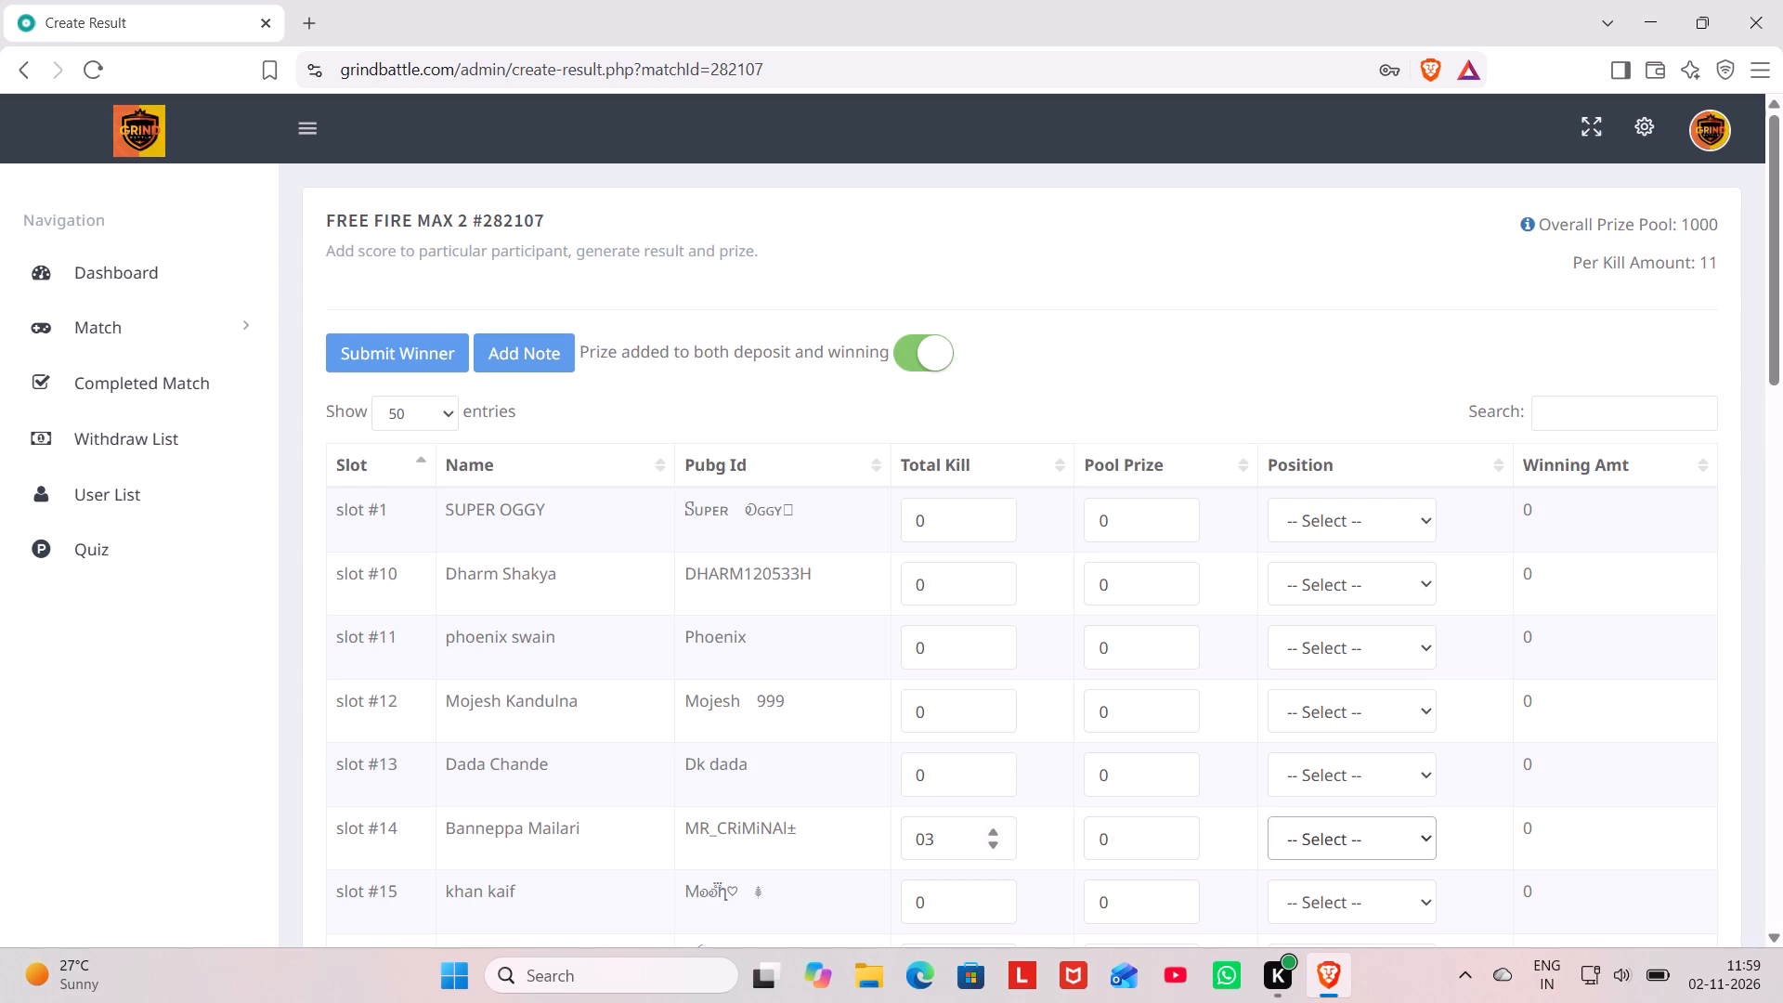
pyautogui.press('Down')
pyautogui.press('Tab')
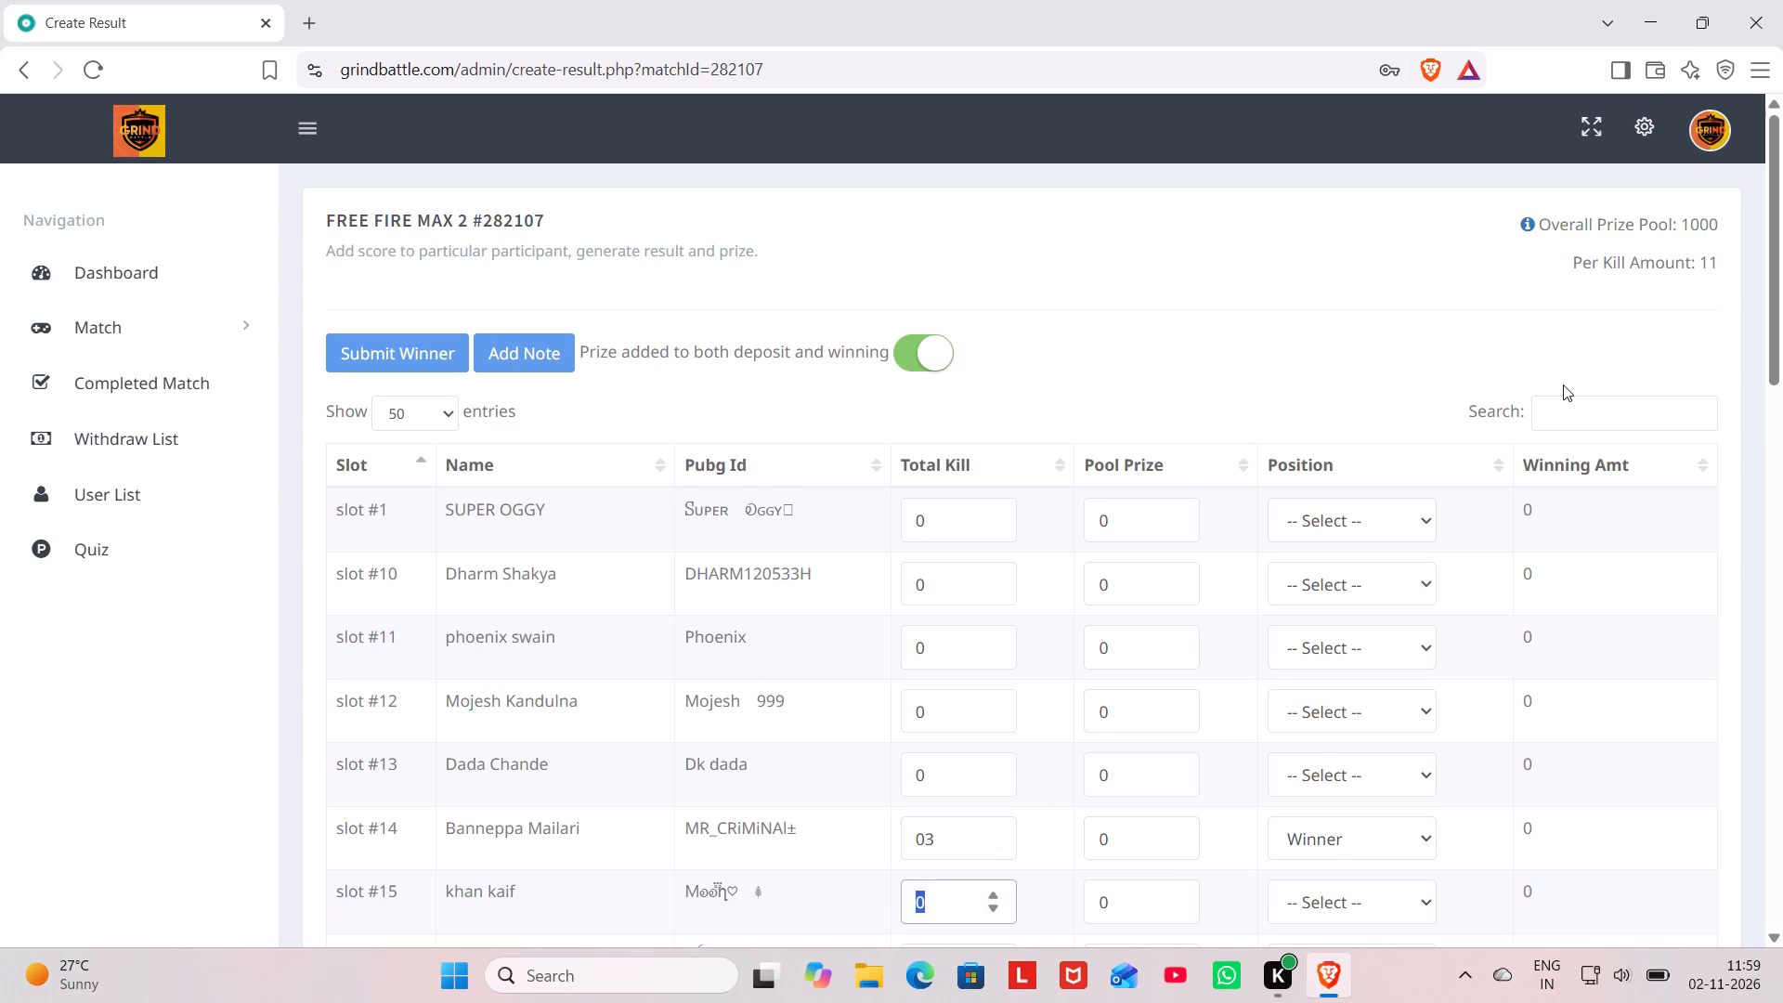
# Enter 2 total kills for the slot #10 participant in the result table.
pyautogui.moveTo(1566, 397); pyautogui.dragTo(959, 577)
pyautogui.click(959, 577)
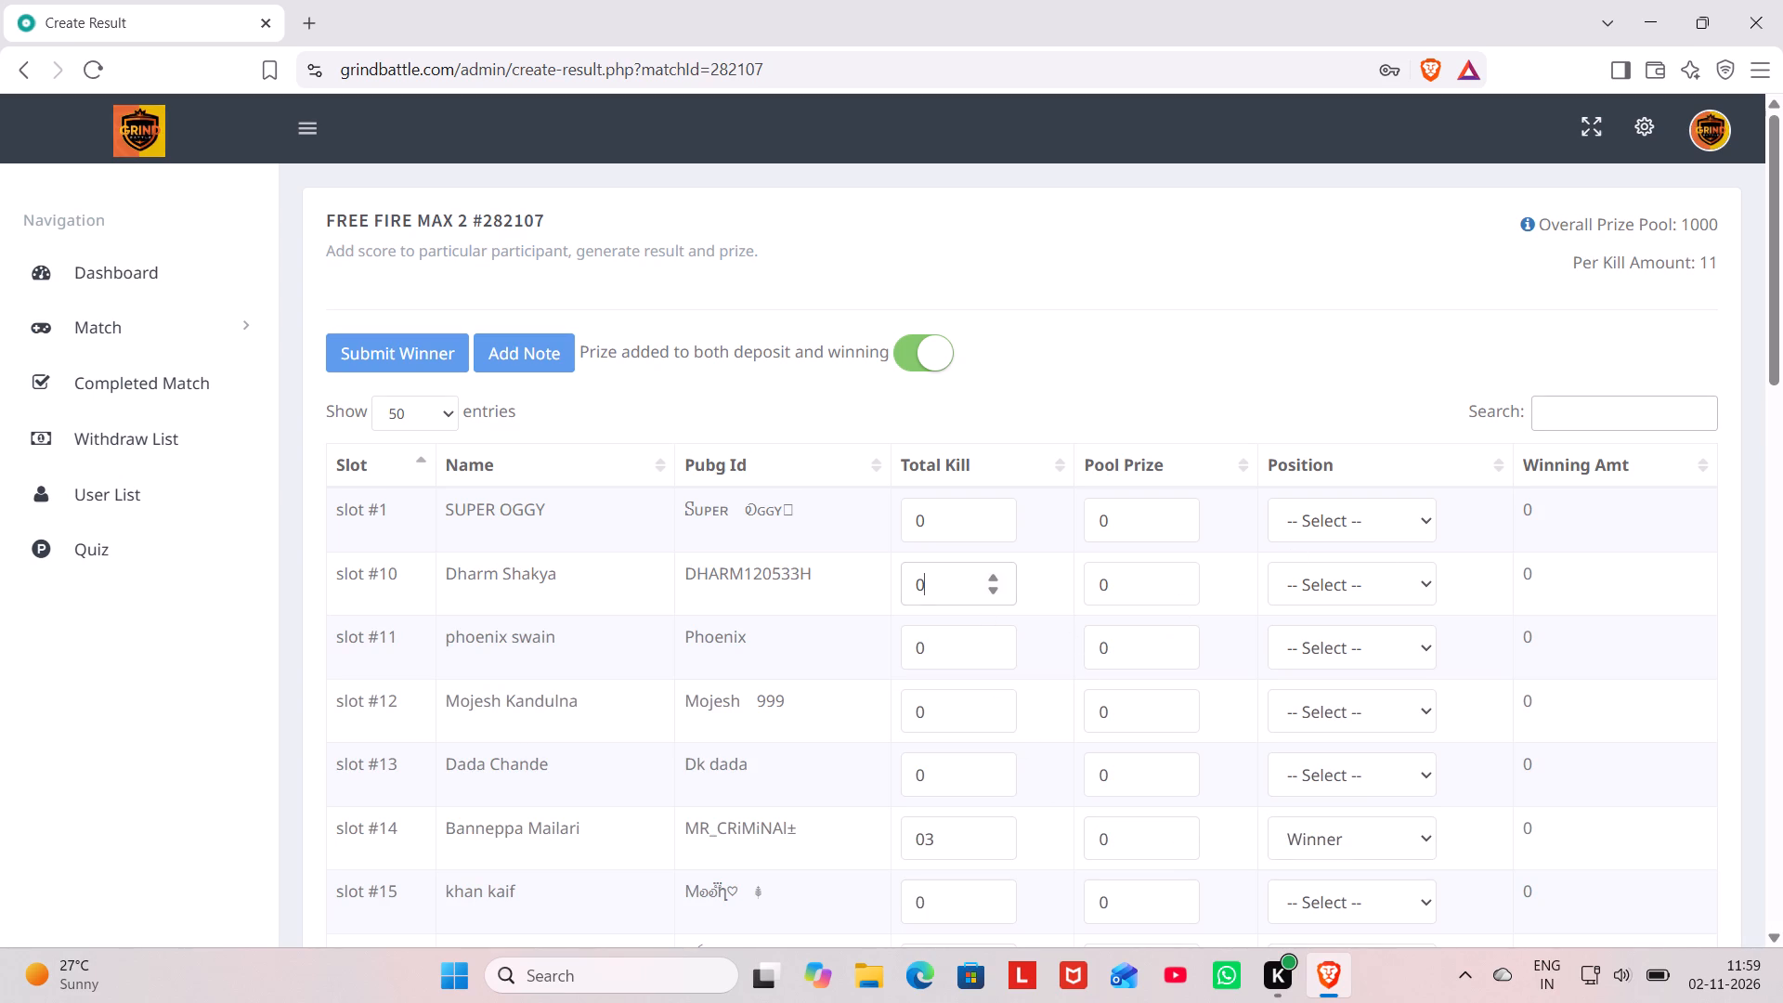
pyautogui.press('Tab')
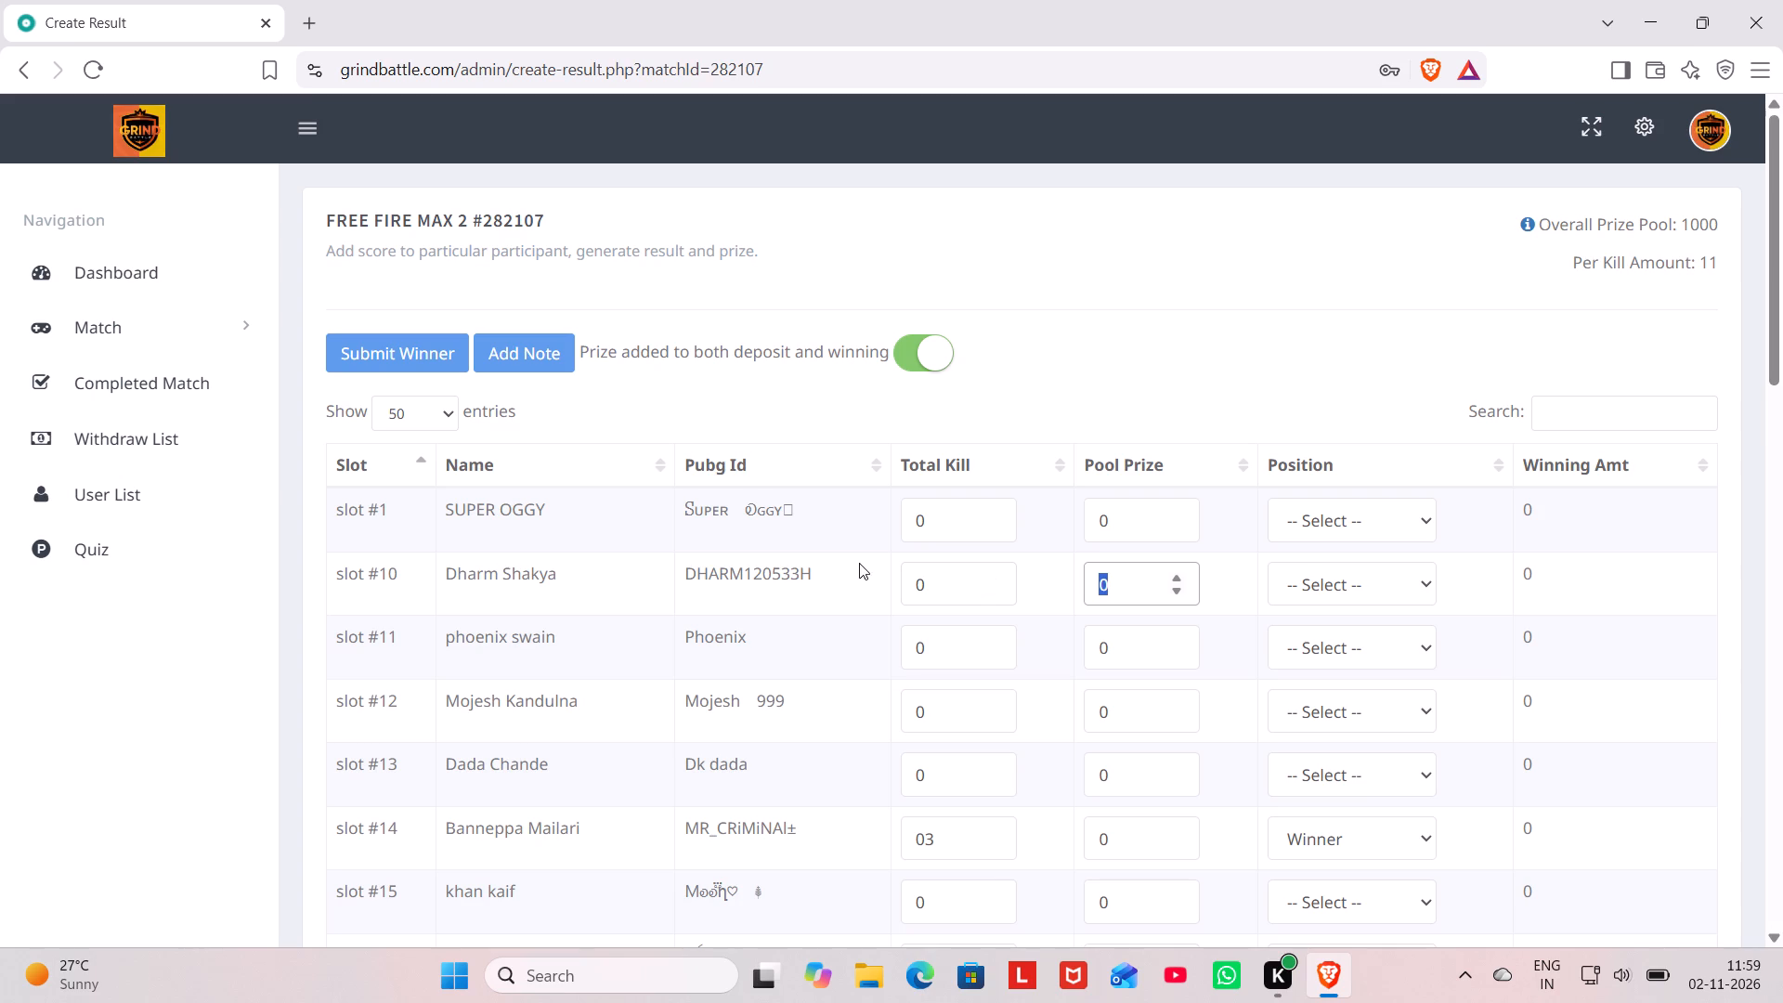
pyautogui.click(925, 591)
pyautogui.press('2')
pyautogui.press('Tab')
pyautogui.click(938, 518)
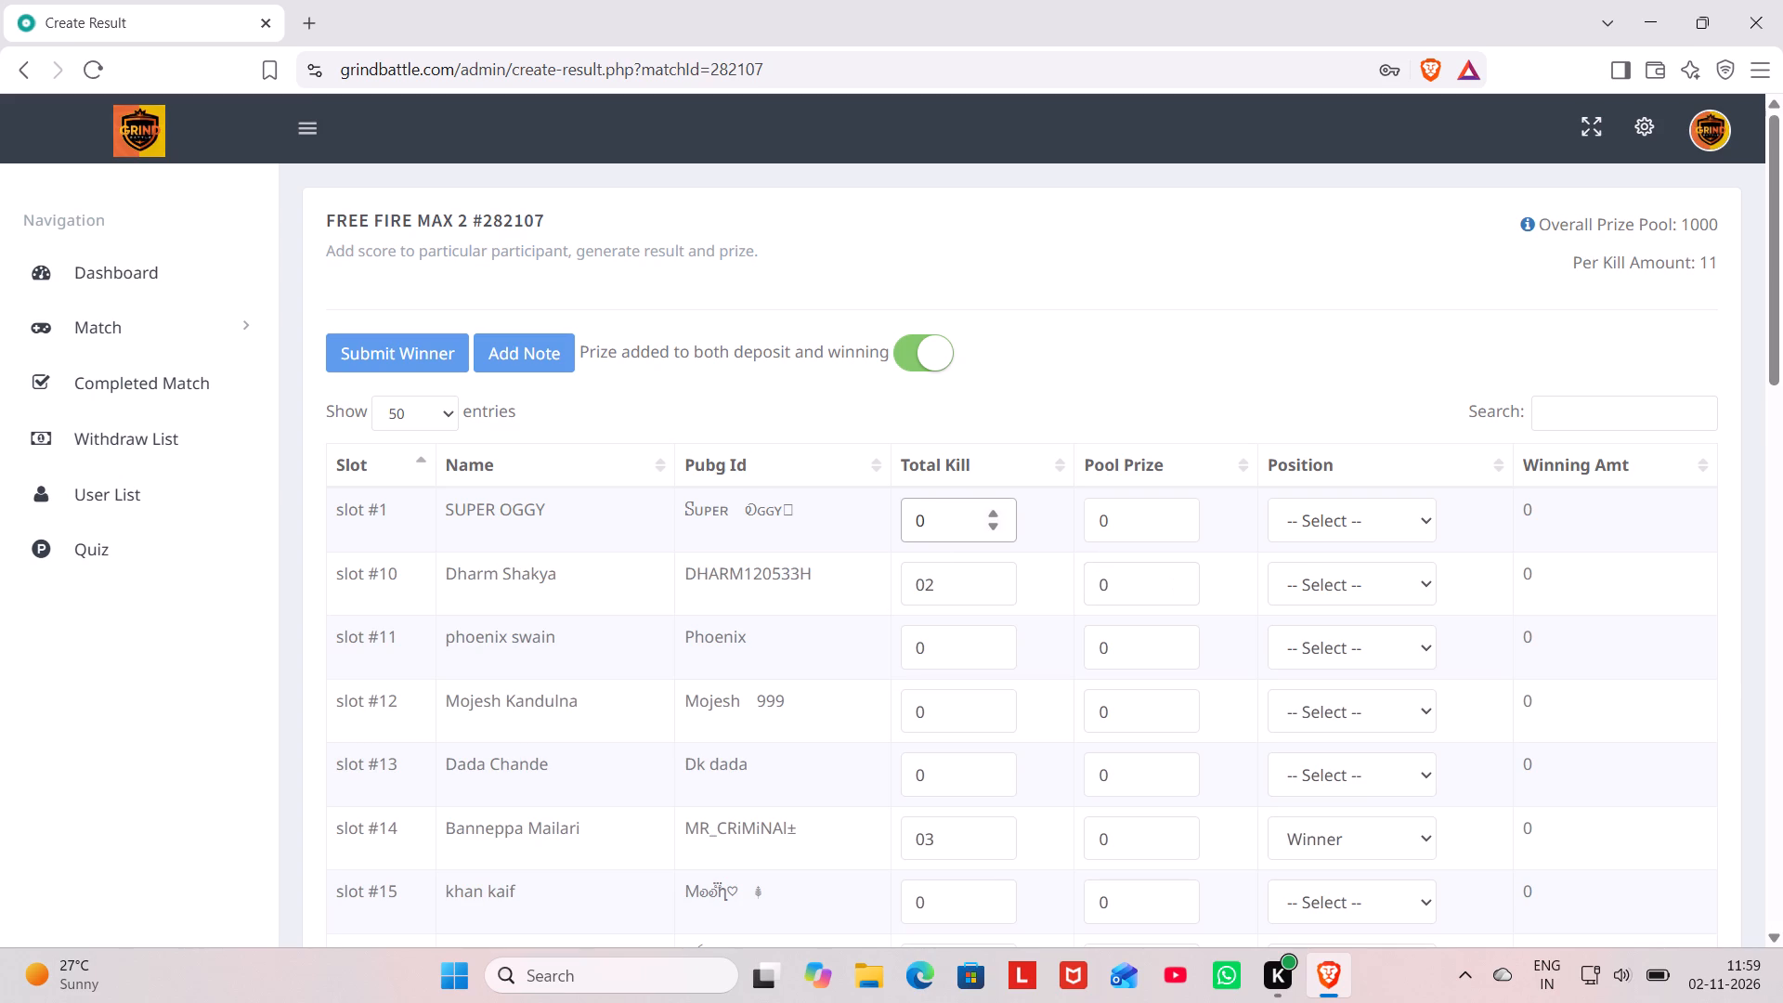
pyautogui.press('3')
pyautogui.press('Tab')
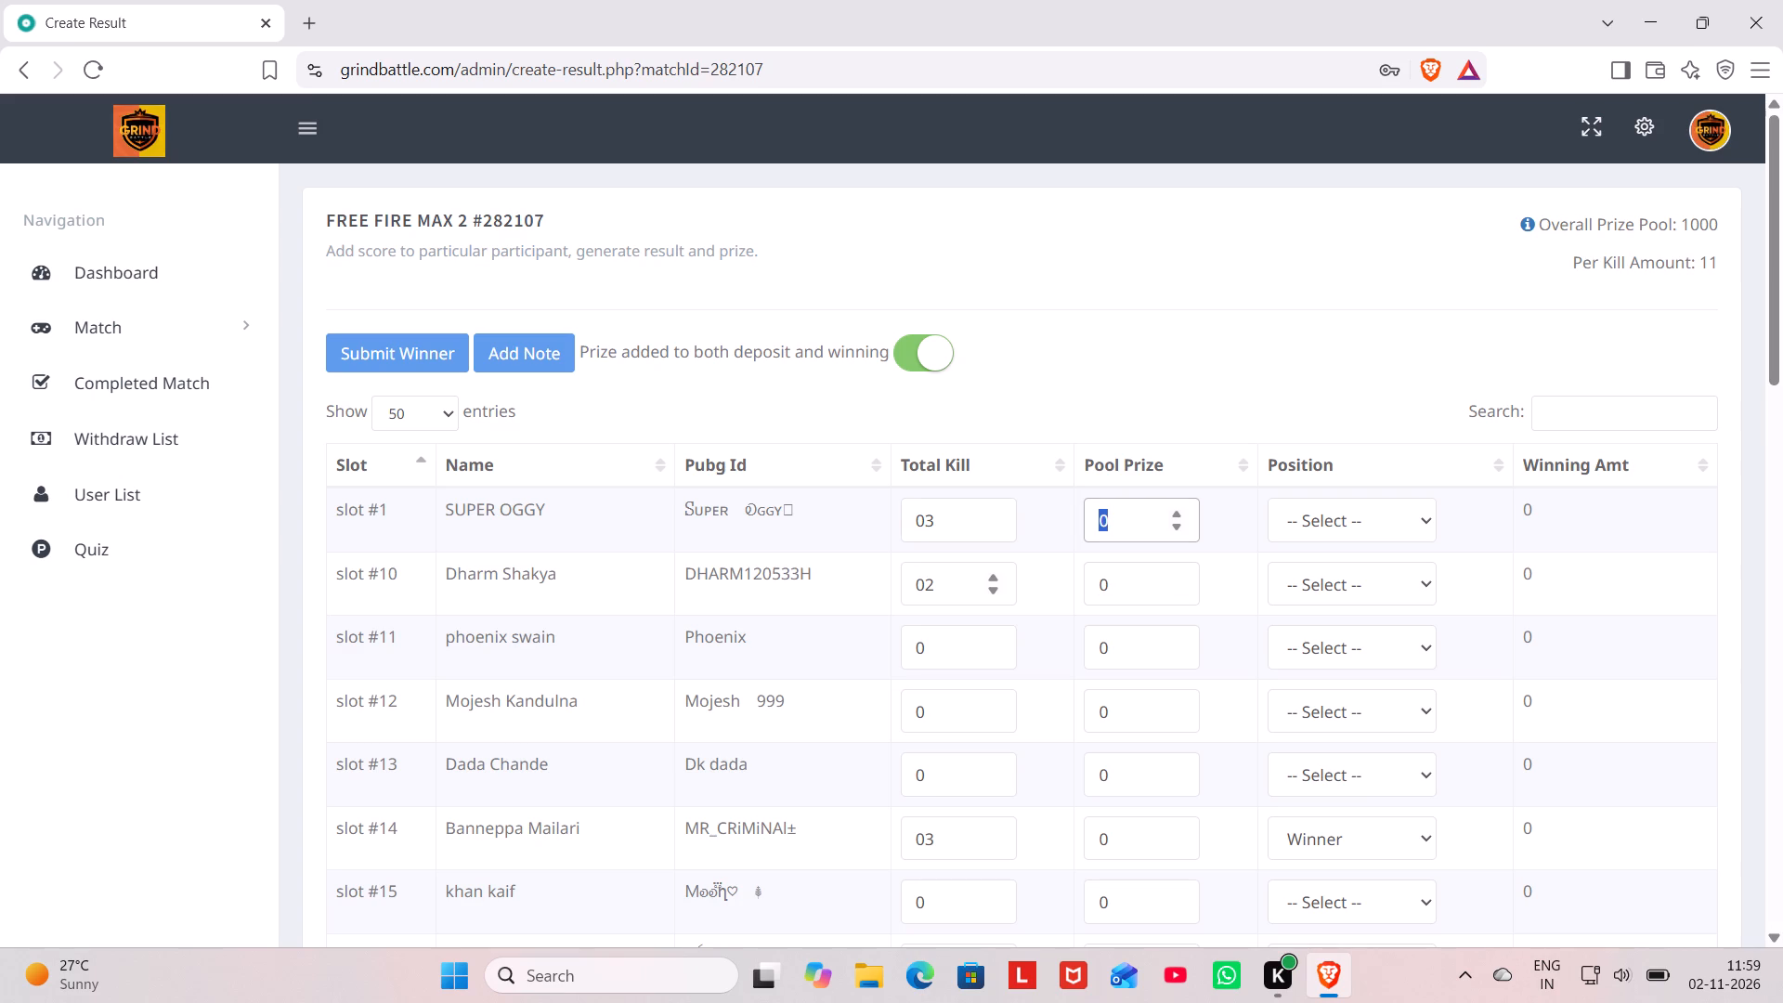
# Search the participants for "rud" and enter 4 total kills for slot #48 (RUDRA !!!).
pyautogui.click(1597, 405)
pyautogui.write('rud')
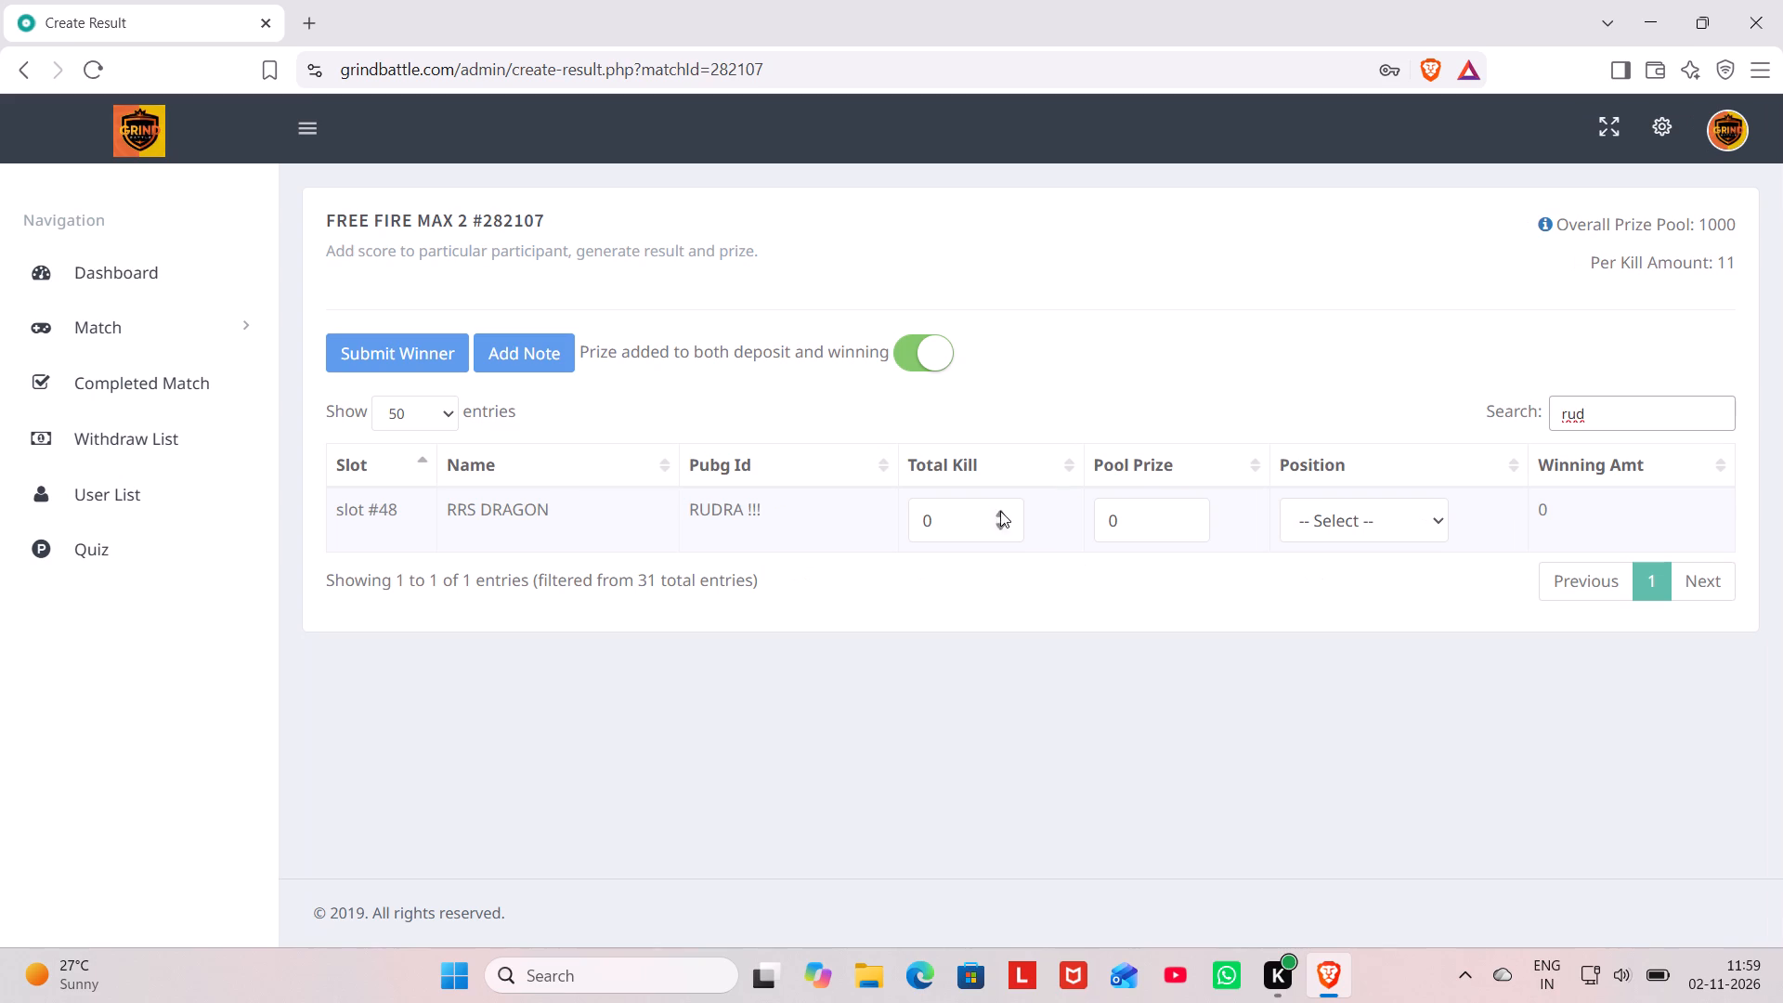
pyautogui.click(960, 528)
pyautogui.press('4')
pyautogui.press('Tab')
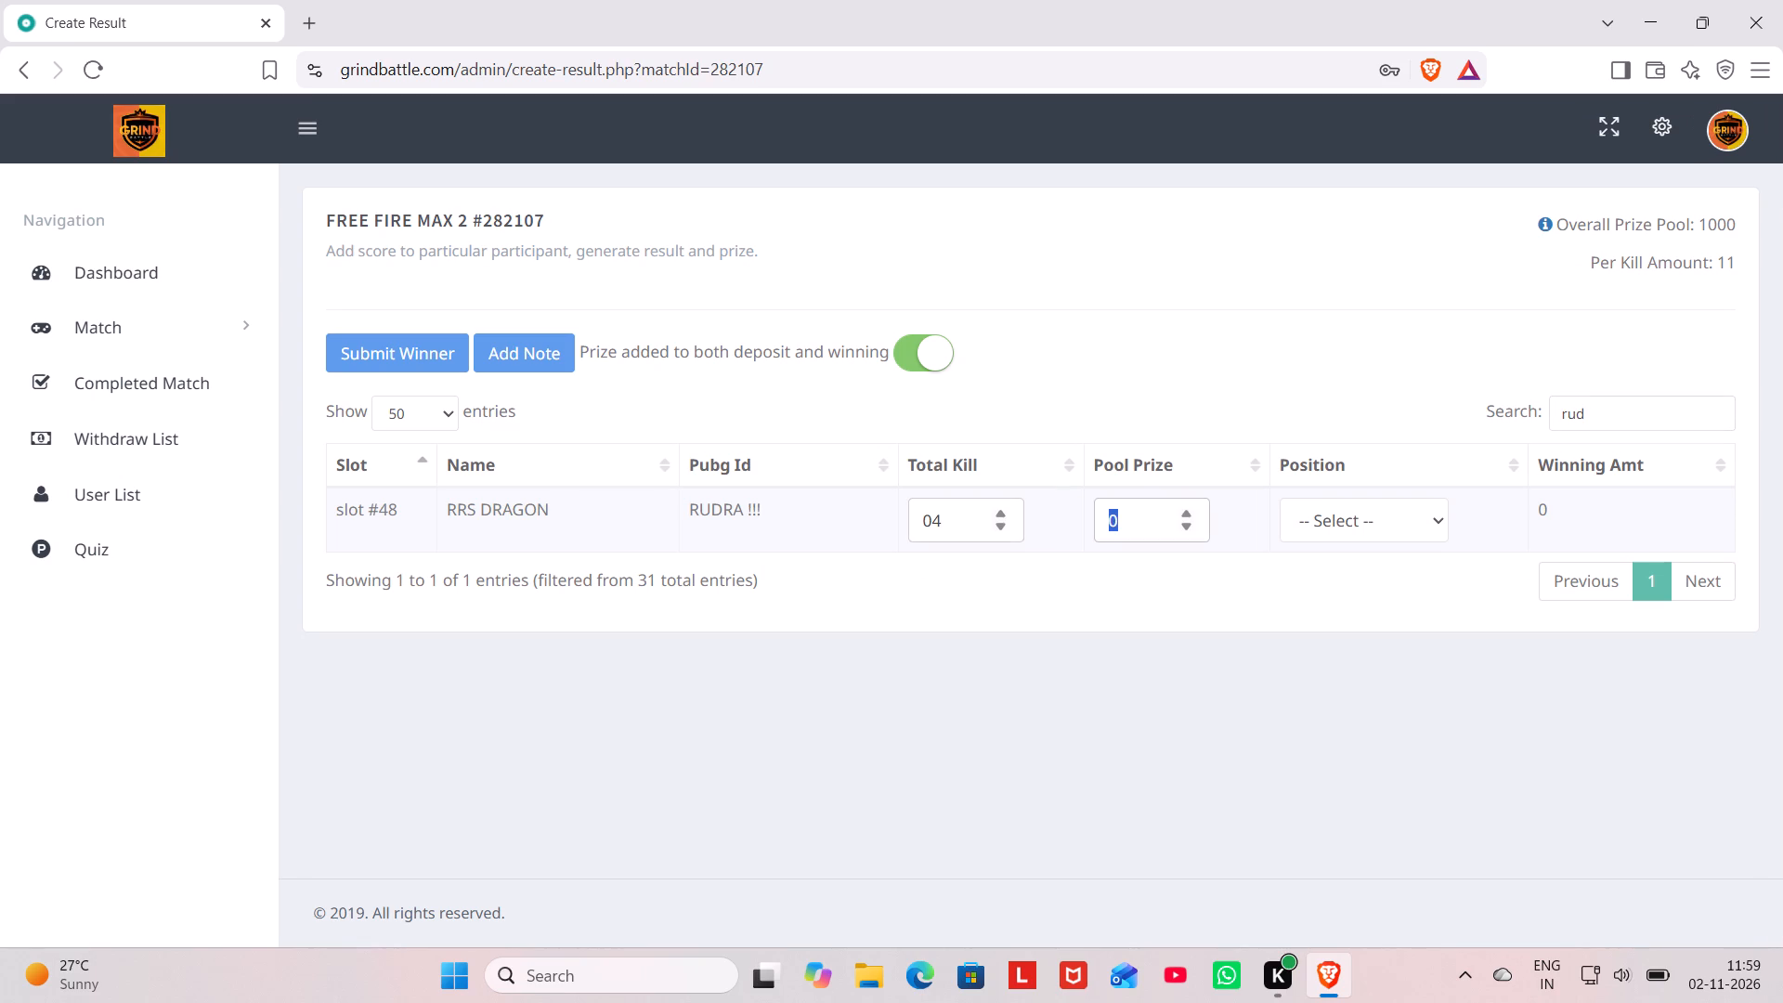
# Replace the participant search with "erz", and clear the search to list all participants again.
pyautogui.click(1604, 427)
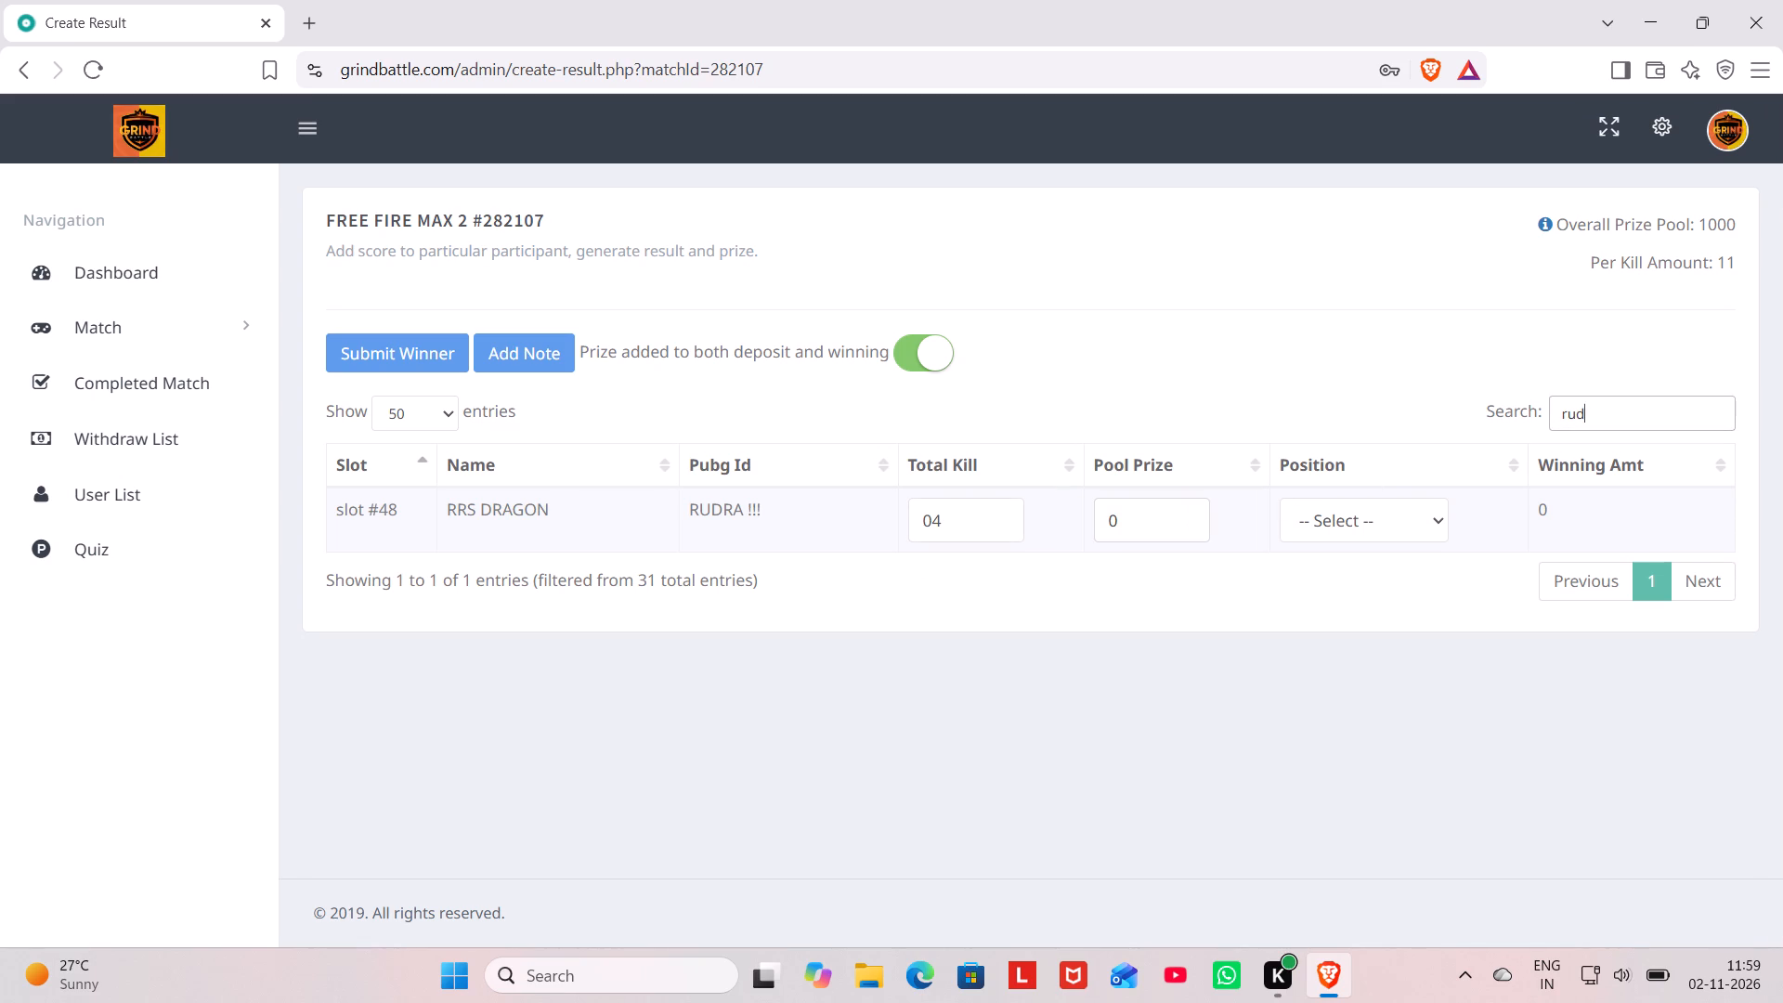
pyautogui.press('BackSpace')
pyautogui.press('BackSpace')
pyautogui.press('BackSpace')
pyautogui.press('BackSpace')
pyautogui.press('BackSpace')
pyautogui.press('BackSpace')
pyautogui.write('er')
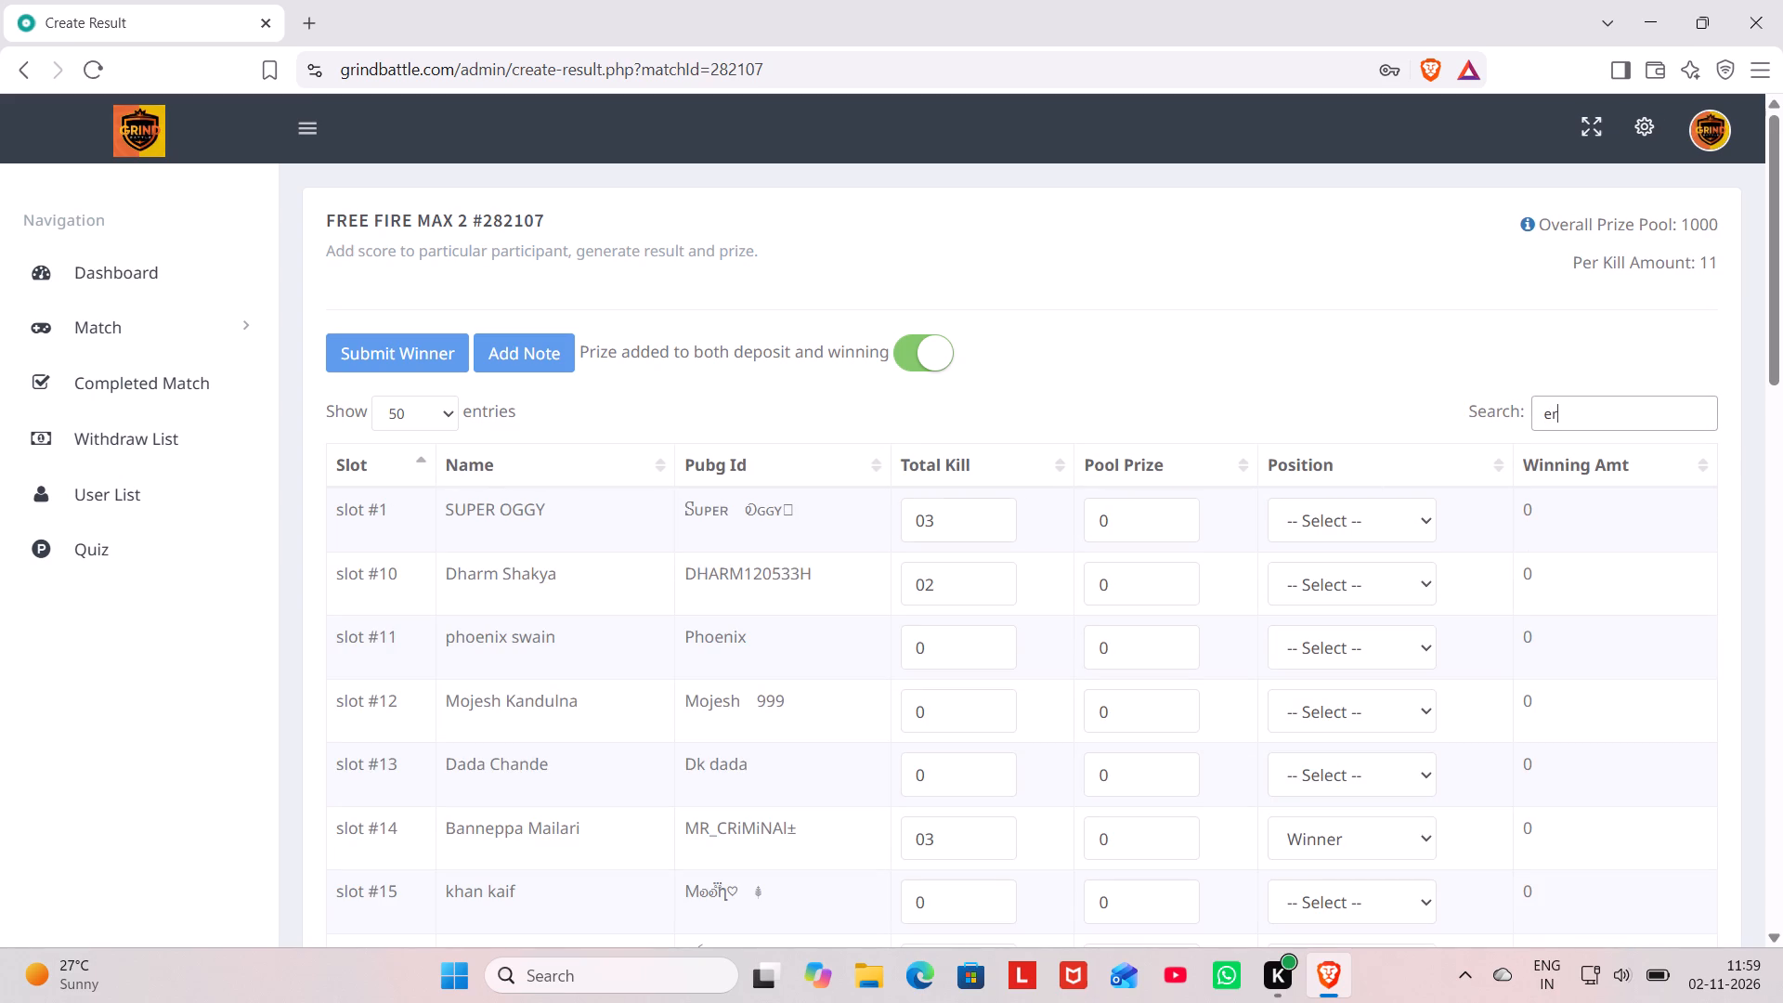
pyautogui.press('z')
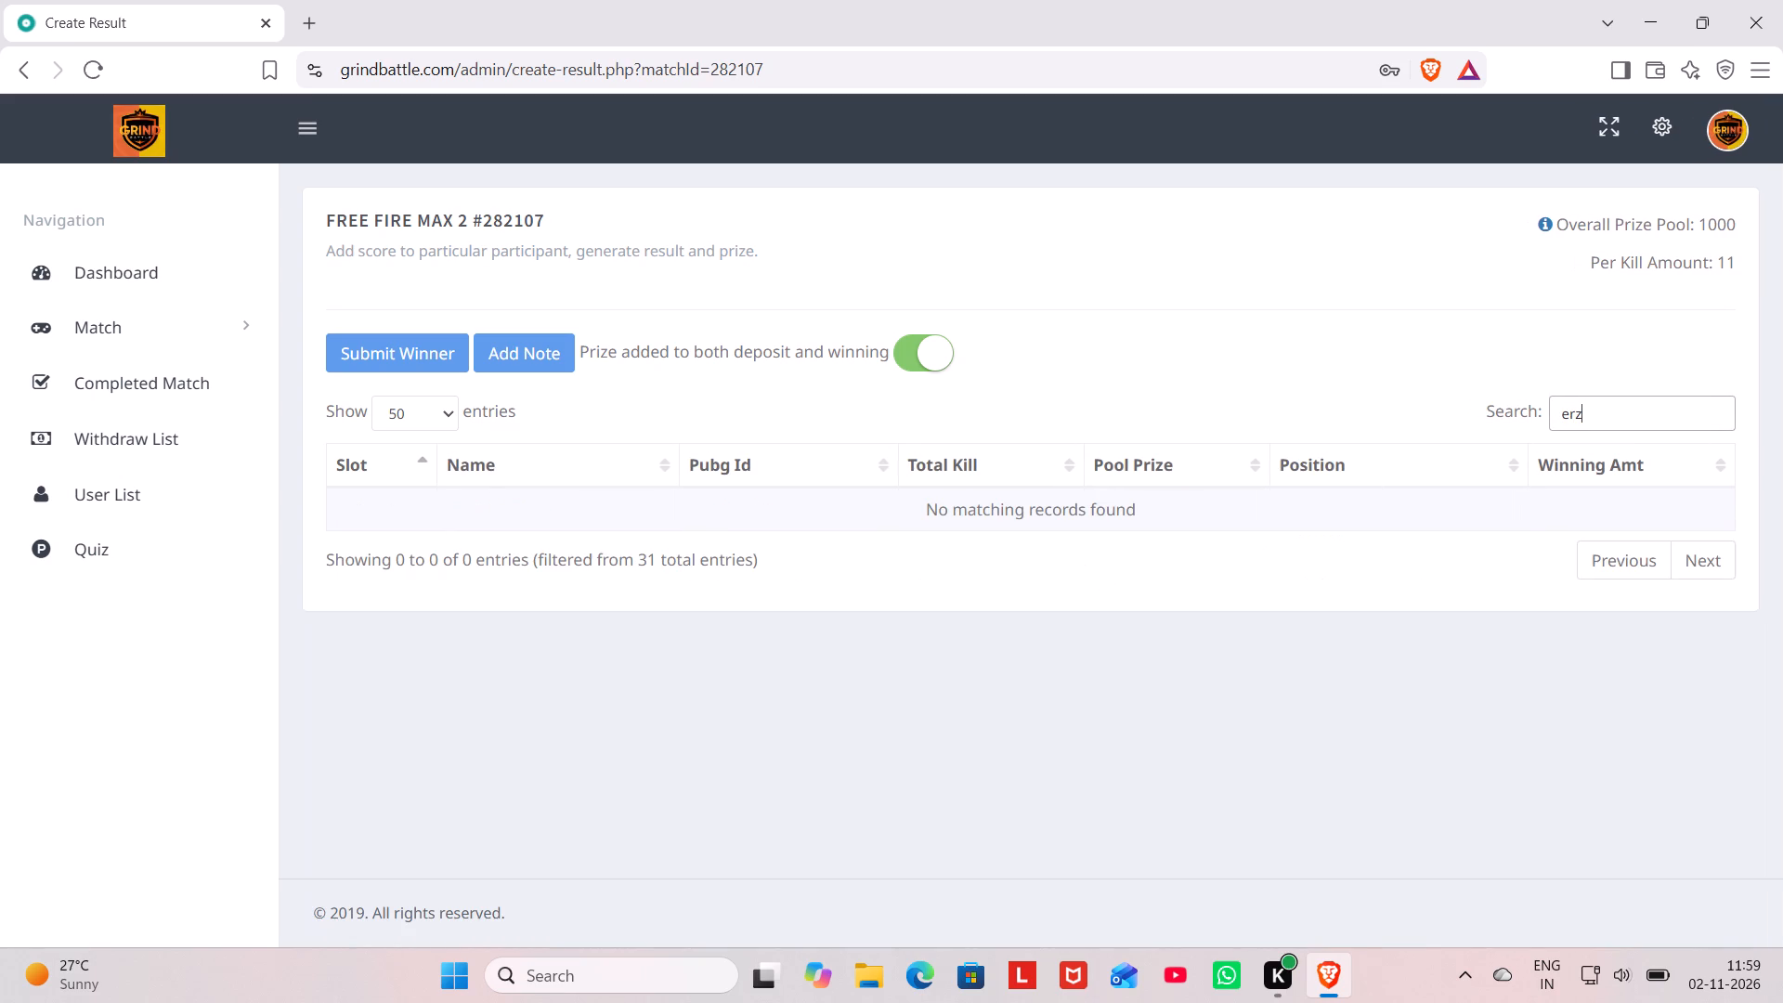
pyautogui.press('BackSpace')
pyautogui.press('BackSpace')
pyautogui.press('BackSpace')
pyautogui.press('BackSpace')
# Look through the full participant list, down to the last slot and back, for the next player to score.
pyautogui.scroll(-2, 1295, 620)
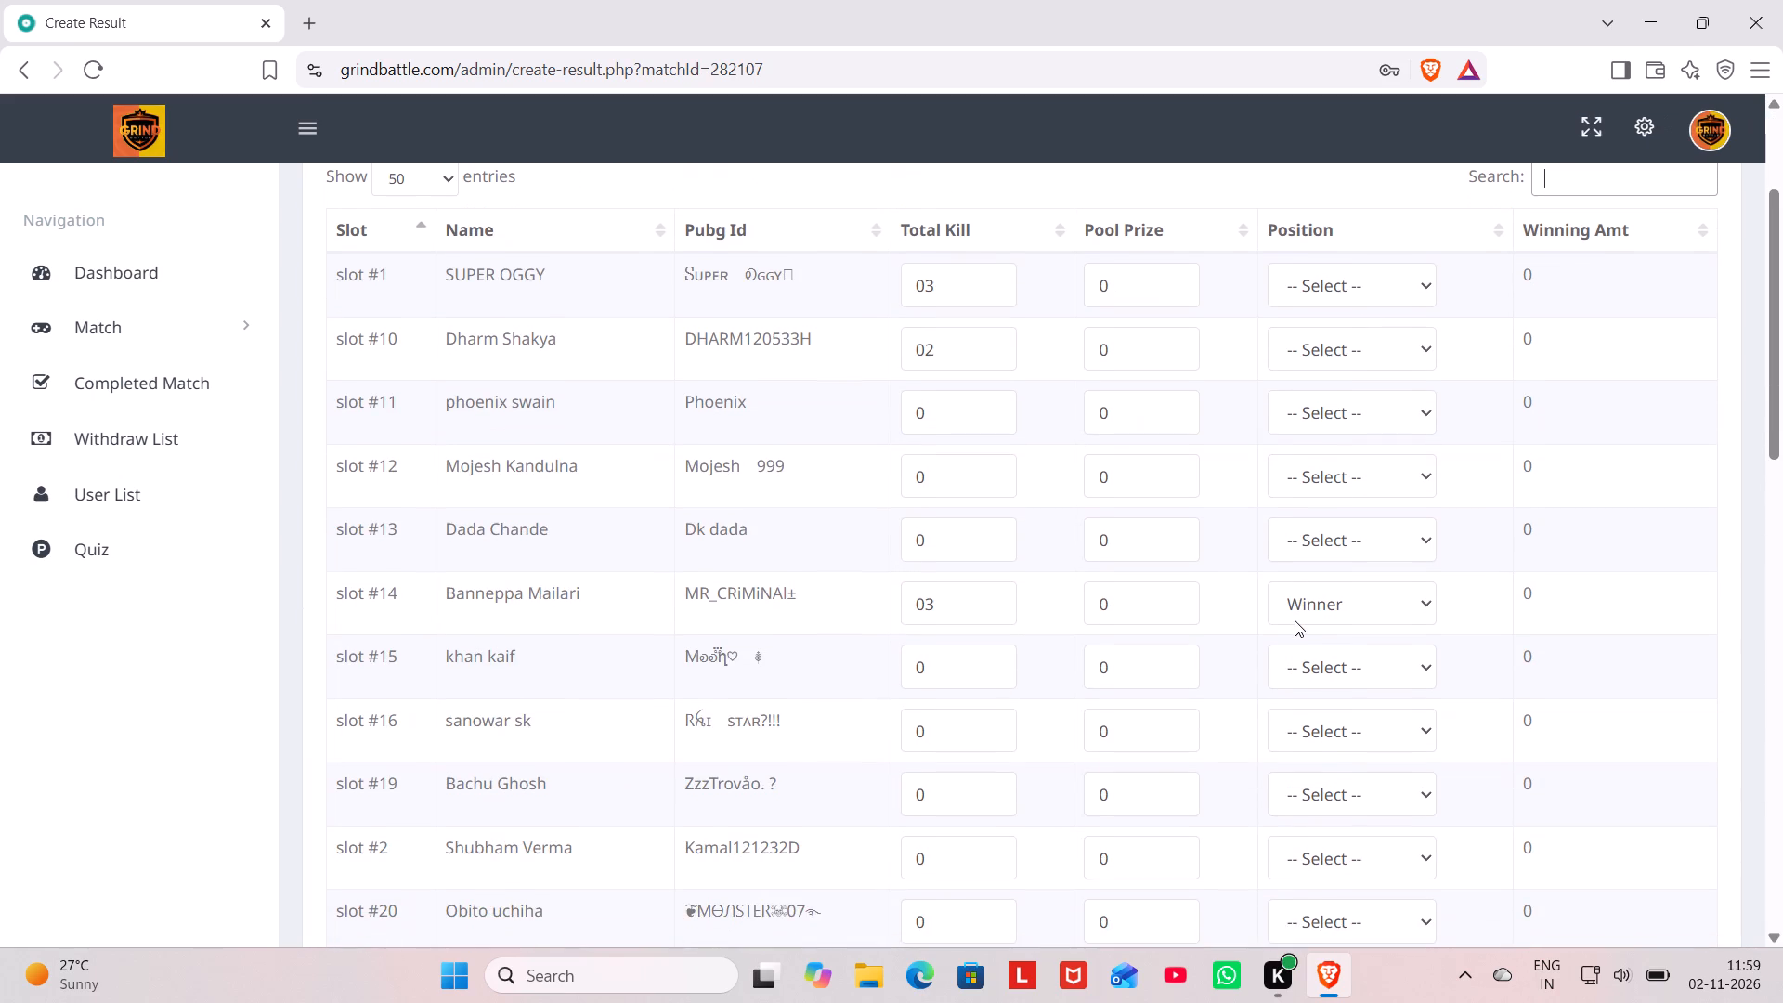
pyautogui.scroll(-2, 1295, 620)
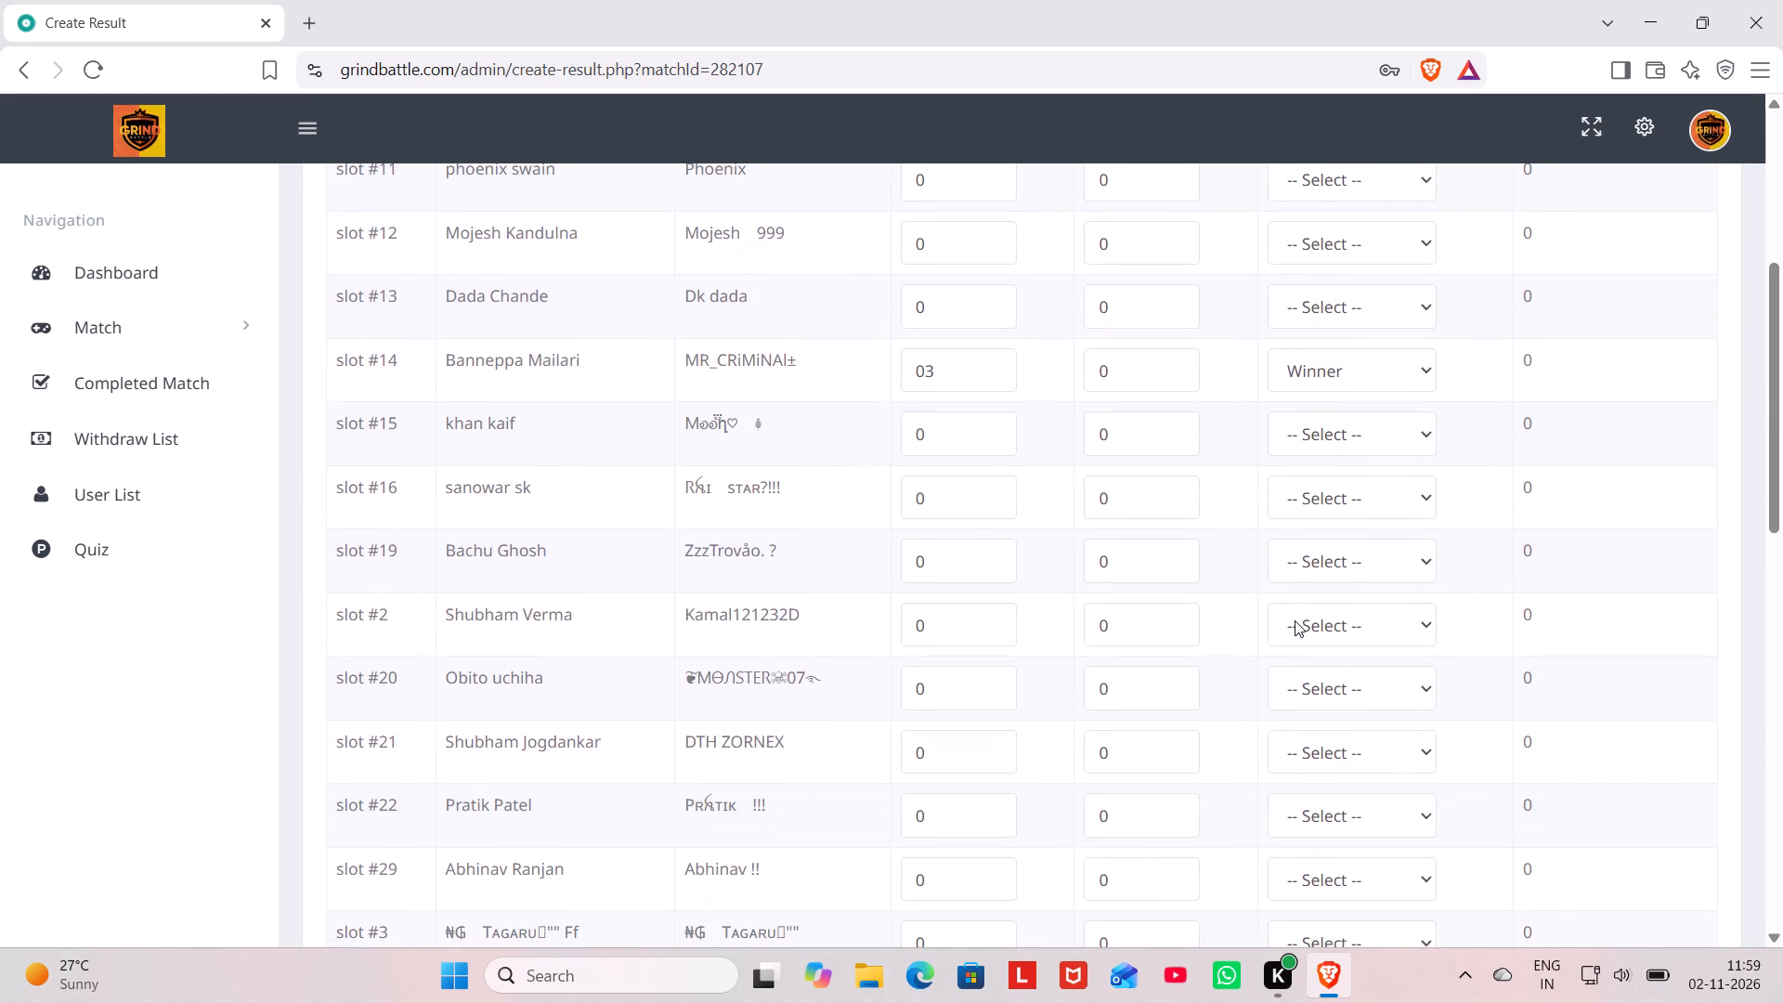
pyautogui.scroll(-7, 1295, 620)
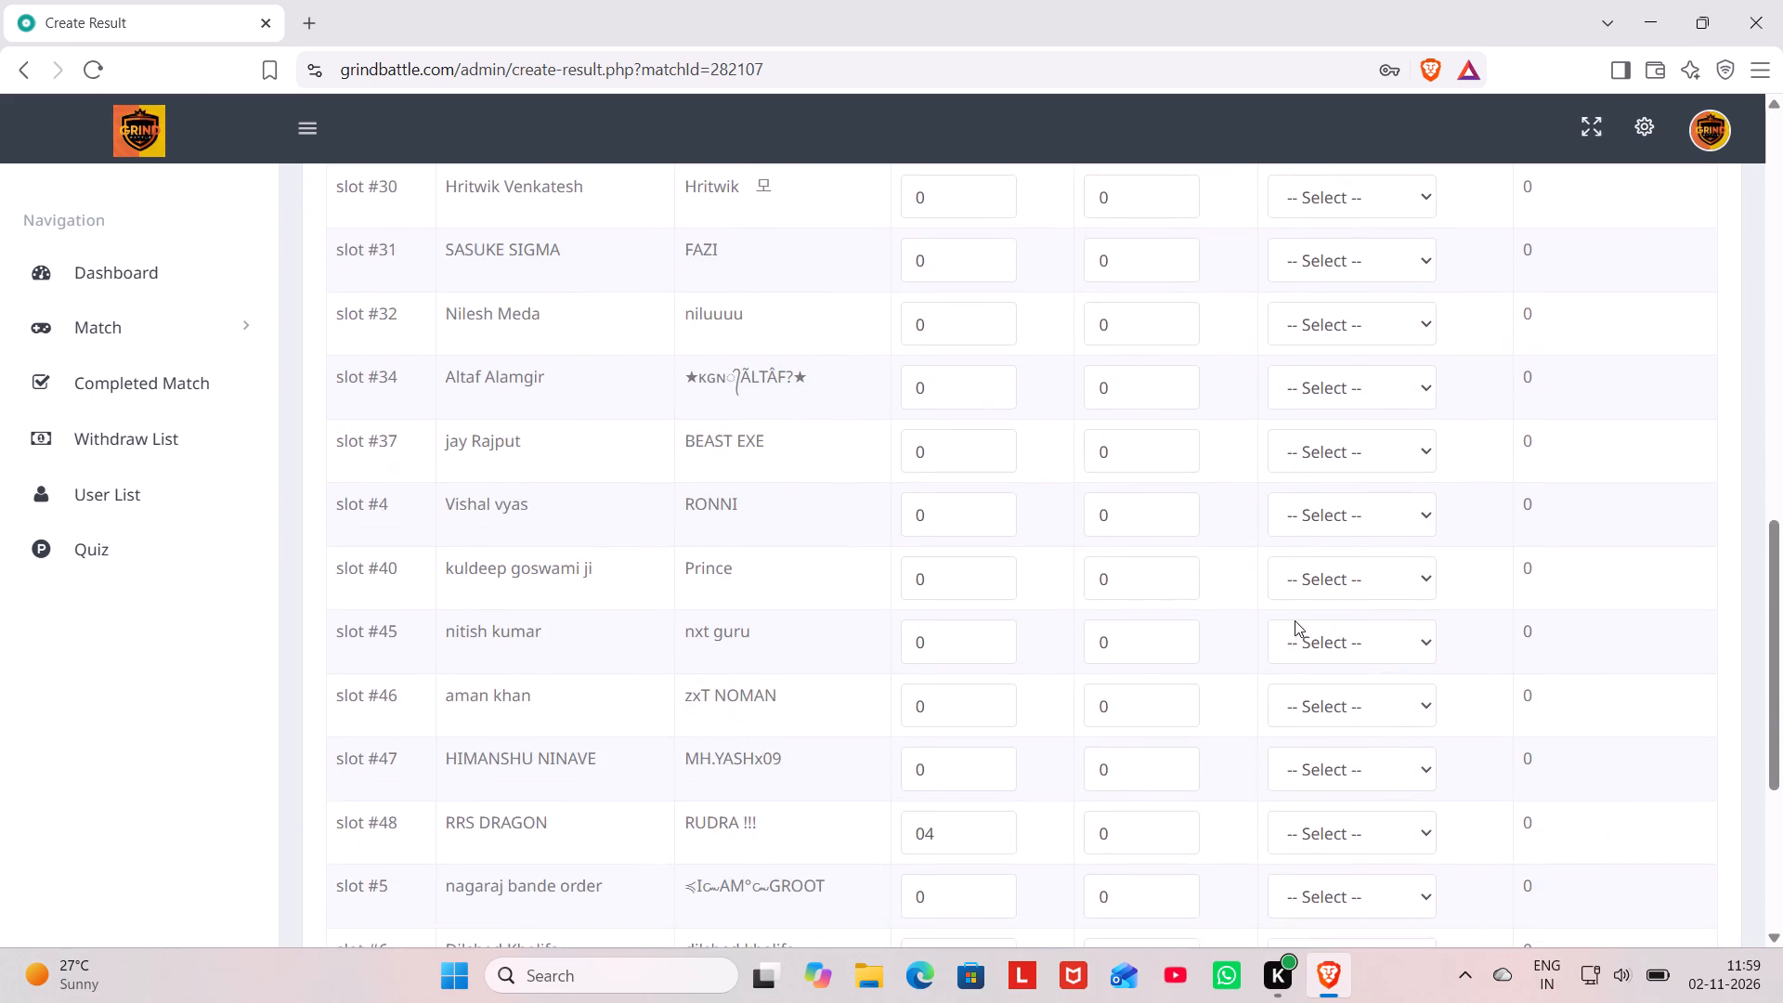
pyautogui.scroll(-3, 1295, 620)
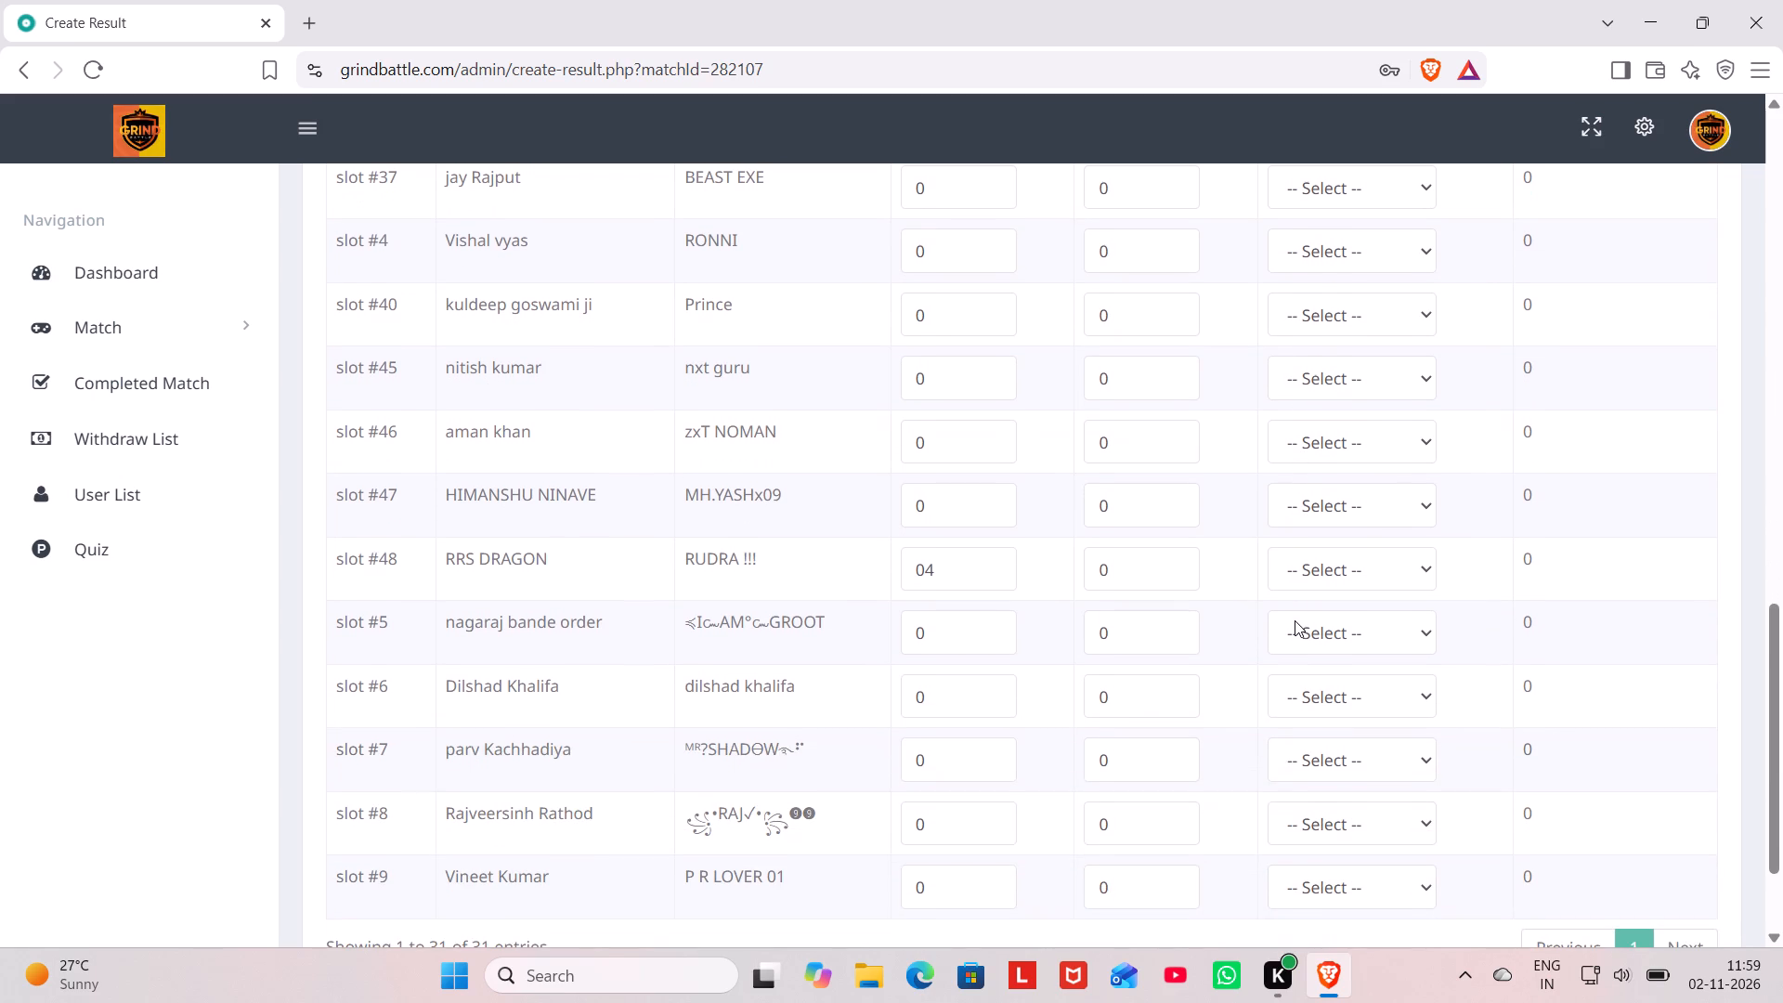
pyautogui.scroll(-1, 1295, 620)
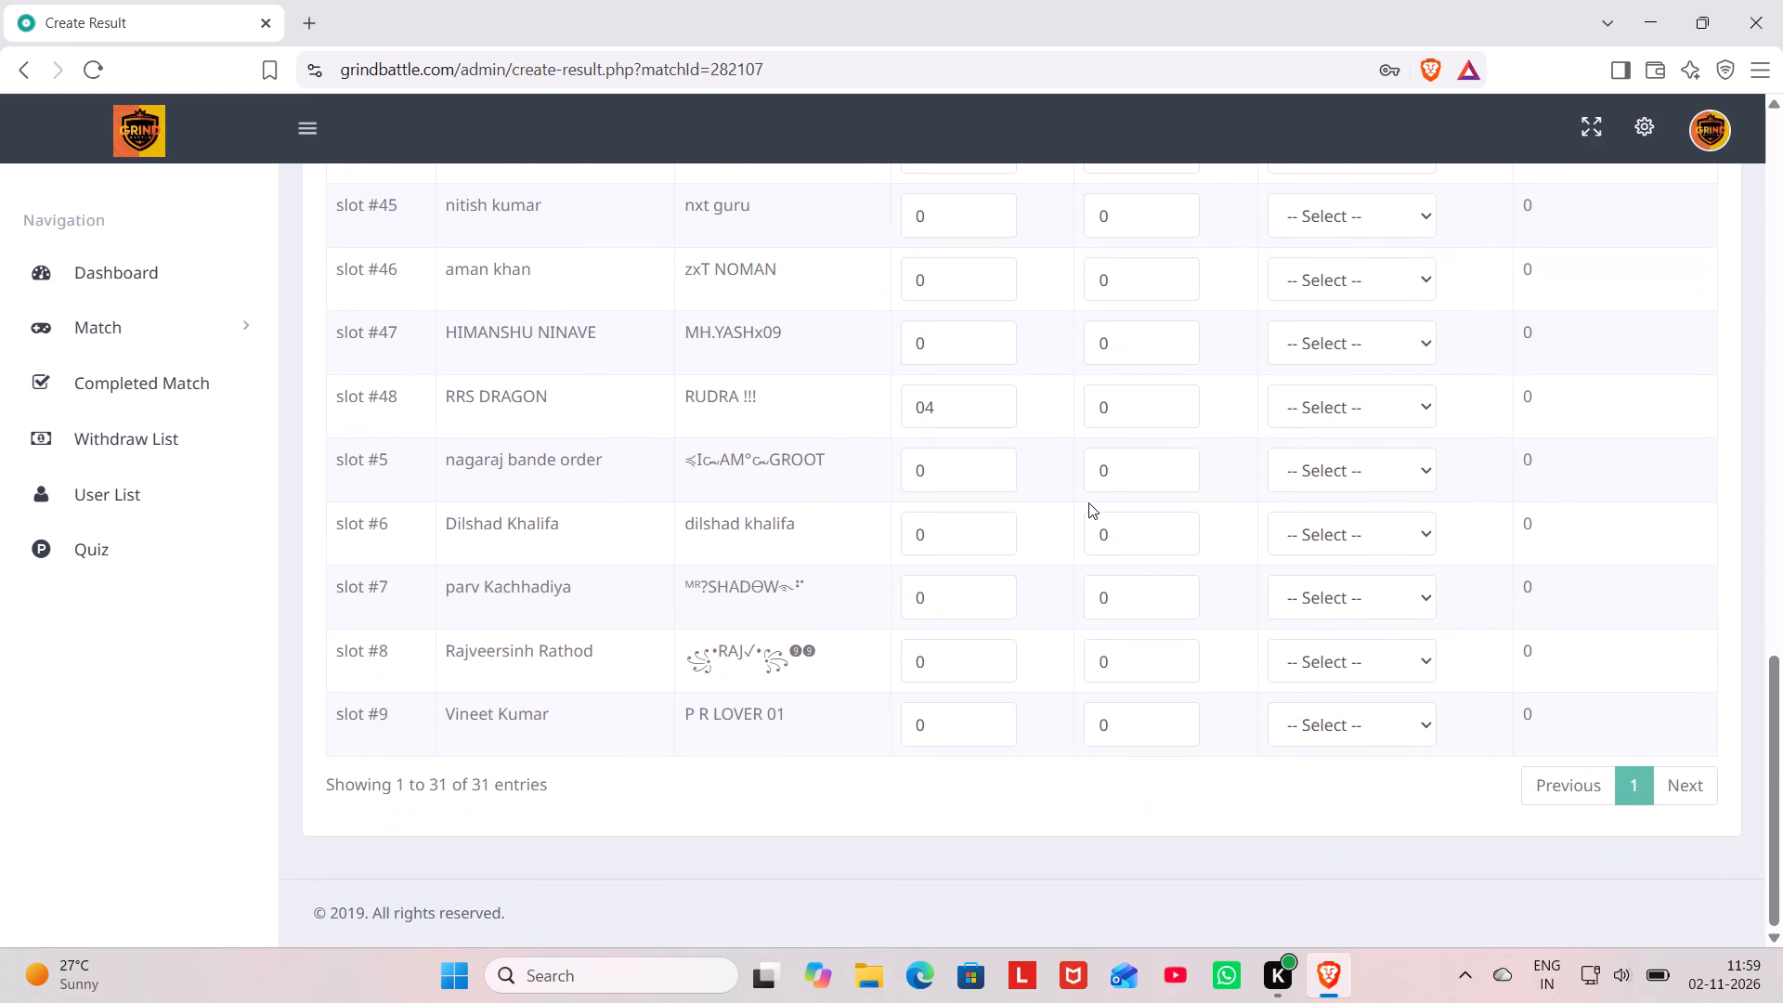
pyautogui.scroll(5, 1088, 502)
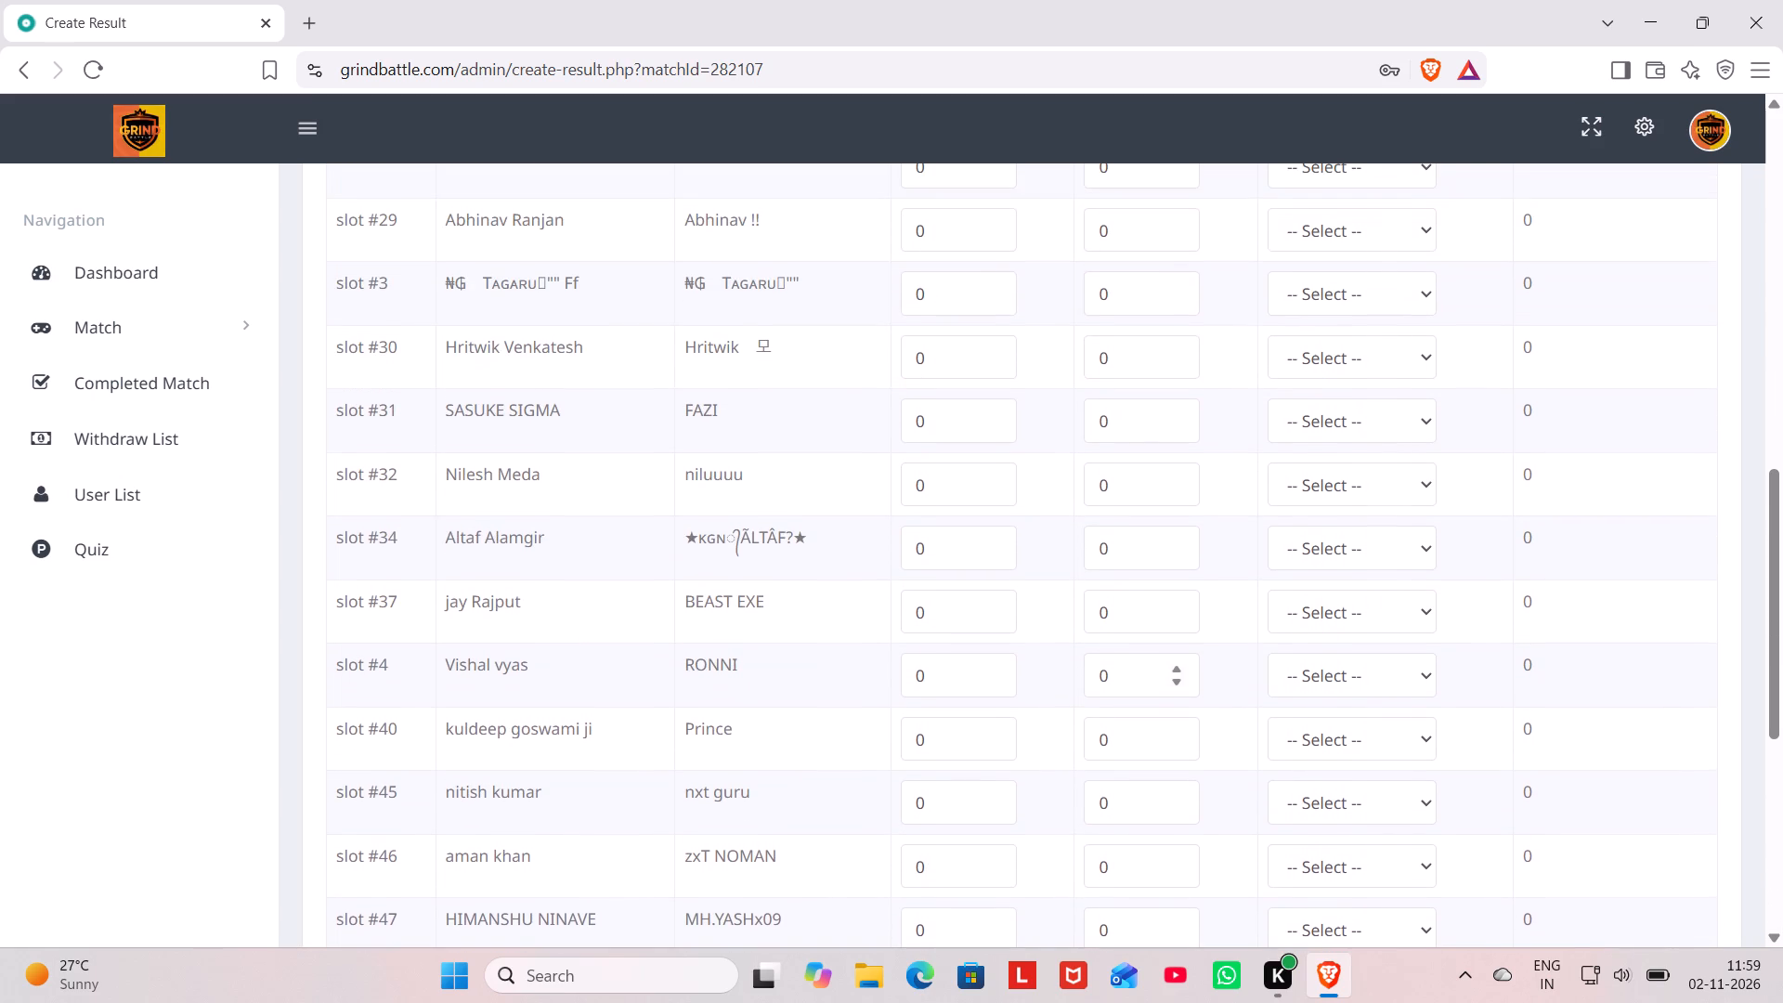
pyautogui.scroll(3, 1088, 502)
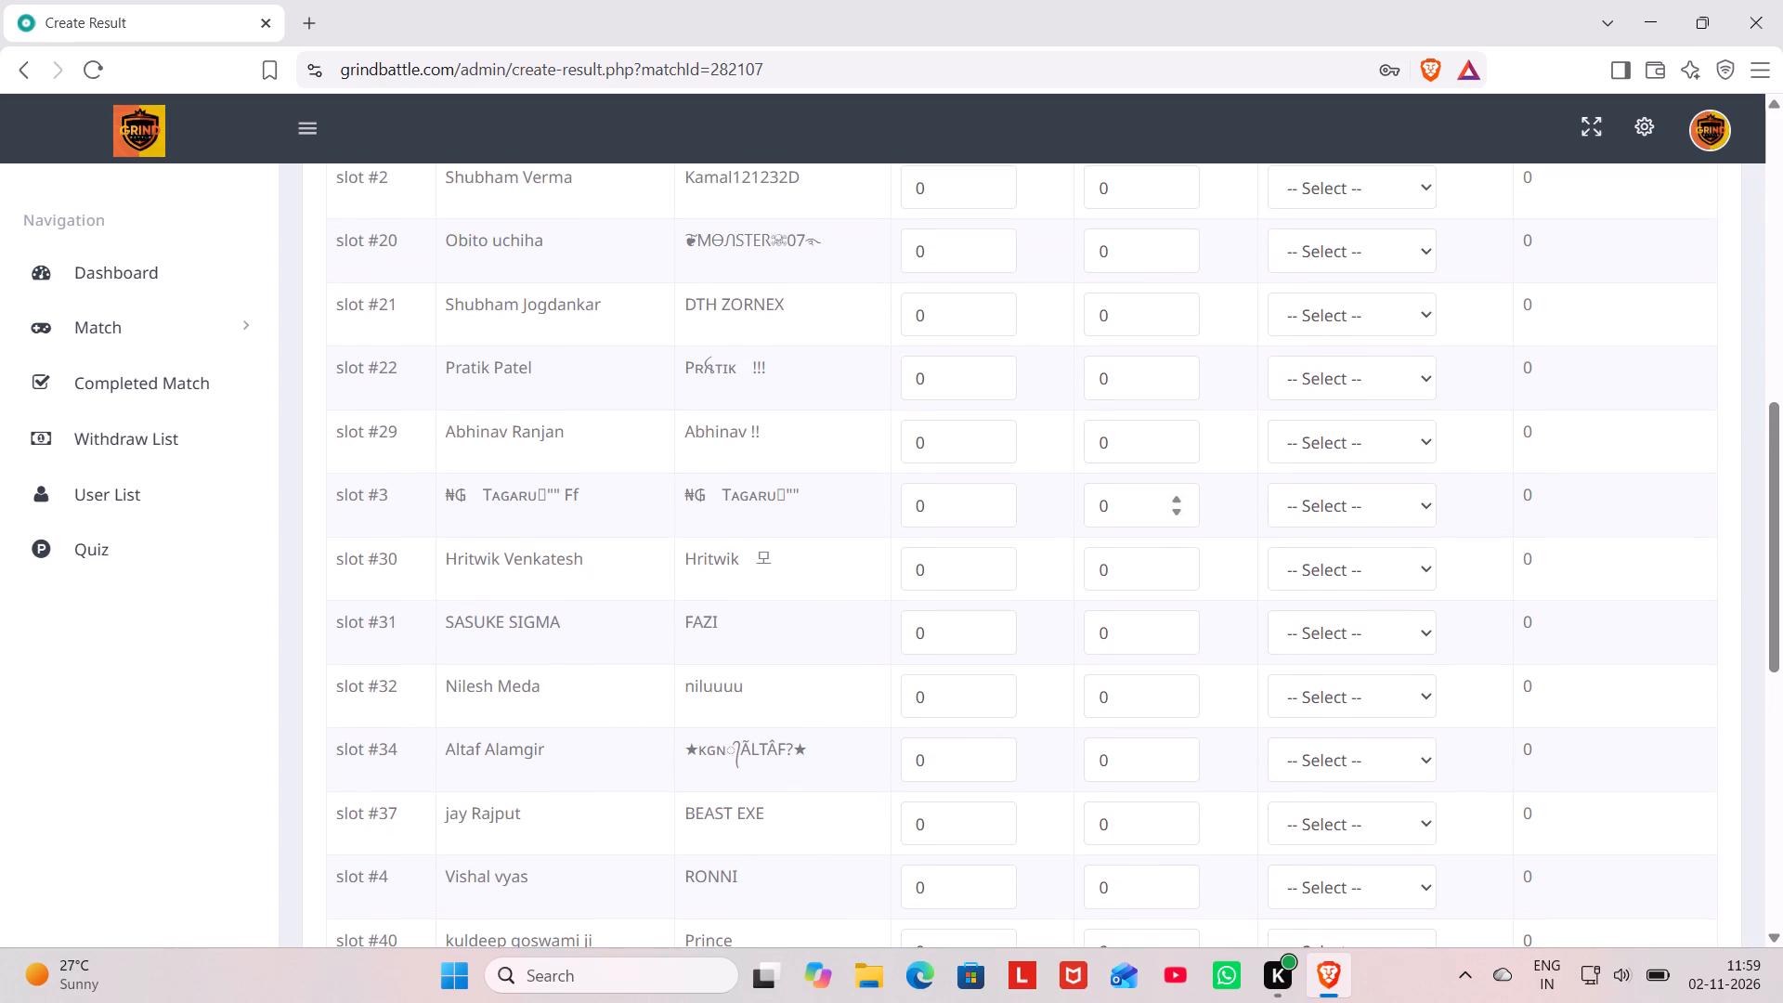
pyautogui.scroll(6, 1088, 502)
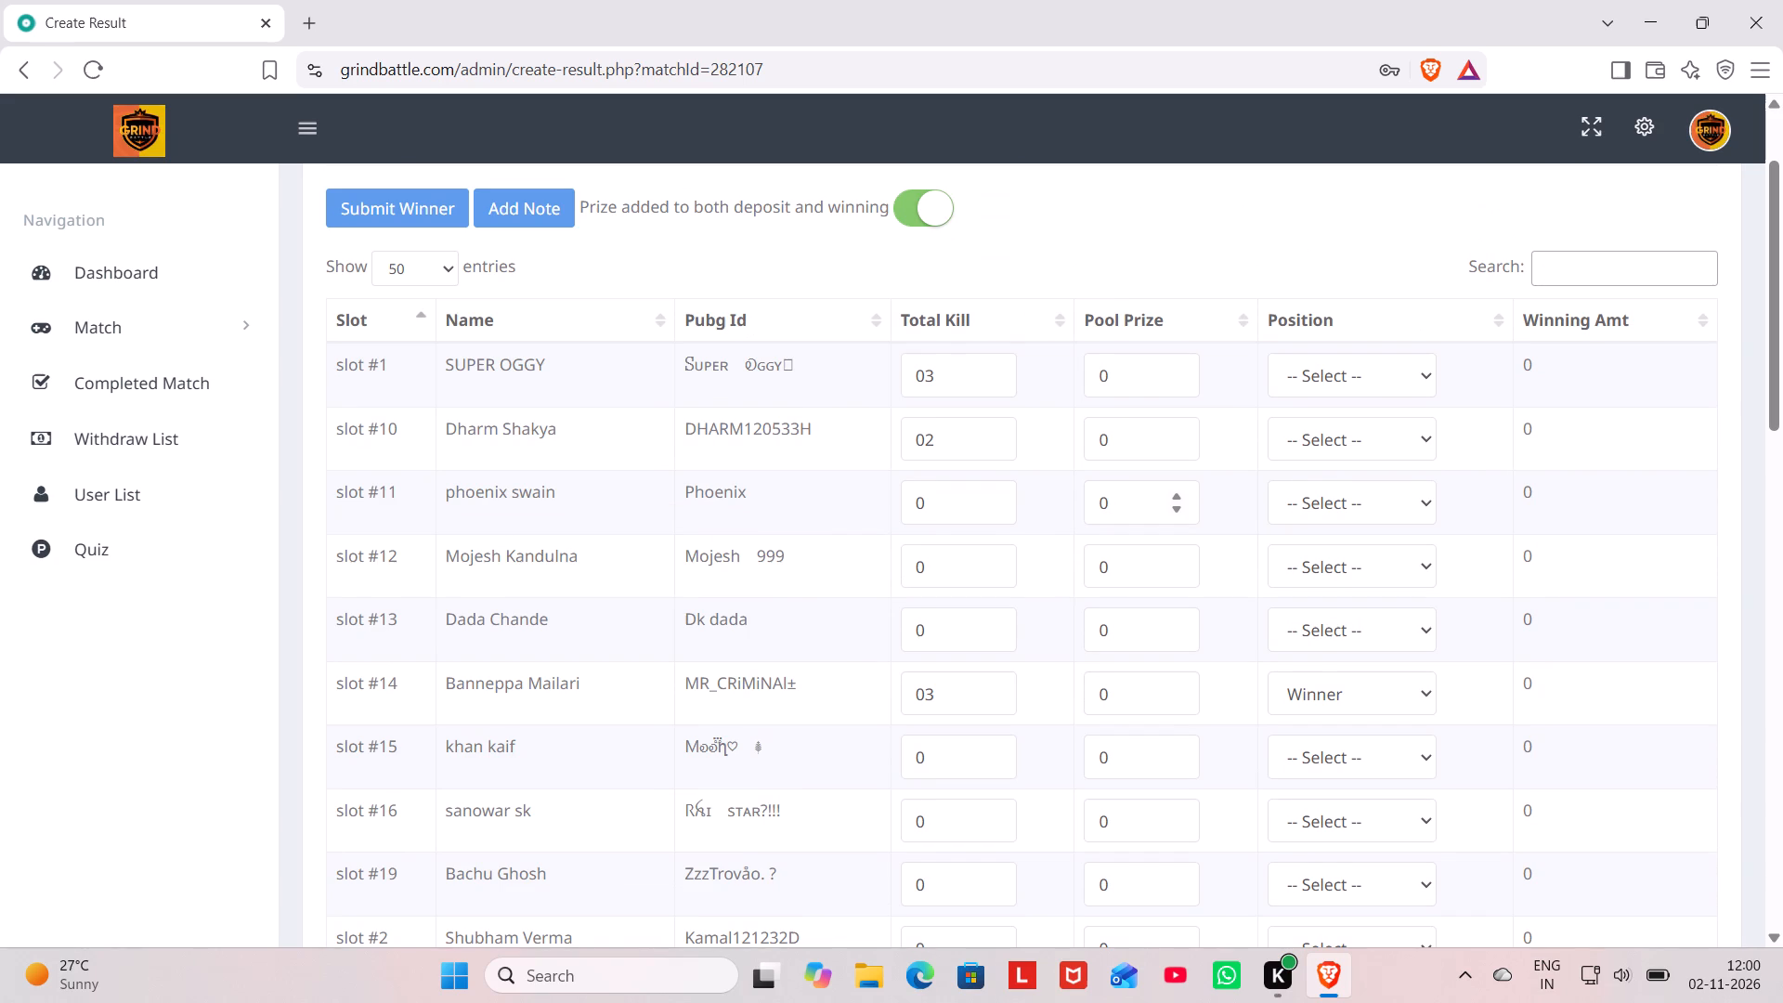
pyautogui.write('gu')
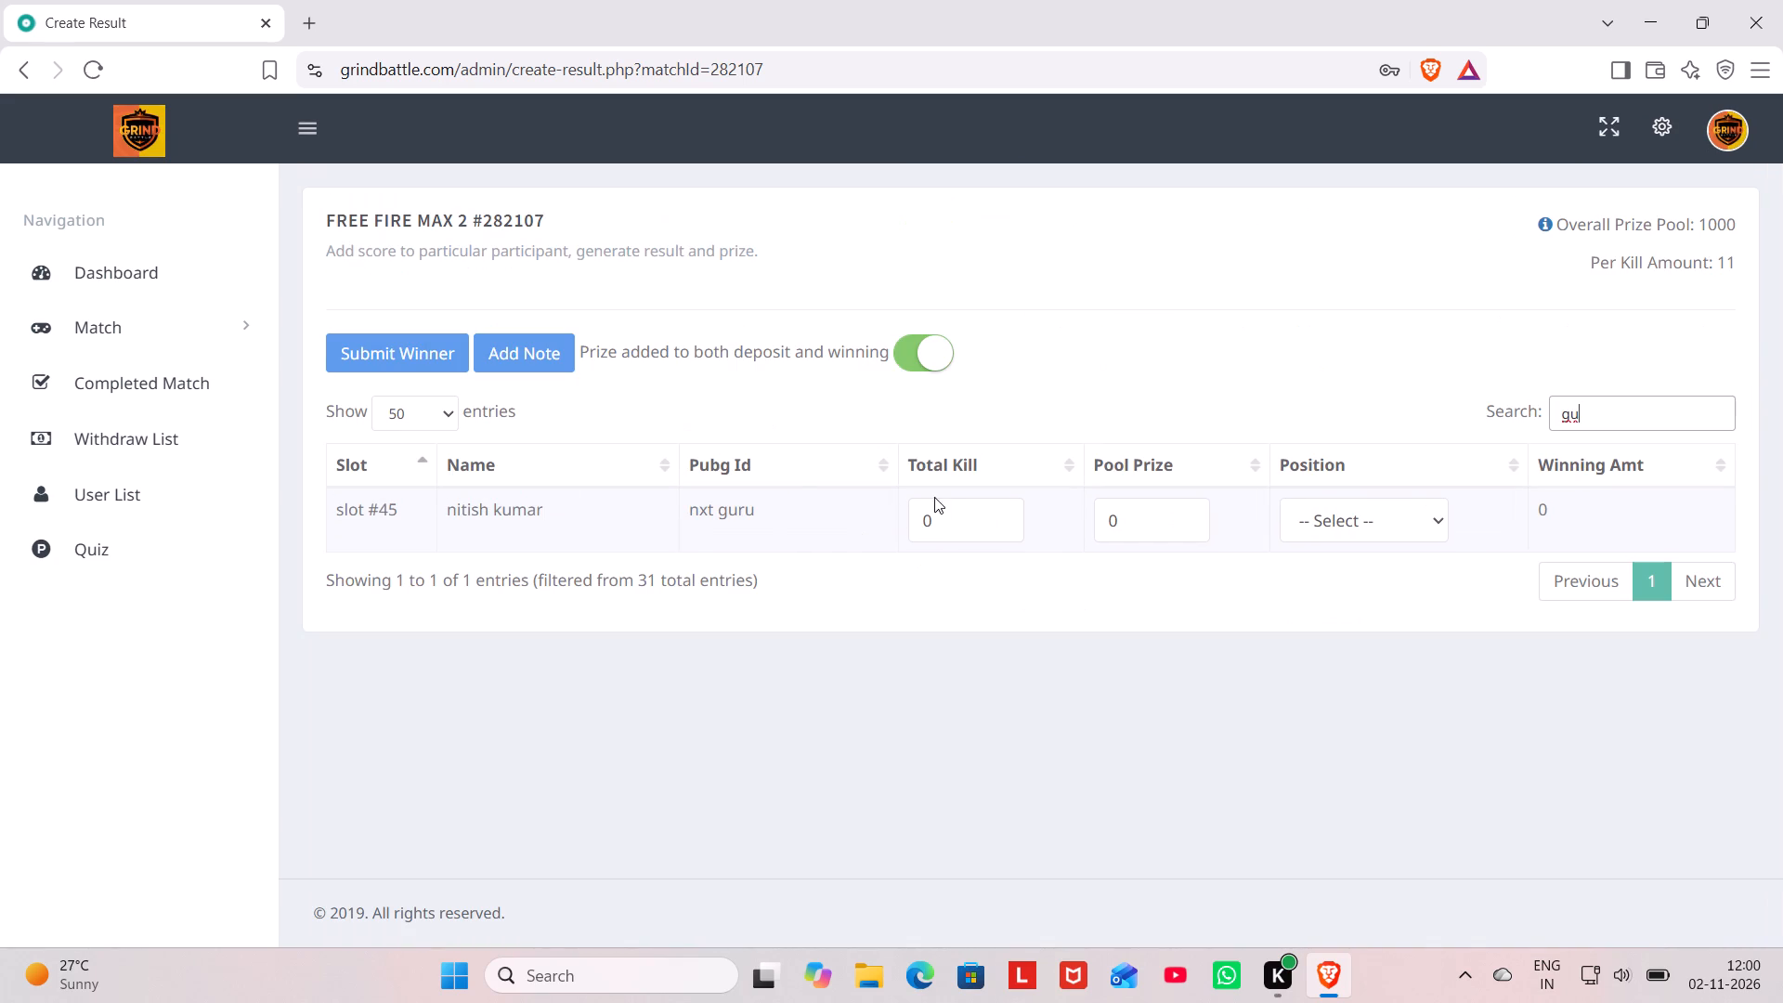
pyautogui.click(943, 497)
pyautogui.click(937, 521)
pyautogui.press('2')
pyautogui.press('Tab')
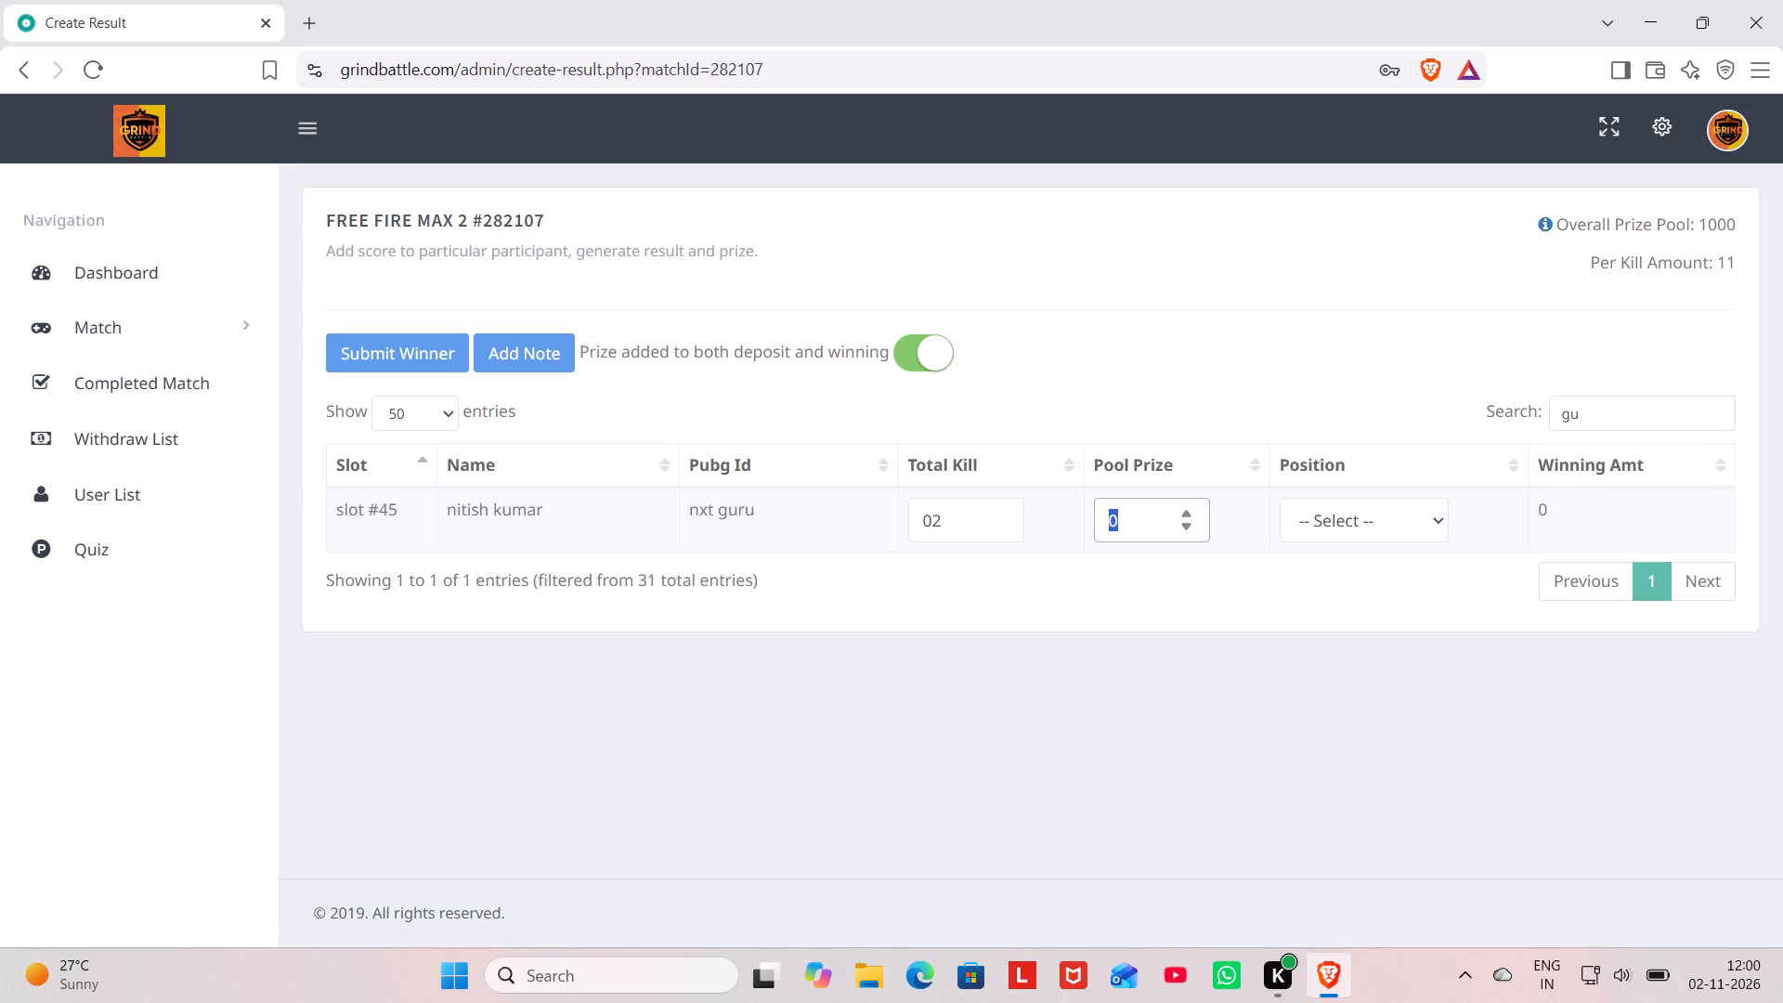
# Search the participants for "ronn" and enter 4 total kills for slot #4 (RONNI).
pyautogui.click(1593, 424)
pyautogui.press('BackSpace')
pyautogui.press('BackSpace')
pyautogui.write('ronn')
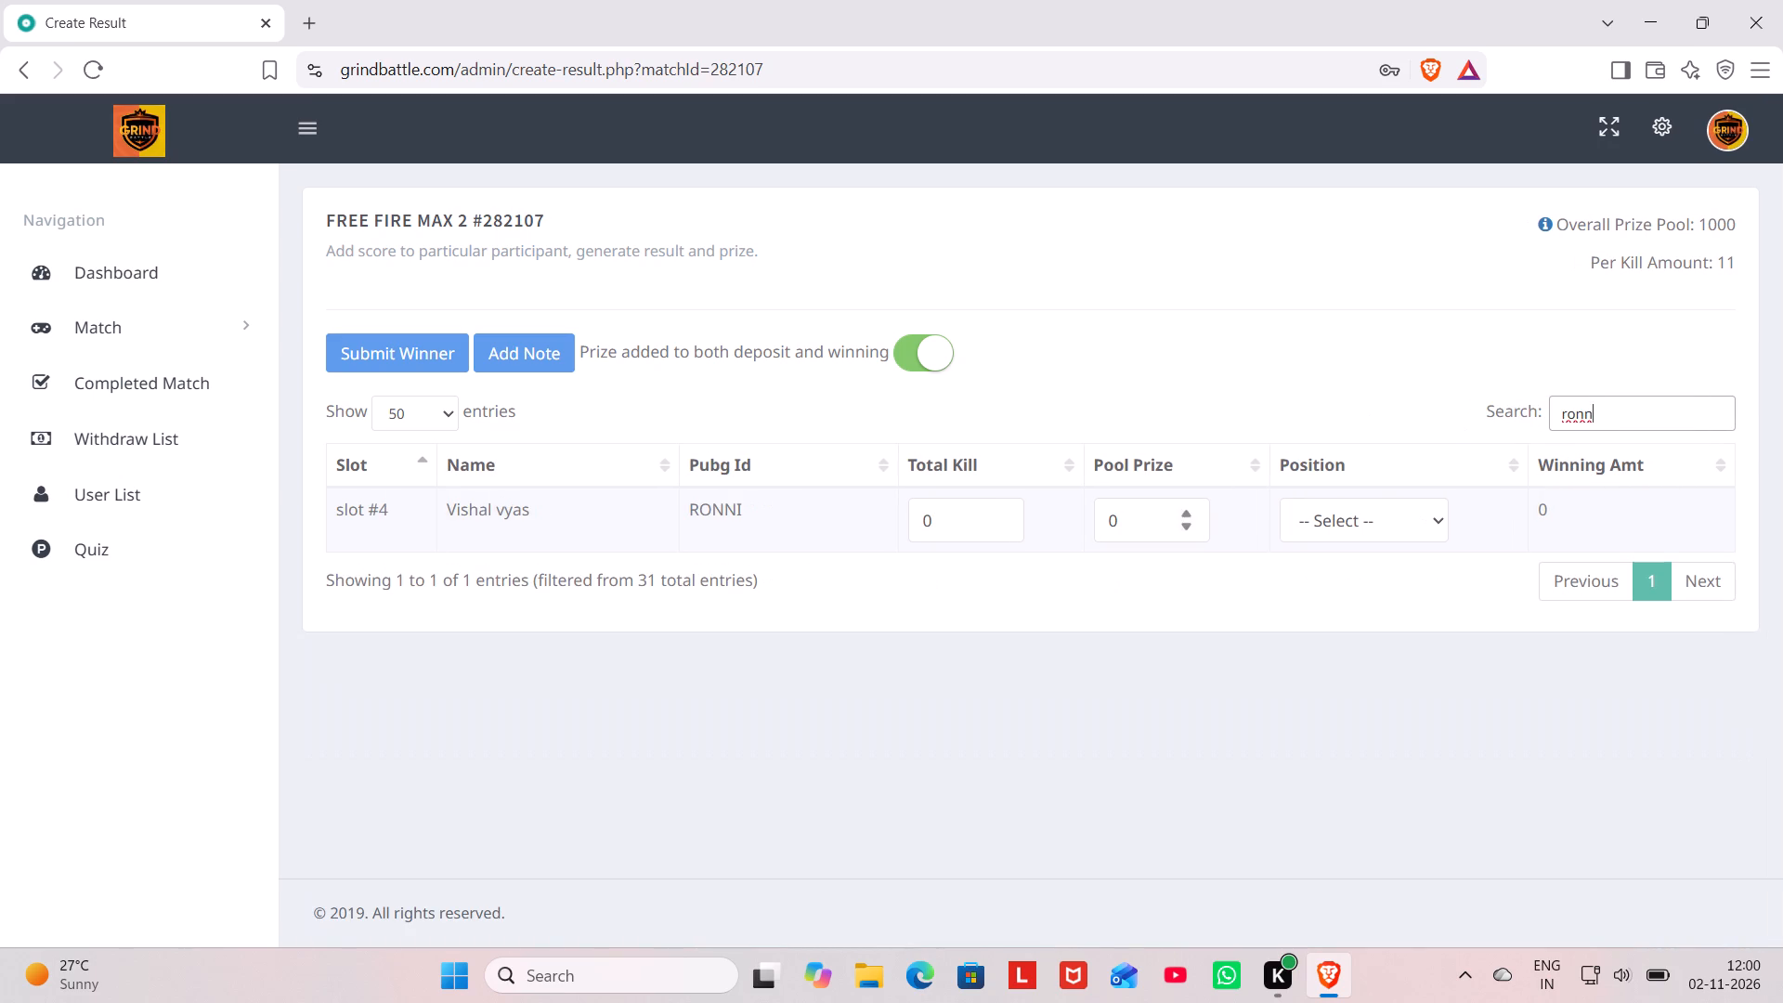
pyautogui.click(967, 521)
pyautogui.press('4')
pyautogui.press('Tab')
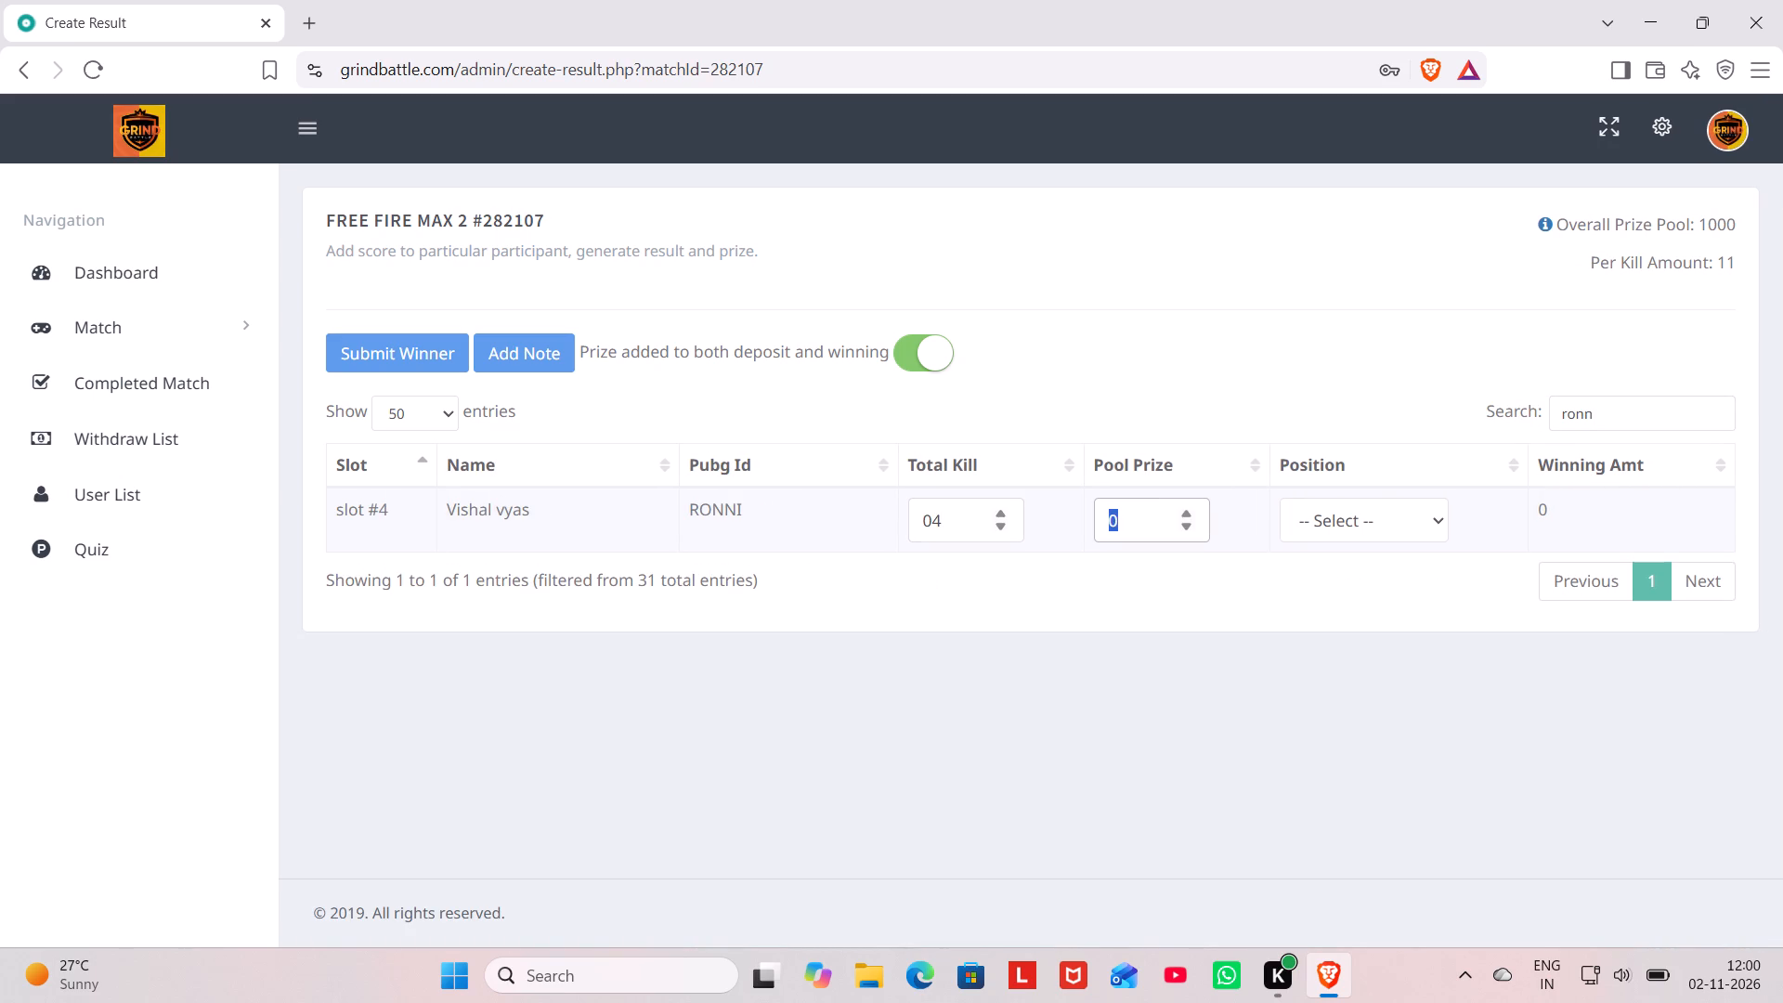
# Search the participants for "abh" and enter 3 total kills for slot #29.
pyautogui.click(1656, 402)
pyautogui.press('BackSpace')
pyautogui.press('BackSpace')
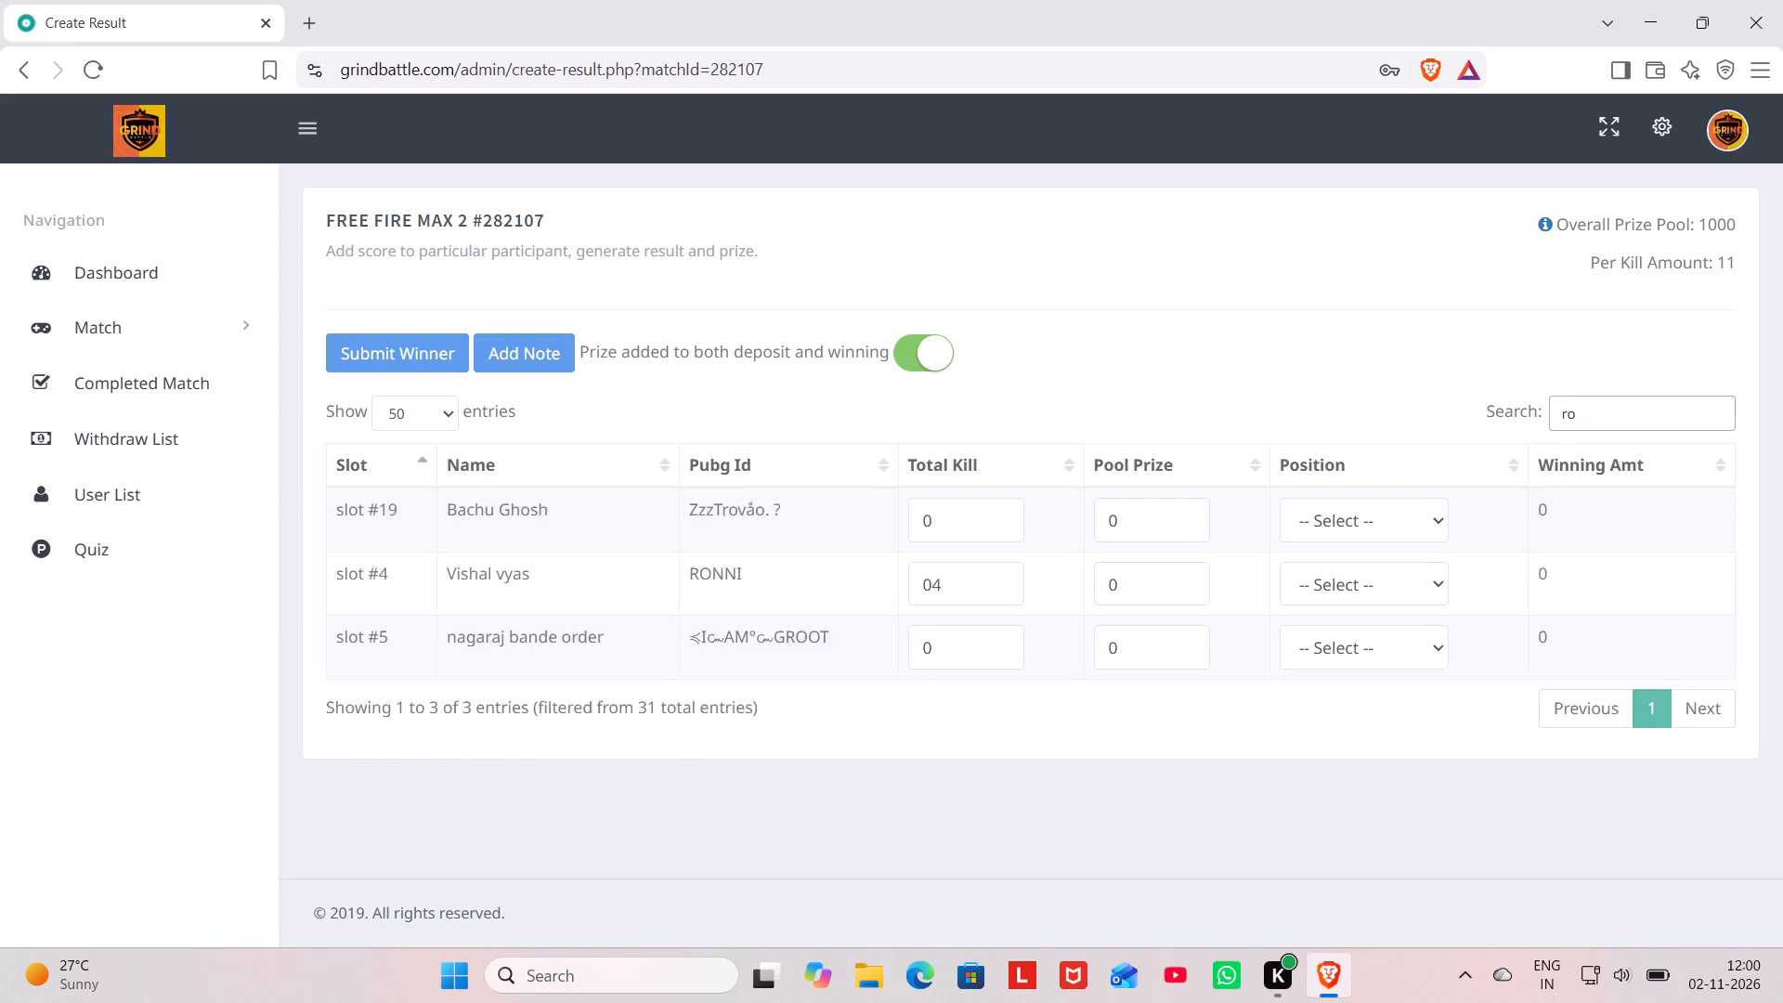
pyautogui.press('BackSpace')
pyautogui.press('BackSpace')
pyautogui.press('BackSpace')
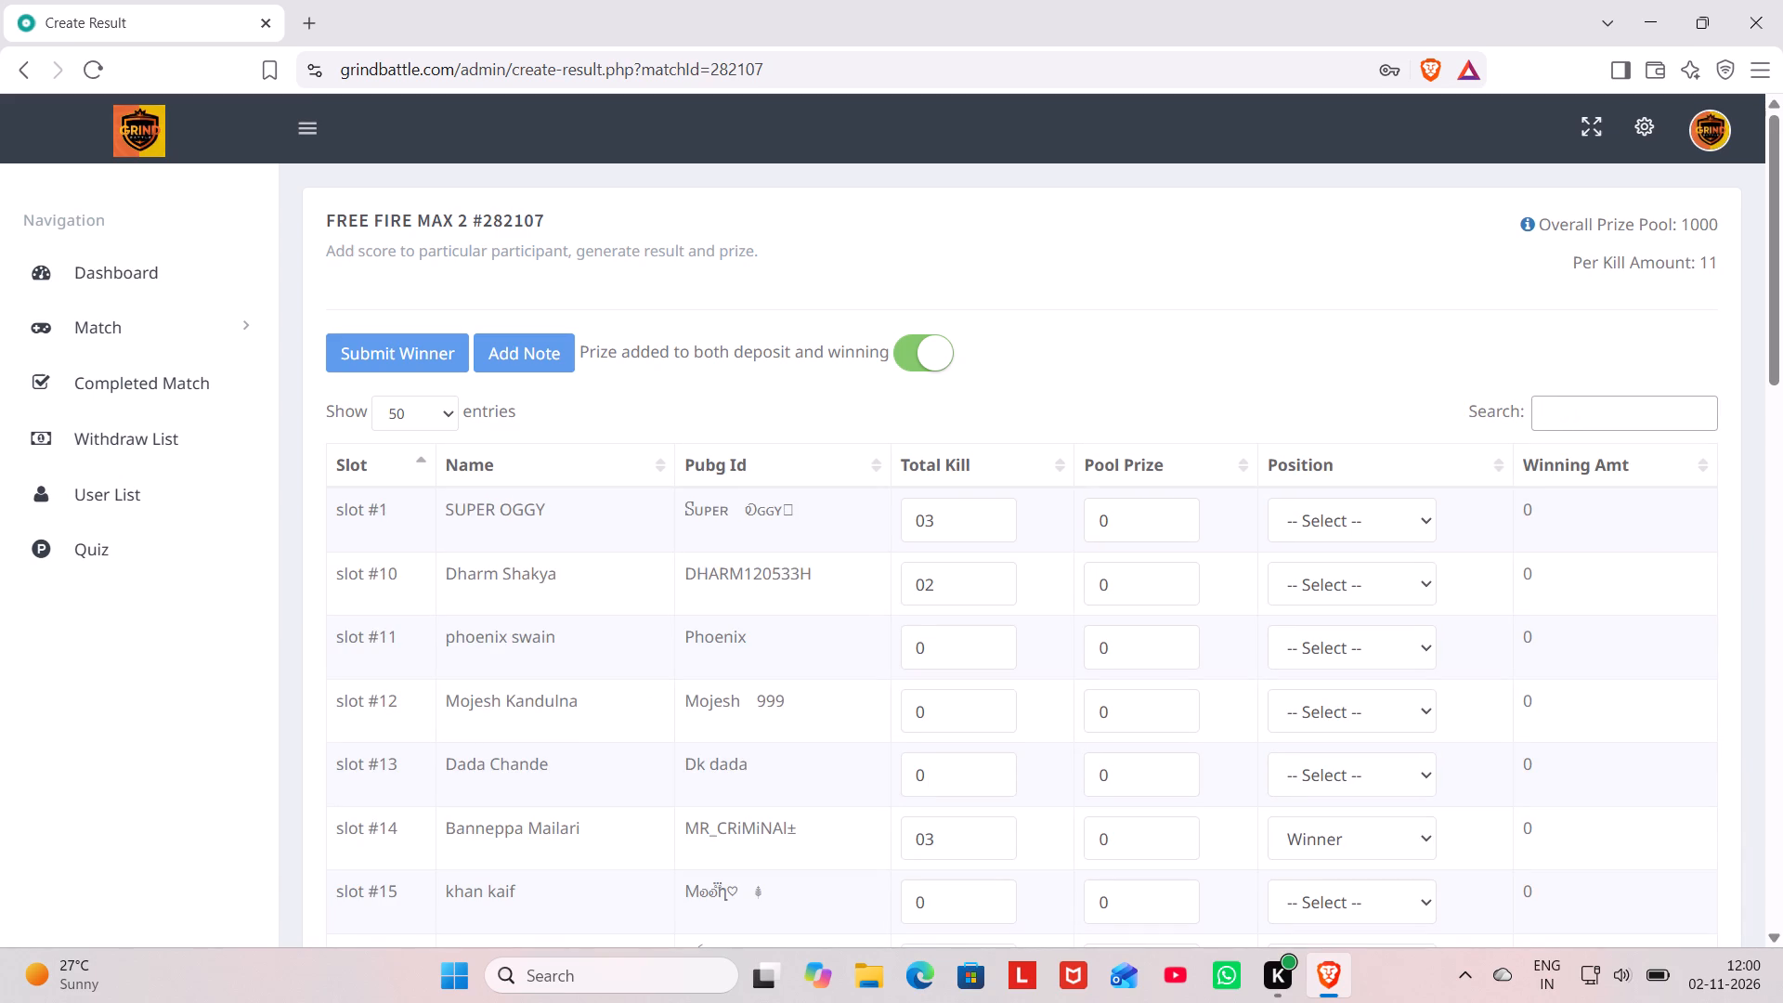
pyautogui.write('abh')
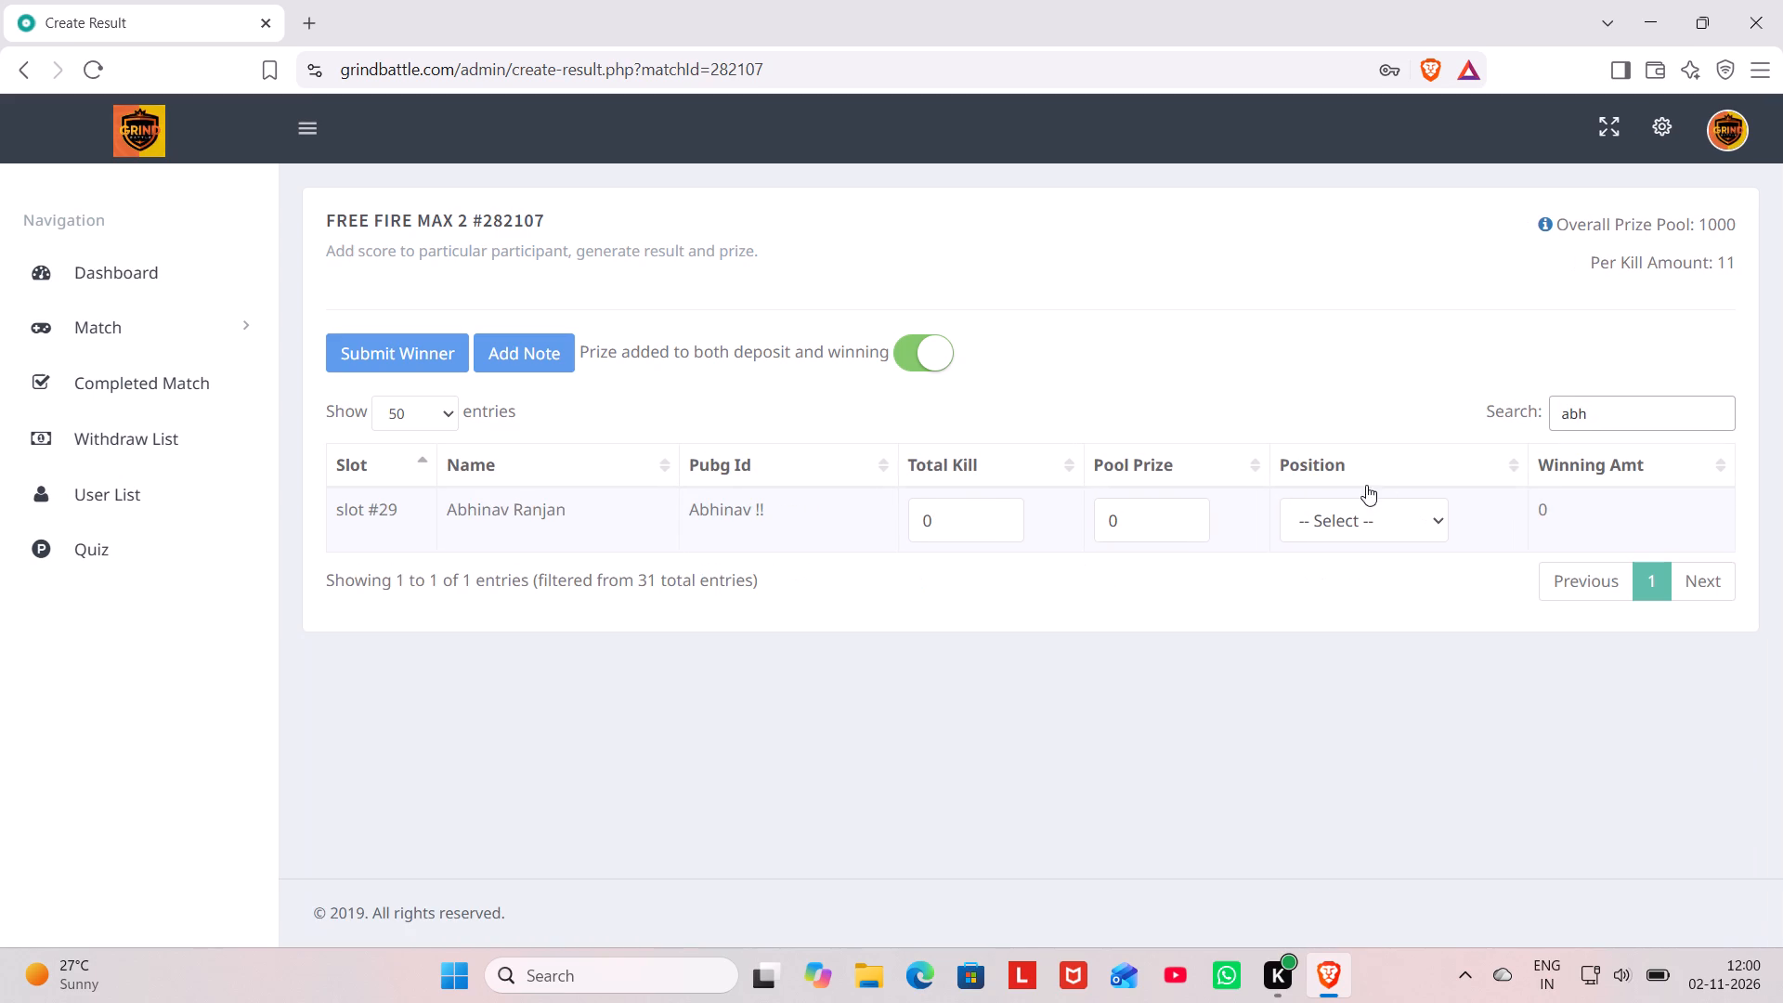
pyautogui.click(973, 521)
pyautogui.press('3')
pyautogui.press('Tab')
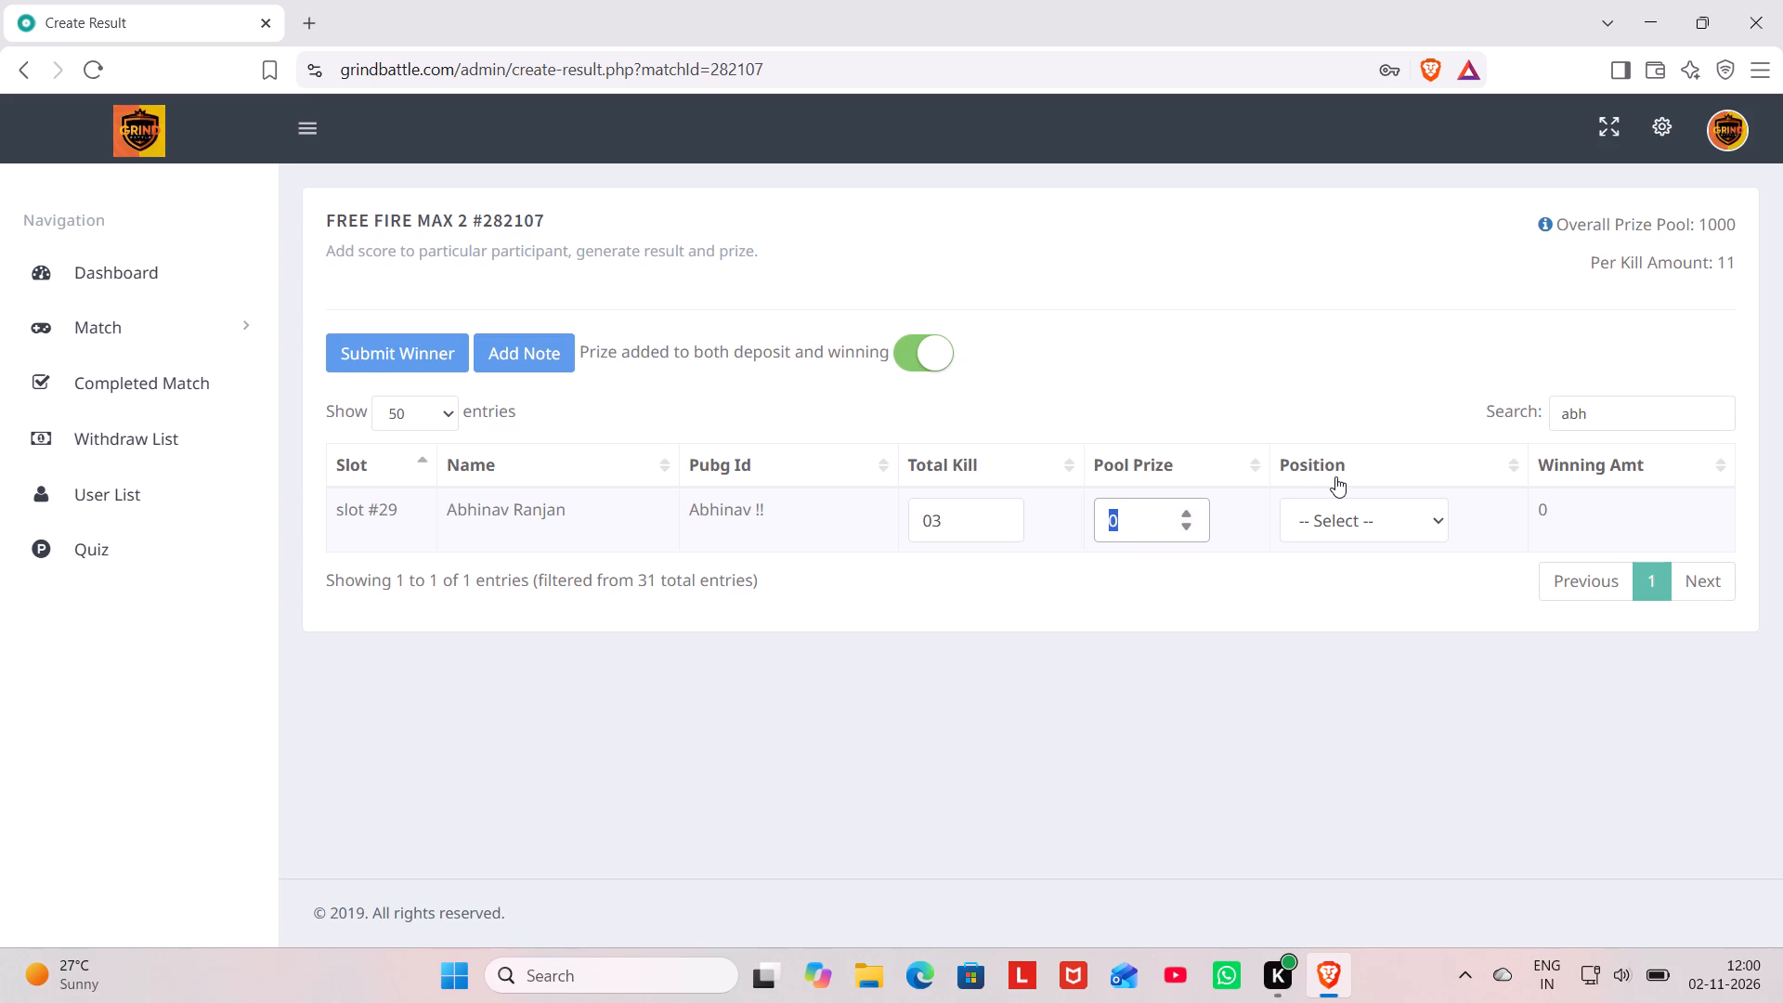
pyautogui.click(1620, 415)
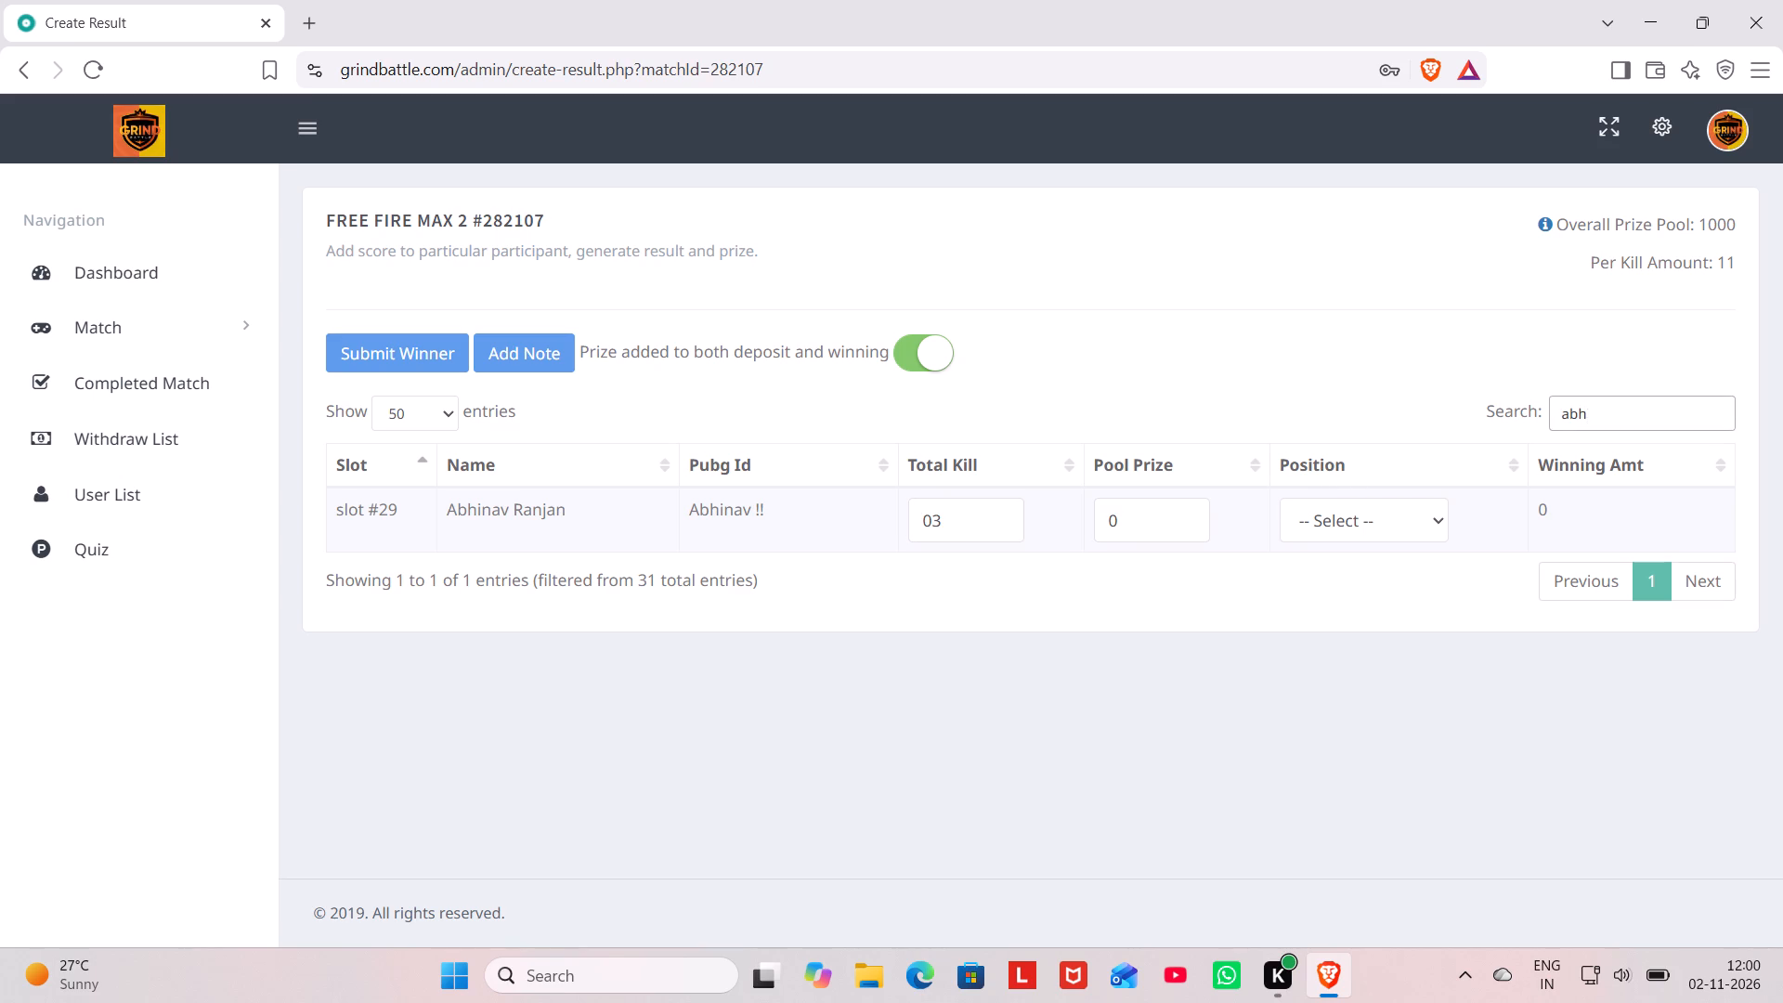
# Clear the participant search and enter 1 total kill for slot #20.
pyautogui.press('BackSpace')
pyautogui.press('BackSpace')
pyautogui.press('BackSpace')
pyautogui.press('BackSpace')
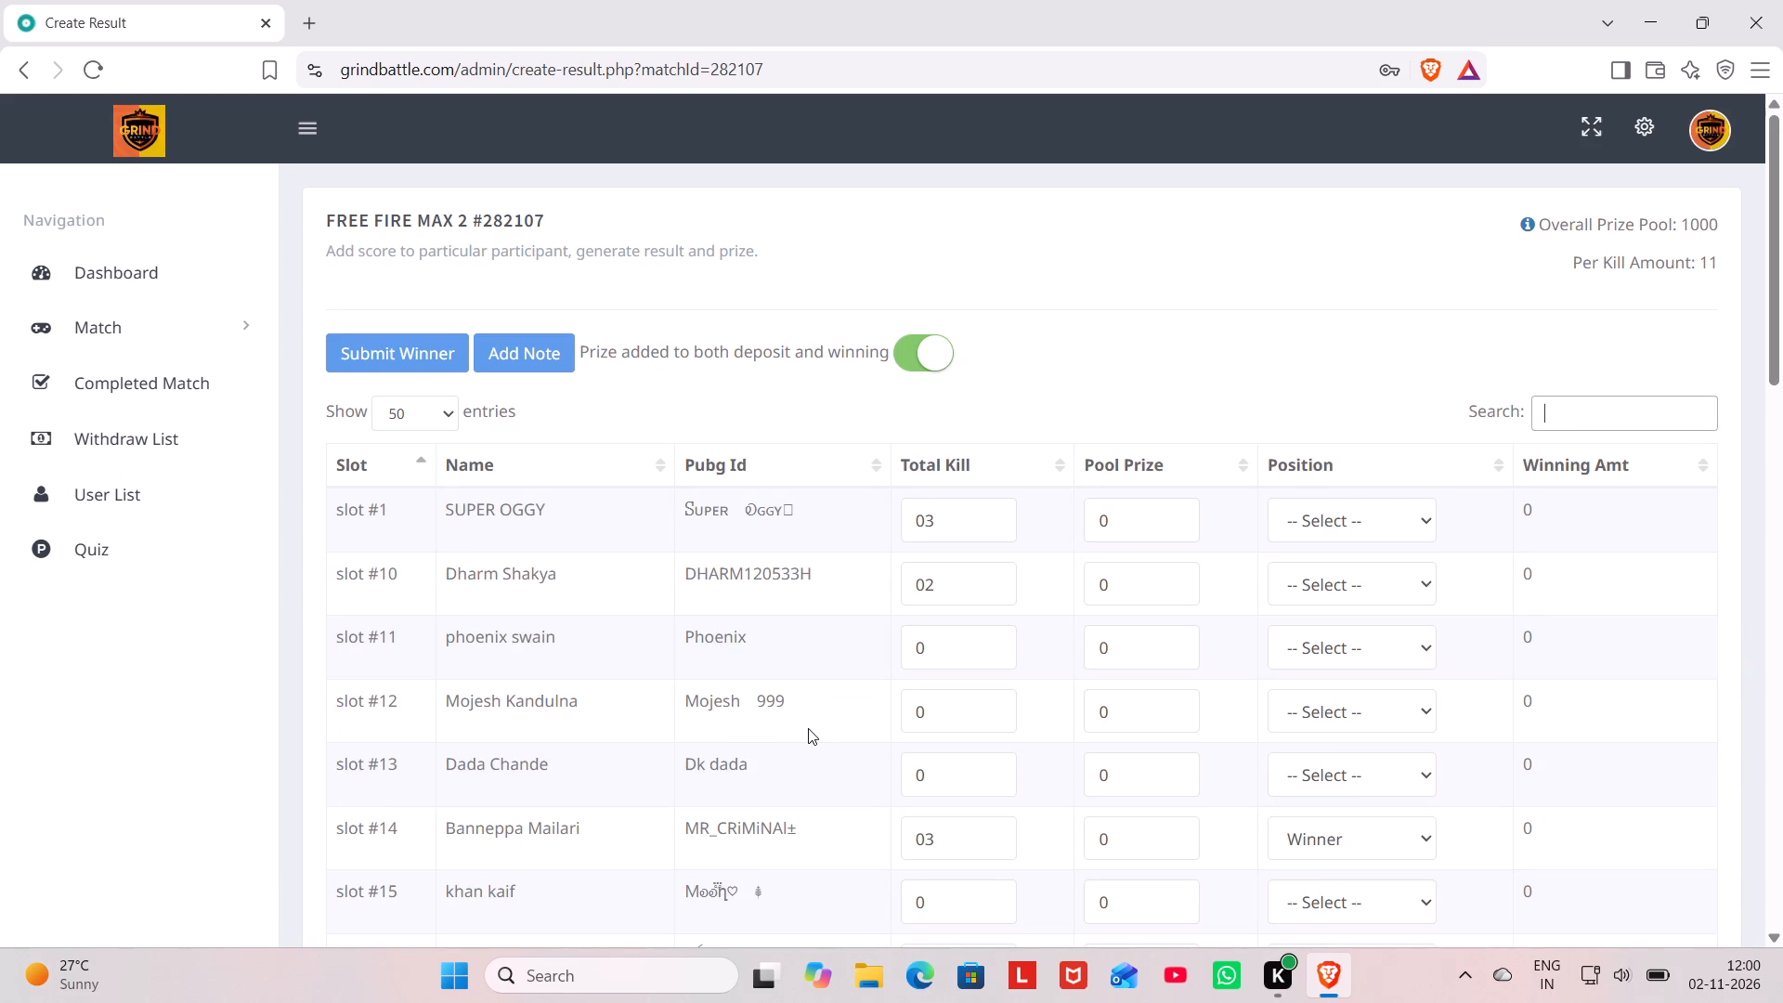
pyautogui.scroll(-4, 888, 788)
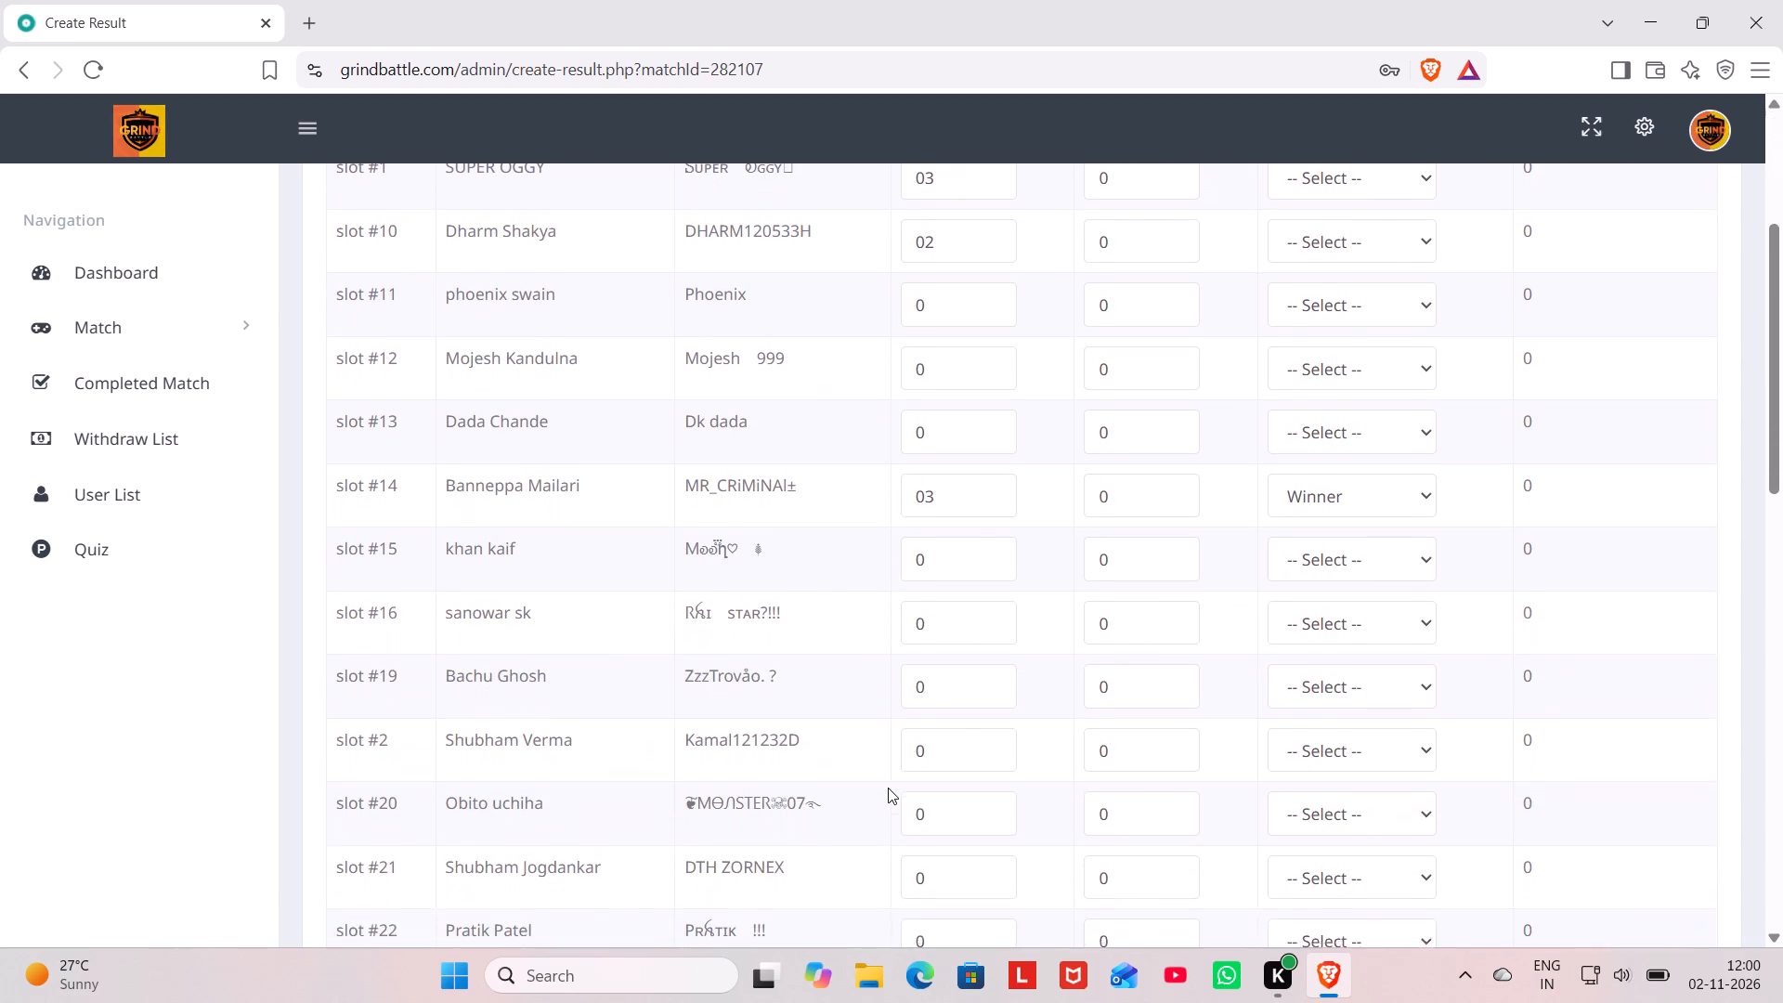
pyautogui.scroll(-2, 888, 788)
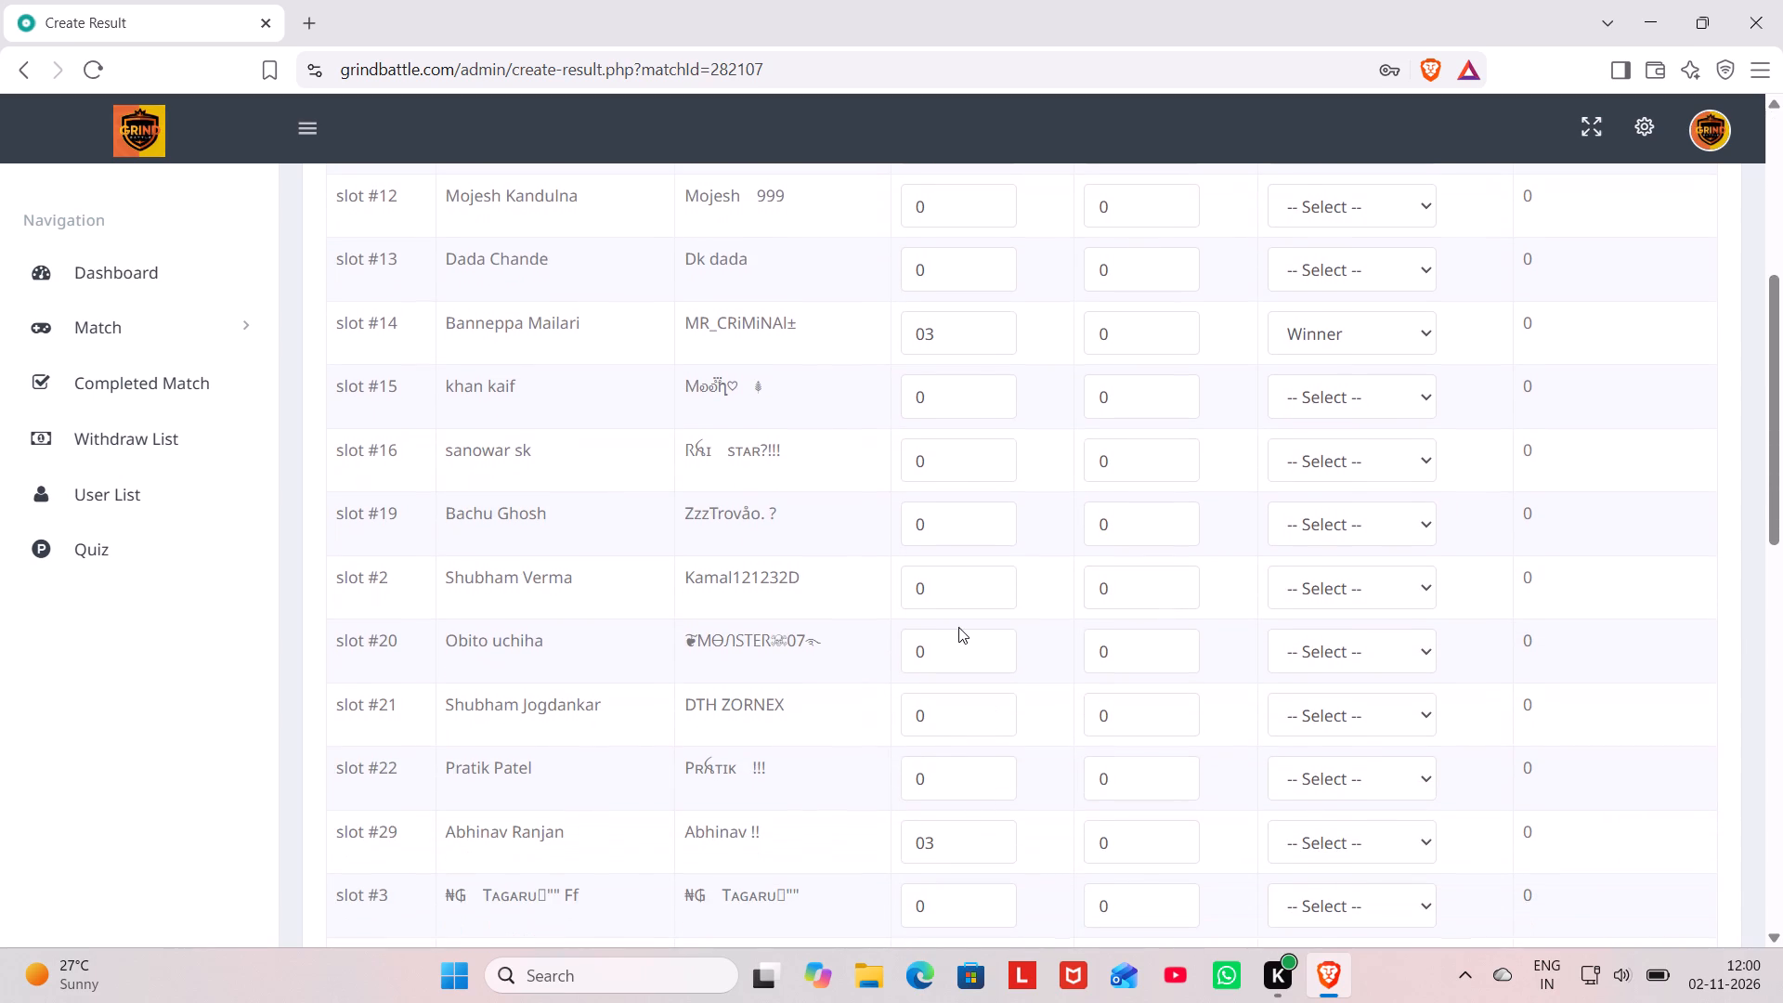
pyautogui.click(958, 632)
pyautogui.press('1')
pyautogui.press('Tab')
pyautogui.scroll(-4, 958, 632)
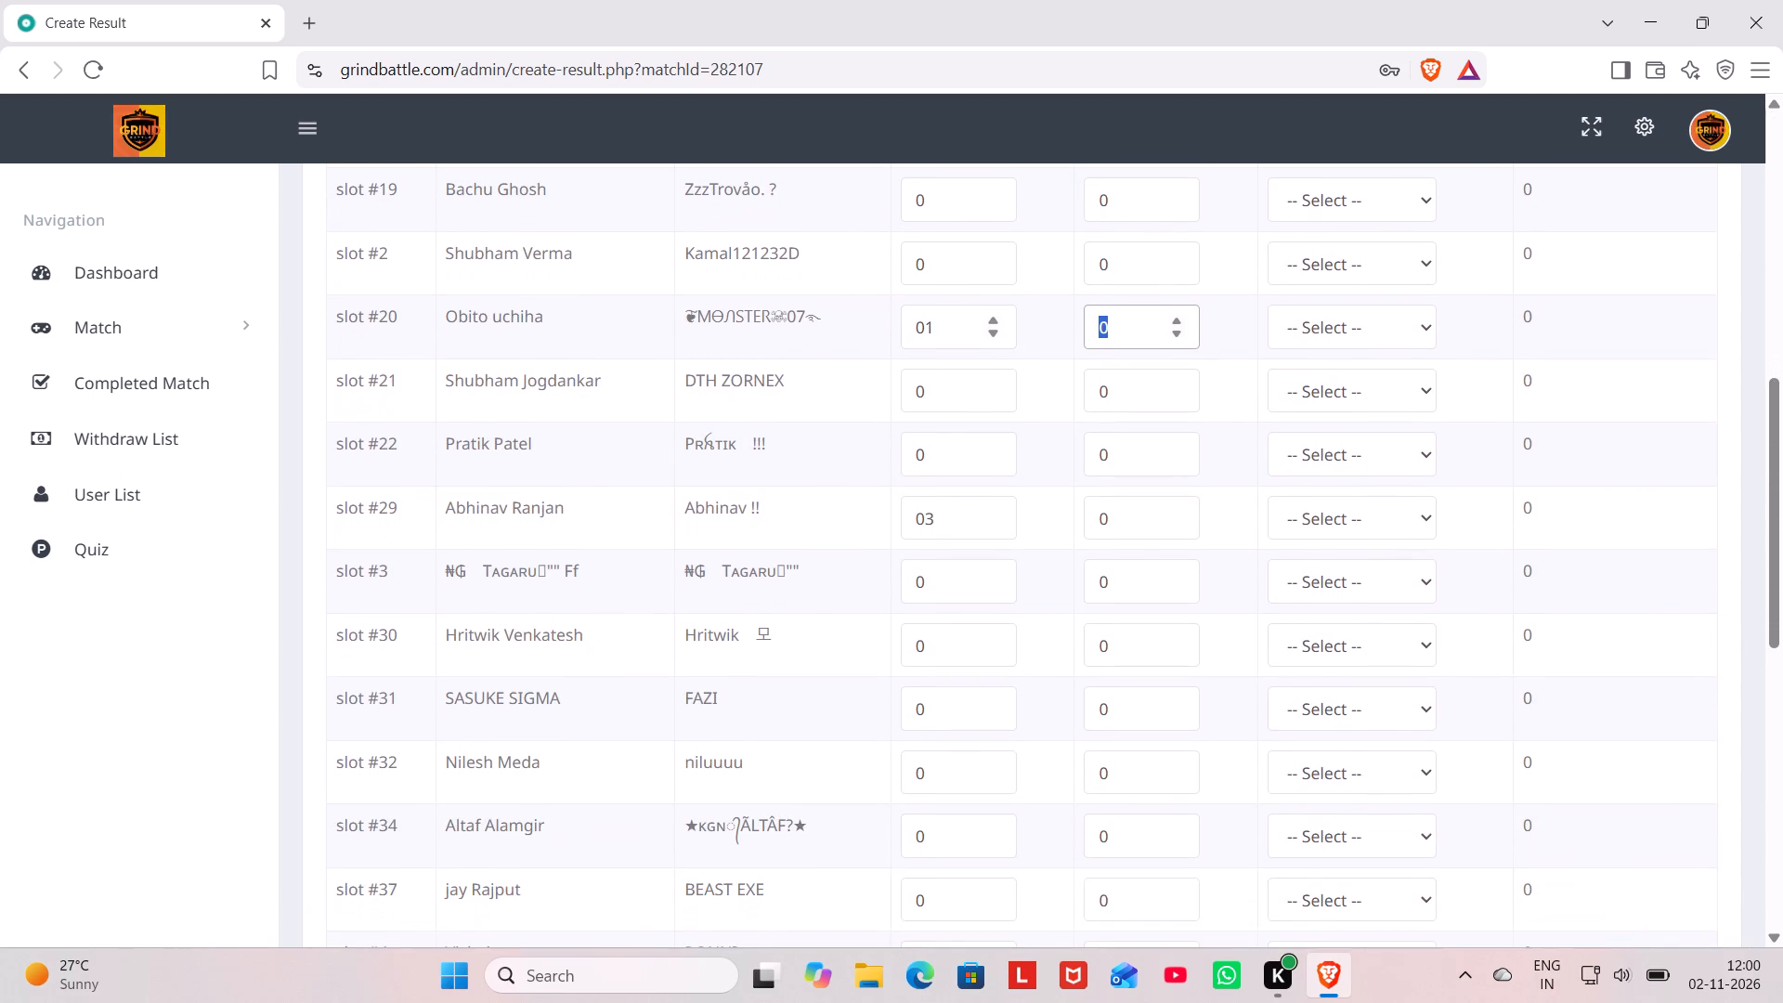
pyautogui.scroll(-3, 958, 632)
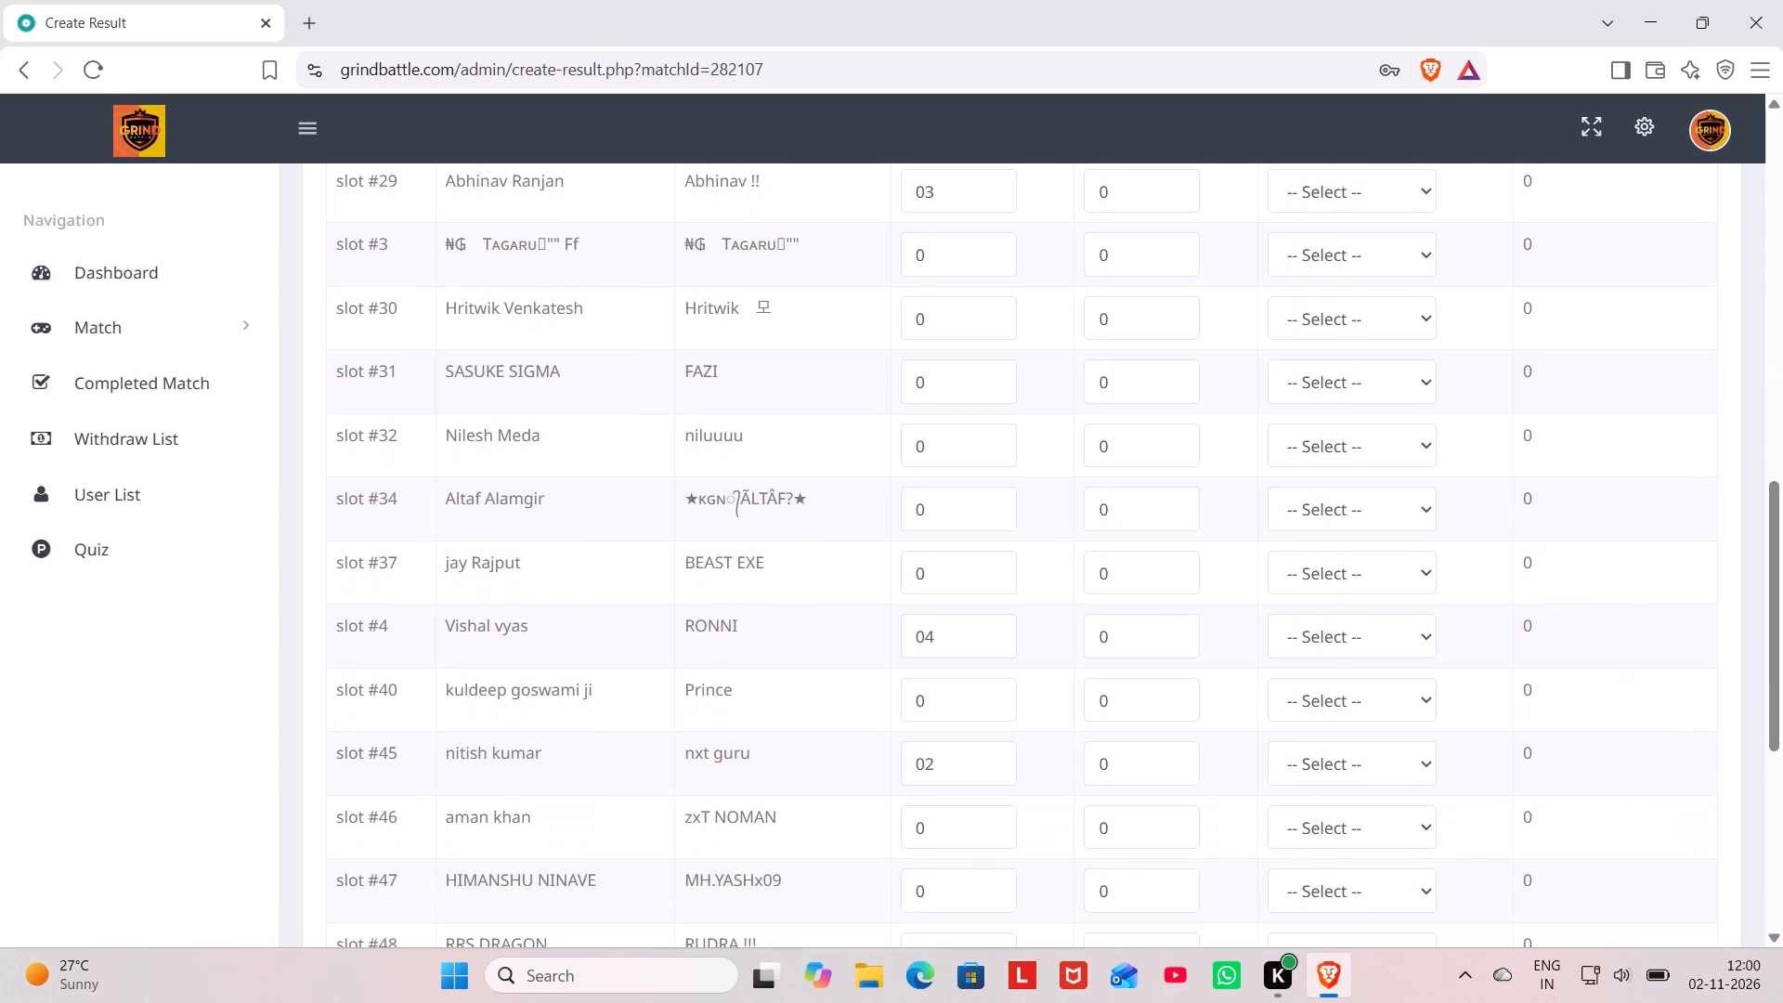
pyautogui.scroll(-2, 958, 632)
pyautogui.click(941, 746)
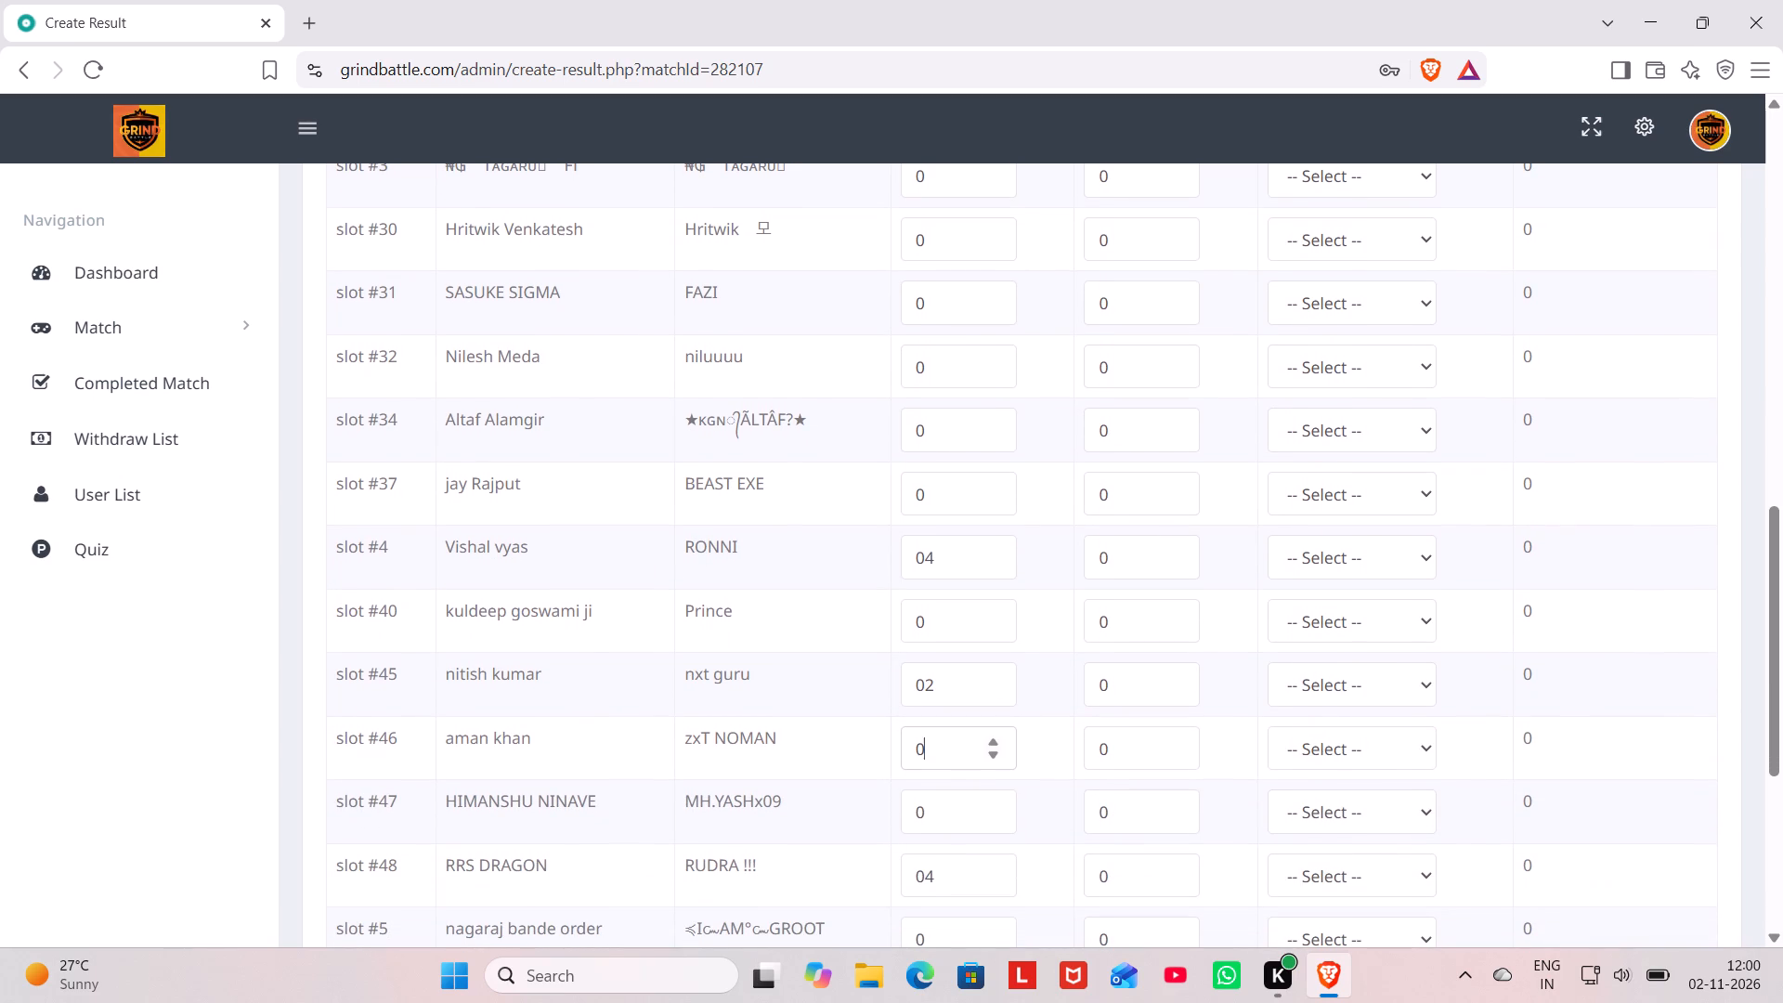
pyautogui.press('2')
pyautogui.press('Tab')
# Enter 1 total kill each for slot #8 and slot #7 near the end of the participant list.
pyautogui.scroll(-3, 941, 746)
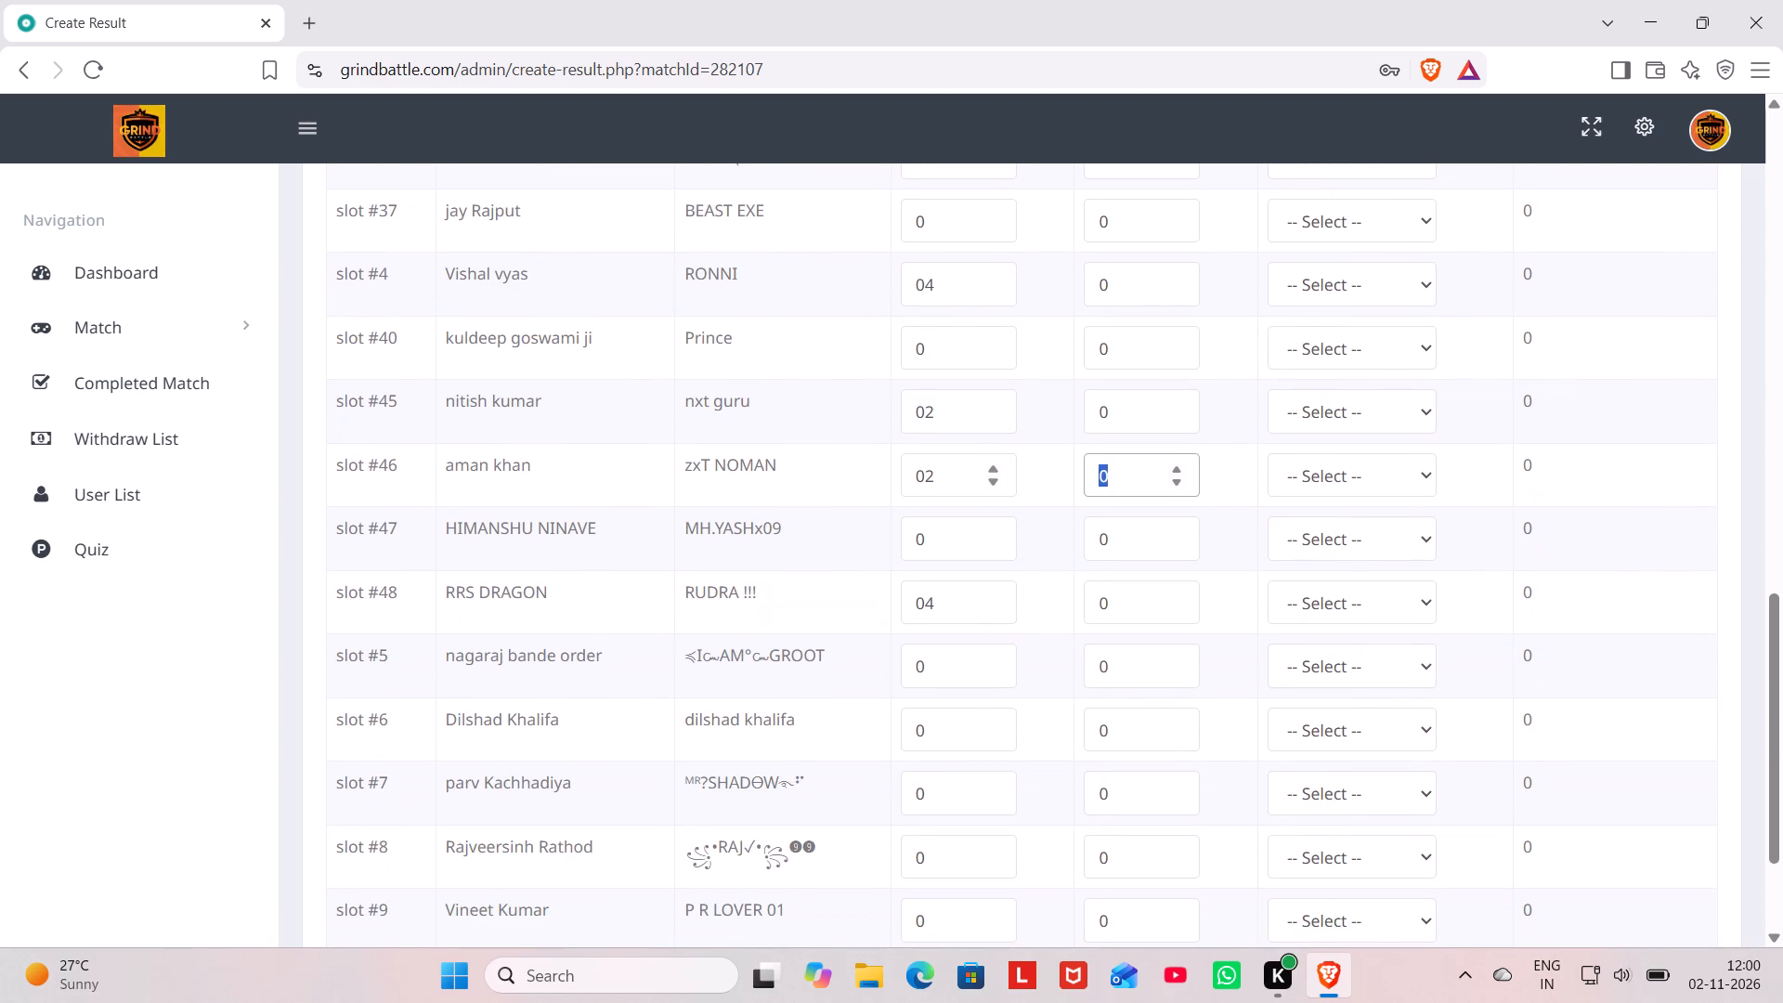
pyautogui.scroll(-1, 941, 740)
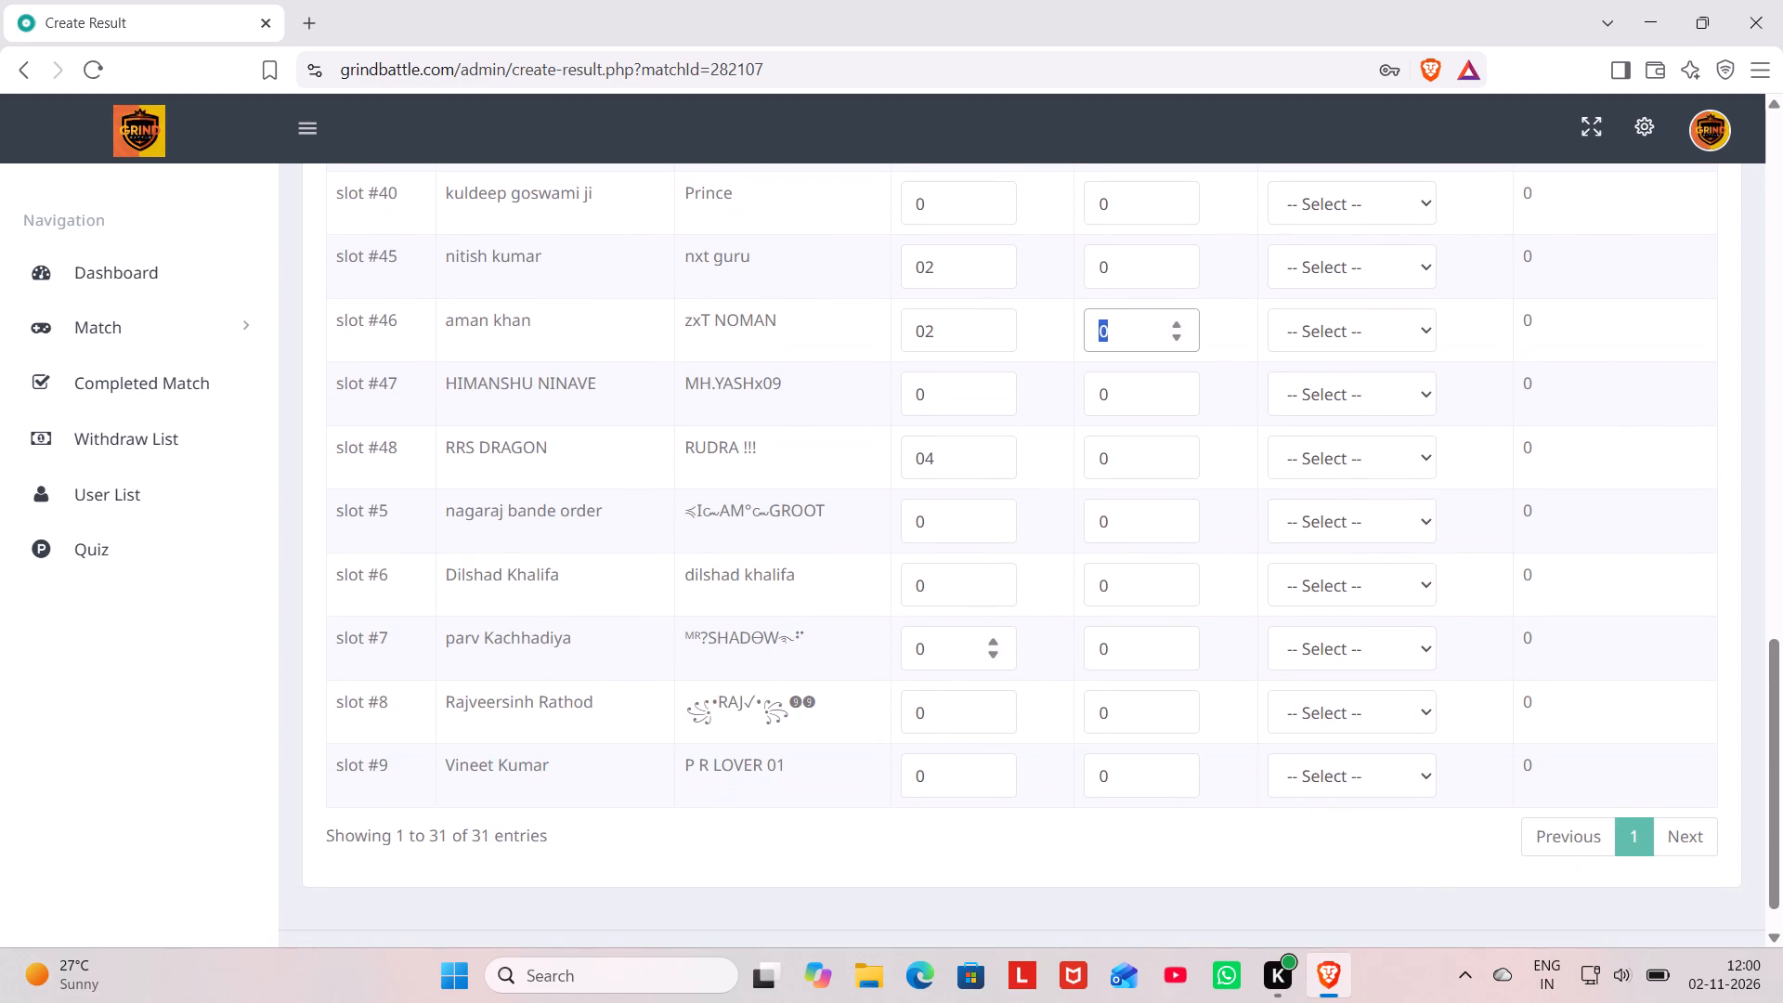
pyautogui.click(924, 713)
pyautogui.press('1')
pyautogui.press('Tab')
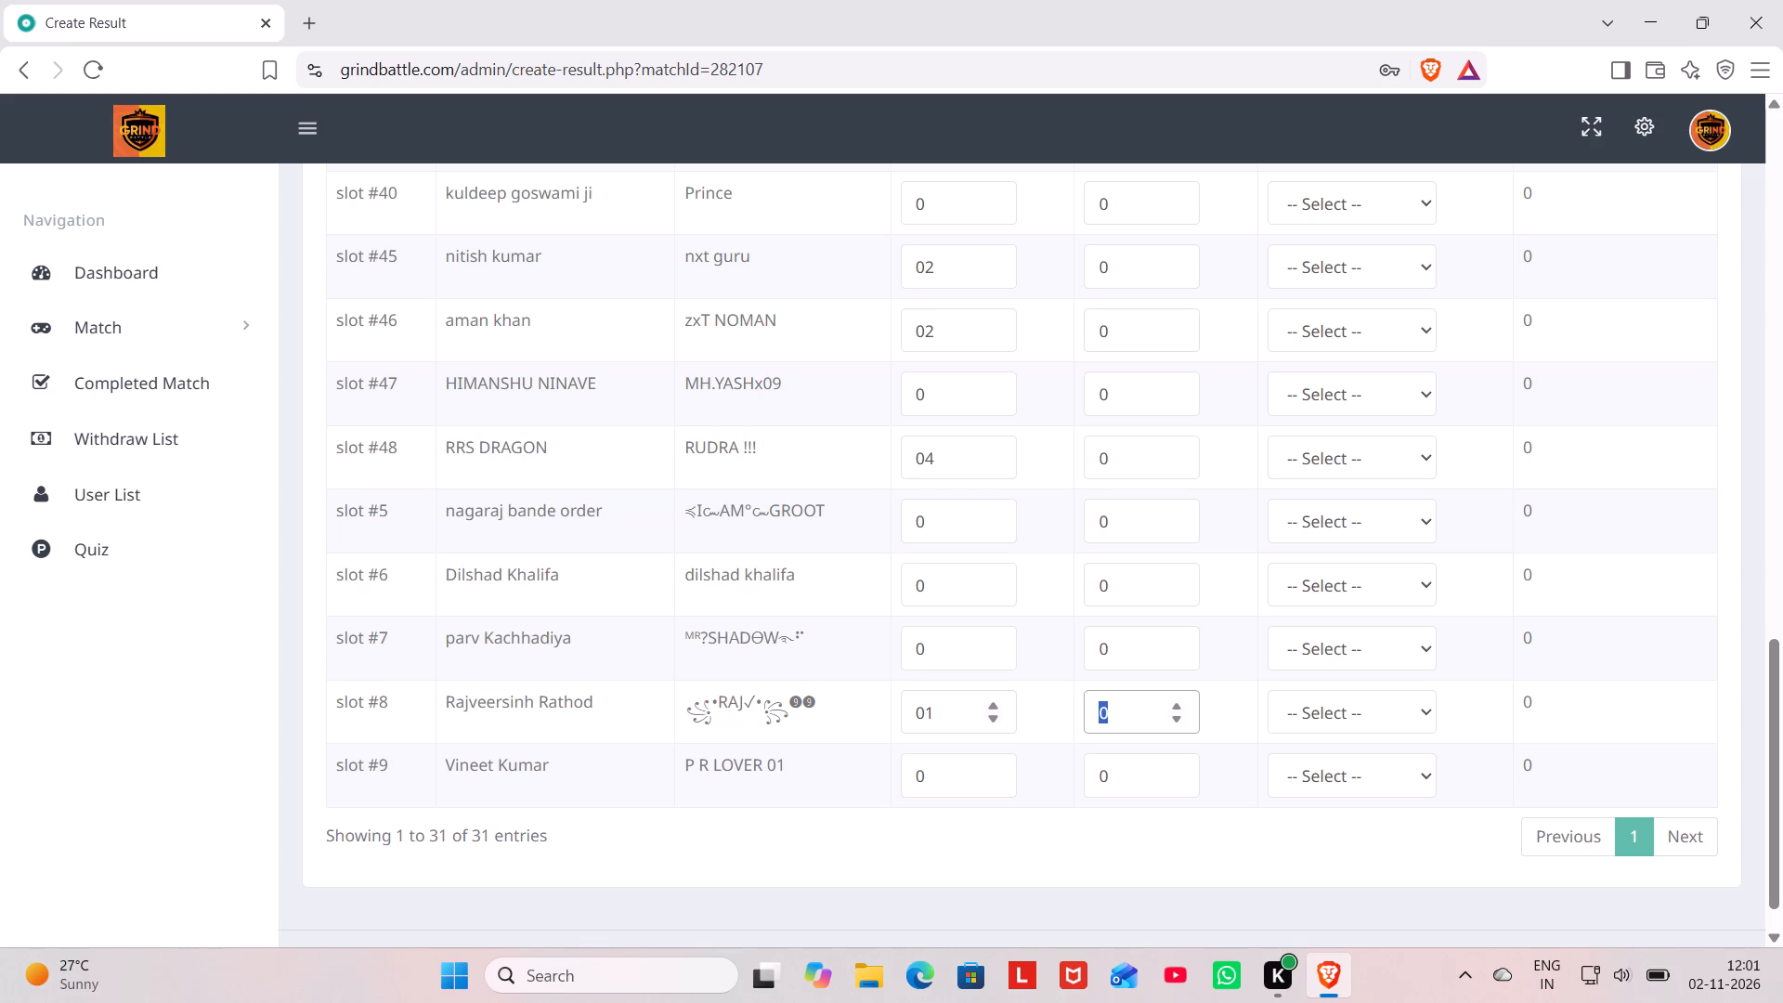
pyautogui.click(939, 655)
pyautogui.press('1')
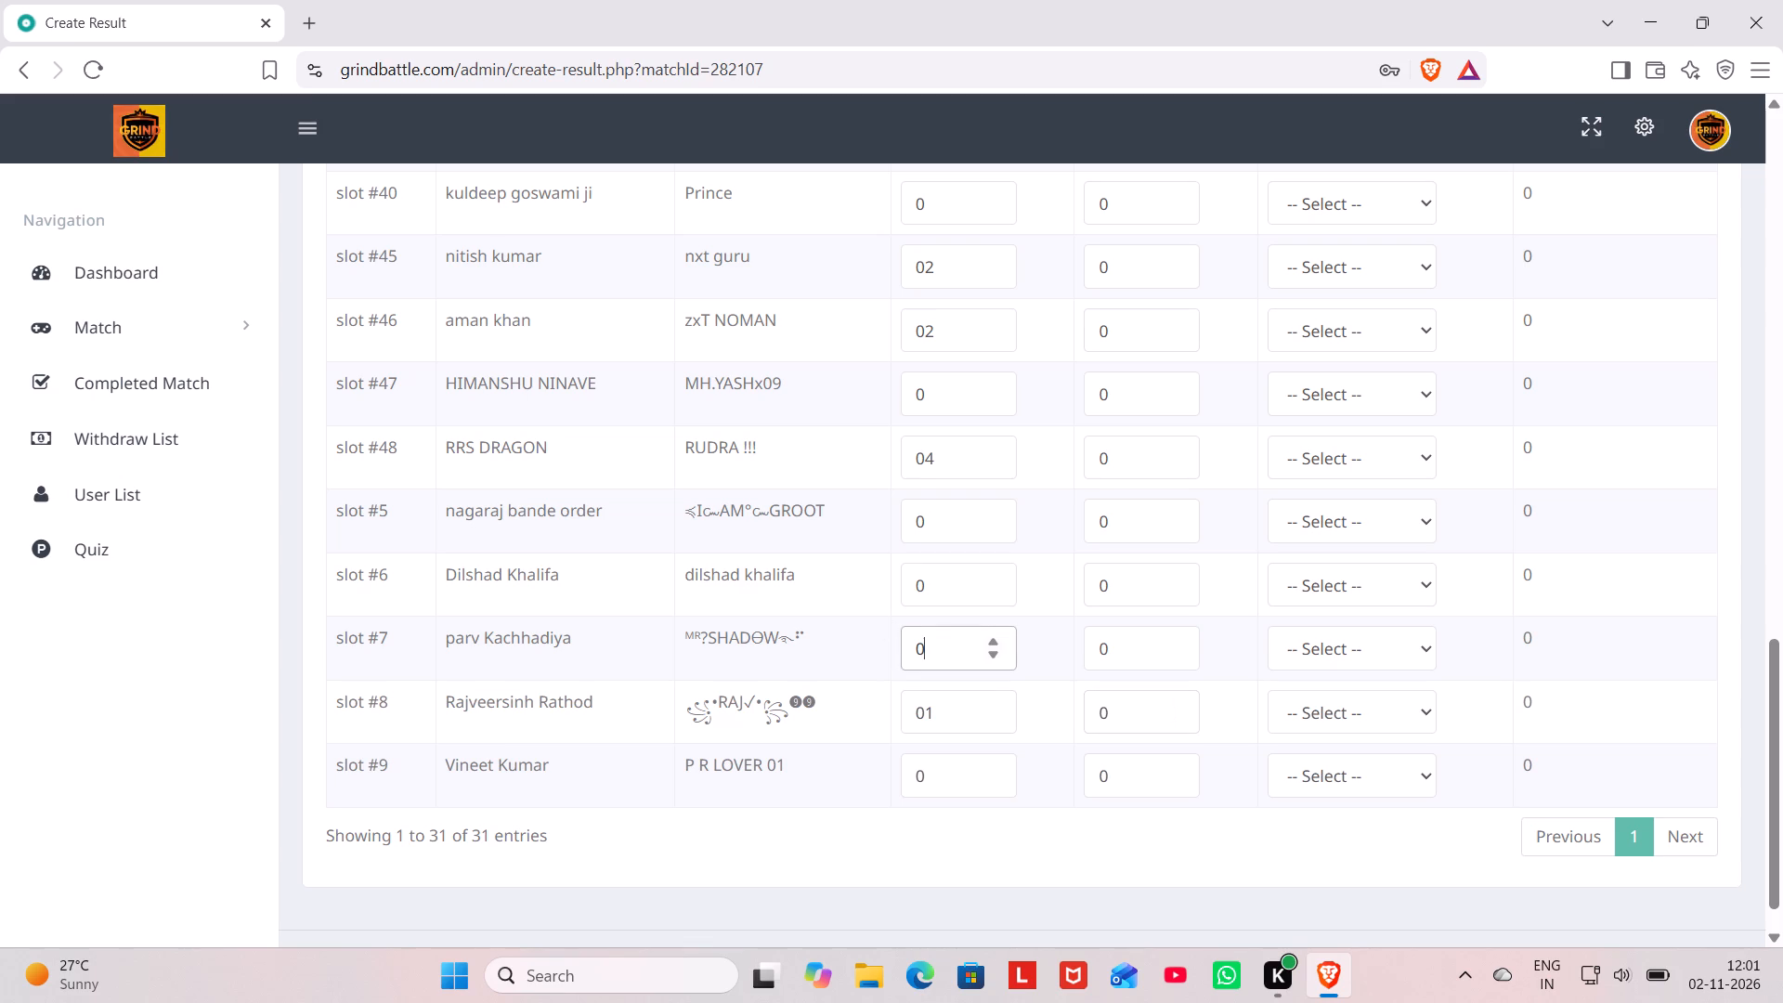
pyautogui.press('Tab')
# Find slot #30 in the participant list and enter 1 total kill for it.
pyautogui.scroll(2, 942, 631)
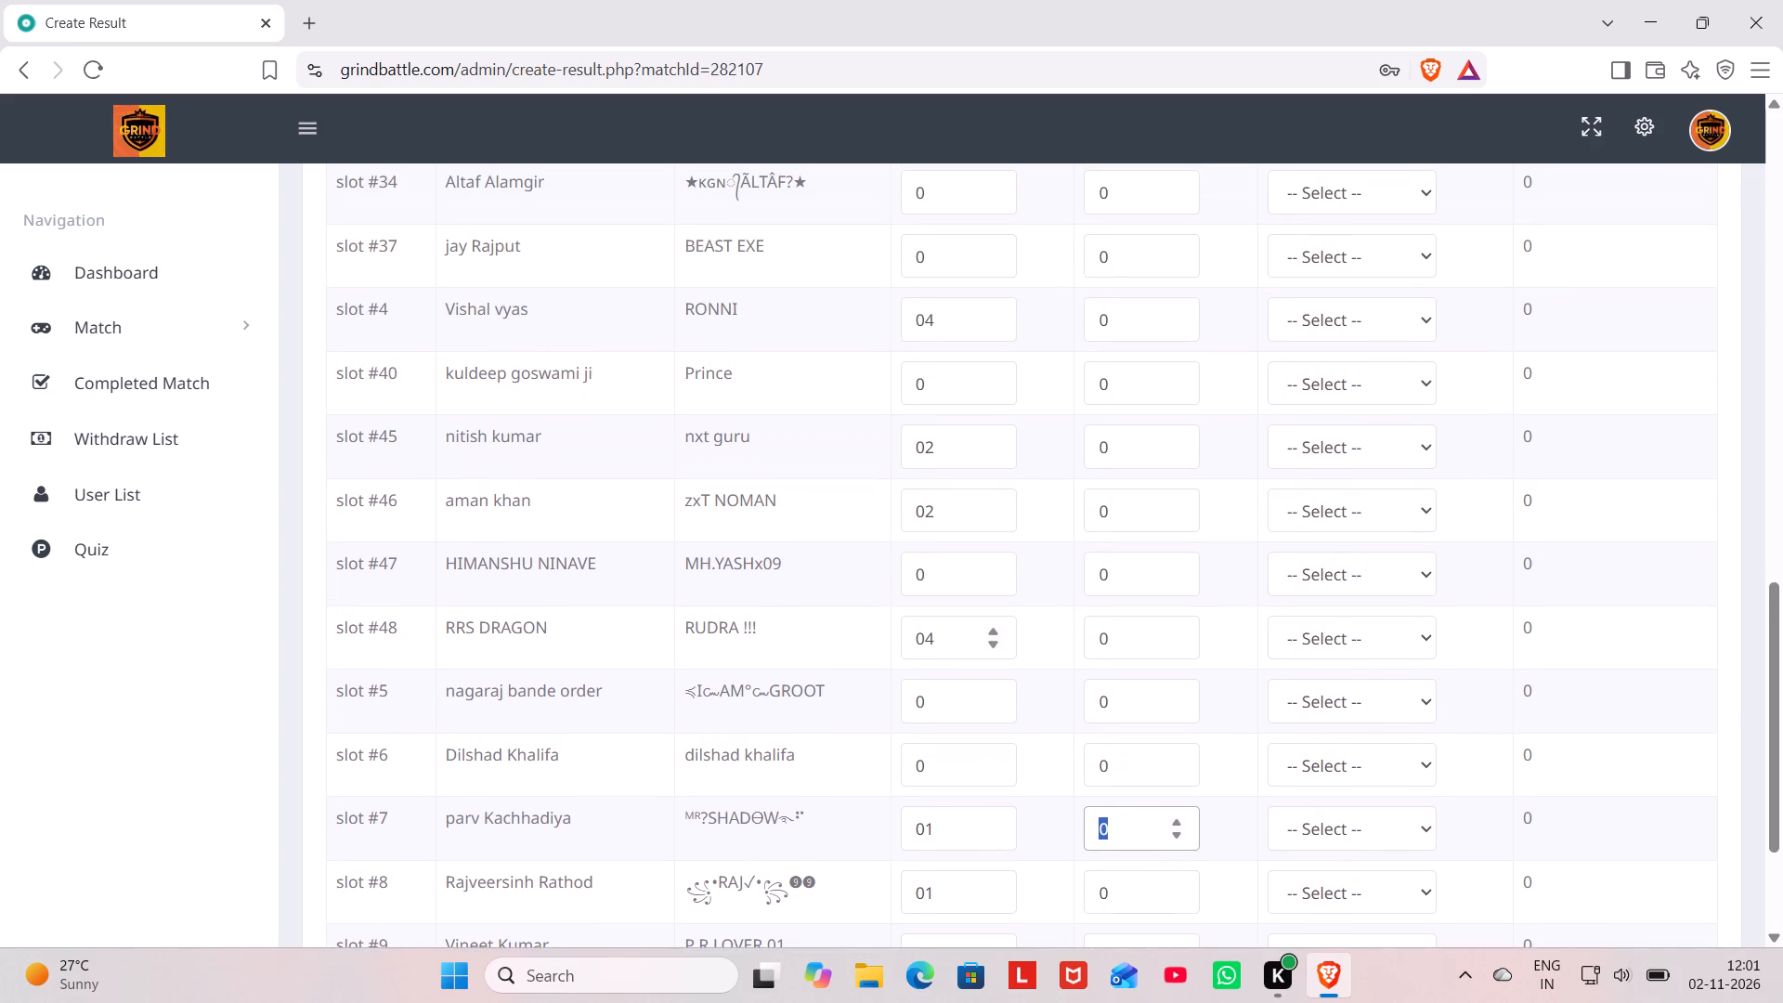
pyautogui.scroll(3, 942, 631)
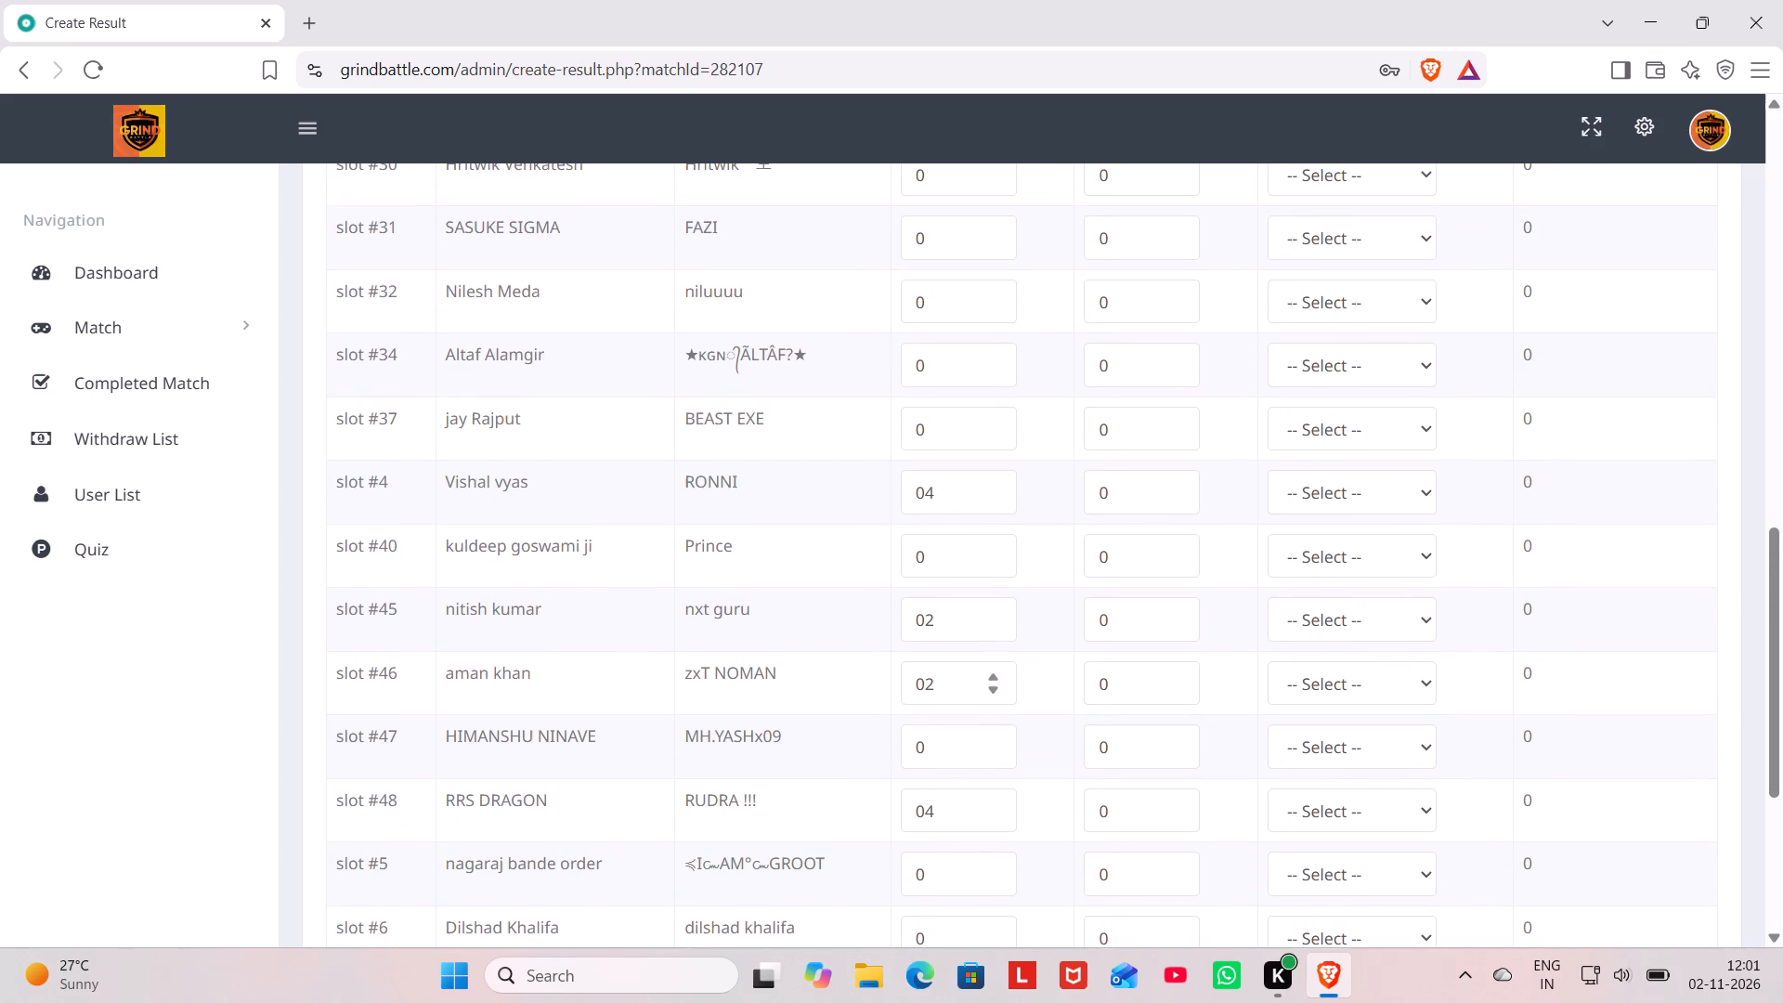
pyautogui.scroll(1, 942, 631)
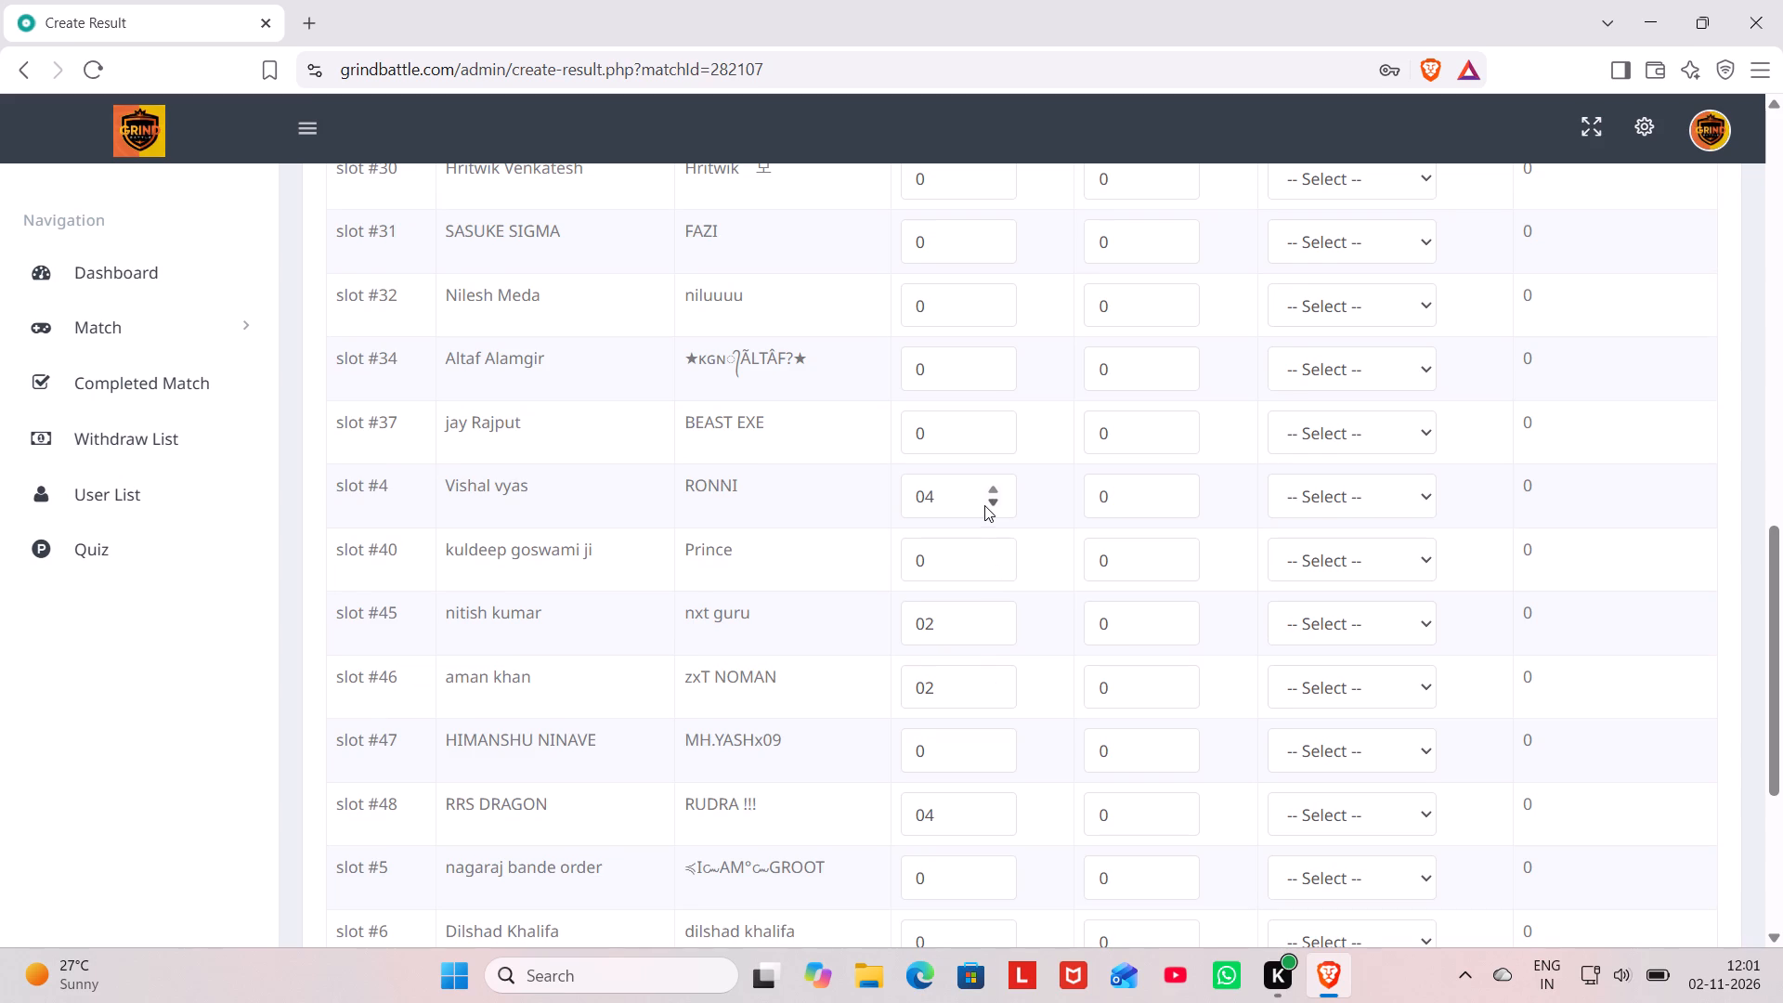
pyautogui.scroll(4, 984, 505)
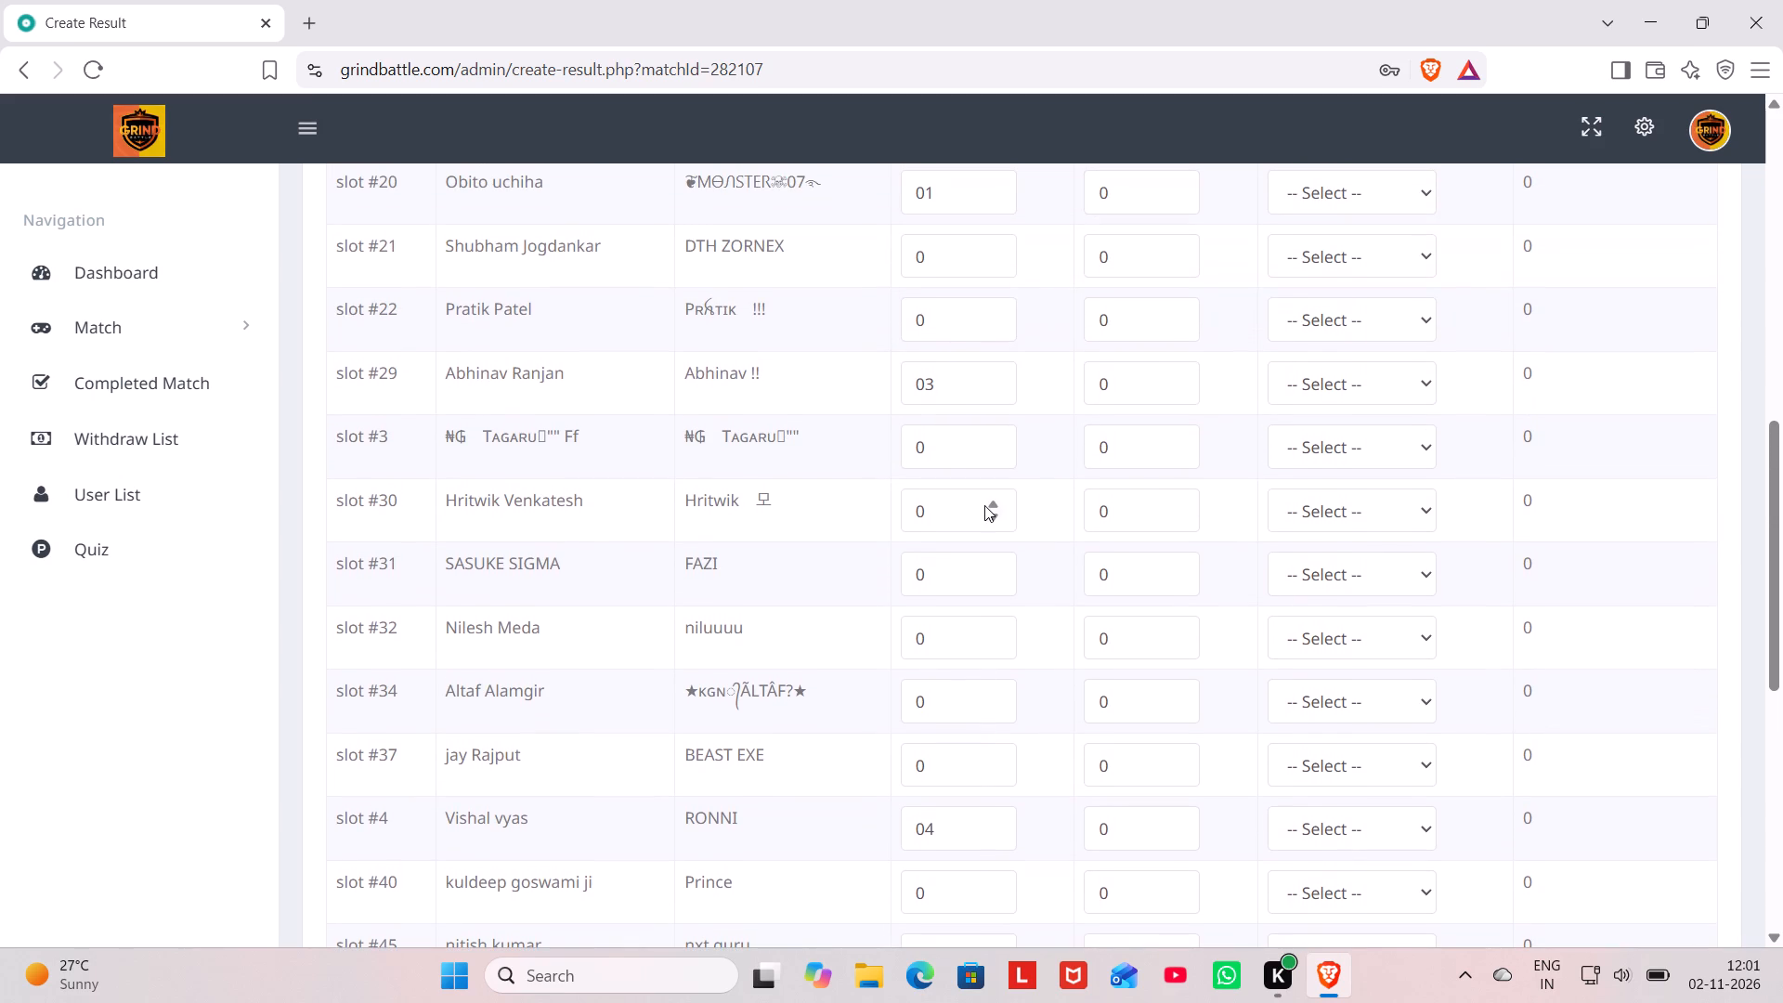
pyautogui.scroll(-3, 931, 585)
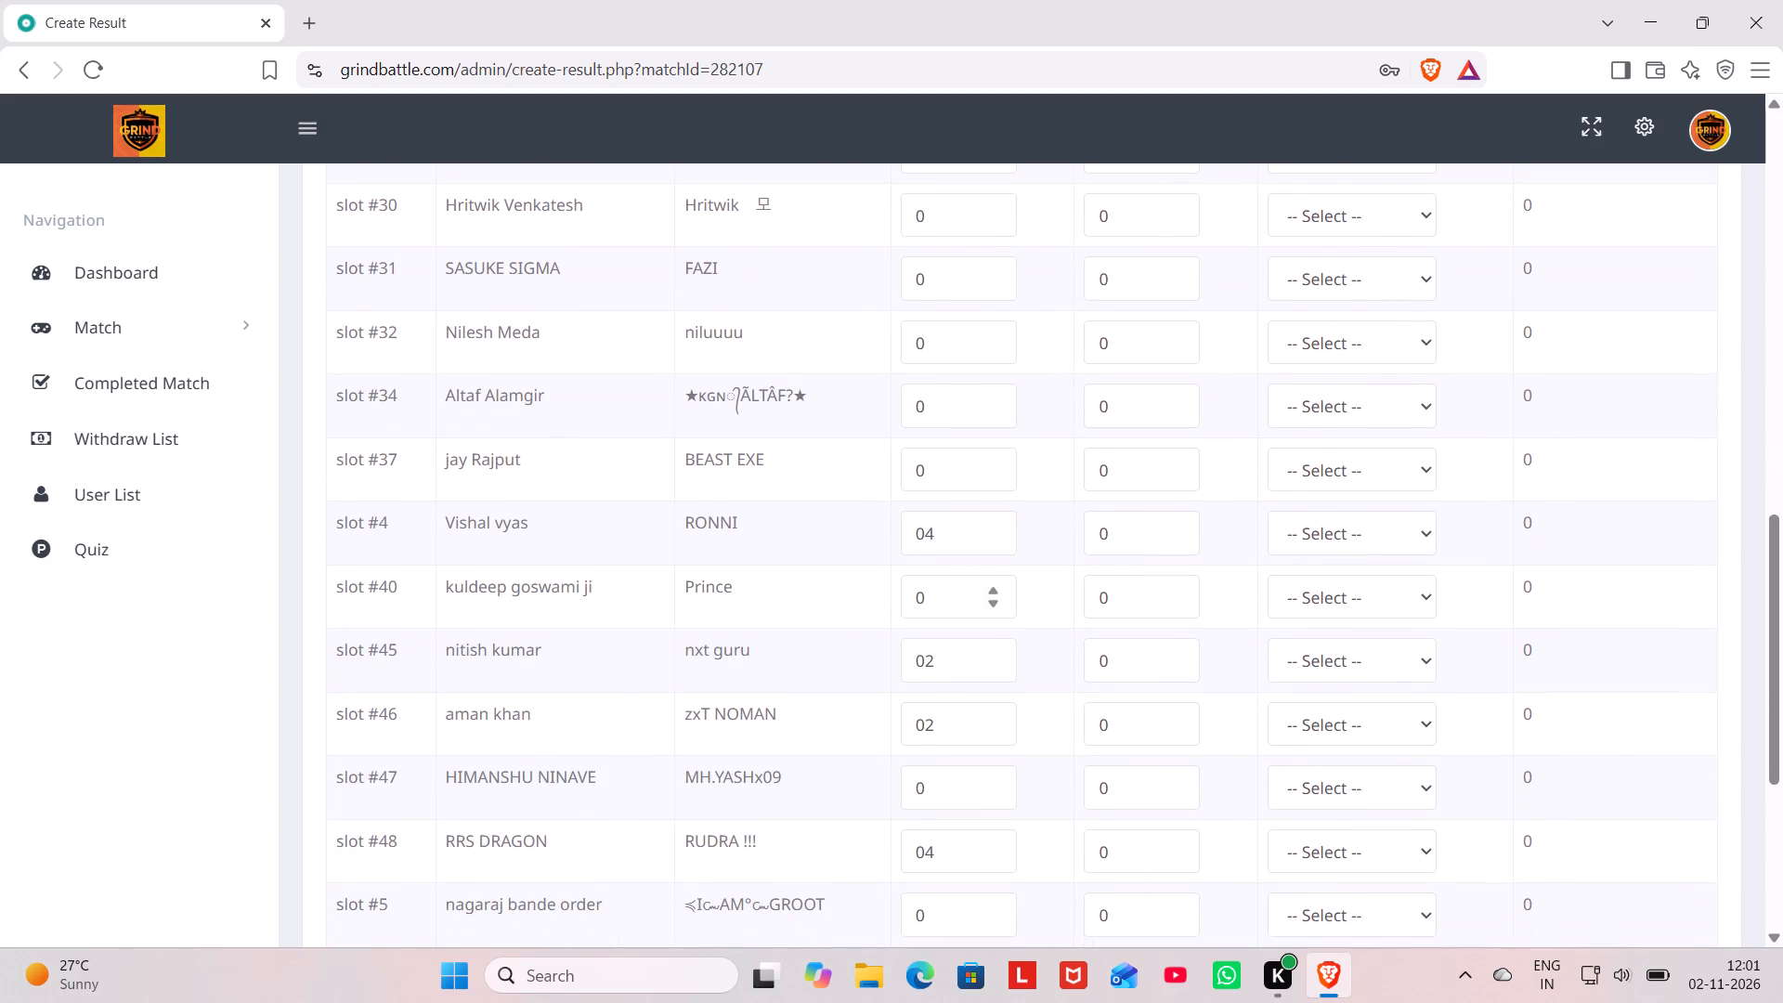
pyautogui.scroll(-1, 931, 585)
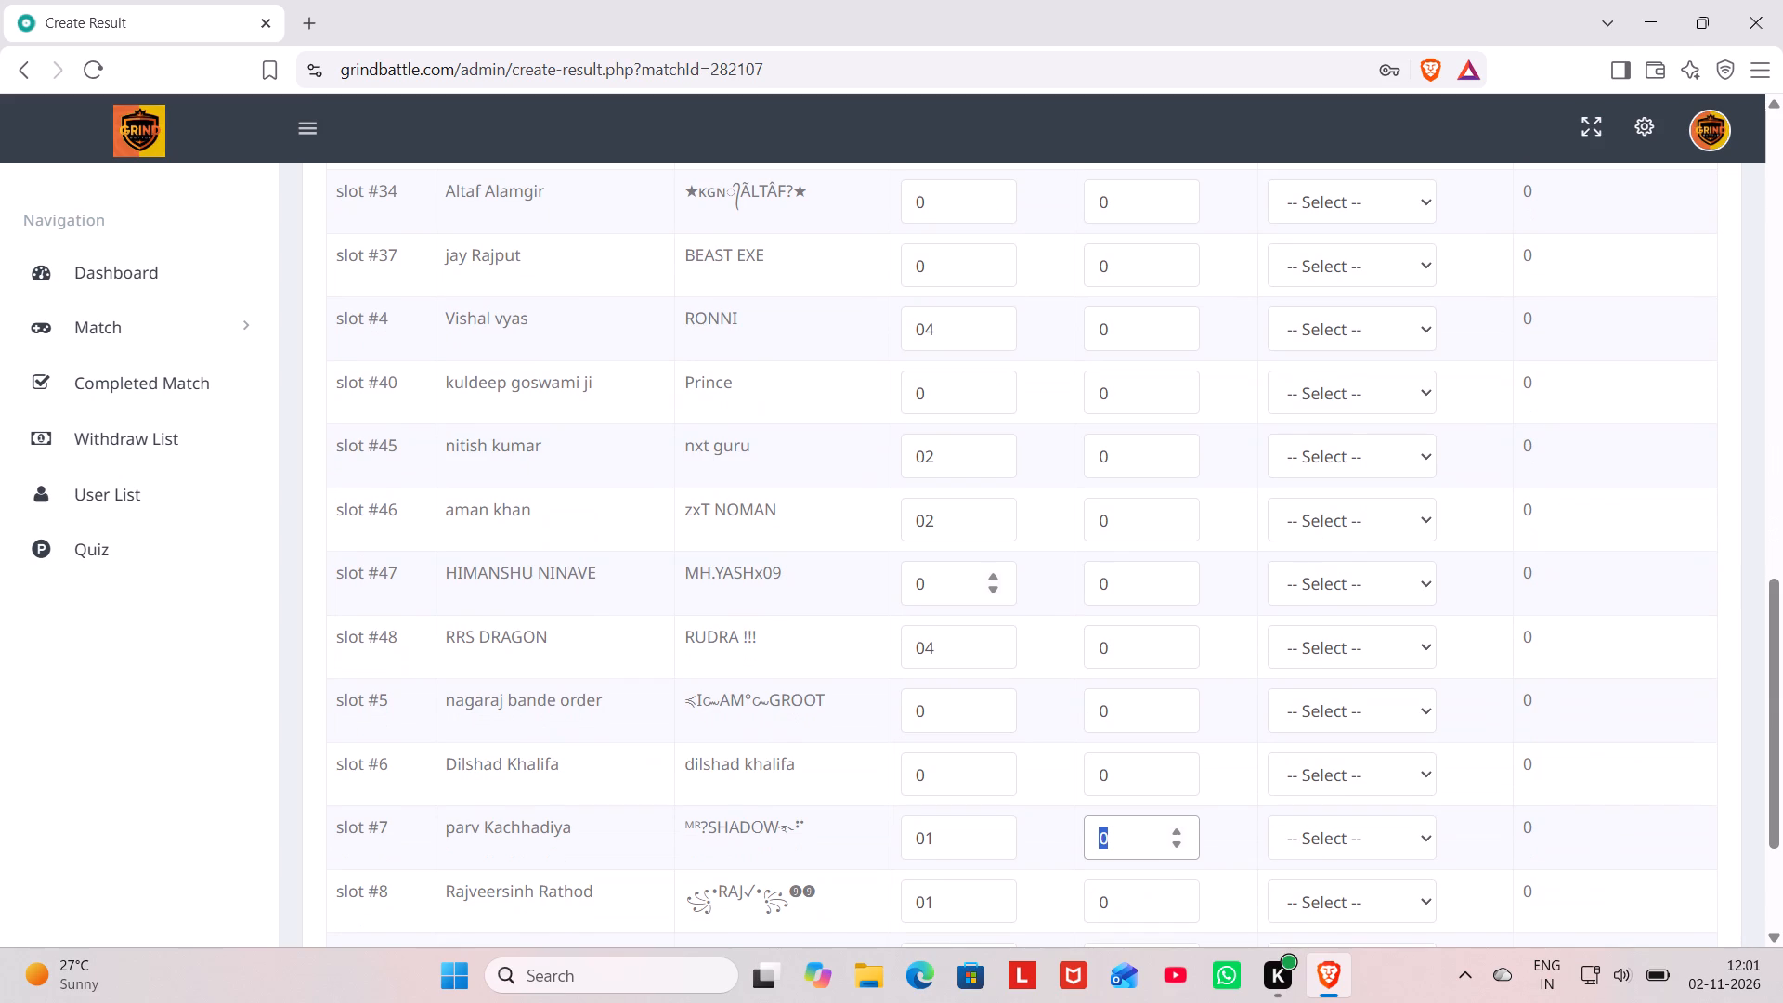
pyautogui.scroll(1, 938, 519)
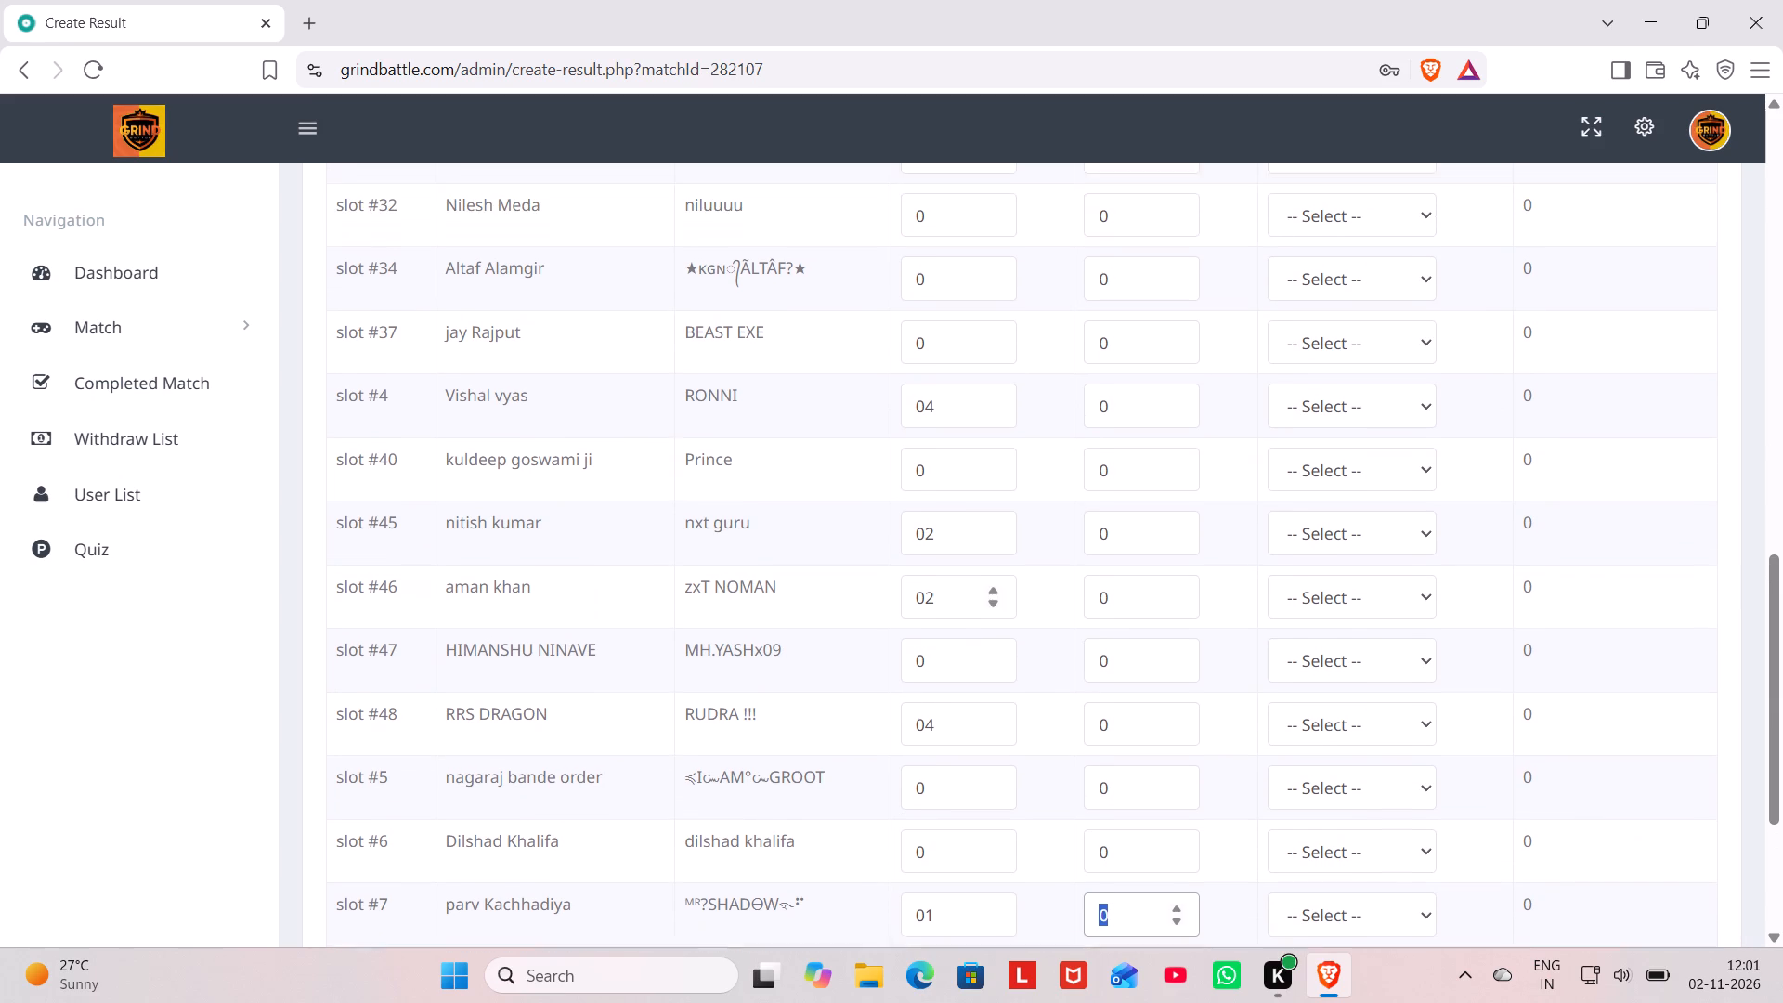
pyautogui.scroll(3, 938, 519)
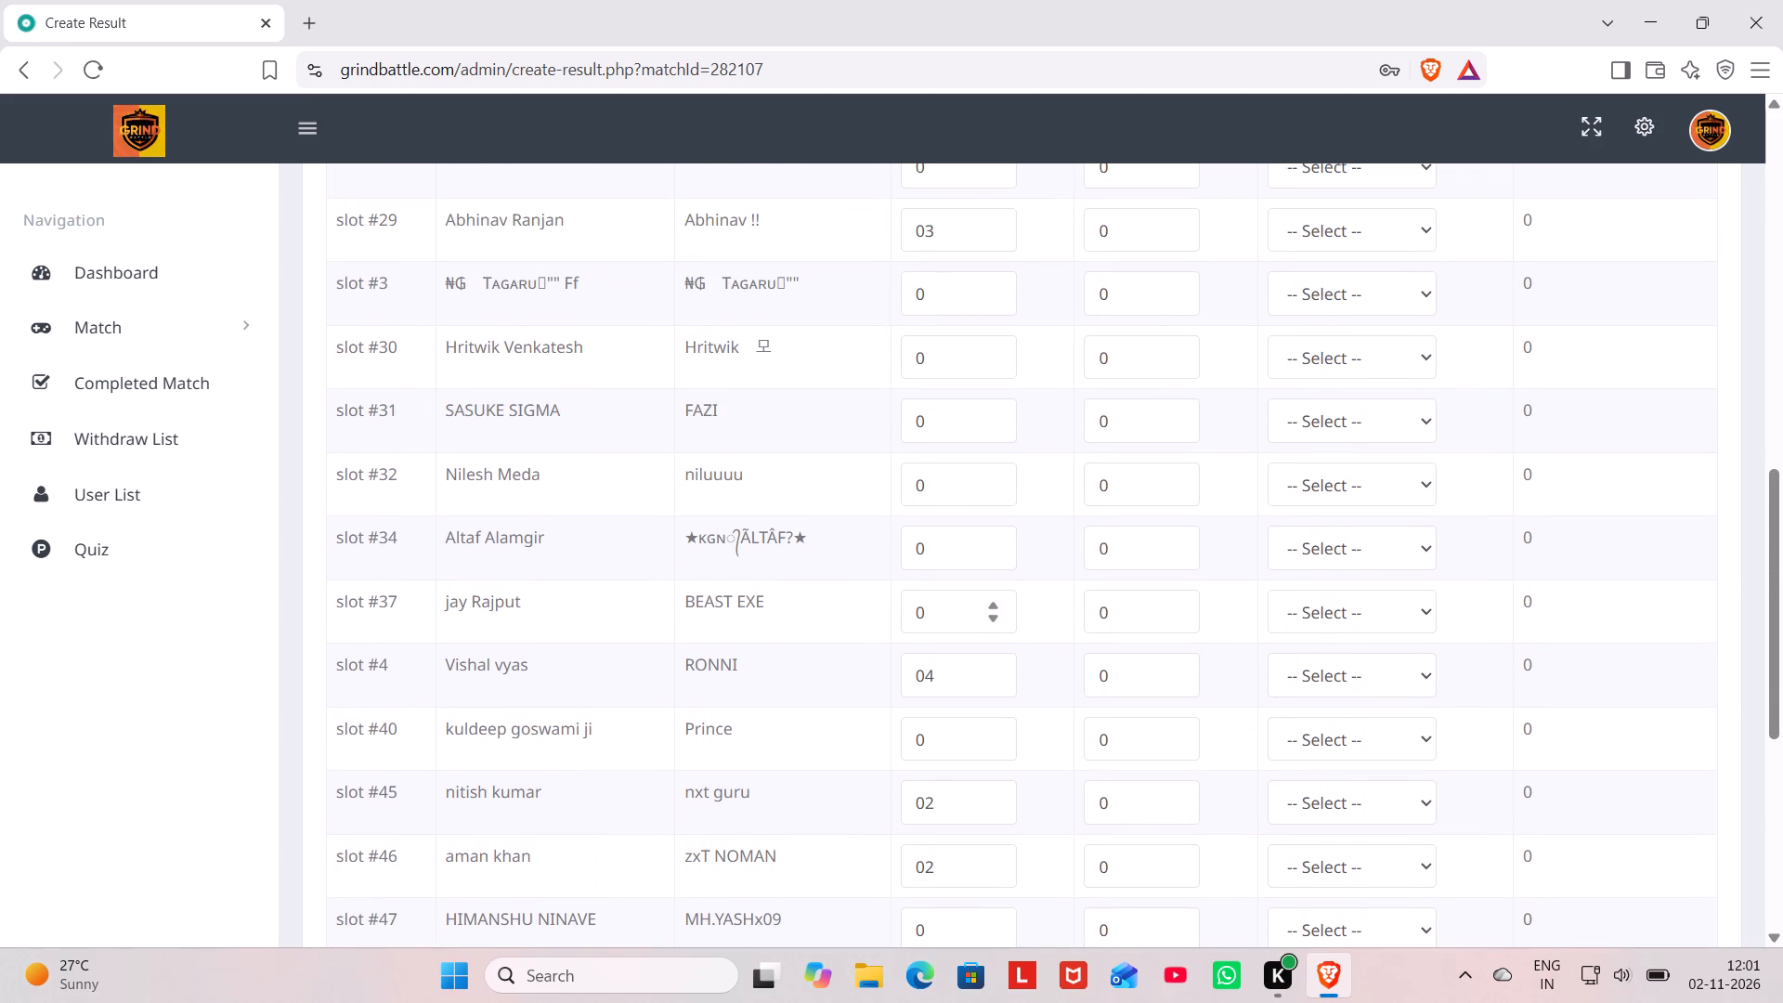
pyautogui.scroll(2, 938, 519)
pyautogui.click(963, 456)
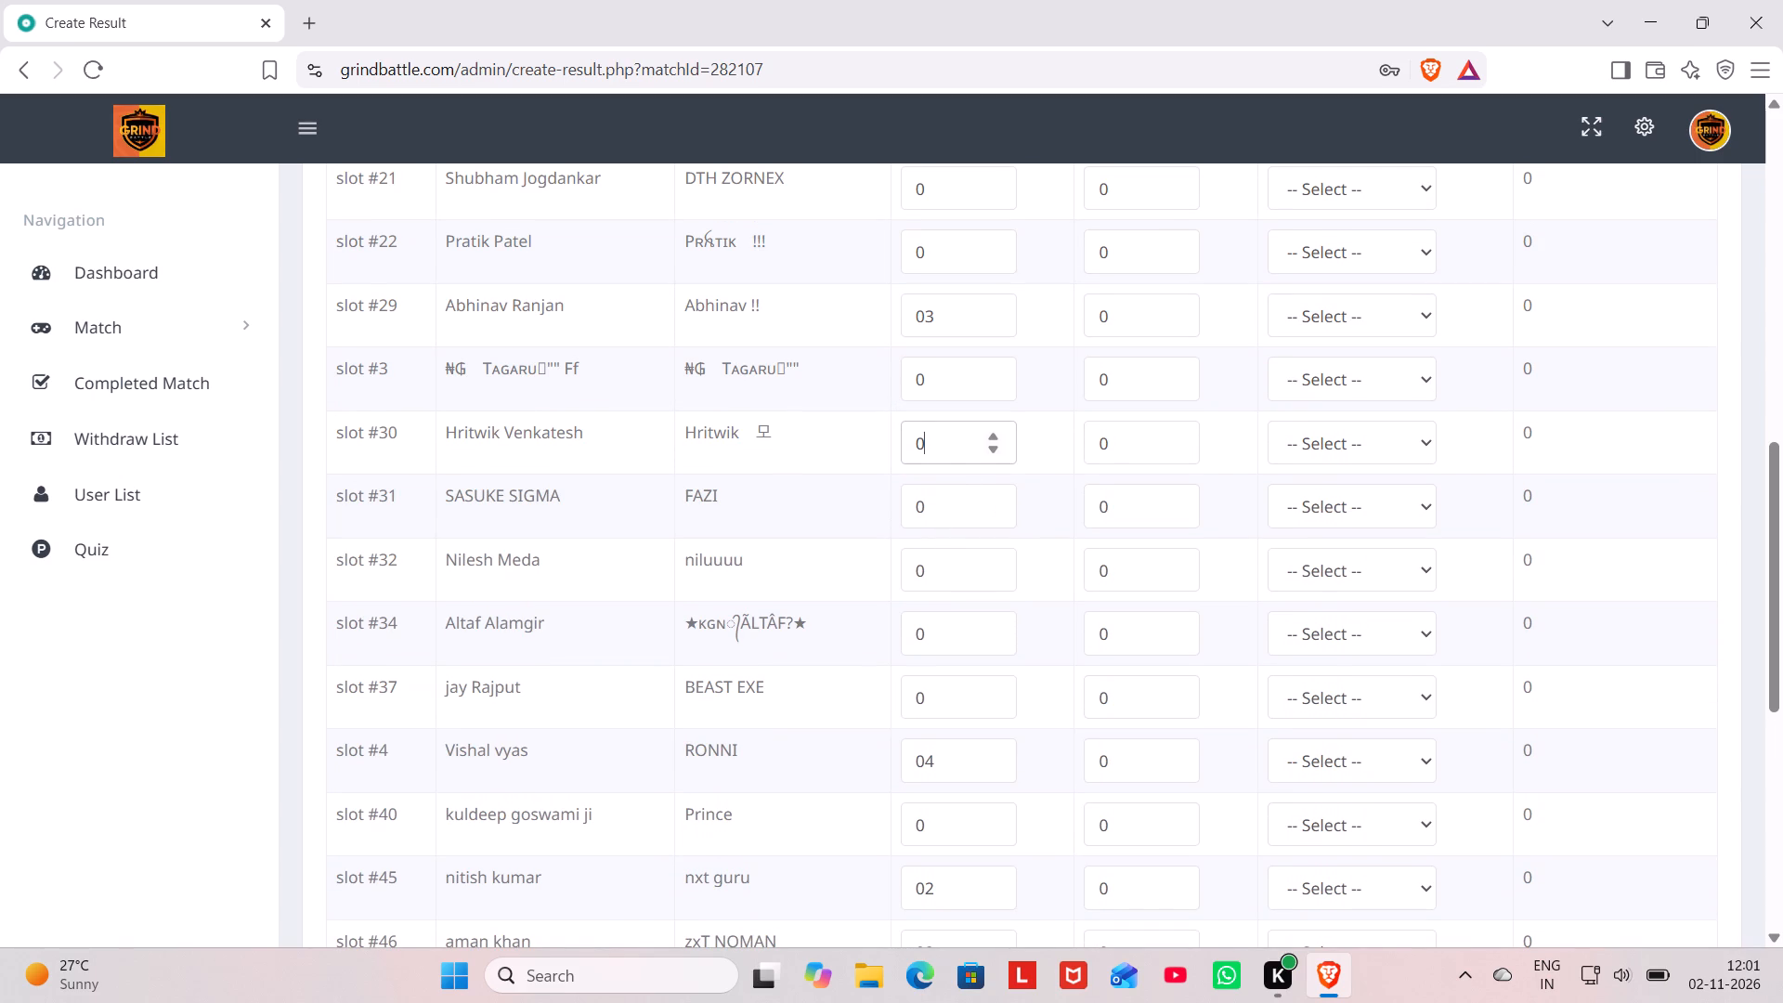
pyautogui.press('1')
pyautogui.press('Tab')
# Enter 2 total kills for slot #16.
pyautogui.scroll(2, 891, 451)
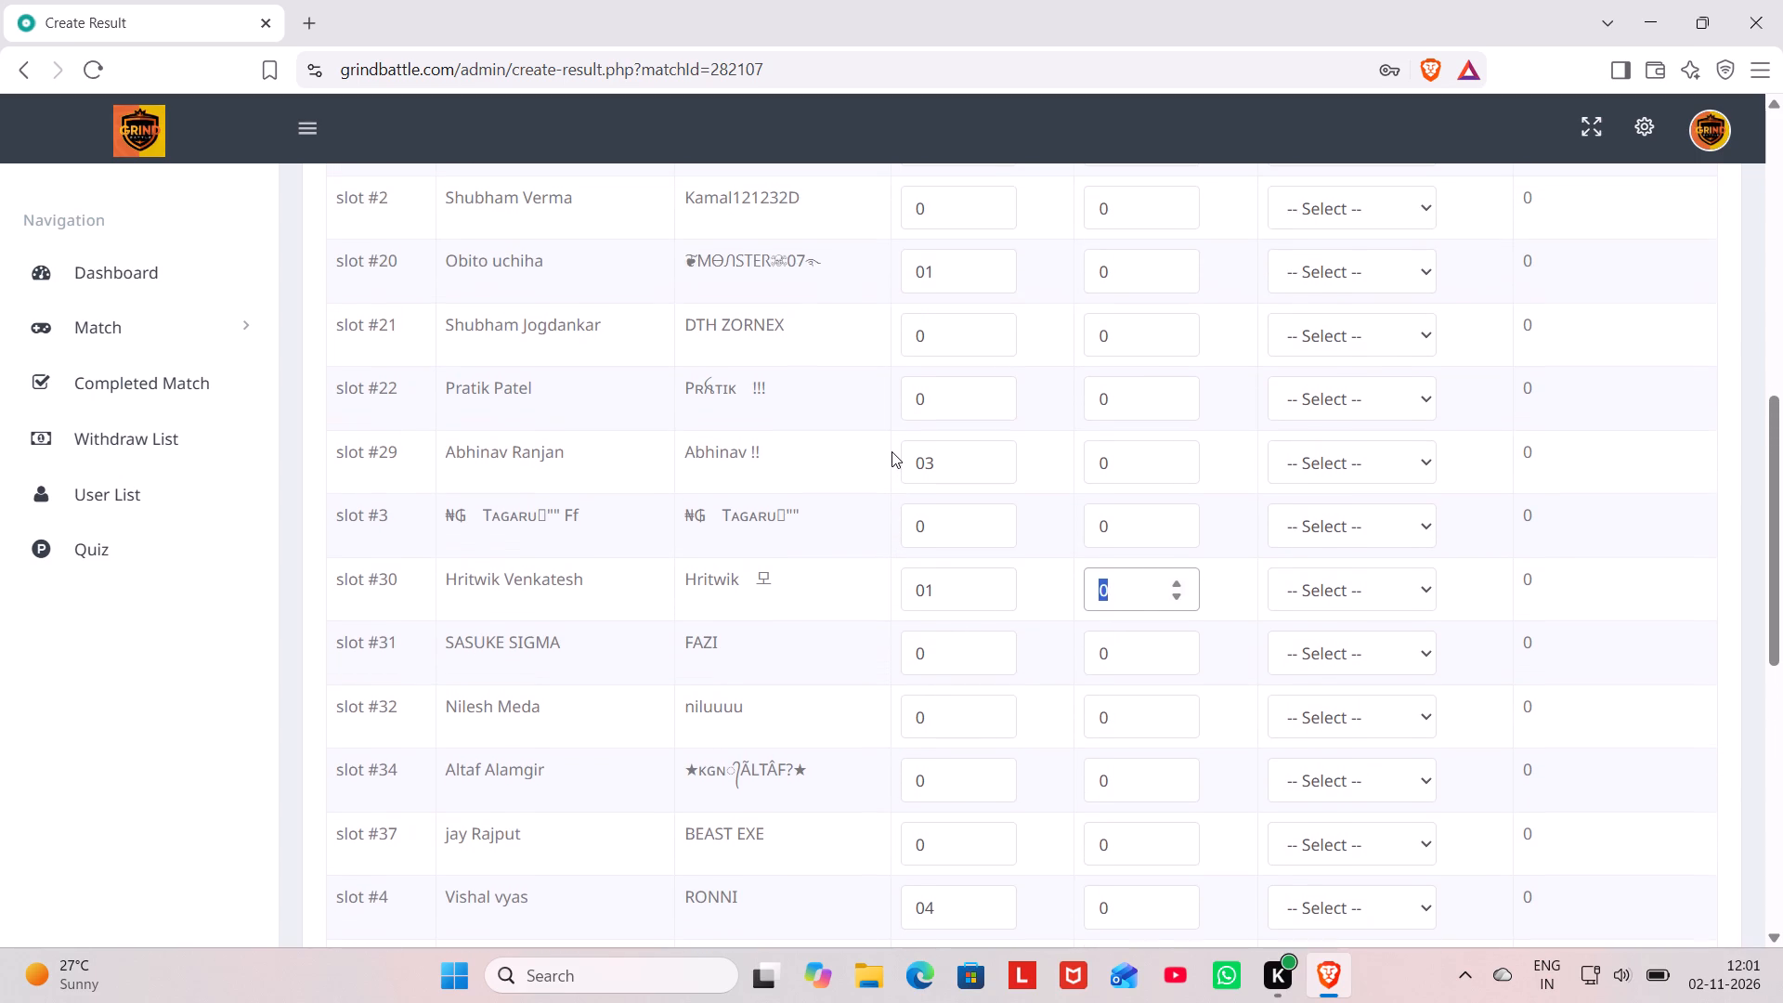
pyautogui.scroll(4, 891, 451)
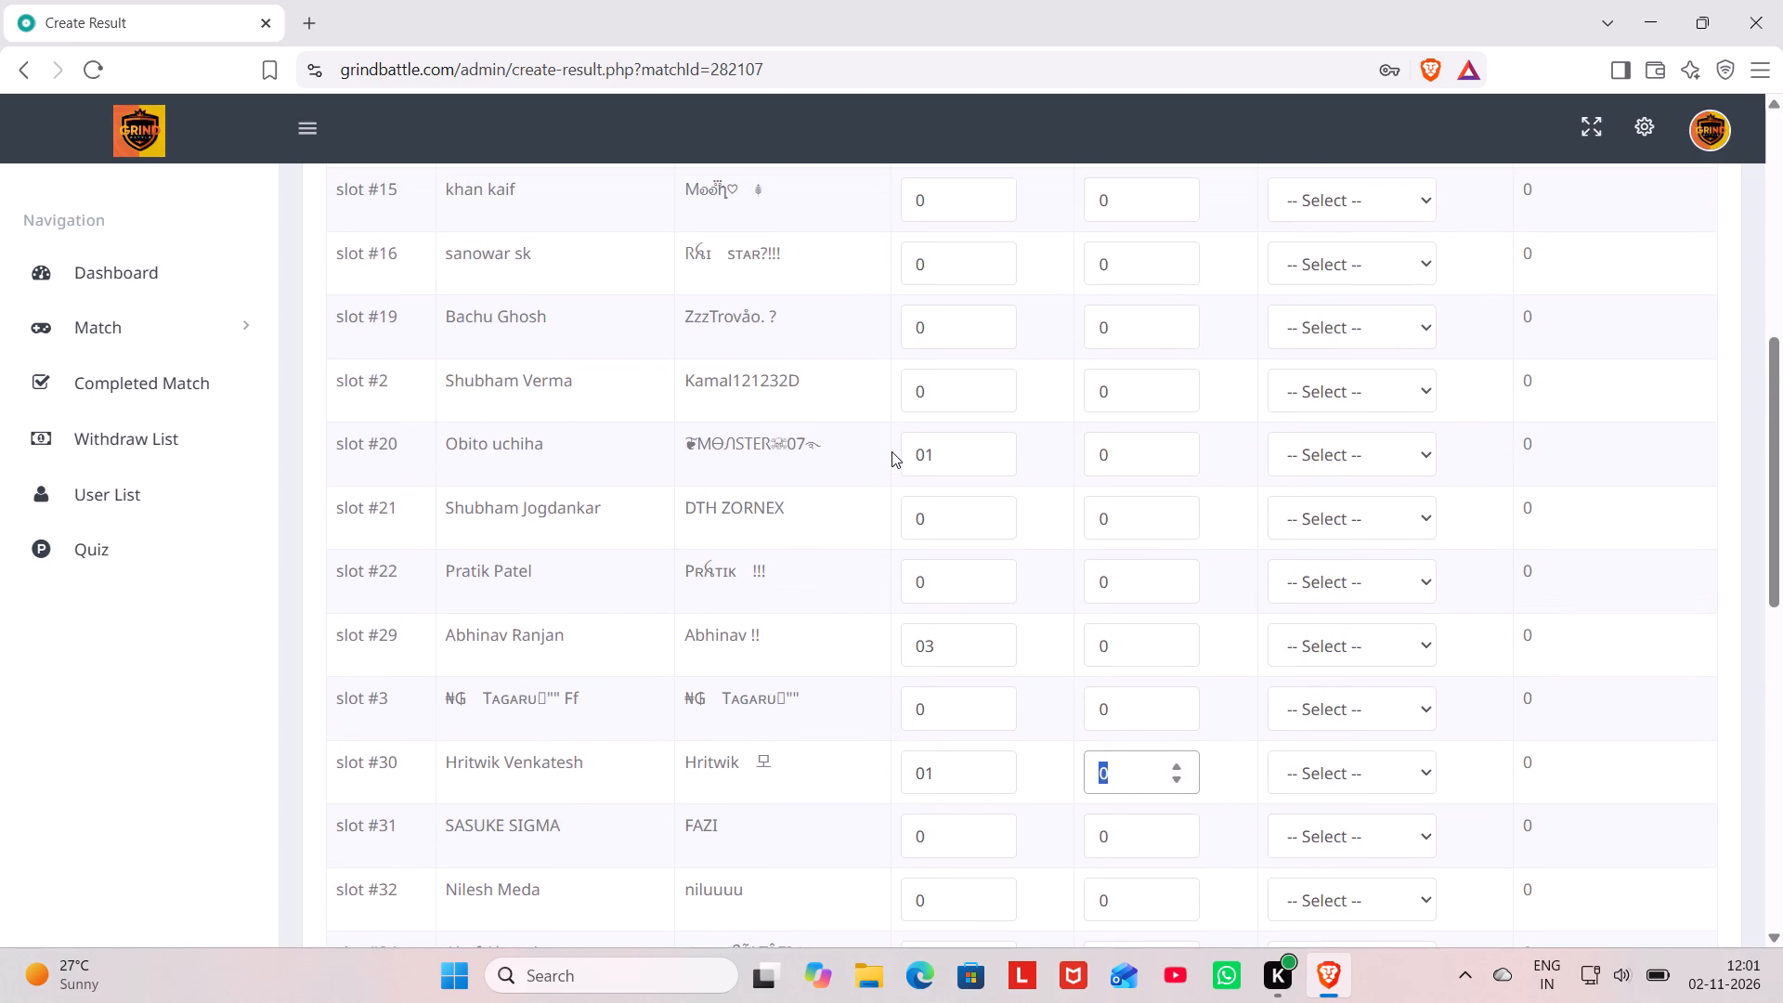
pyautogui.scroll(3, 891, 451)
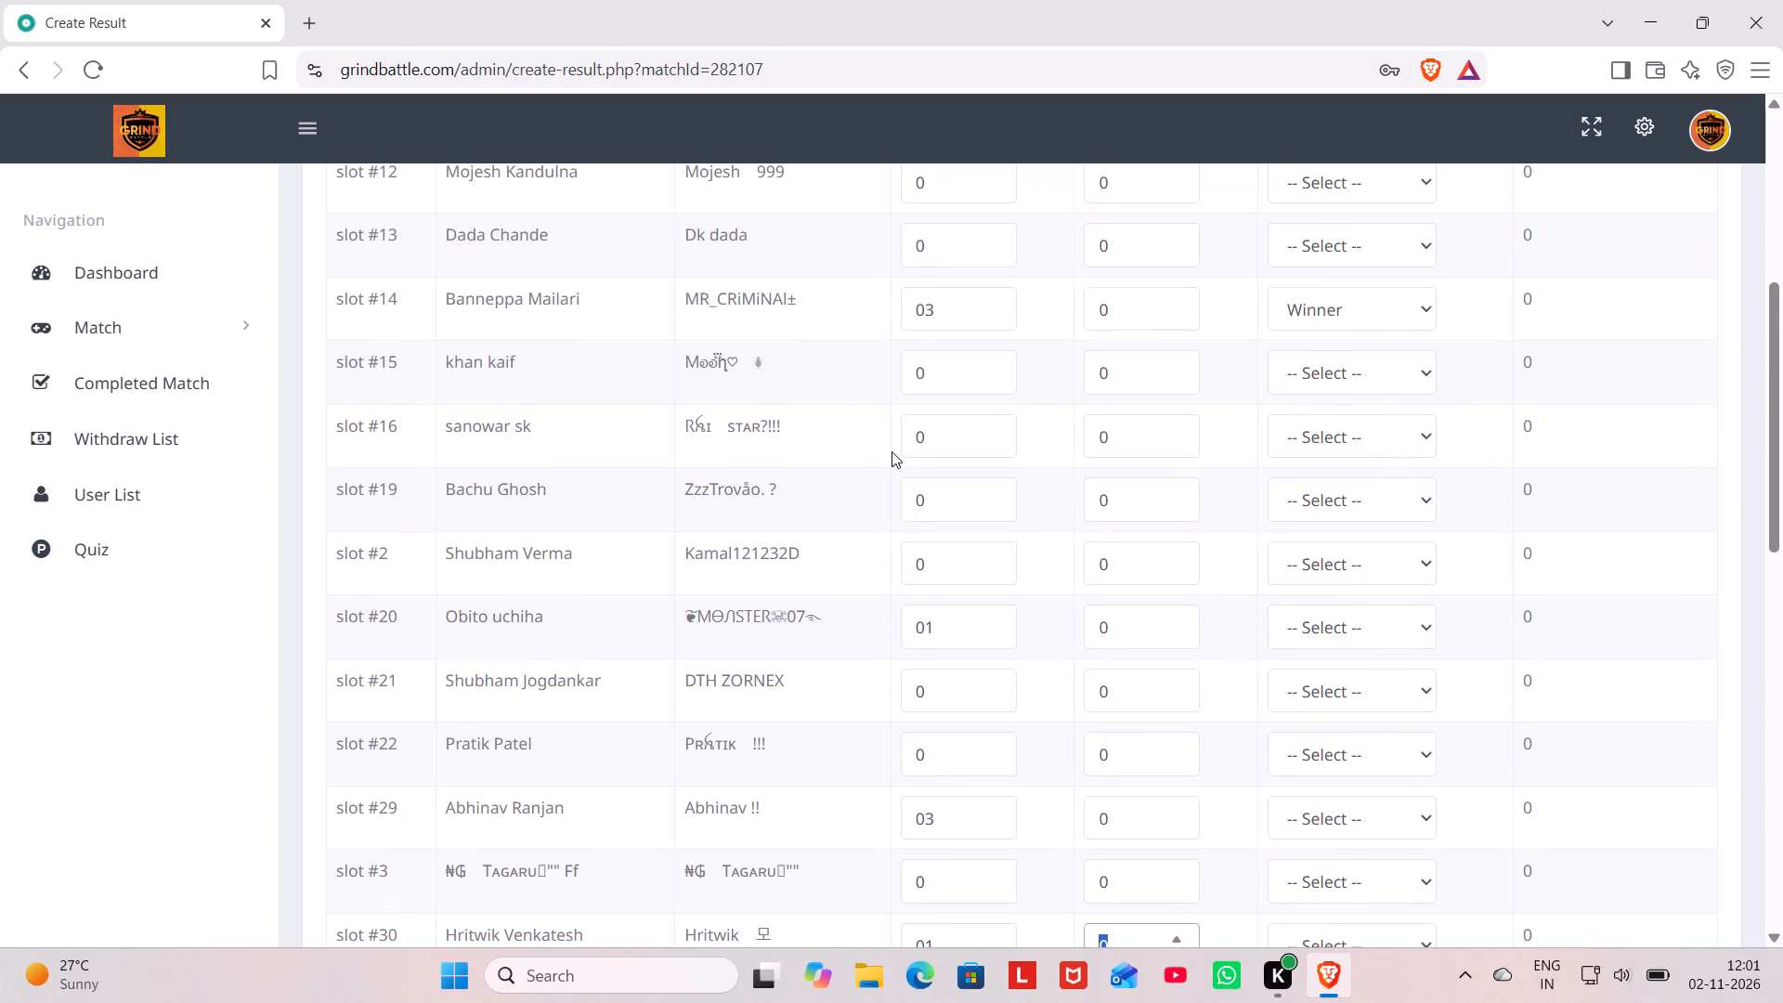
pyautogui.scroll(1, 891, 451)
pyautogui.click(948, 462)
pyautogui.press('2')
pyautogui.press('Tab')
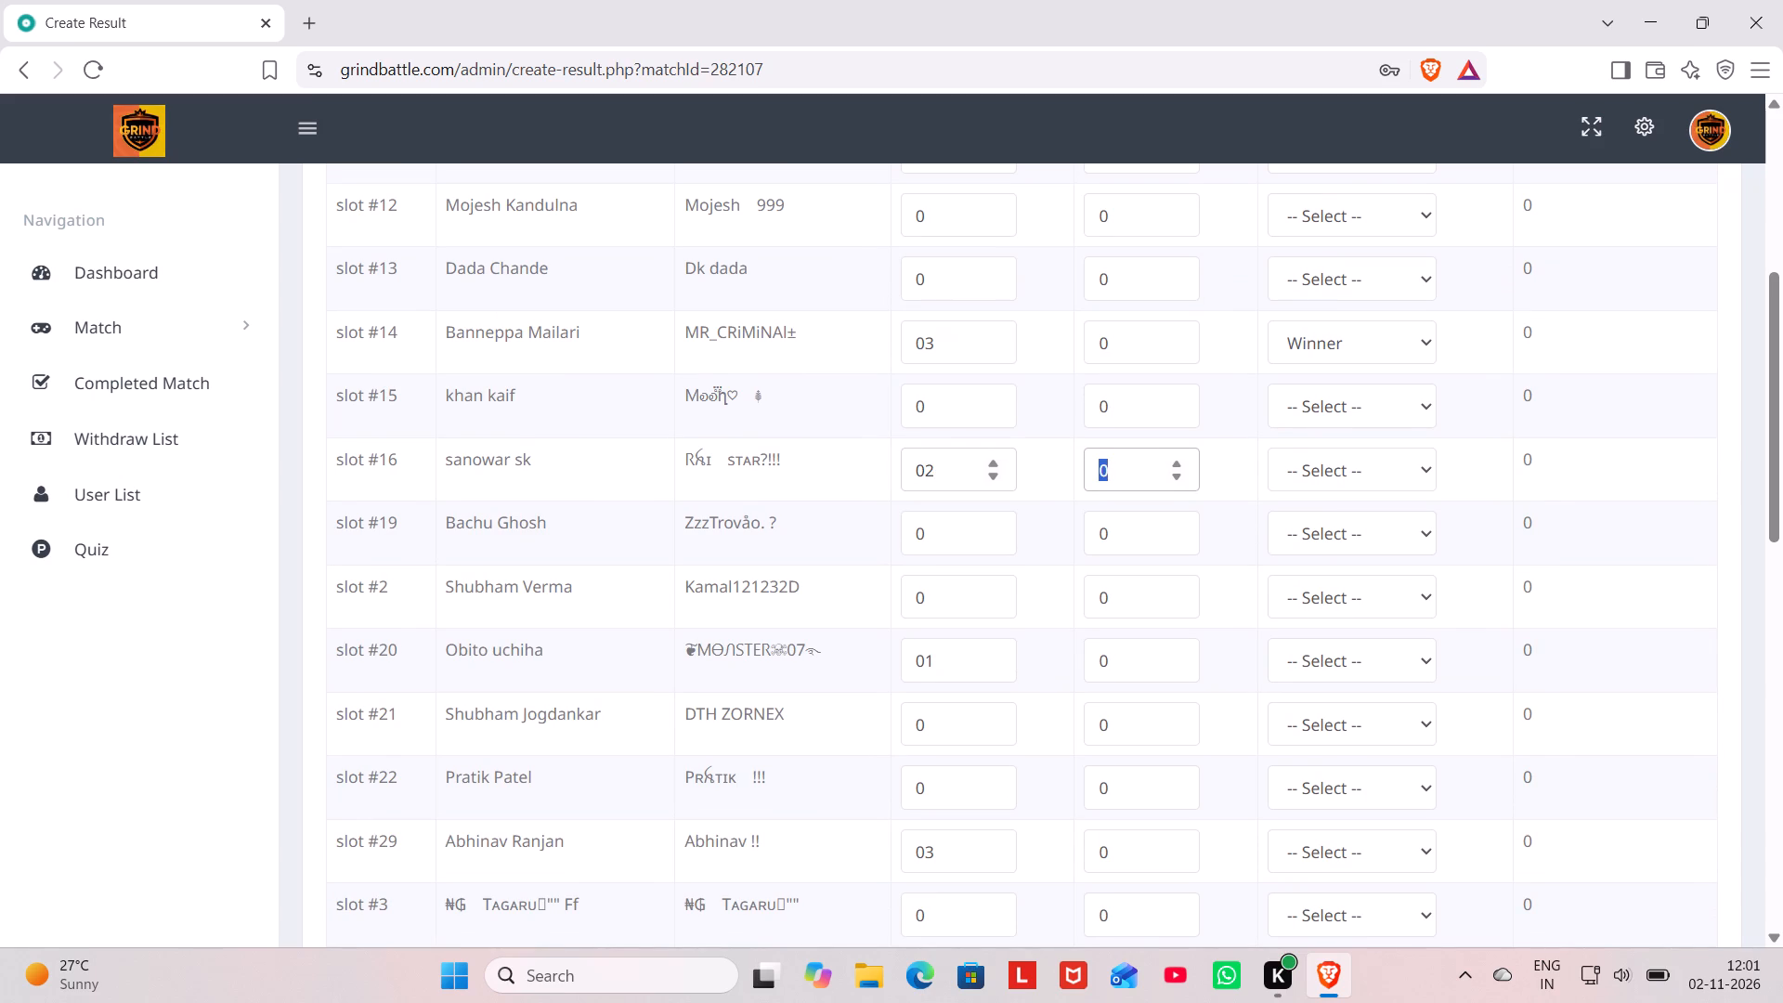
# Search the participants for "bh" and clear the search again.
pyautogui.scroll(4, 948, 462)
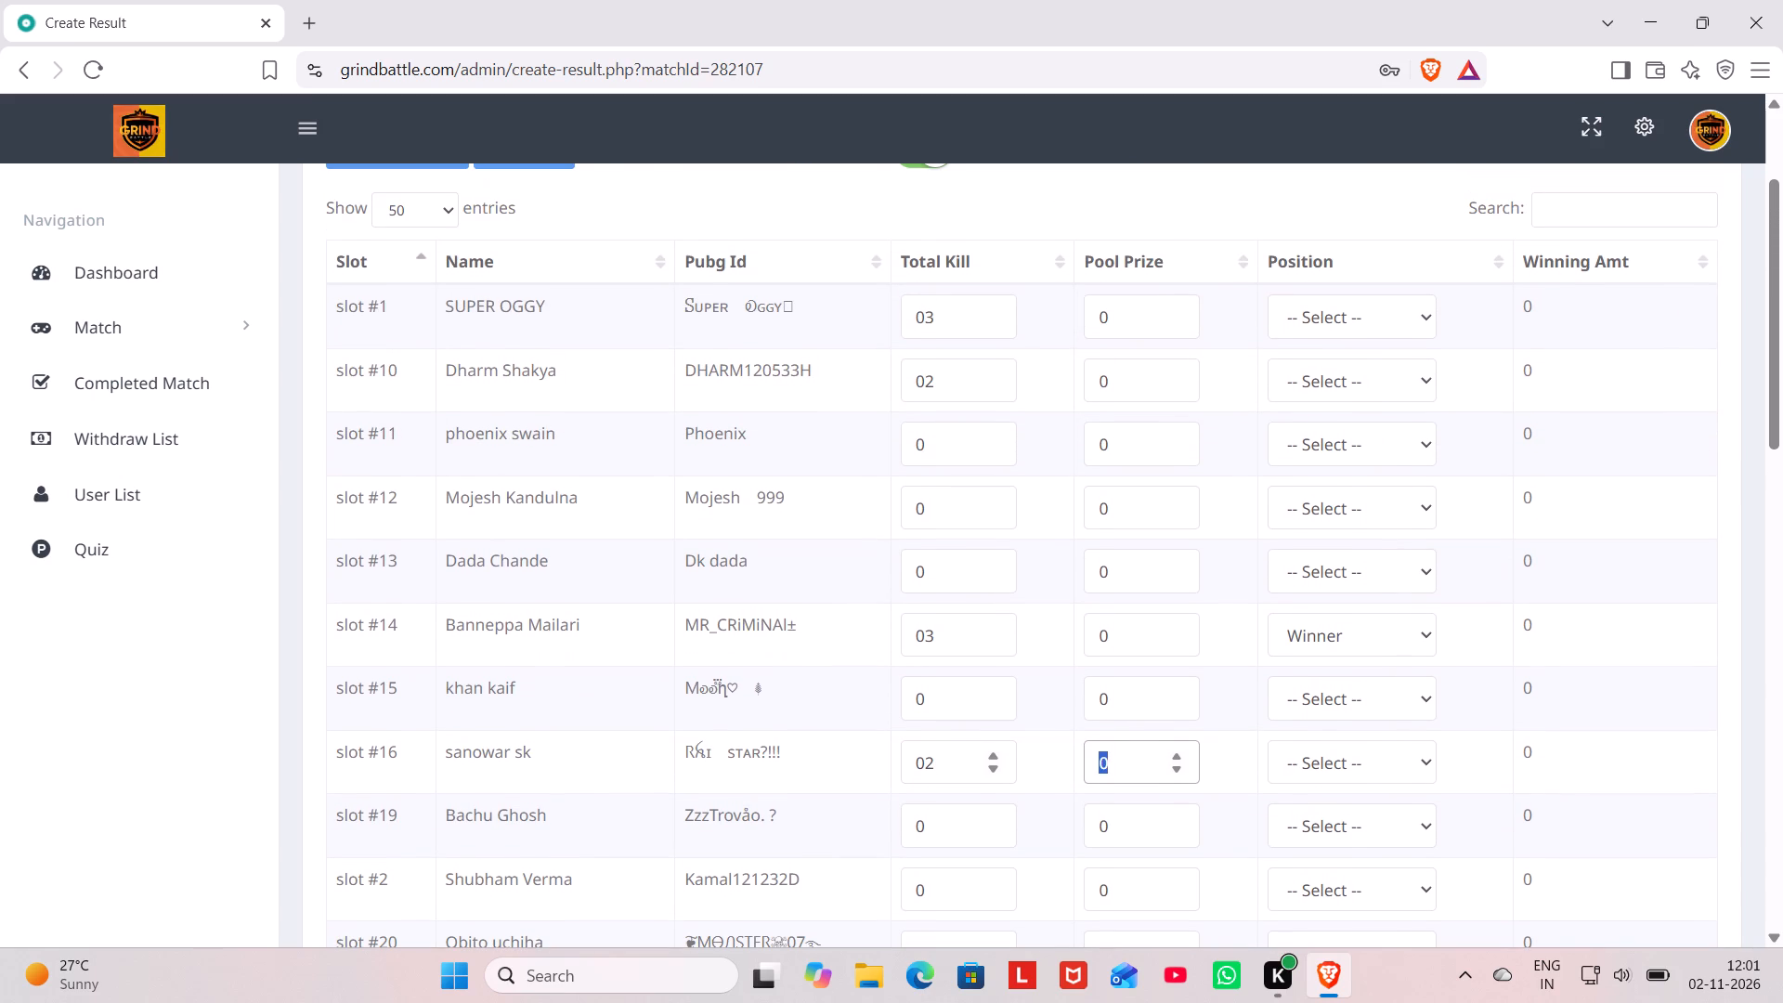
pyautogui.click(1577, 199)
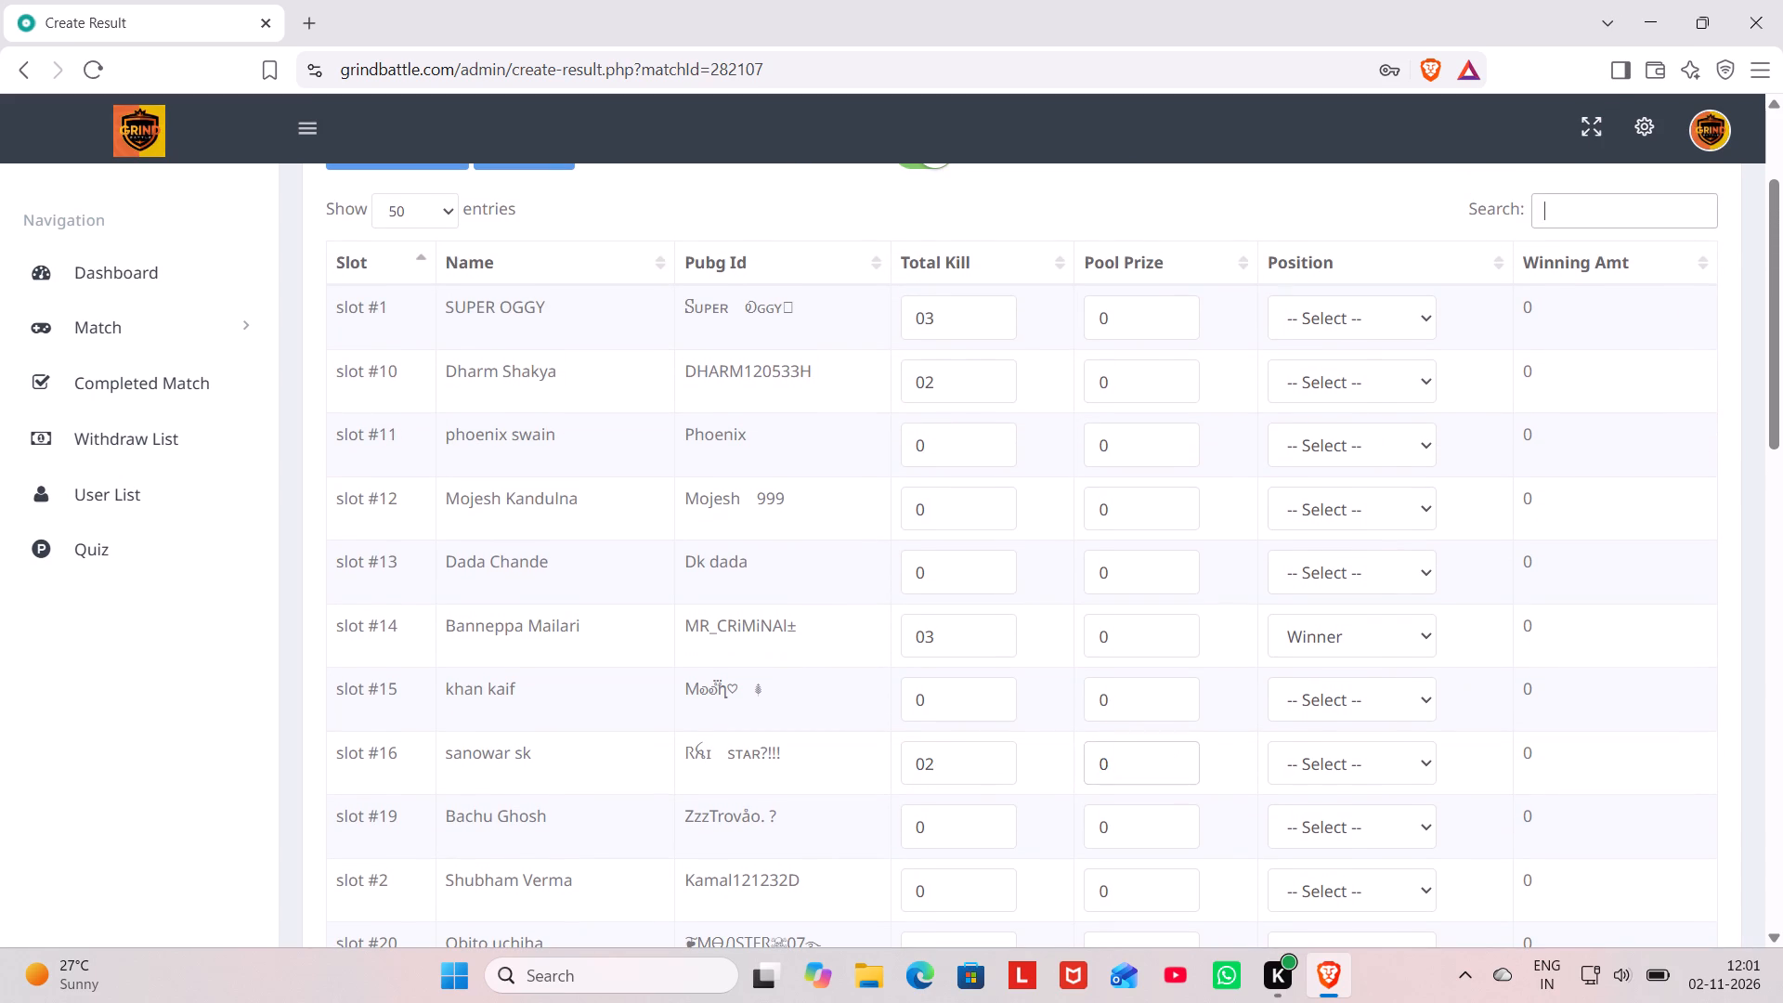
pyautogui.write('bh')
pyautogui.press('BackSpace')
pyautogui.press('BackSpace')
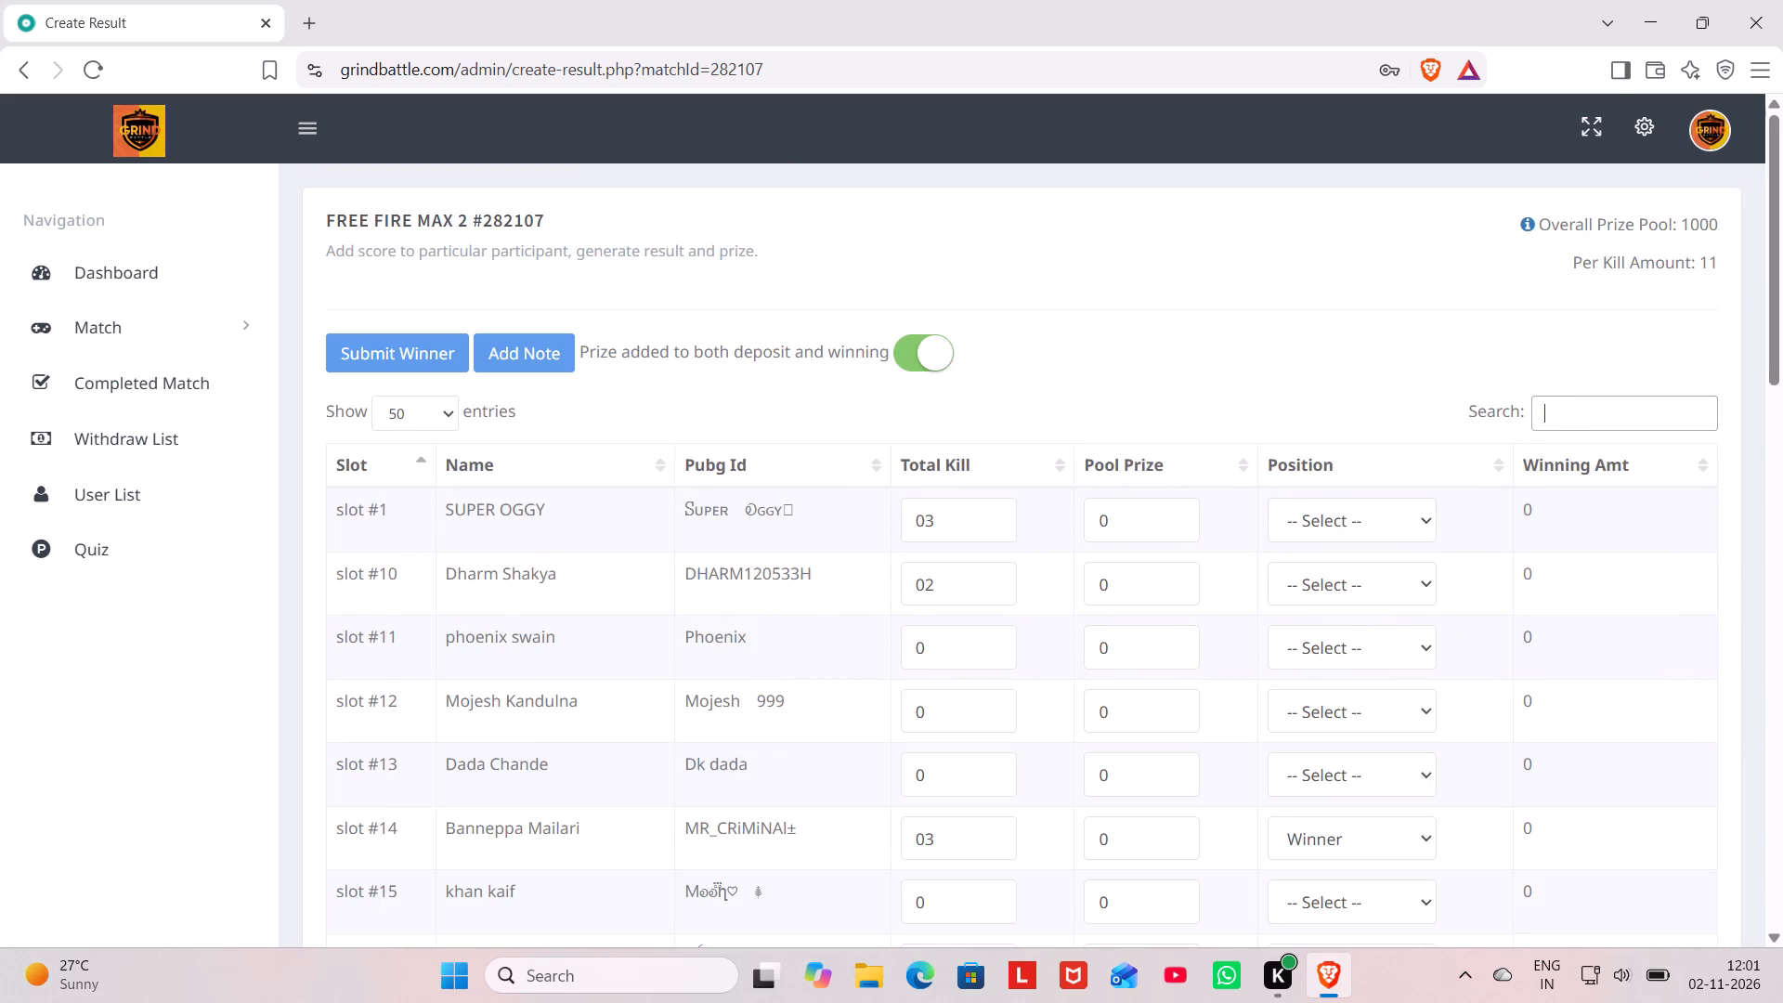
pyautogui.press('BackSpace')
# Review the total kills and positions entered for all participants of match 282107, from slot #1 through slot #9.
pyautogui.scroll(-13, 1329, 437)
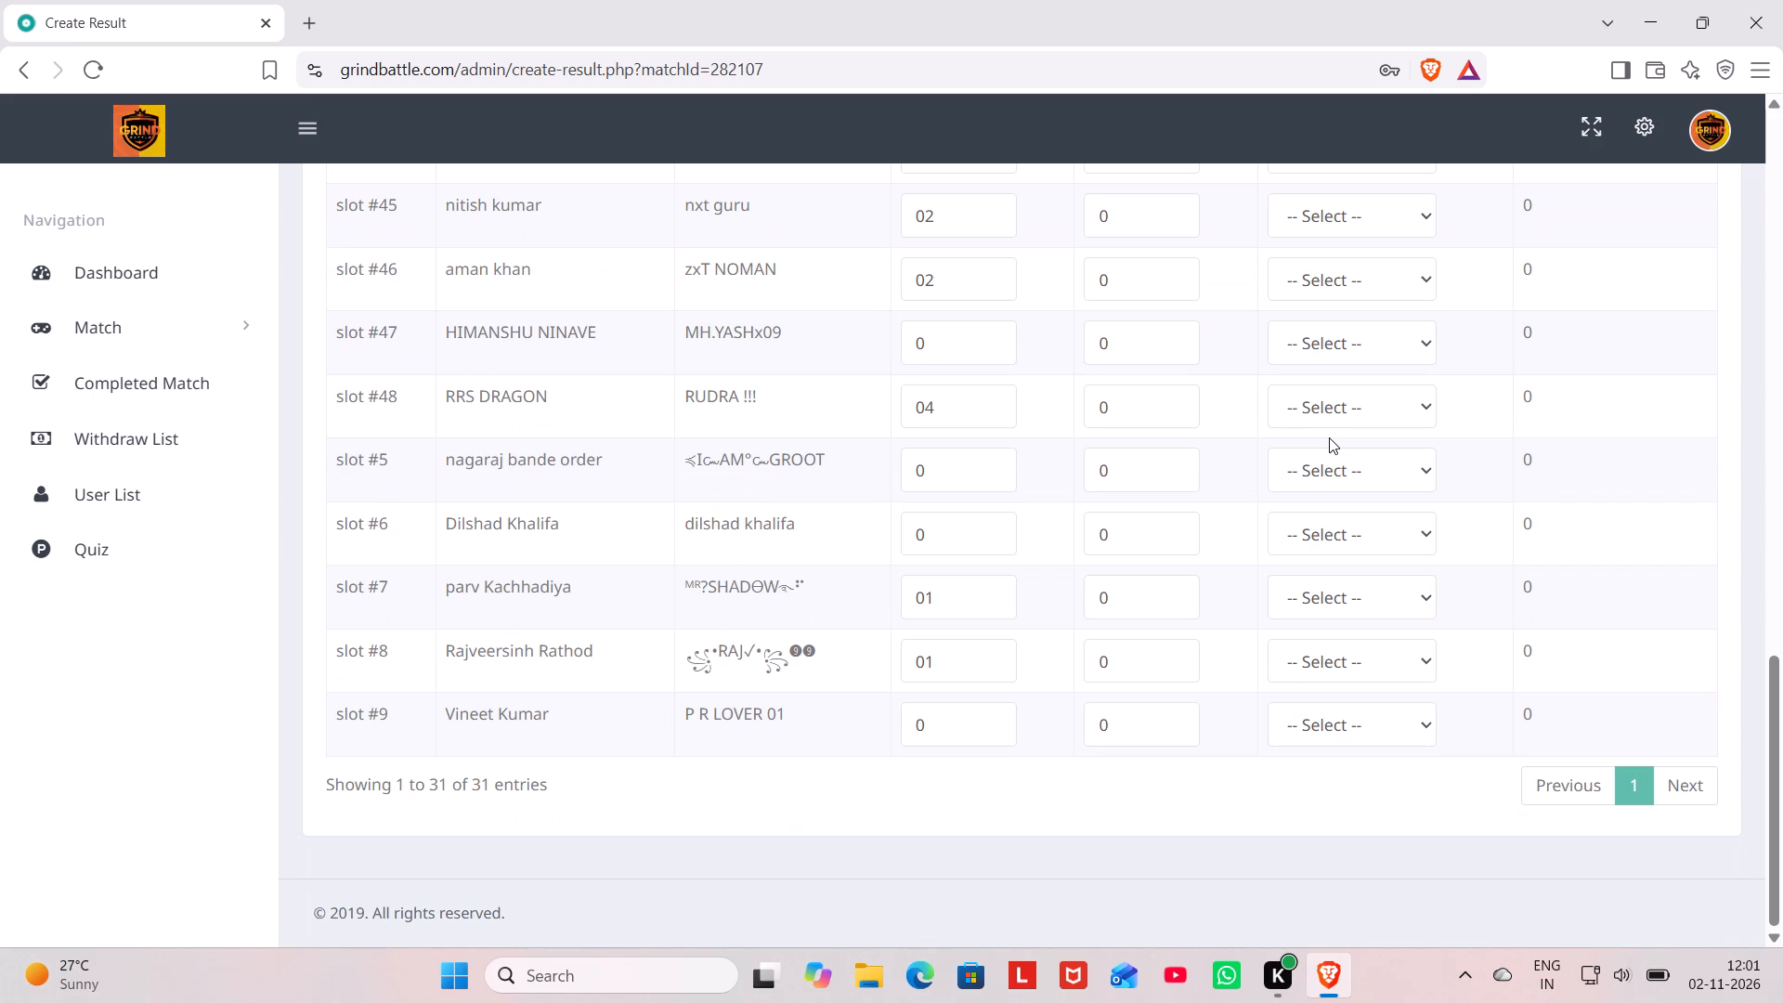
pyautogui.scroll(3, 1329, 437)
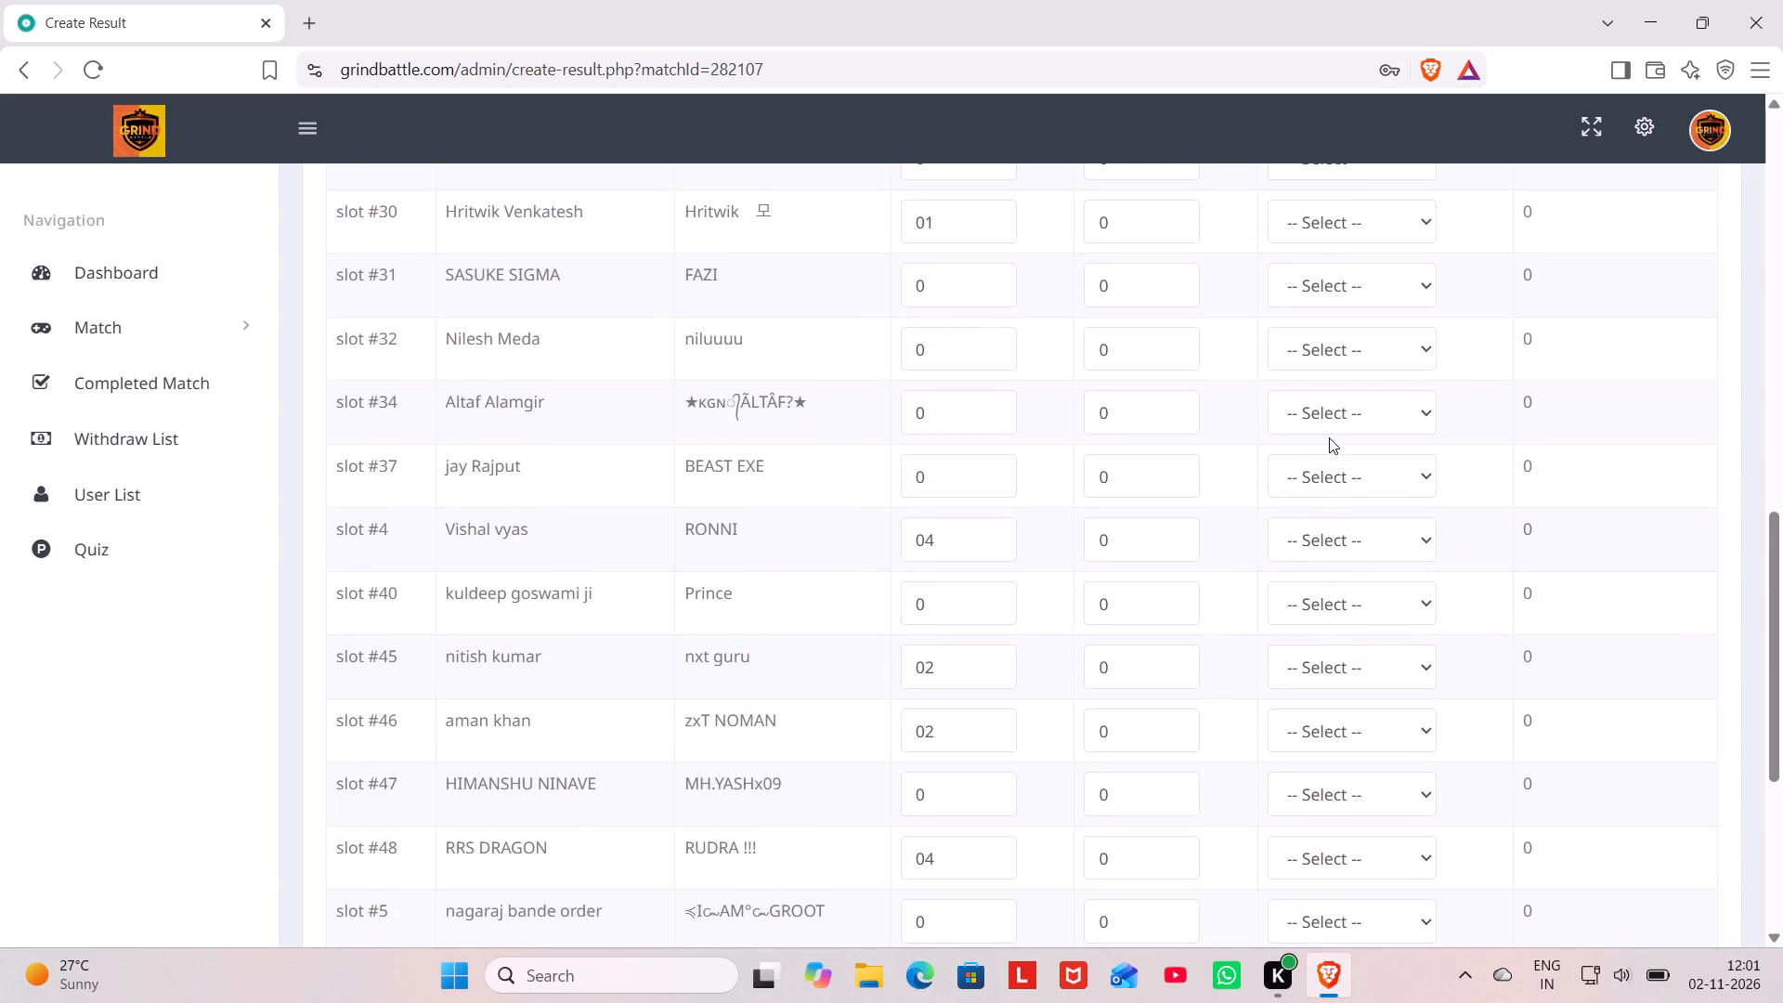
pyautogui.scroll(5, 1329, 437)
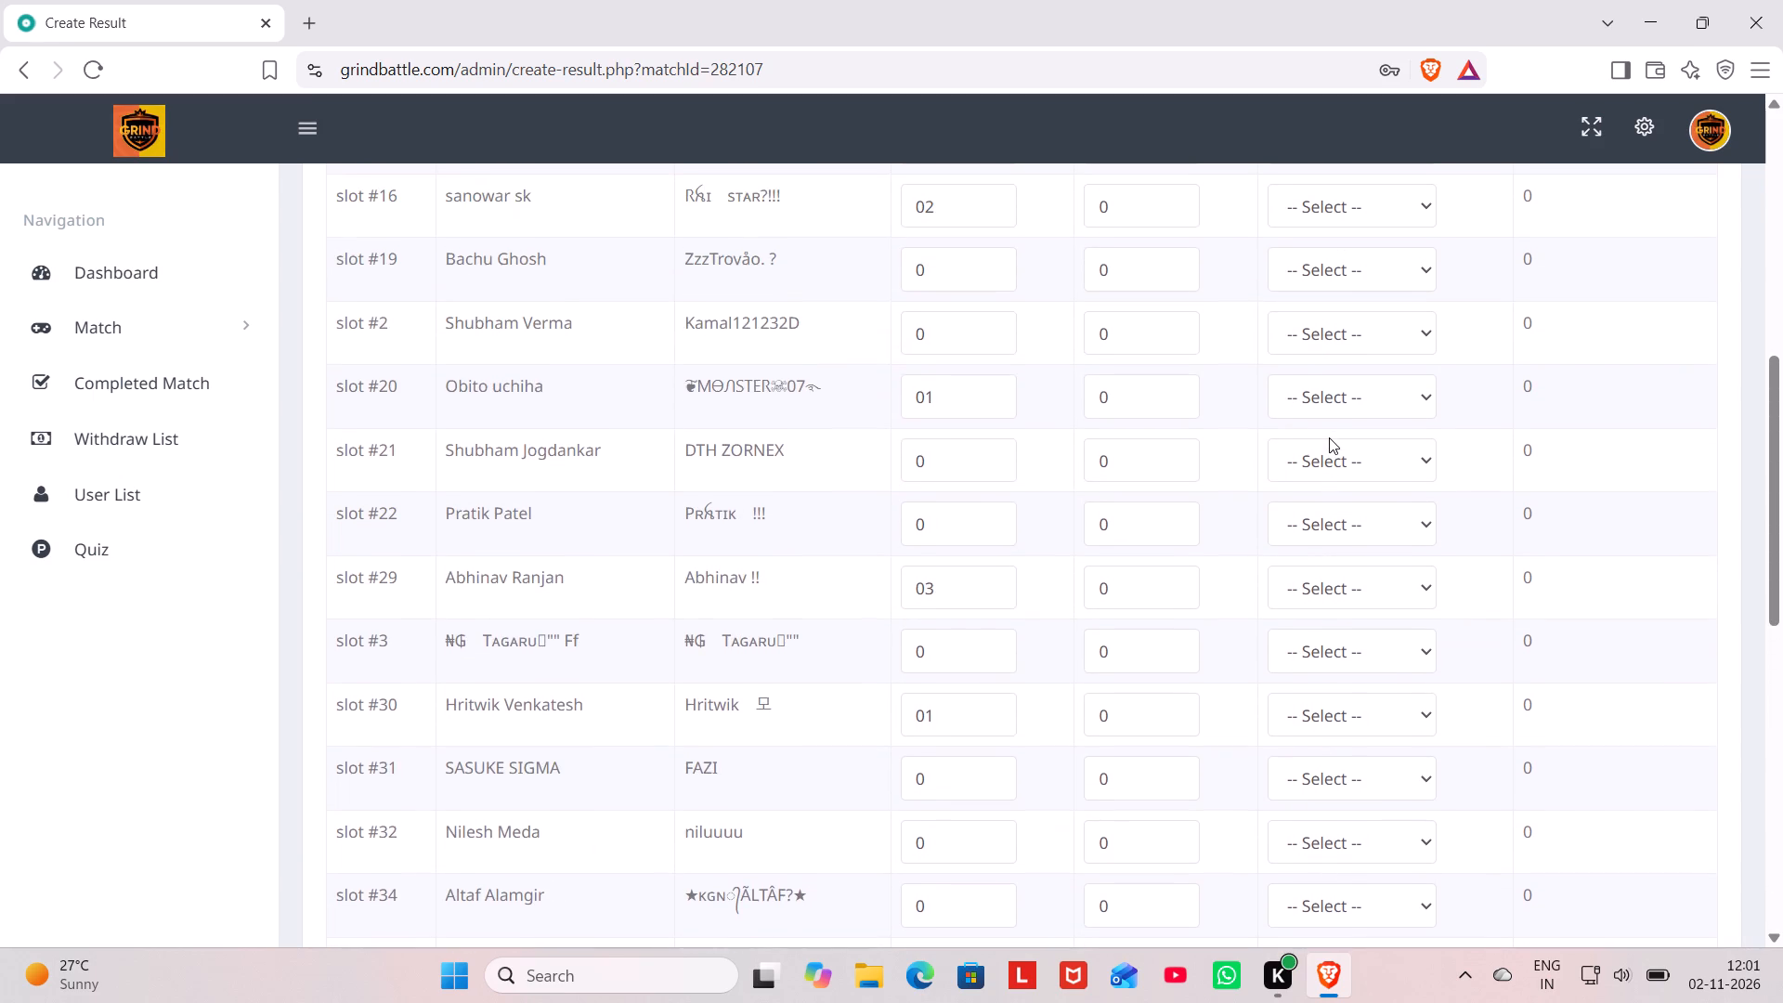
pyautogui.scroll(2, 1329, 437)
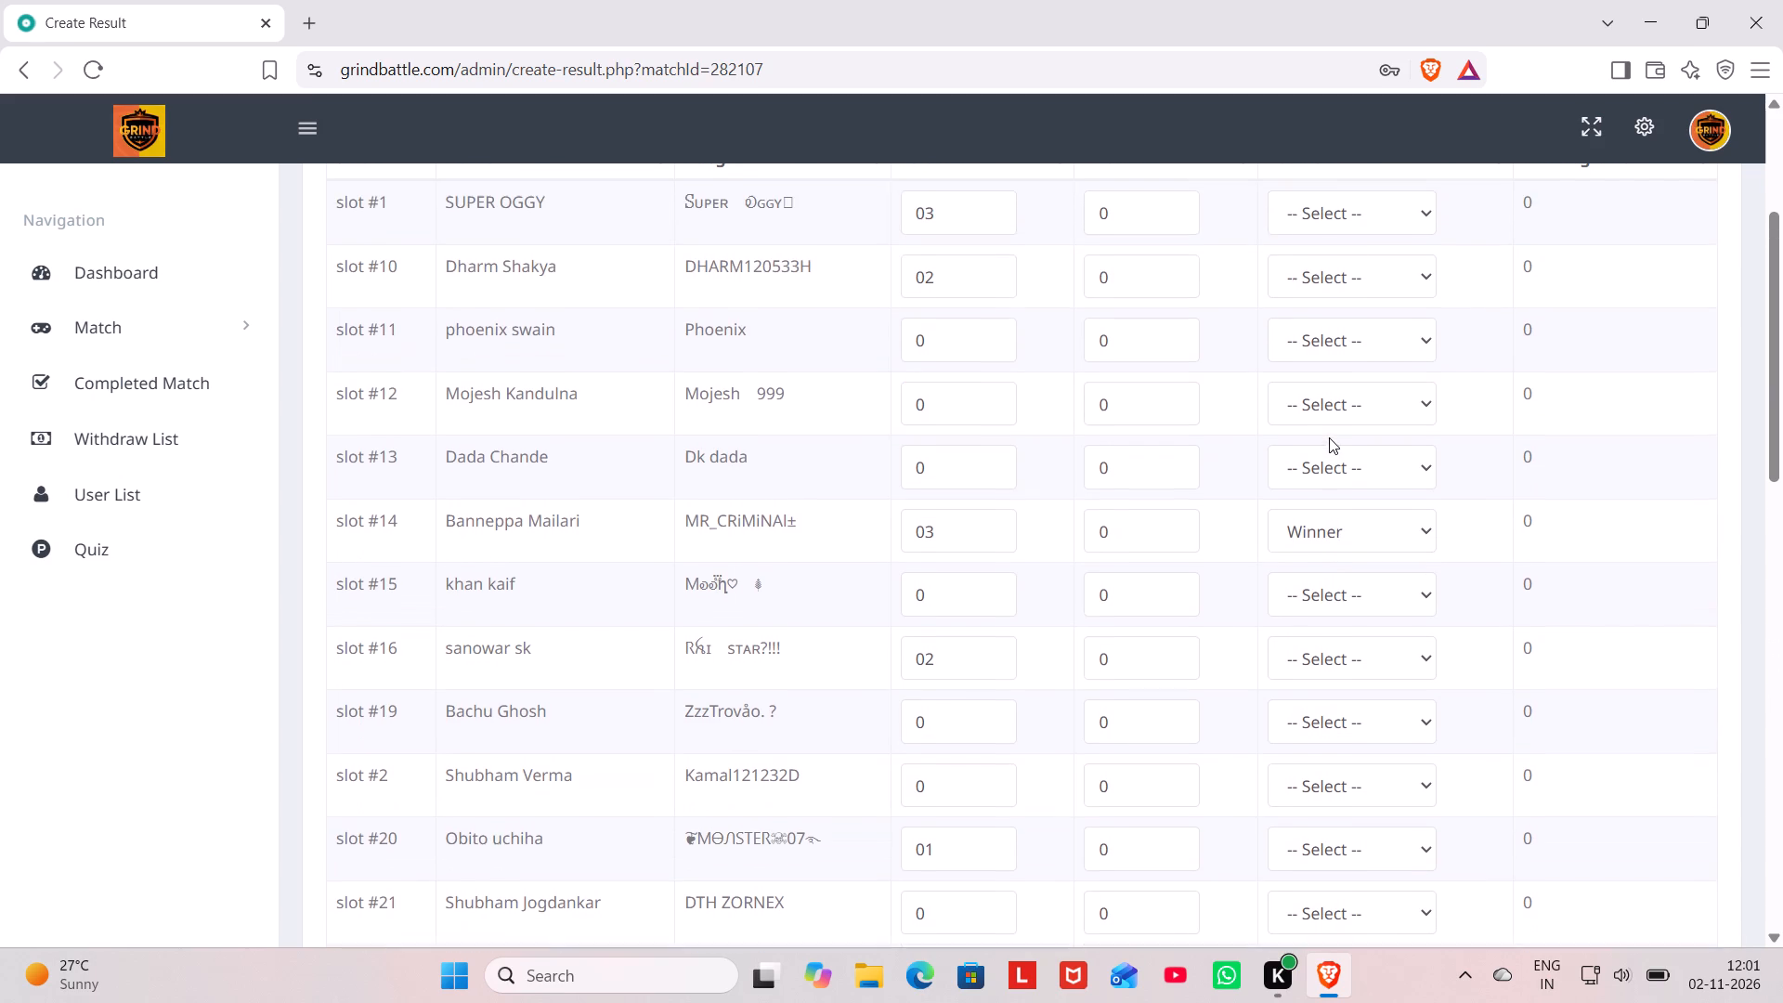
pyautogui.scroll(3, 1329, 437)
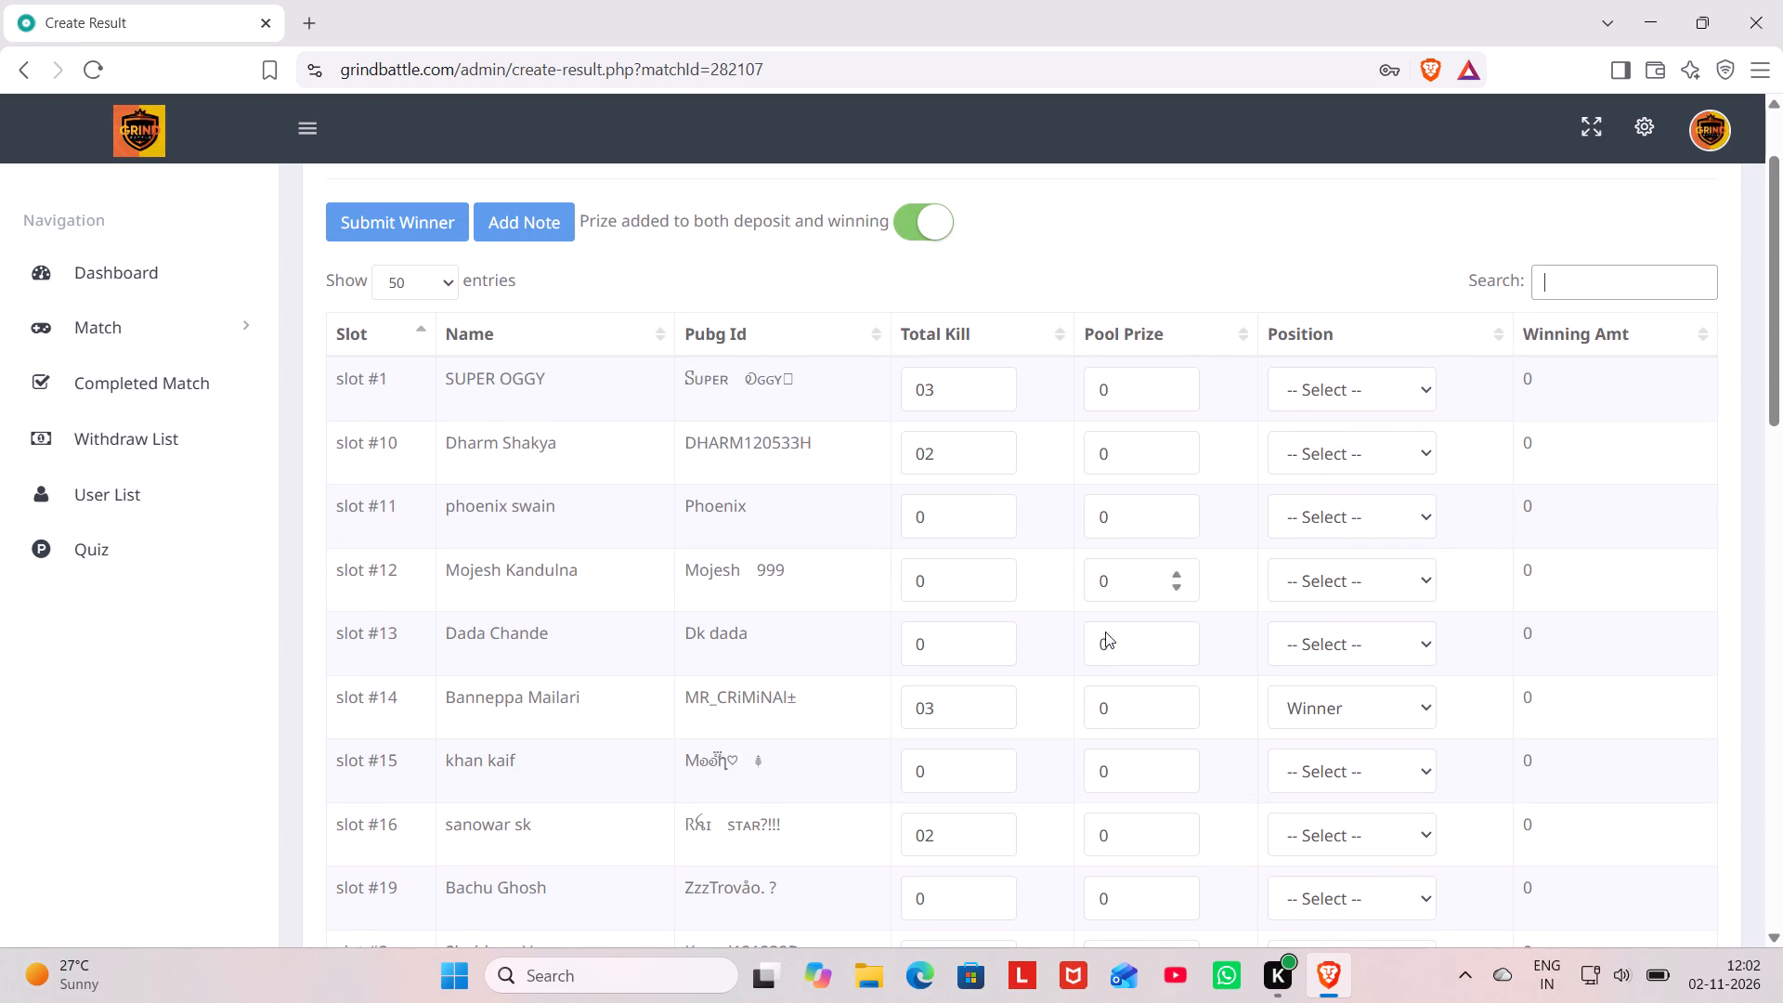
pyautogui.scroll(-4, 1044, 682)
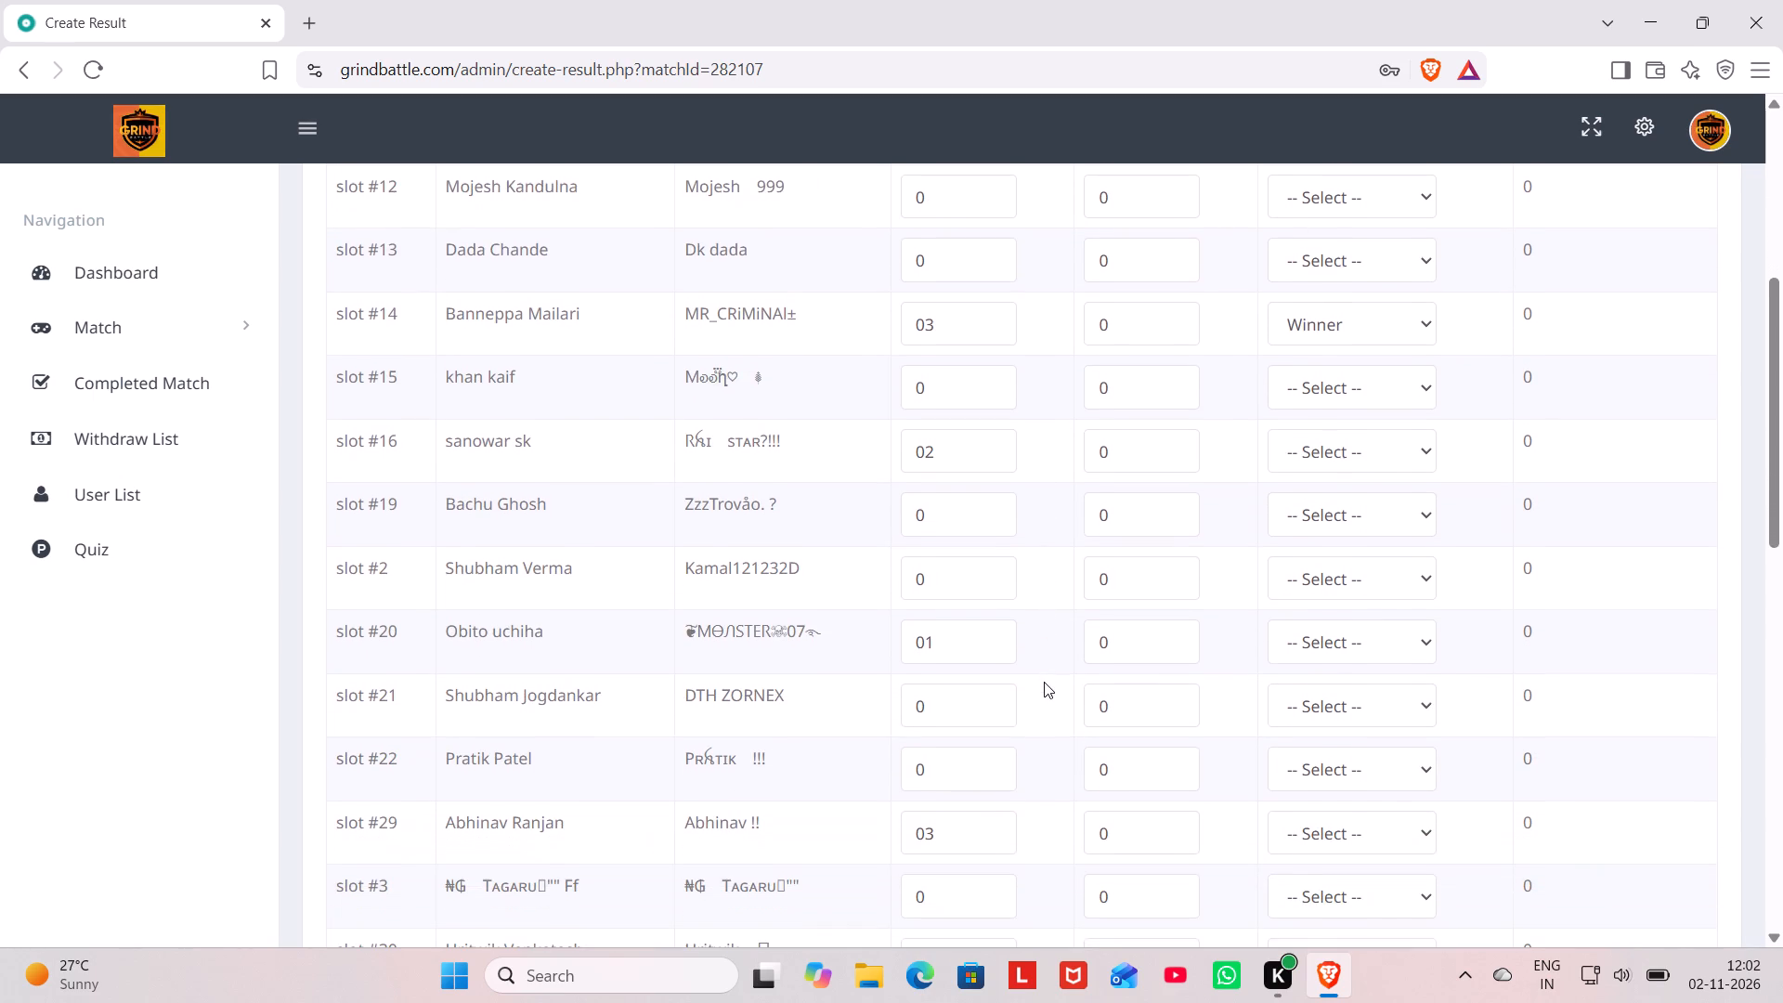
pyautogui.scroll(-4, 1044, 682)
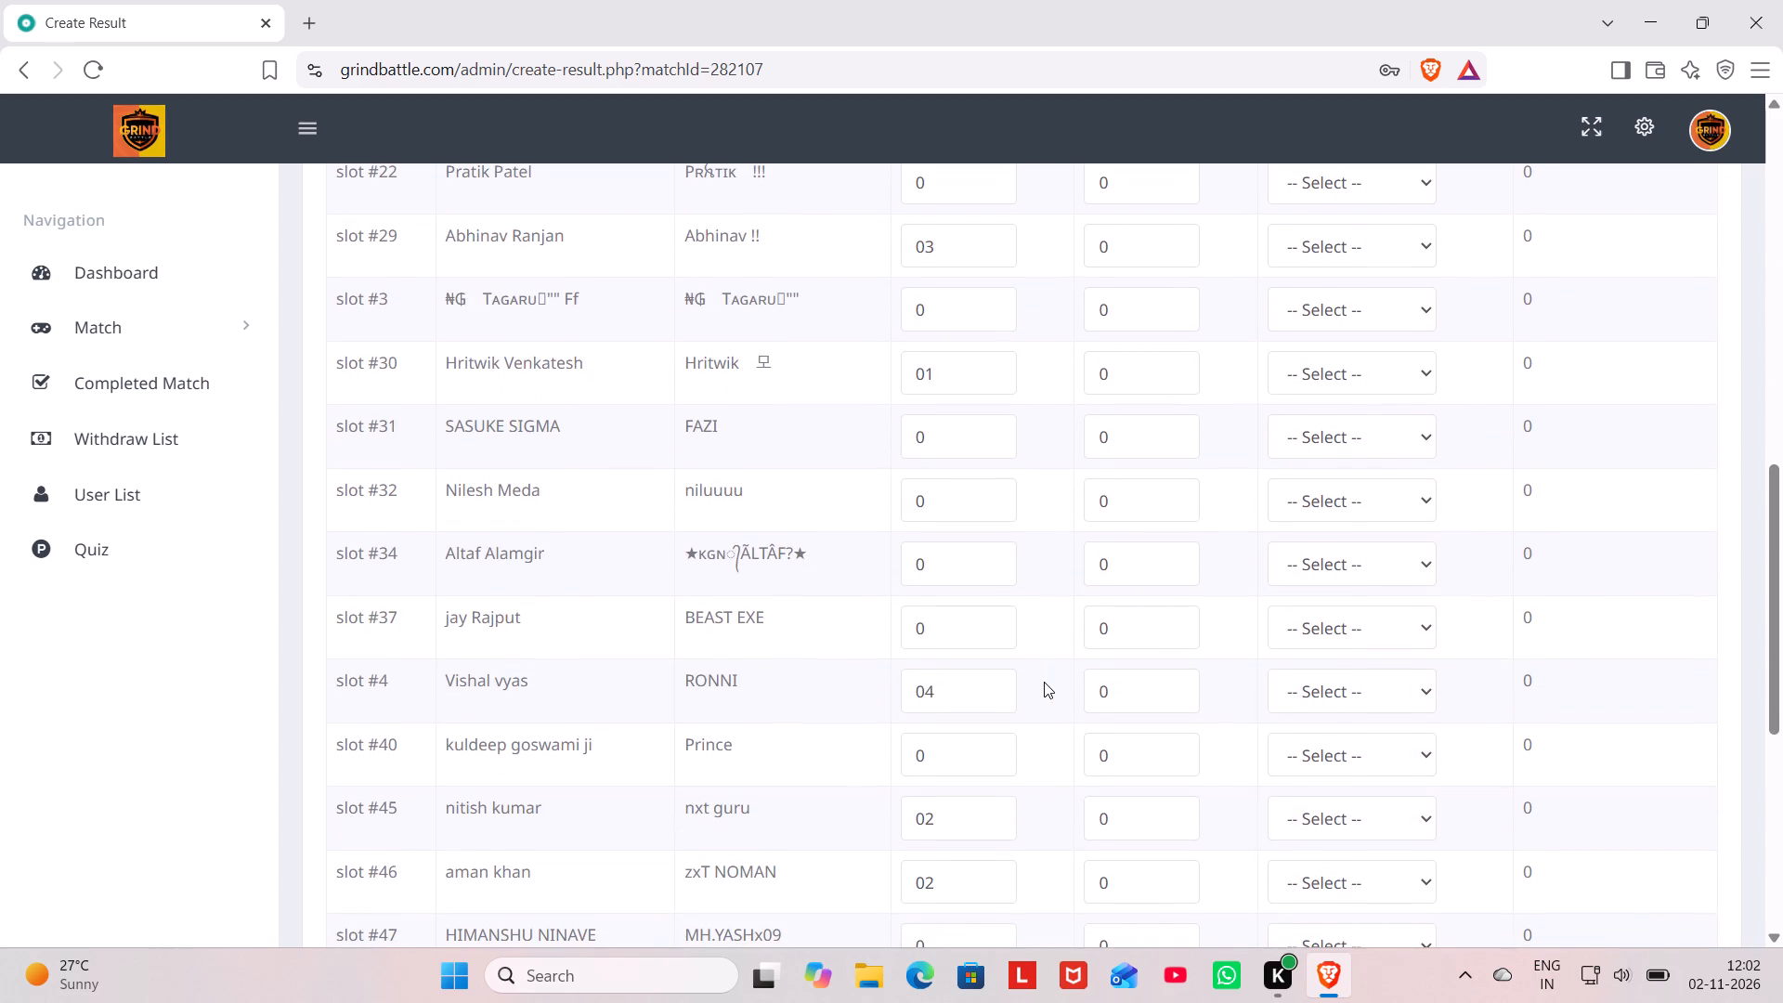
pyautogui.scroll(-3, 1044, 682)
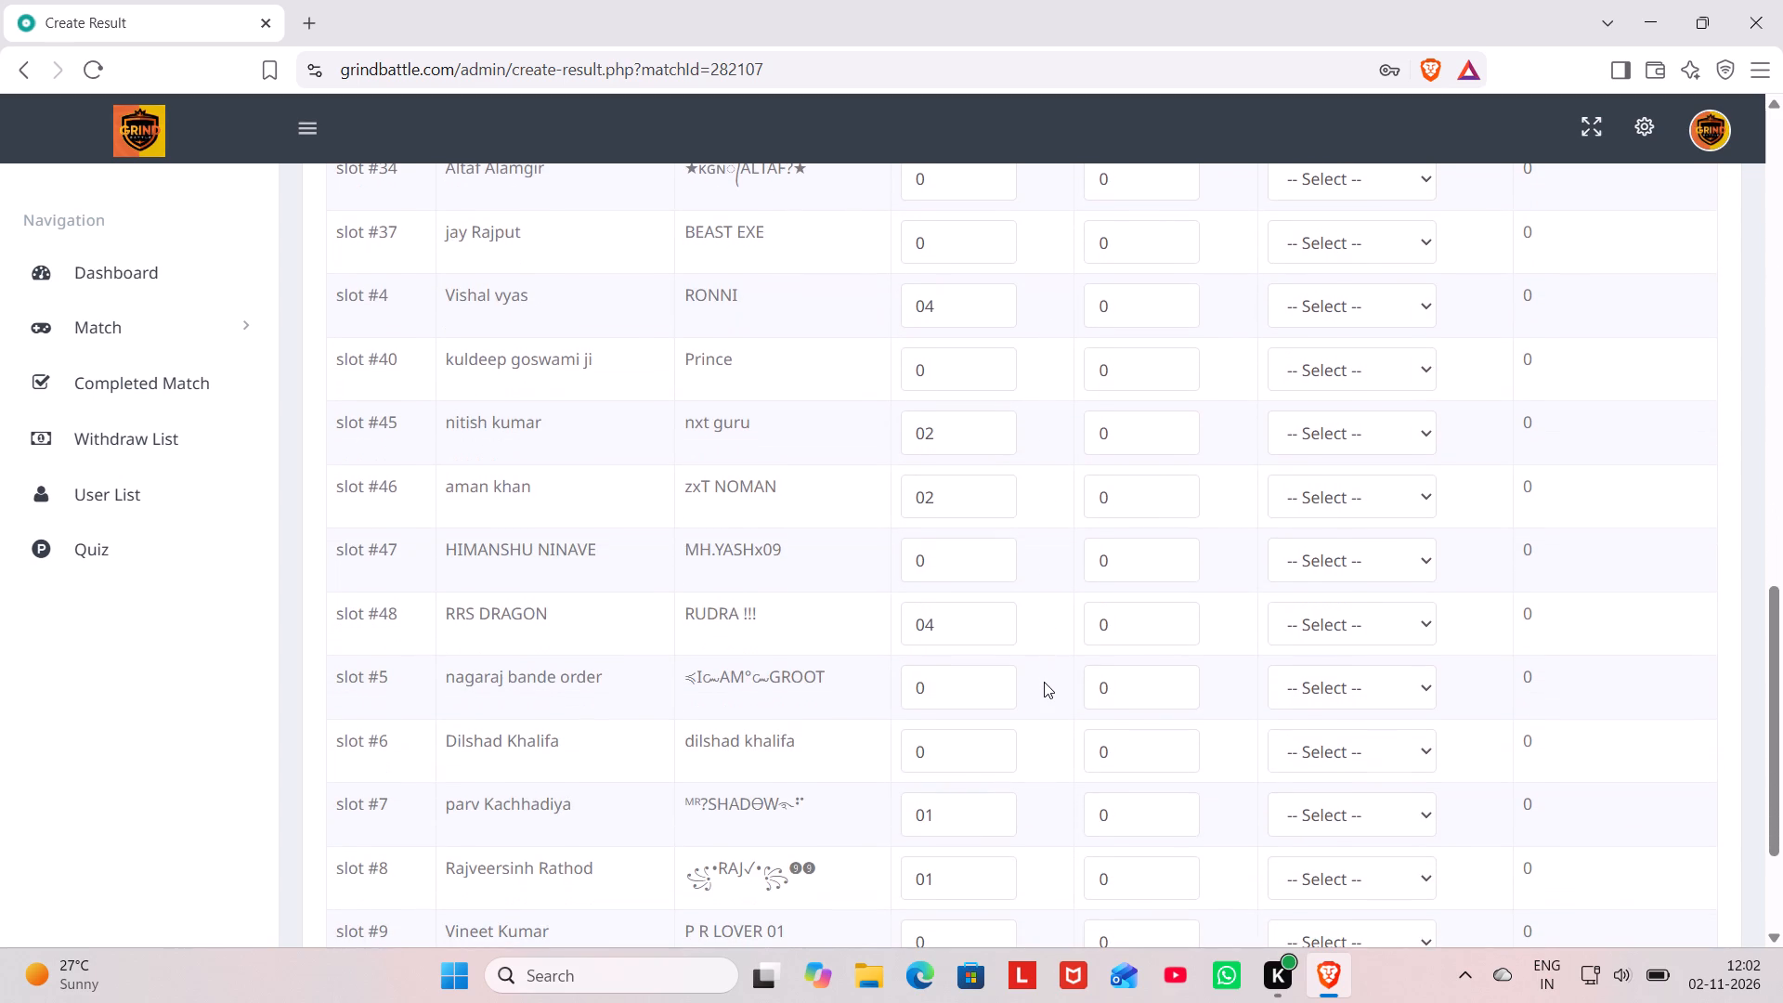
pyautogui.scroll(-2, 1044, 682)
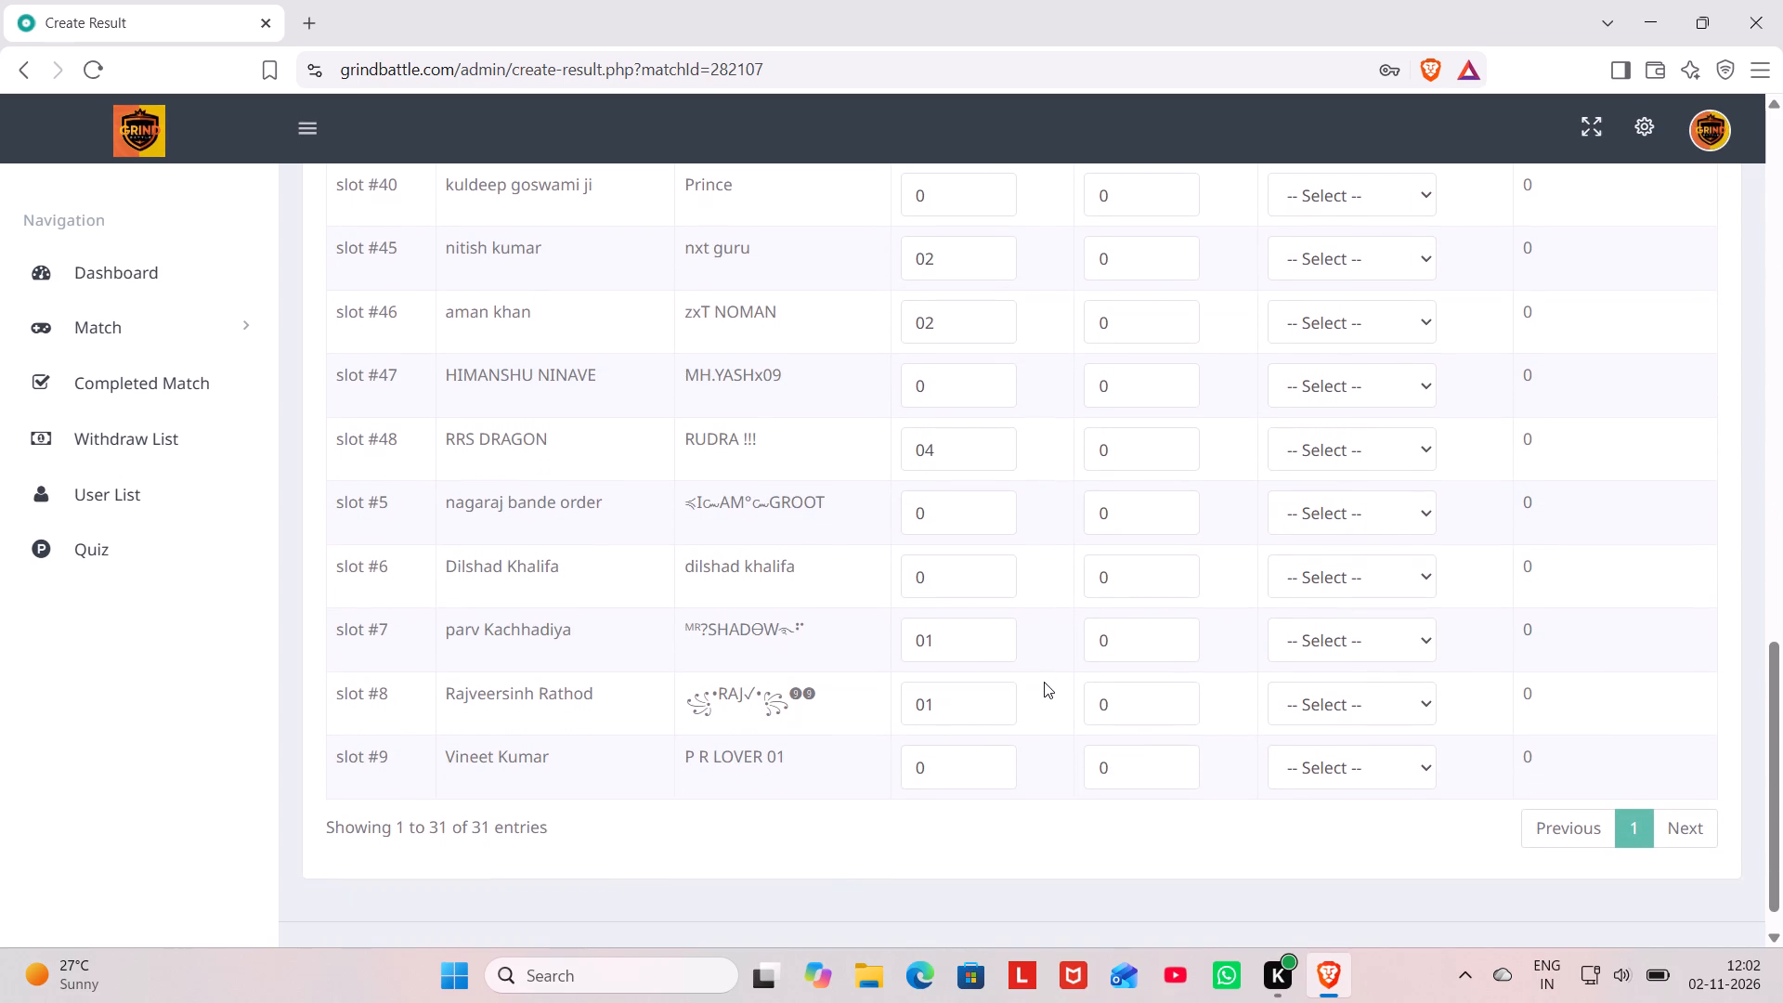
pyautogui.scroll(3, 1044, 682)
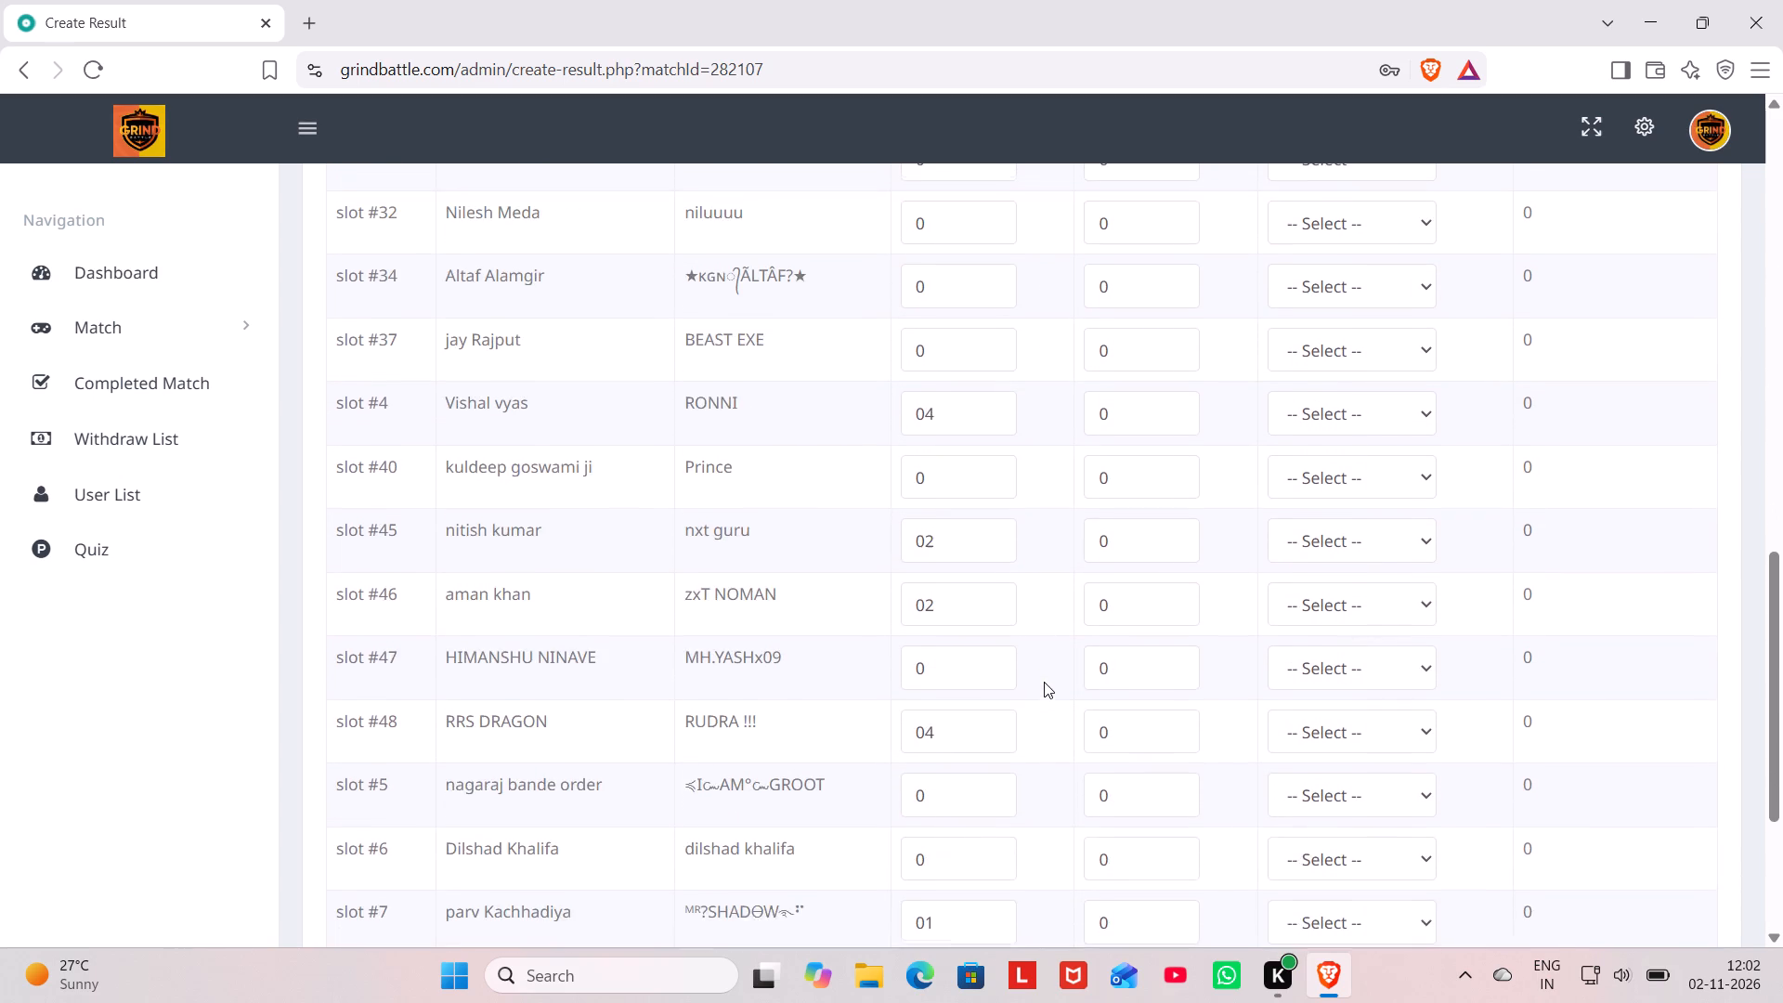
pyautogui.scroll(4, 1044, 682)
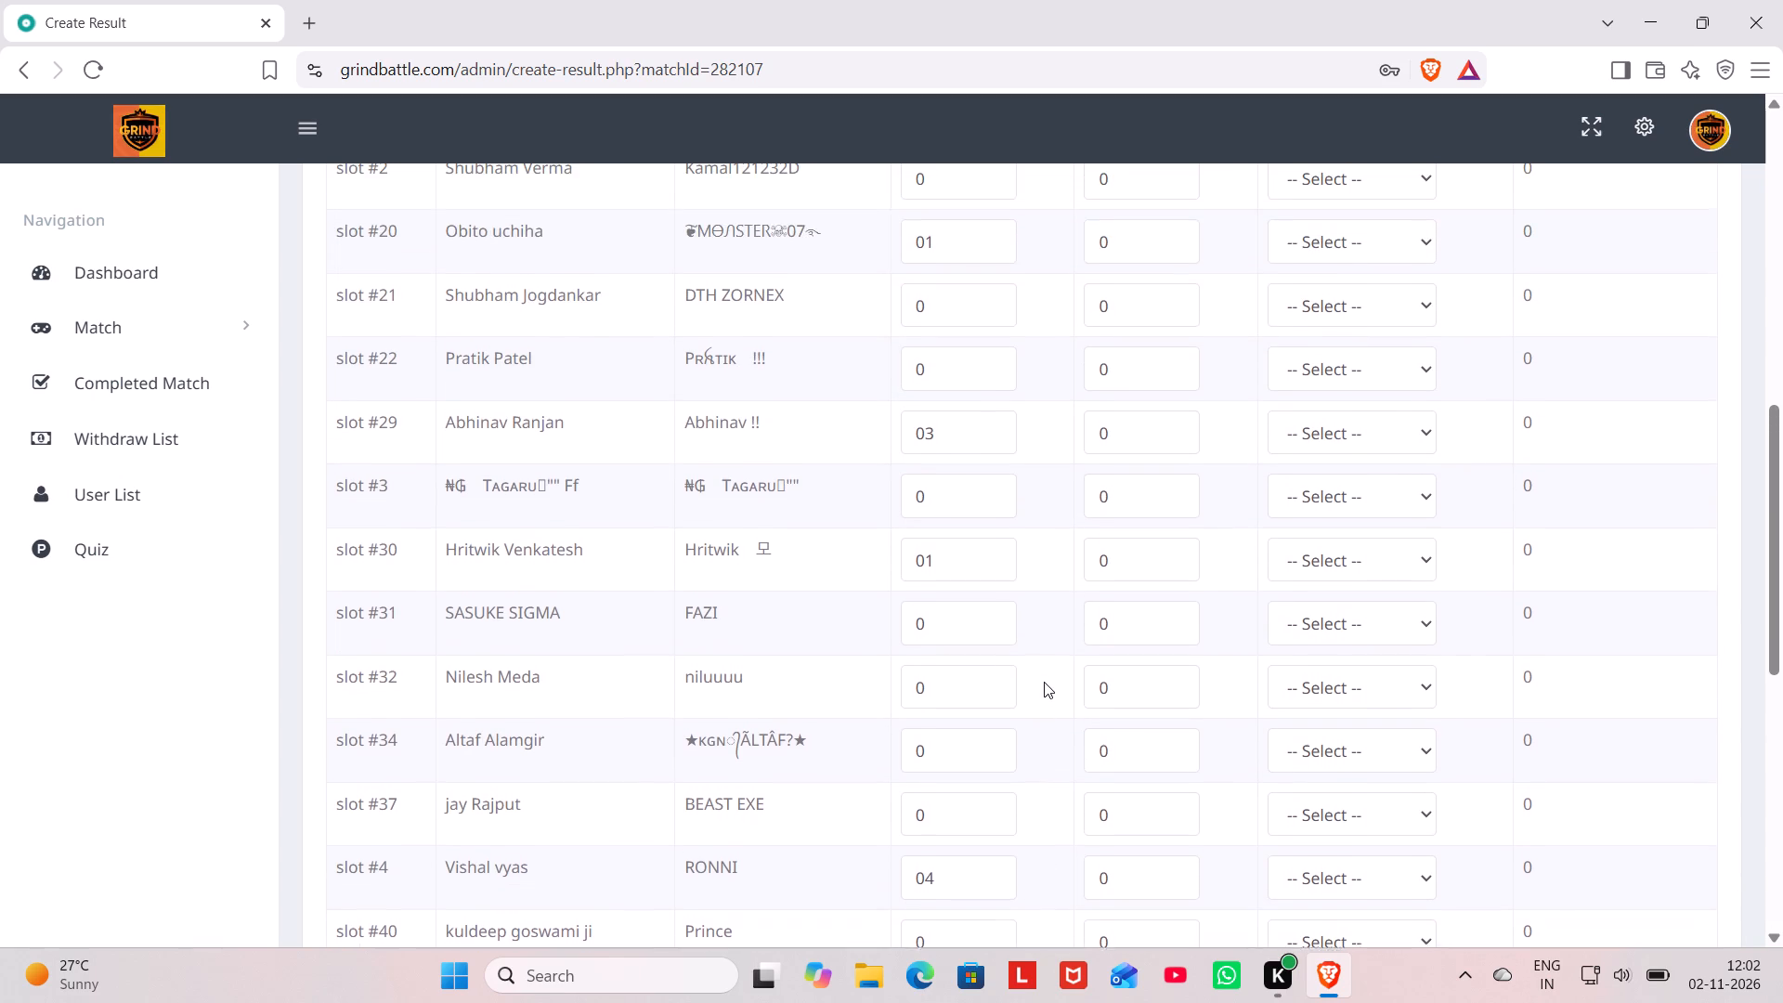
pyautogui.scroll(6, 1044, 682)
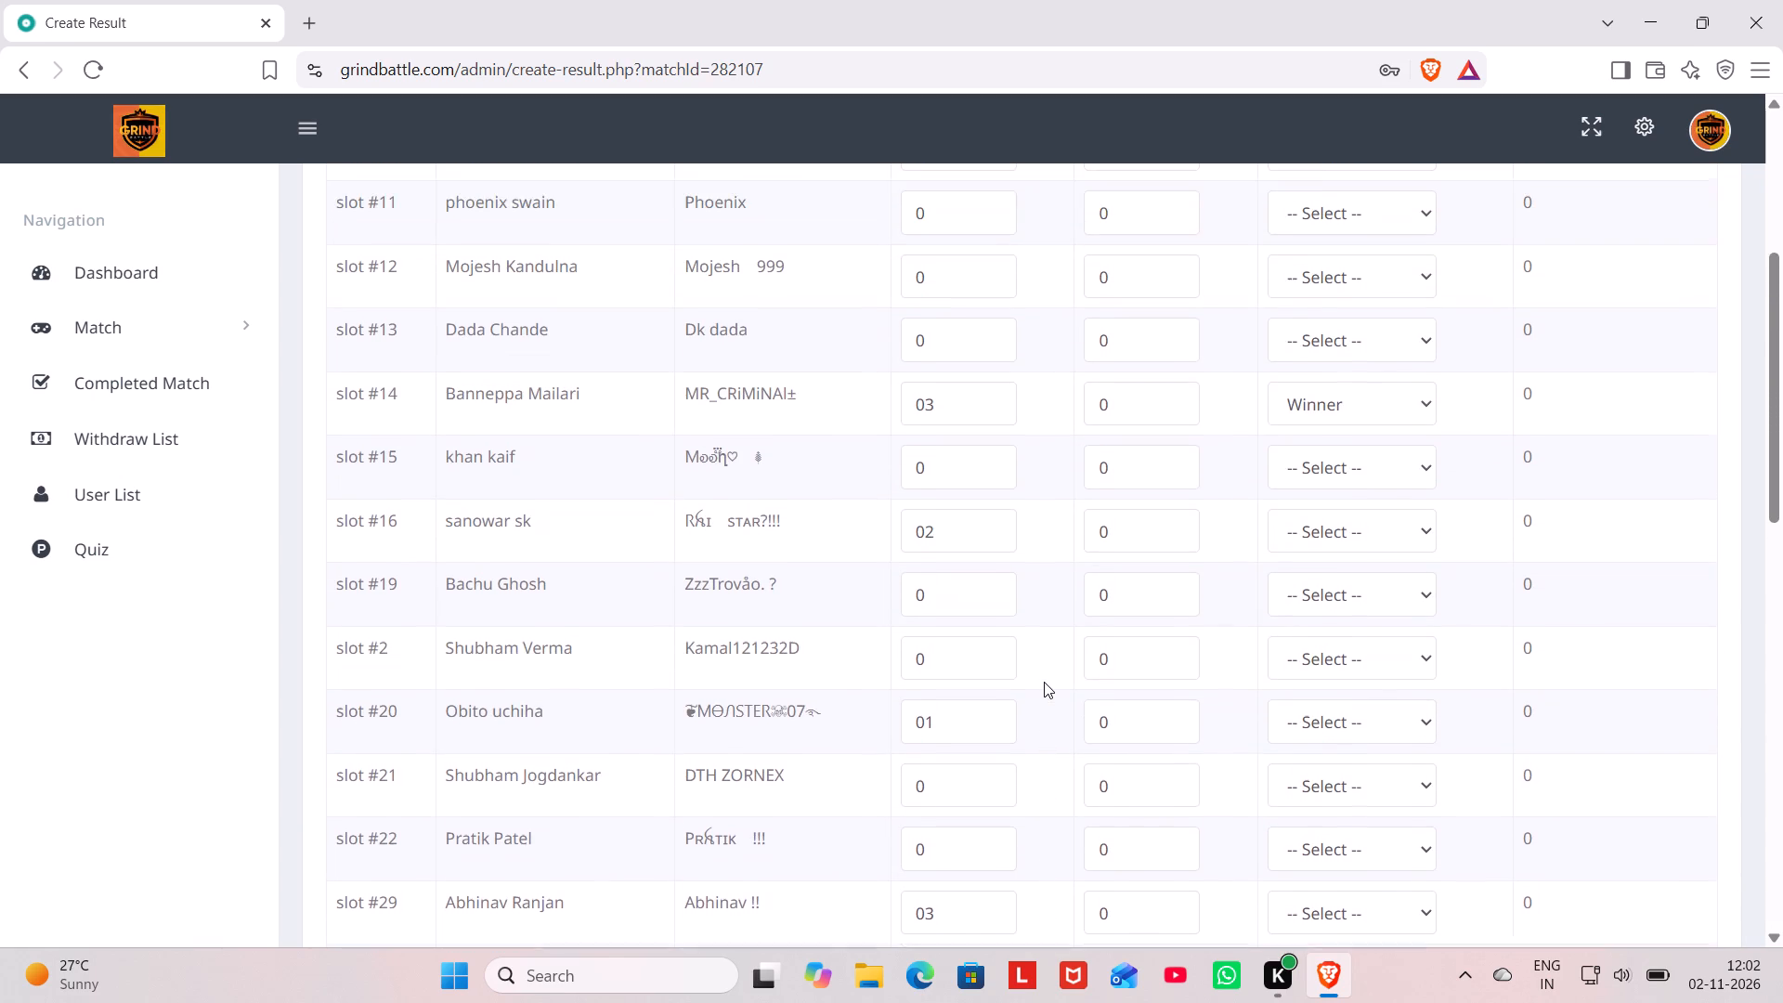
pyautogui.scroll(5, 1044, 682)
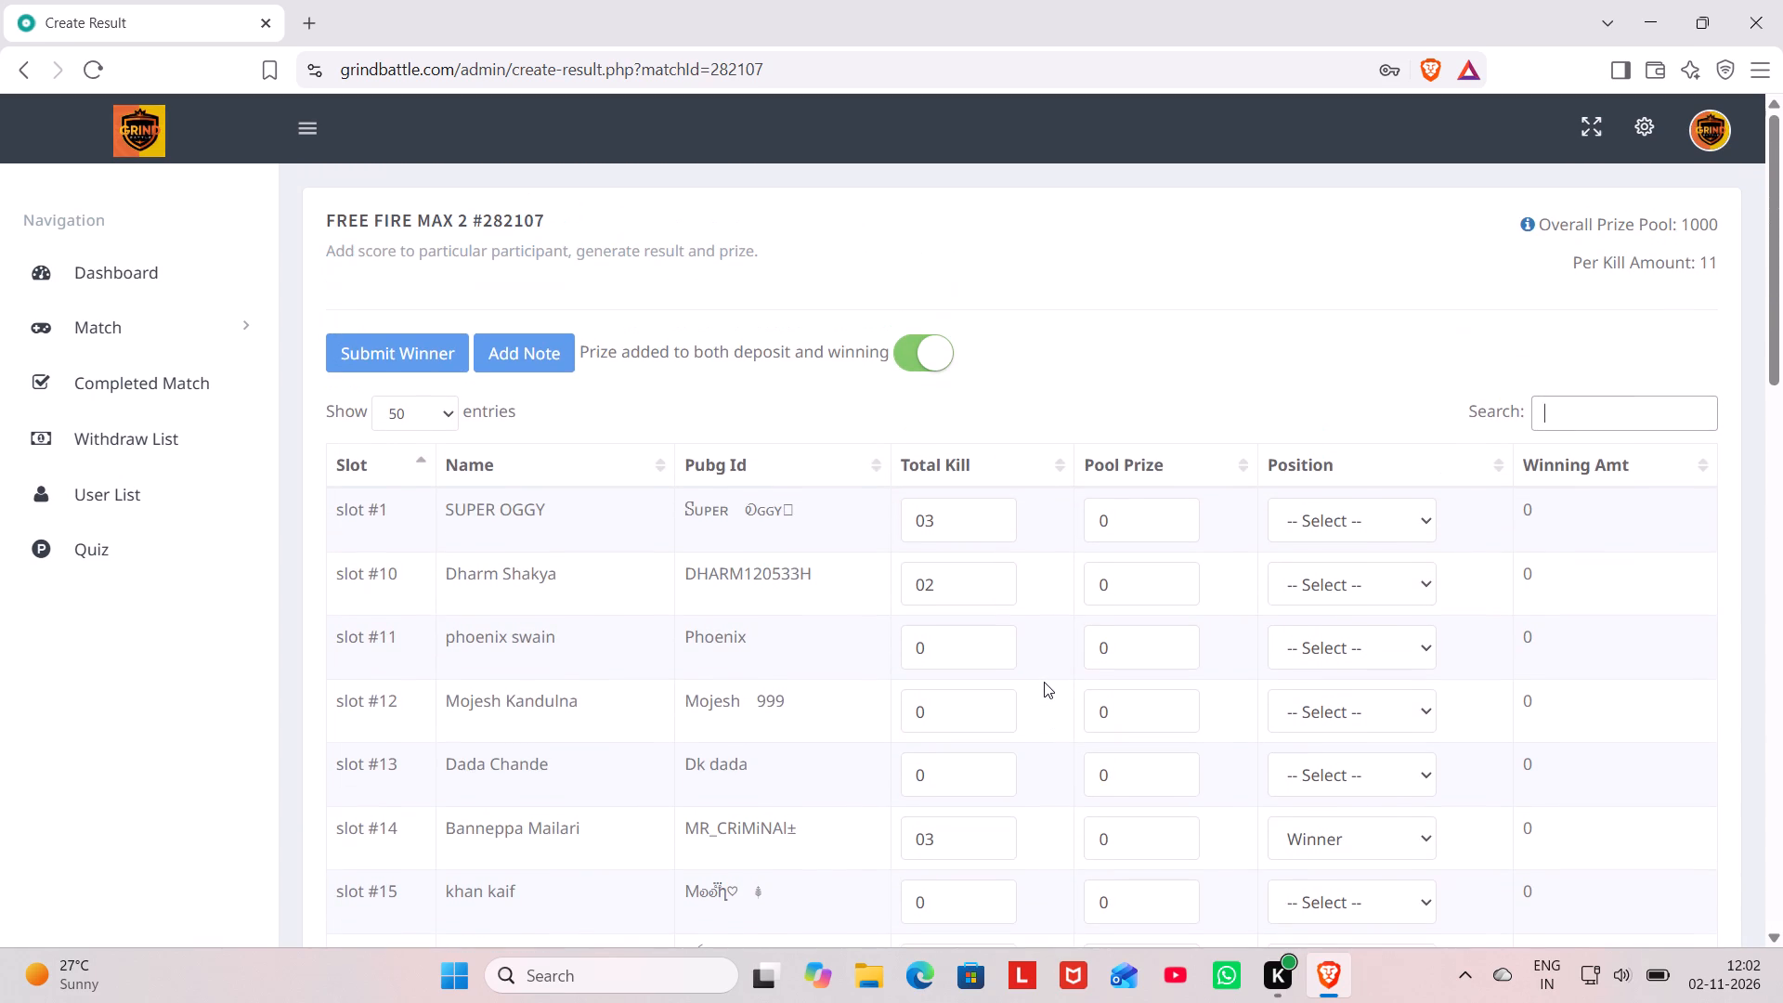
# Submit the winner results for match 282107 and go back to the completed match list.
pyautogui.click(1153, 373)
pyautogui.click(426, 355)
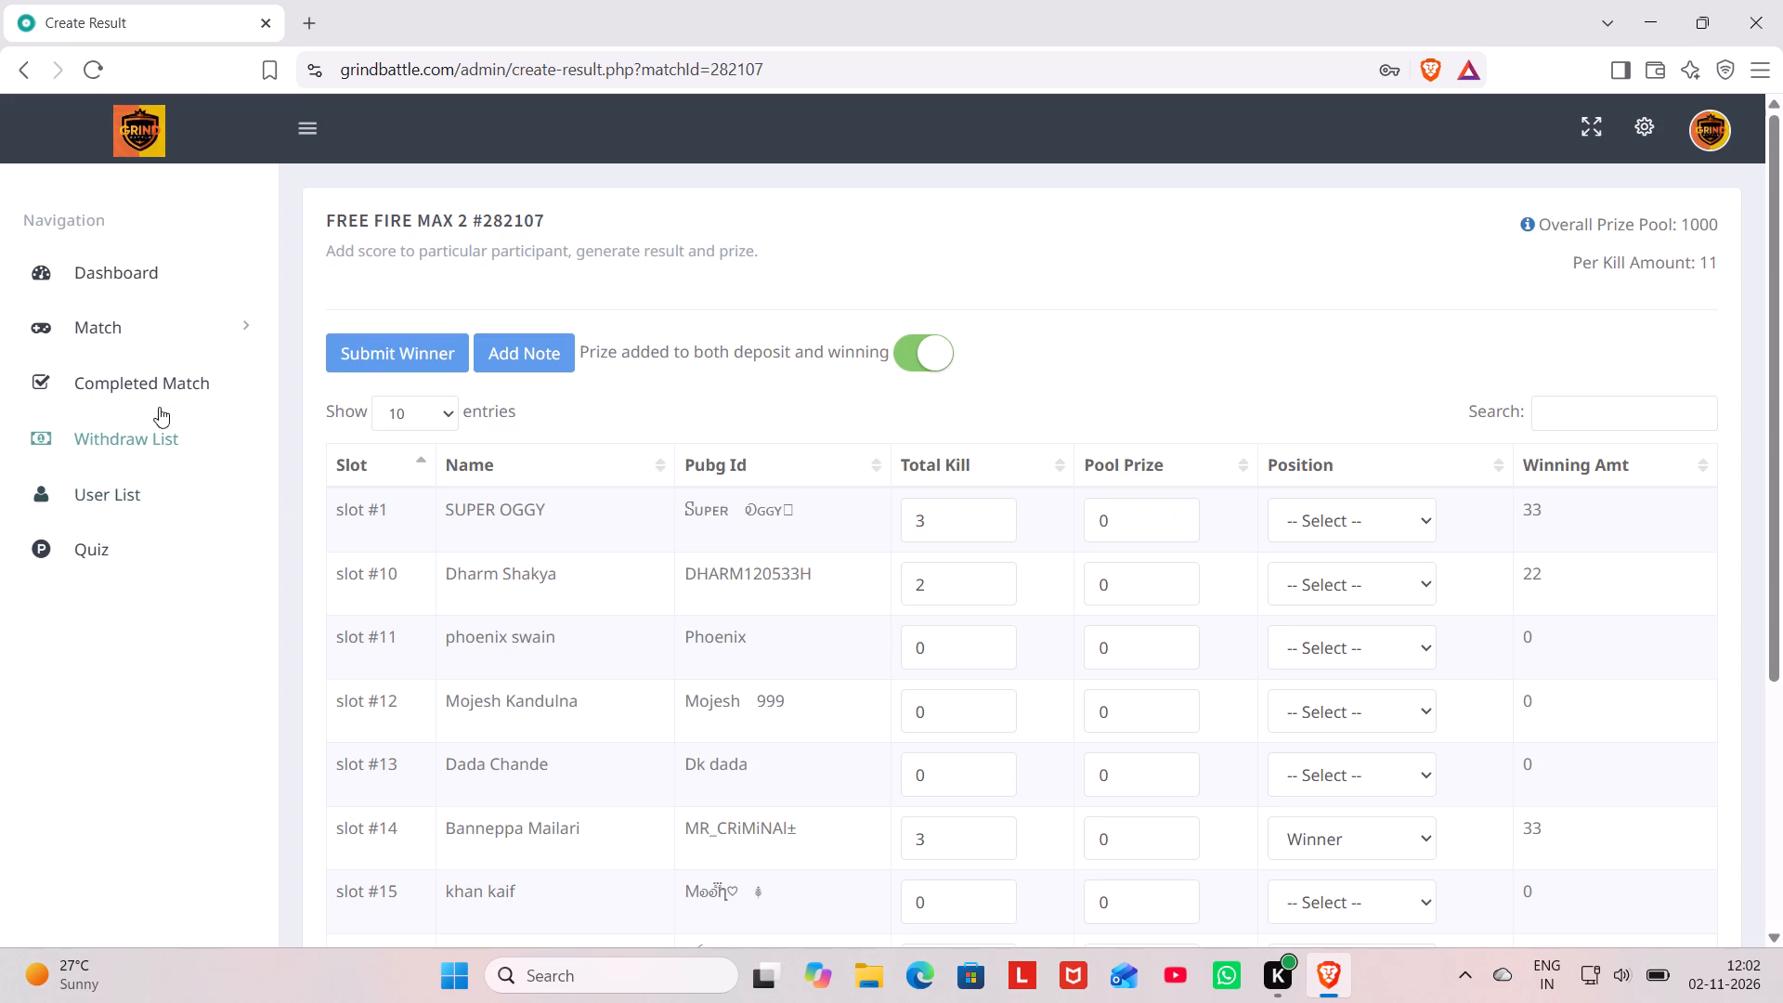
pyautogui.click(176, 365)
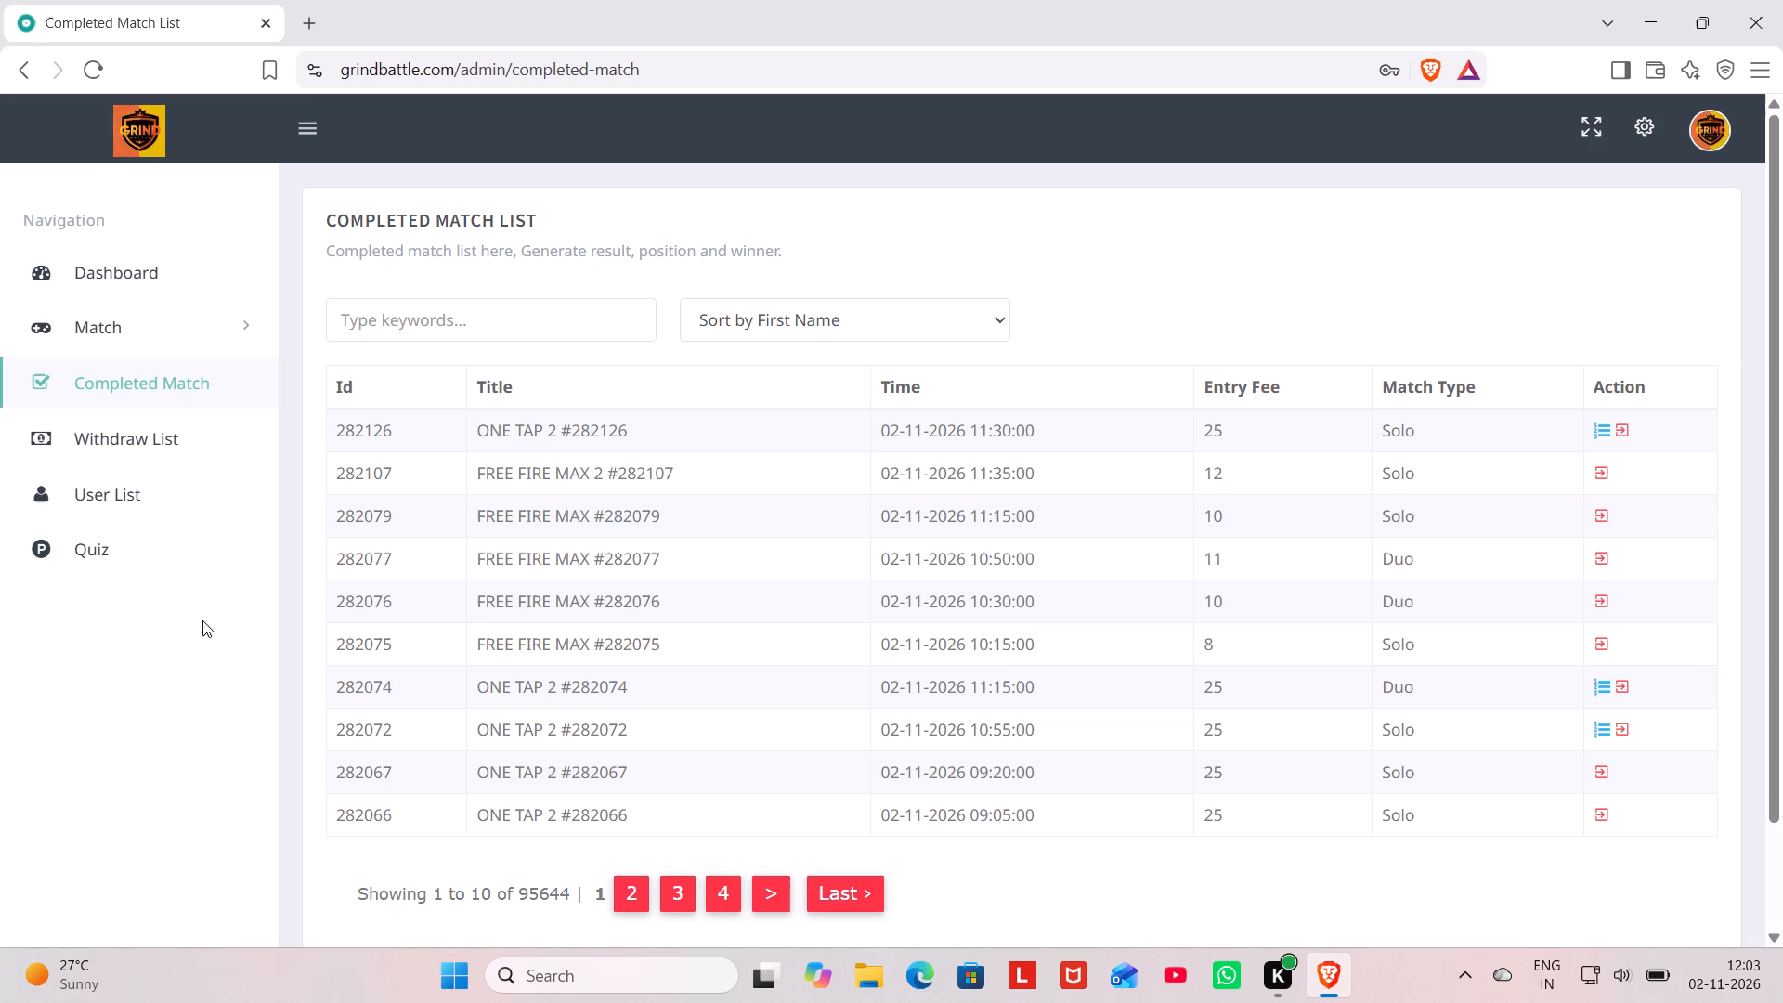
# Find upcoming match 282108 in the match list and cancel it, submitting only a blank space as the reason.
pyautogui.moveTo(164, 338); pyautogui.dragTo(173, 408)
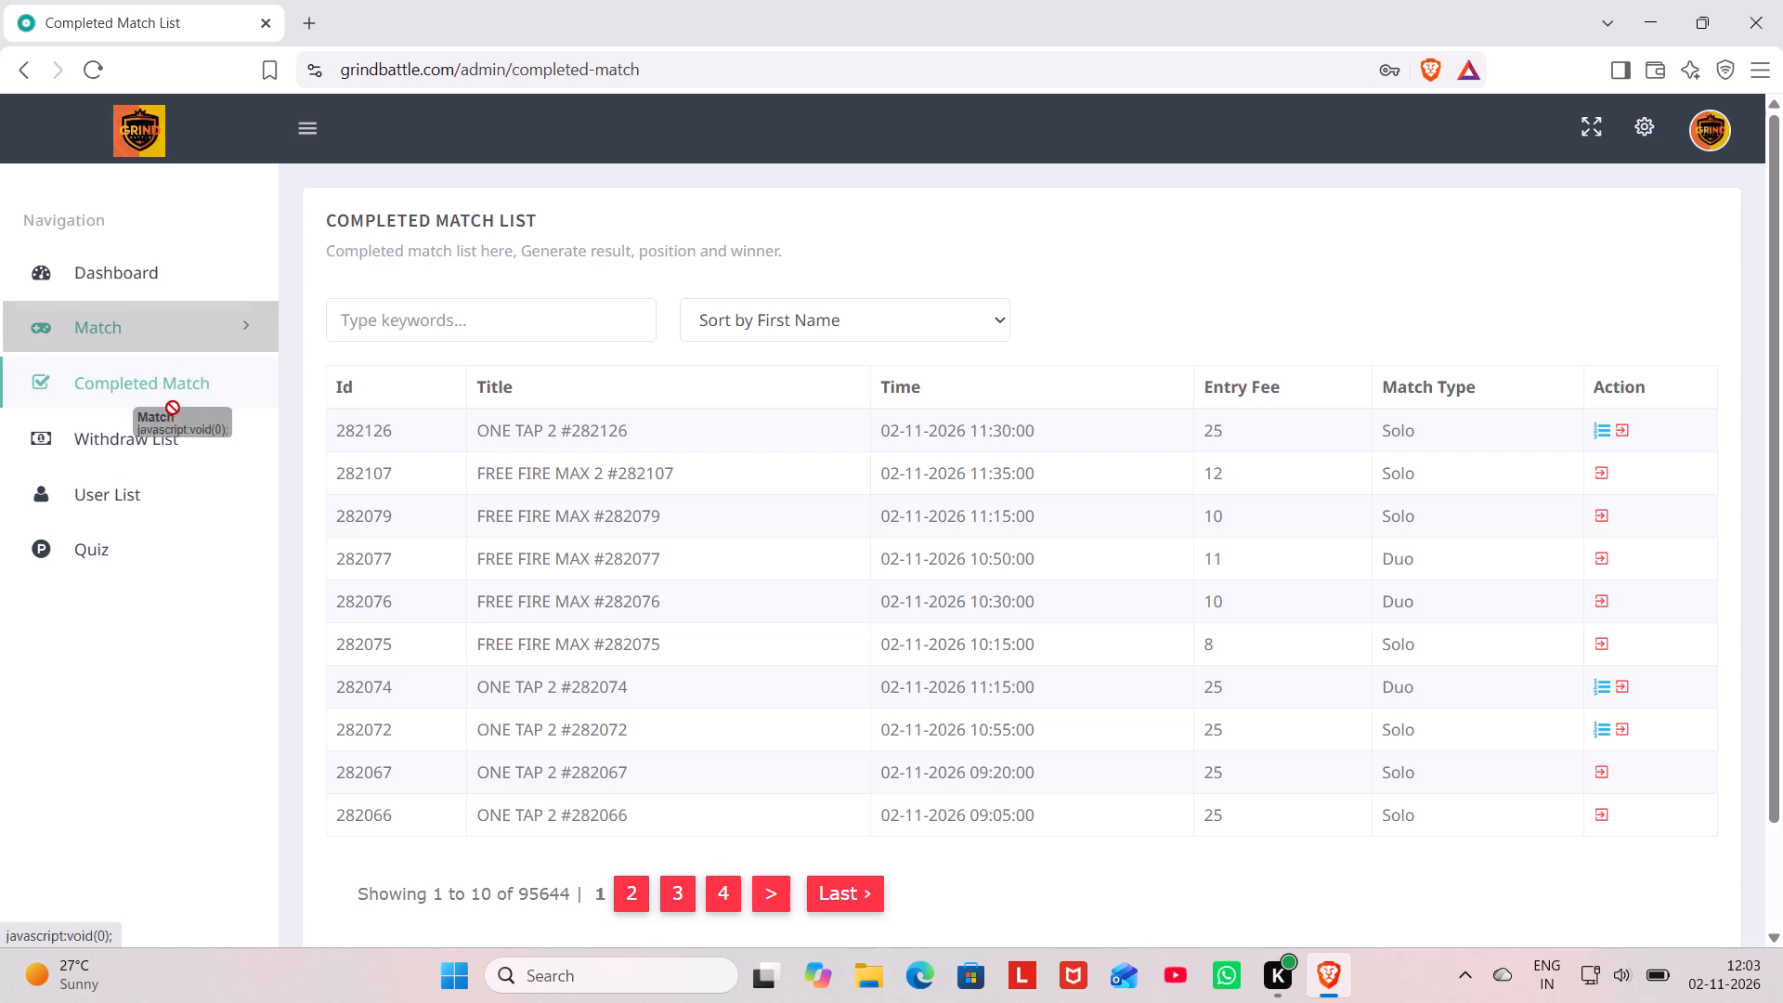
pyautogui.moveTo(173, 408); pyautogui.dragTo(193, 312)
pyautogui.click(193, 312)
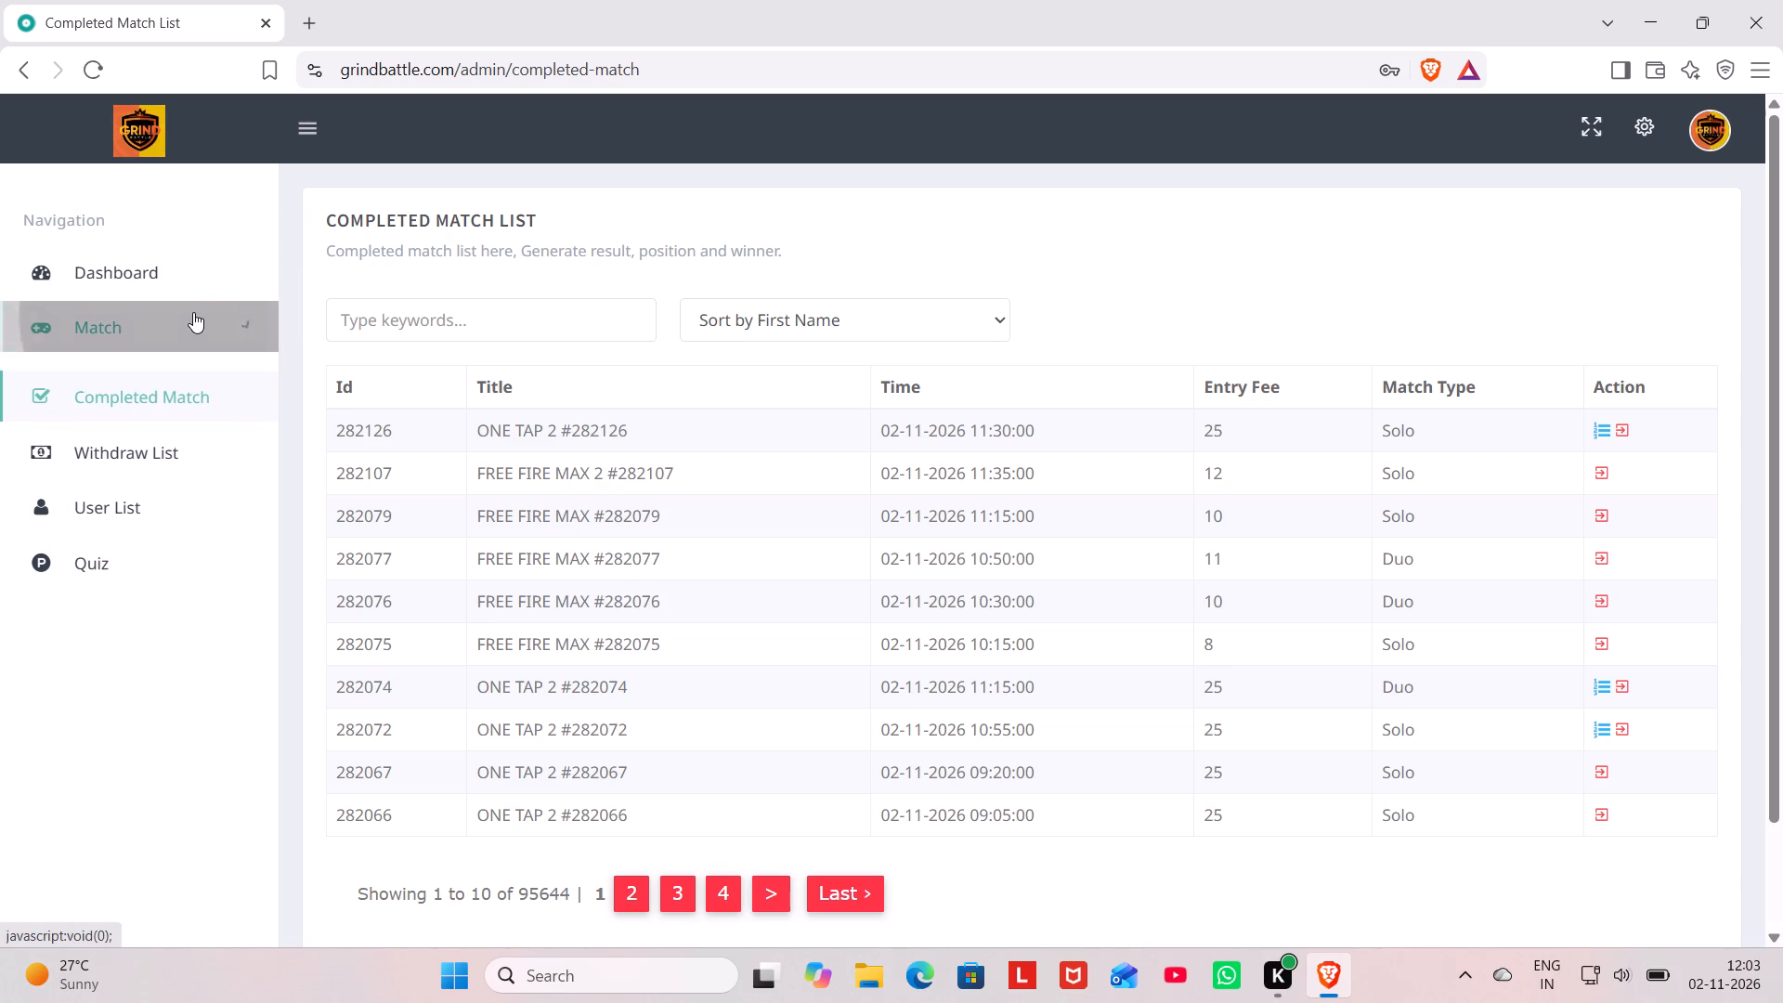
pyautogui.click(179, 409)
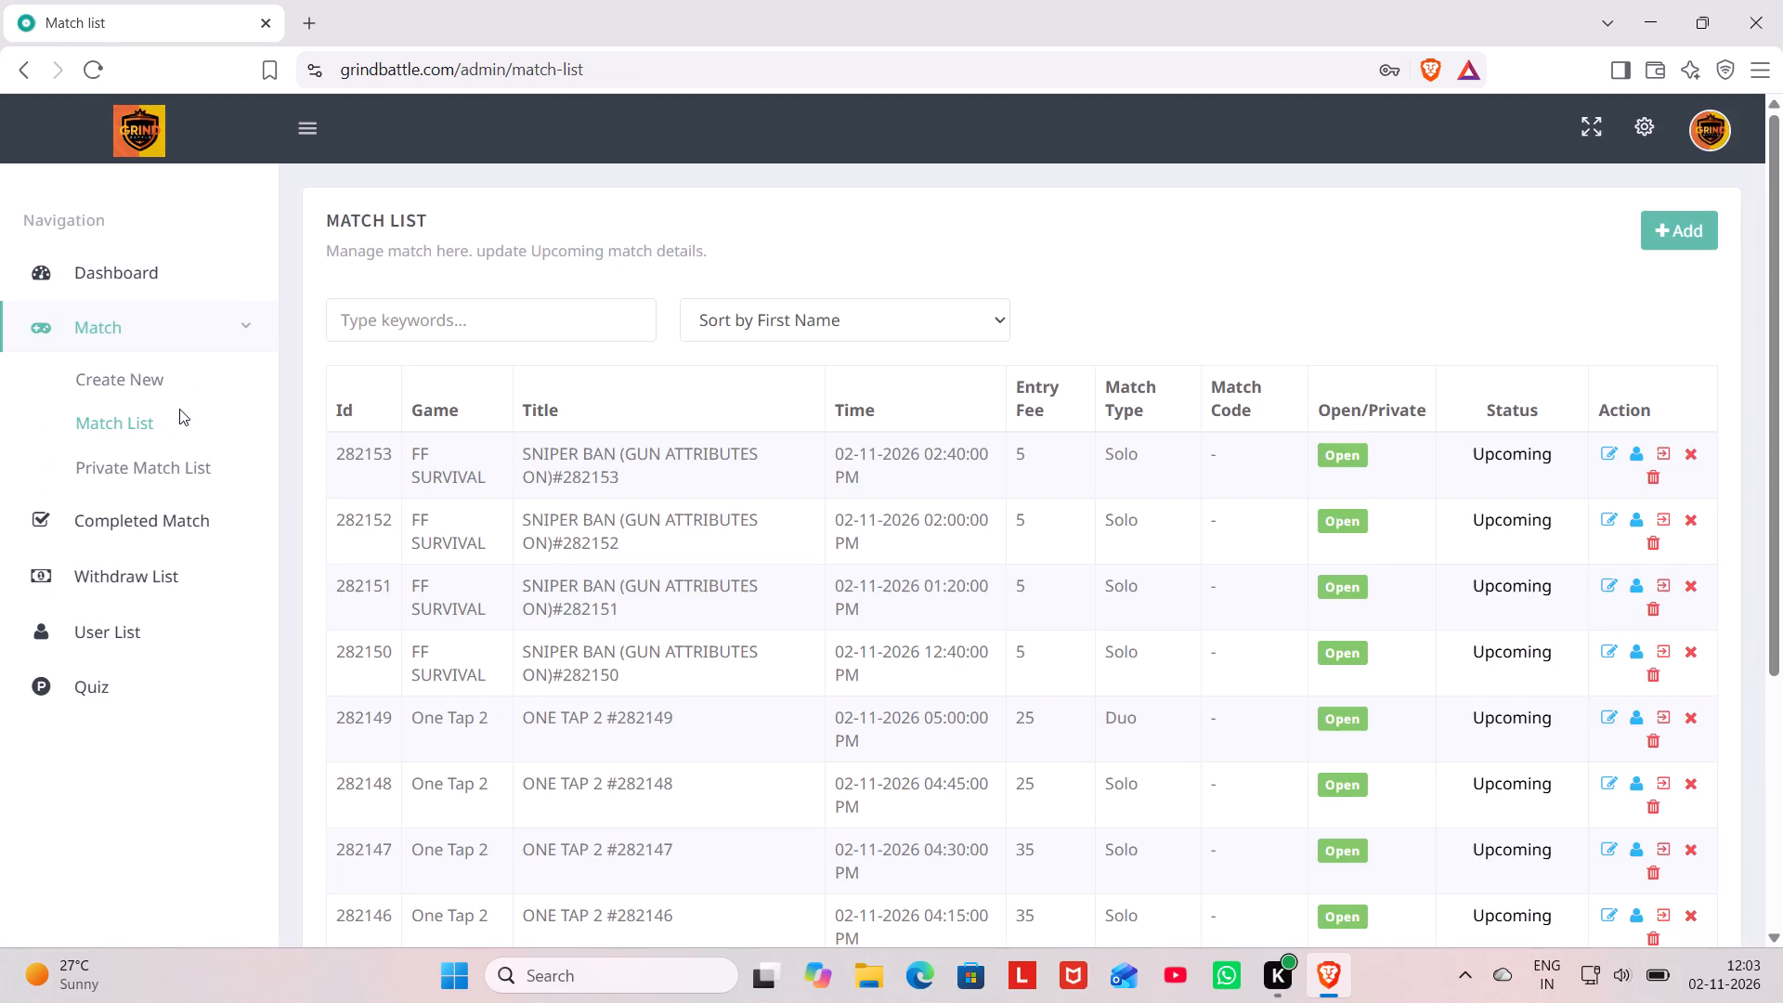
pyautogui.click(500, 318)
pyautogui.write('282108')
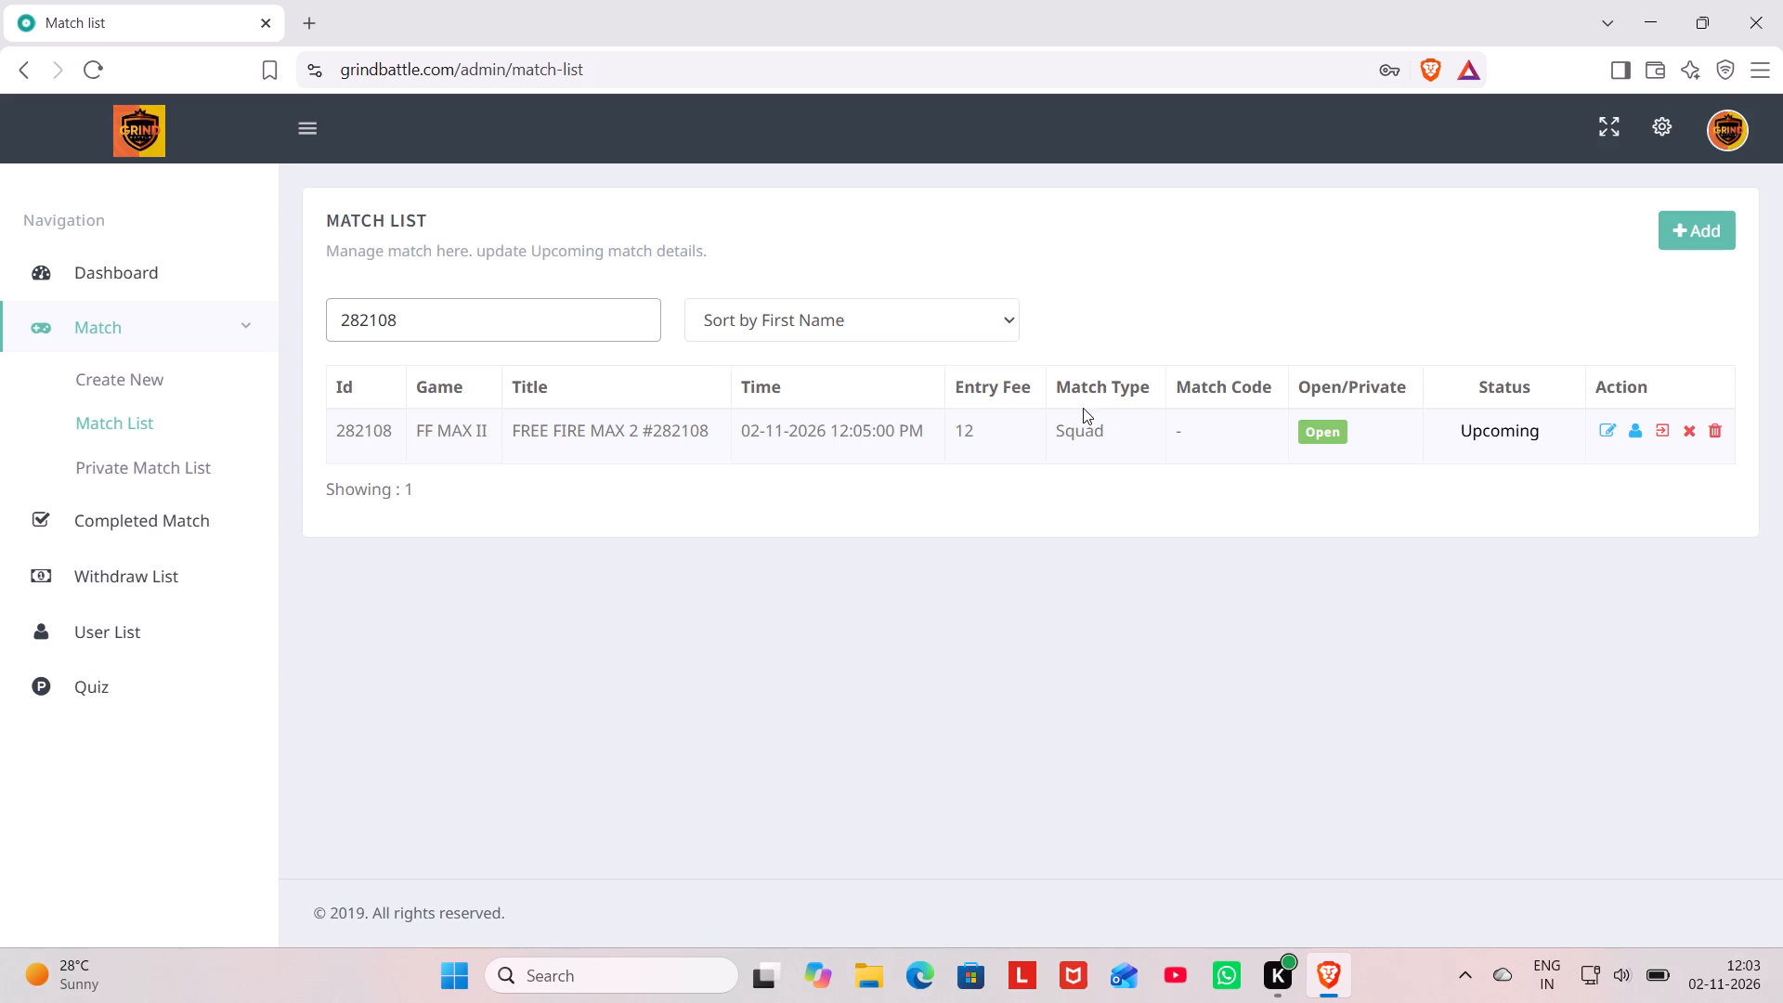
pyautogui.click(1691, 426)
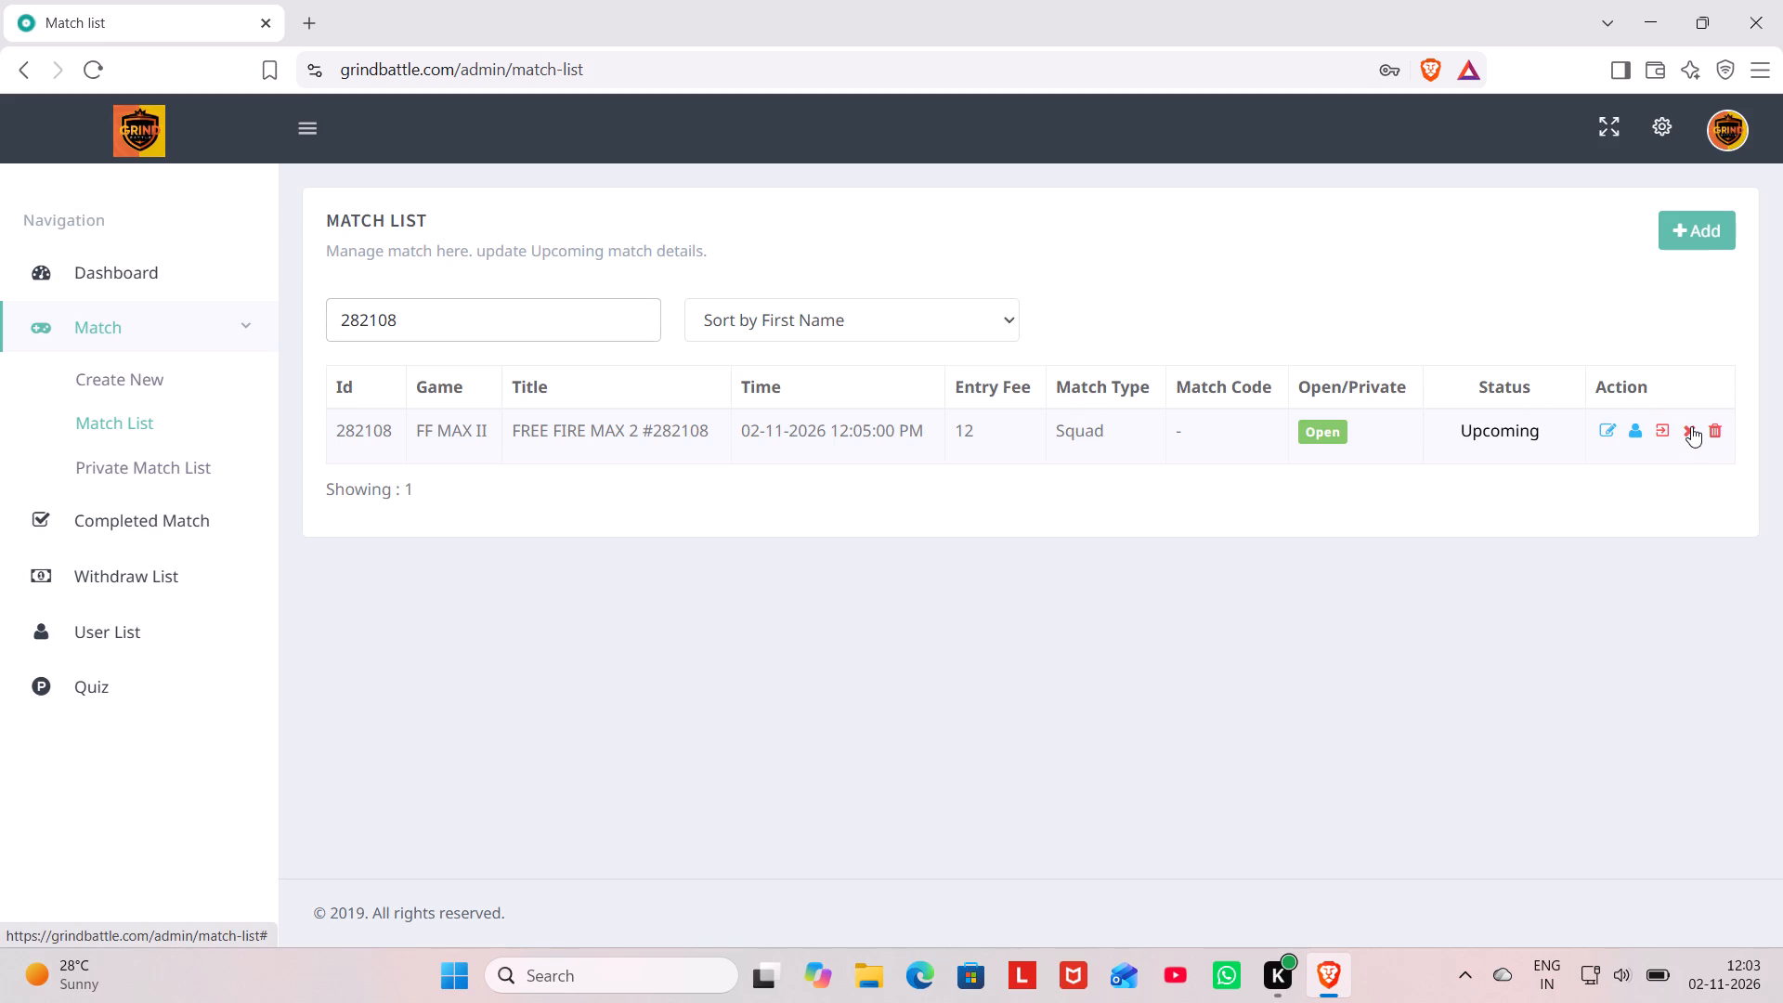
pyautogui.click(1004, 224)
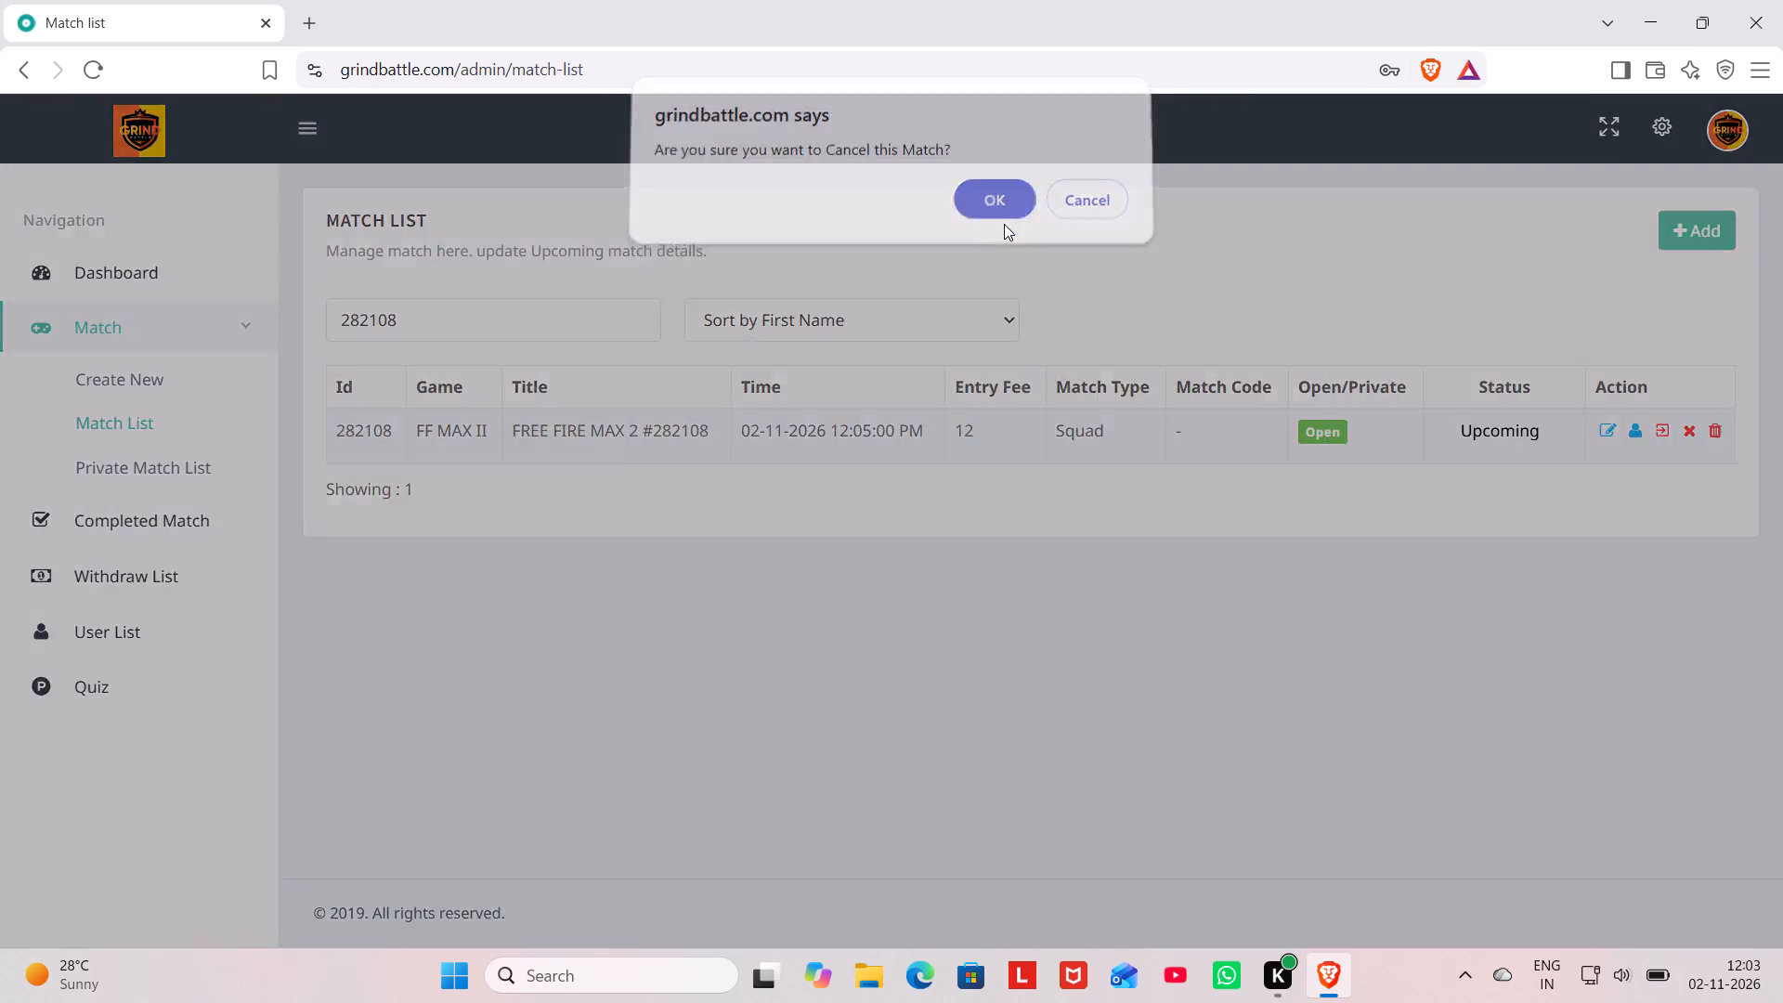
pyautogui.click(949, 339)
pyautogui.press('space')
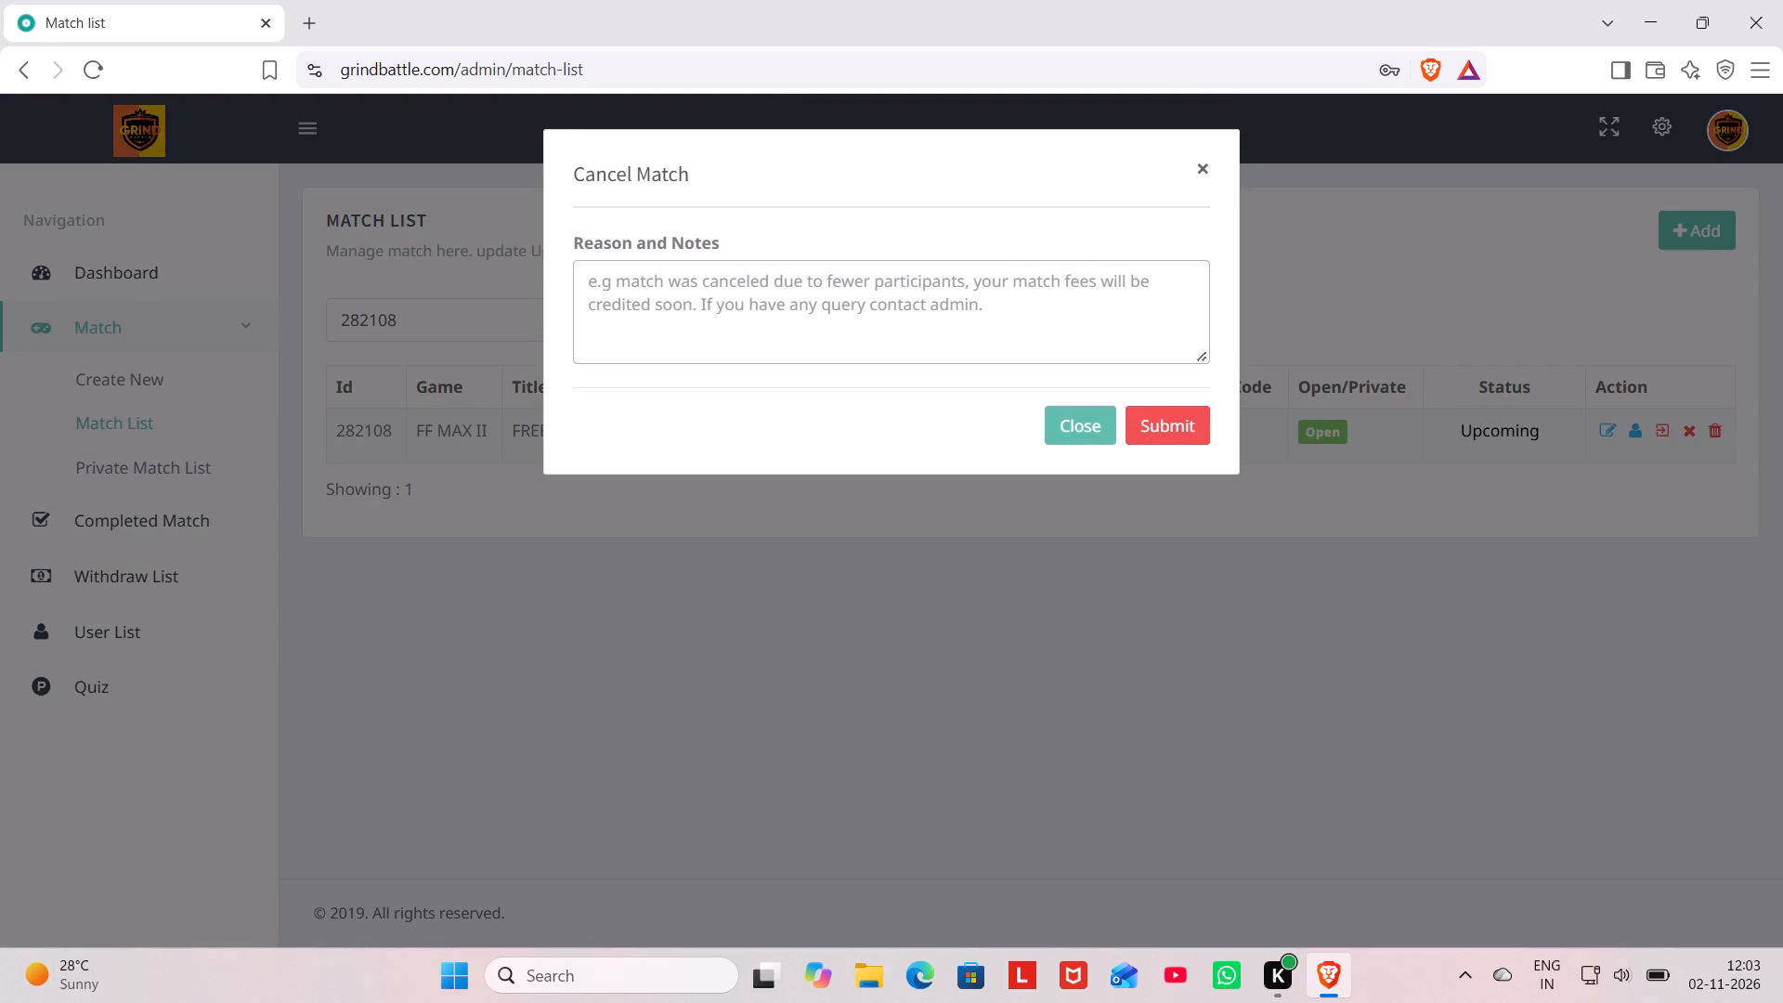
pyautogui.click(1196, 438)
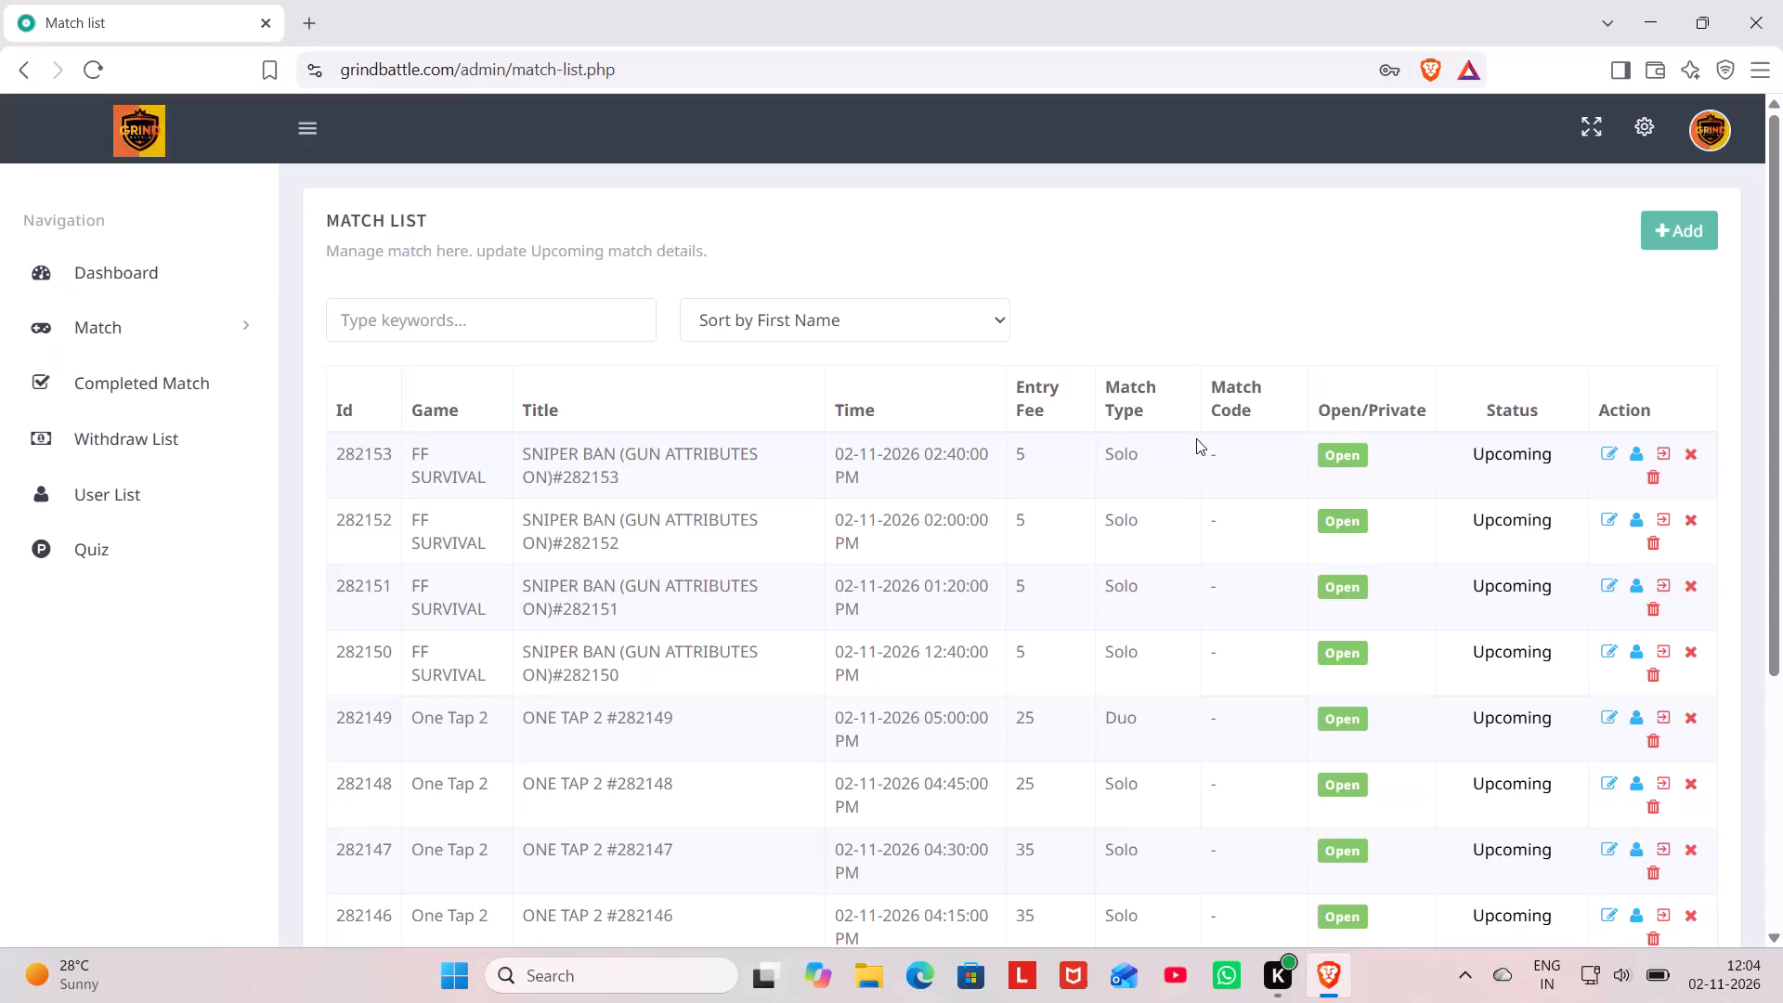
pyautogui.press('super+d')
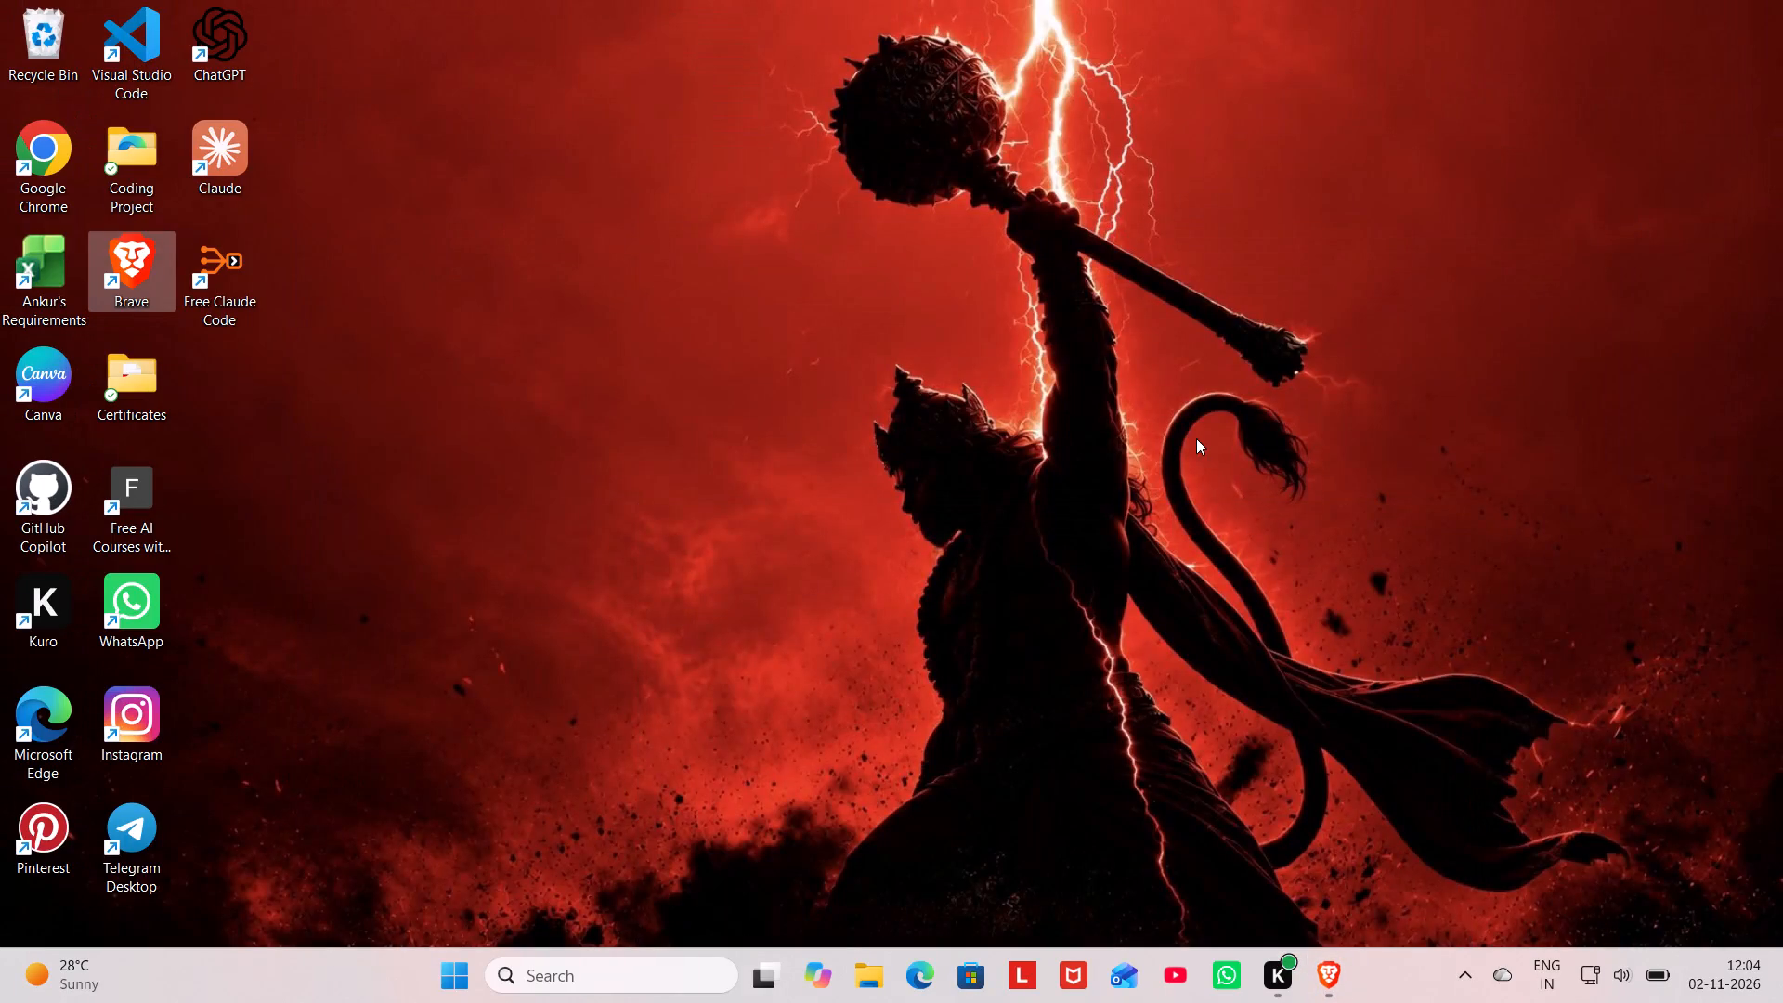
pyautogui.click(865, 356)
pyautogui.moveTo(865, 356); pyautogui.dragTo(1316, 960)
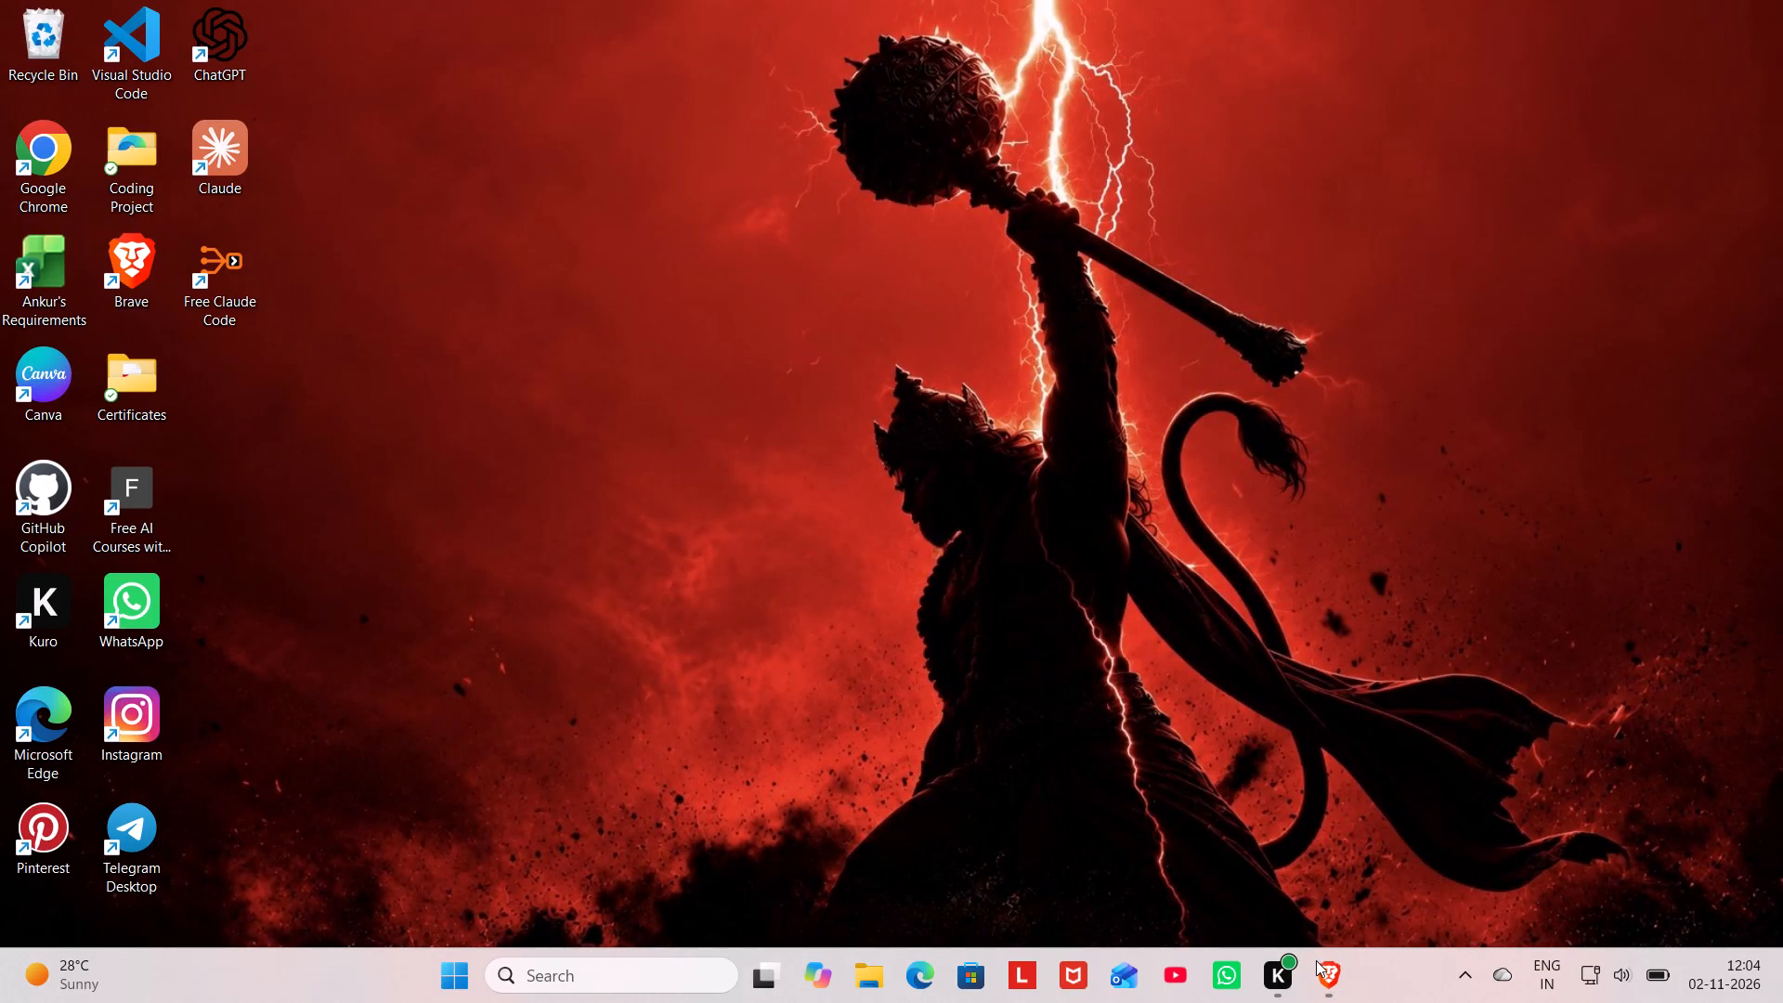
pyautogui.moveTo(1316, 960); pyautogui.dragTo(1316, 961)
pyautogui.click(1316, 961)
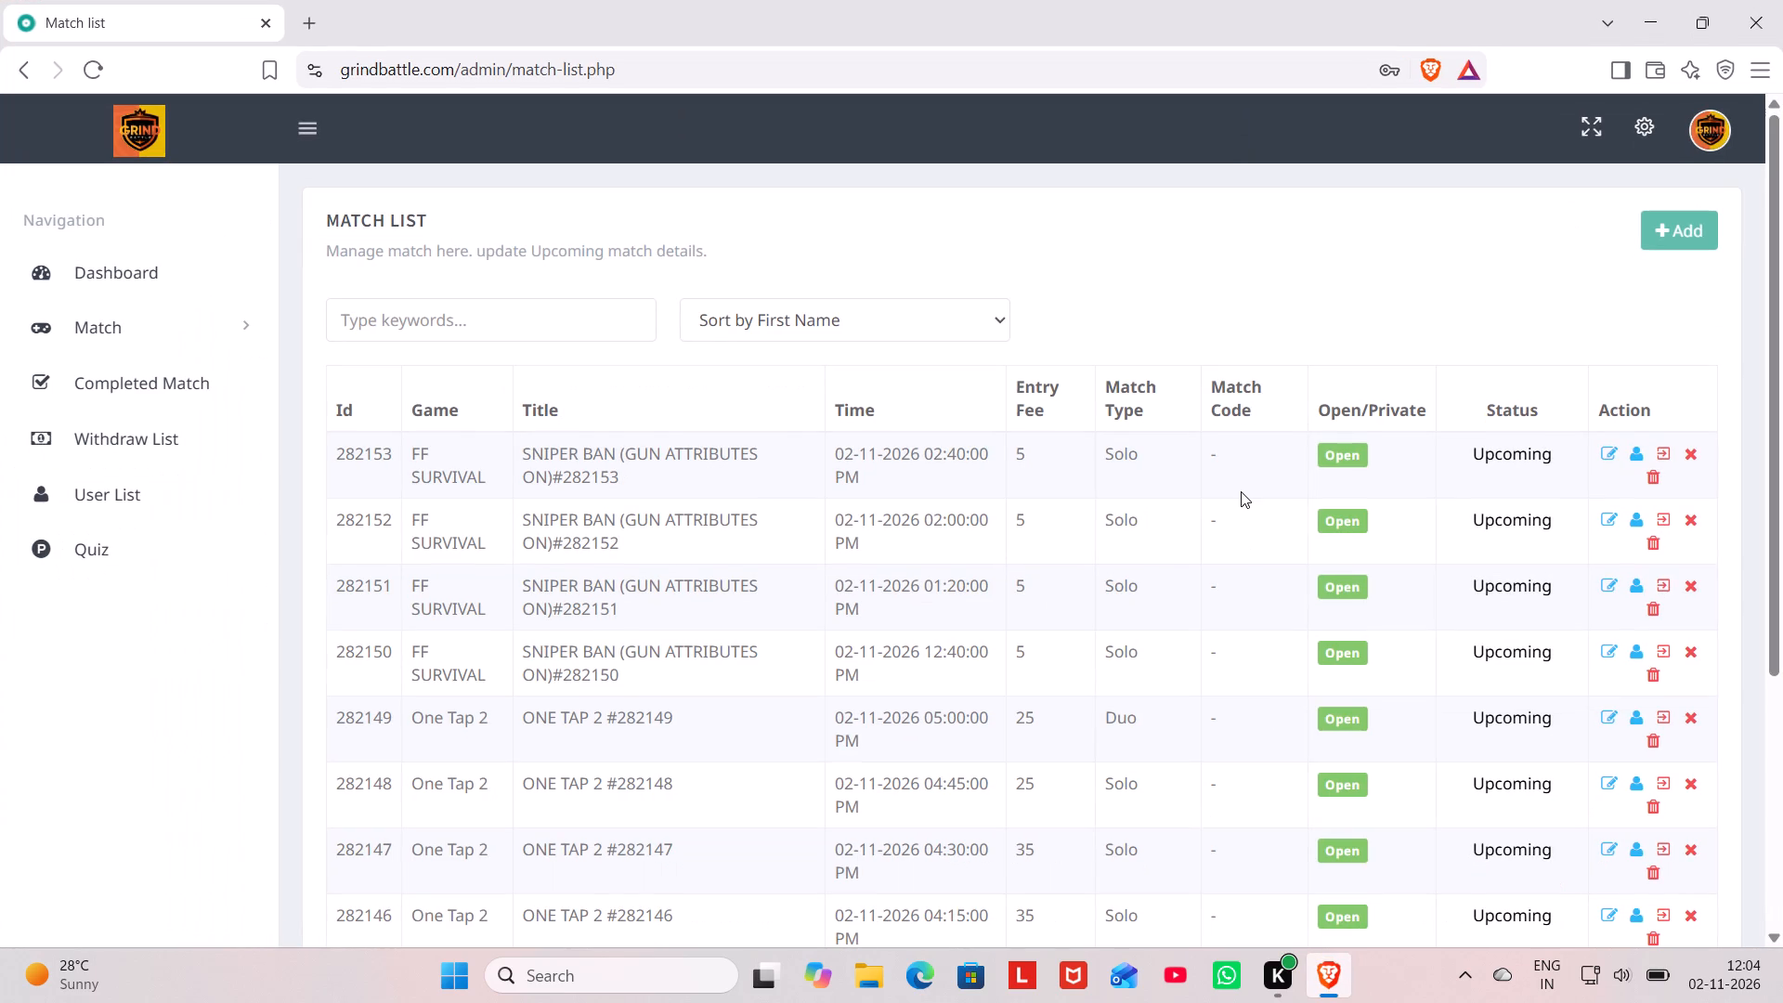
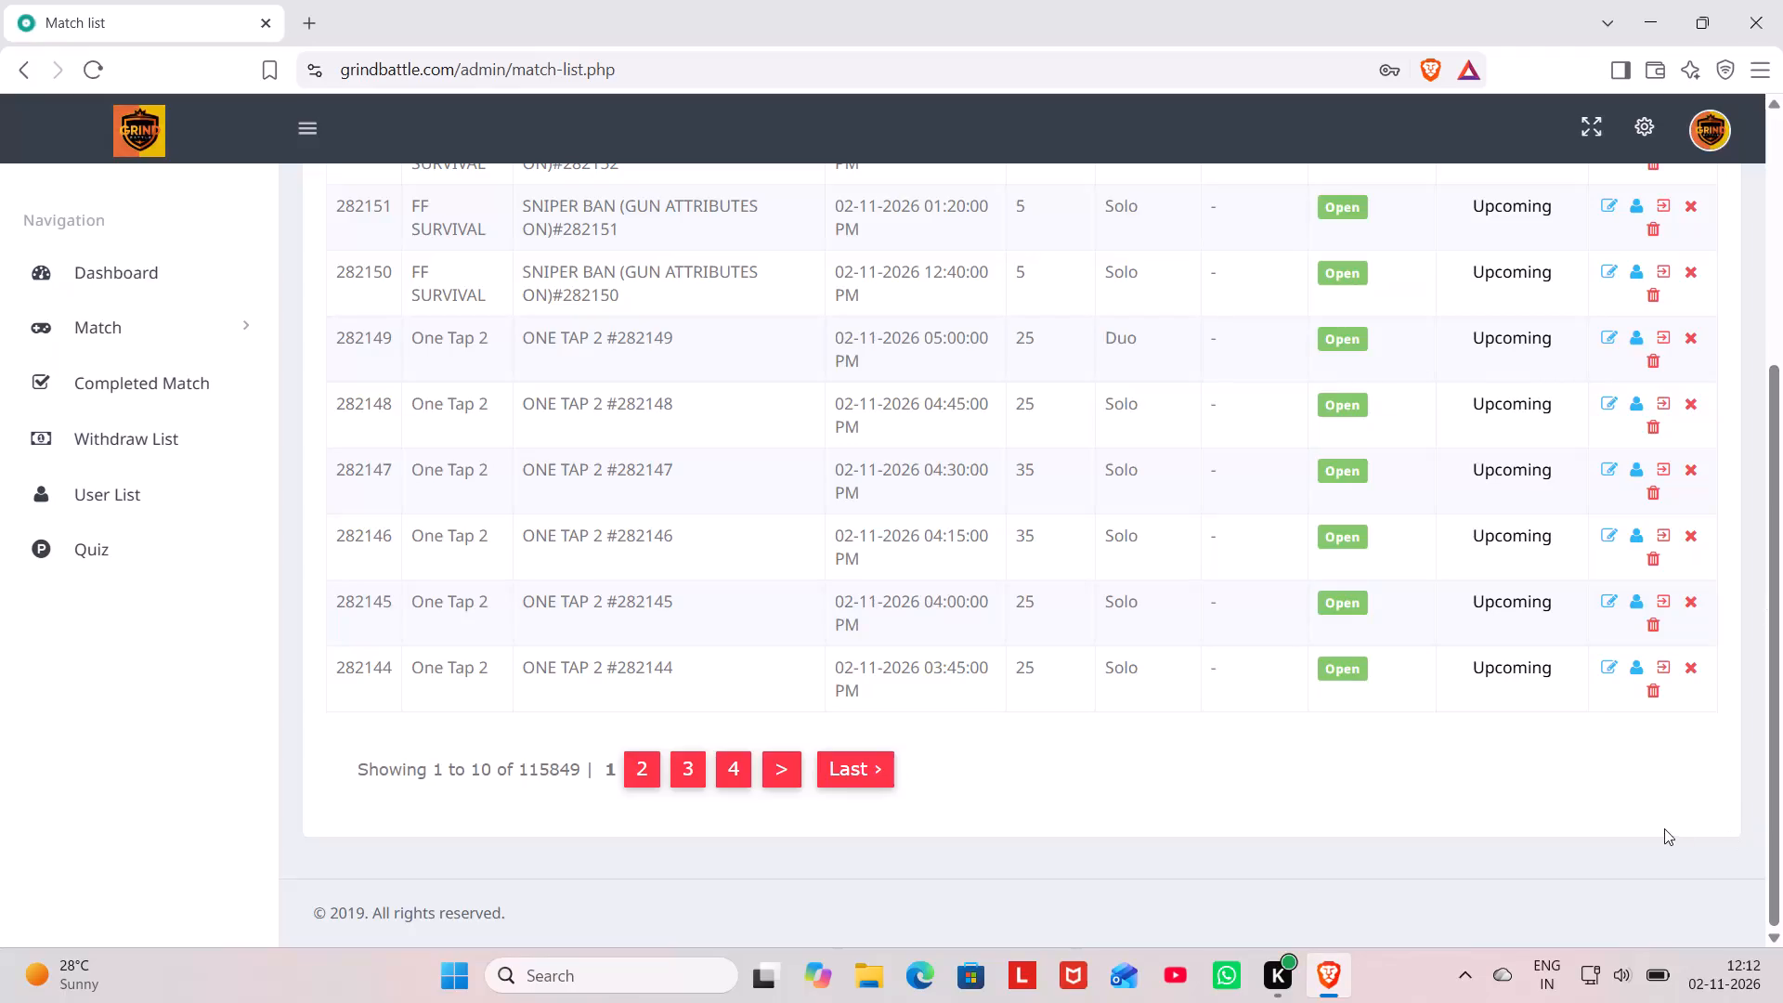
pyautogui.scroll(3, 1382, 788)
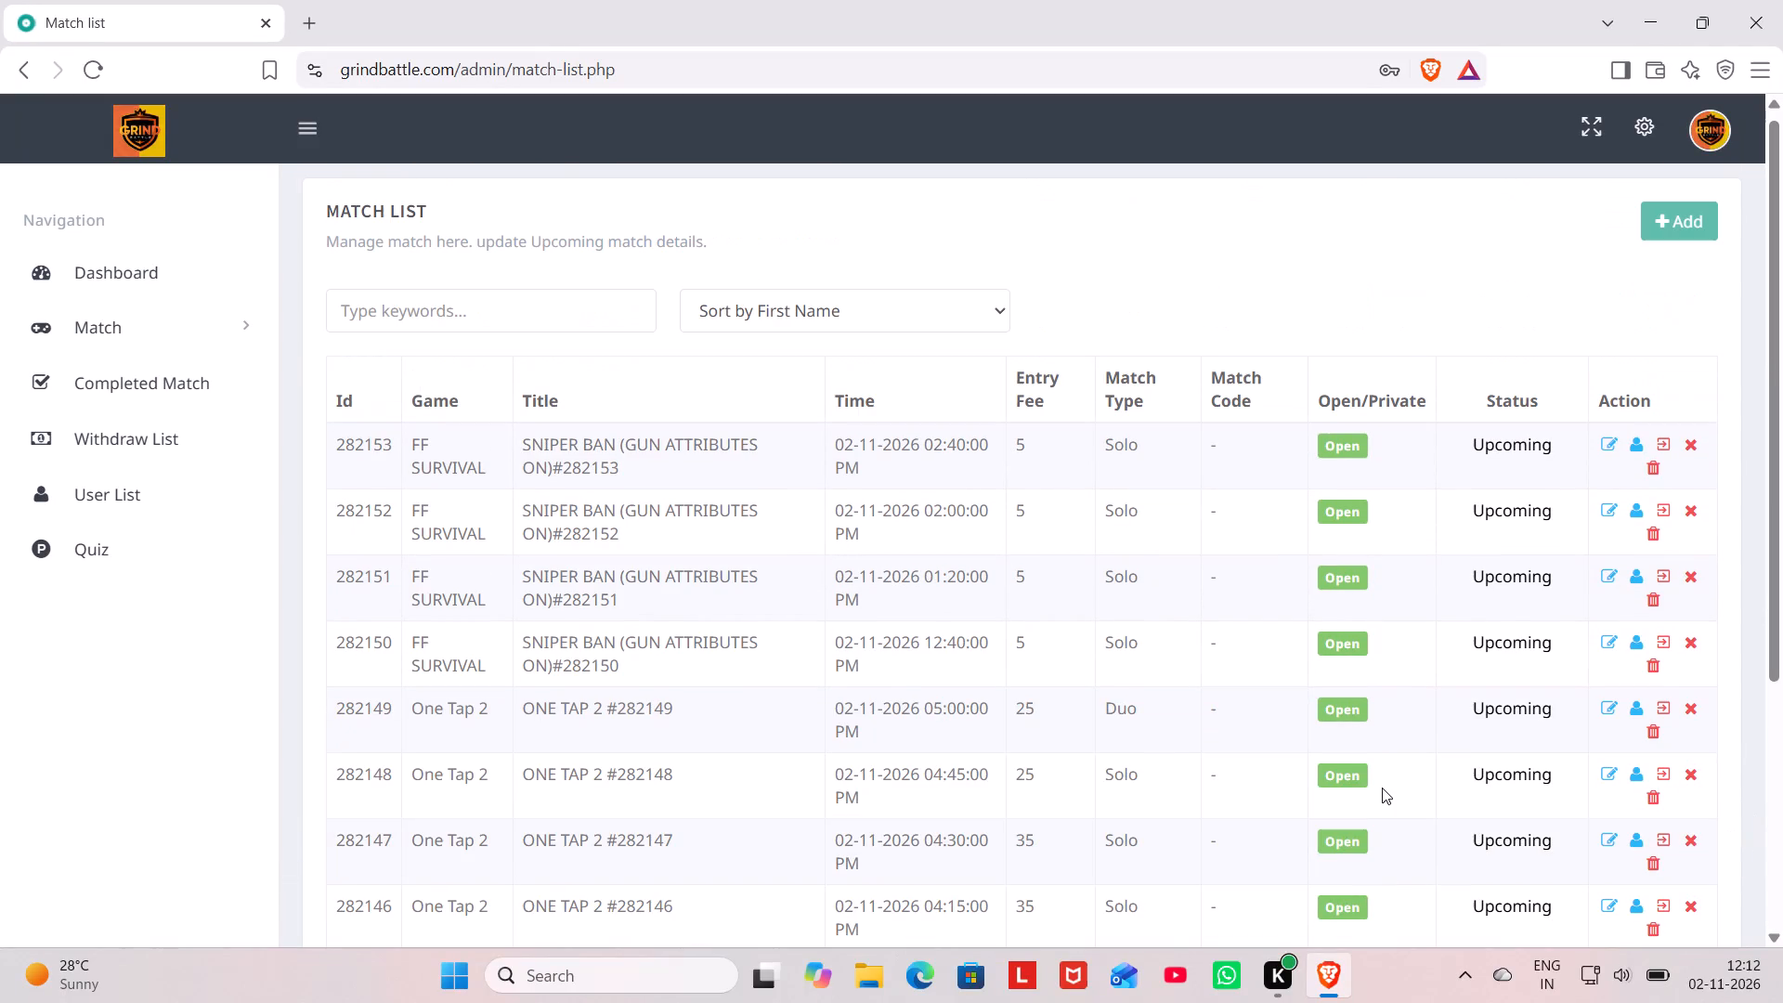